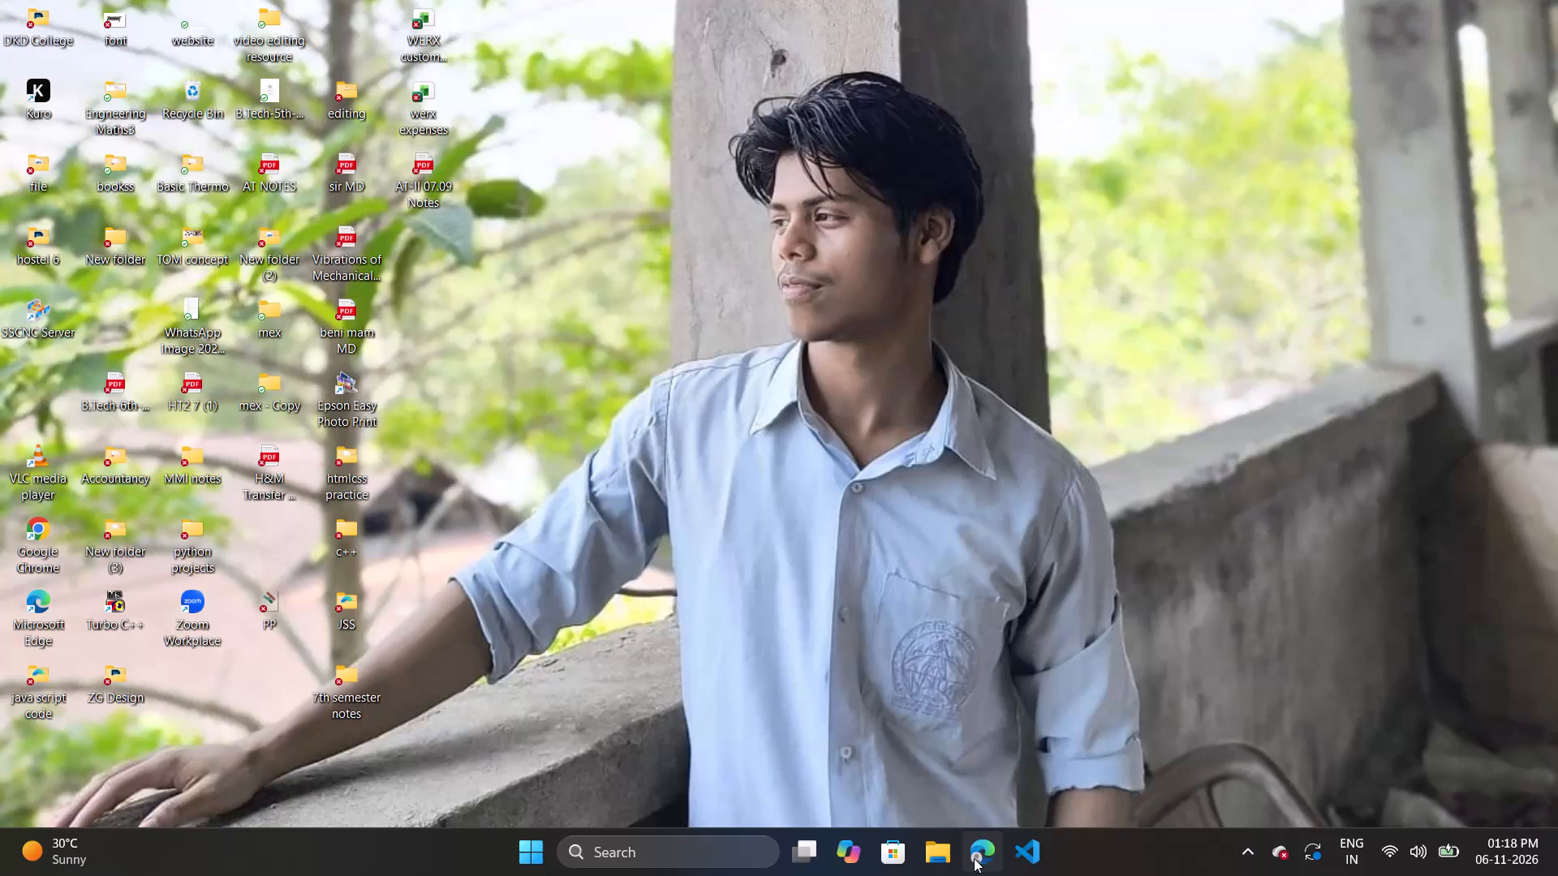
Open the Edge browser, search the web for Canva, and open the Canva home page.
left_click(974, 858)
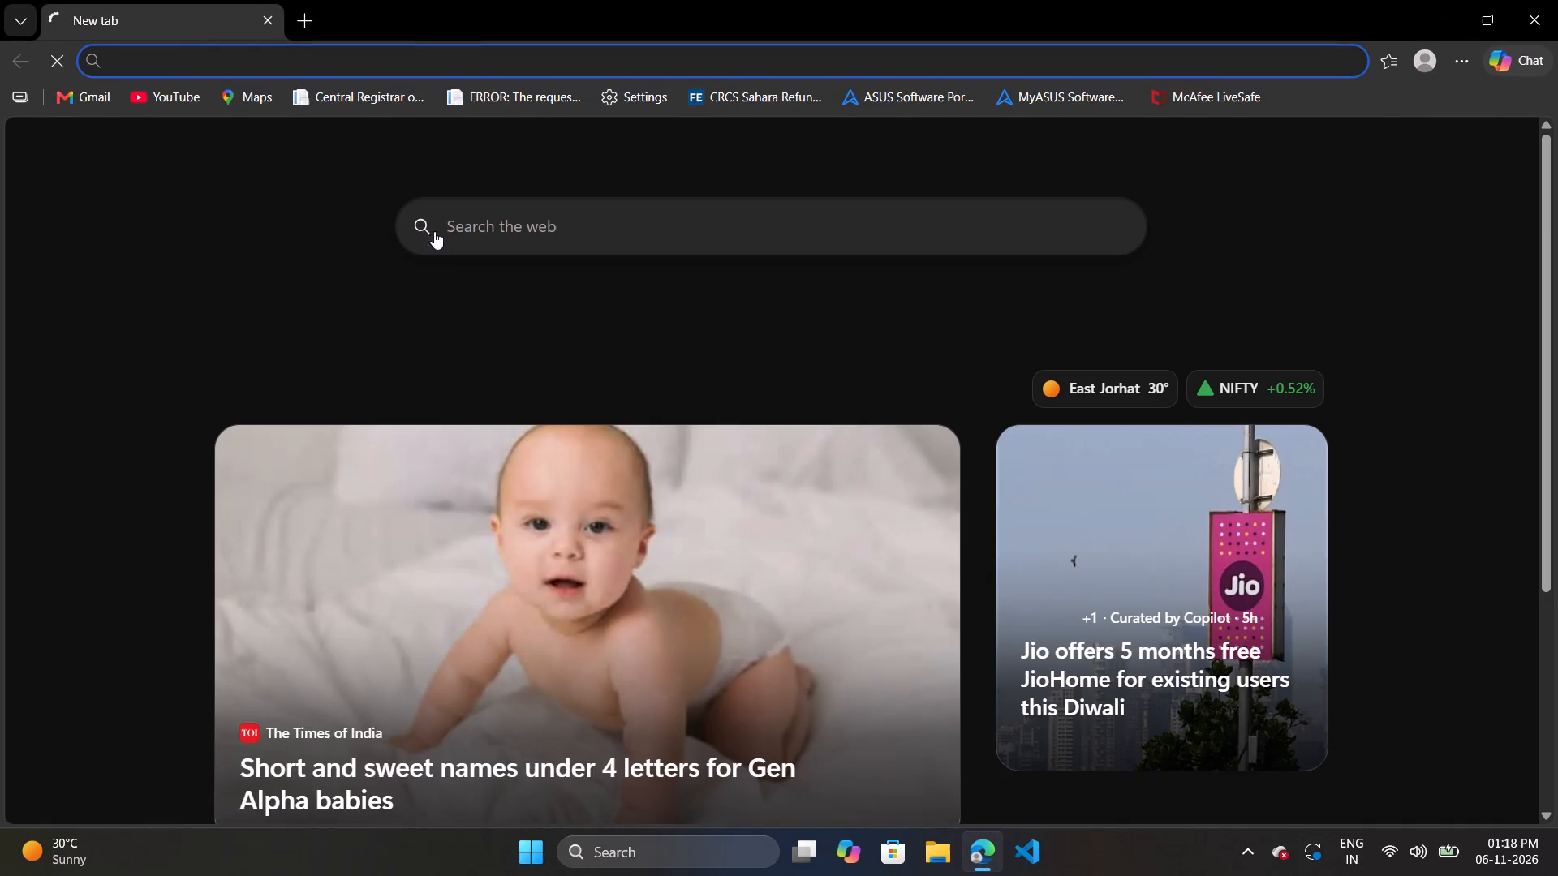
left_click(379, 60)
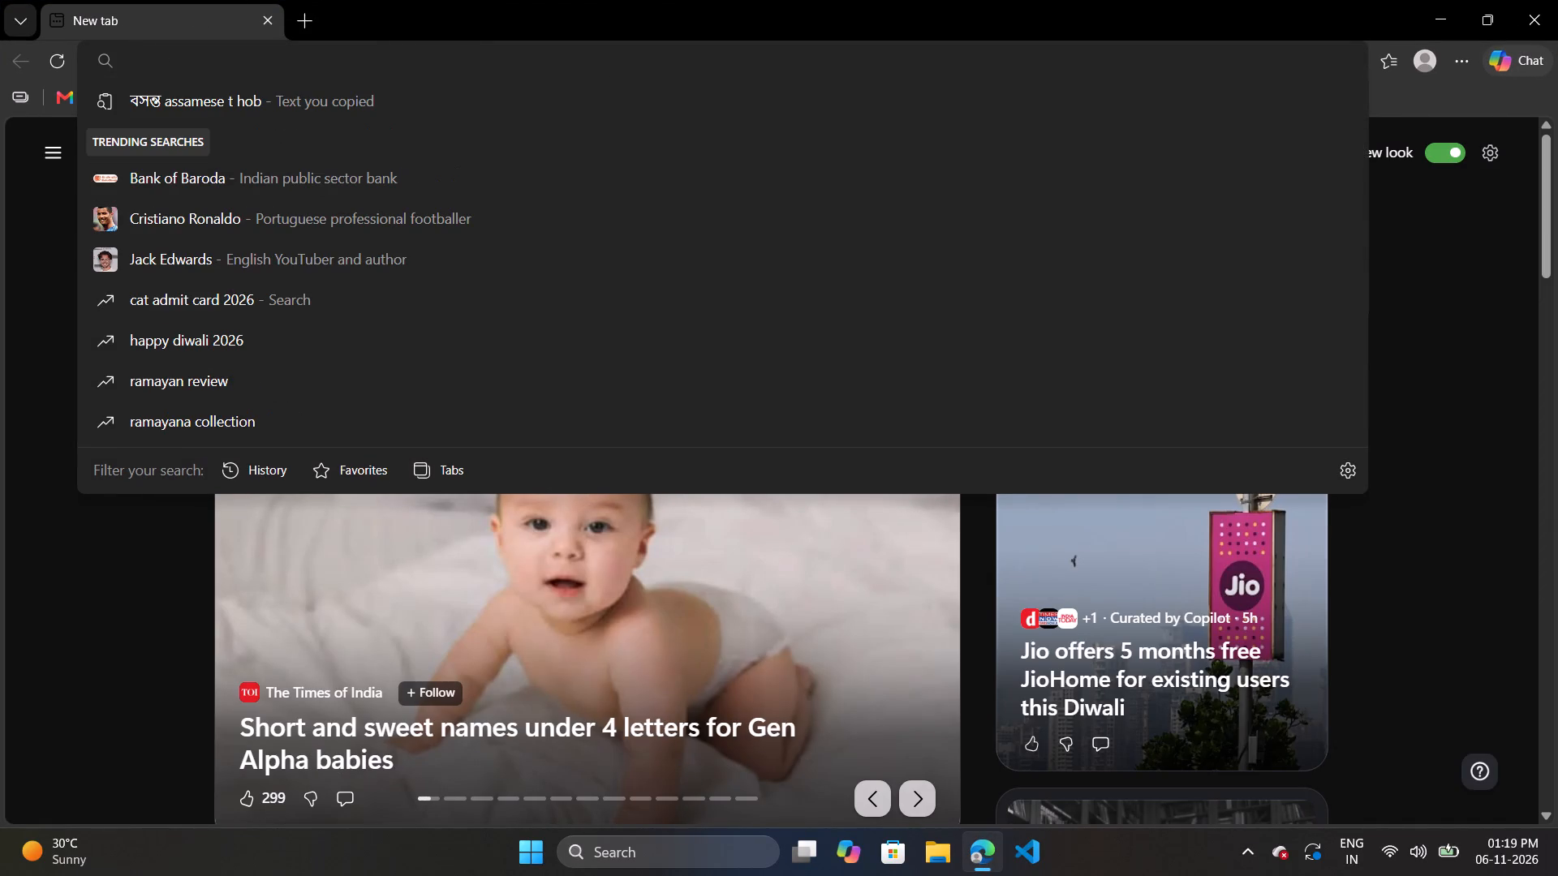
key("c")
key("a")
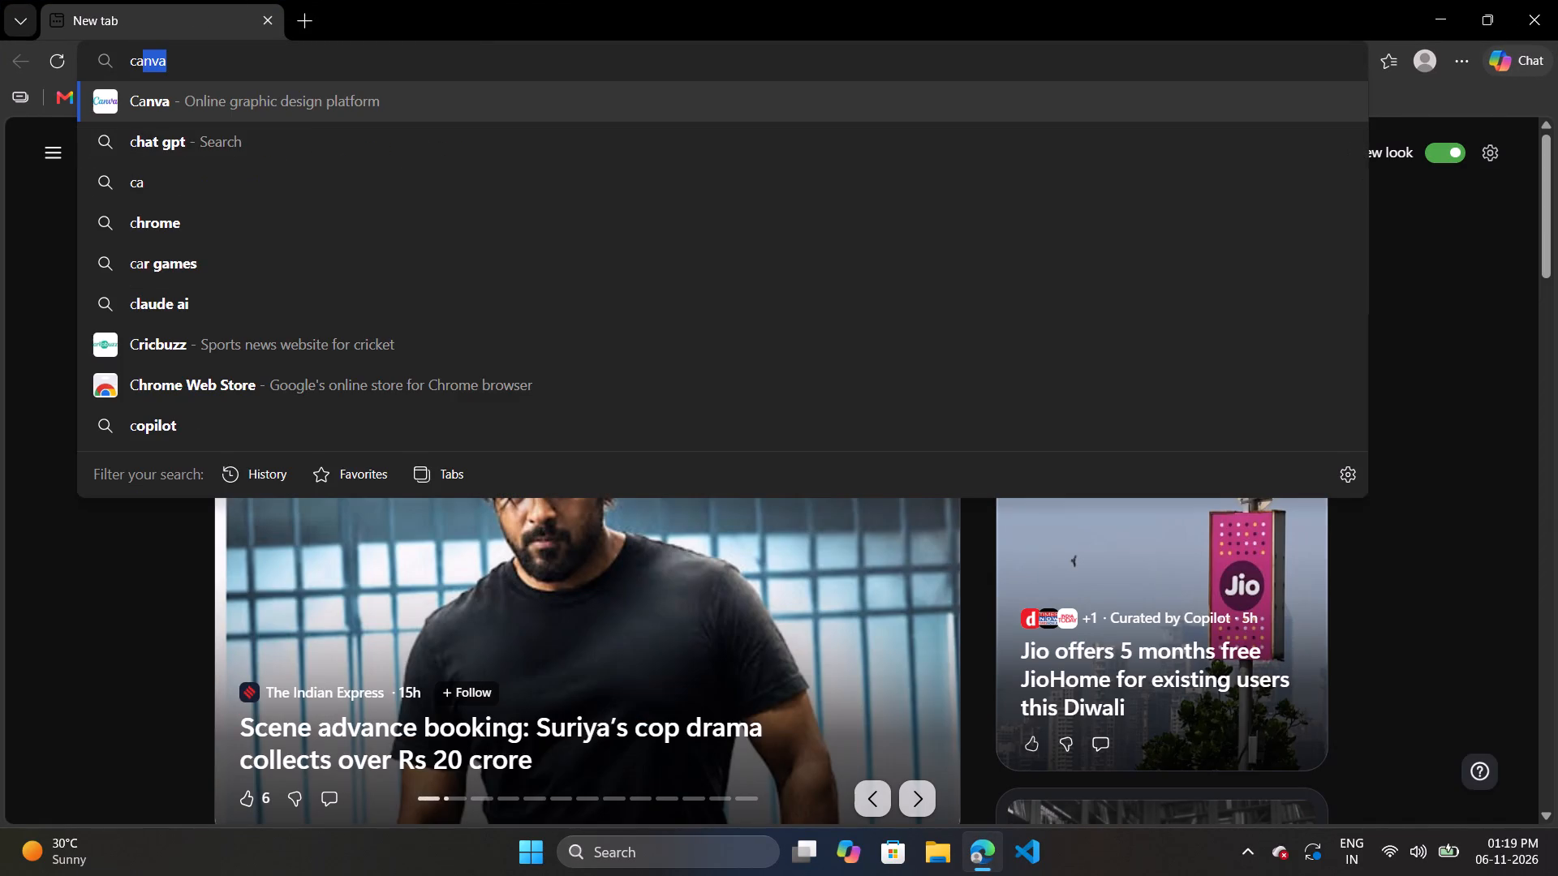
left_click(369, 104)
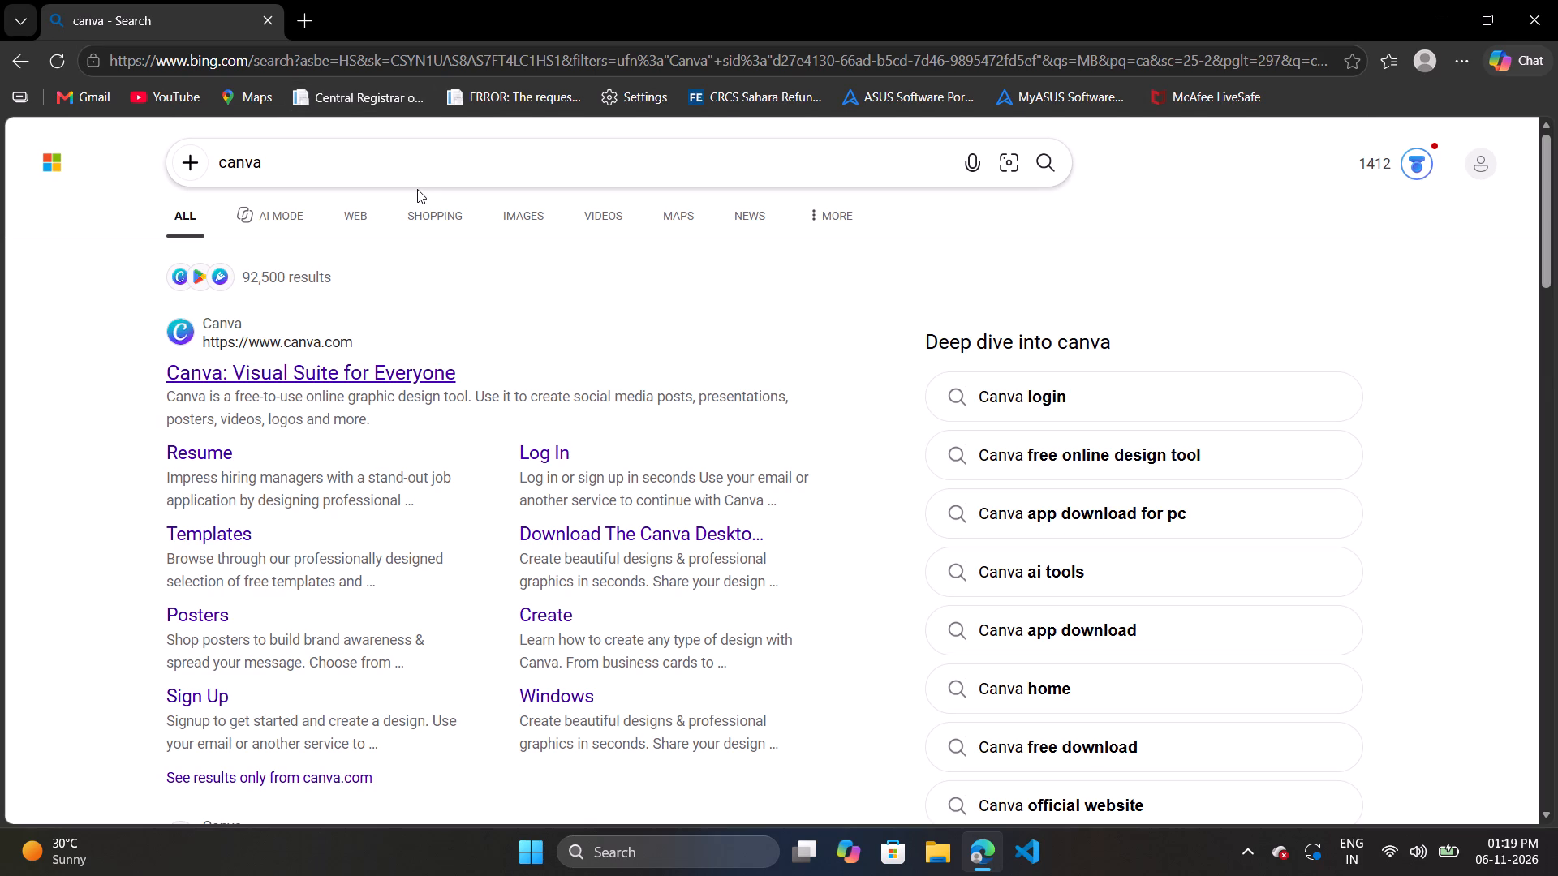
left_click(354, 359)
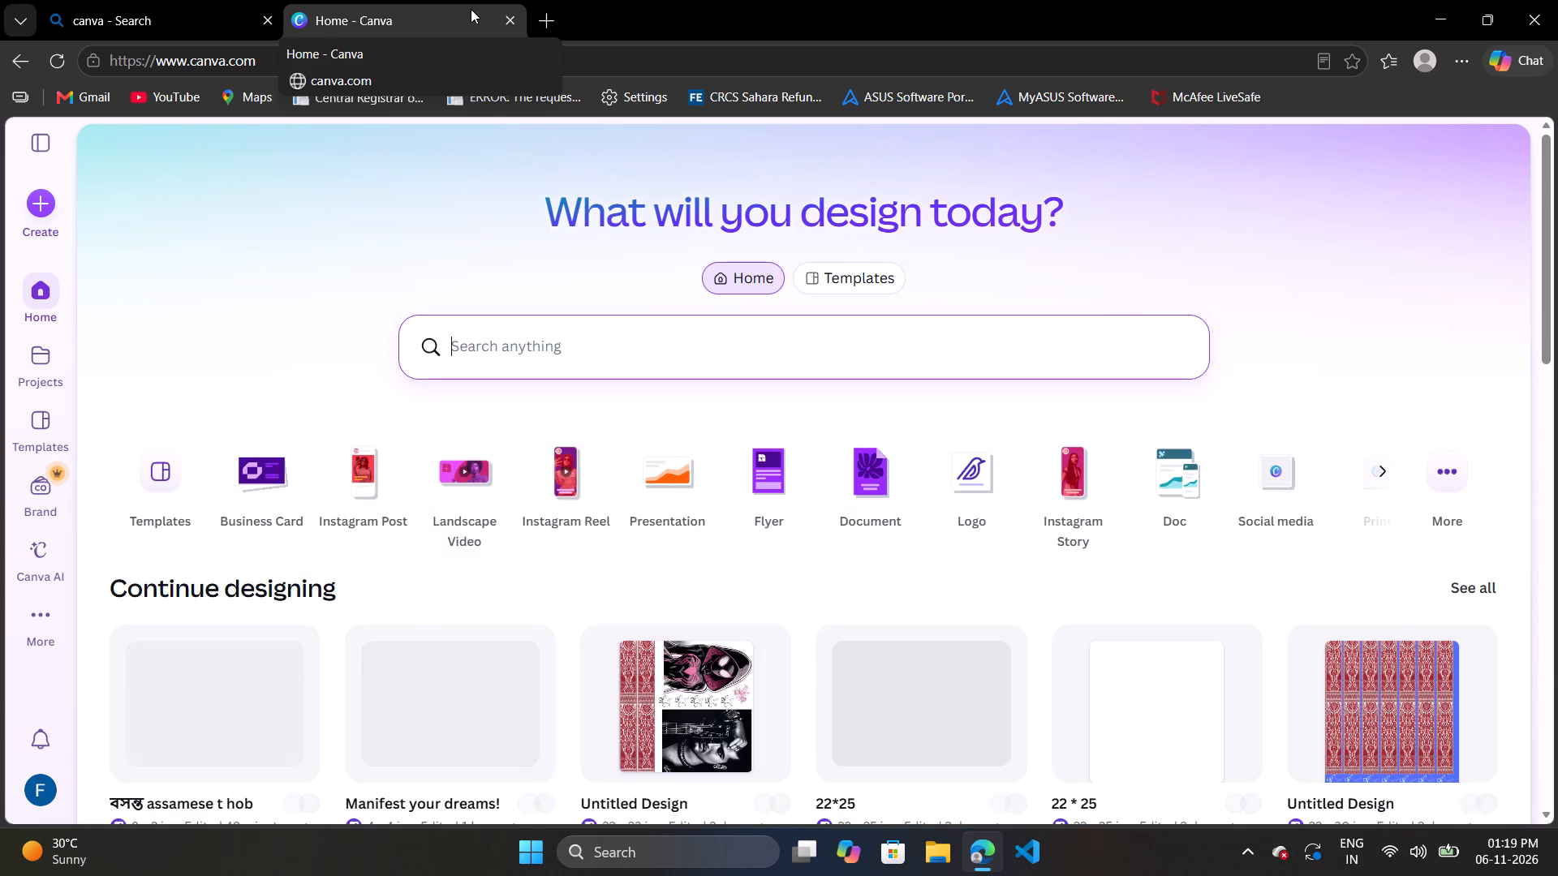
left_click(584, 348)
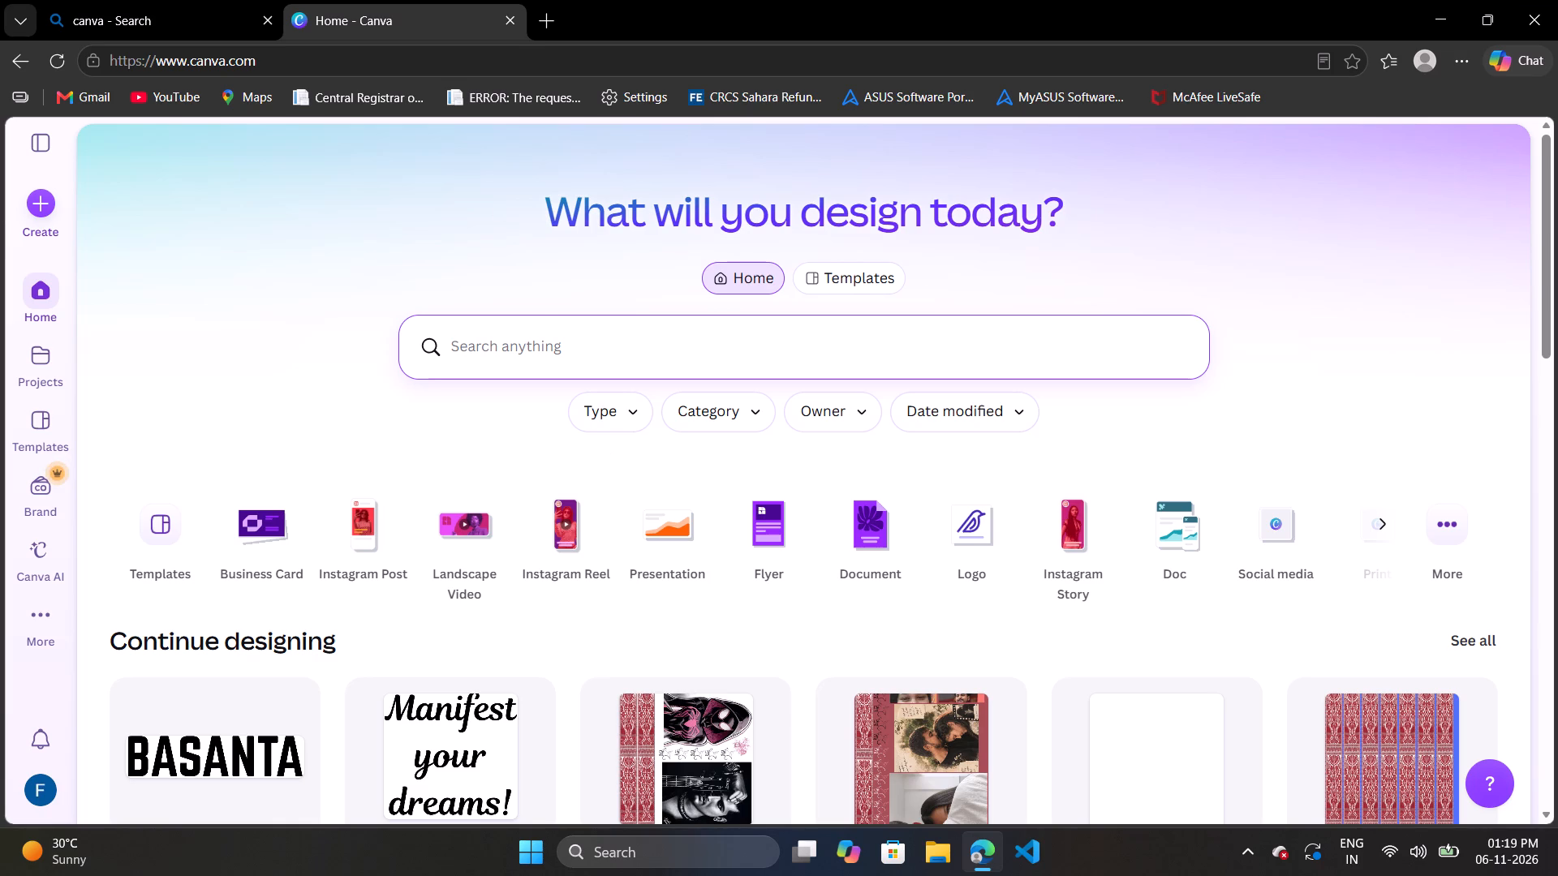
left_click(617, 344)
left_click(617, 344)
Create a new custom-size design 22 in wide and 50 in high.
left_click(38, 191)
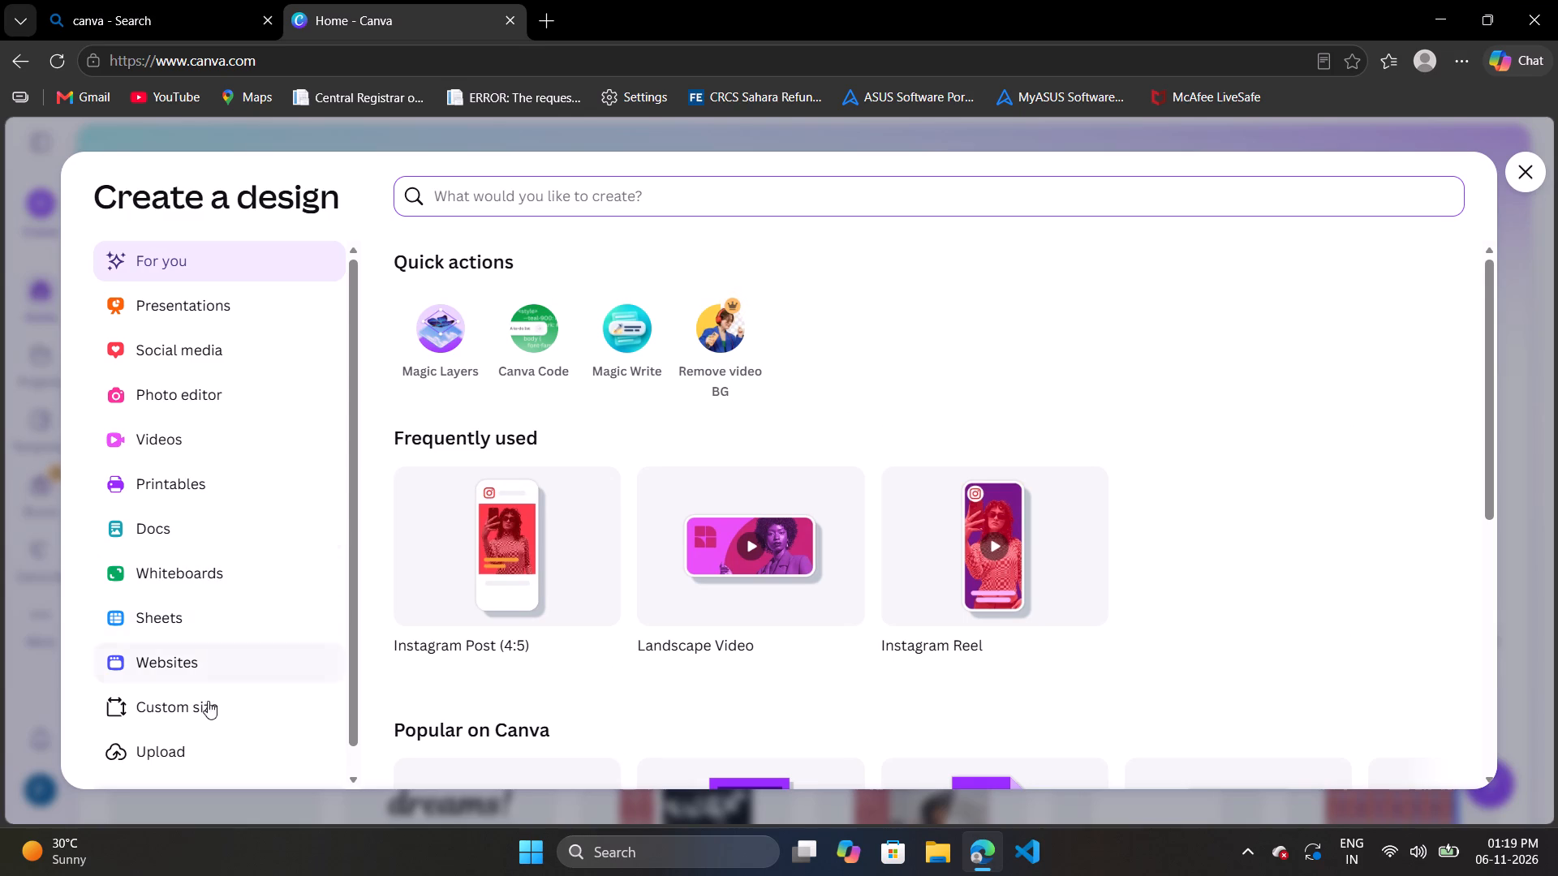
left_click(204, 694)
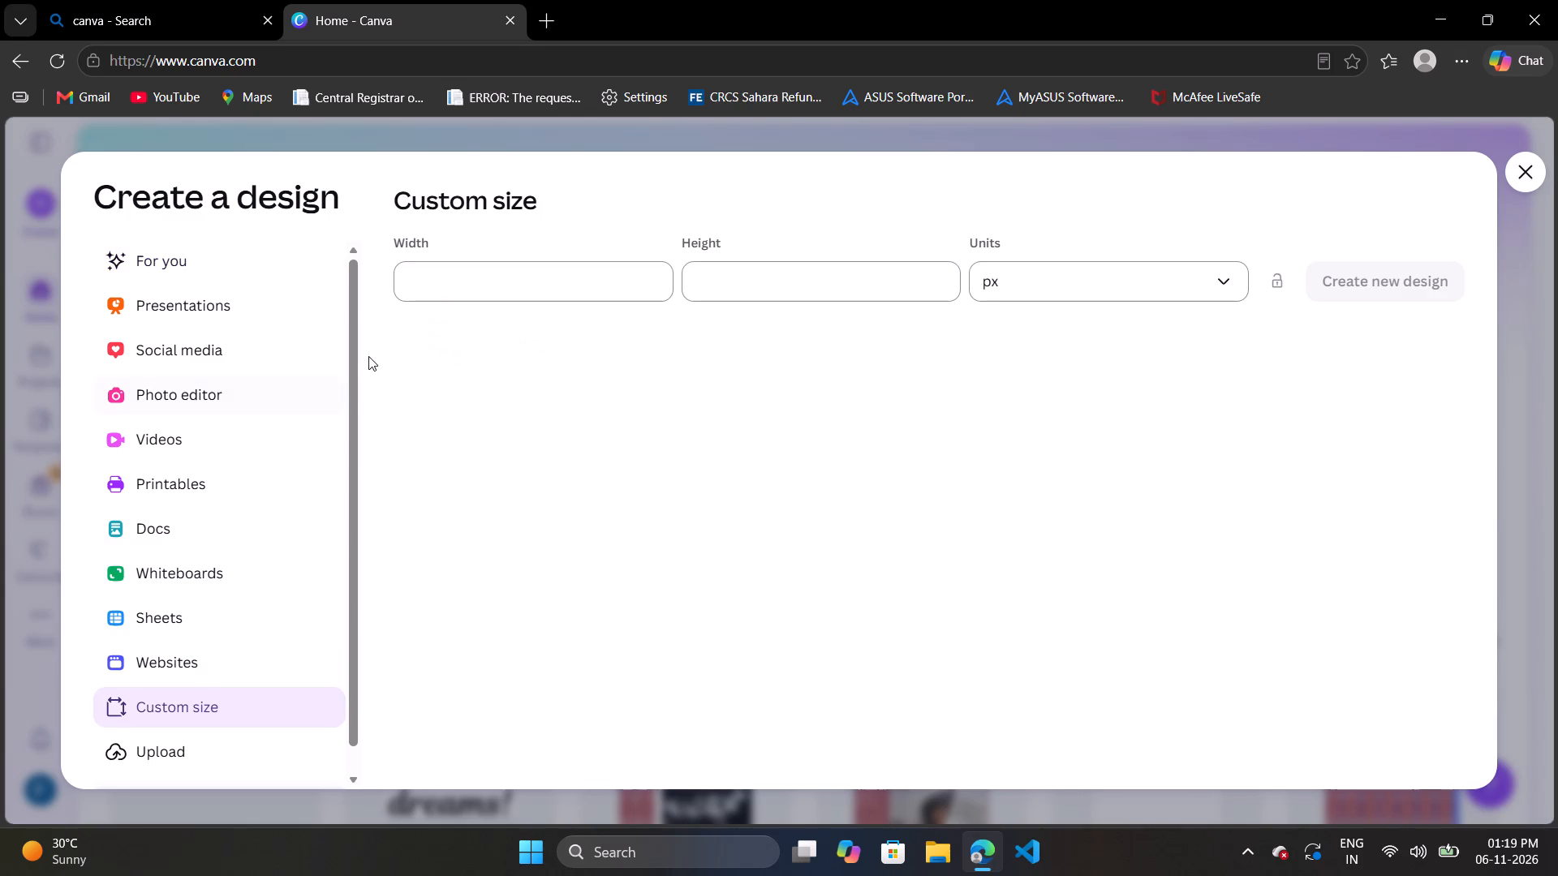
left_click(618, 290)
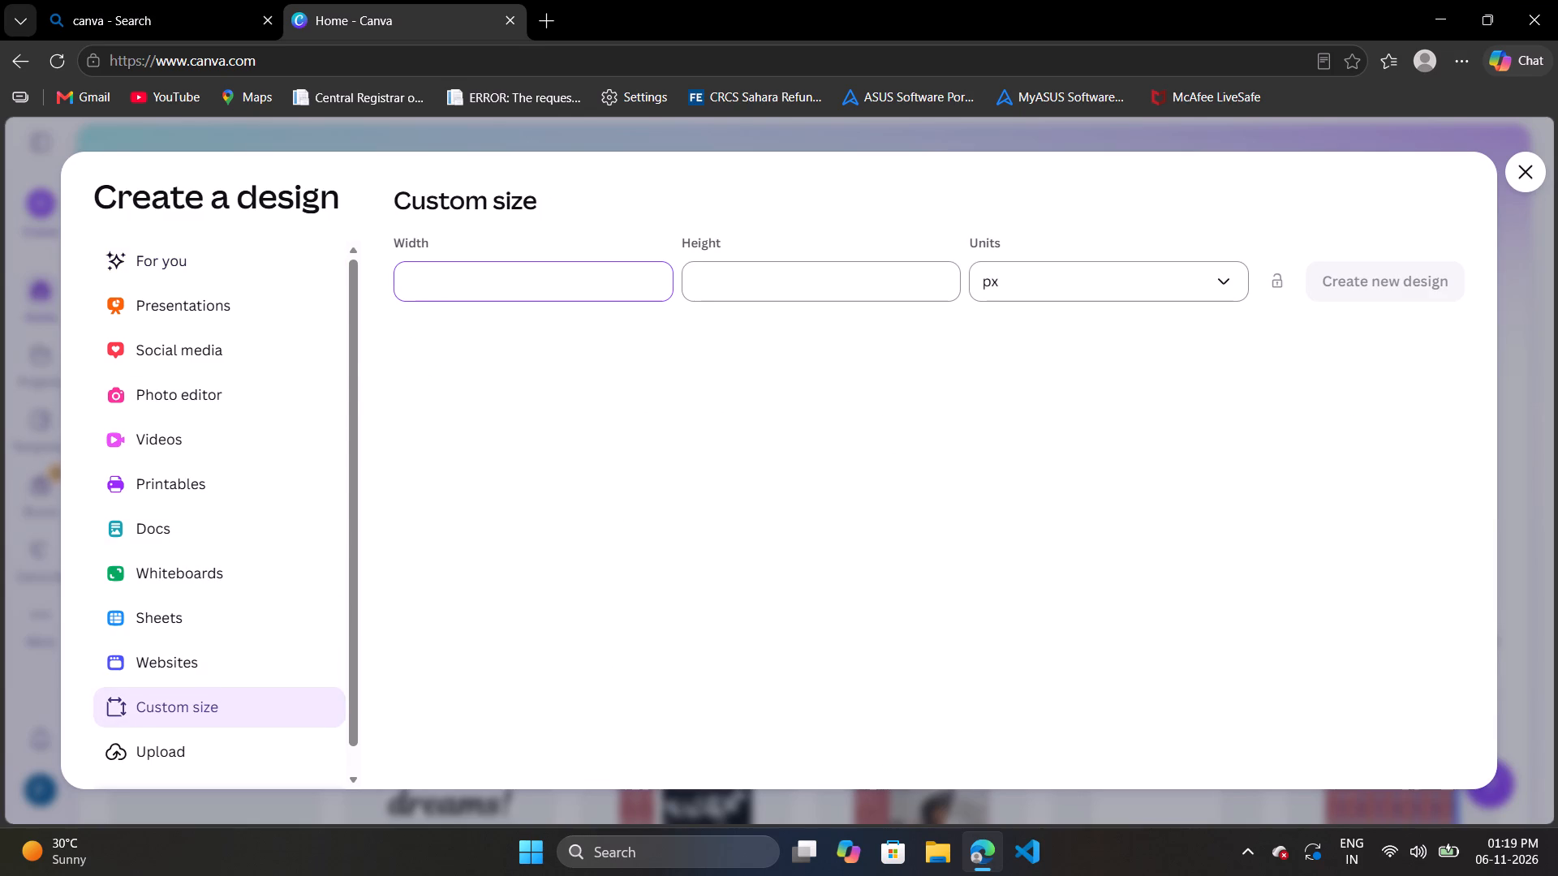
type("22")
left_click(1213, 273)
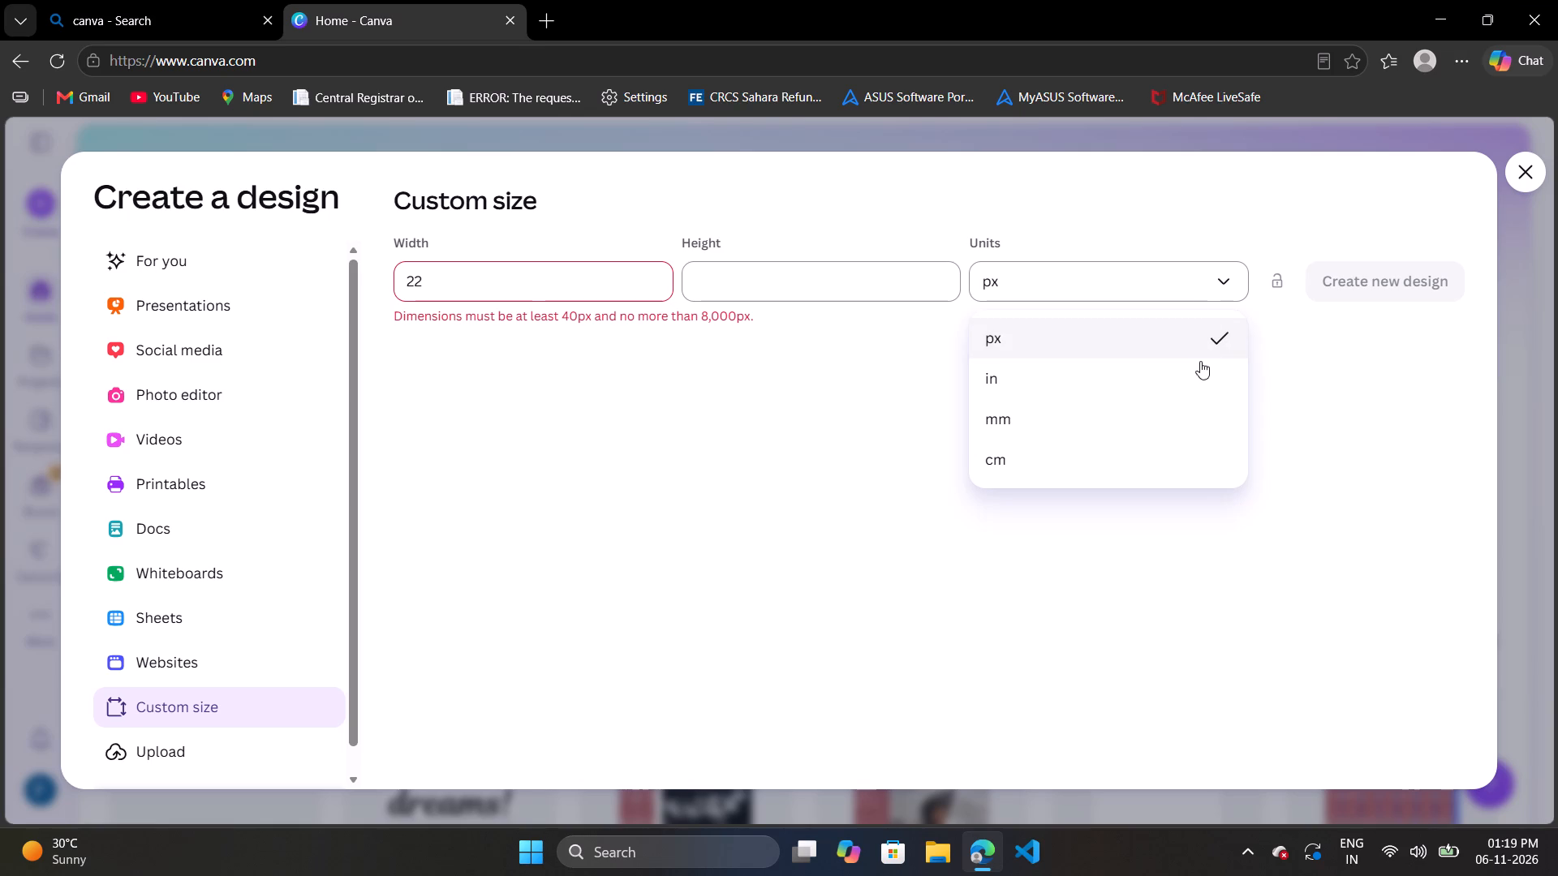
left_click(1199, 367)
left_click(939, 283)
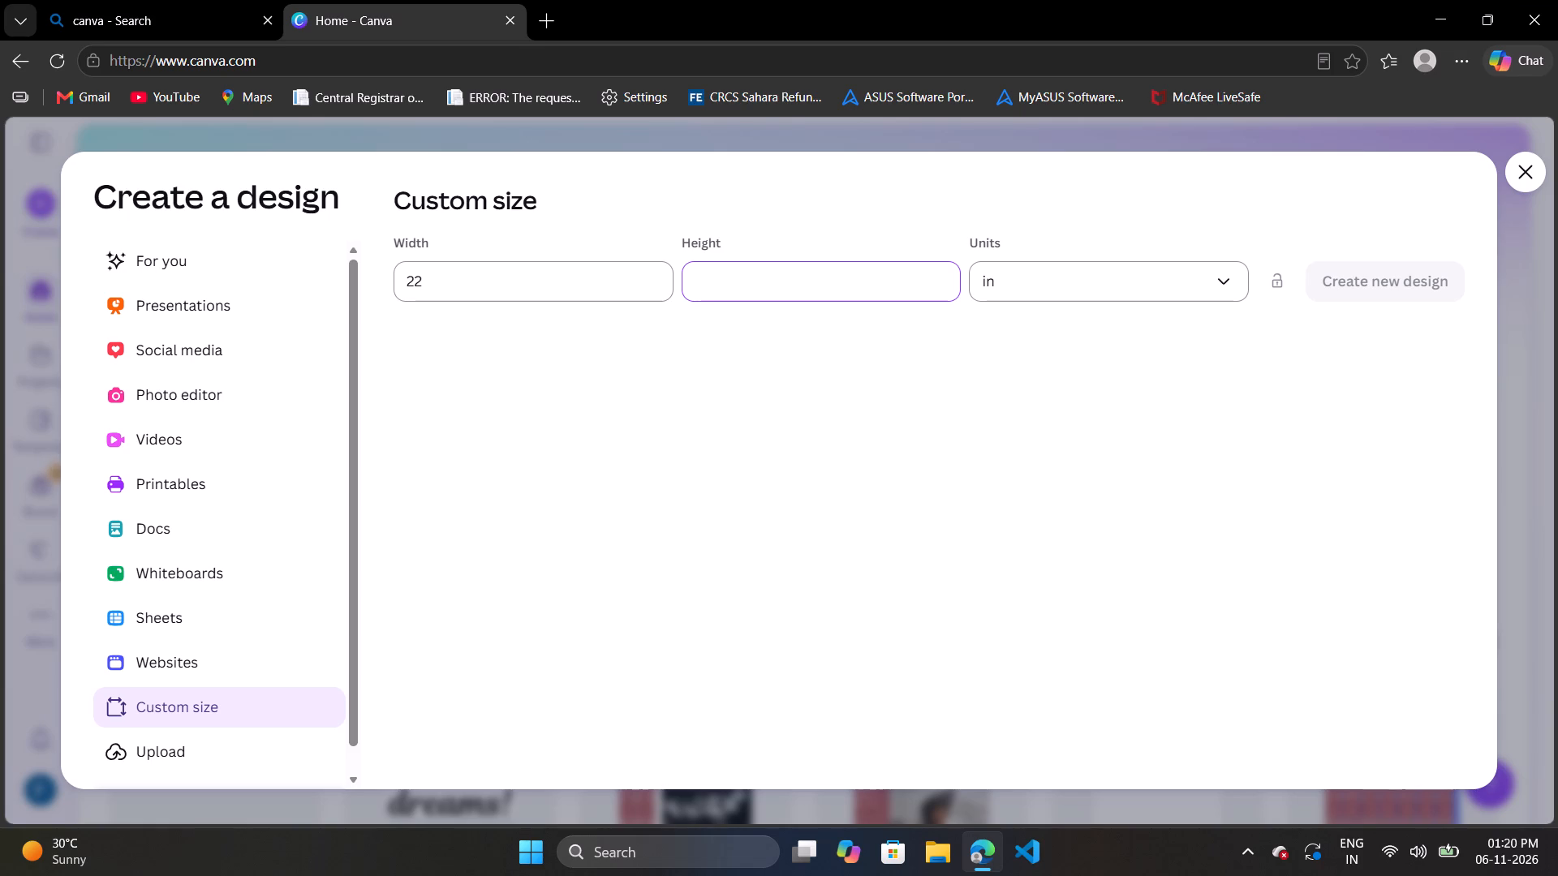
key("5")
key("0")
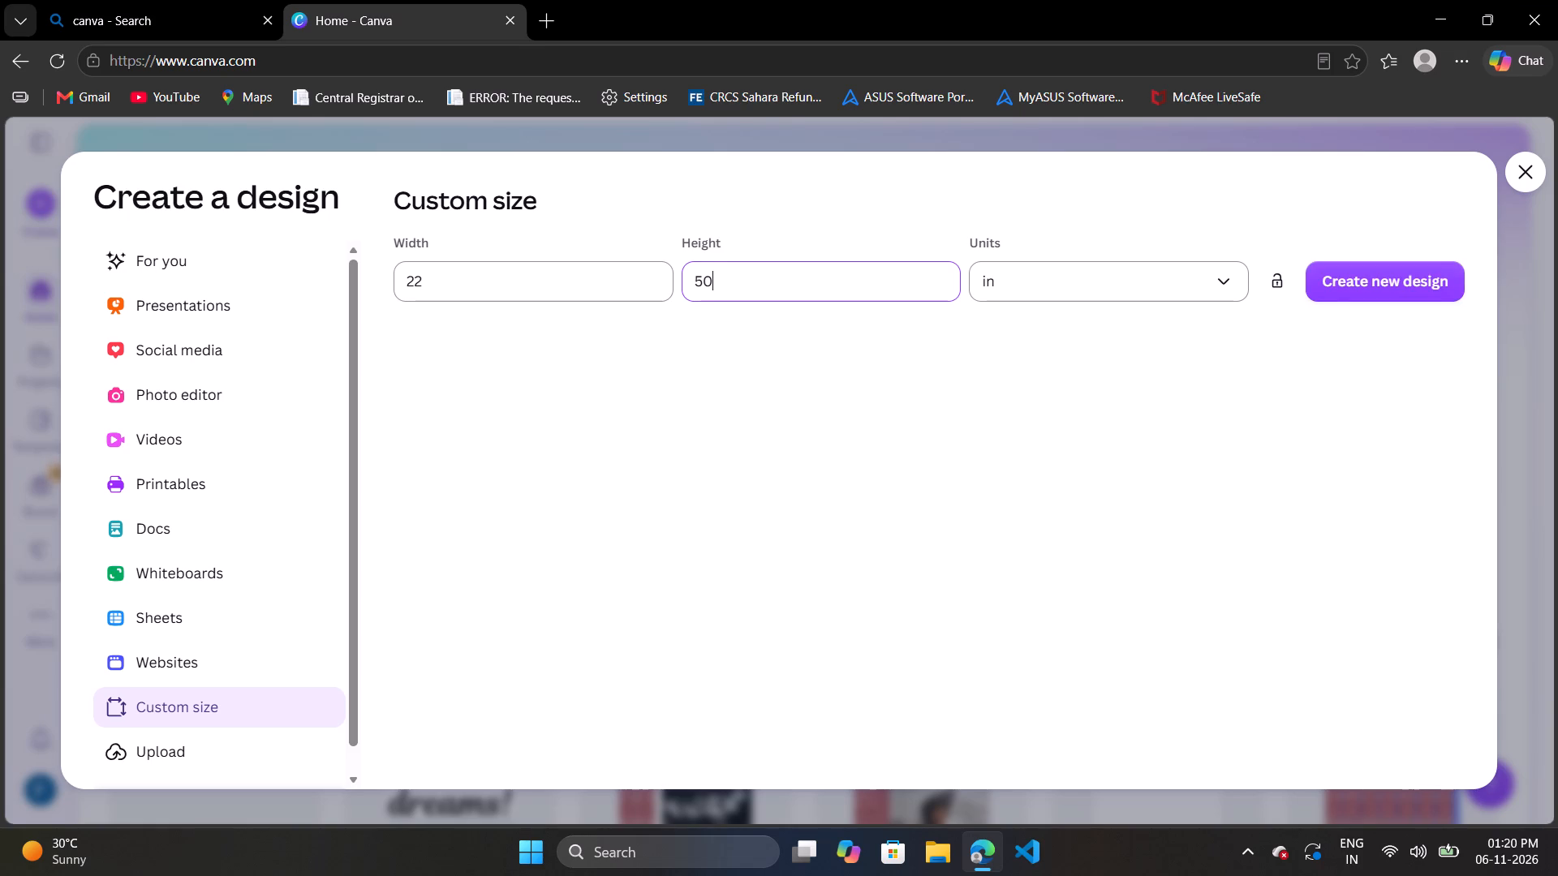
left_click(1322, 268)
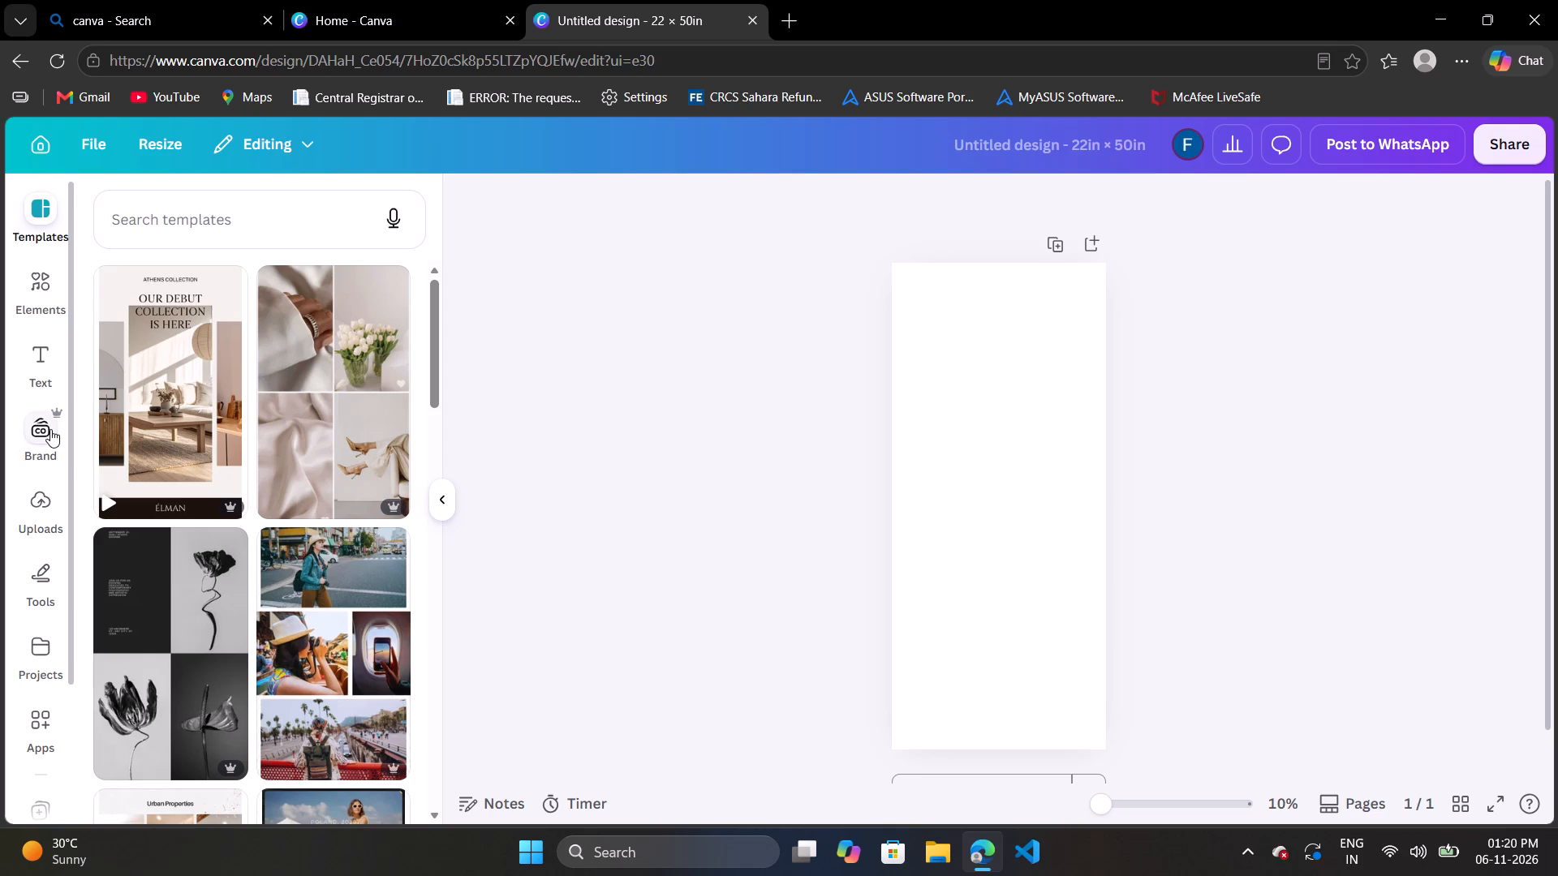
Upload the side gamusa Photoshop file from the hostel 6 folder, searching the computer for "hostel" to find it.
left_click(42, 517)
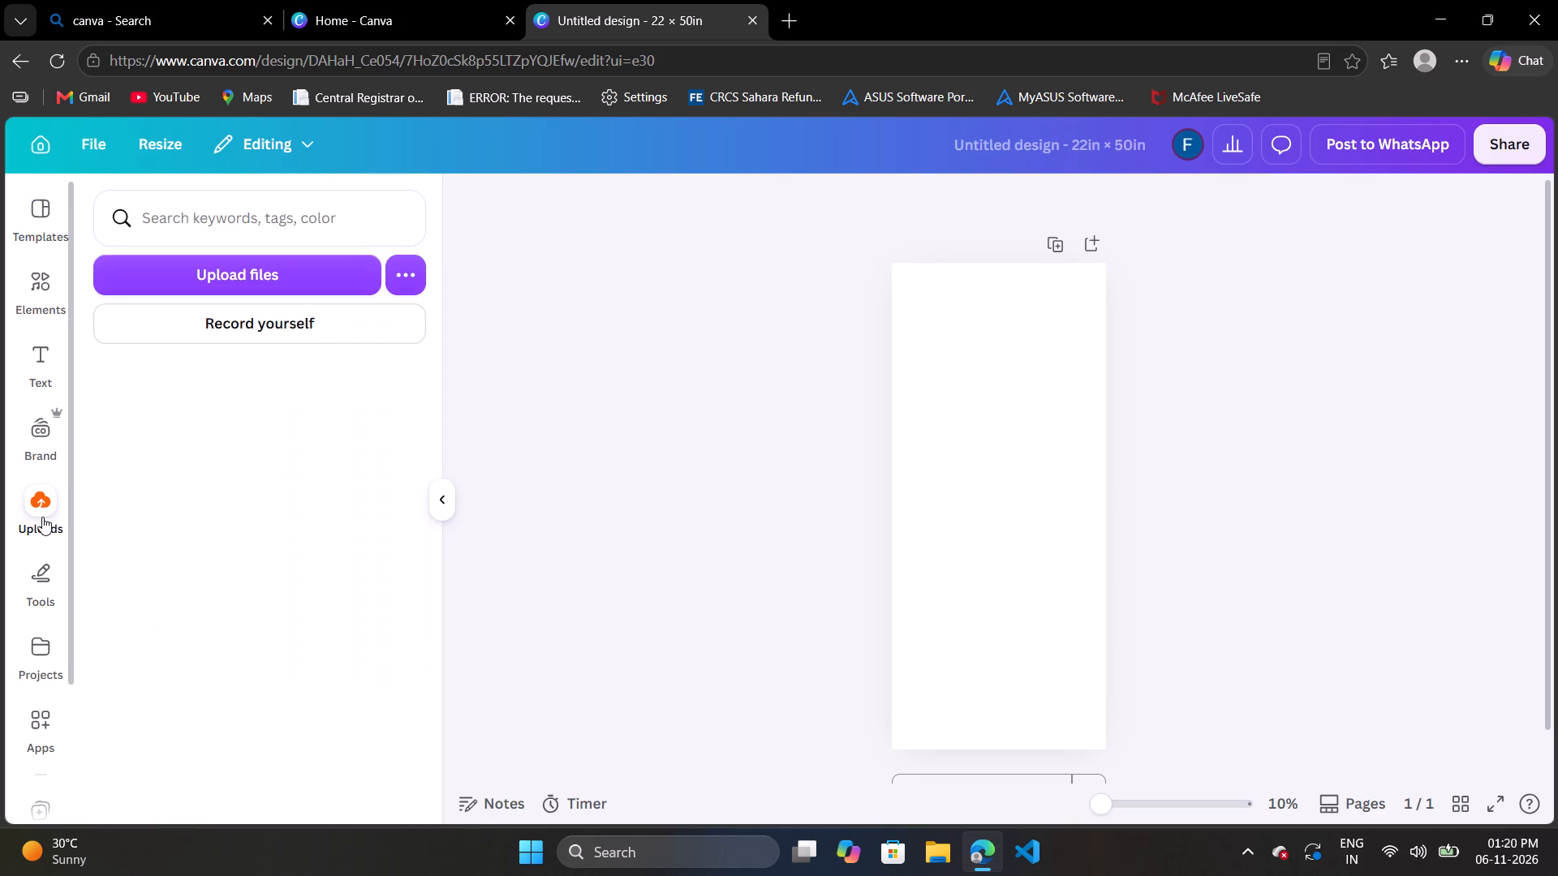
left_click(236, 268)
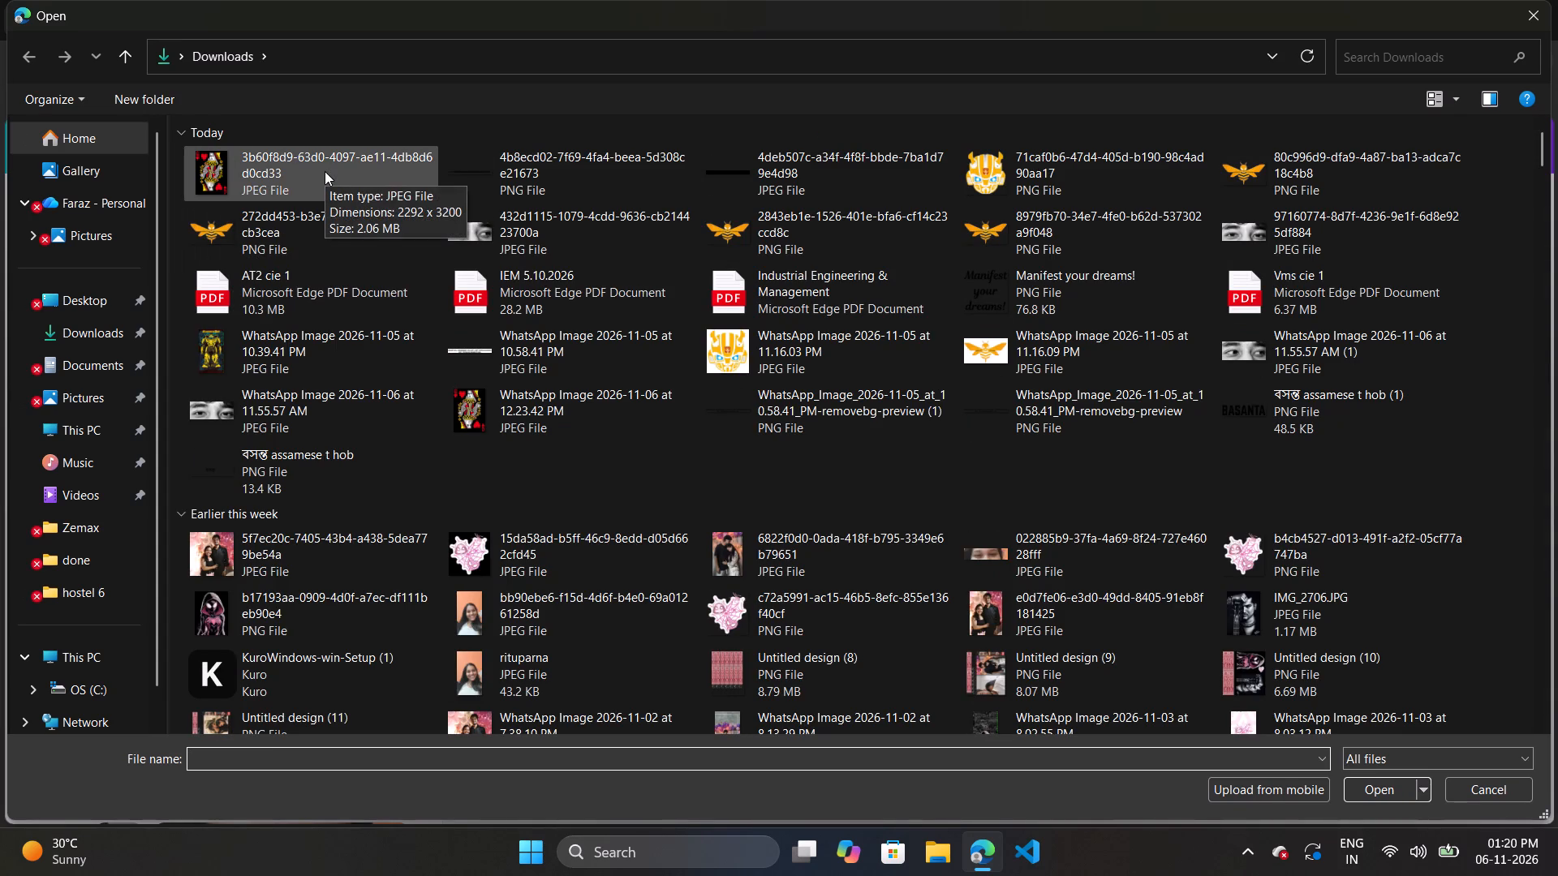
left_click(271, 171)
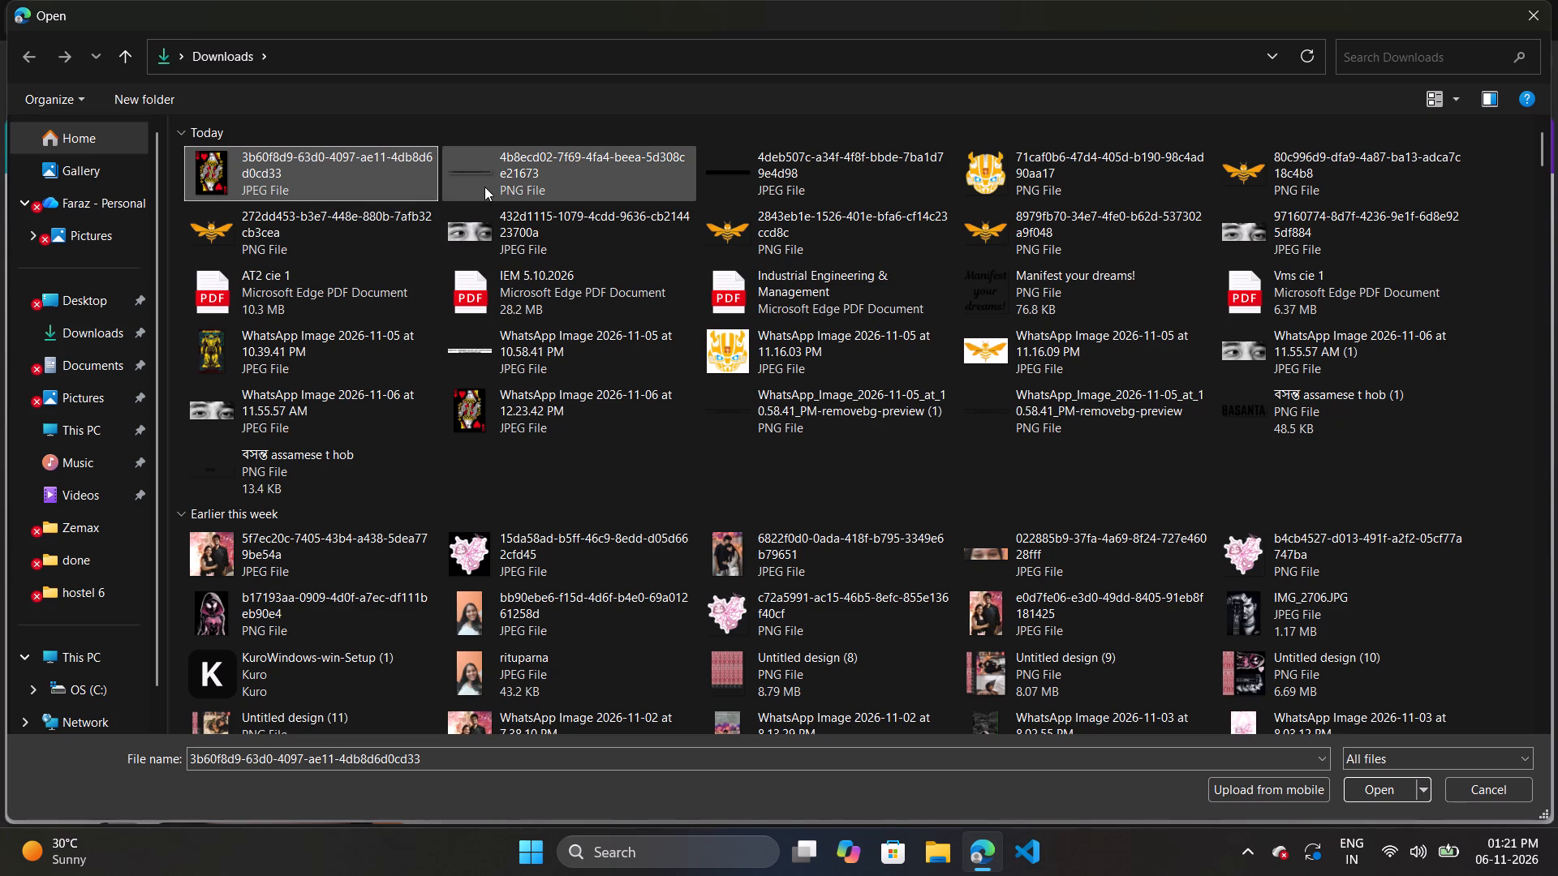
left_click(484, 164)
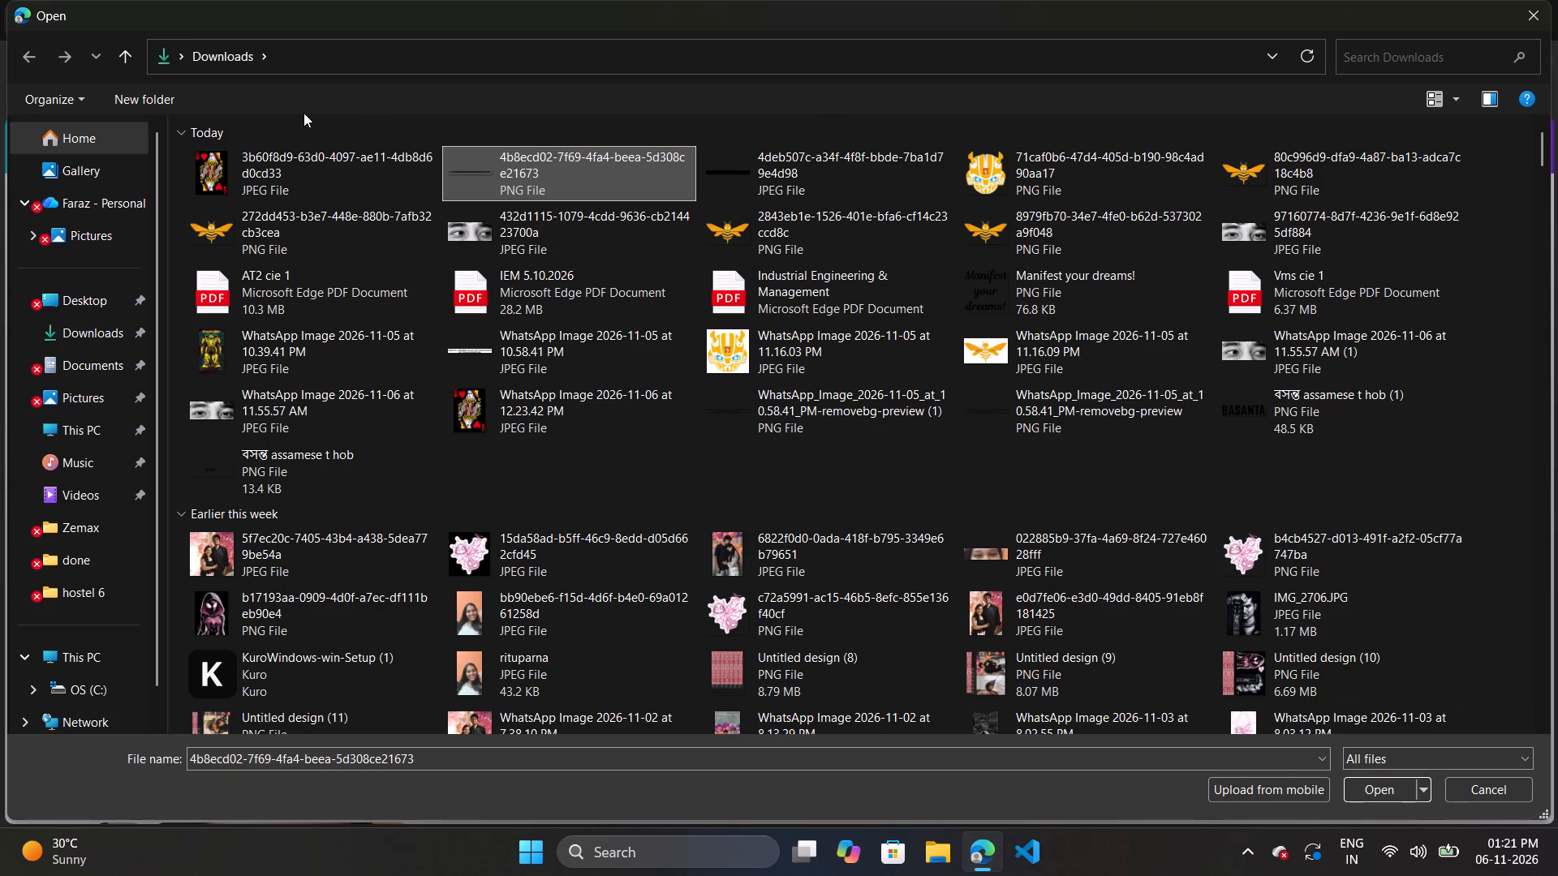
left_click(86, 136)
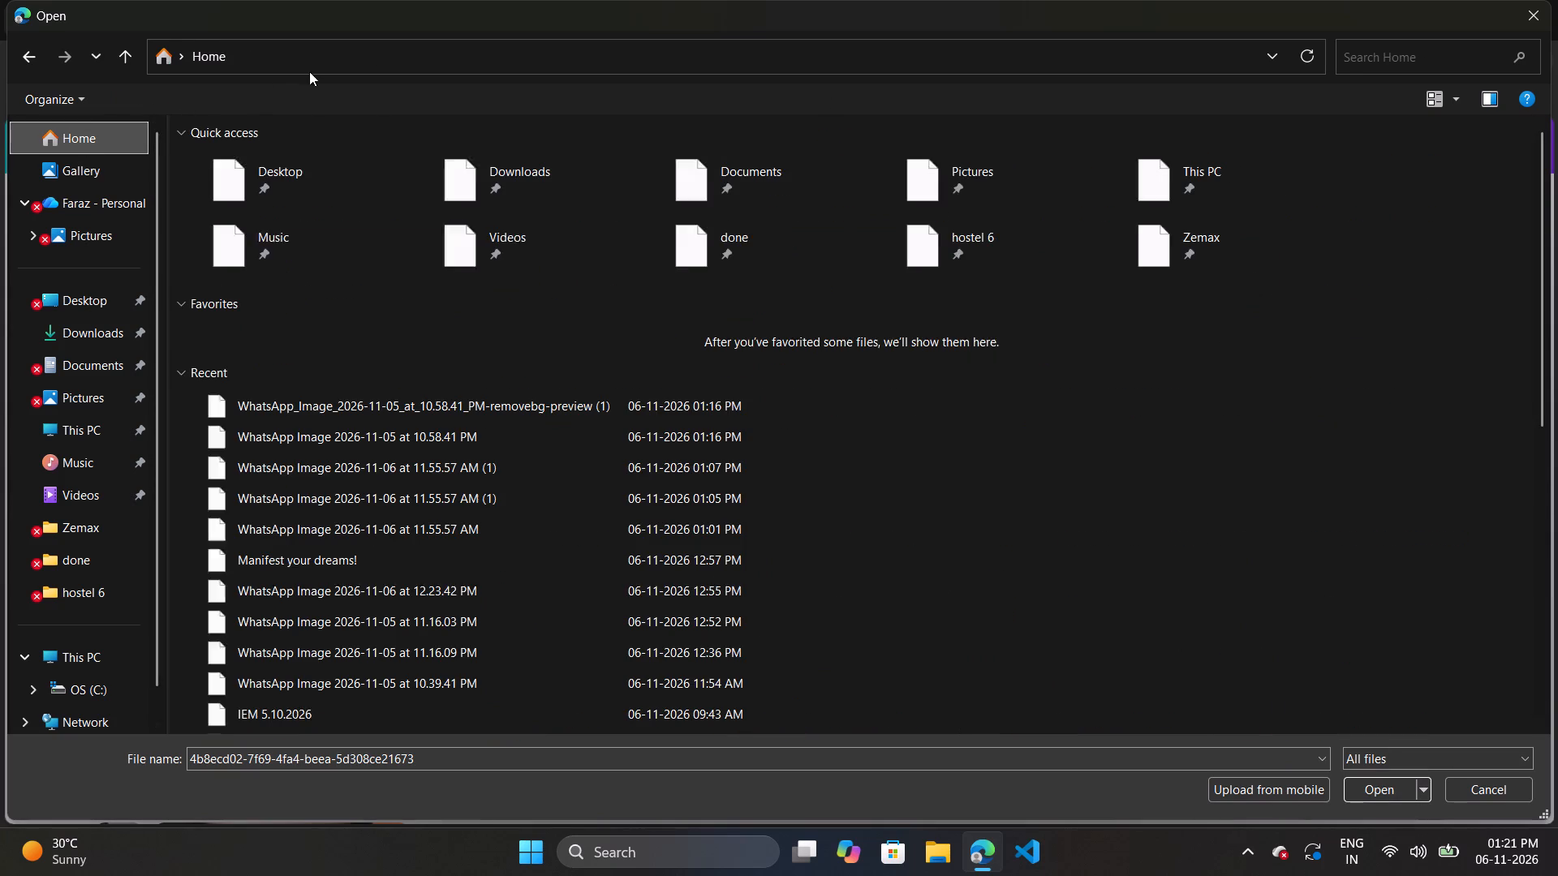
left_click(1380, 52)
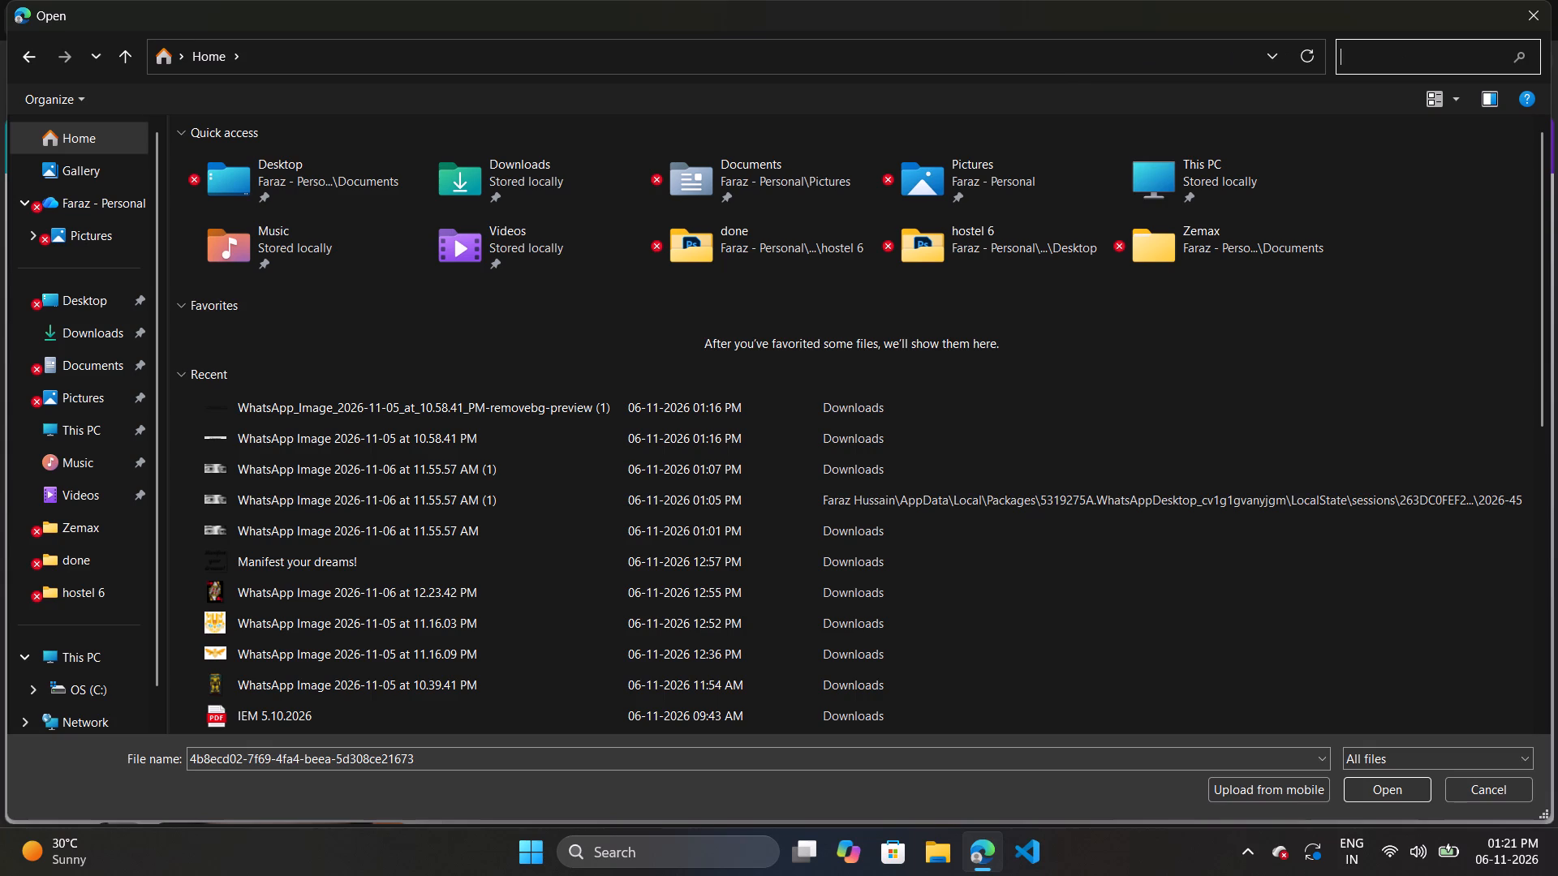
type("ho")
type("stel")
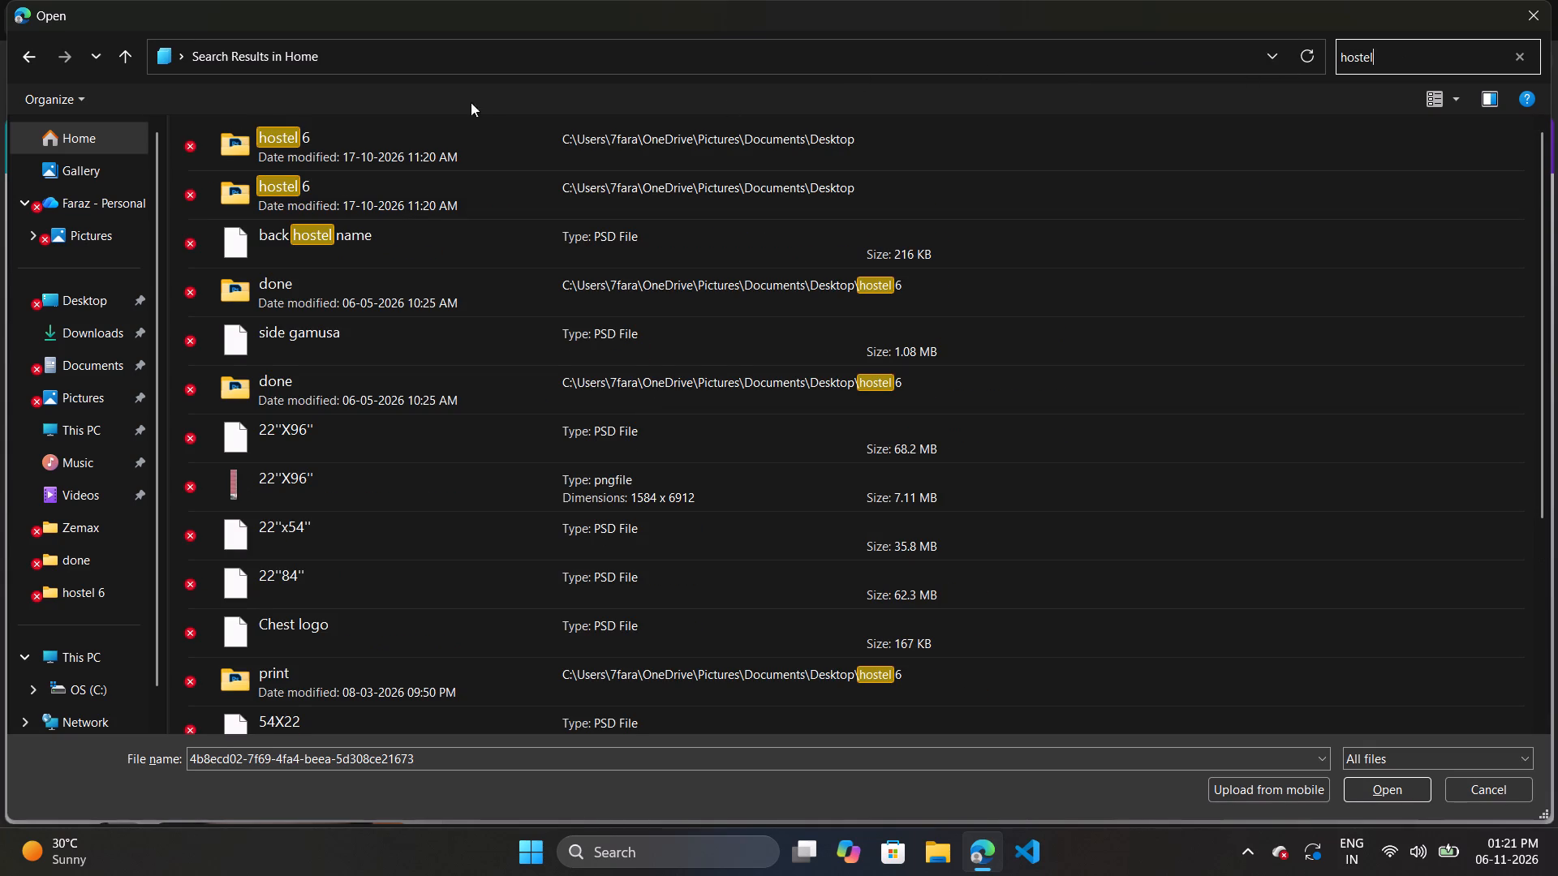
left_click(349, 135)
left_click(349, 135)
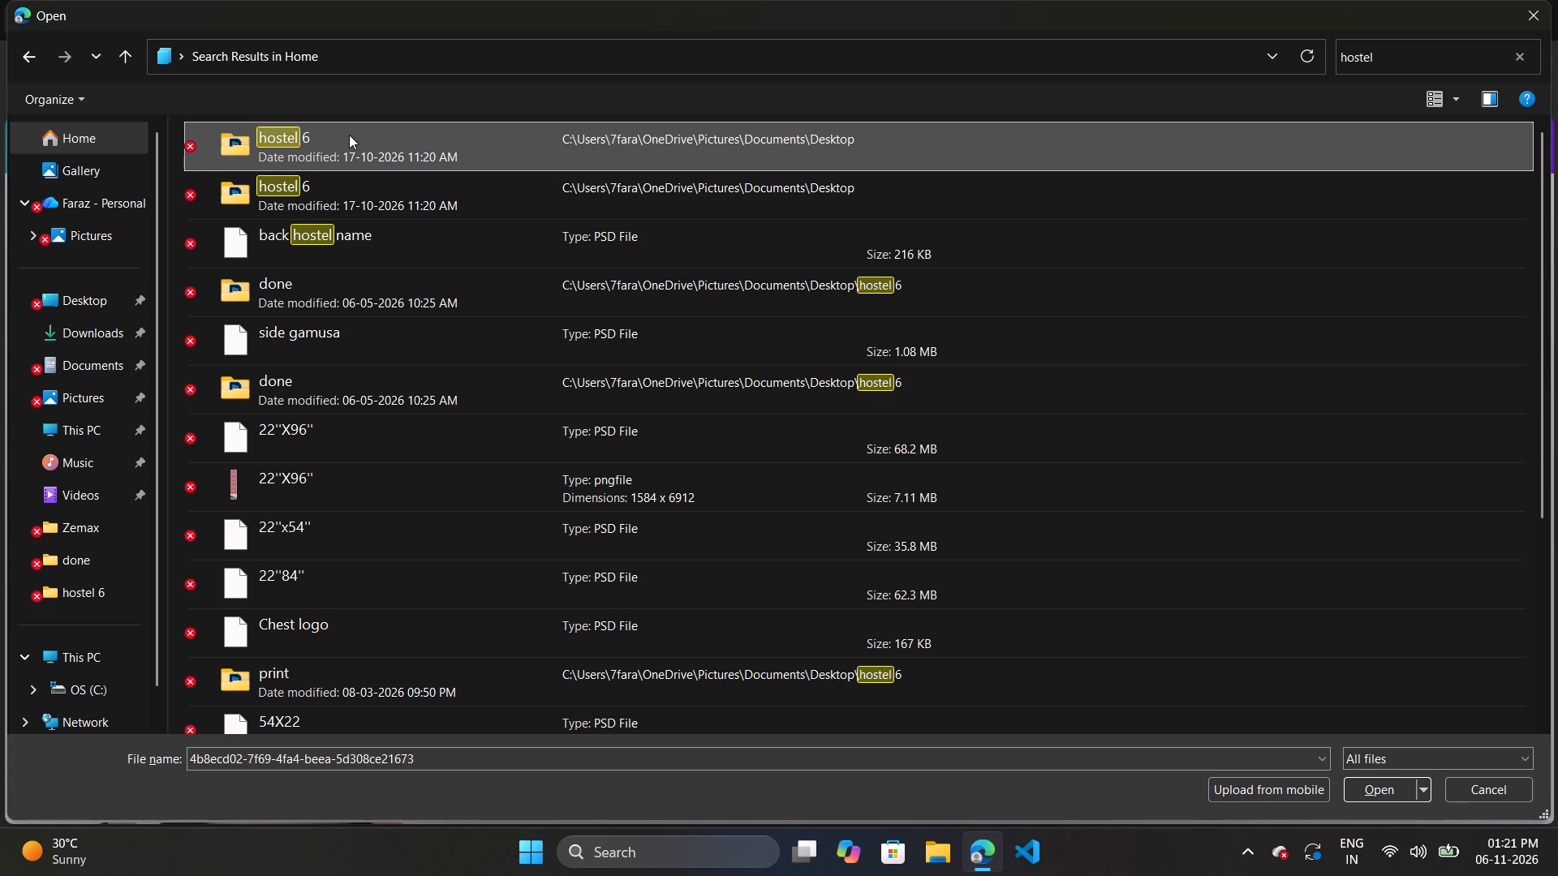
double_click(349, 135)
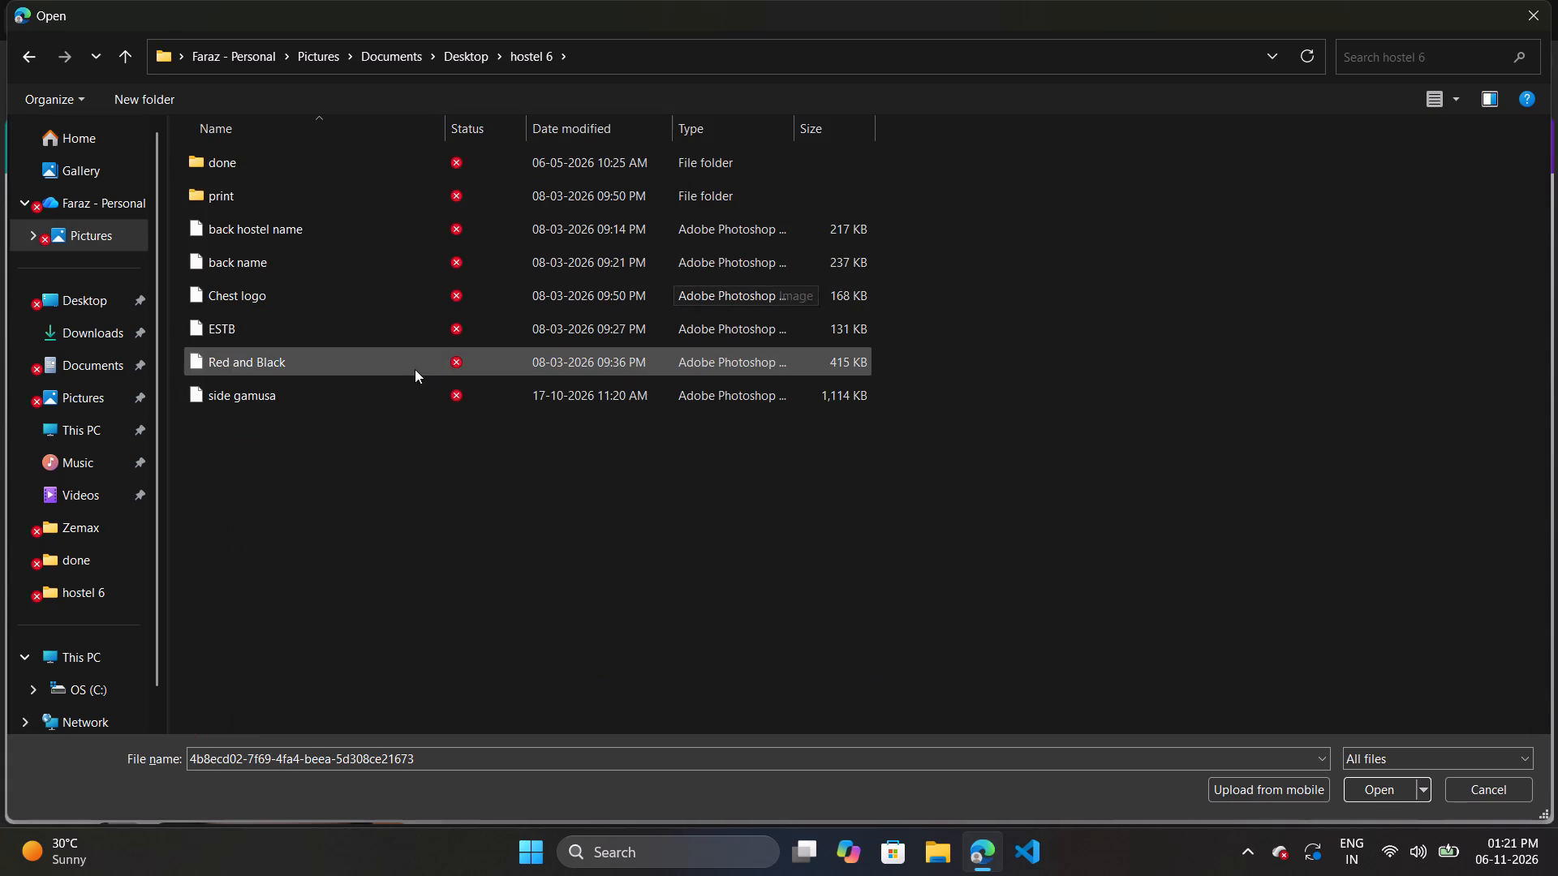
left_click(387, 389)
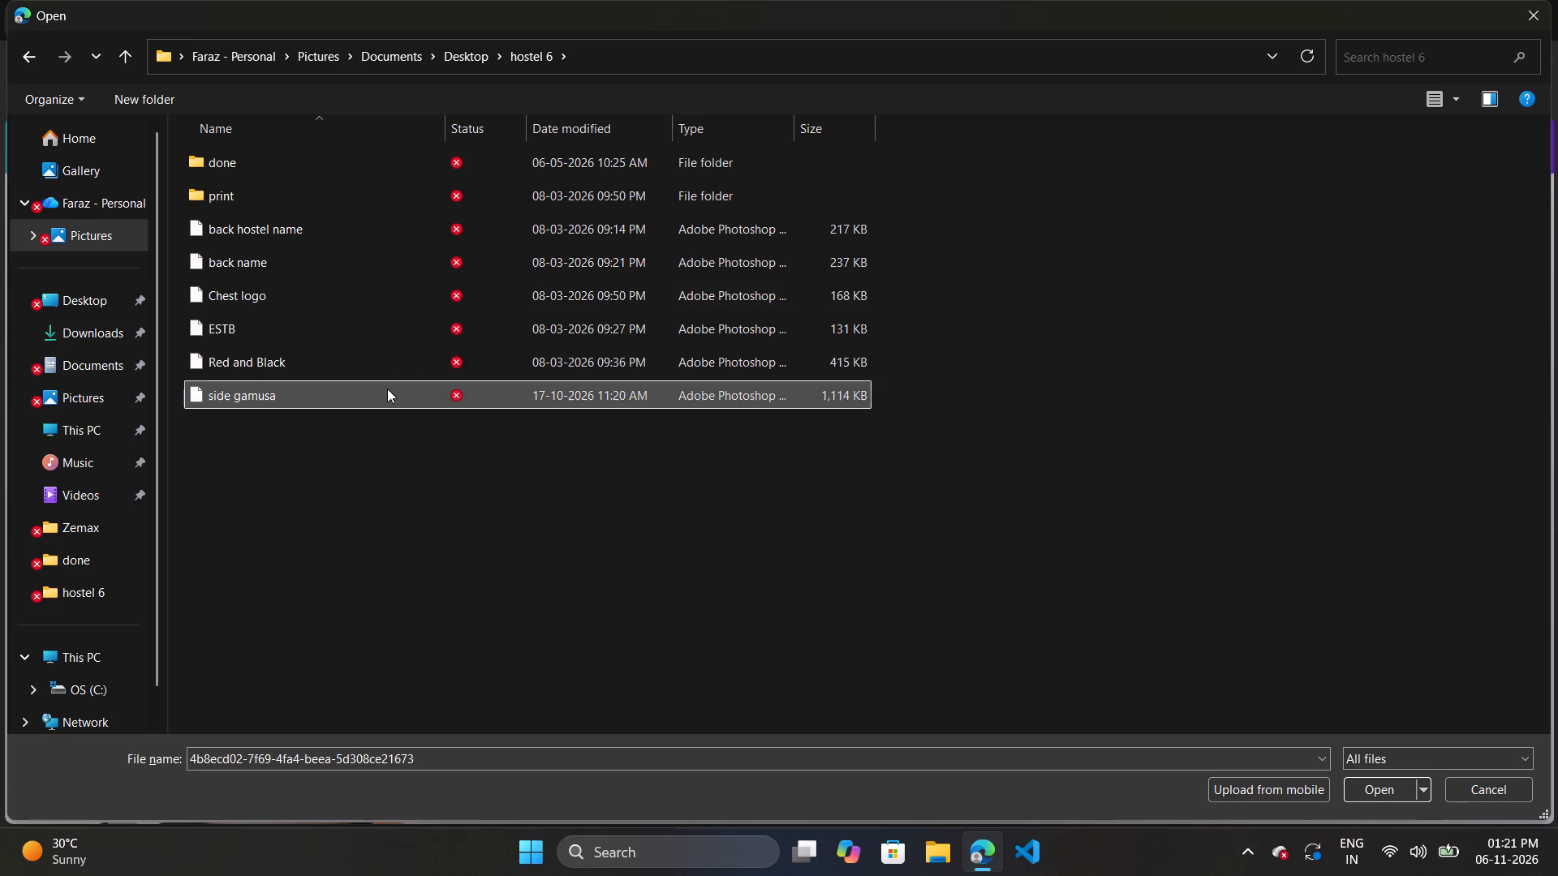
left_click(387, 389)
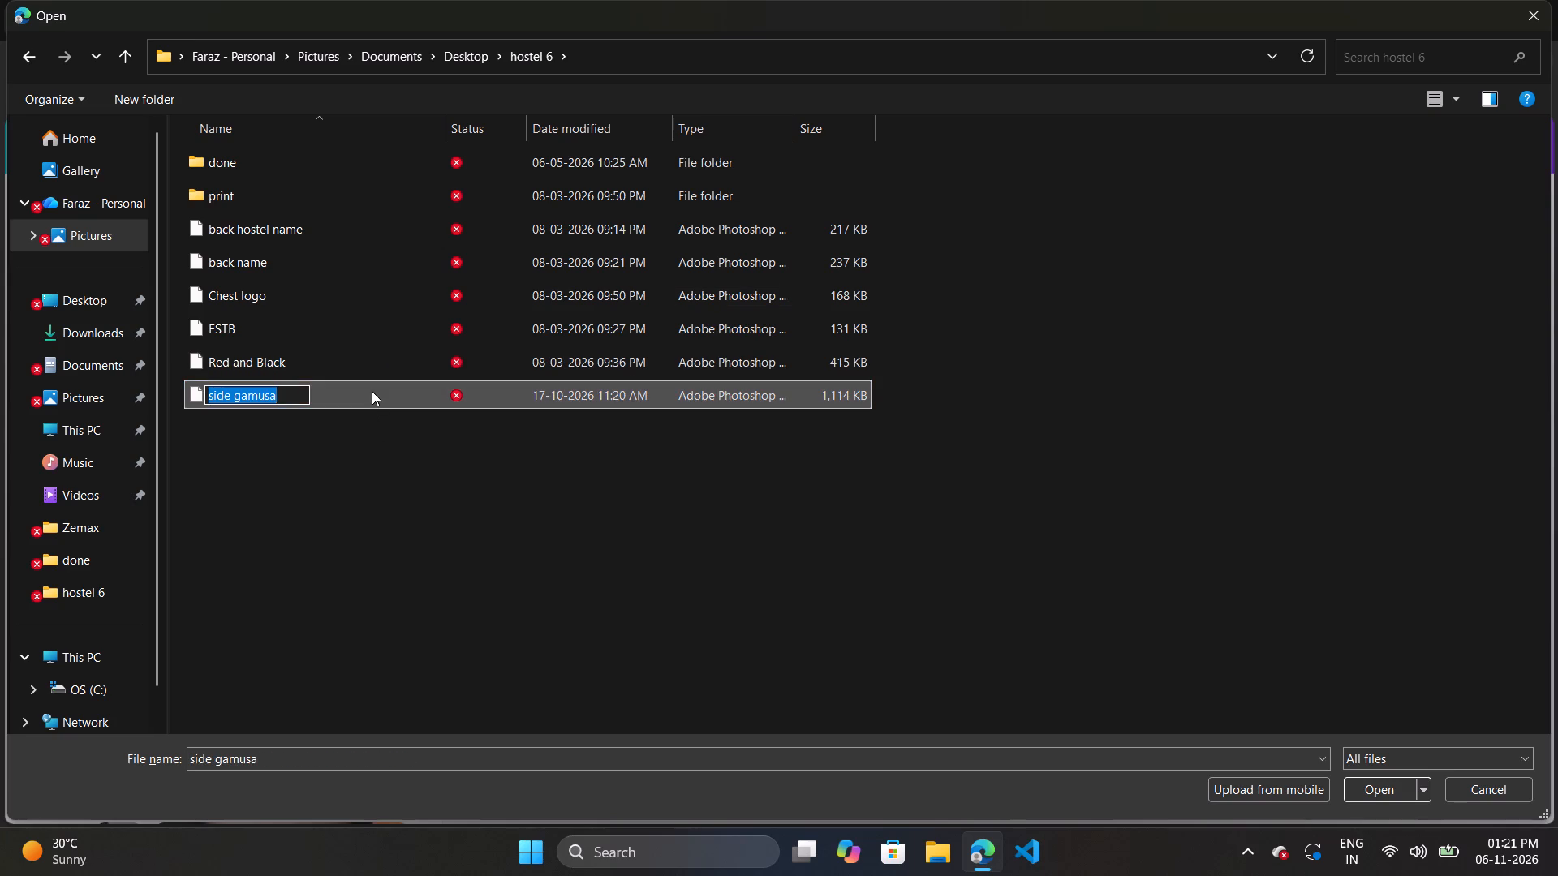
double_click(372, 391)
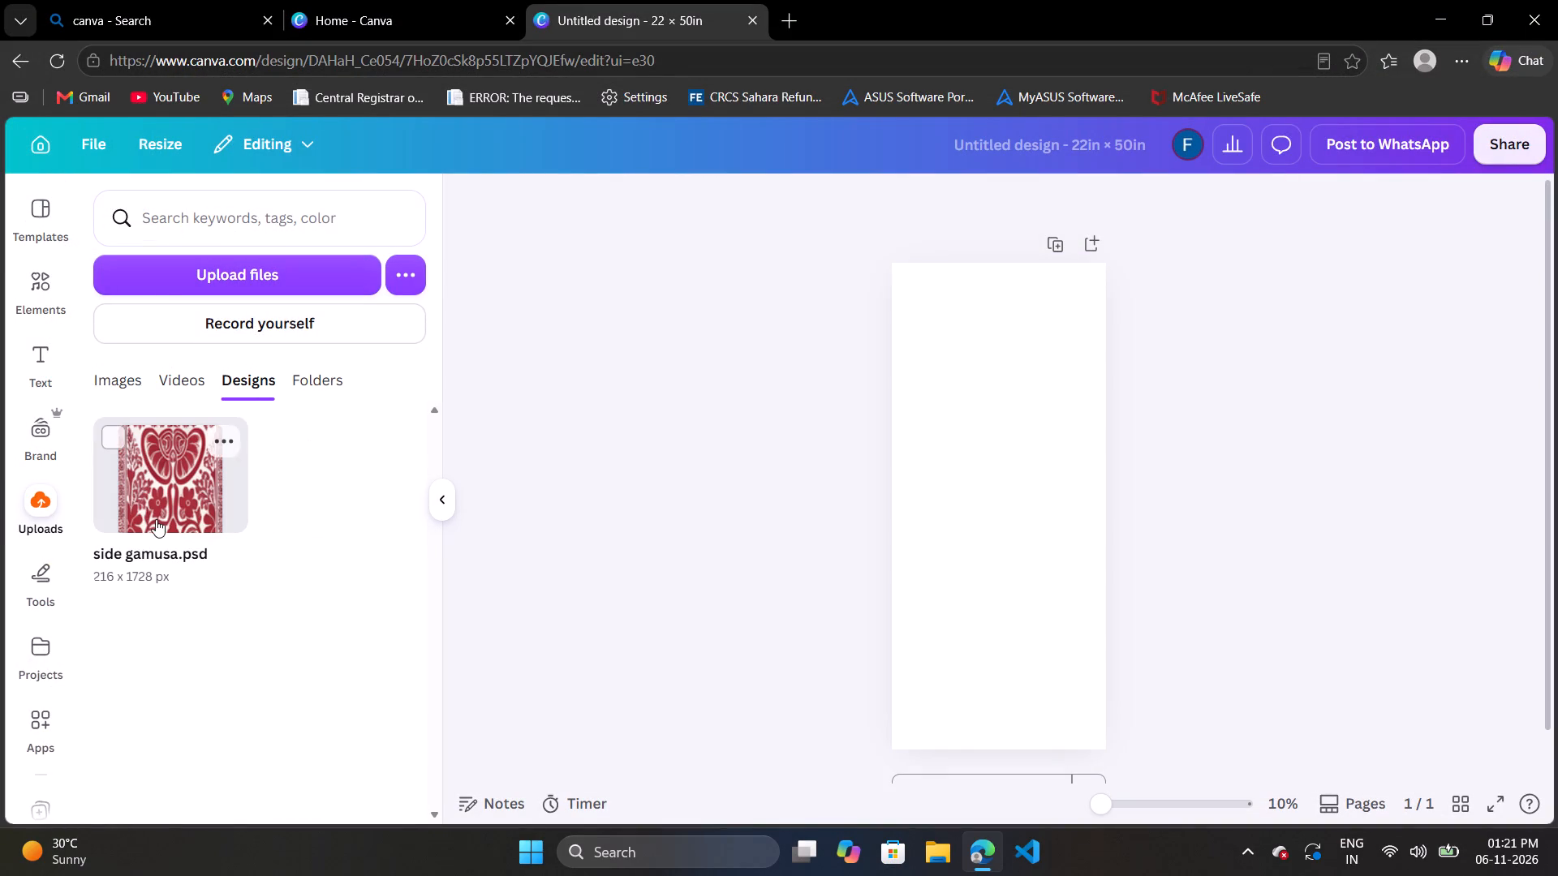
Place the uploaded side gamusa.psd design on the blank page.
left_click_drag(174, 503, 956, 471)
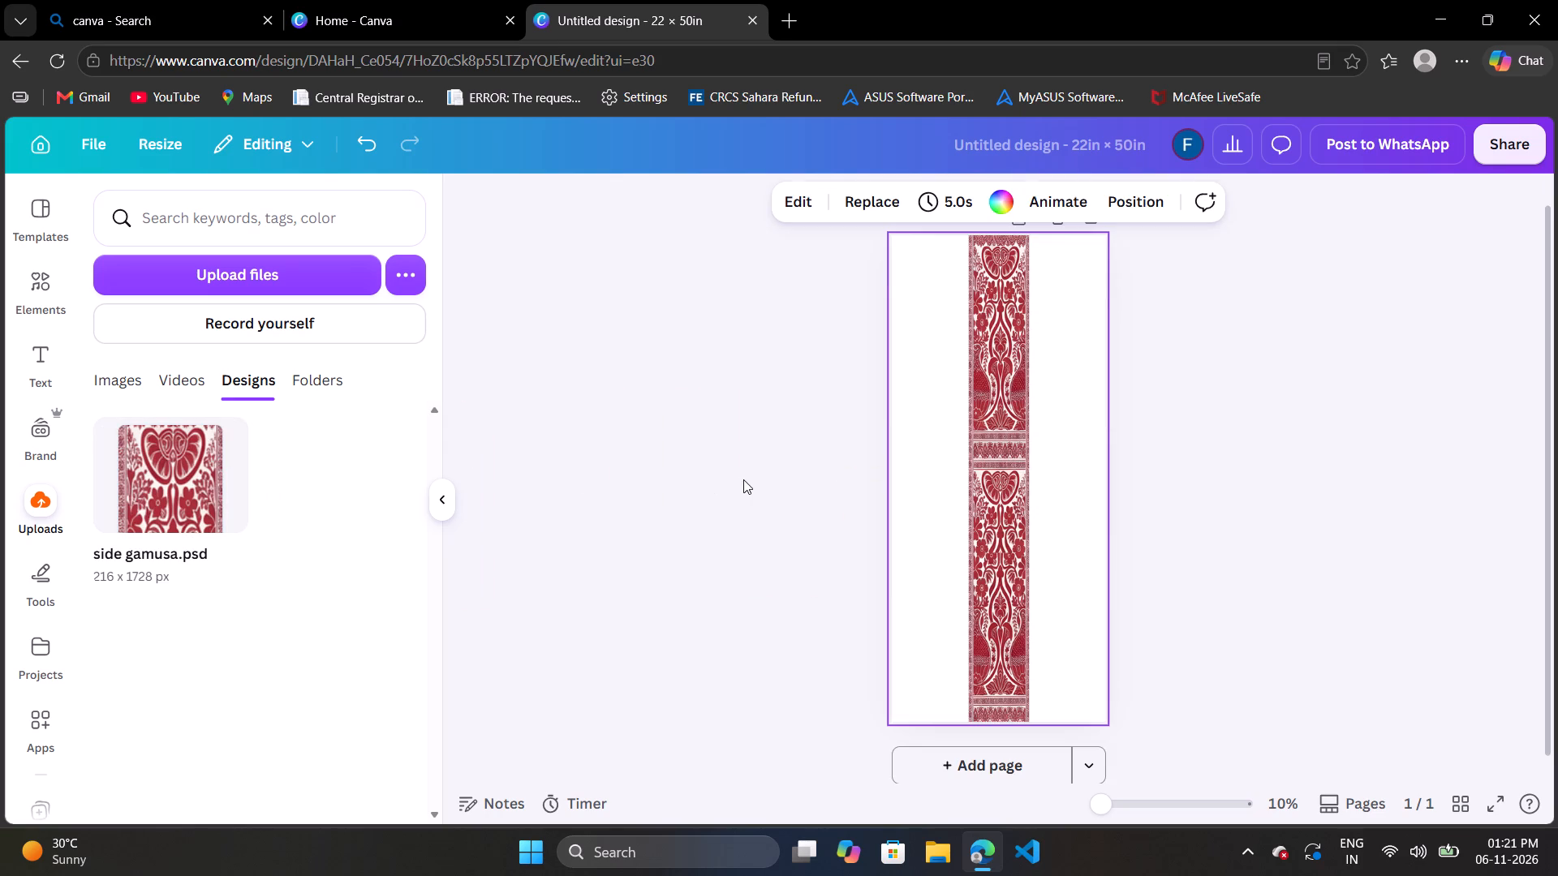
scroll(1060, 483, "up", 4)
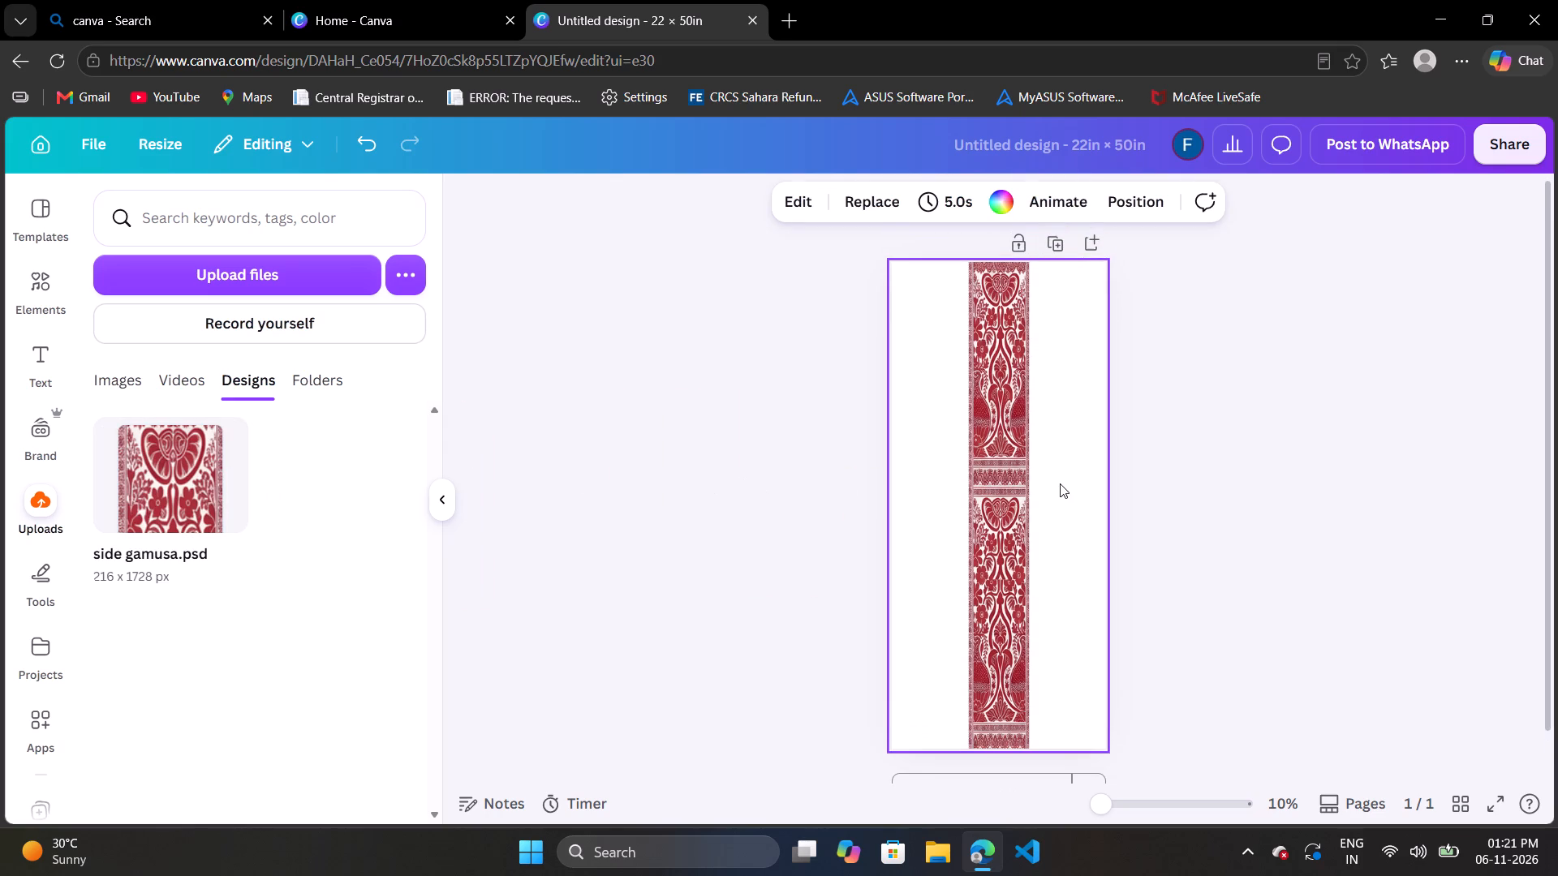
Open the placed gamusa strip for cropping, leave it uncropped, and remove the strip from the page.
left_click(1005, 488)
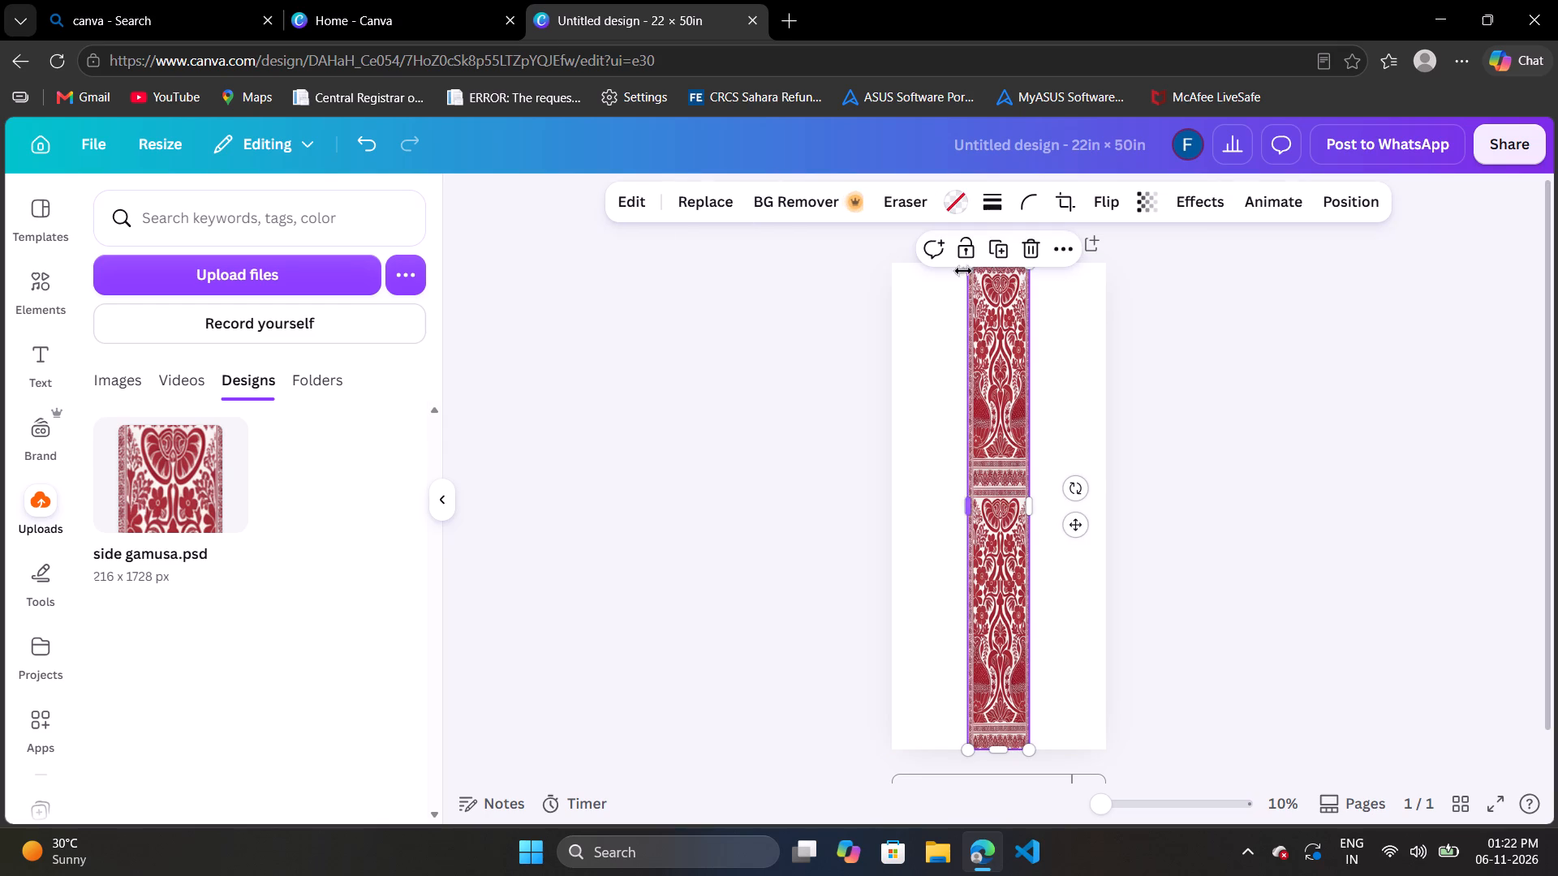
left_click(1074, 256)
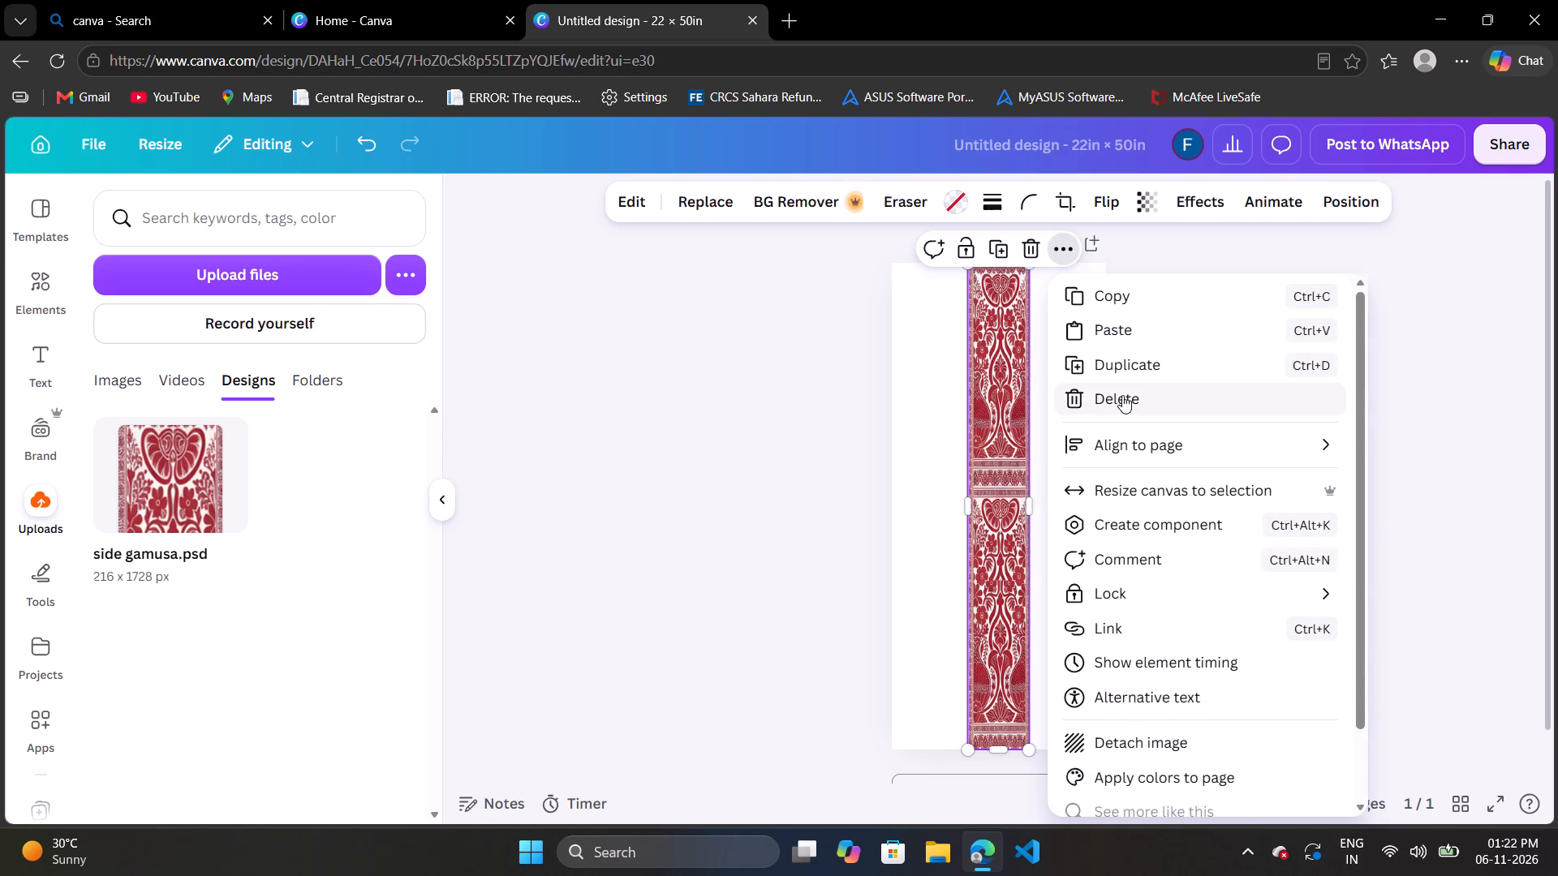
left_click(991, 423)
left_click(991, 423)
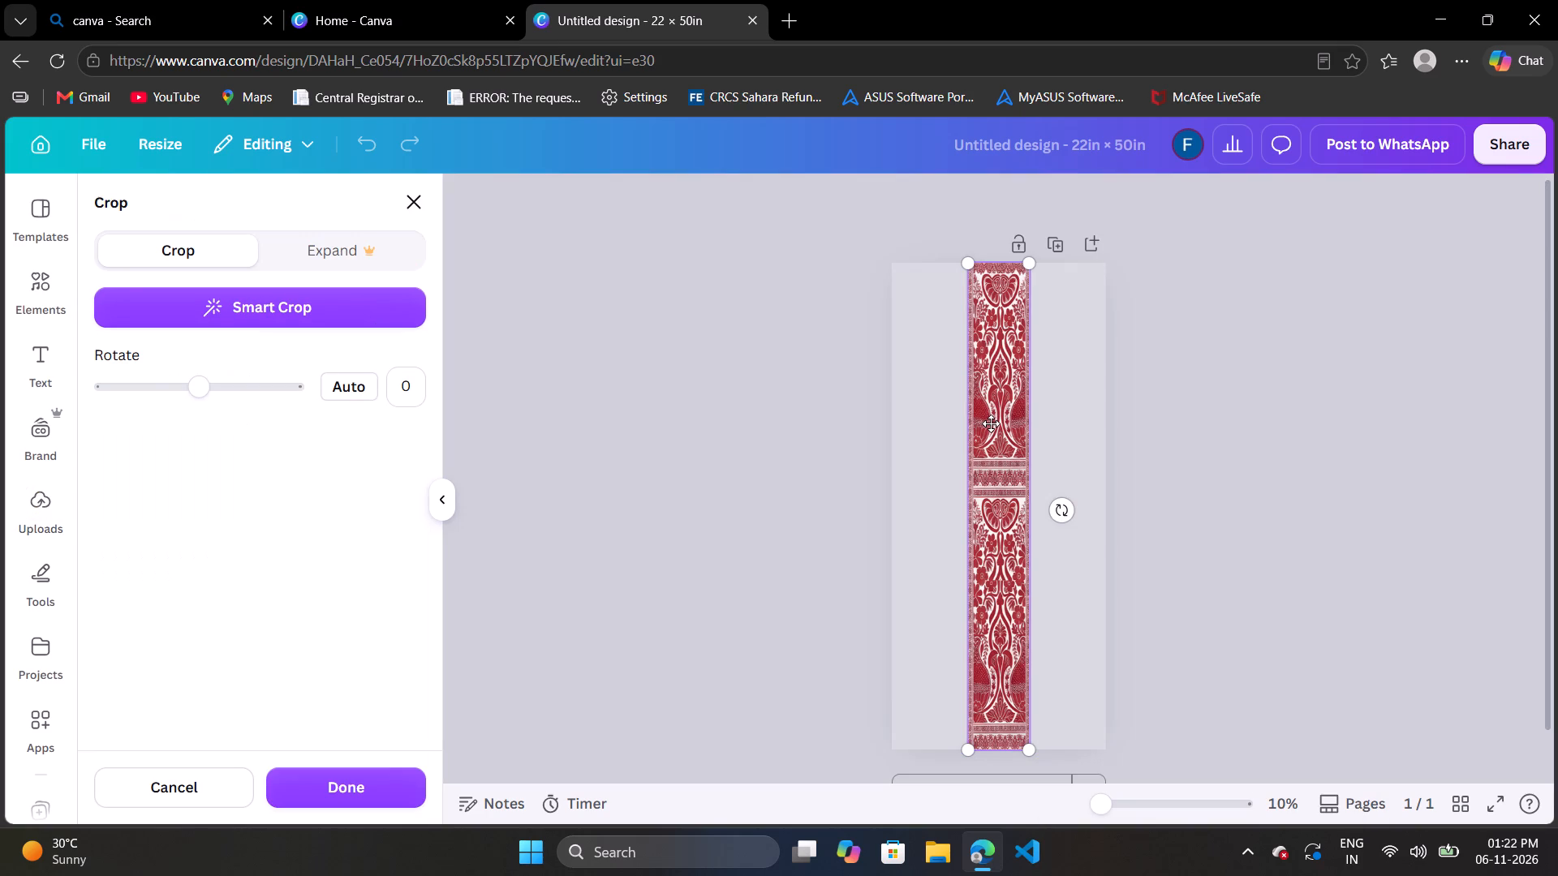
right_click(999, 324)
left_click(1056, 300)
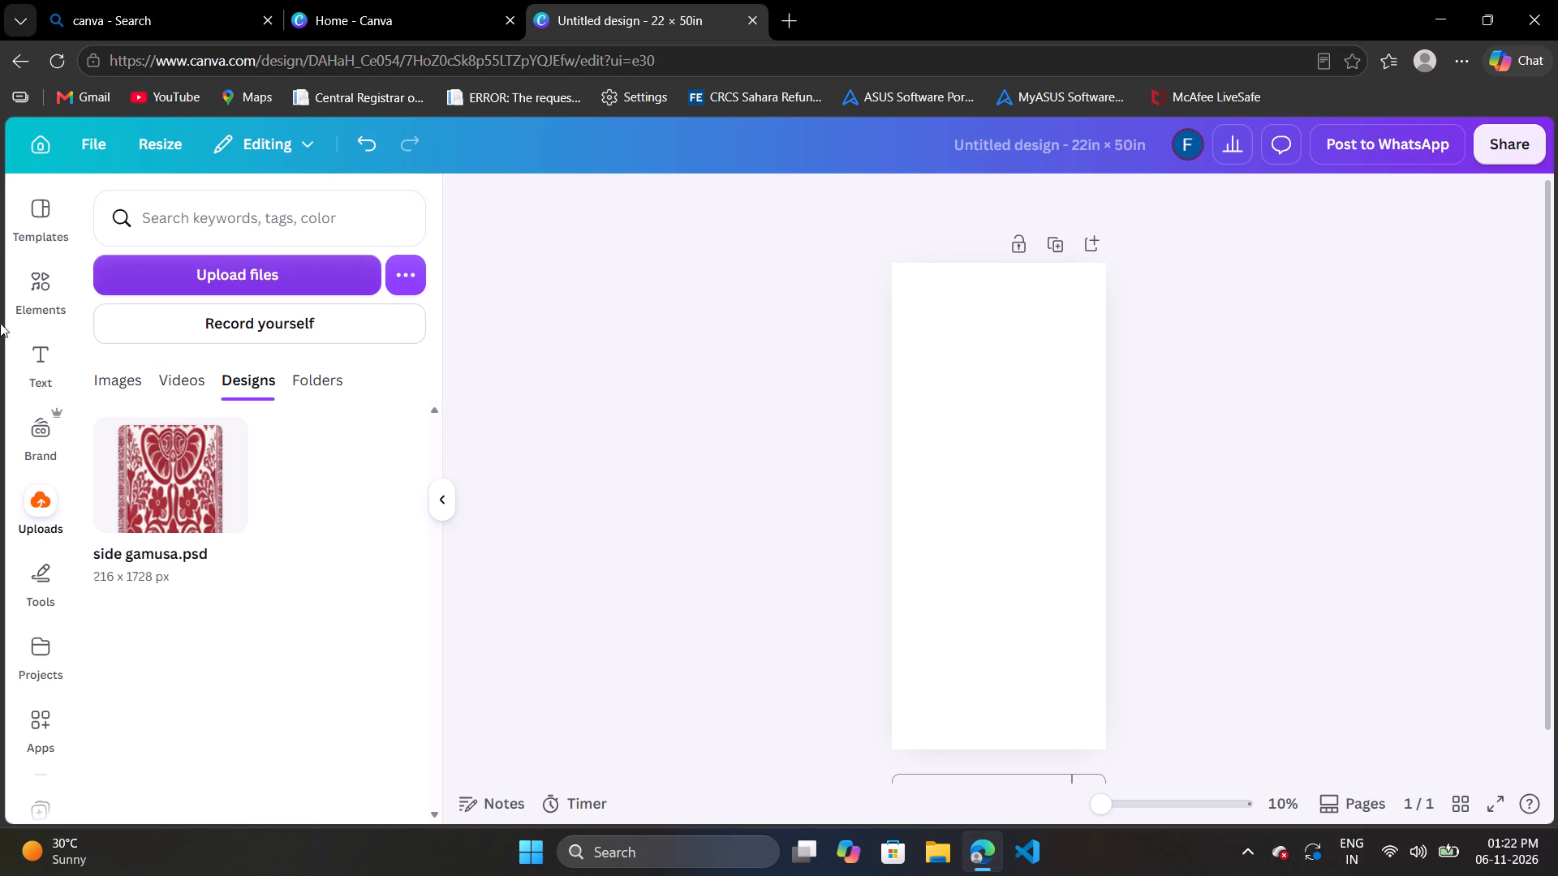
Add the uploaded side gamusa.psd design to the empty page.
double_click(148, 462)
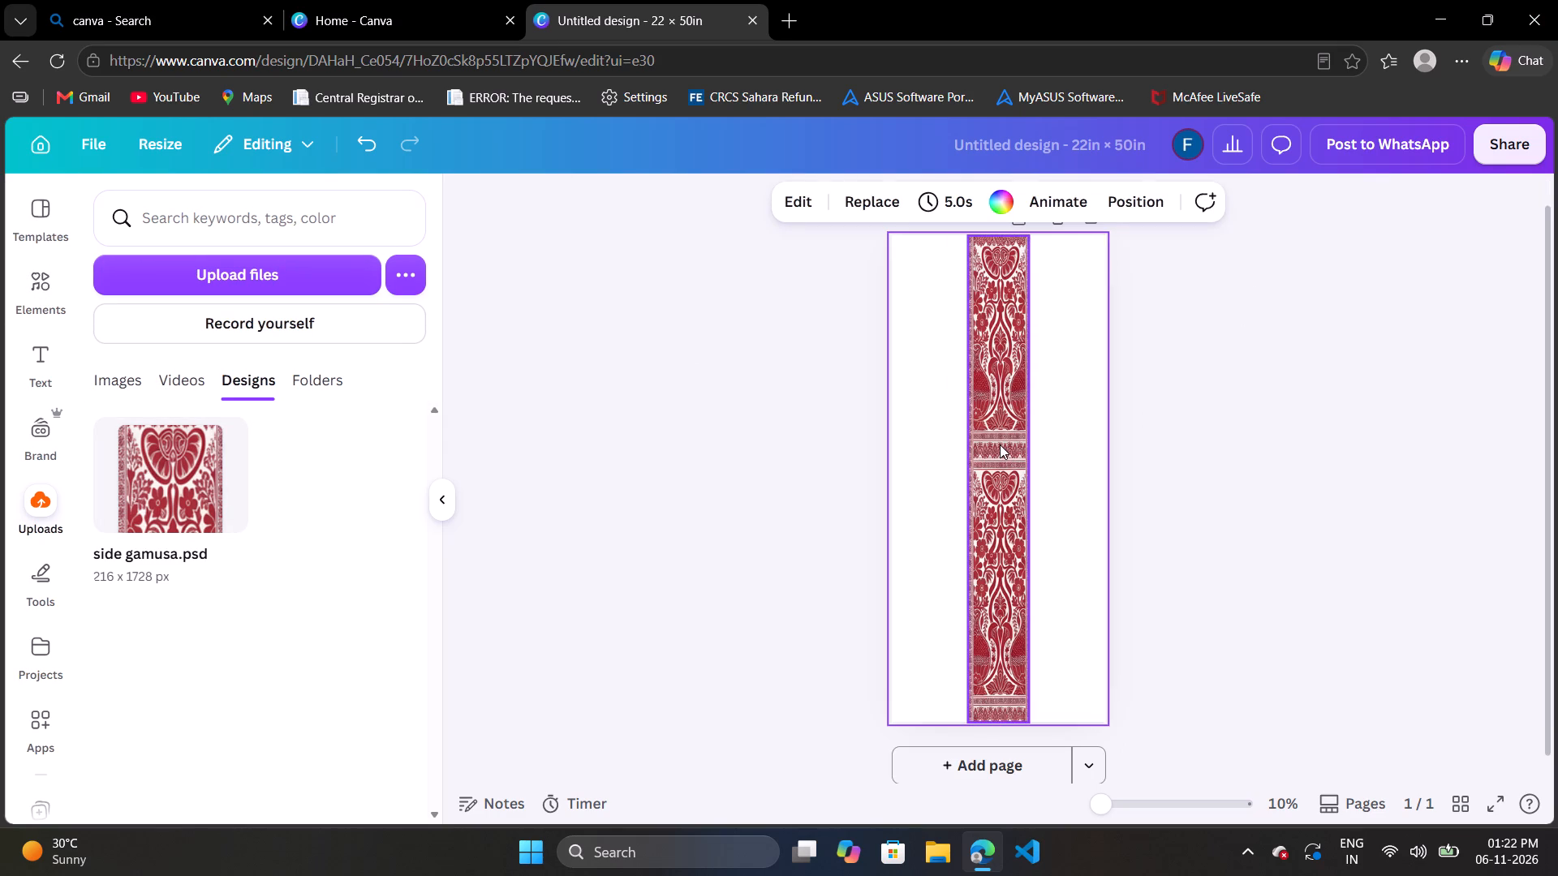
Shift the gamusa strip off the page's centre line and scale it down proportionally to about half the page's height.
left_click_drag(1000, 444, 984, 455)
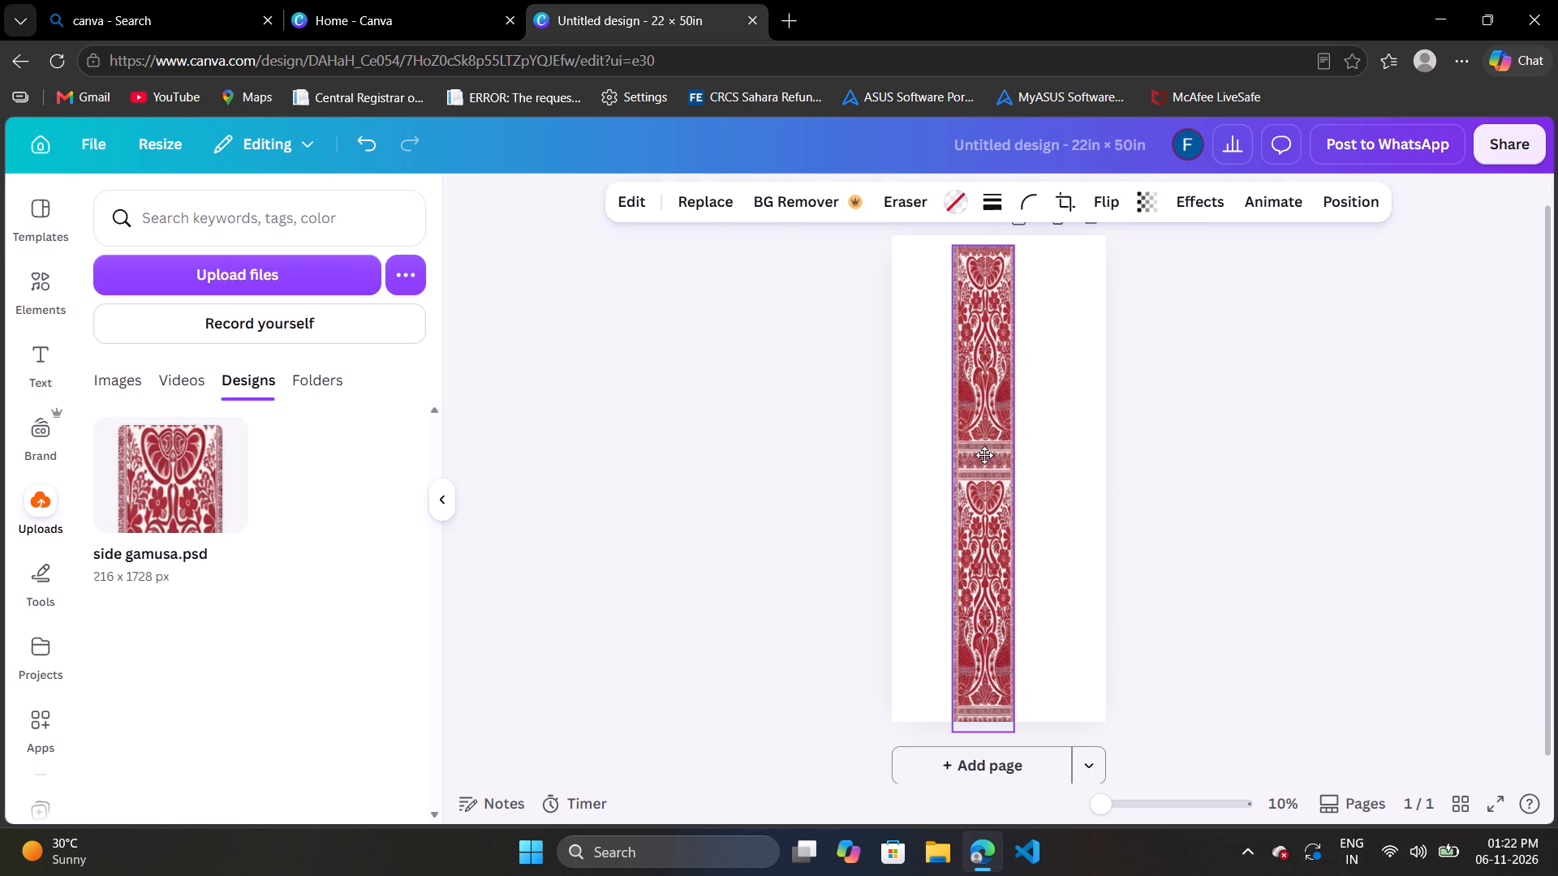
left_click_drag(984, 455, 984, 450)
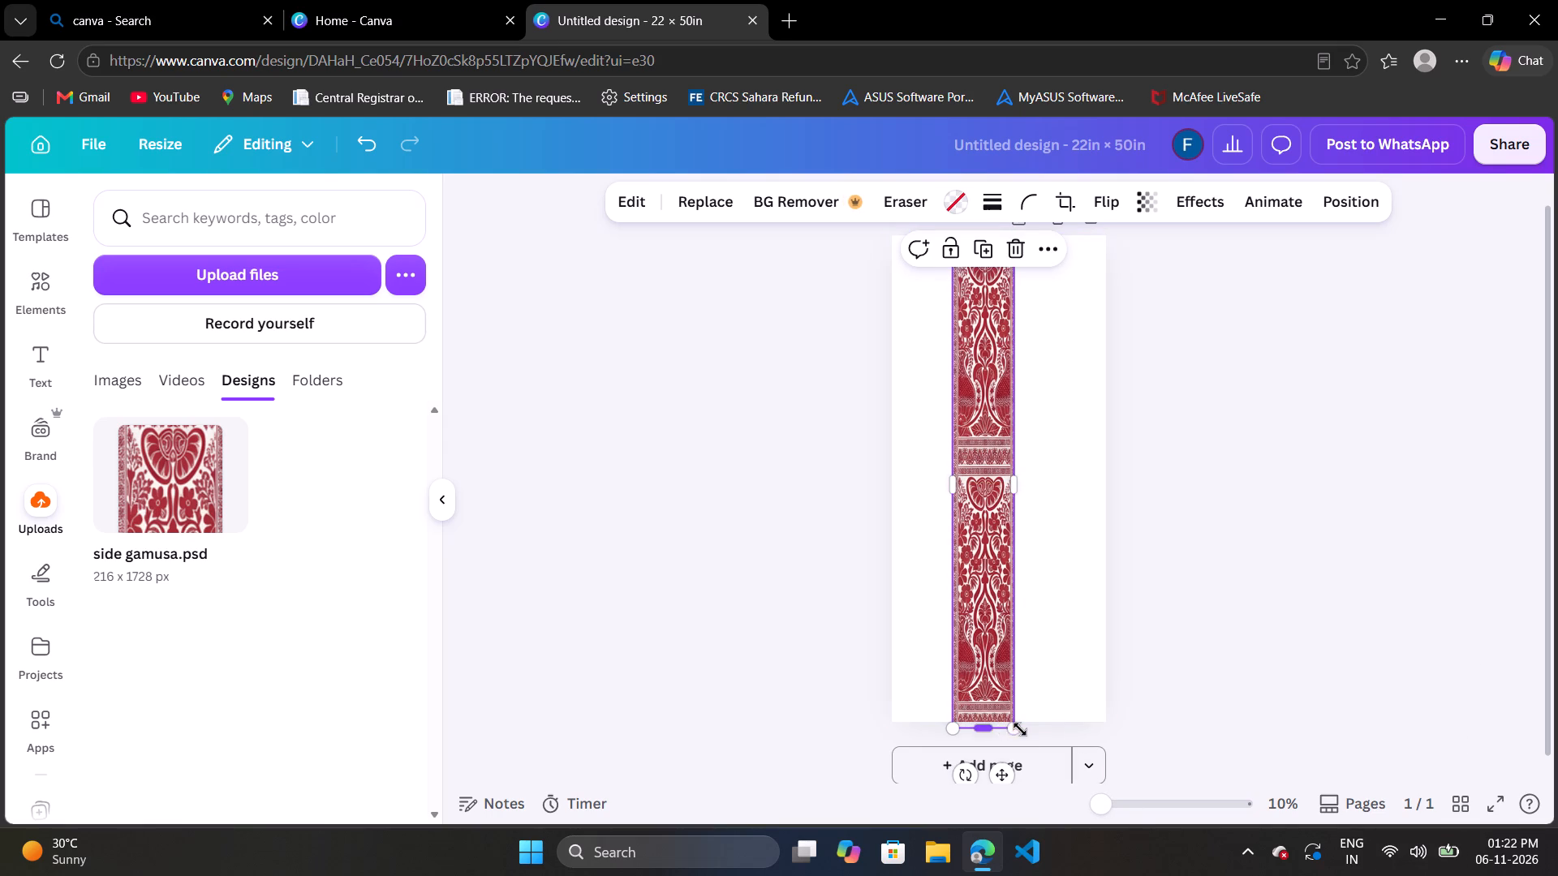
left_click_drag(1019, 726, 989, 656)
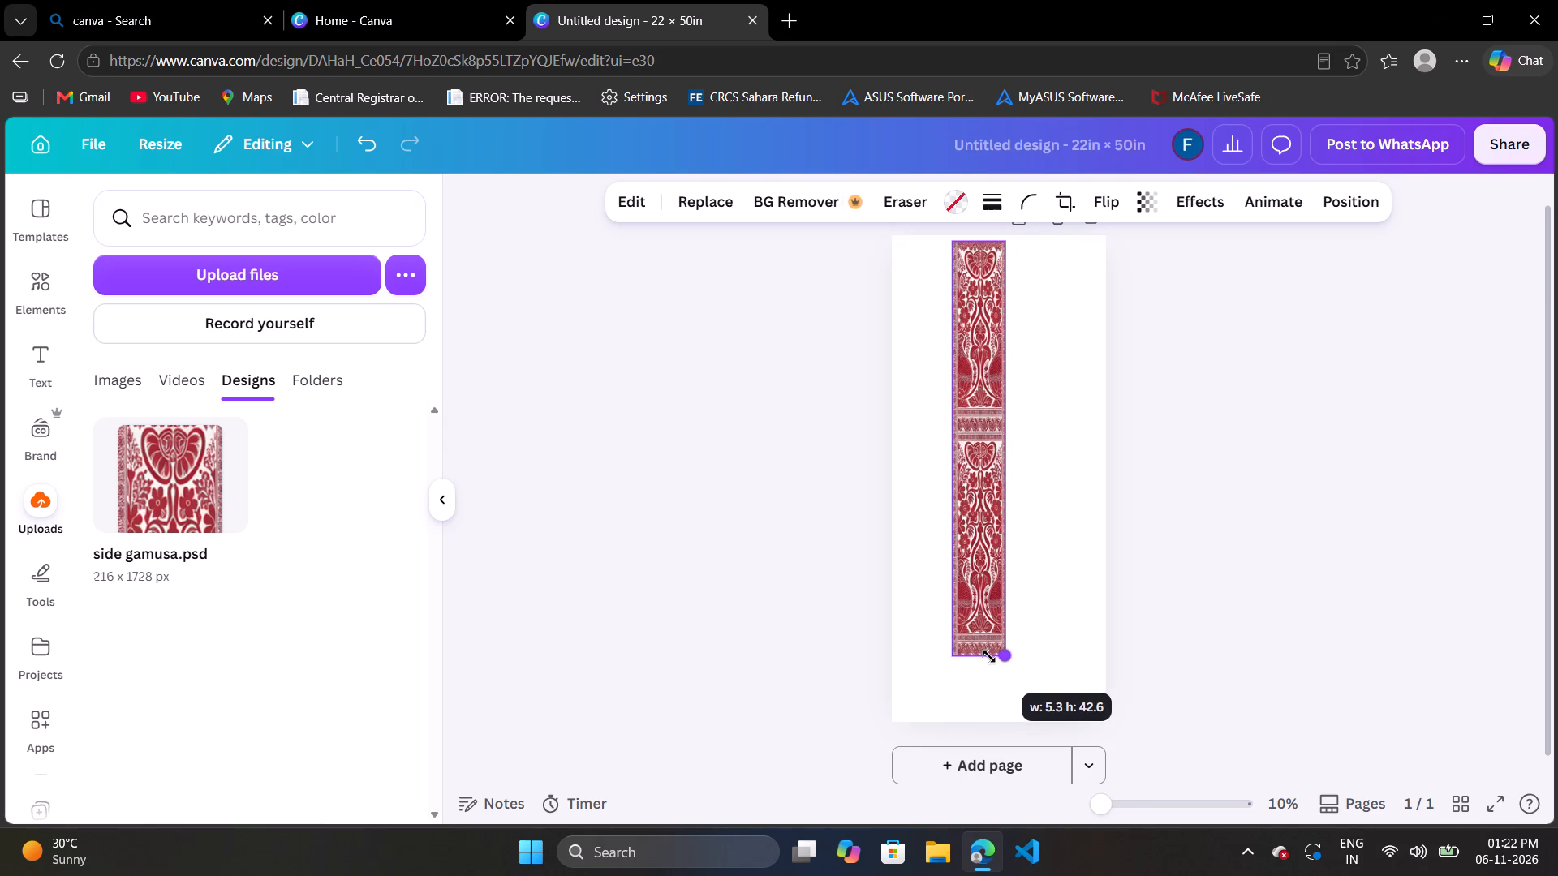
left_click_drag(989, 656, 941, 562)
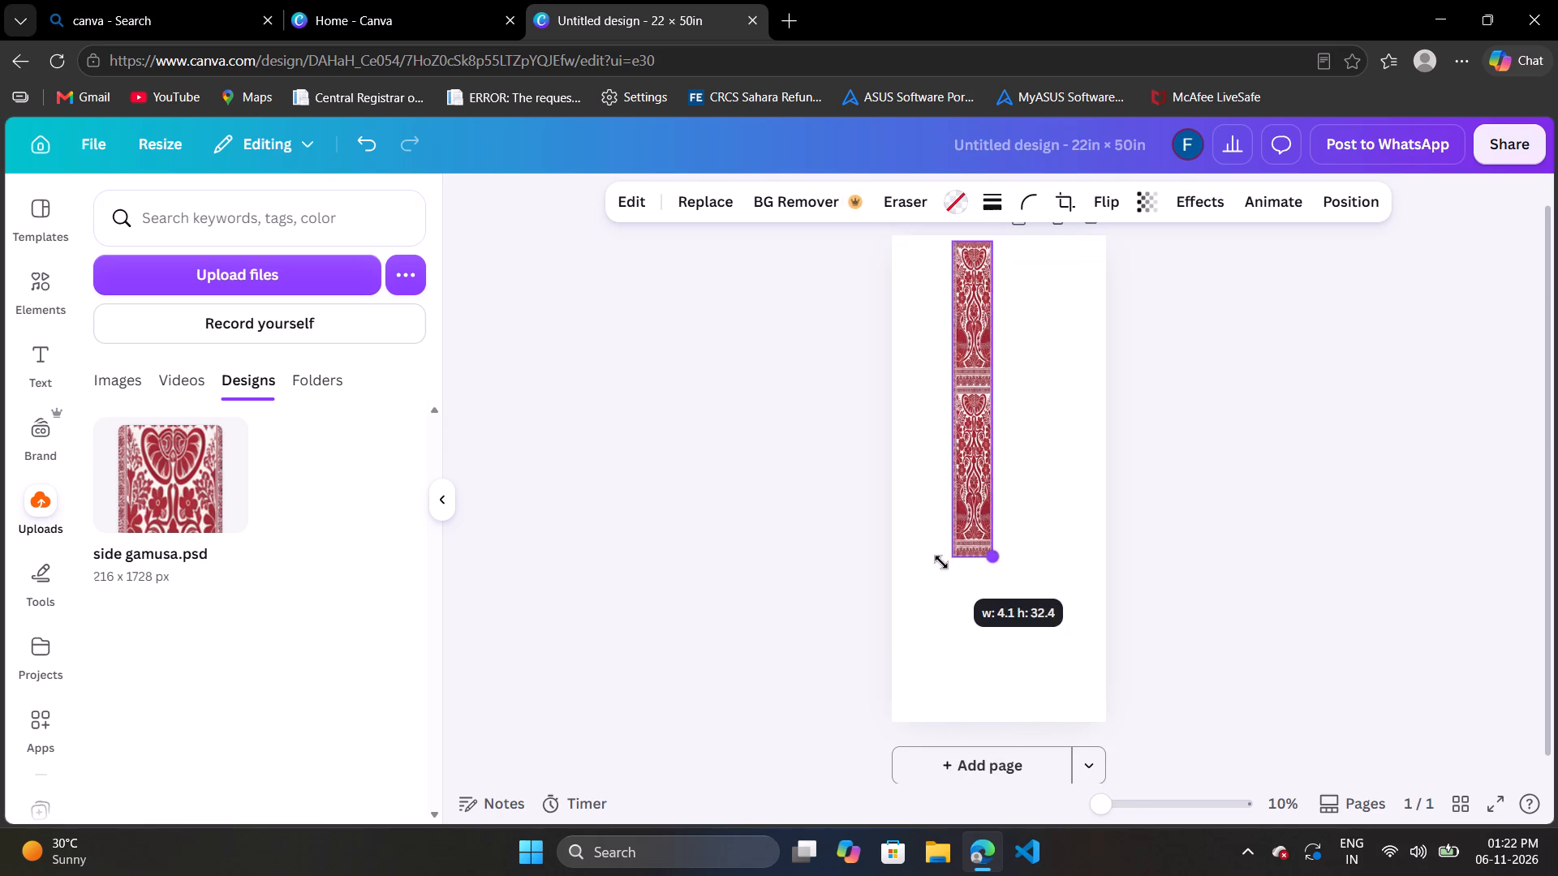
left_click_drag(941, 562, 927, 501)
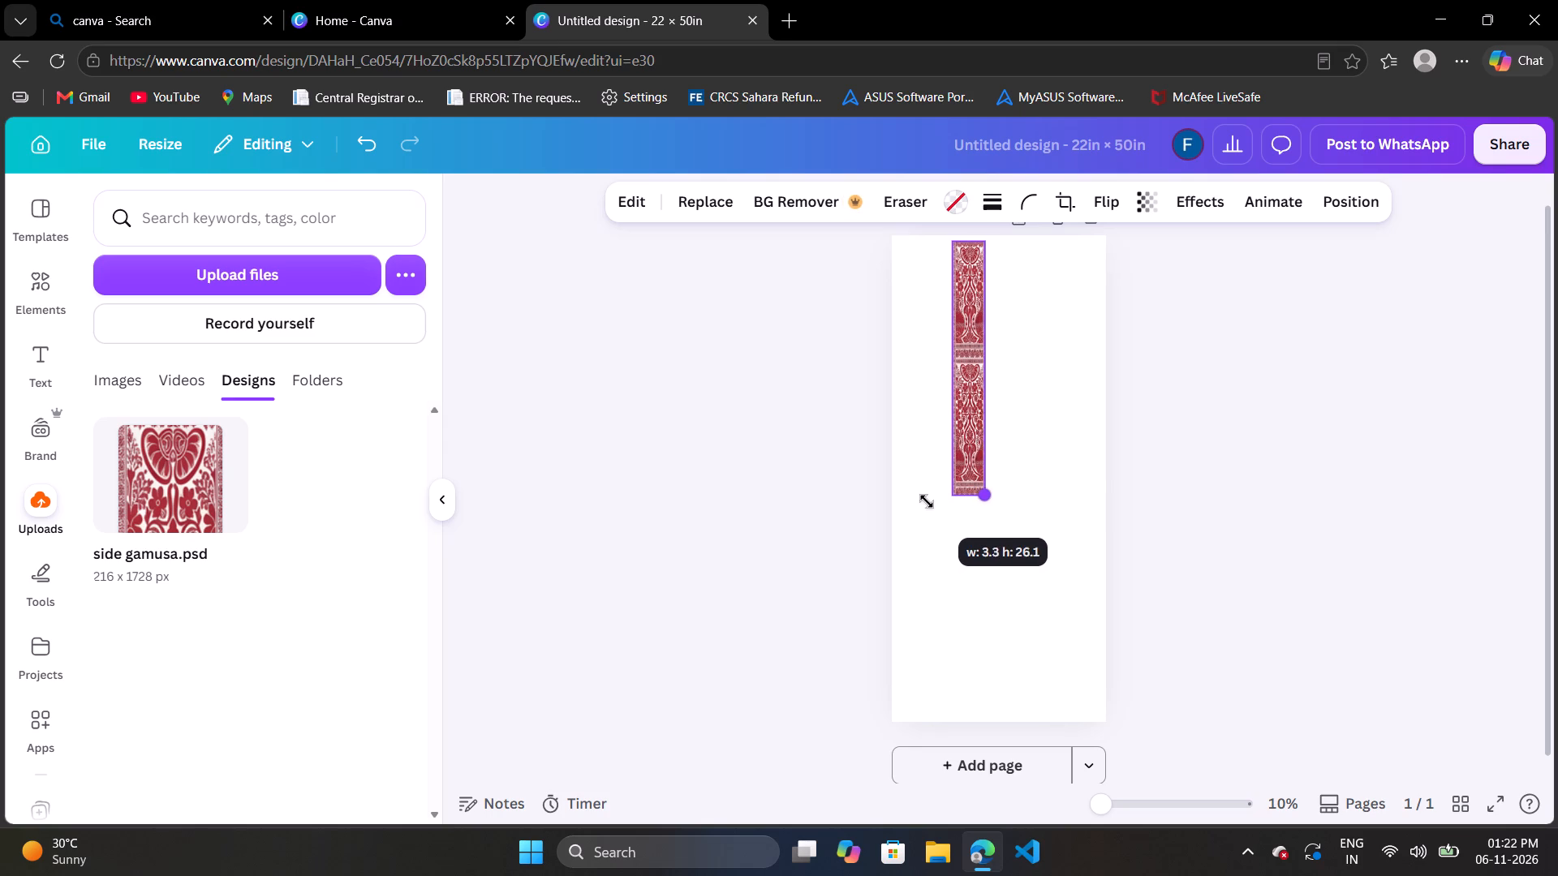
left_click_drag(927, 501, 923, 480)
Position the reduced gamusa strip in the page's upper-left corner, flush with the top edge and slightly inset from the left edge.
left_click_drag(969, 384, 964, 394)
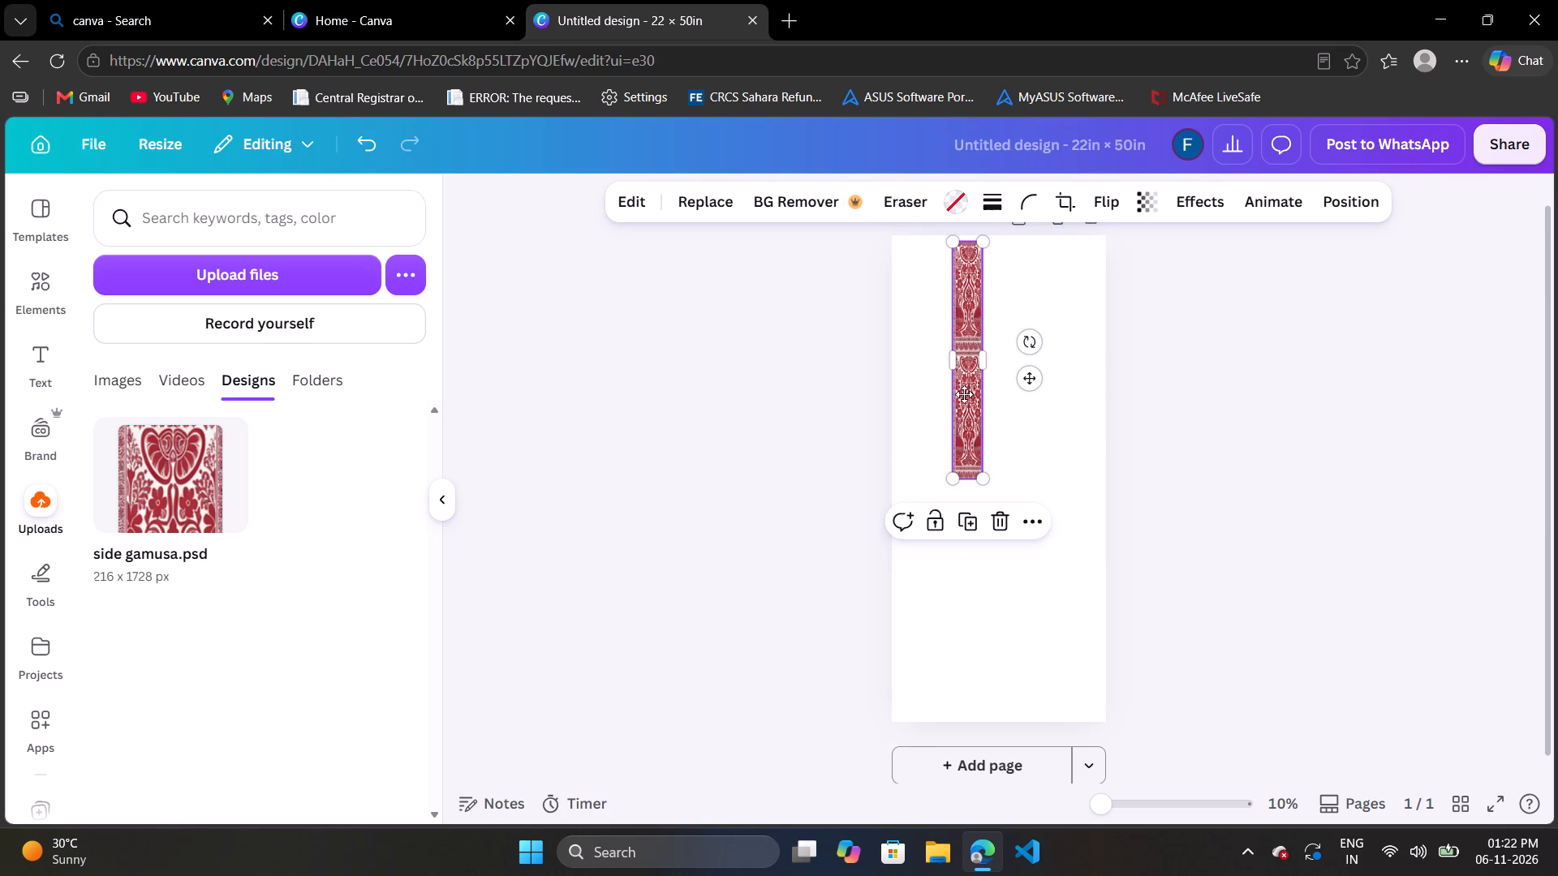
left_click_drag(964, 394, 906, 371)
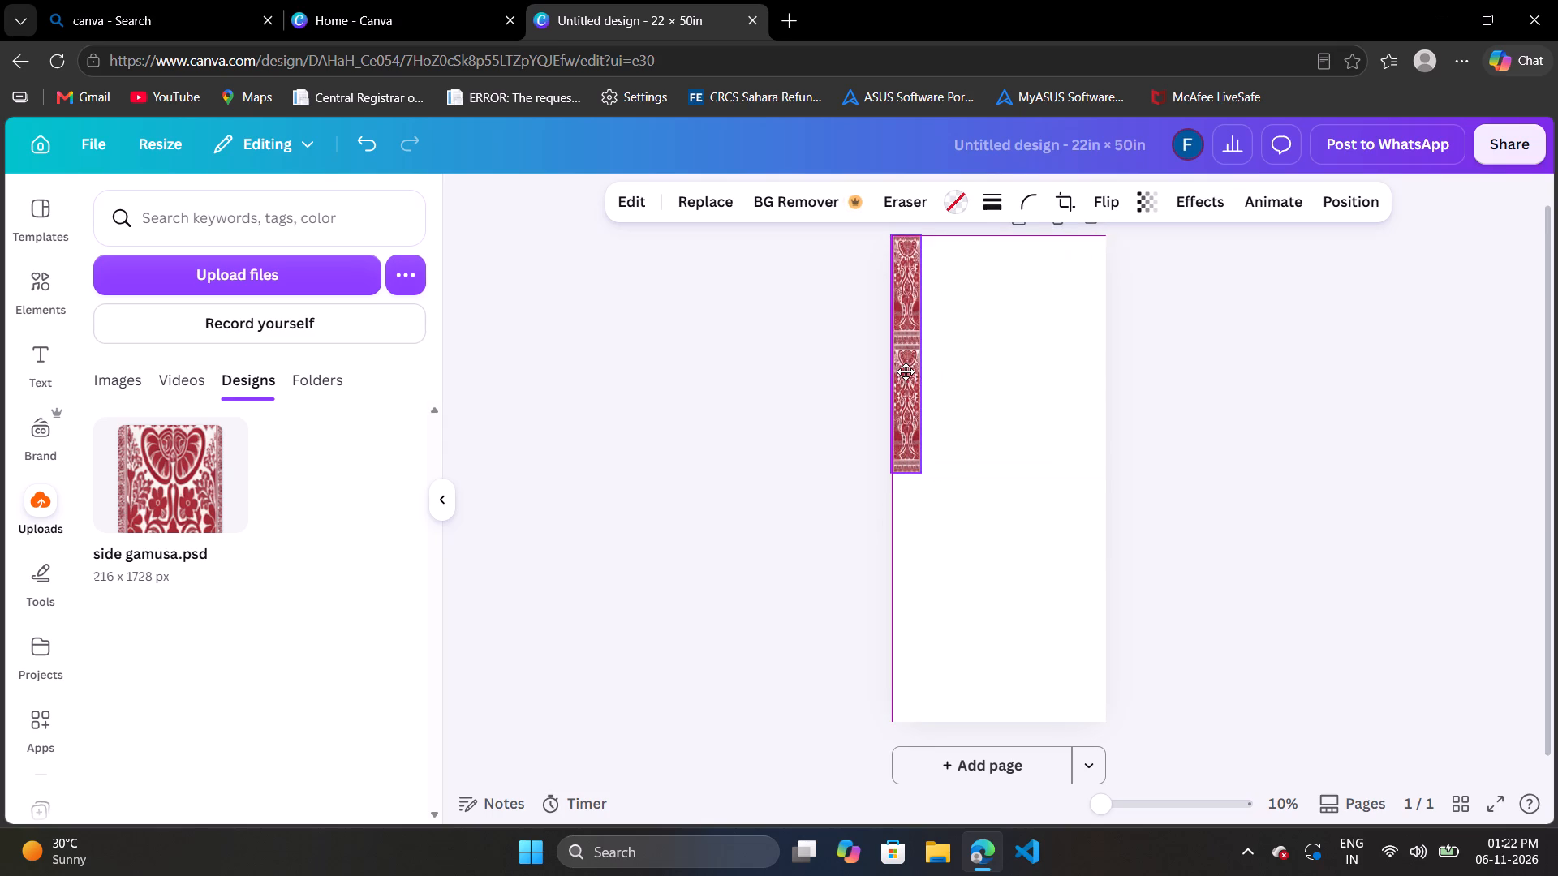
left_click_drag(906, 371, 916, 382)
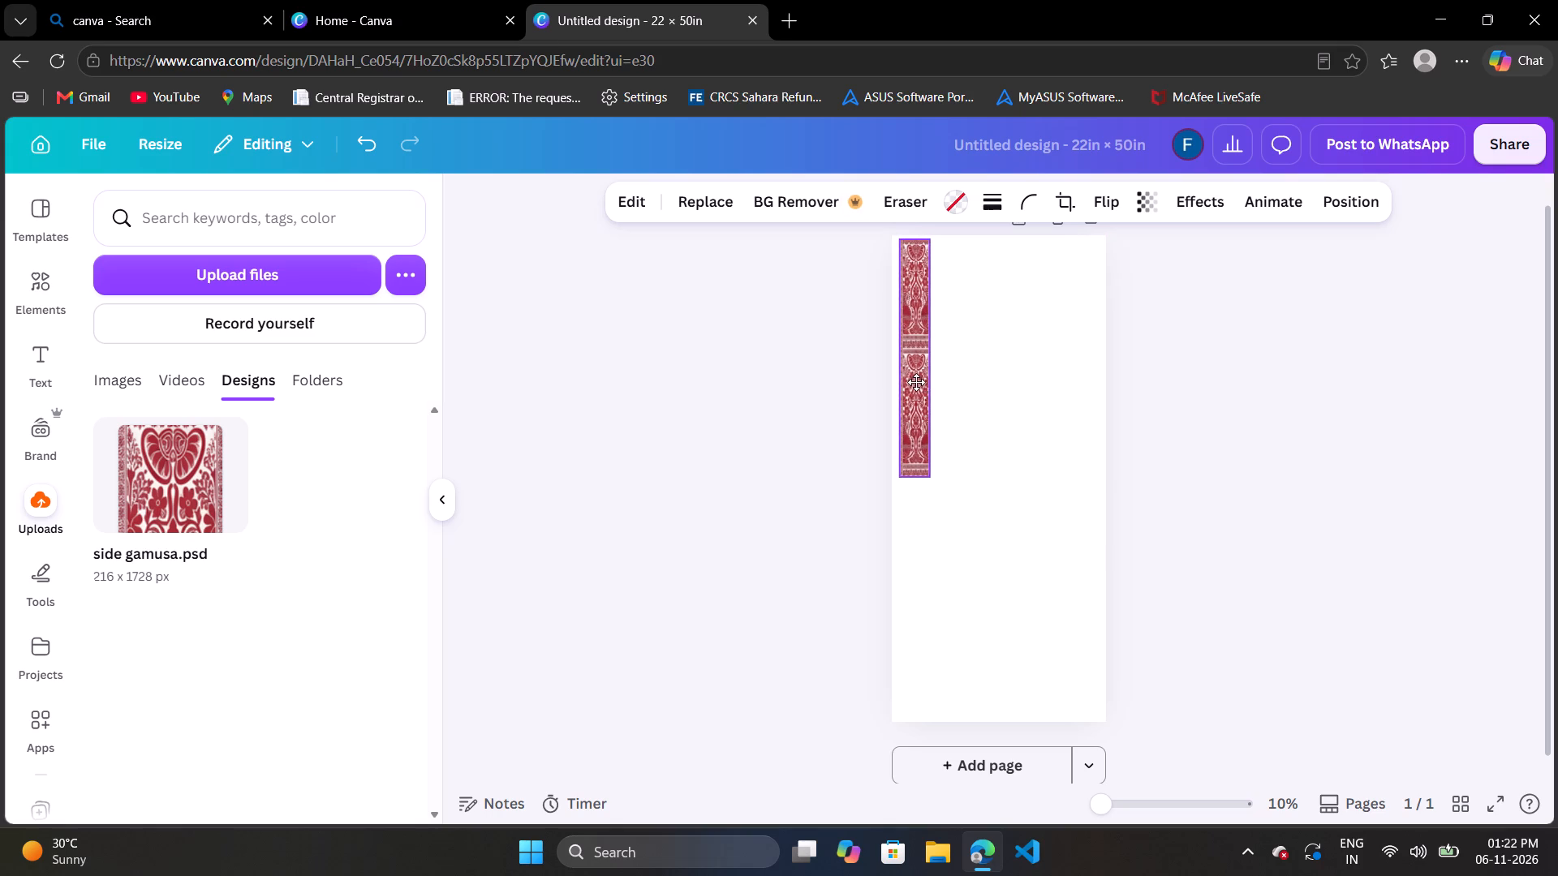
left_click_drag(916, 382, 918, 381)
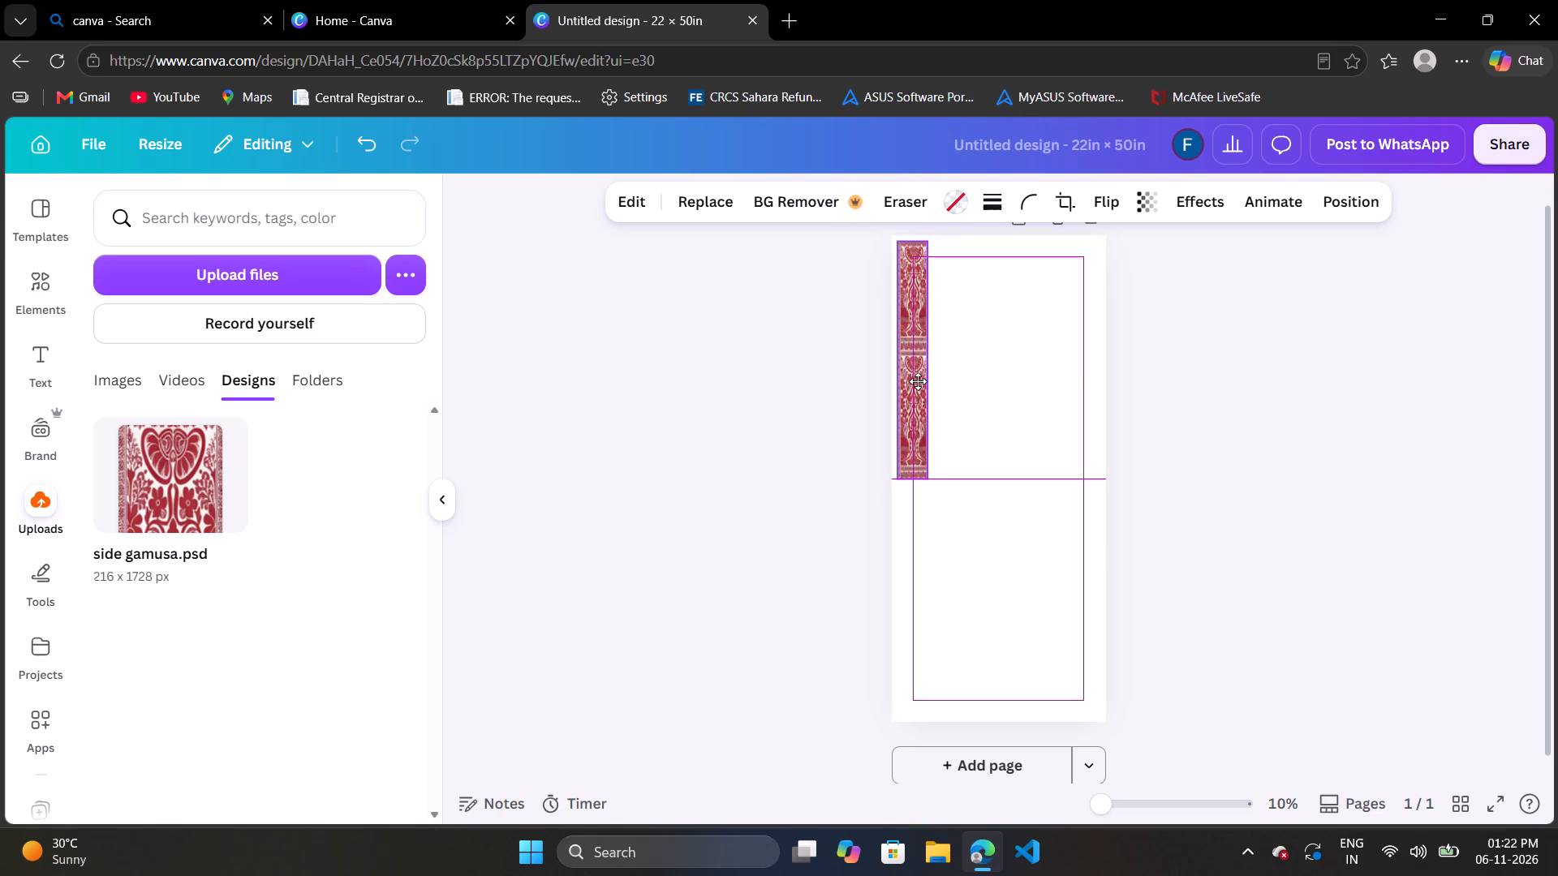
left_click_drag(918, 381, 920, 380)
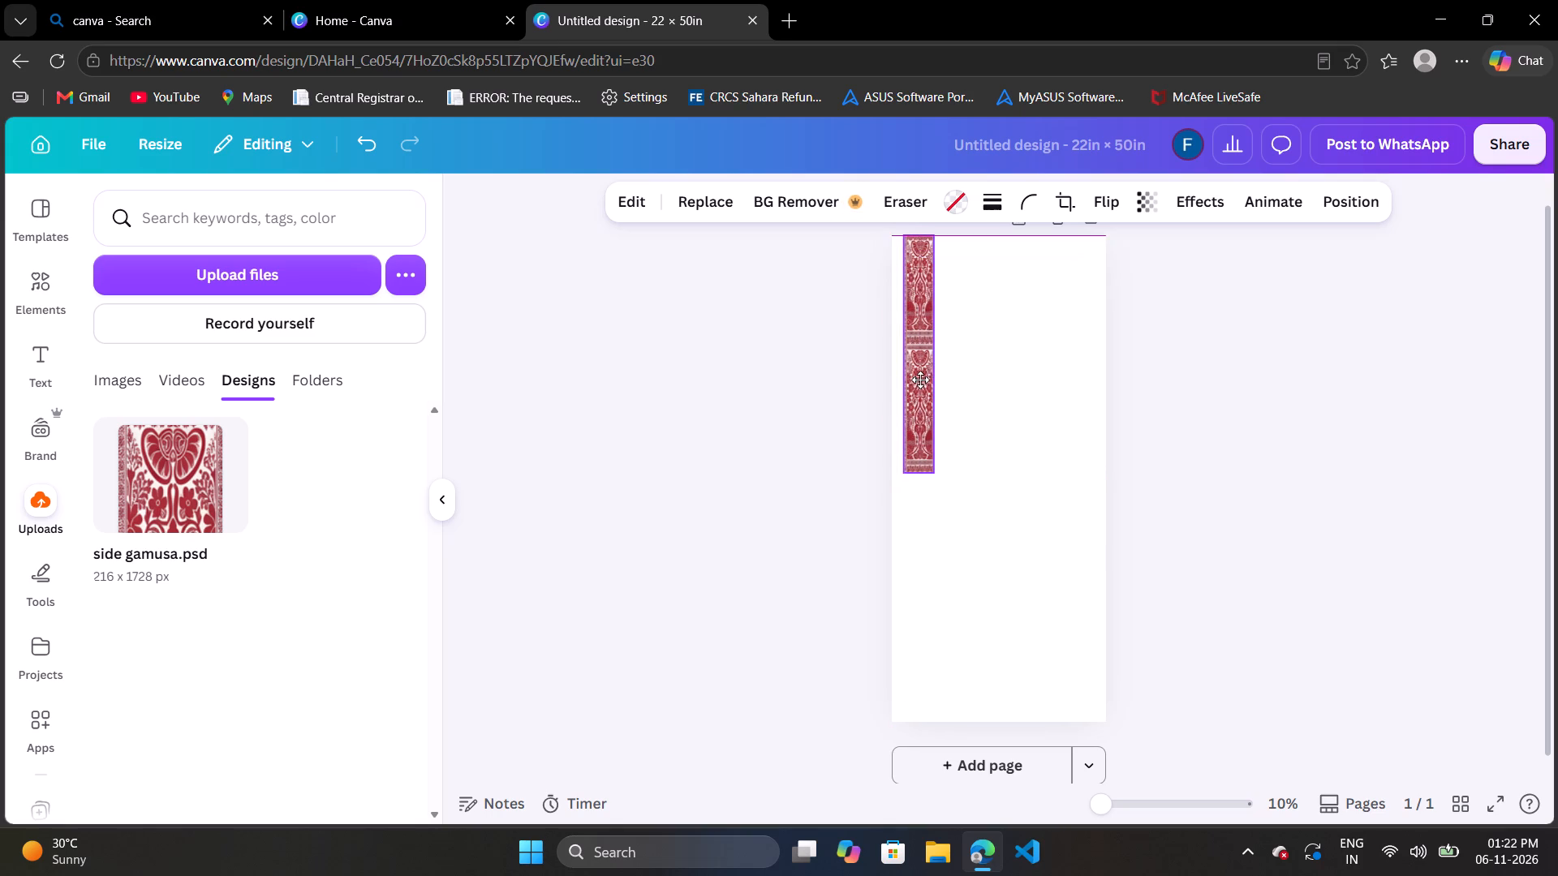
left_click_drag(920, 380, 913, 376)
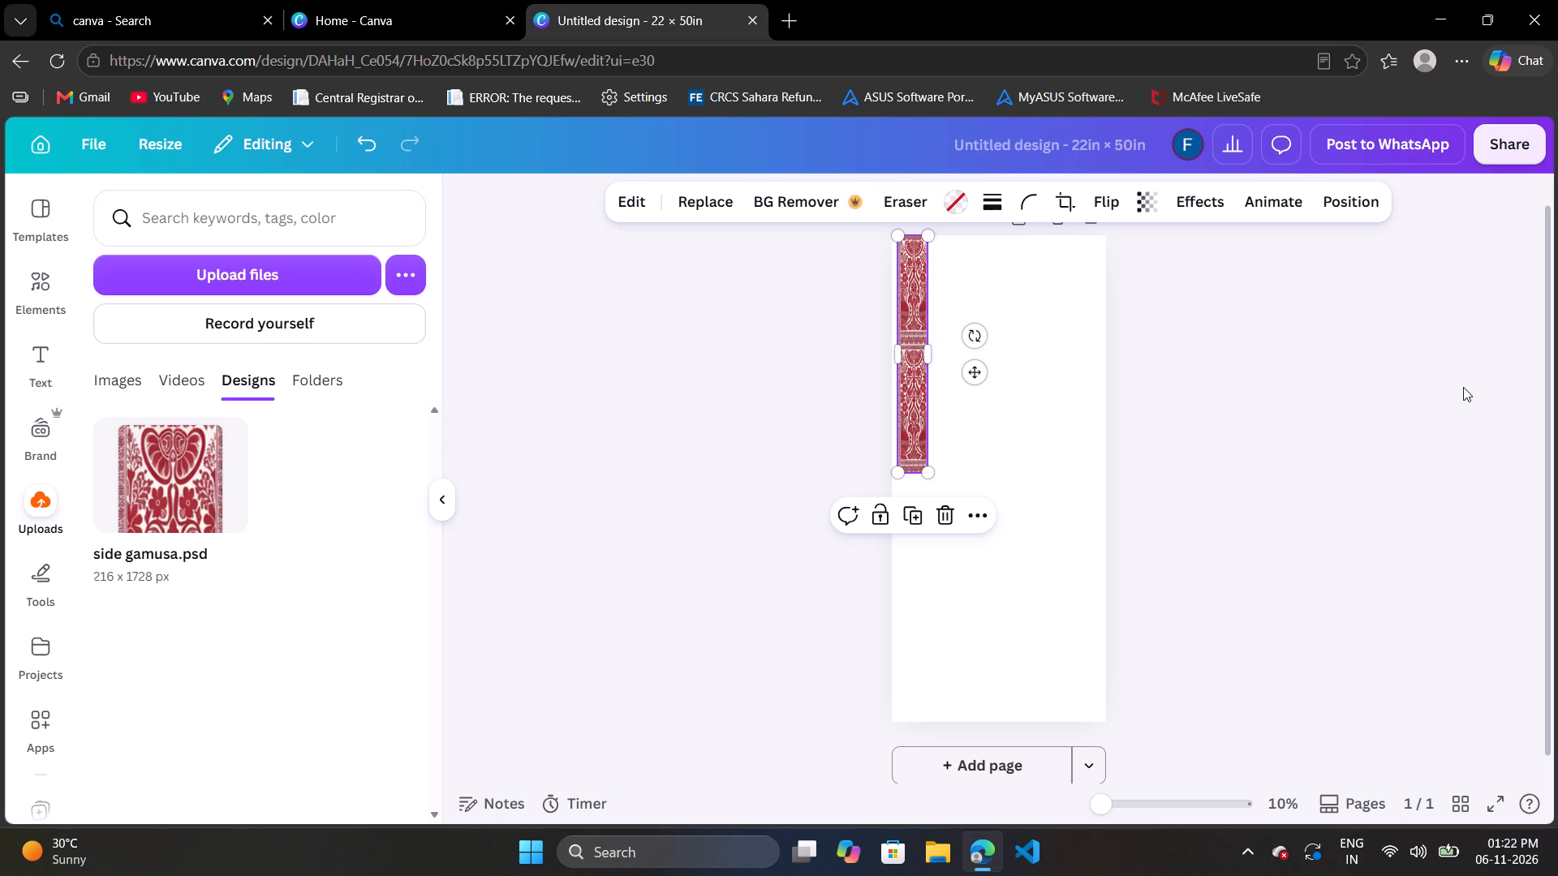
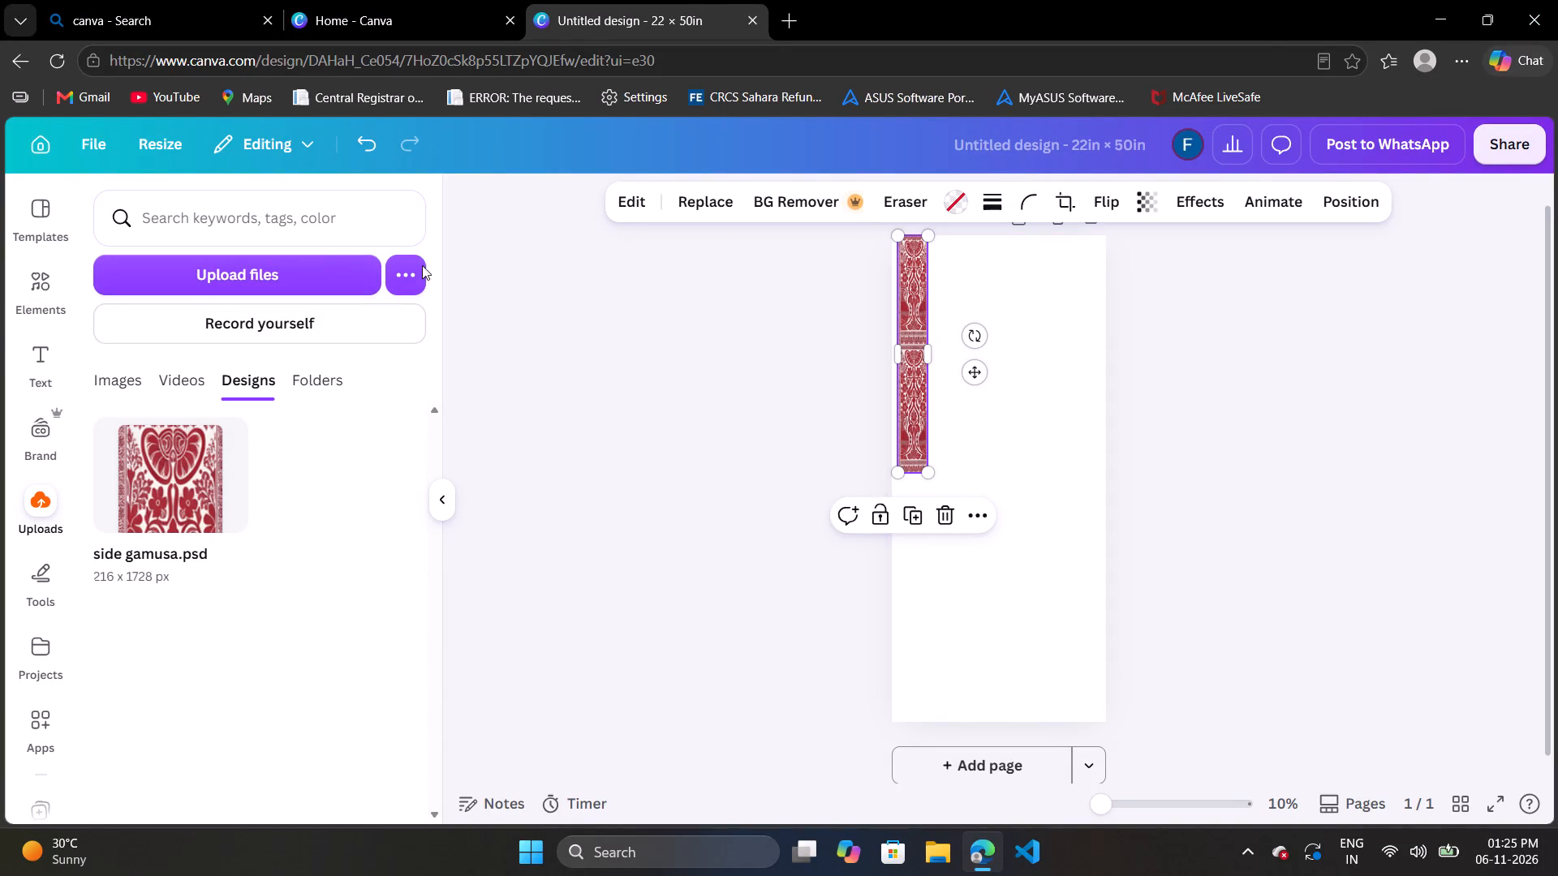
Upload the yellow robot-head PNG 71caf0b6-47d4-405d-b190-98c4ad90aa17 from the Downloads folder.
left_click(308, 259)
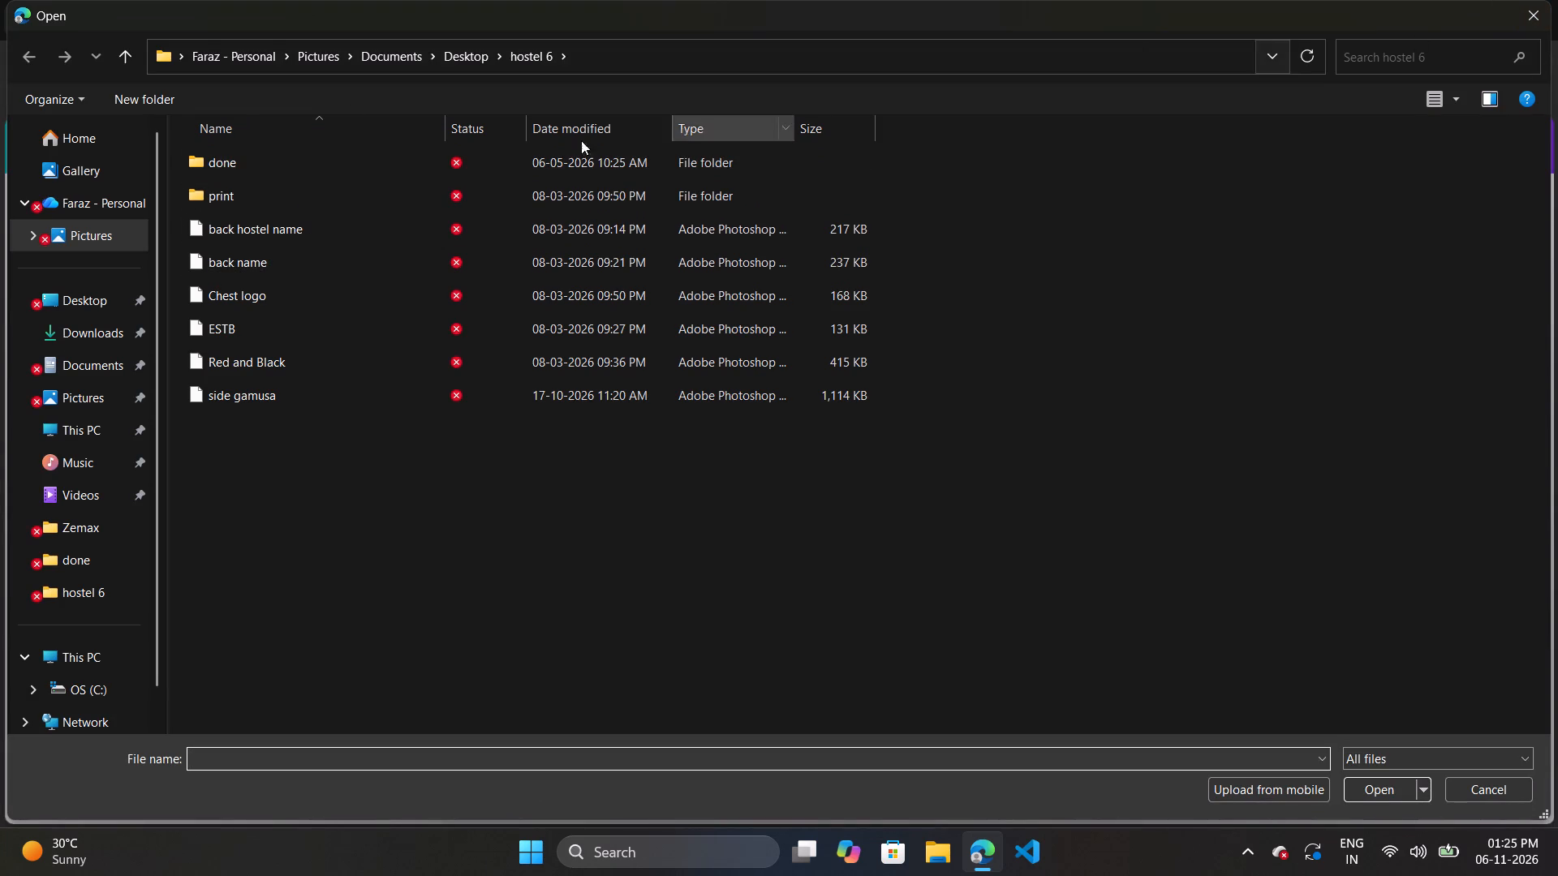
left_click(112, 325)
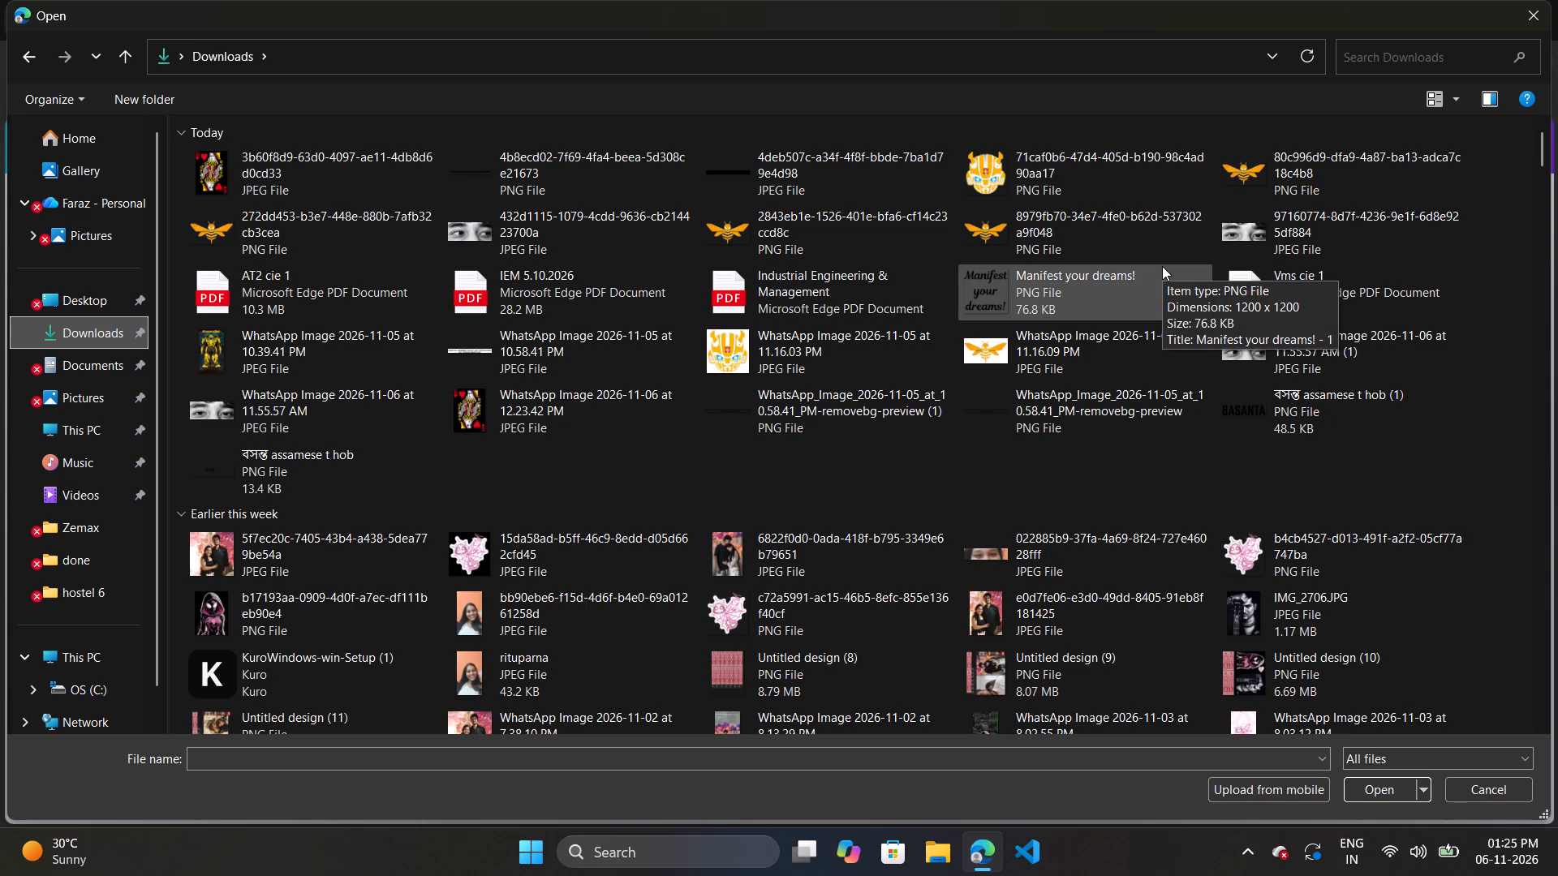
left_click(1133, 191)
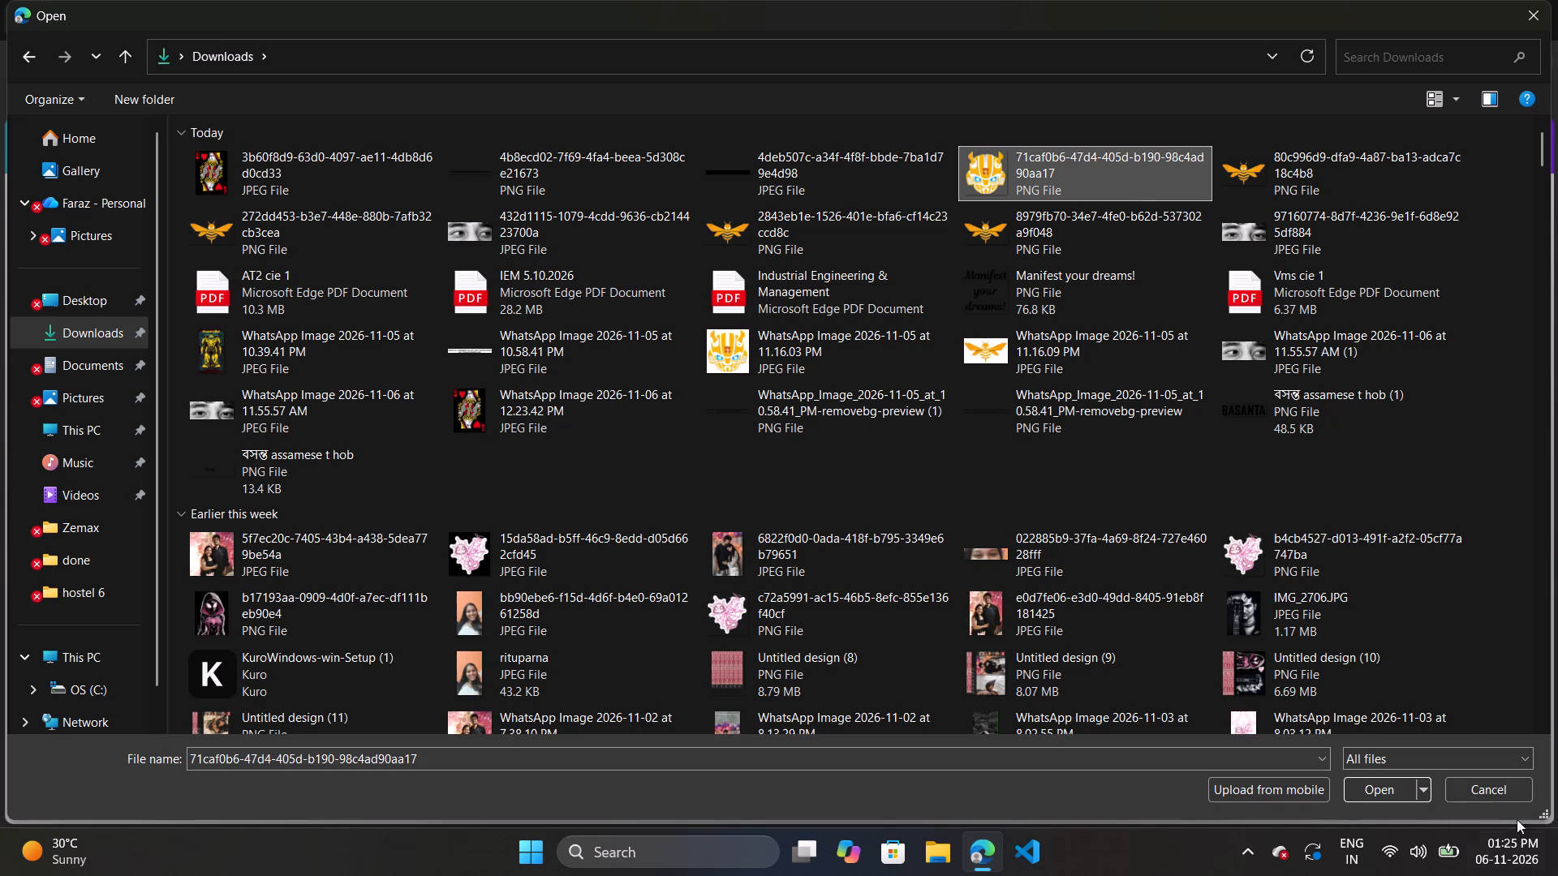
left_click(1371, 788)
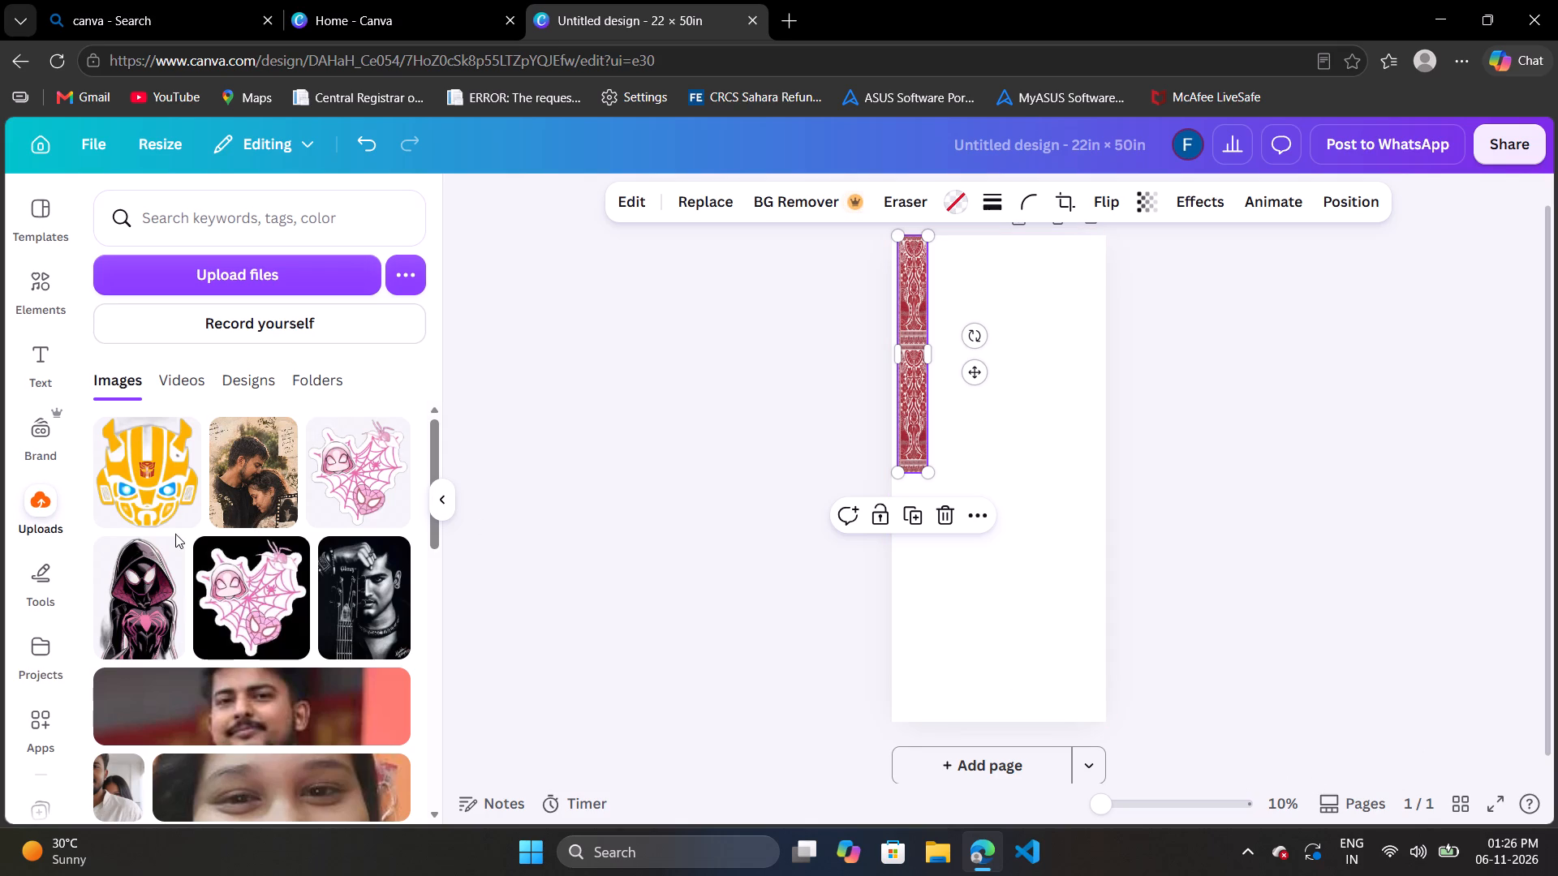
Add the uploaded robot-head image to the page and delete the surplus second copy, keeping a single one.
left_click(159, 500)
left_click(159, 500)
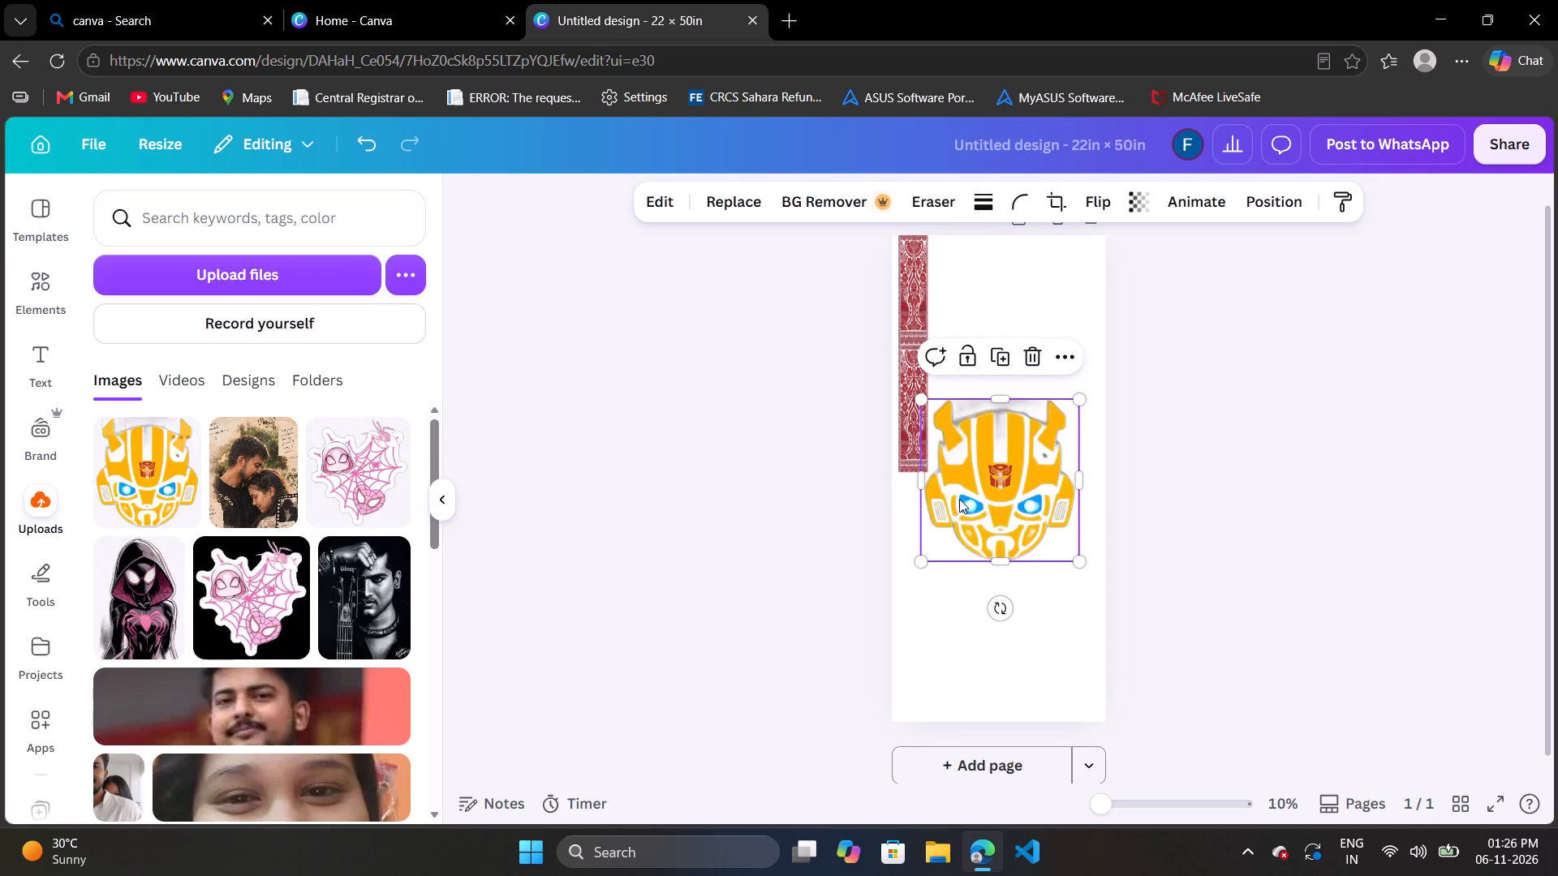
left_click_drag(1039, 496, 1015, 595)
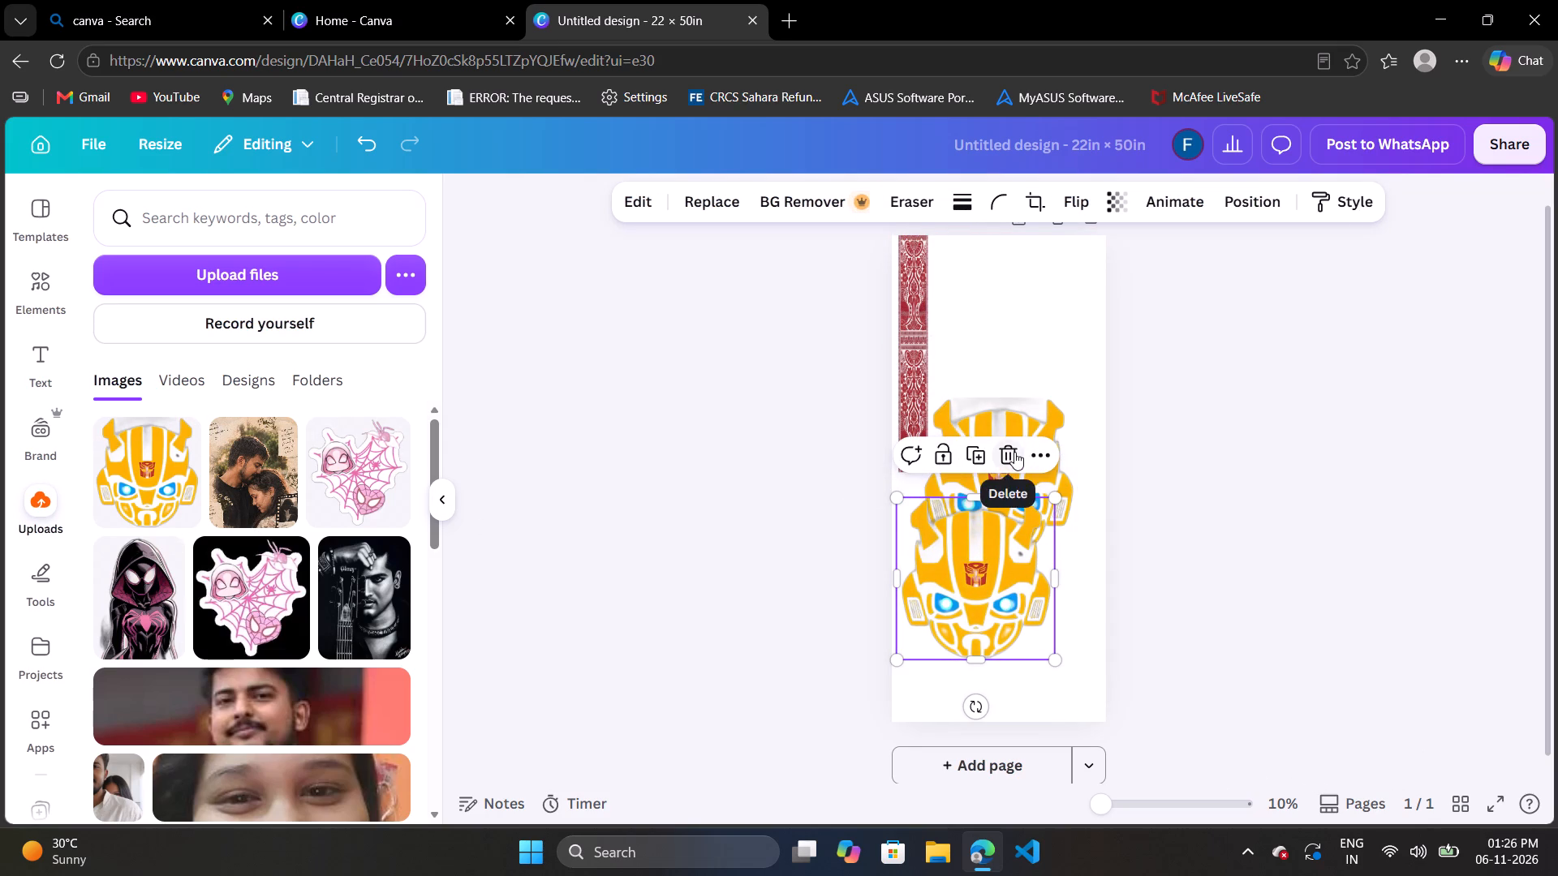
left_click(1014, 452)
left_click(1021, 459)
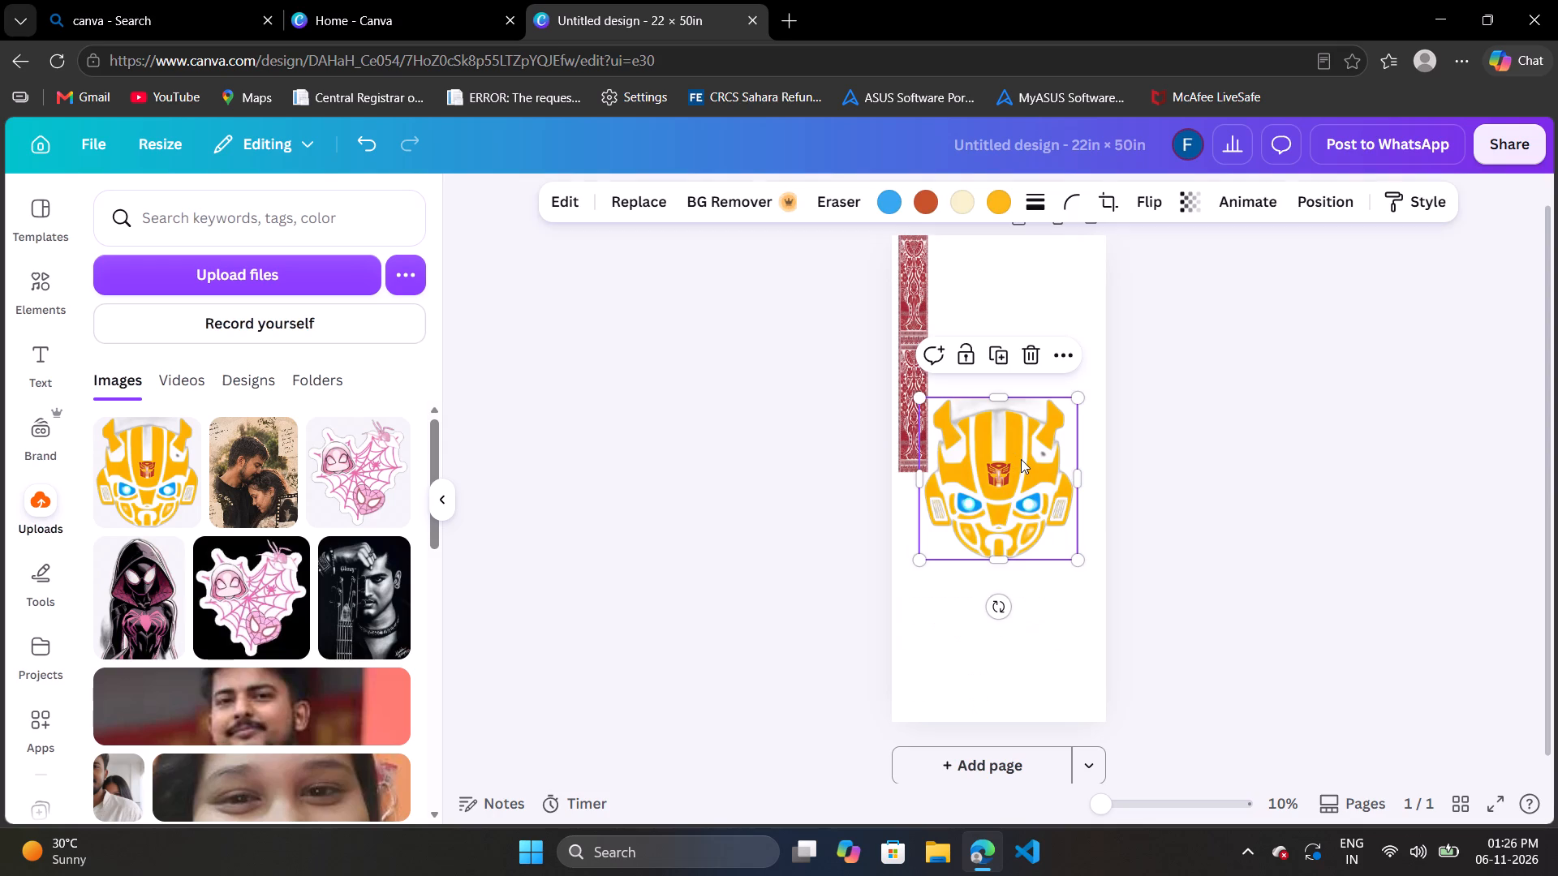
Scale the robot head down proportionally to about 7.7 × 7.9 in and move it beside the gamusa strip, clear of its edge.
scroll(1021, 459, "up", 1)
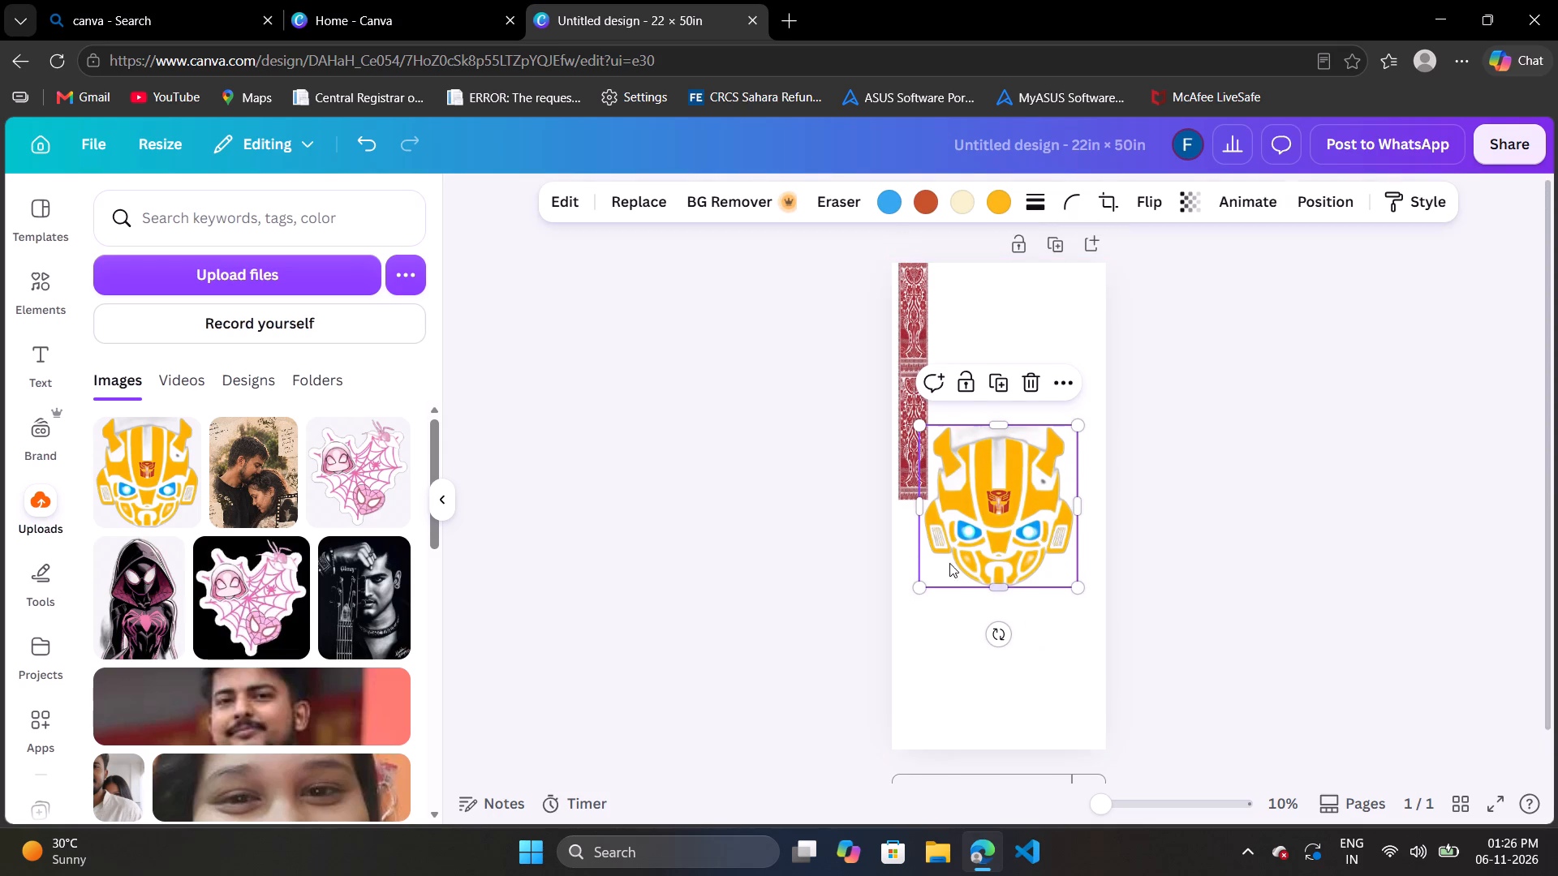
left_click_drag(922, 582, 938, 556)
left_click_drag(938, 556, 993, 486)
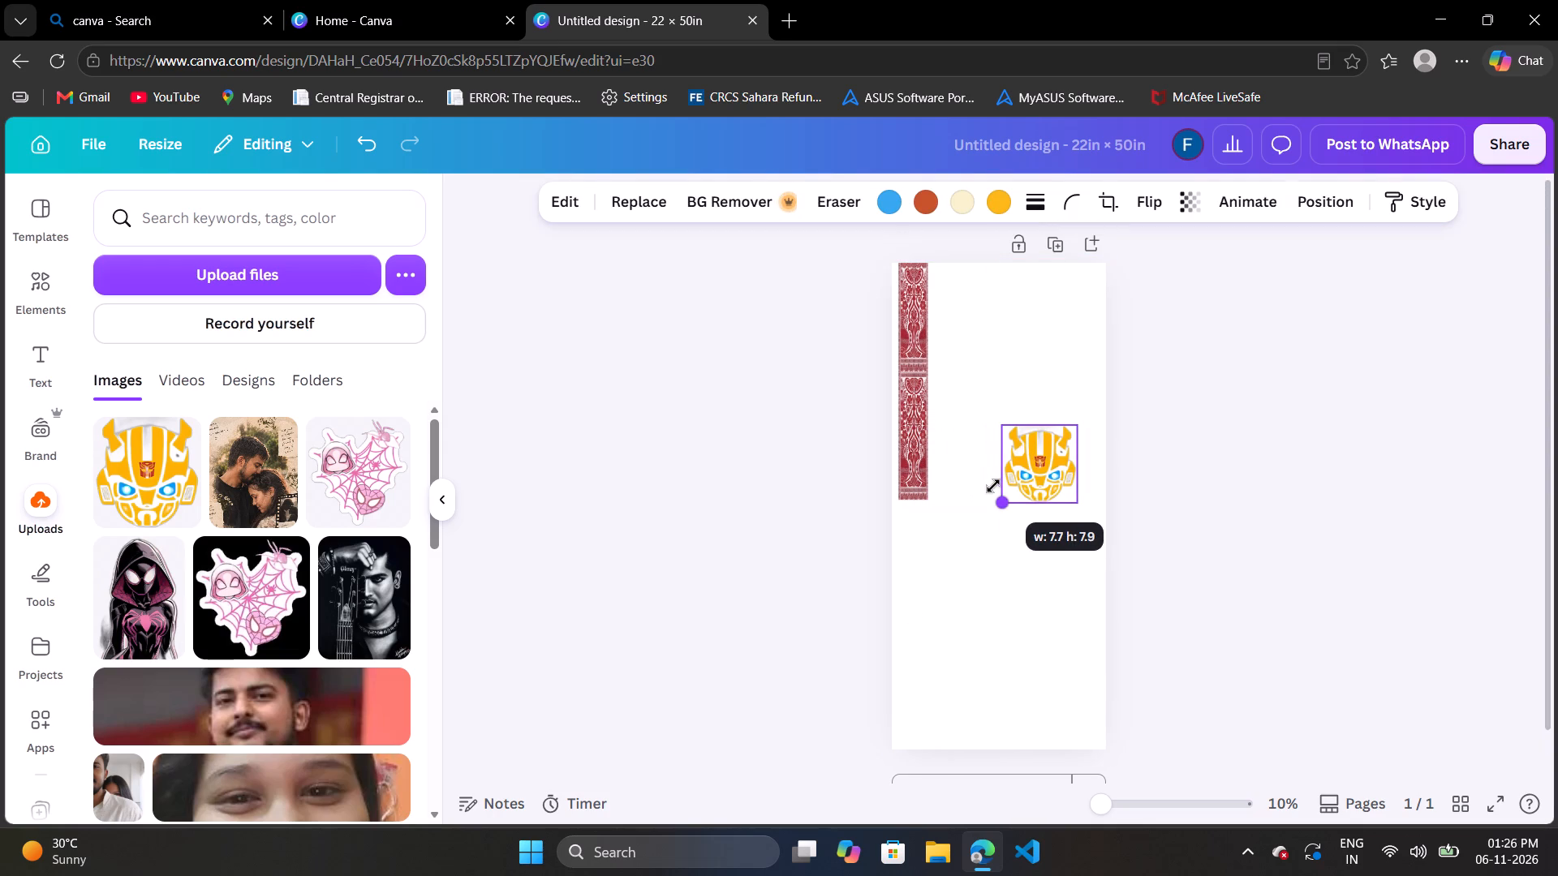
left_click_drag(993, 486, 993, 484)
left_click_drag(1044, 479, 985, 405)
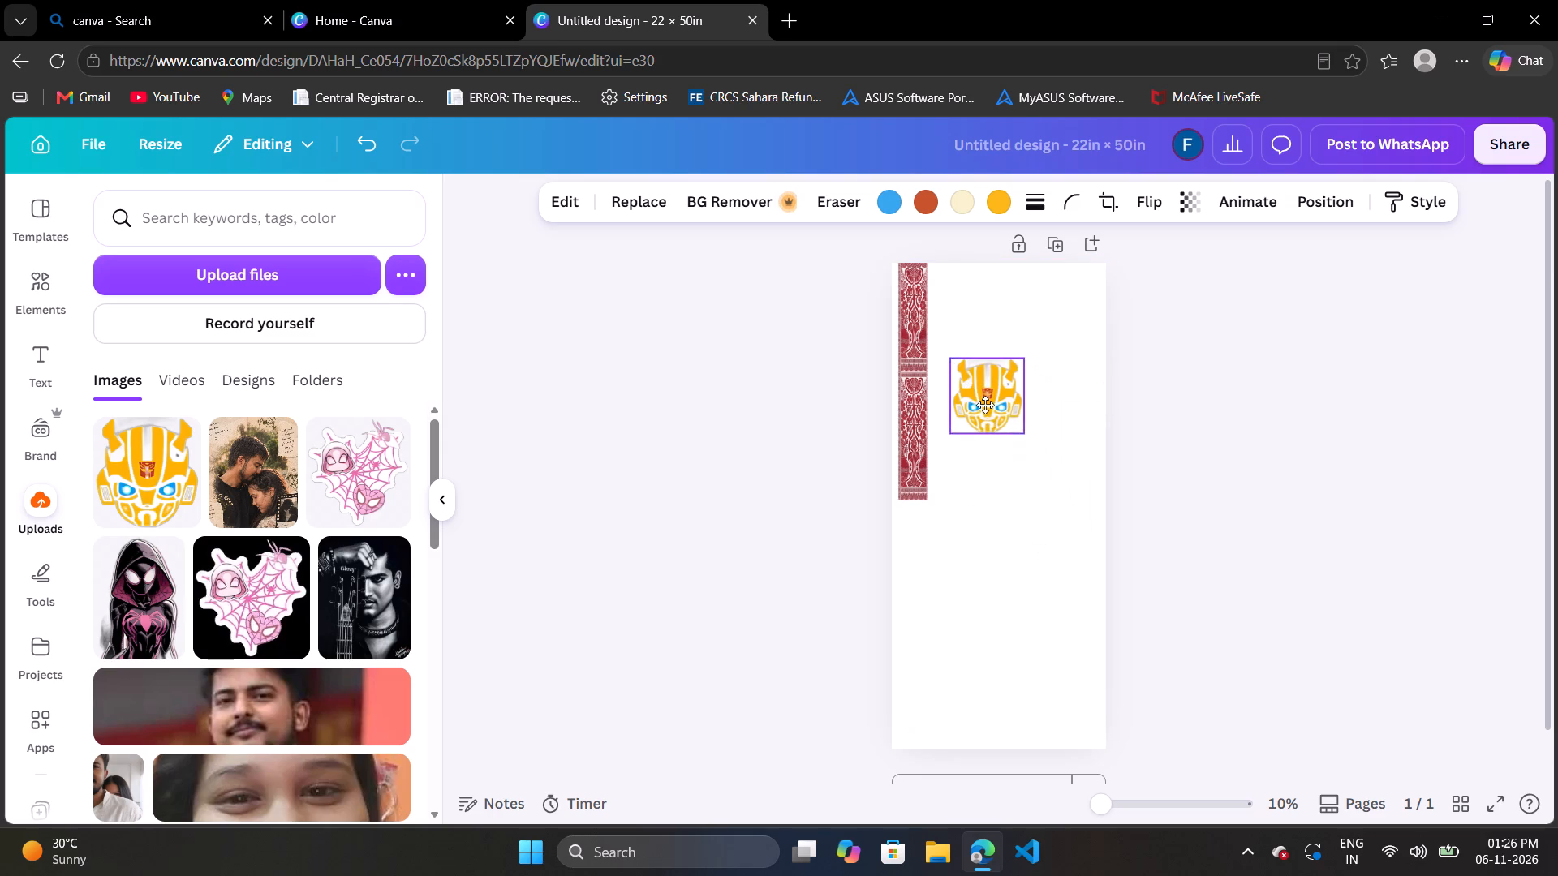
left_click_drag(985, 405, 985, 399)
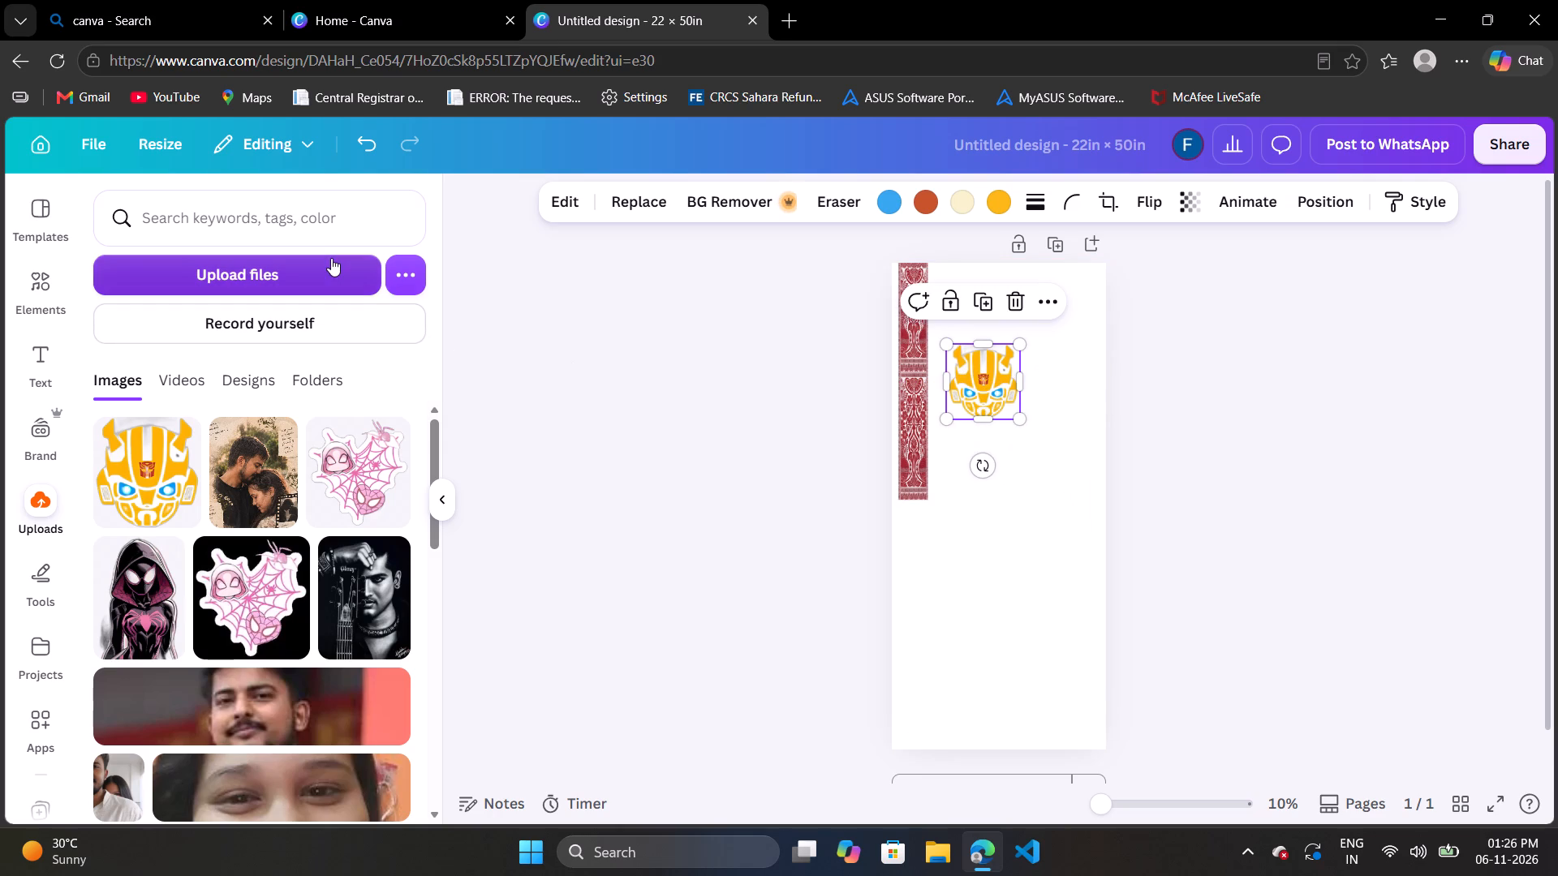
Upload the orange bee PNG 80c996d9-dfa9-4a87-ba13-adca7c18c4b8 from the Downloads folder.
left_click(331, 258)
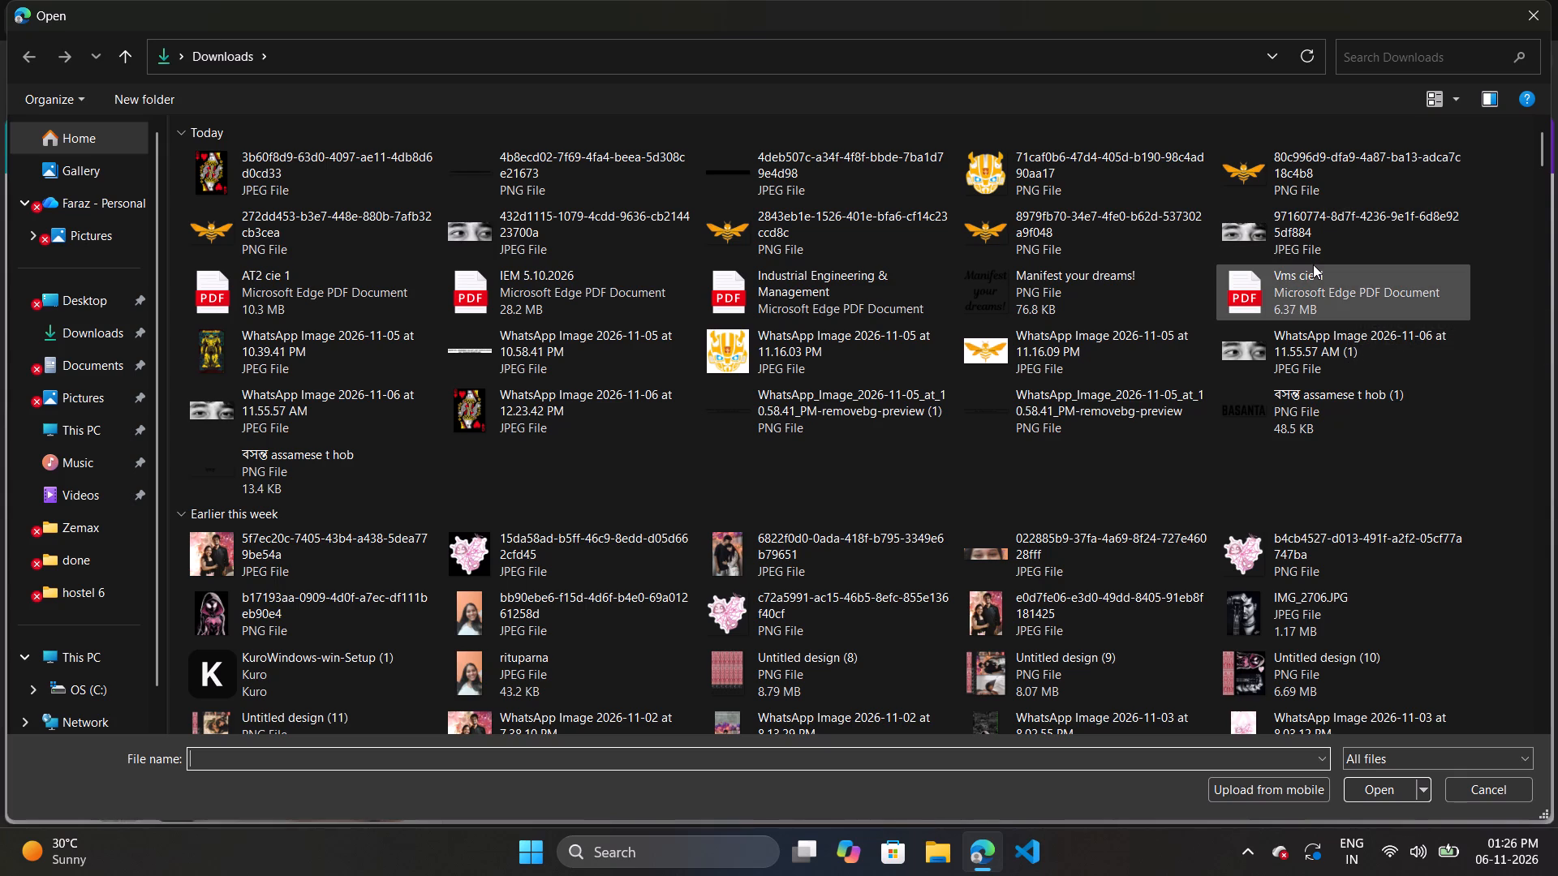
left_click(1289, 162)
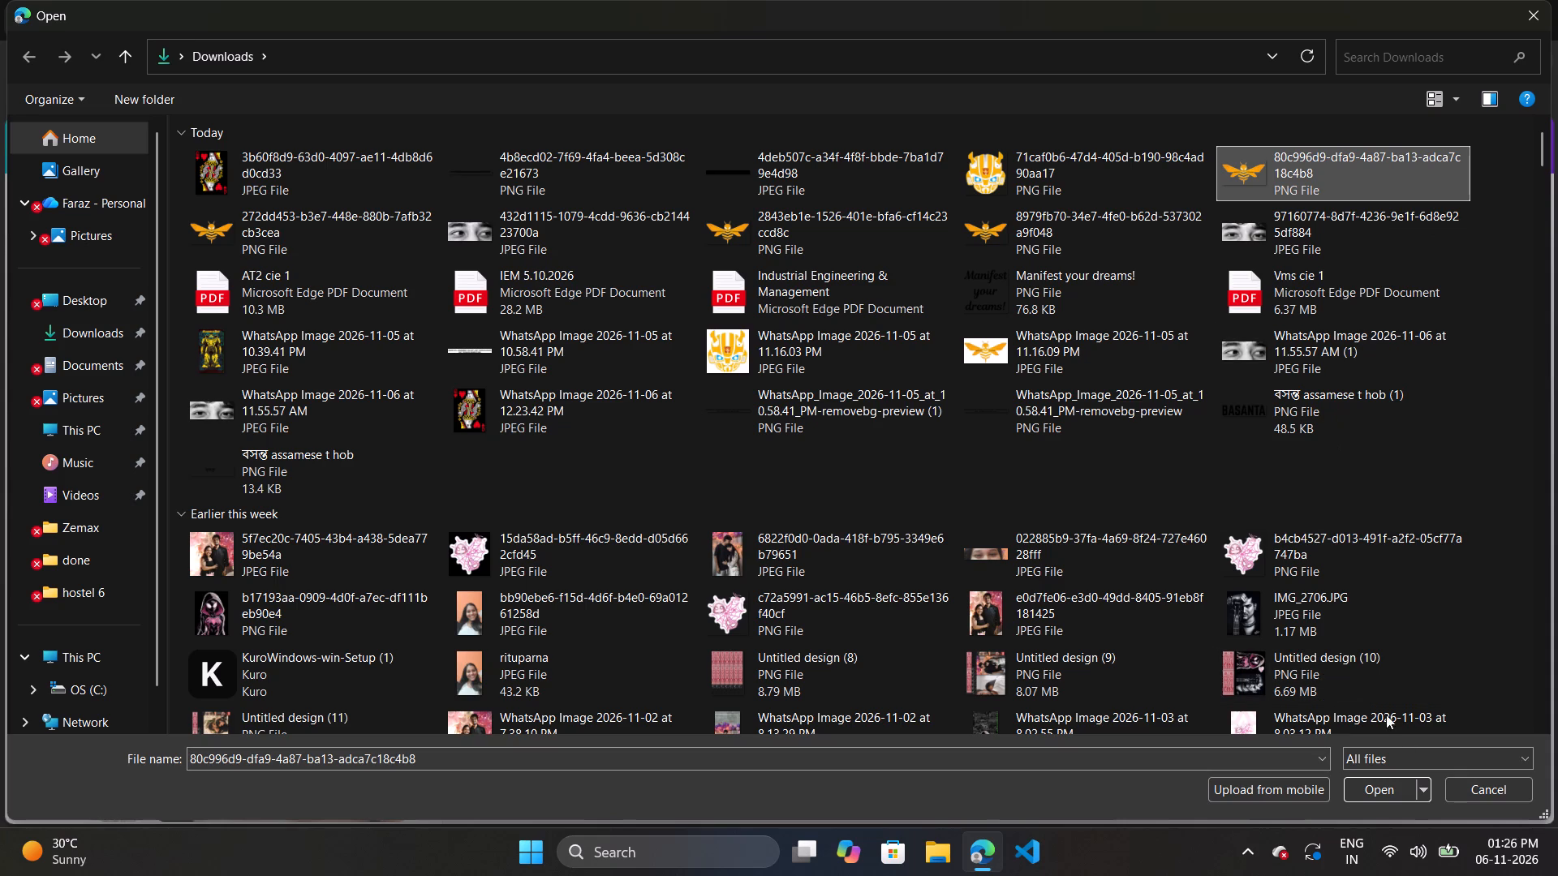
left_click(1383, 792)
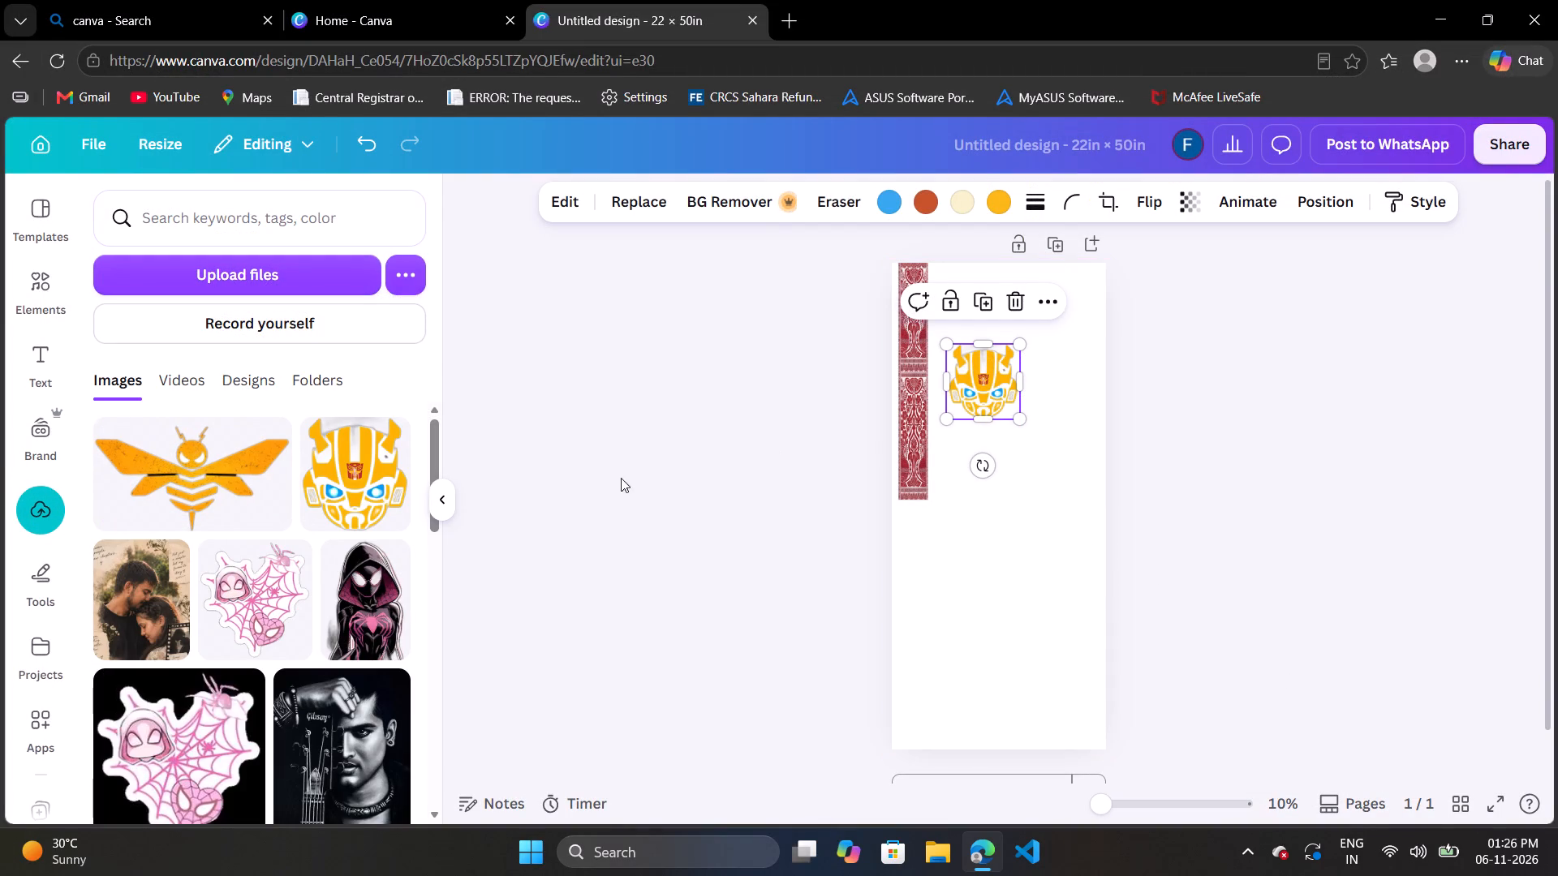
Add the bee to the page, place it directly below the robot head, and scale it down to about 12 in wide.
left_click(237, 457)
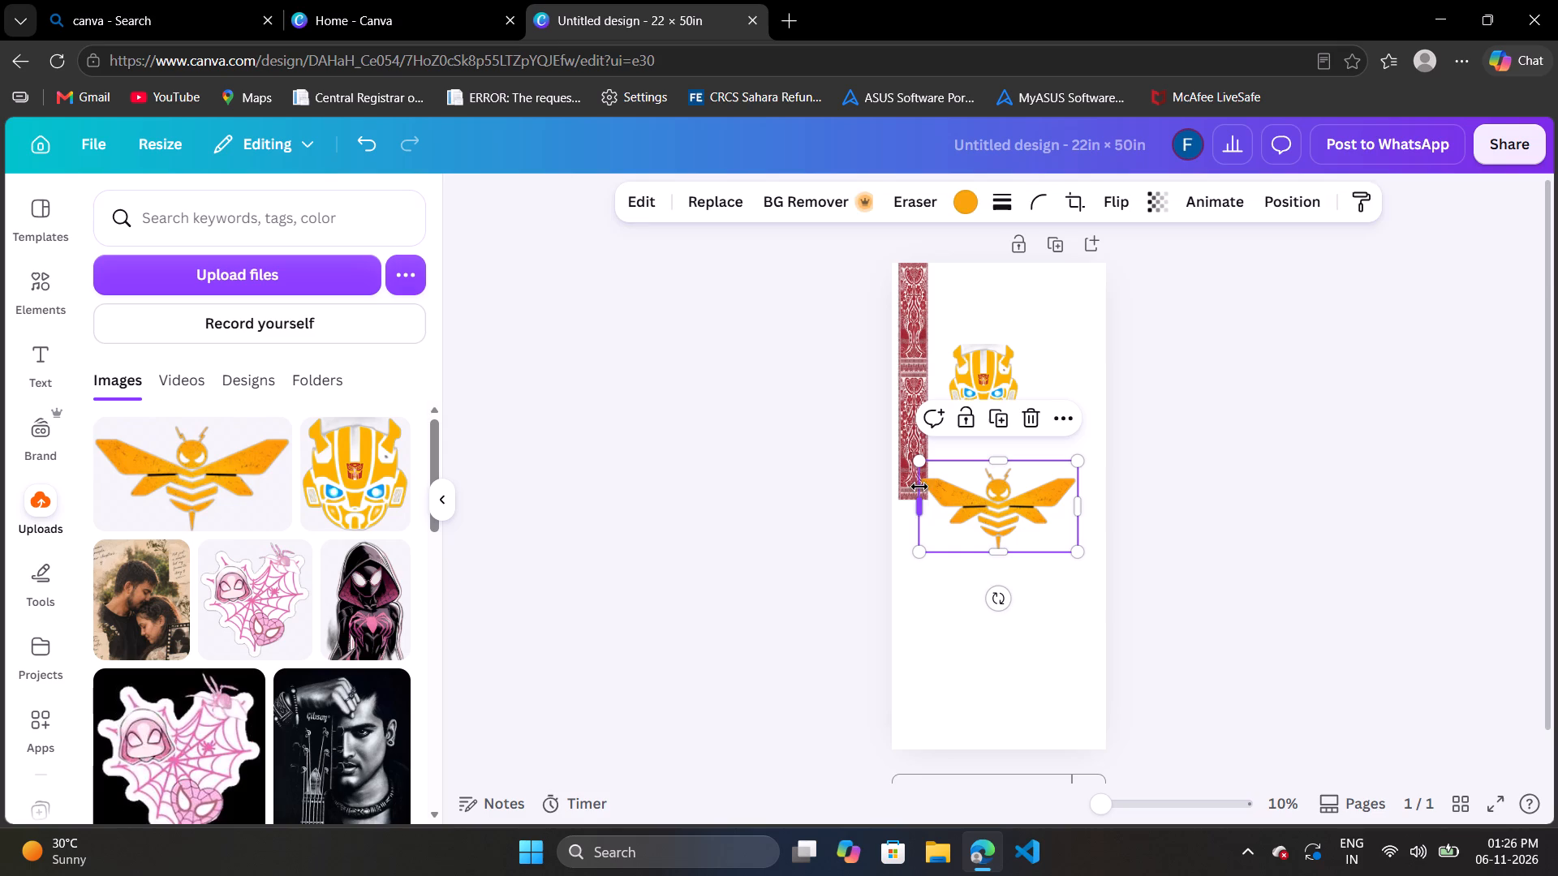
left_click_drag(992, 485, 1019, 449)
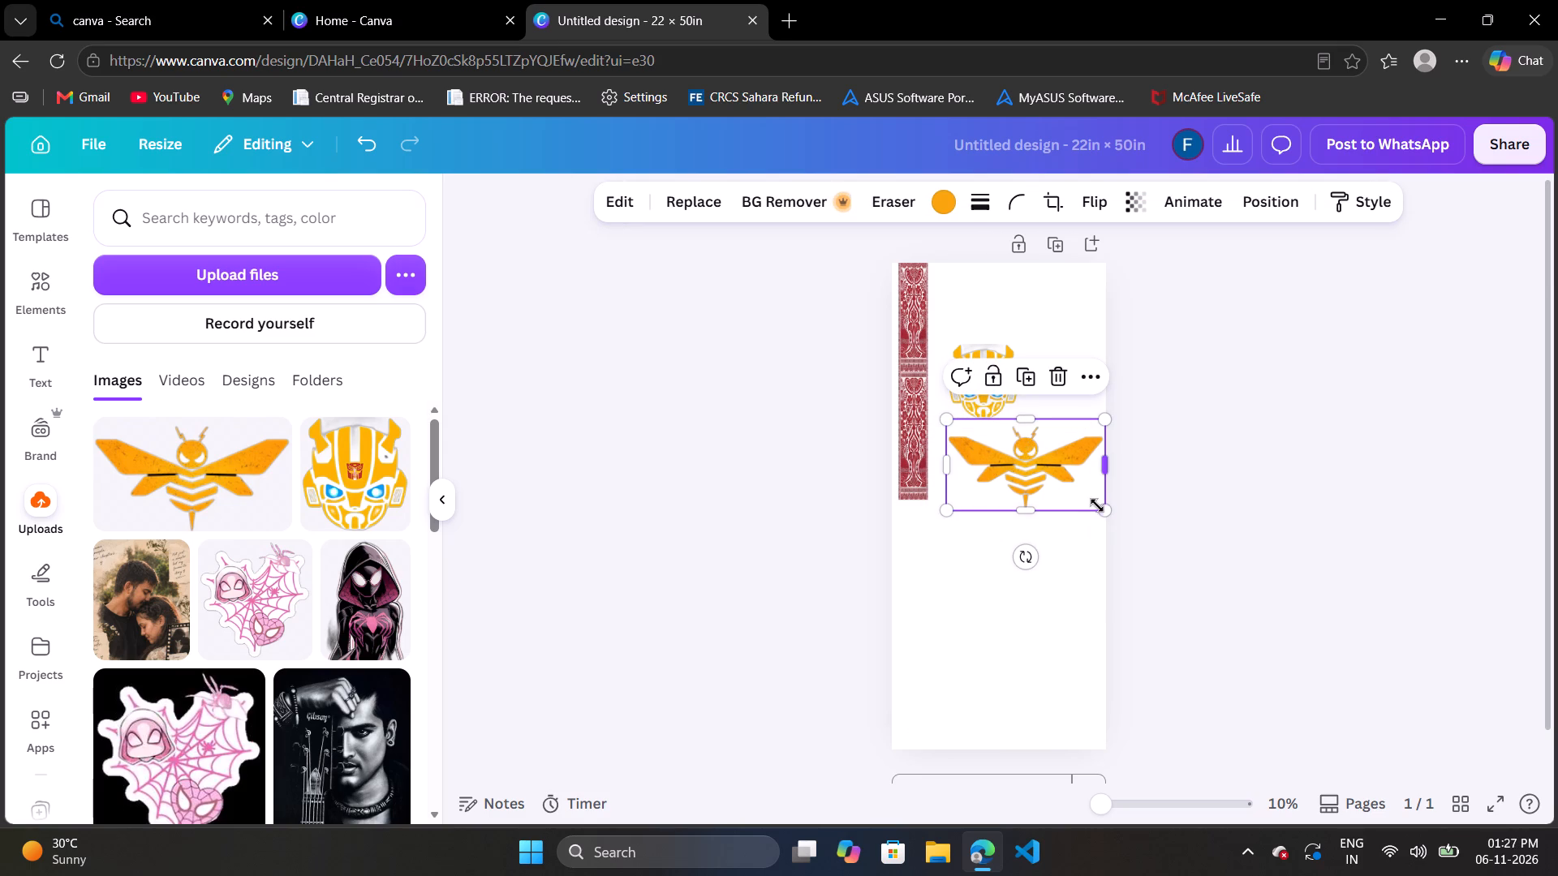
left_click_drag(1097, 508, 1039, 502)
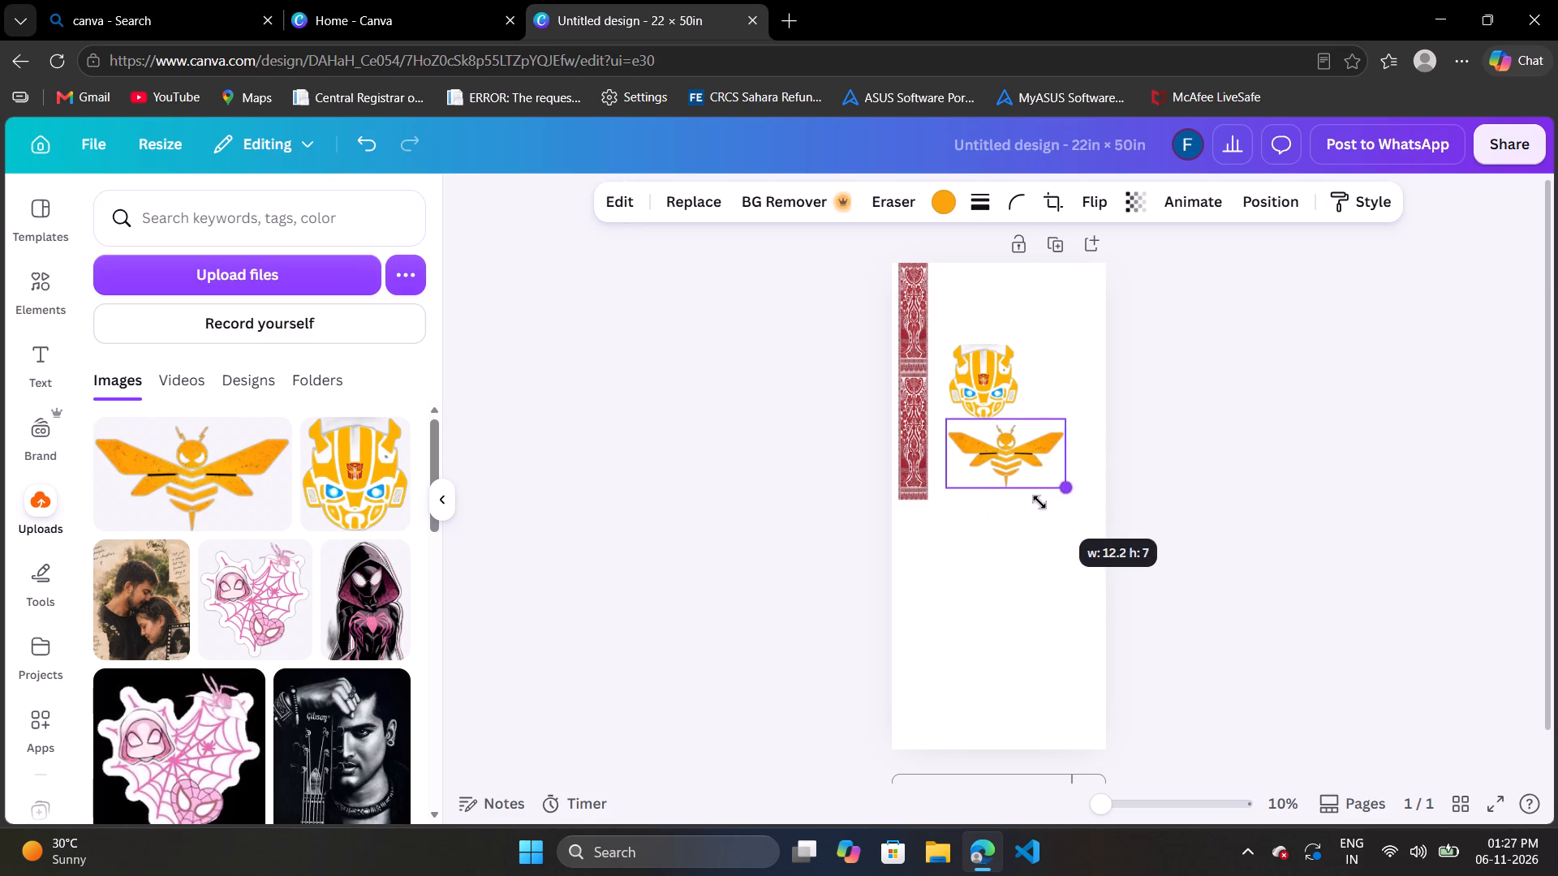
left_click_drag(1039, 502, 1039, 502)
left_click(1086, 587)
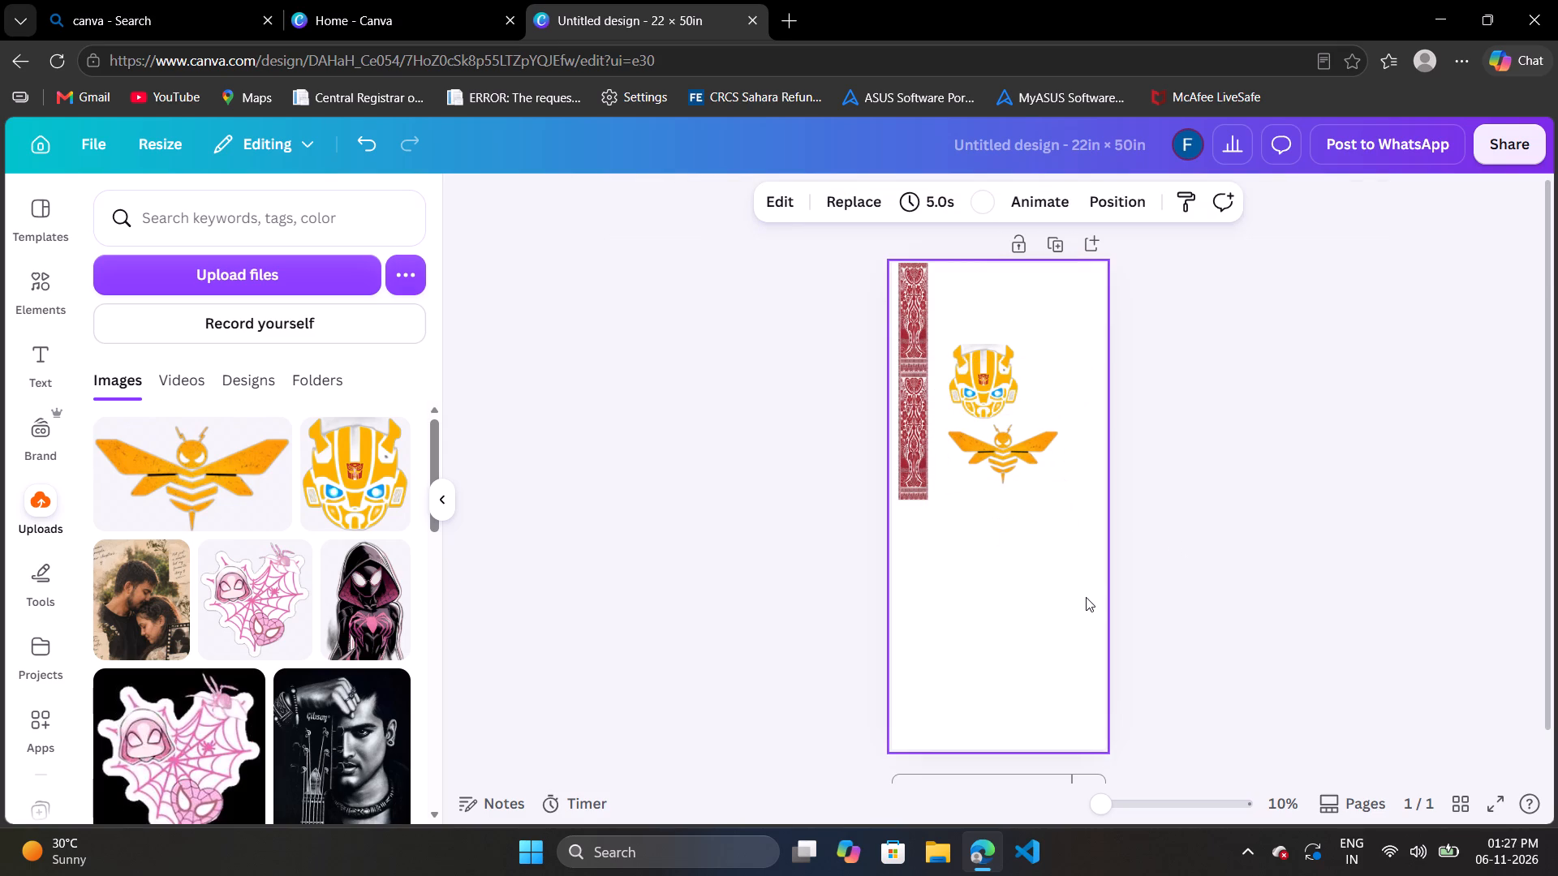
Move the robot head straight up to near the page's top edge, beside the upper part of the gamusa strip.
left_click_drag(997, 372, 996, 301)
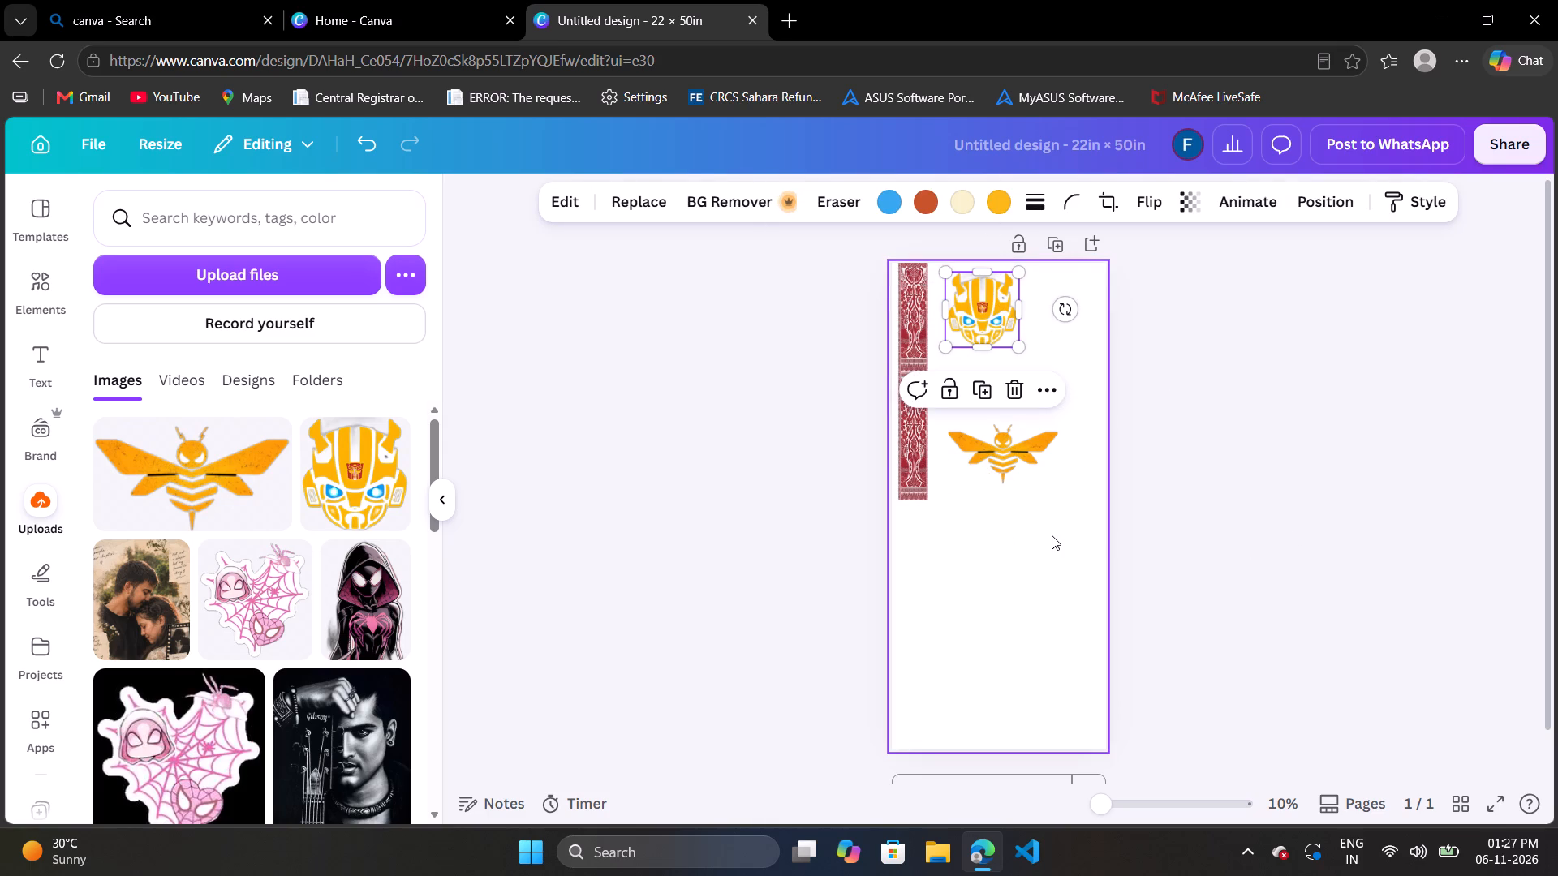
left_click(1052, 535)
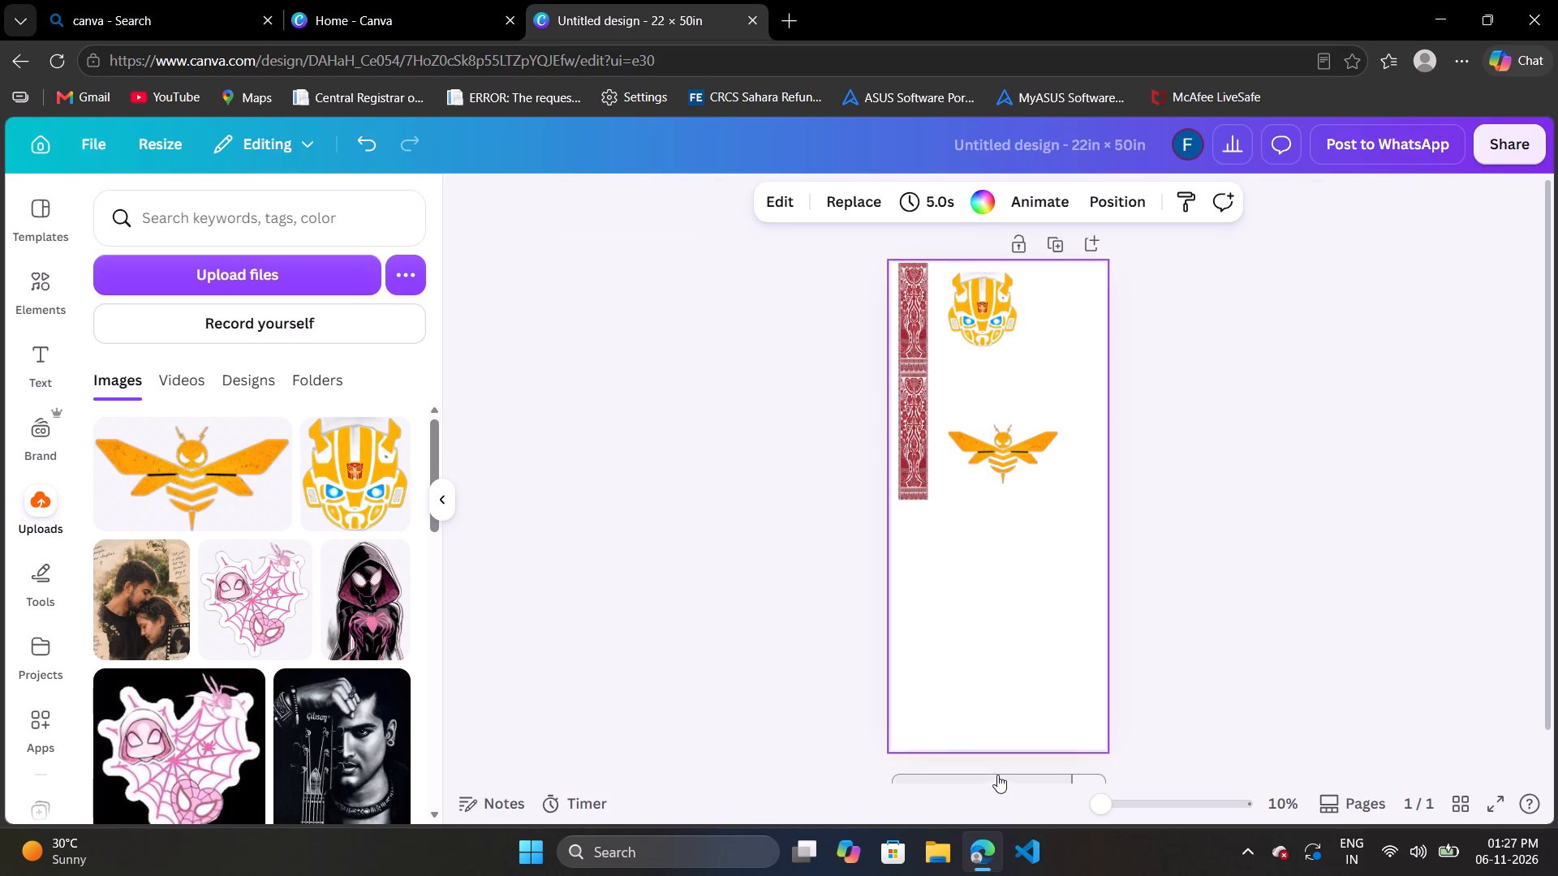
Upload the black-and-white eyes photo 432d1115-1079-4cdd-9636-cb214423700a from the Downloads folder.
left_click(263, 267)
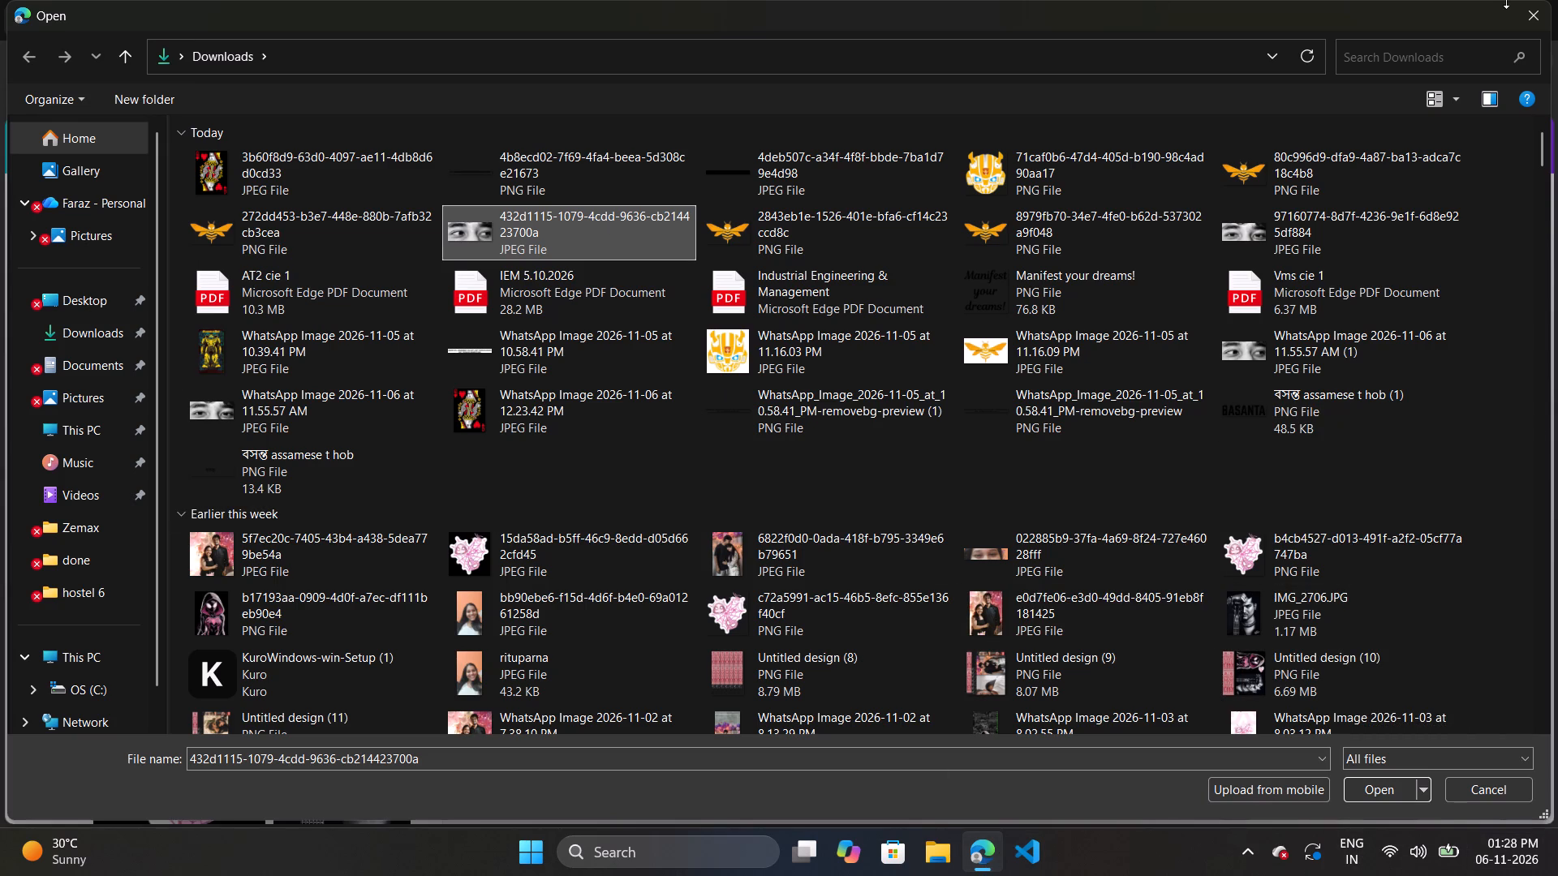
left_click(989, 859)
left_click(562, 219)
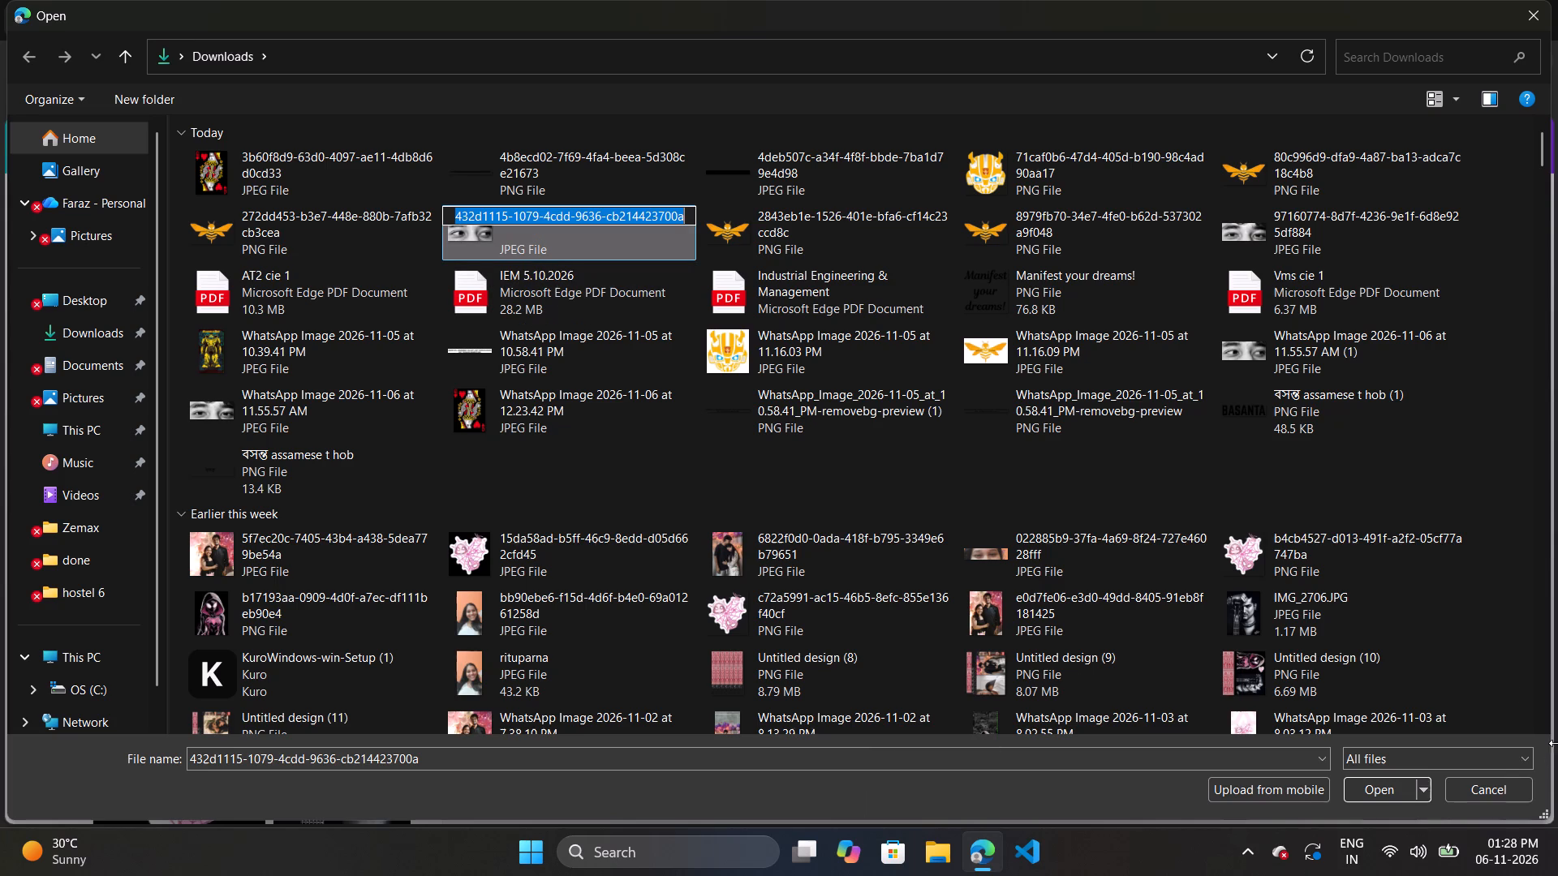
left_click(1371, 781)
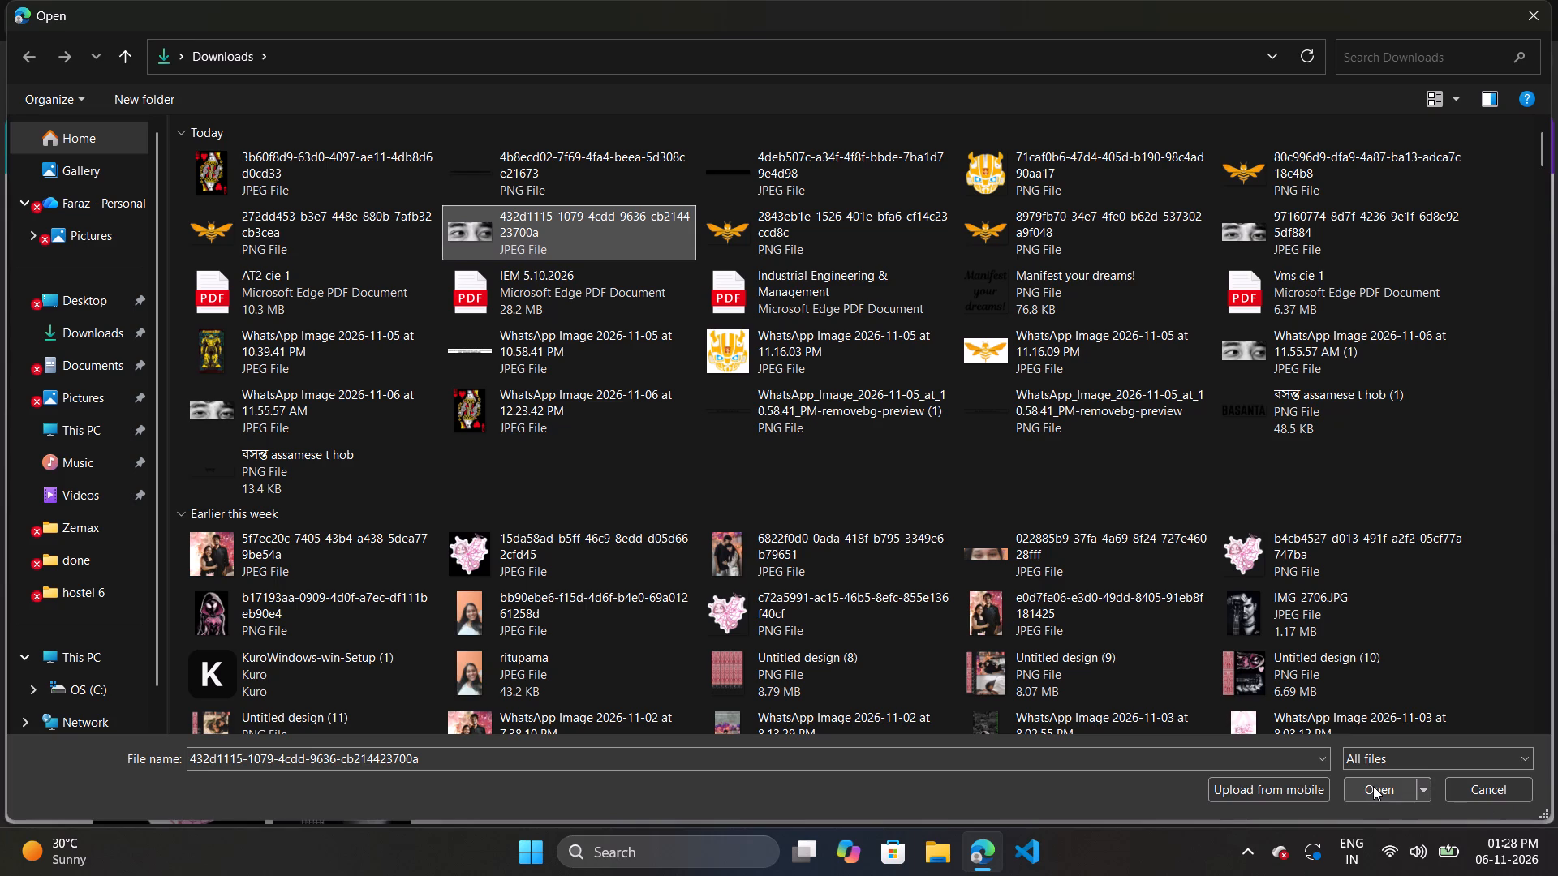
left_click(1373, 786)
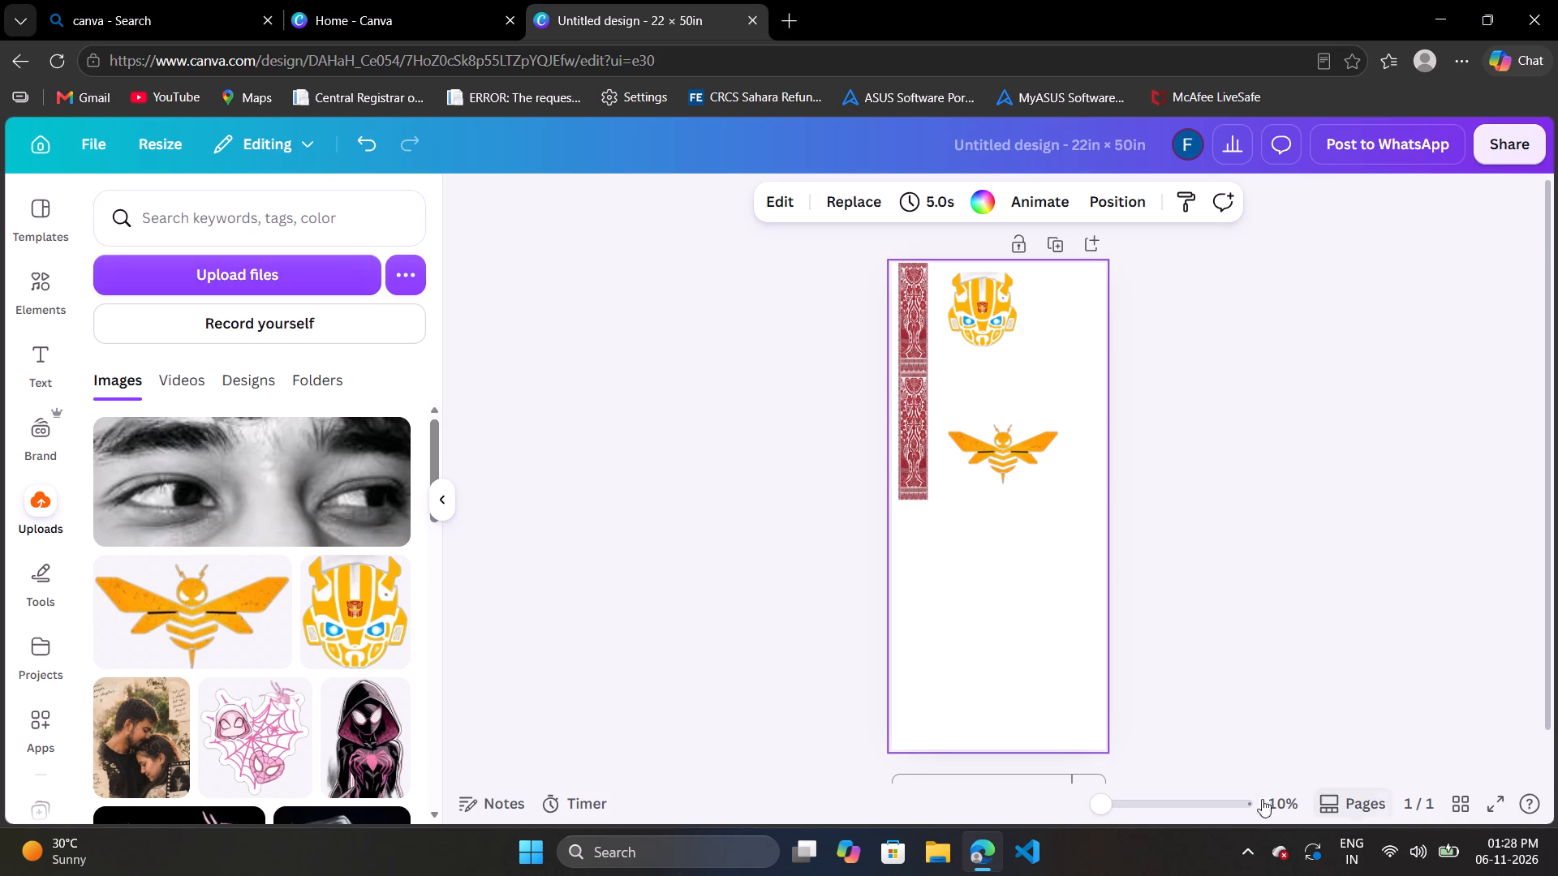
Add the eyes photo to the page, delete the surplus copy, and move the remaining one below the bee and gamusa strip.
double_click(378, 509)
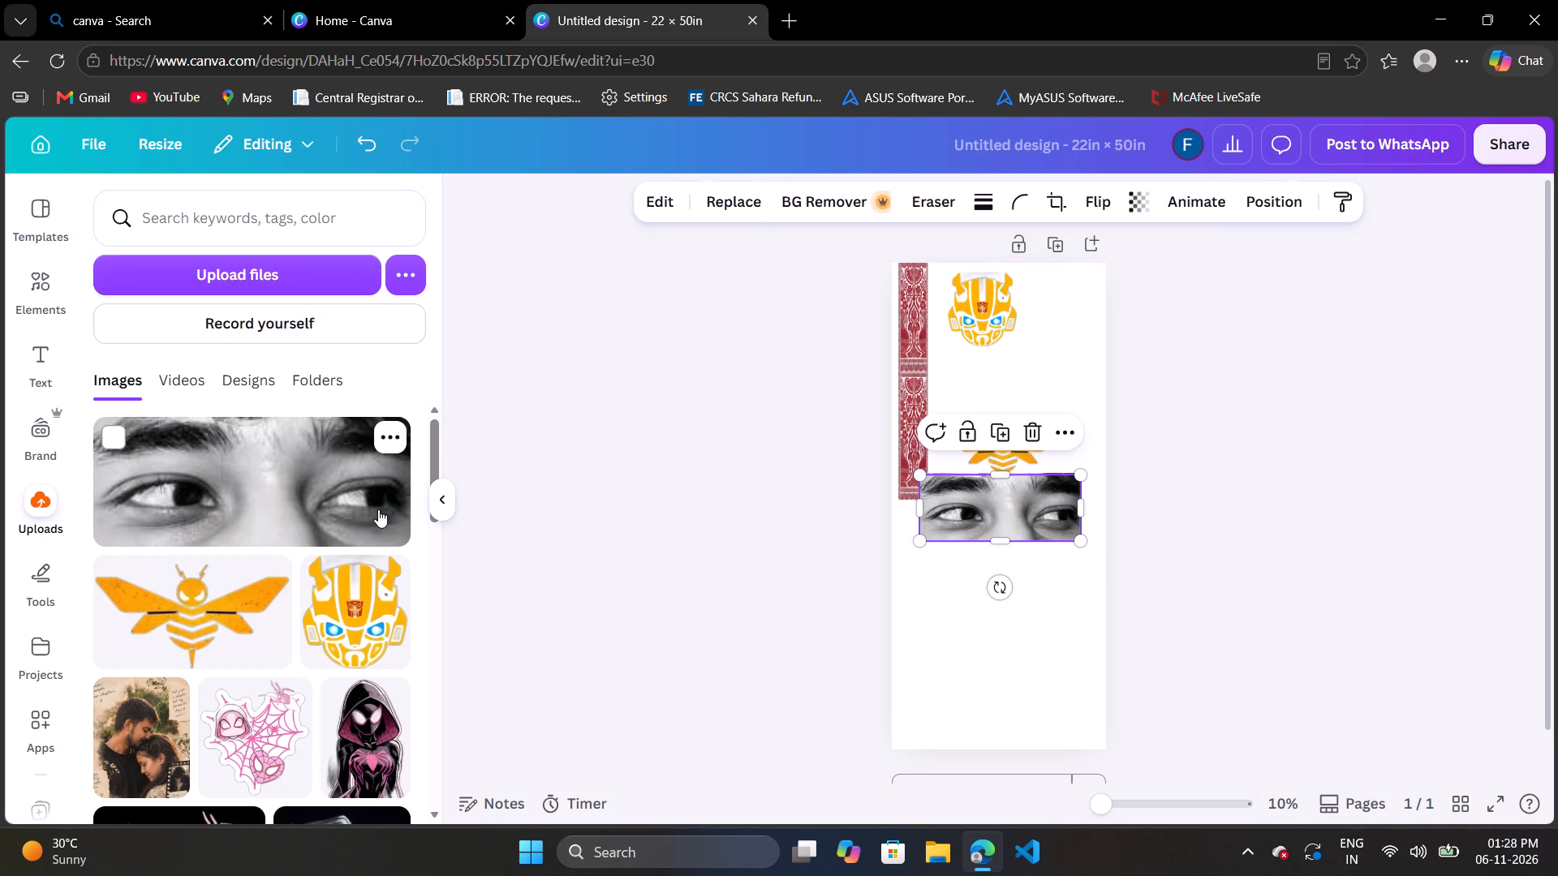
left_click_drag(1020, 514, 1017, 605)
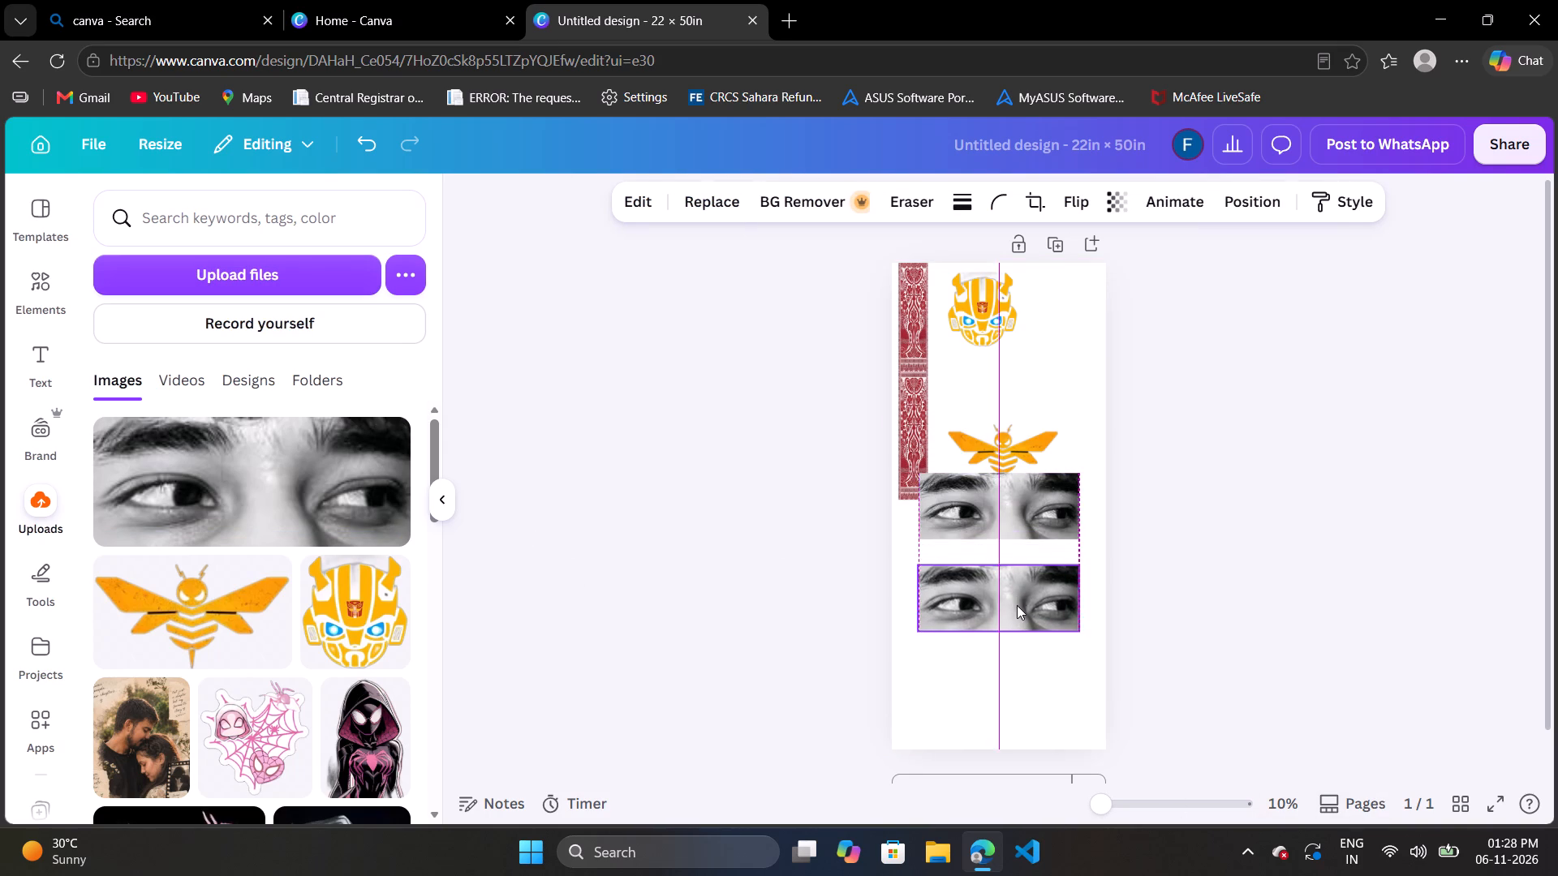
left_click(1036, 516)
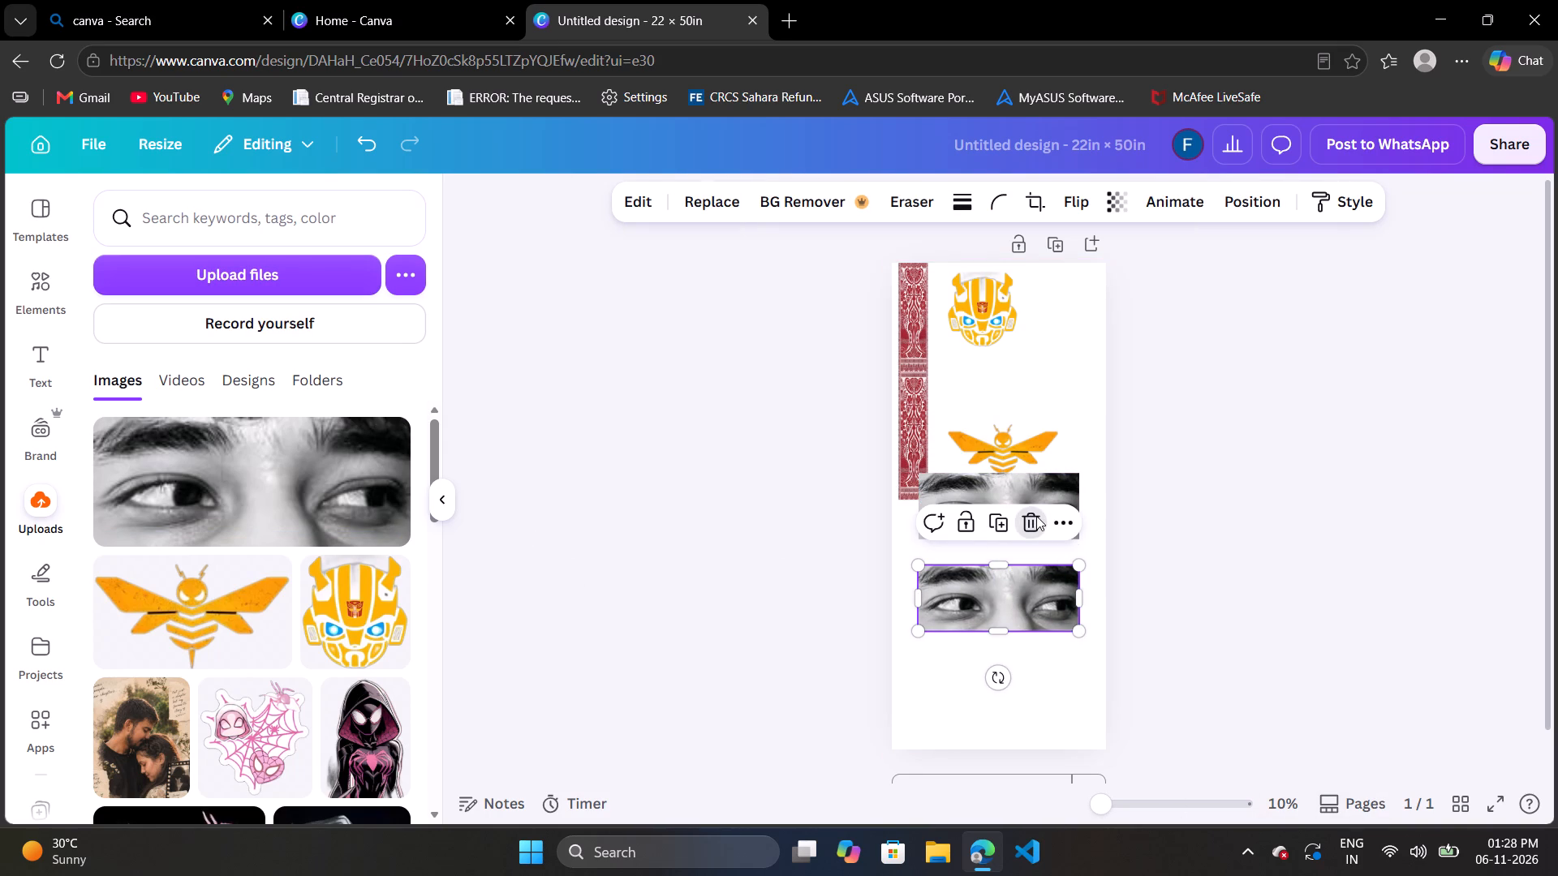
left_click_drag(1036, 516, 1030, 574)
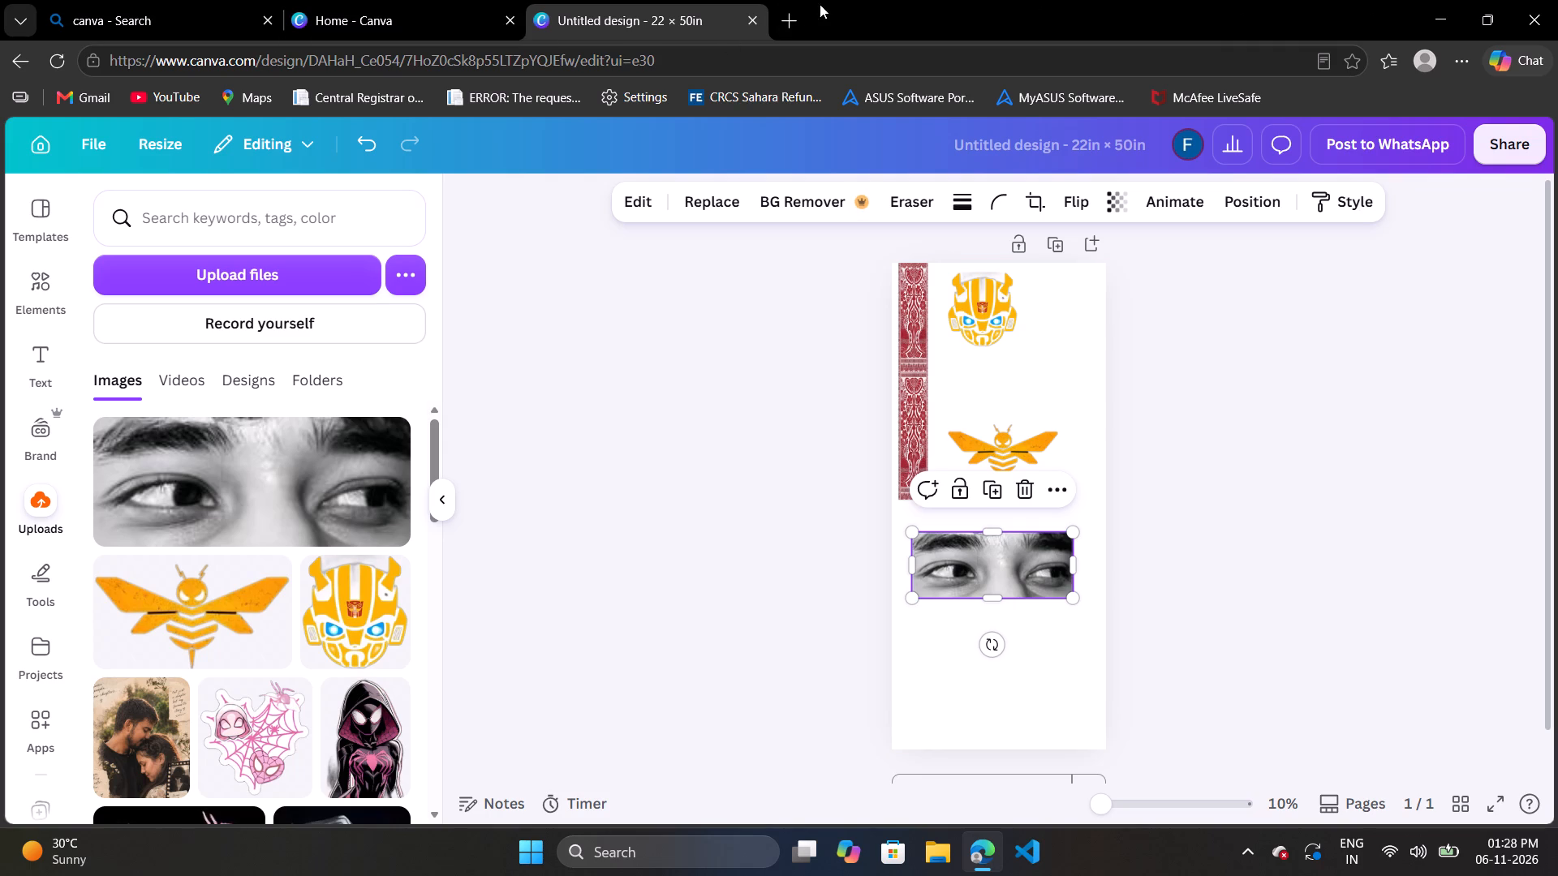
Search the web for "bg remove background" in a new browser tab and open the remove.bg site.
left_click(779, 9)
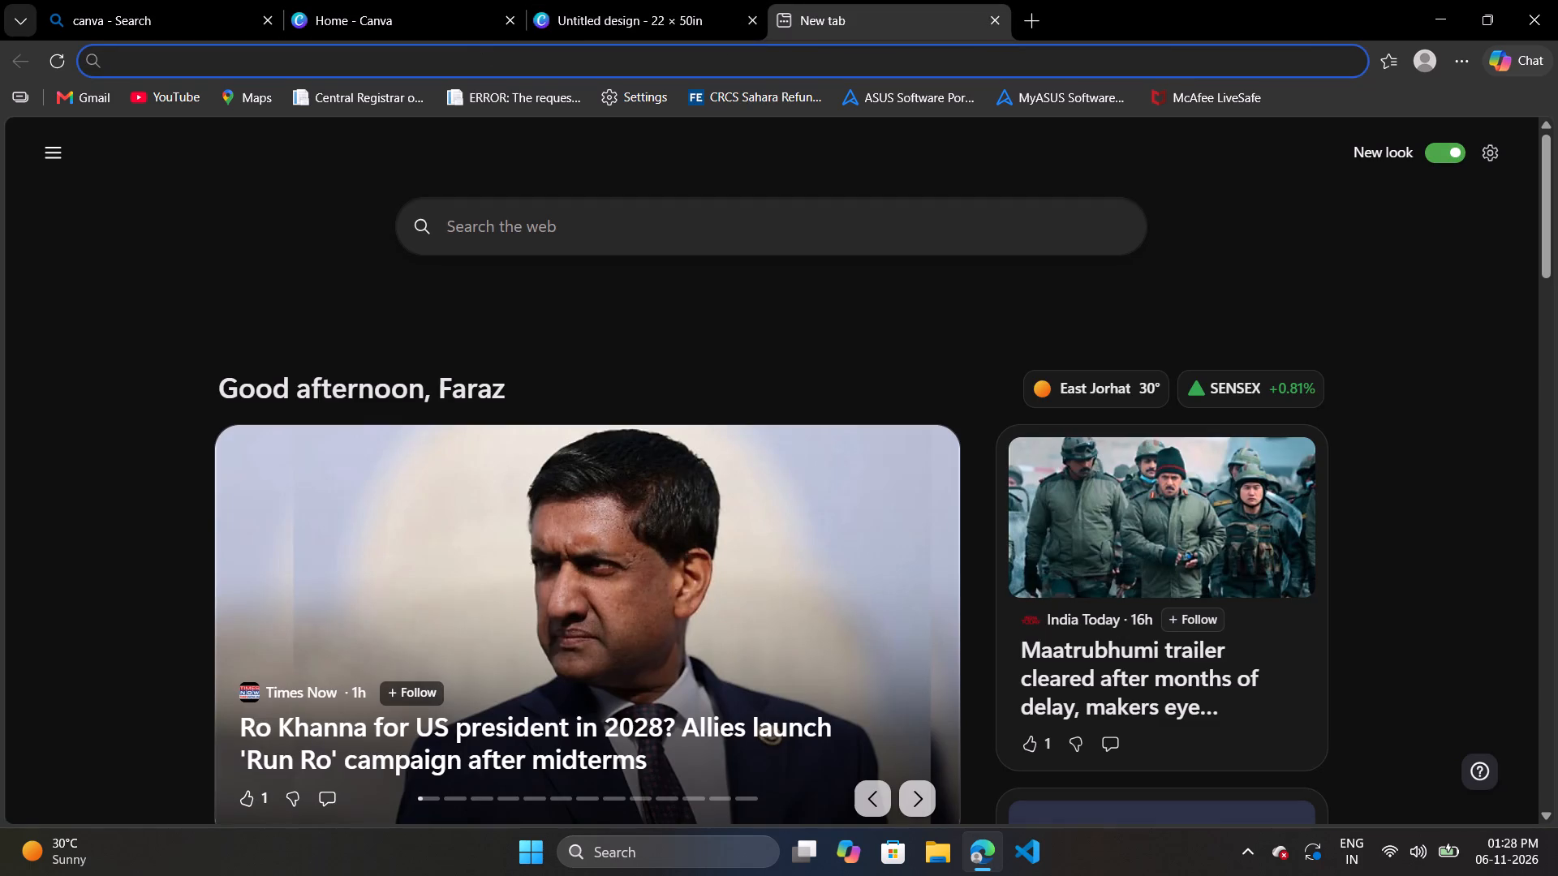
left_click(296, 55)
key("b")
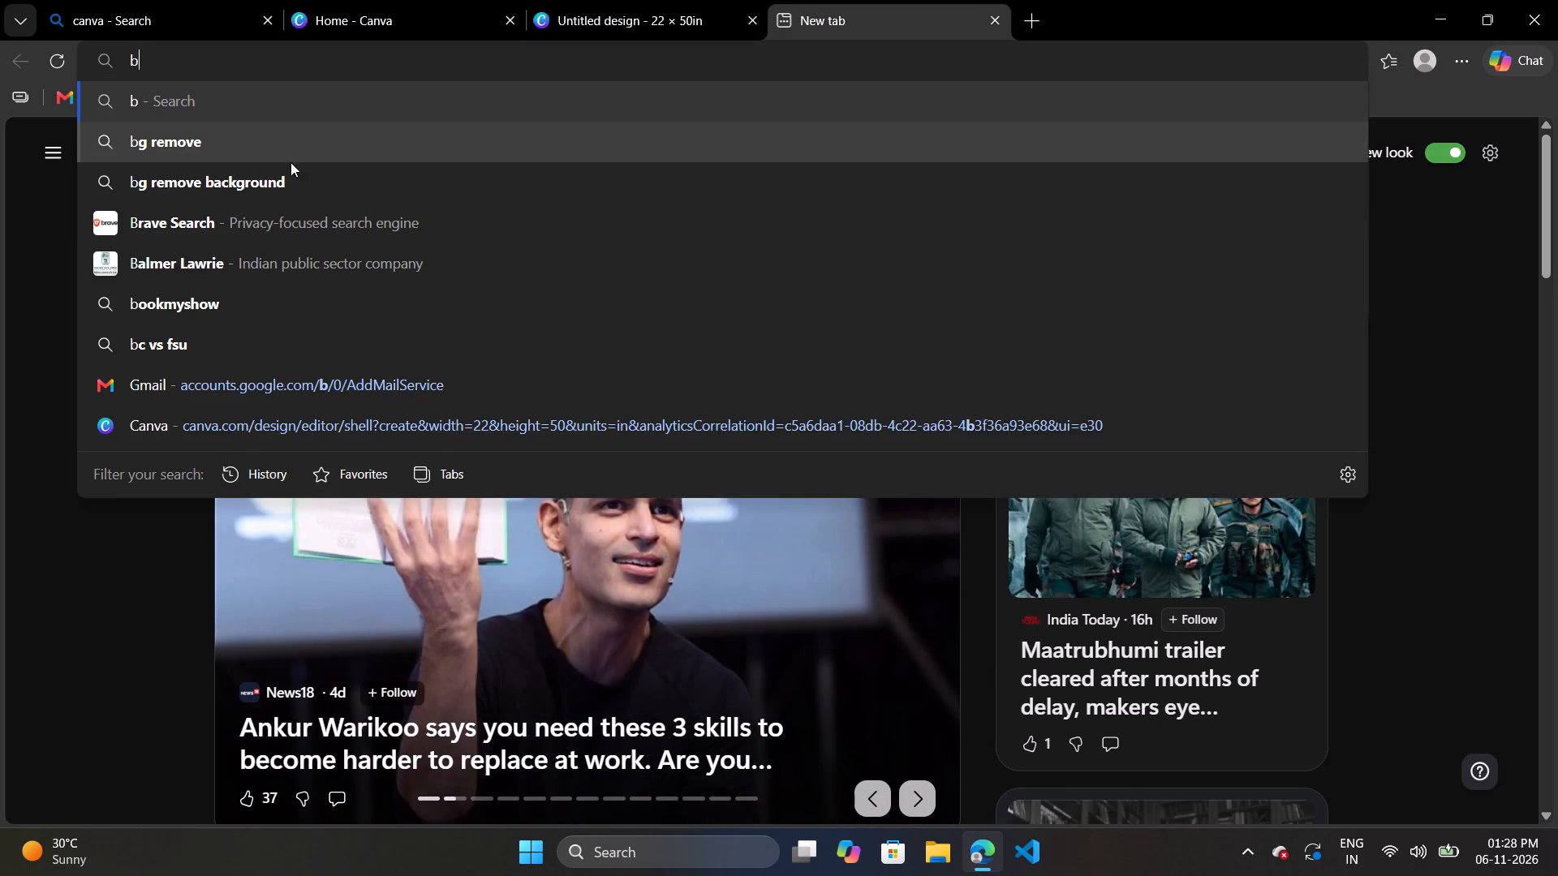
left_click(291, 175)
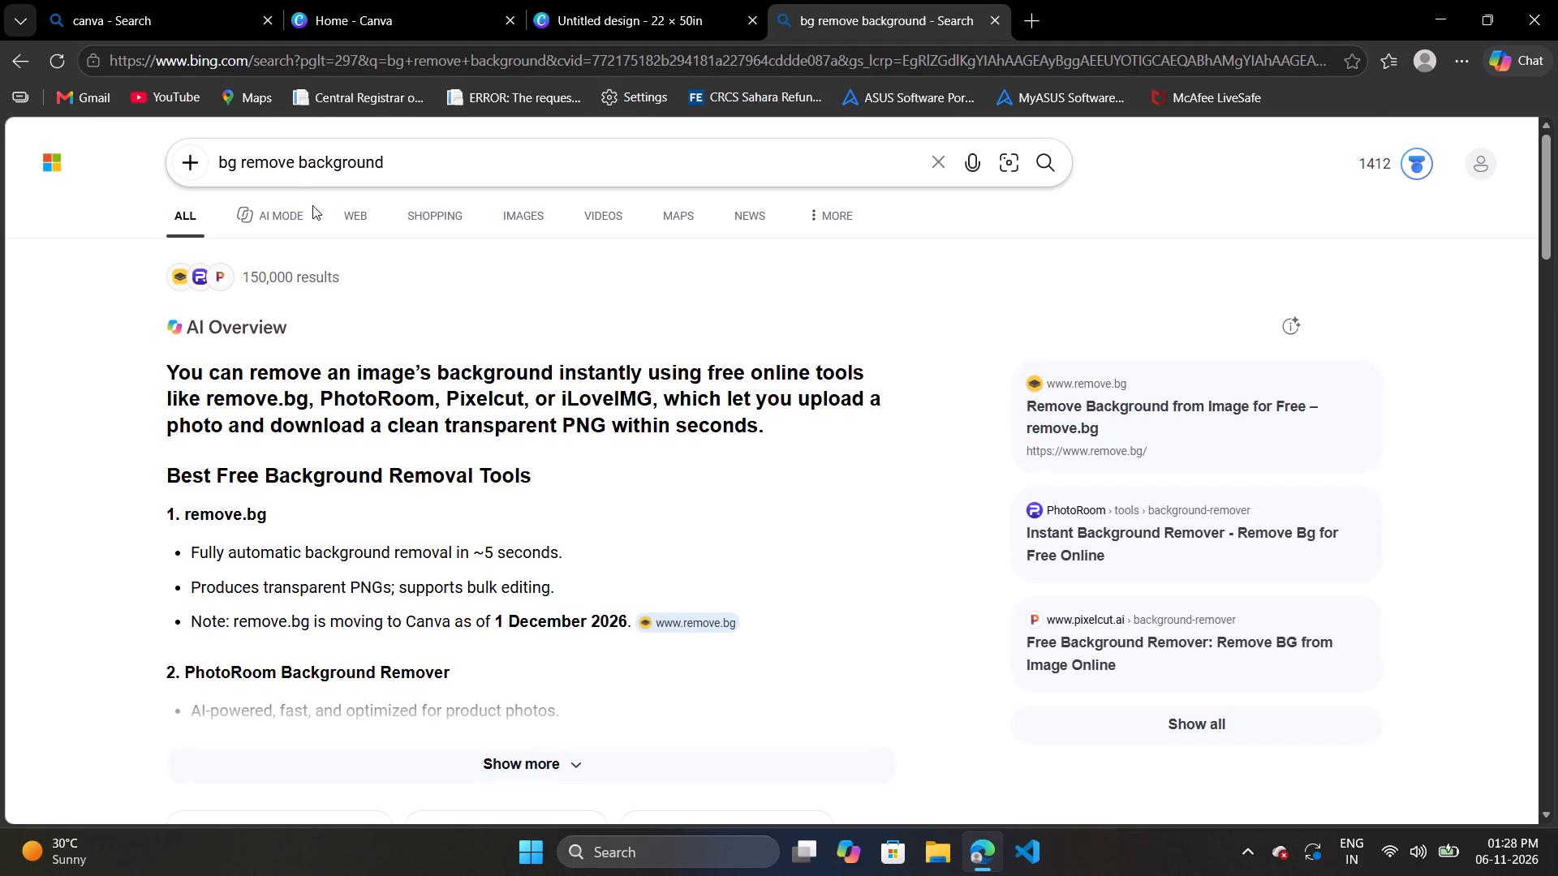
scroll(363, 335, "down", 5)
left_click(363, 433)
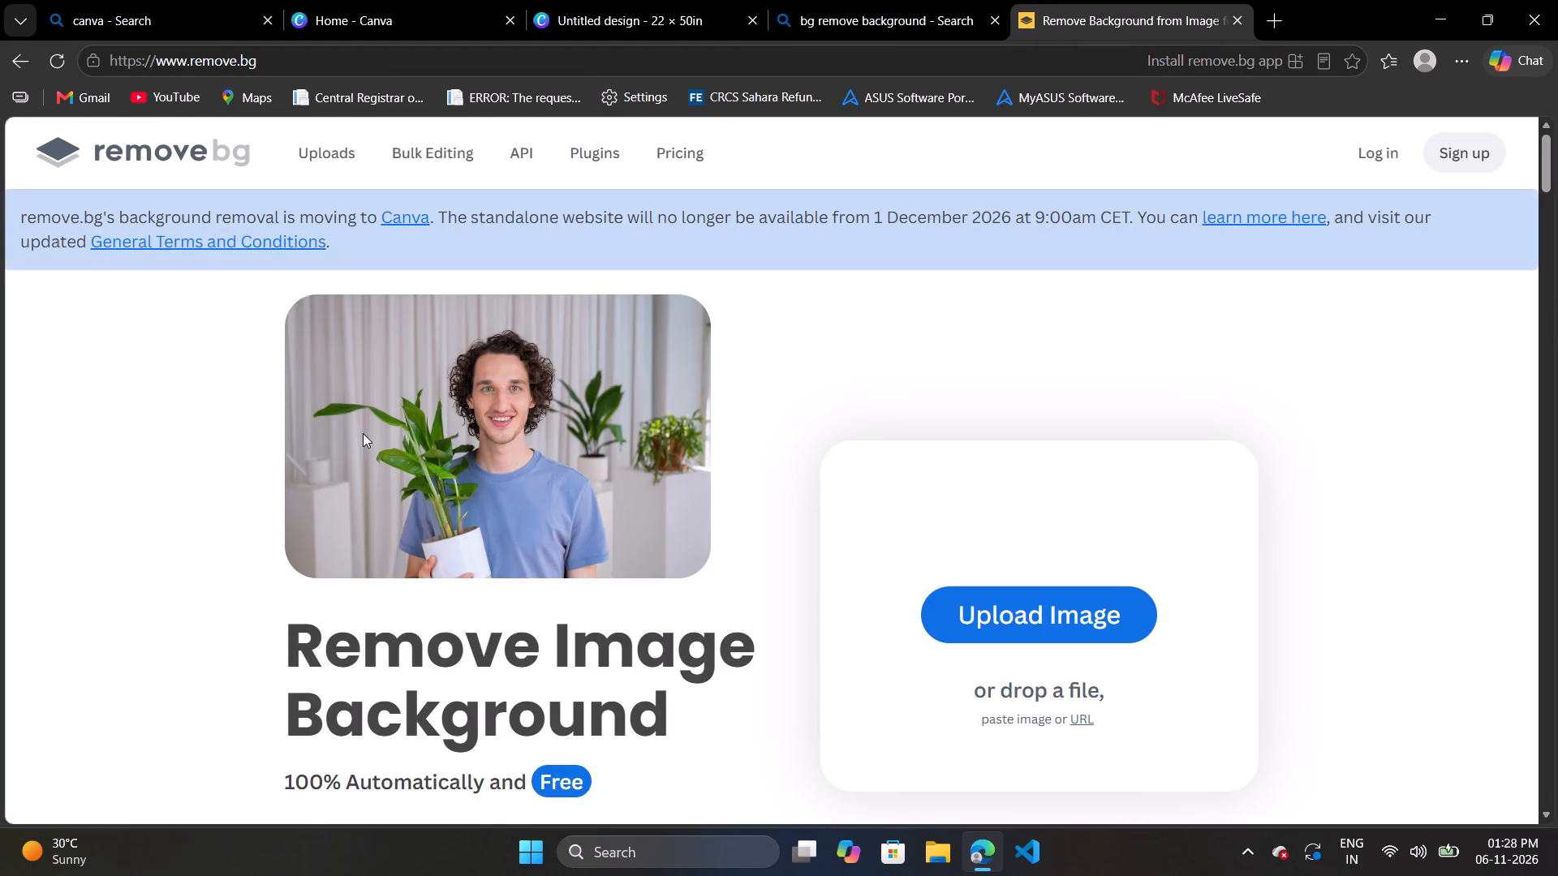
Upload the queen-of-hearts card image 3b60f8d9-63d0-4097-ae11-4db8d6d0cd33 from Downloads to remove.bg to remove its background.
left_click(1100, 608)
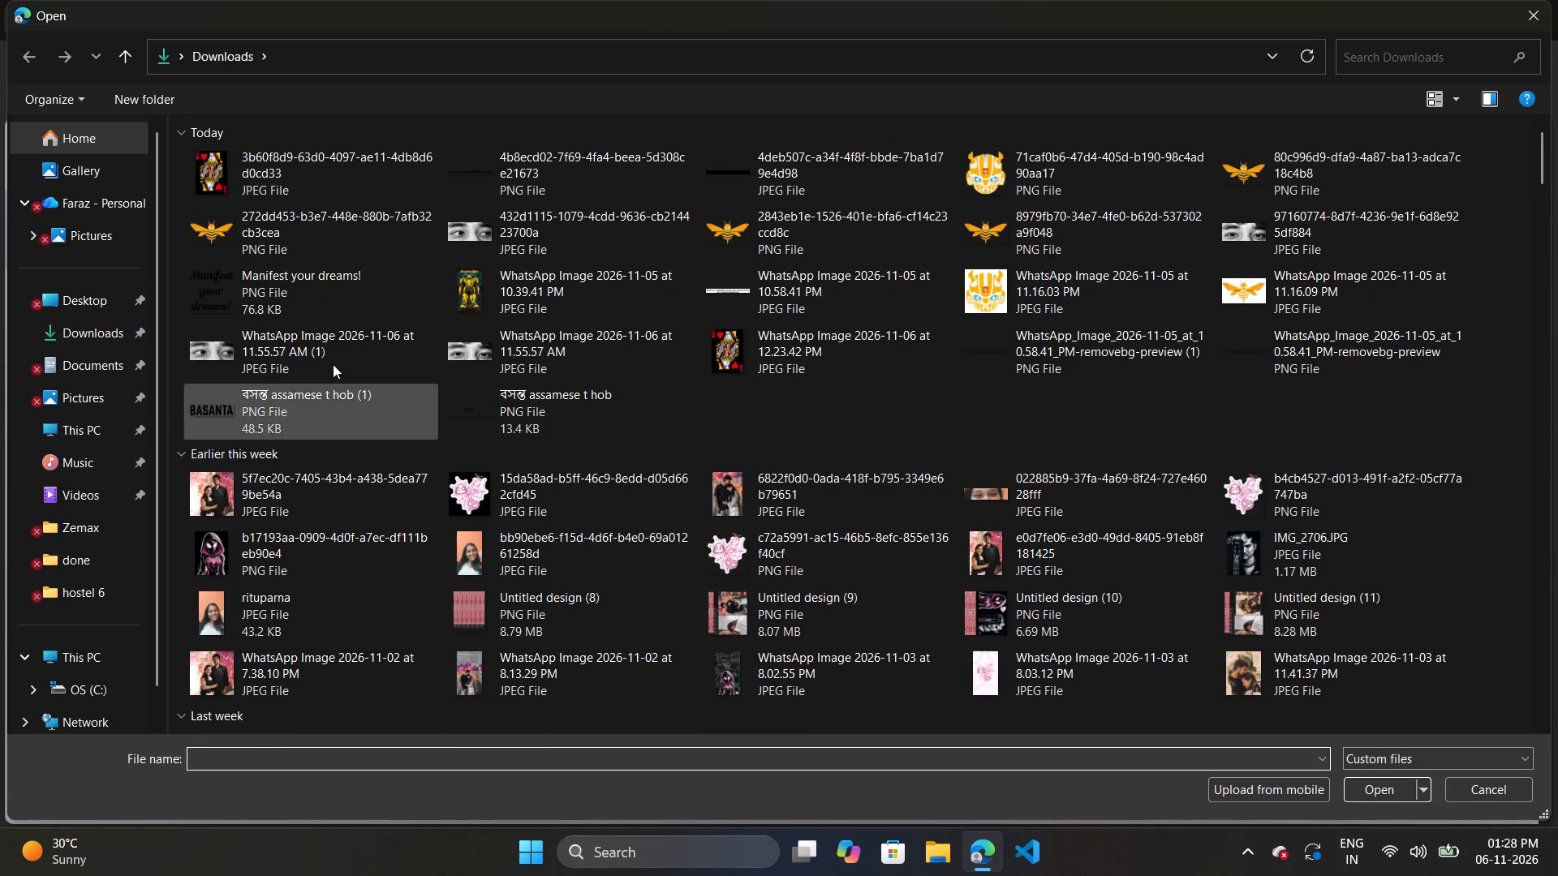
scroll(311, 319, "up", 1)
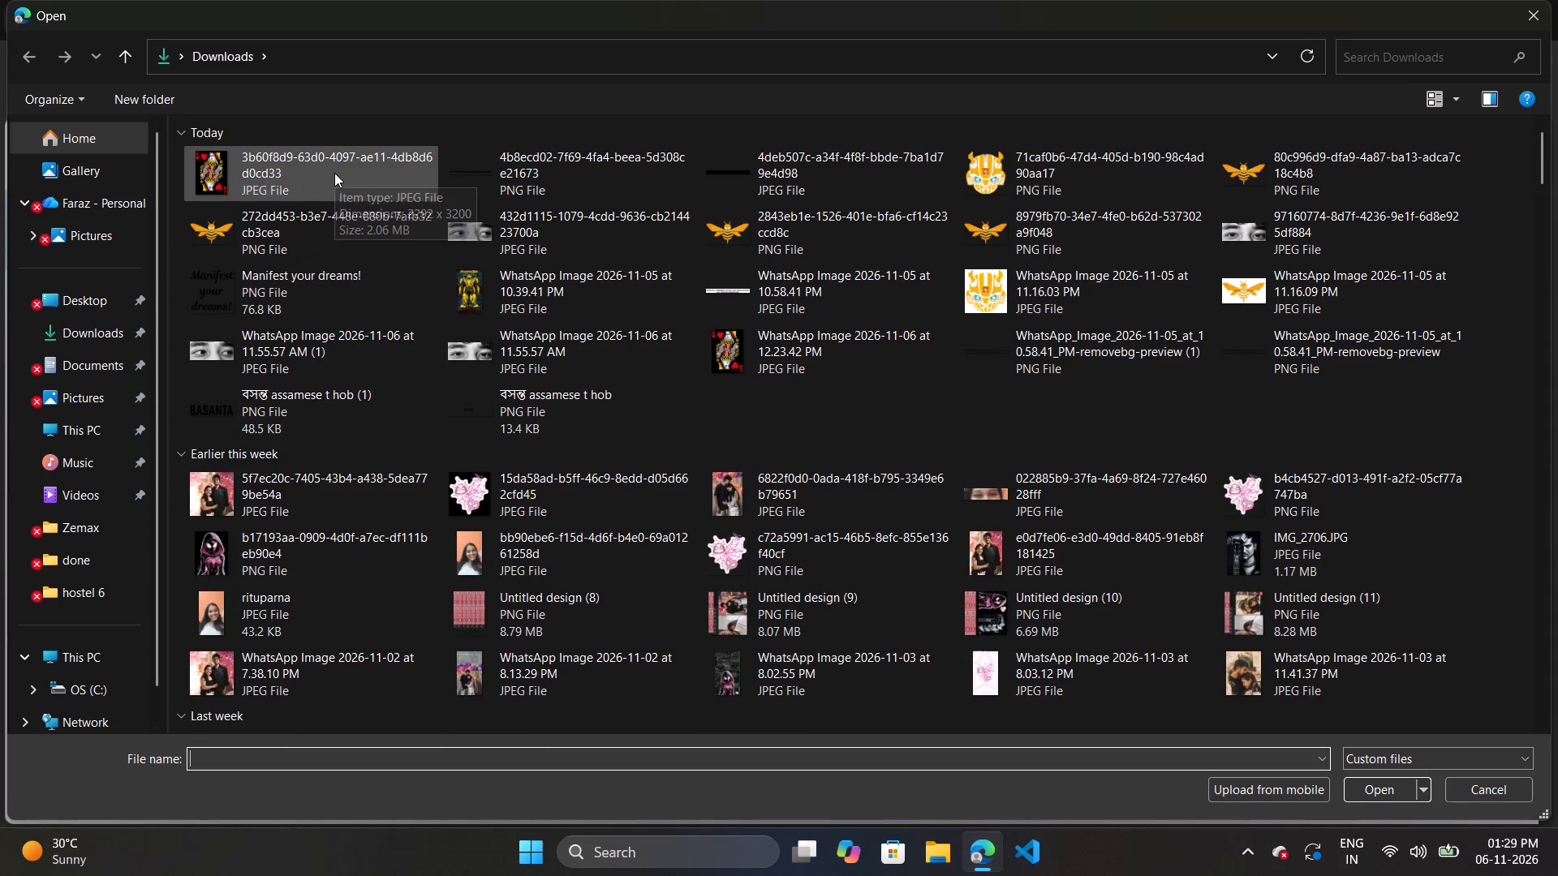
left_click(303, 152)
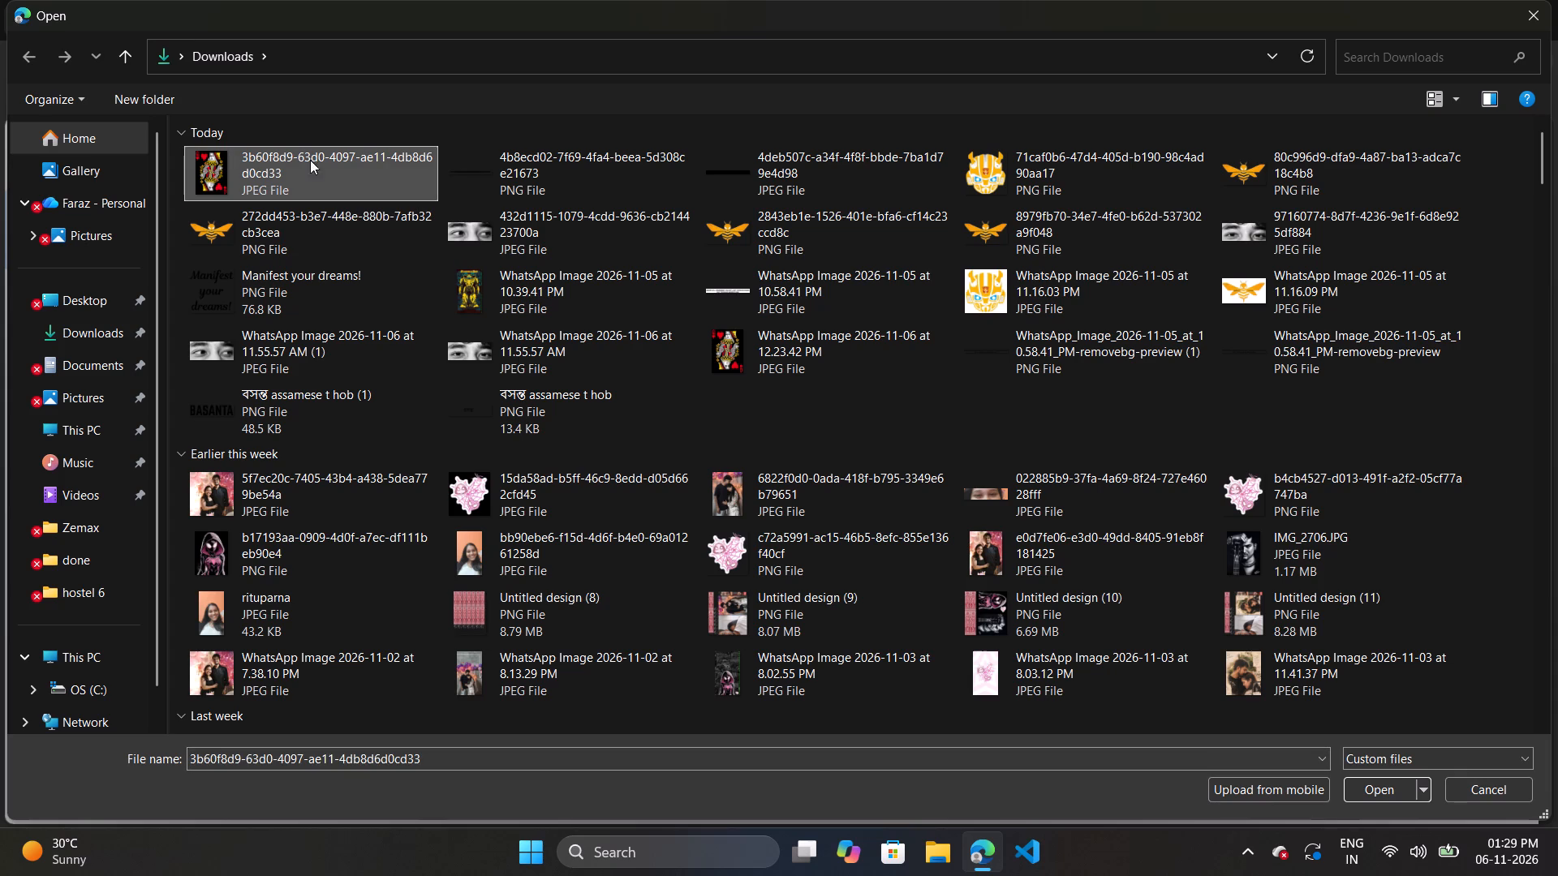
left_click(1402, 791)
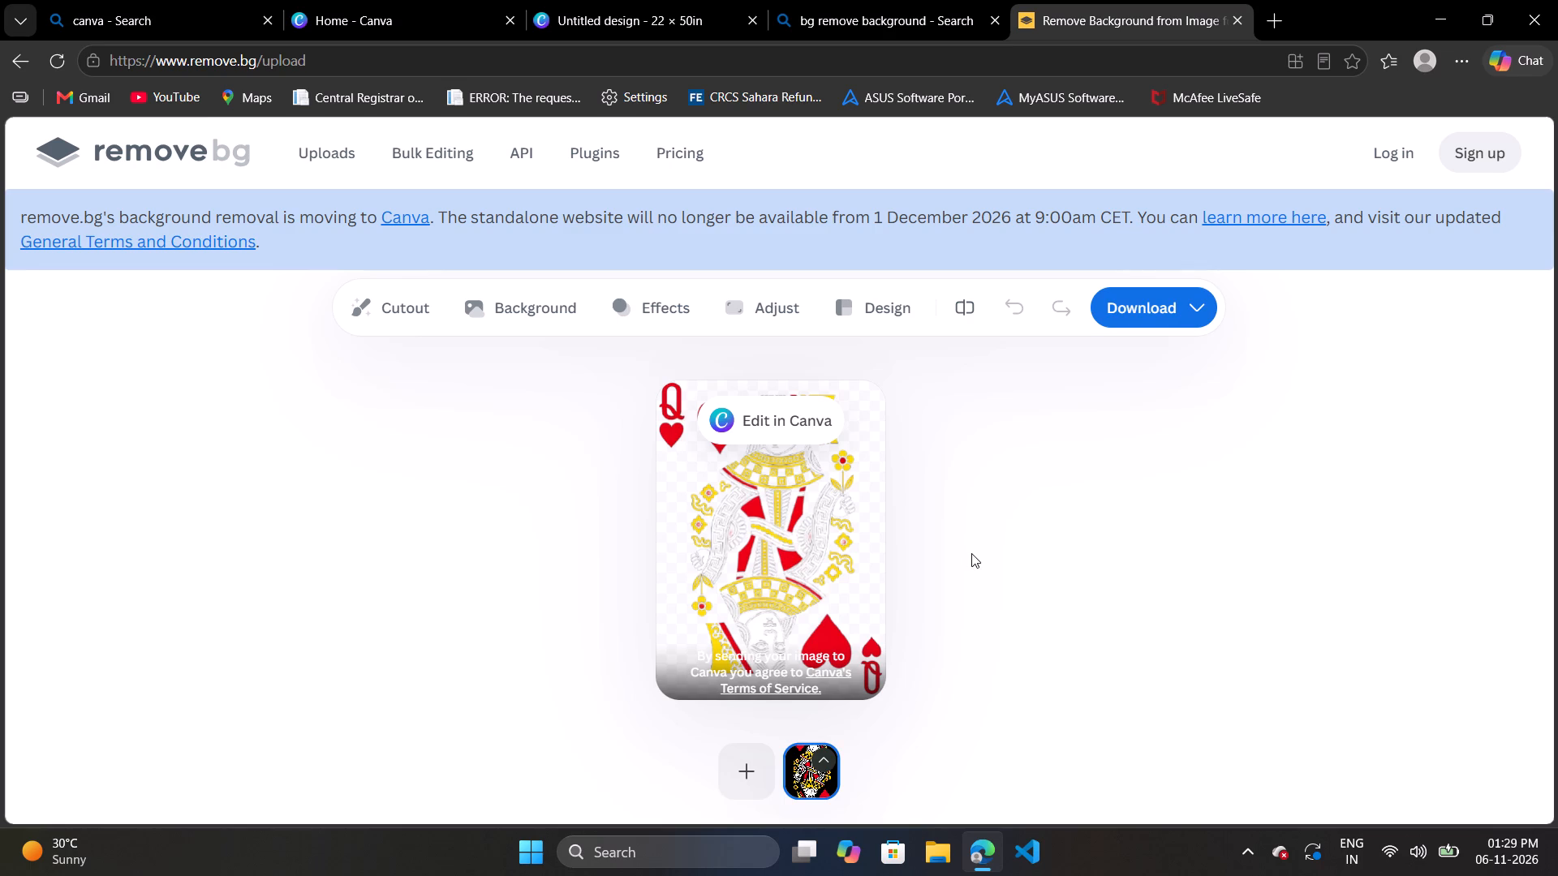
left_click(824, 792)
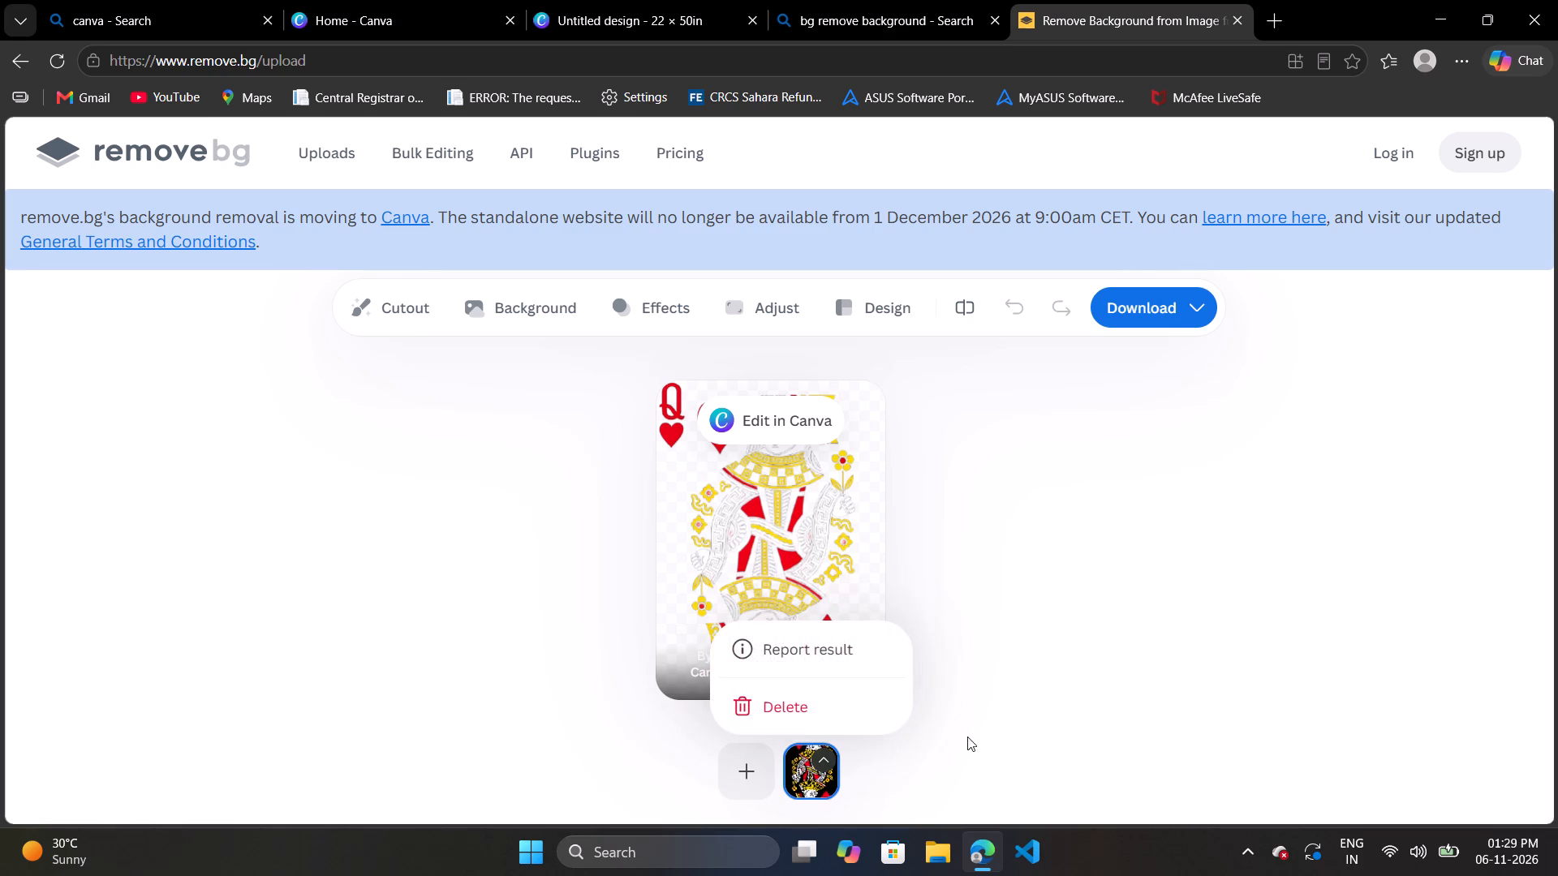
left_click(1016, 732)
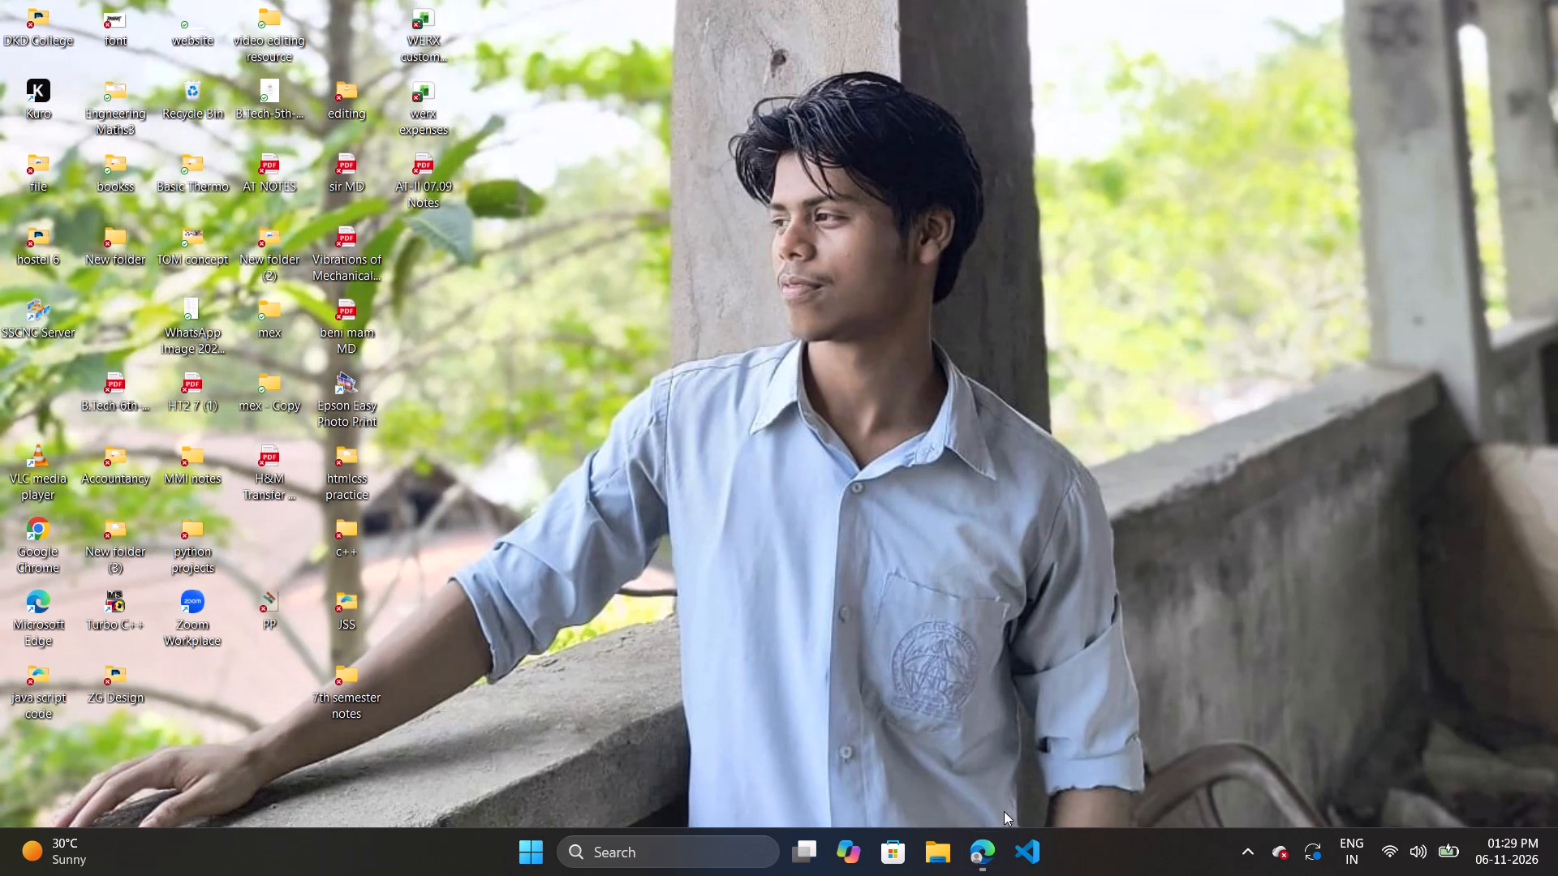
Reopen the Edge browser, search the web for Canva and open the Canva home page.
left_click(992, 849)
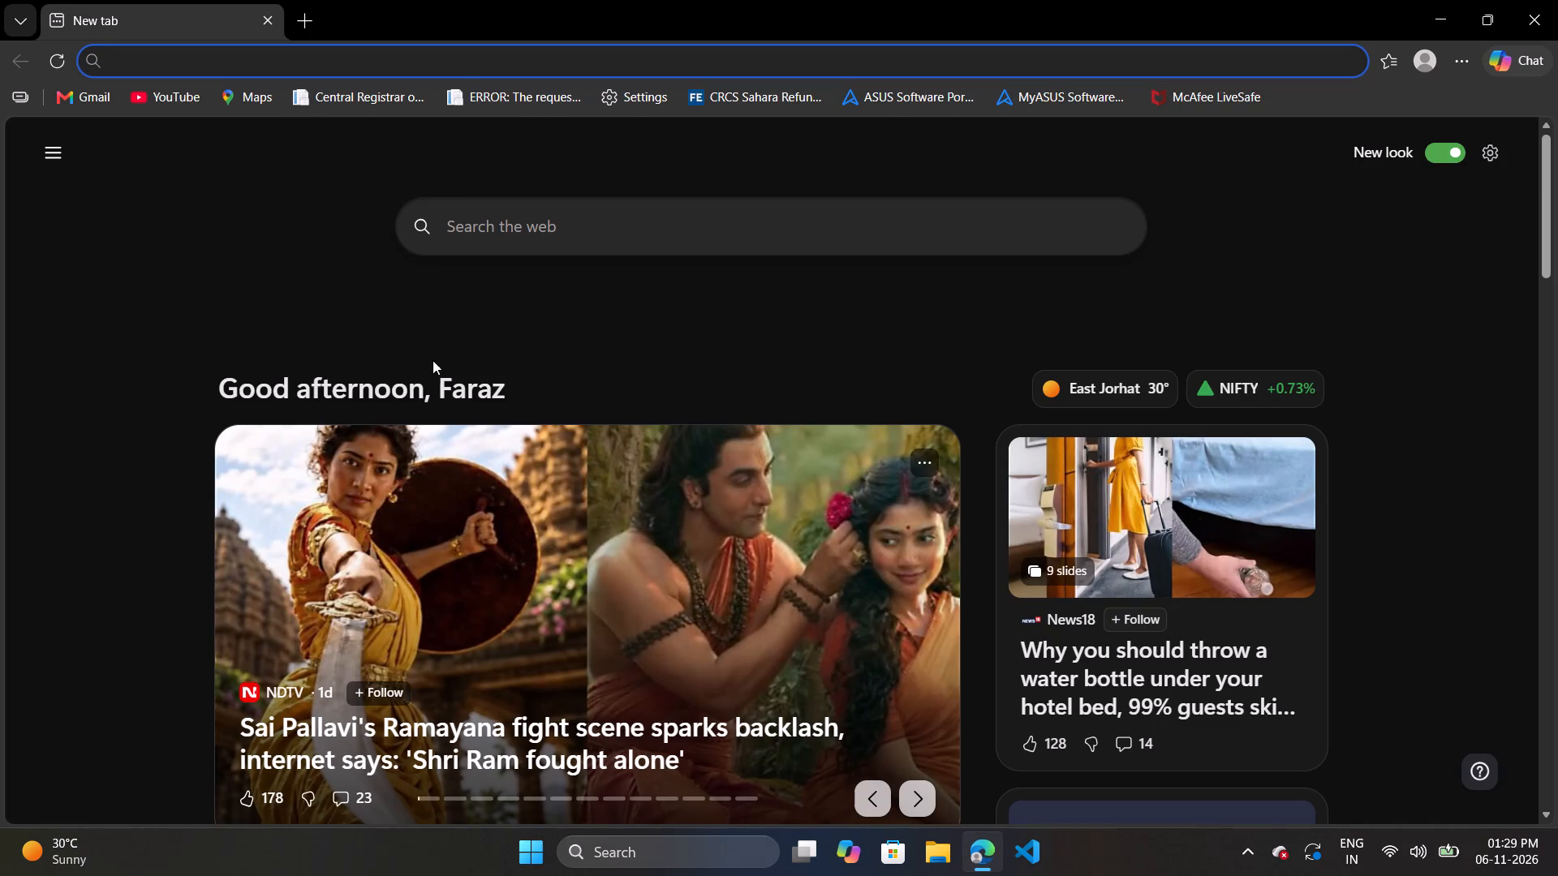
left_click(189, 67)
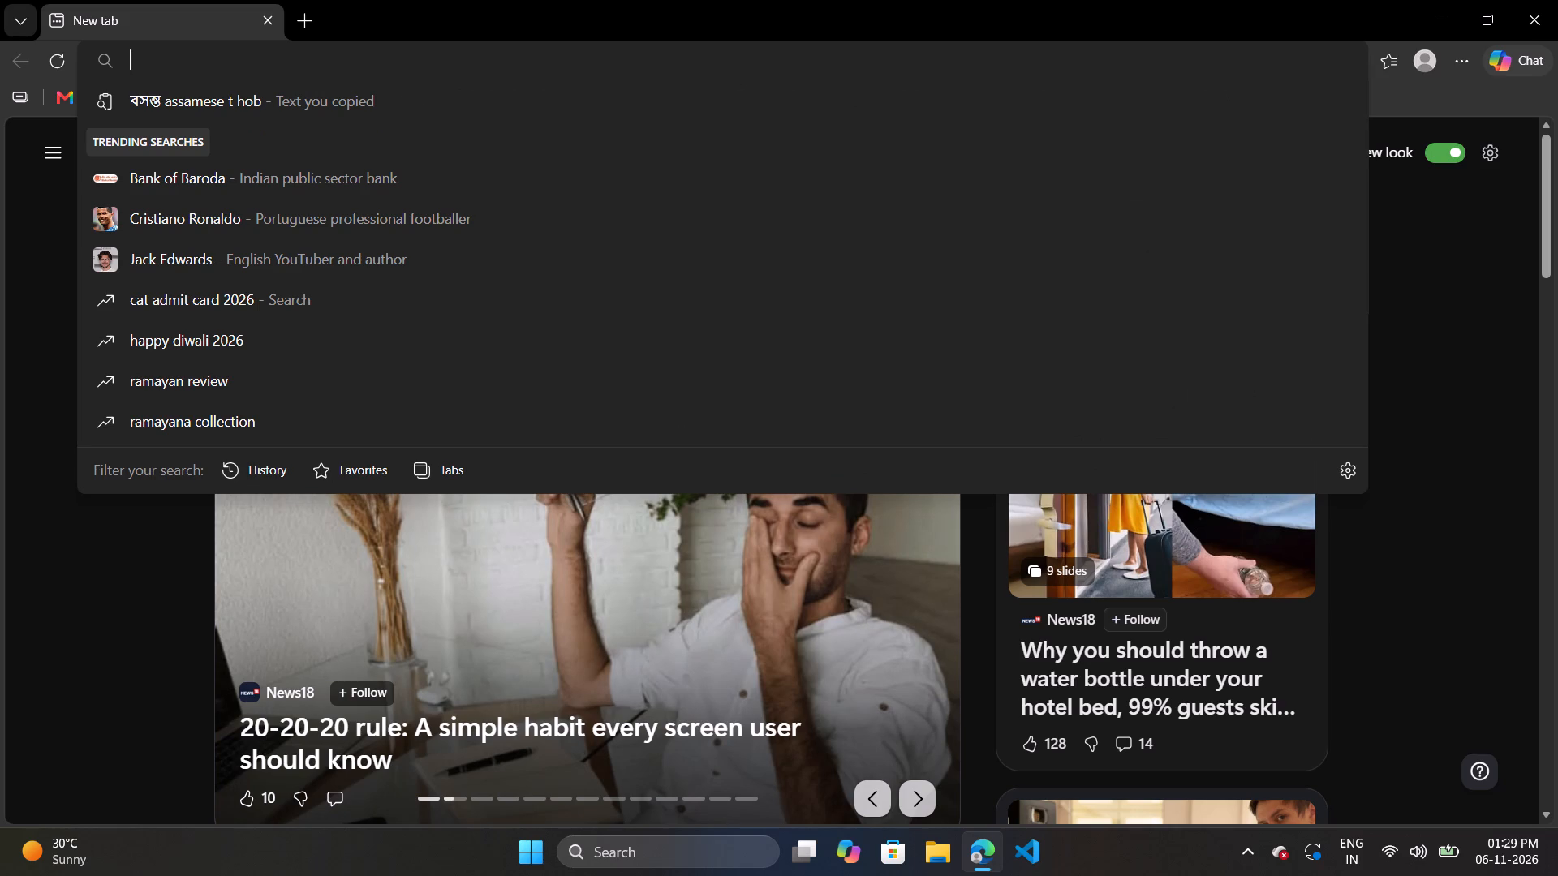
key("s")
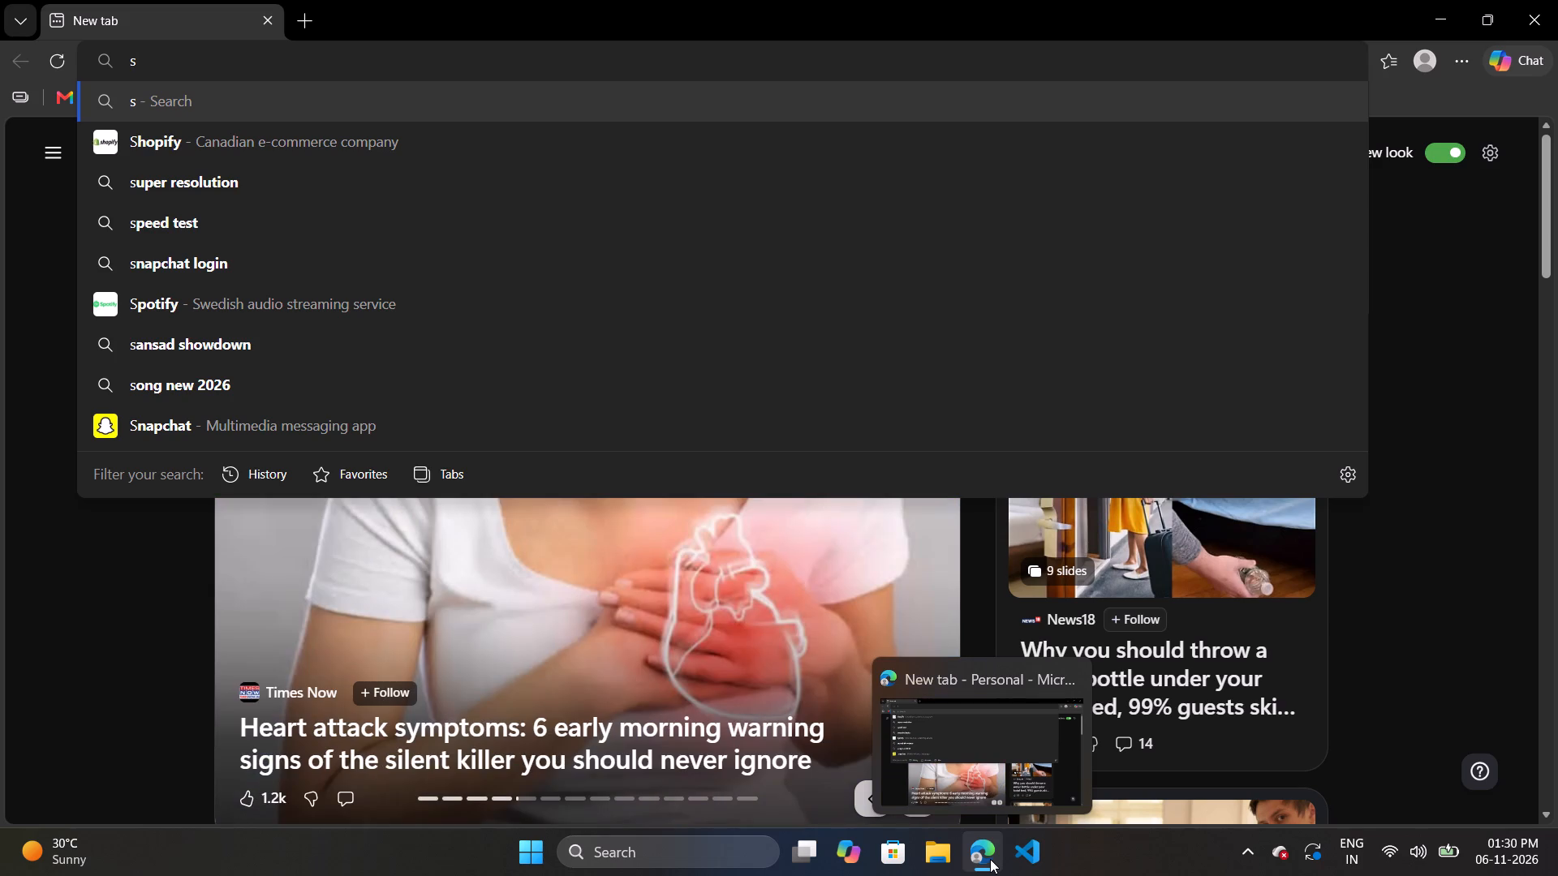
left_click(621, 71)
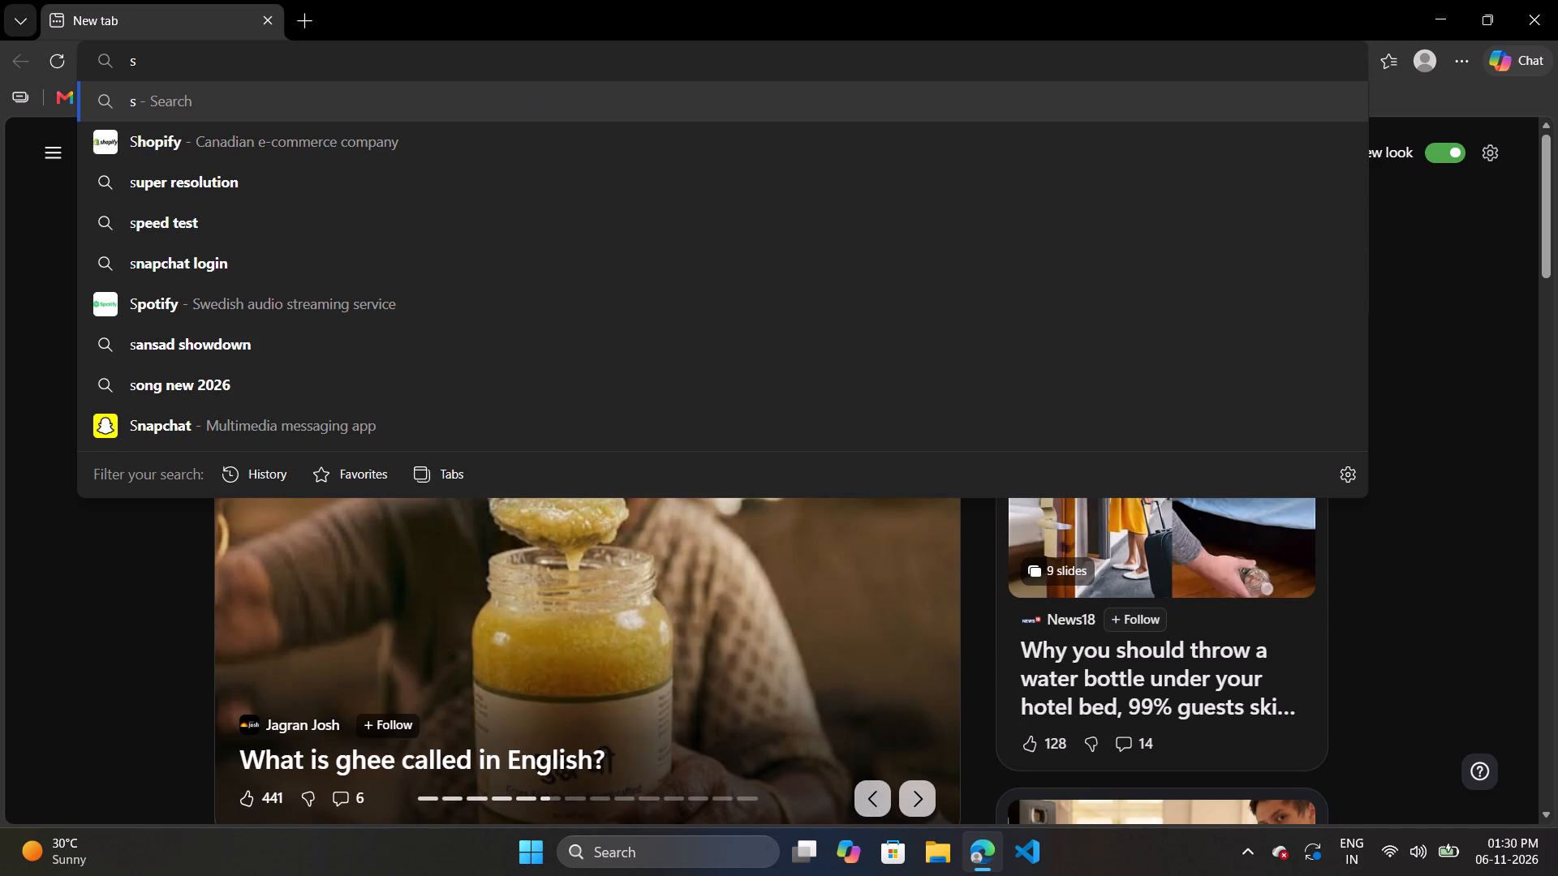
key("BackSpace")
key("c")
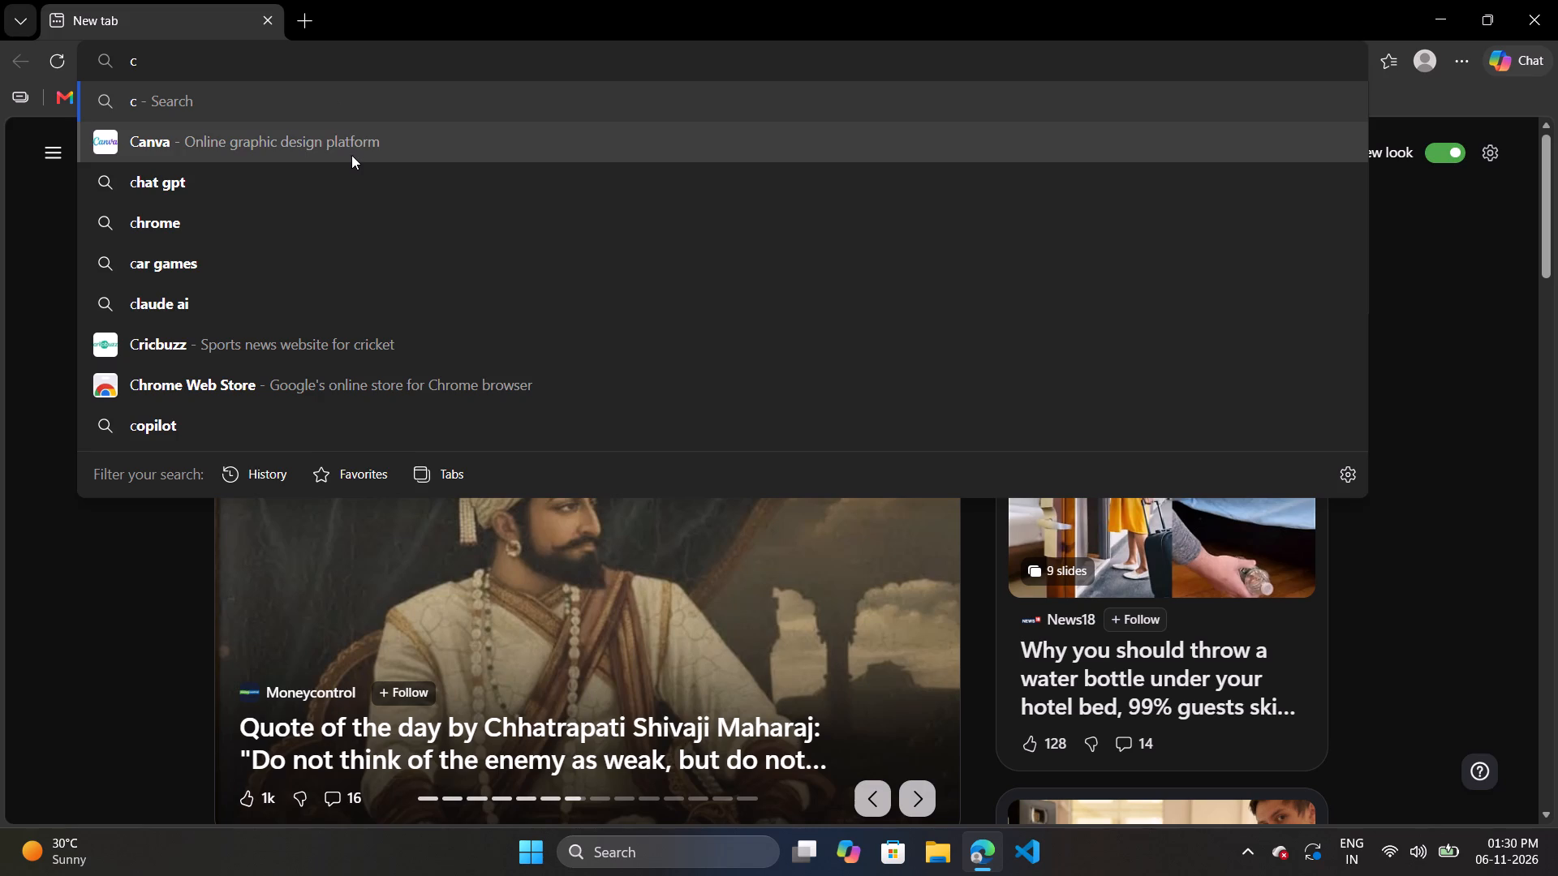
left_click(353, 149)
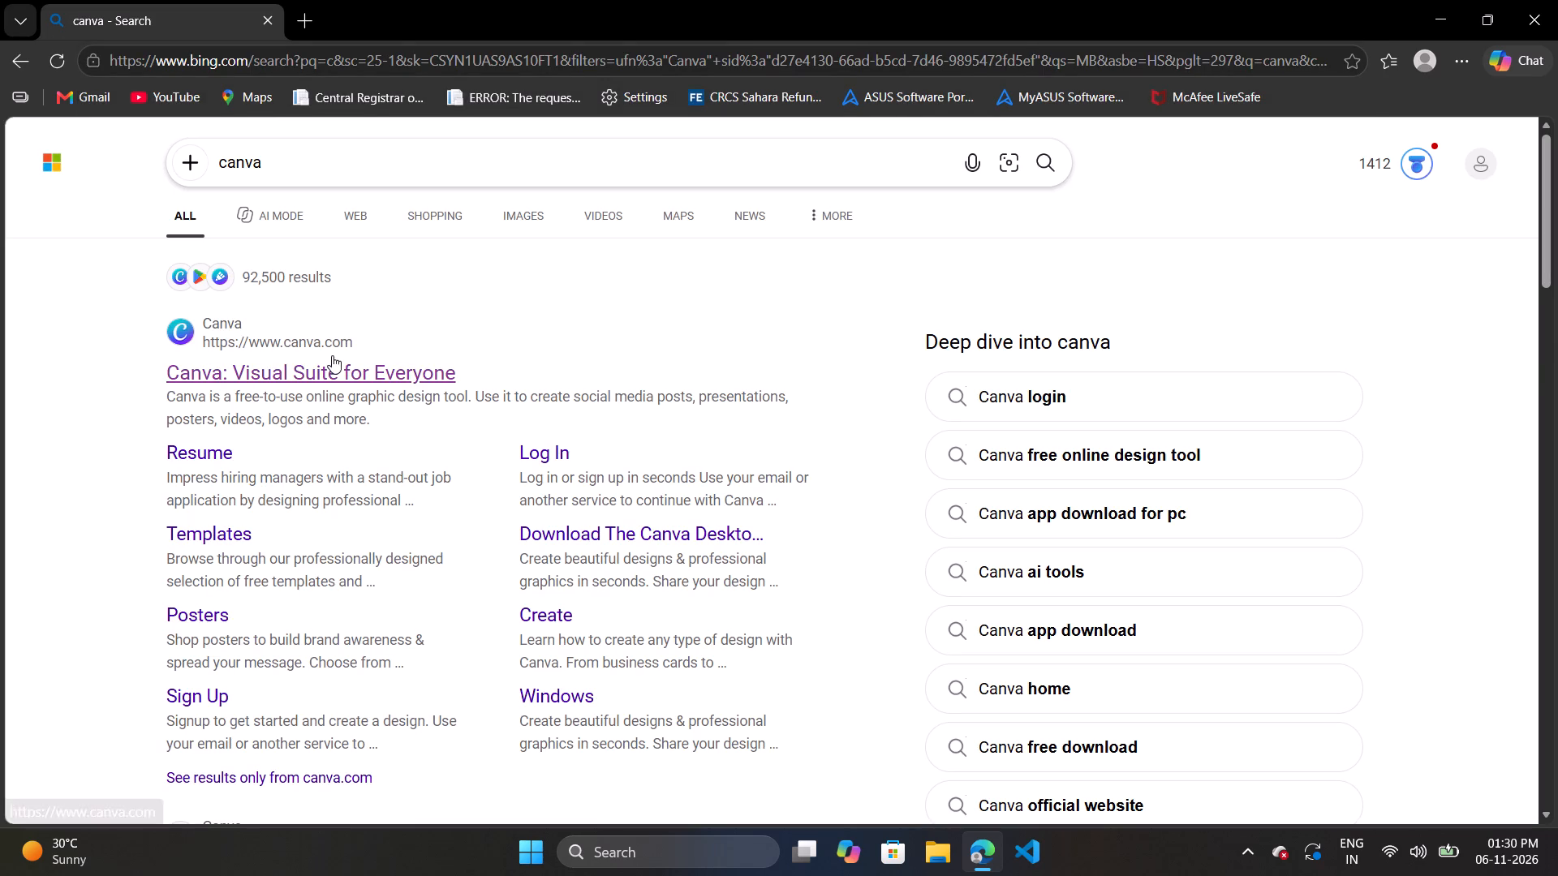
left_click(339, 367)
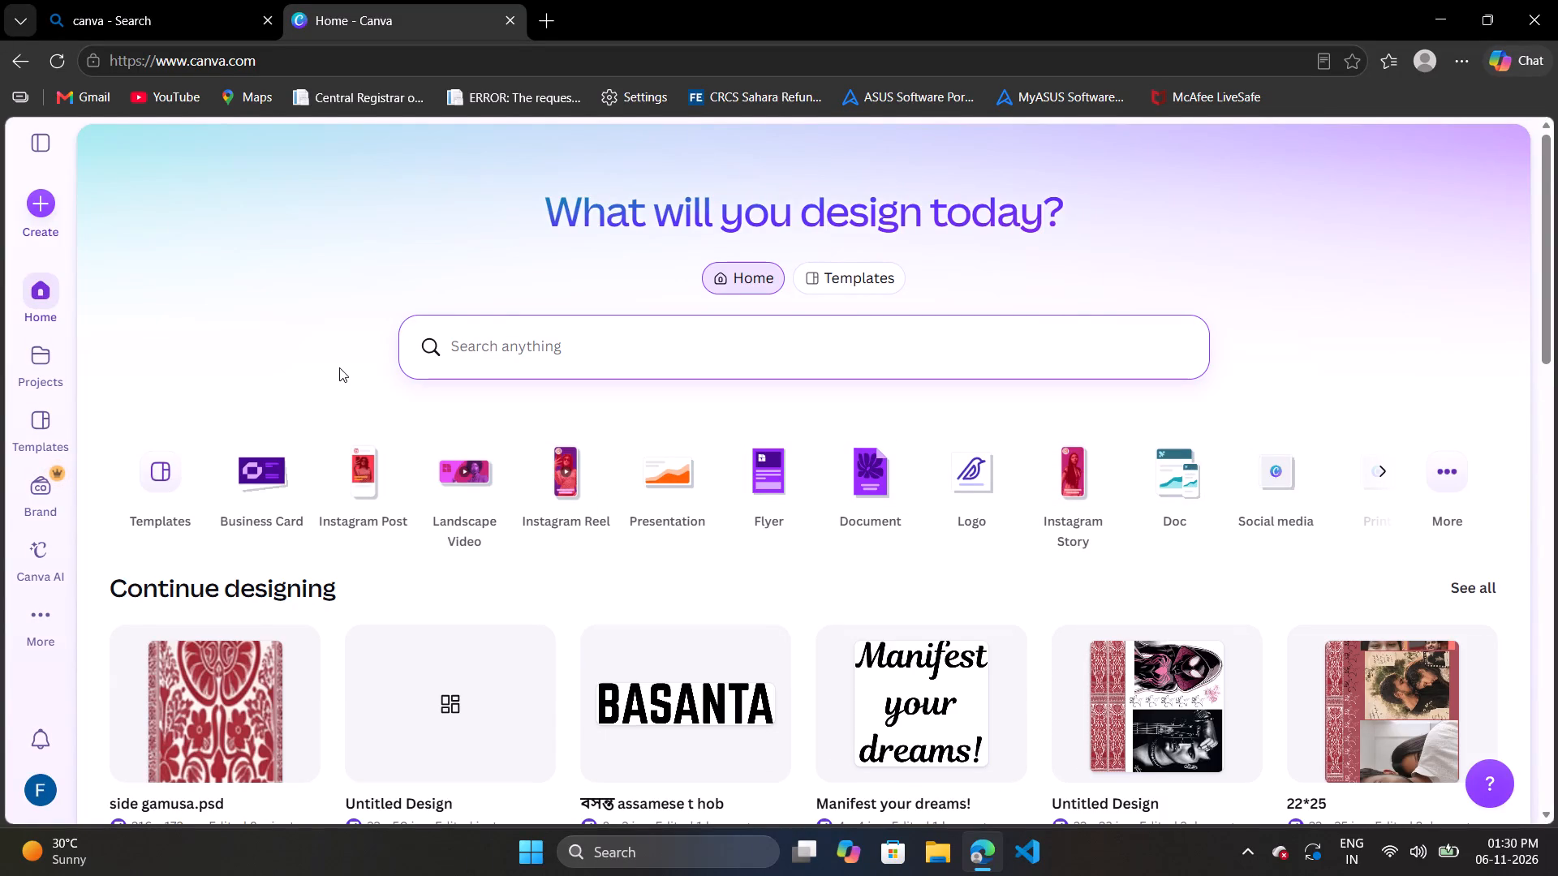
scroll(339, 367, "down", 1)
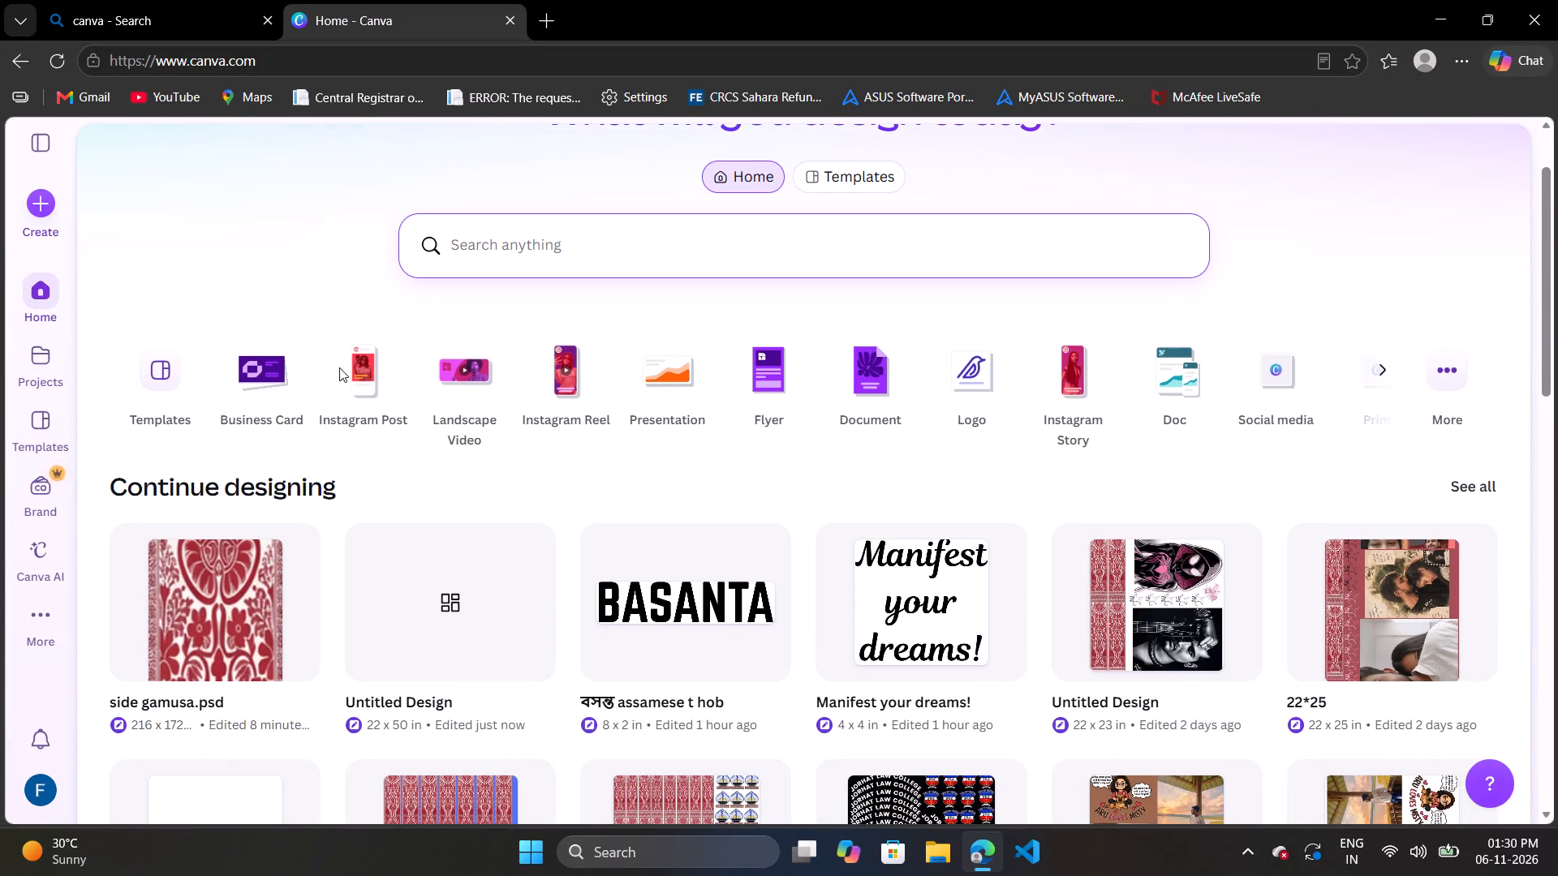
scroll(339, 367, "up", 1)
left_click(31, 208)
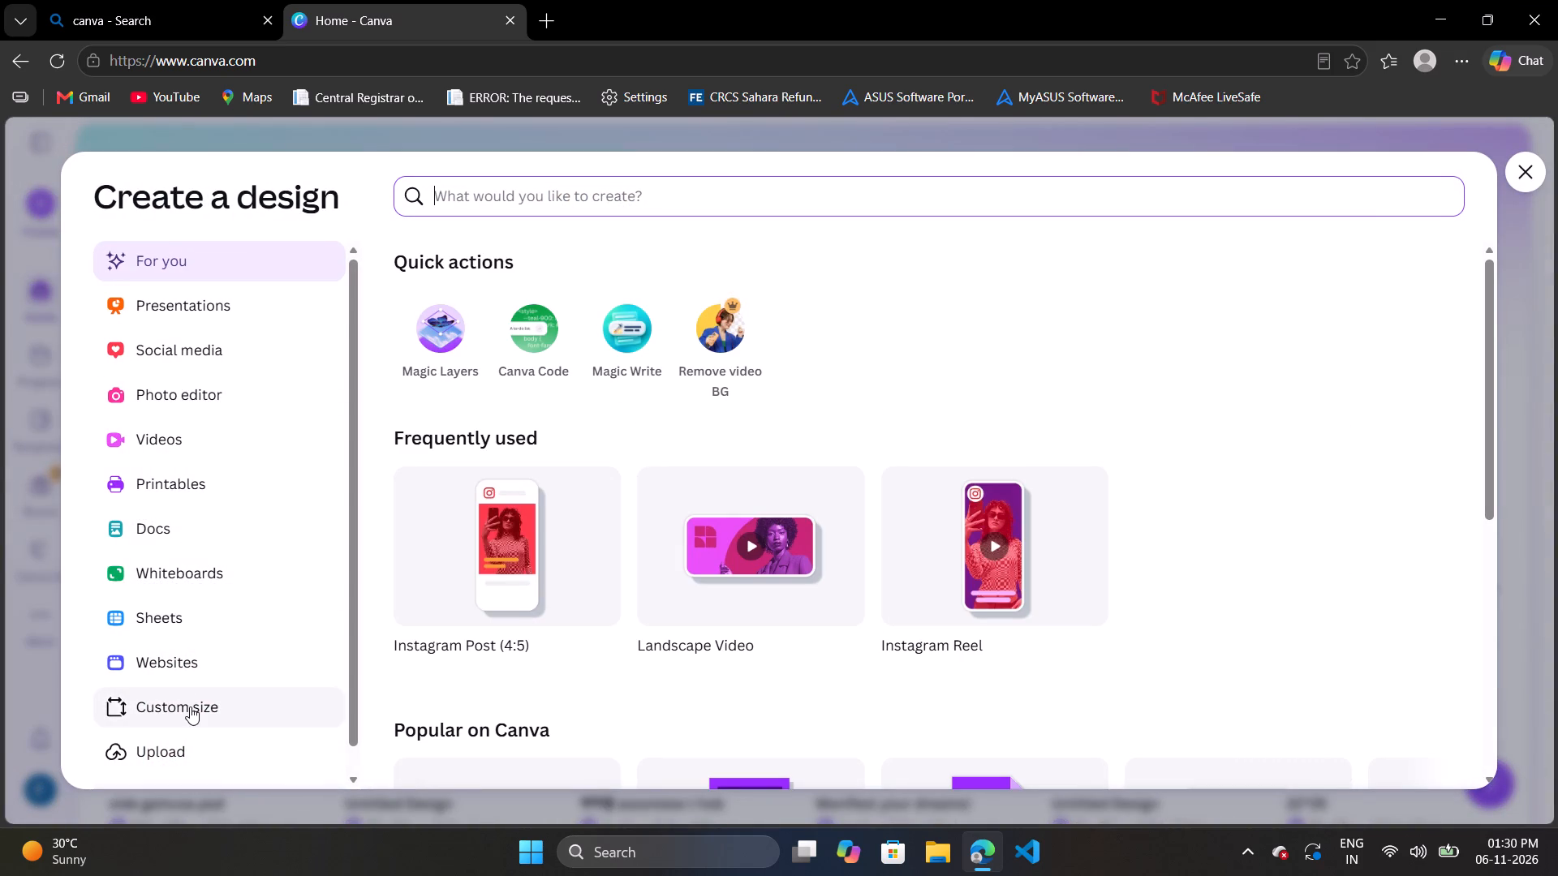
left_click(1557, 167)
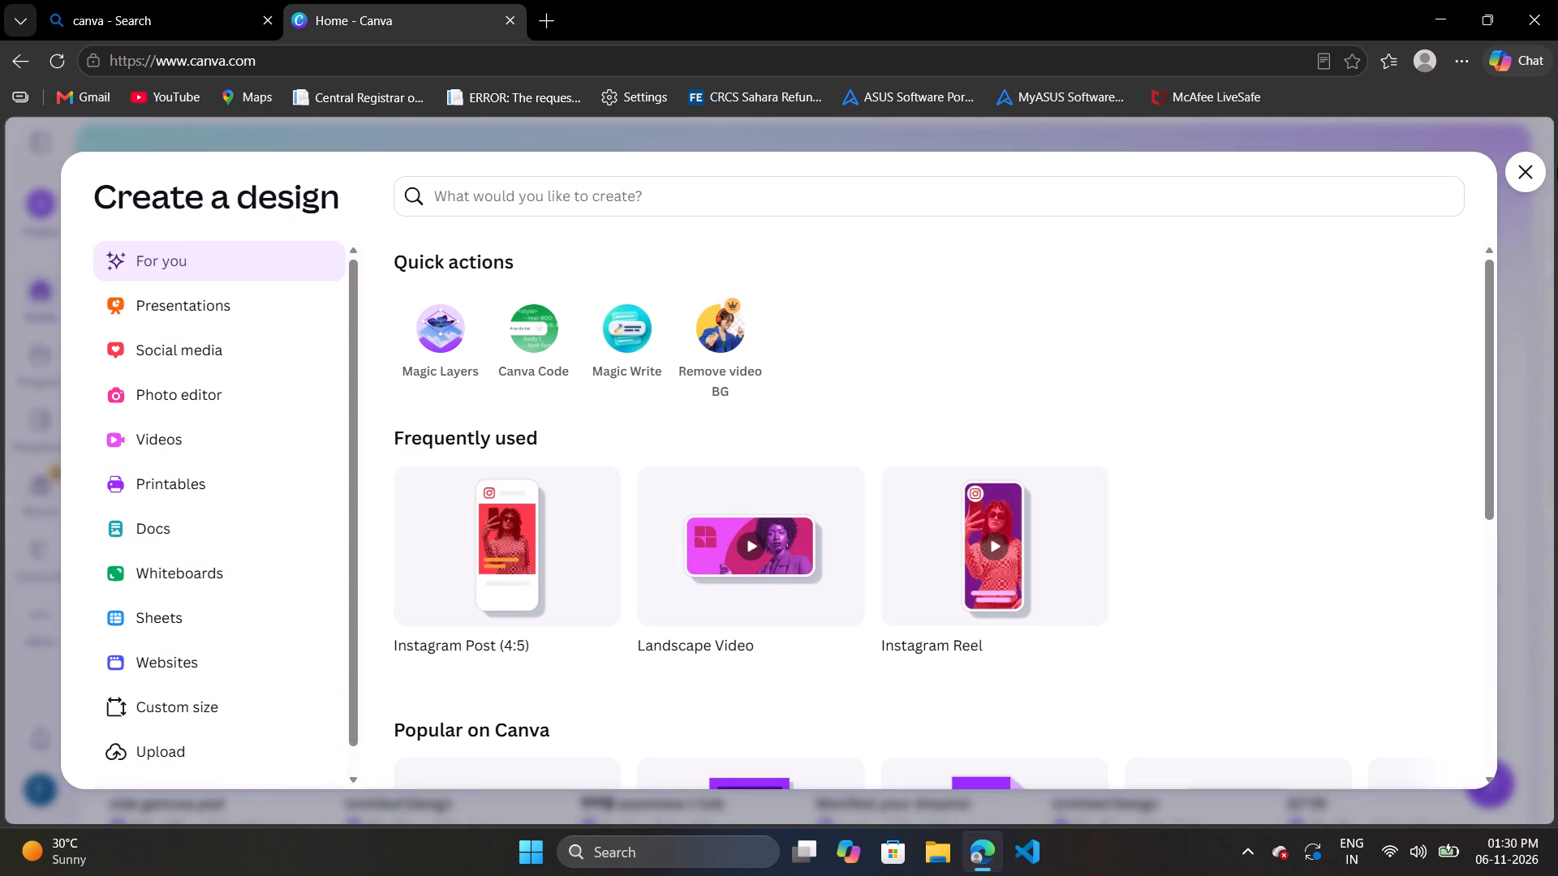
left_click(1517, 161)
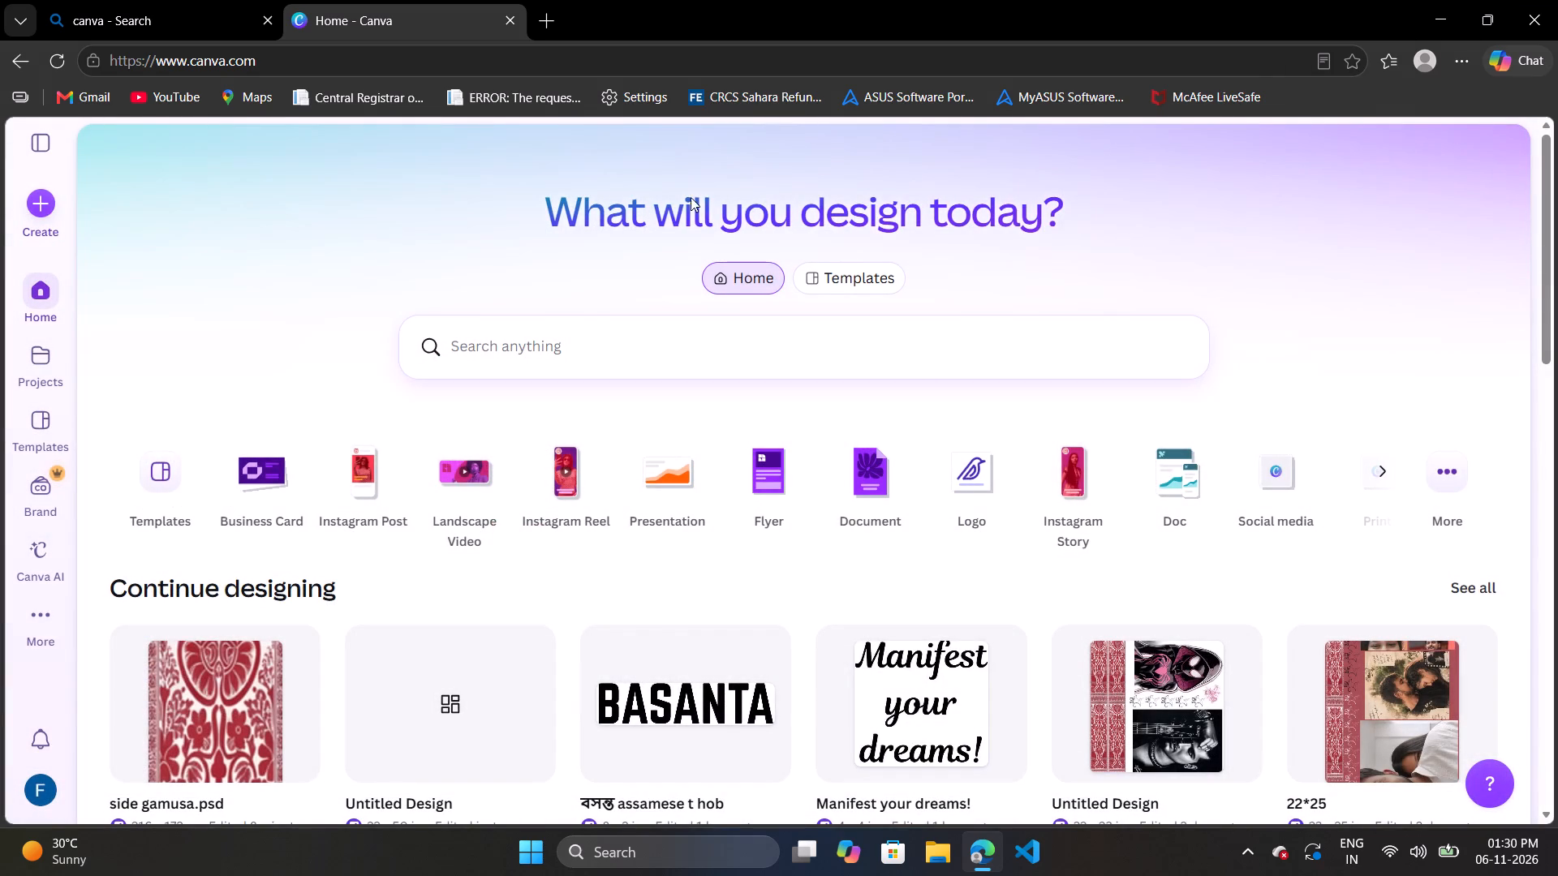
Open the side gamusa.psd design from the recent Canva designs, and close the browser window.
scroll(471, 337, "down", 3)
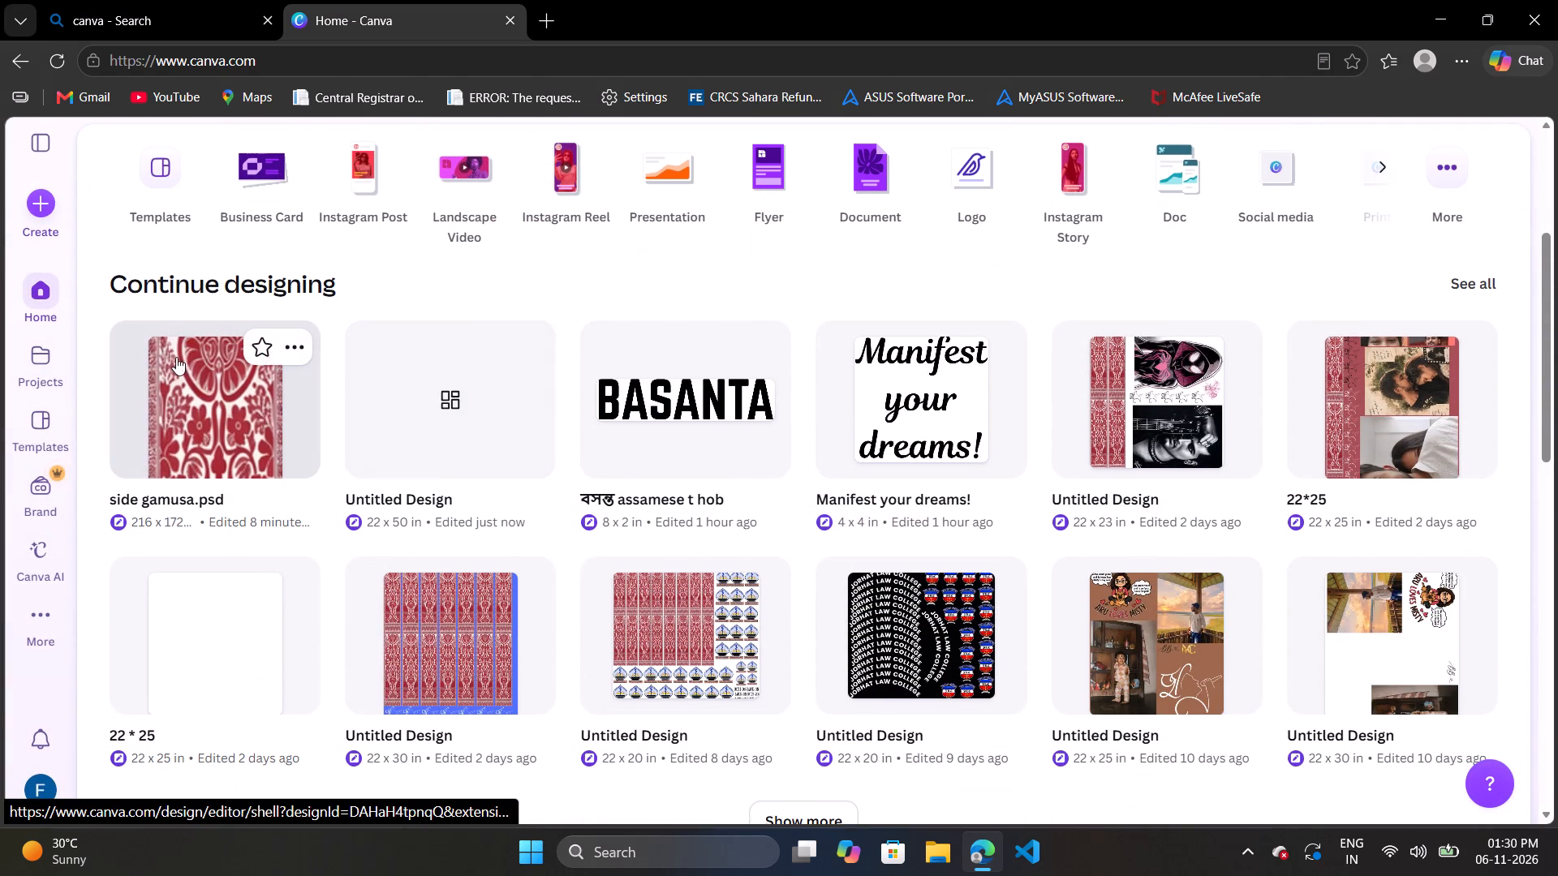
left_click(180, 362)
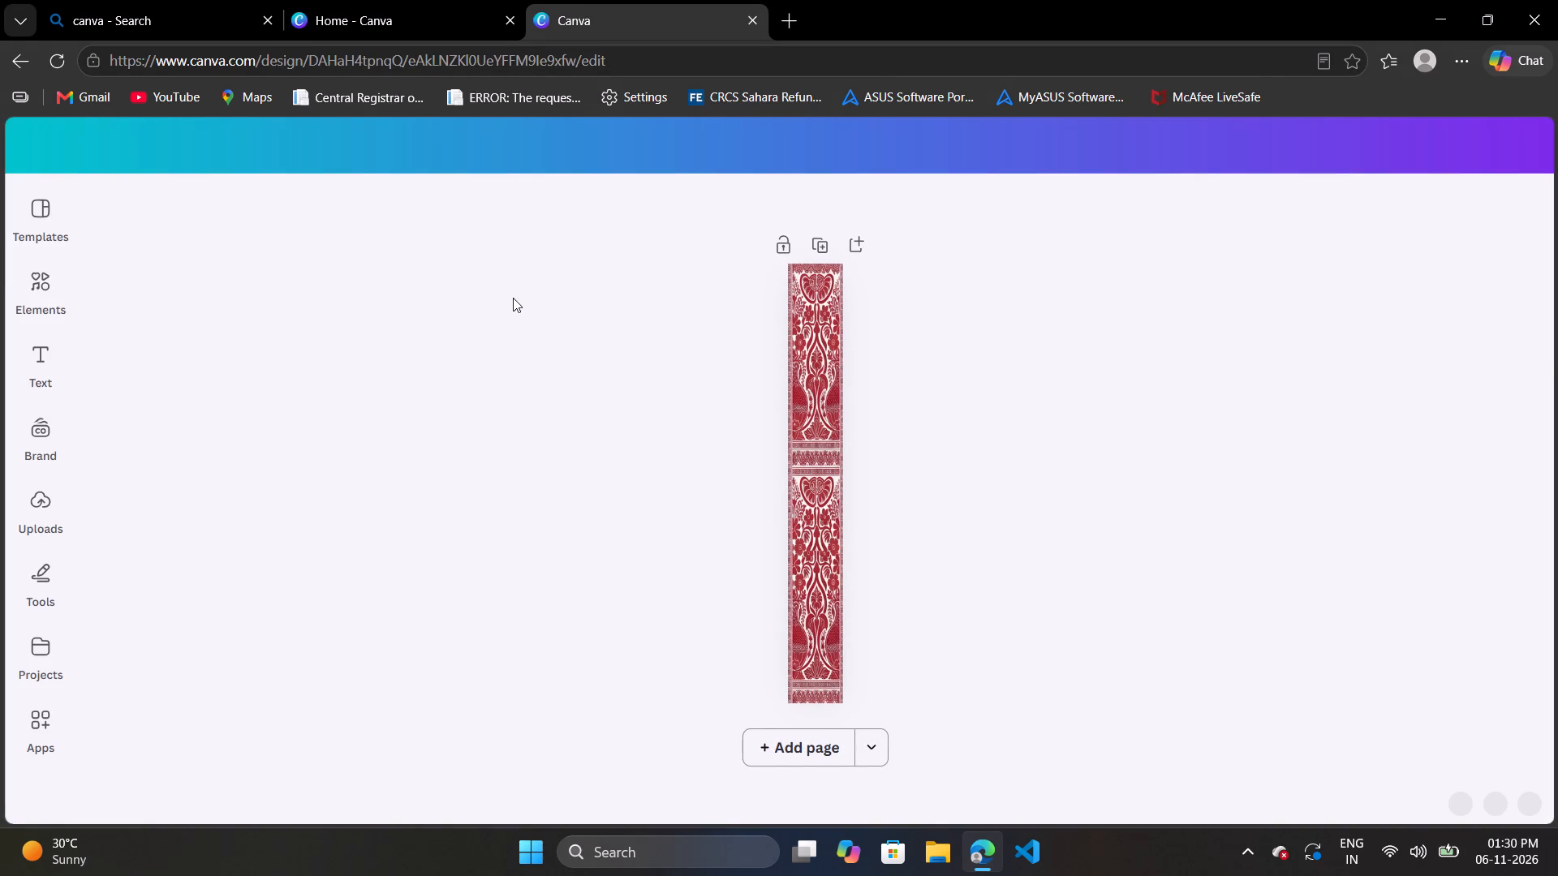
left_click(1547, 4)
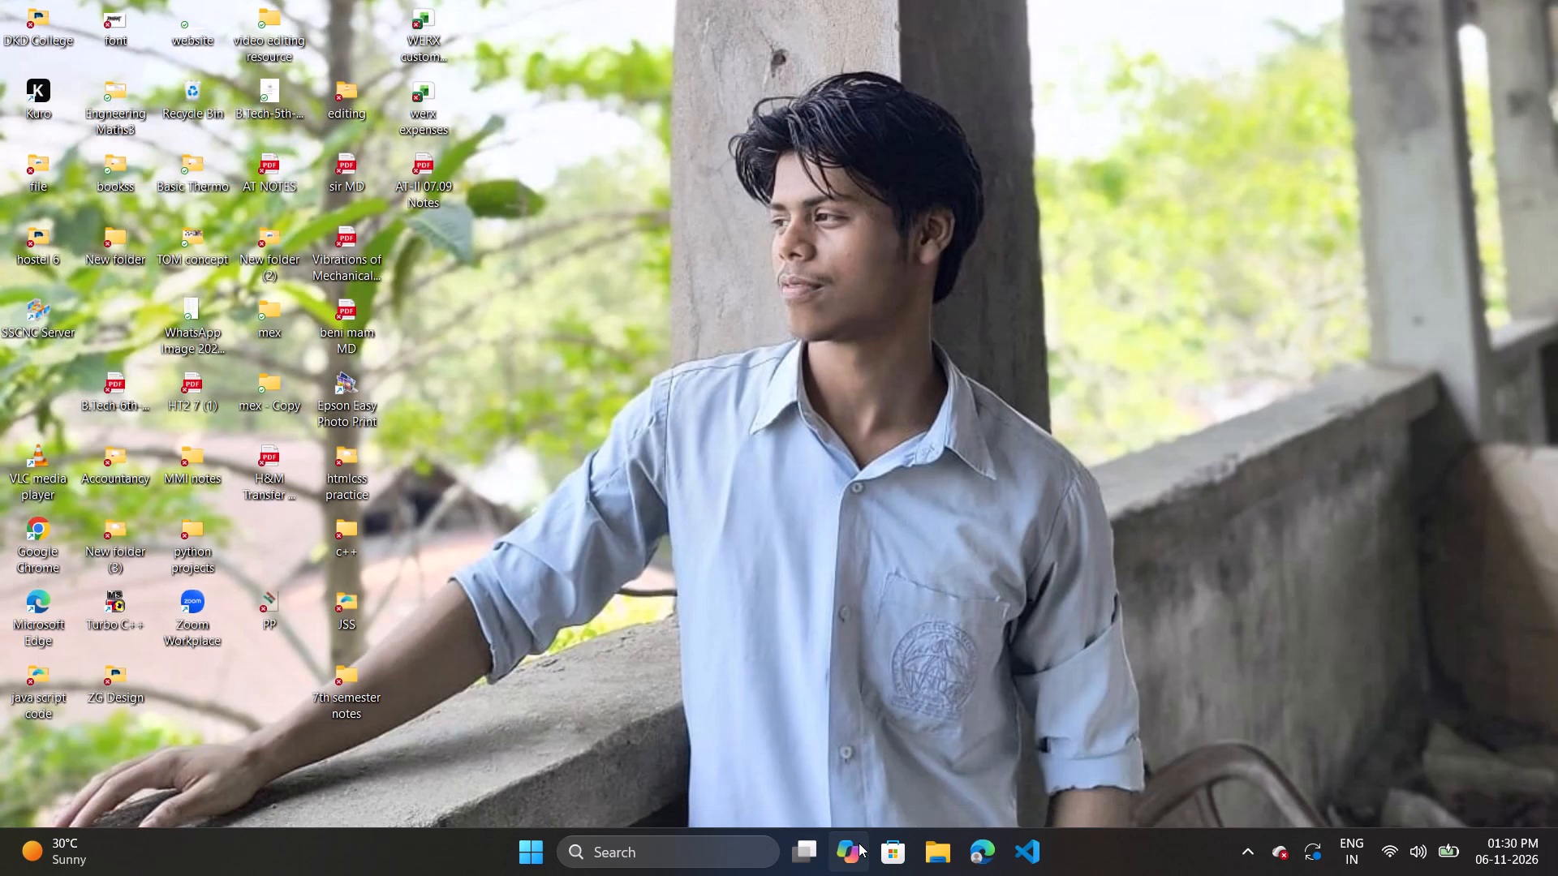
Reopen Edge, search the web for Canva and open the Canva home page.
left_click(972, 848)
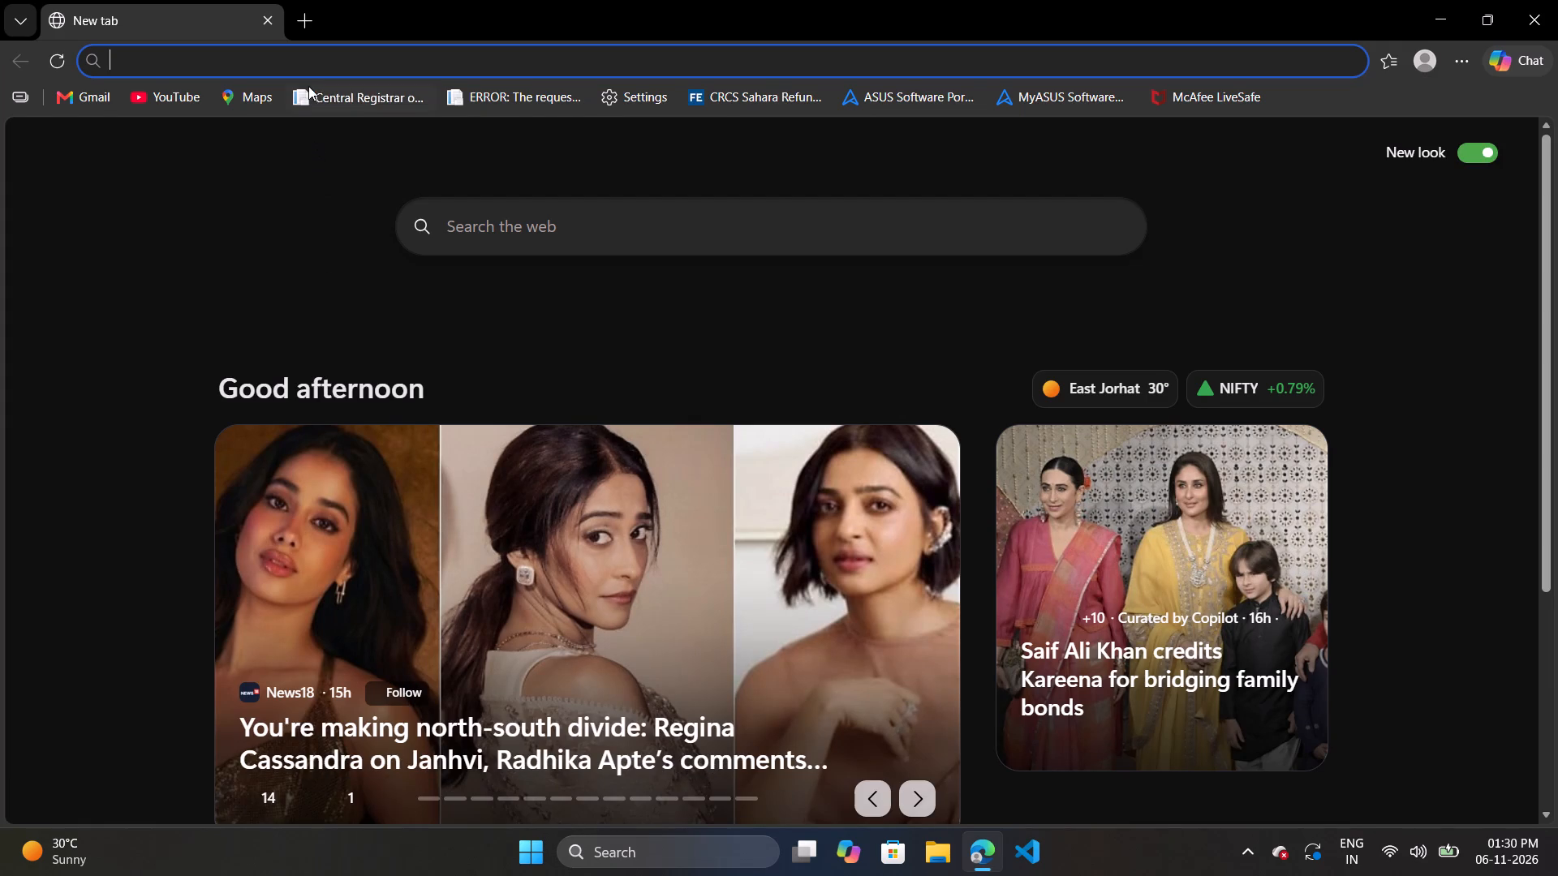
left_click(308, 70)
key("c")
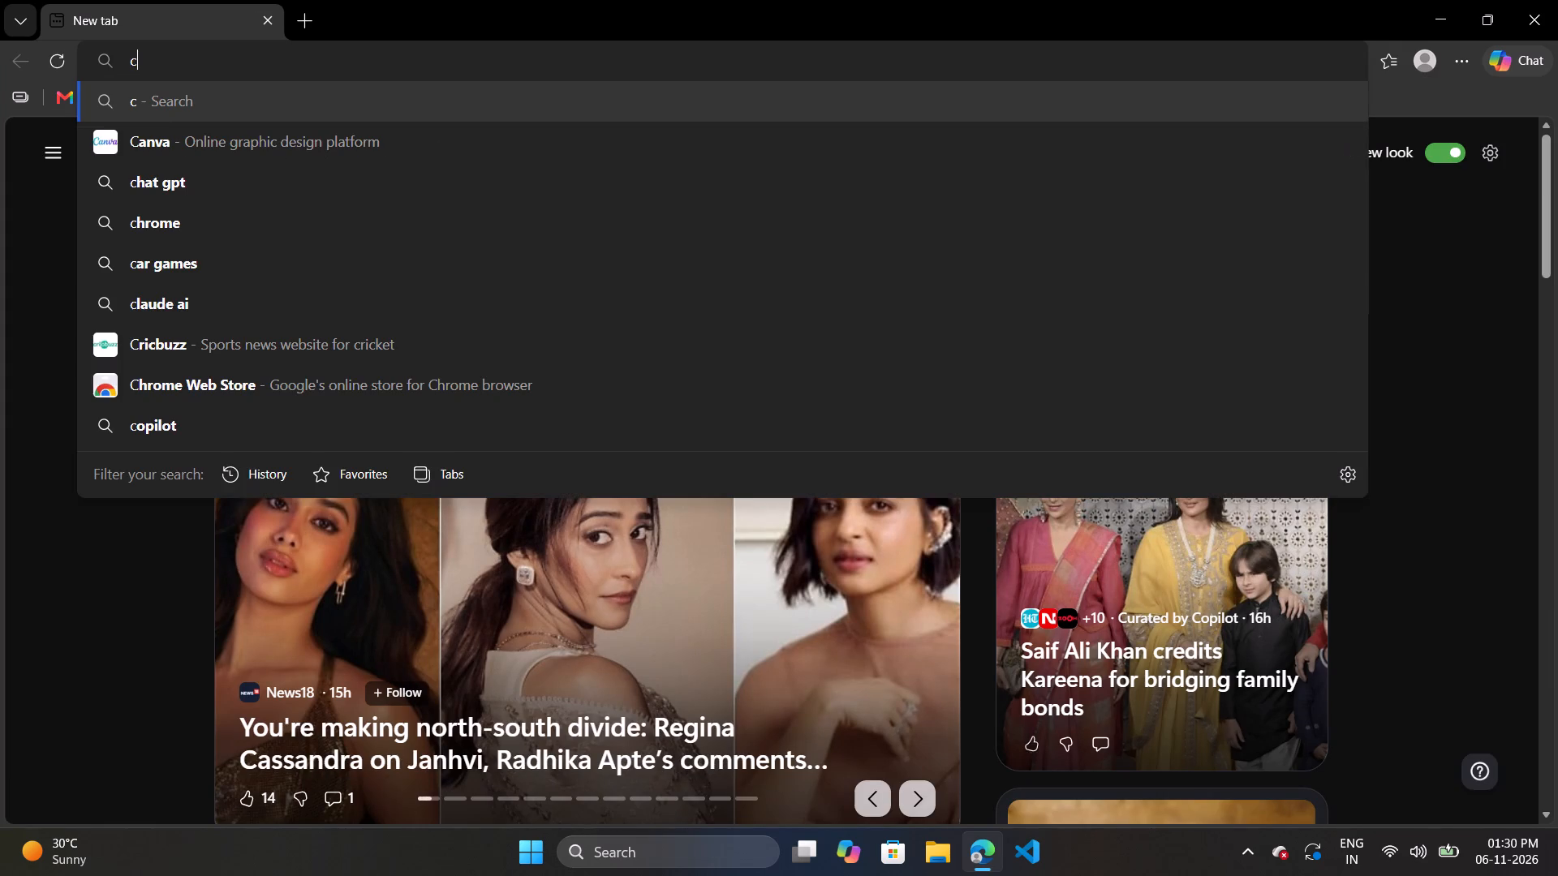
left_click(342, 145)
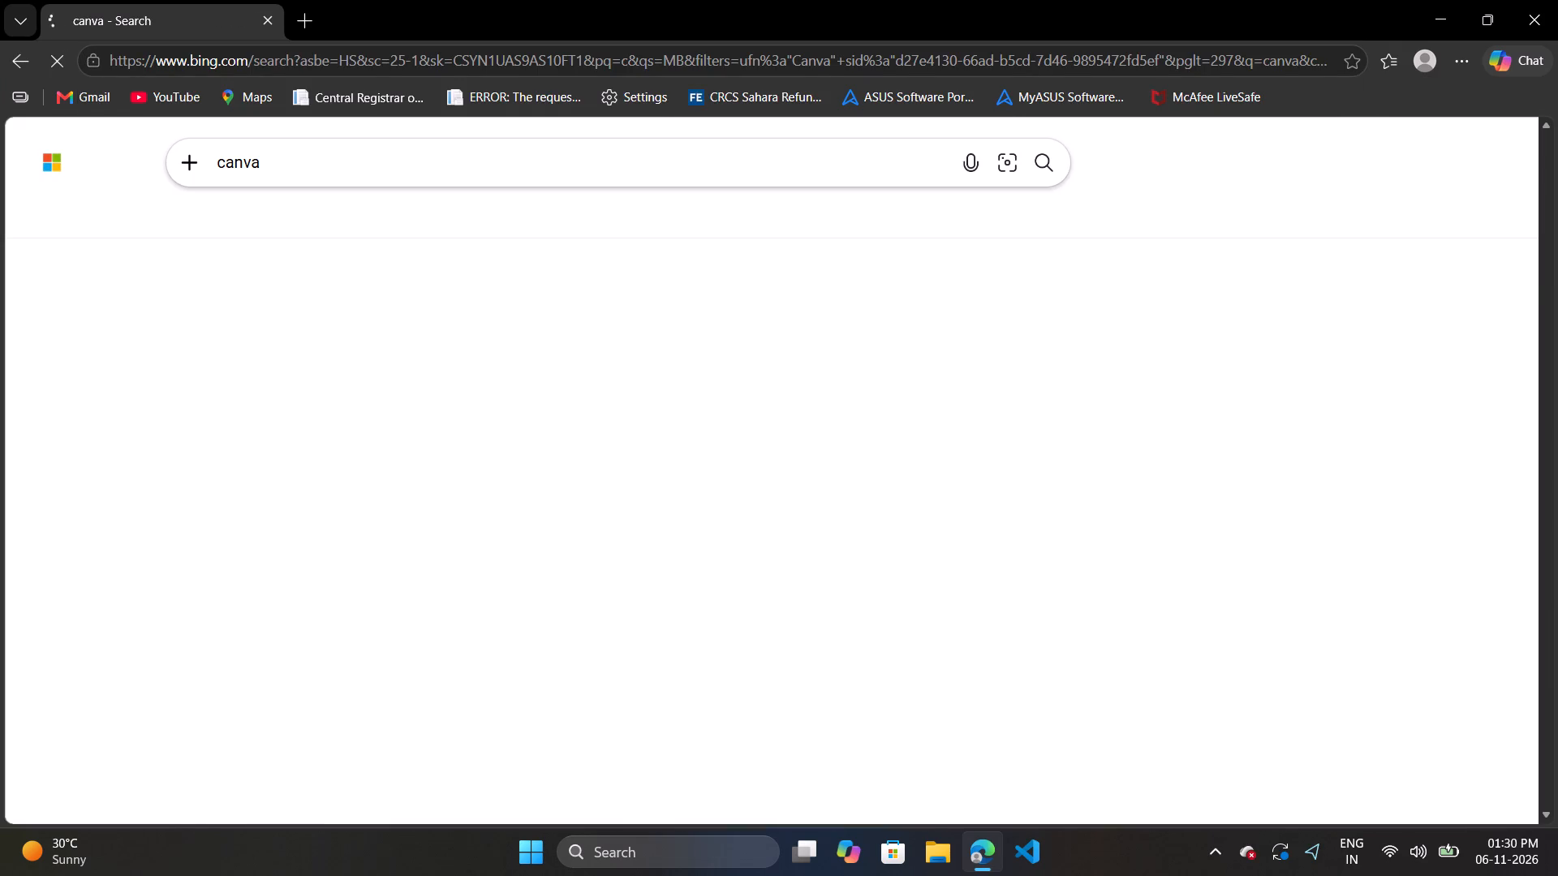
left_click(370, 371)
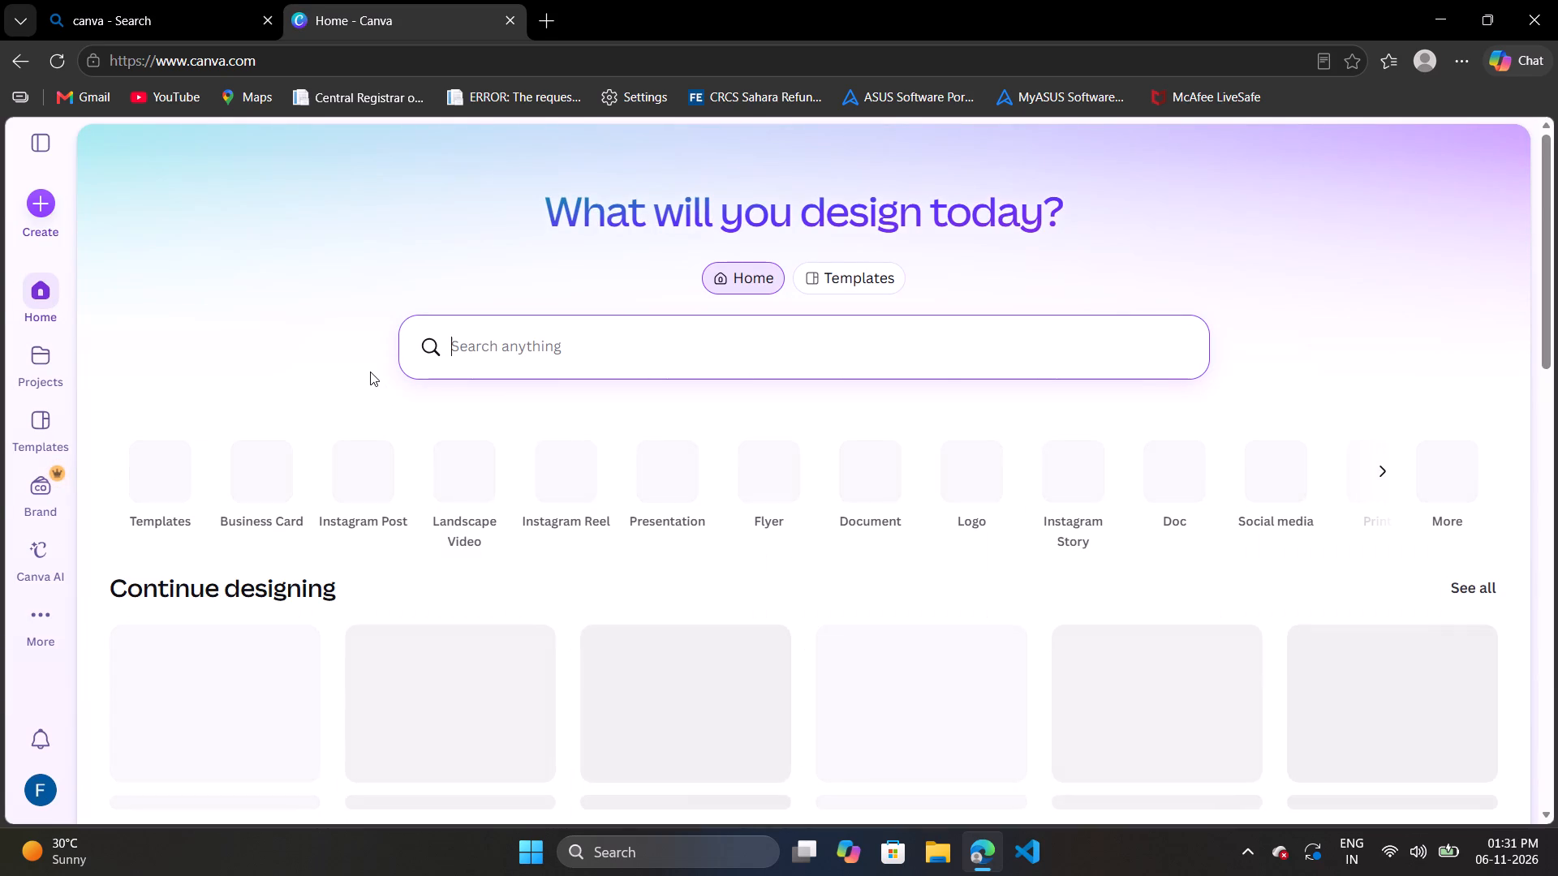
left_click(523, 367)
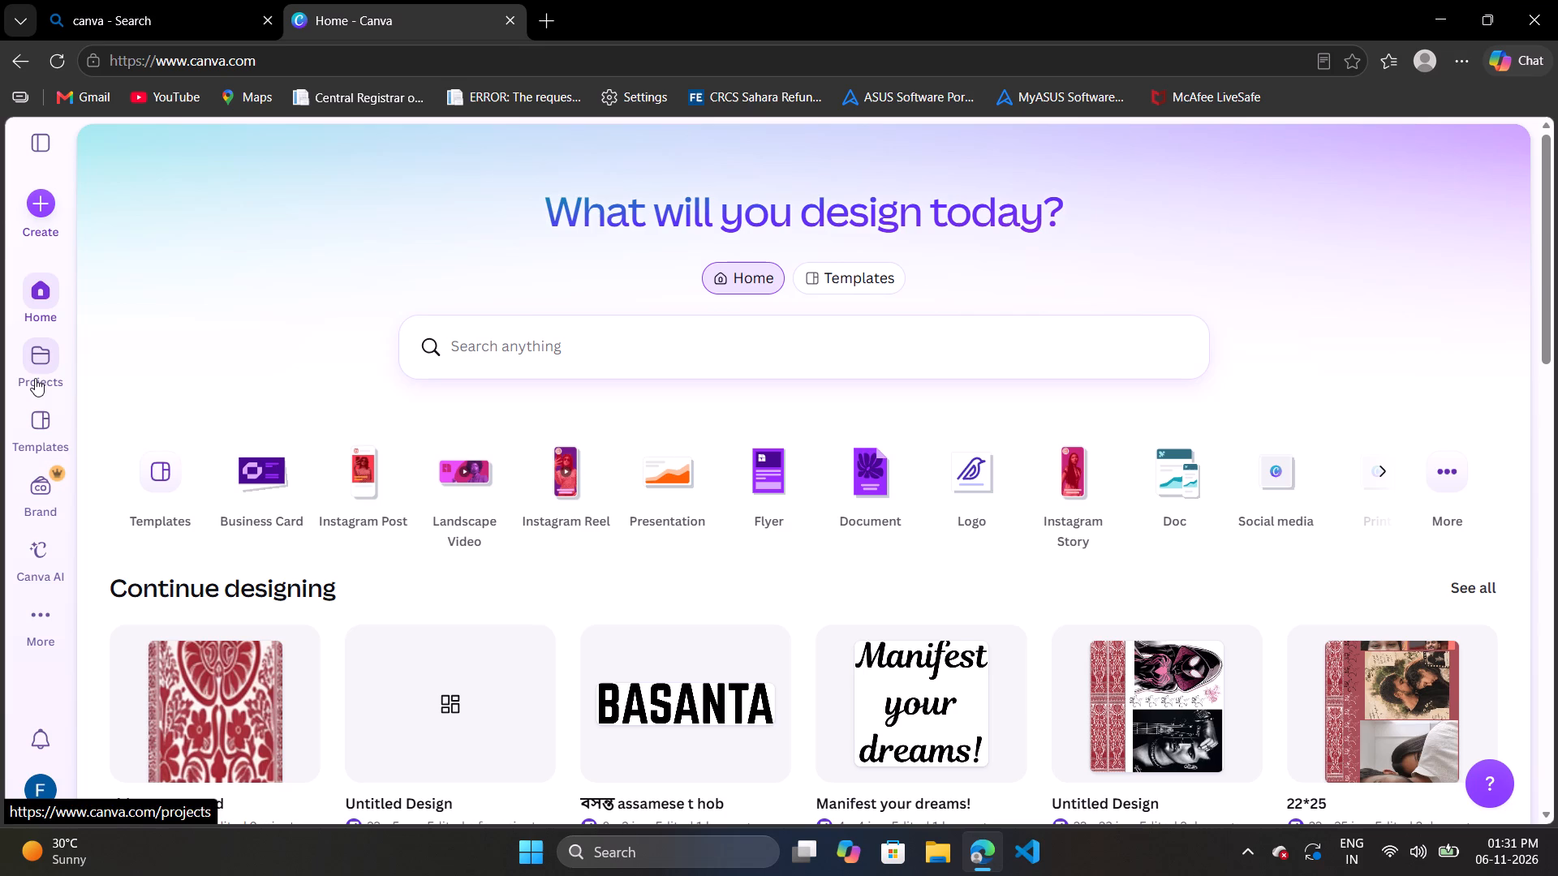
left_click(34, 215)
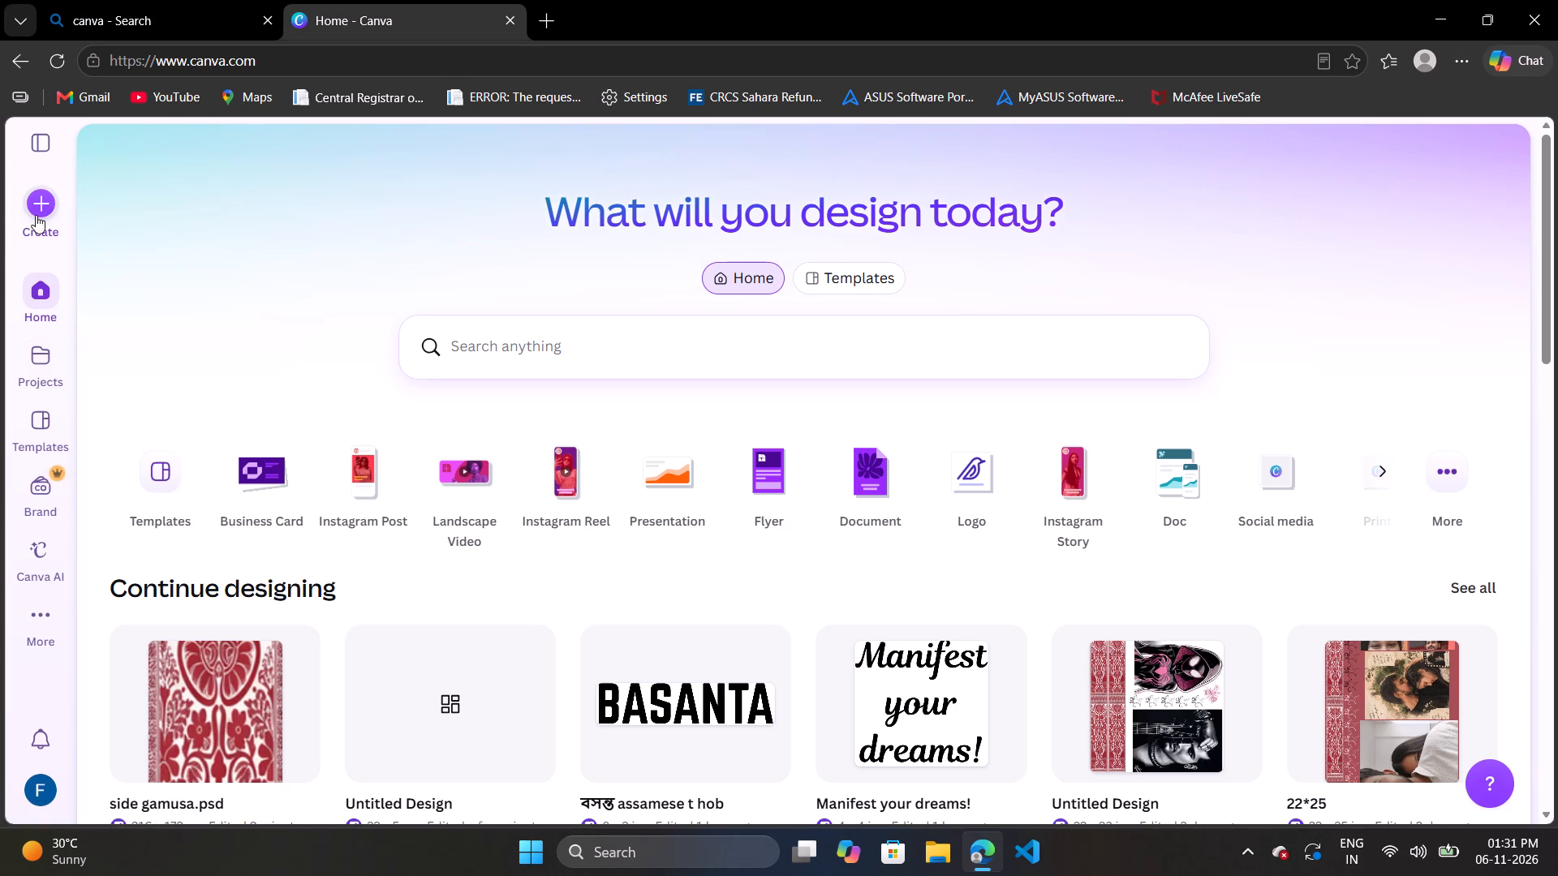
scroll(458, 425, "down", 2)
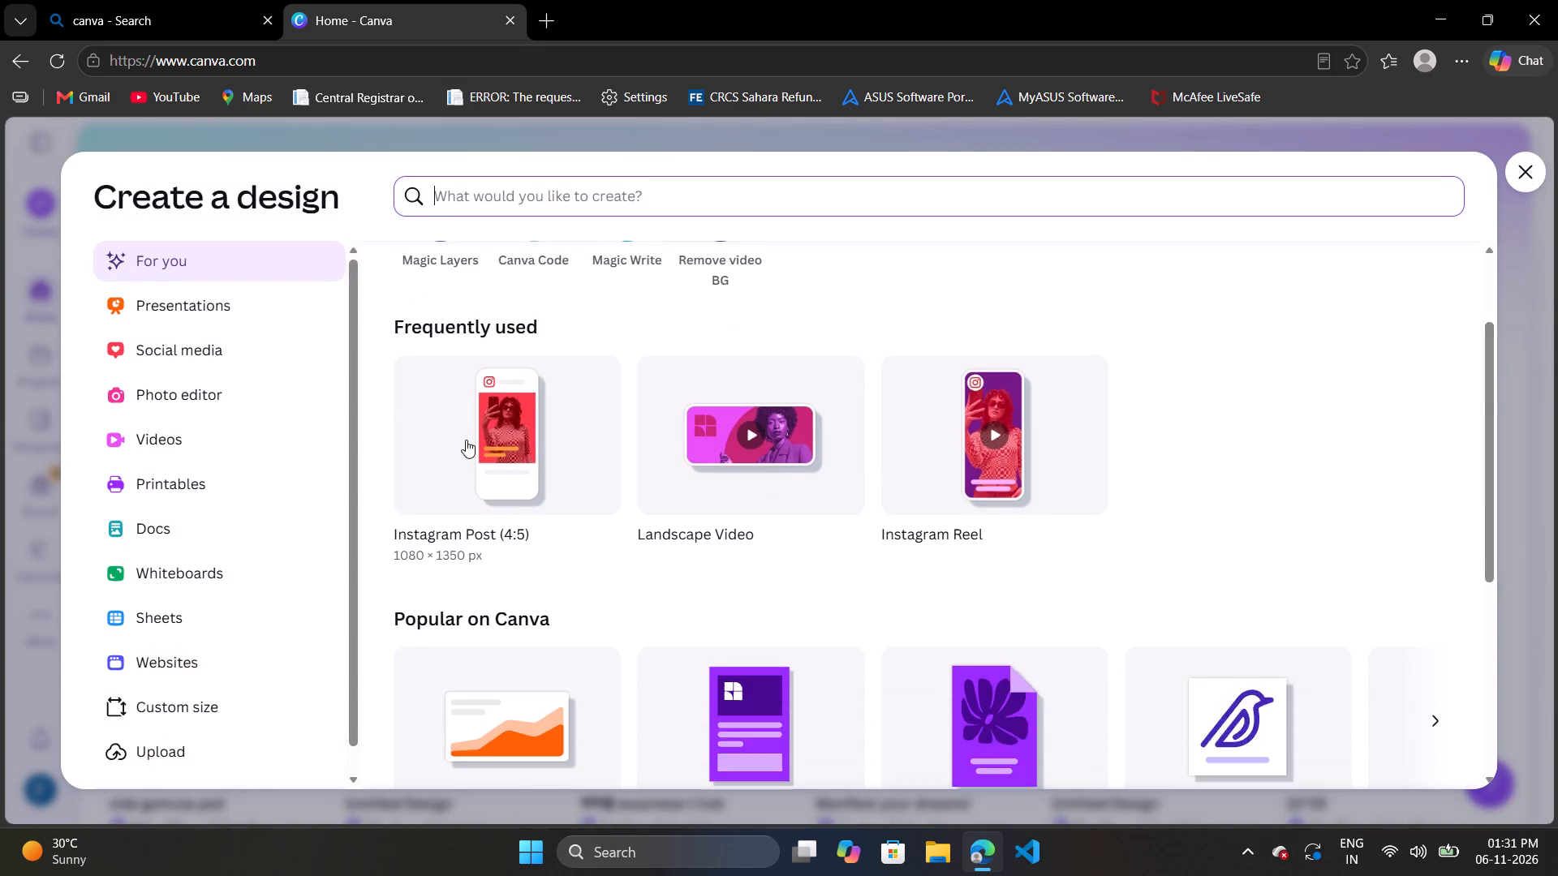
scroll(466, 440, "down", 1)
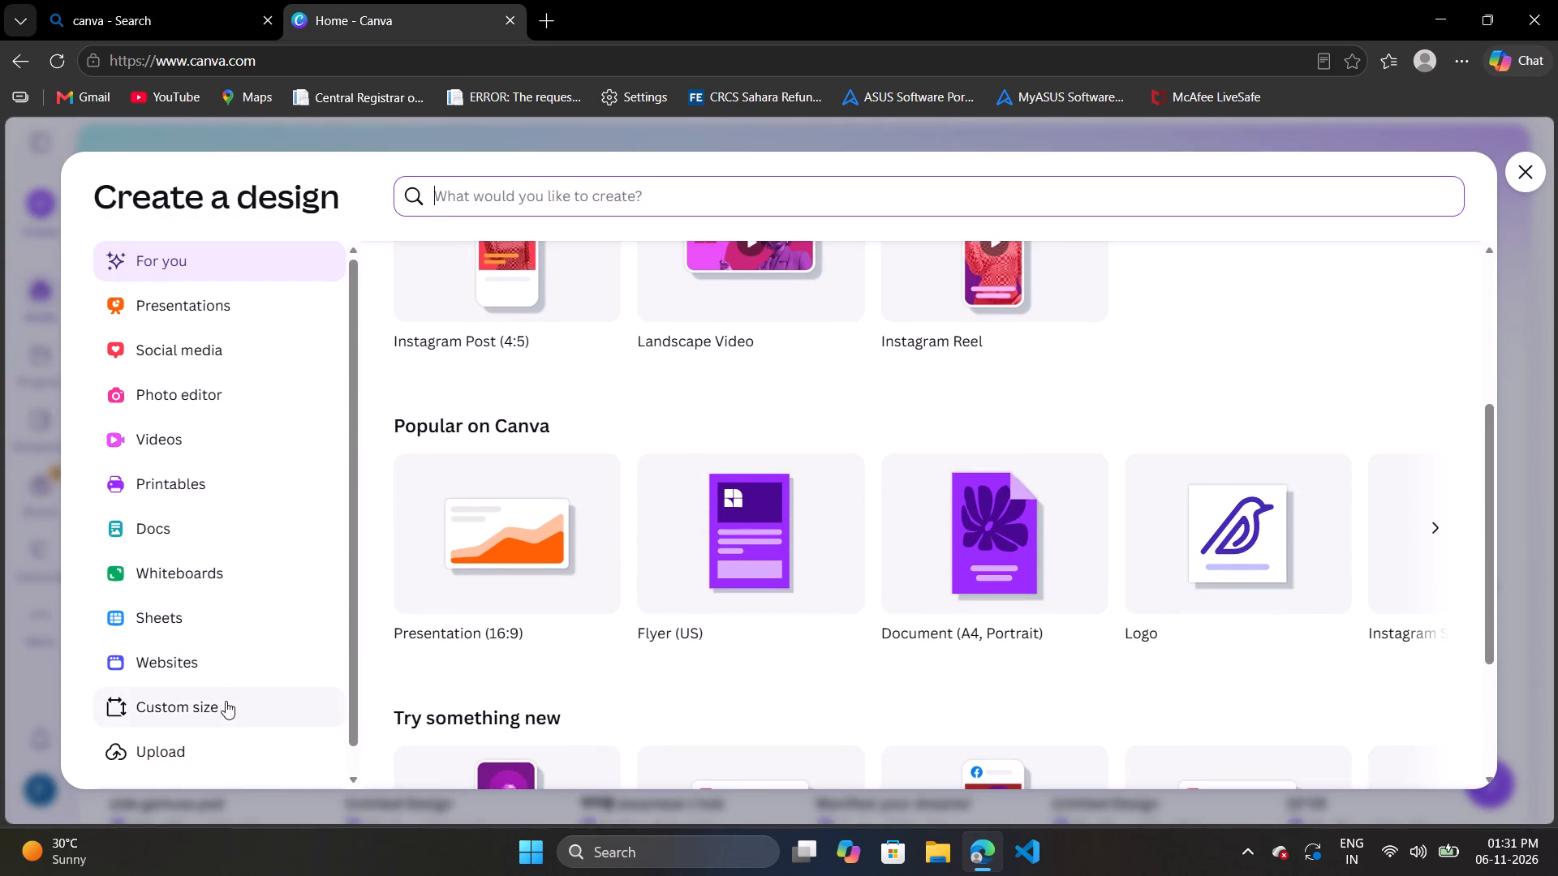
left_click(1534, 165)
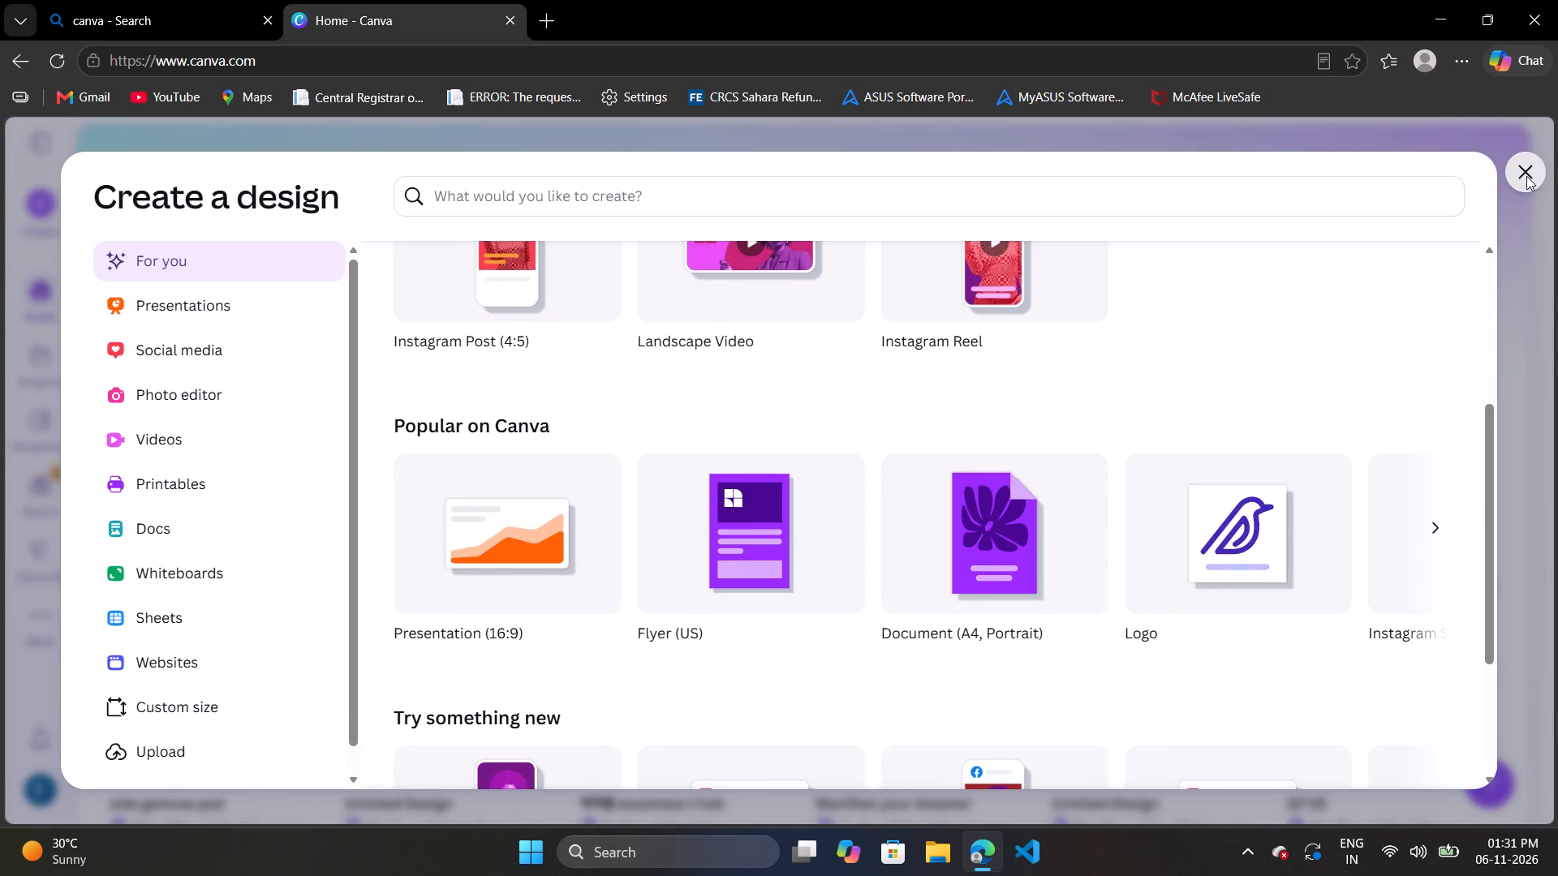
Open the side gamusa.psd design from the recent designs on the Canva home page.
scroll(1033, 437, "down", 3)
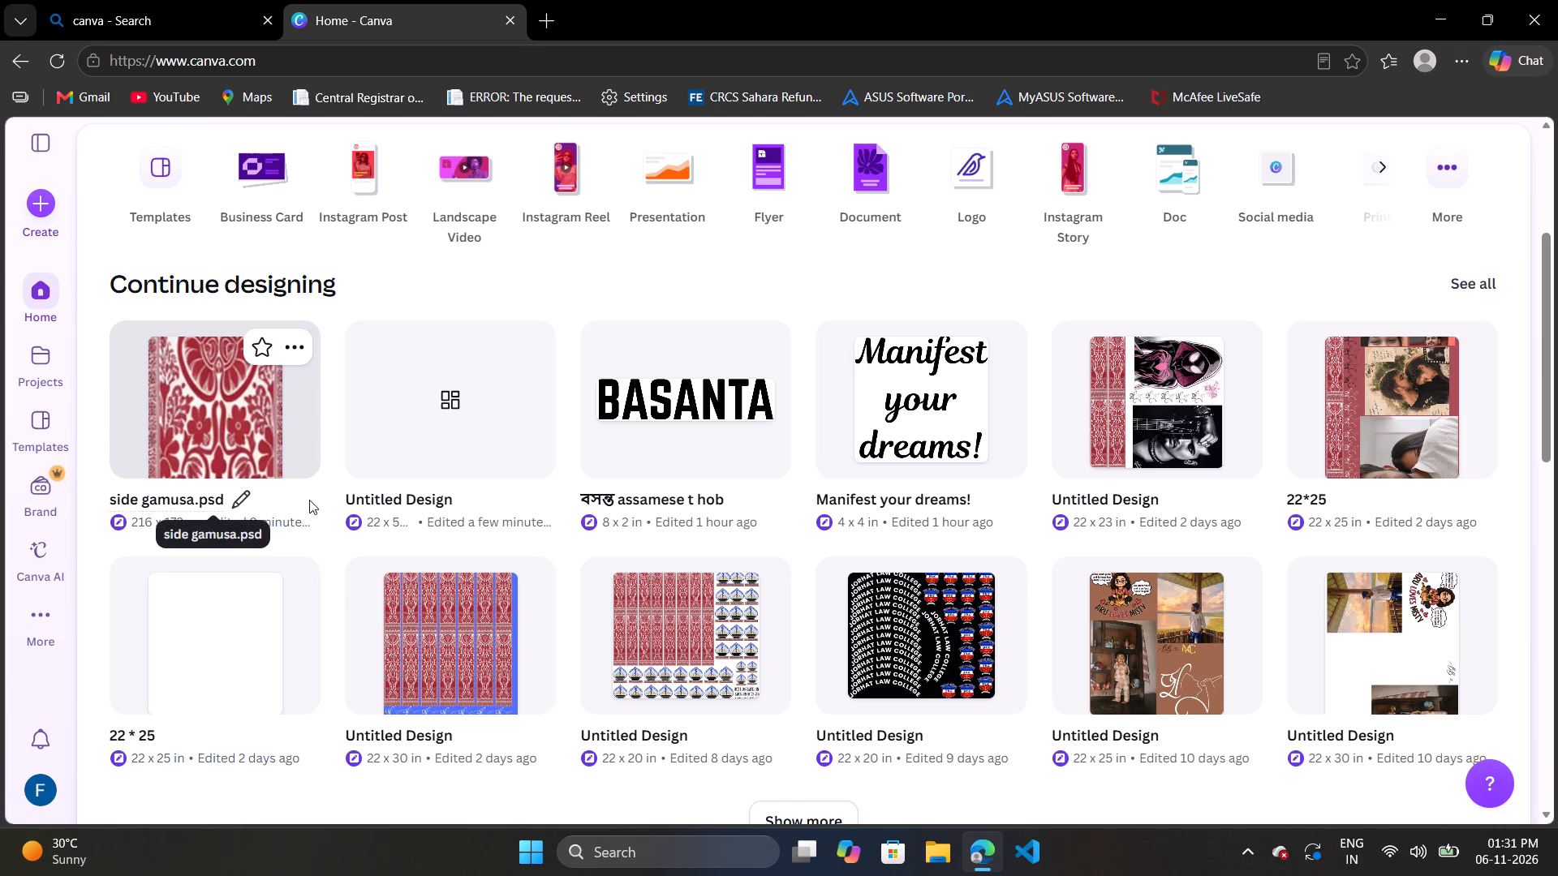
left_click(308, 284)
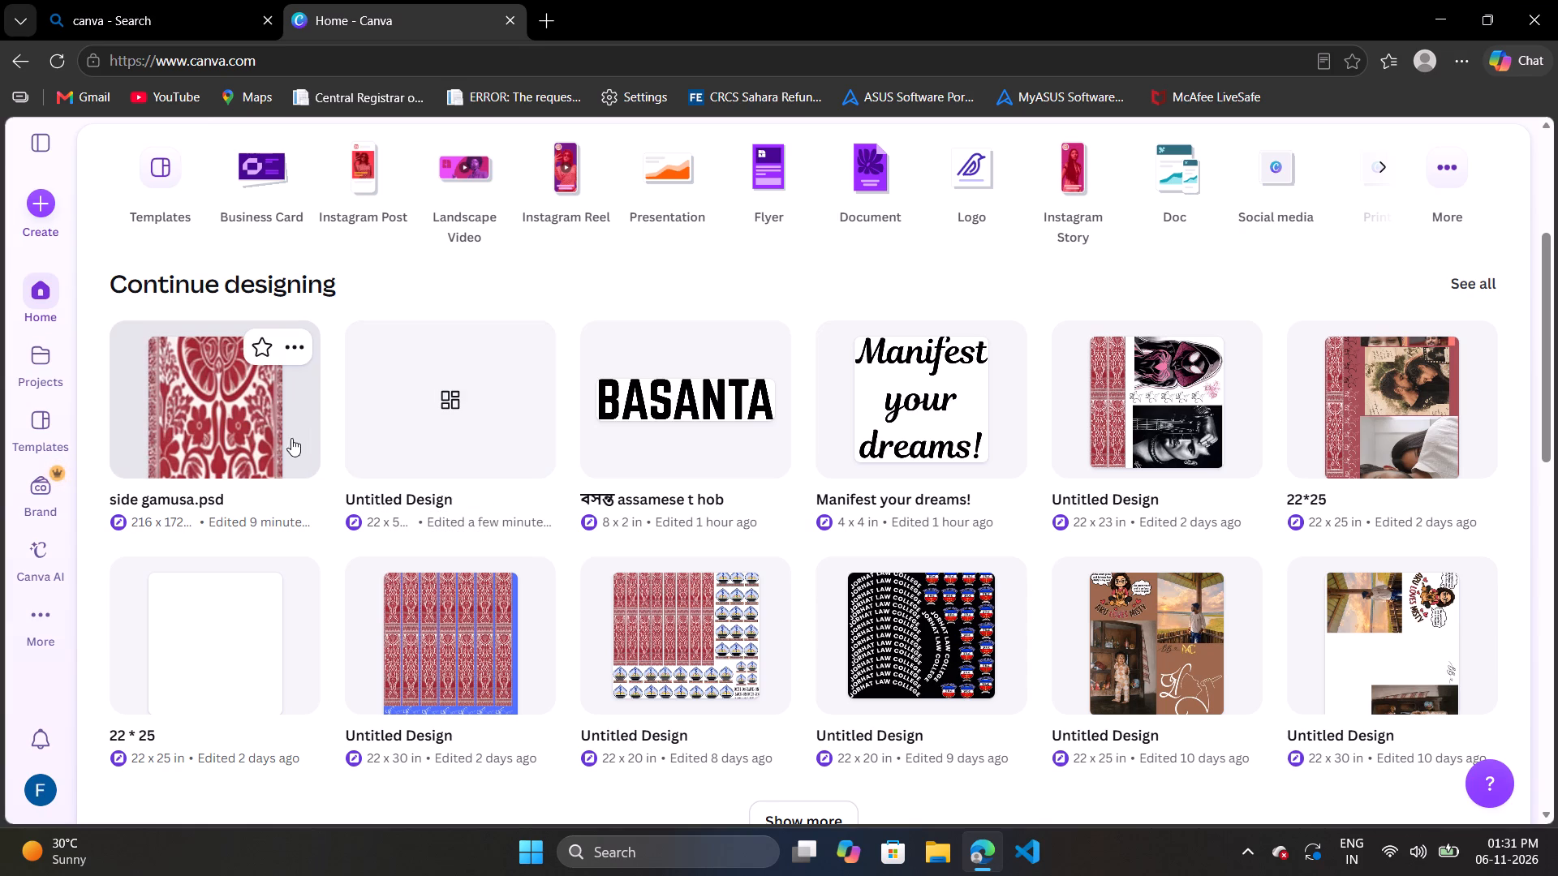
left_click(269, 442)
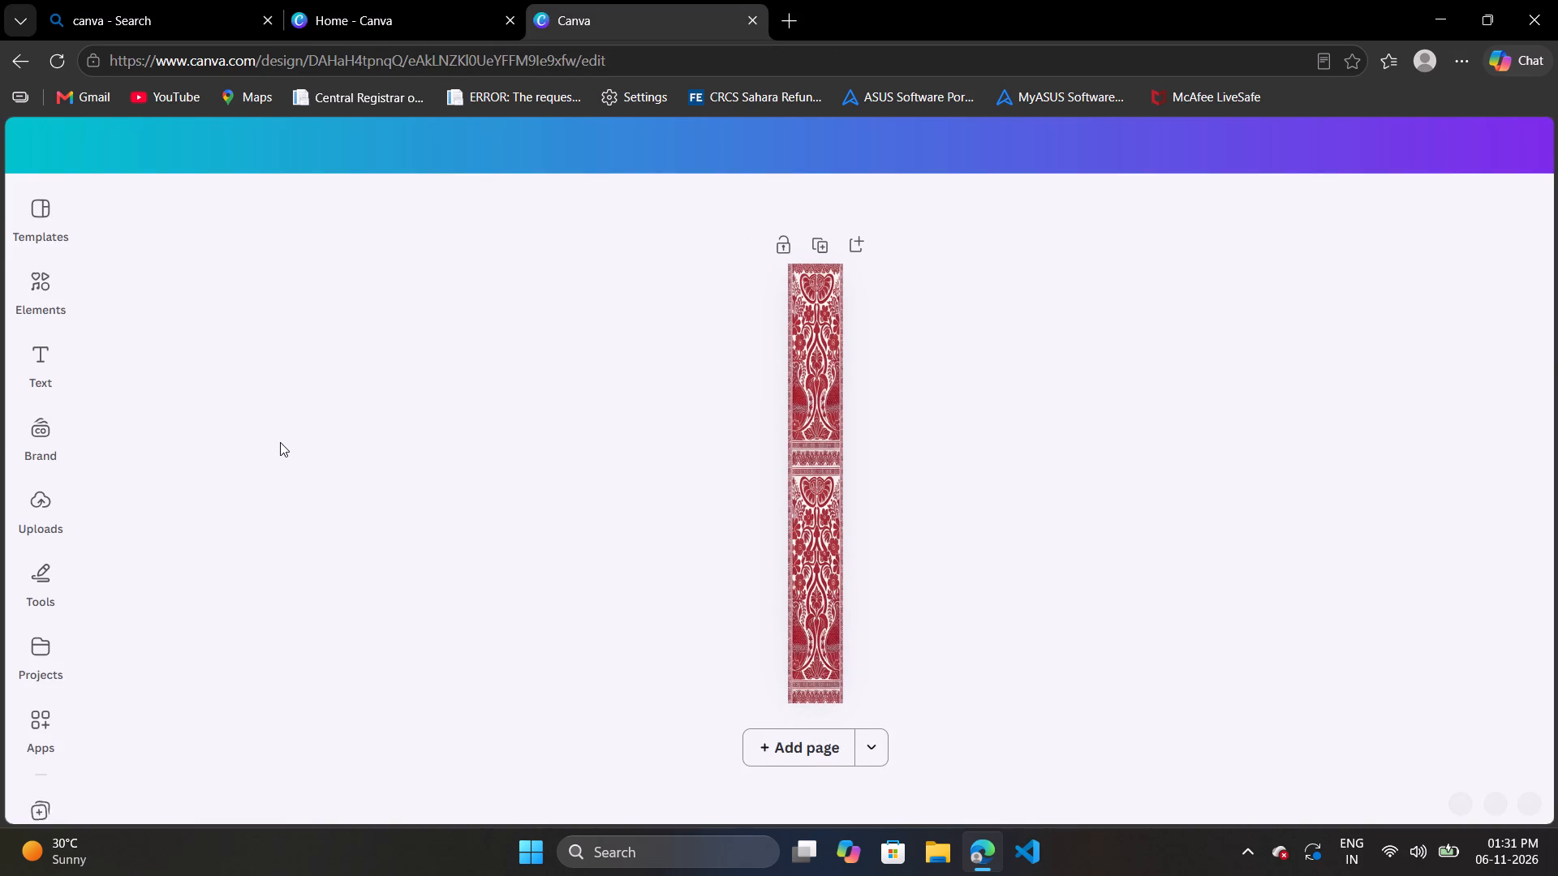
scroll(288, 444, "down", 2)
left_click(753, 444)
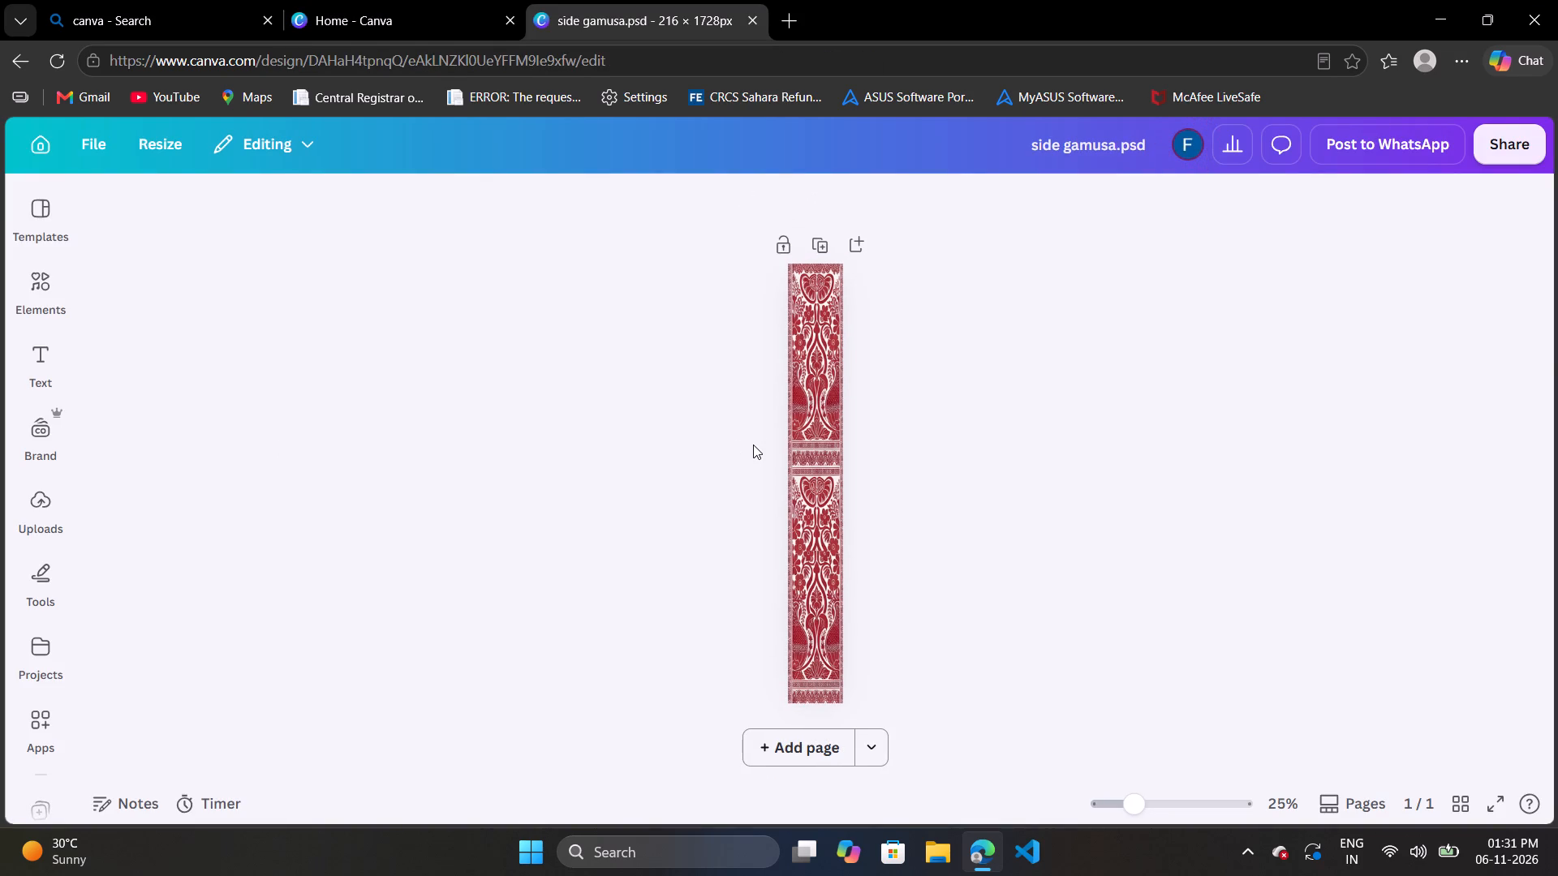
scroll(781, 432, "down", 3)
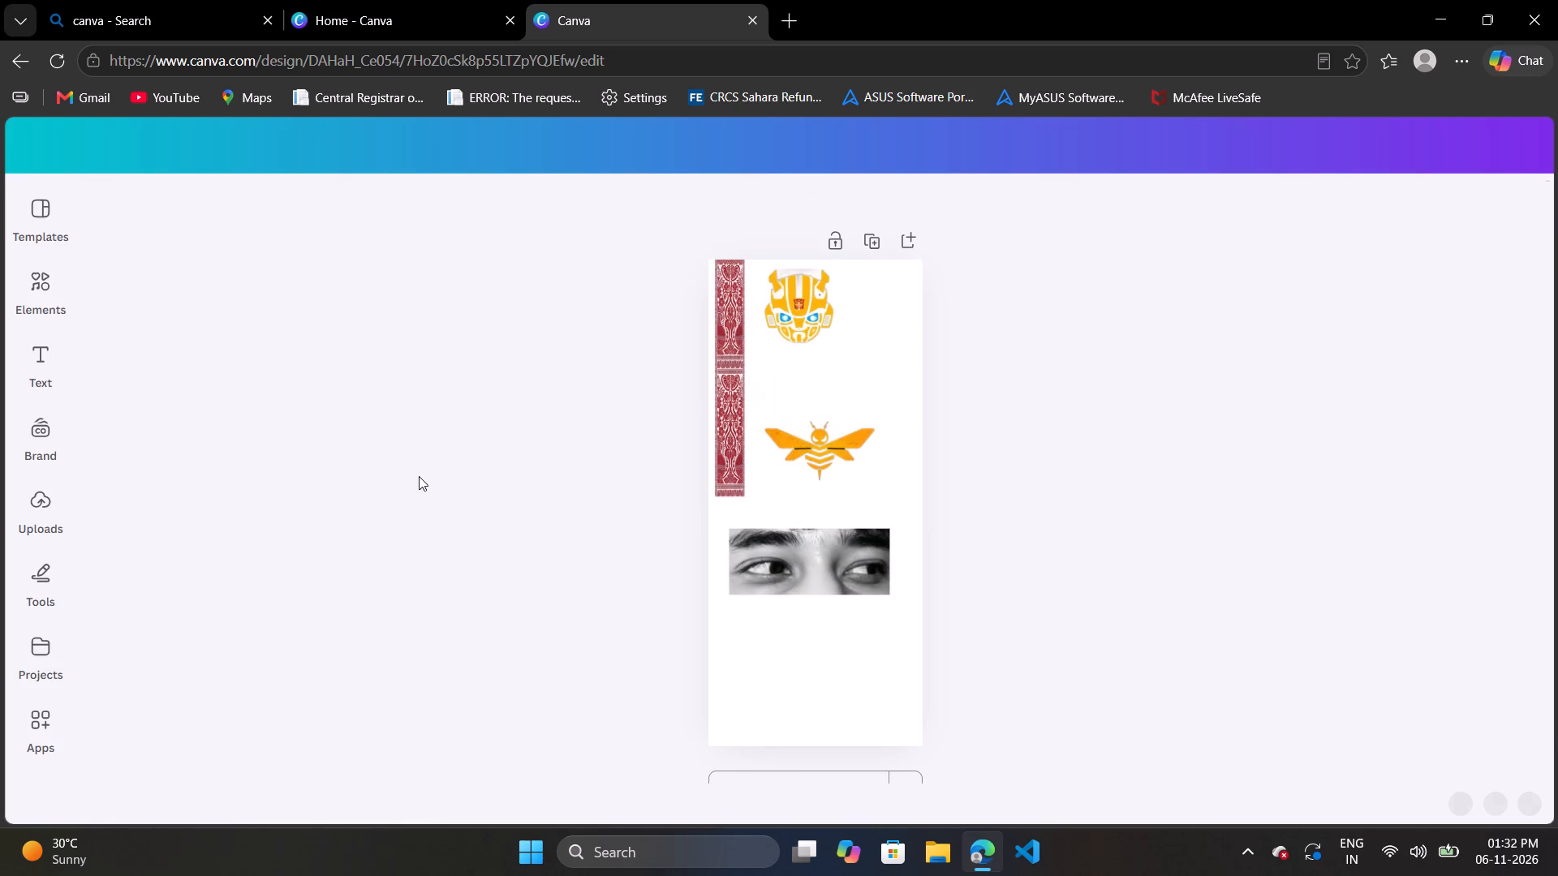
Upload the queen-of-hearts JPEG 3b60f8d9-63d0-4097-ae11-4db8d6d0cd33 from the Downloads folder to the design's image uploads.
scroll(837, 483, "up", 1)
scroll(837, 496, "down", 1)
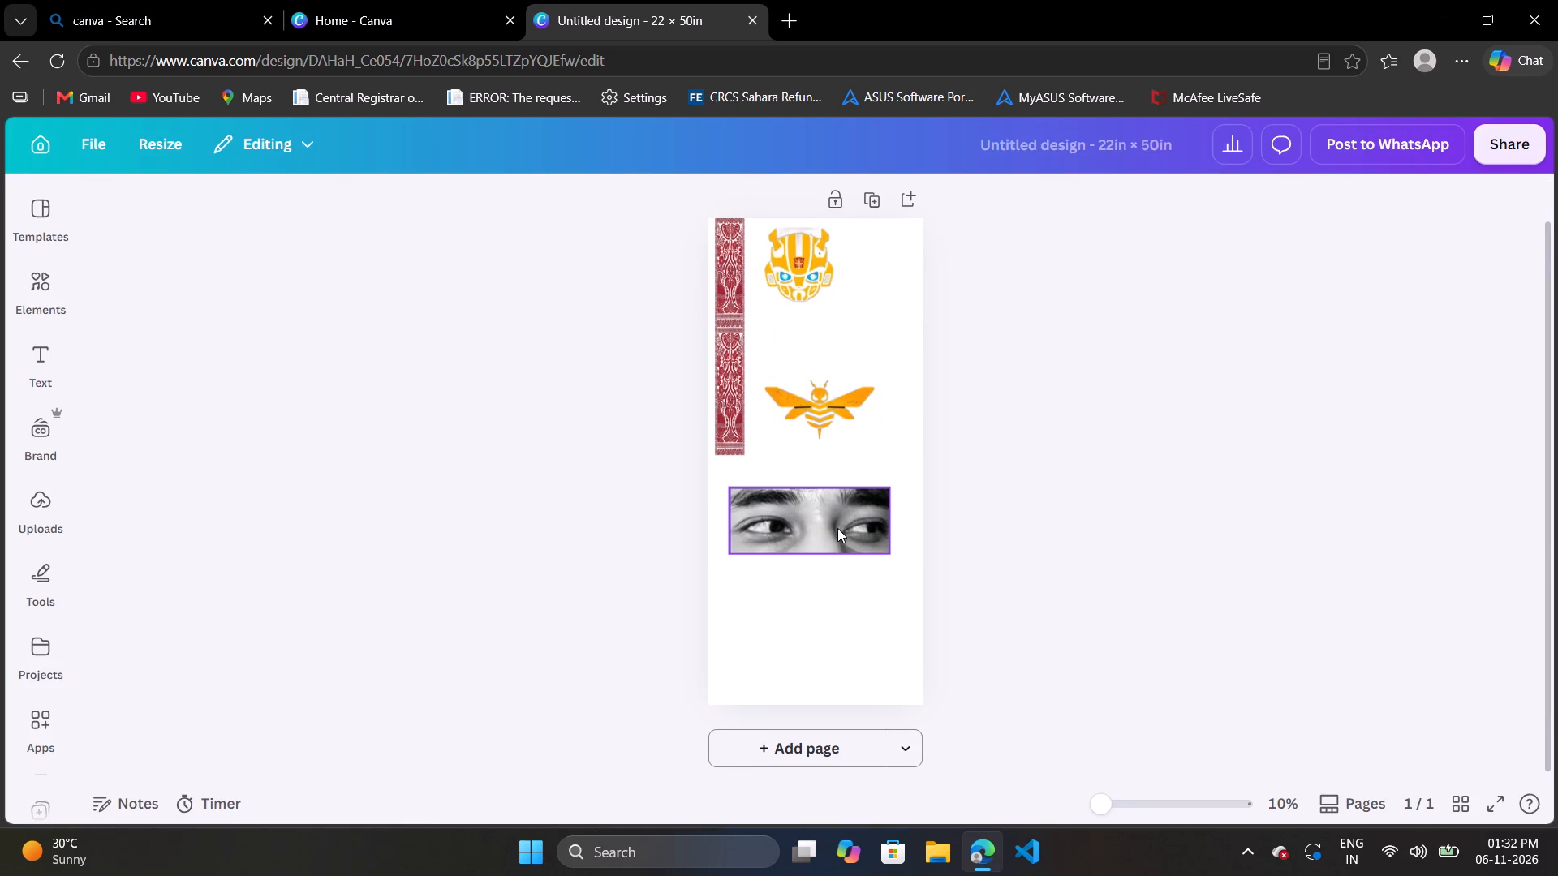
scroll(837, 528, "down", 1)
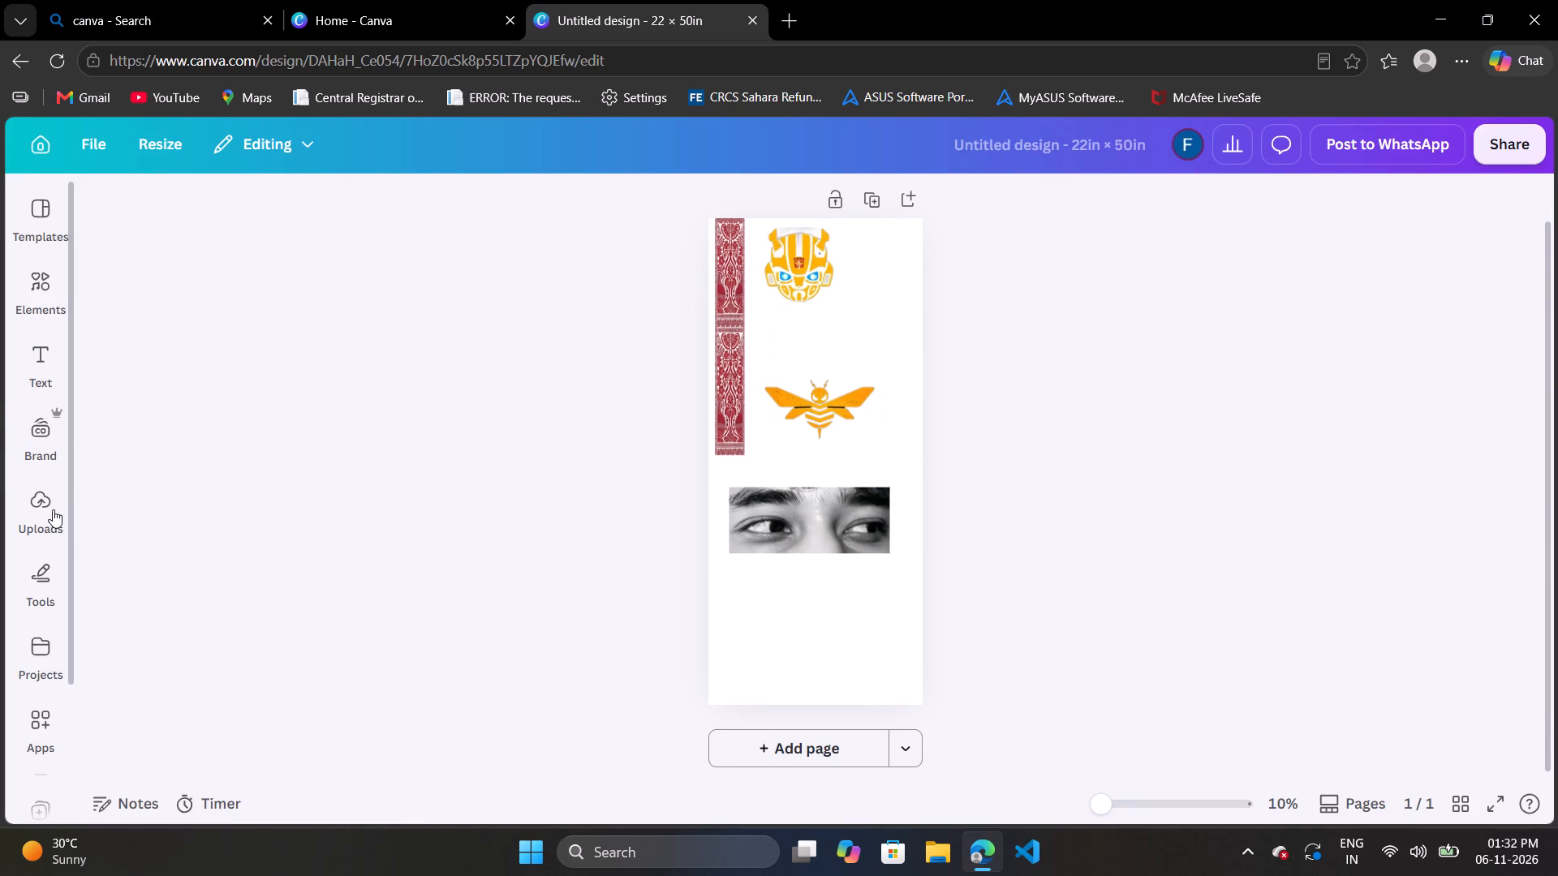
left_click(35, 494)
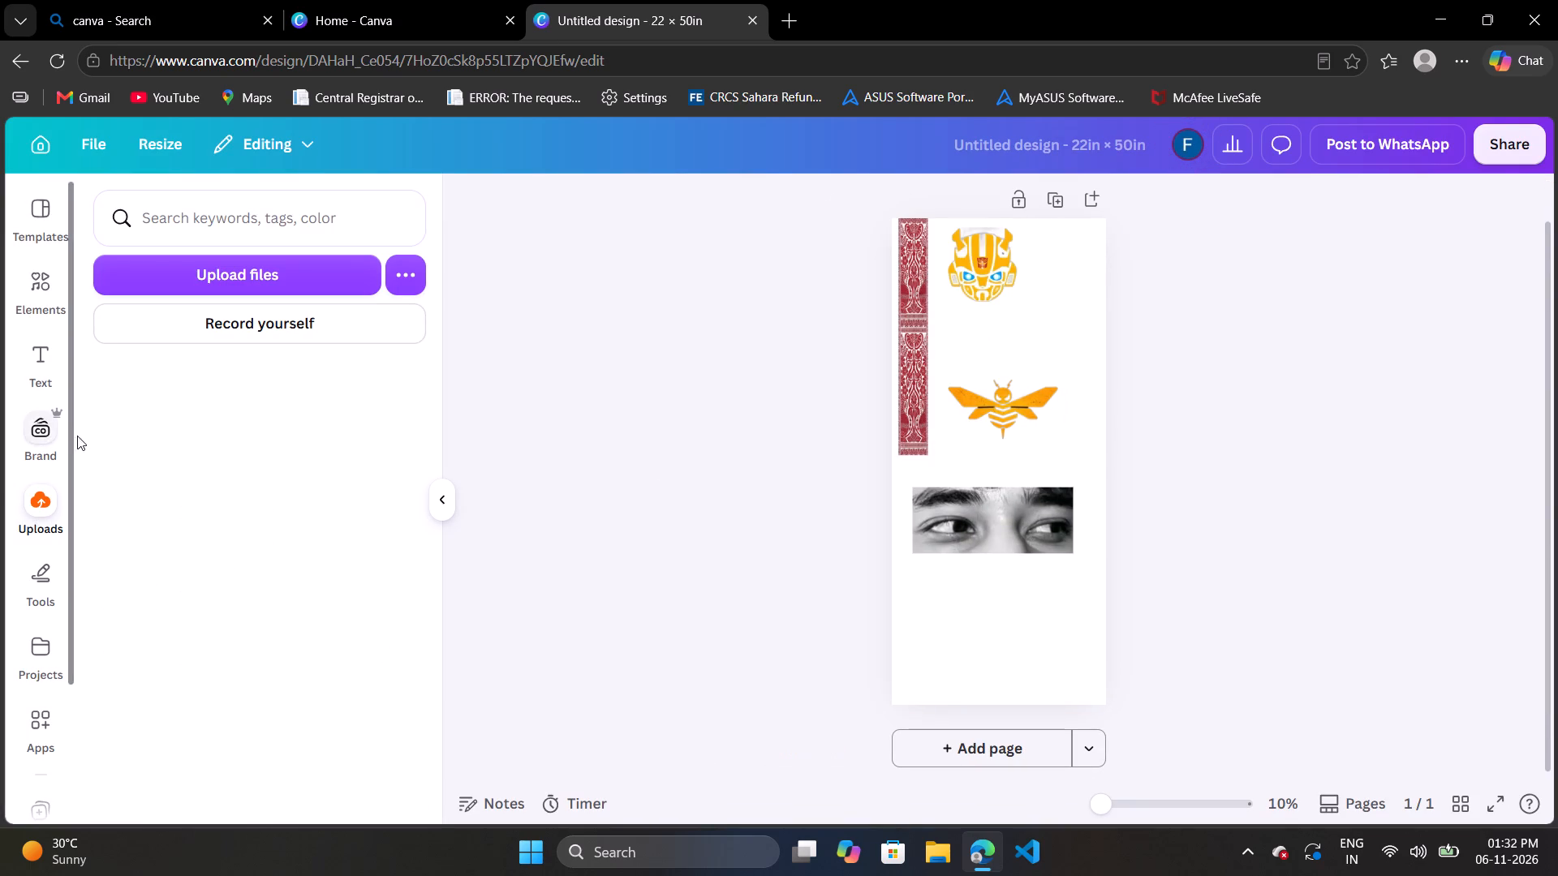
left_click(253, 262)
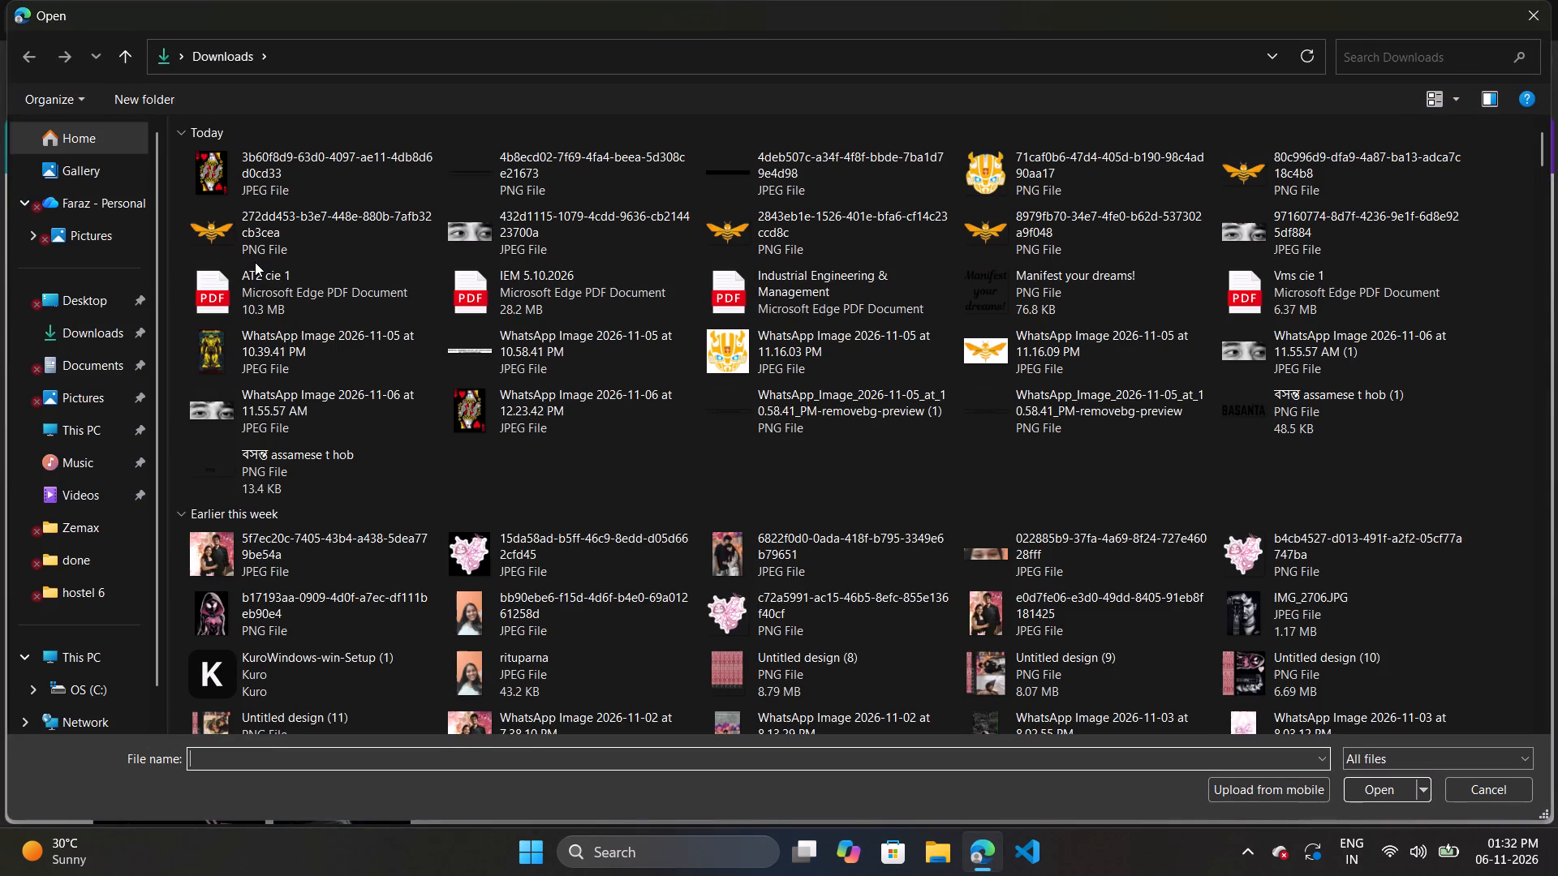
left_click(282, 183)
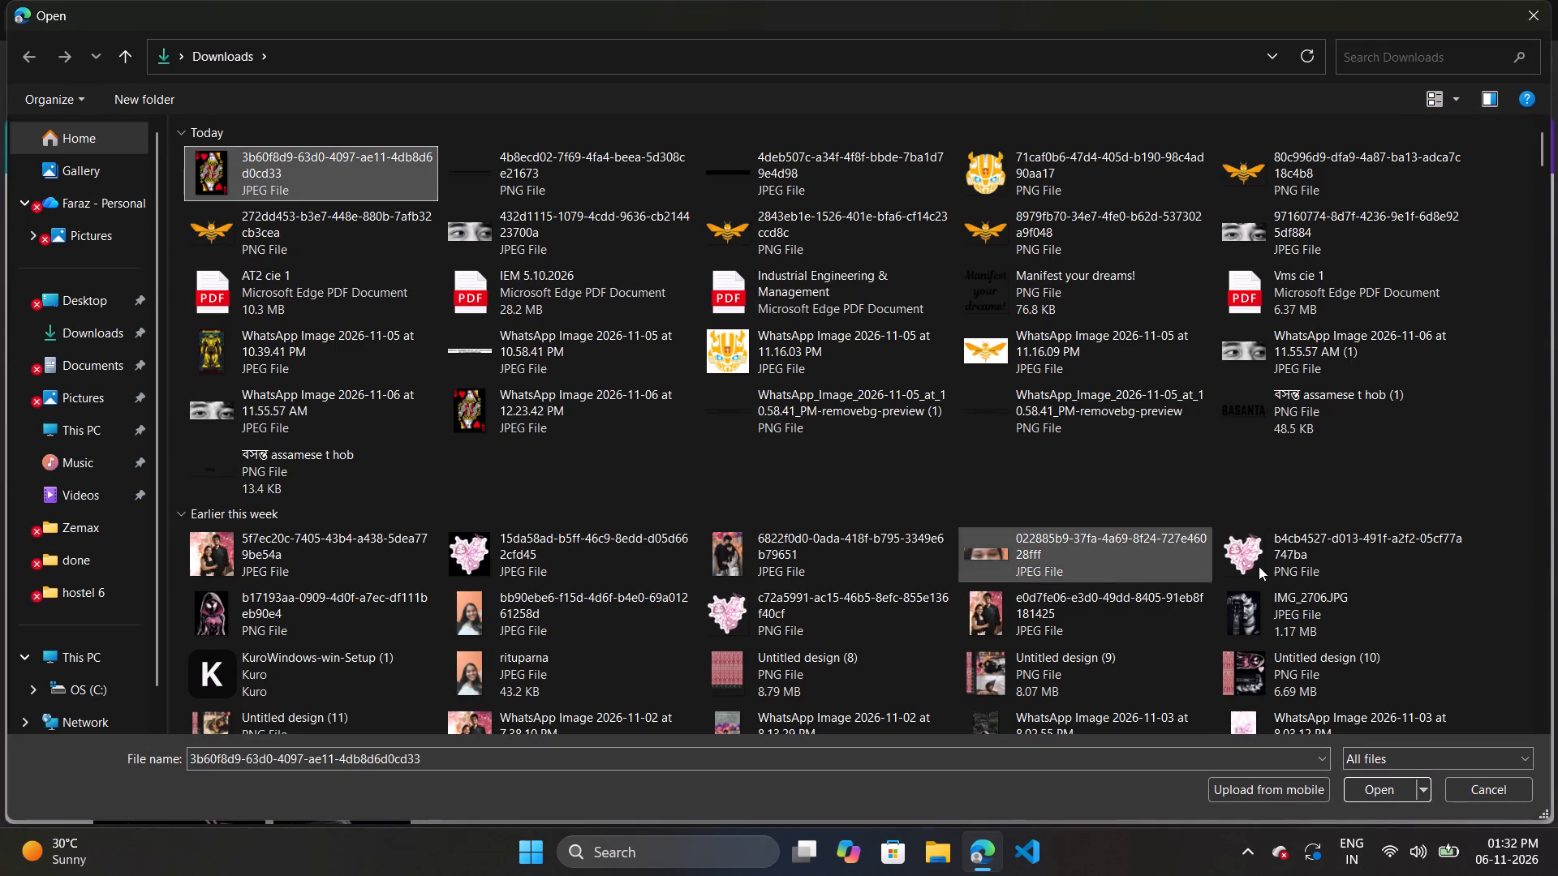
left_click(1405, 782)
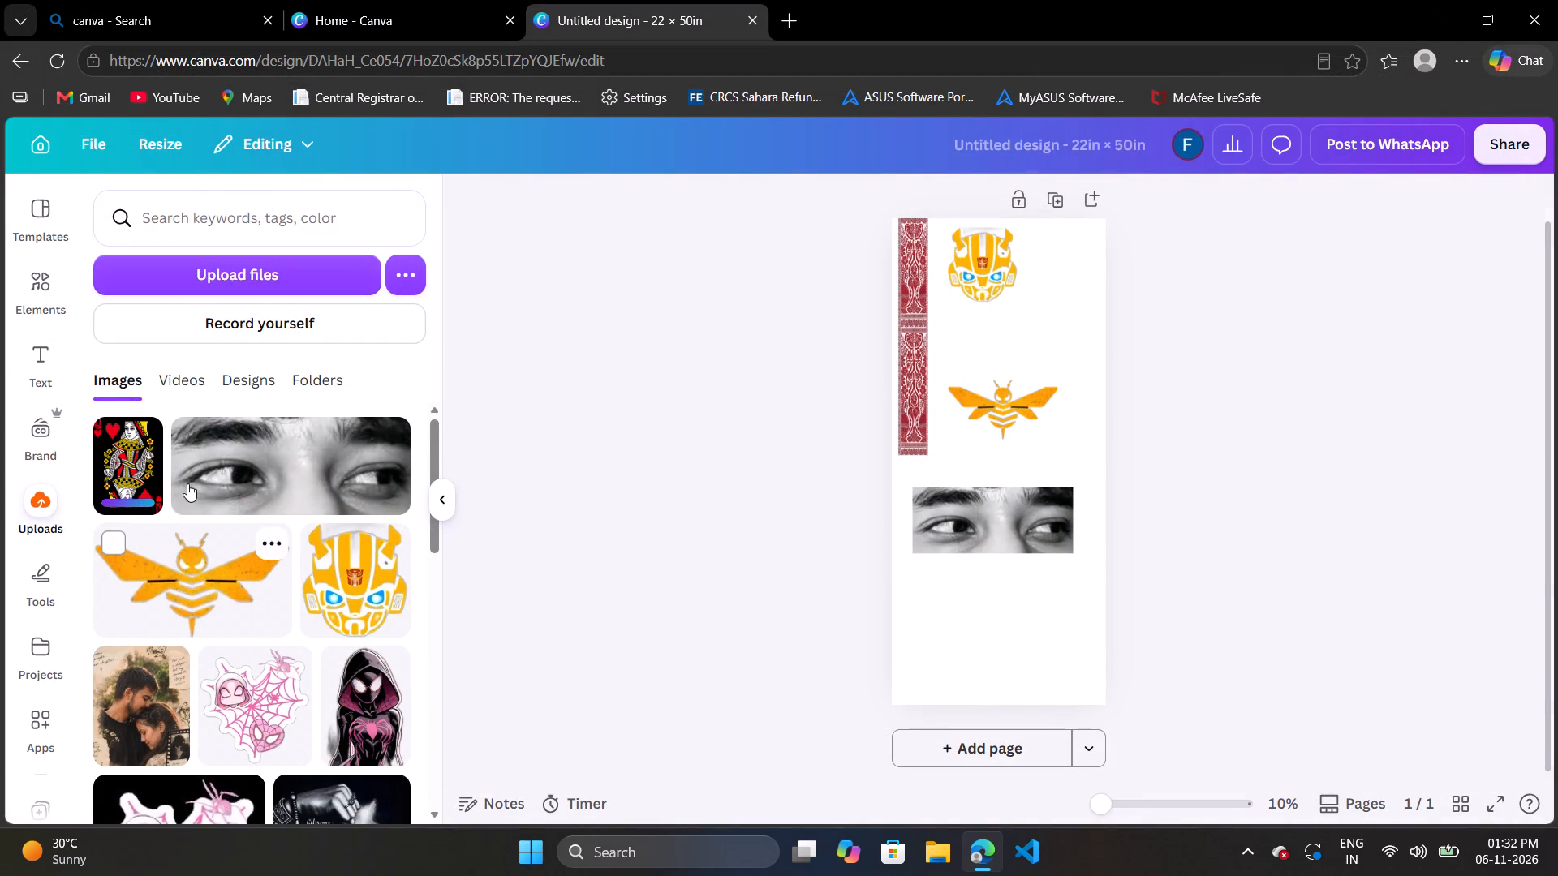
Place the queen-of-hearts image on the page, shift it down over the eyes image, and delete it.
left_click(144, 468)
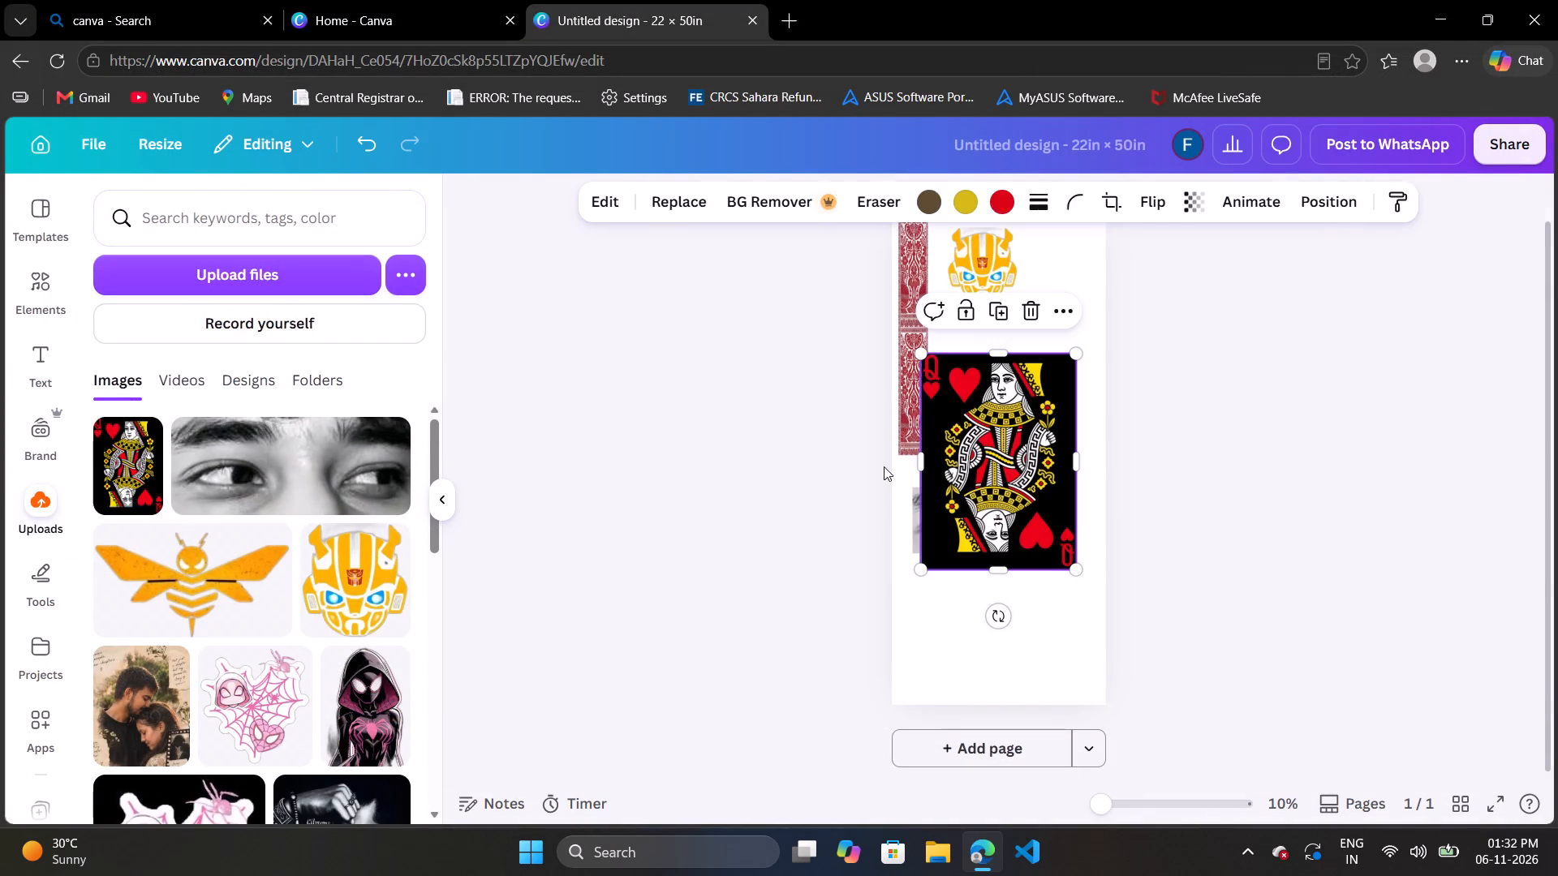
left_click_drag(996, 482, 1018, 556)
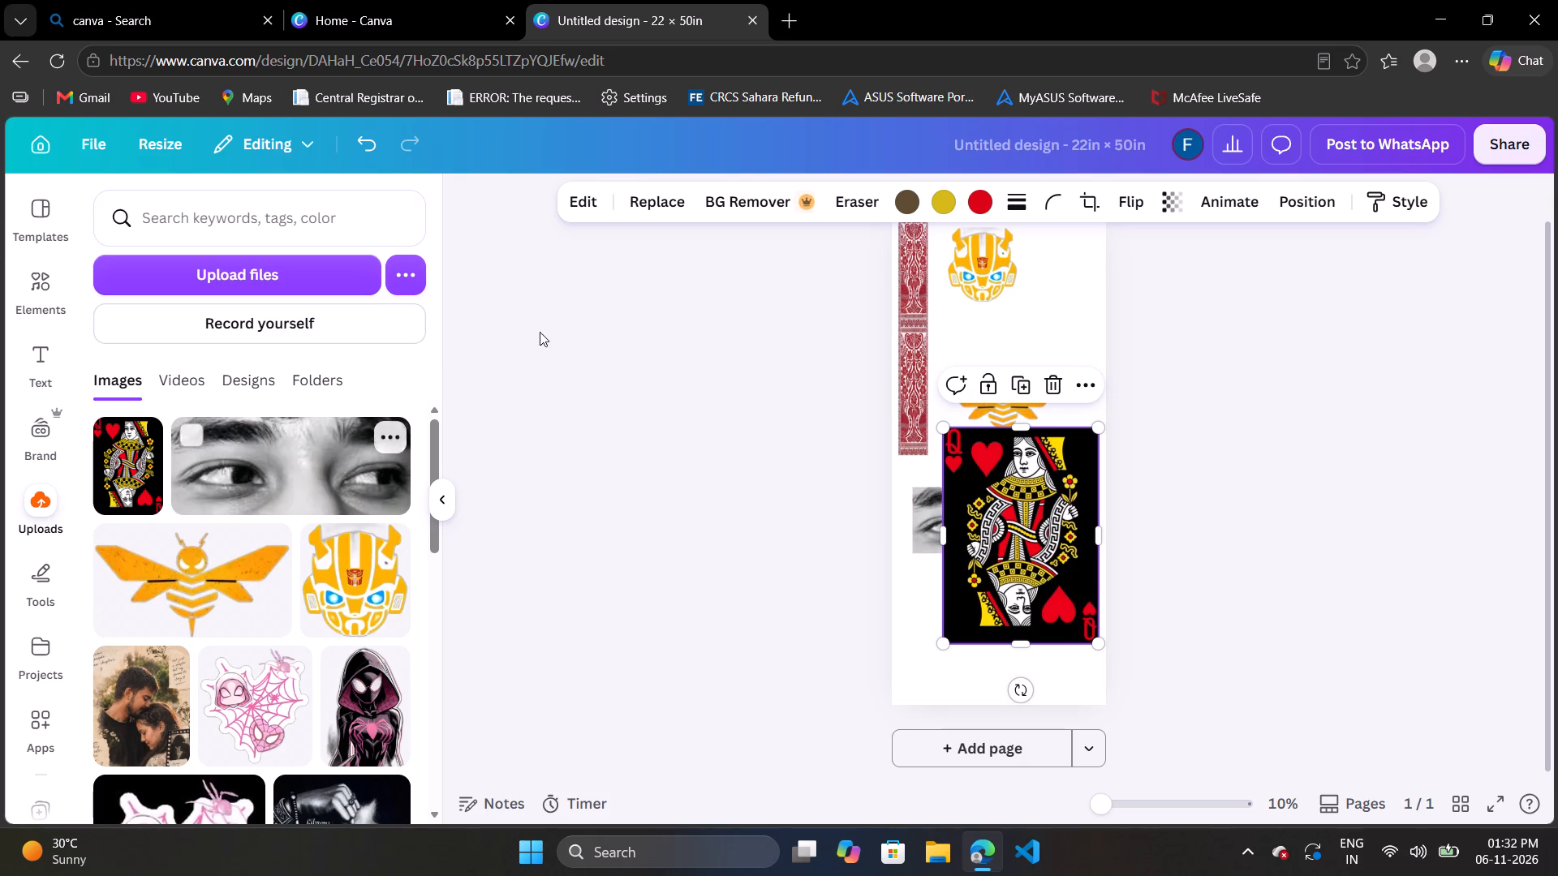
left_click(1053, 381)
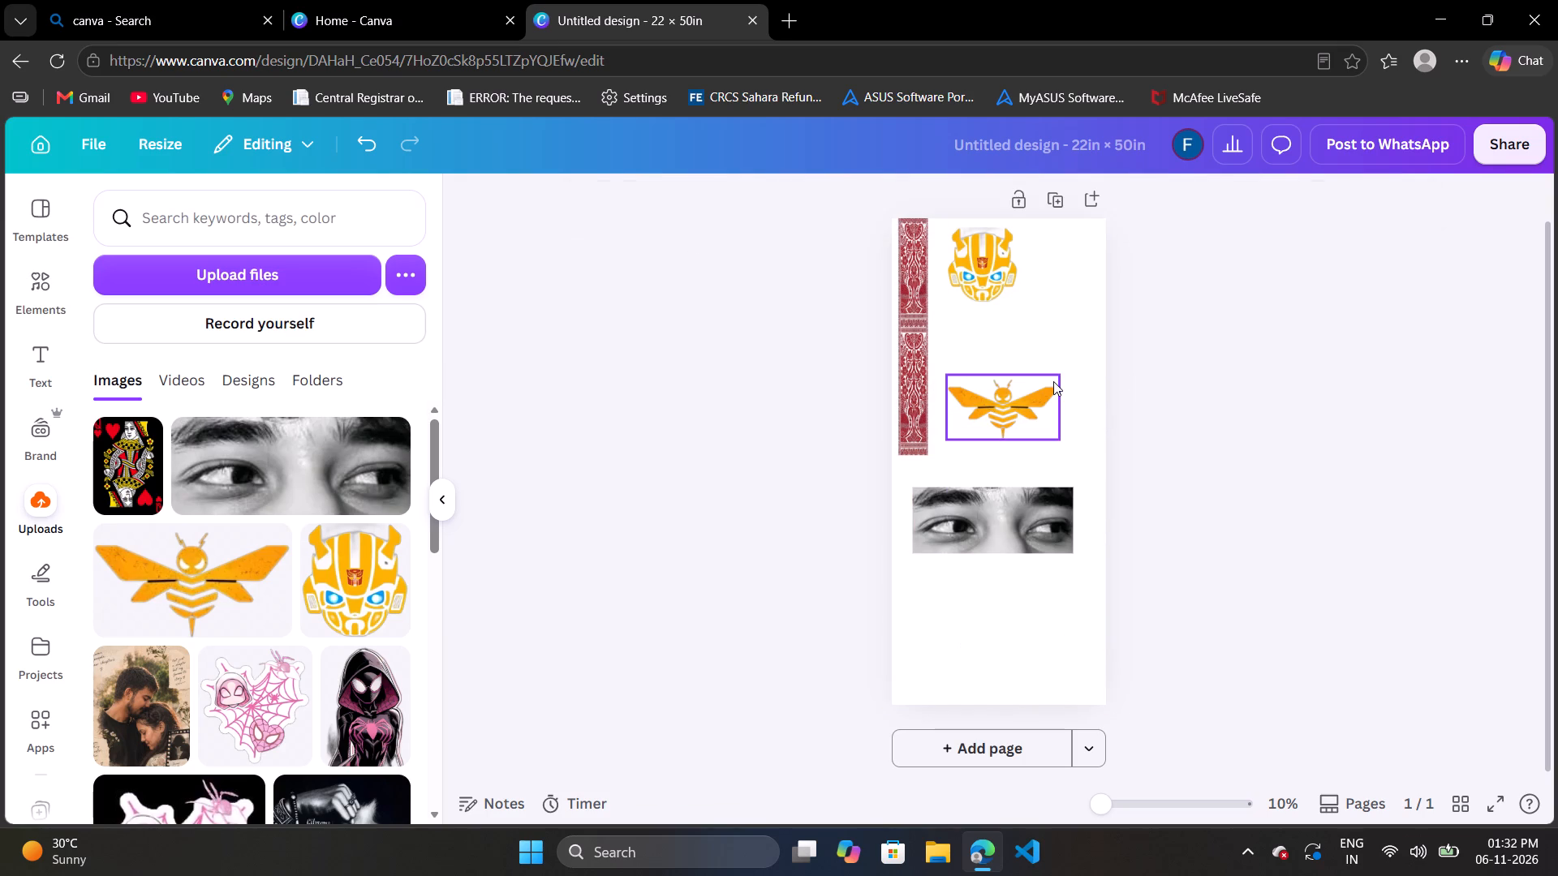
Delete the robot-head, bee and eyes images from the page.
scroll(1007, 320, "up", 2)
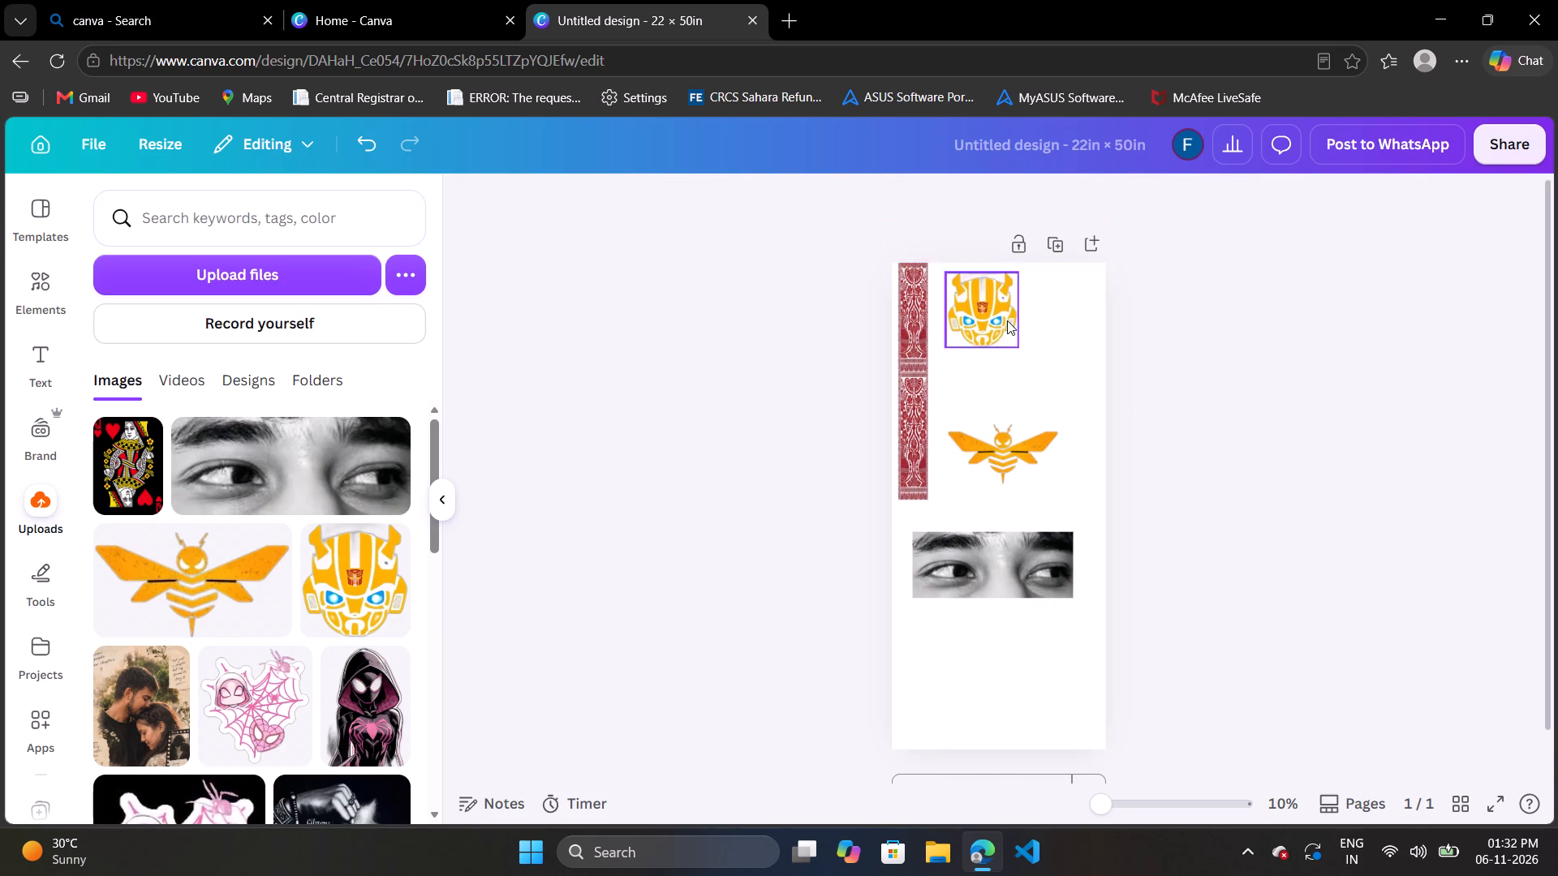
left_click(1001, 320)
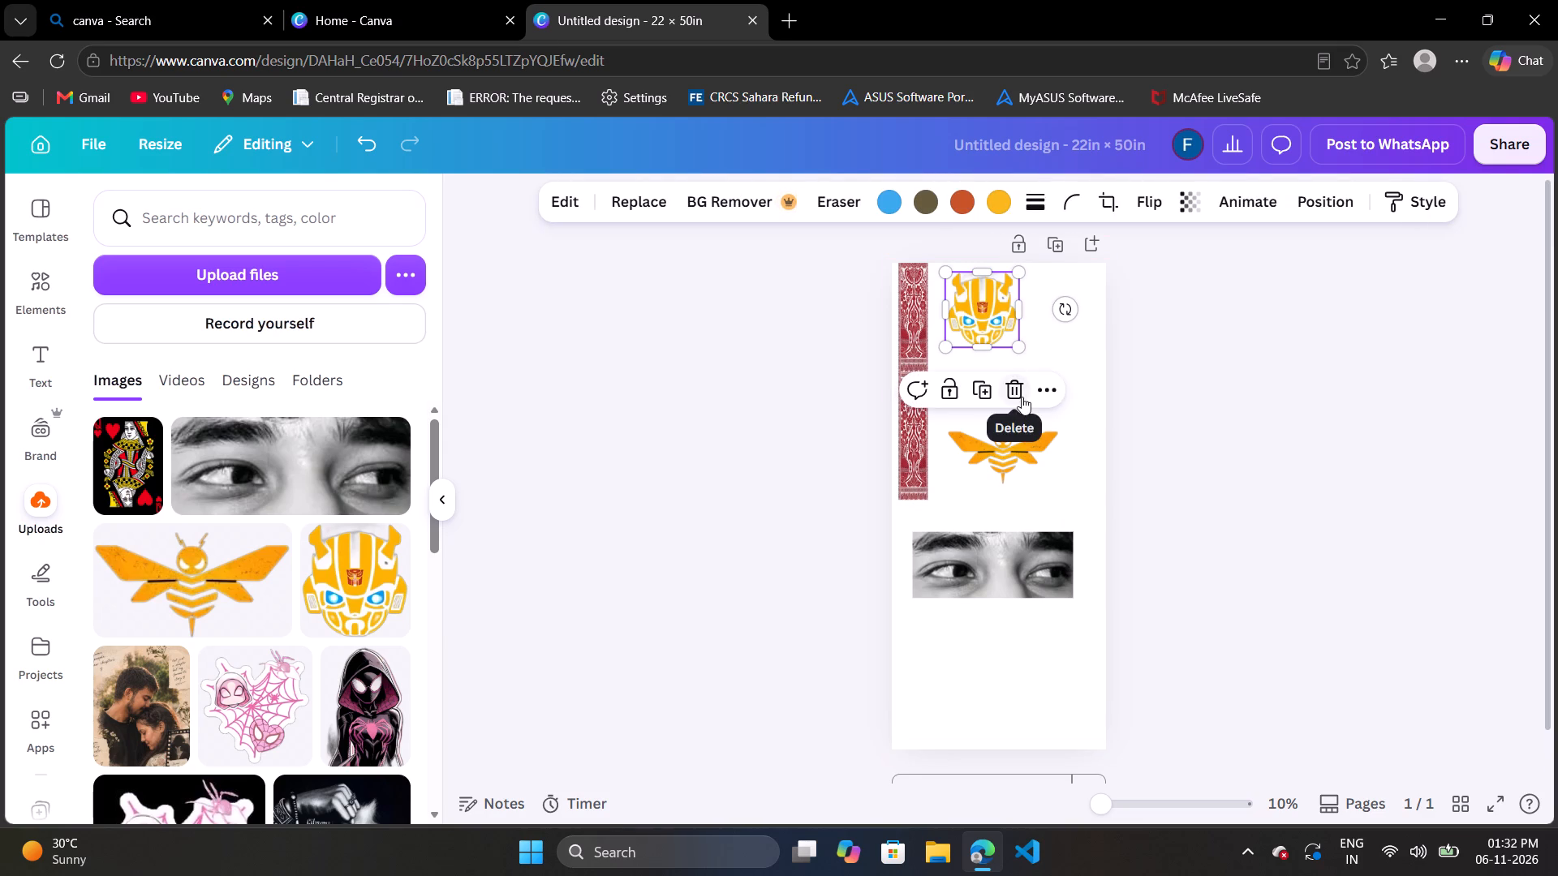
left_click(1022, 397)
left_click(1022, 449)
left_click(1030, 387)
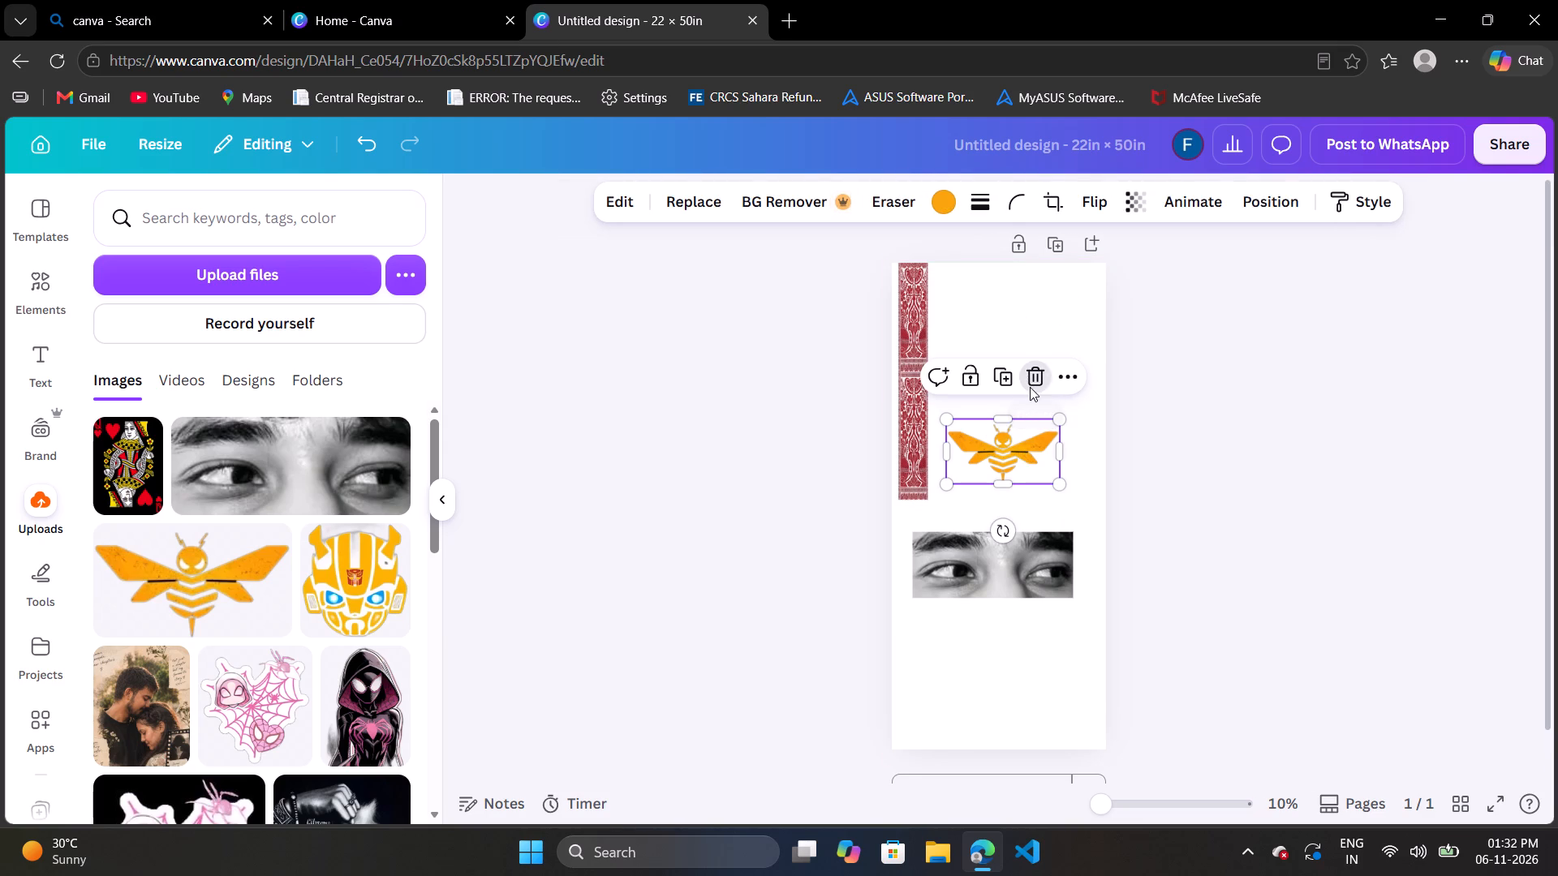
left_click(1031, 558)
left_click(1031, 498)
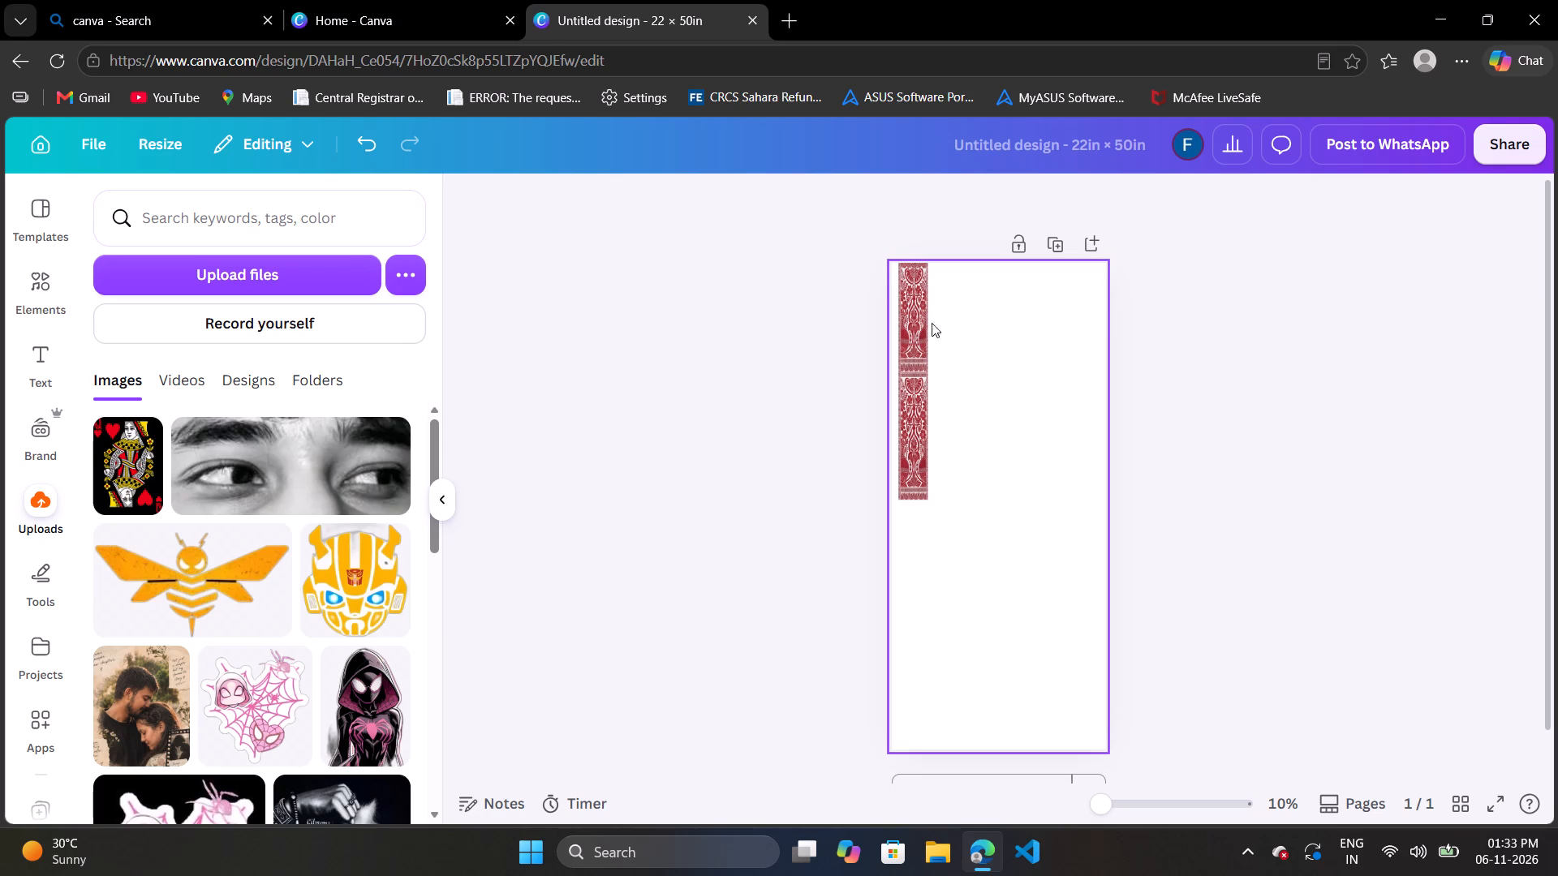
Delete the gamusa strip image and its empty frame to clear the page.
left_click(915, 371)
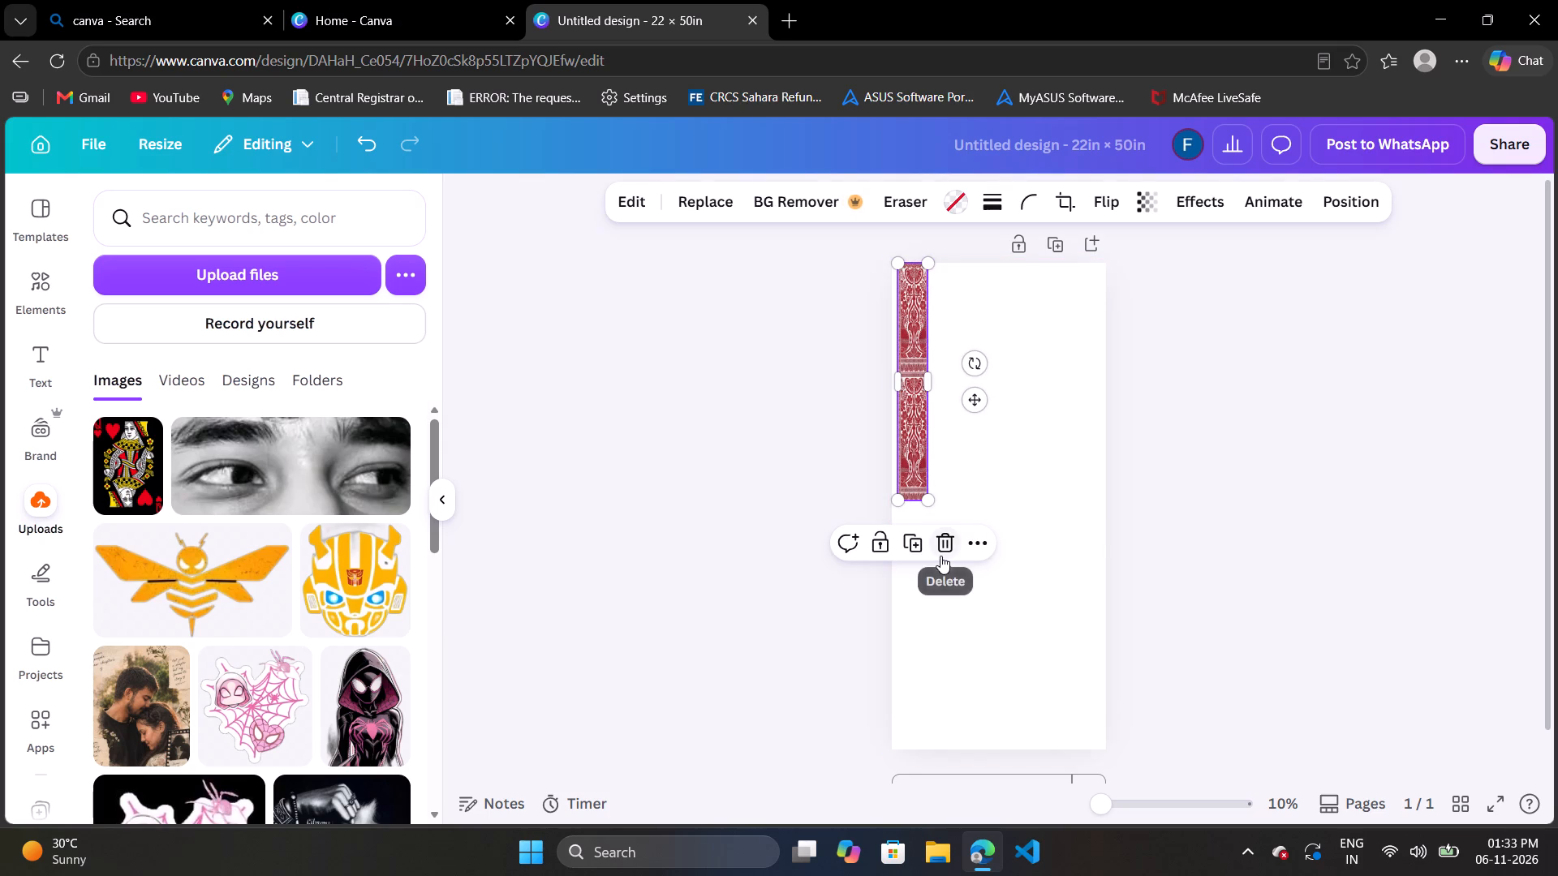
left_click(940, 556)
left_click(946, 548)
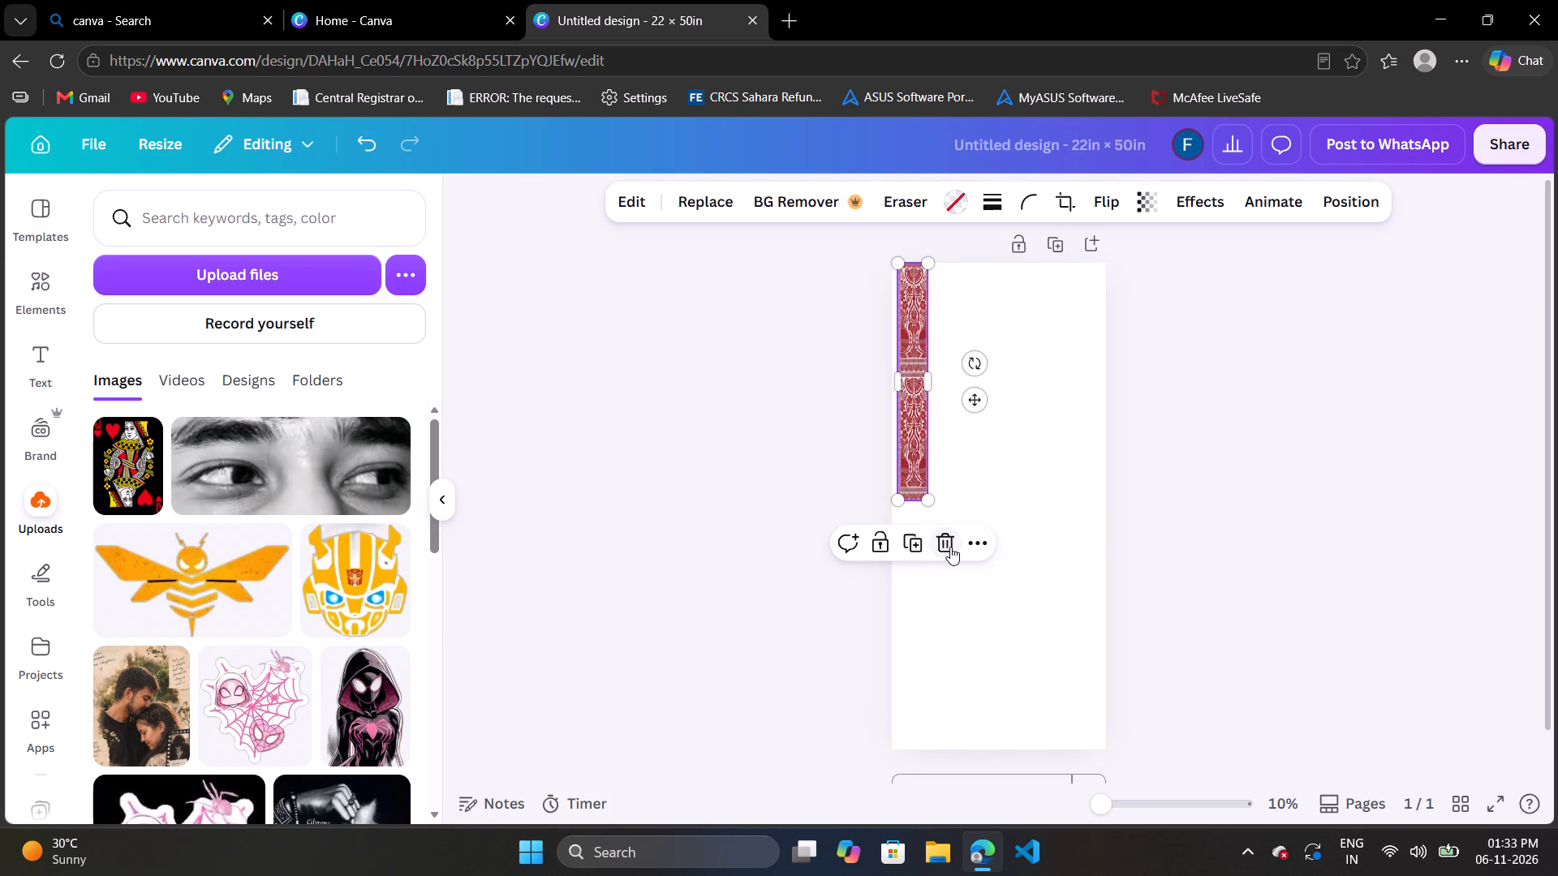
double_click(950, 547)
left_click_drag(911, 430, 918, 462)
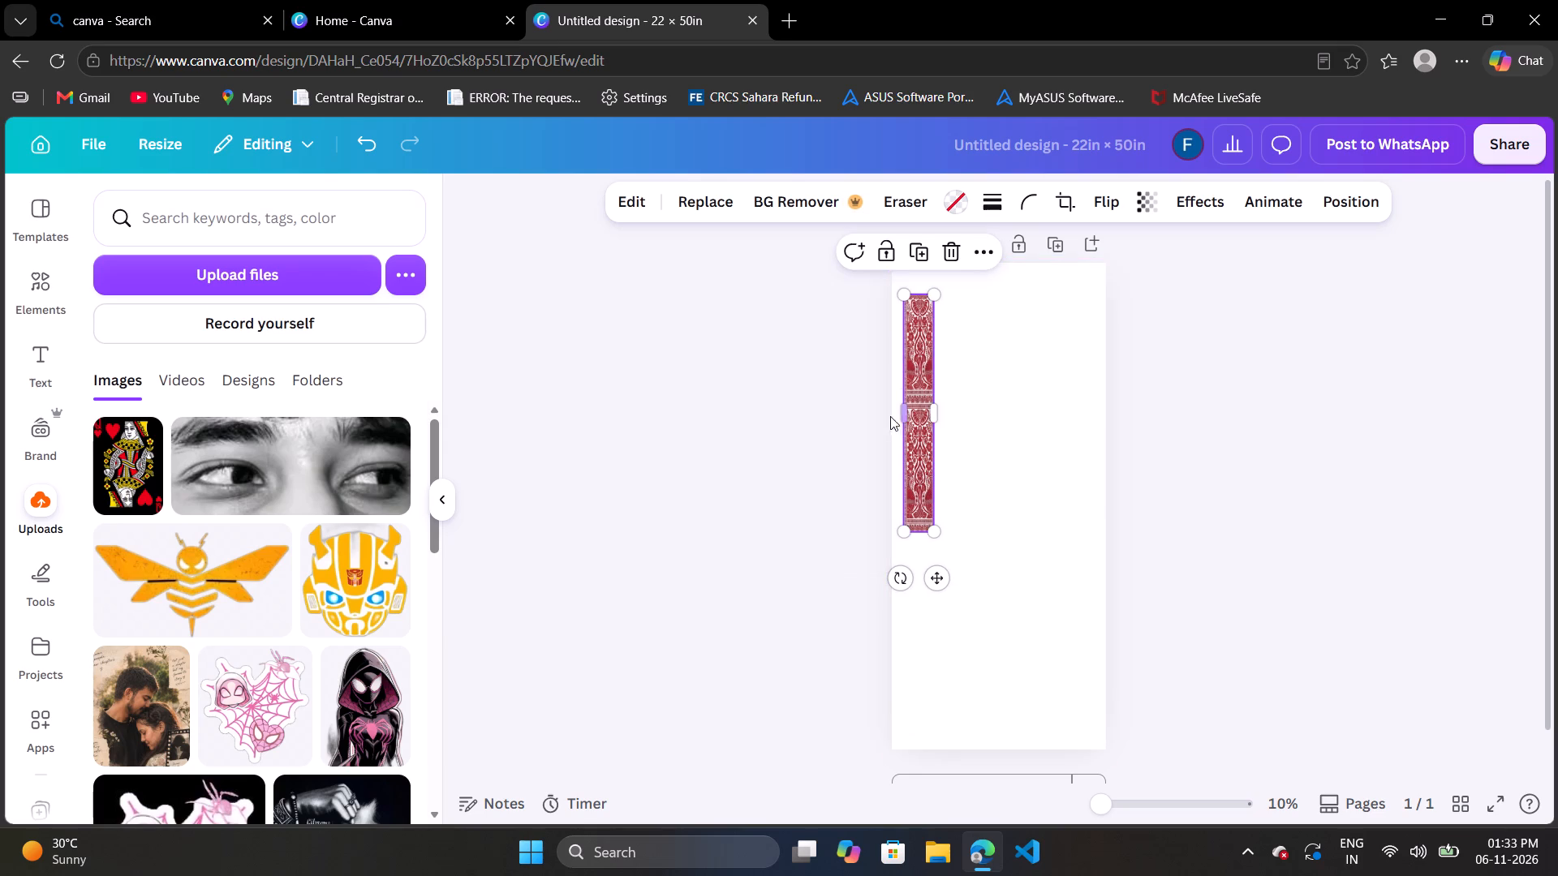
left_click(923, 340)
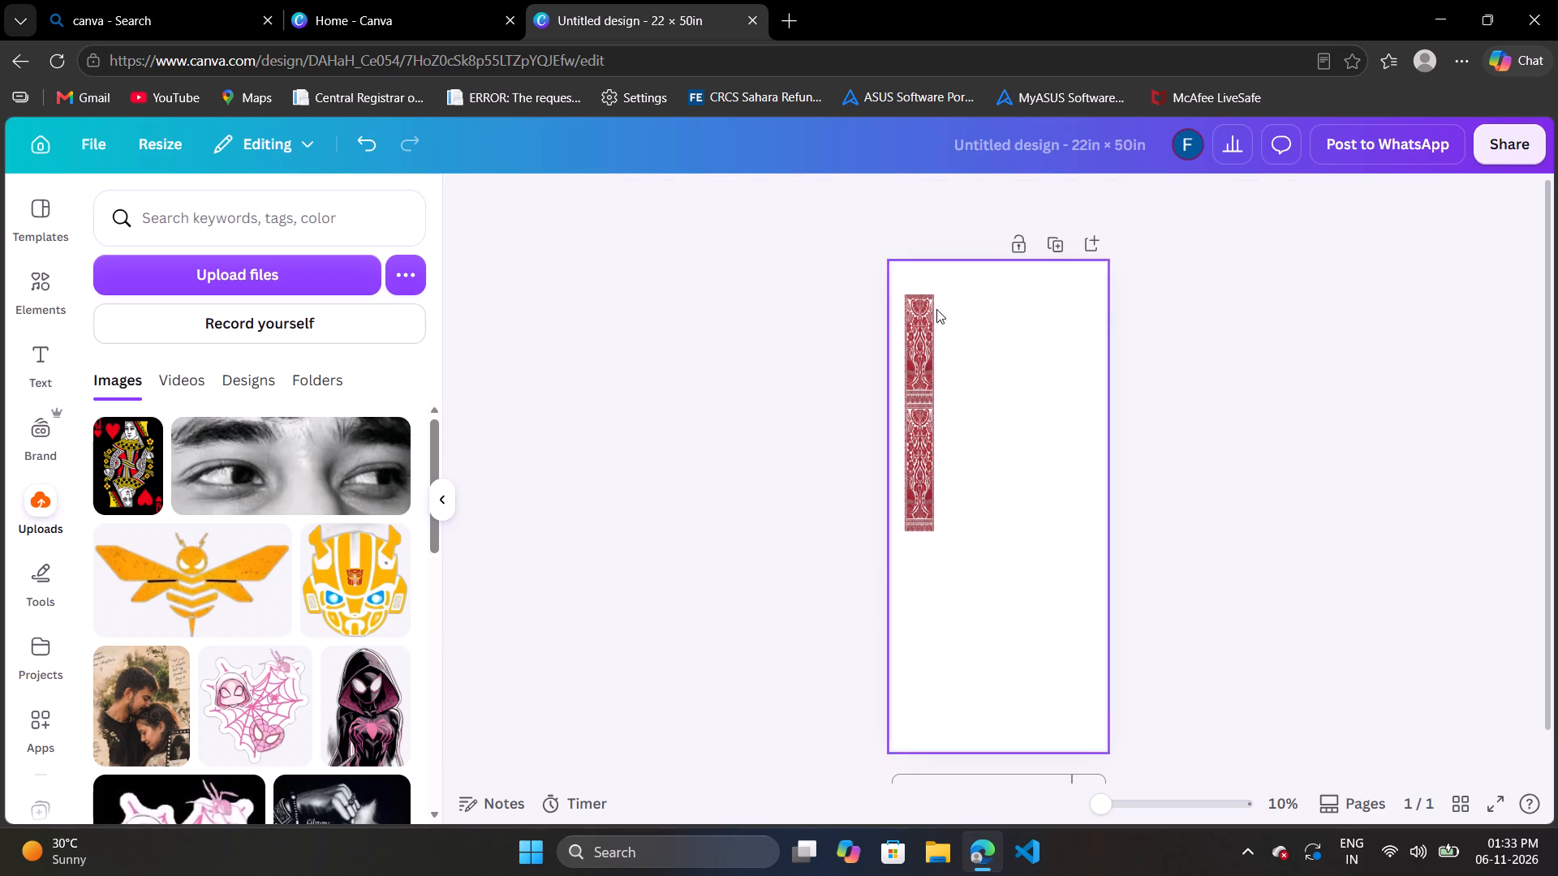
left_click(929, 331)
left_click(943, 257)
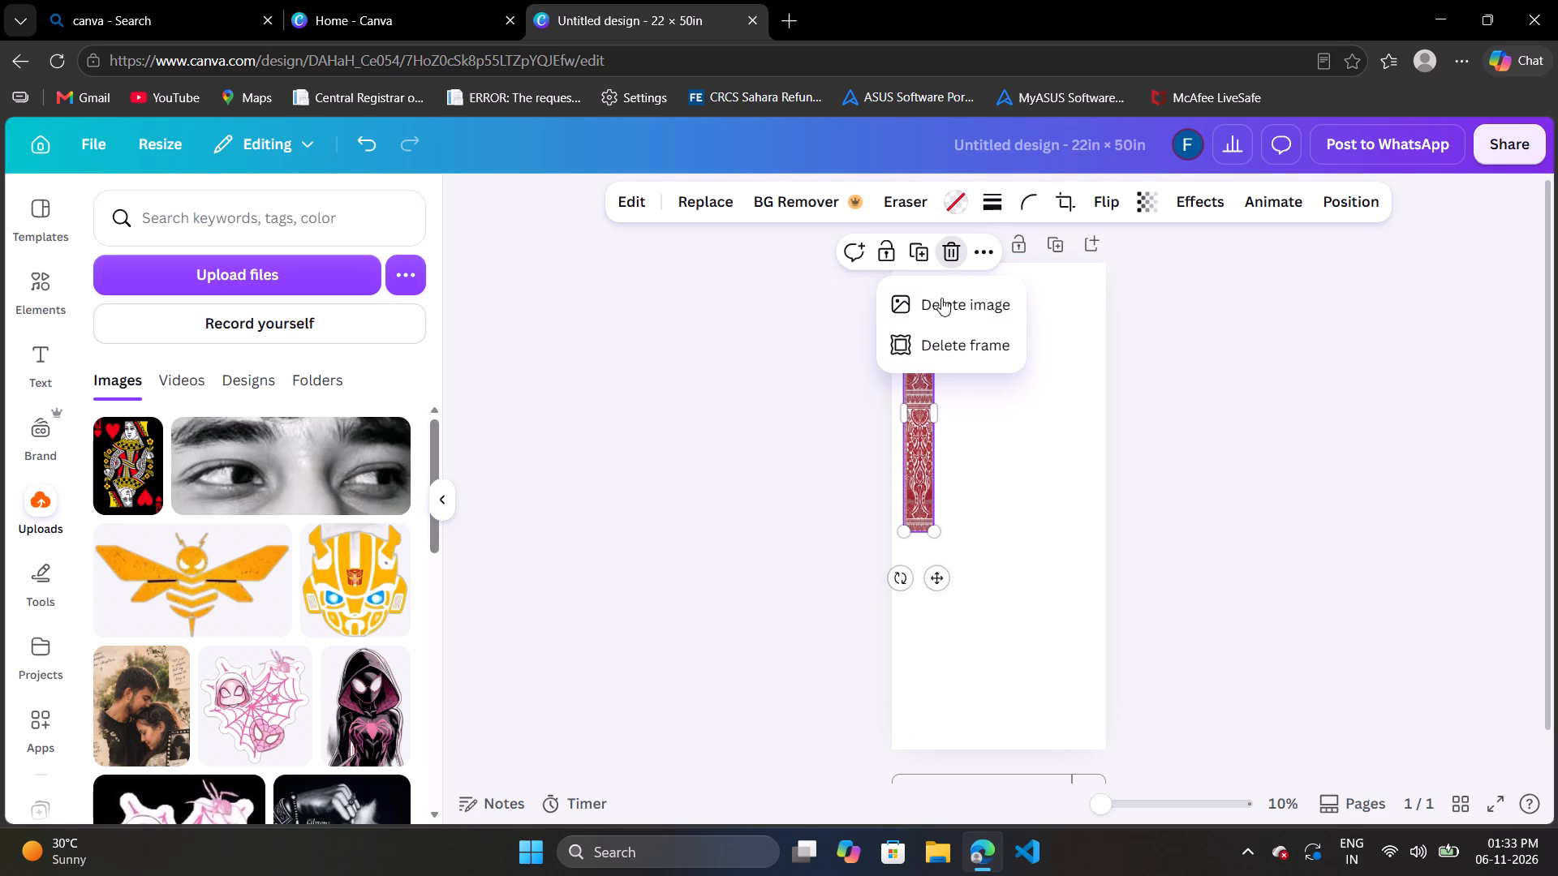
left_click(943, 305)
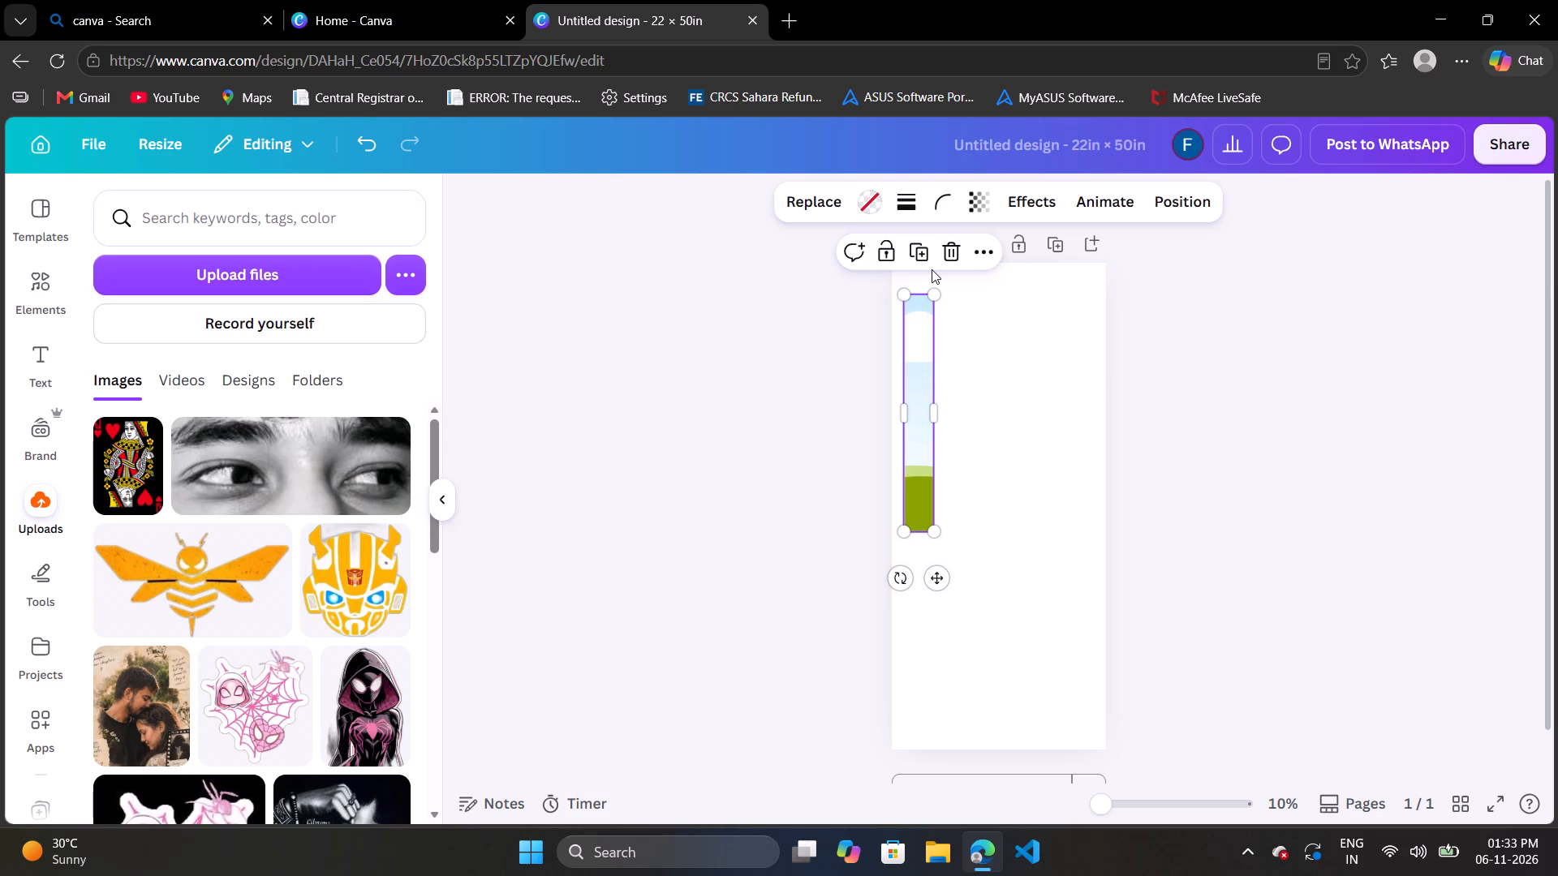
left_click(953, 247)
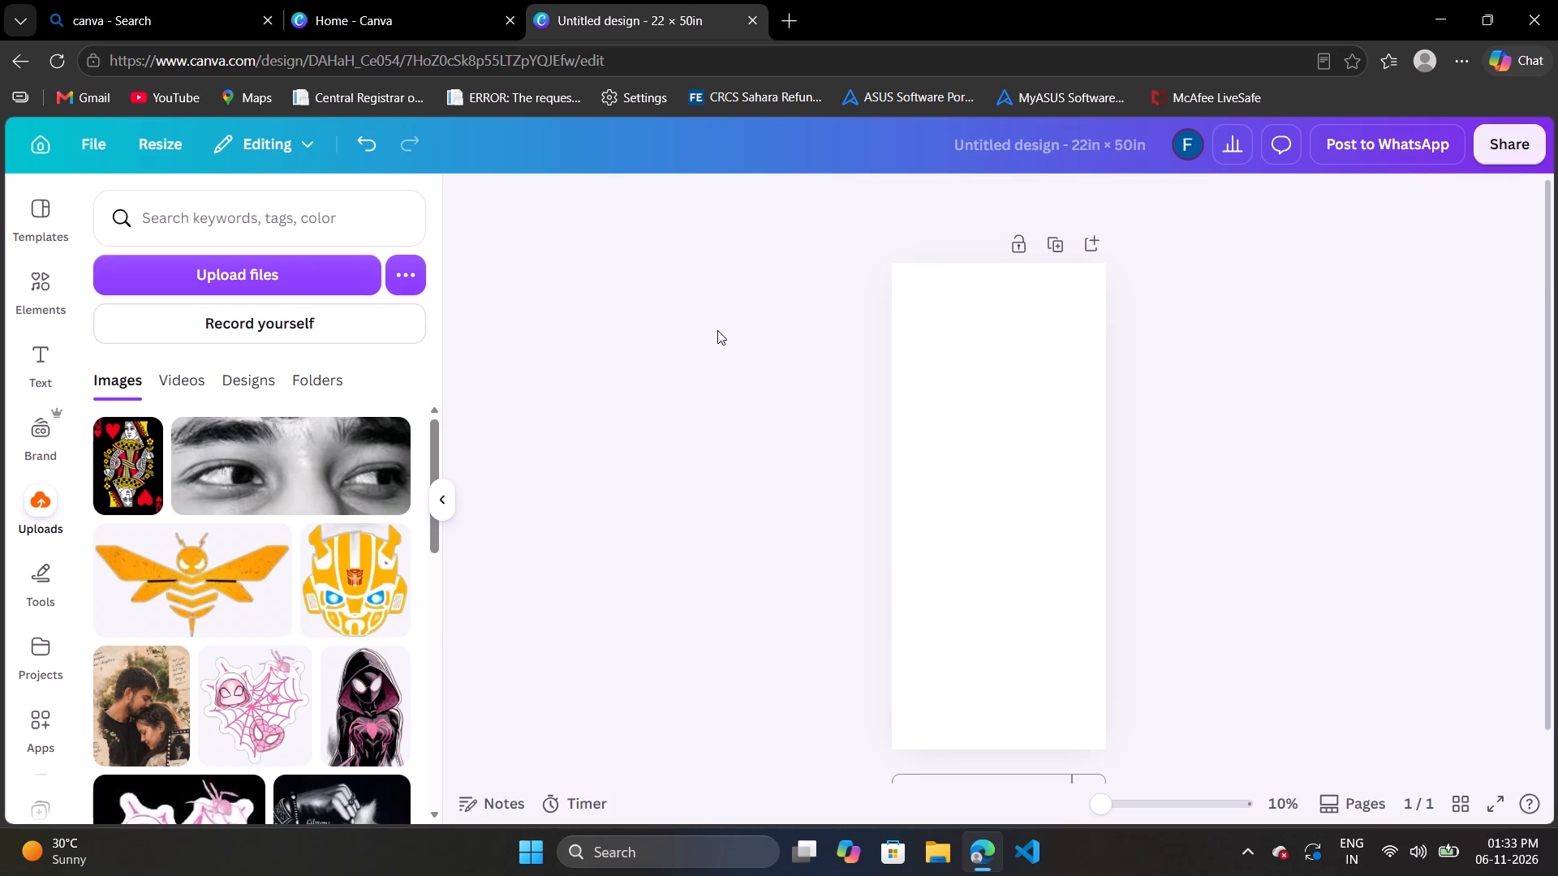
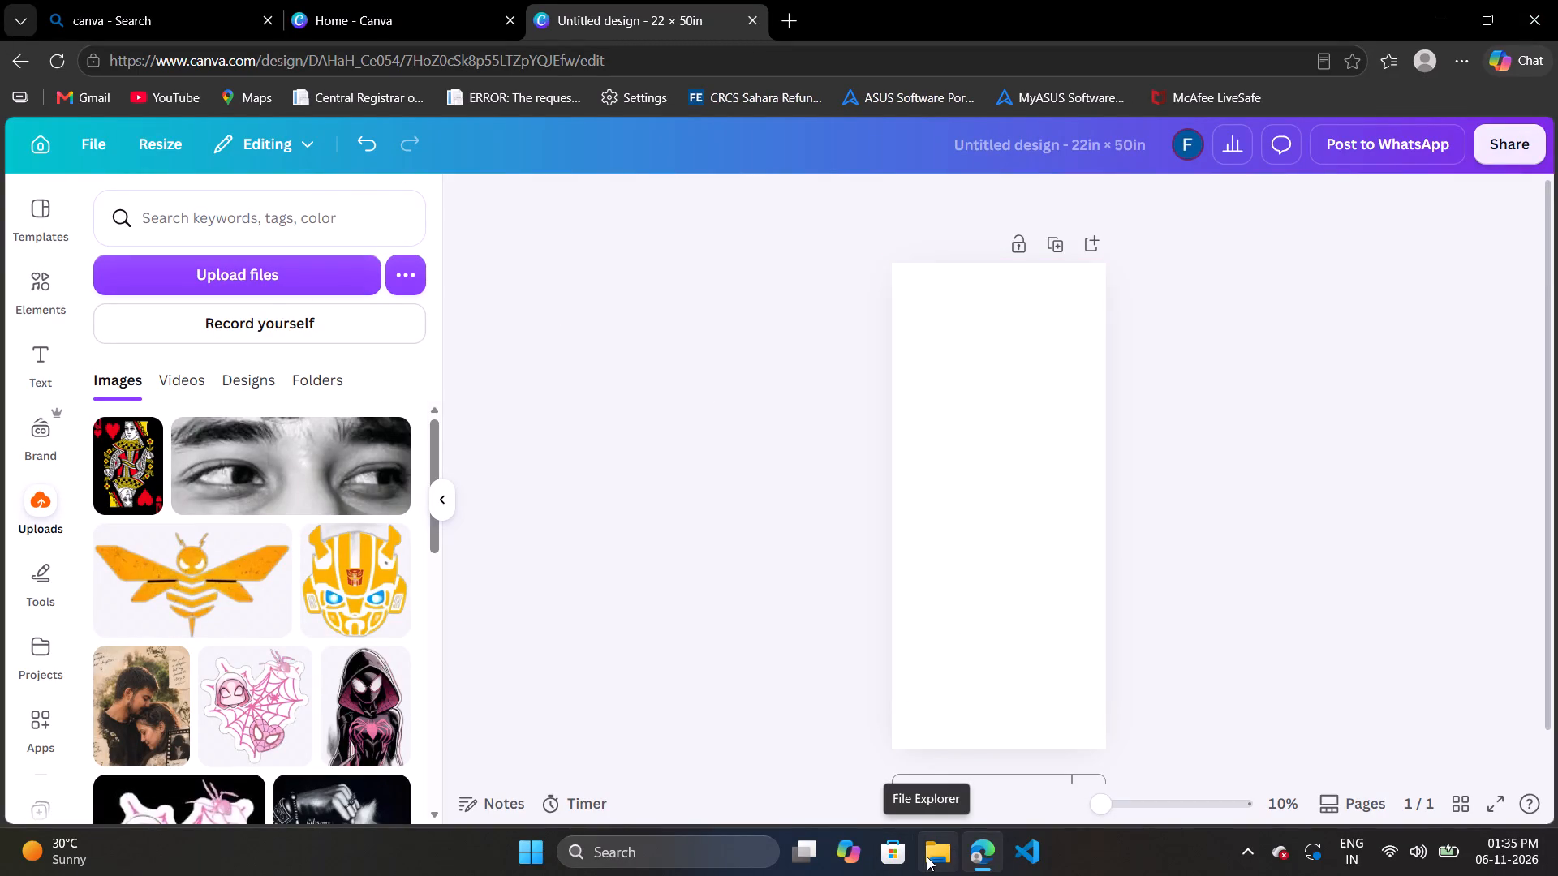
Switch from the Canva design to the WhatsApp desktop app.
left_click(529, 844)
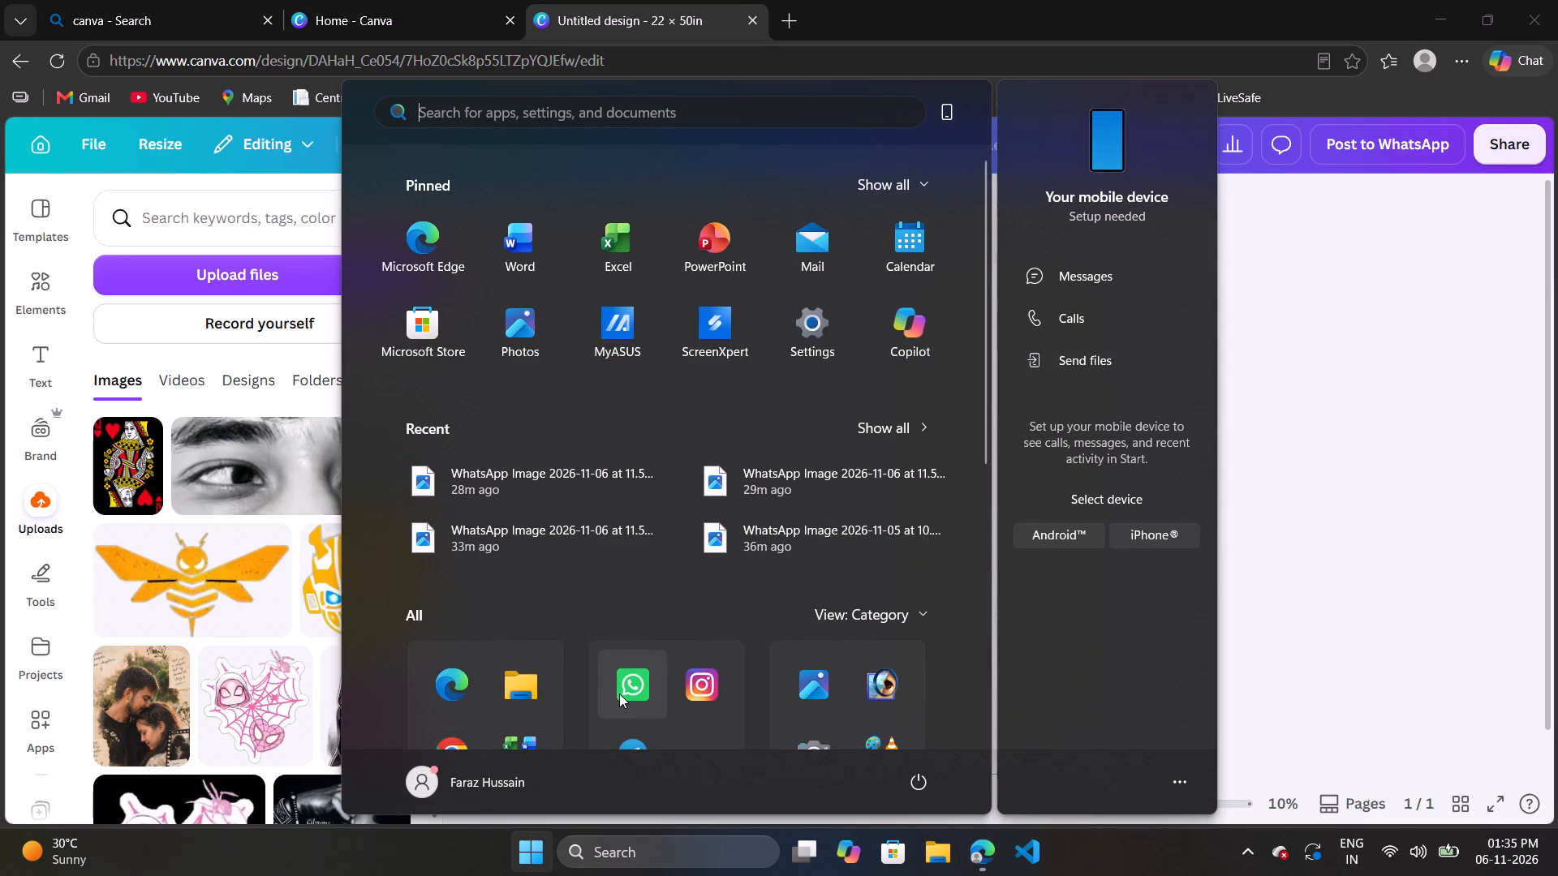
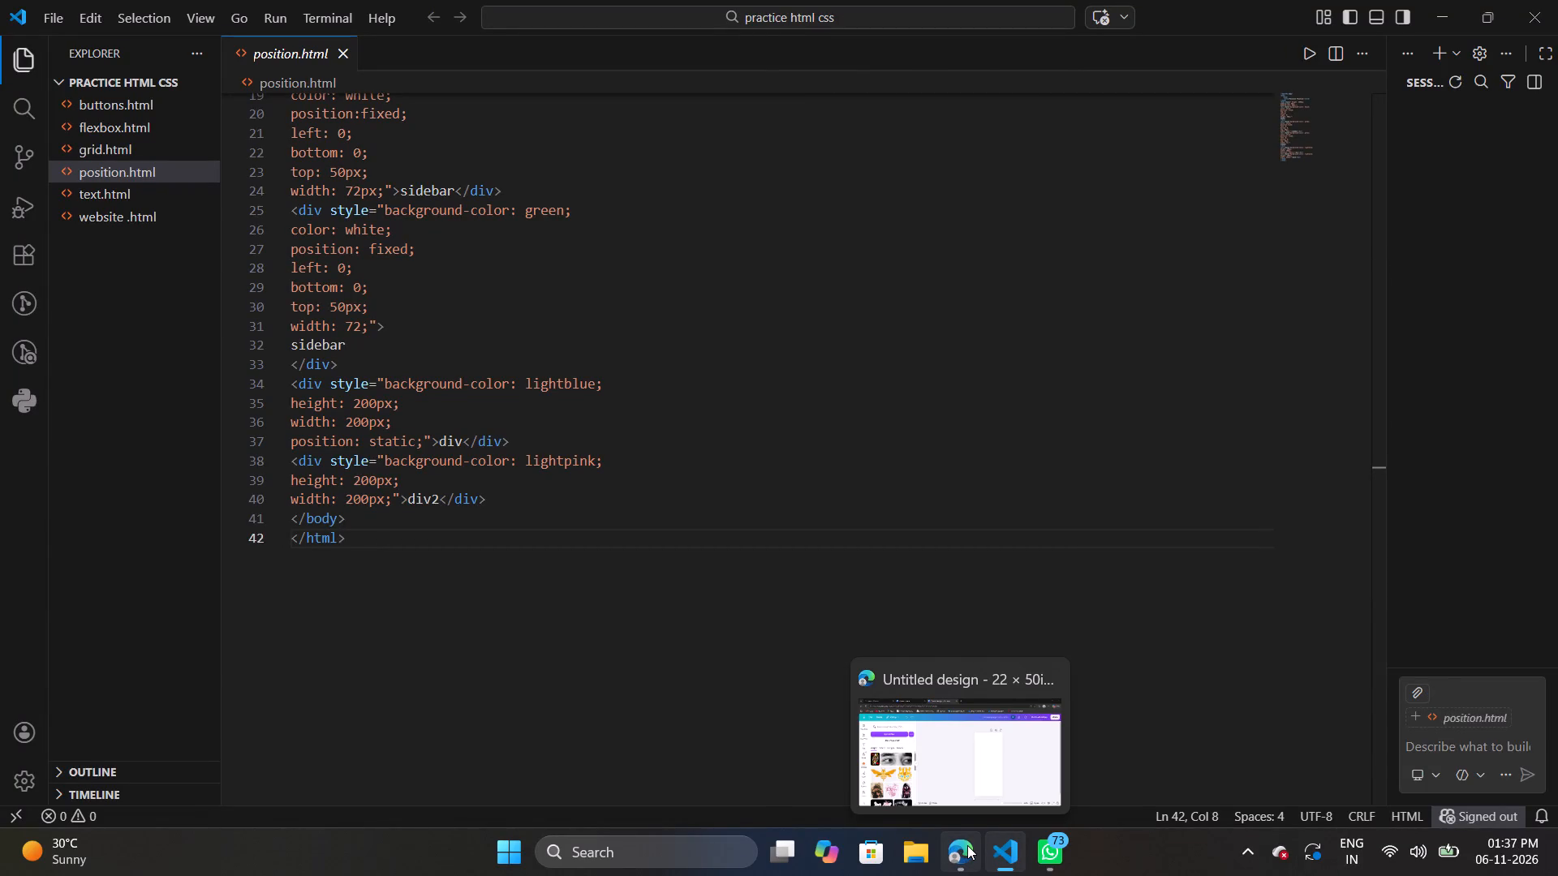
Switch to the Edge browser, search for super resolution in a new tab, and open DeepAI's Super Resolution page.
left_click(967, 845)
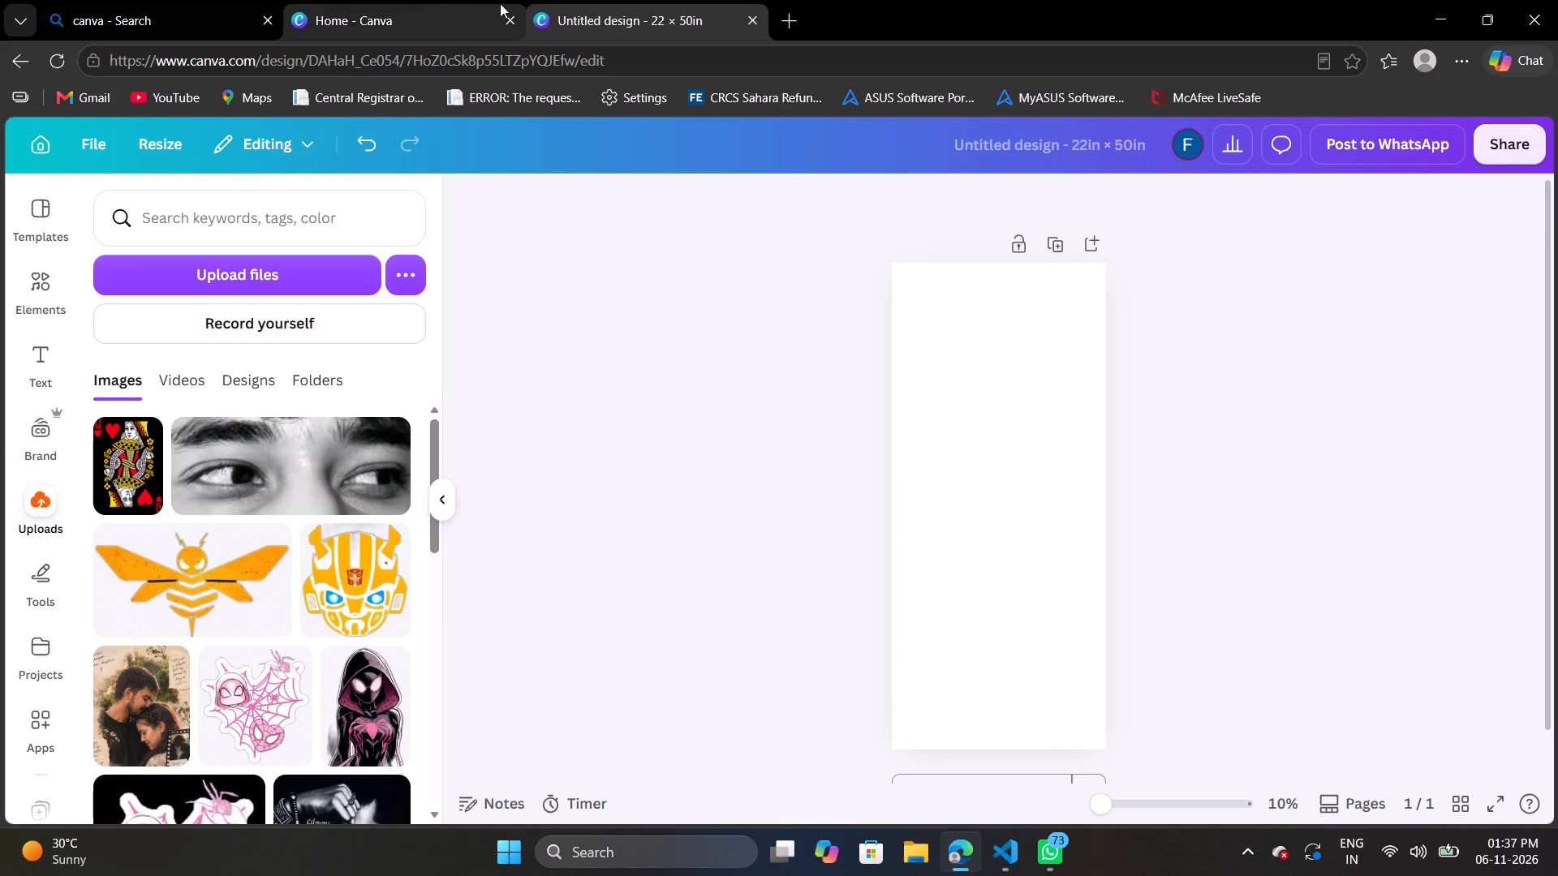
left_click(794, 23)
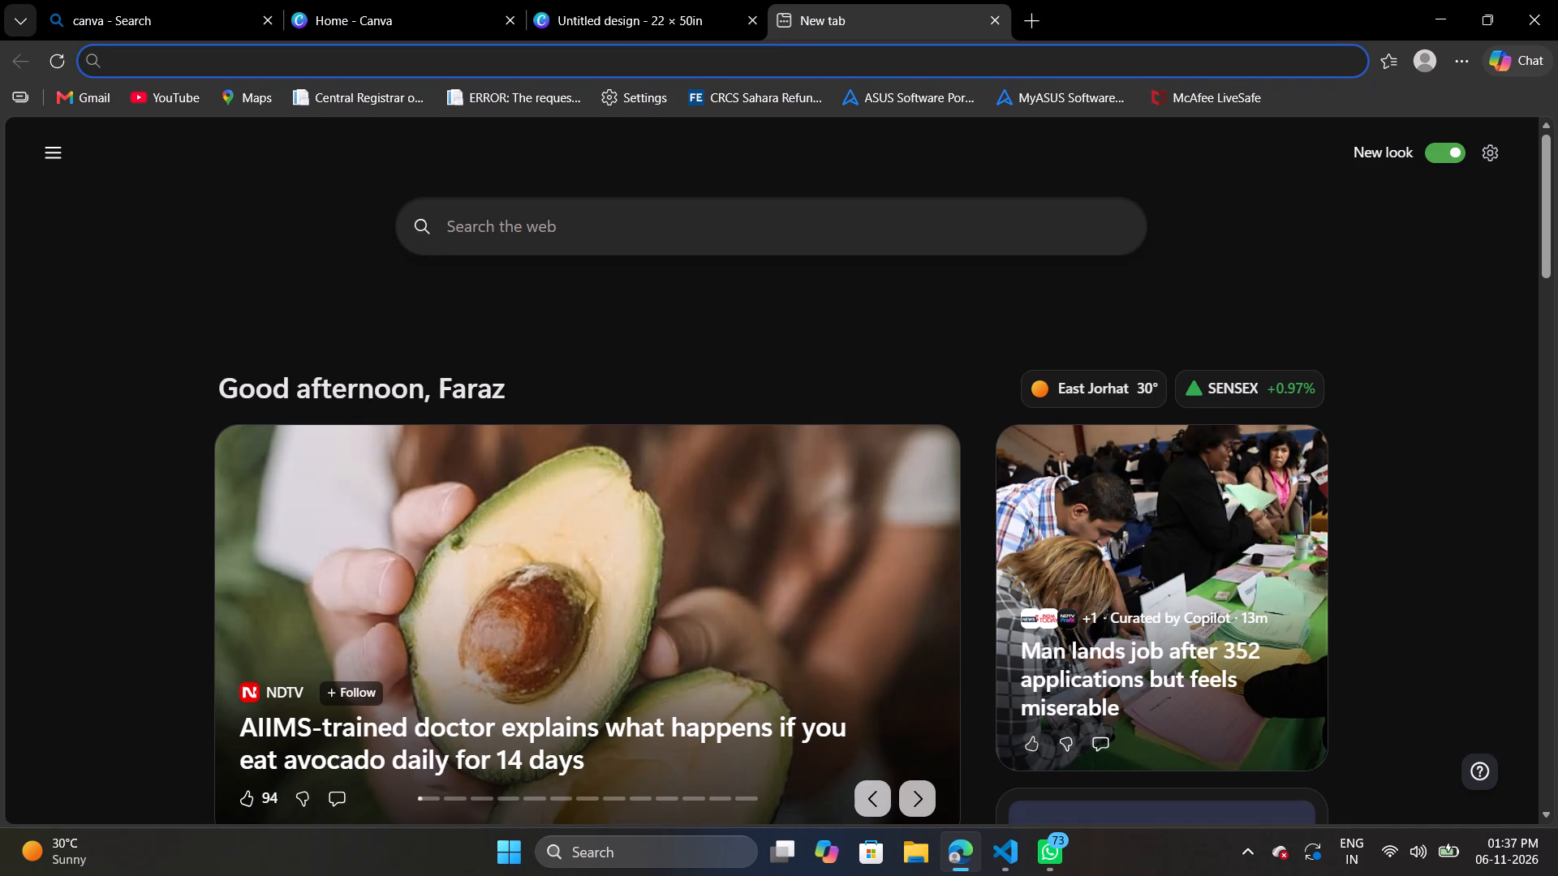
left_click(751, 60)
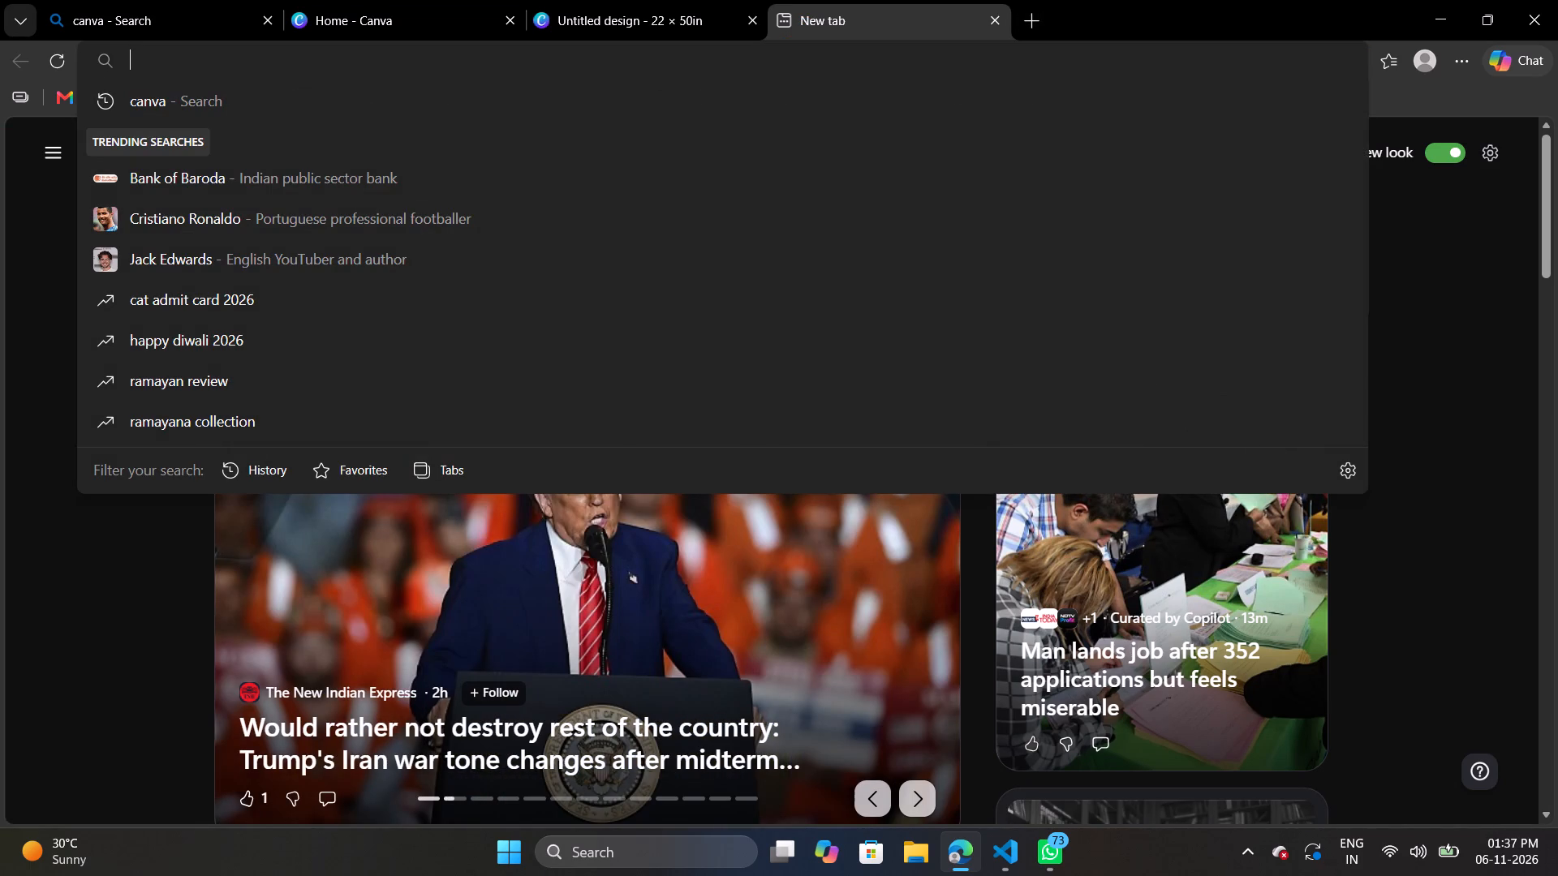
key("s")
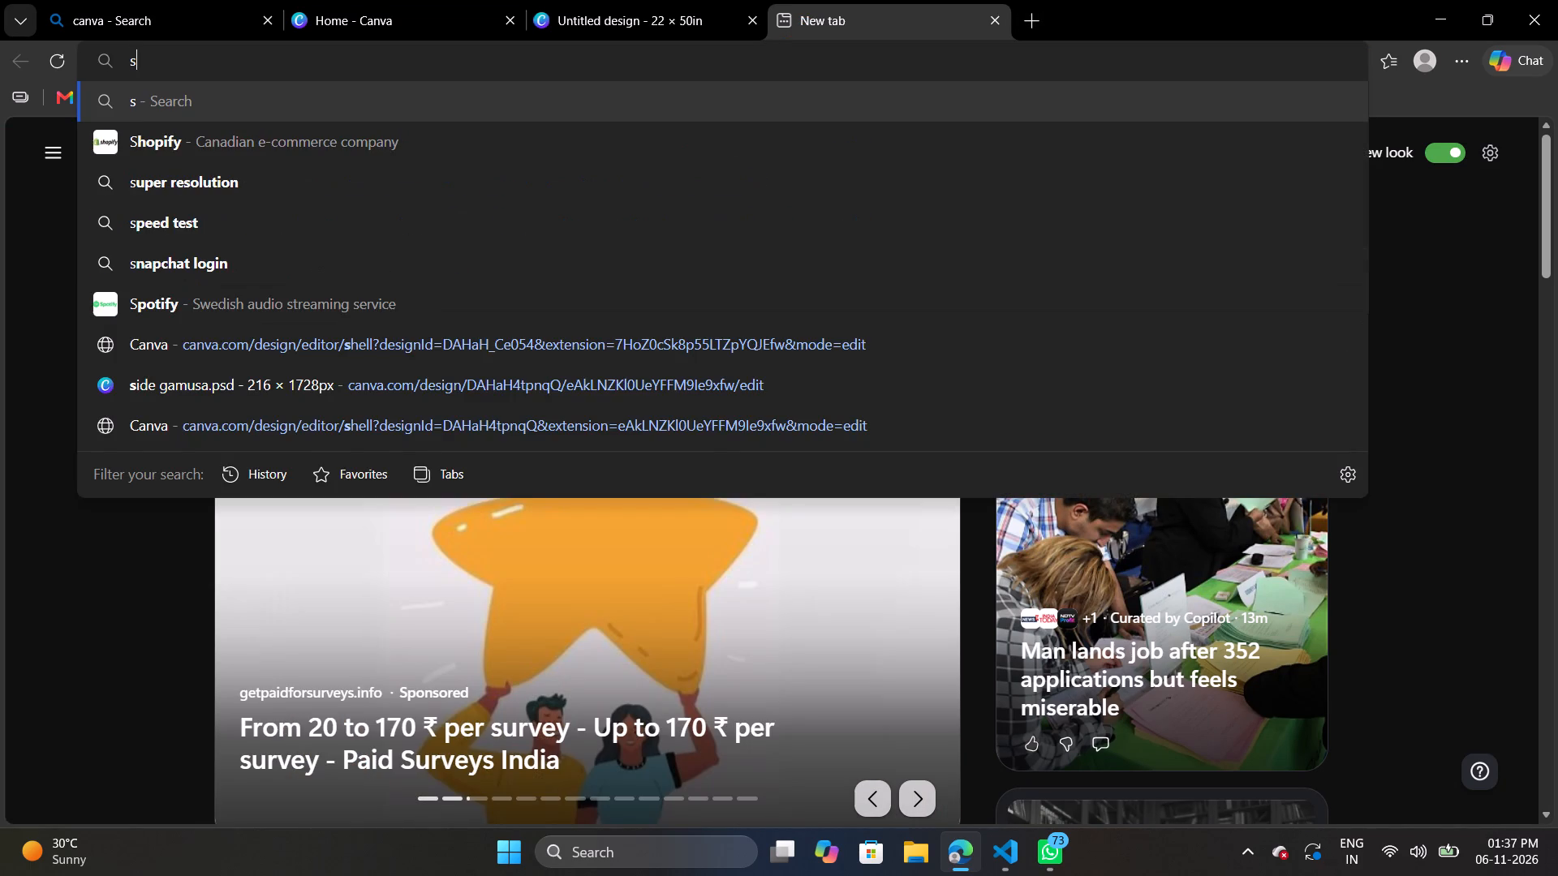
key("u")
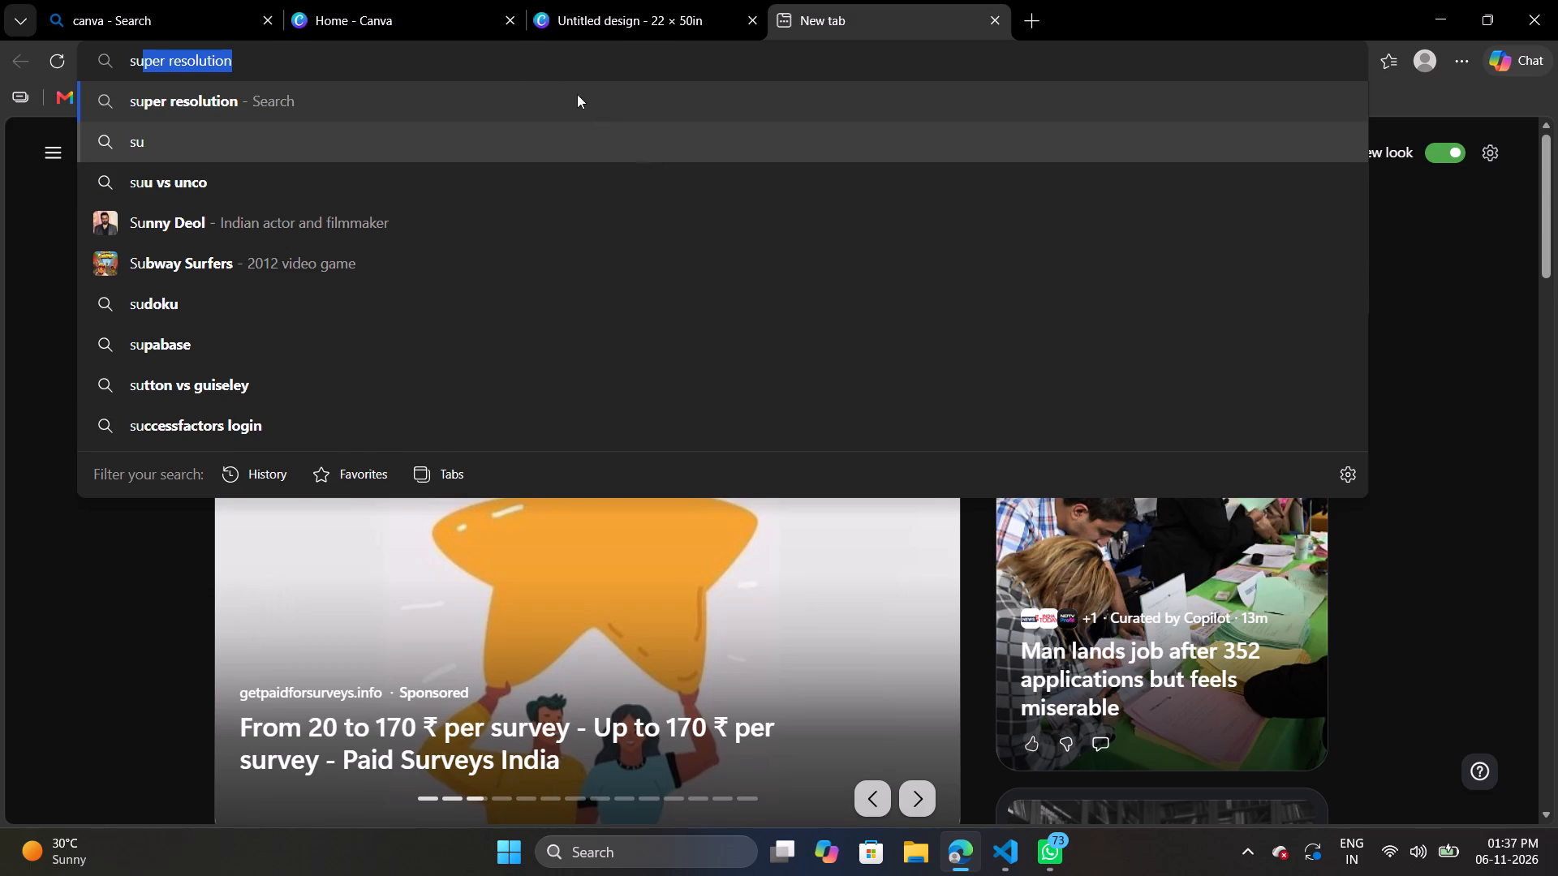
left_click(477, 86)
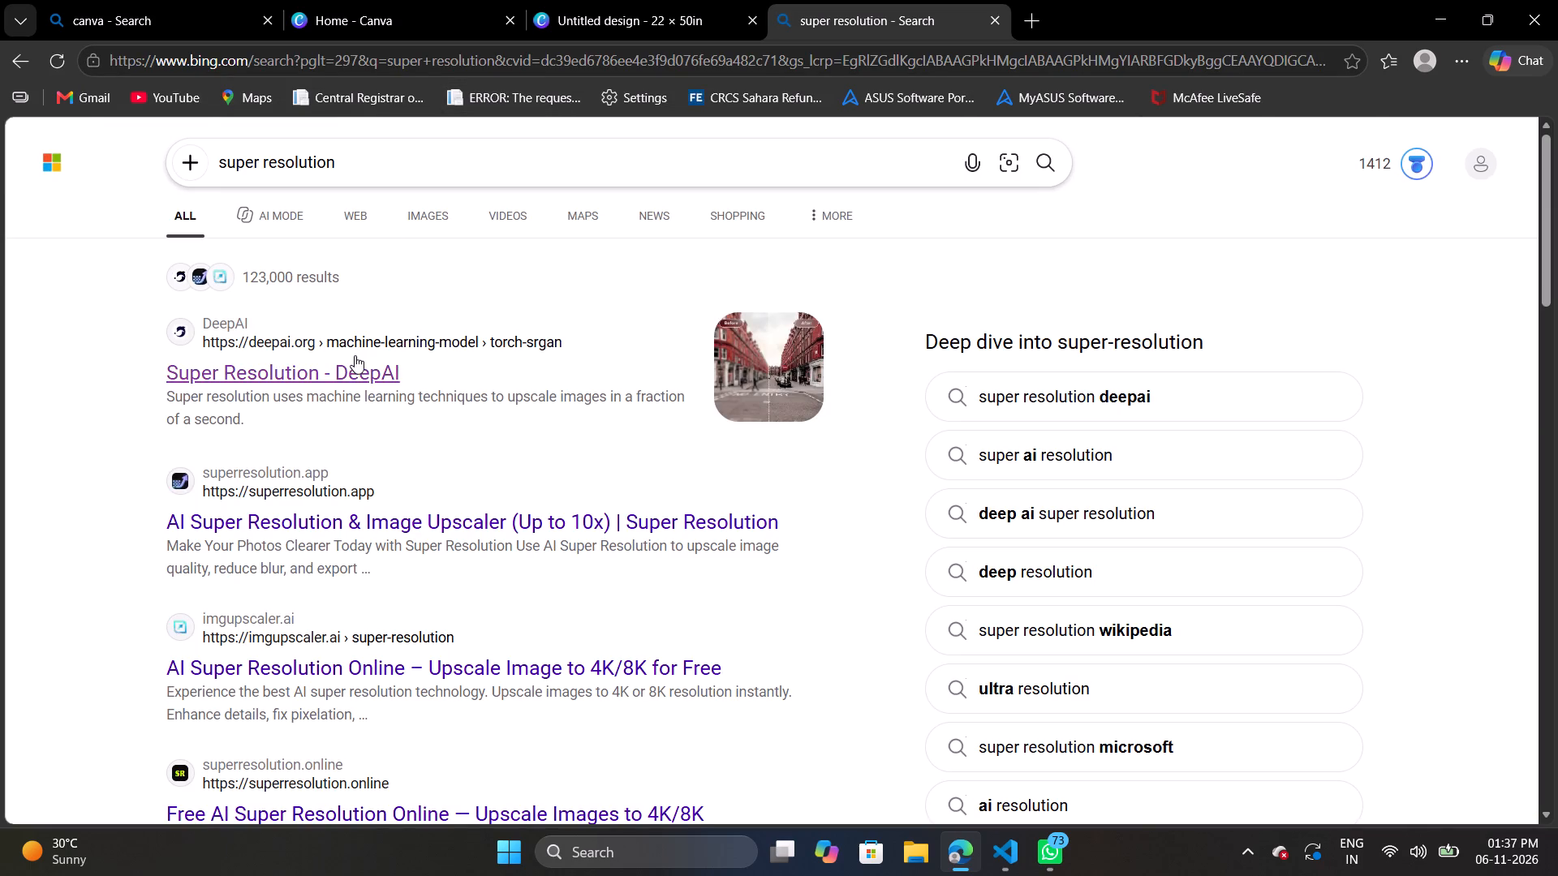
left_click(359, 369)
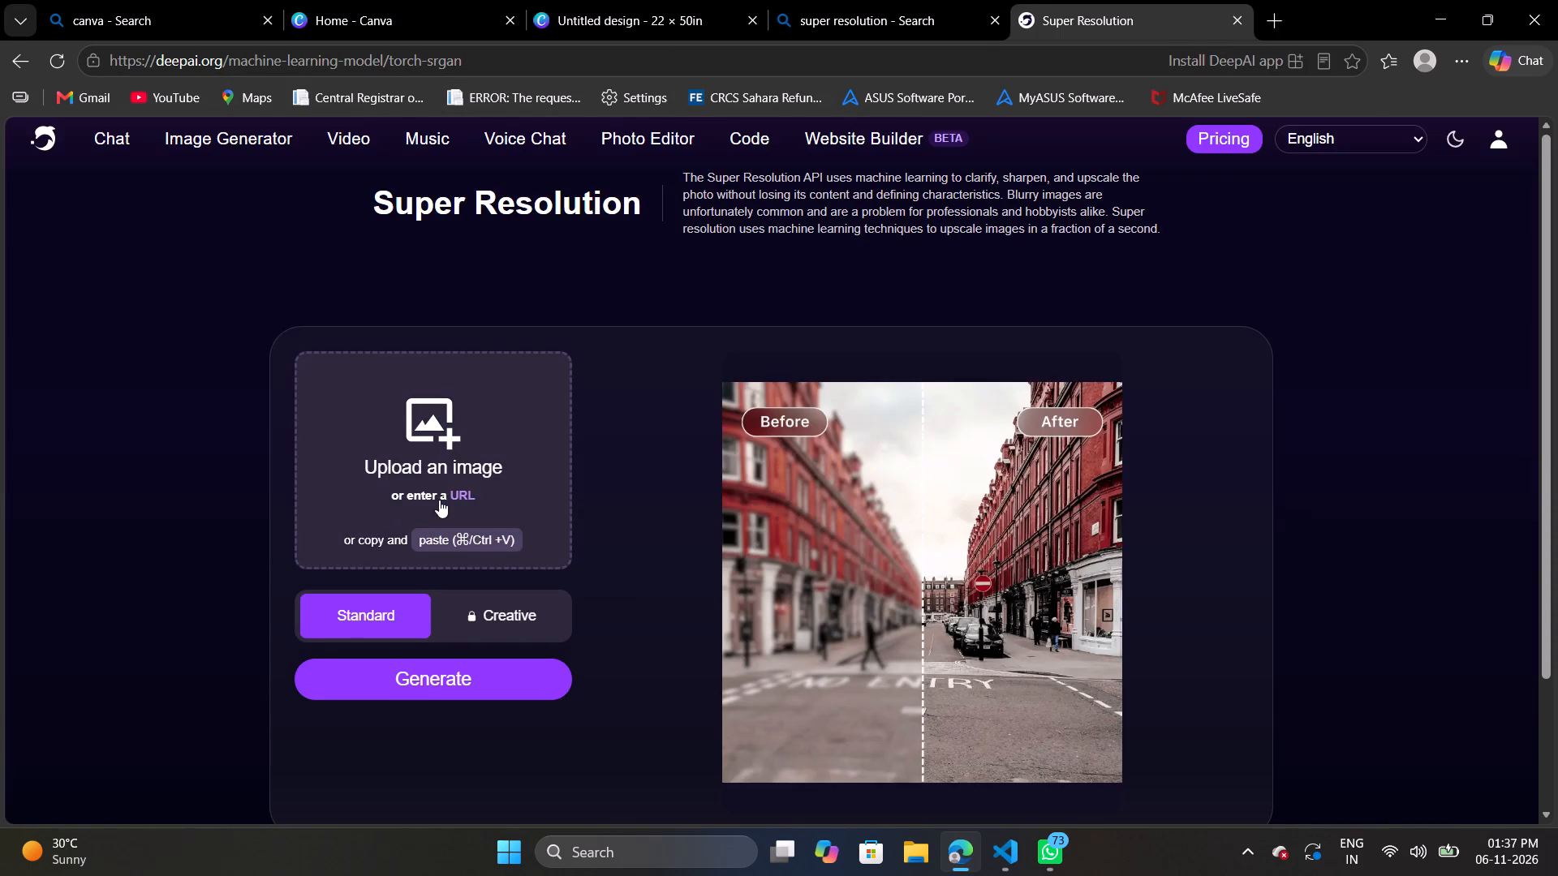
Upload "WhatsApp Image 2026-11-06 at 1.35.07 PM" from Downloads and generate its Standard super-resolution version.
left_click(452, 485)
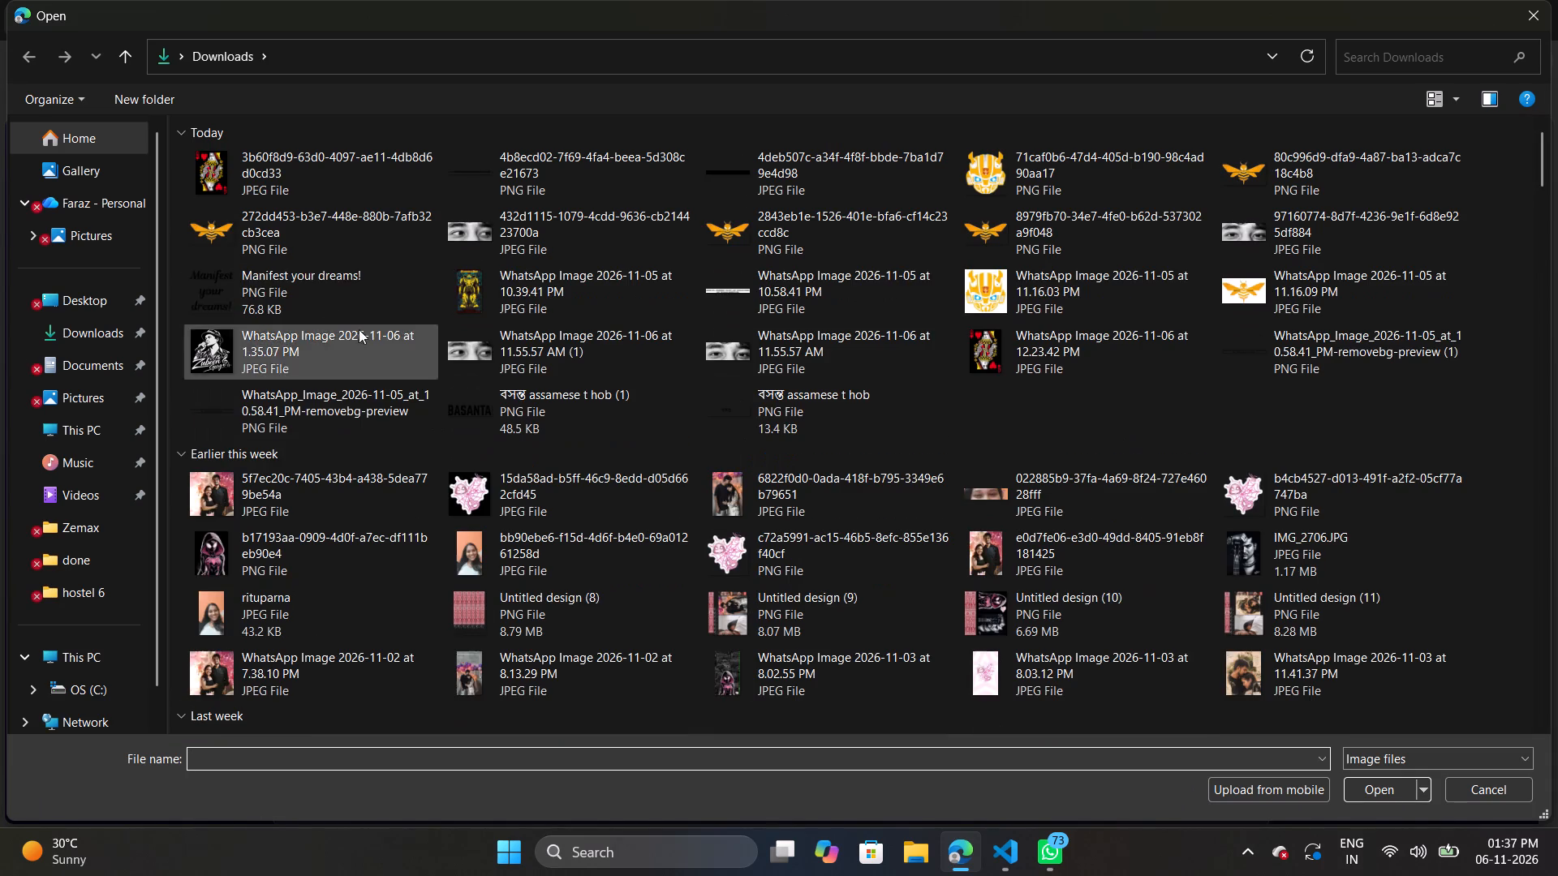
left_click(285, 339)
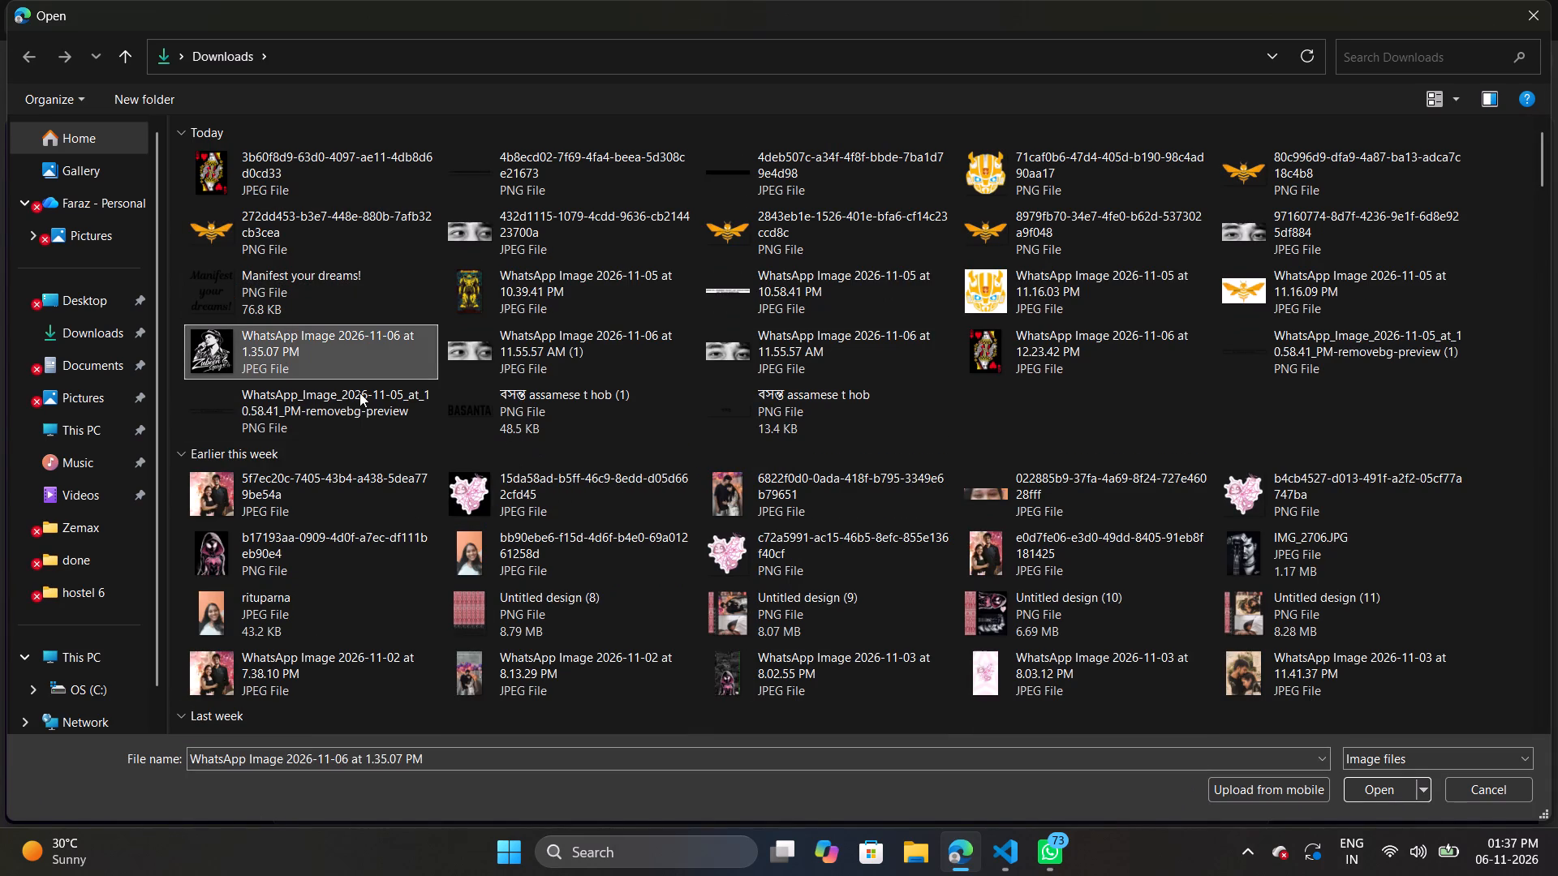
left_click(1379, 784)
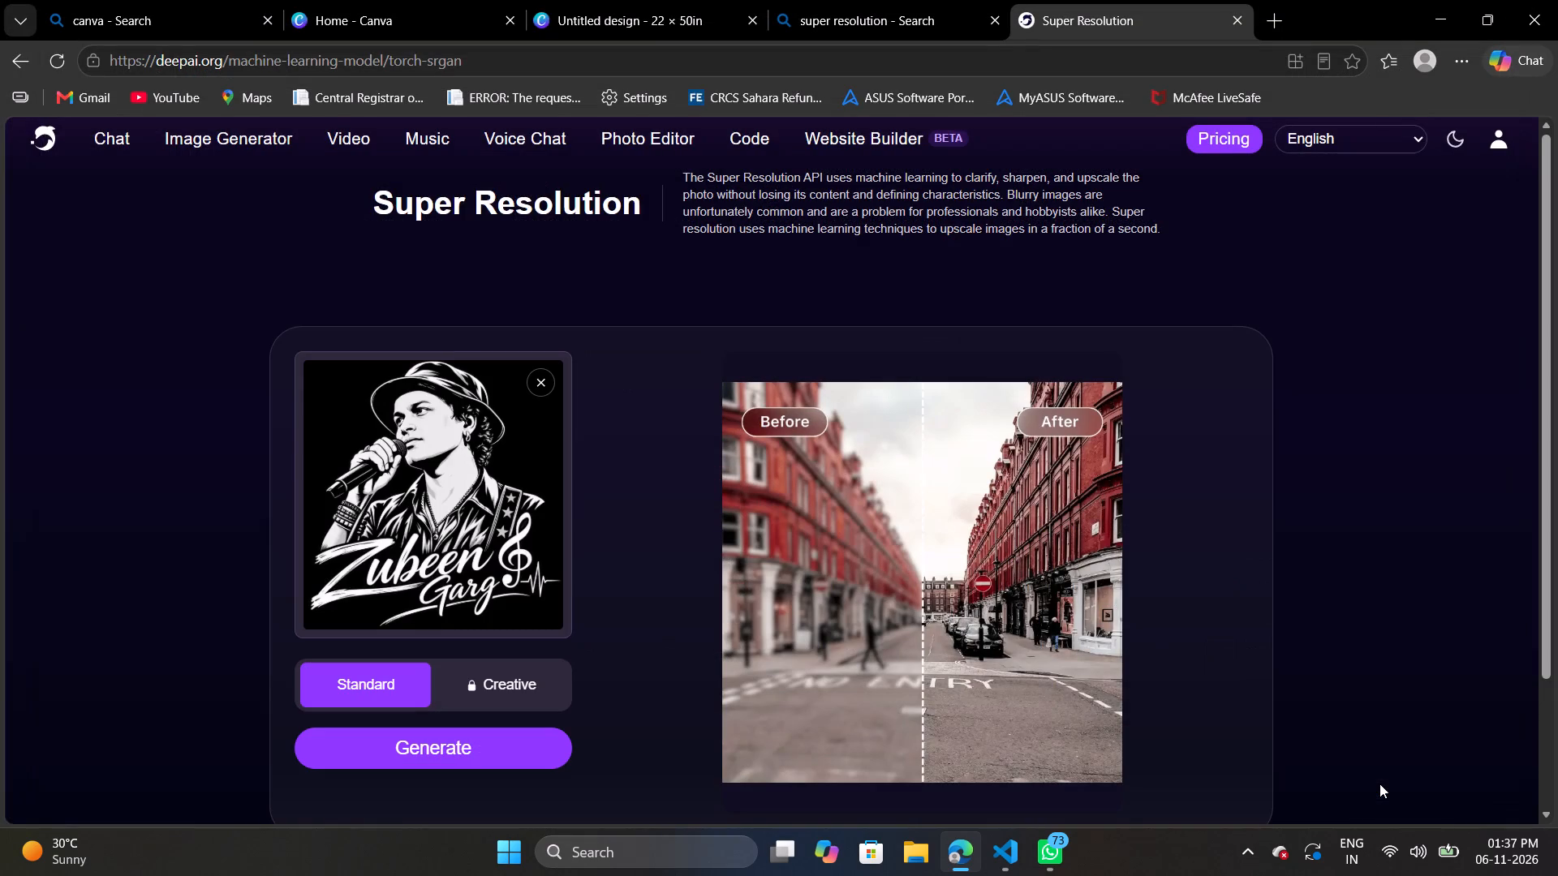
left_click(541, 735)
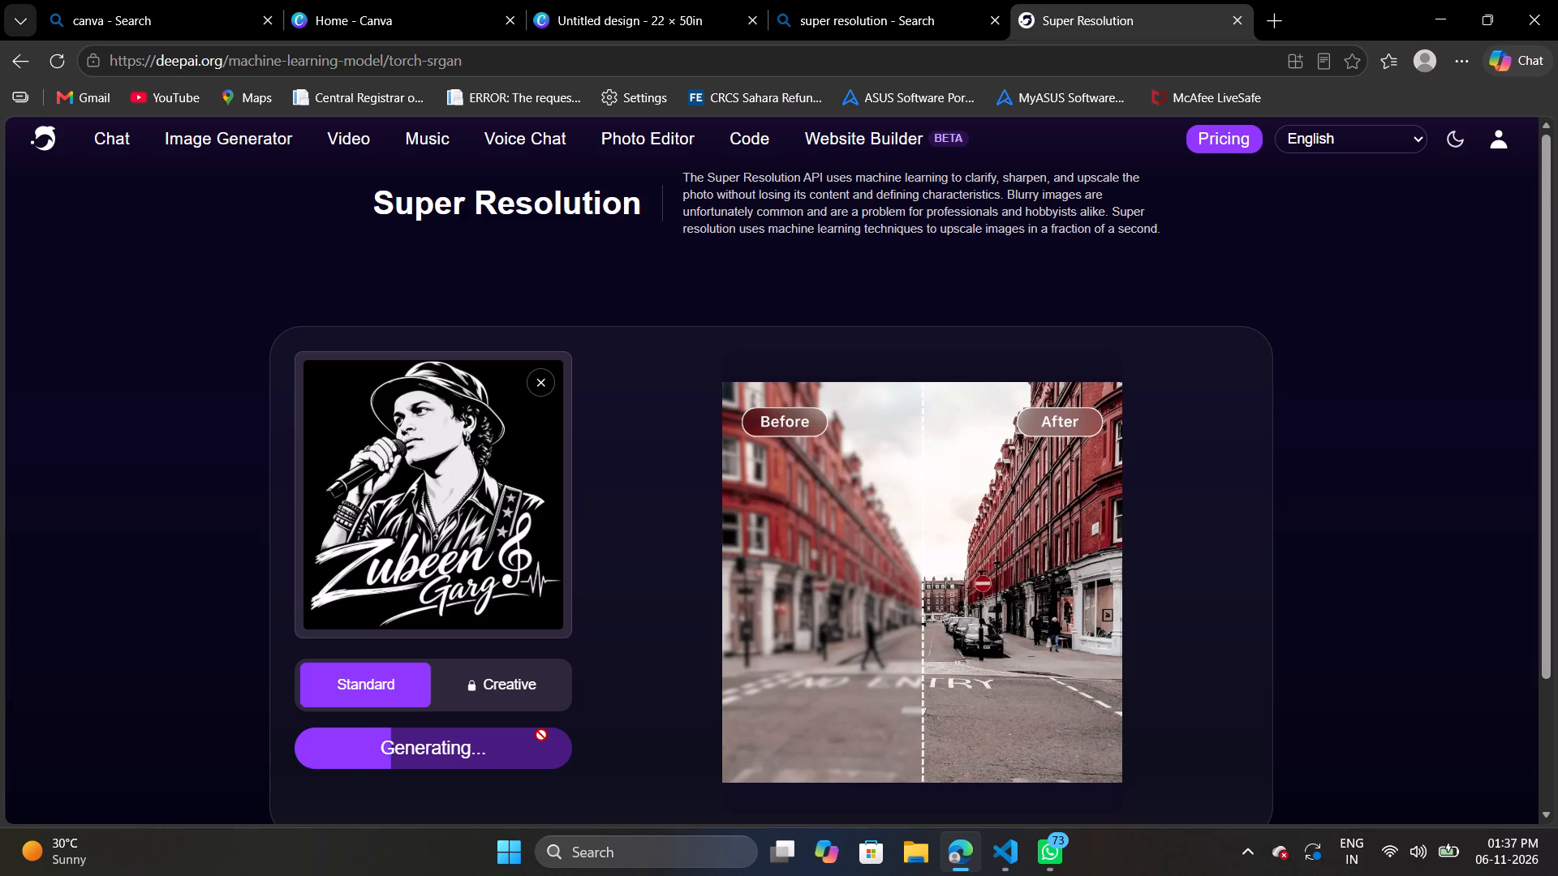
Apply Remove Background to the upscaled Zubeen Garg image.
scroll(541, 735, "down", 3)
scroll(541, 735, "up", 1)
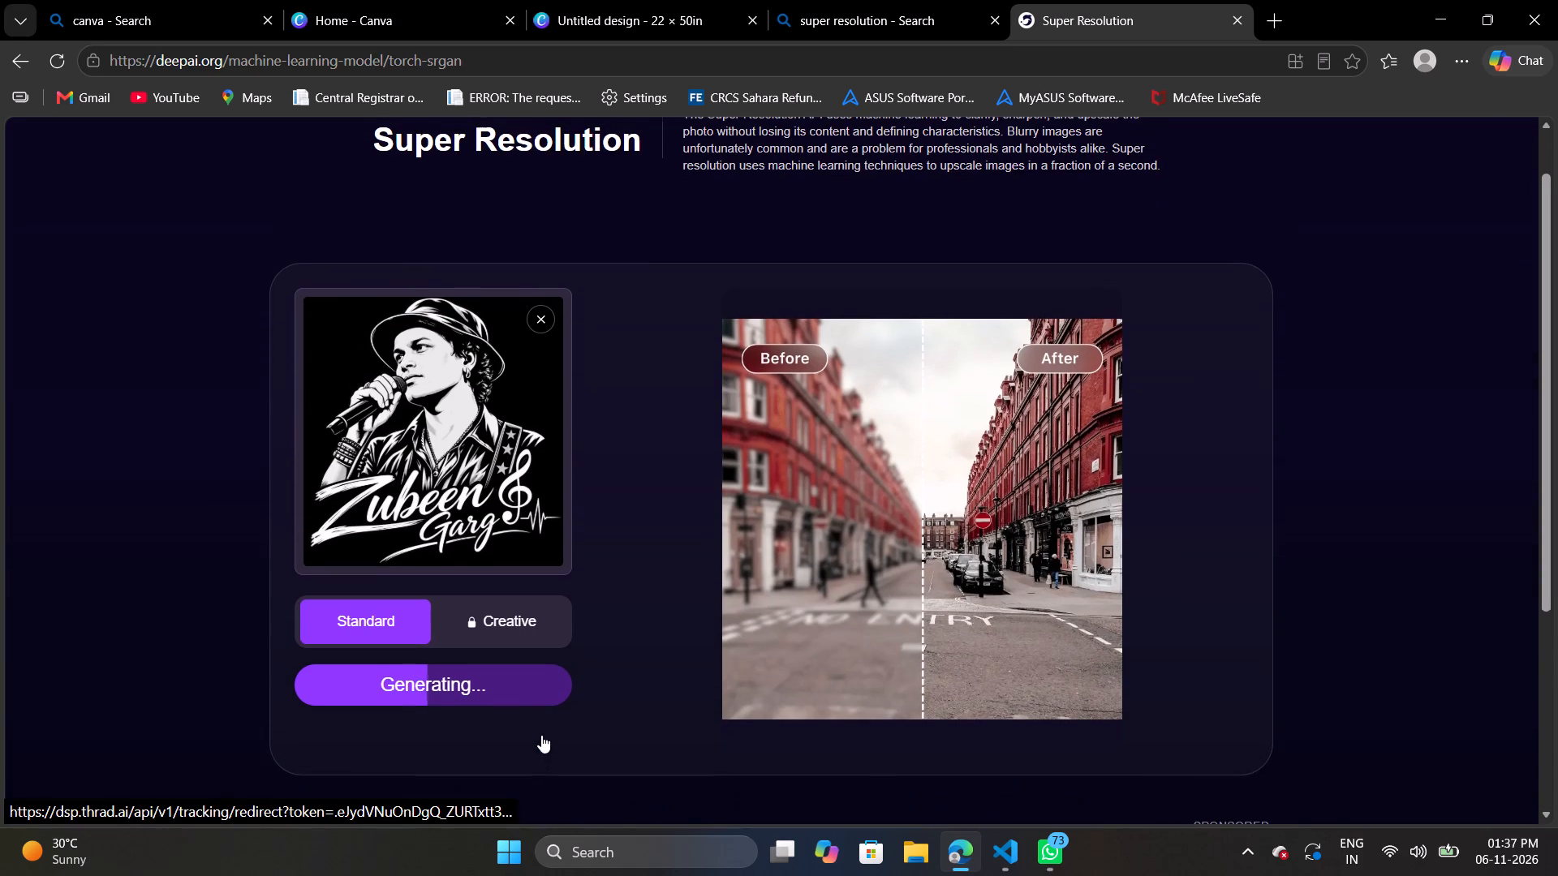
scroll(541, 735, "down", 1)
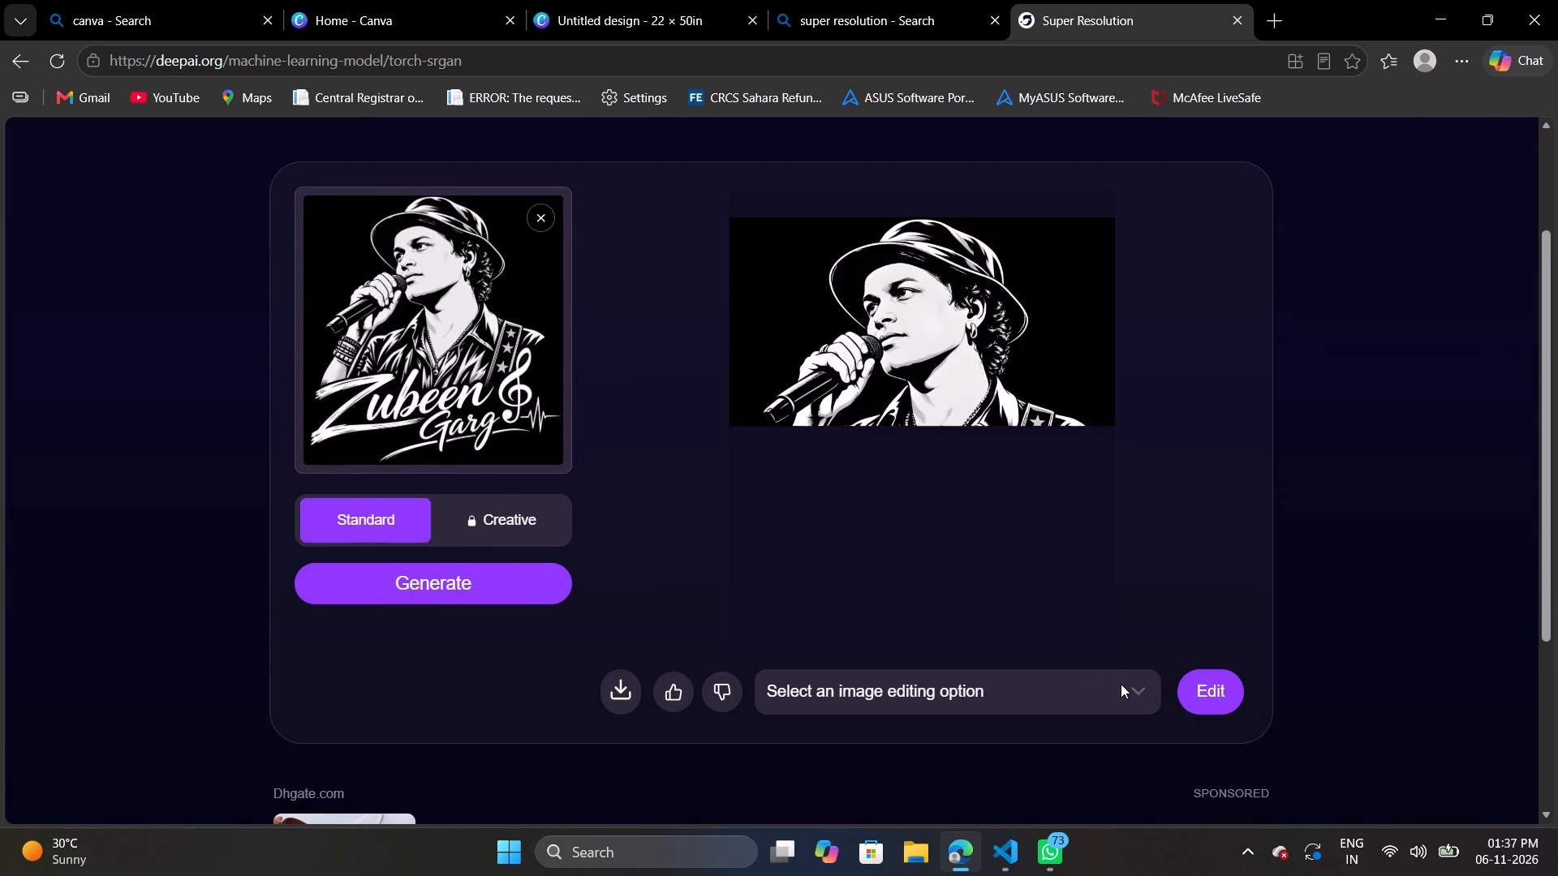
left_click(1130, 685)
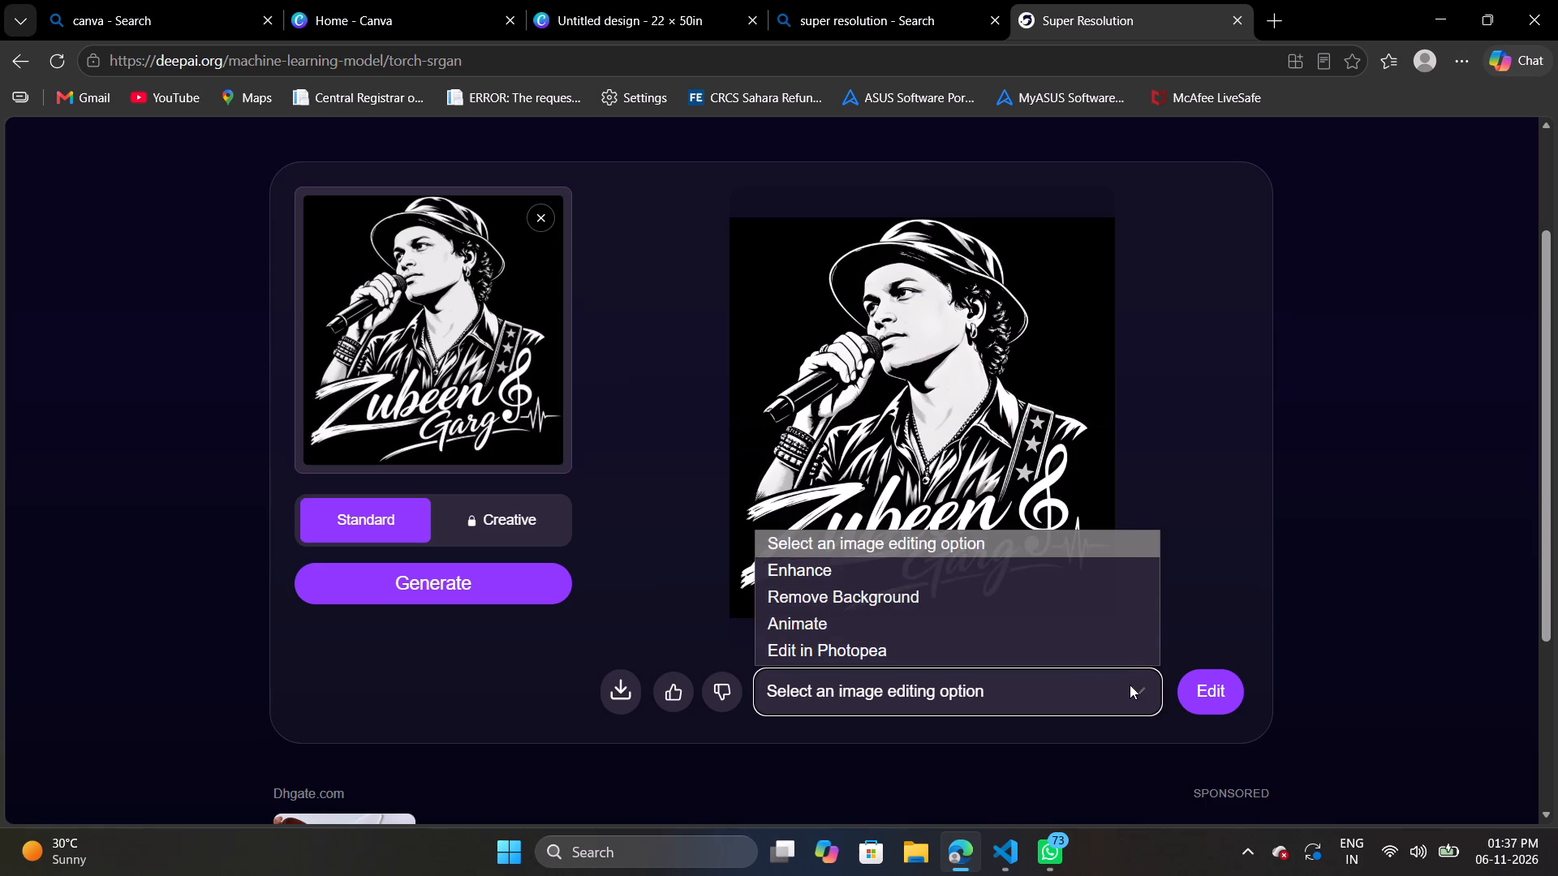
left_click(1095, 599)
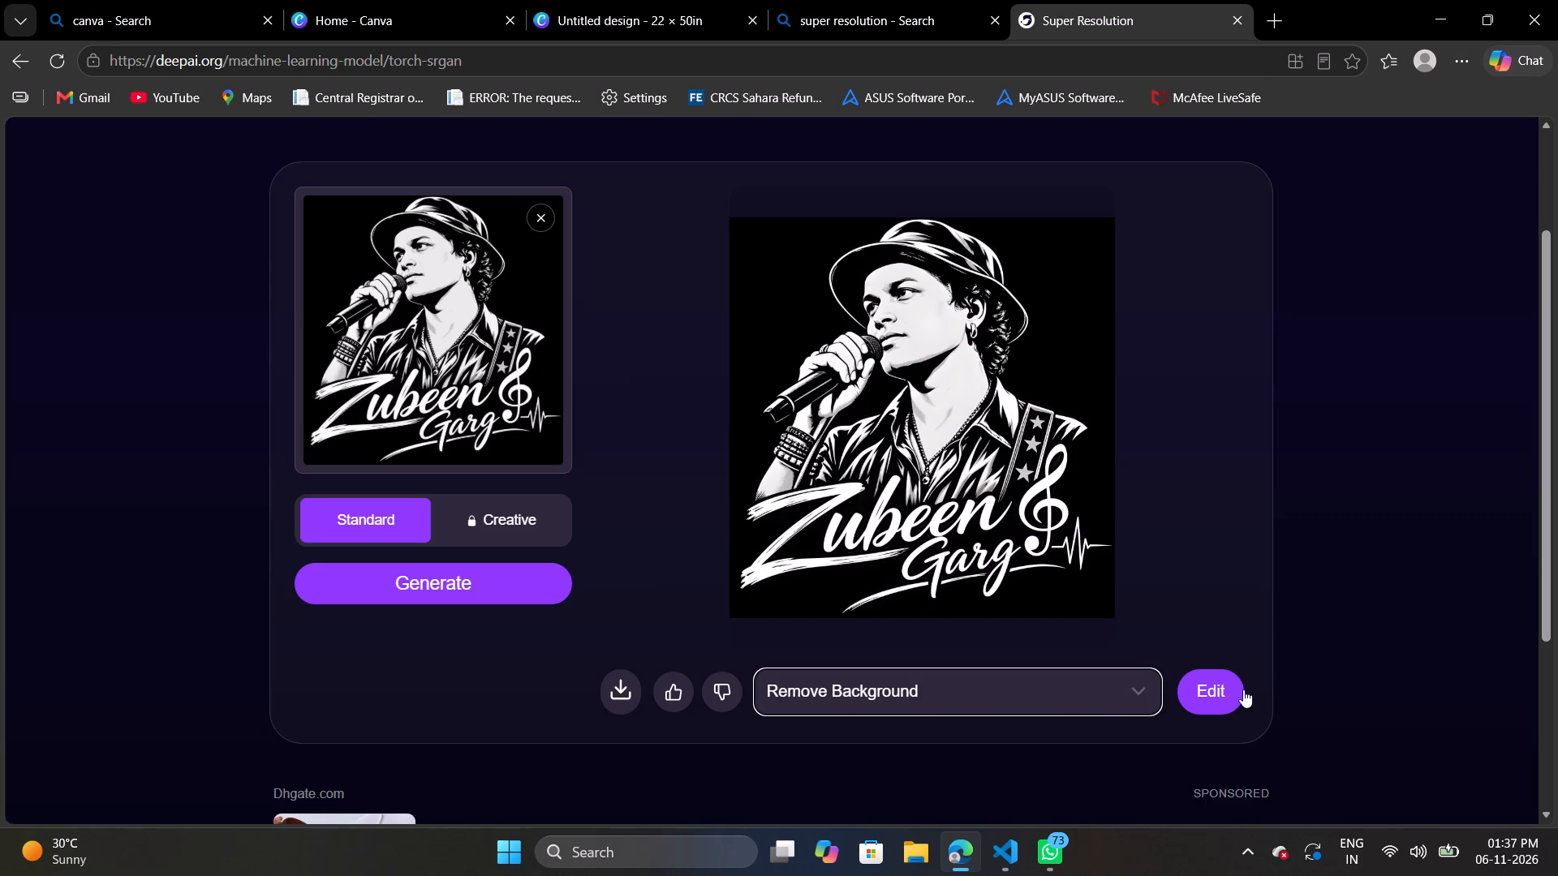
left_click(1215, 689)
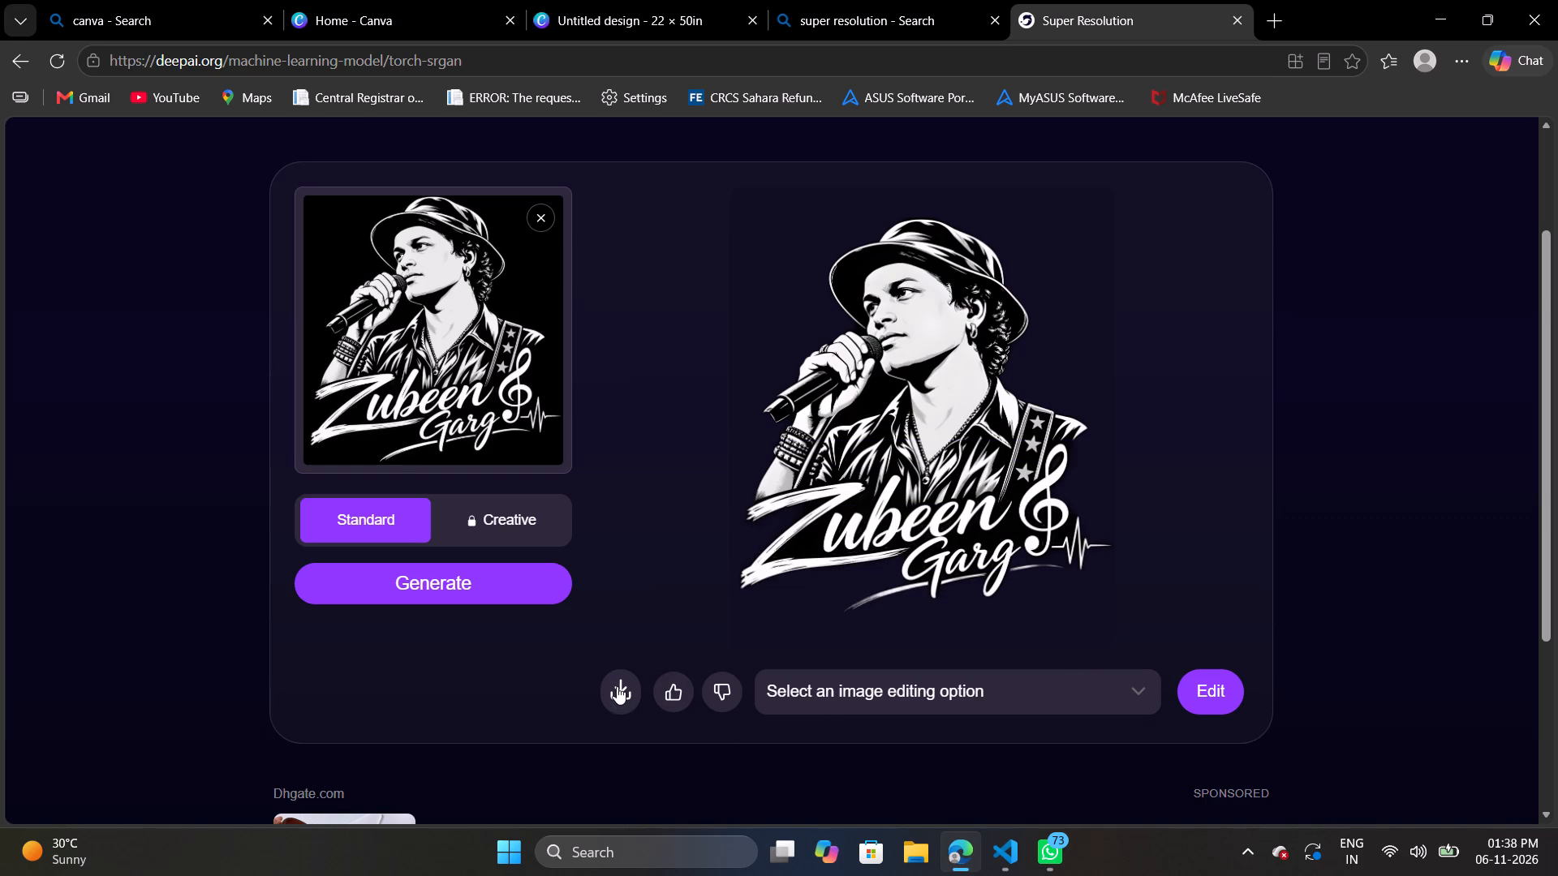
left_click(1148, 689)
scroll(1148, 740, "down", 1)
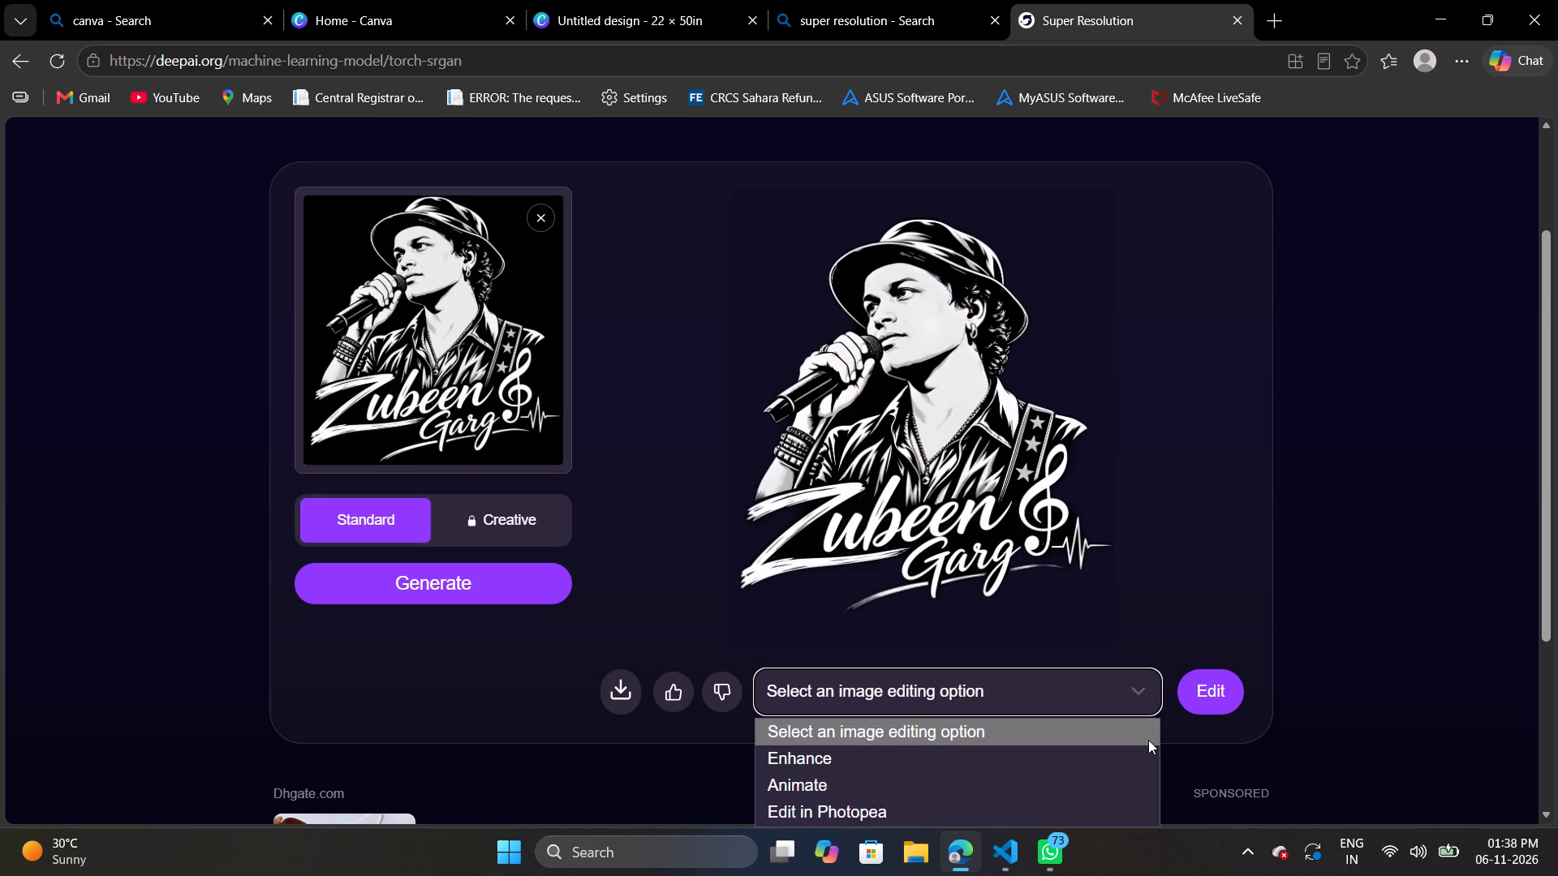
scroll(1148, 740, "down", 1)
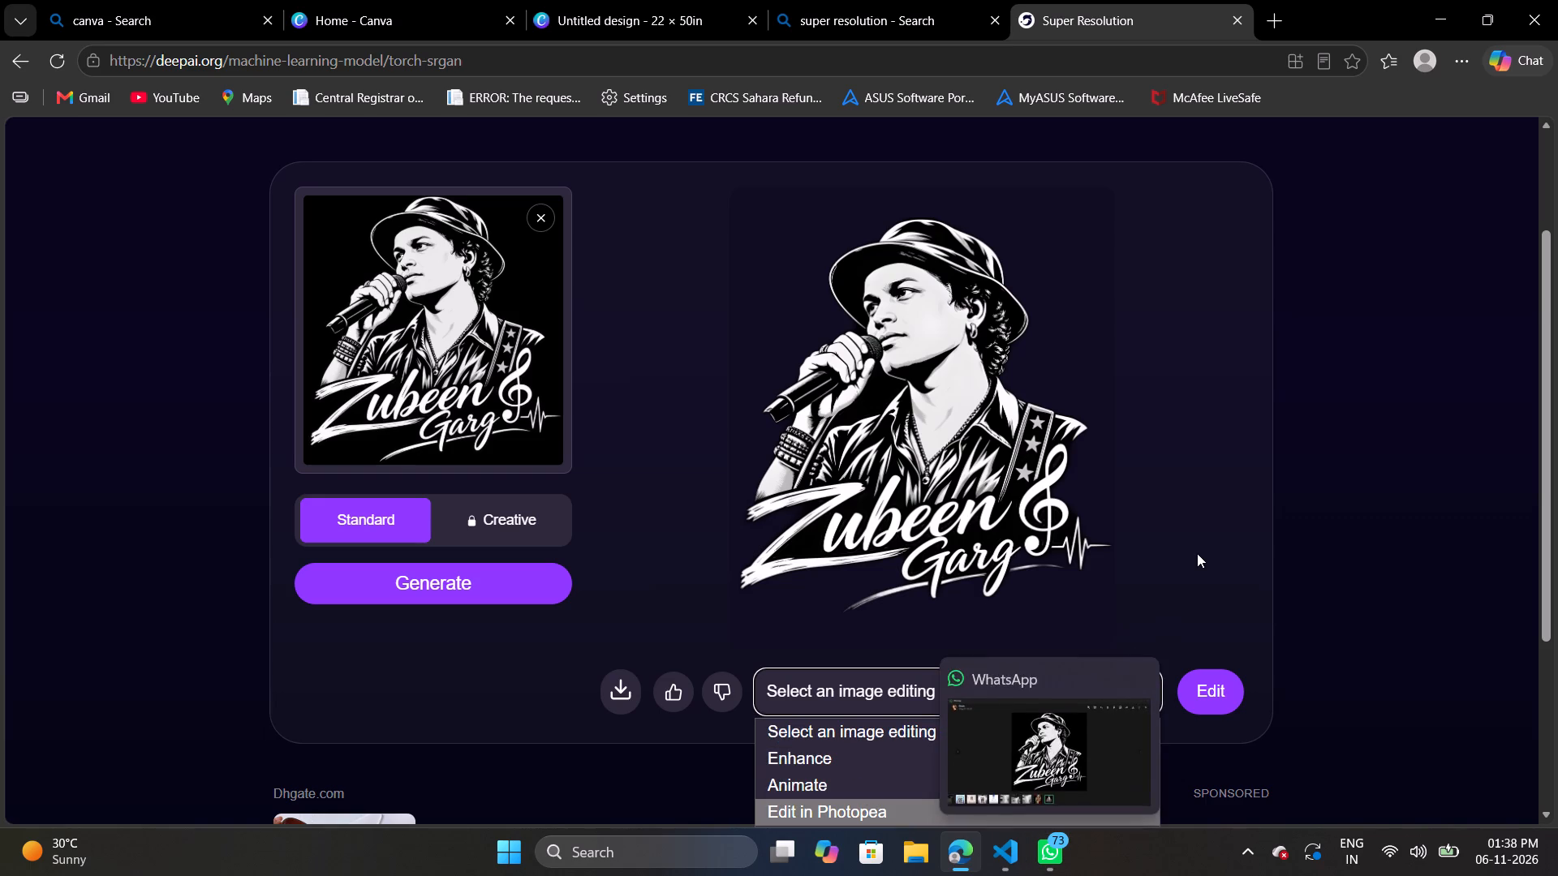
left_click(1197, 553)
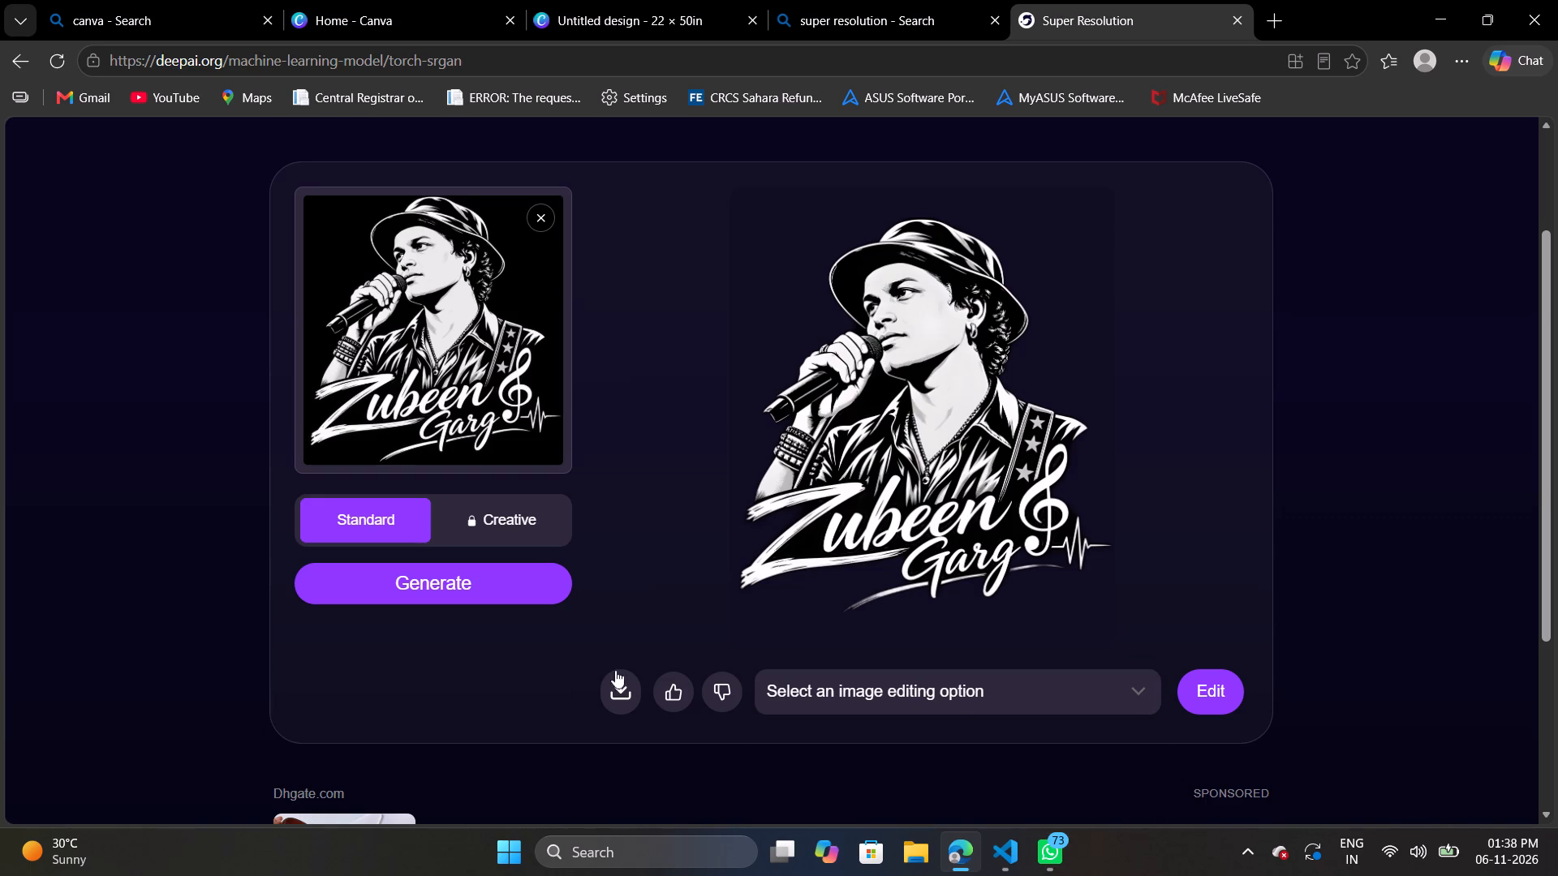
Download the background-free Zubeen Garg image as a PNG and dismiss the downloads list.
left_click(625, 682)
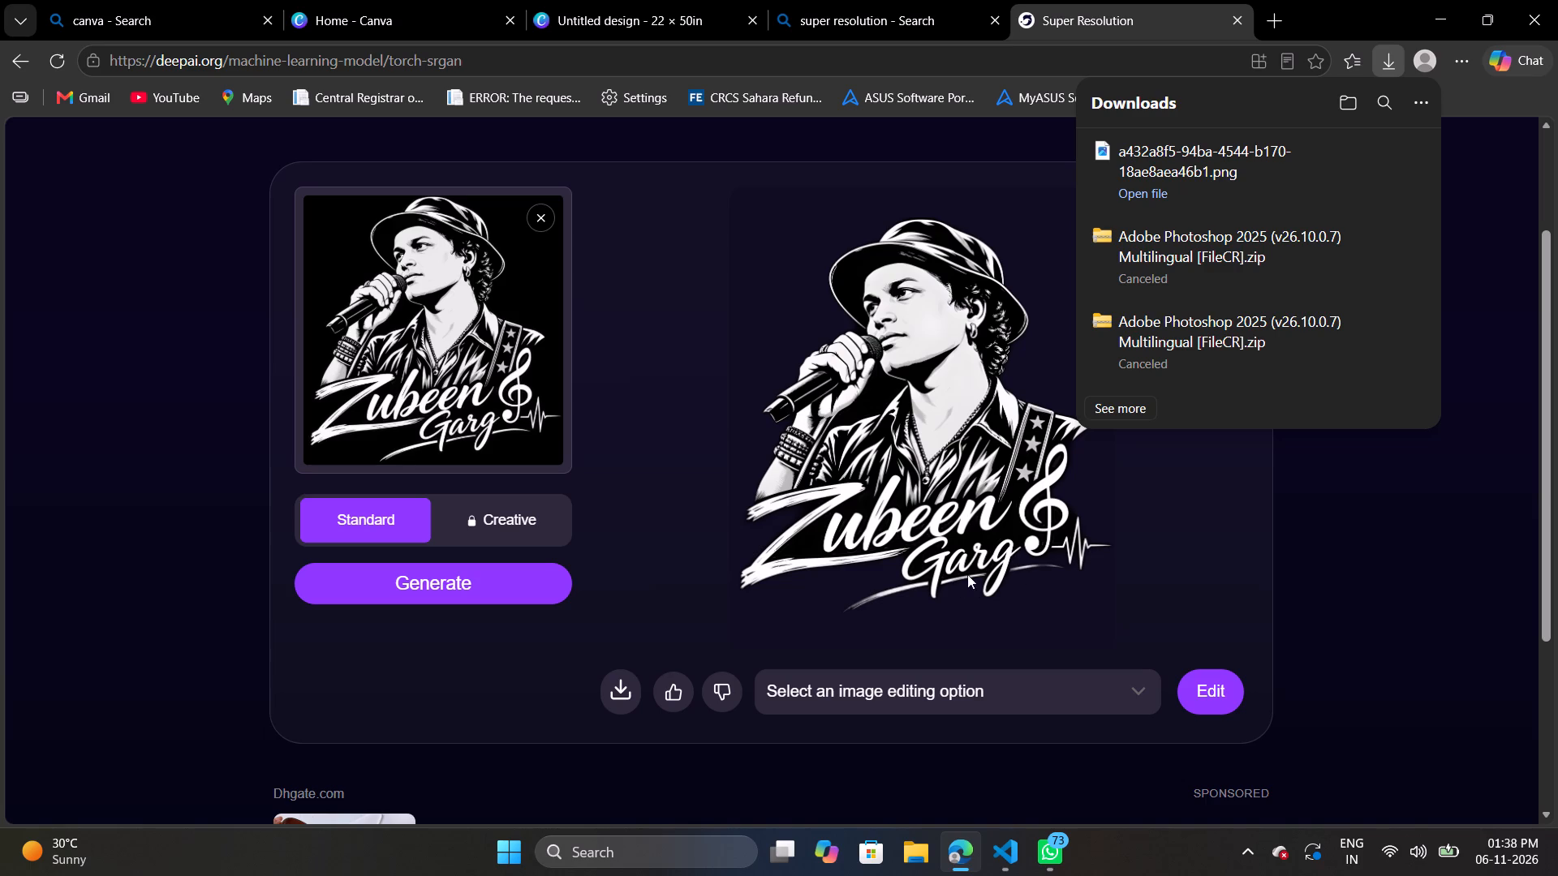
left_click(1235, 578)
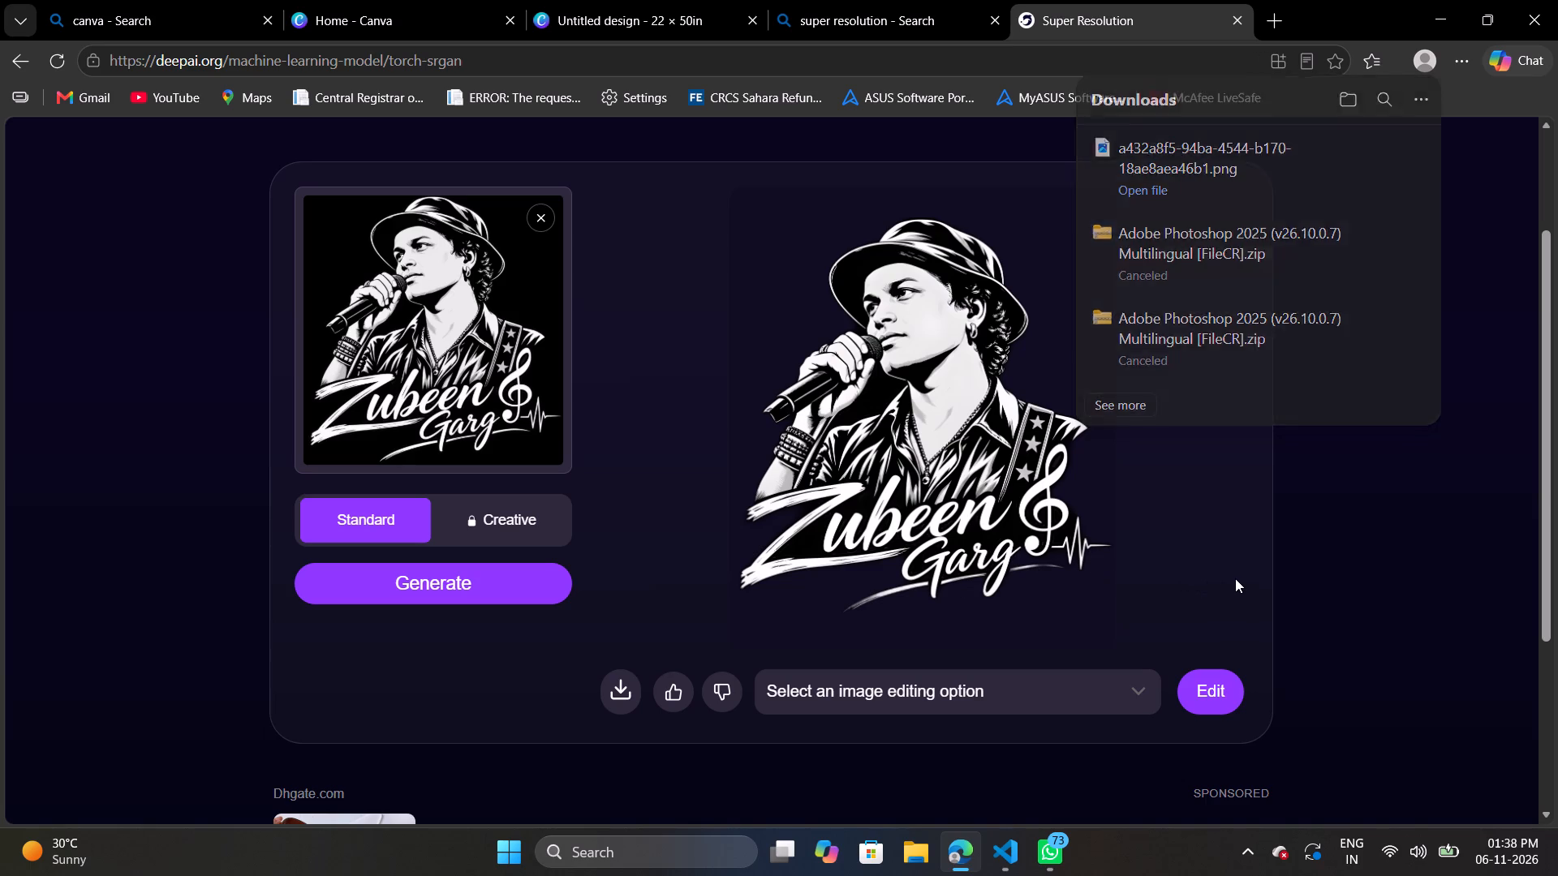
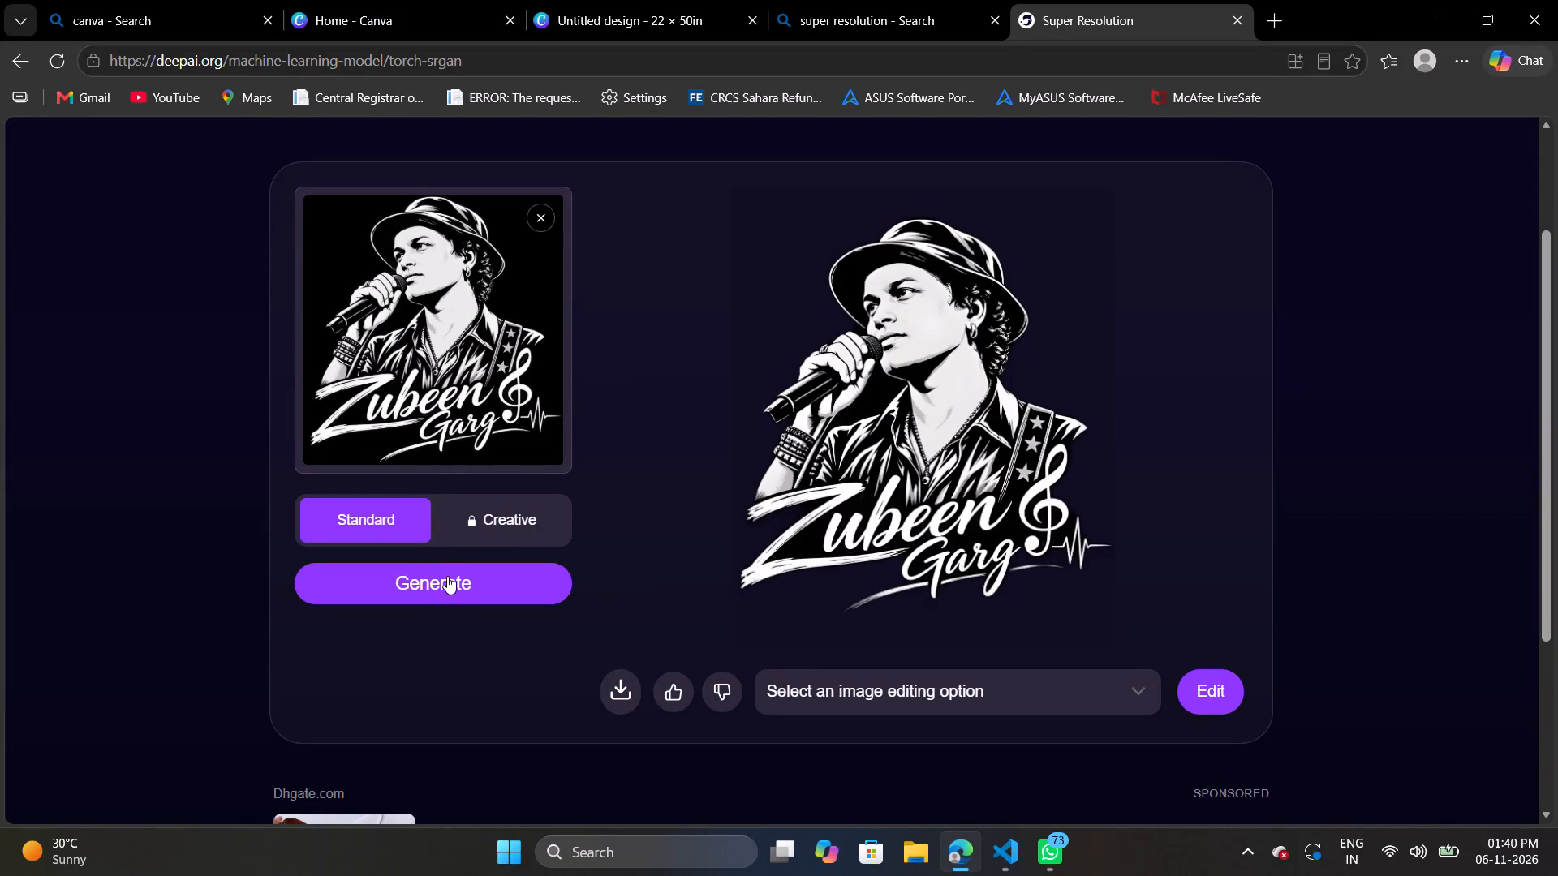
Replace the source image with WhatsApp Image 2026-11-06 at 1.40.33 PM from Downloads and generate its Standard super-resolution version.
left_click(545, 224)
left_click(490, 280)
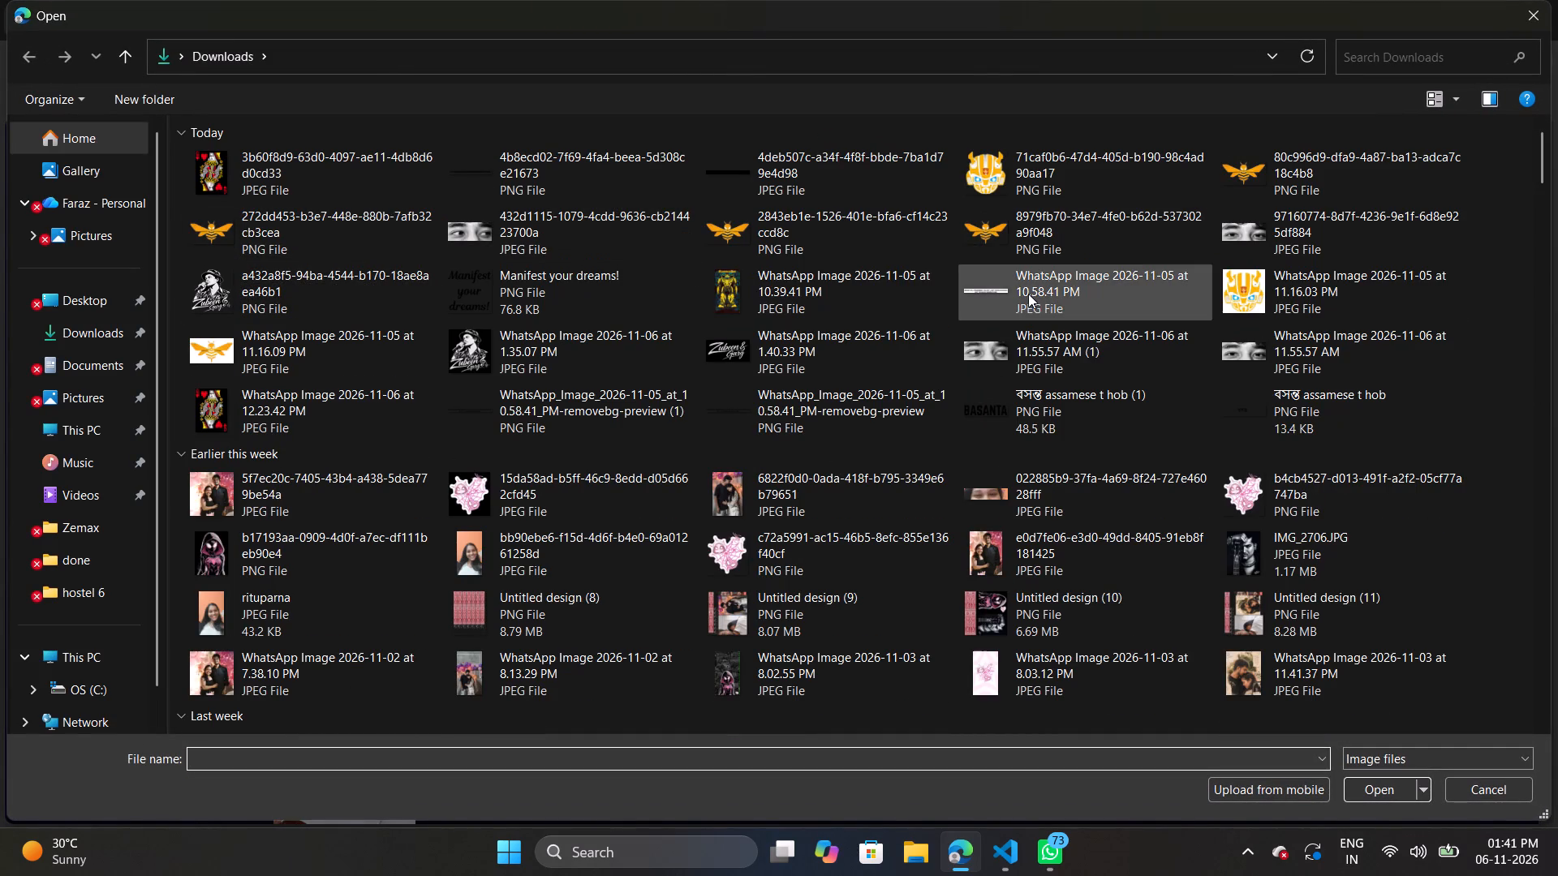
left_click(898, 345)
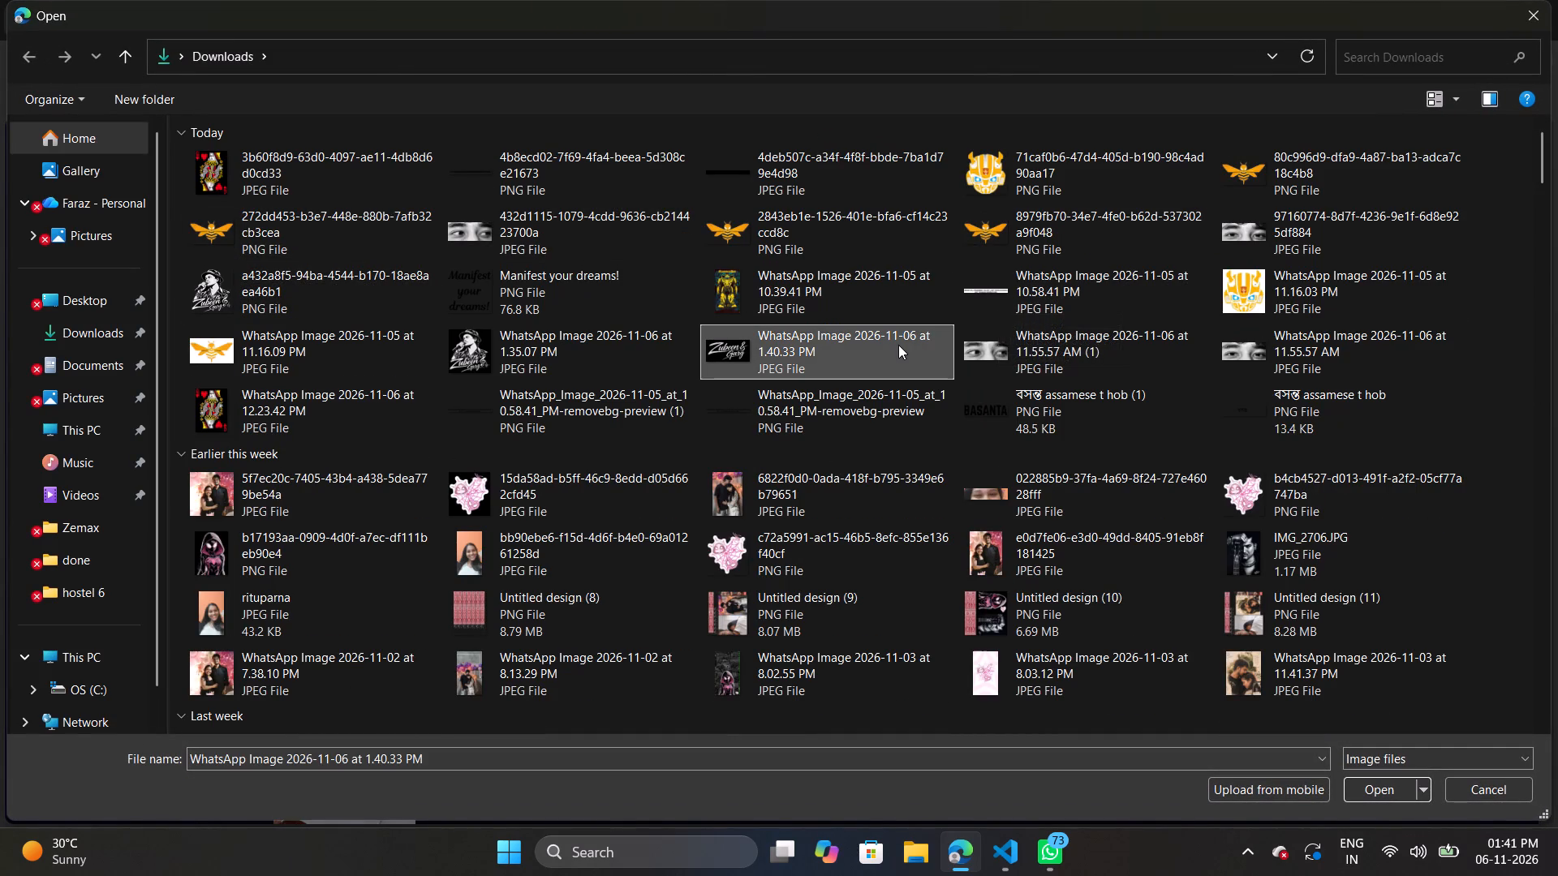
left_click(1391, 788)
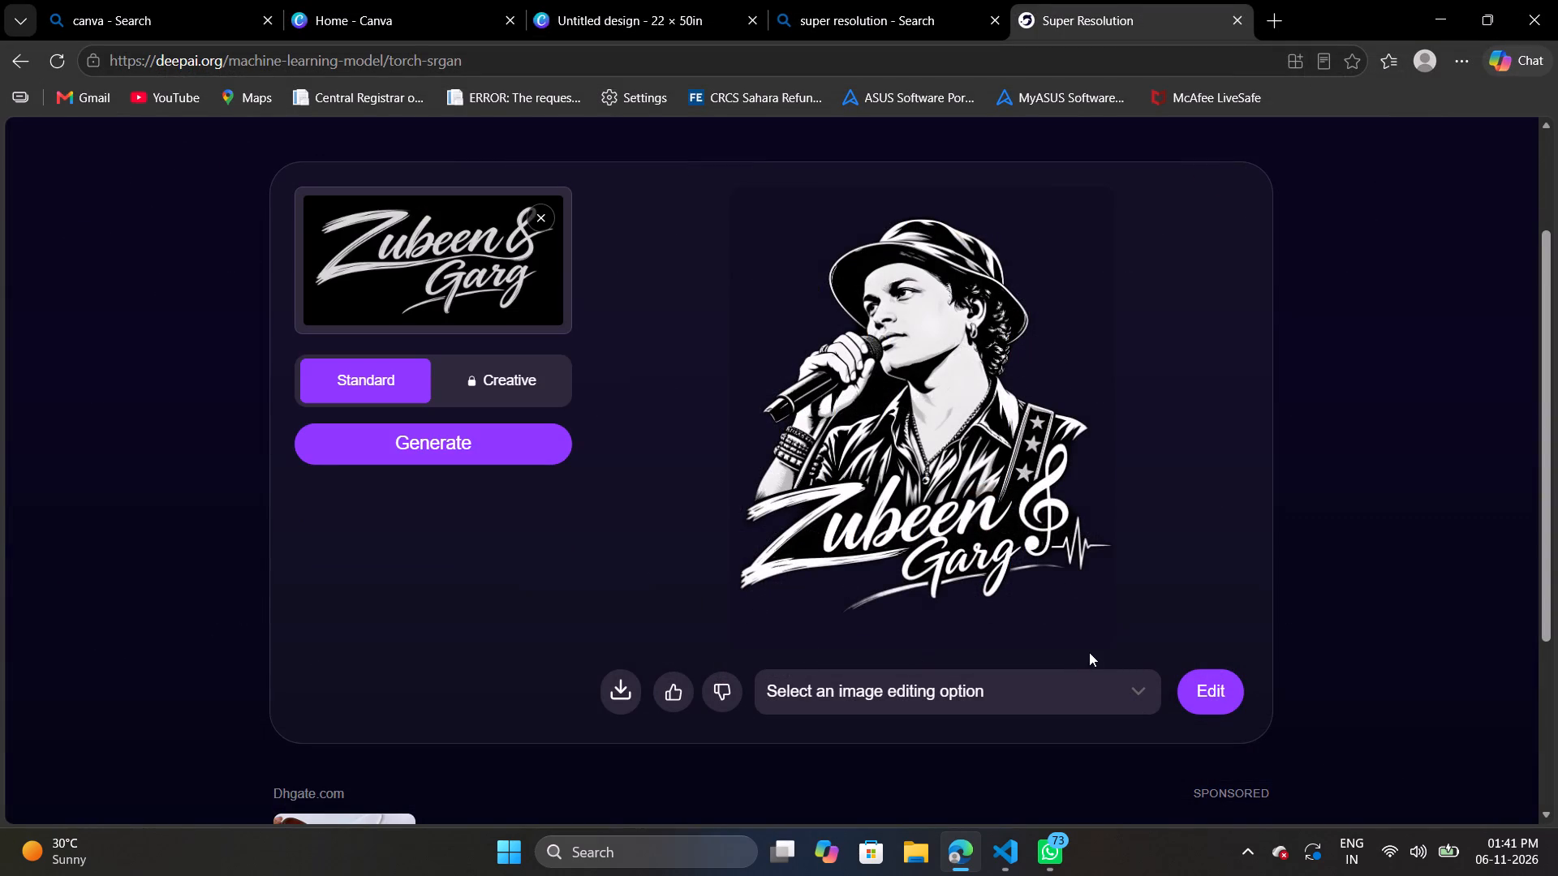
left_click(1131, 692)
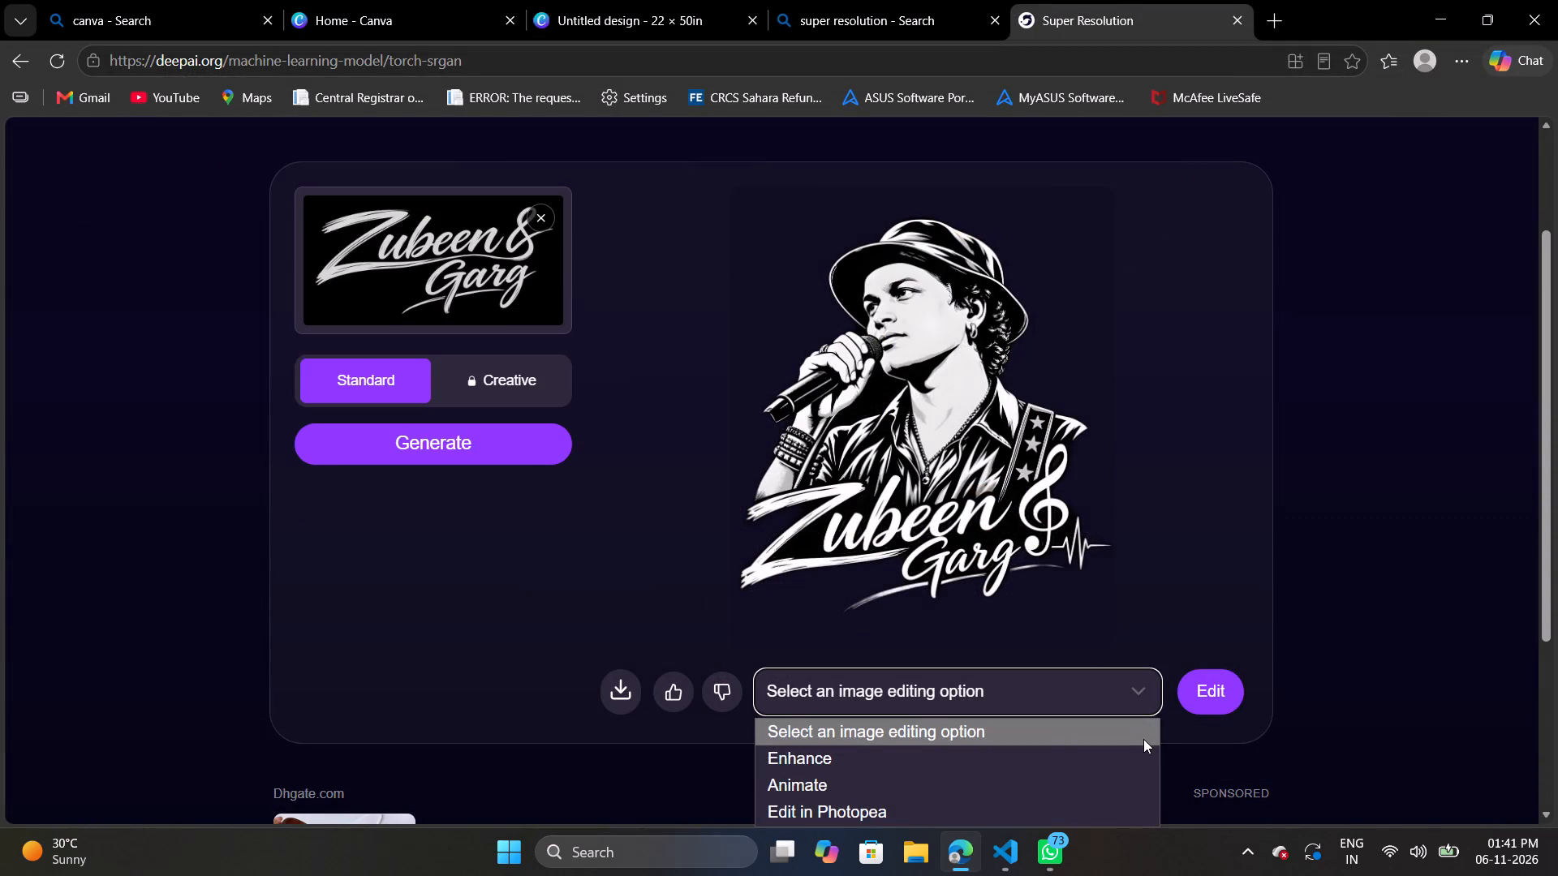
left_click(530, 449)
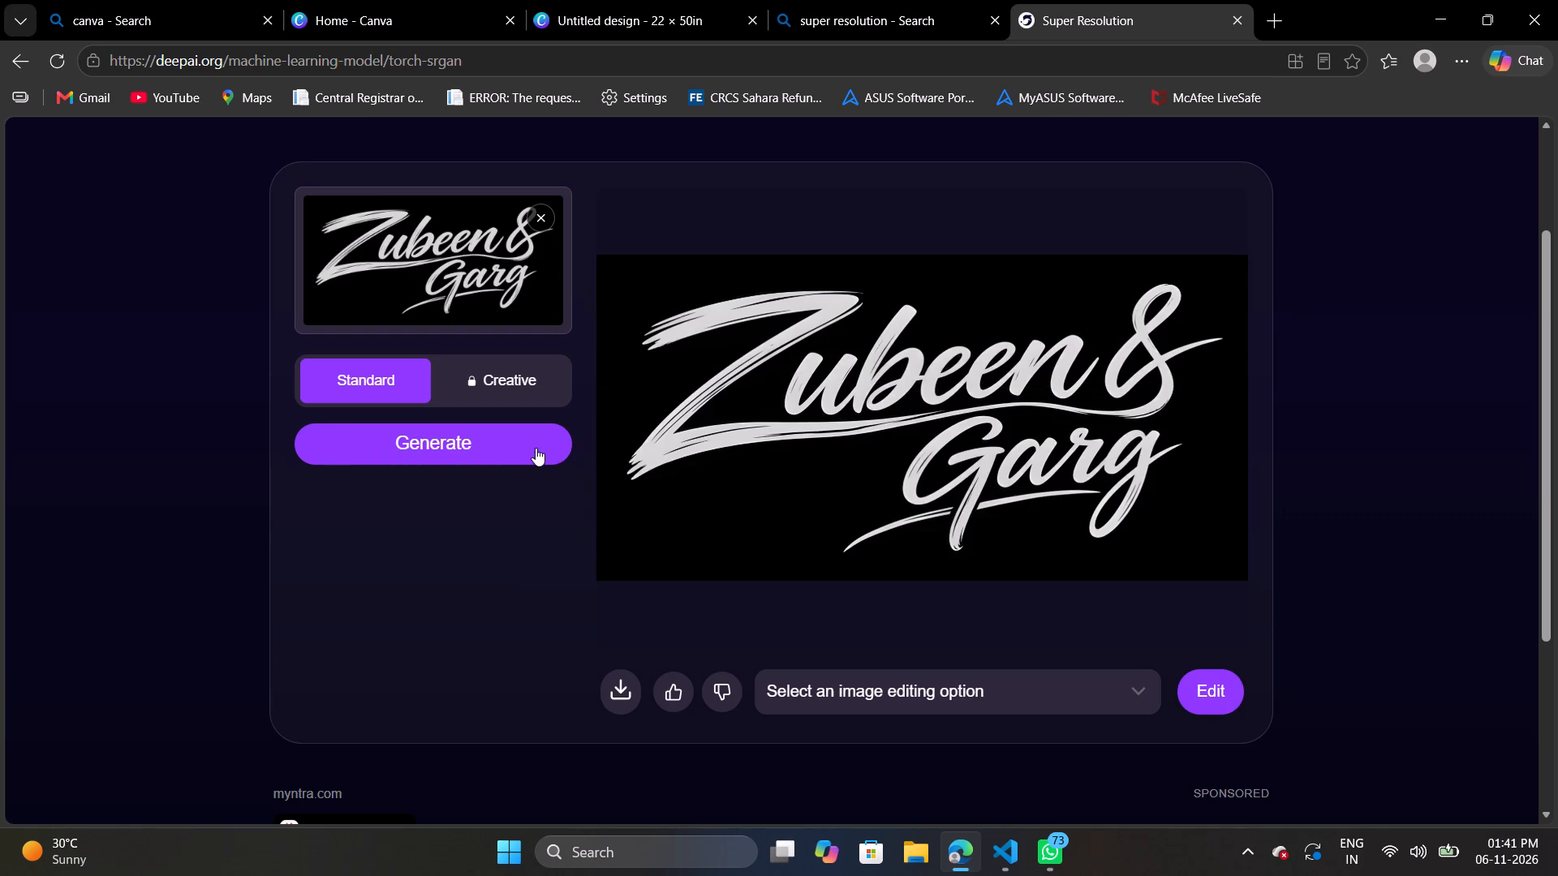
Open the image editing options for the upscaled Zubeen Garg lettering.
left_click(1132, 686)
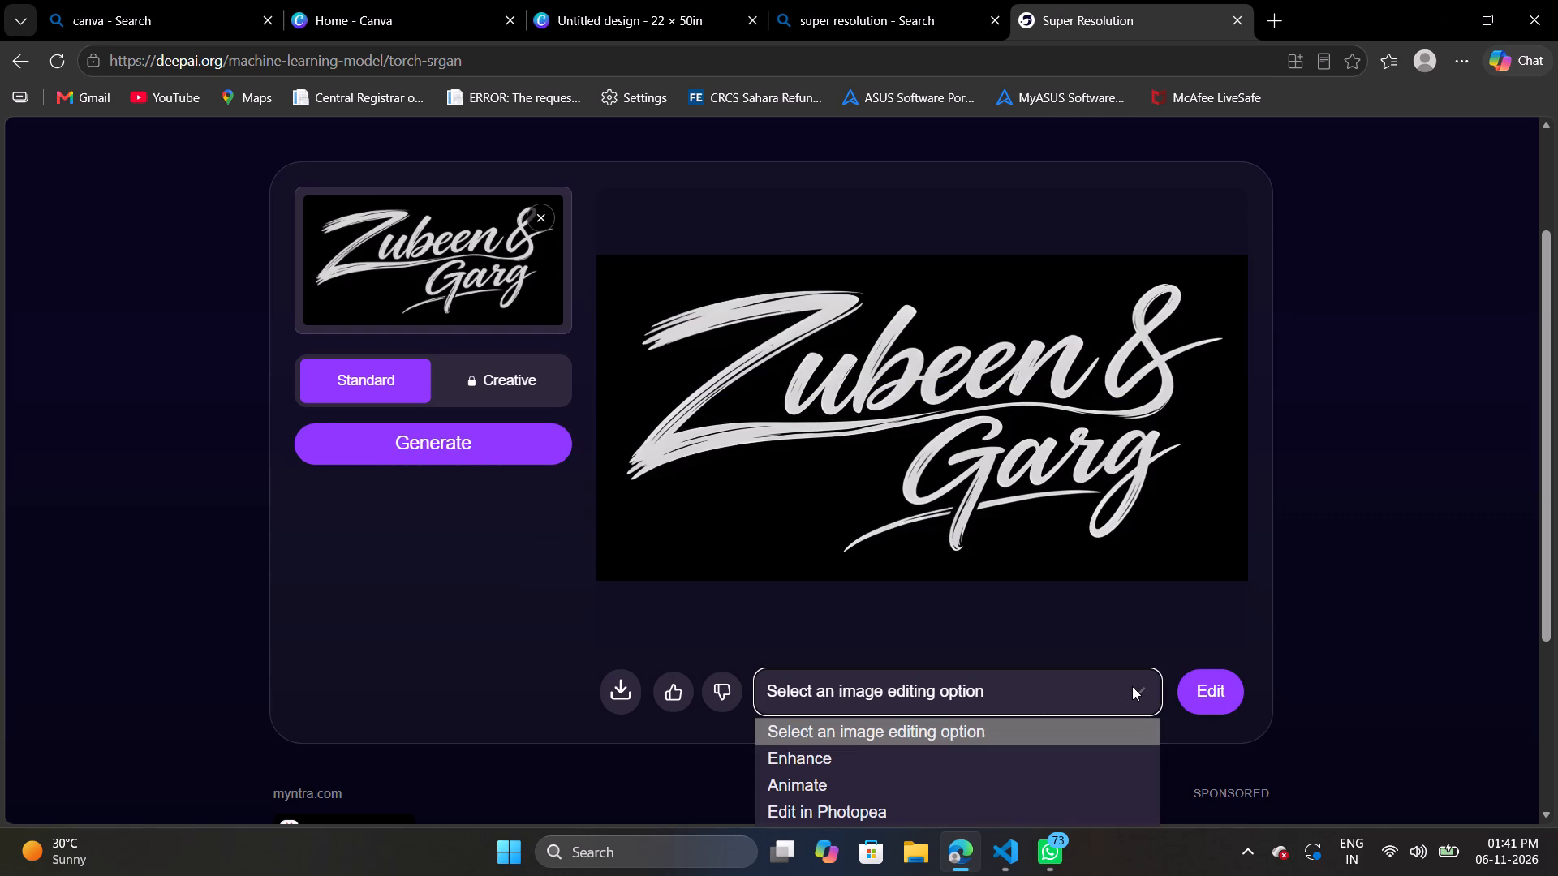
scroll(1121, 707, "down", 2)
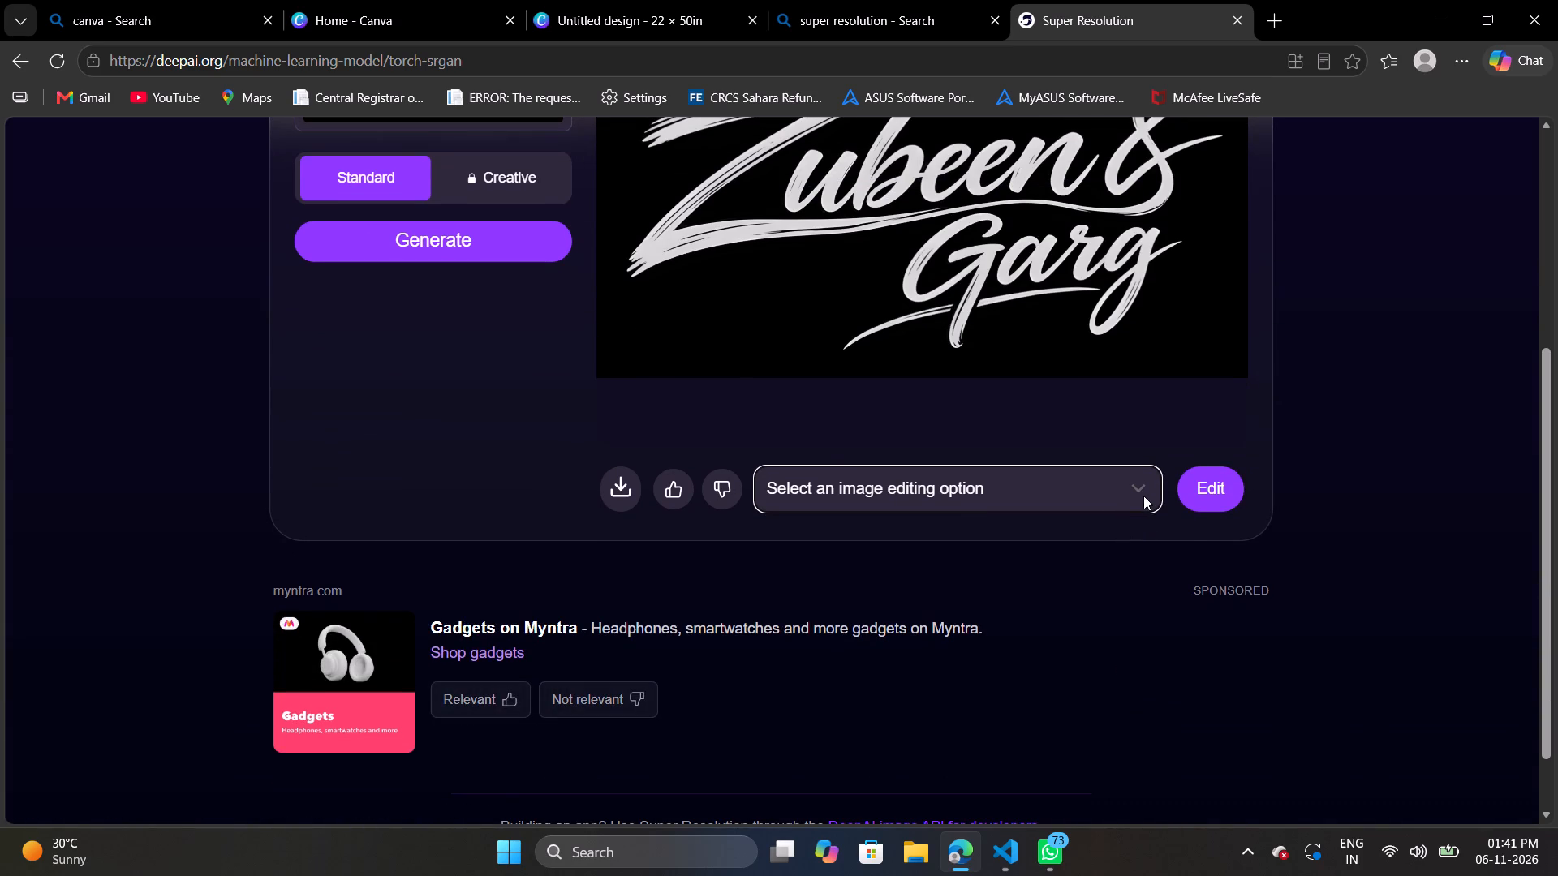
Download the enhanced Zubeen & Garg lettering as a JPEG, dismiss the downloads list and check the available image editing options.
left_click(1143, 489)
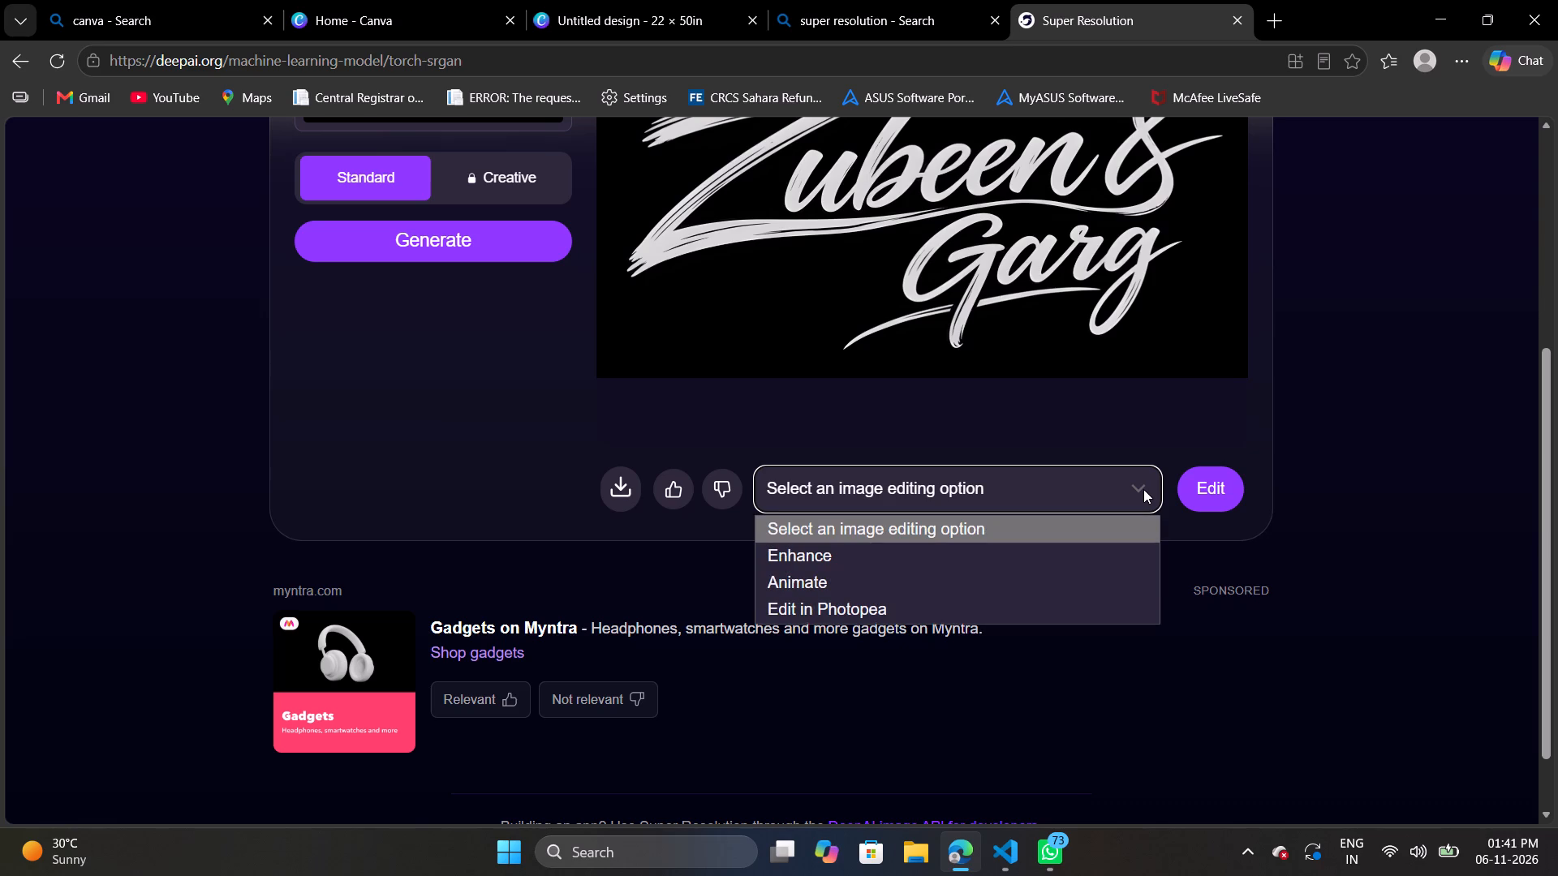
scroll(1143, 489, "up", 2)
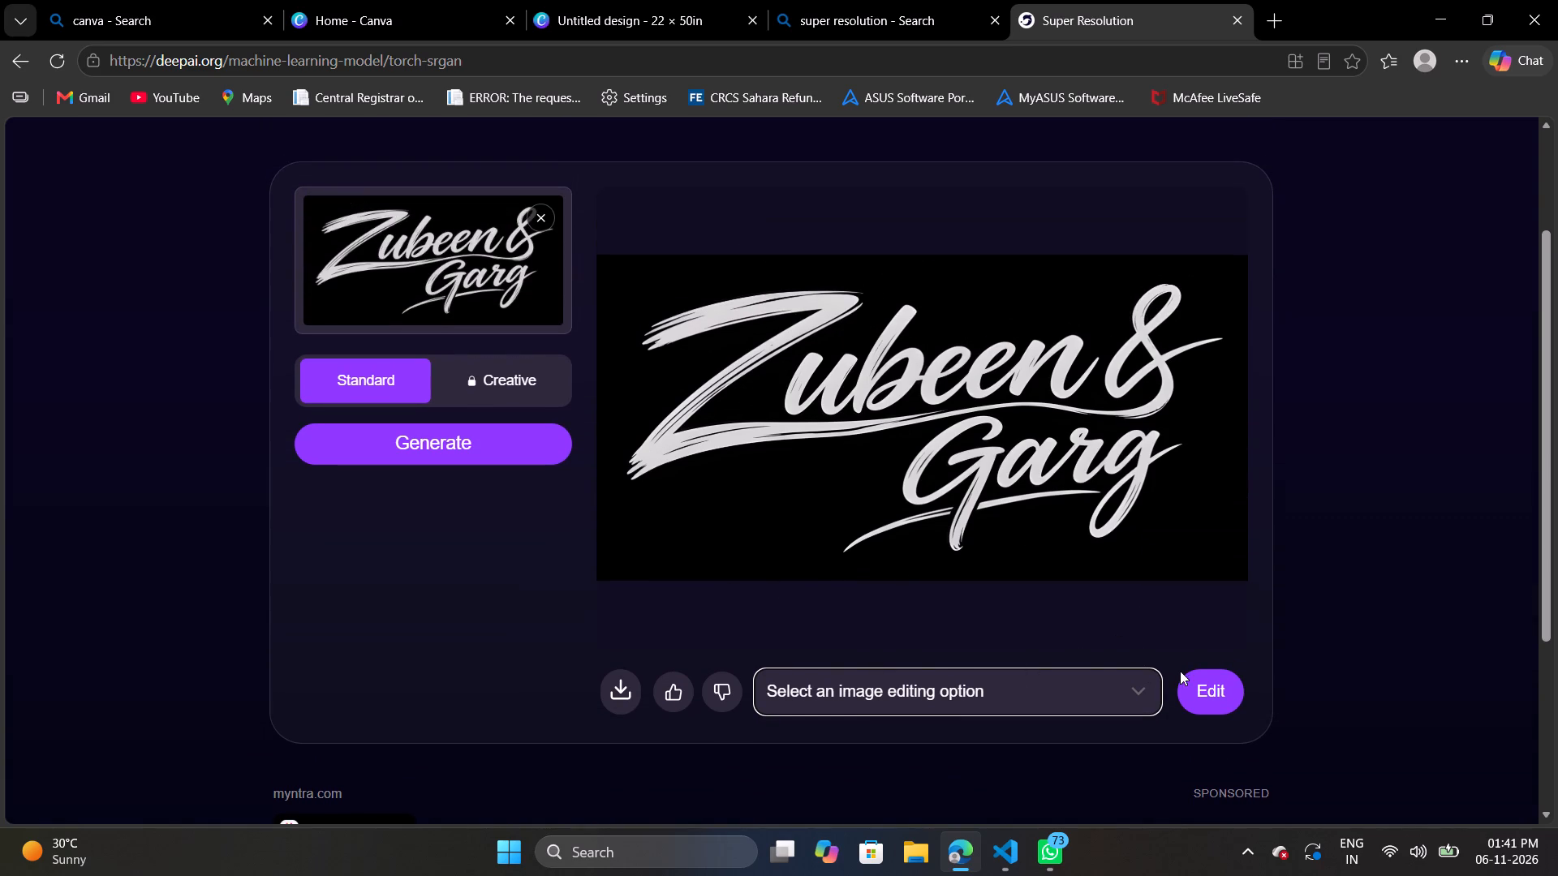
left_click(1200, 684)
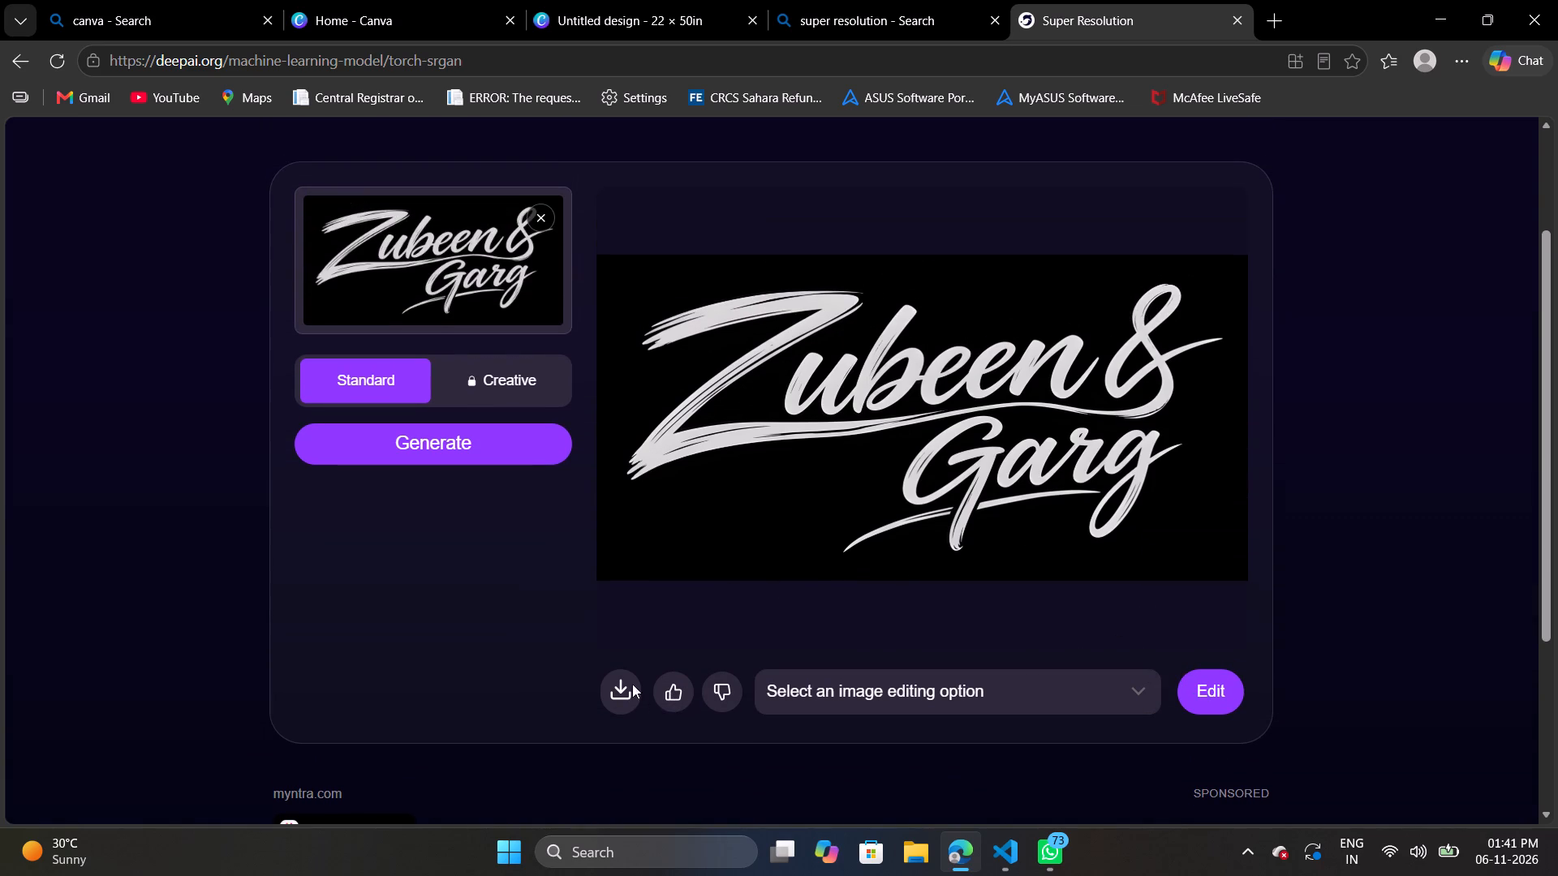
left_click(623, 678)
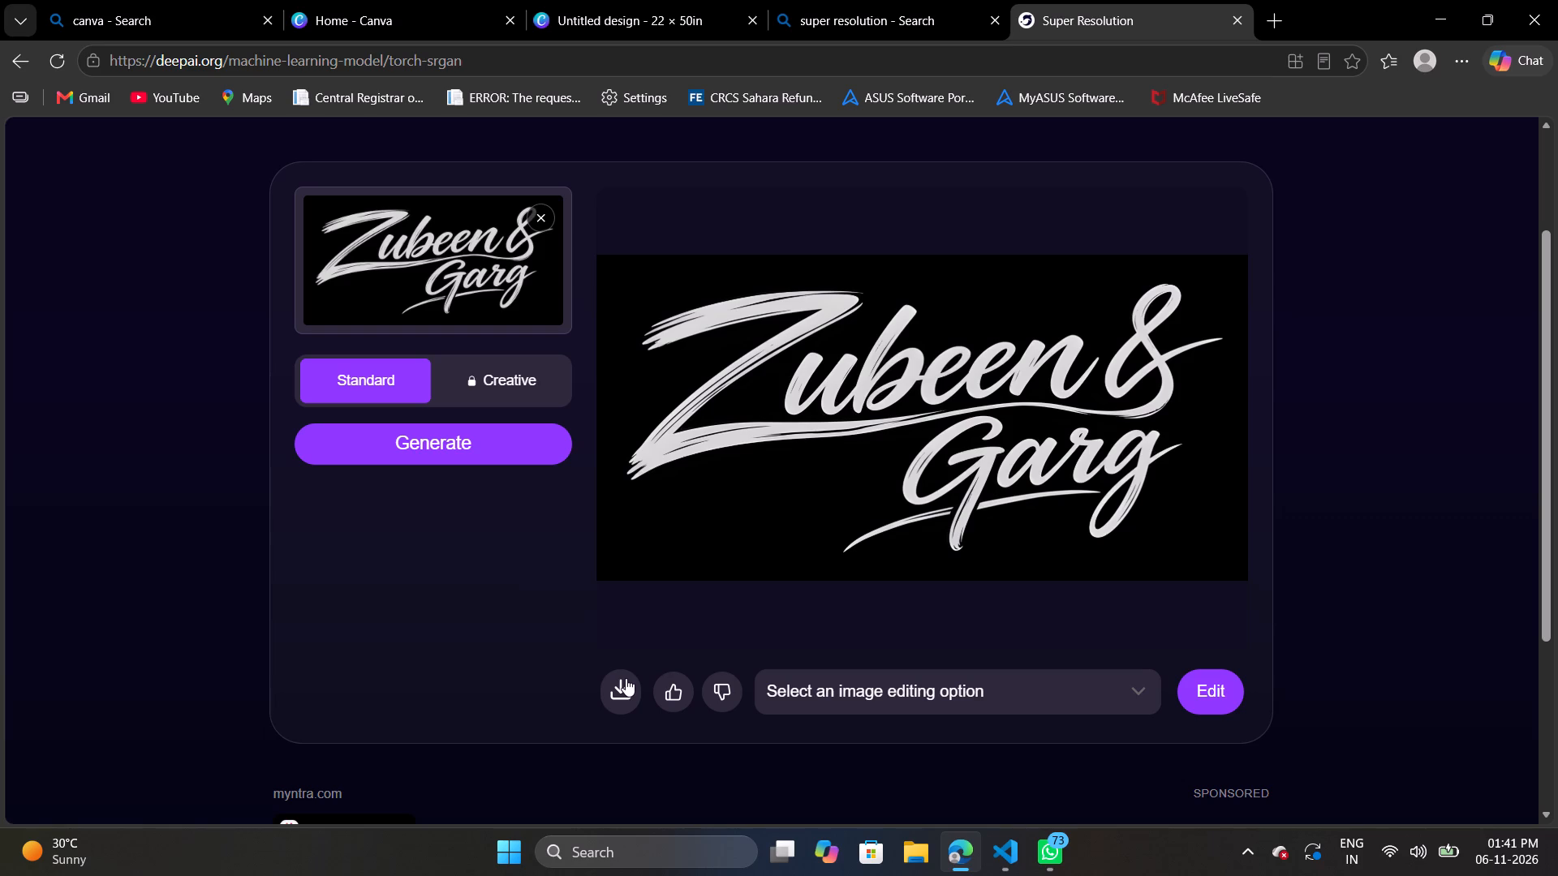
left_click(623, 689)
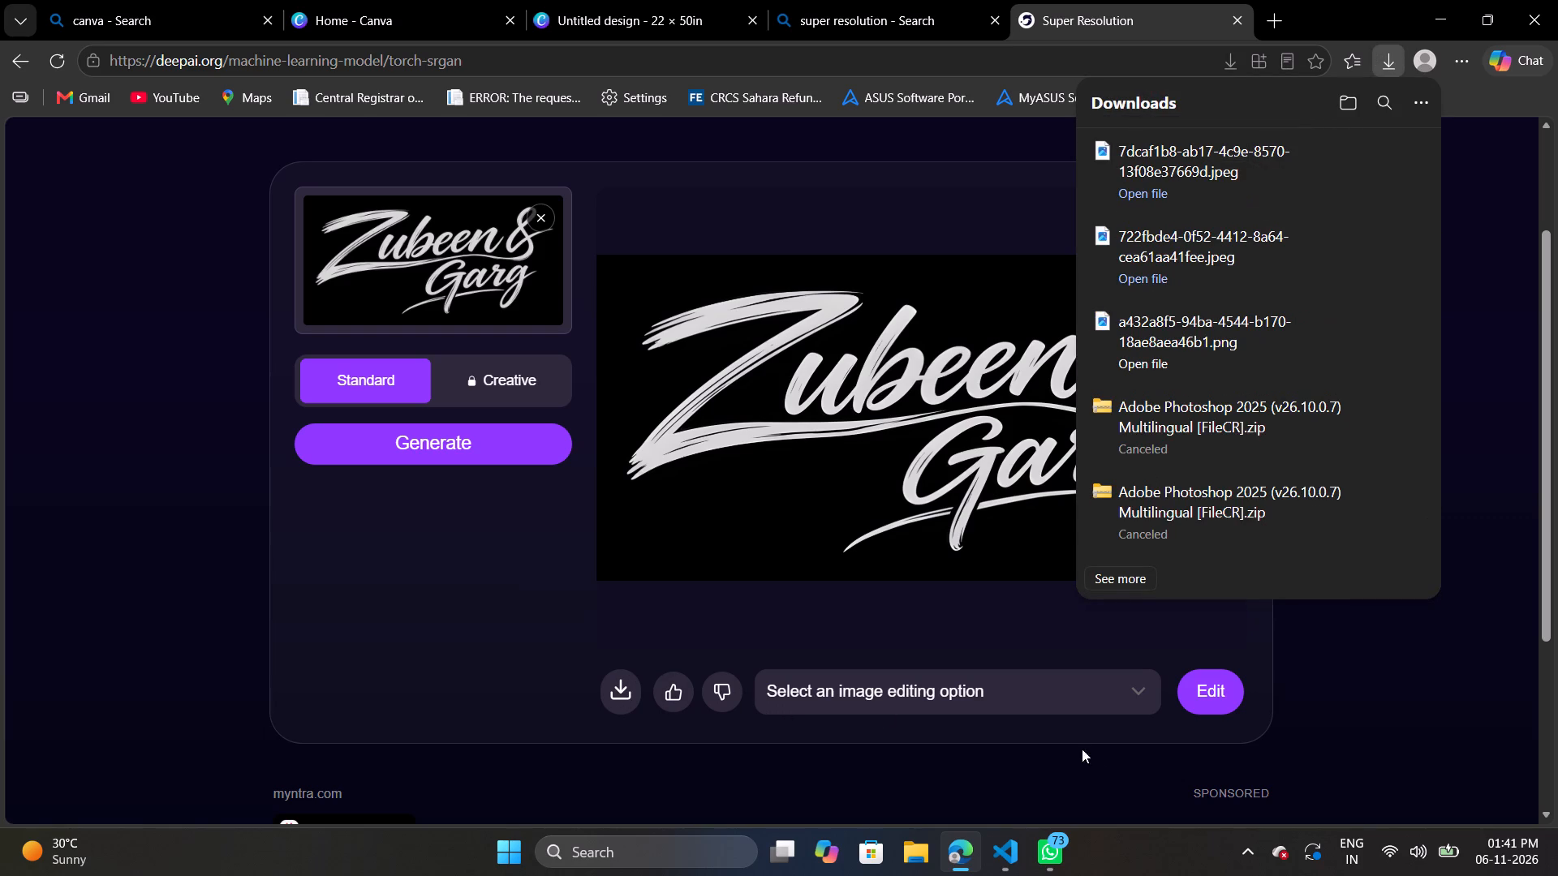
left_click(954, 559)
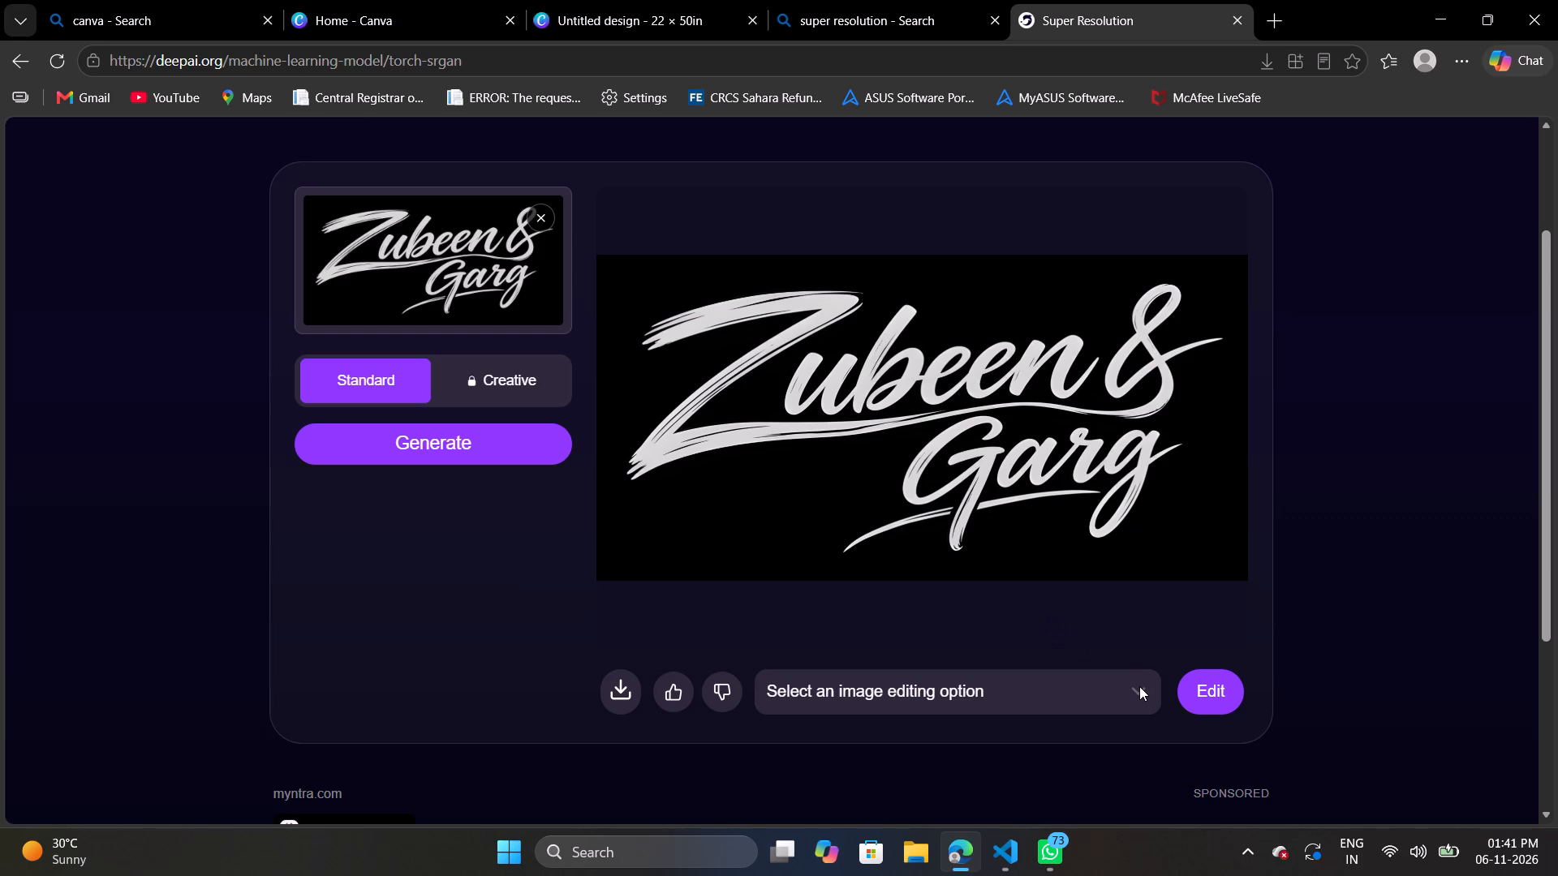
left_click(1139, 686)
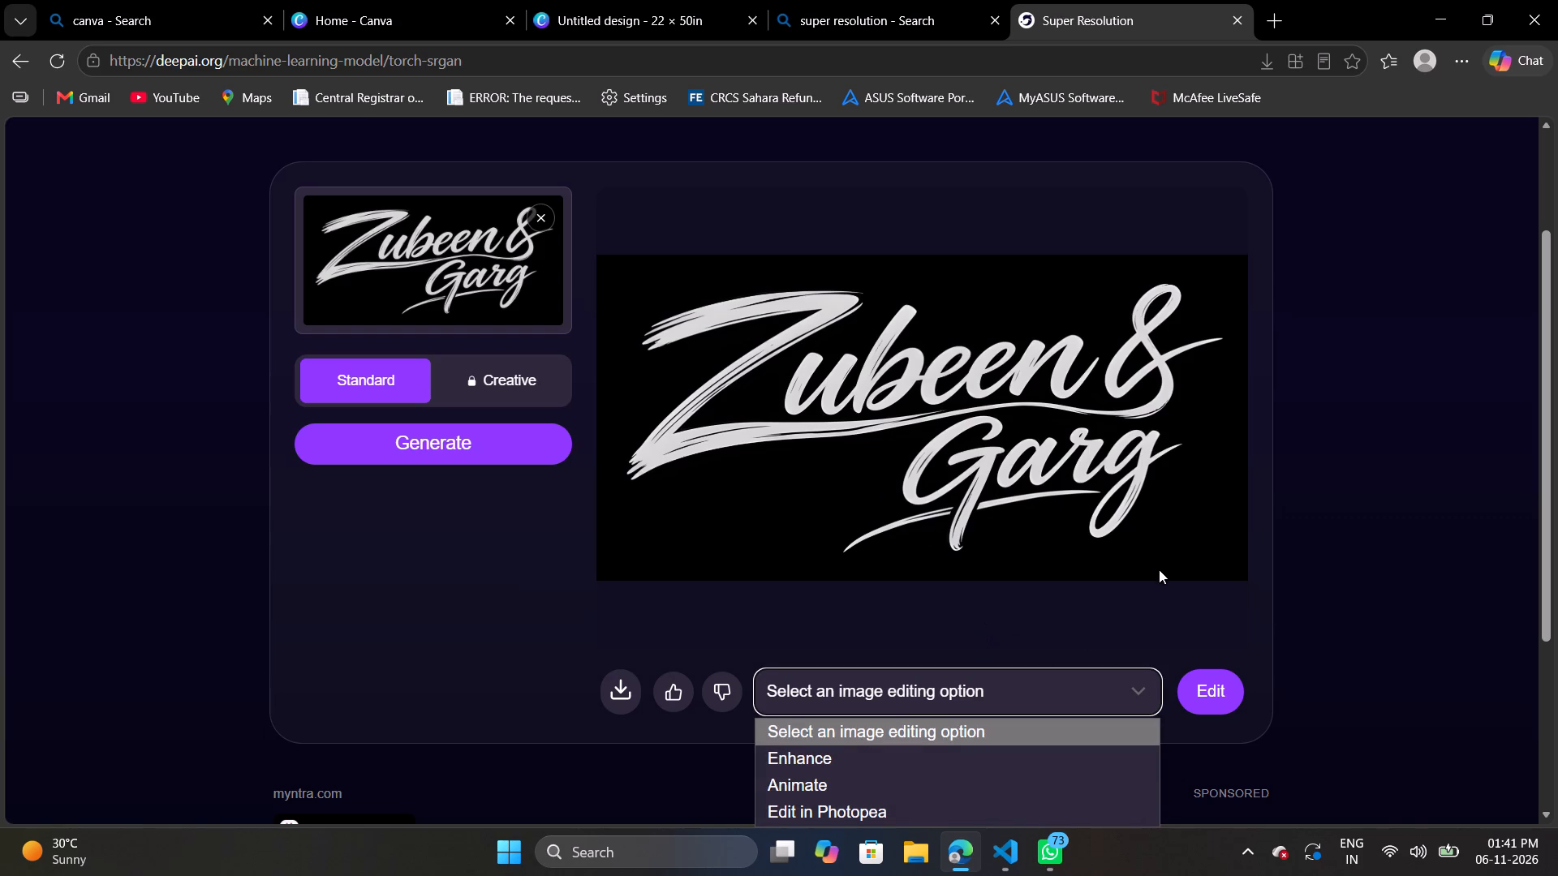
left_click(1077, 590)
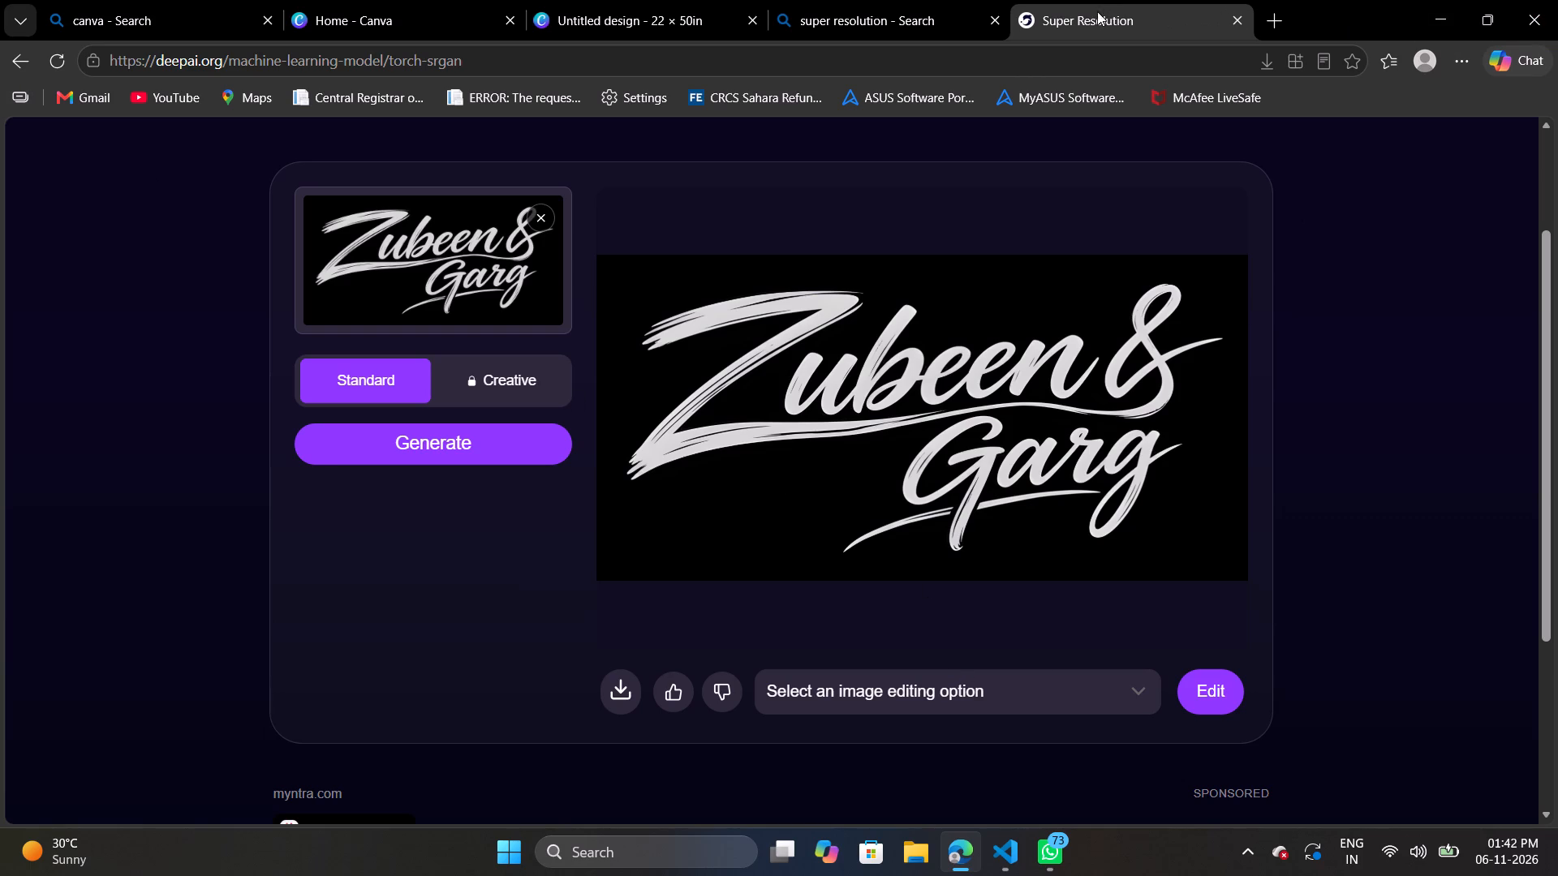
Reopen DeepAI Super Resolution from the search results, upload the downloaded lettering JPEG starting with 7dcaf1b8 and generate its enhanced version.
left_click(1231, 15)
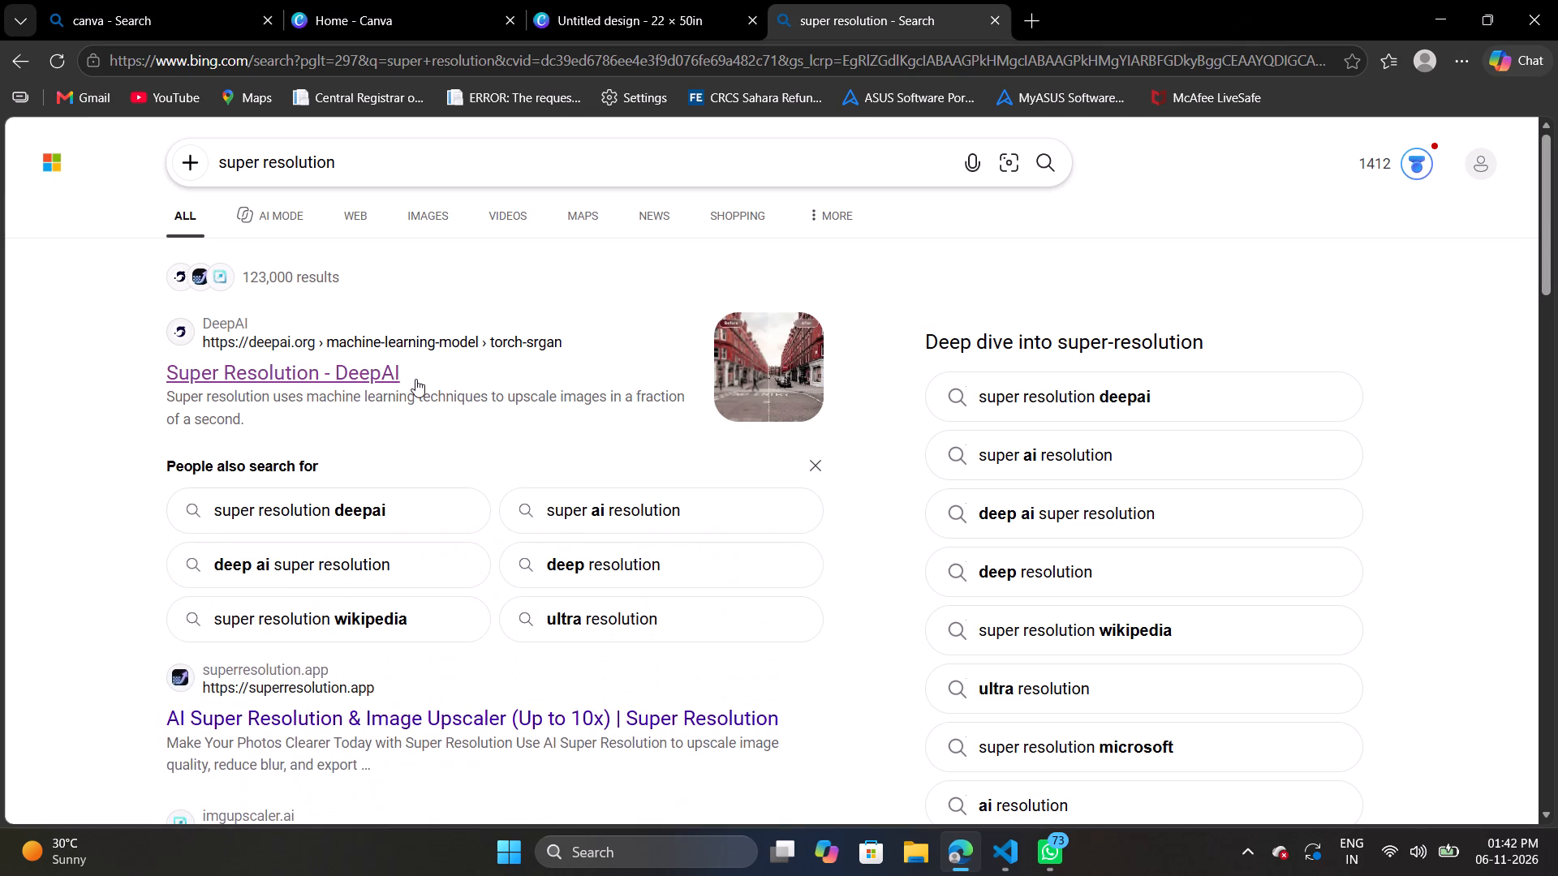
left_click(402, 371)
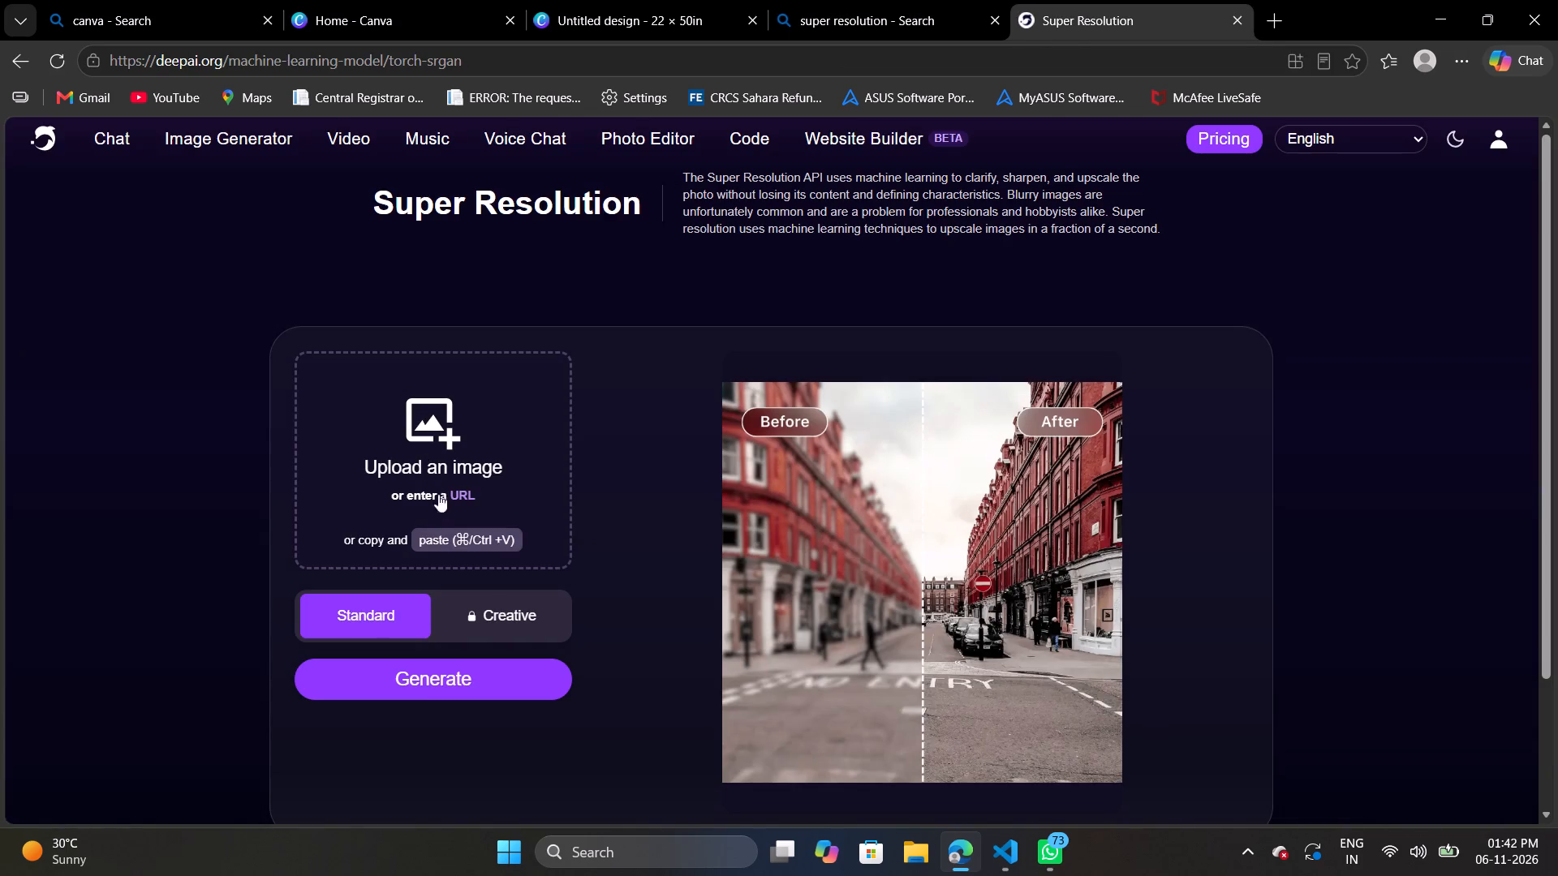
left_click_drag(450, 469, 459, 471)
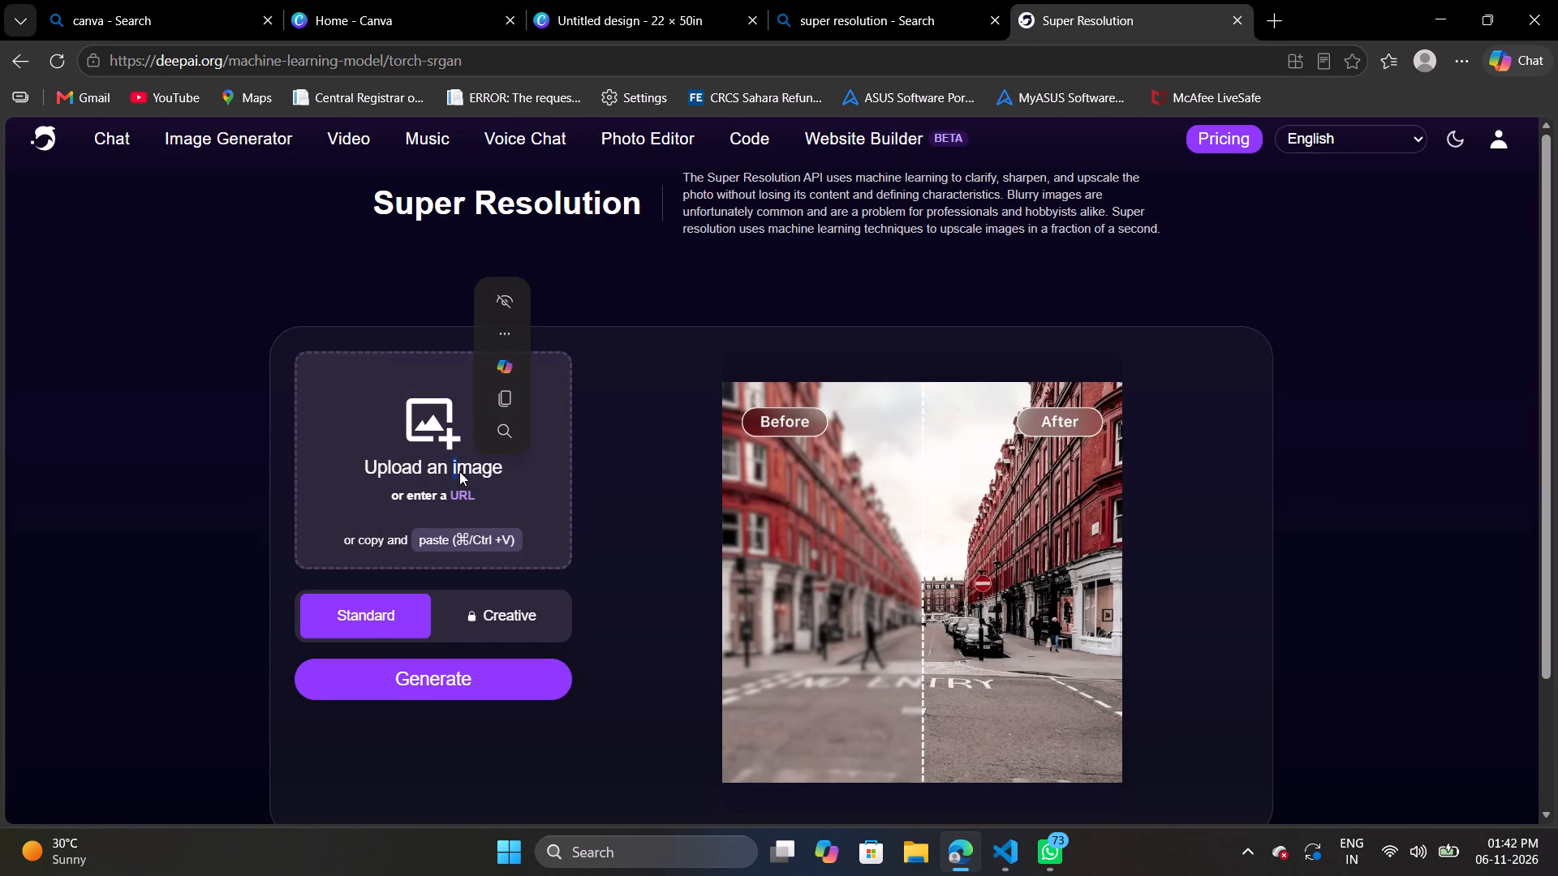
left_click(401, 444)
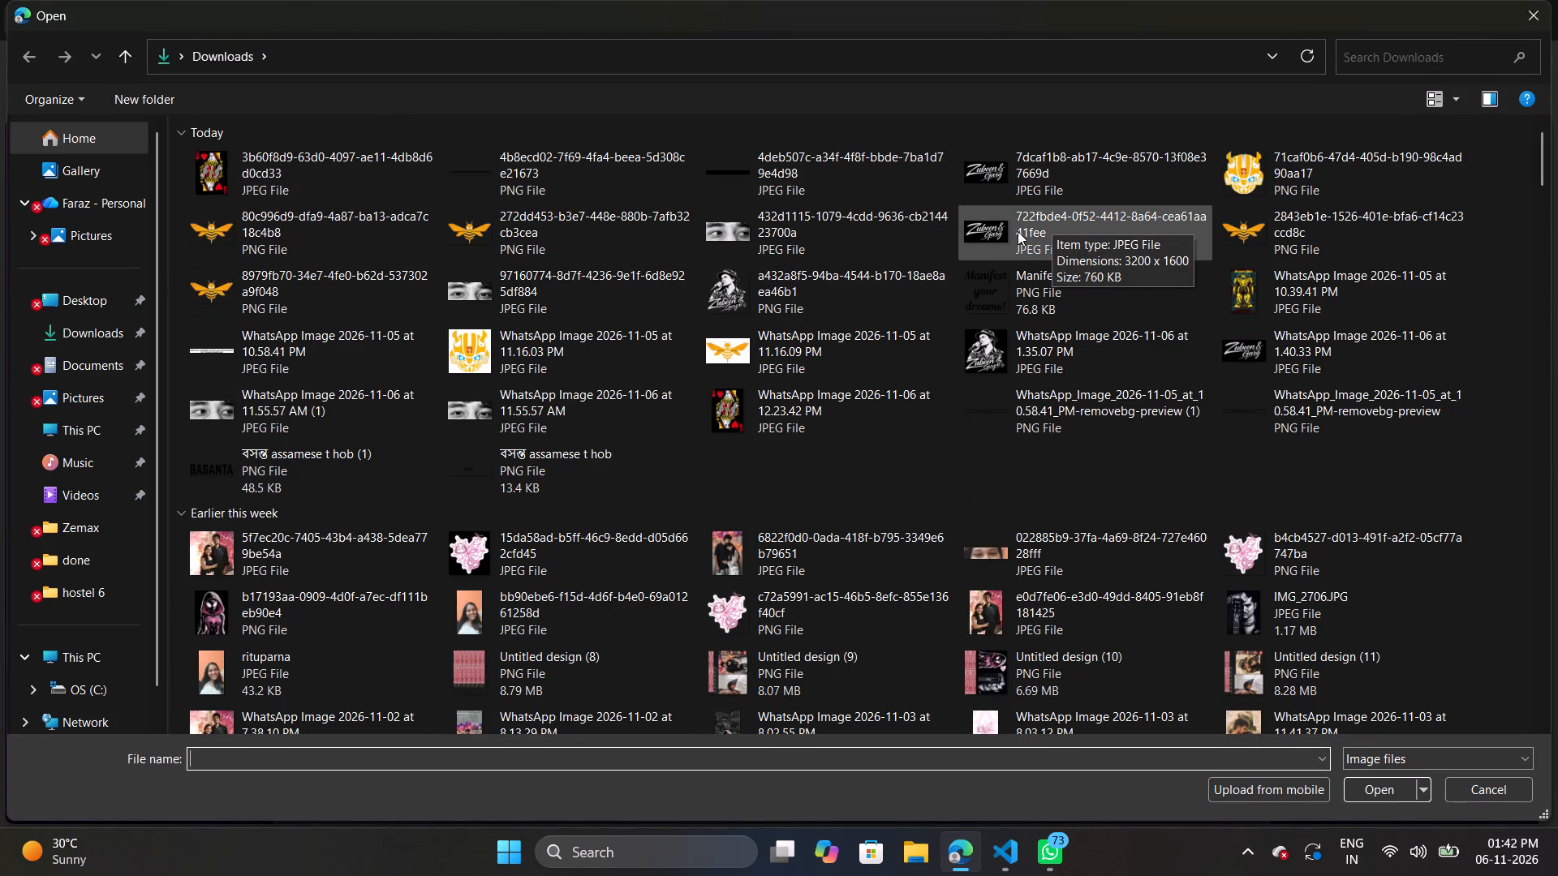
left_click(1104, 161)
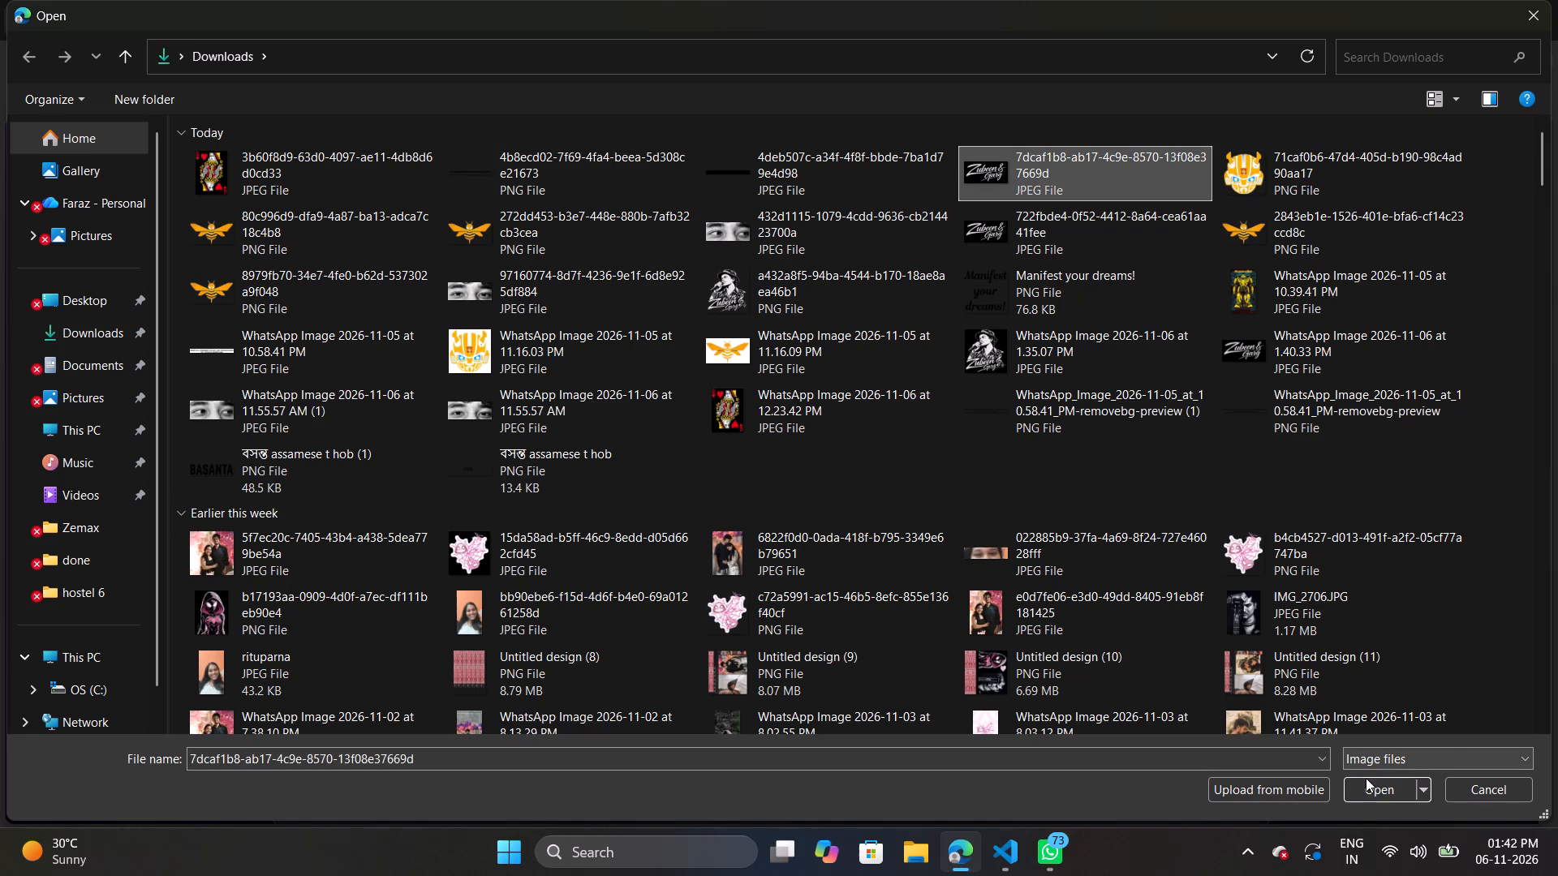
left_click(1368, 783)
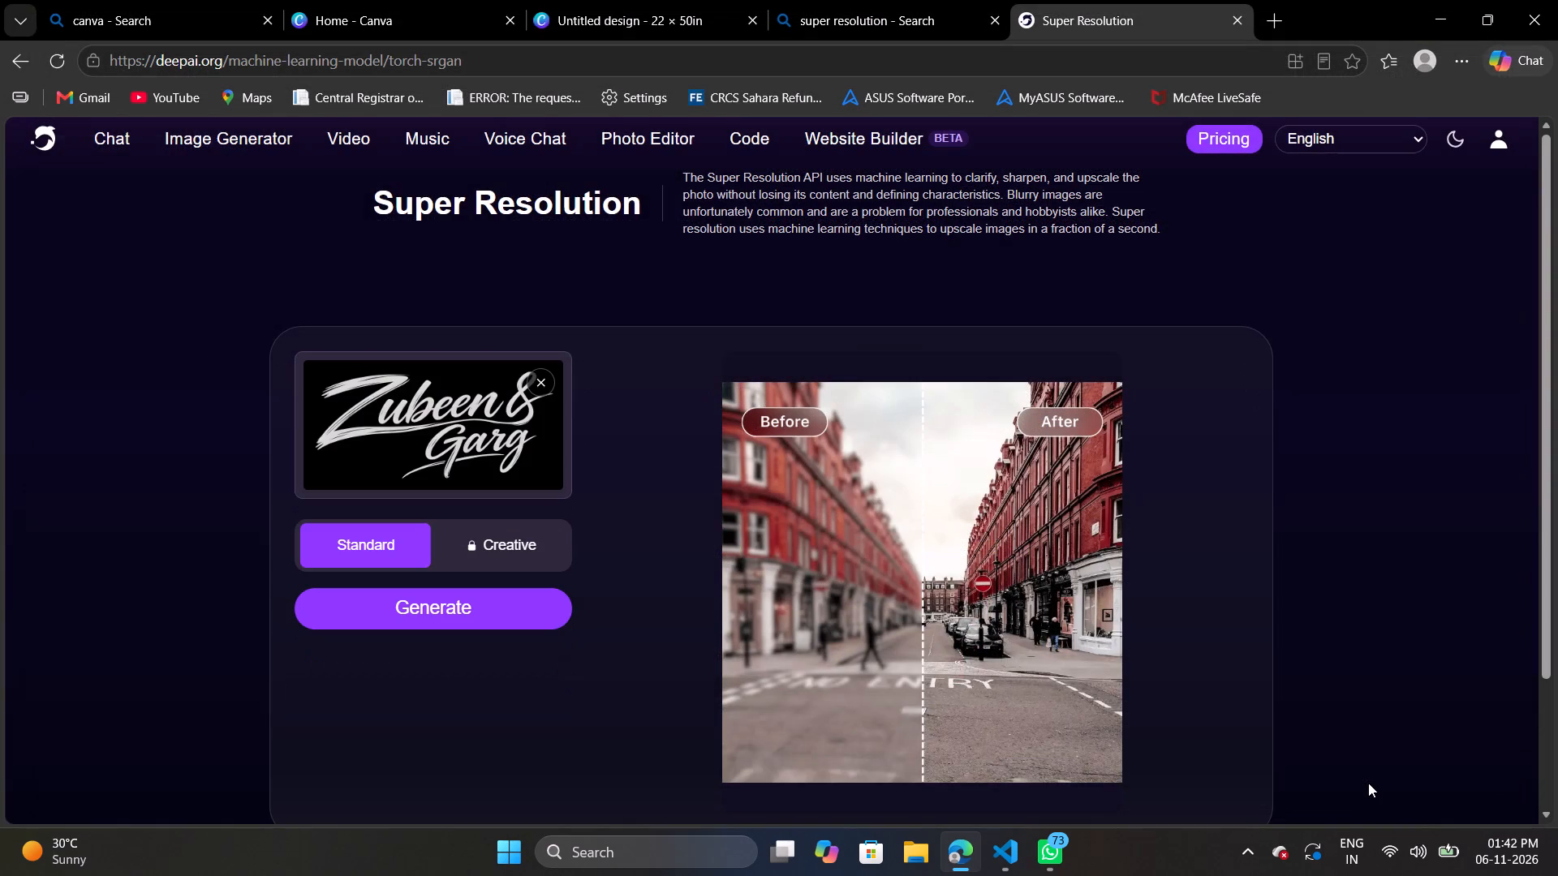
left_click(467, 598)
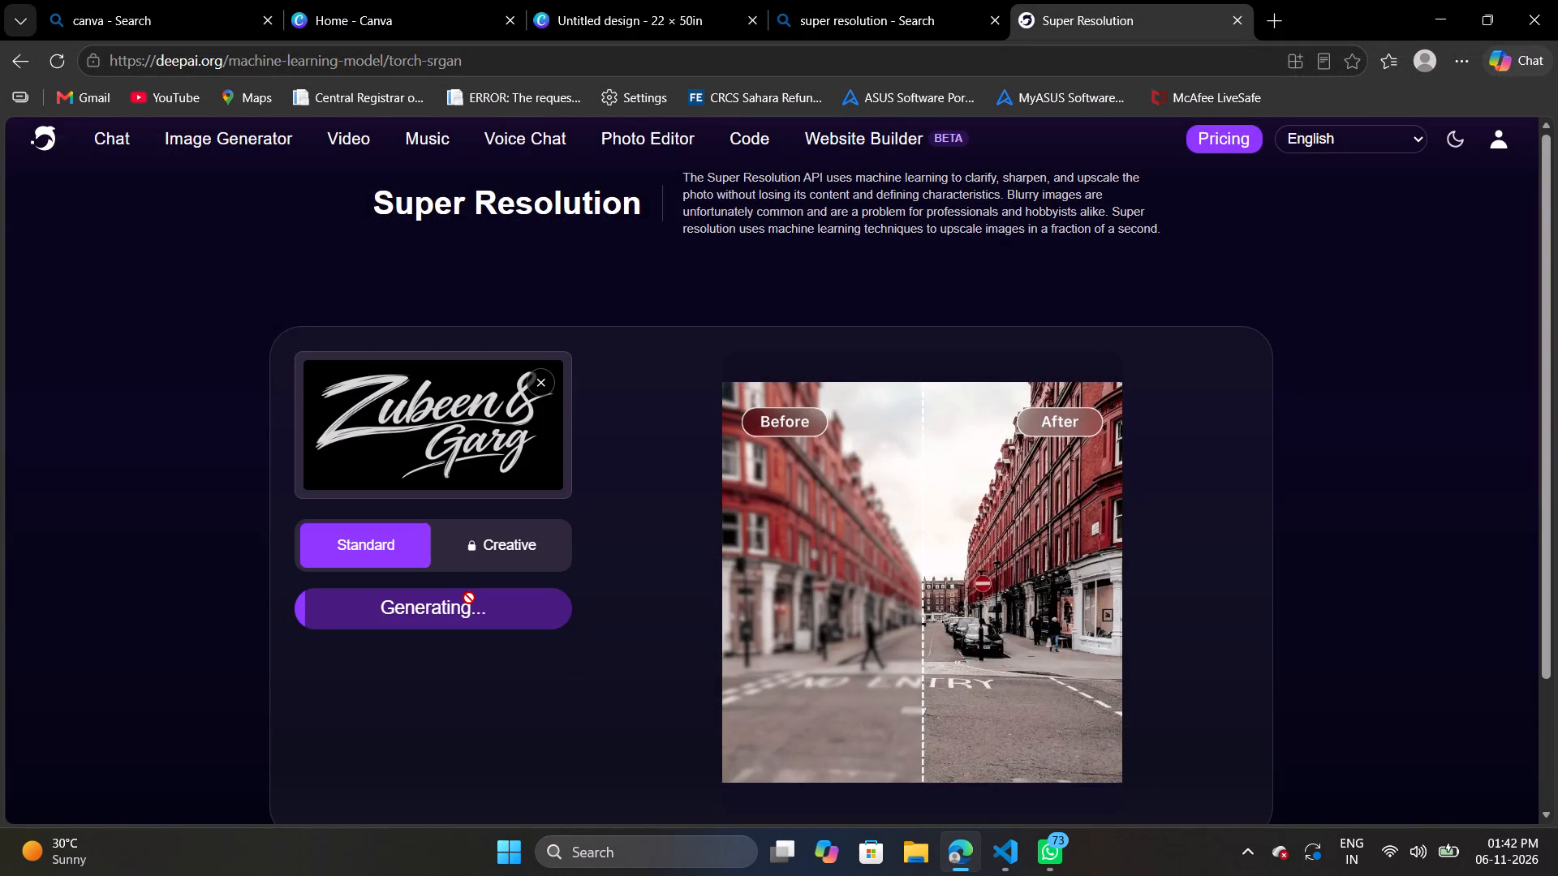
Choose Remove Background as the lettering's editing option, download the current image as a JPEG and dismiss the downloads list.
scroll(469, 598, "down", 2)
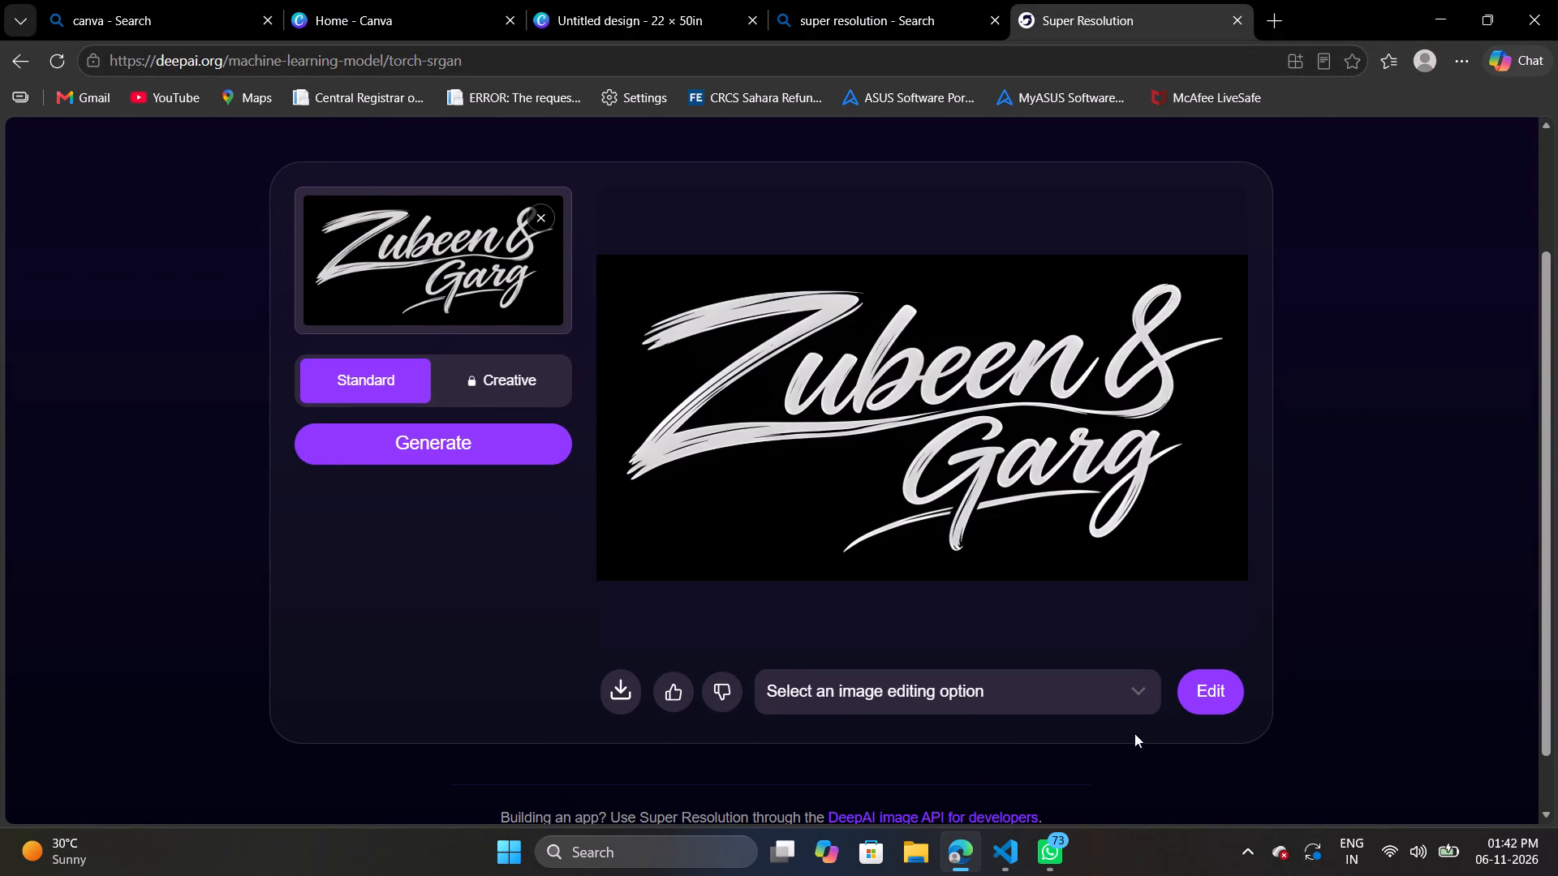
left_click(1137, 691)
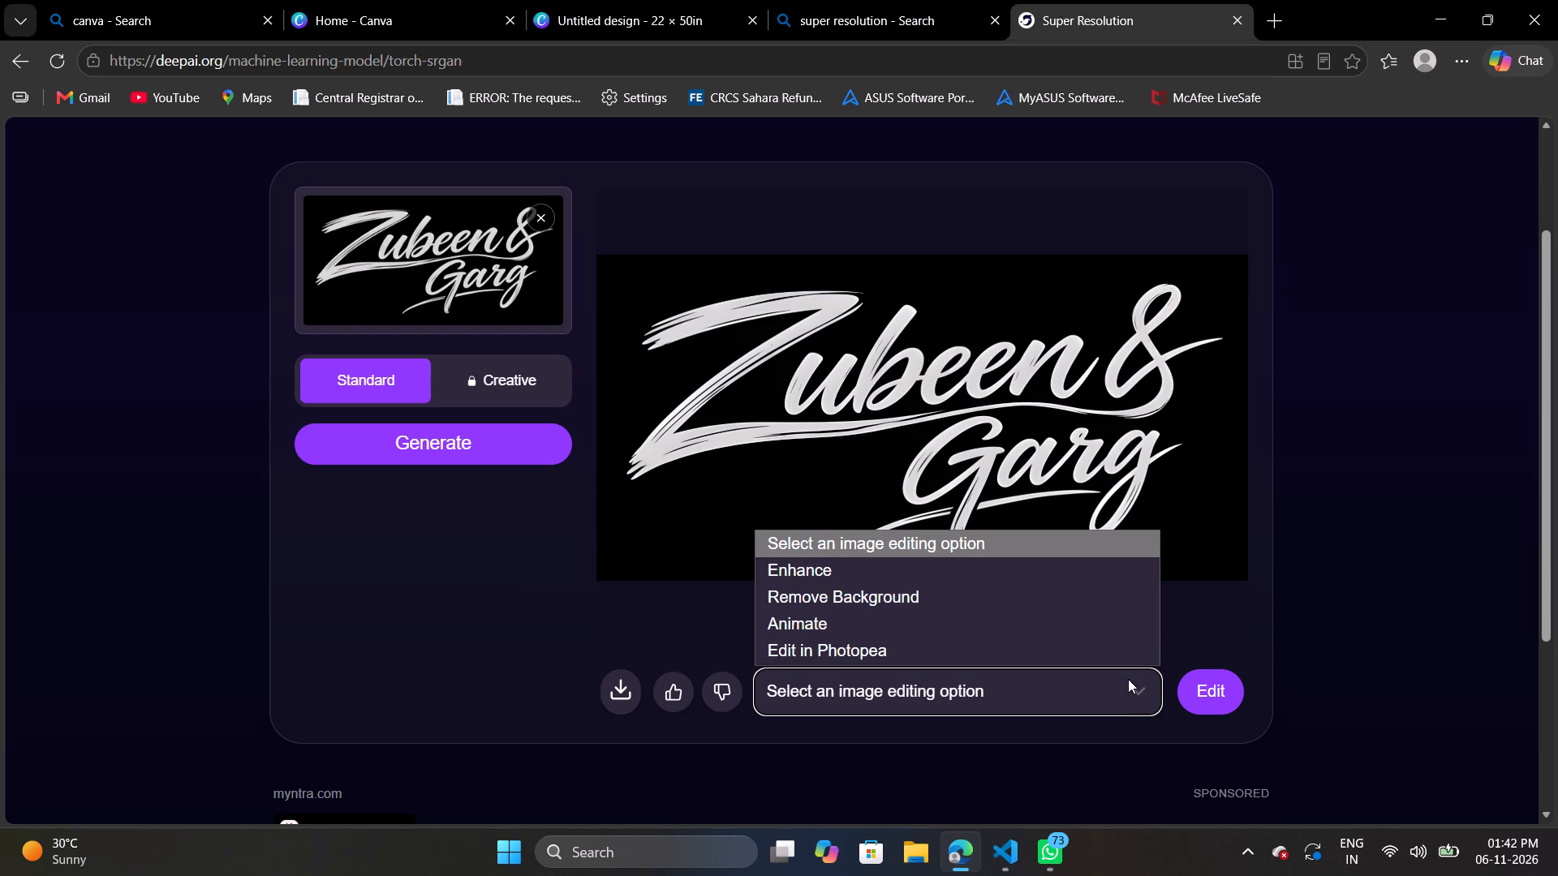
left_click(1056, 603)
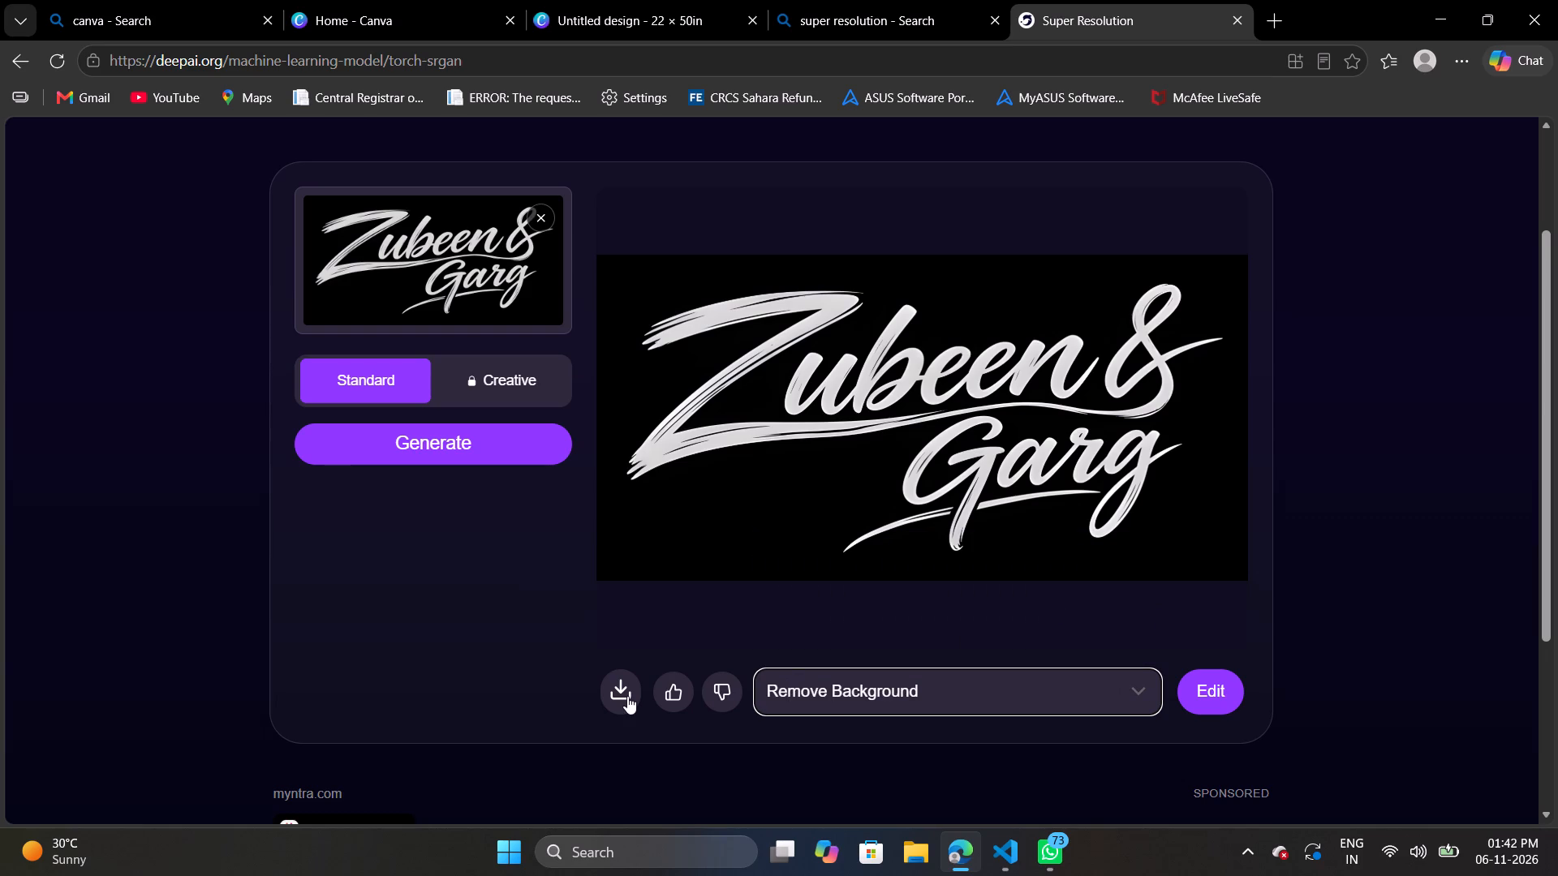
left_click(621, 690)
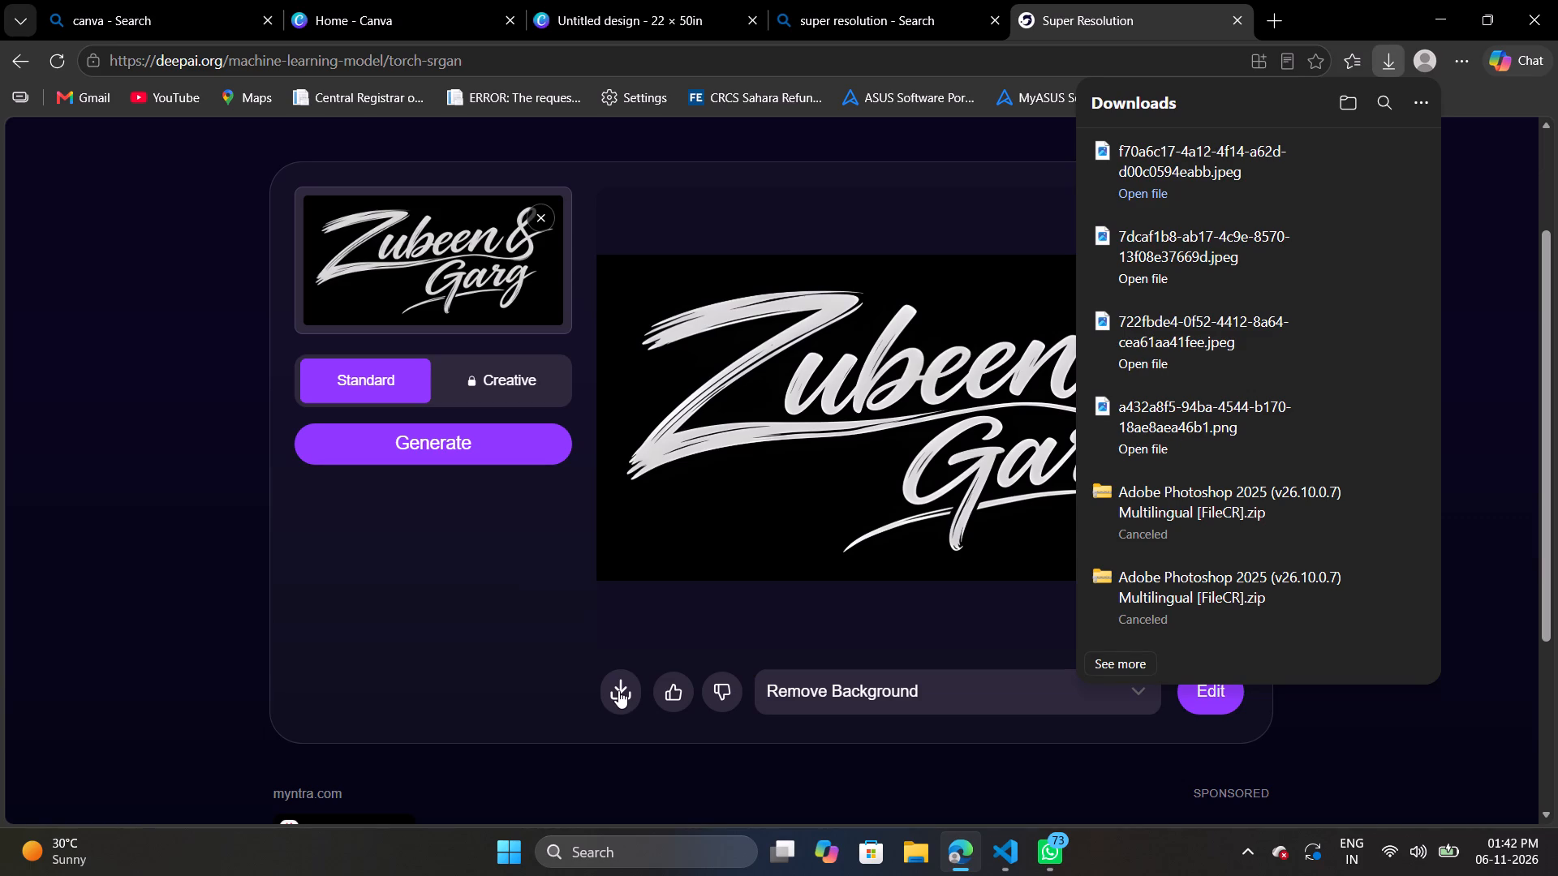
left_click(973, 768)
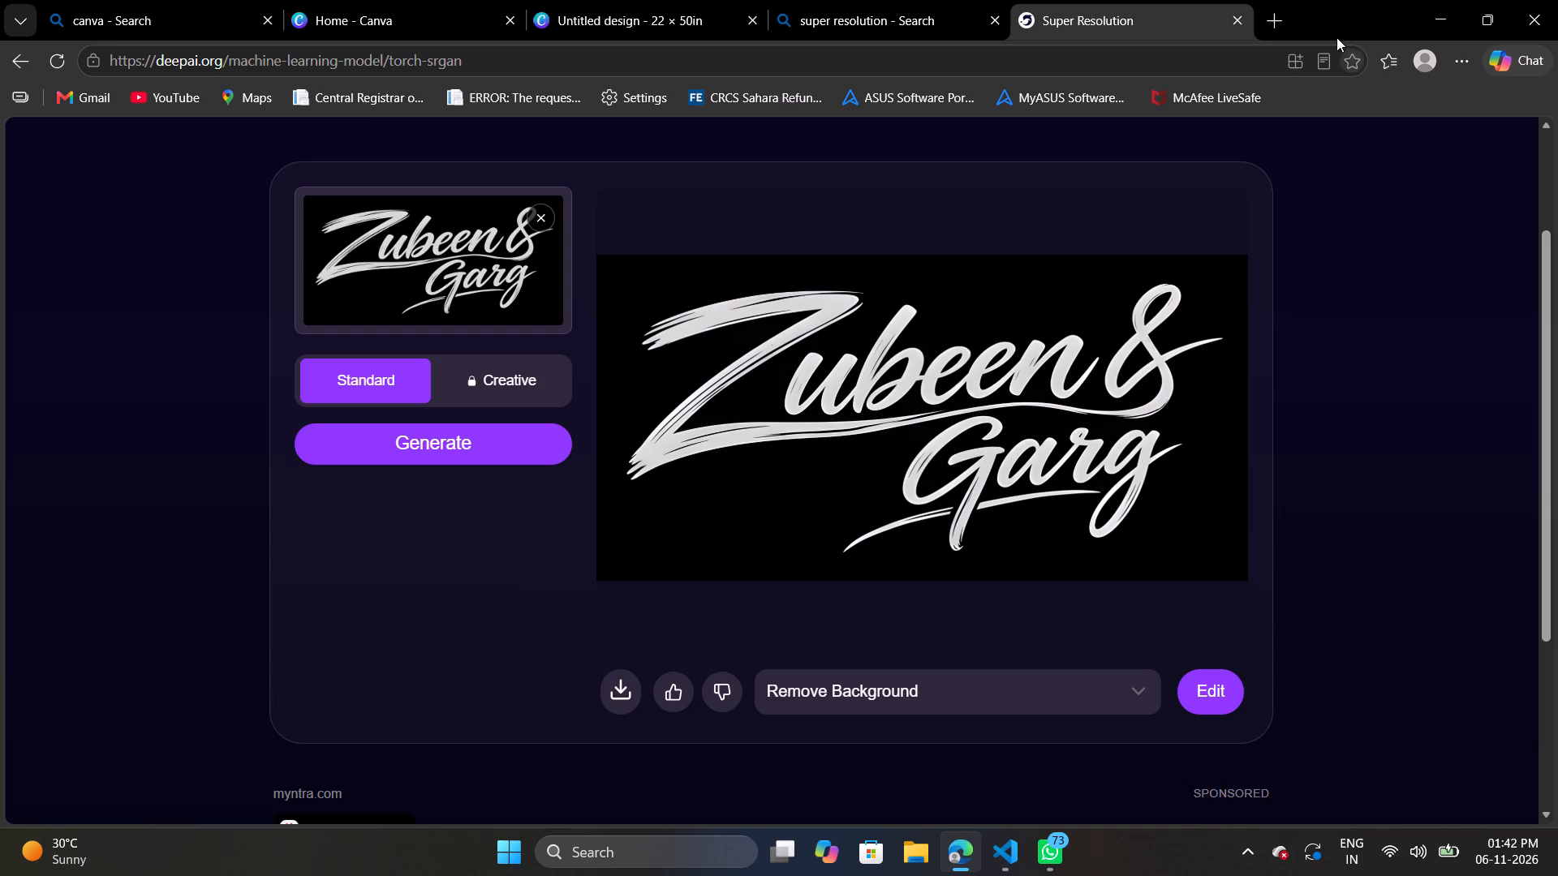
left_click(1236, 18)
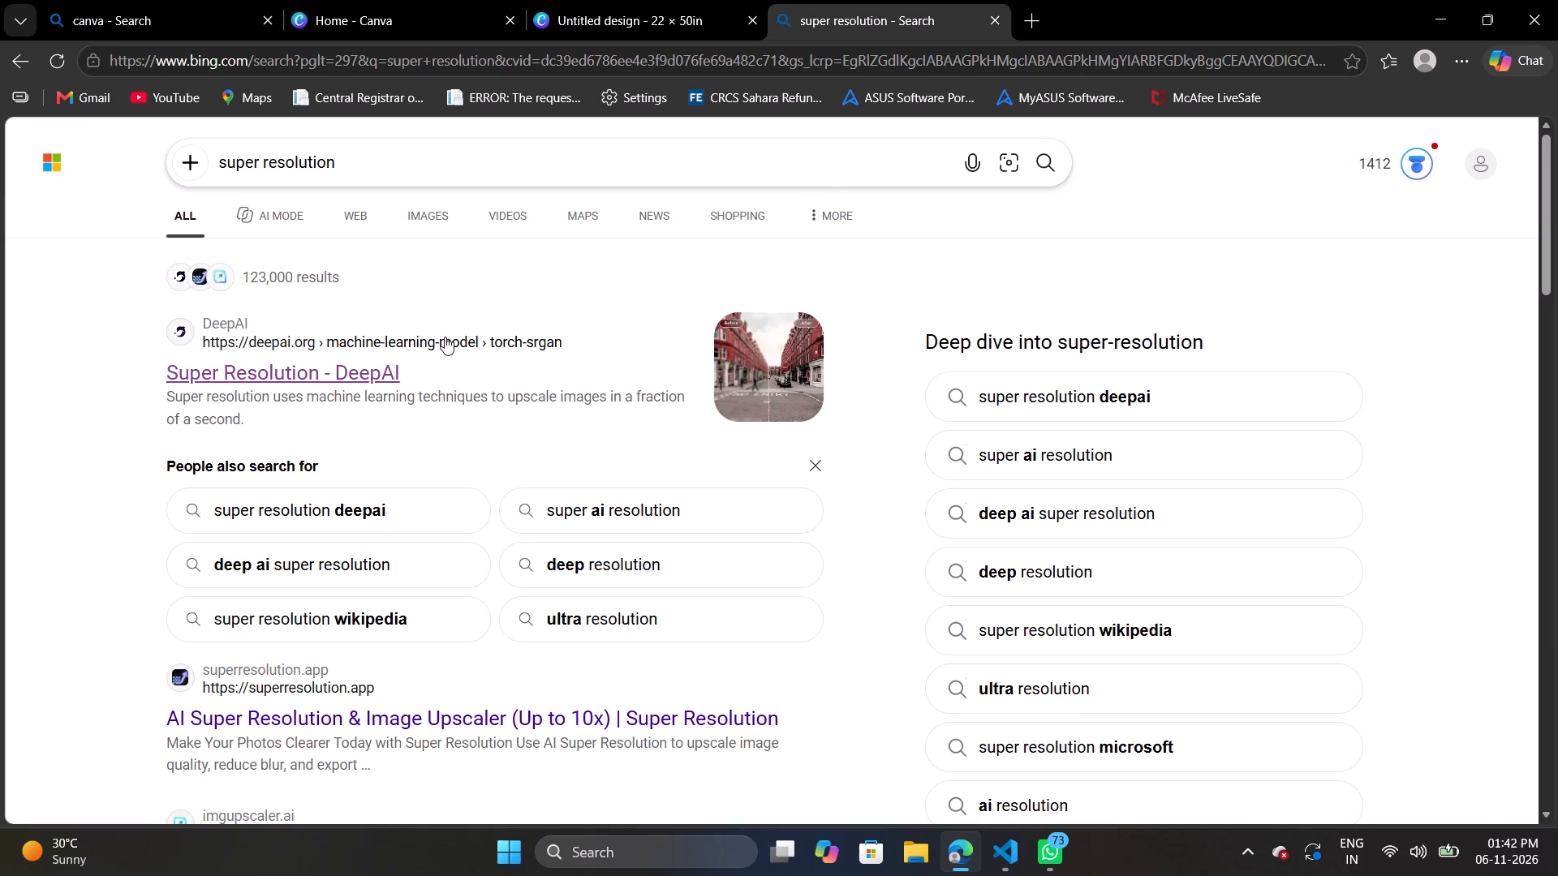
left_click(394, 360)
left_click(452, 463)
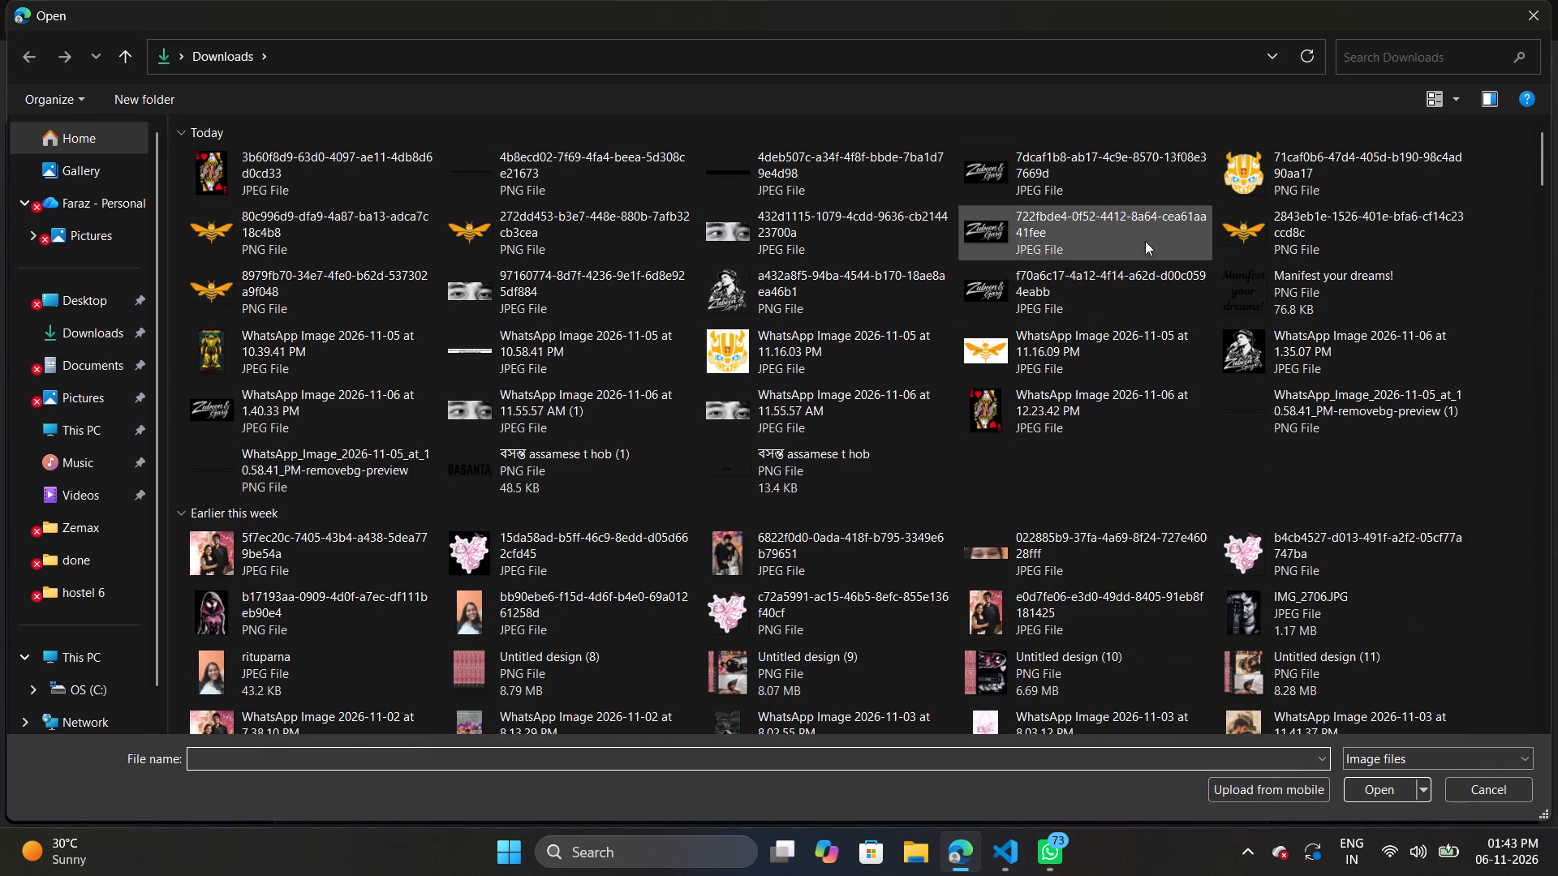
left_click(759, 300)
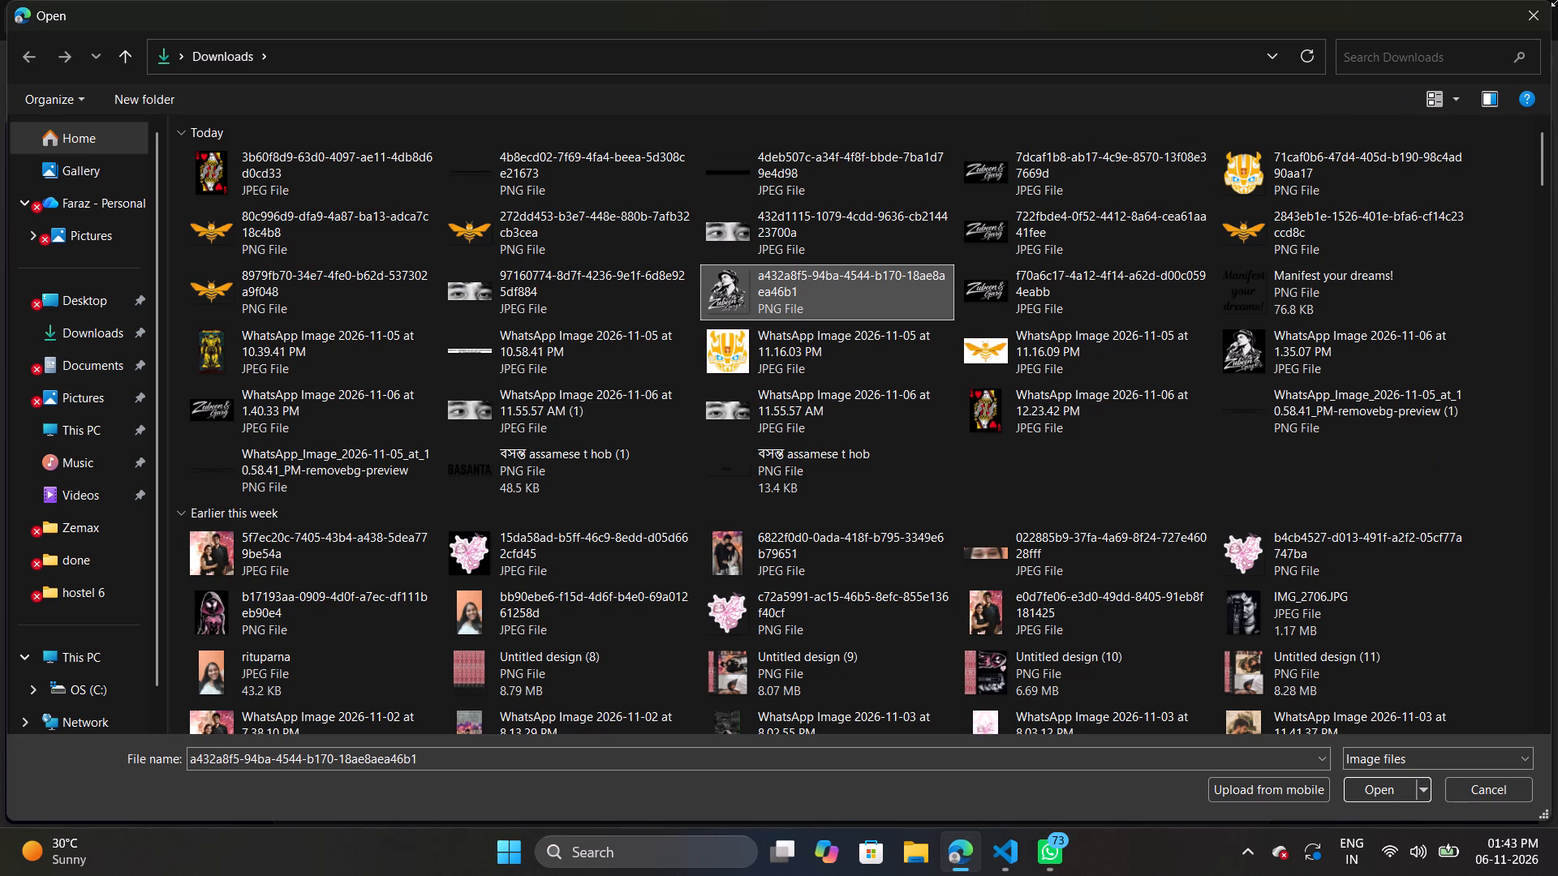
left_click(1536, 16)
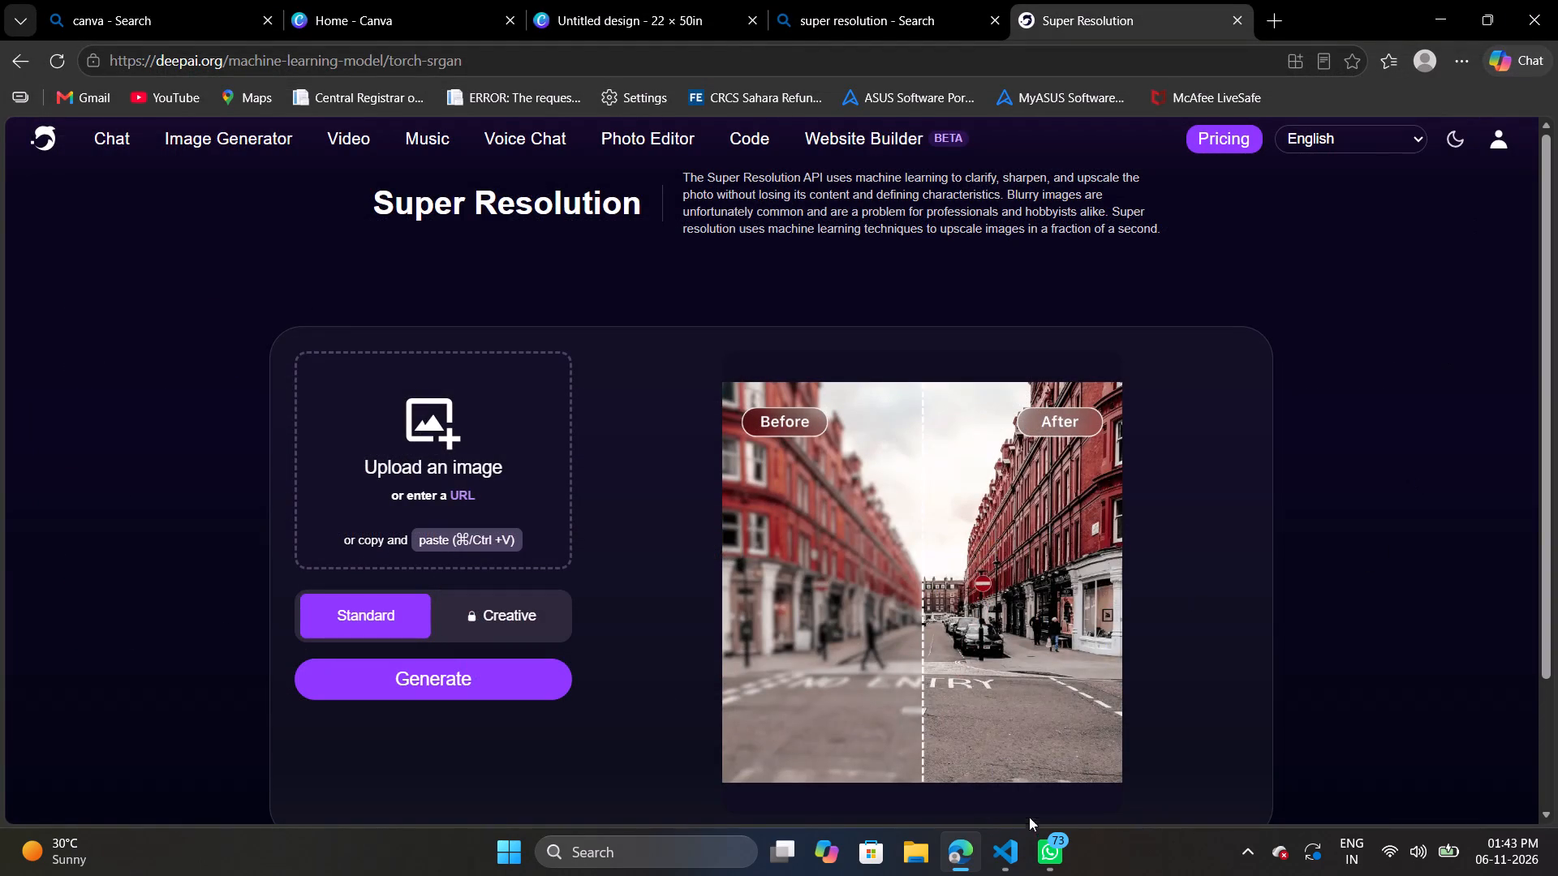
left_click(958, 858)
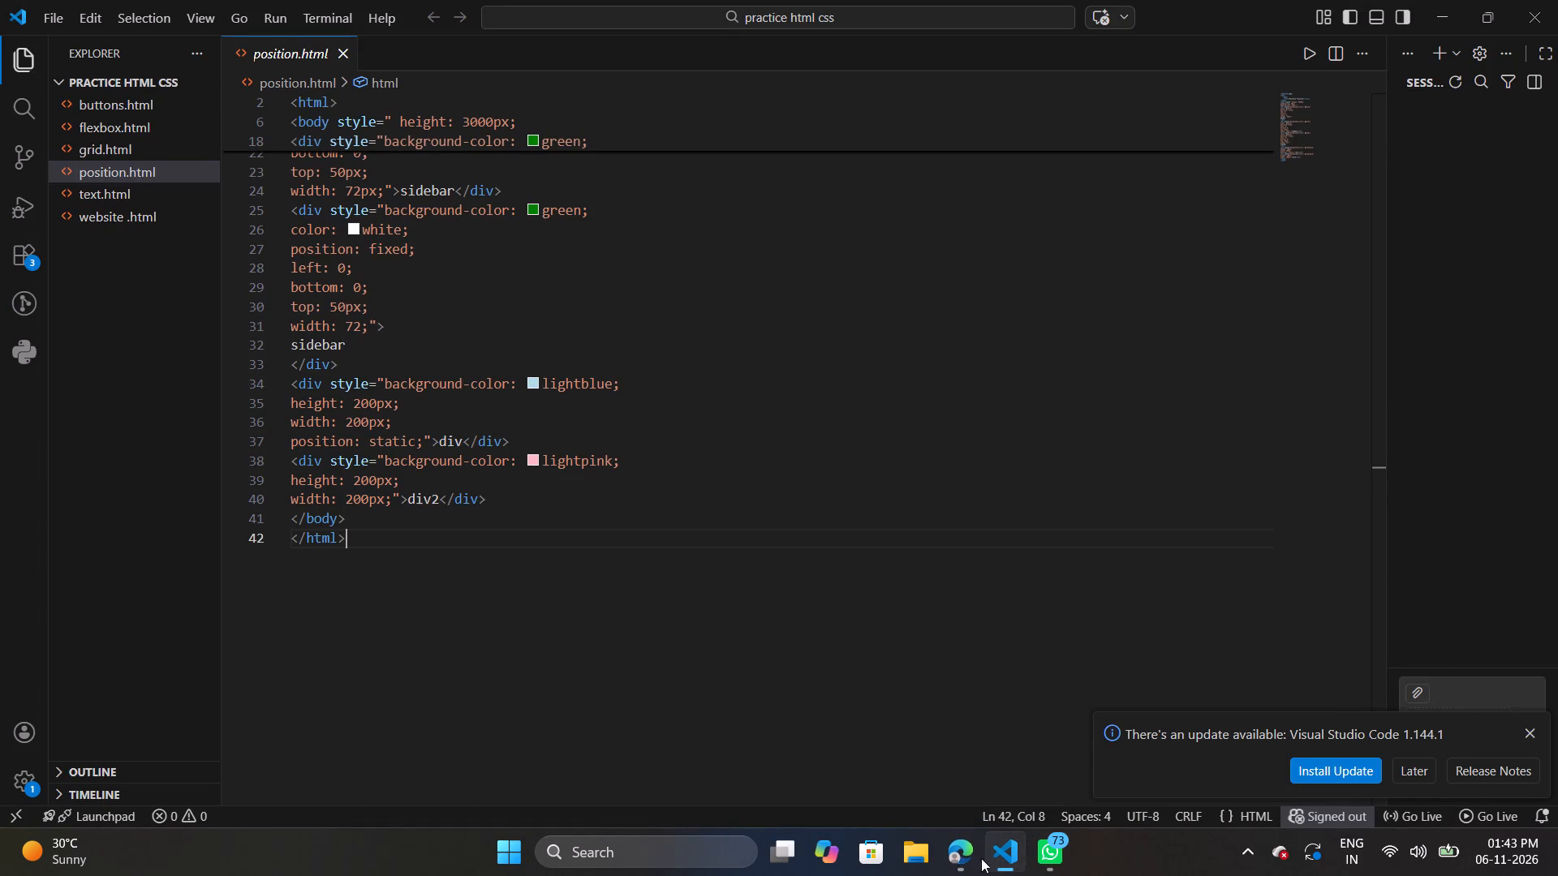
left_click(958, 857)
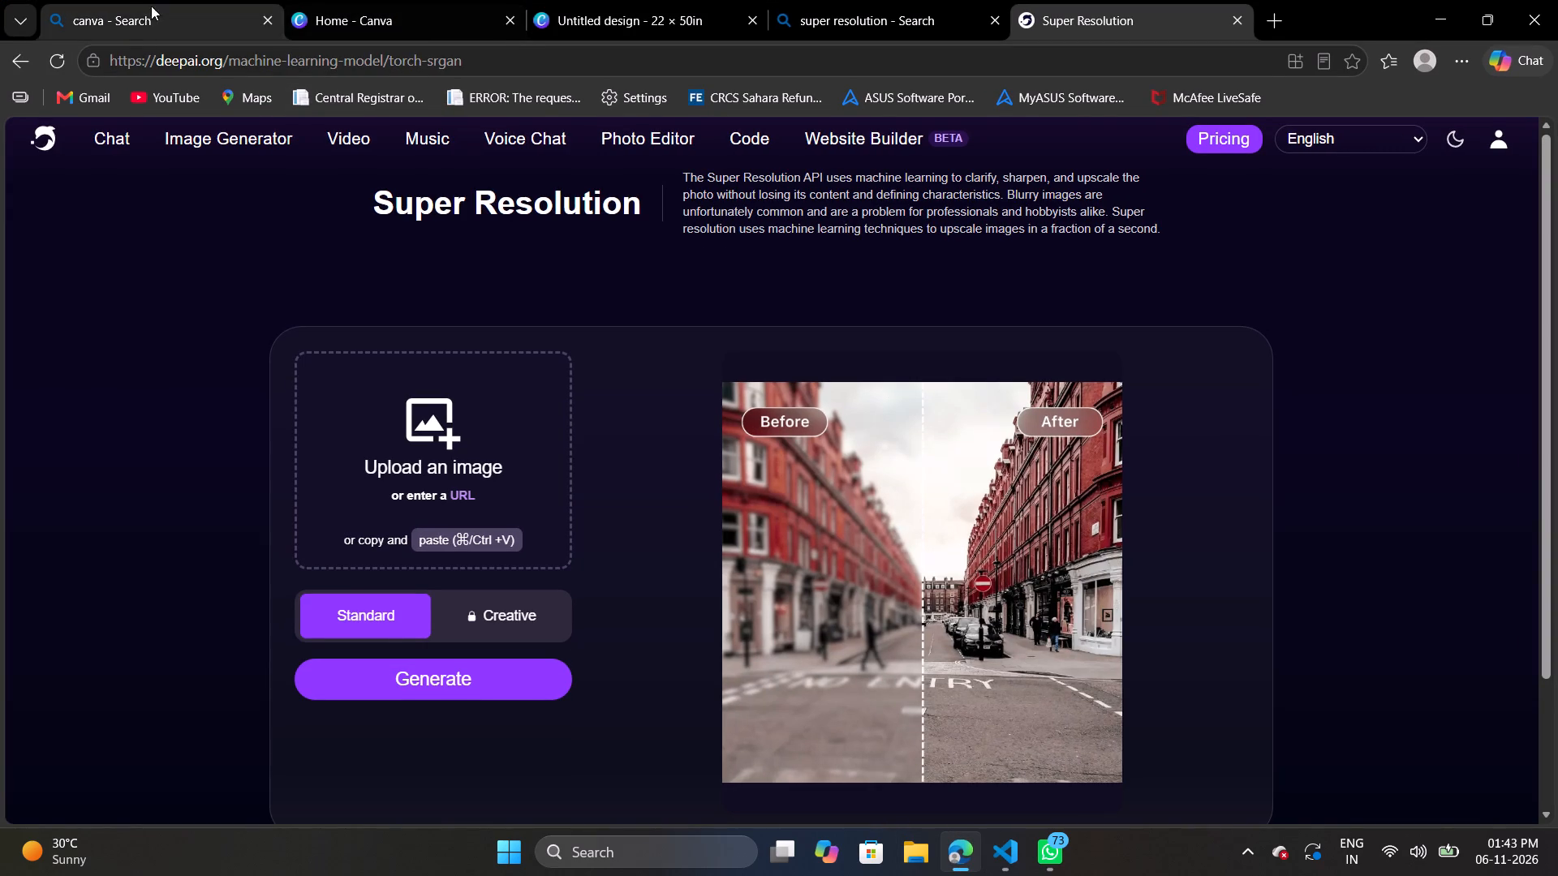
Open the 22 × 50 in Untitled Design from Canva's home page.
left_click(426, 11)
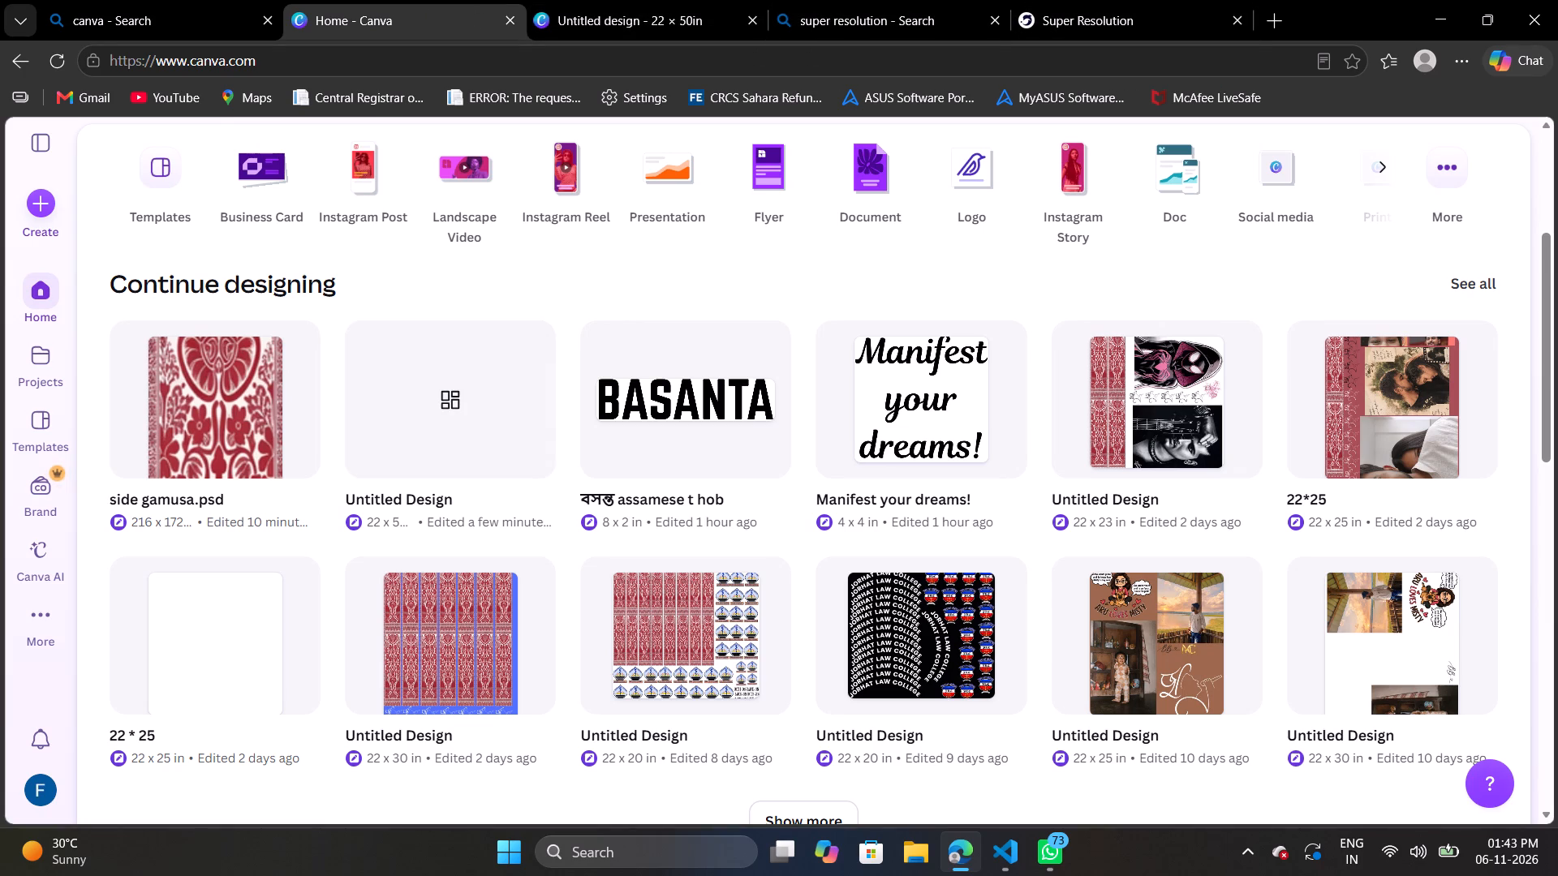
left_click(449, 411)
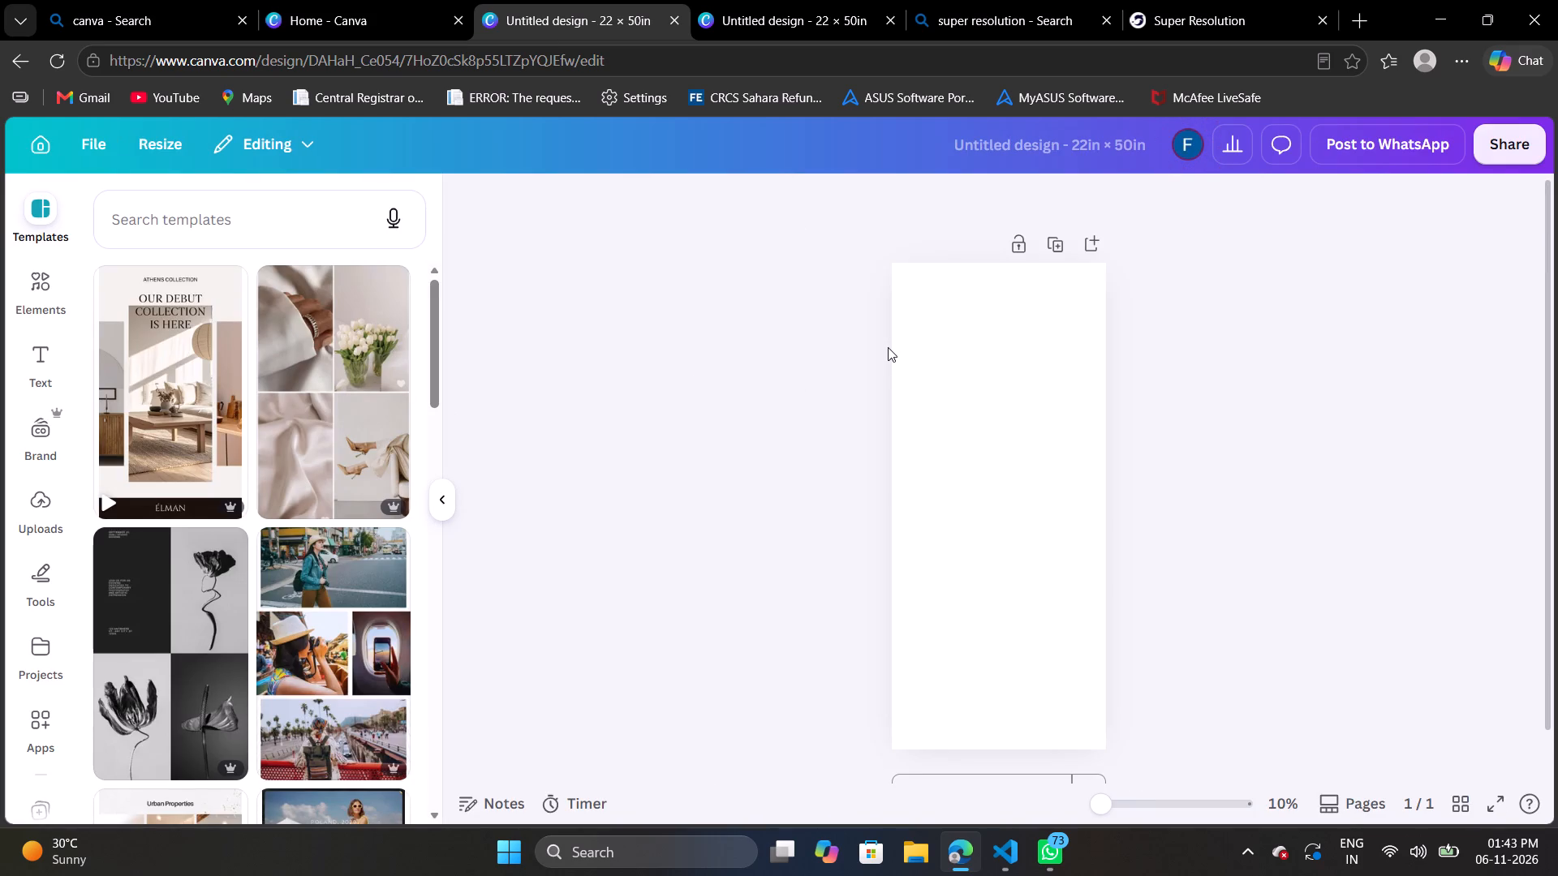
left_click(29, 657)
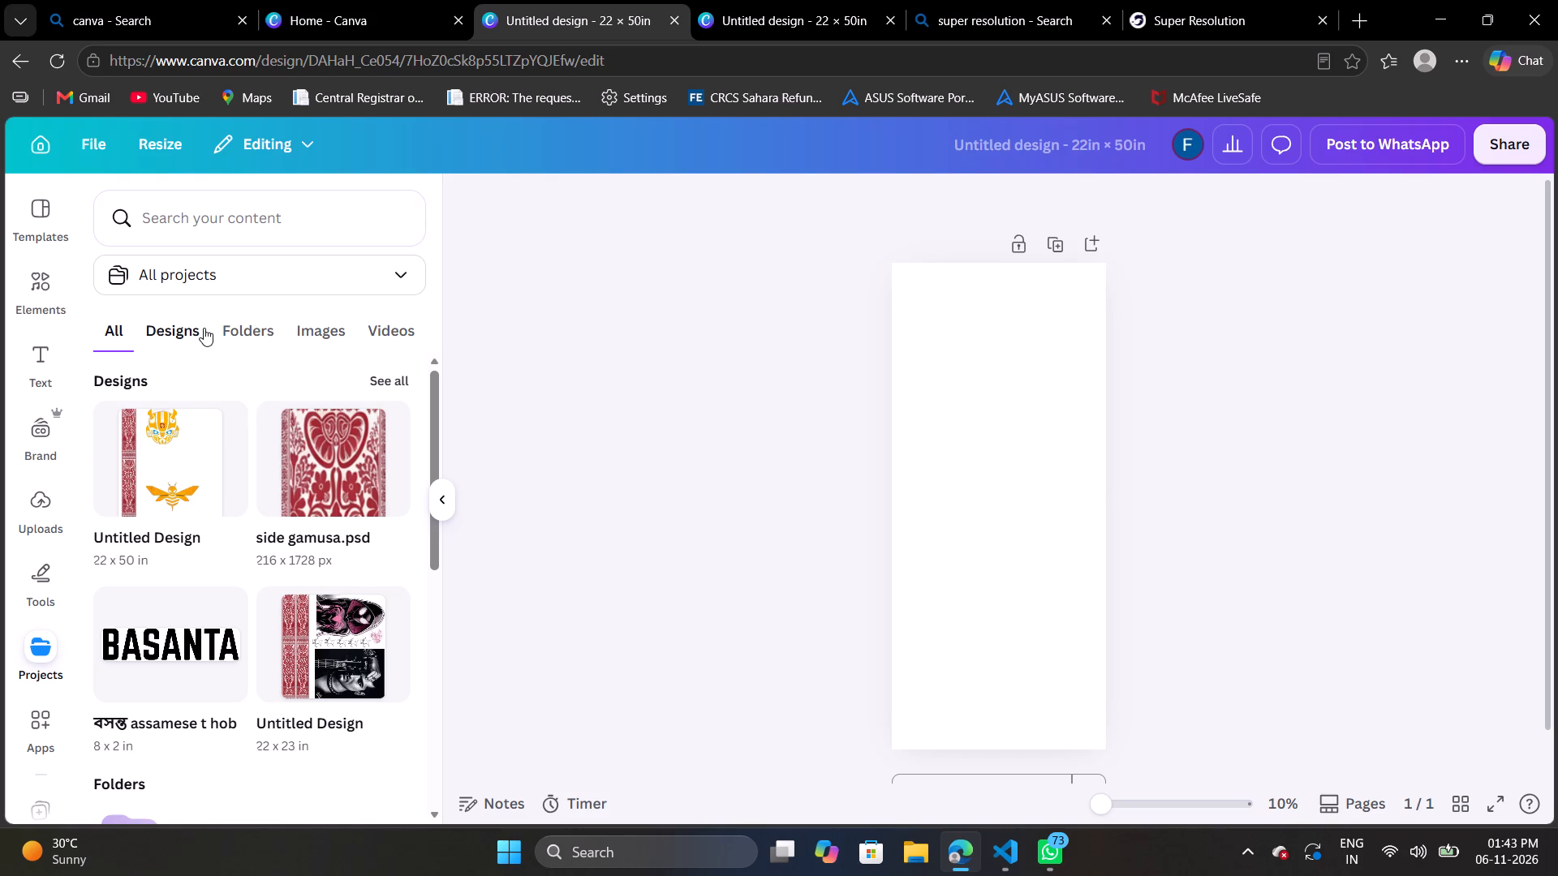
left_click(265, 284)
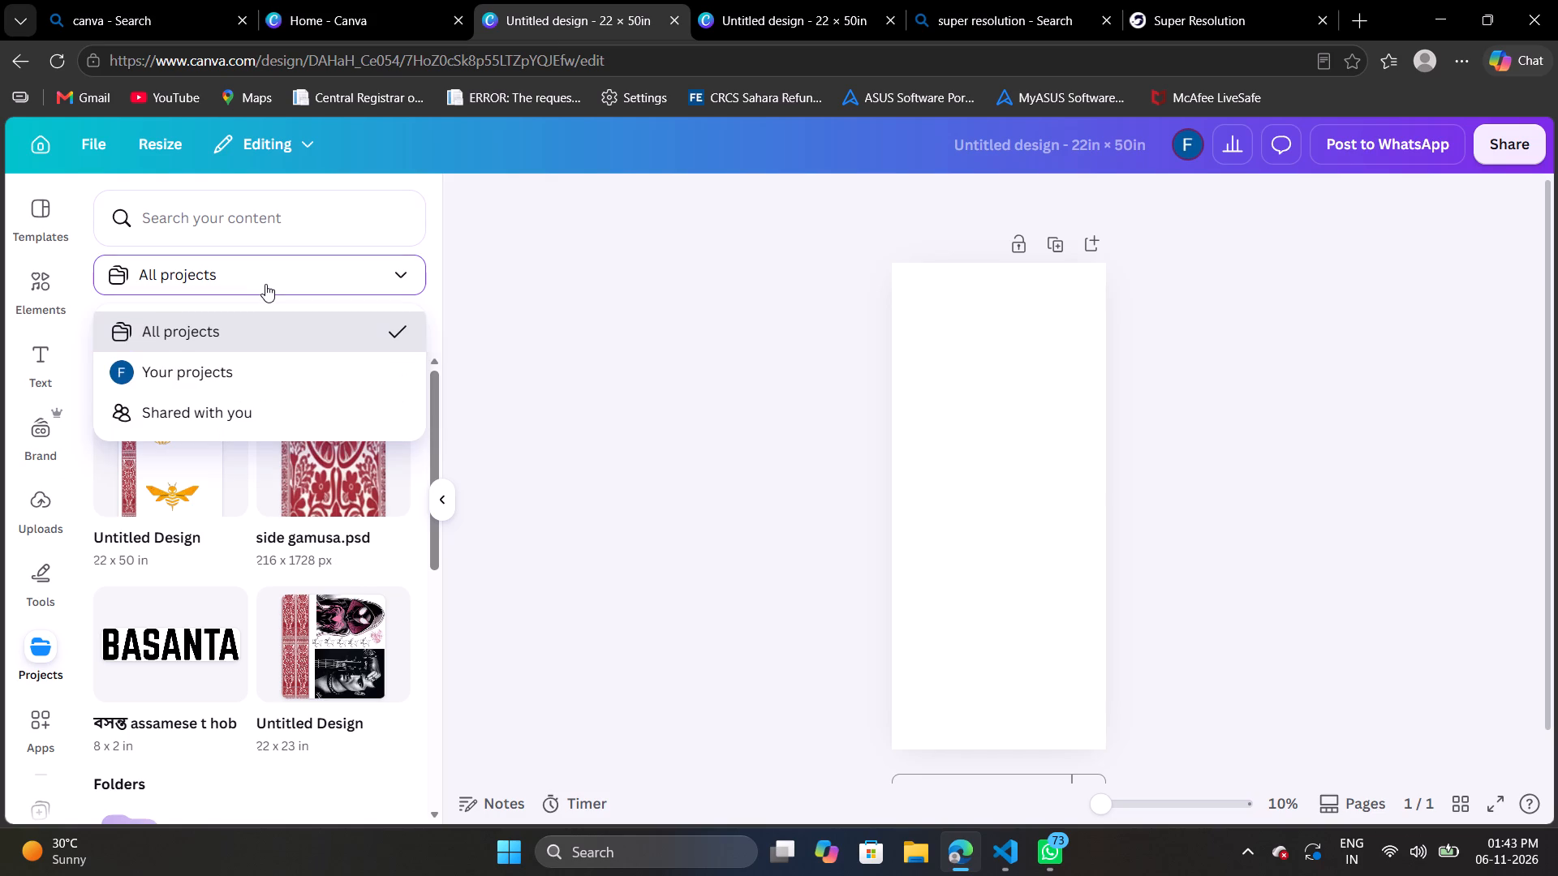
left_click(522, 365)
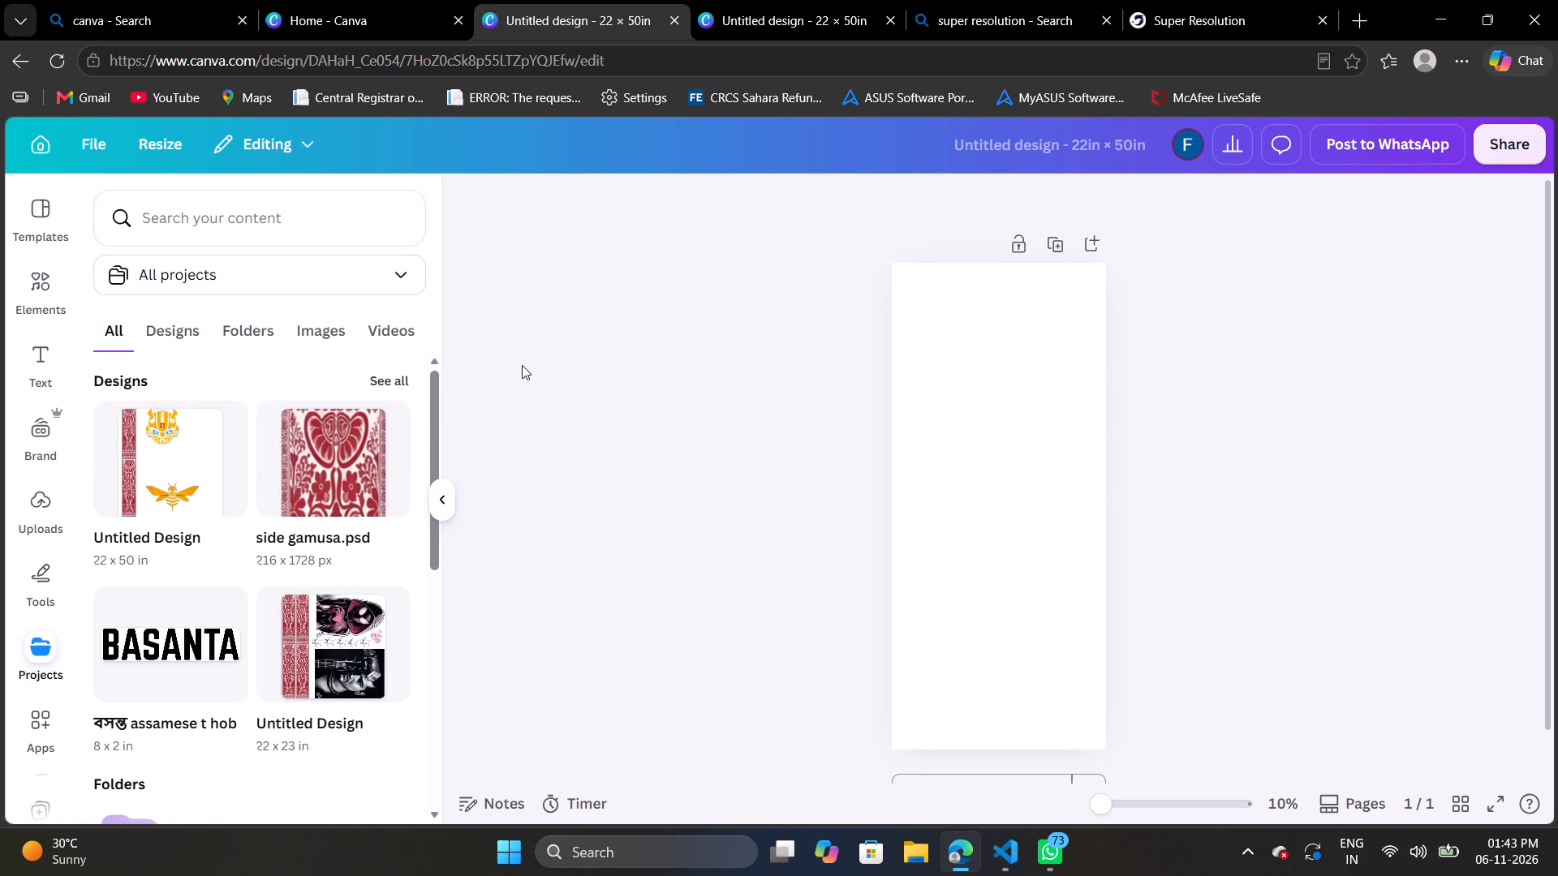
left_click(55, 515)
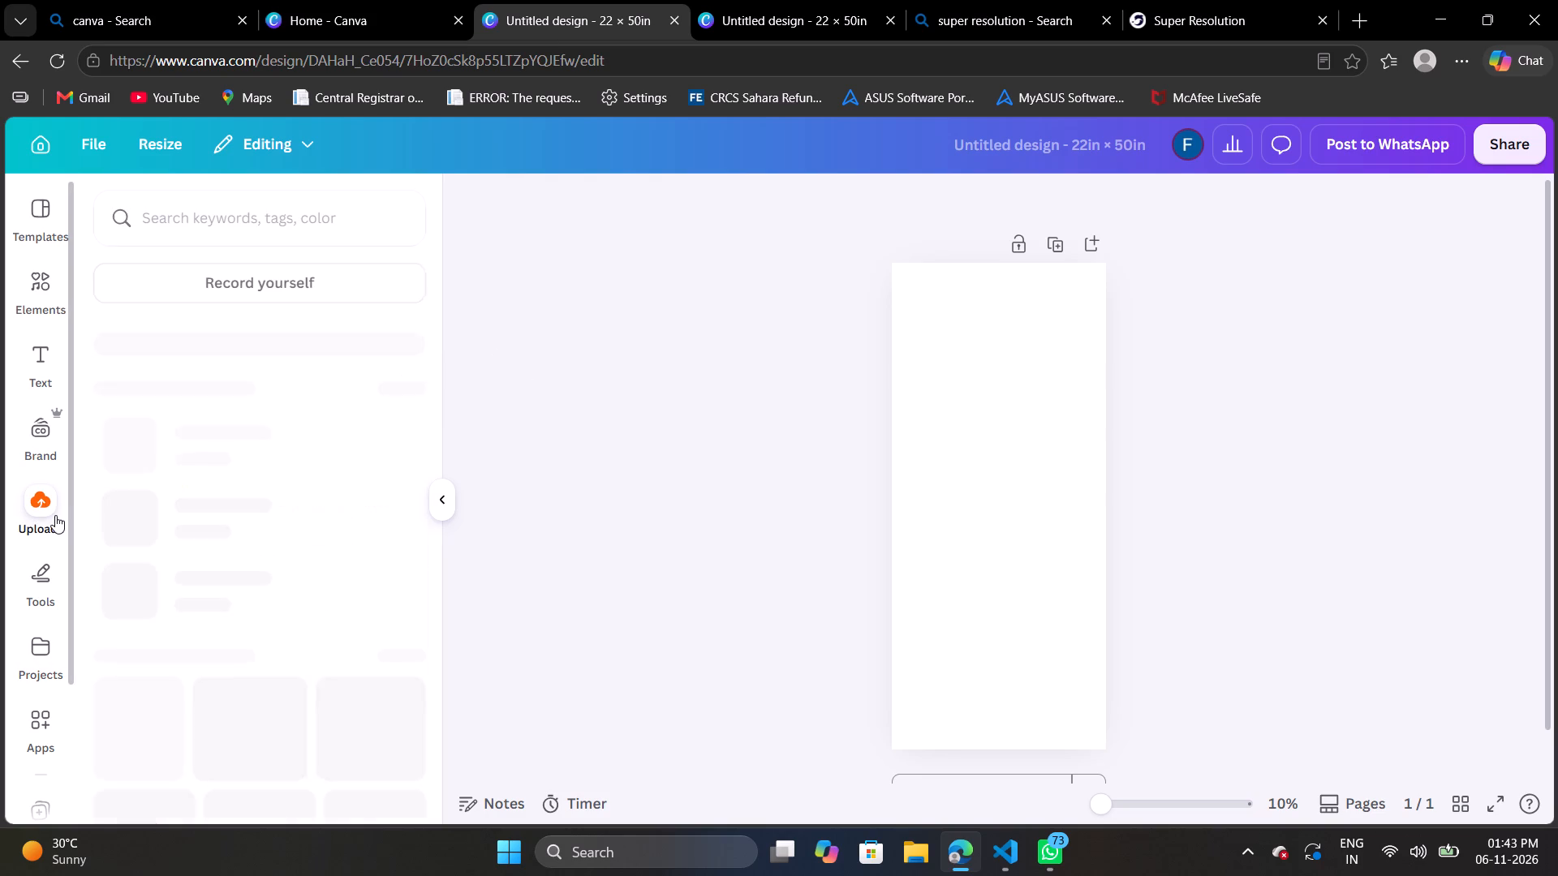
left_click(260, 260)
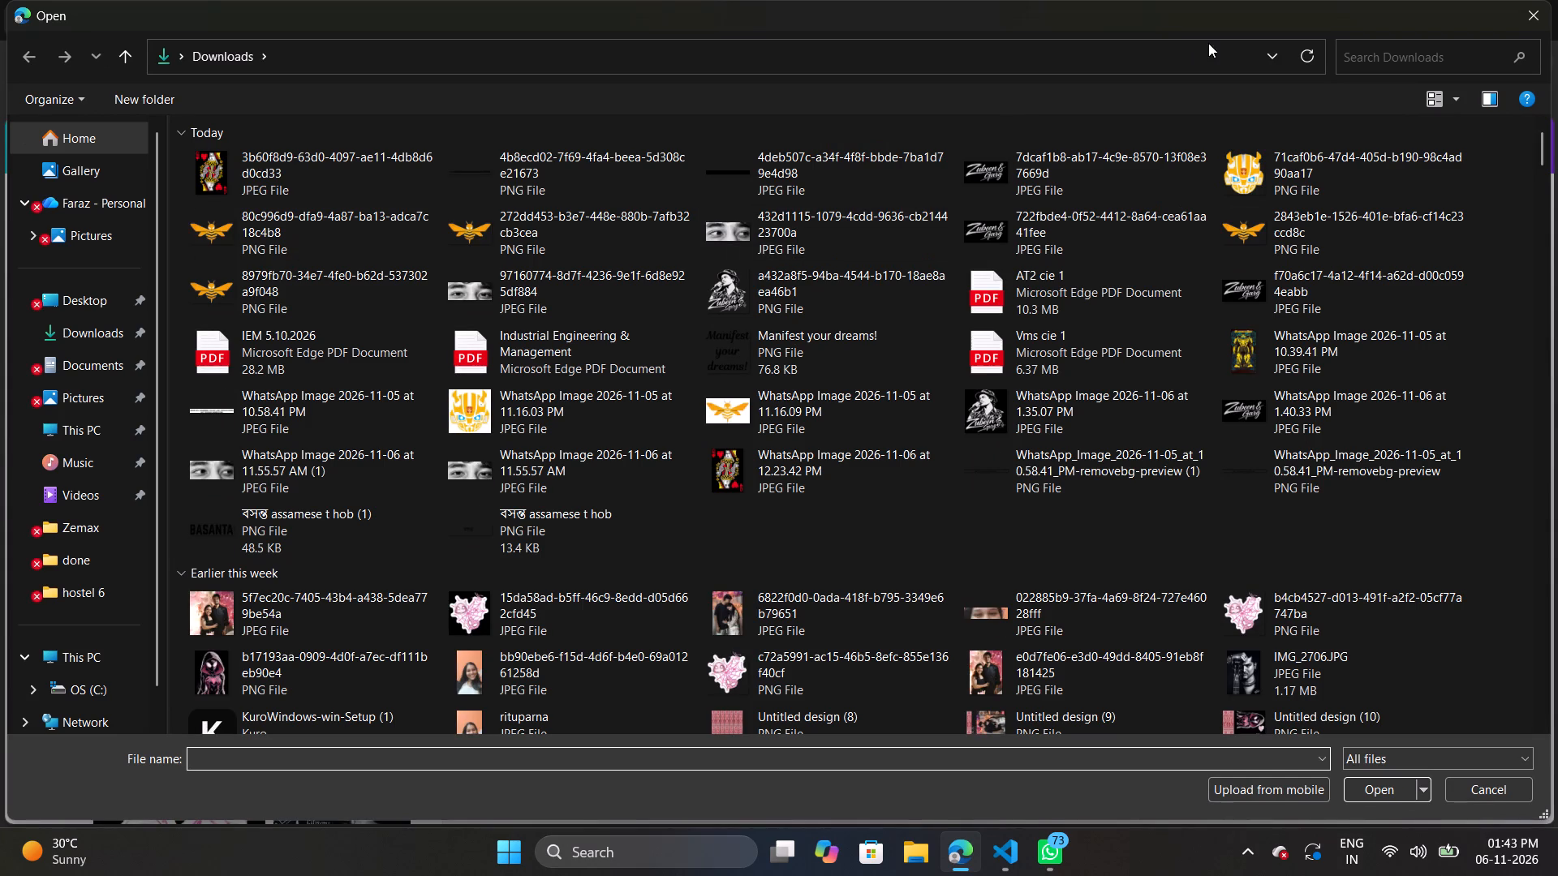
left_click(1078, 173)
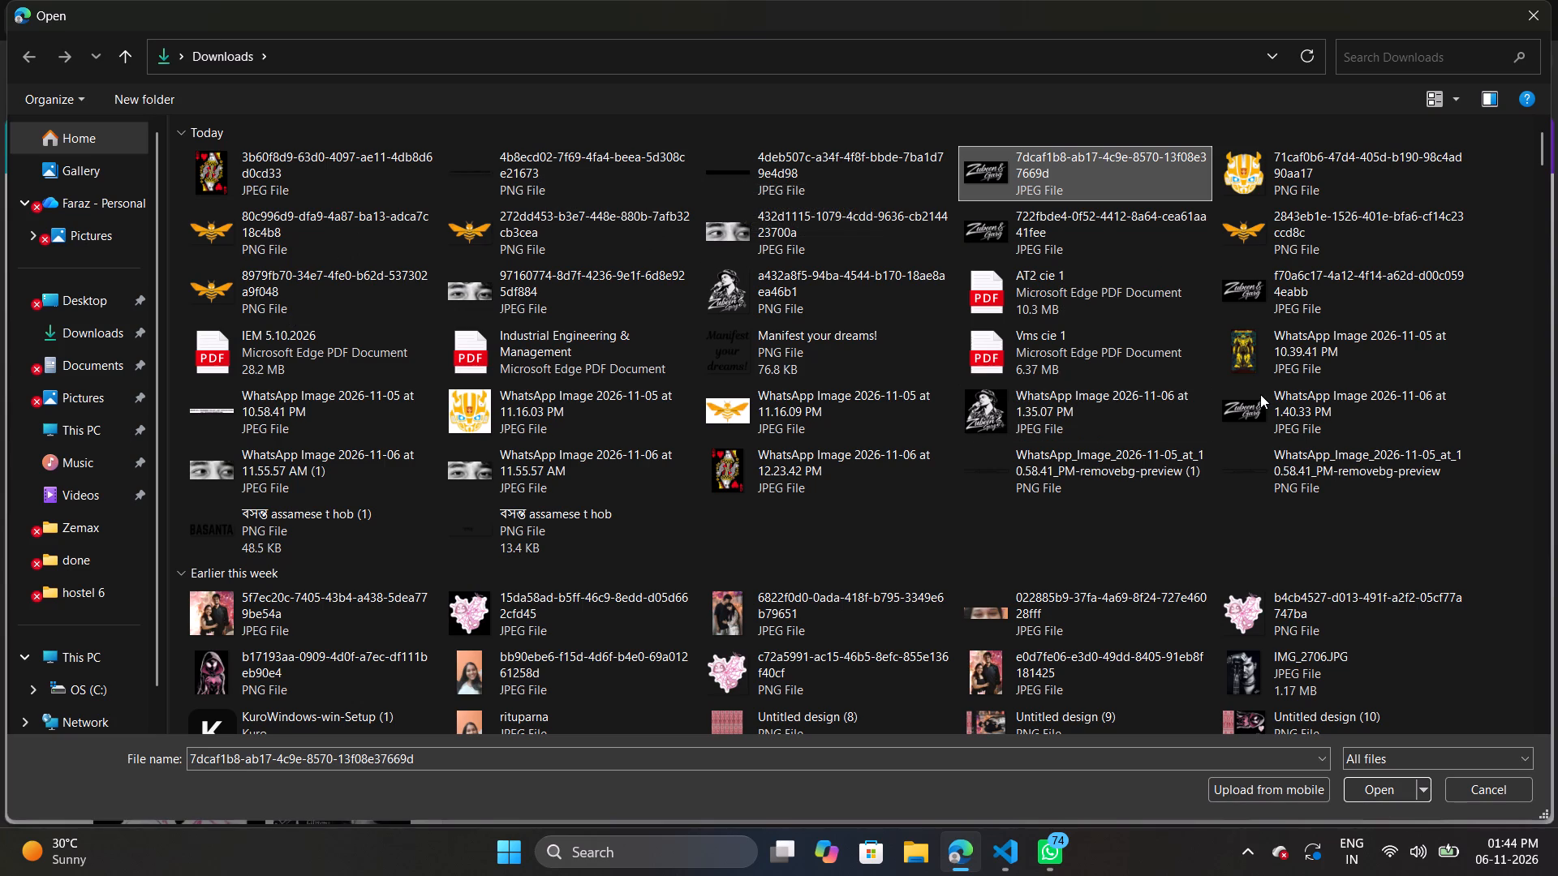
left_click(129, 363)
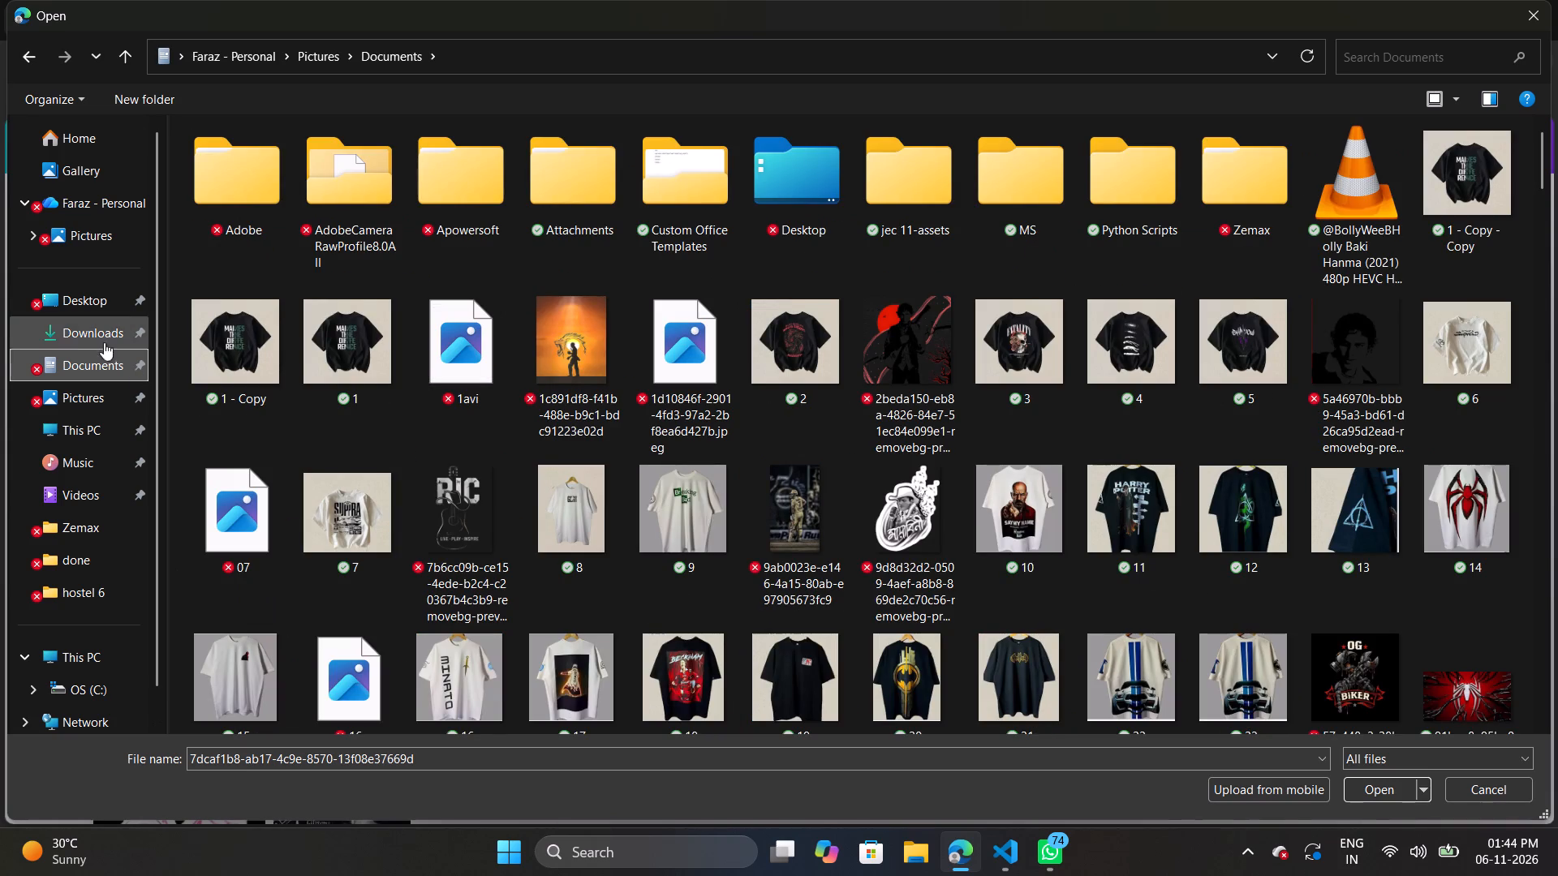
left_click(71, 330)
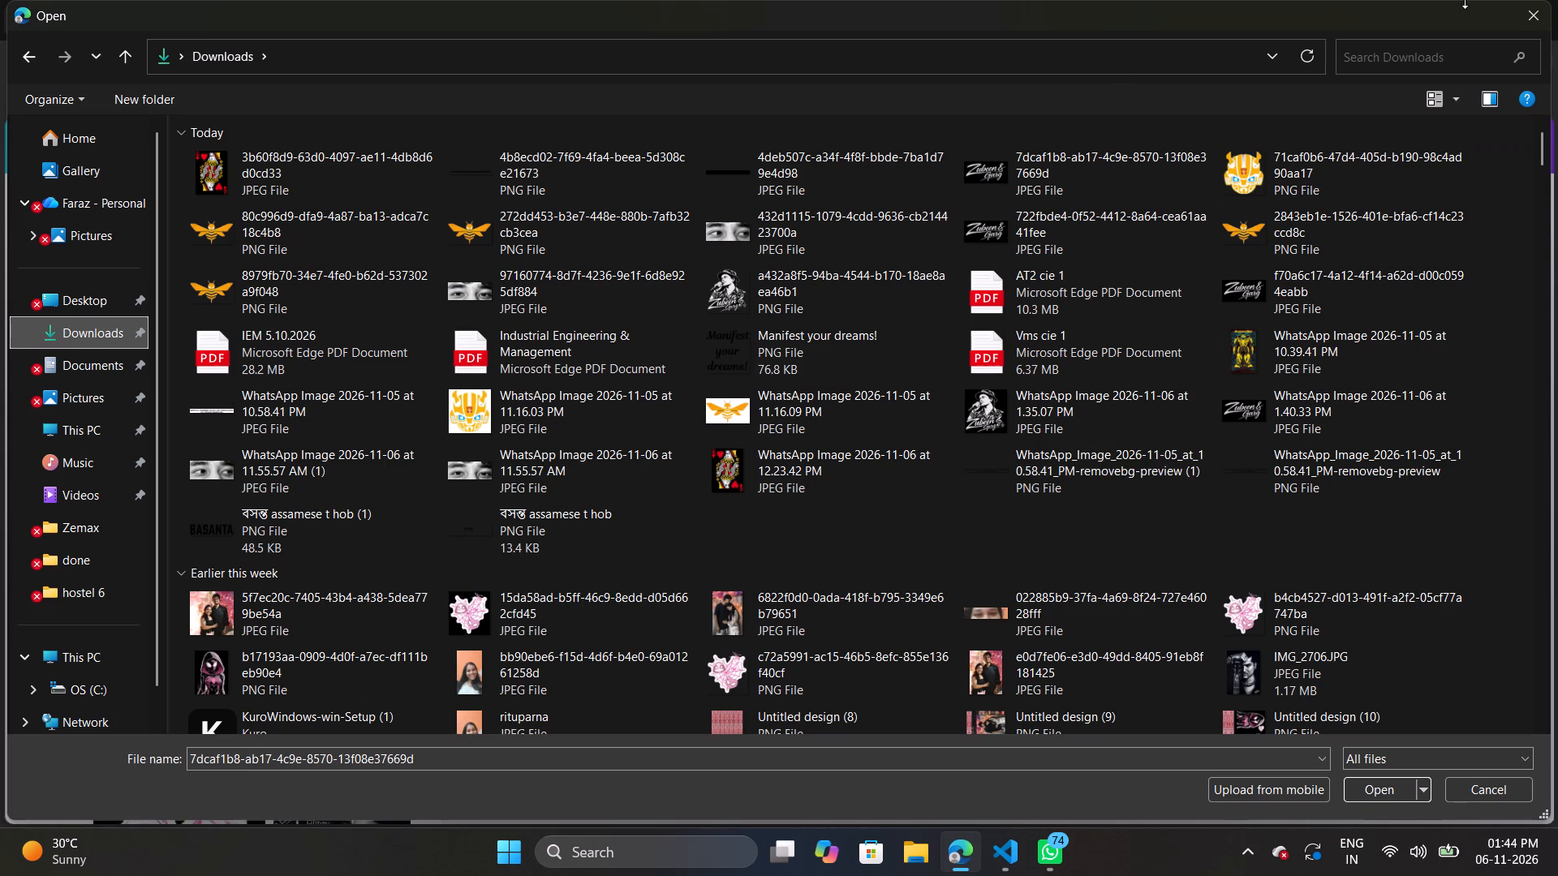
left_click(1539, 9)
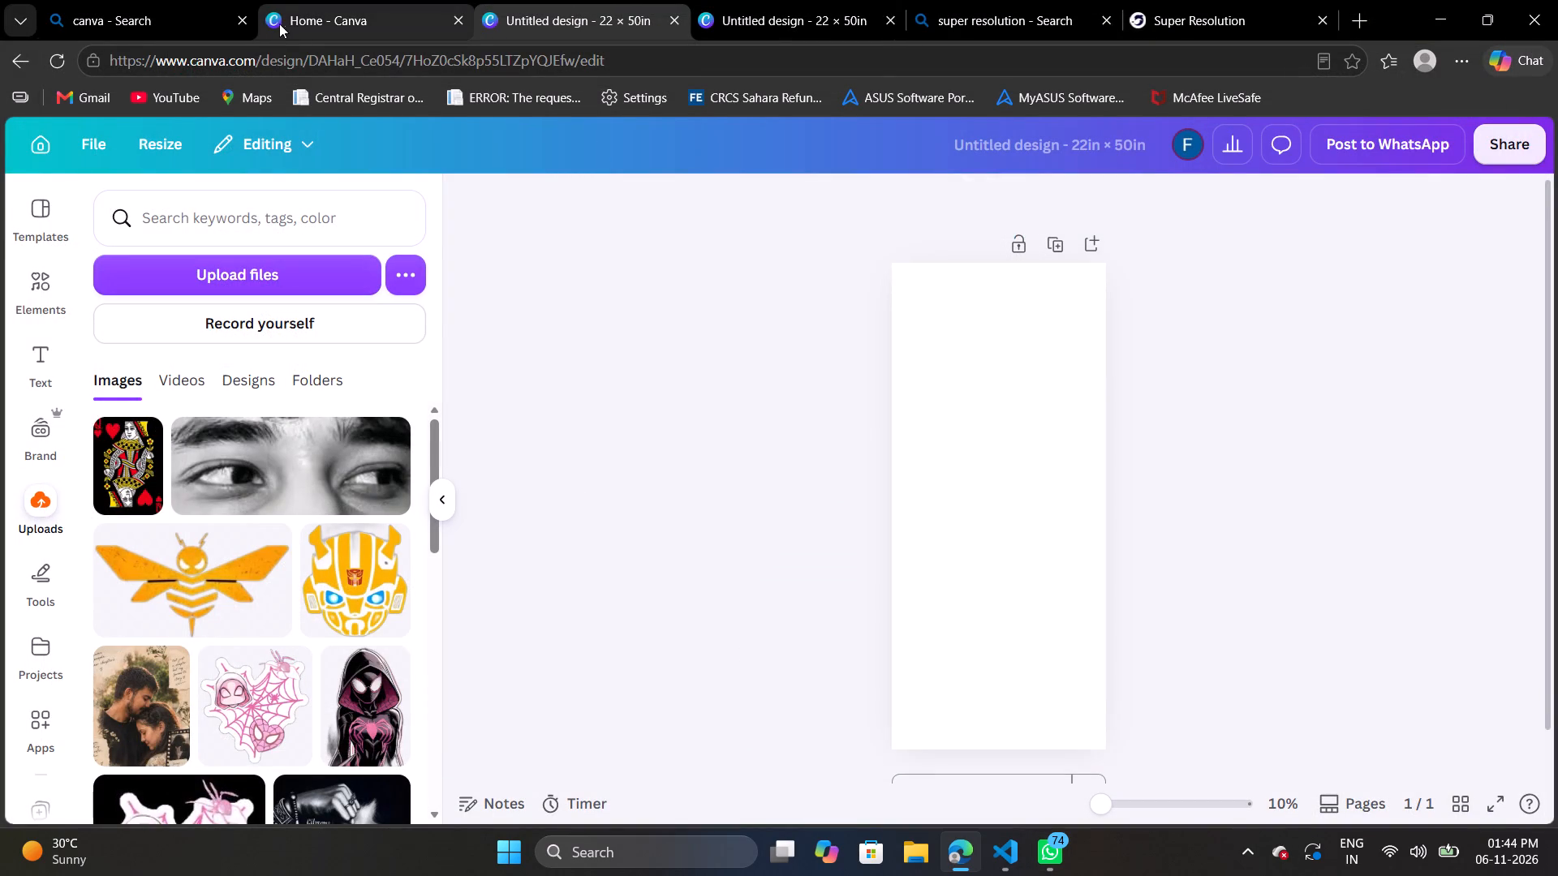
Reopen DeepAI Super Resolution from the search results, upload the lettering JPEG starting with 7dcaf1b8 and generate its enhanced version.
left_click(1019, 19)
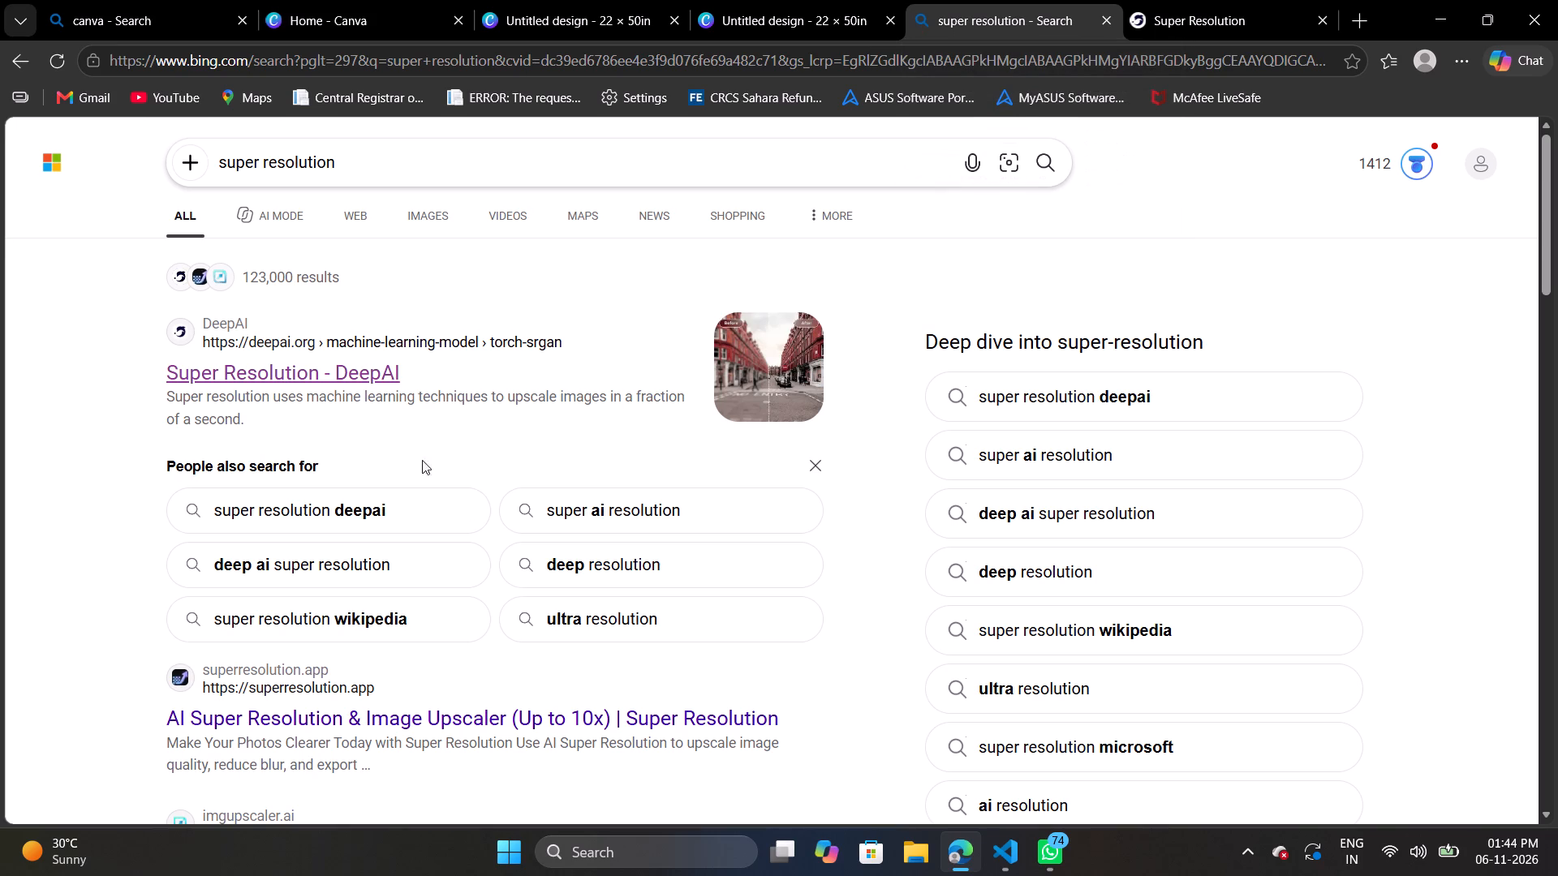
left_click(274, 363)
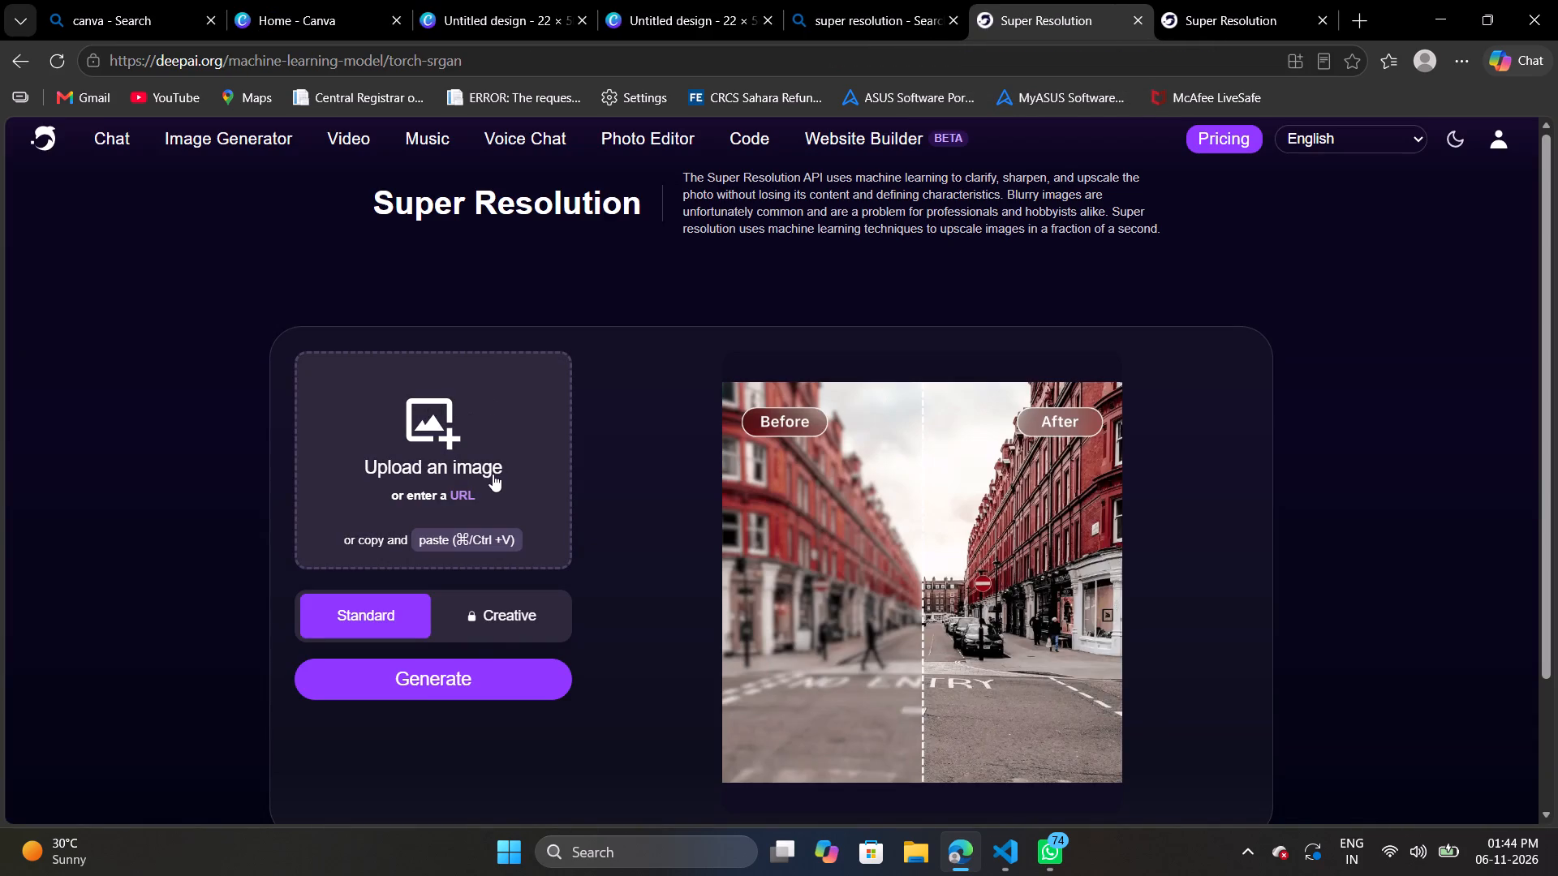
left_click(493, 474)
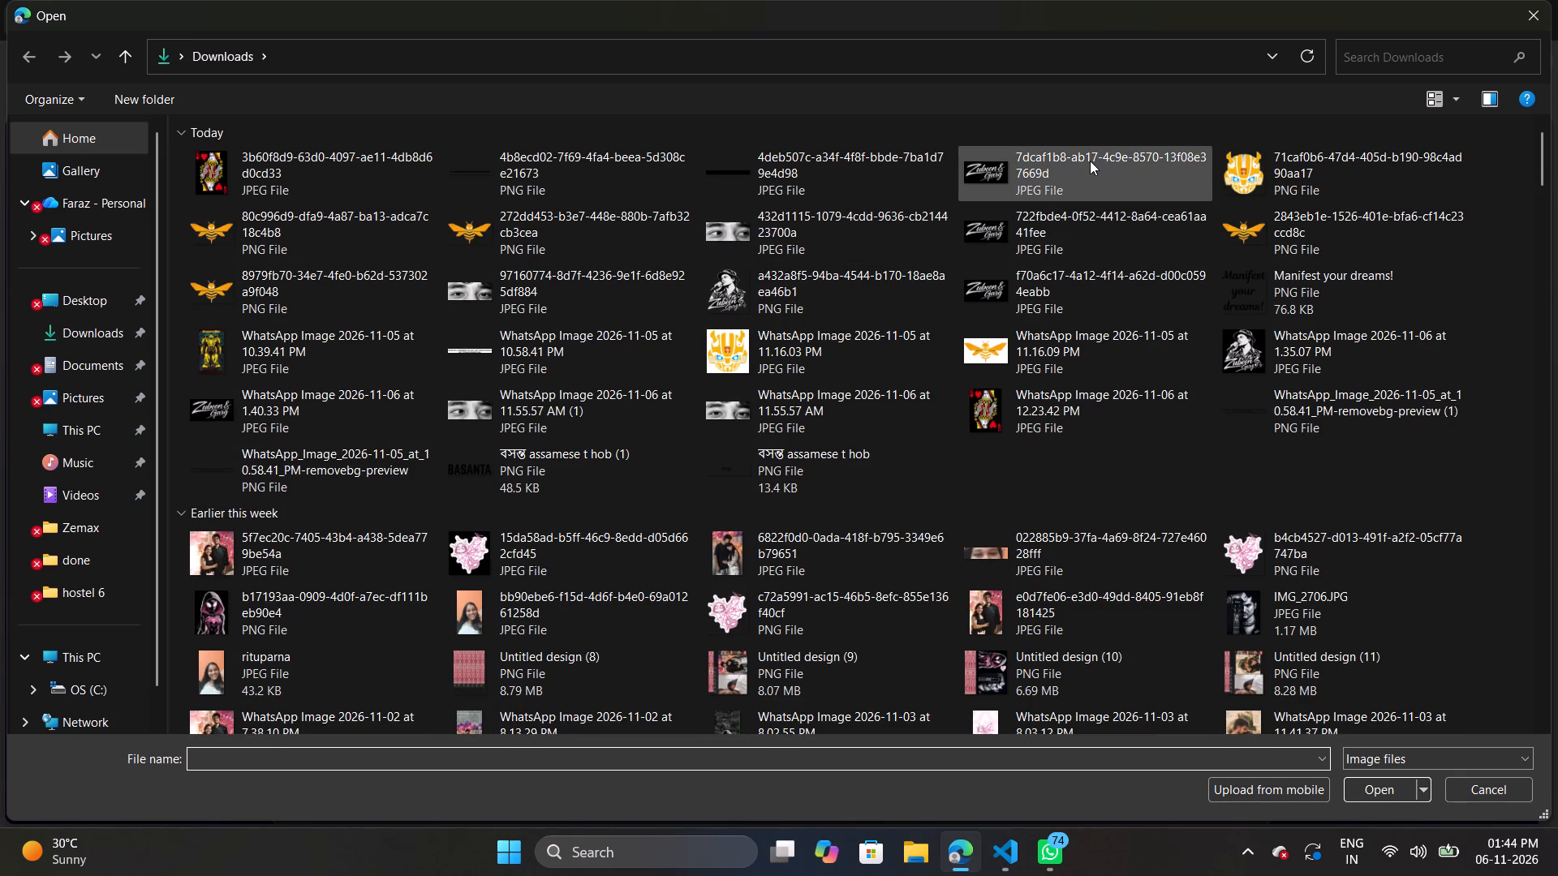
left_click(1090, 161)
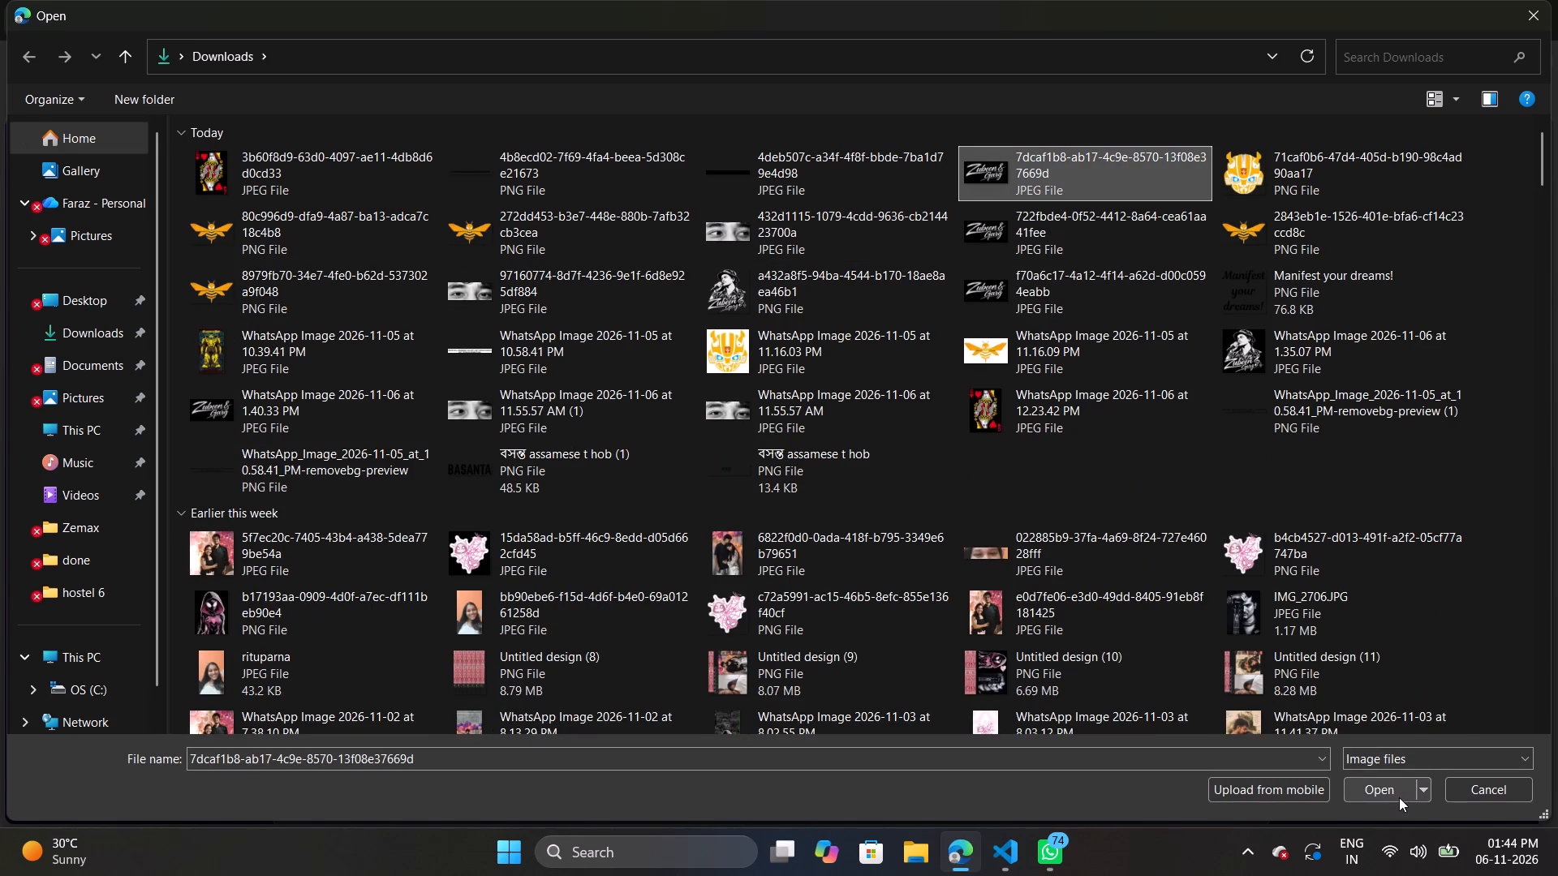
left_click(1399, 797)
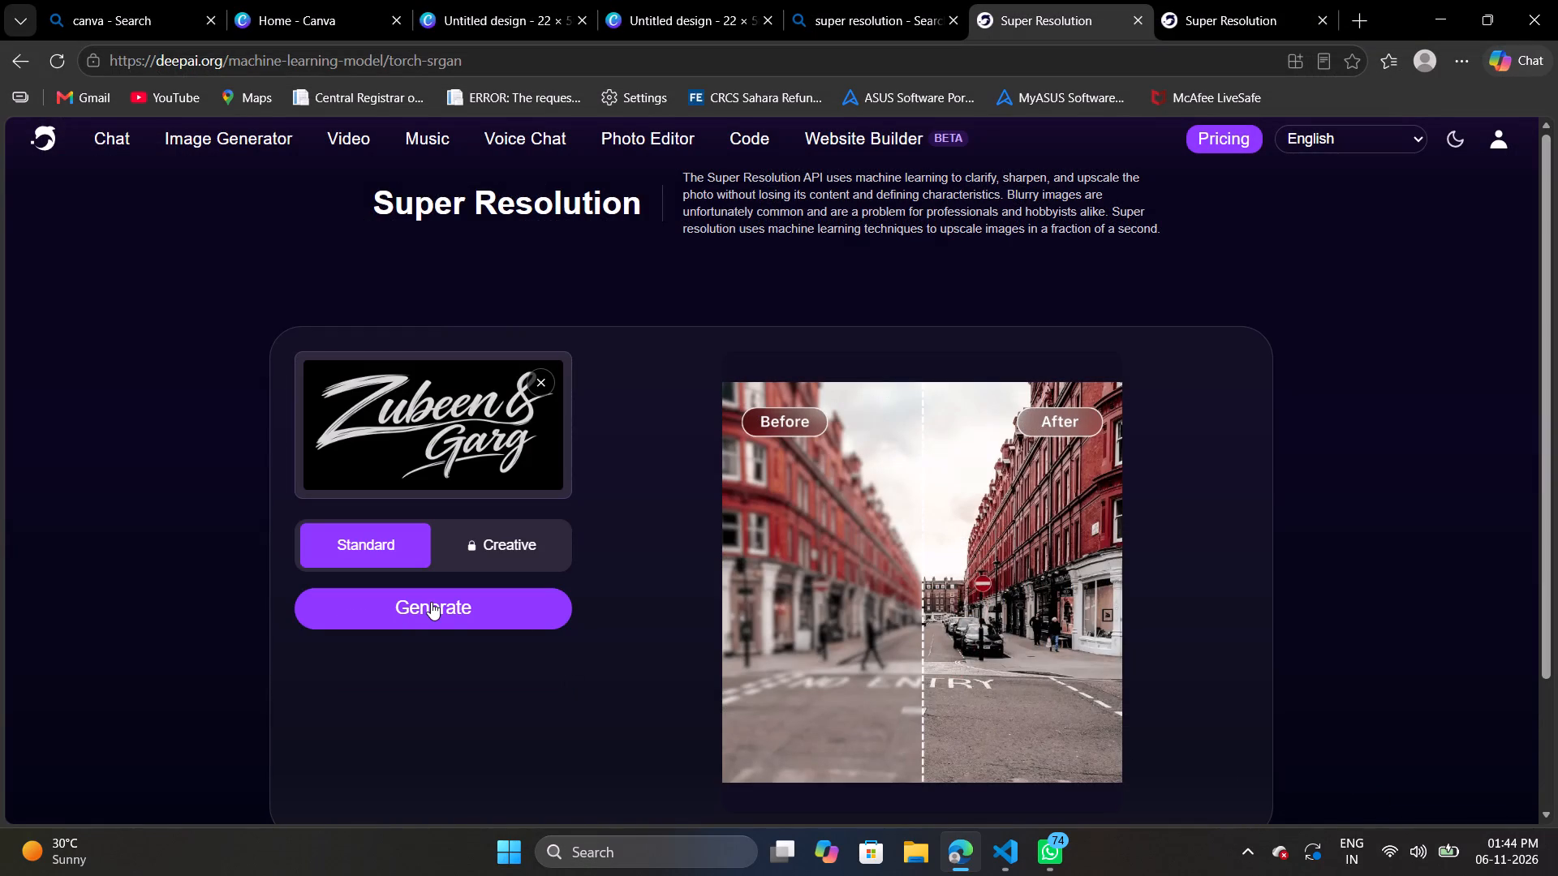
left_click(440, 601)
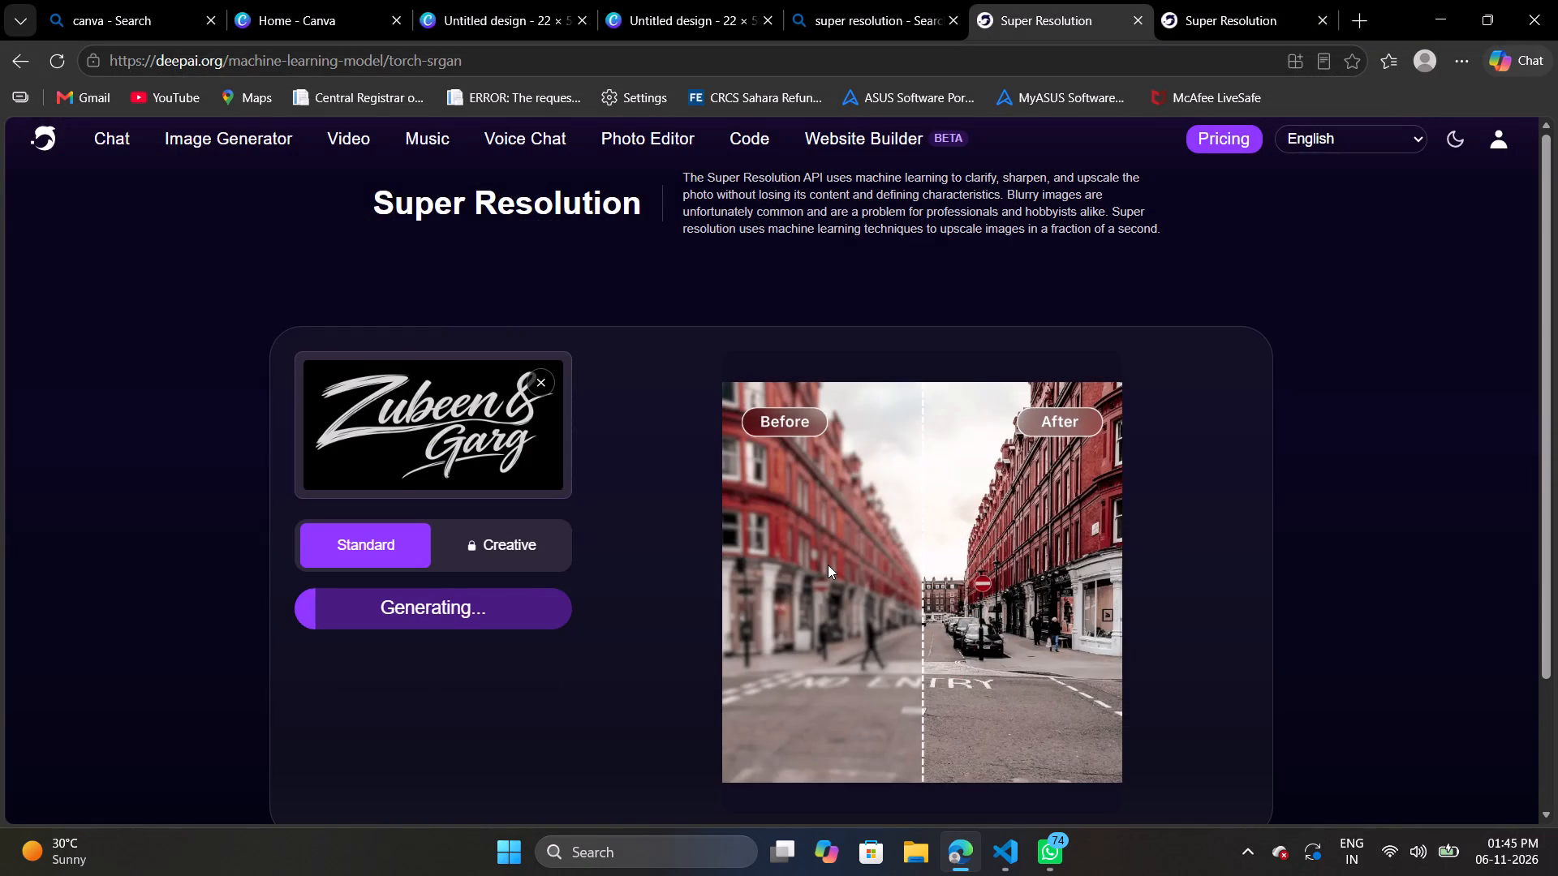
Remove the background from the enhanced Zubeen & Garg lettering and download the result as a PNG.
scroll(828, 565, "down", 2)
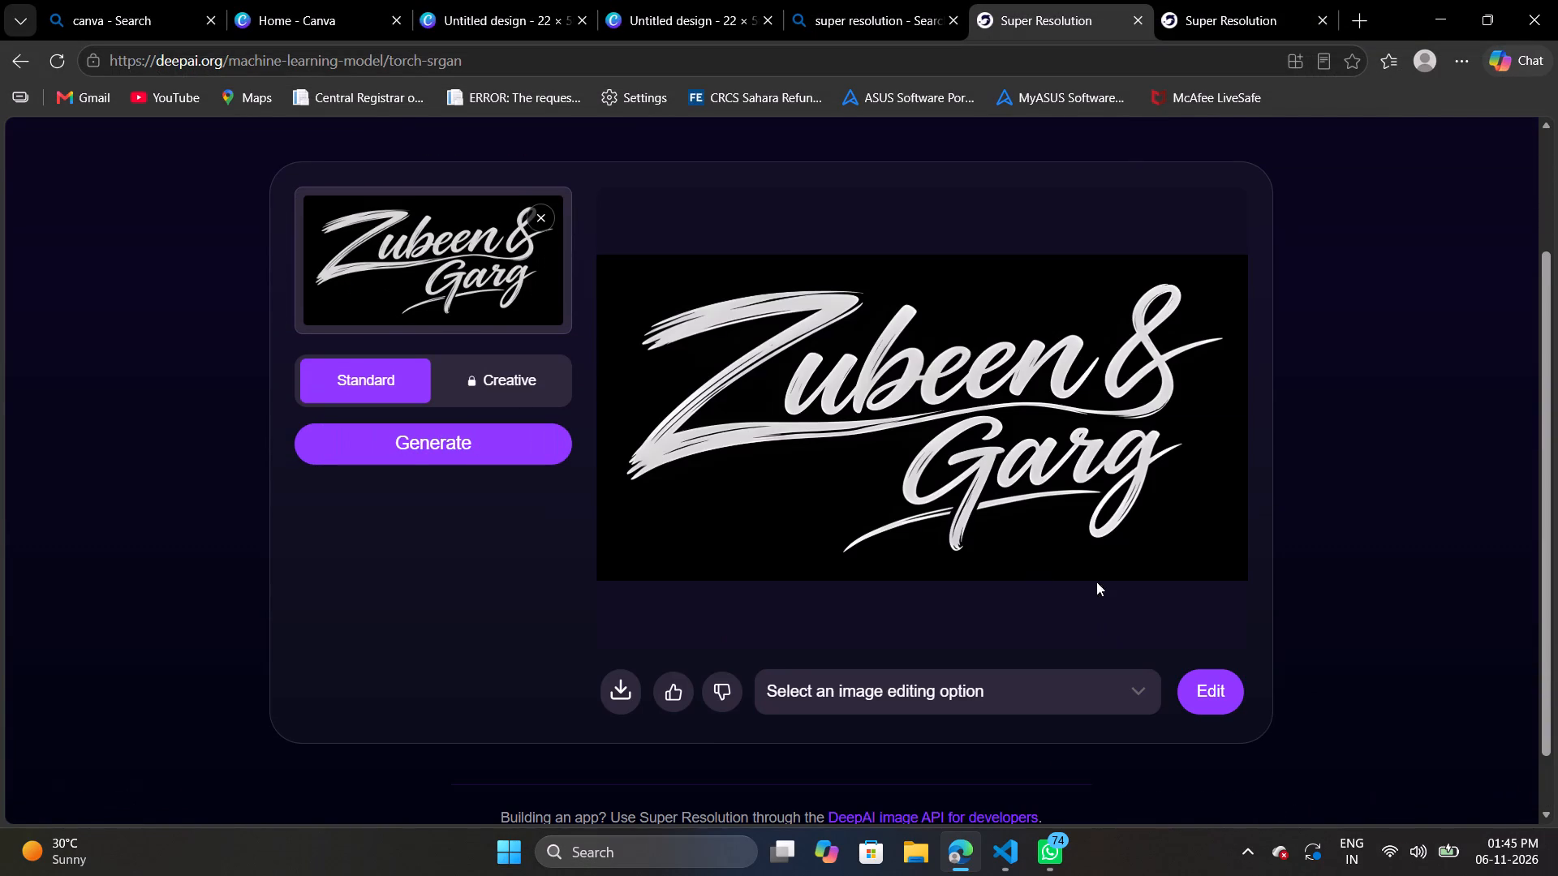
left_click(1140, 690)
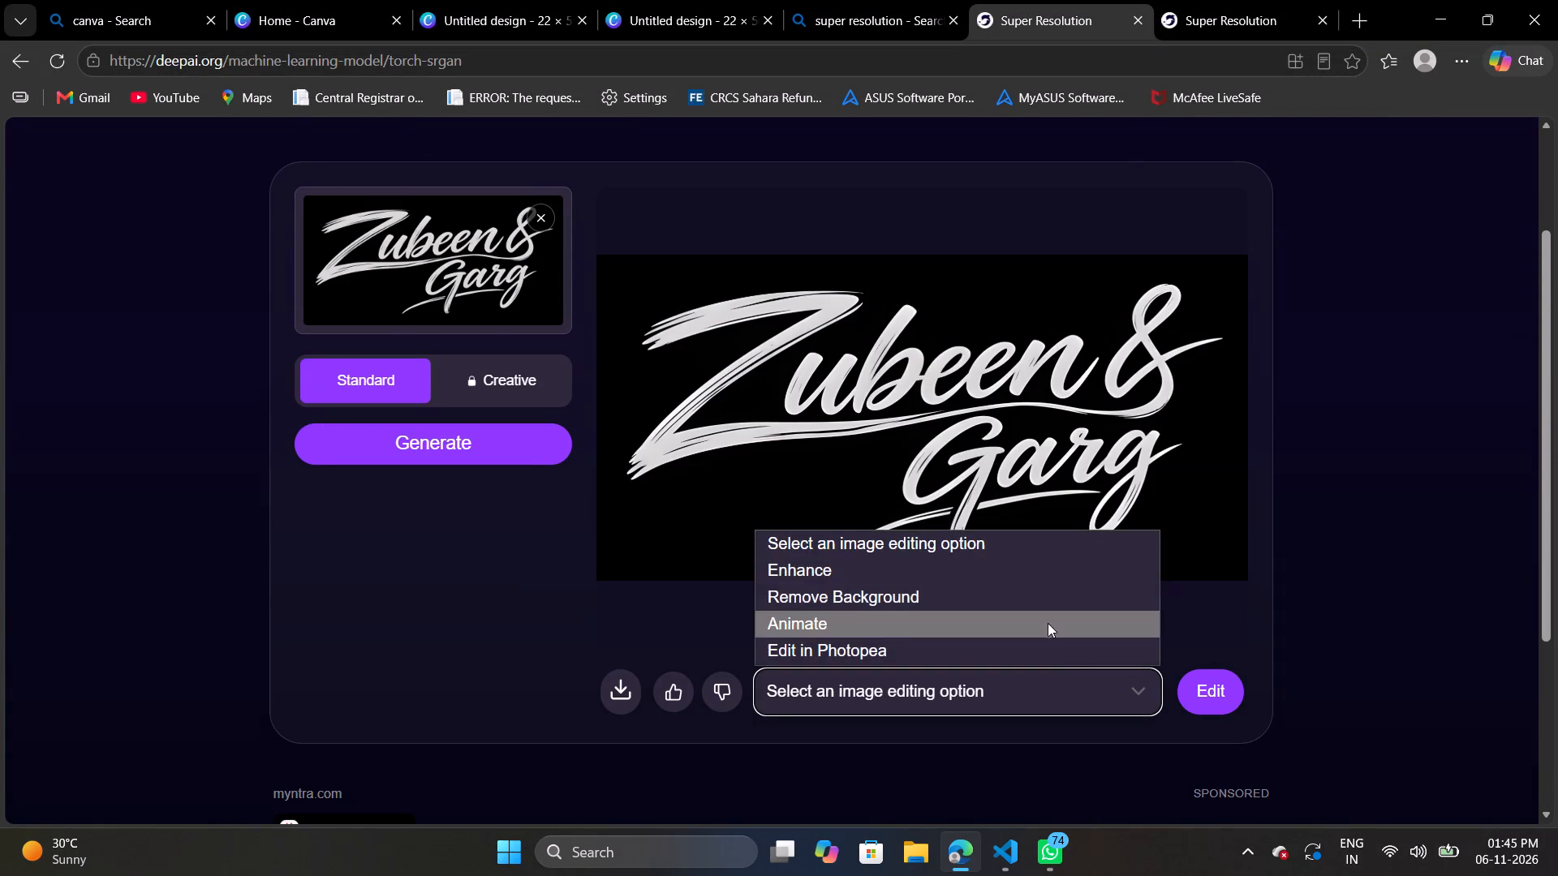
left_click(1047, 603)
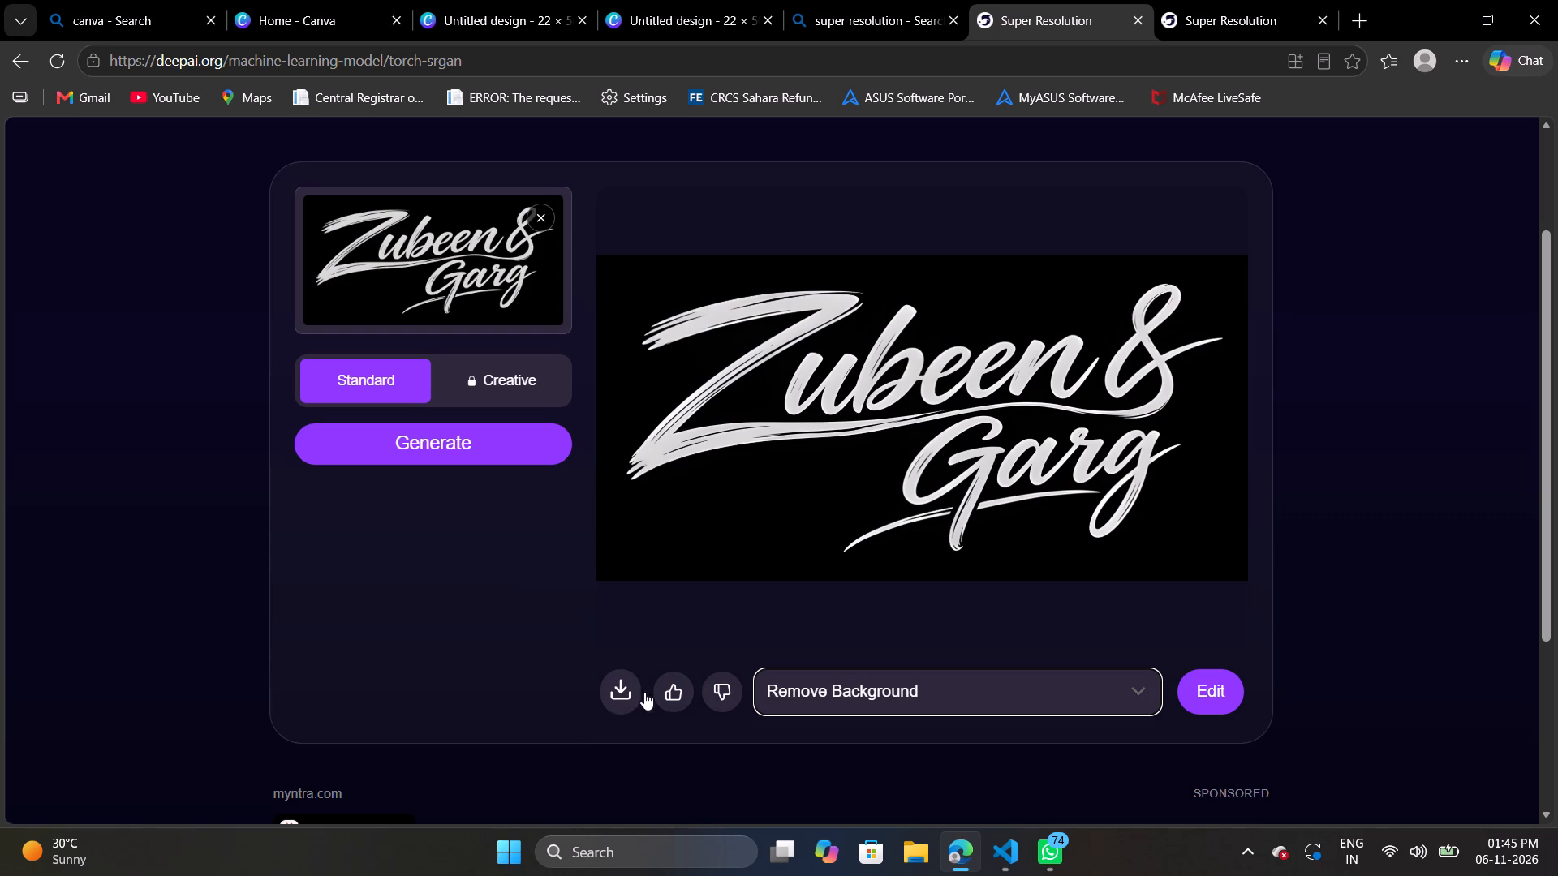
left_click(1225, 685)
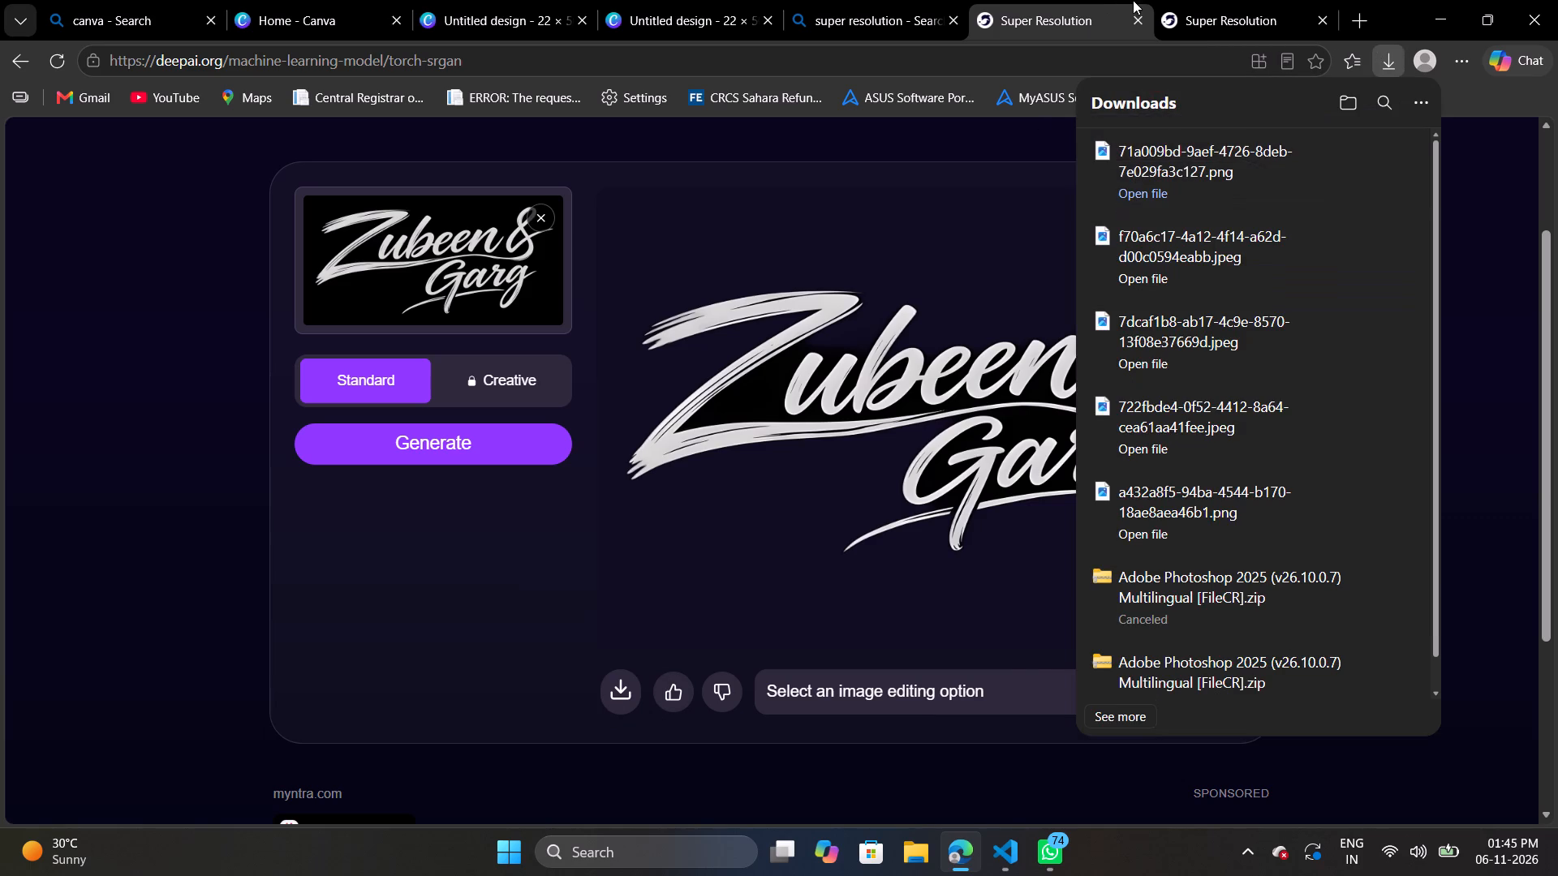
Close both DeepAI Super Resolution pages and the super resolution search results to return to the blank 22 × 50 in Canva design.
left_click(1326, 13)
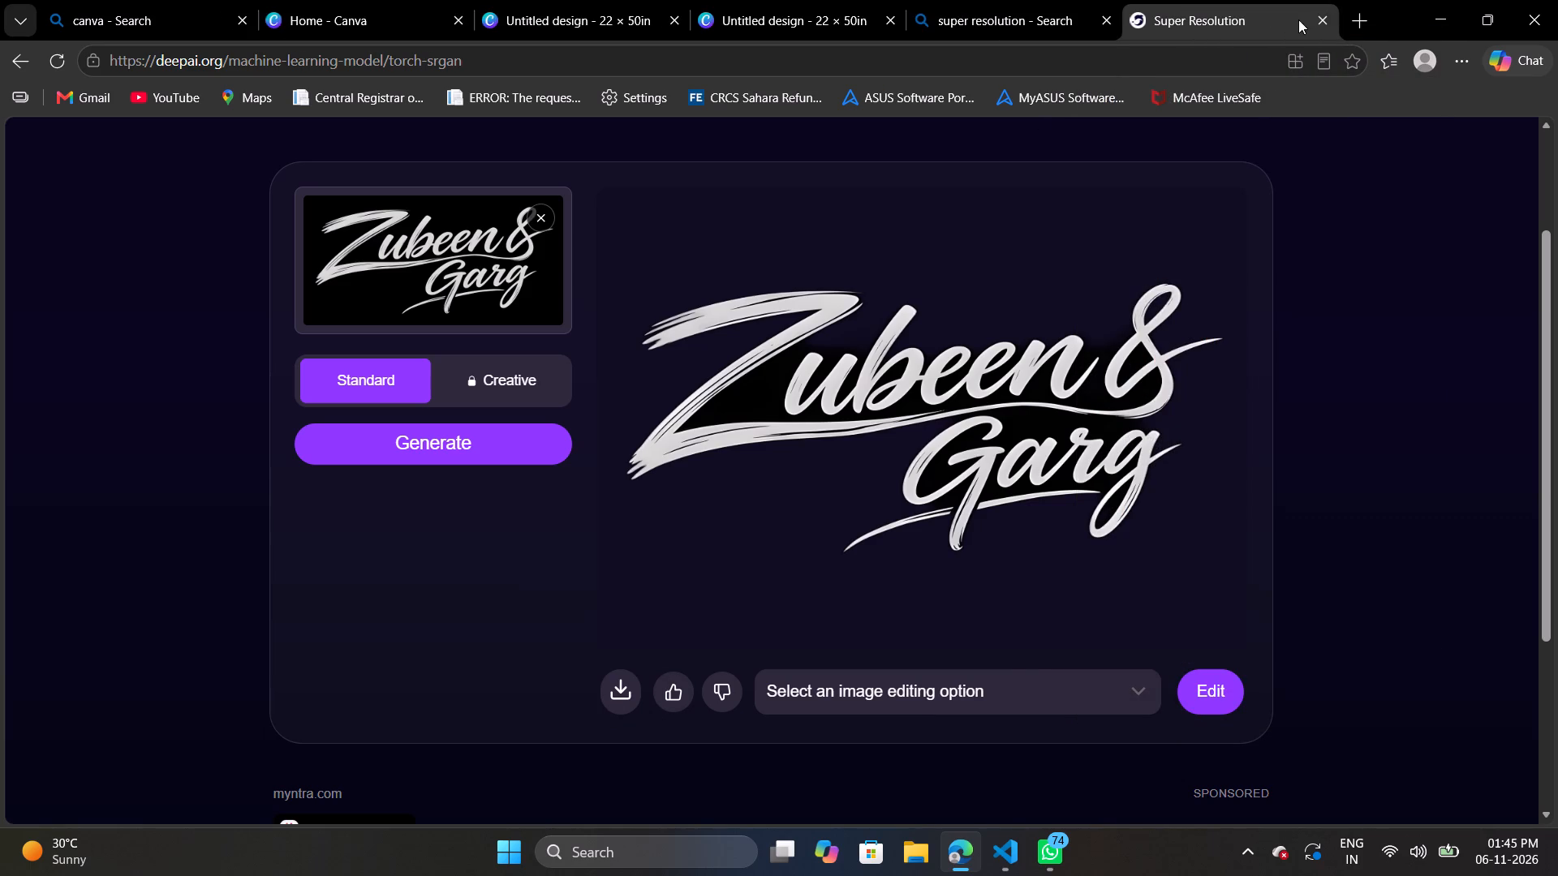
left_click(1321, 16)
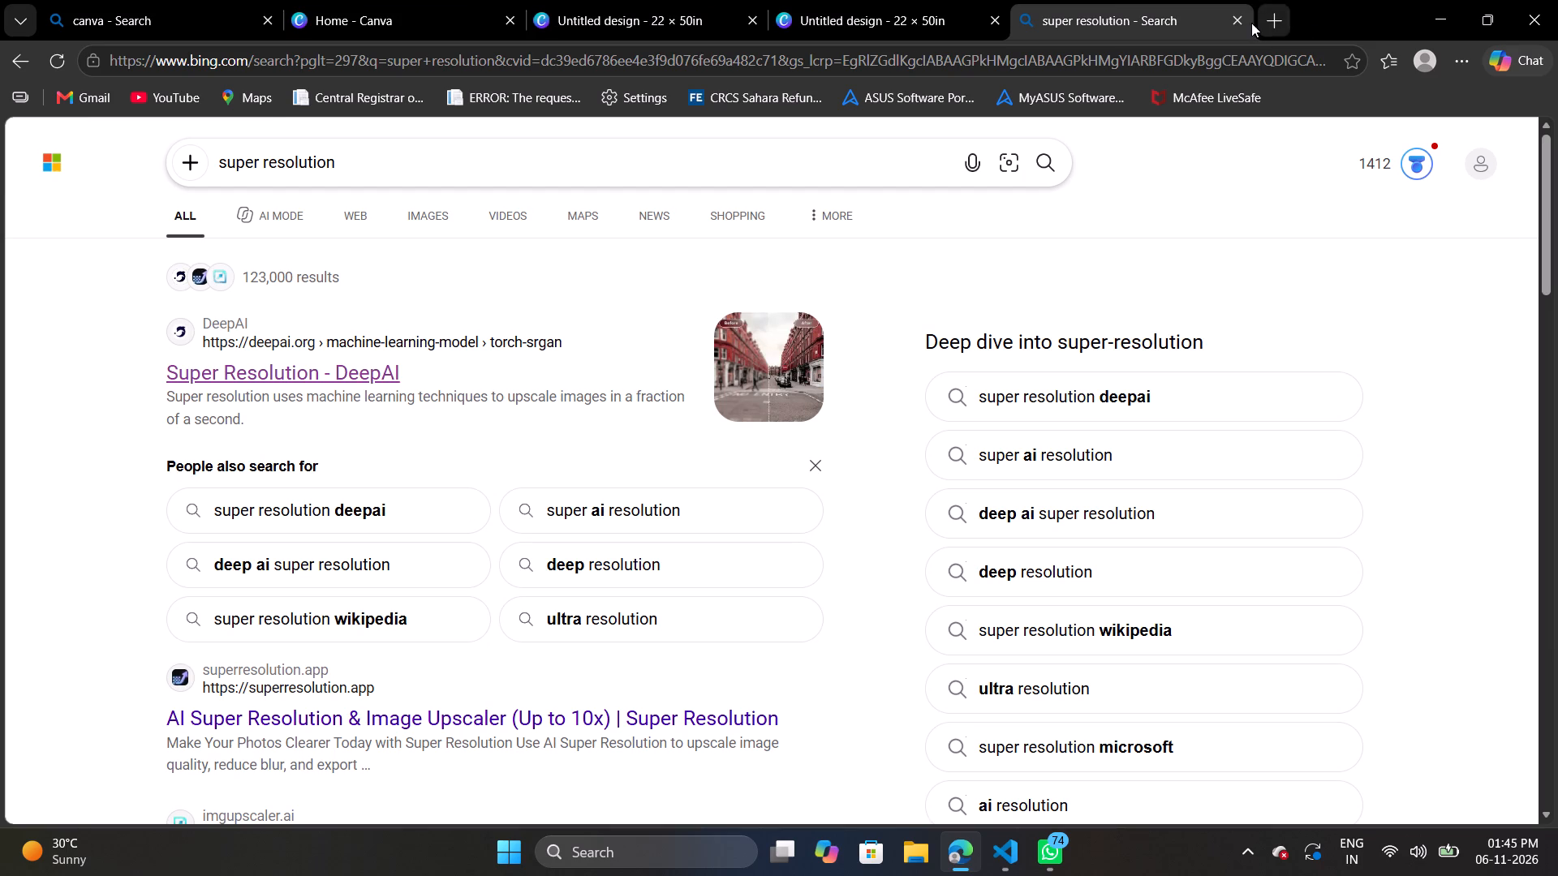
left_click(1243, 23)
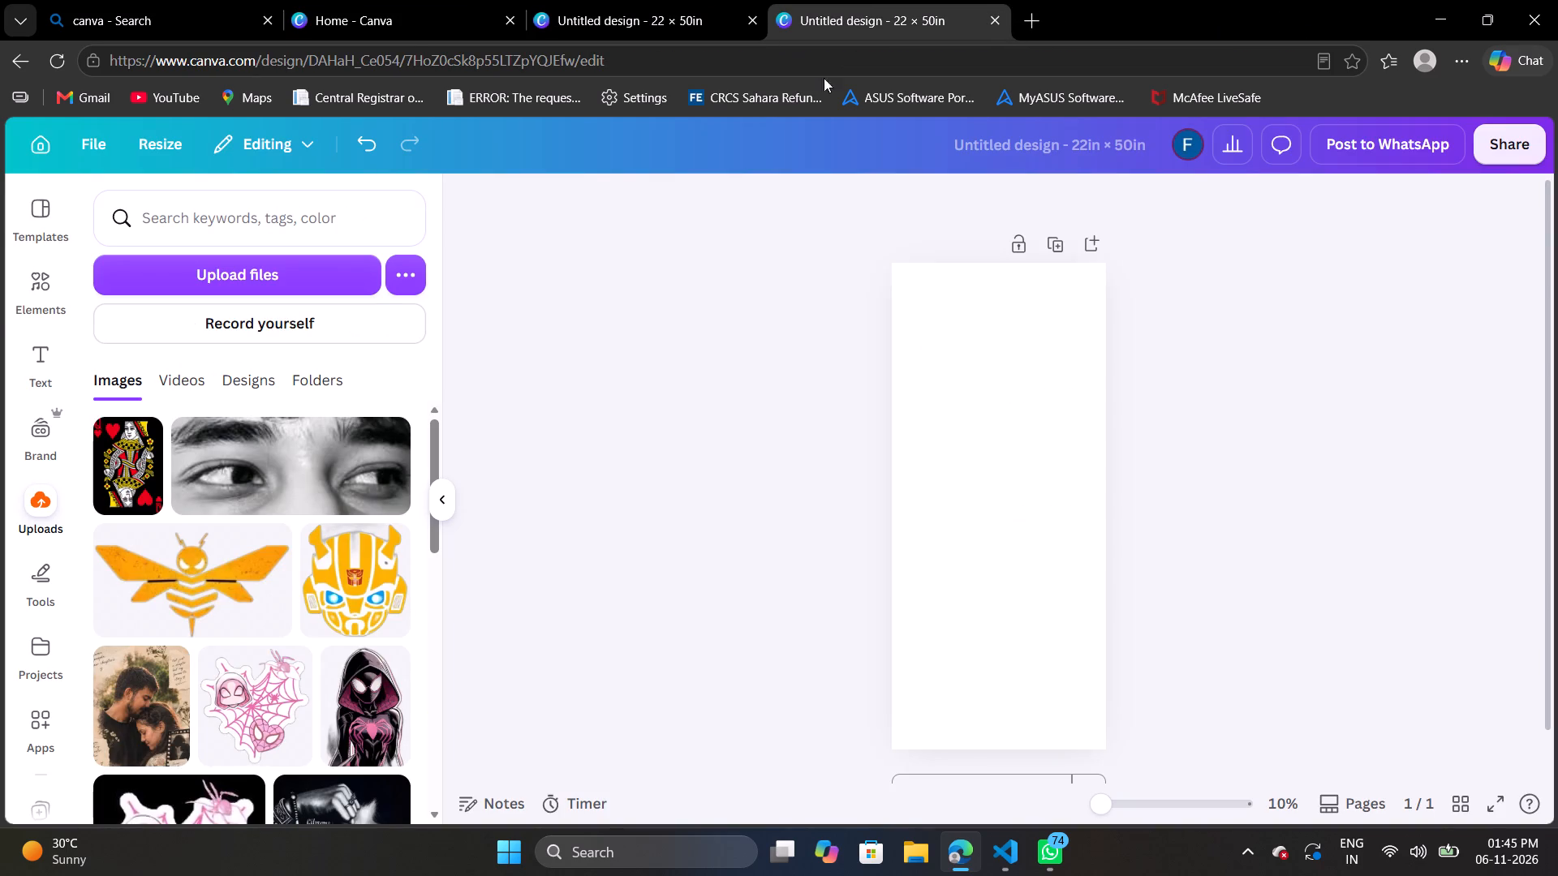
Upload the Zubeen Garg artwork PNG starting with a432a8f5 and the lettering PNG starting with 71a009bd to the Canva image uploads.
left_click(254, 264)
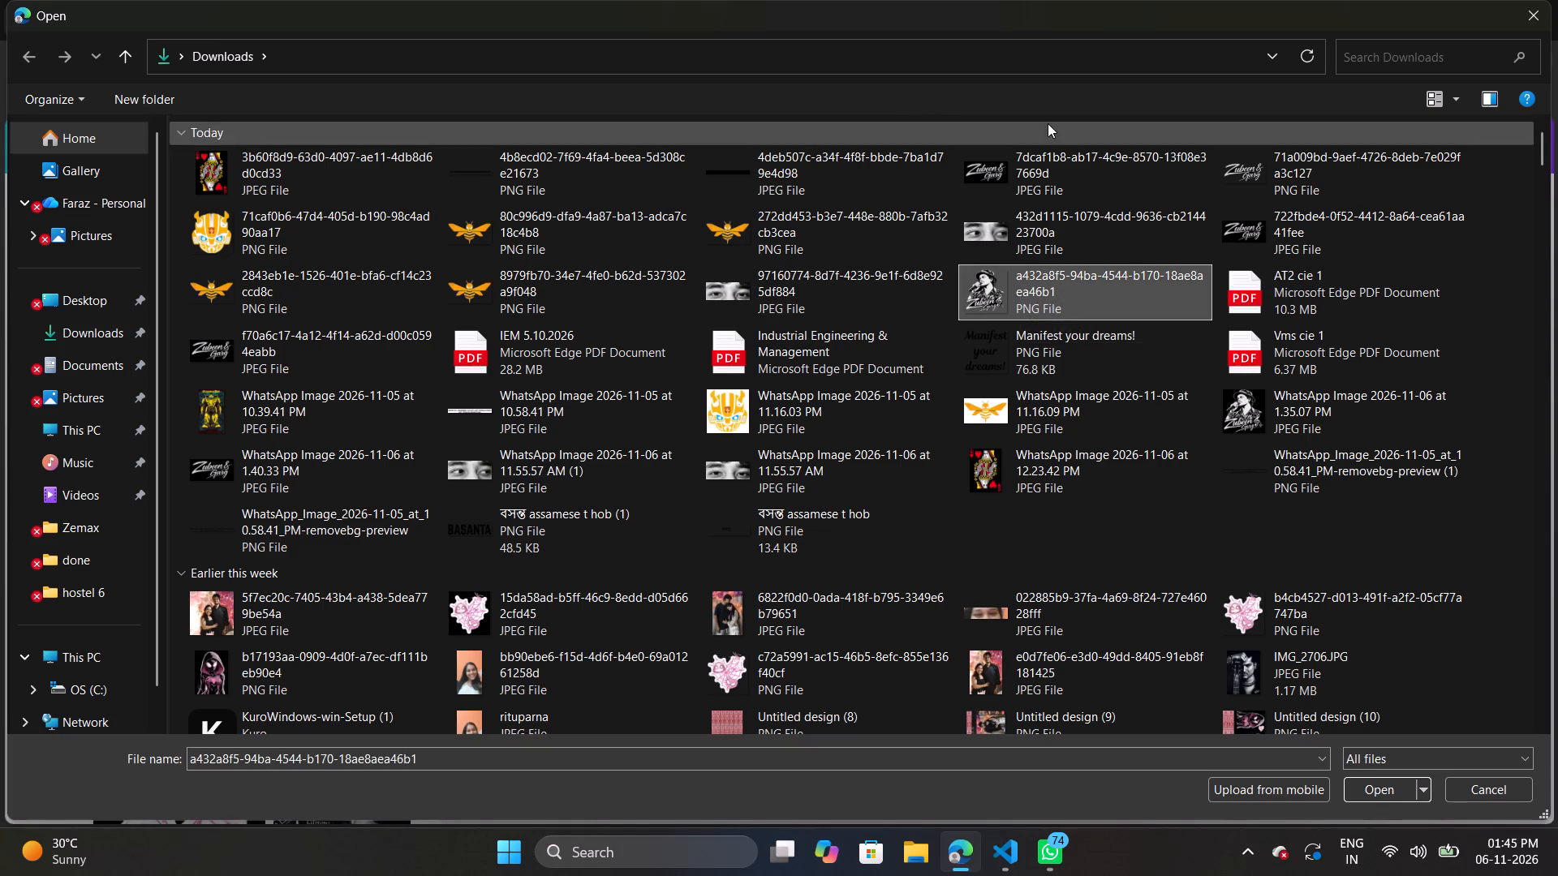
left_click(1341, 152)
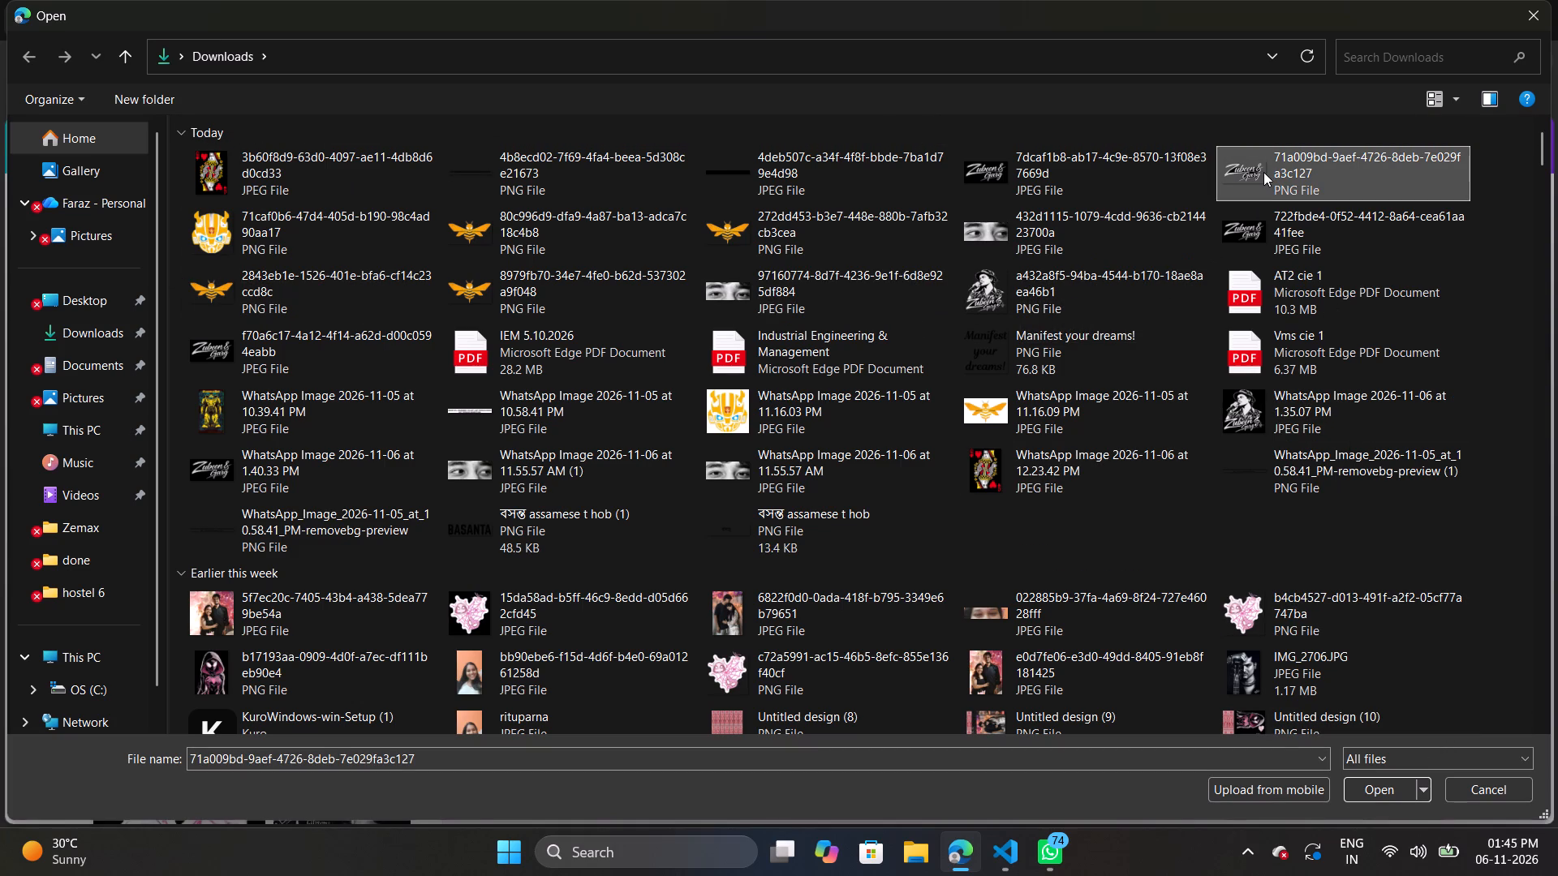
left_click(1088, 307, "ctrl")
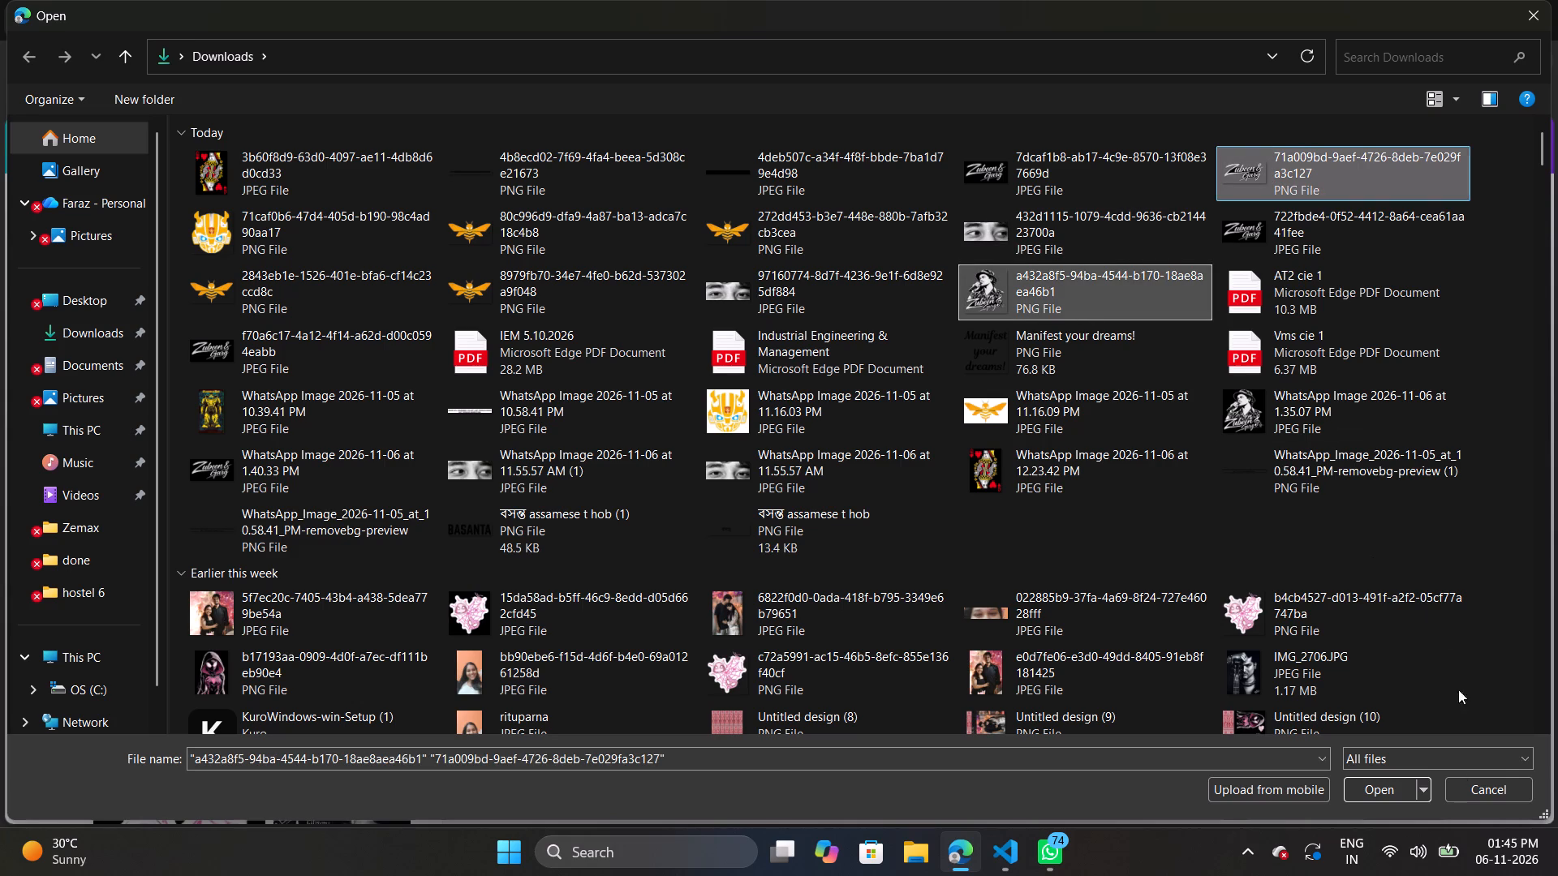
left_click(1406, 790)
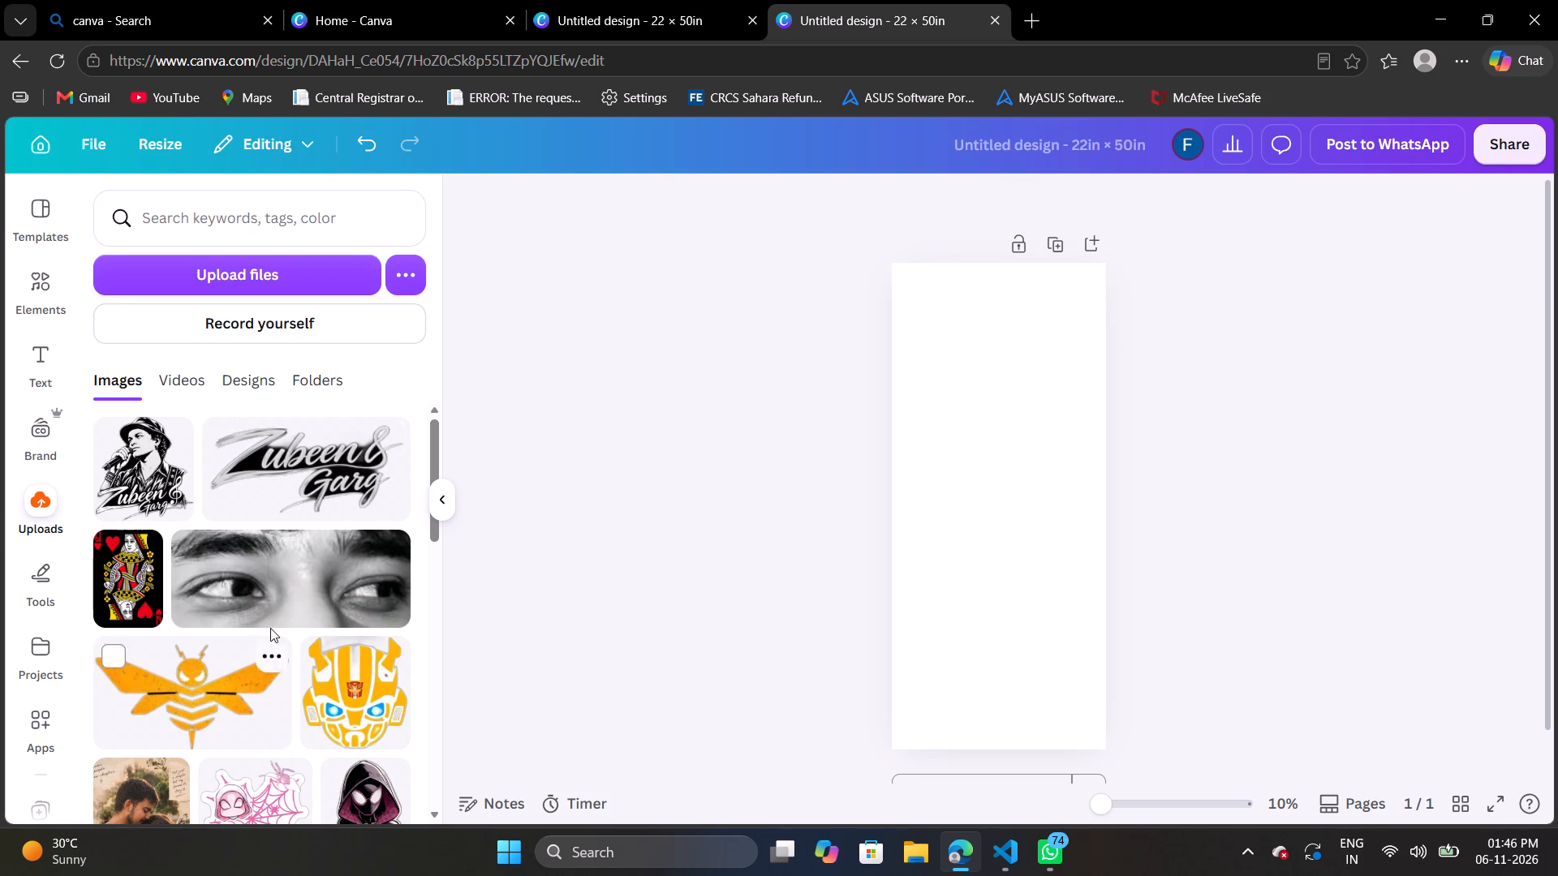
scroll(270, 638, "down", 1)
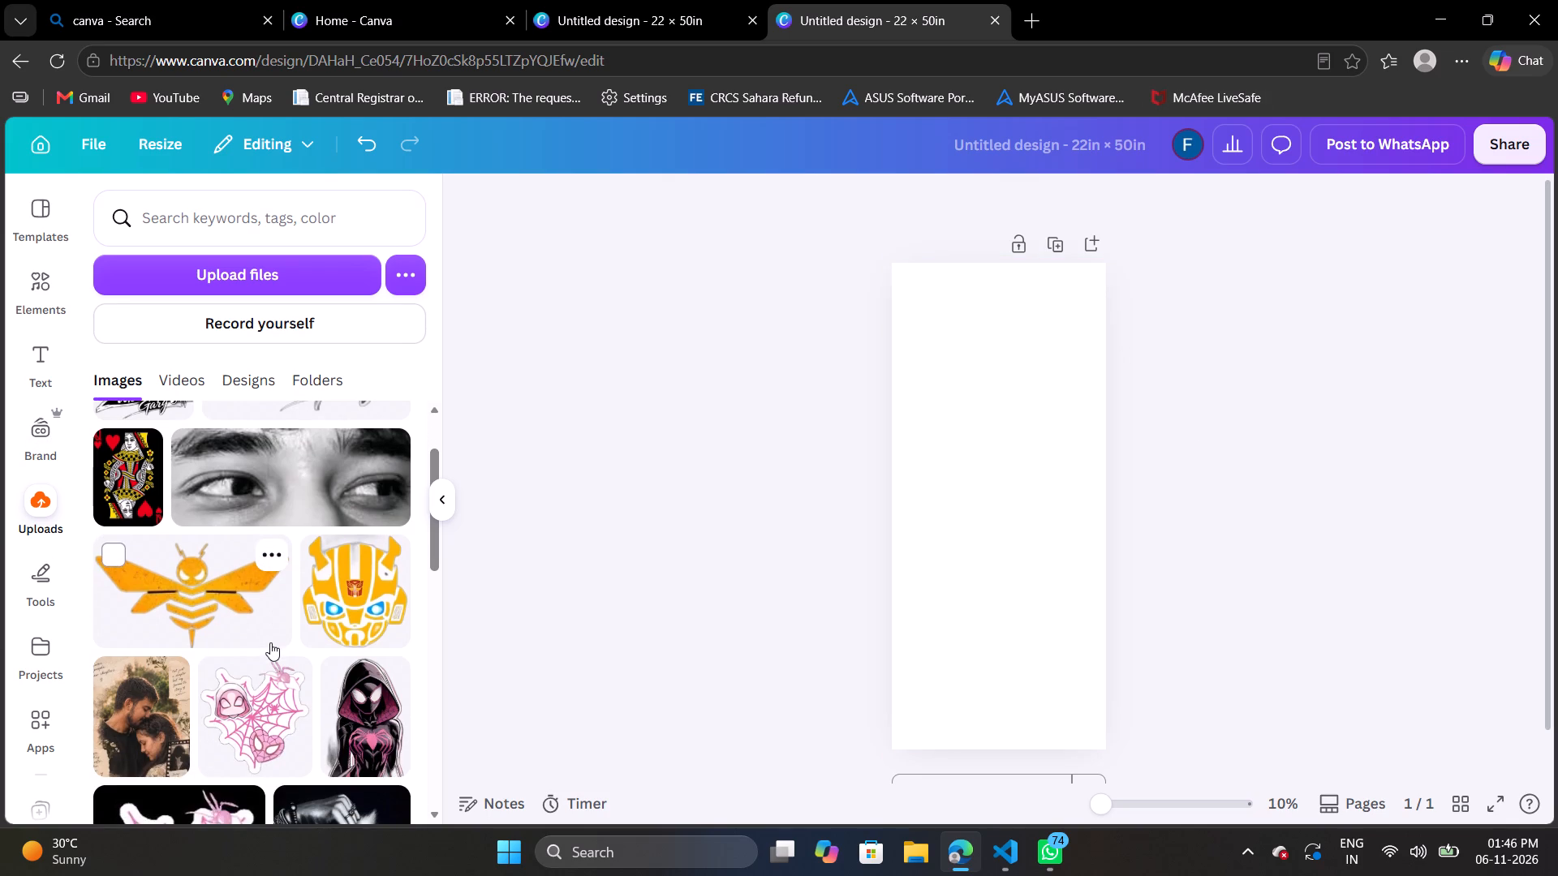
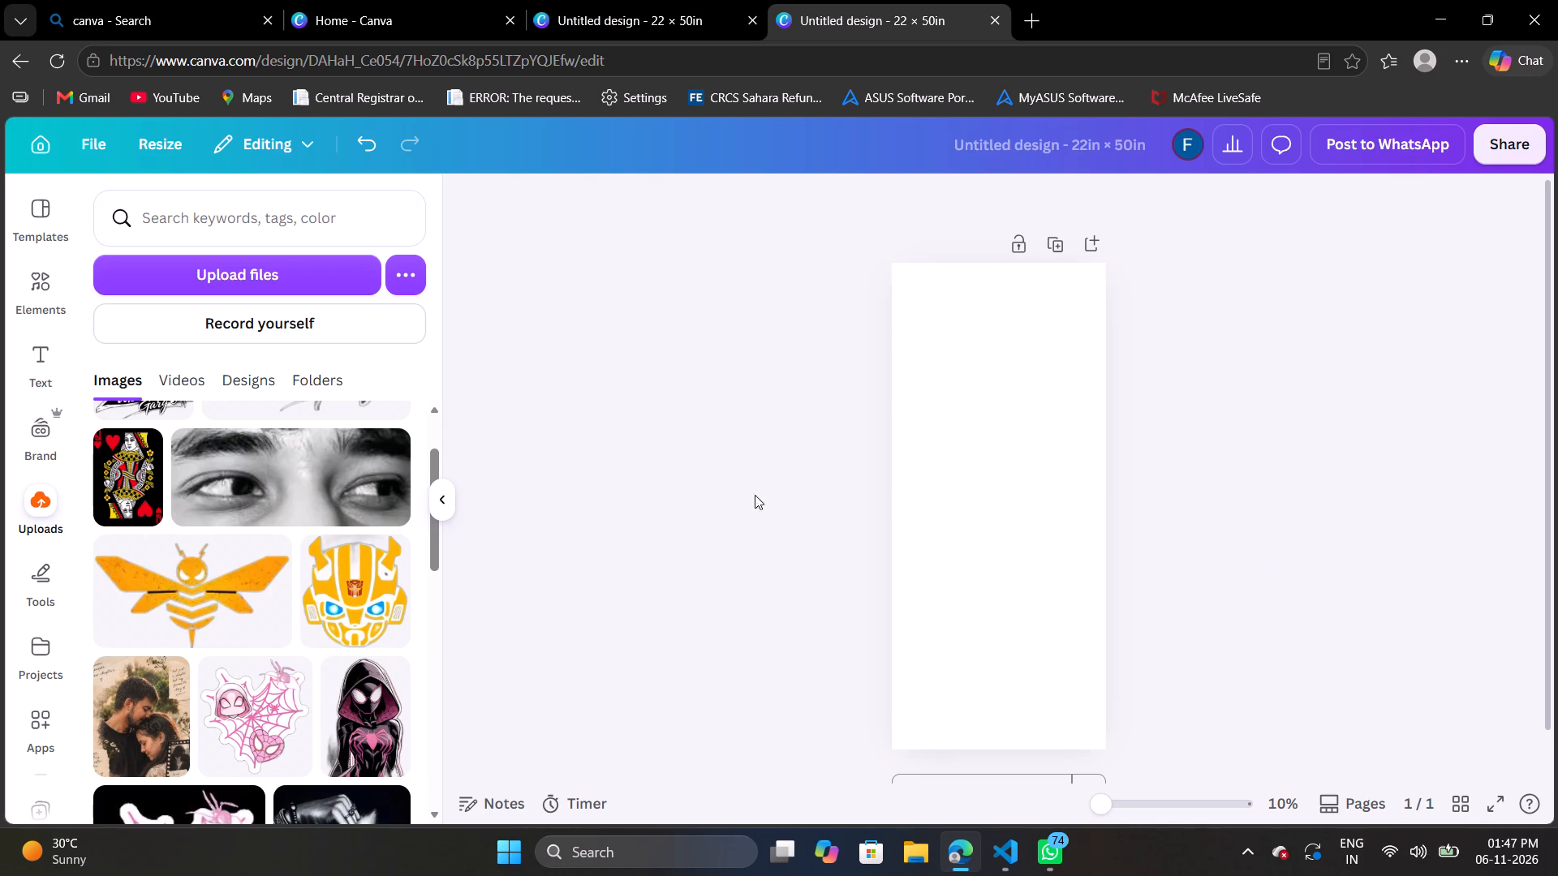
Add the queen of hearts card image to the page and scale it down to about 11 in wide.
left_click(132, 467)
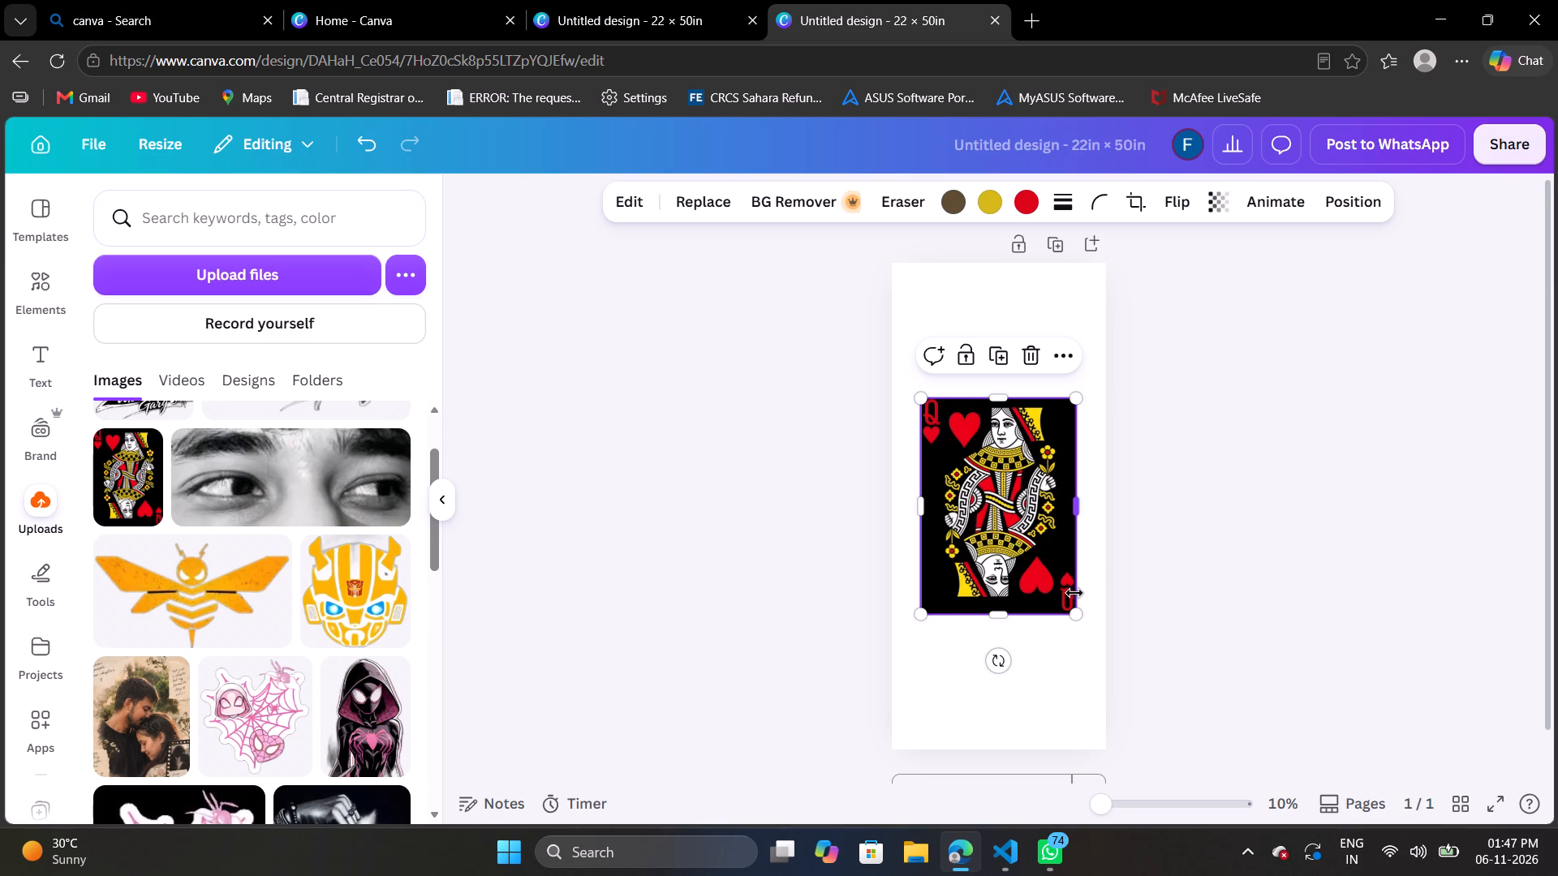
left_click_drag(1074, 612, 1072, 601)
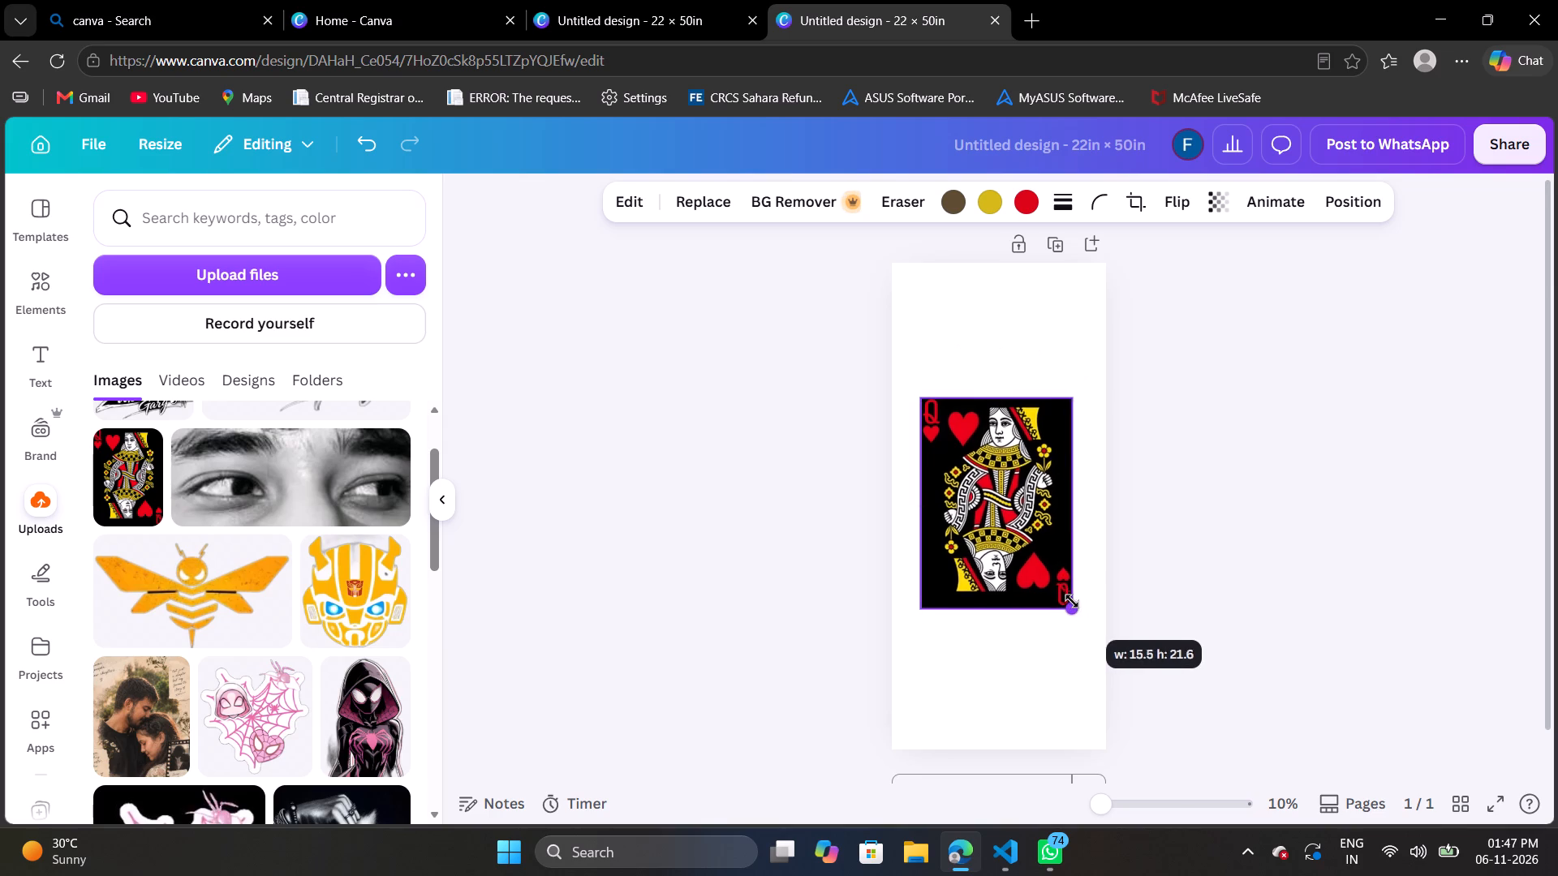
left_click_drag(1072, 601, 1069, 587)
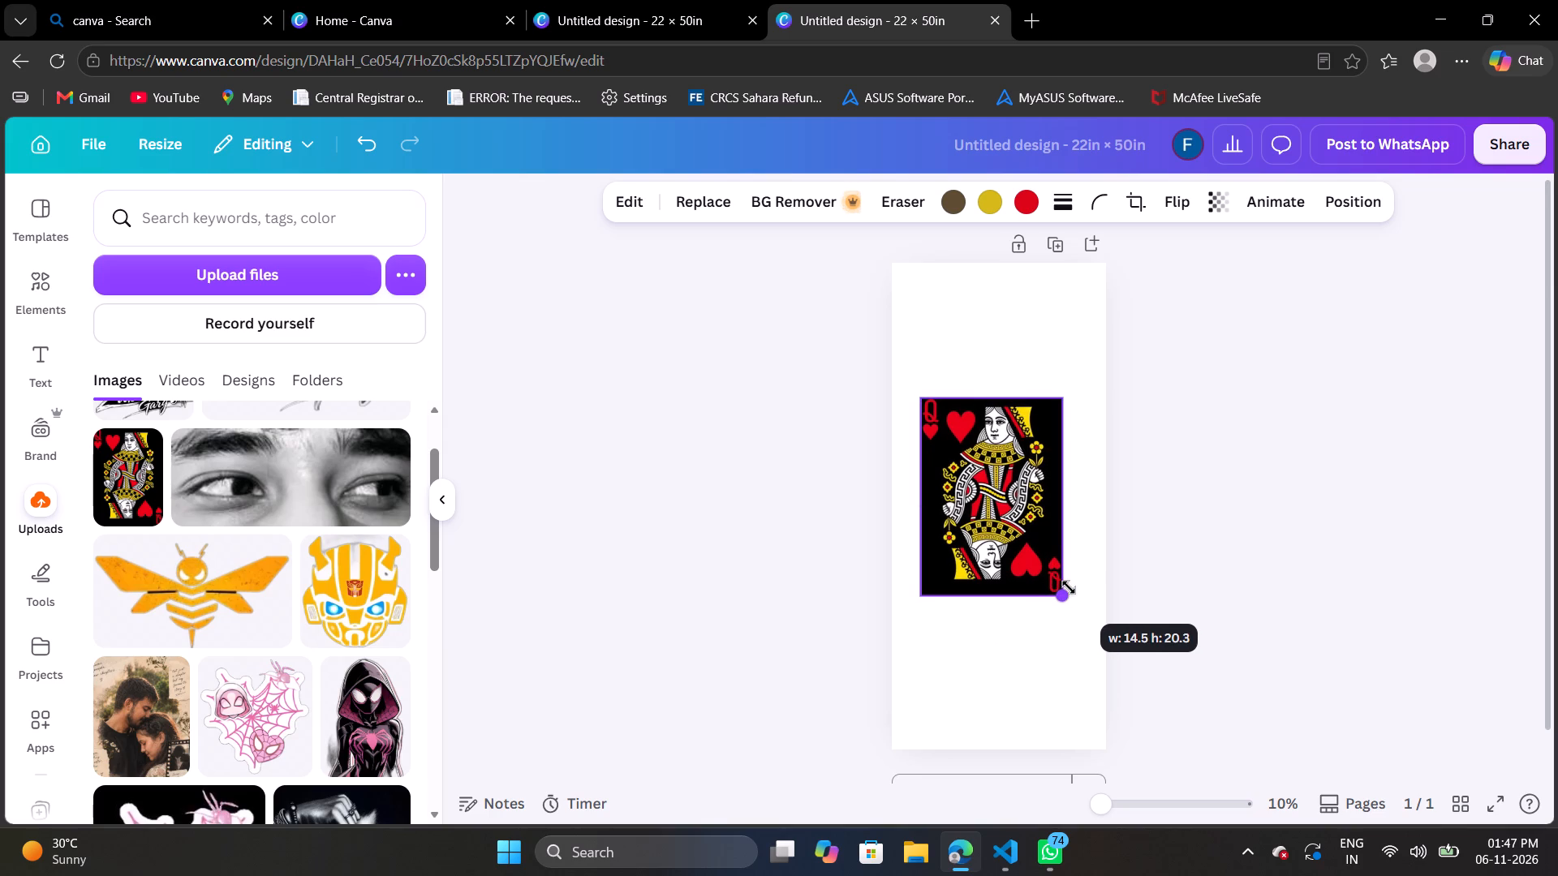
left_click_drag(1069, 587, 1062, 568)
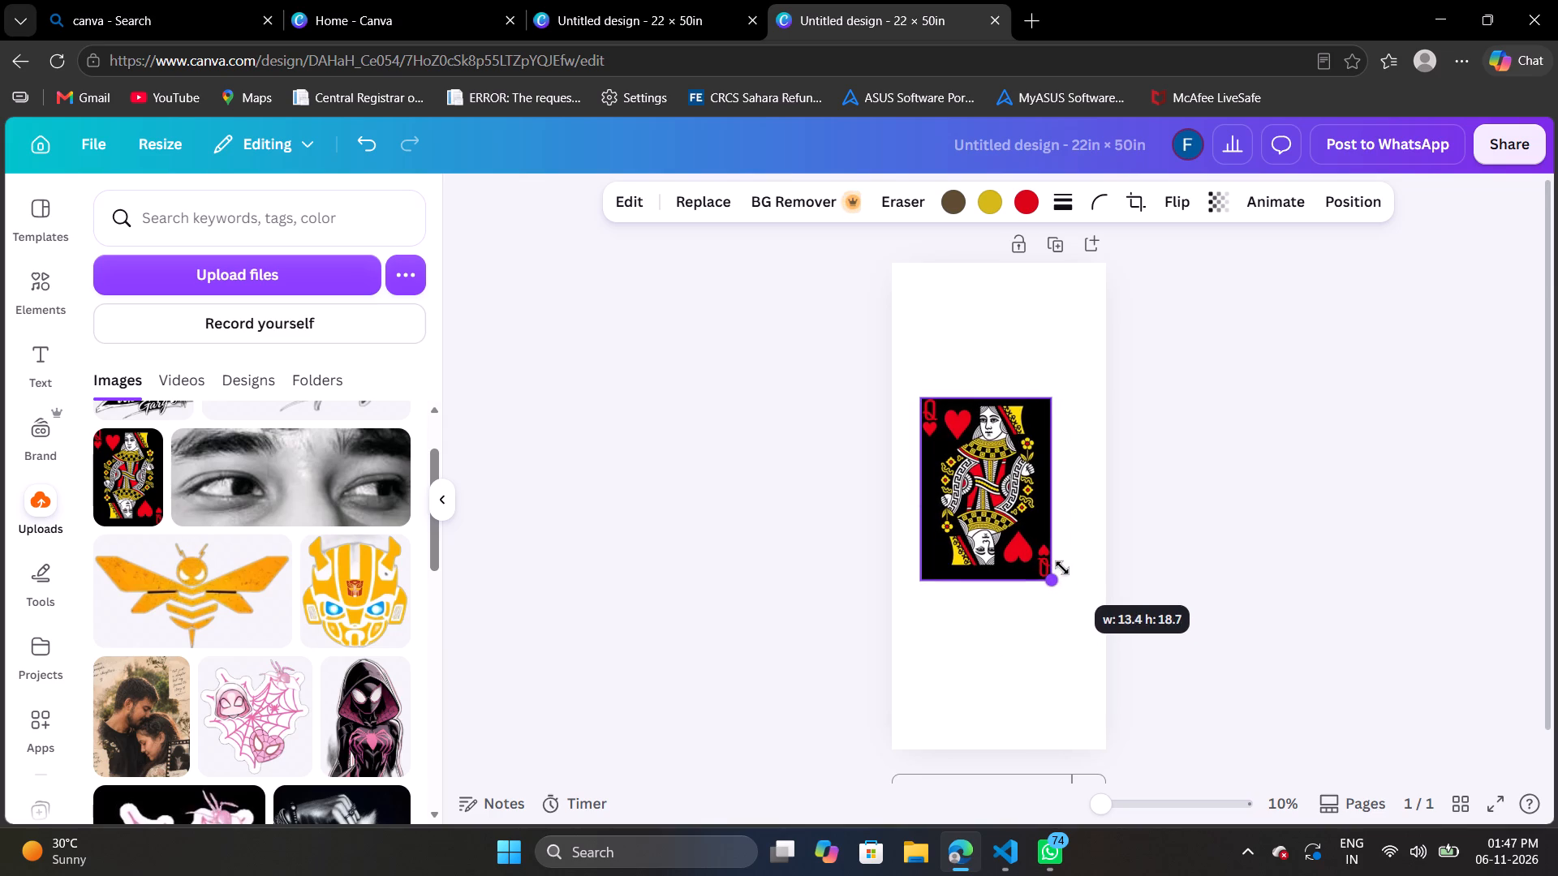
left_click_drag(1062, 568, 1058, 543)
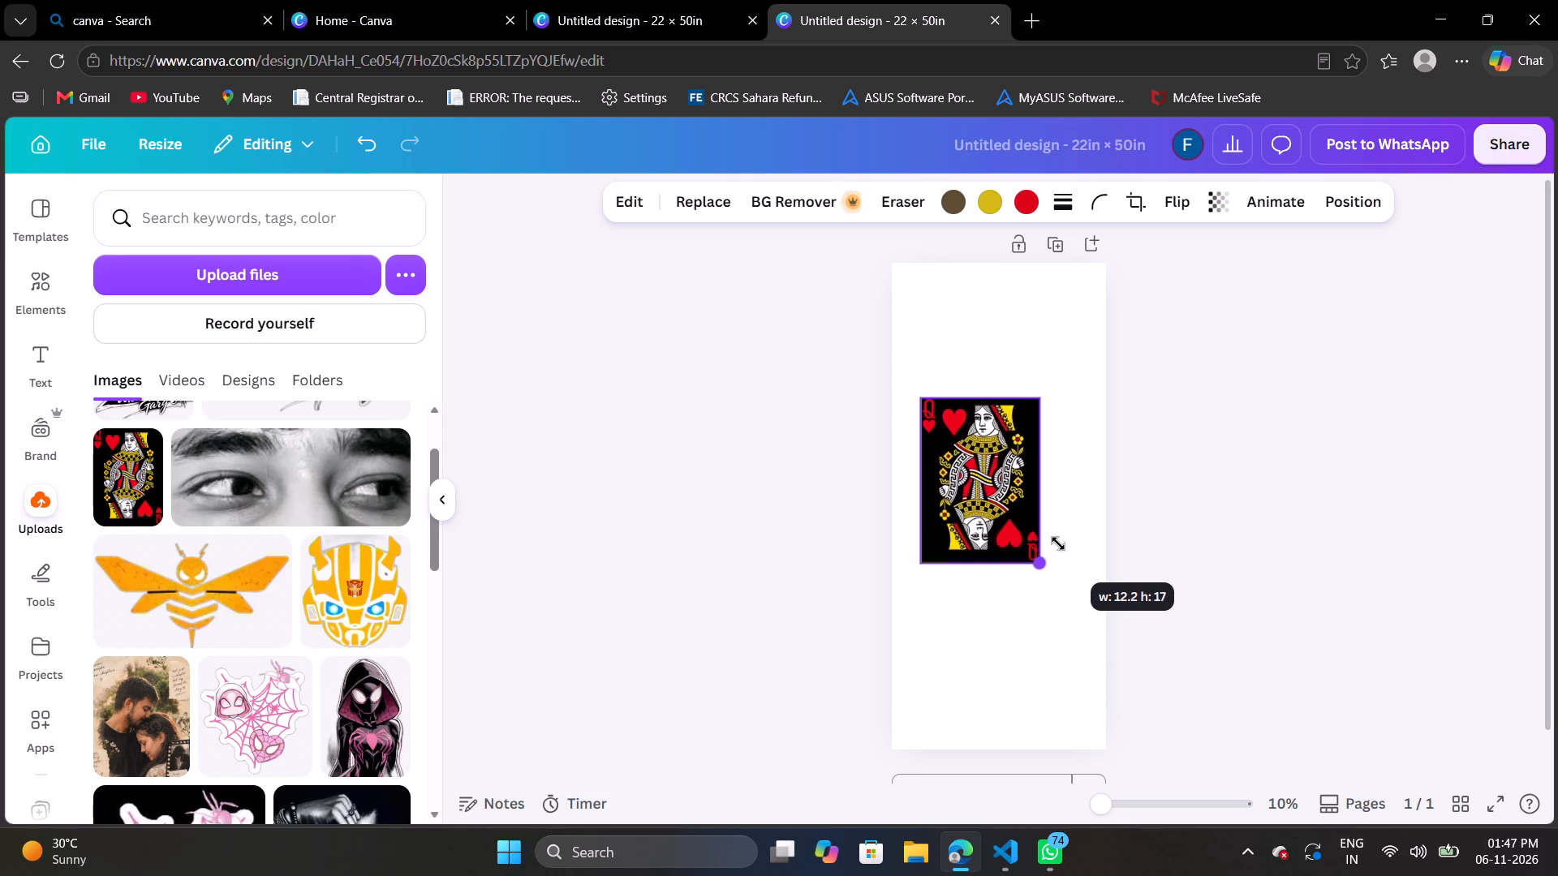
left_click_drag(1058, 543, 1053, 529)
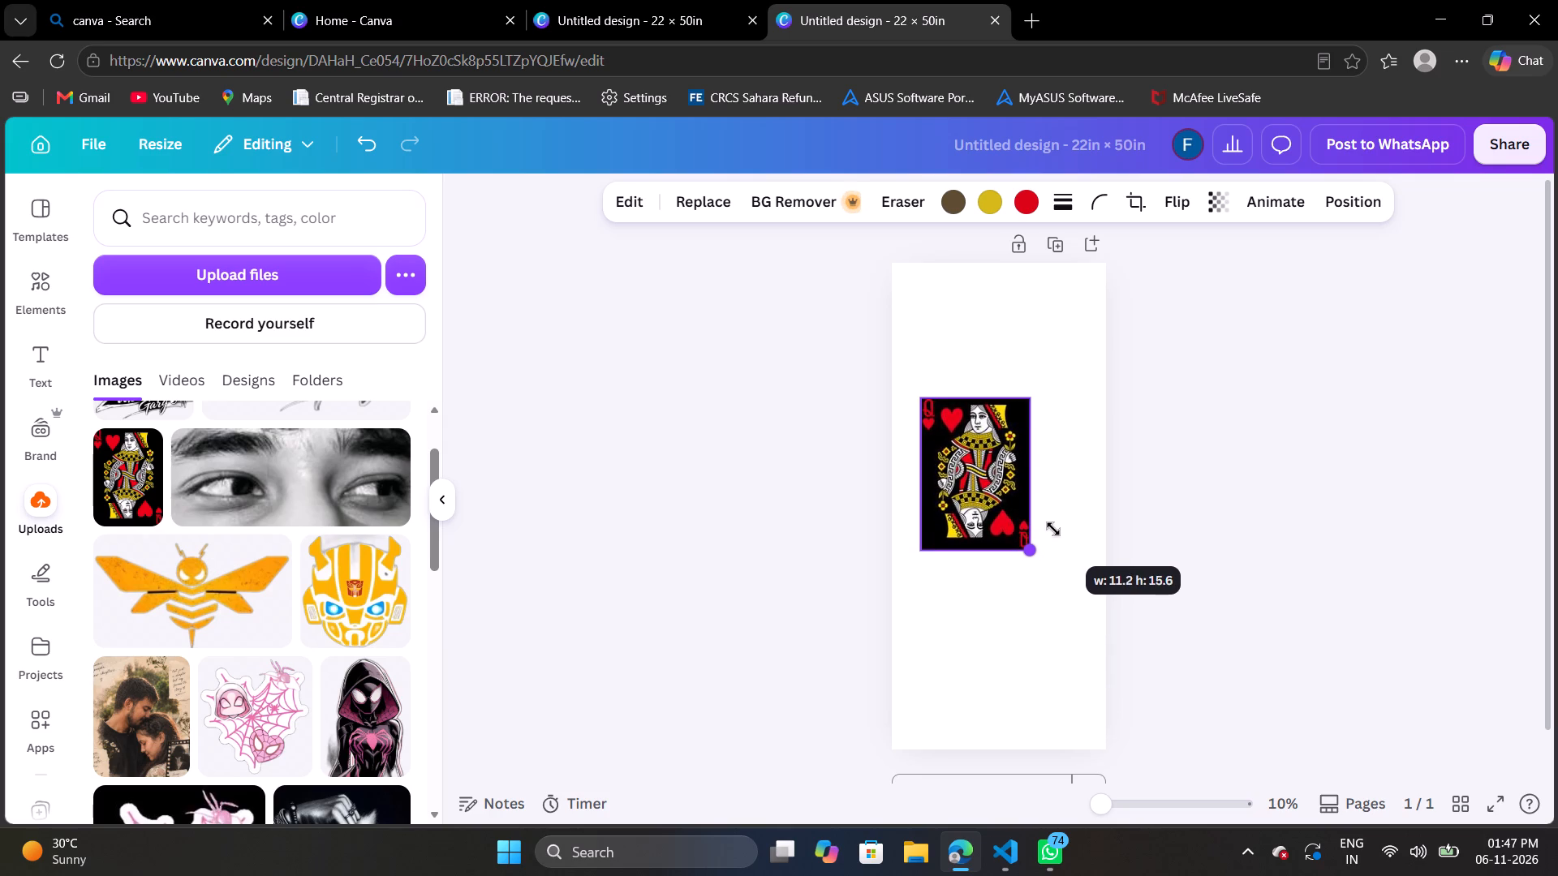
left_click_drag(1053, 529, 1052, 526)
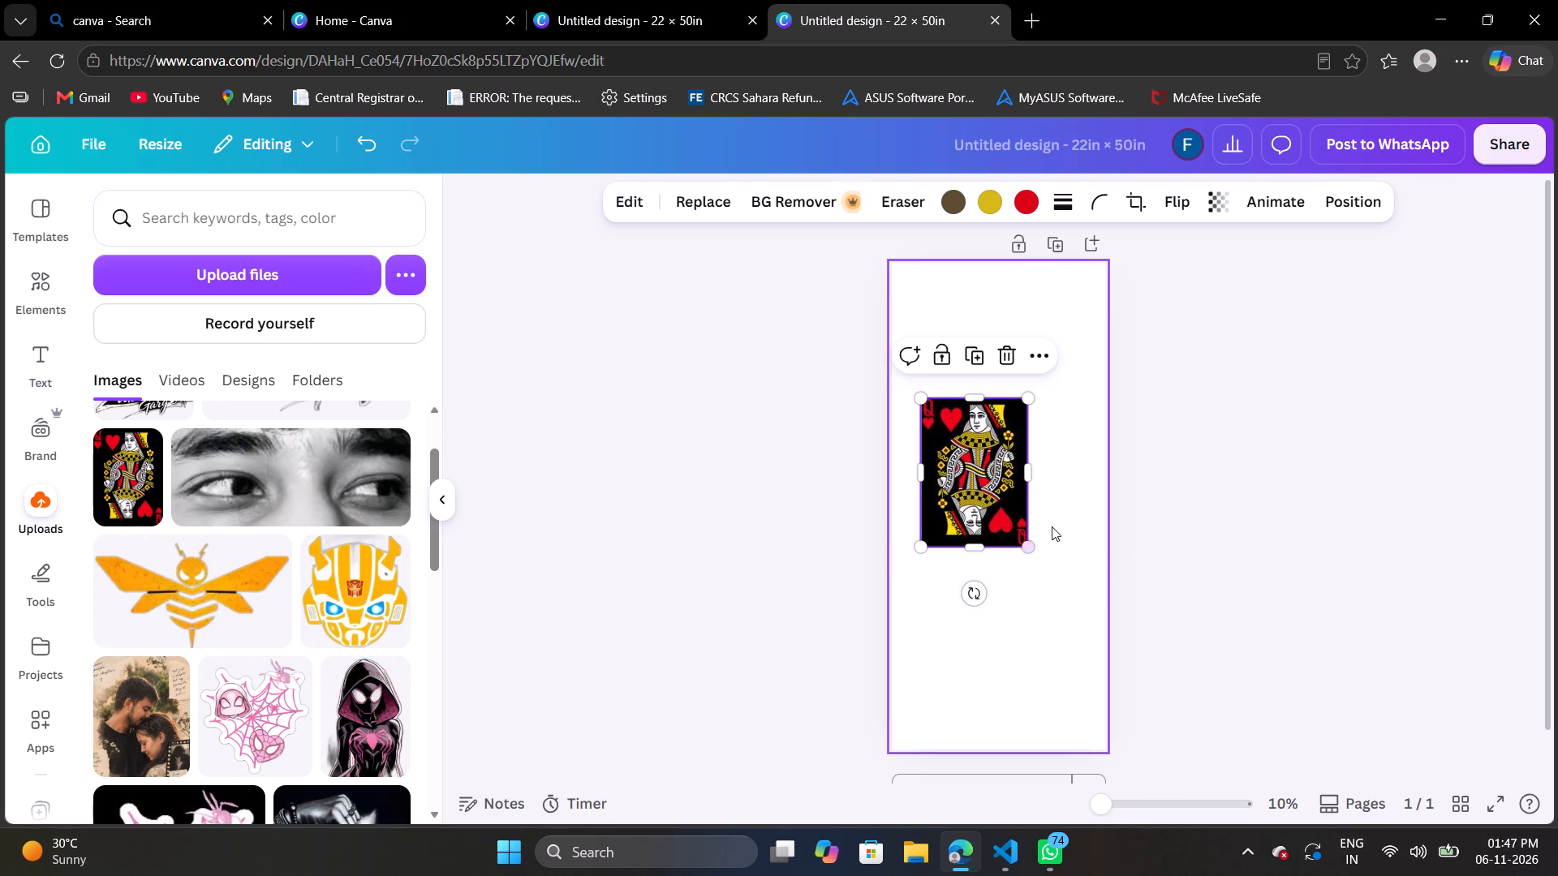
Move the queen of hearts card into the page's top-left corner and nudge it left to the page edge.
left_click_drag(1001, 482, 978, 350)
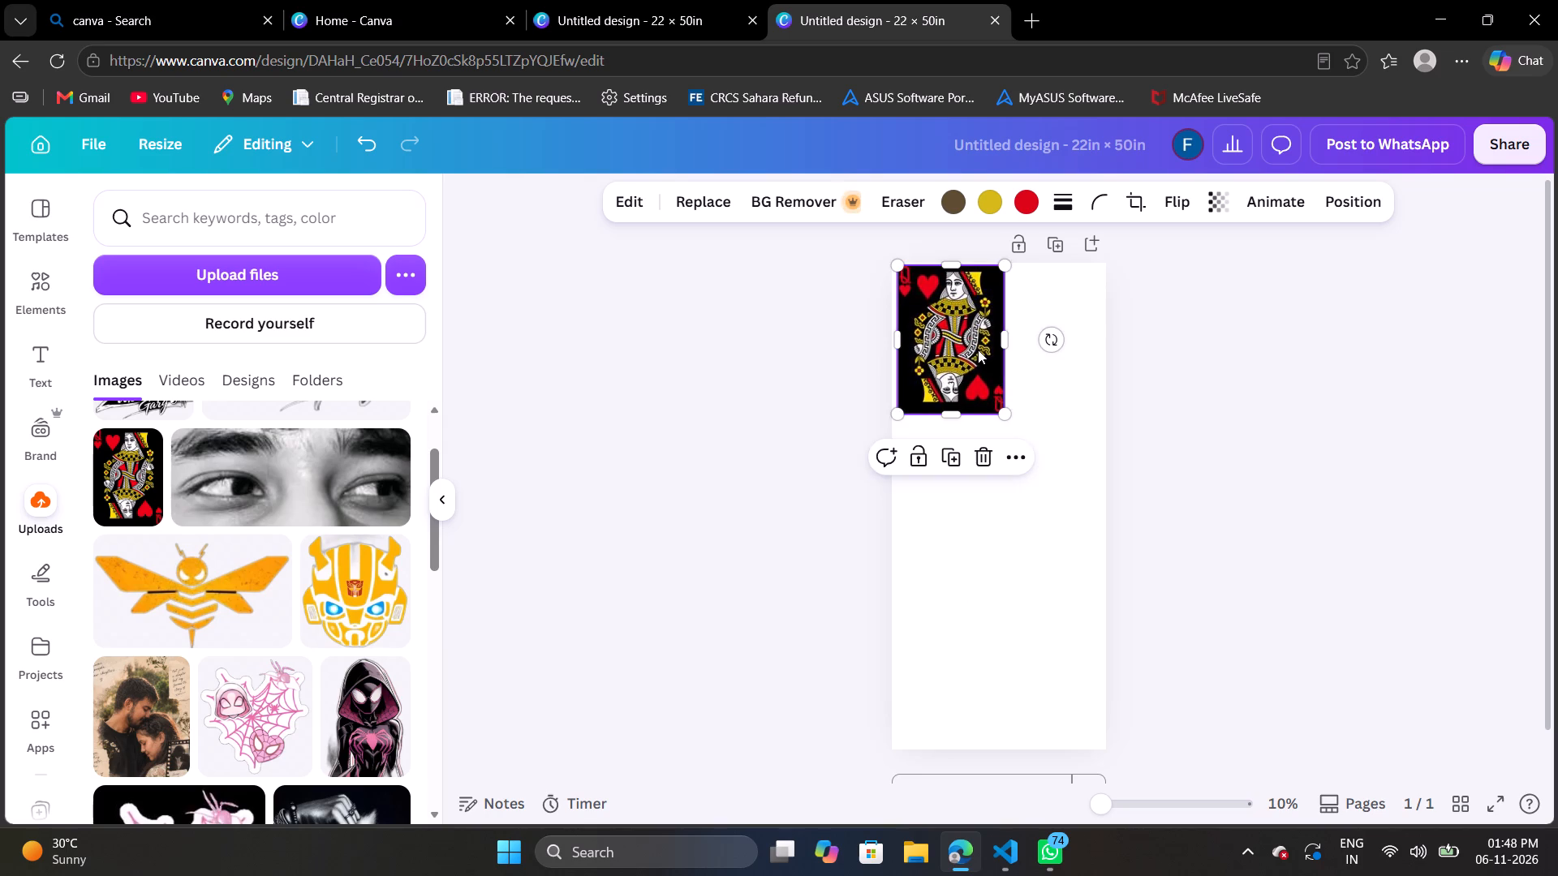
left_click(1075, 552)
left_click(1007, 380)
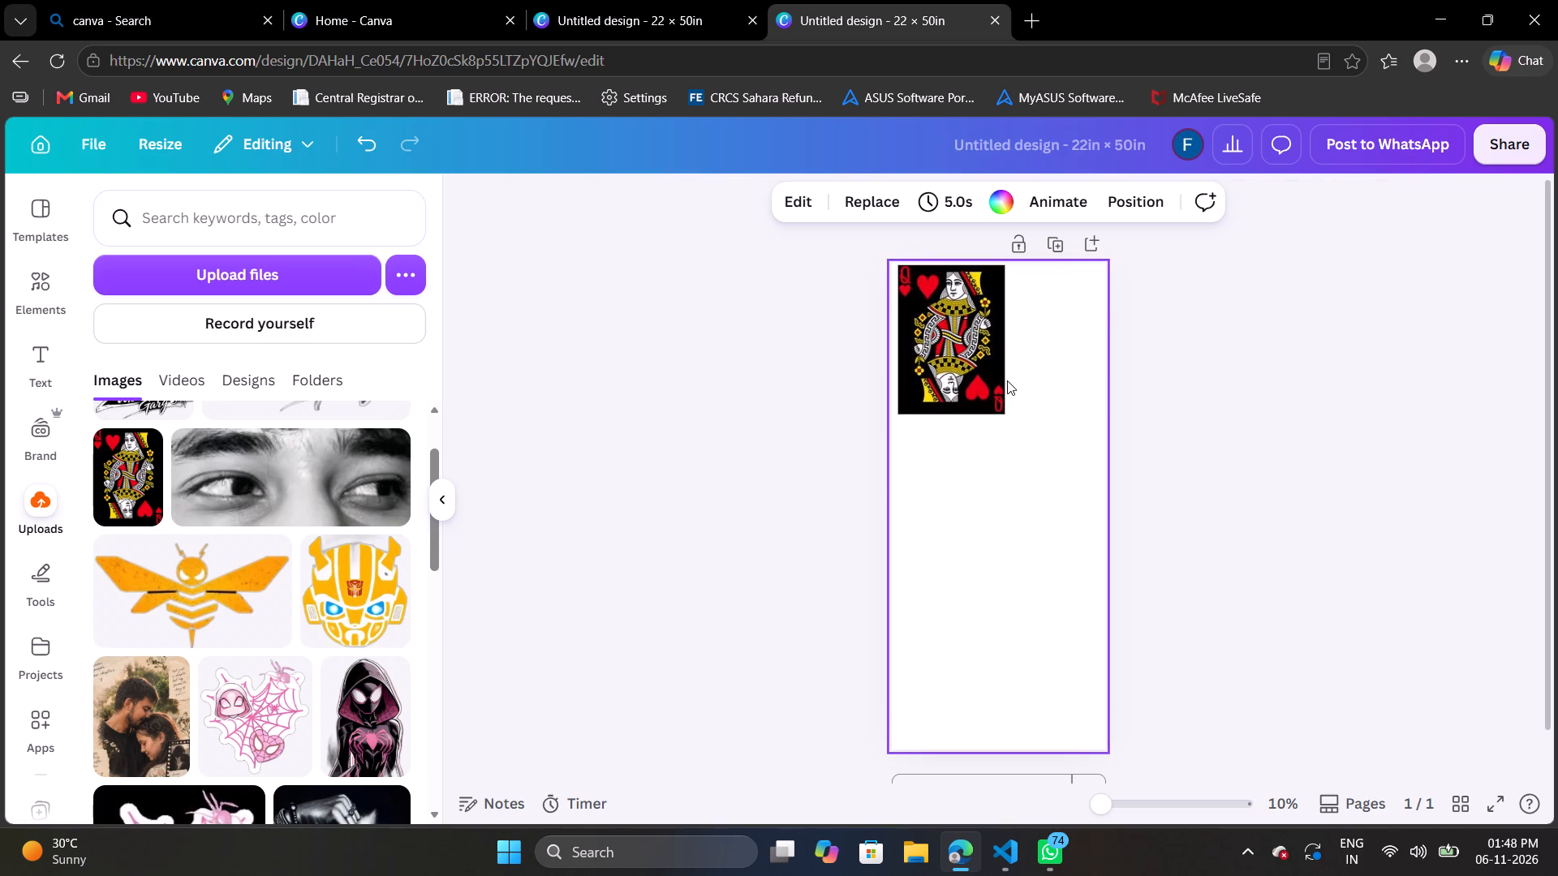
left_click(993, 357)
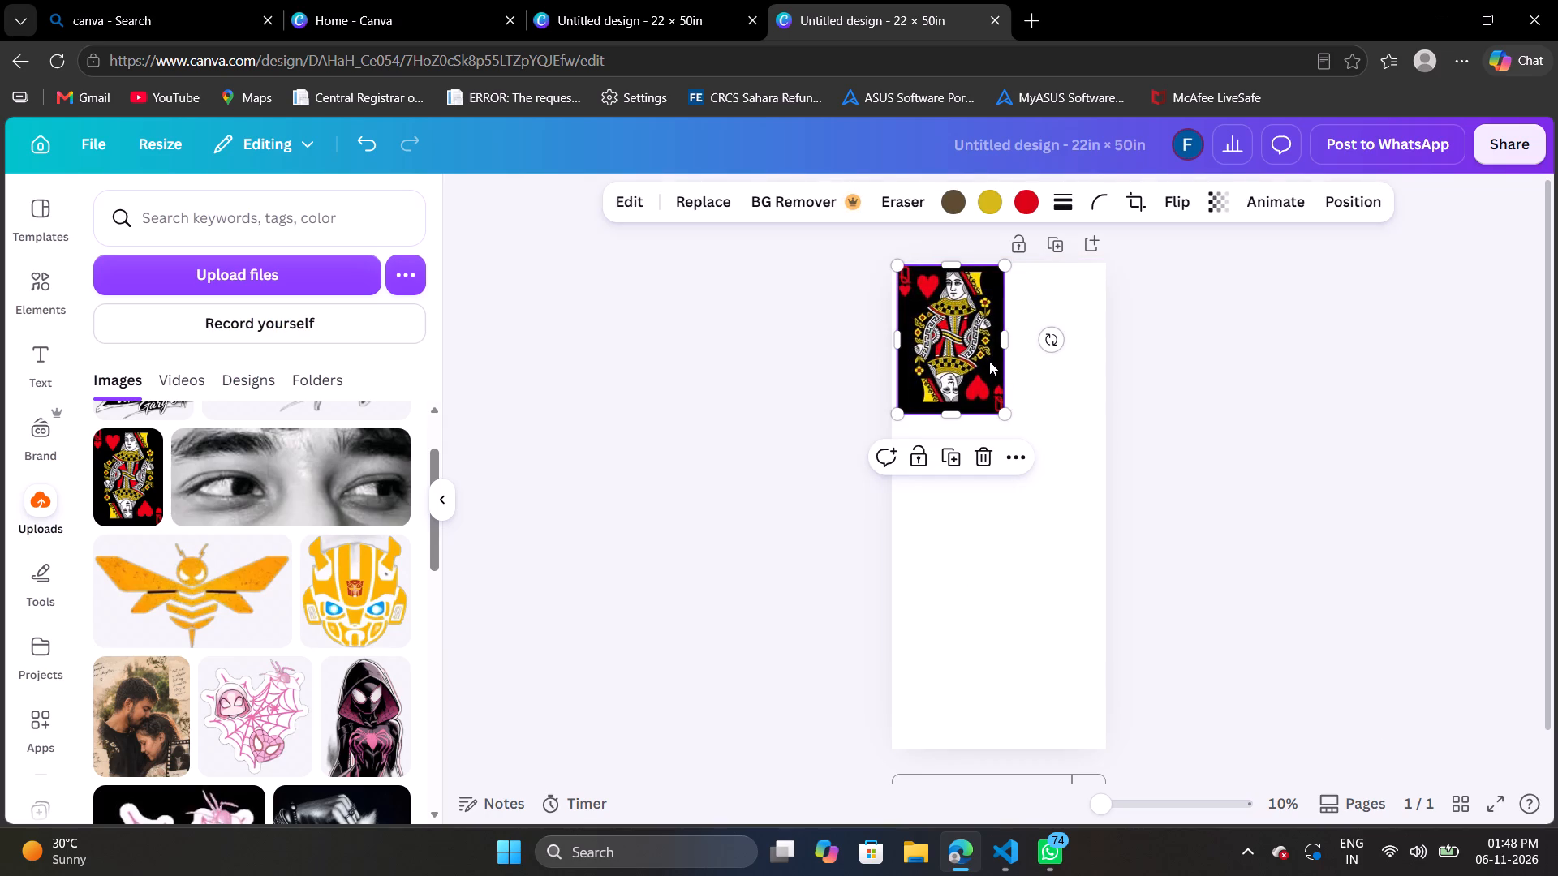
key("Left")
key("Left")
key("Left")
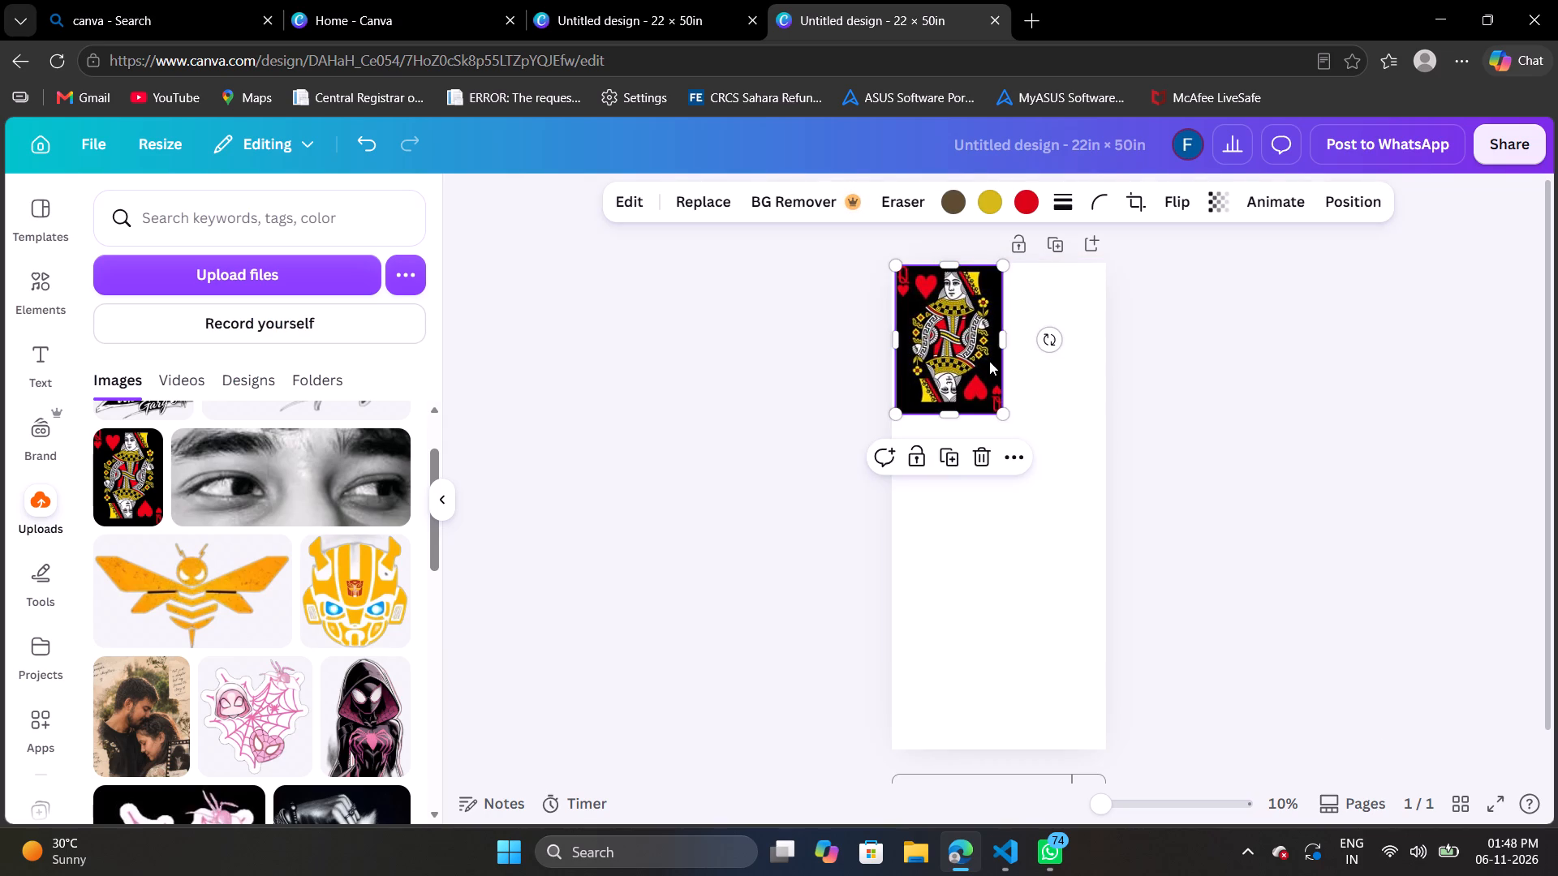
key("Left")
key("Left")
key("Left")
key("Left")
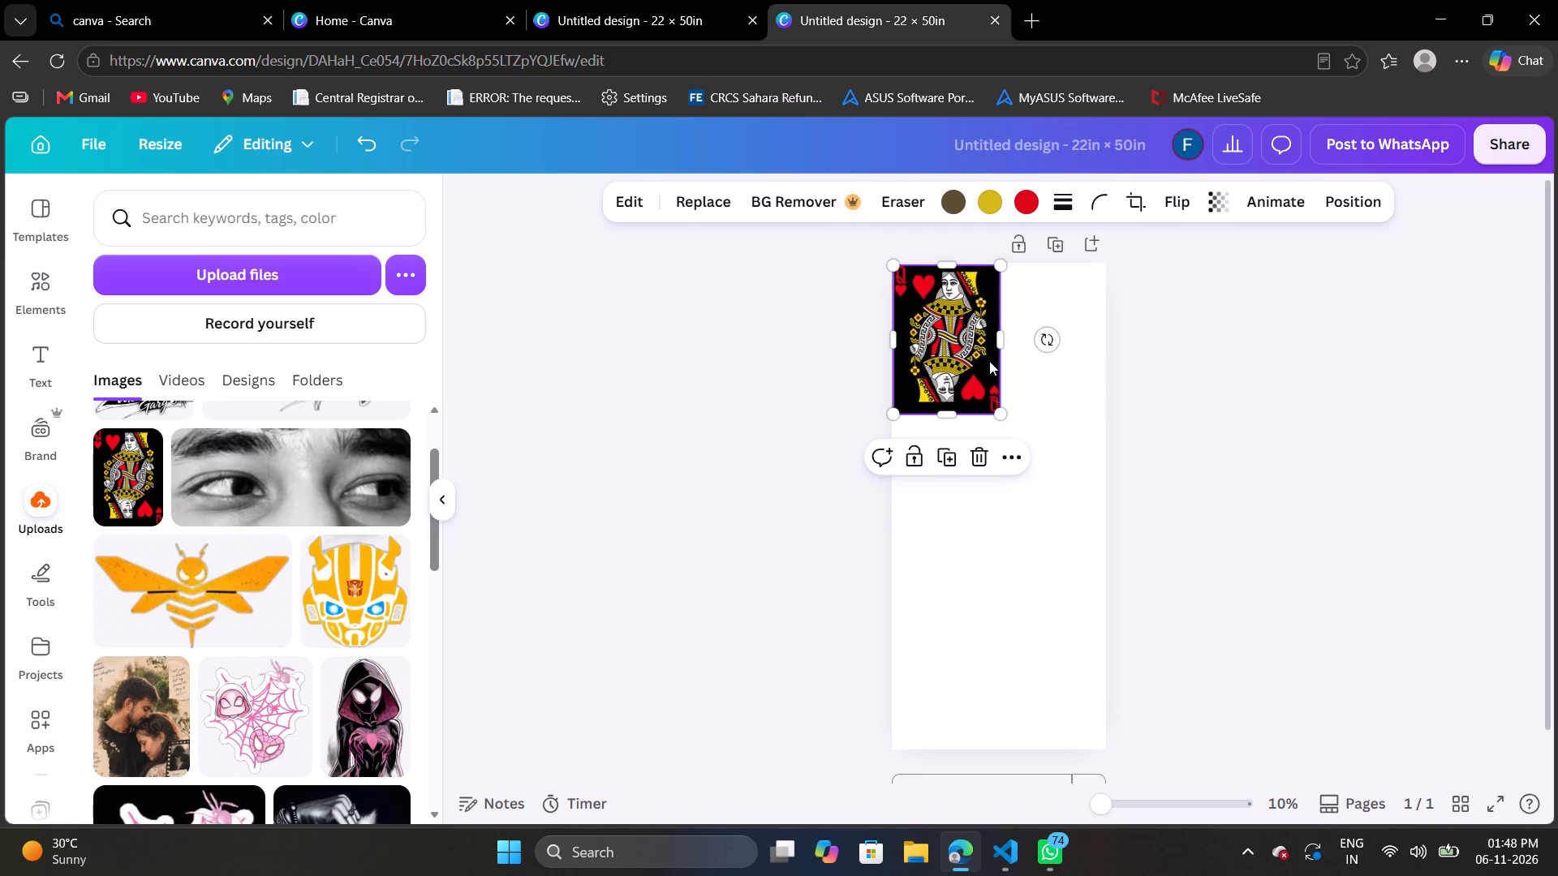
Upload the "Manifest your dreams!" PNG from Downloads to the image uploads.
scroll(300, 660, "down", 4)
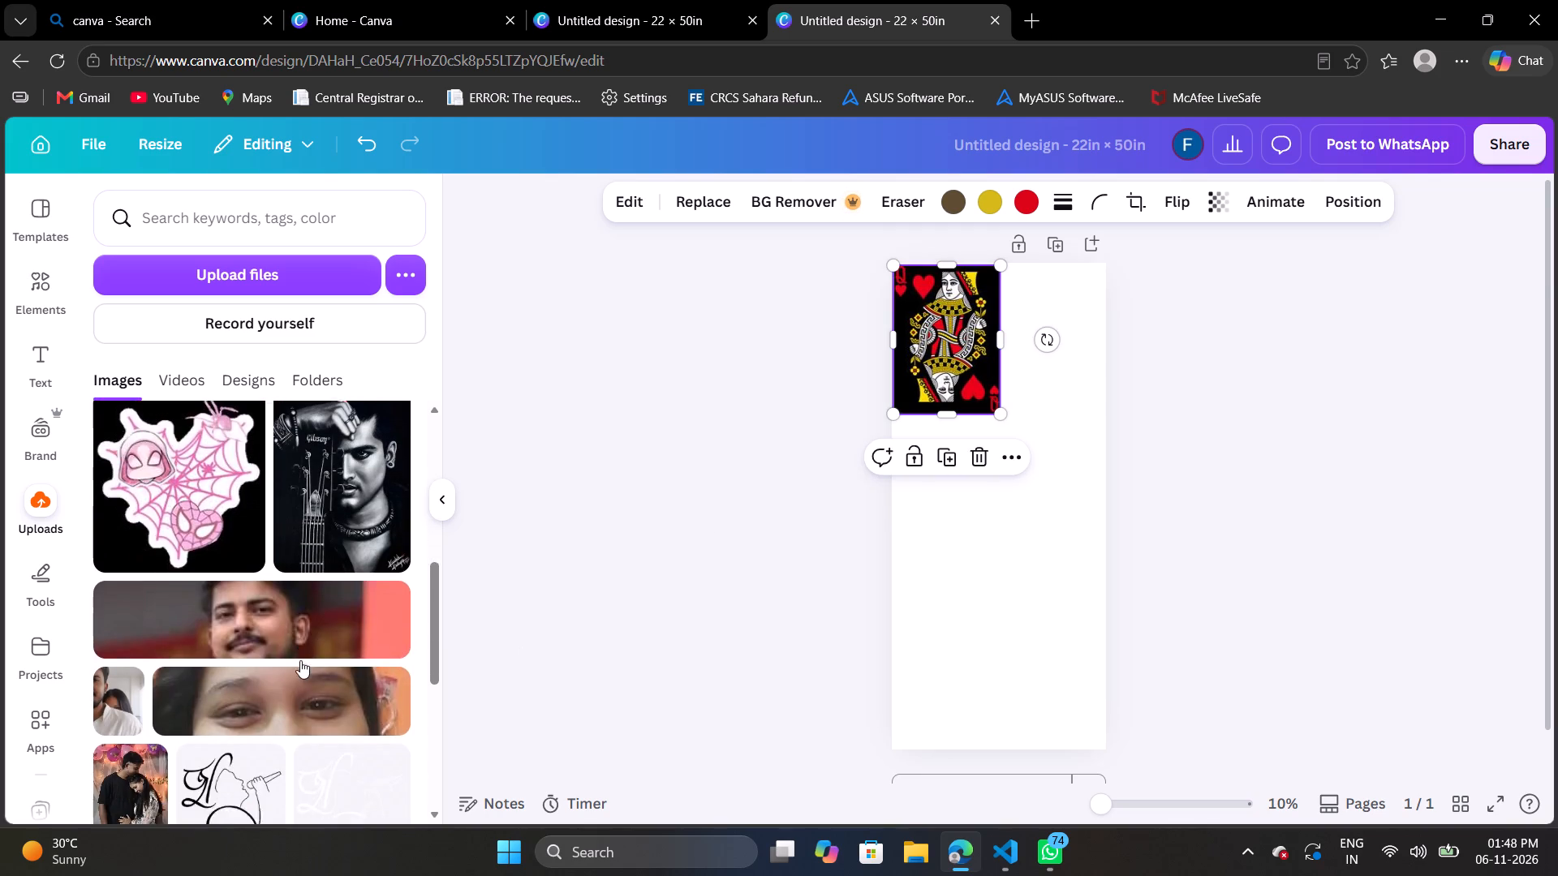
scroll(299, 653, "up", 7)
scroll(310, 382, "up", 1)
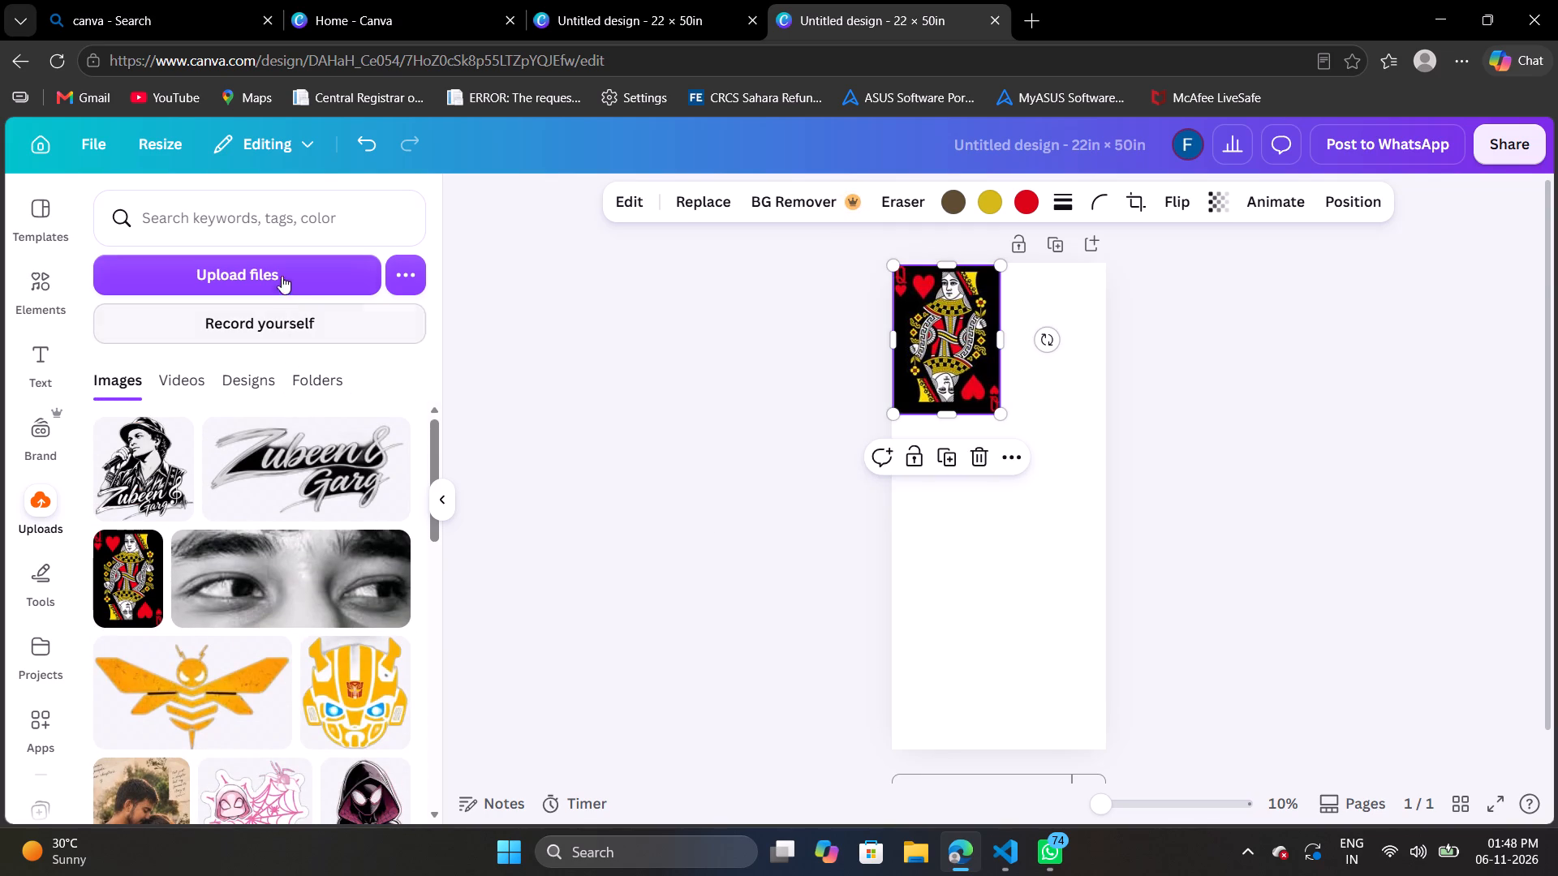
left_click(282, 264)
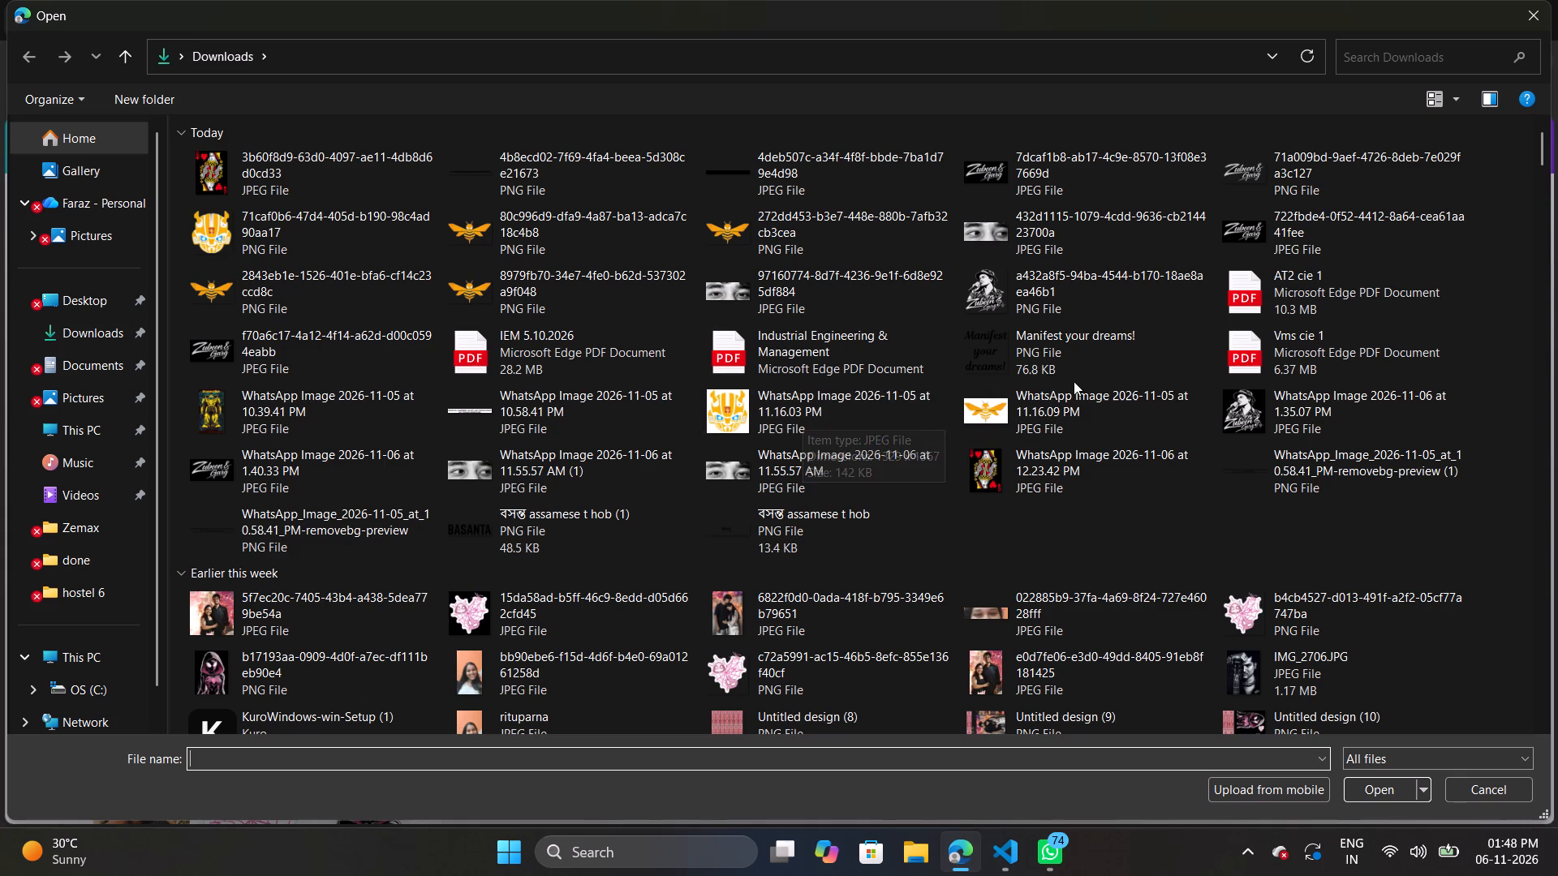
left_click(1084, 347)
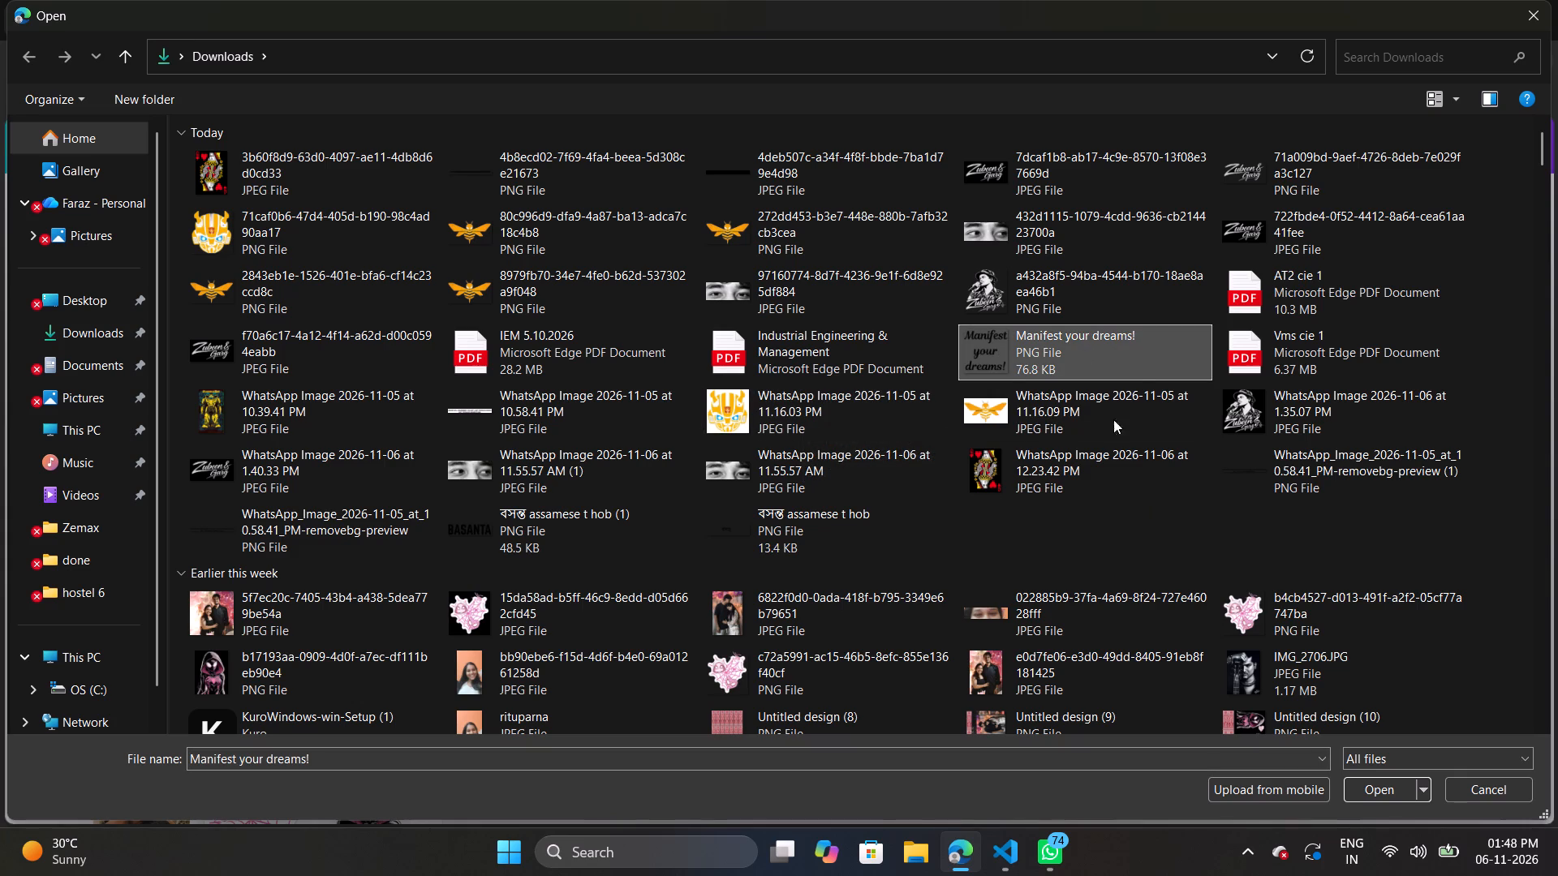
left_click(1389, 785)
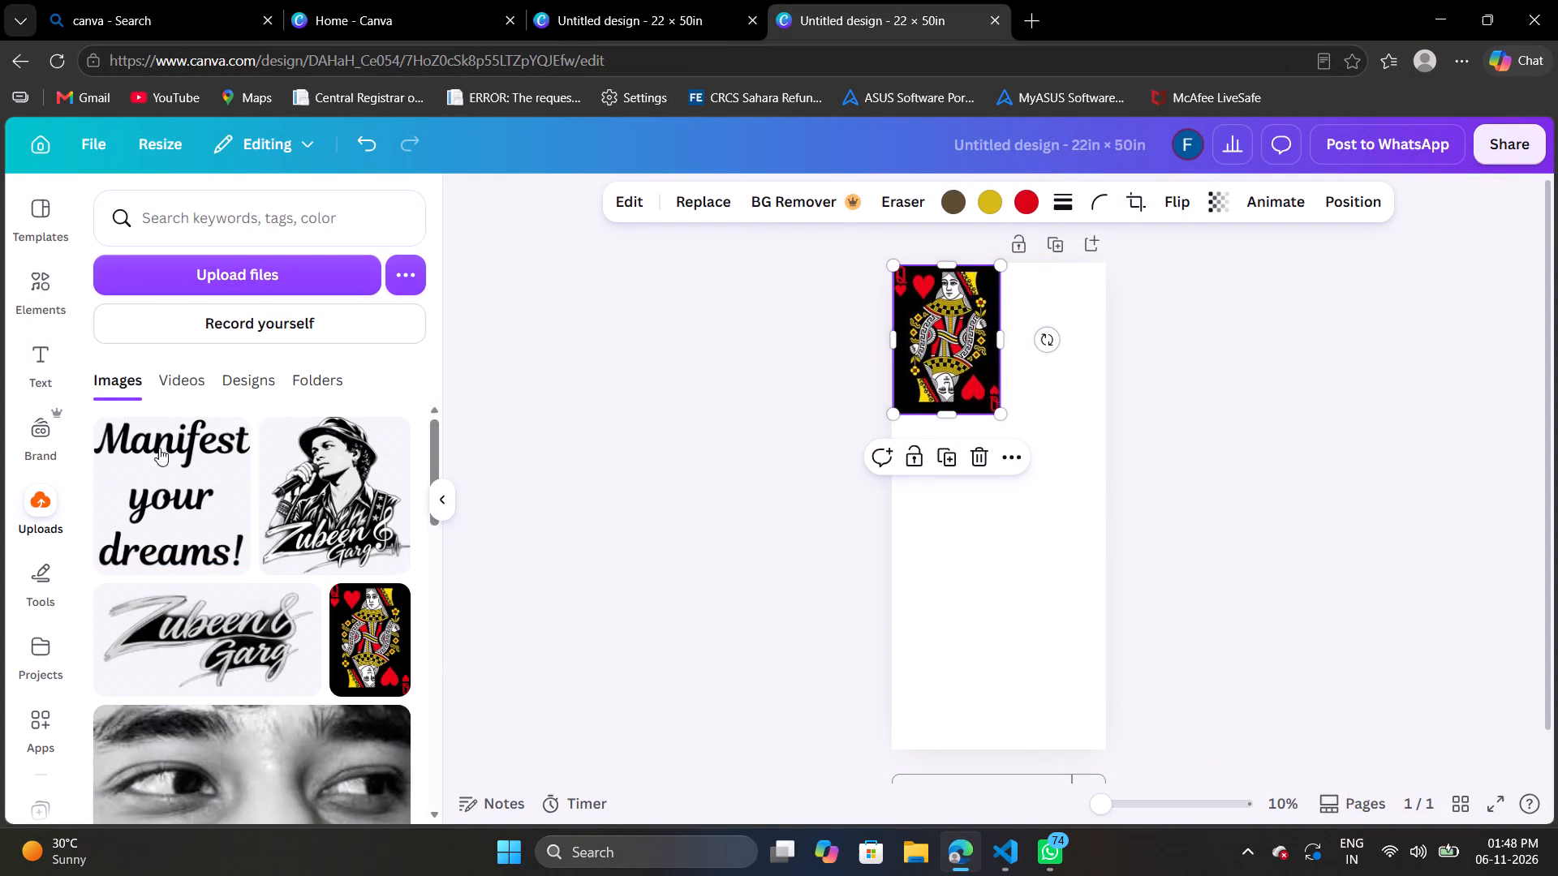
Place the "Manifest your dreams!" lettering below the card and scale it down to slightly over half the card's width.
left_click(166, 487)
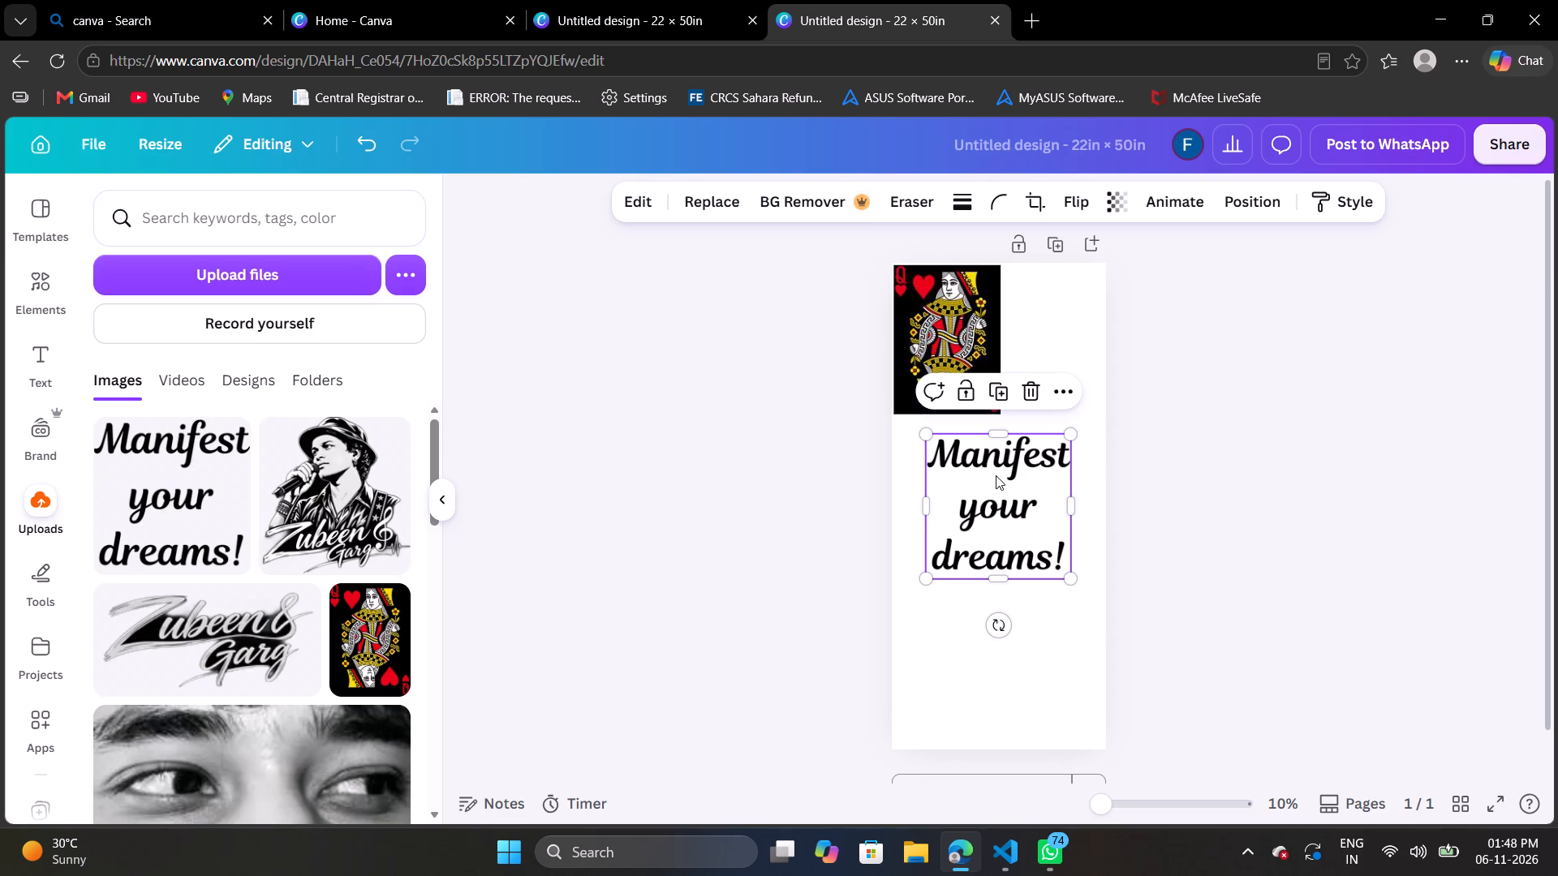
left_click(1029, 385)
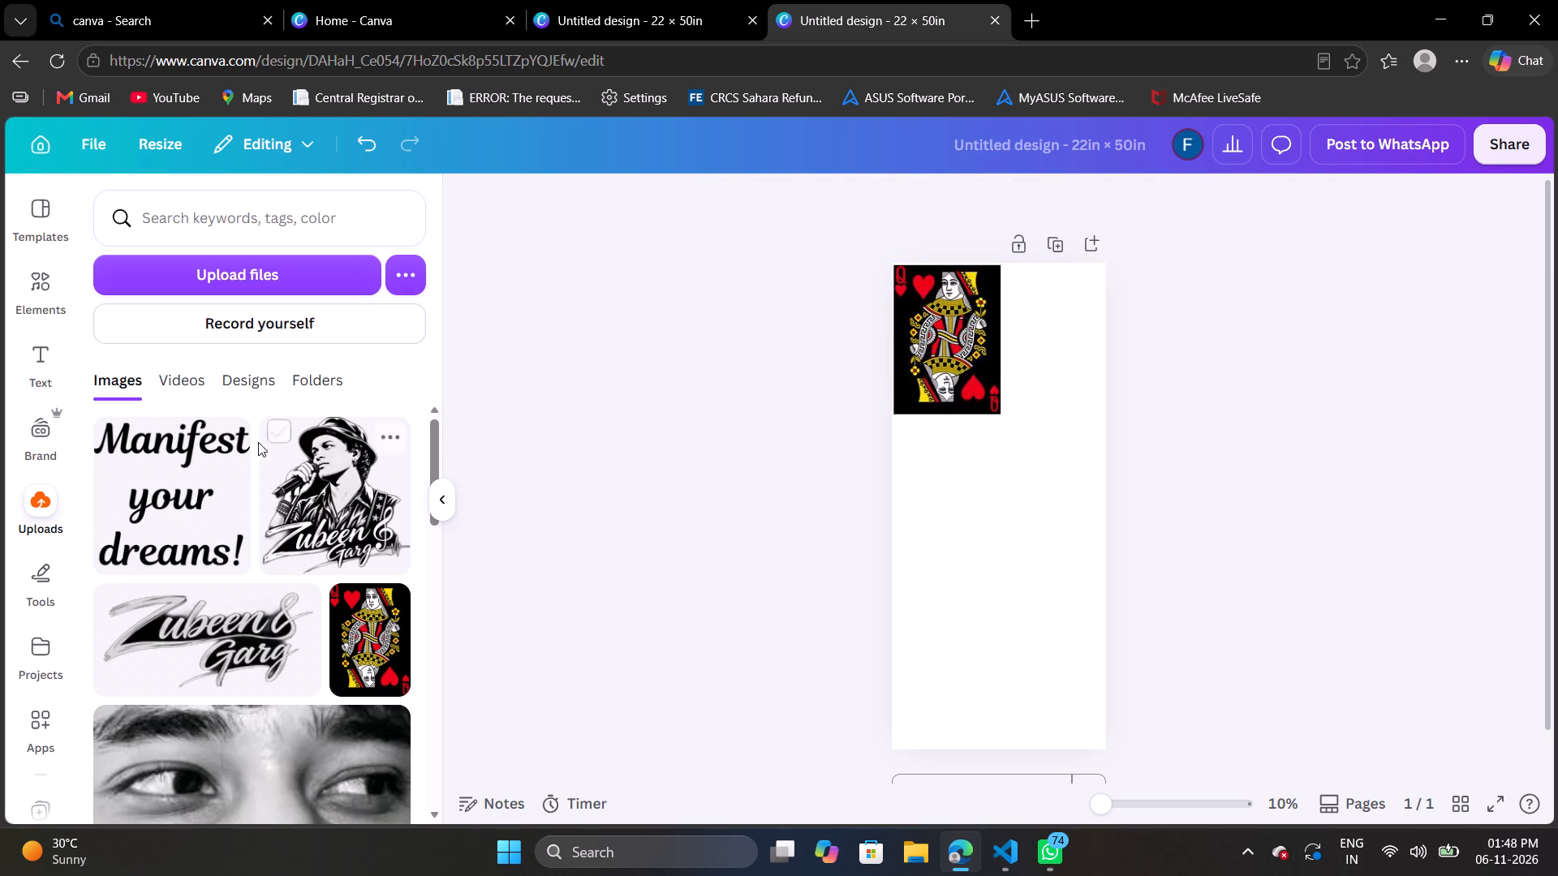
left_click_drag(200, 453, 959, 489)
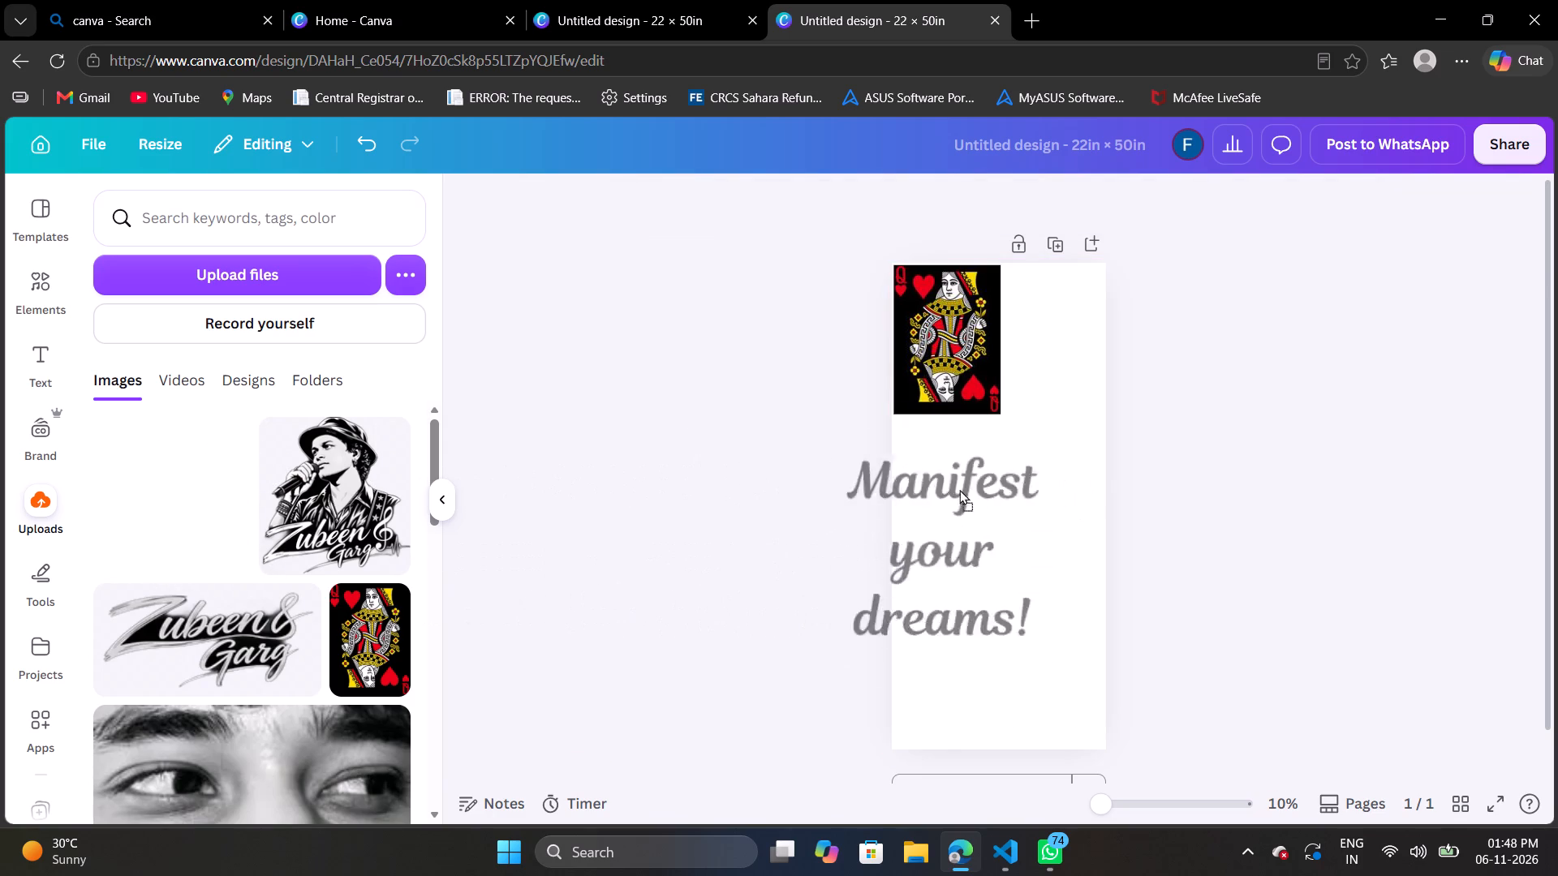
left_click_drag(959, 489, 1018, 491)
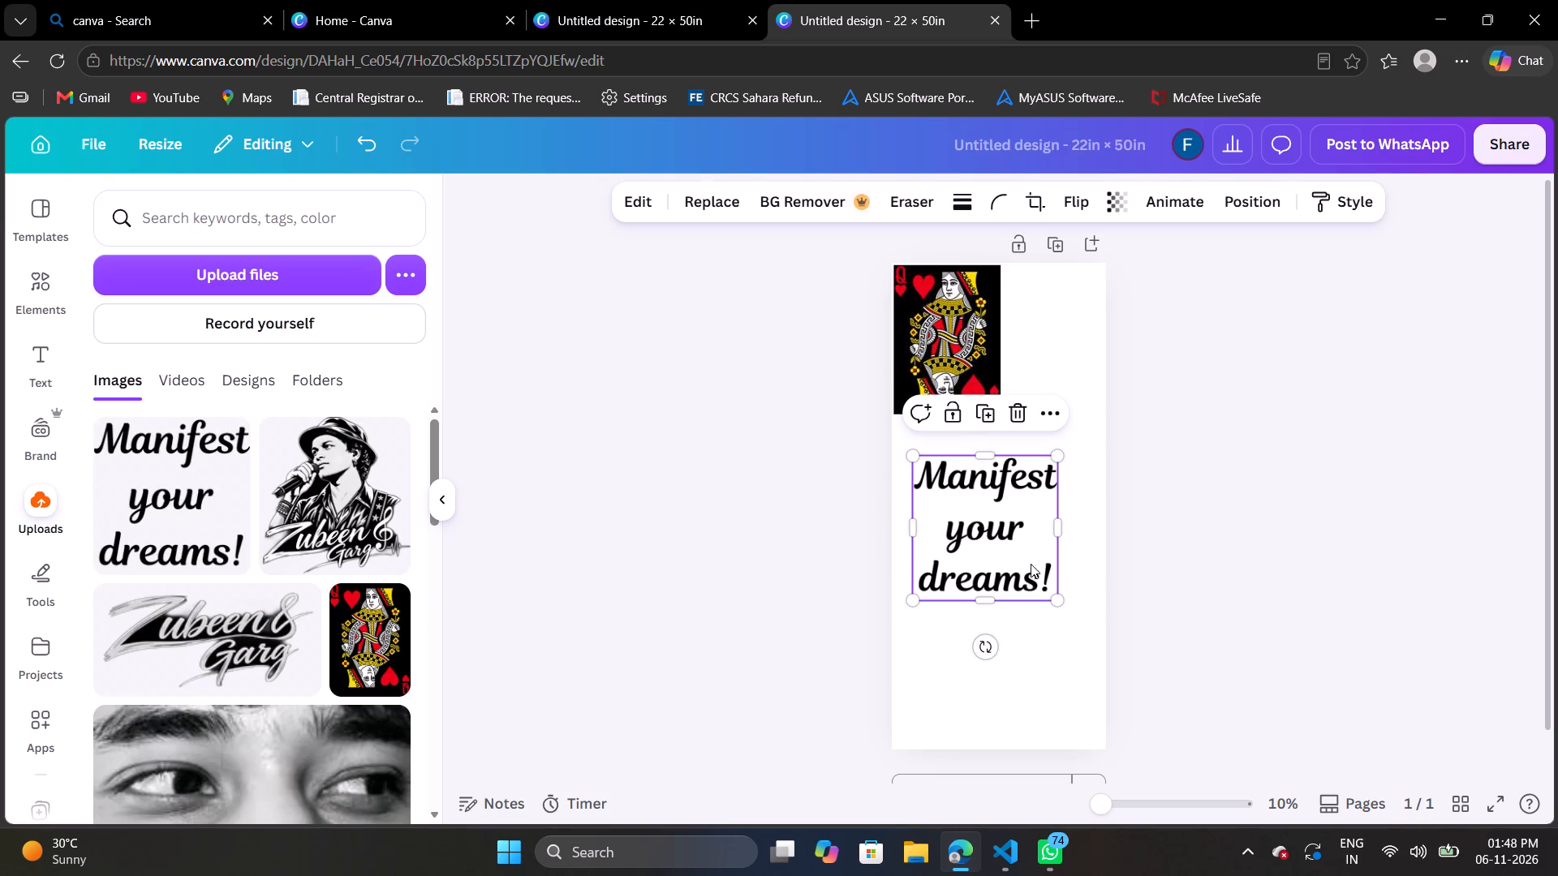
left_click_drag(1059, 597, 1055, 590)
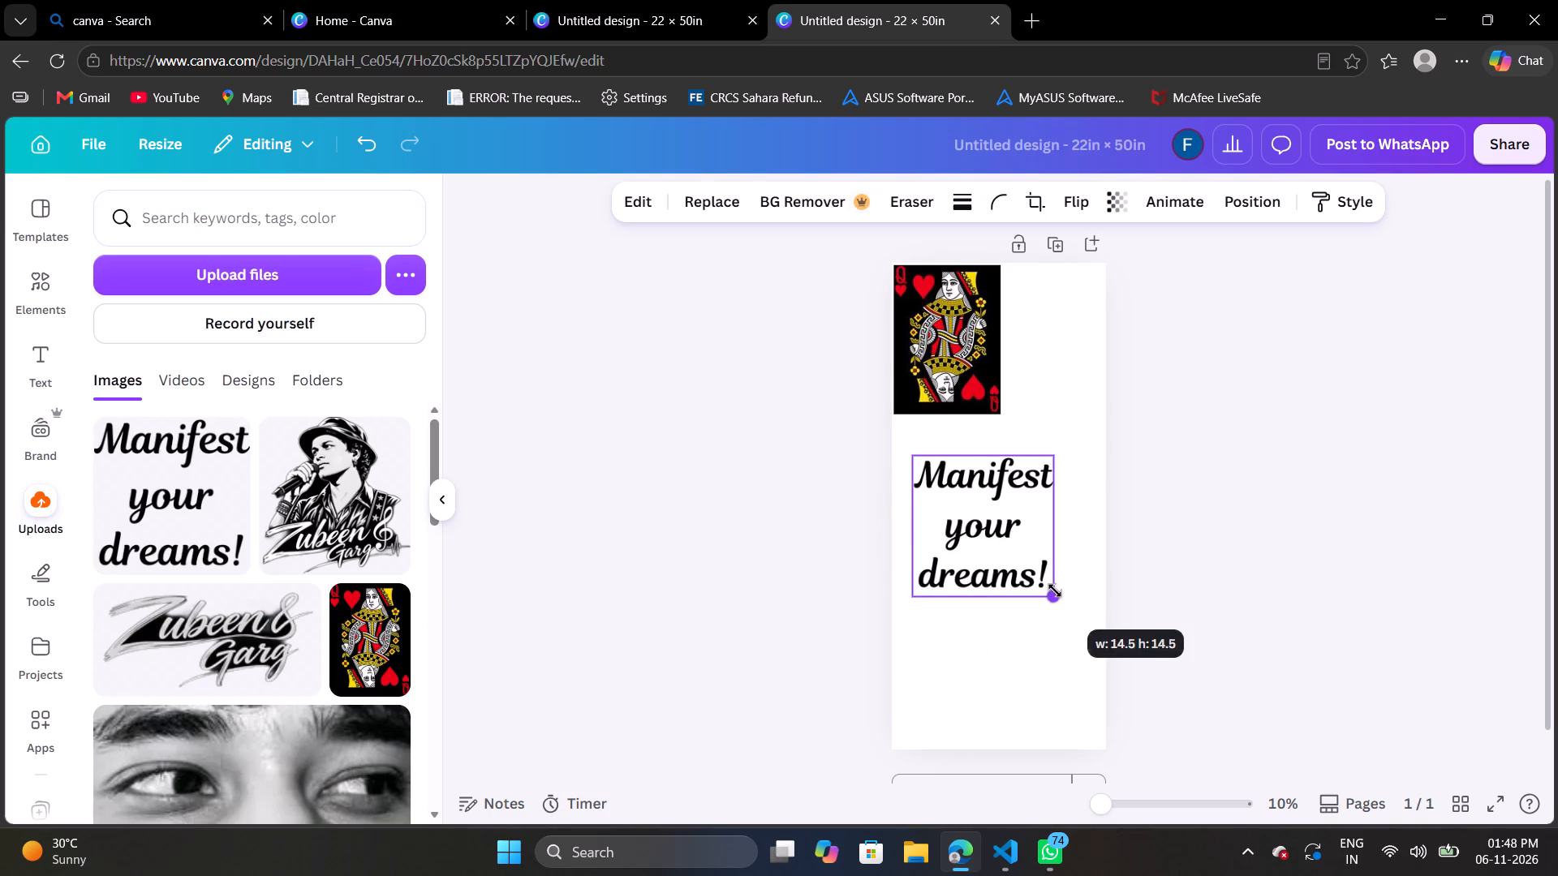
left_click_drag(1055, 590, 1007, 536)
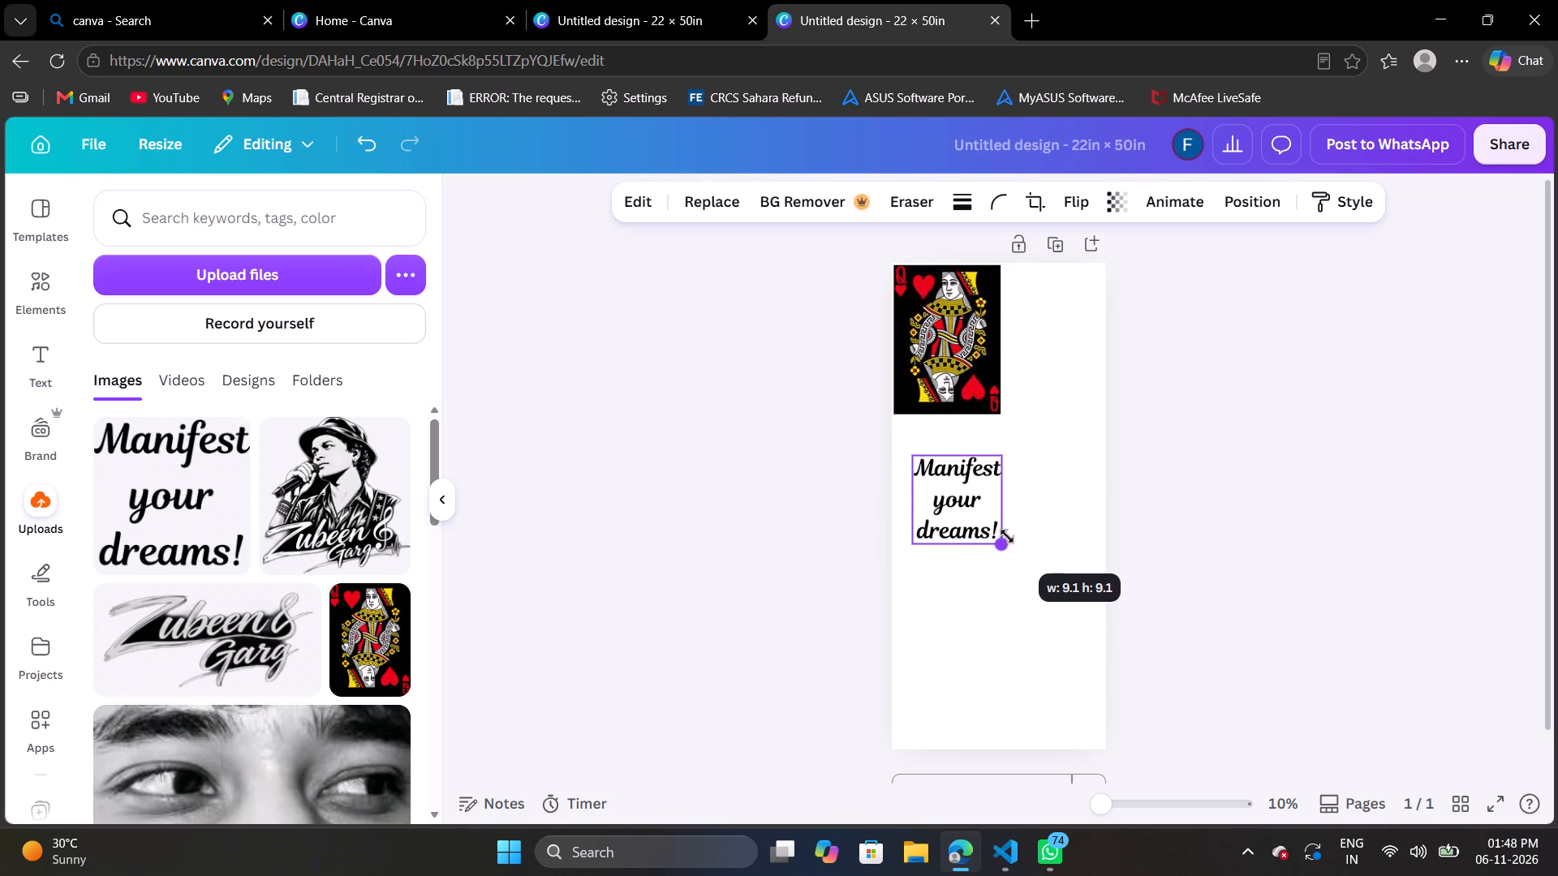
left_click_drag(1007, 536, 995, 518)
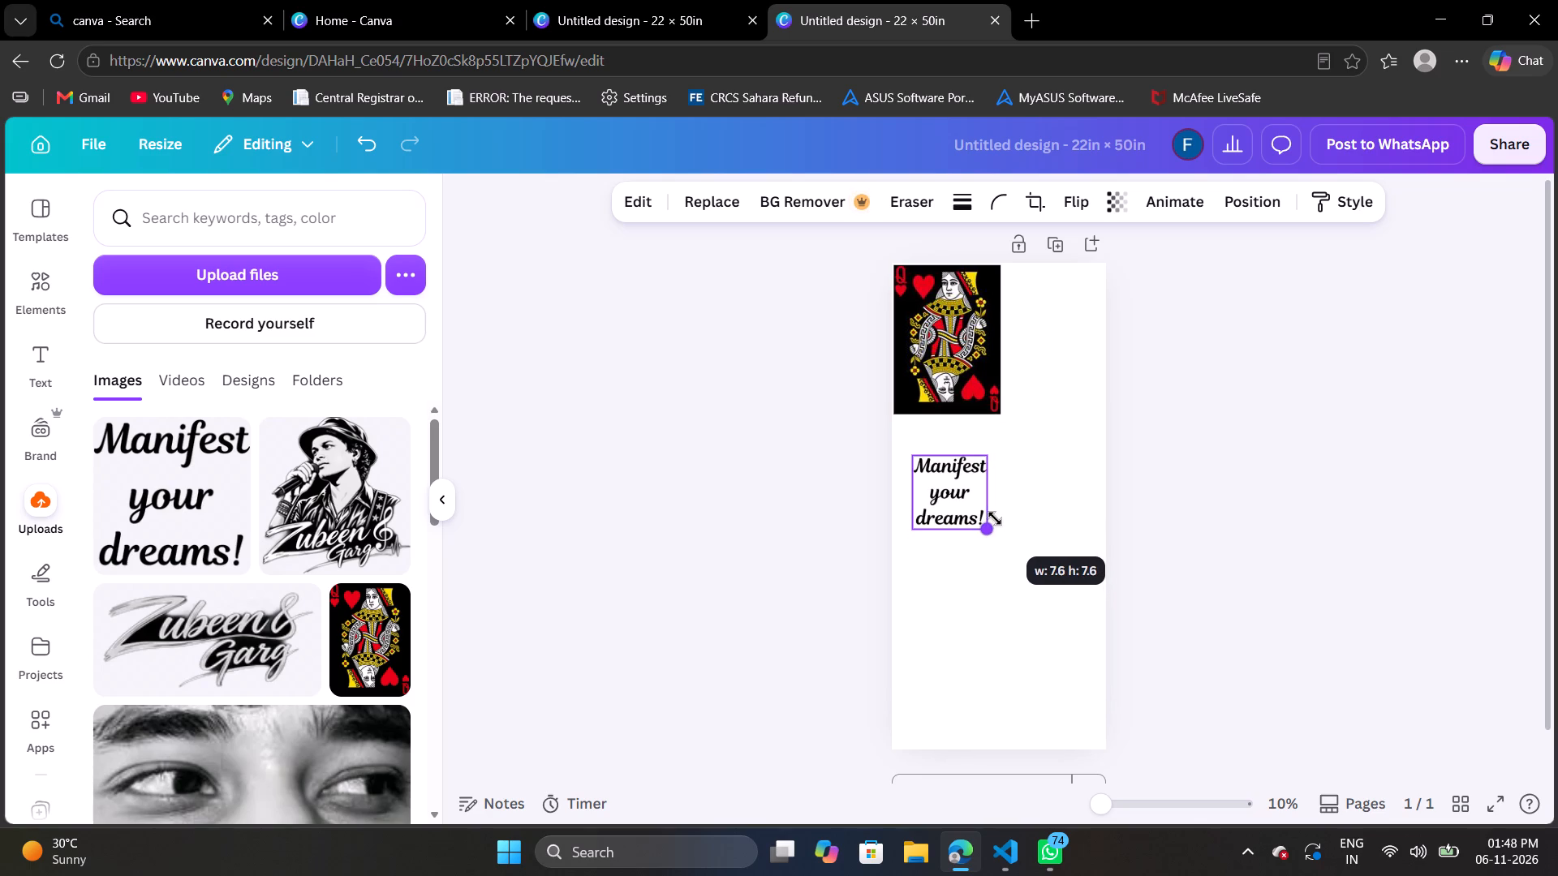
left_click_drag(995, 518, 966, 496)
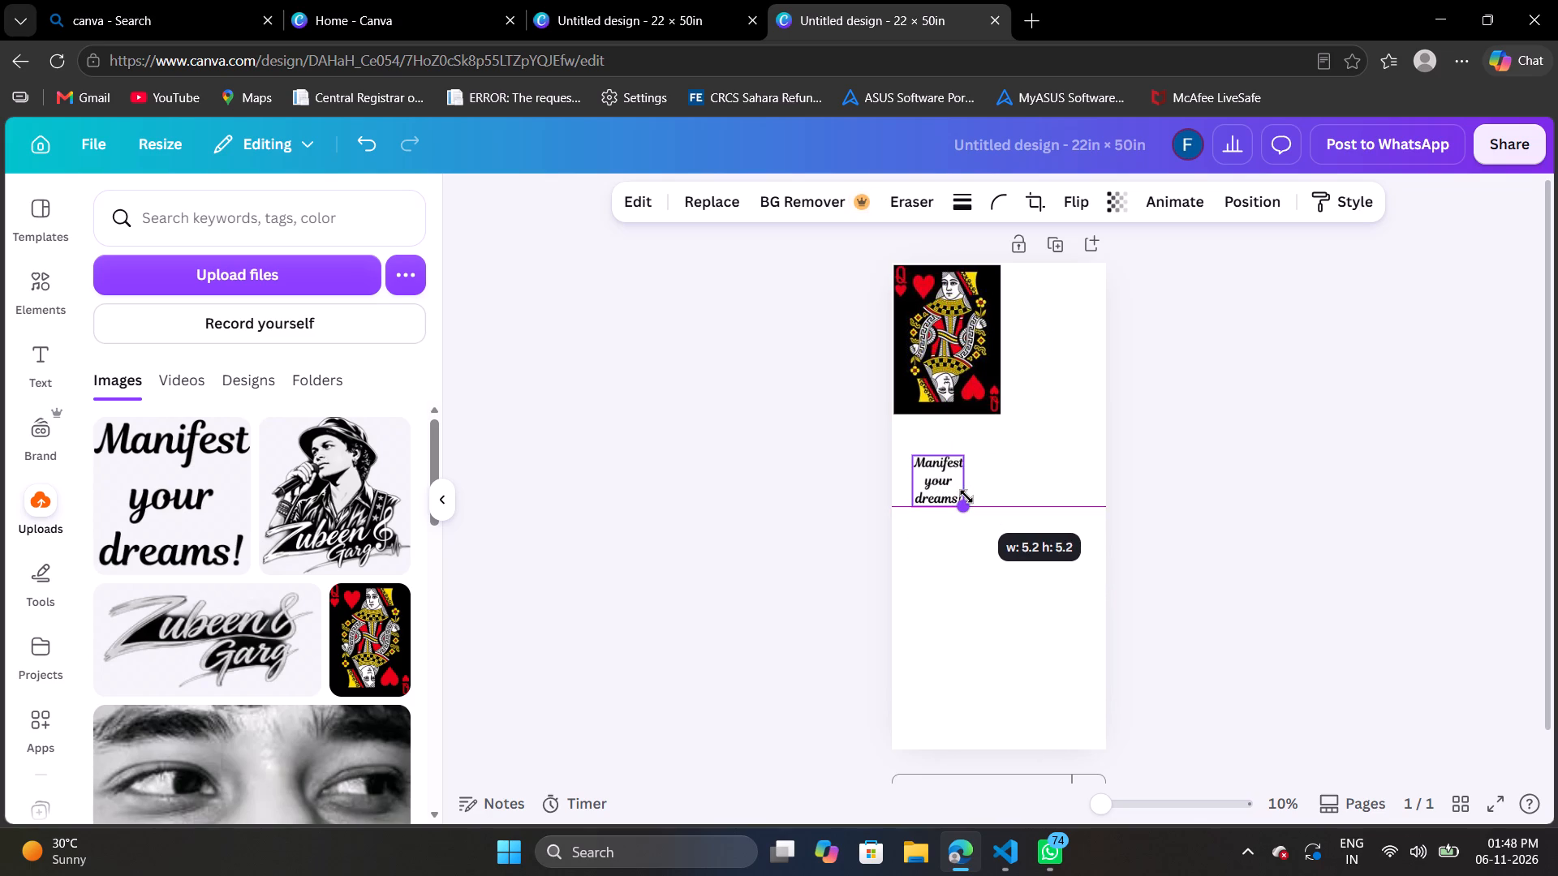
left_click_drag(966, 496, 965, 490)
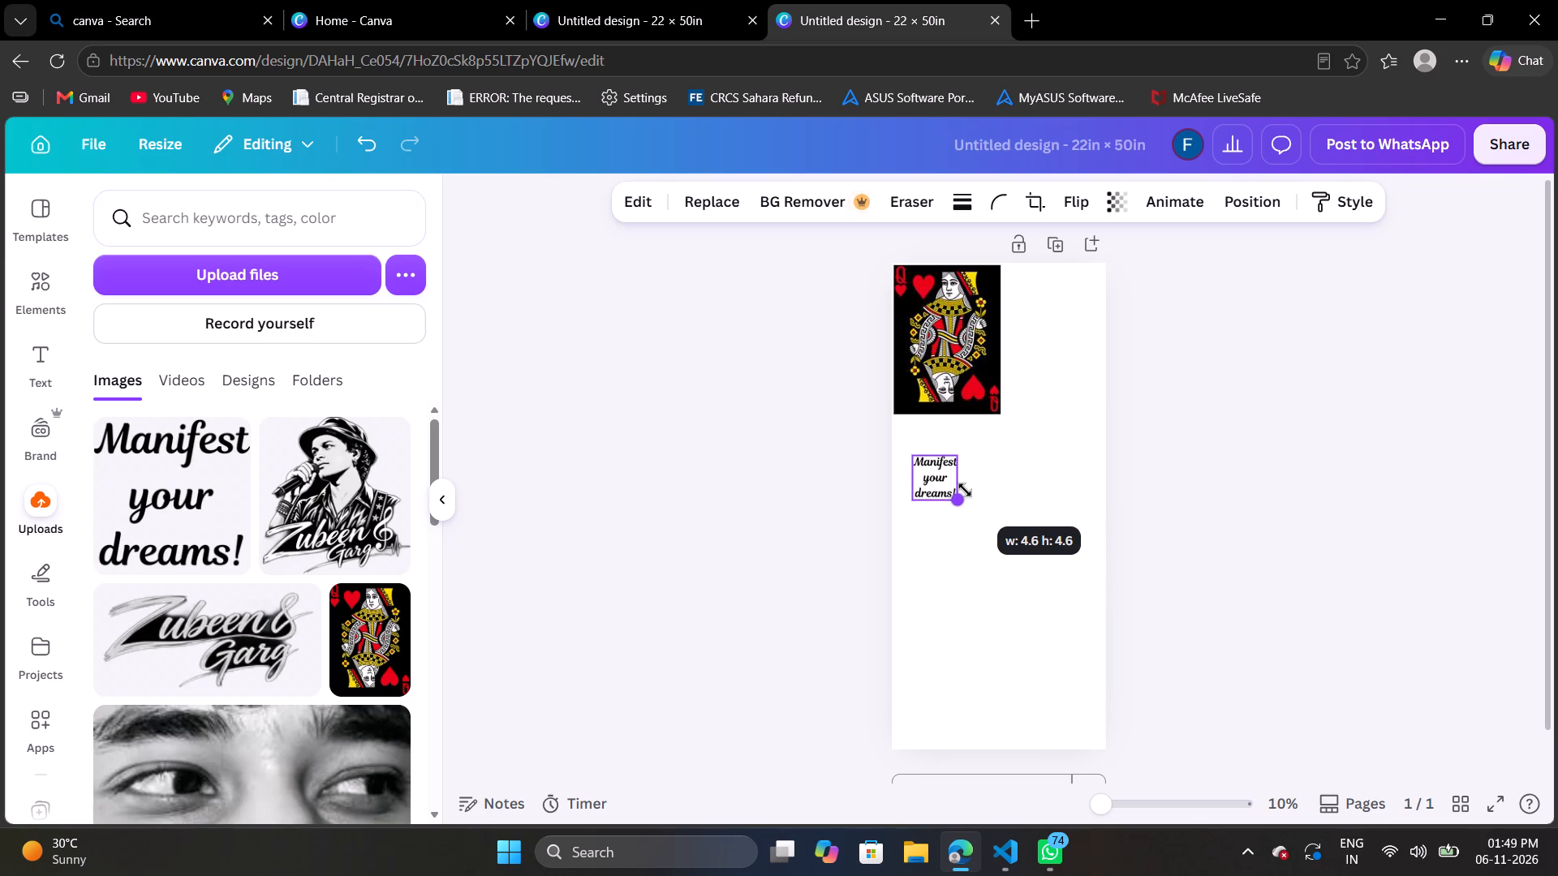
left_click_drag(965, 490, 962, 487)
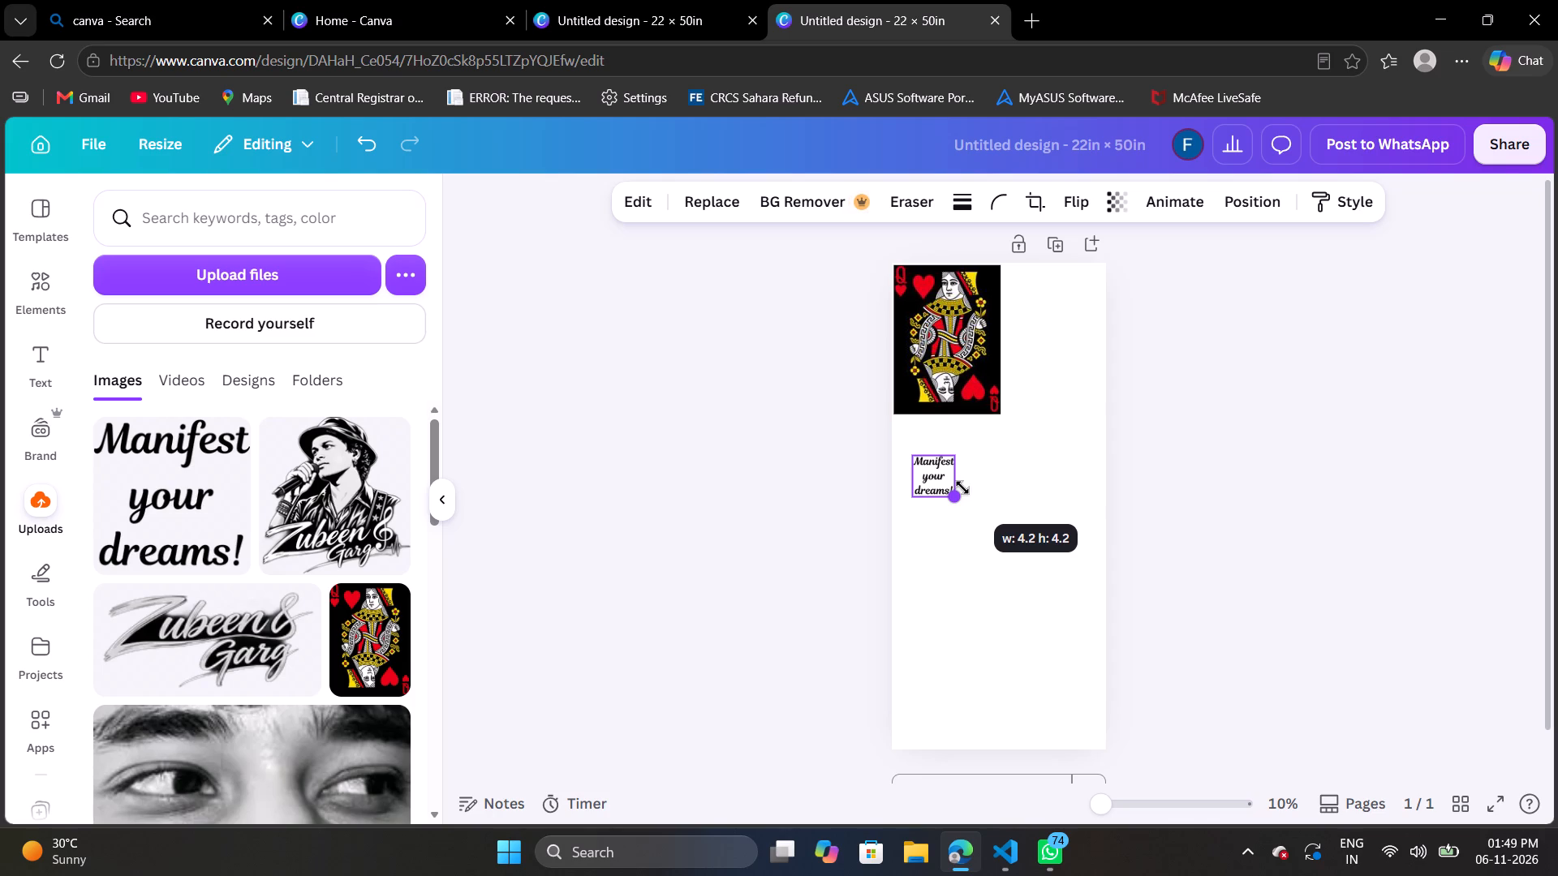
left_click_drag(962, 487, 970, 496)
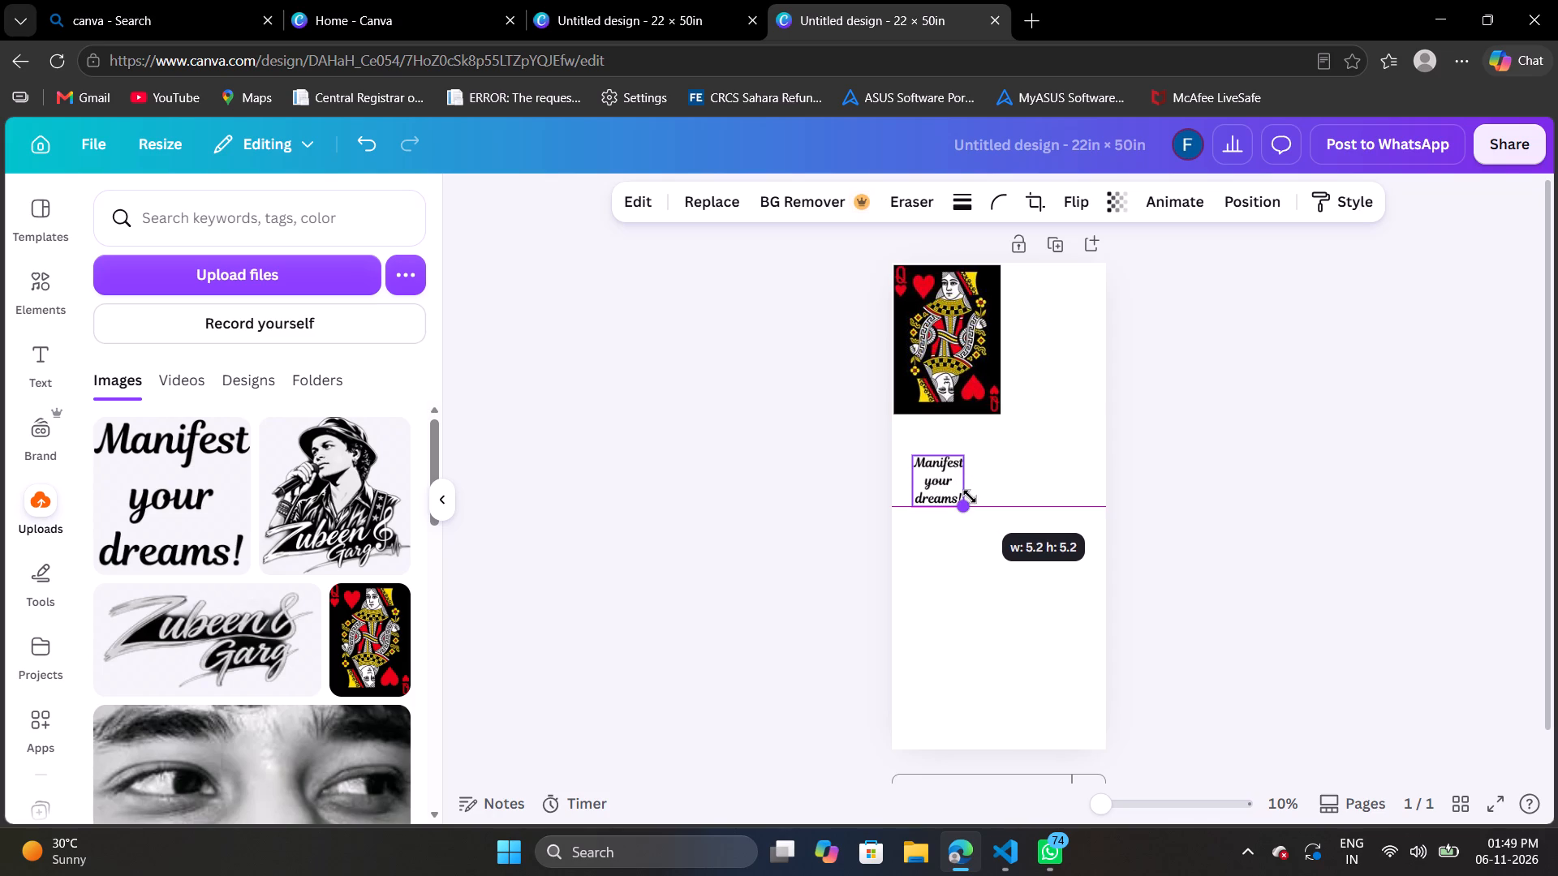
left_click_drag(970, 496, 974, 500)
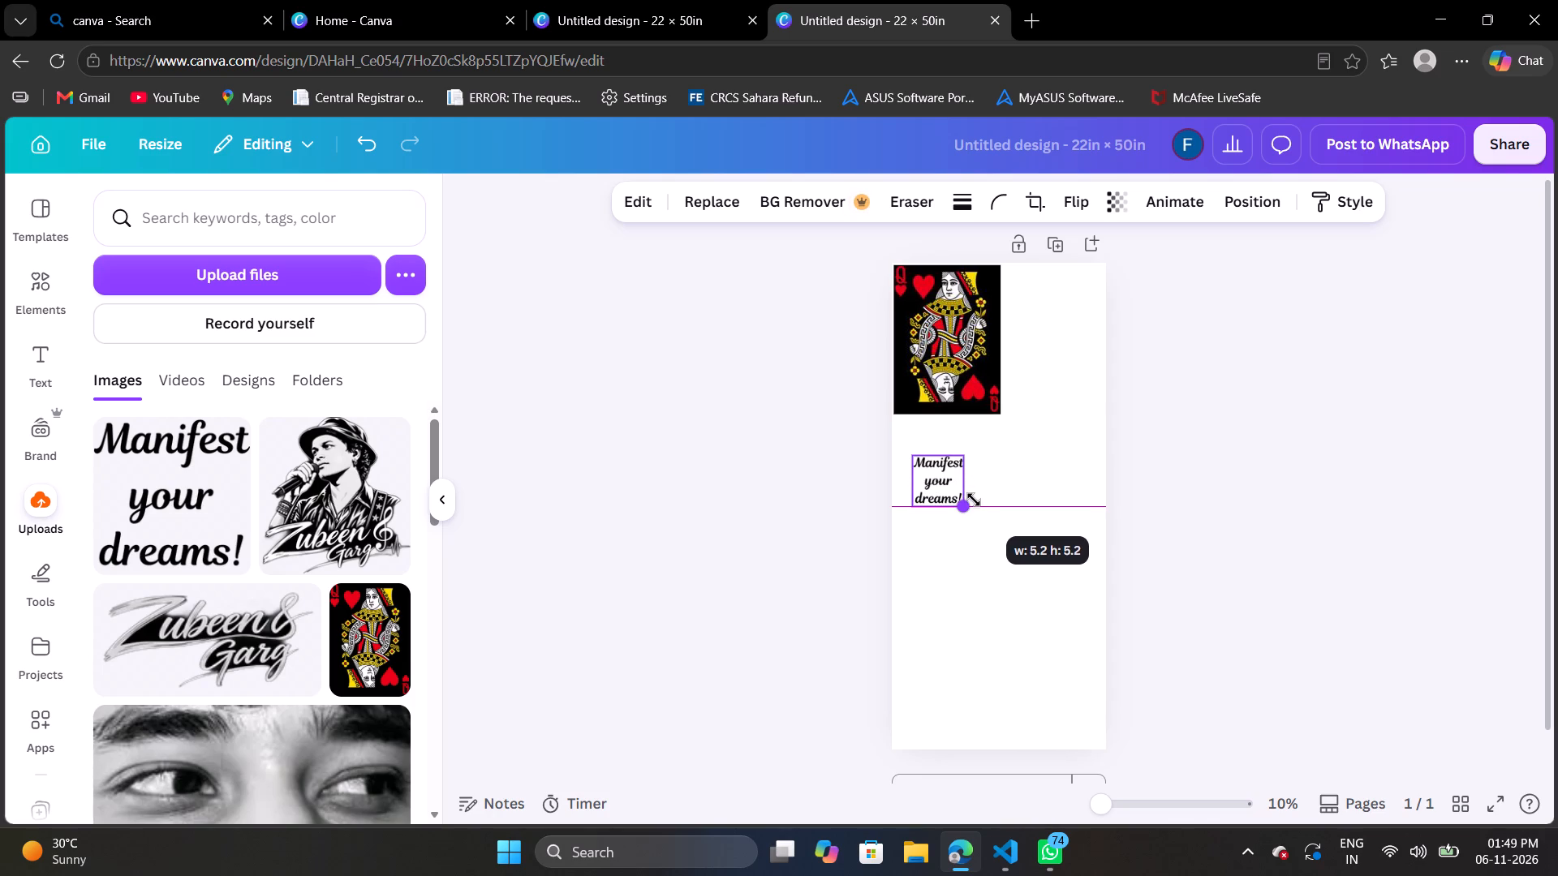
left_click_drag(974, 500, 975, 508)
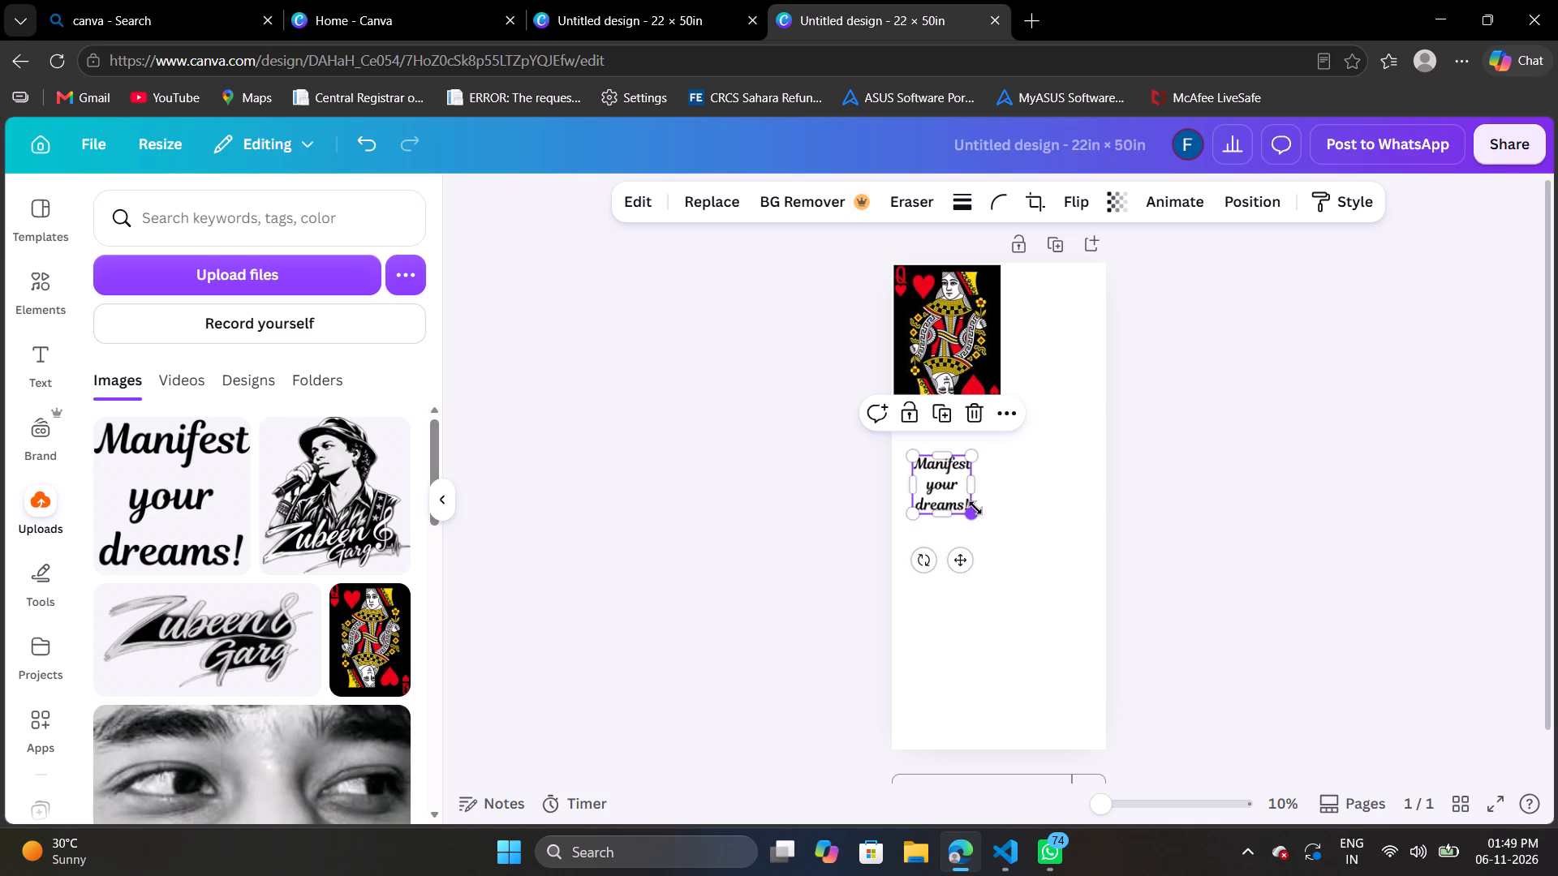
left_click(973, 511)
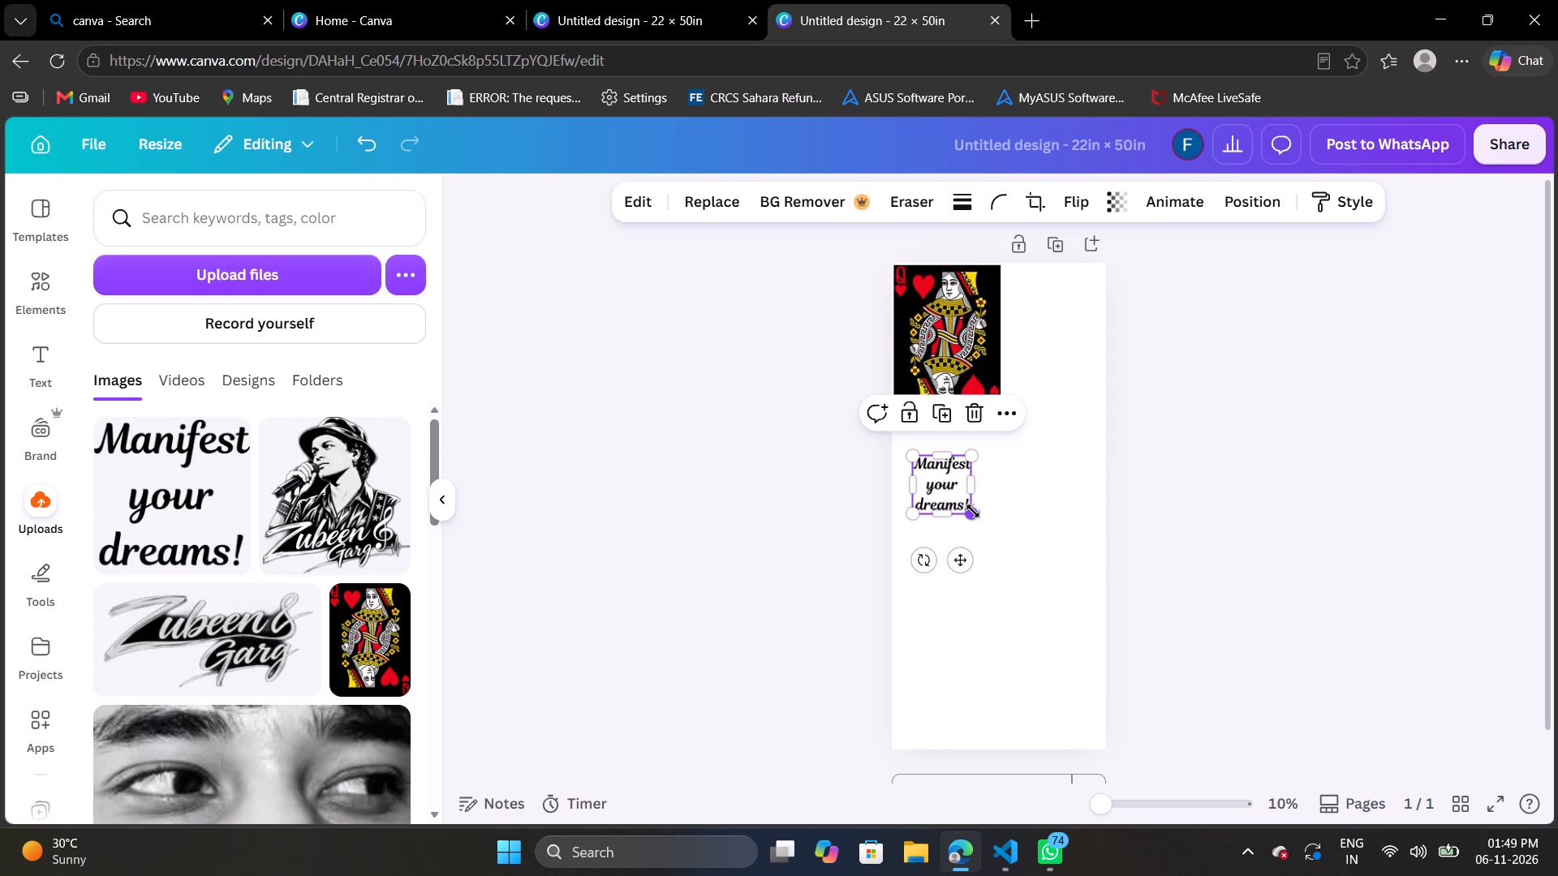
left_click(973, 515)
left_click(1012, 518)
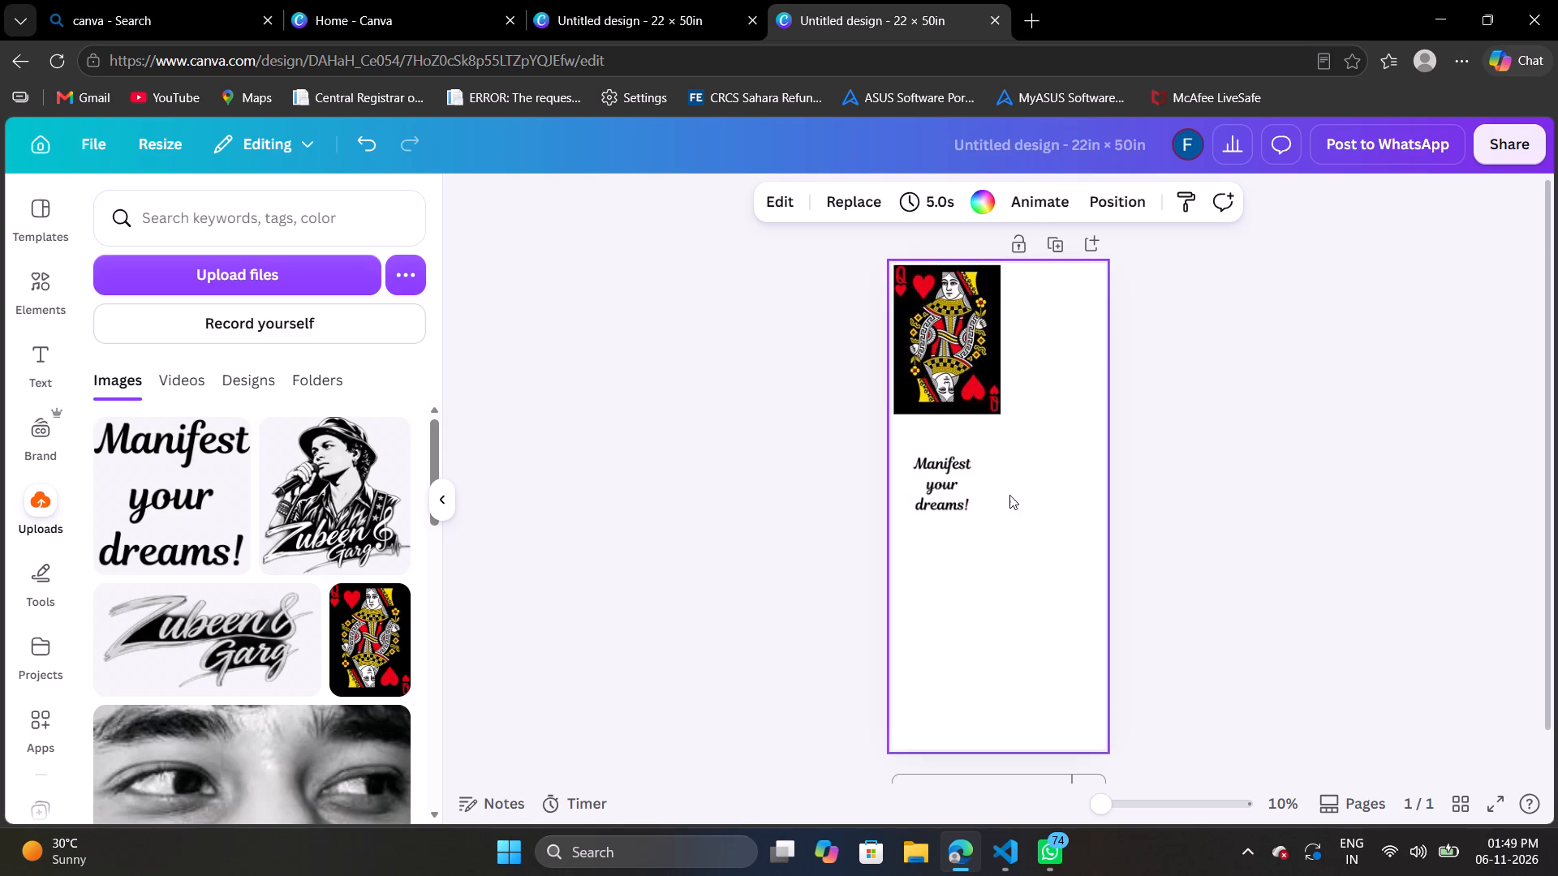
Move the "Manifest your dreams!" lettering up beside the queen of hearts card's right edge, near the top of the page.
left_click(957, 489)
left_click_drag(957, 492, 1051, 370)
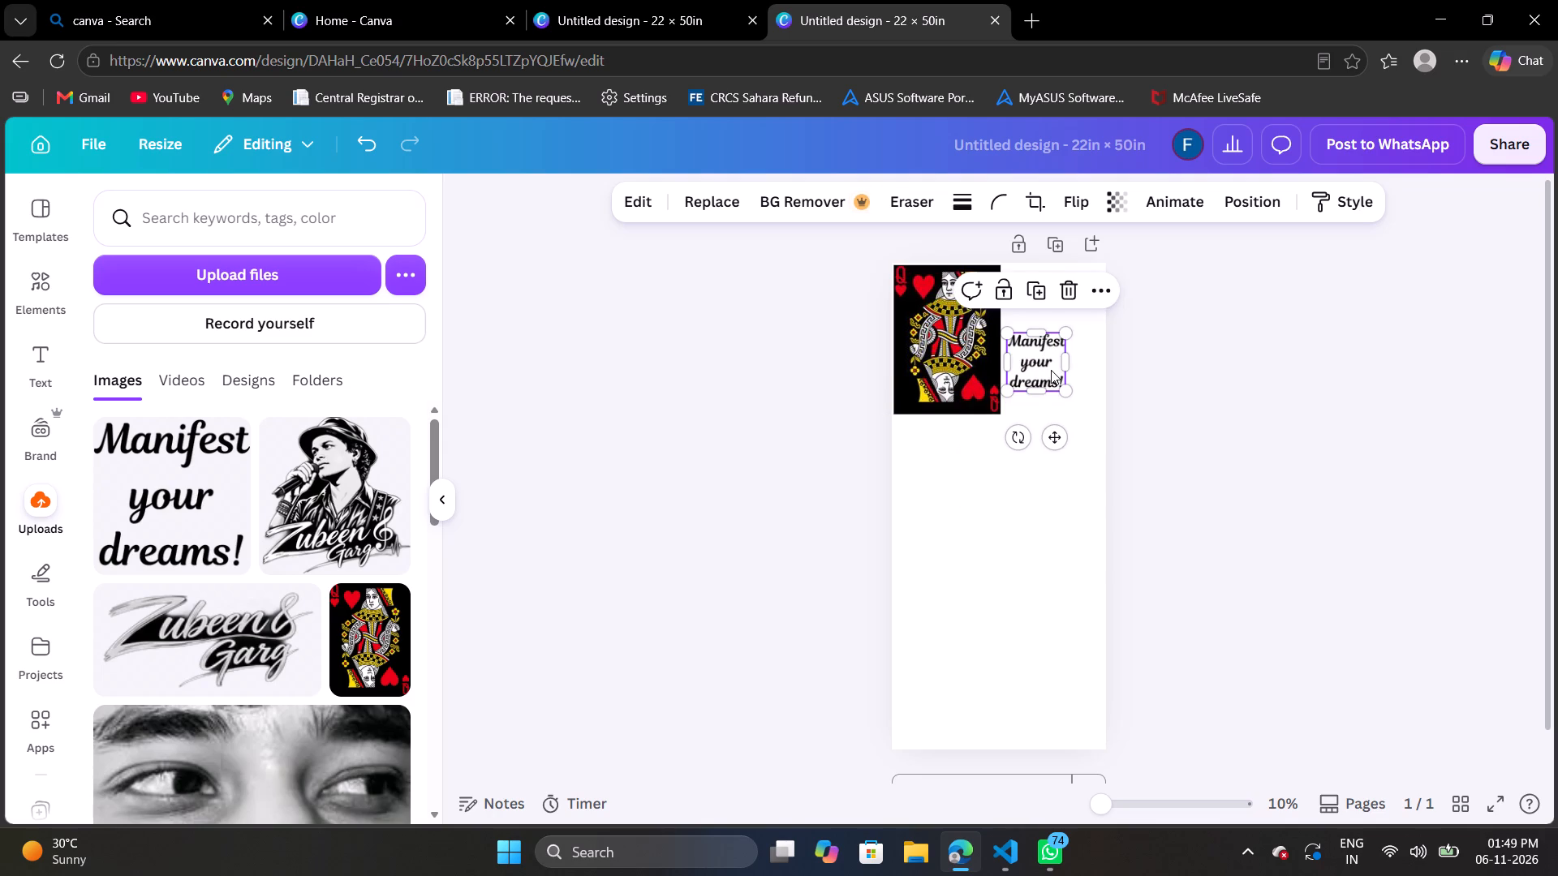
left_click_drag(1051, 370, 1051, 312)
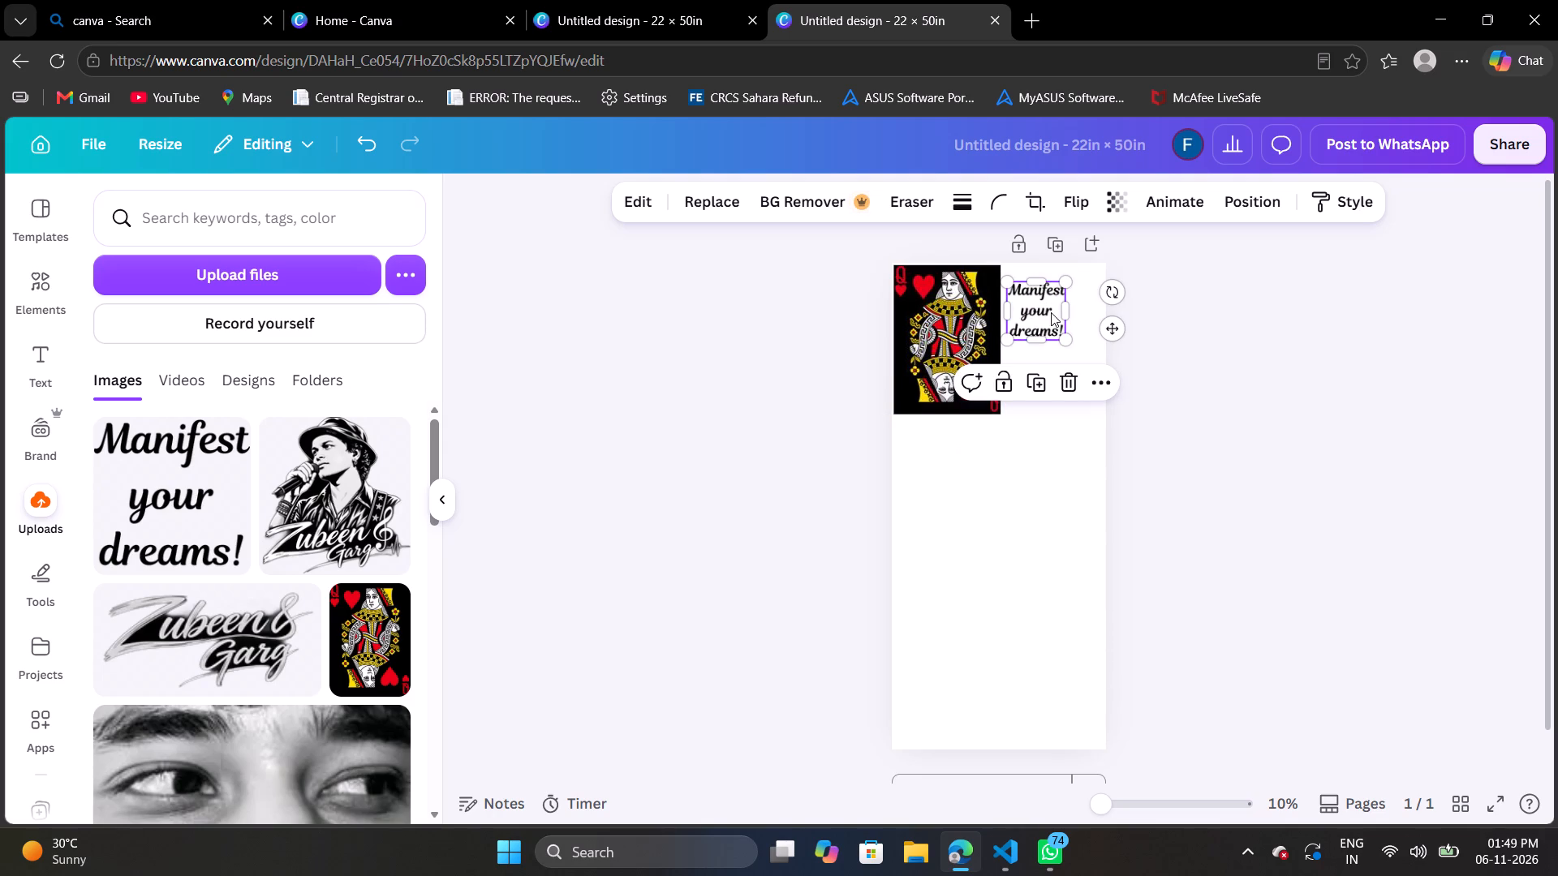
Check the width and height of the "Manifest your dreams!" lettering.
left_click(1065, 344)
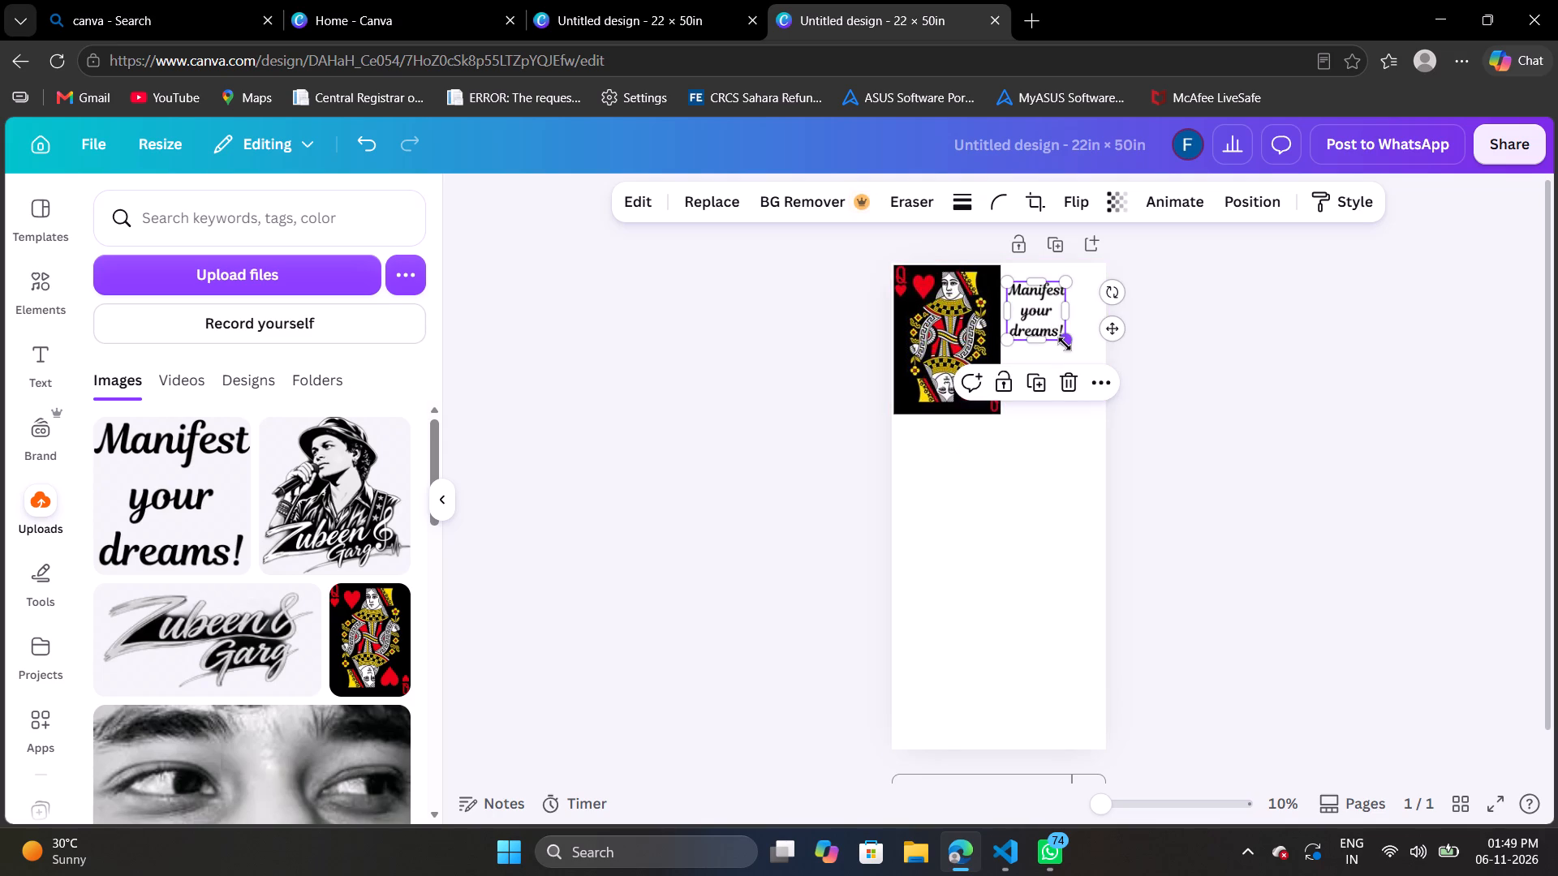
left_click(1065, 339)
left_click(1057, 465)
left_click(1057, 328)
left_click(1061, 337)
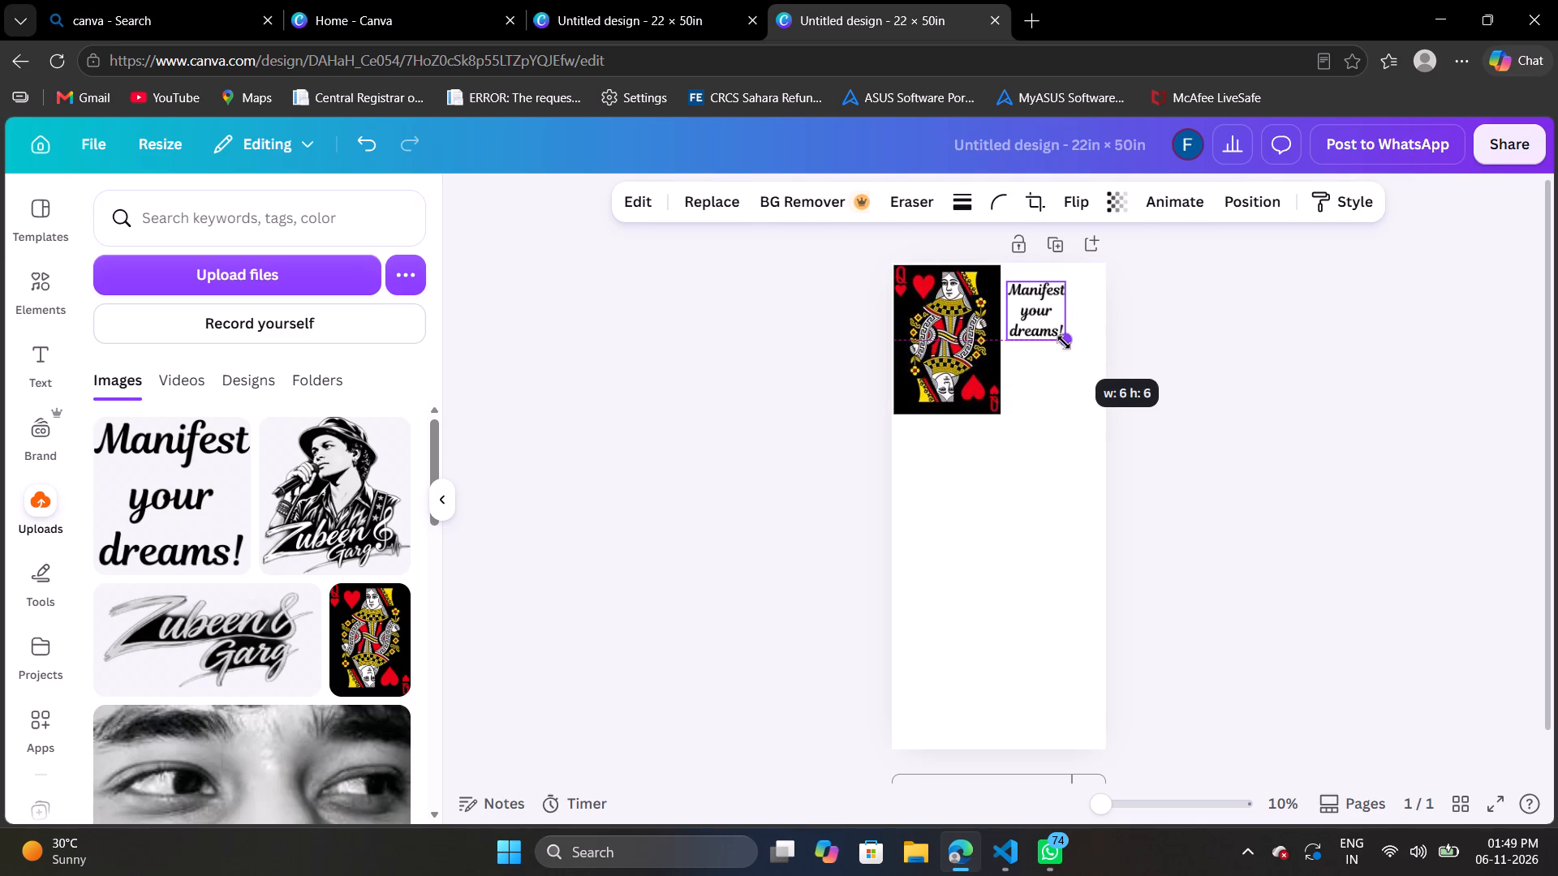
left_click(1073, 474)
Nudge the "Manifest your dreams!" lettering up to the page's top and left against the queen of hearts card's edge.
left_click(1046, 317)
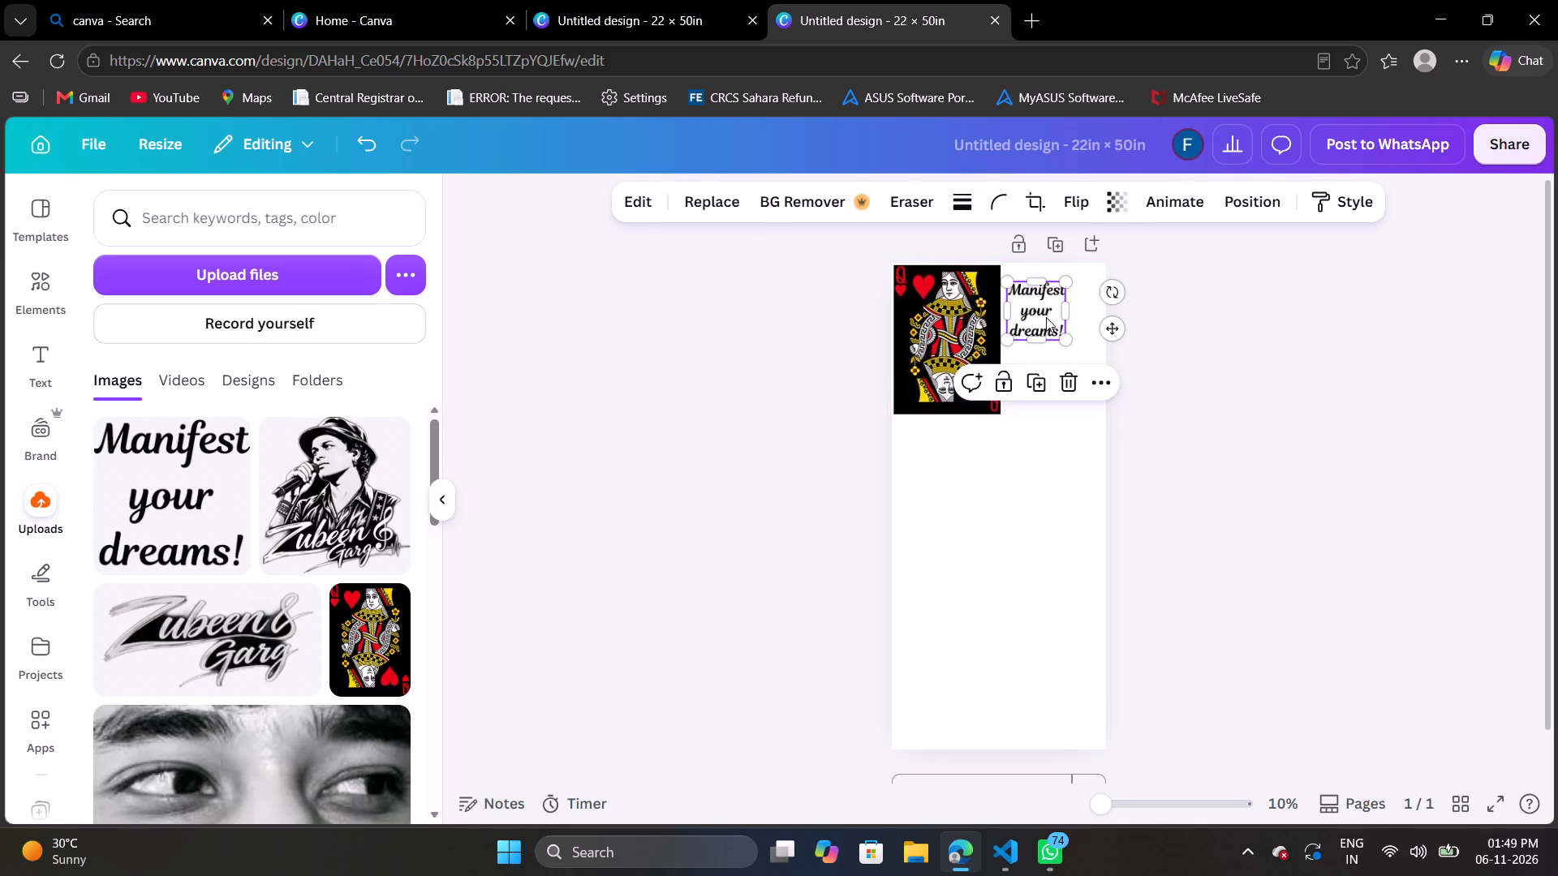
key("Up")
key("Up")
key("Up")
key("Up")
key("Up")
key("Up")
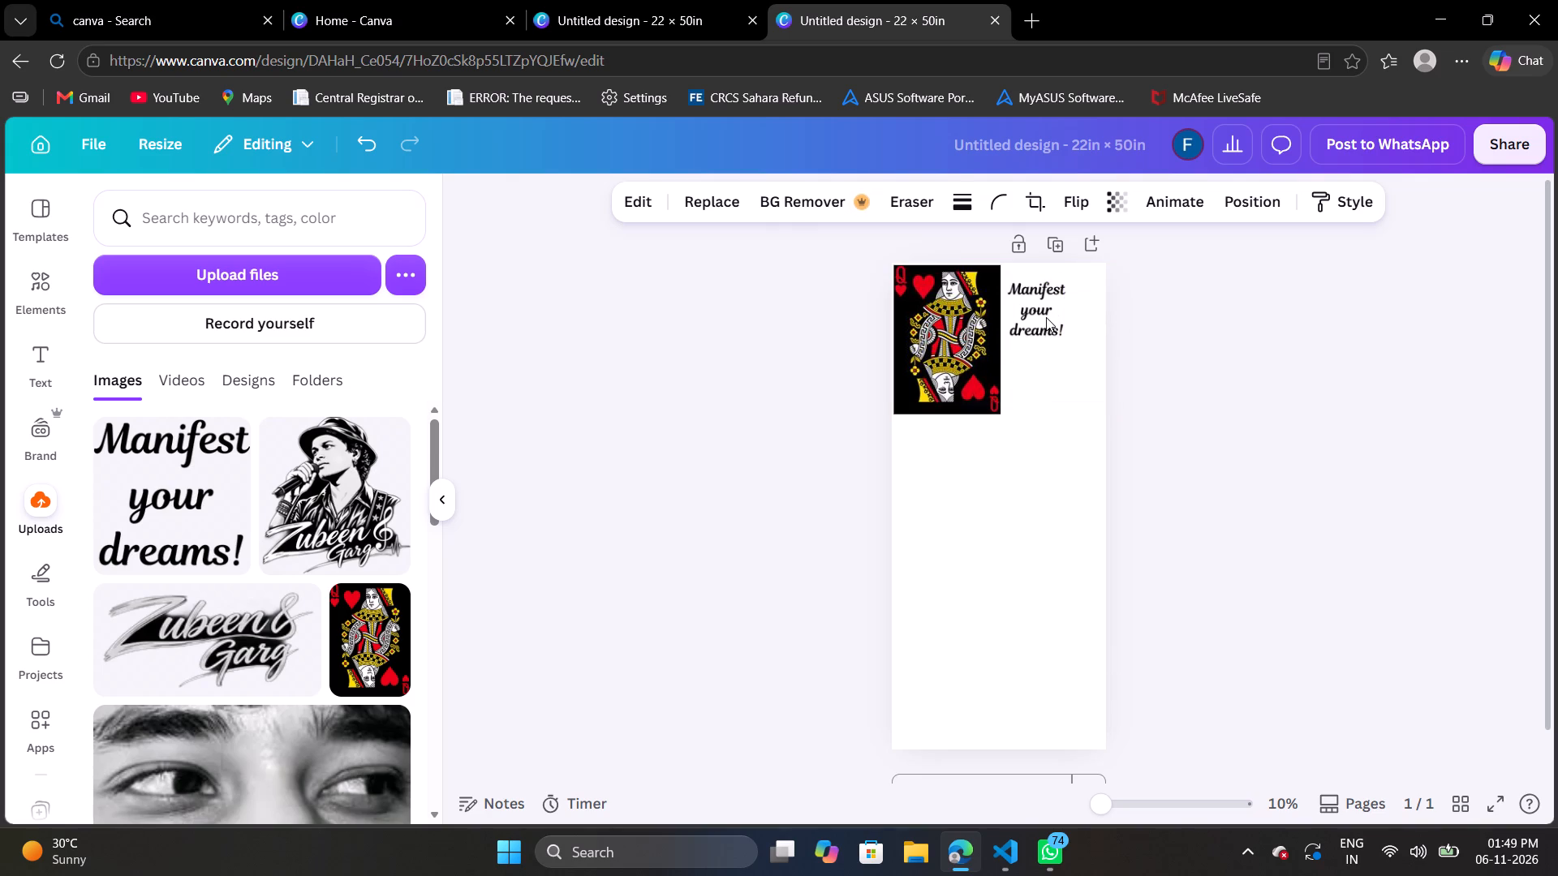
key("Up")
key("Up")
key("Up")
key("Up")
key("Up")
key("Up")
key("Up")
key("Up")
key("Up")
key("Up")
key("Up")
key("Up")
key("Up")
key("Up")
key("Up")
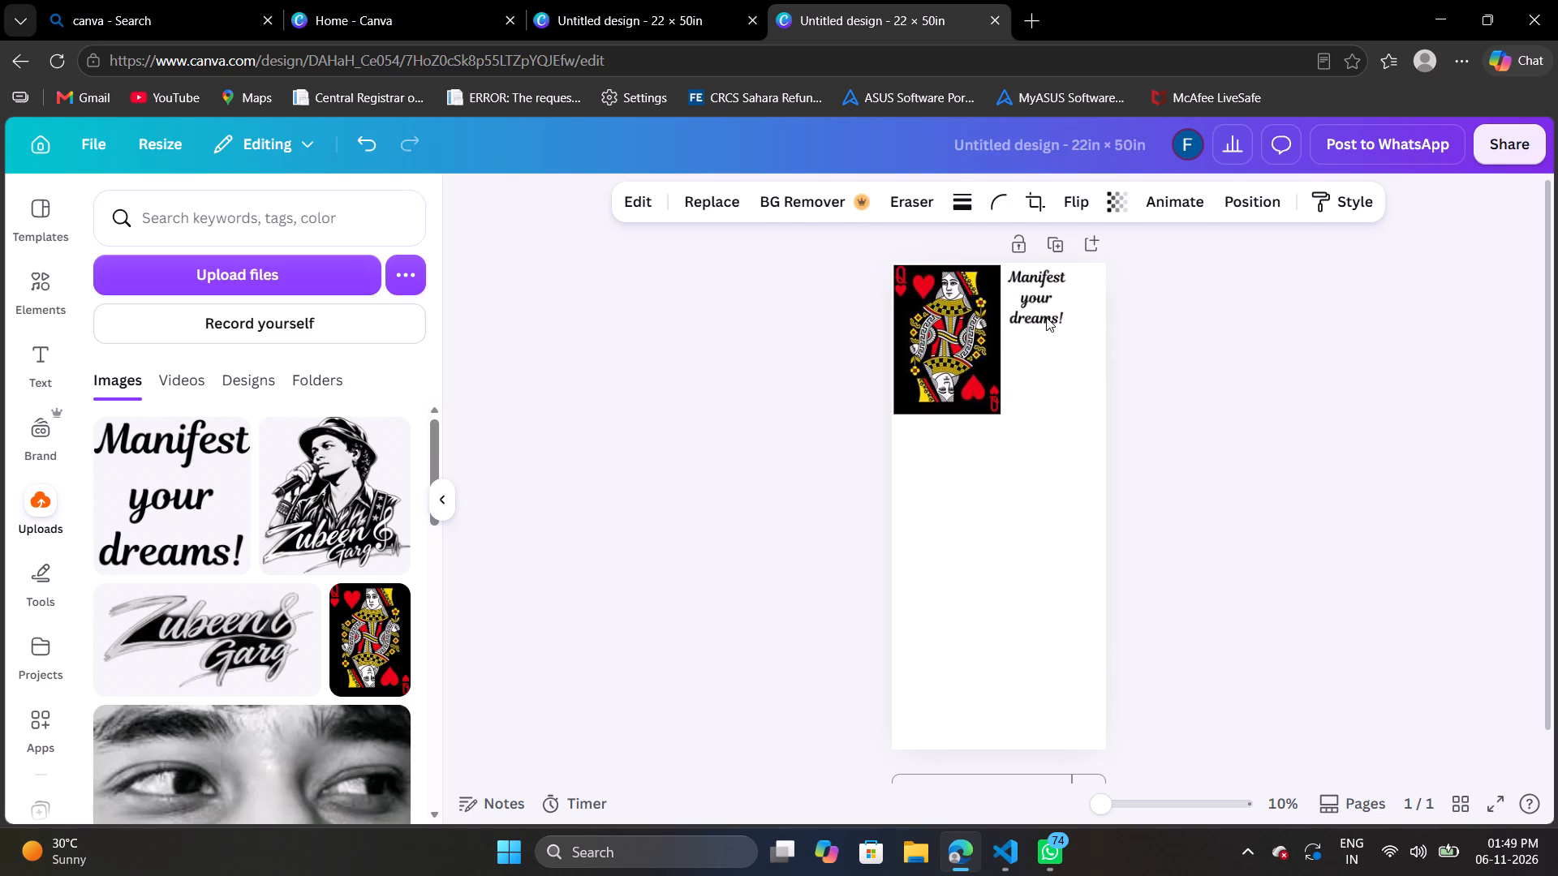
key("Up")
key("Up")
key("Up")
key("Up")
key("Up")
key("Left")
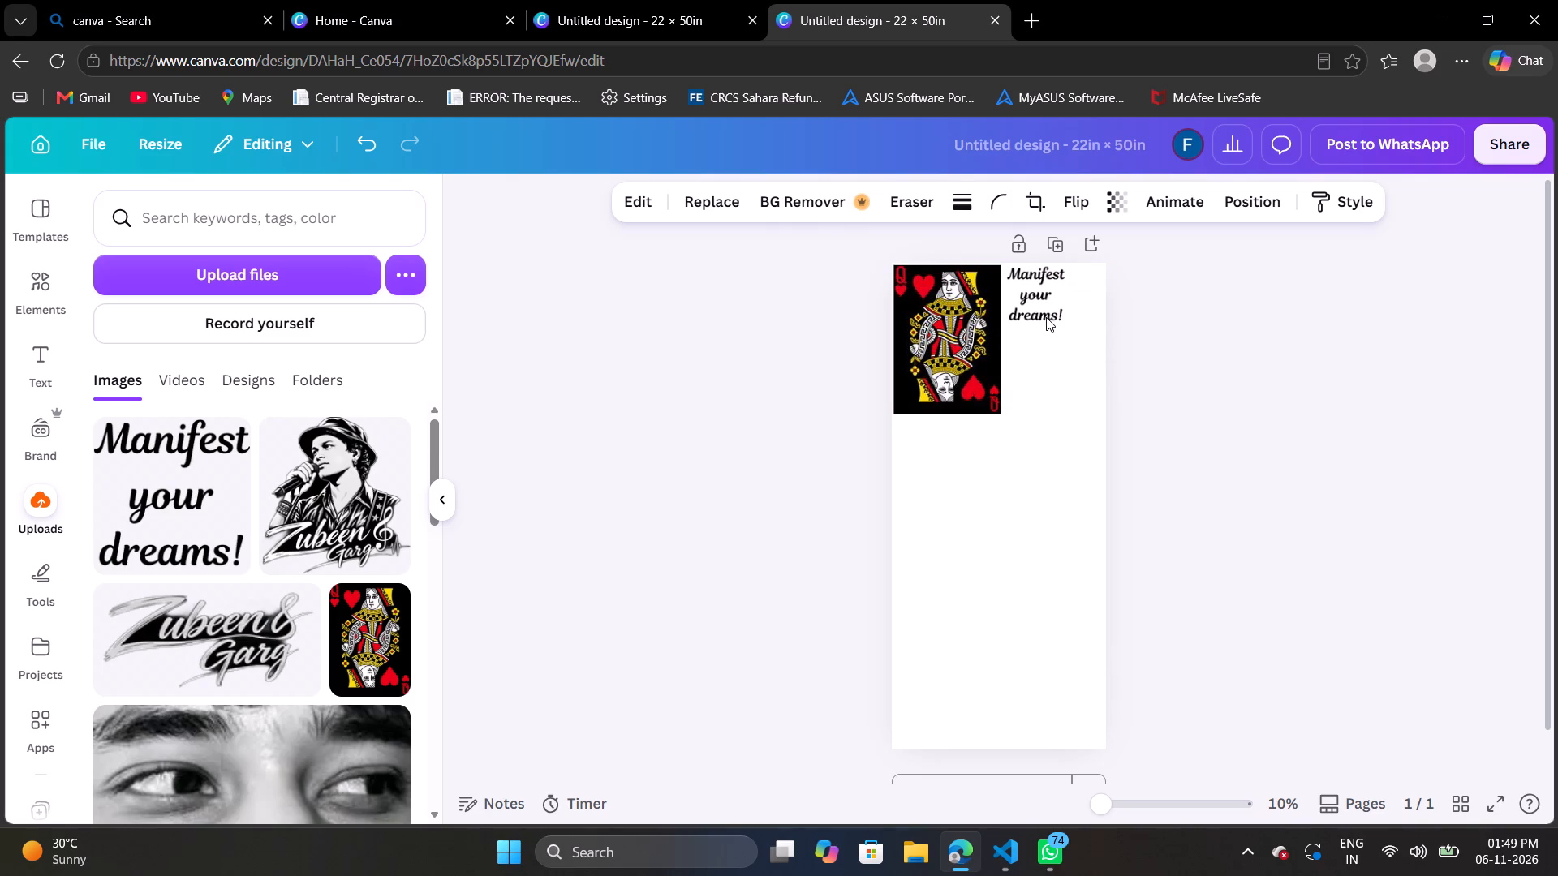
key("Left")
key("Left")
key("Left")
key("Left")
key("Left")
key("Left")
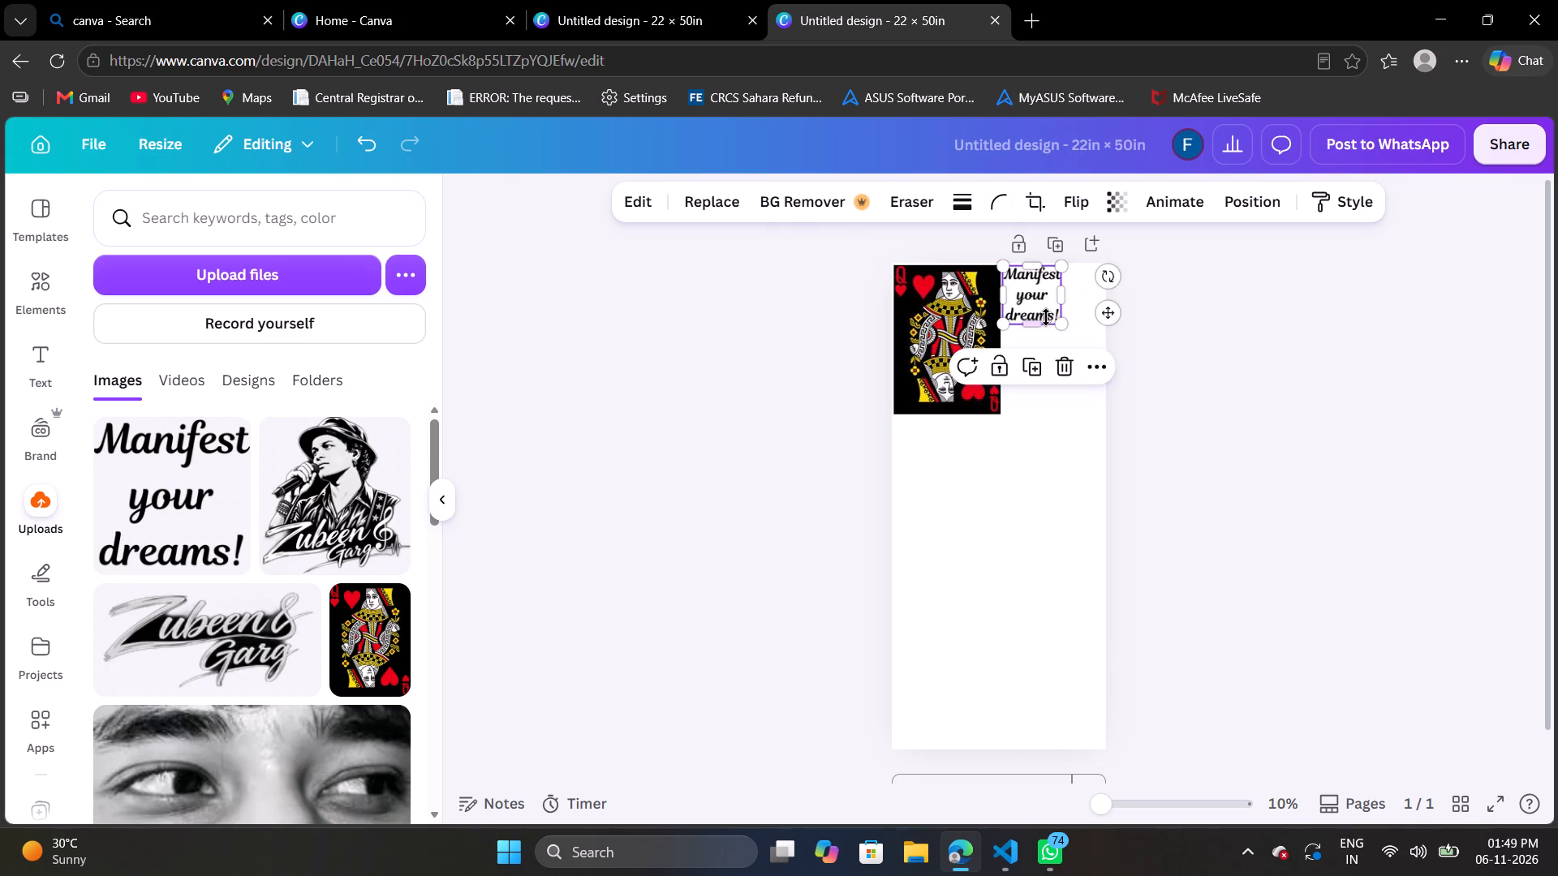
key("Left")
key("Up")
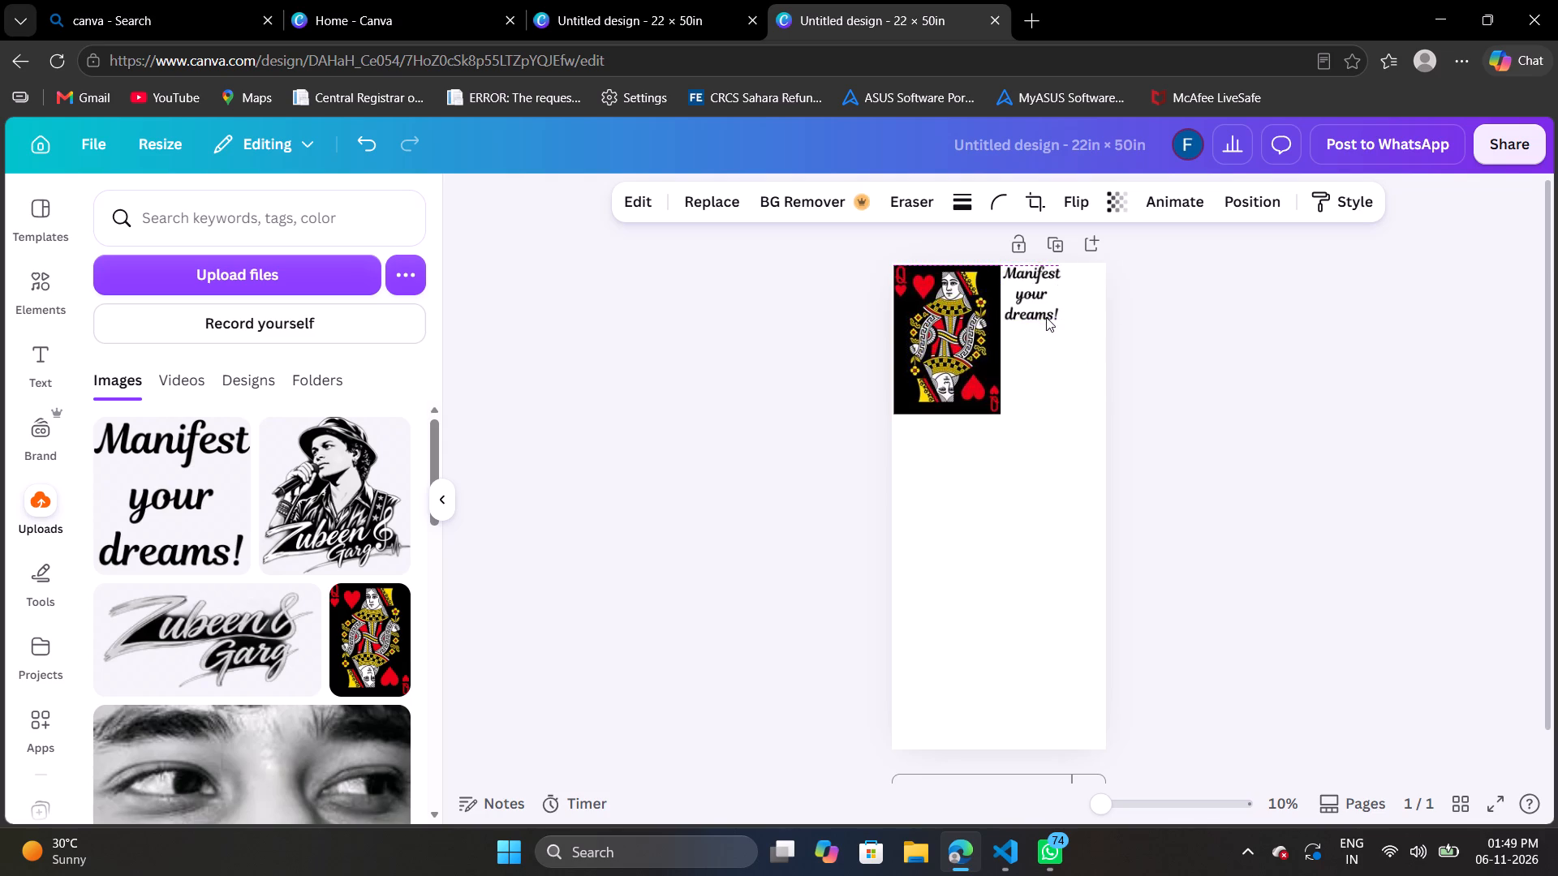
key("Up")
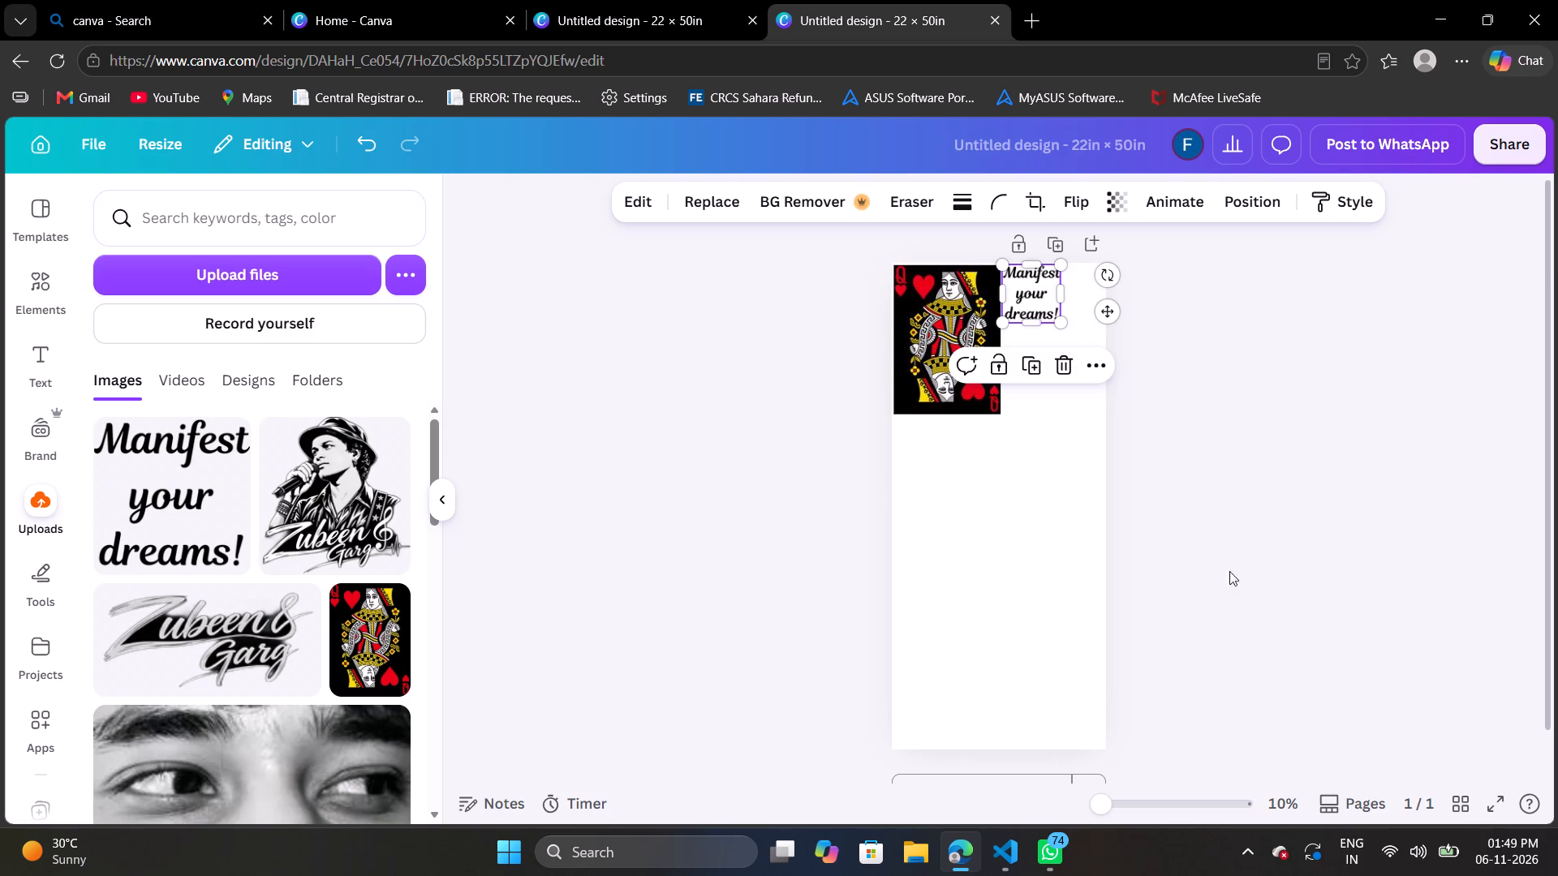
left_click(990, 676)
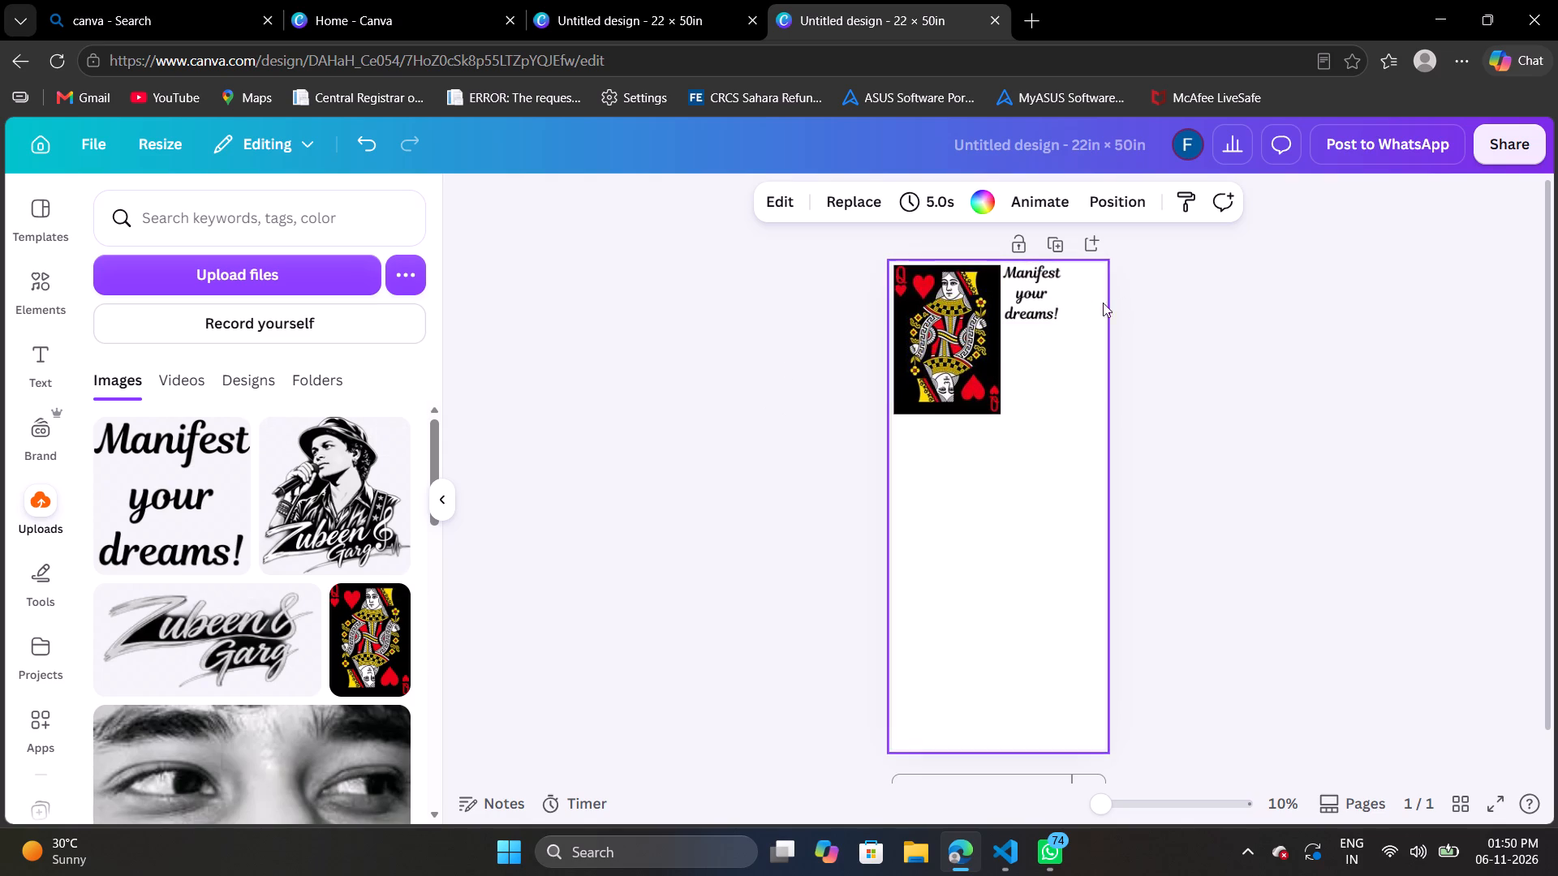
Nudge the "Manifest your dreams!" lettering horizontally to the page's right edge.
left_click(1044, 303)
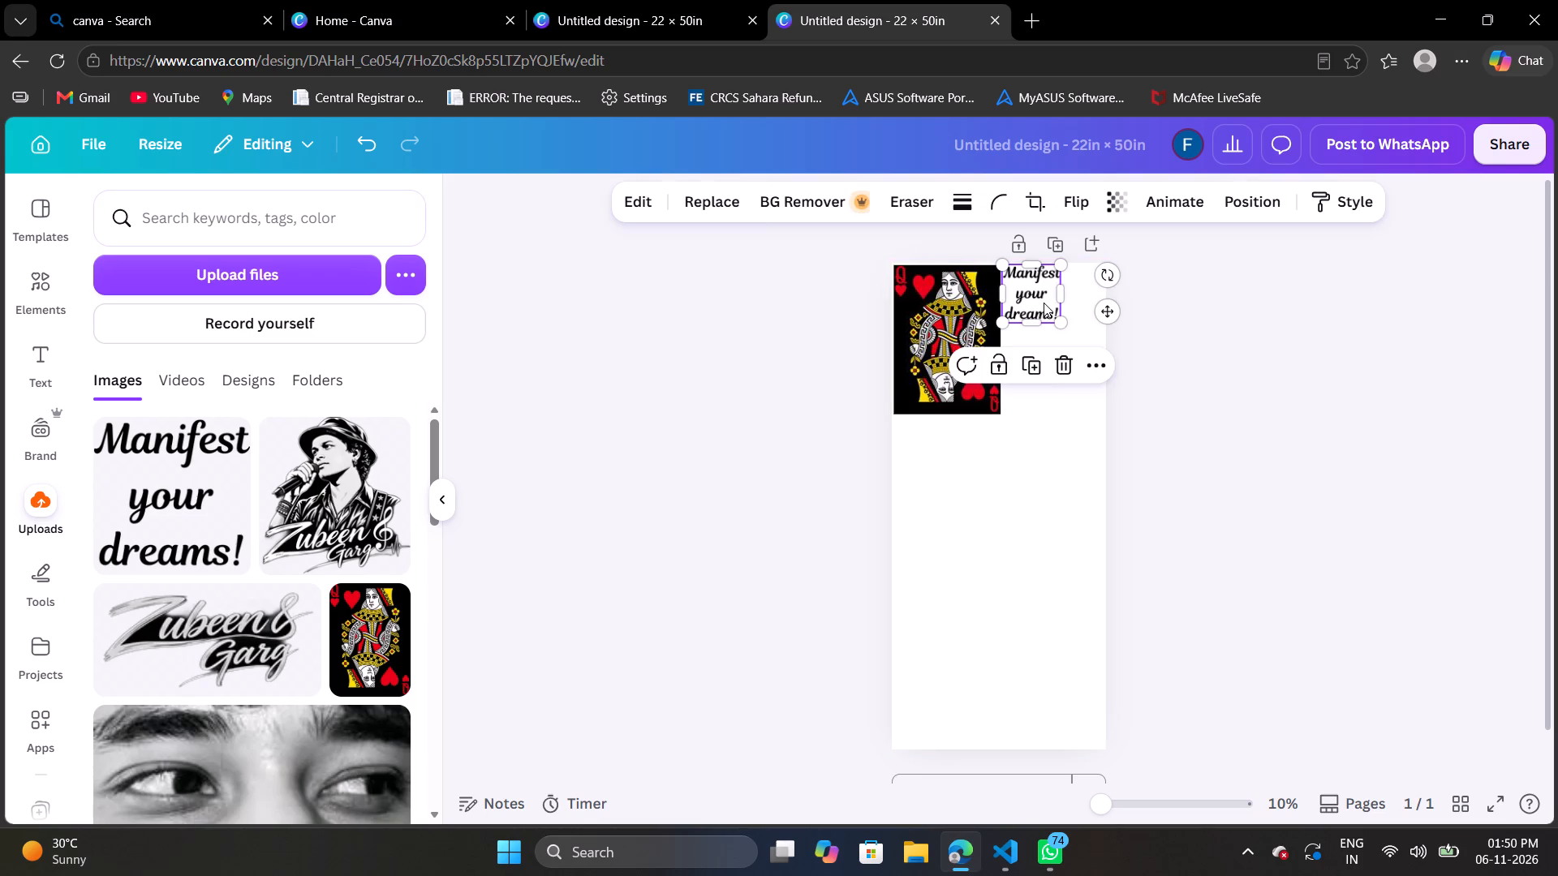
key("Right")
key("Right")
key("Right")
key("Right")
key("Right")
key("Right")
key("Right")
key("Right")
key("Right")
key("Right")
key("Right")
key("Right")
key("Right")
key("Right")
key("Right")
key("Right")
key("Right")
key("Right")
key("Right")
key("Right")
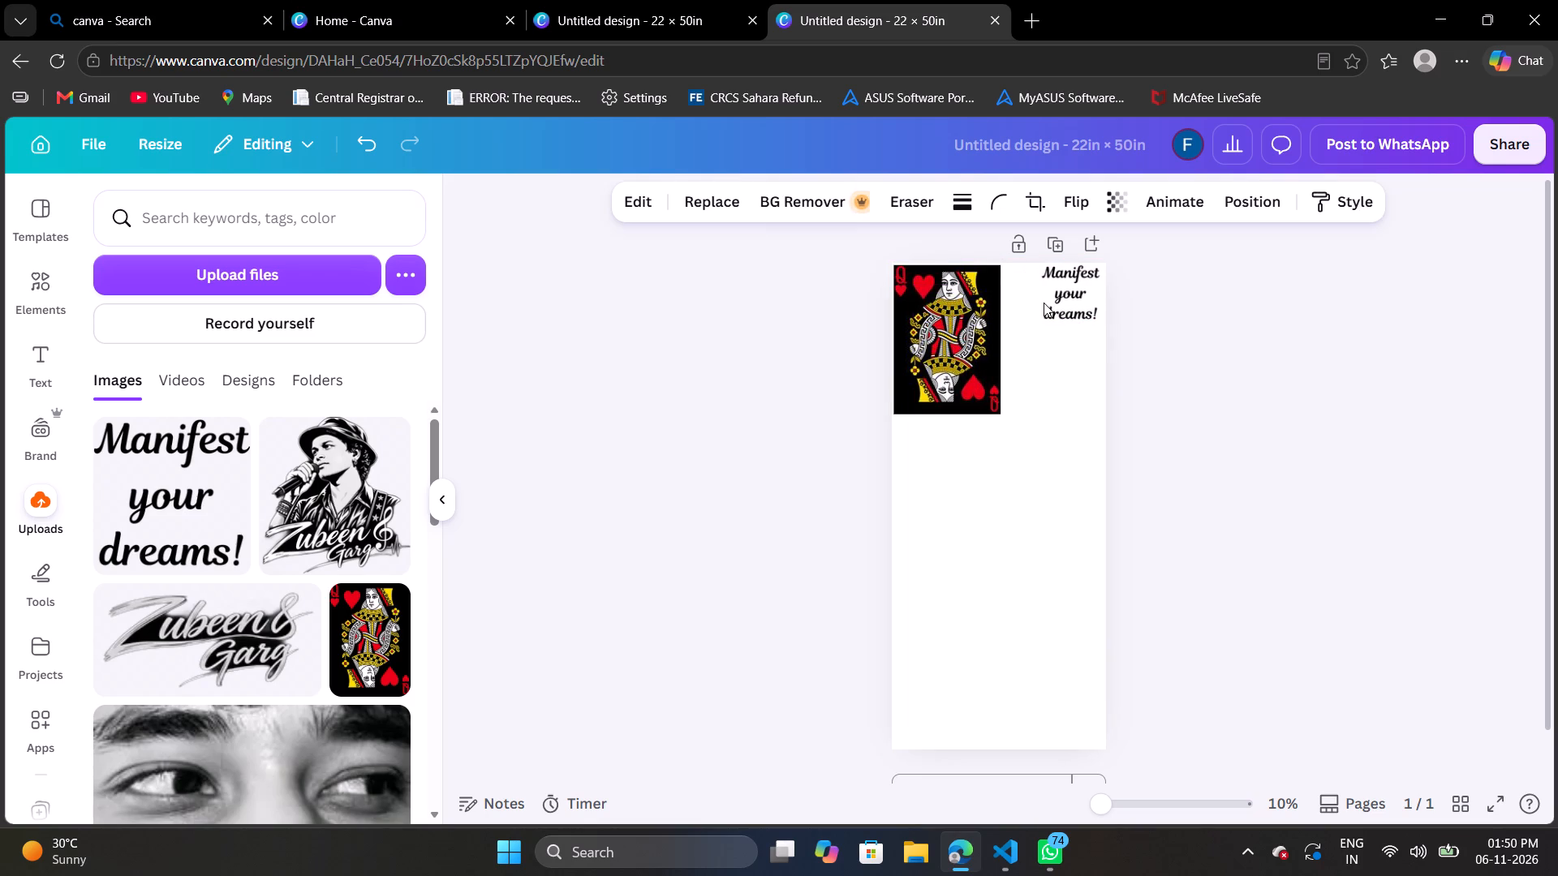
key("Right")
key("Right")
key("Right")
key("Right")
key("Right")
key("Right")
key("Right")
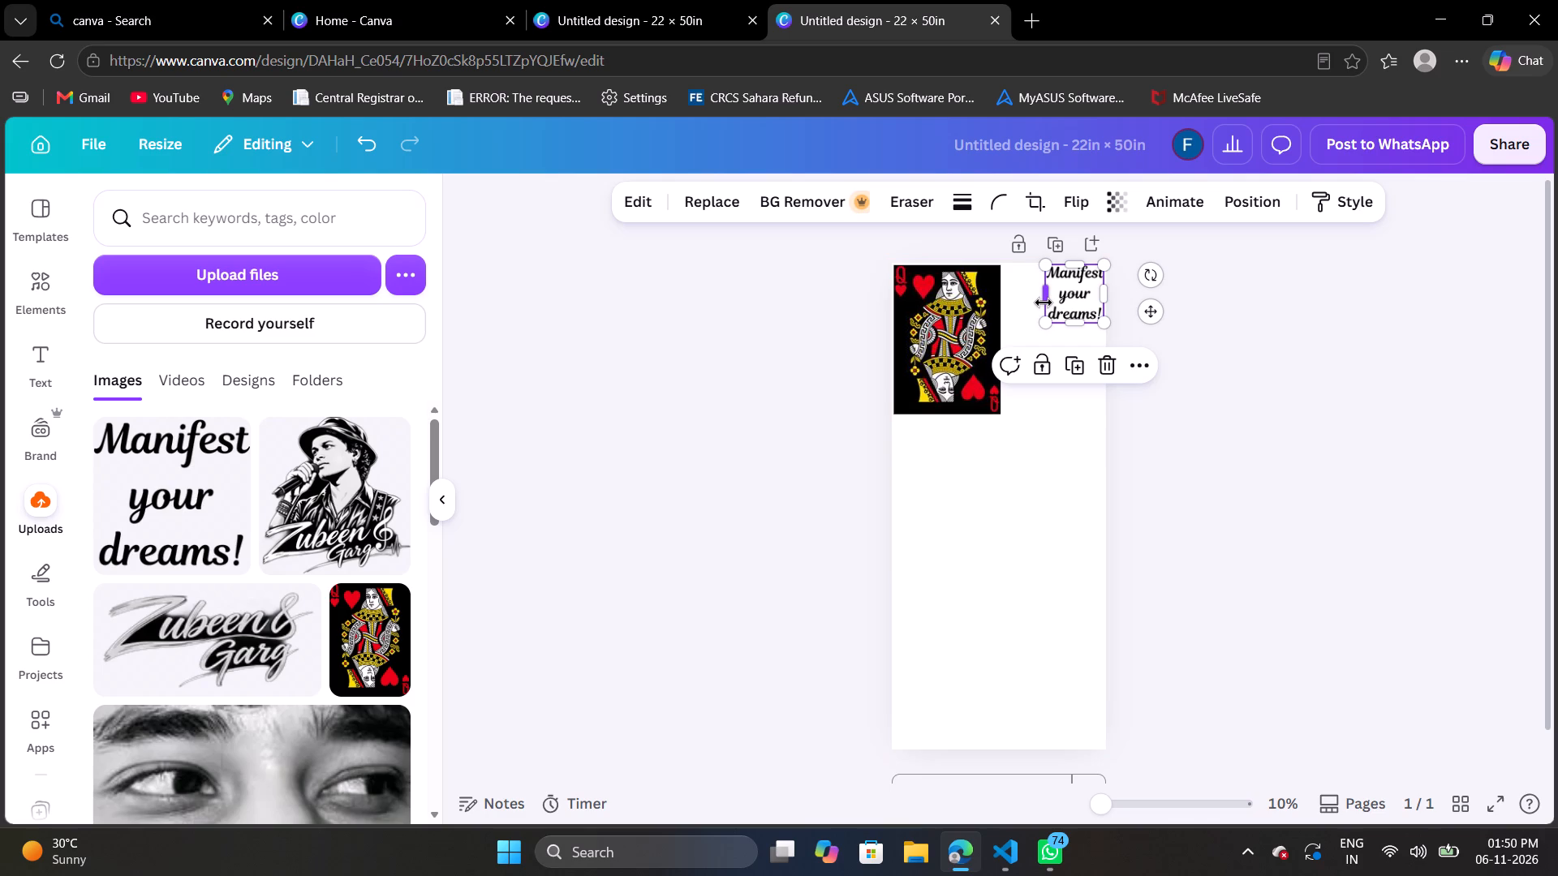
Move the queen of hearts card directly beneath the "Manifest your dreams!" lettering at the page's right edge, nudging it up against the lettering.
left_click(936, 361)
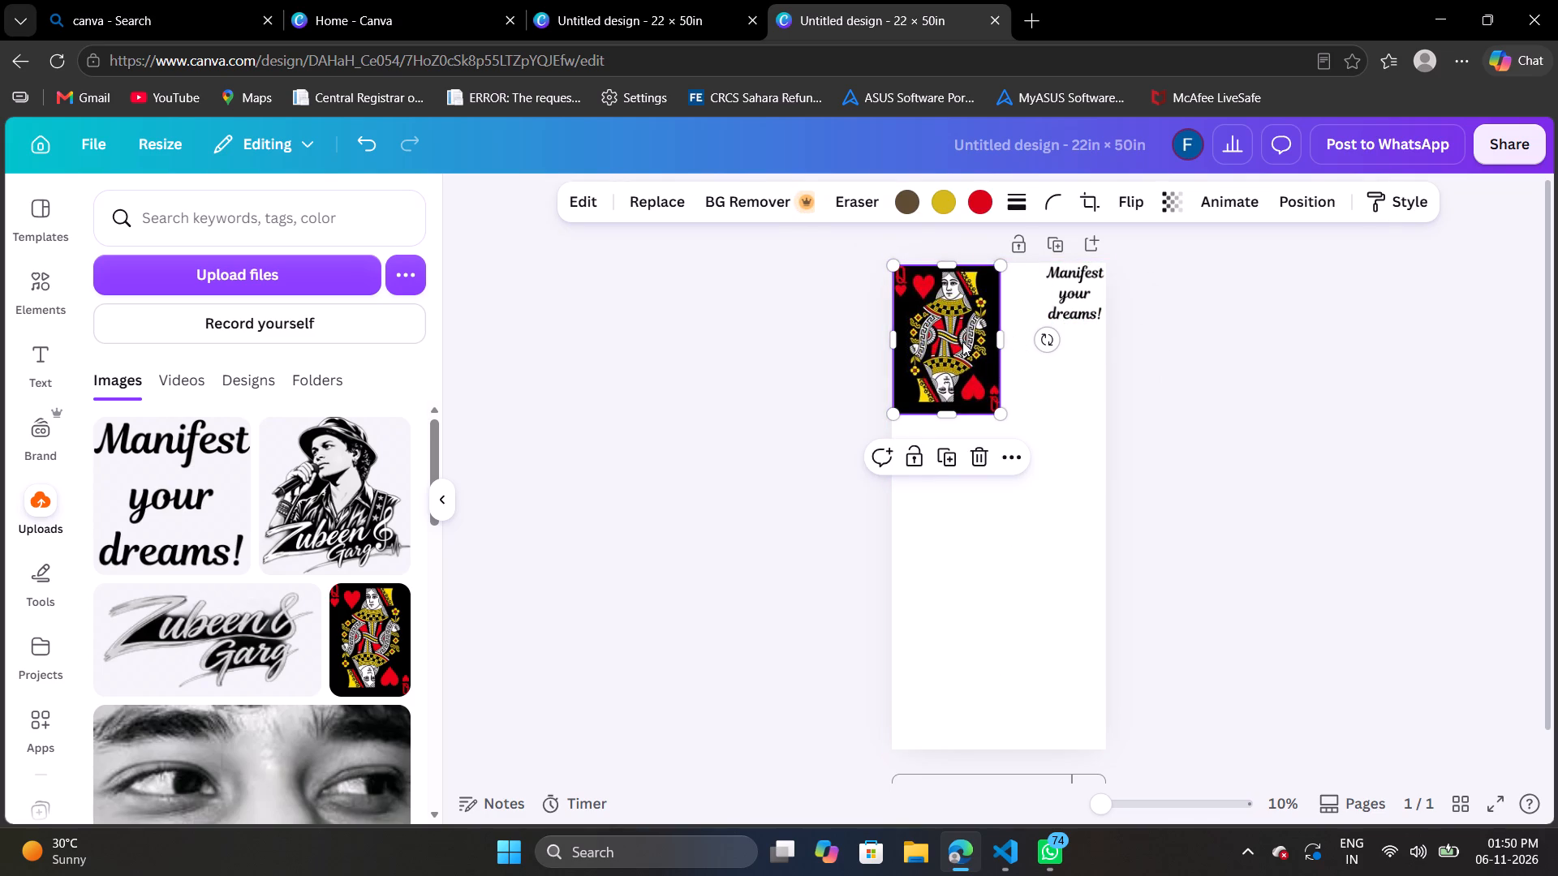
left_click_drag(962, 341, 1074, 406)
left_click(1085, 560)
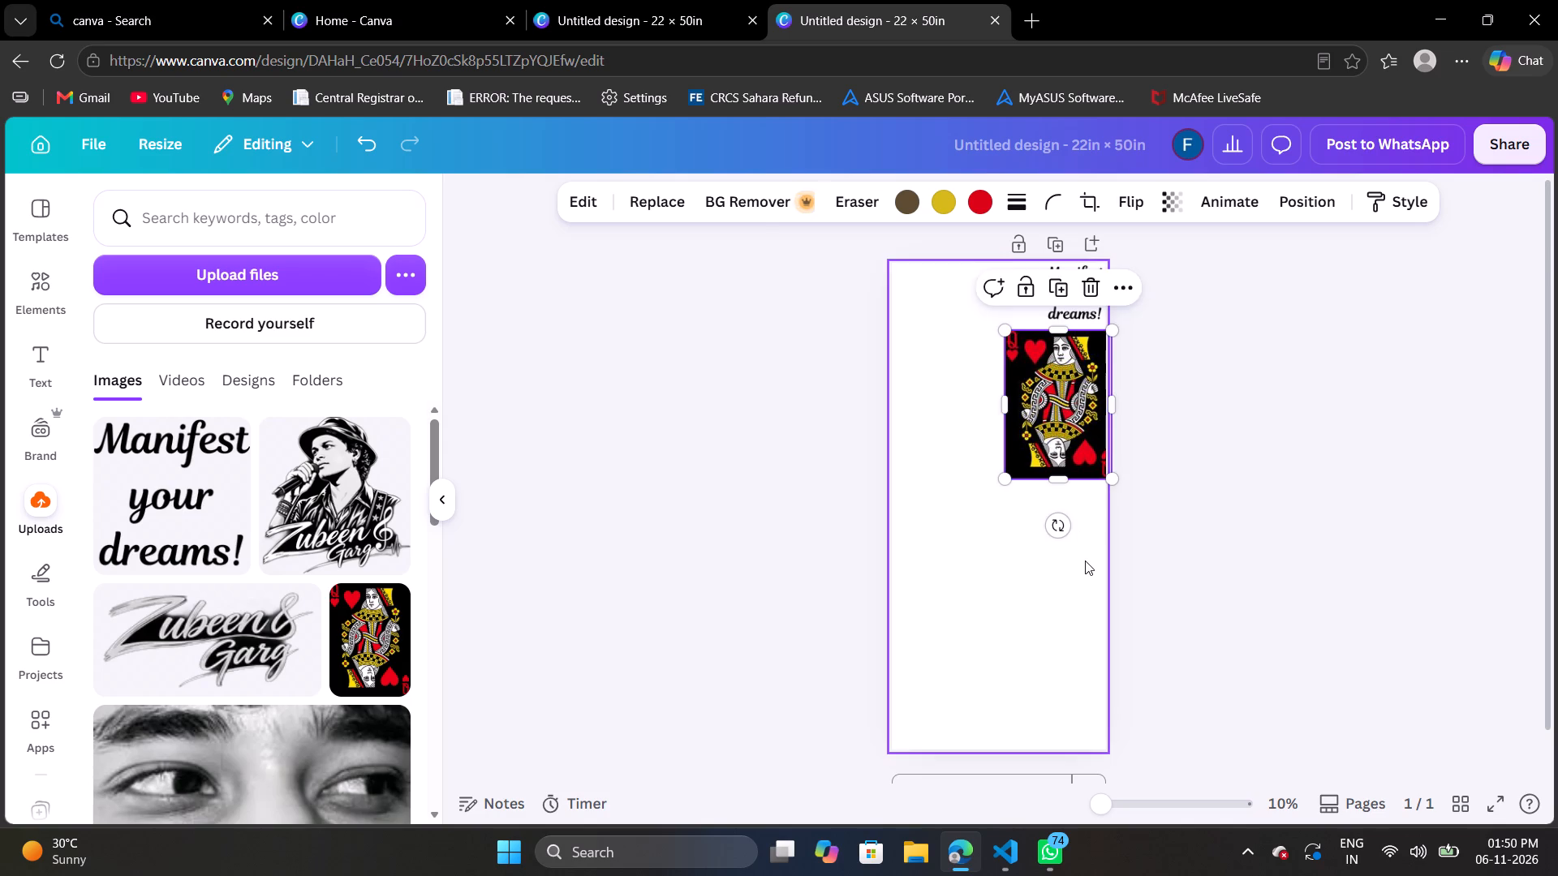
left_click(1088, 412)
key("Up")
key("Up")
key("Up")
key("Up")
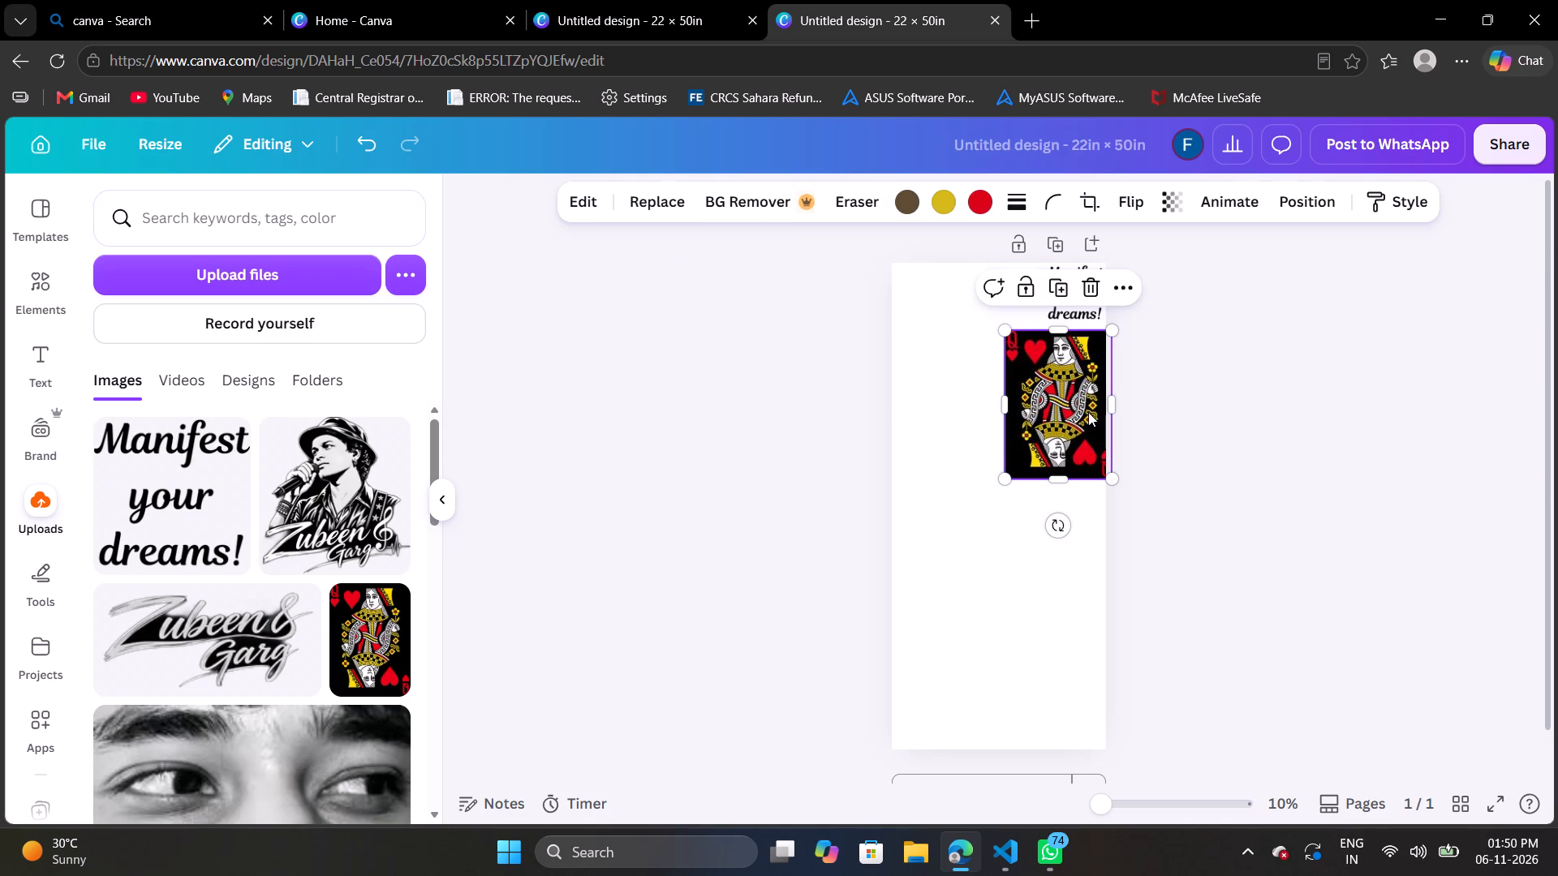
key("Up")
key("Up")
key("Up")
key("Up")
key("Up")
key("Up")
key("Up")
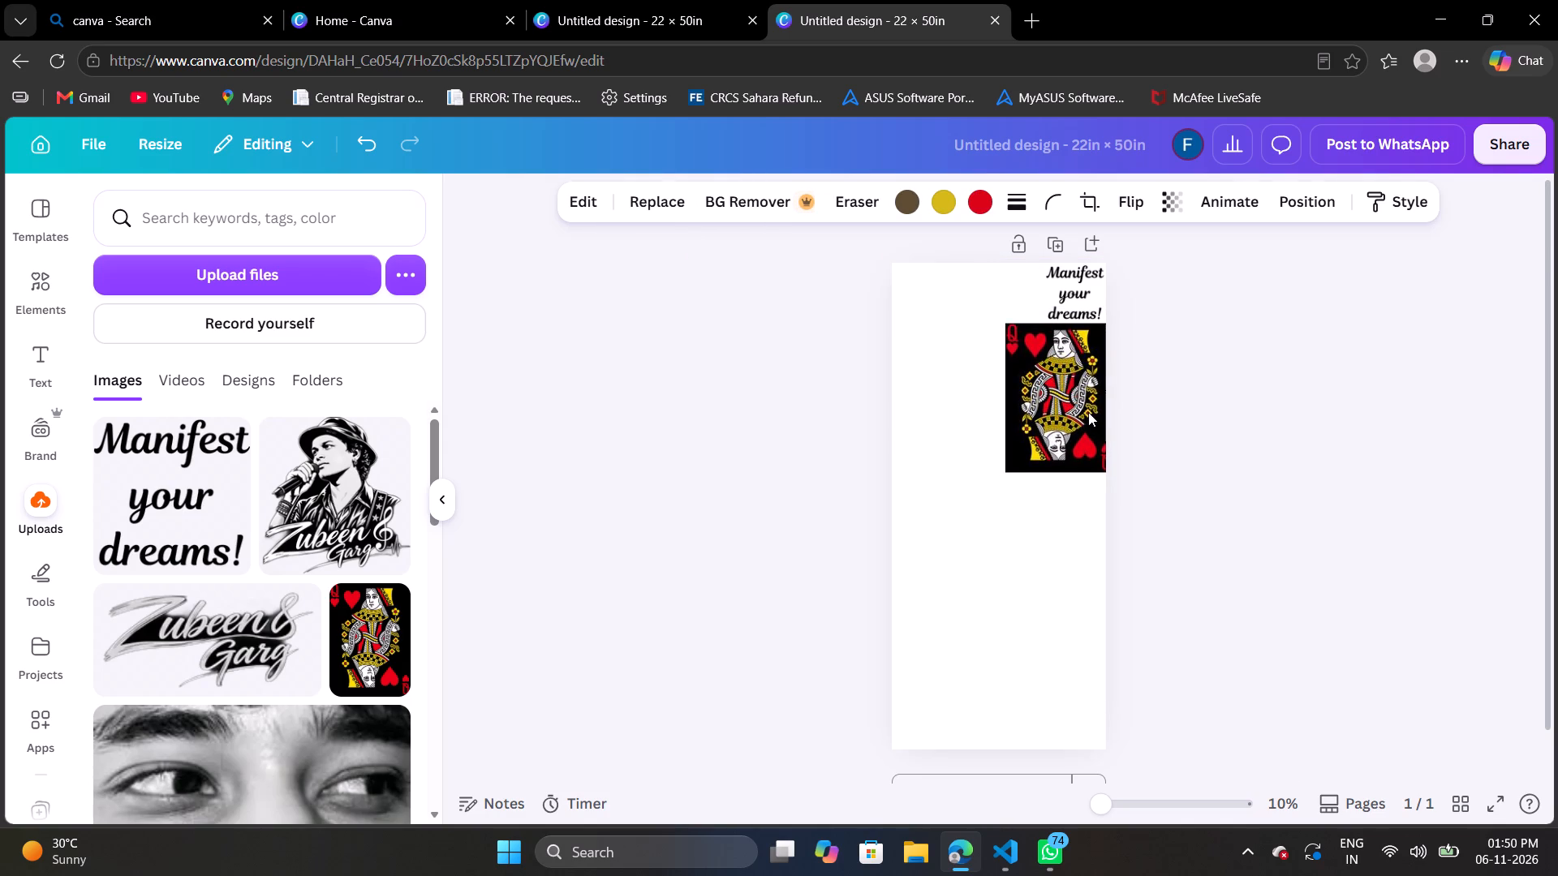
key("Up")
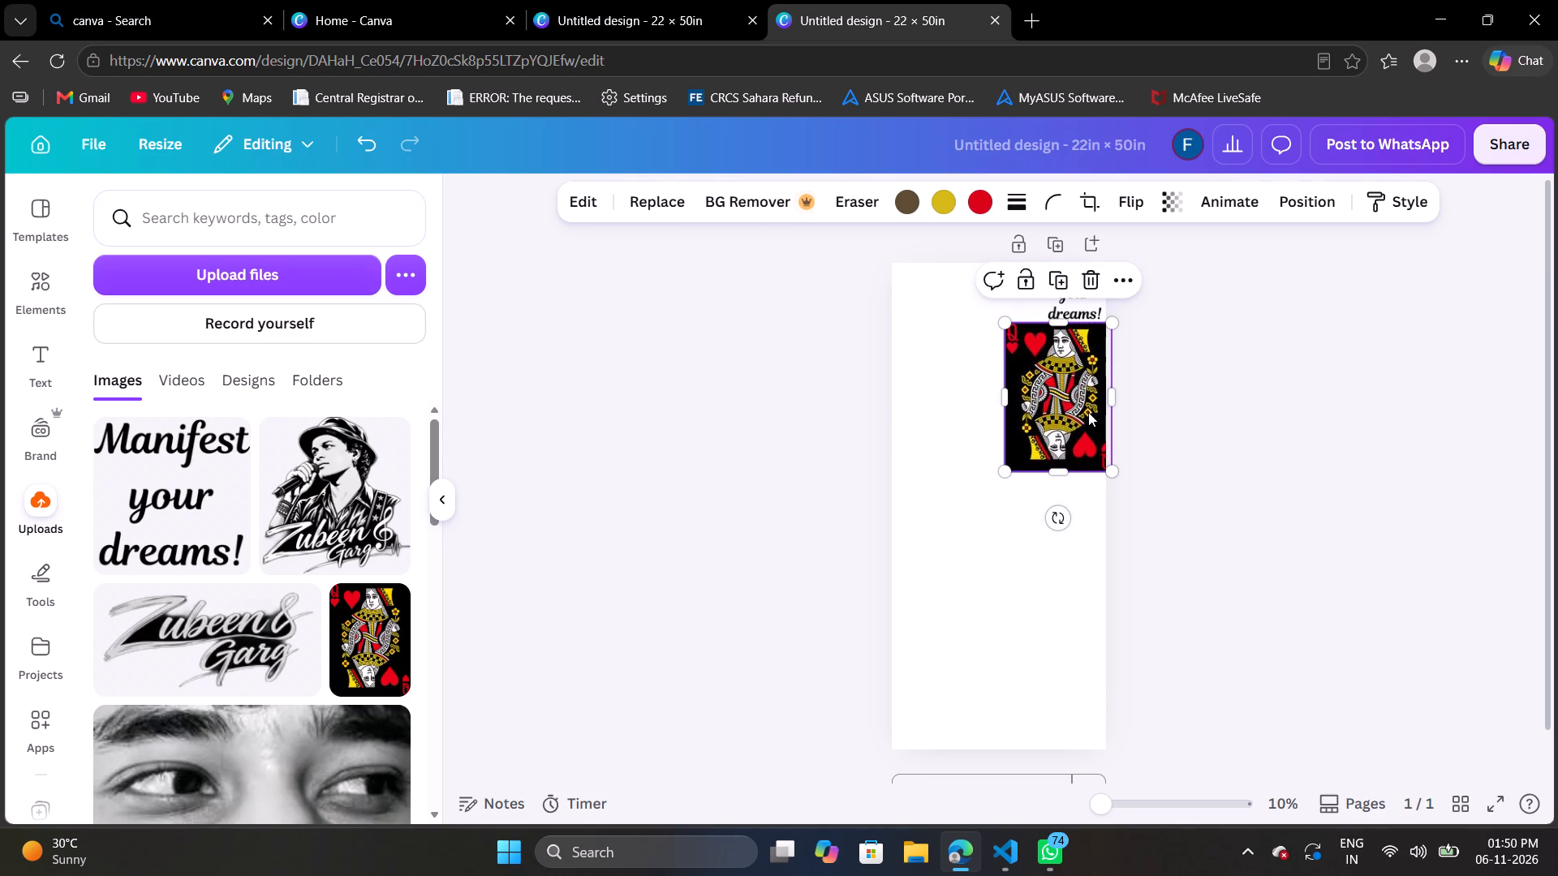
key("Left")
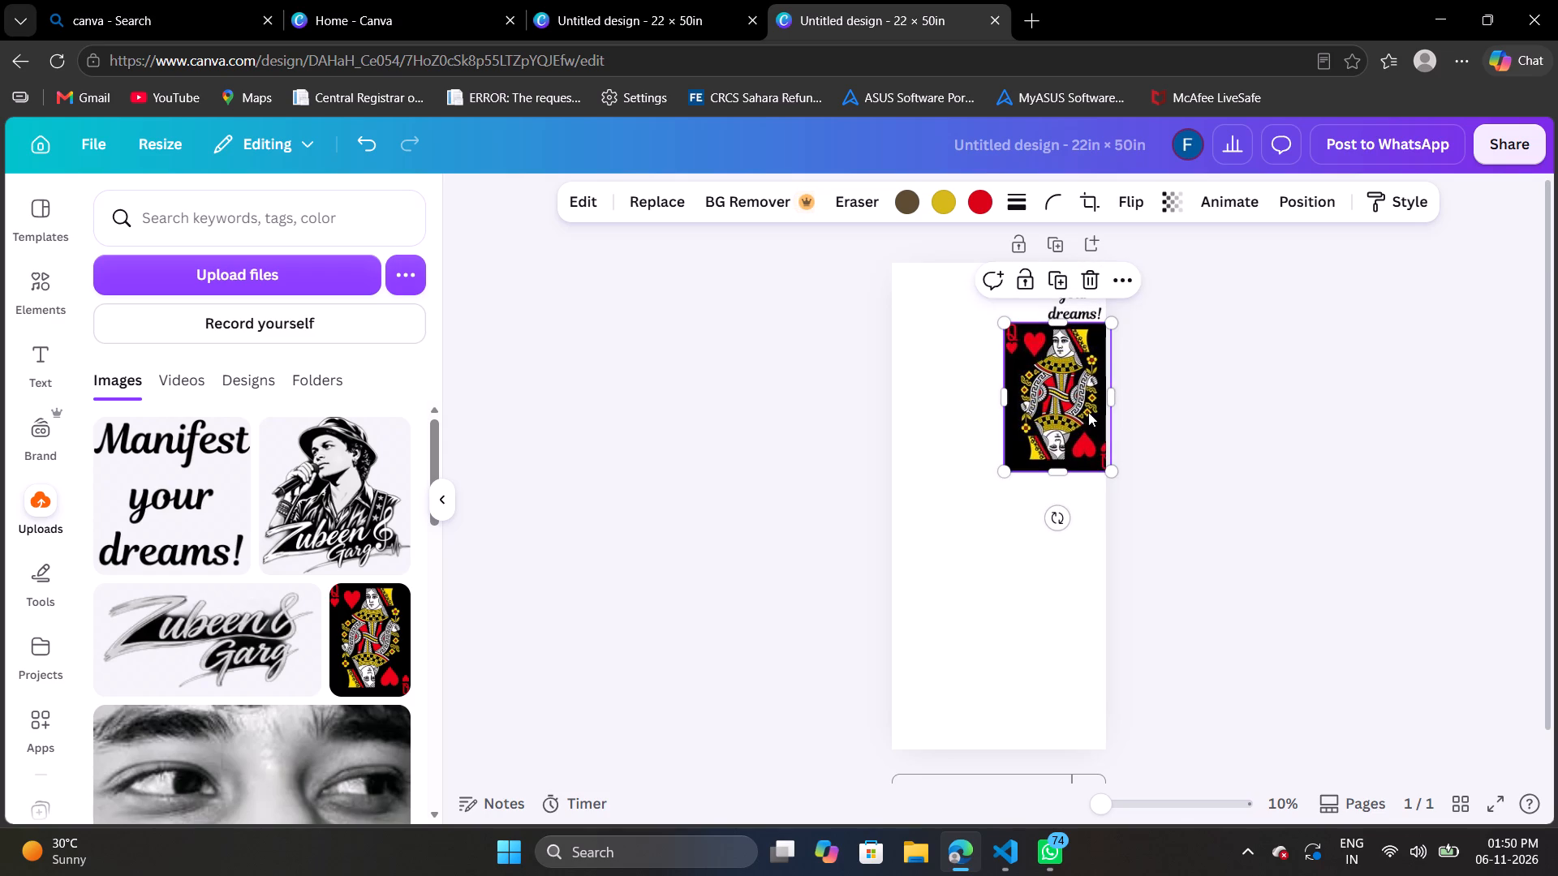
left_click(1029, 642)
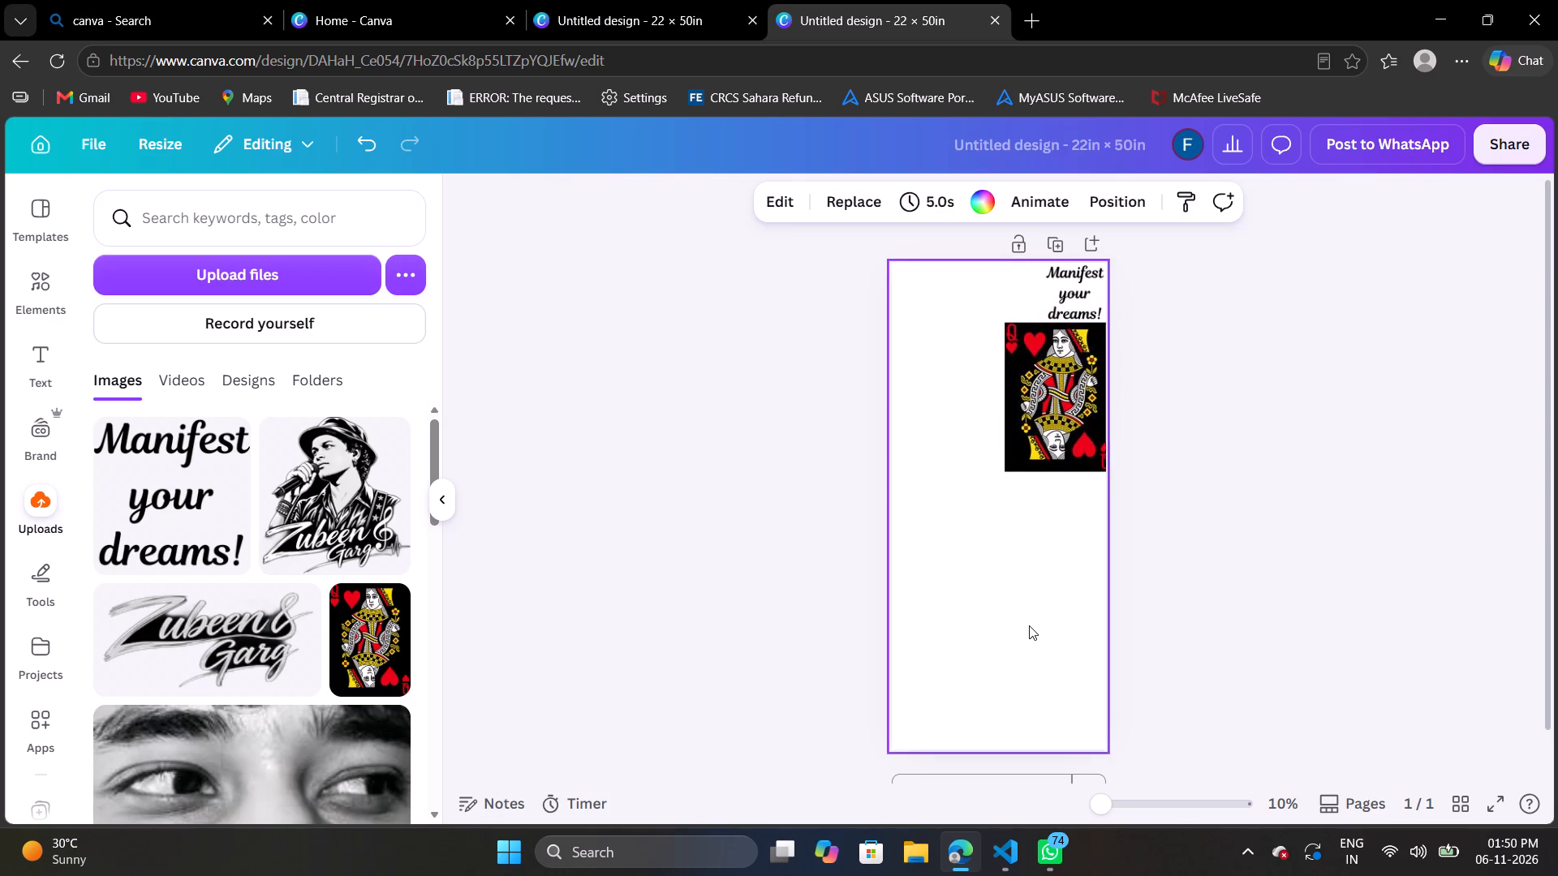
Nudge the "Manifest your dreams!" lettering slightly up to the page's top edge.
left_click(1065, 283)
key("Up")
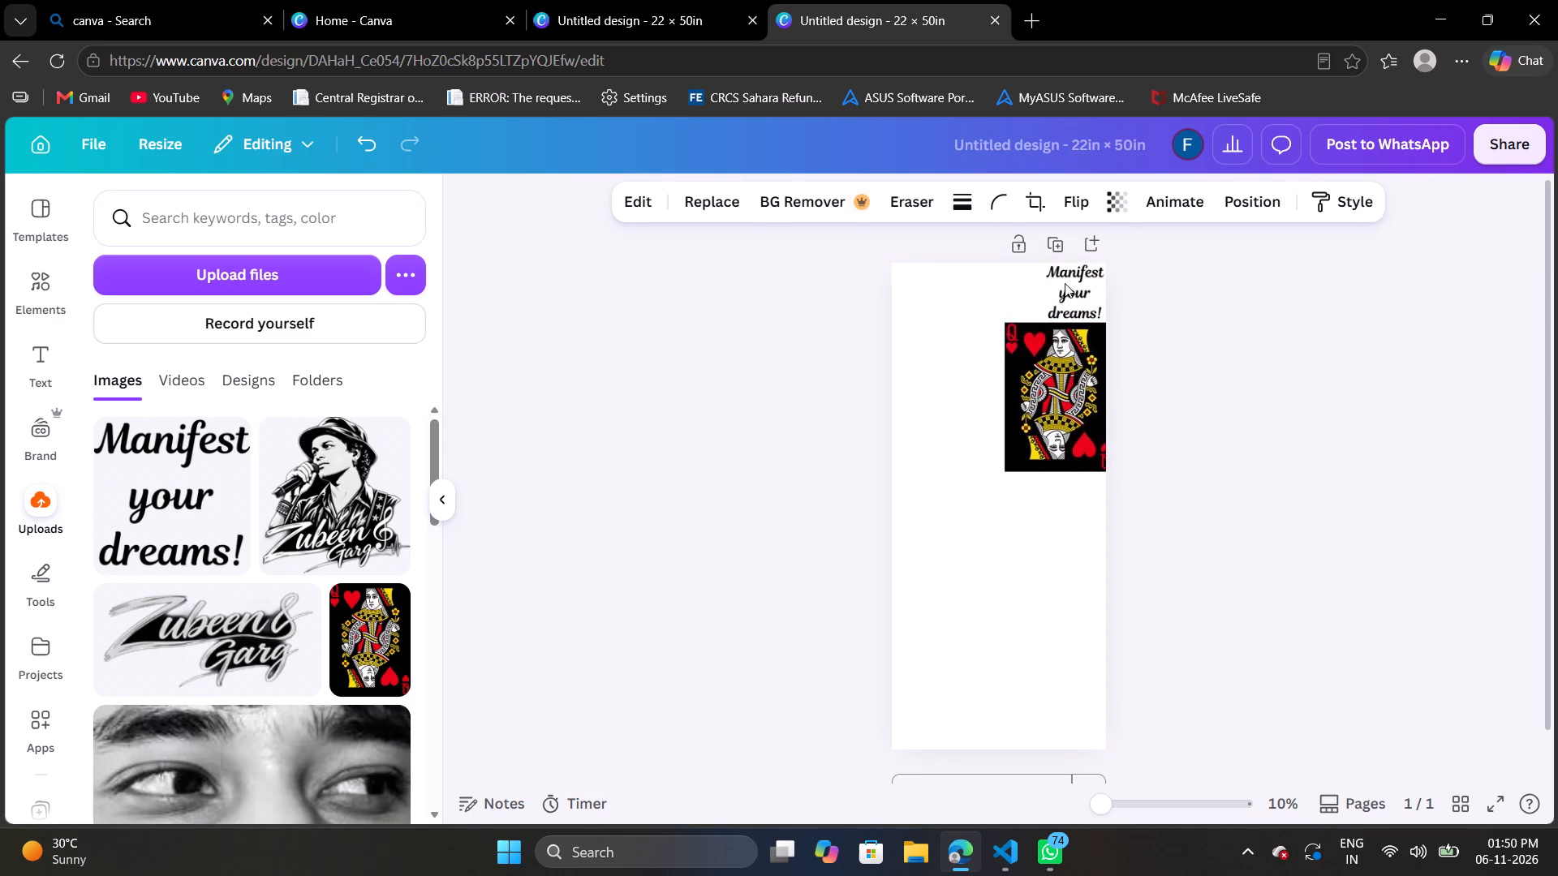
key("Up")
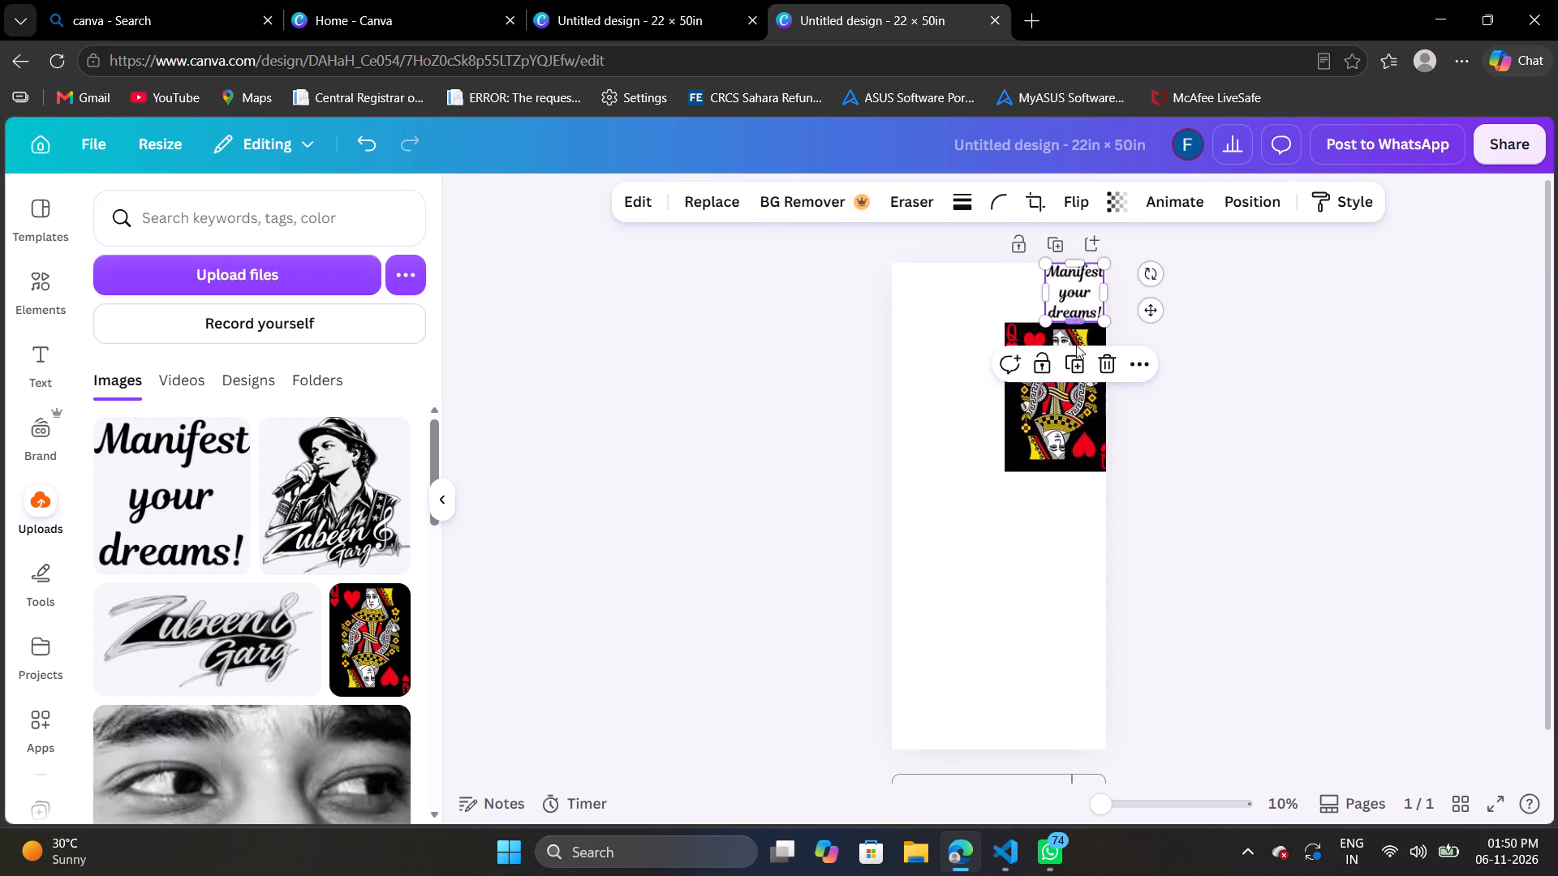
left_click(1047, 577)
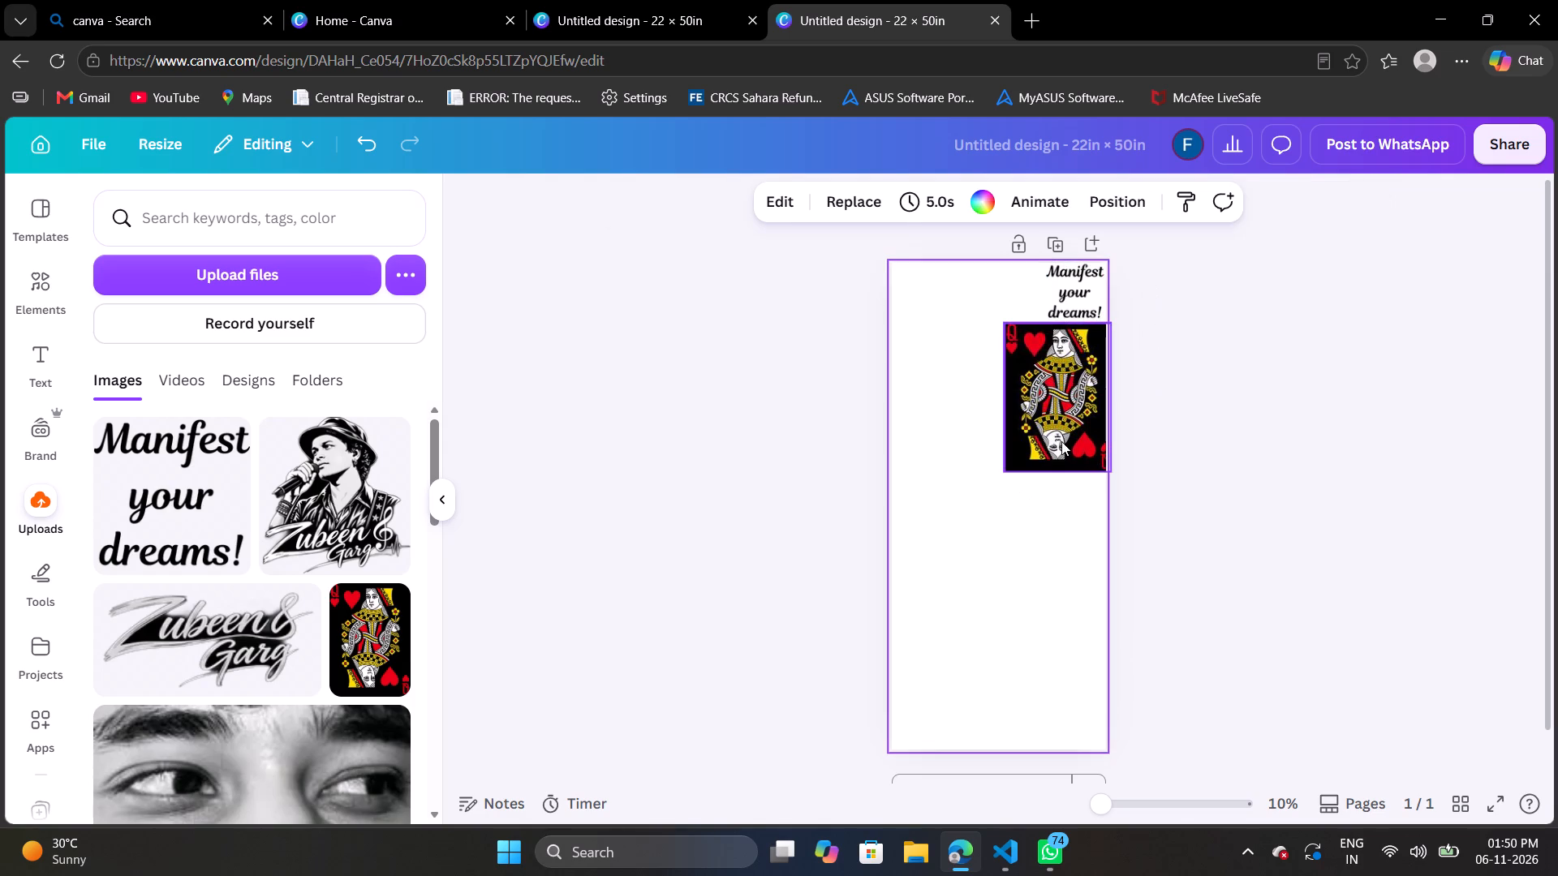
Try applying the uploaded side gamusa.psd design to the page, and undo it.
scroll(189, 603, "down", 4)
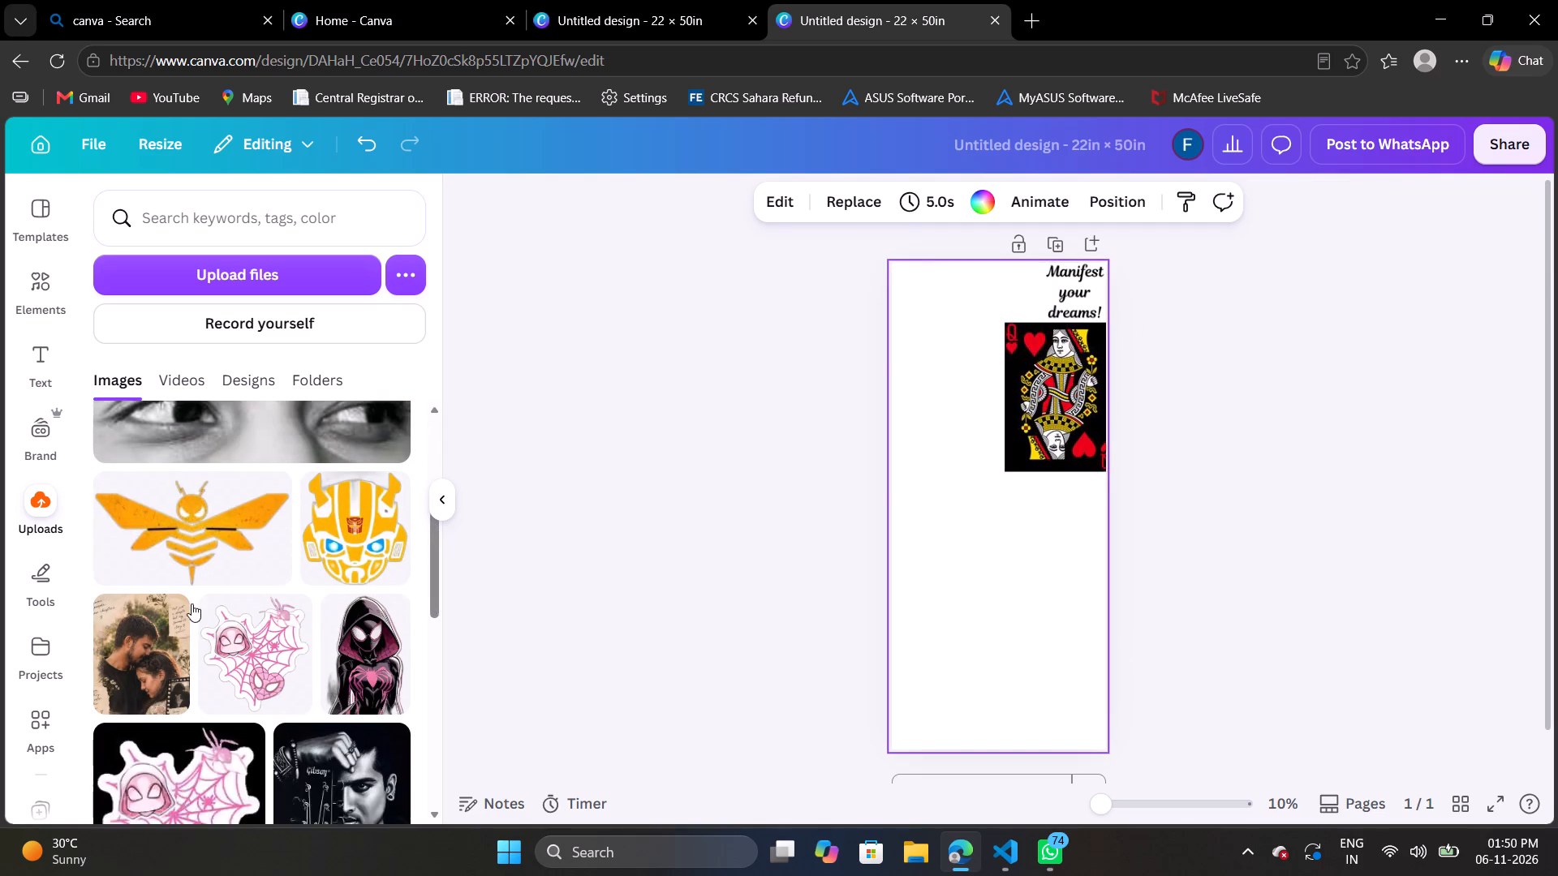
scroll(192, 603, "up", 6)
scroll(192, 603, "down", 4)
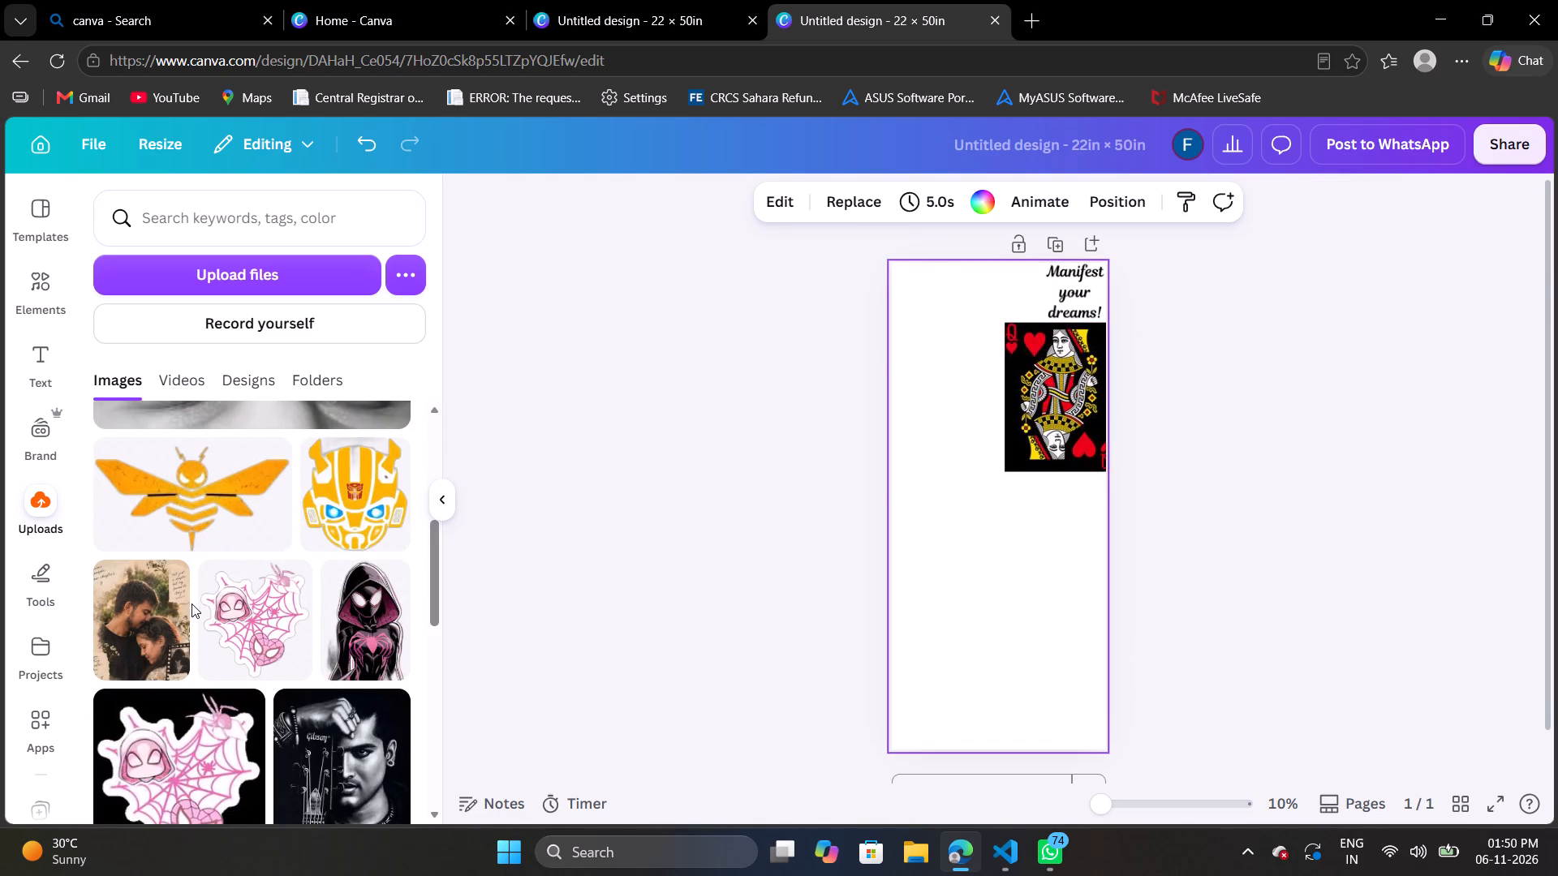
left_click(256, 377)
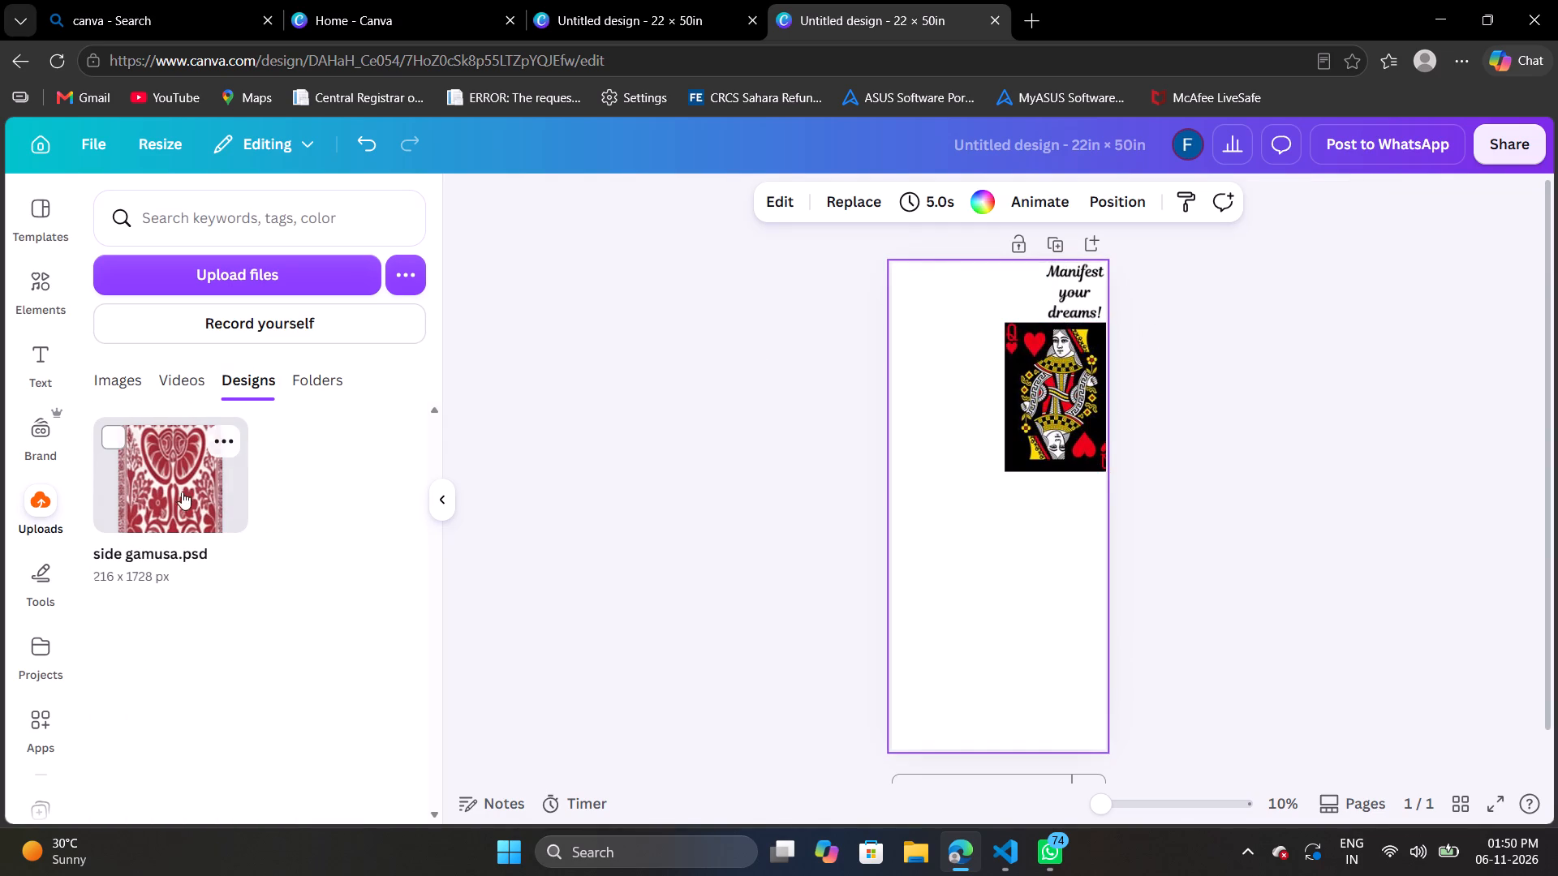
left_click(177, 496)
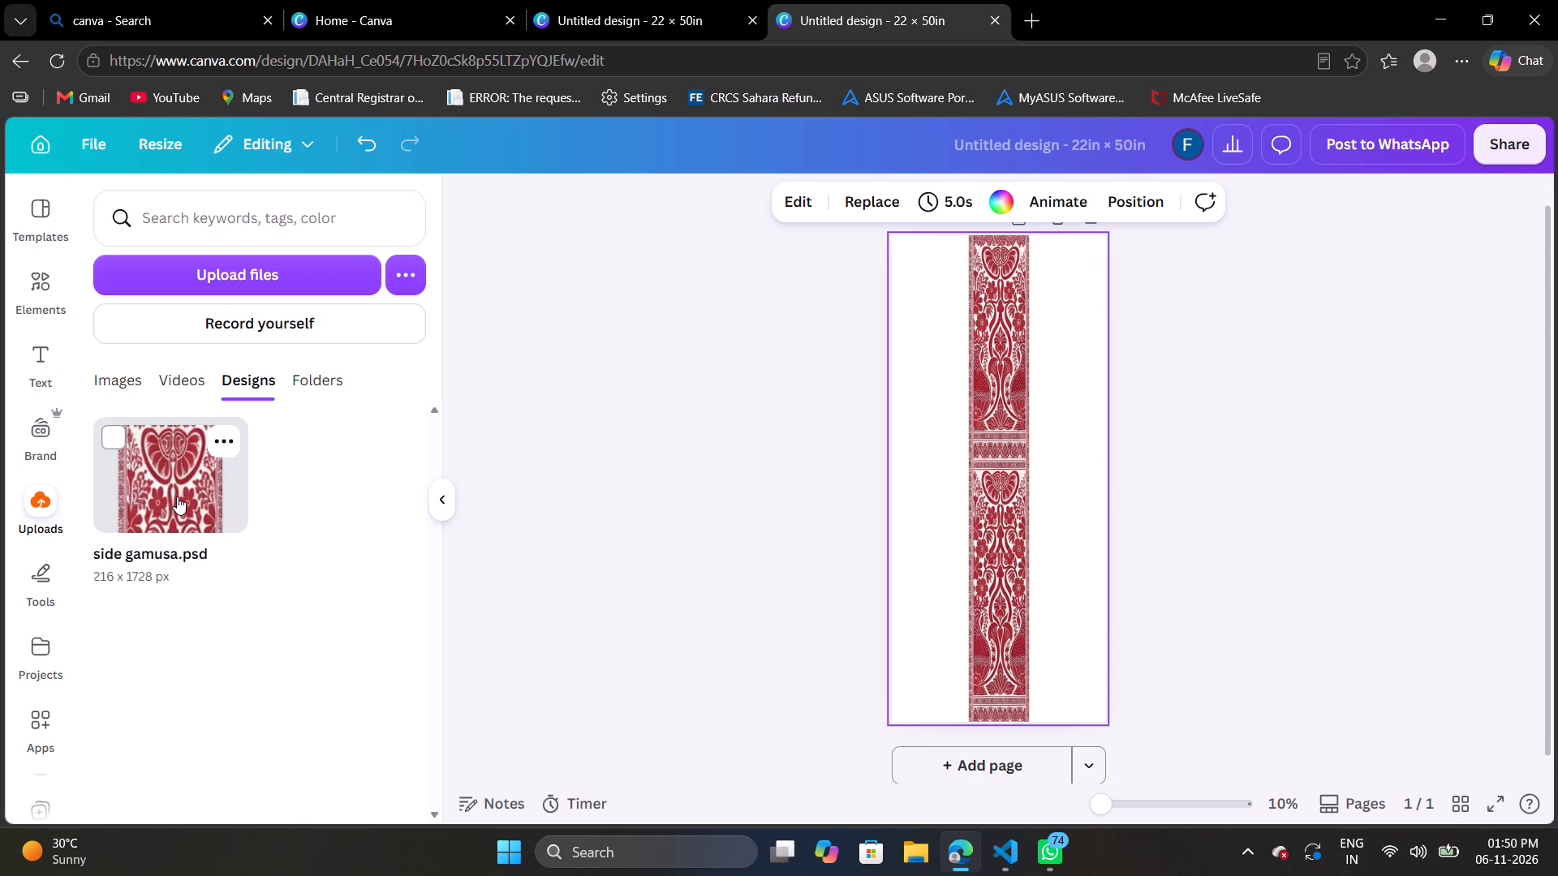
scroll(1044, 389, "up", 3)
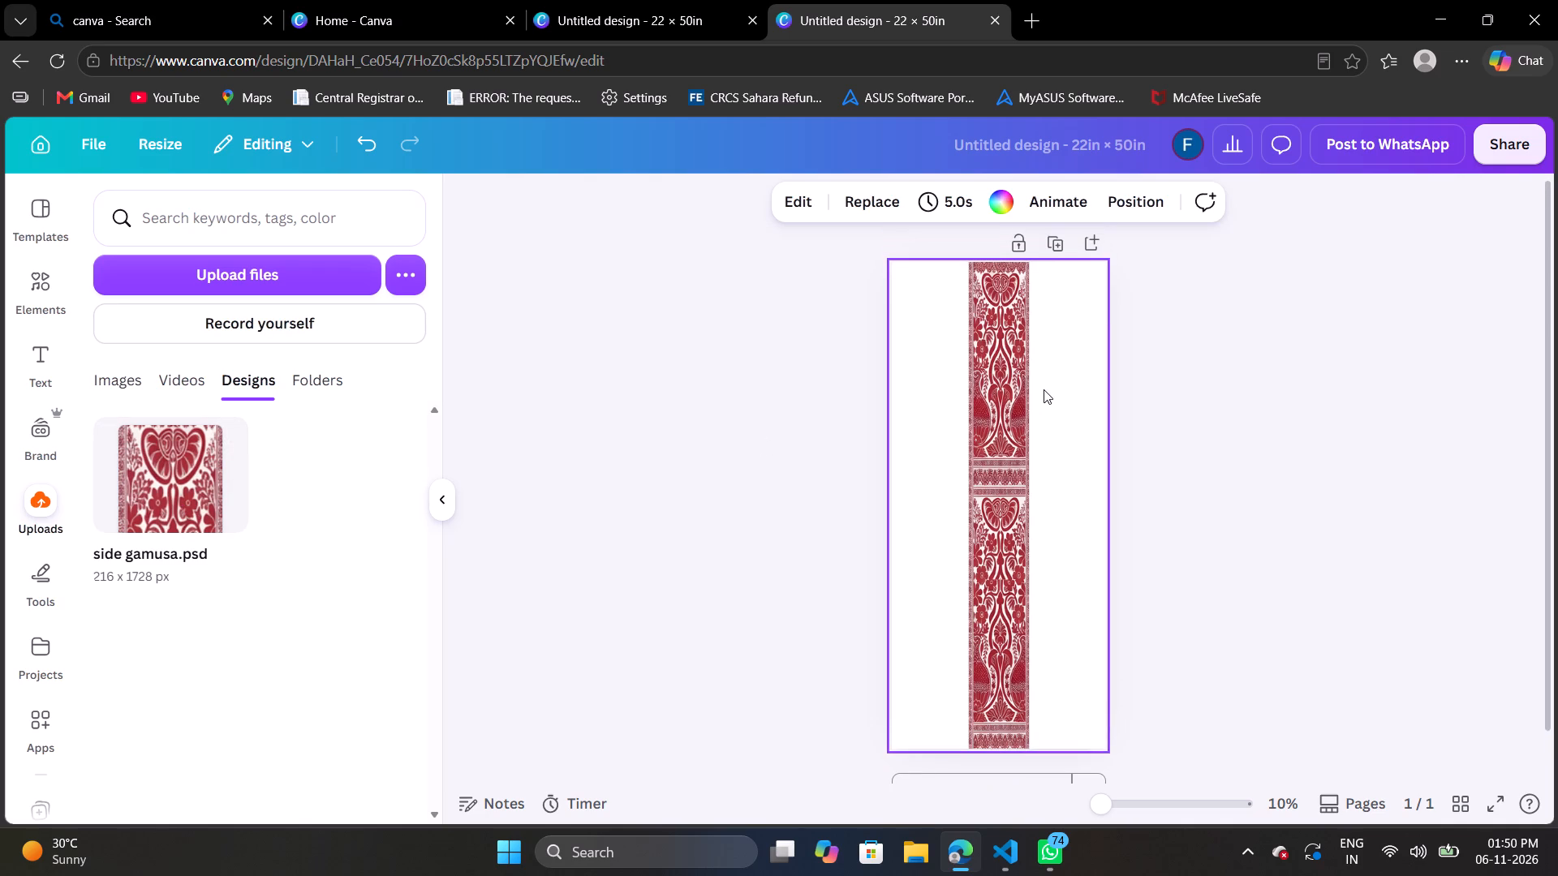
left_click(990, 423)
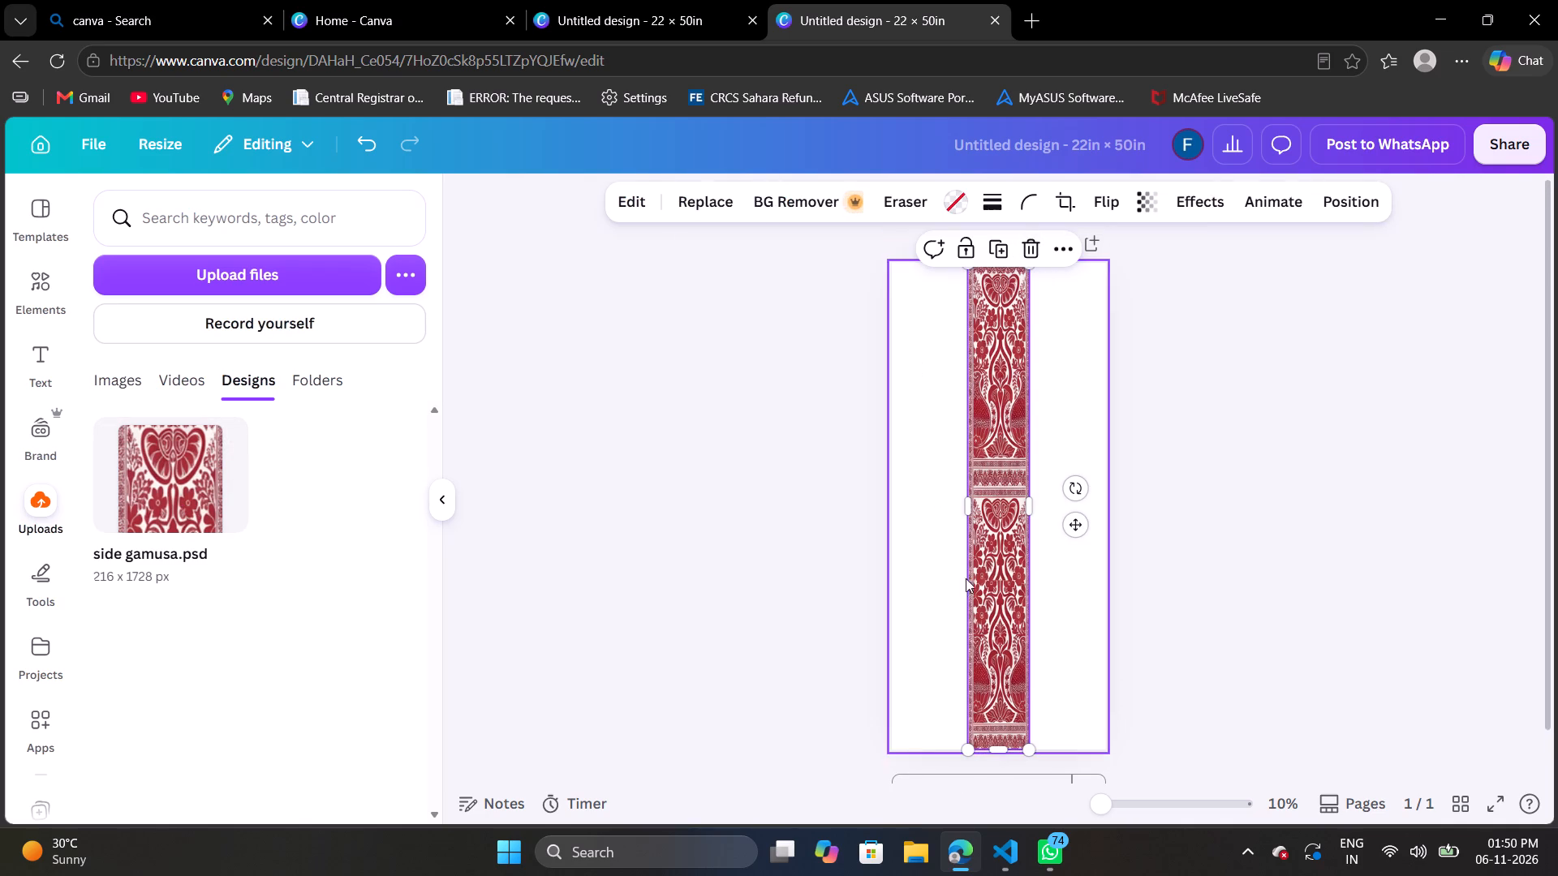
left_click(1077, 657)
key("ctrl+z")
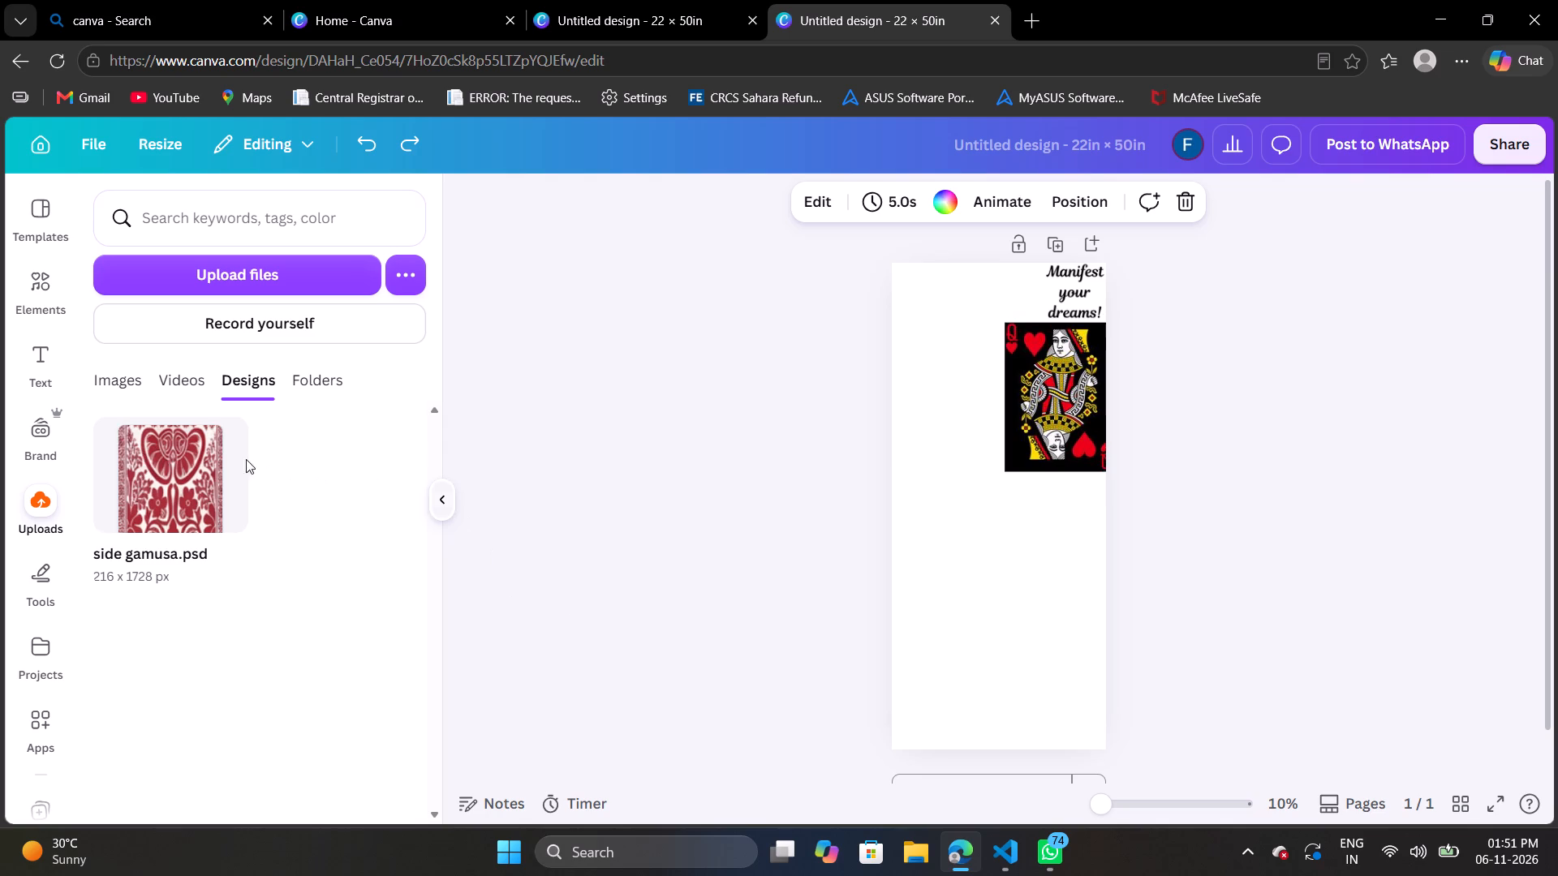
Place the uploaded side gamusa.psd design onto the page.
left_click_drag(157, 453, 411, 504)
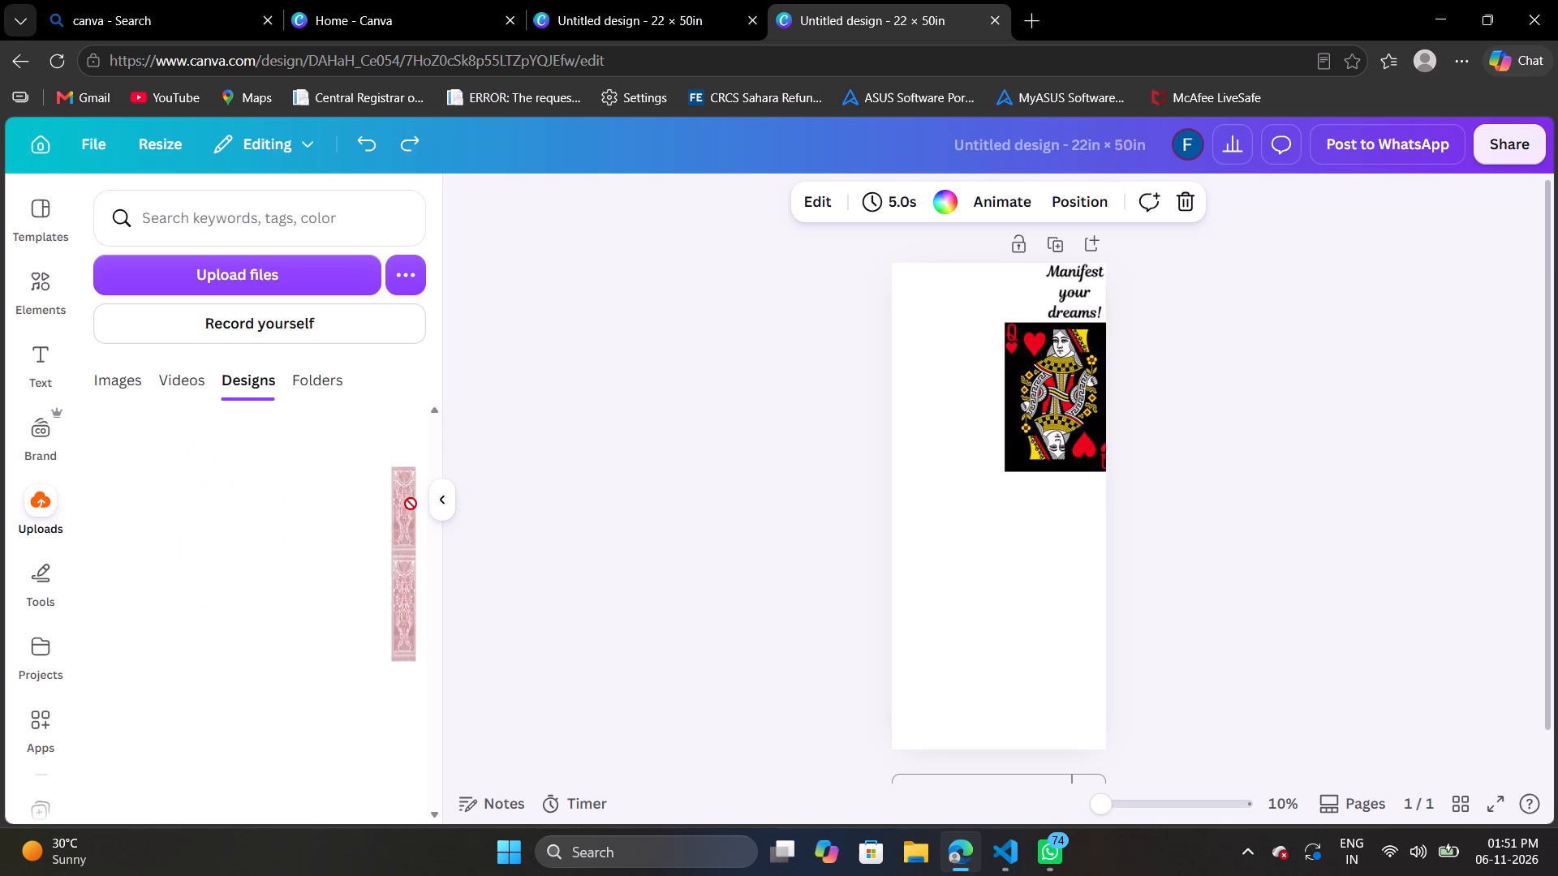
left_click_drag(411, 504, 898, 481)
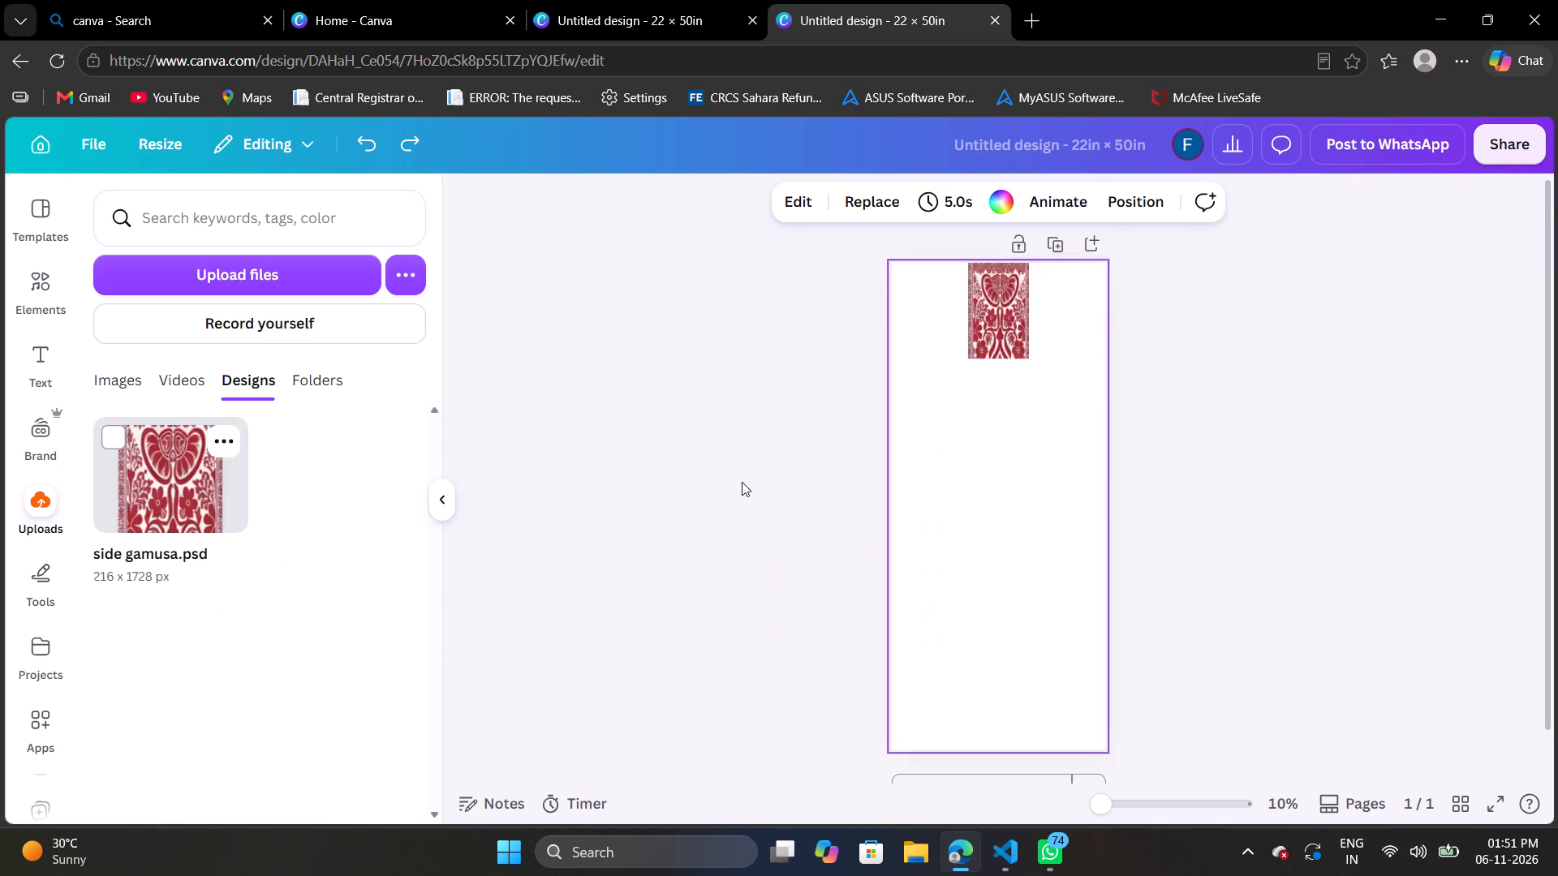
scroll(1115, 490, "up", 3)
scroll(1042, 425, "up", 1)
scroll(1042, 427, "down", 3)
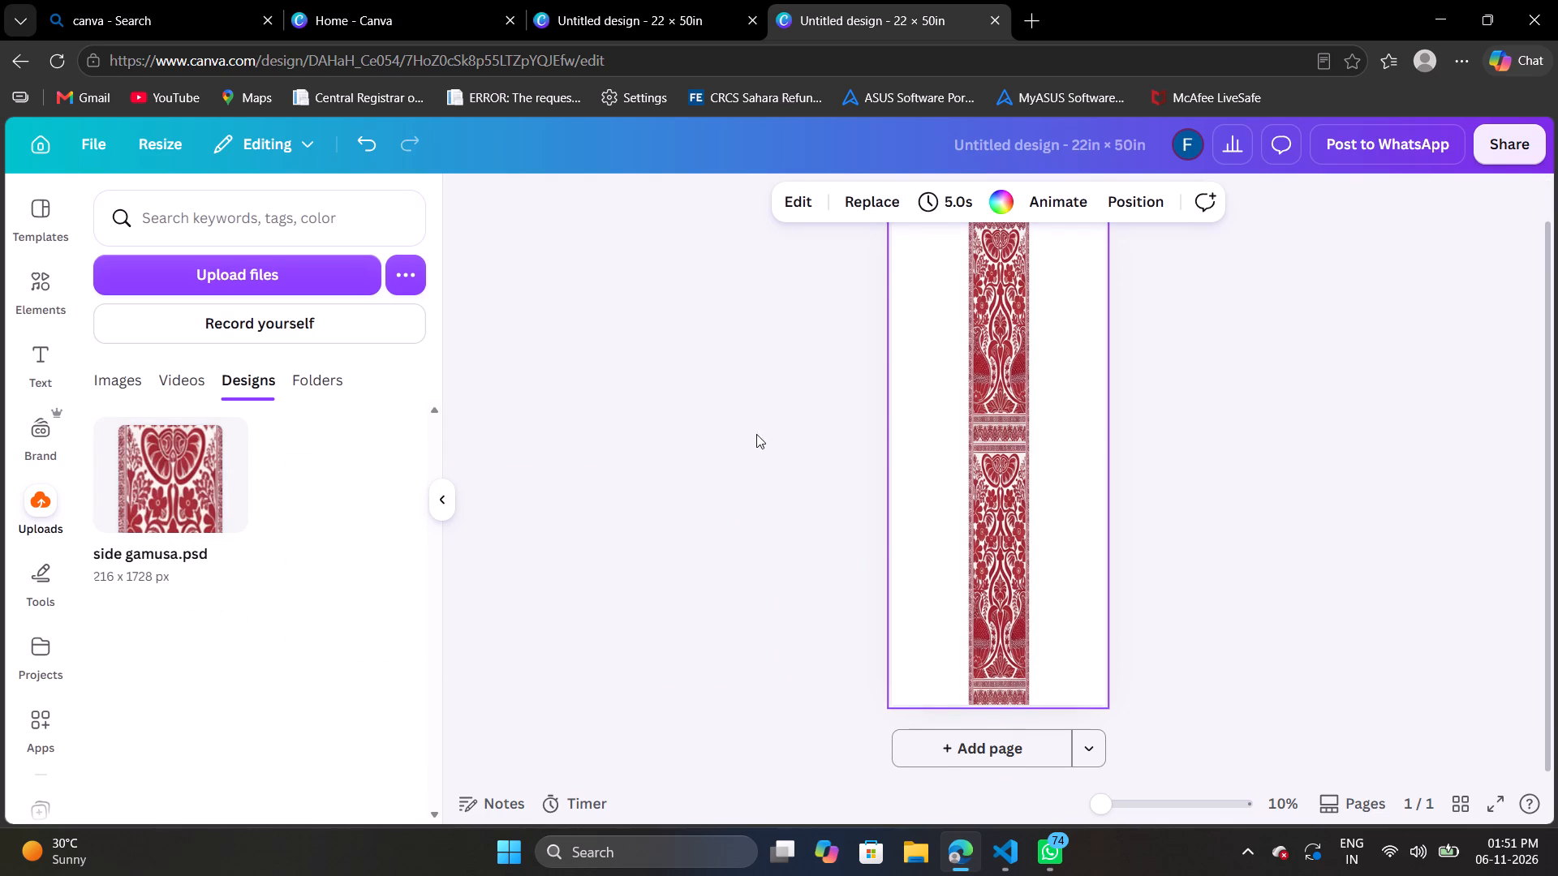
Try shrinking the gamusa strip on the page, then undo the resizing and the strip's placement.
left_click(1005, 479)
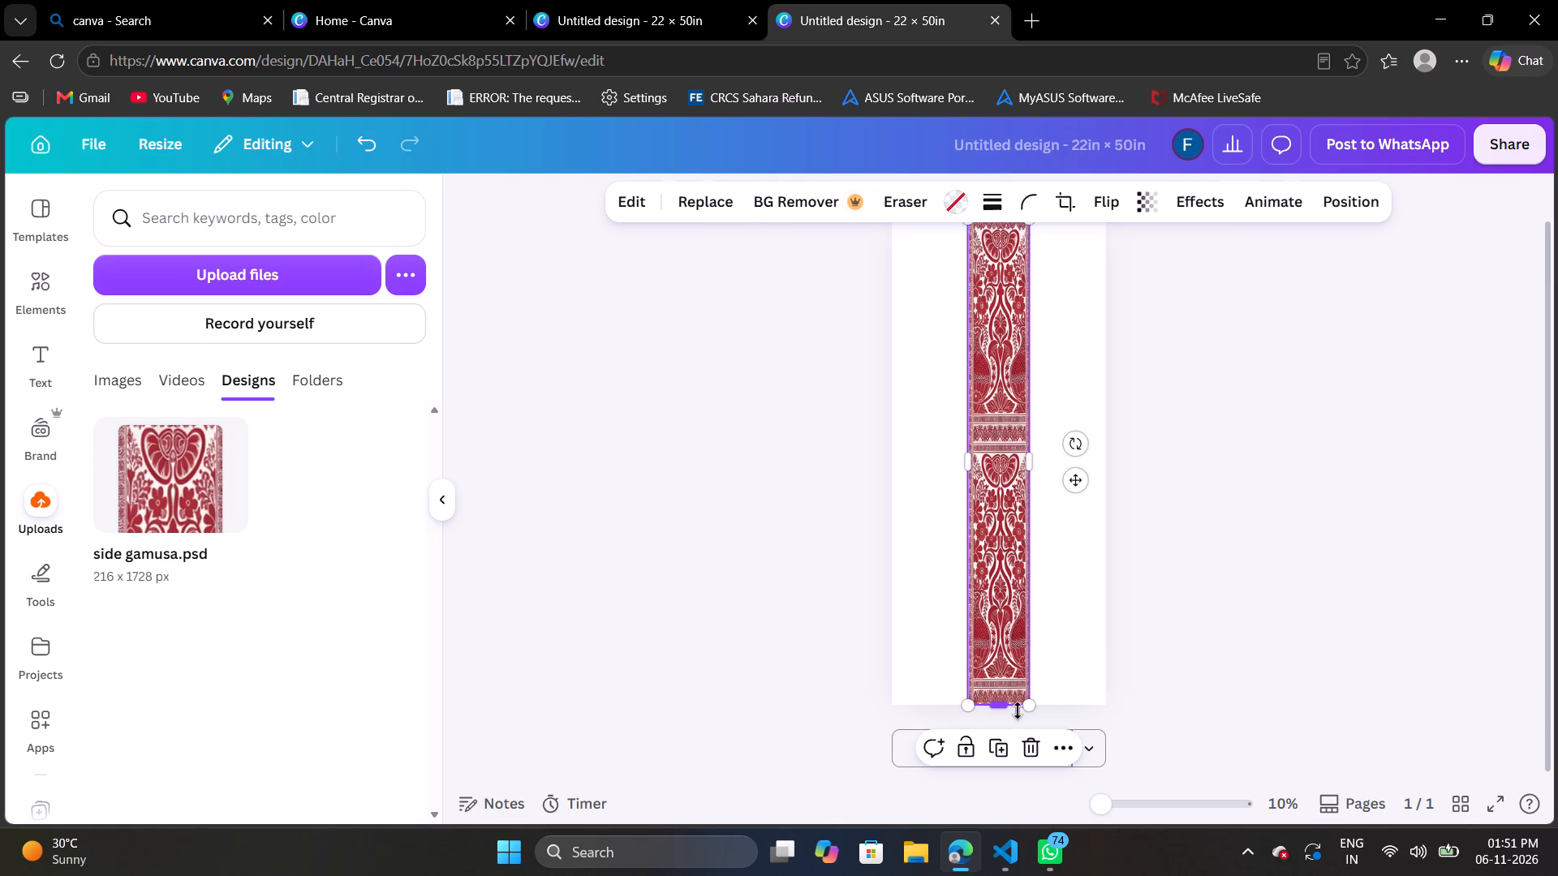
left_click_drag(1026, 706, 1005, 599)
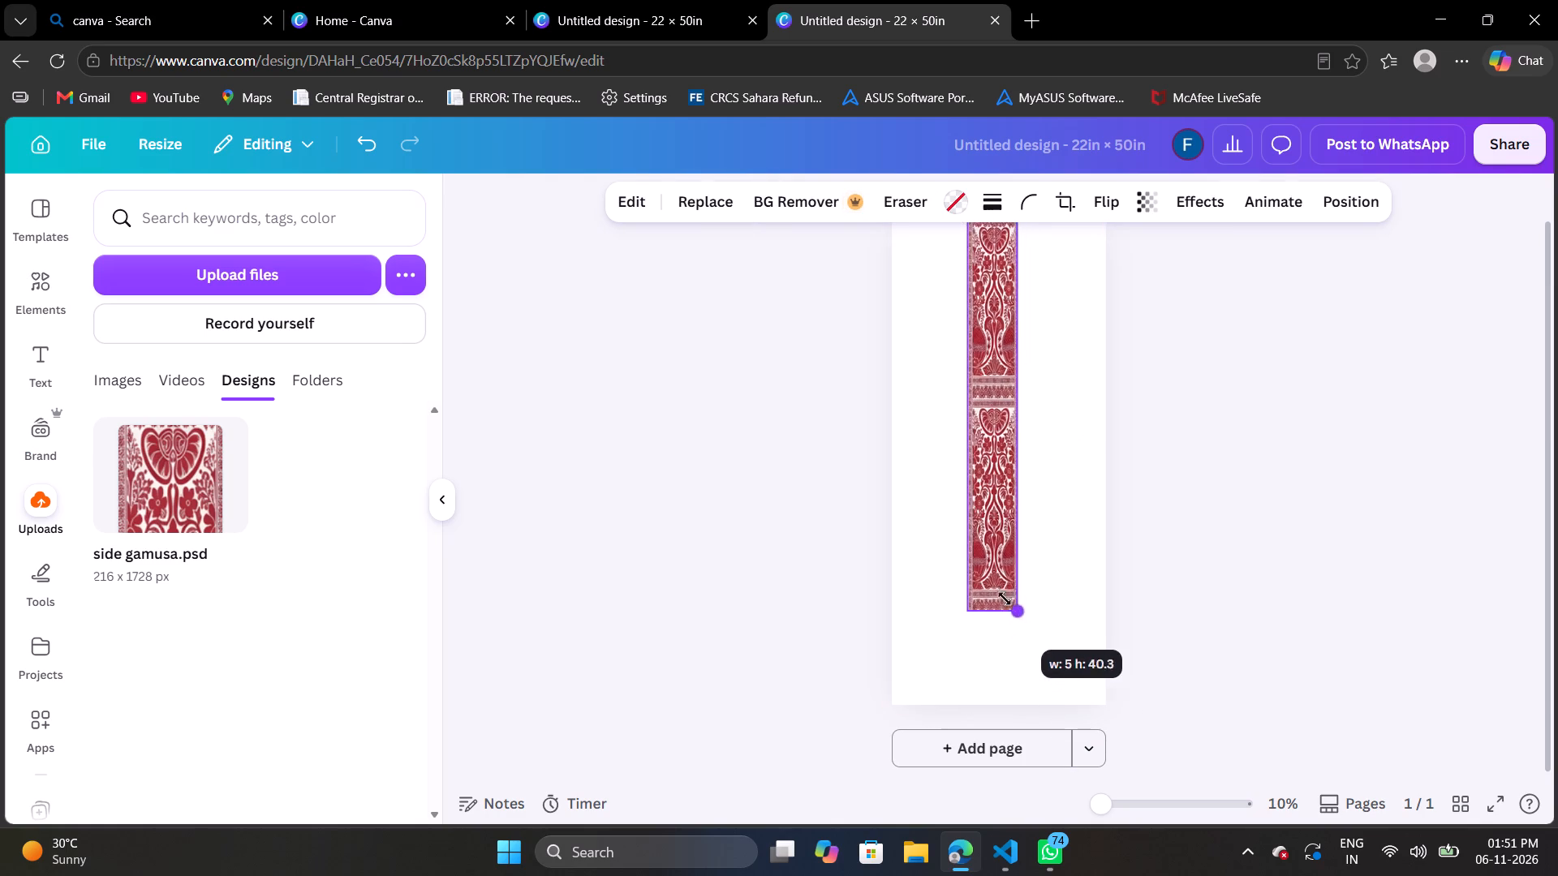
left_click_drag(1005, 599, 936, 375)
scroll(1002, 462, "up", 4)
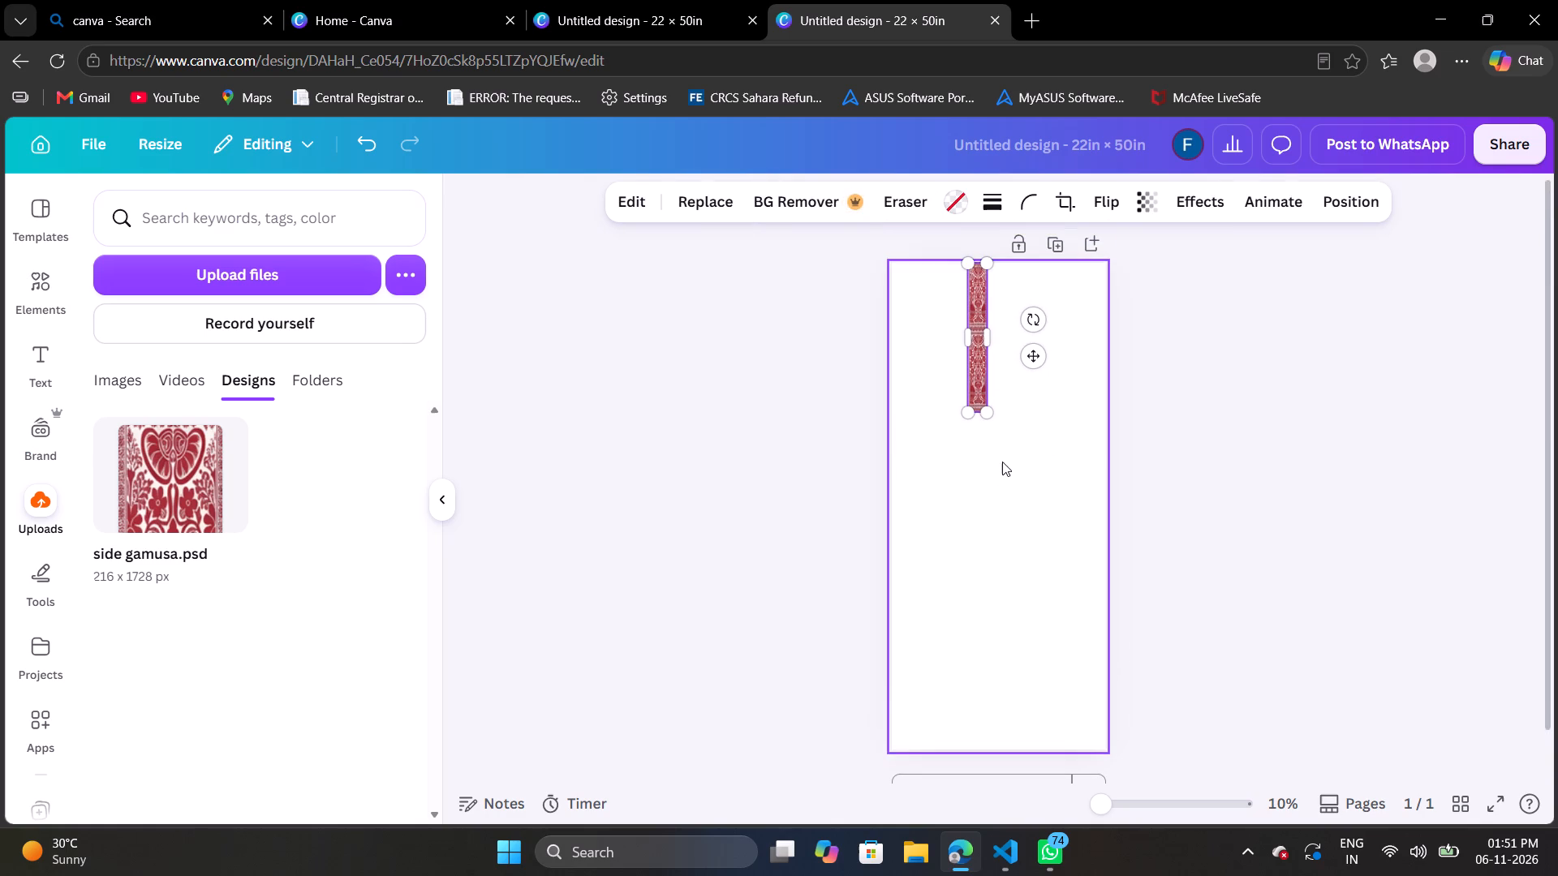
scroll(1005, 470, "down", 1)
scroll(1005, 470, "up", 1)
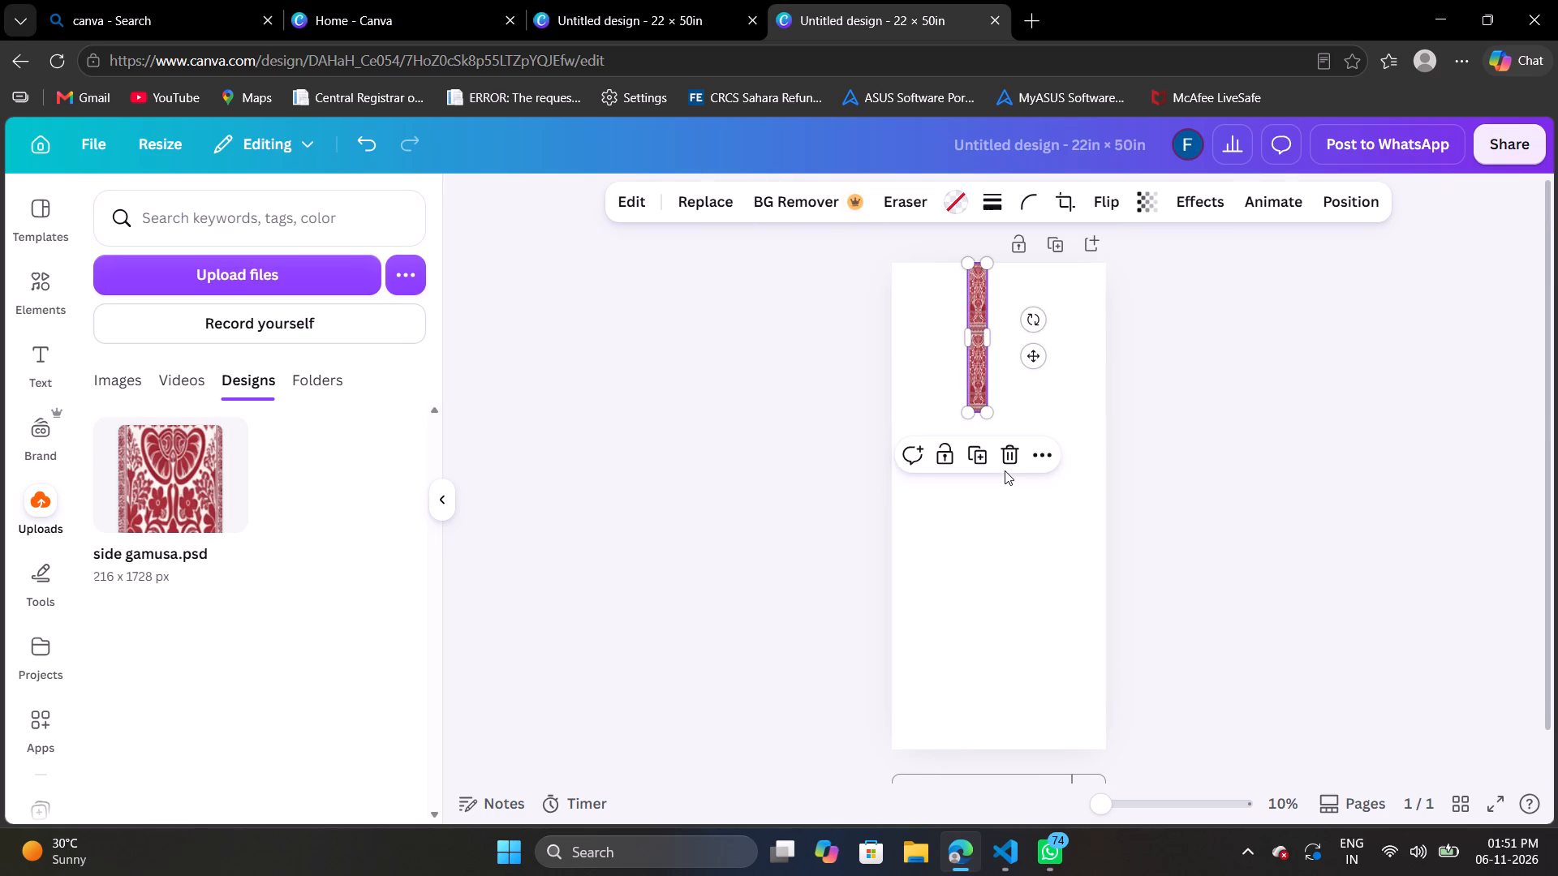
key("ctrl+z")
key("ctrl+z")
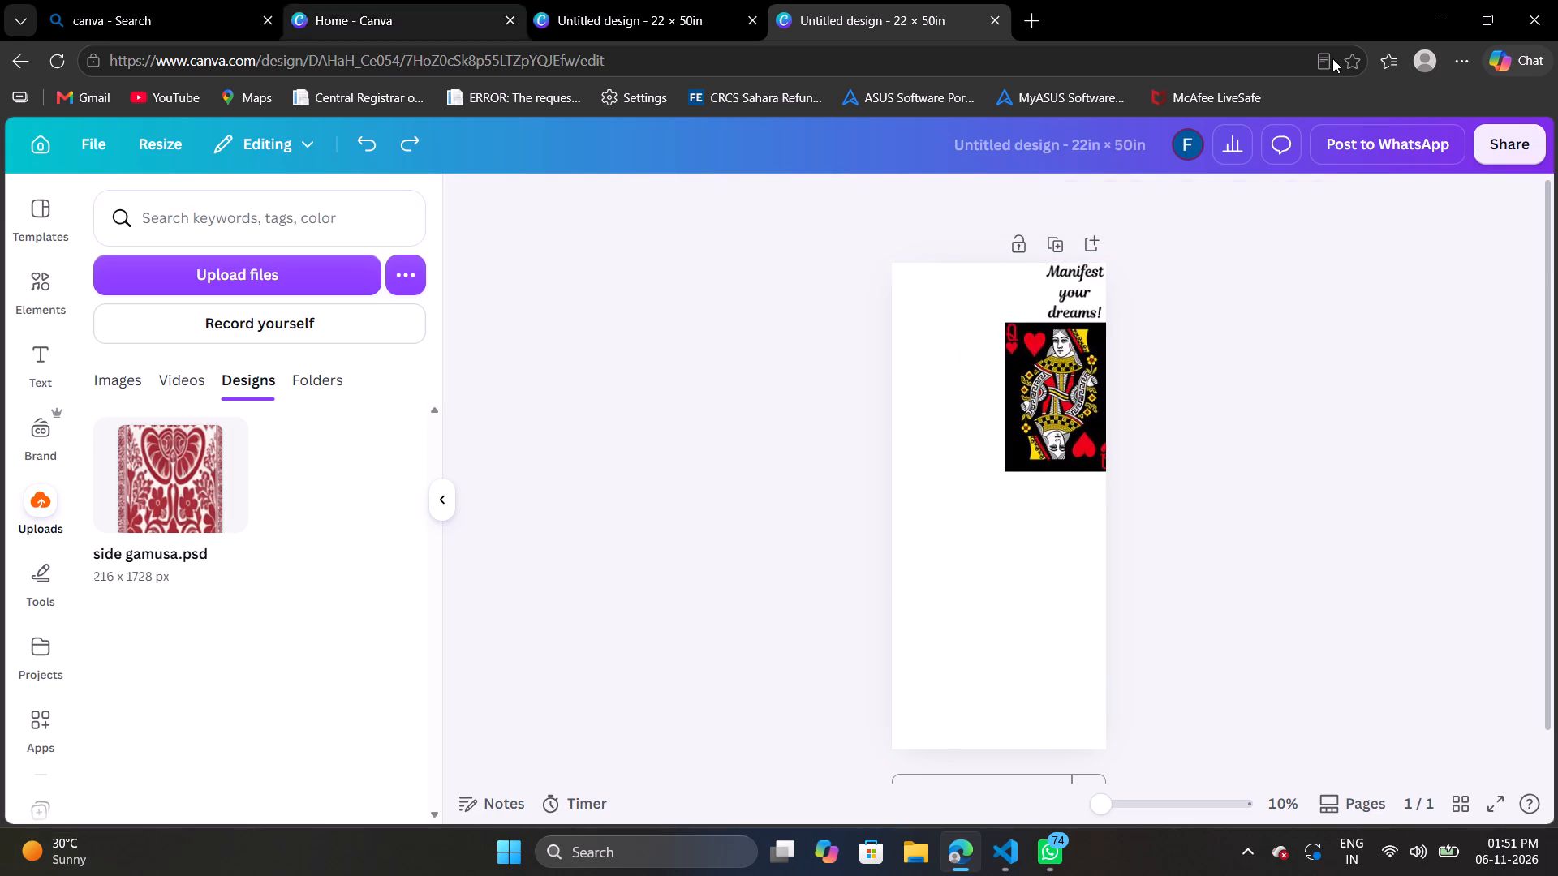
Add a blank second page and place the uploaded side gamusa.psd design on it.
scroll(1129, 647, "down", 2)
left_click(1025, 745)
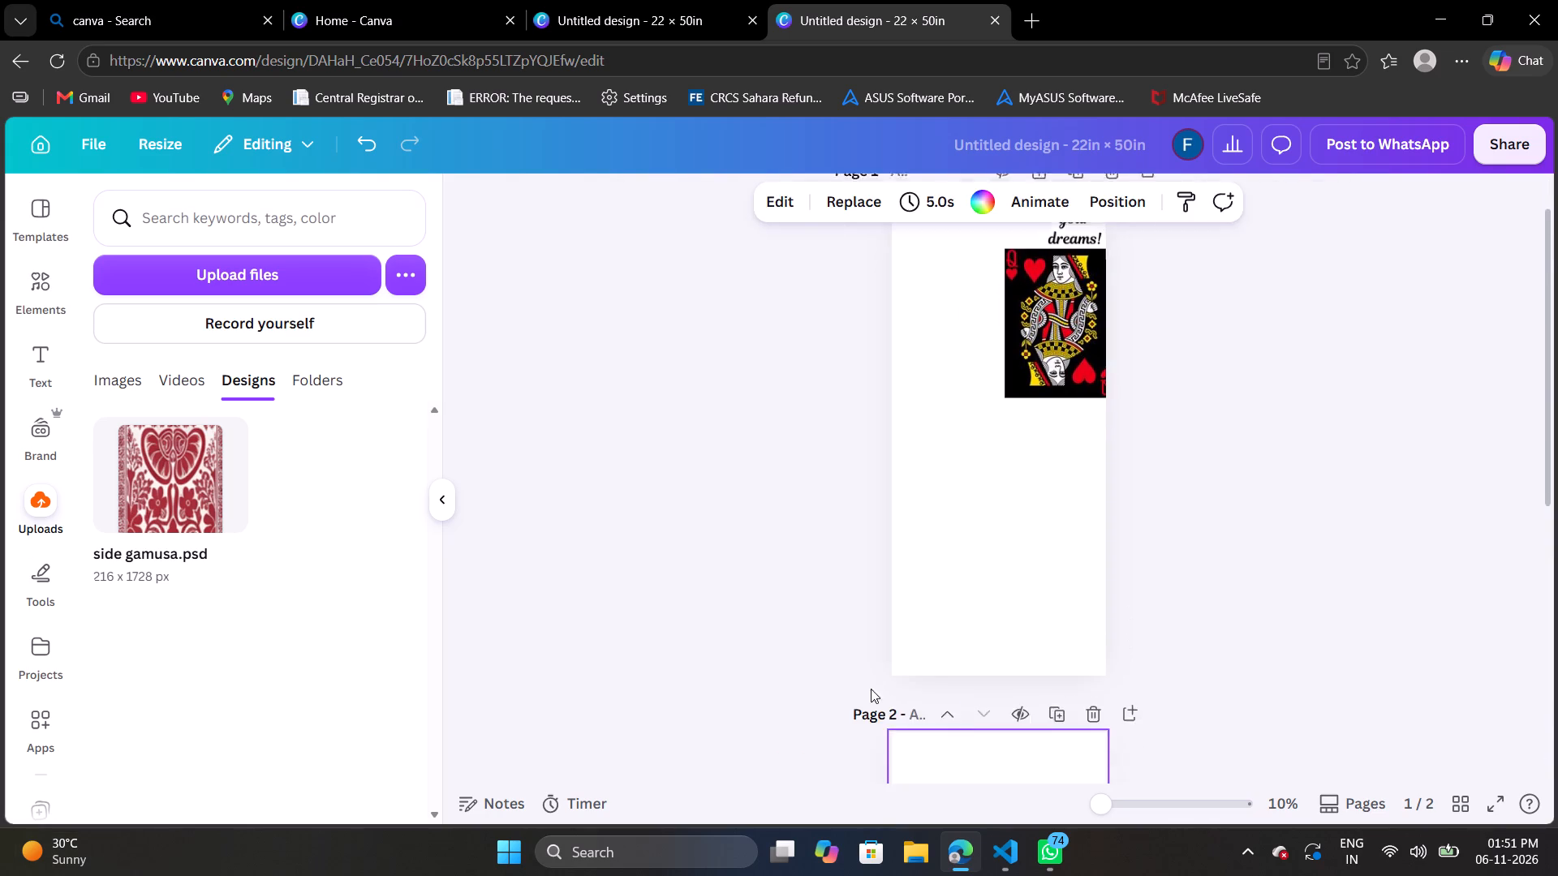
left_click_drag(157, 471, 970, 409)
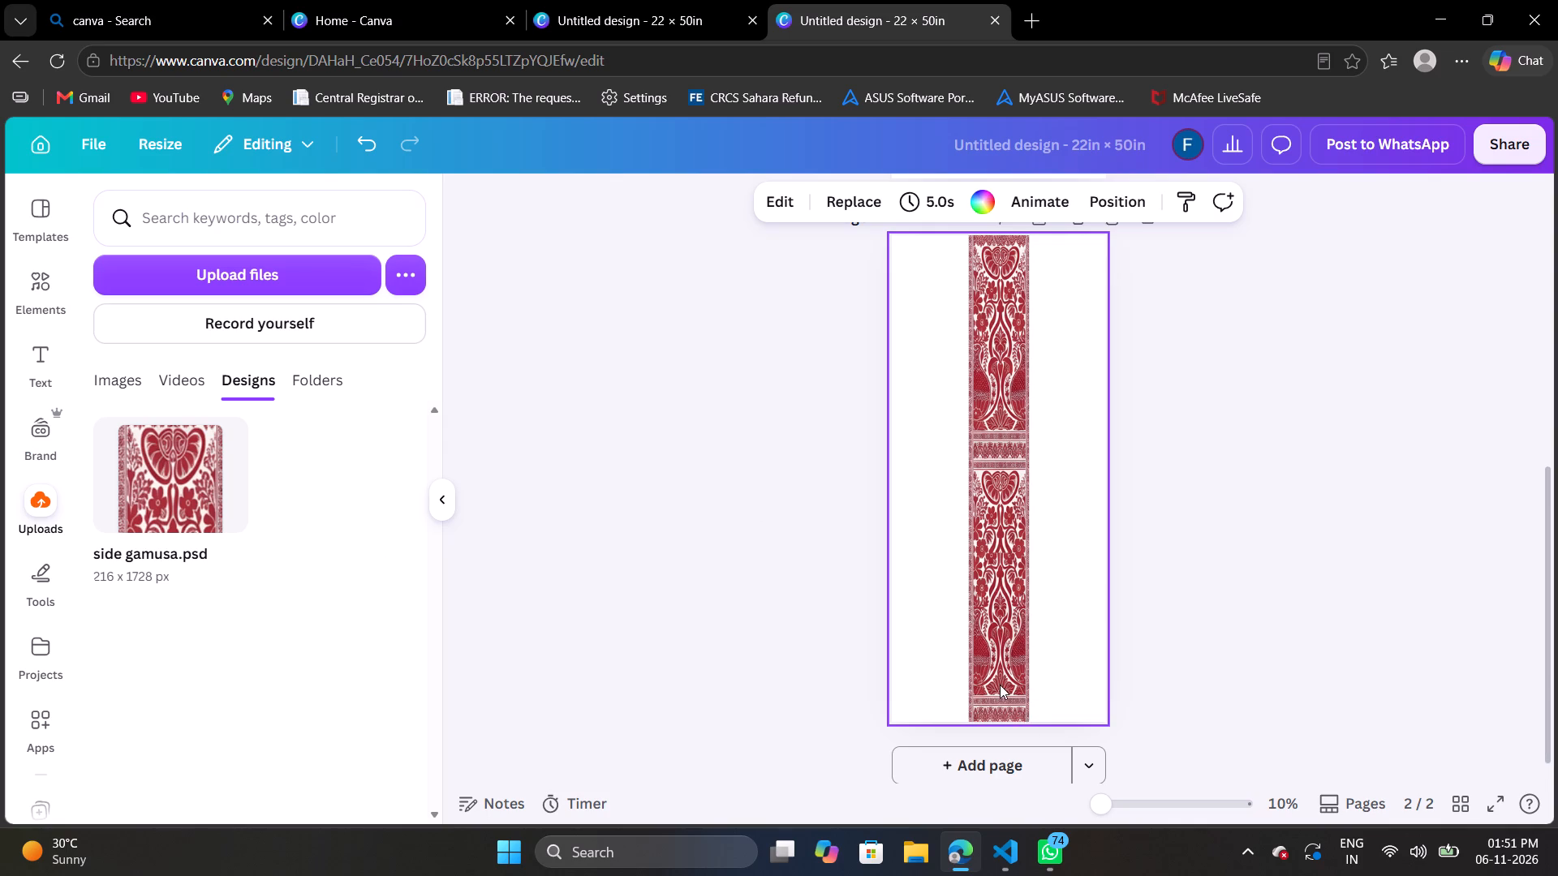
Shrink the gamusa strip to about 3 × 23.9 in and move it onto the first page, below and left of the queen card.
left_click(1000, 685)
left_click_drag(1032, 719, 963, 469)
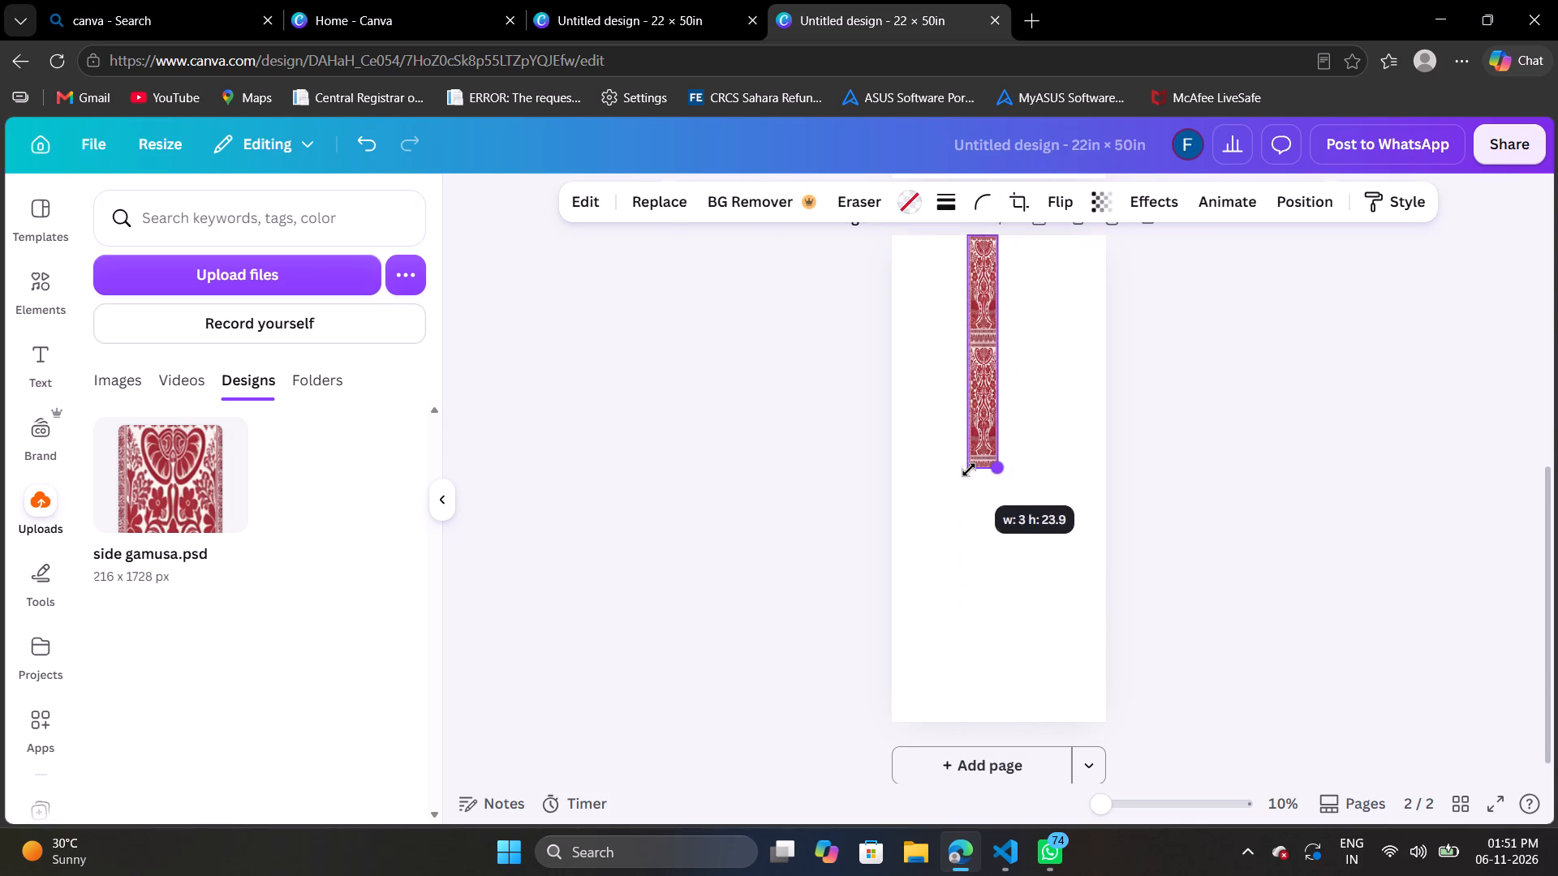
scroll(1014, 588, "up", 4)
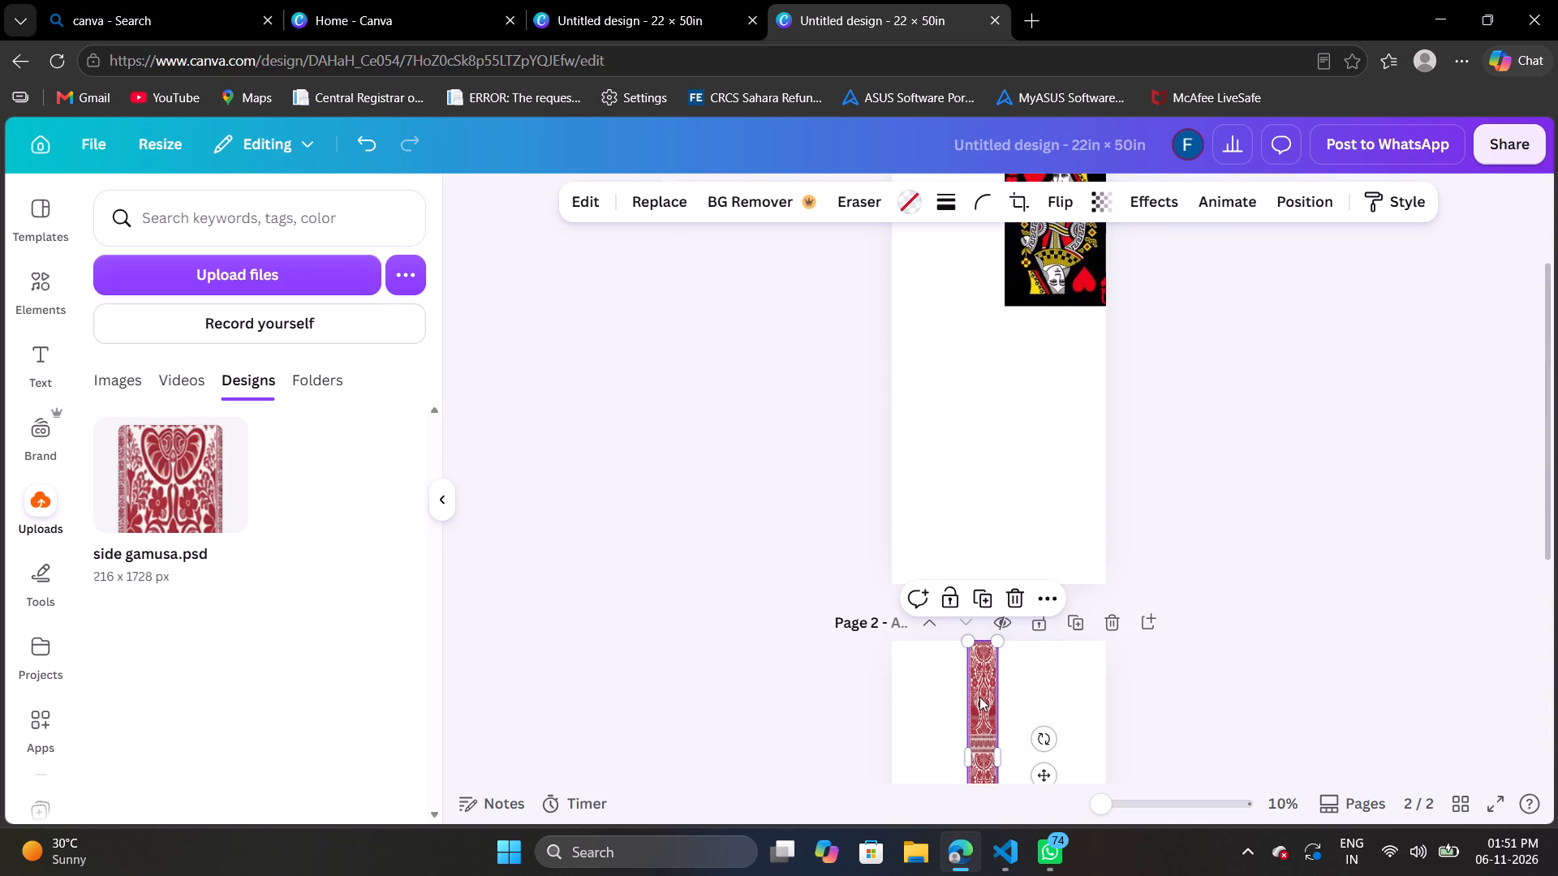
left_click_drag(979, 697, 949, 367)
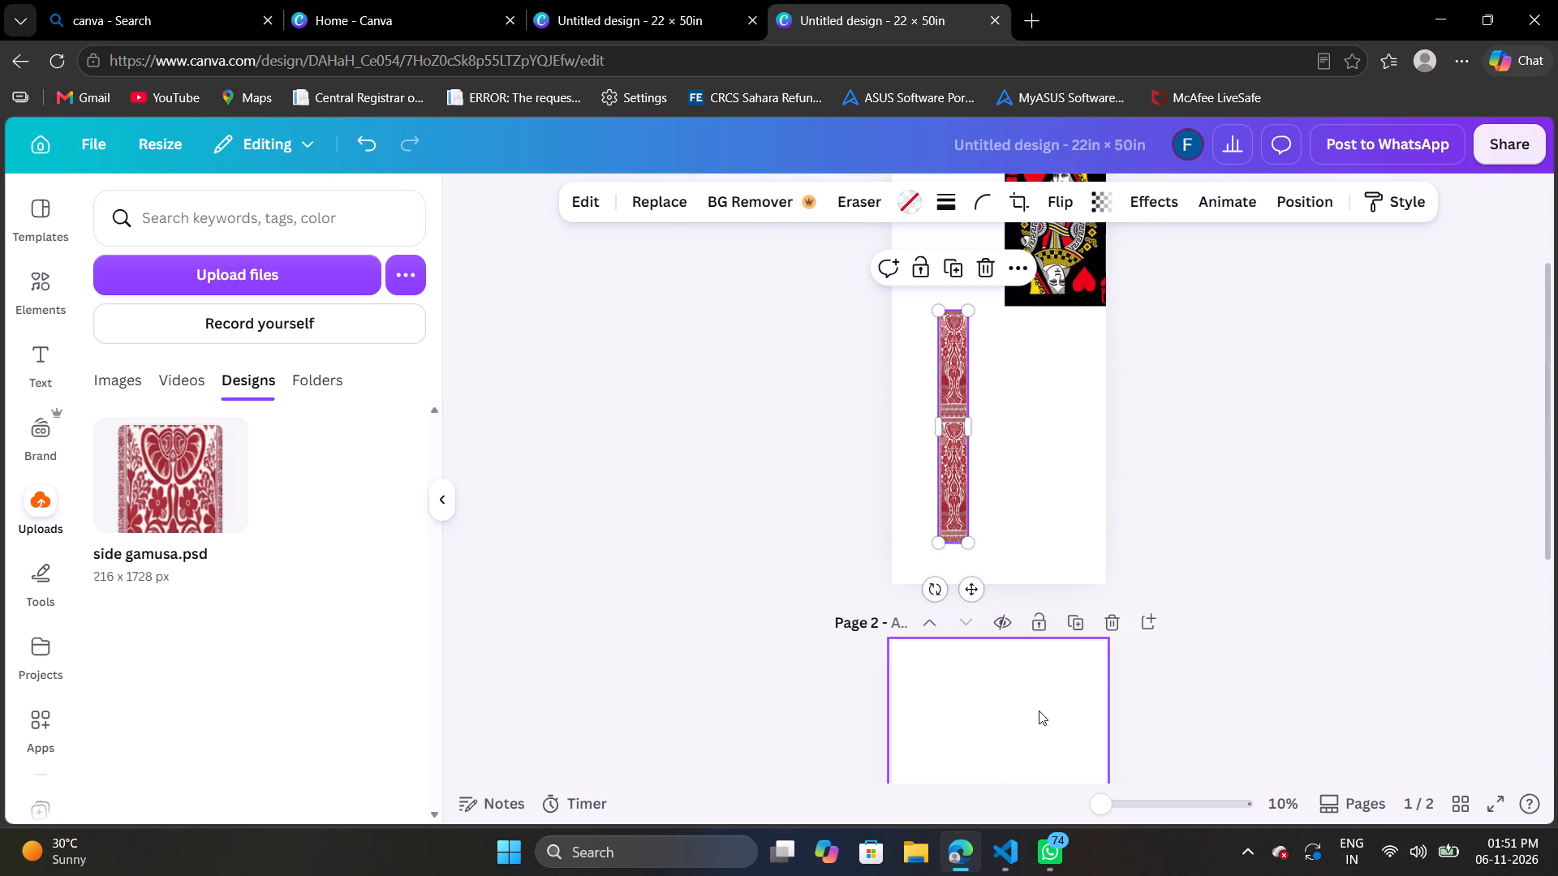
Delete the empty second page.
left_click(1039, 706)
left_click(1110, 623)
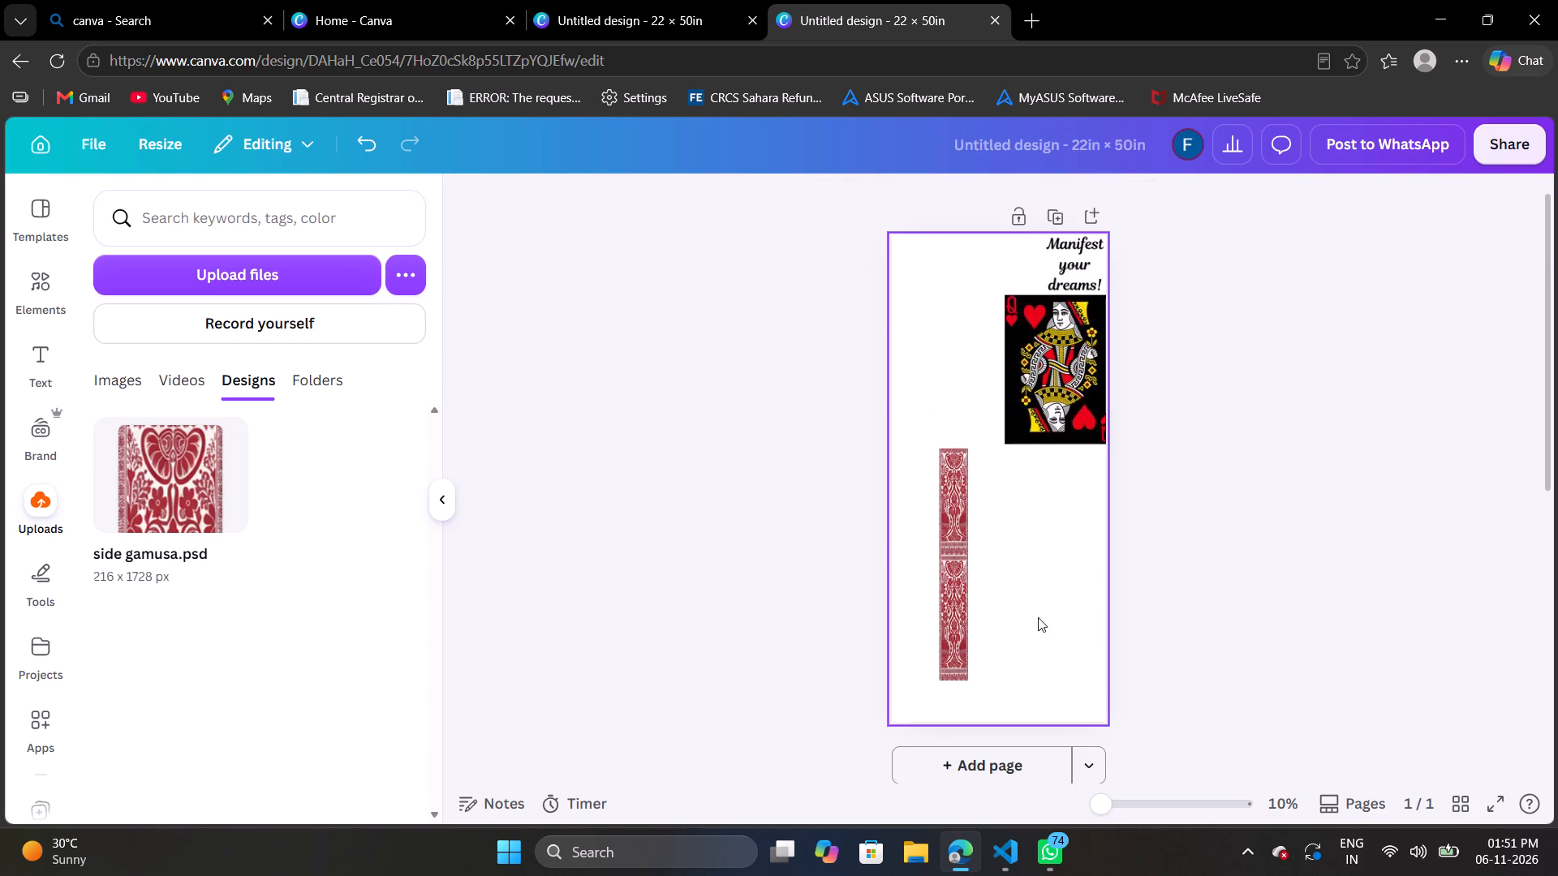
Move the gamusa strip up to the first page's upper-left area, close to the left edge.
left_click(957, 599)
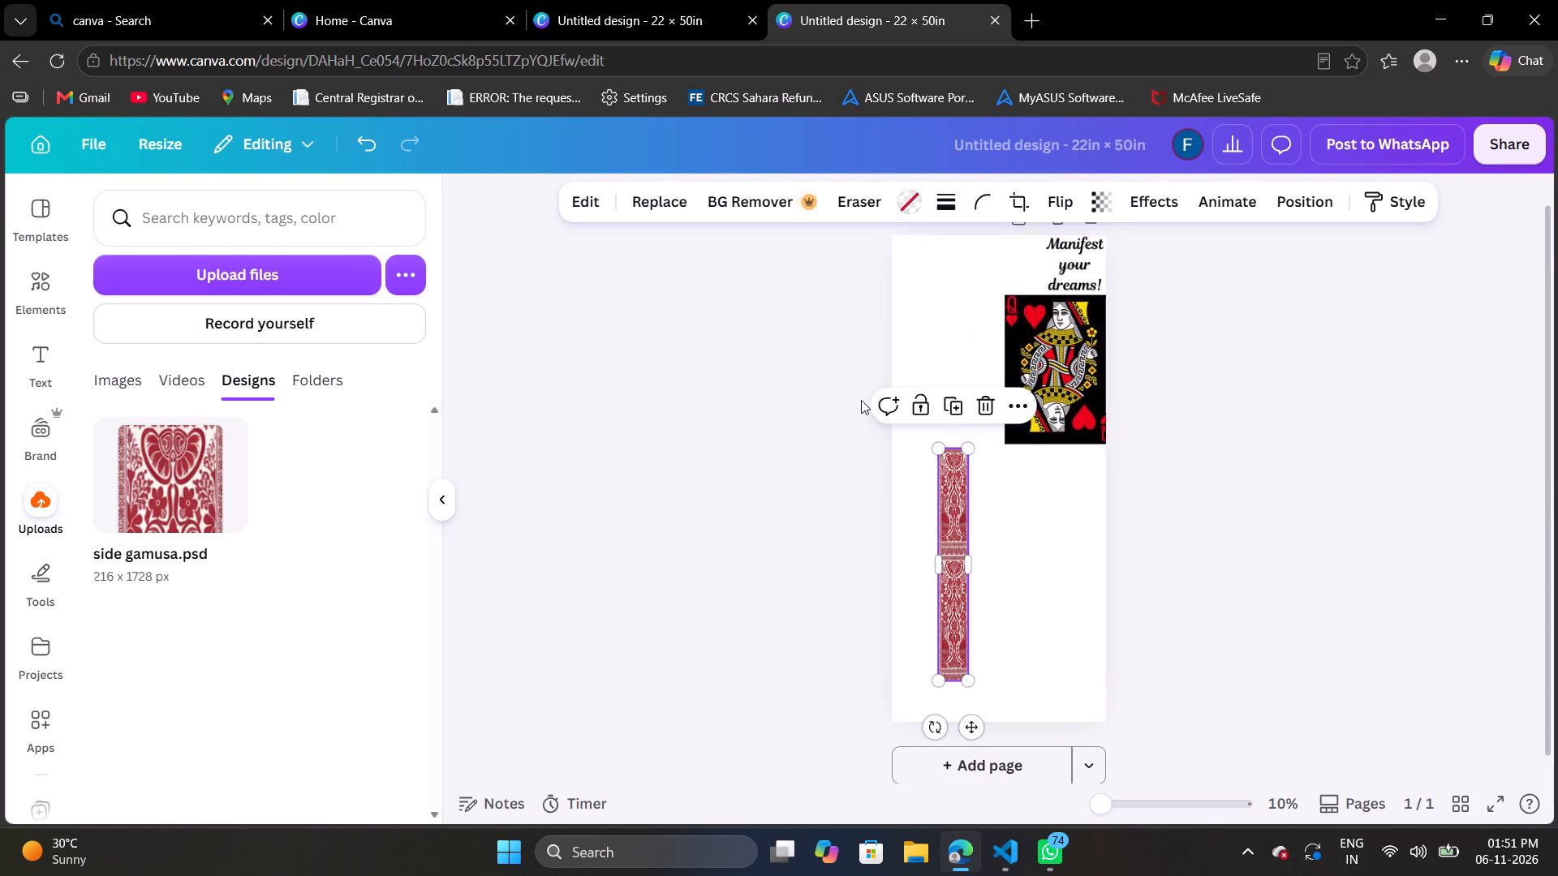
left_click(939, 444)
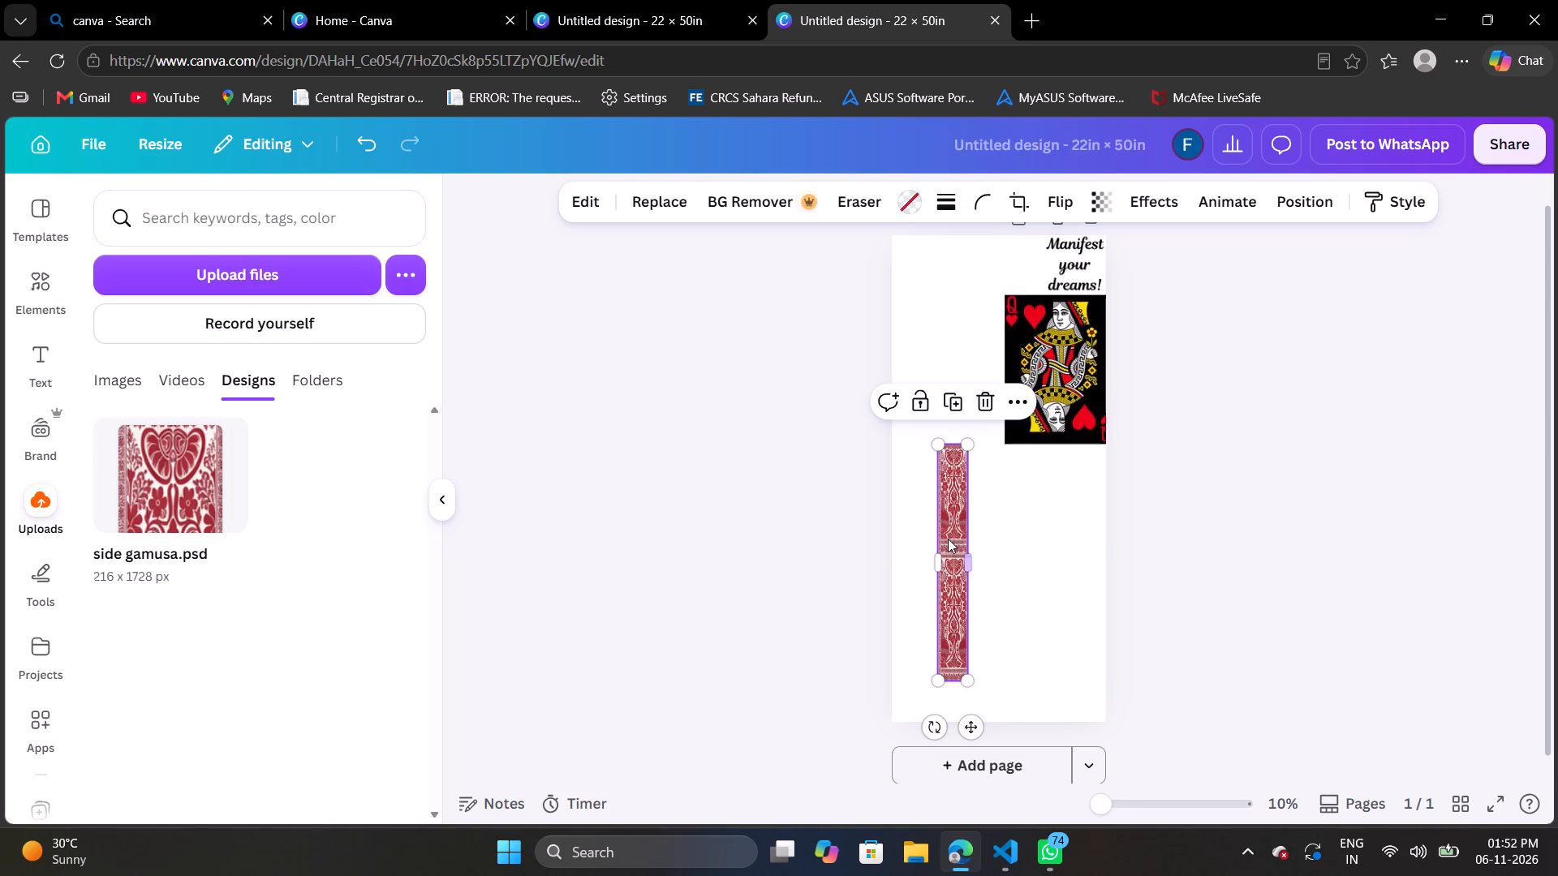
left_click_drag(951, 513, 947, 436)
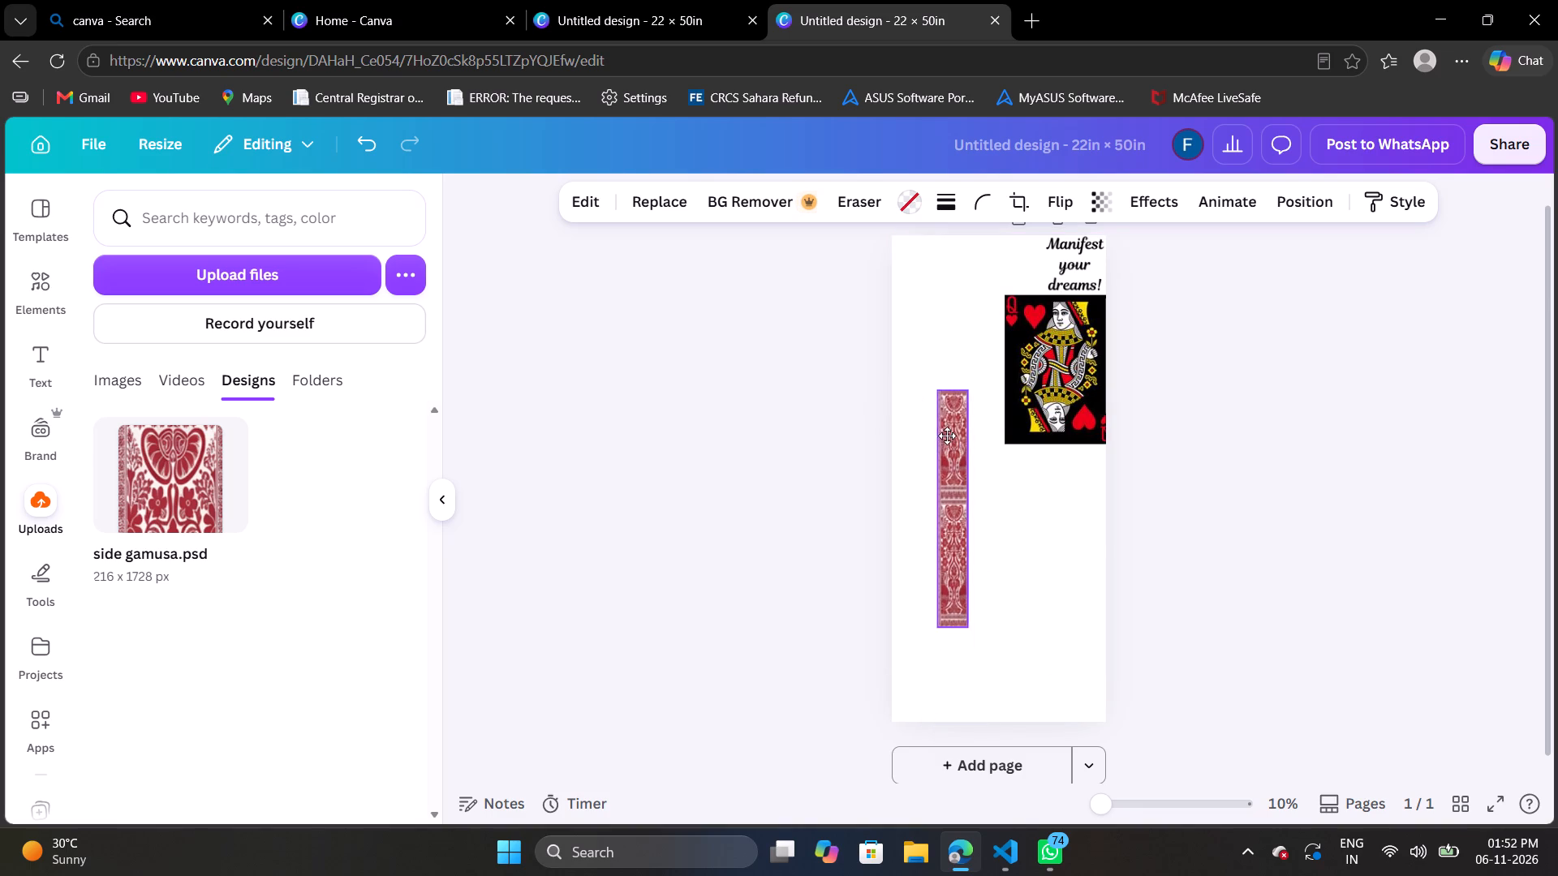
left_click_drag(947, 436, 923, 311)
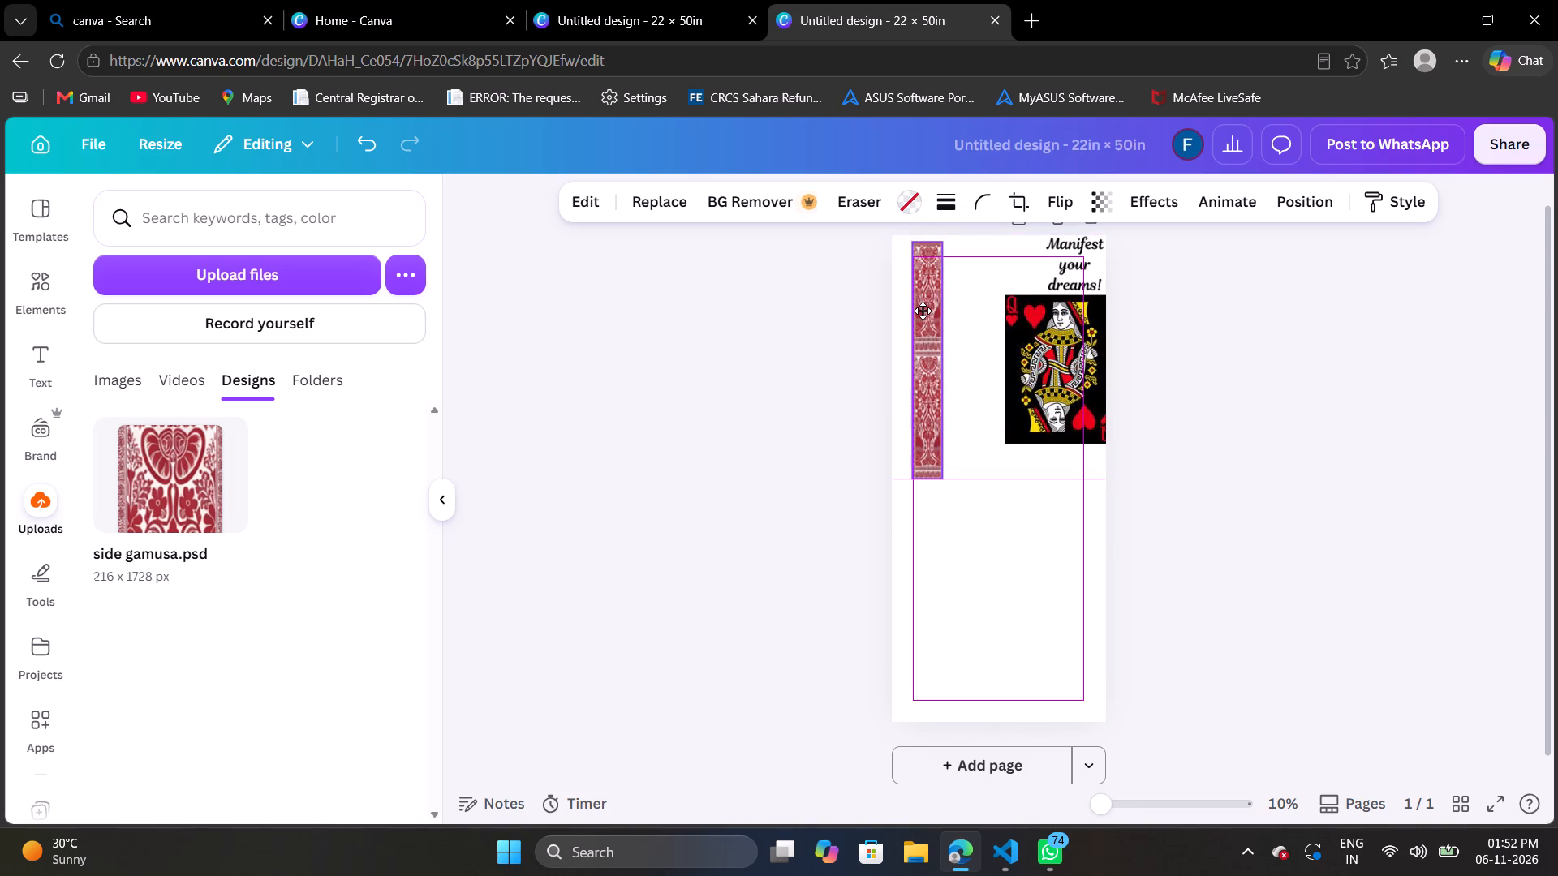
left_click_drag(923, 311, 917, 311)
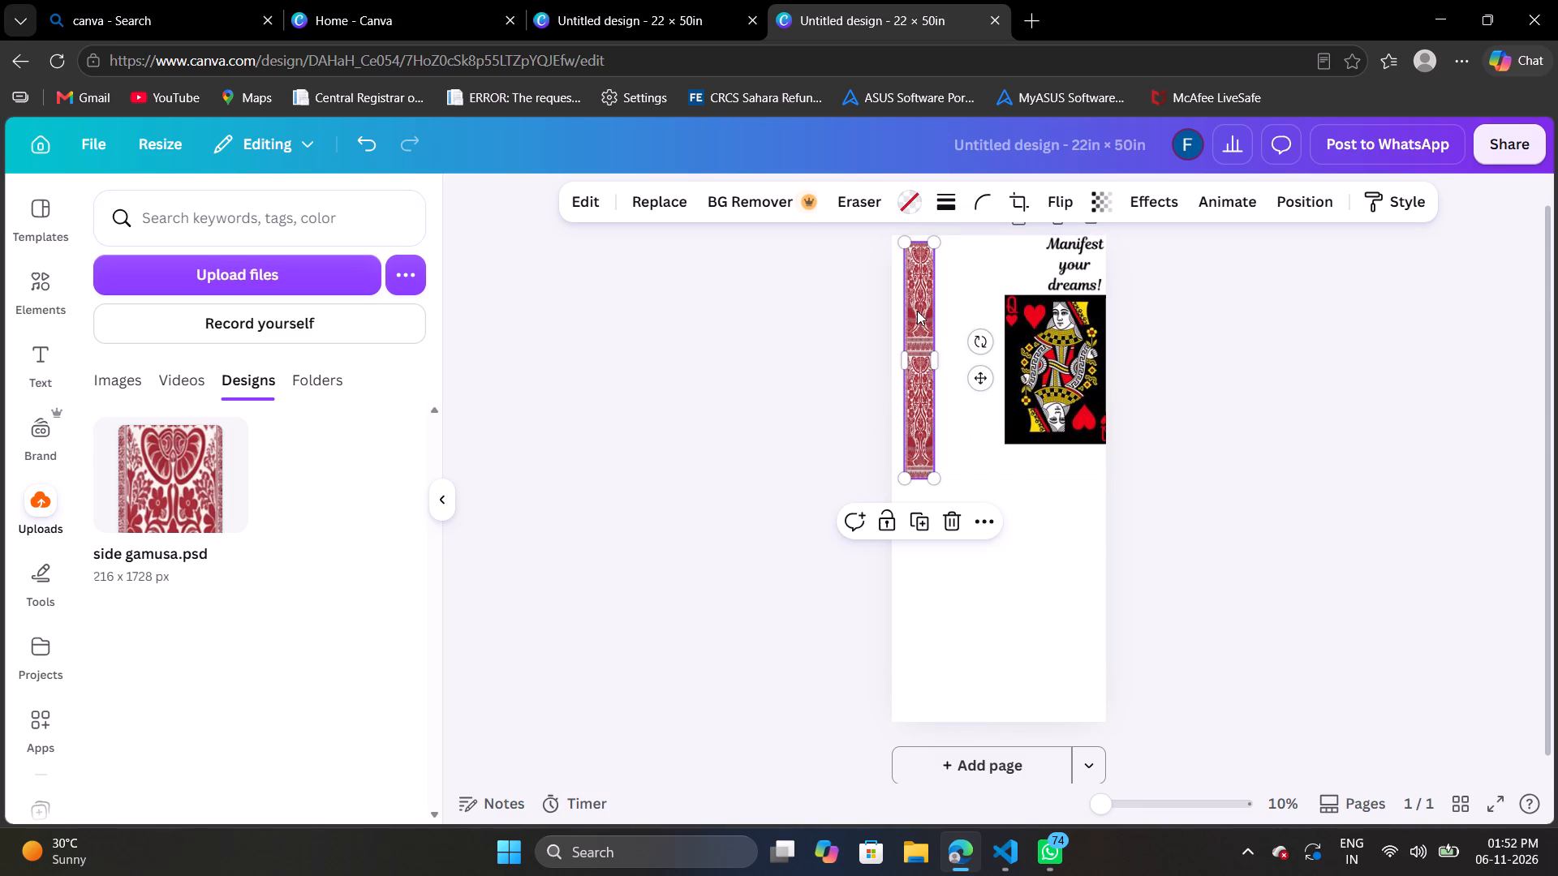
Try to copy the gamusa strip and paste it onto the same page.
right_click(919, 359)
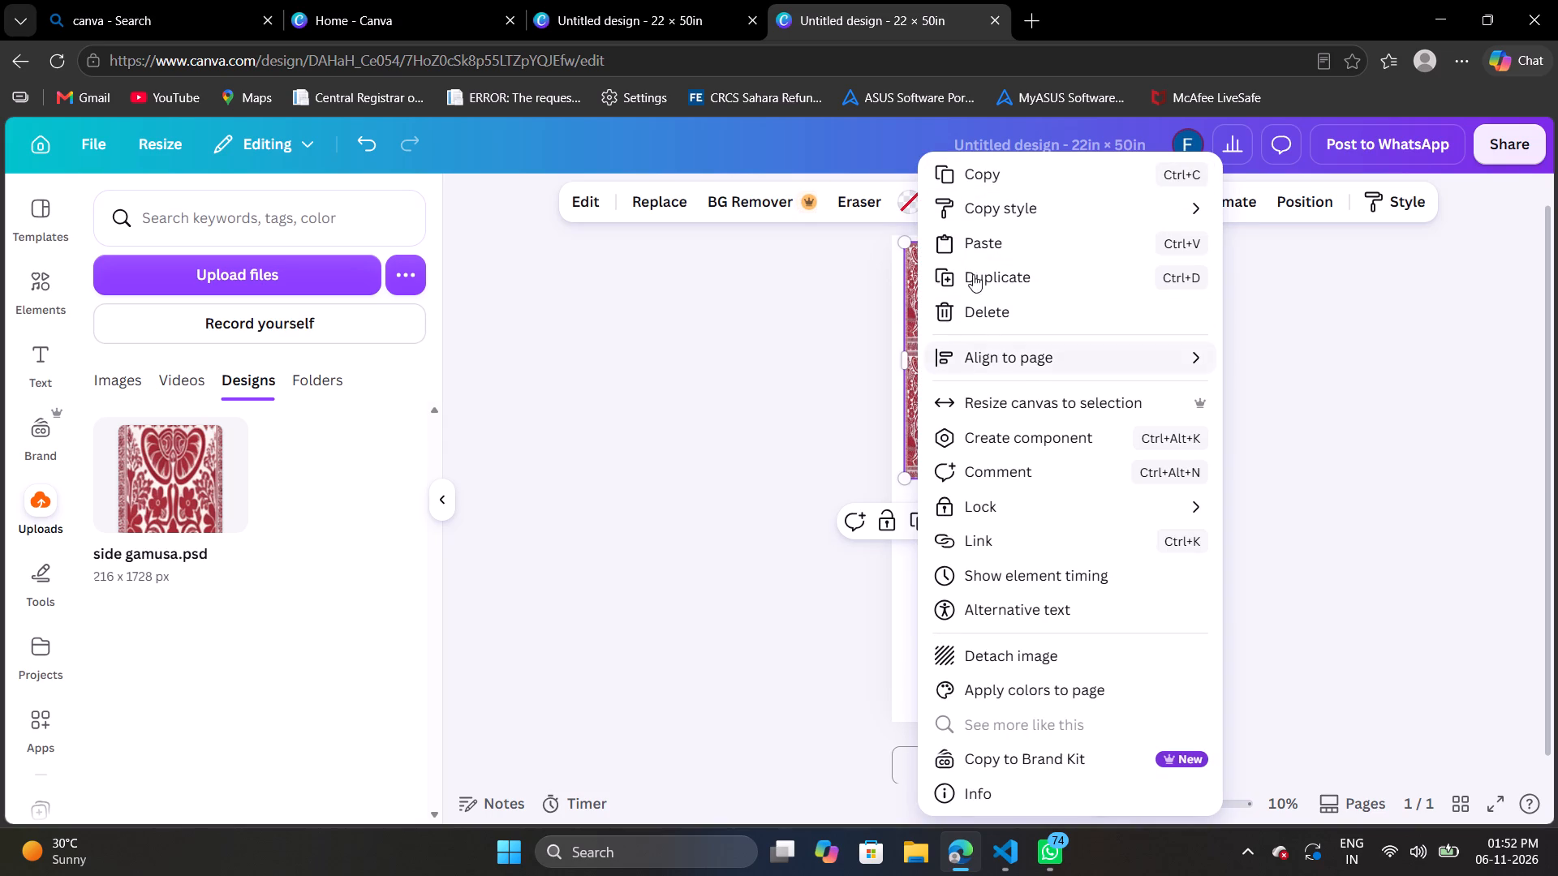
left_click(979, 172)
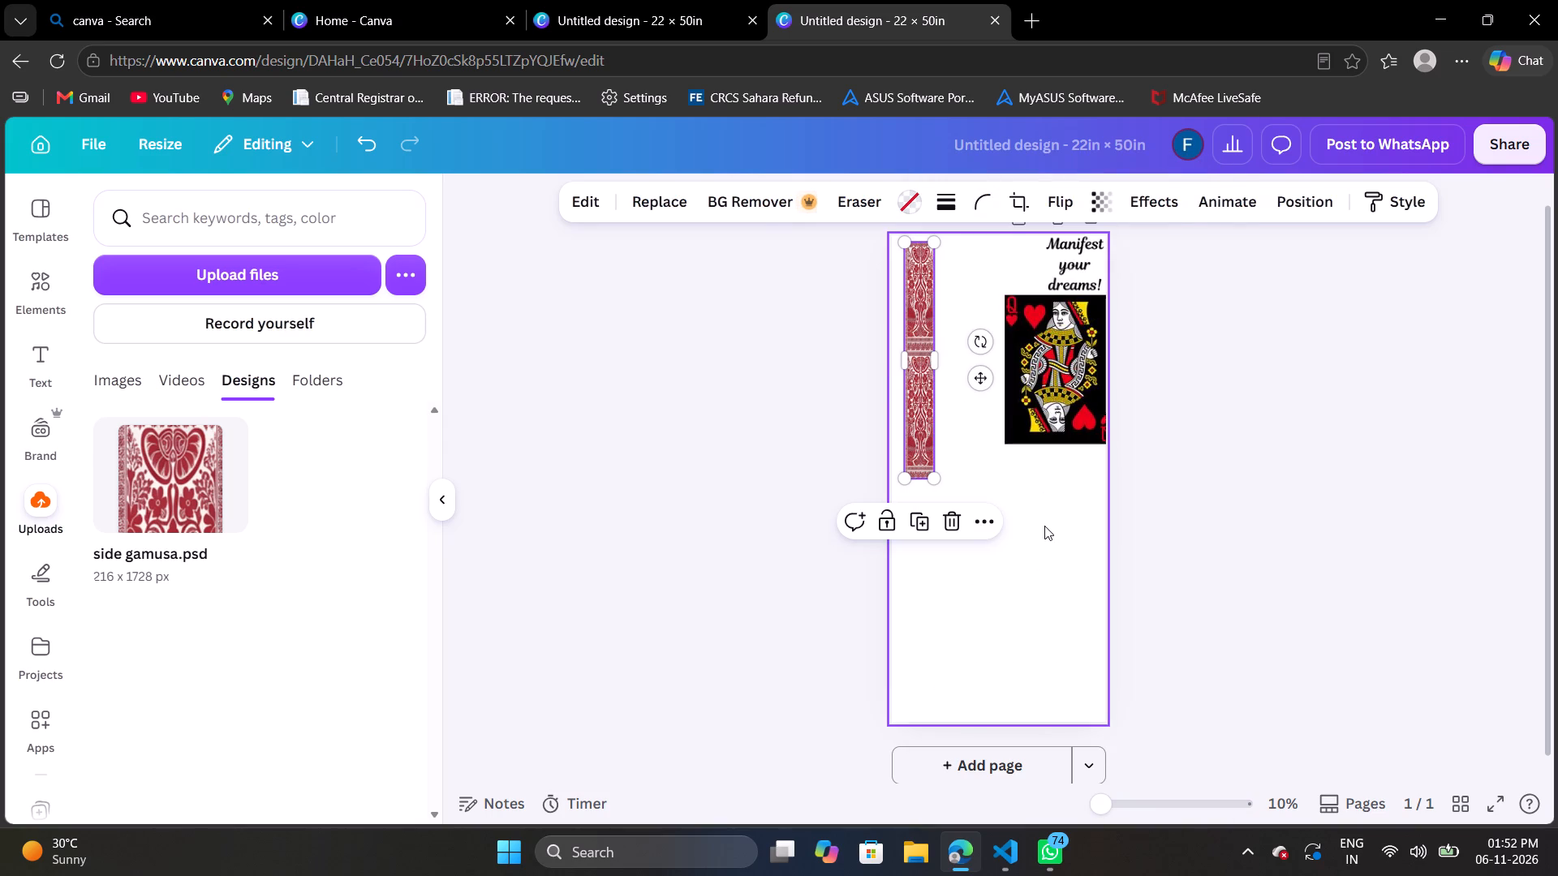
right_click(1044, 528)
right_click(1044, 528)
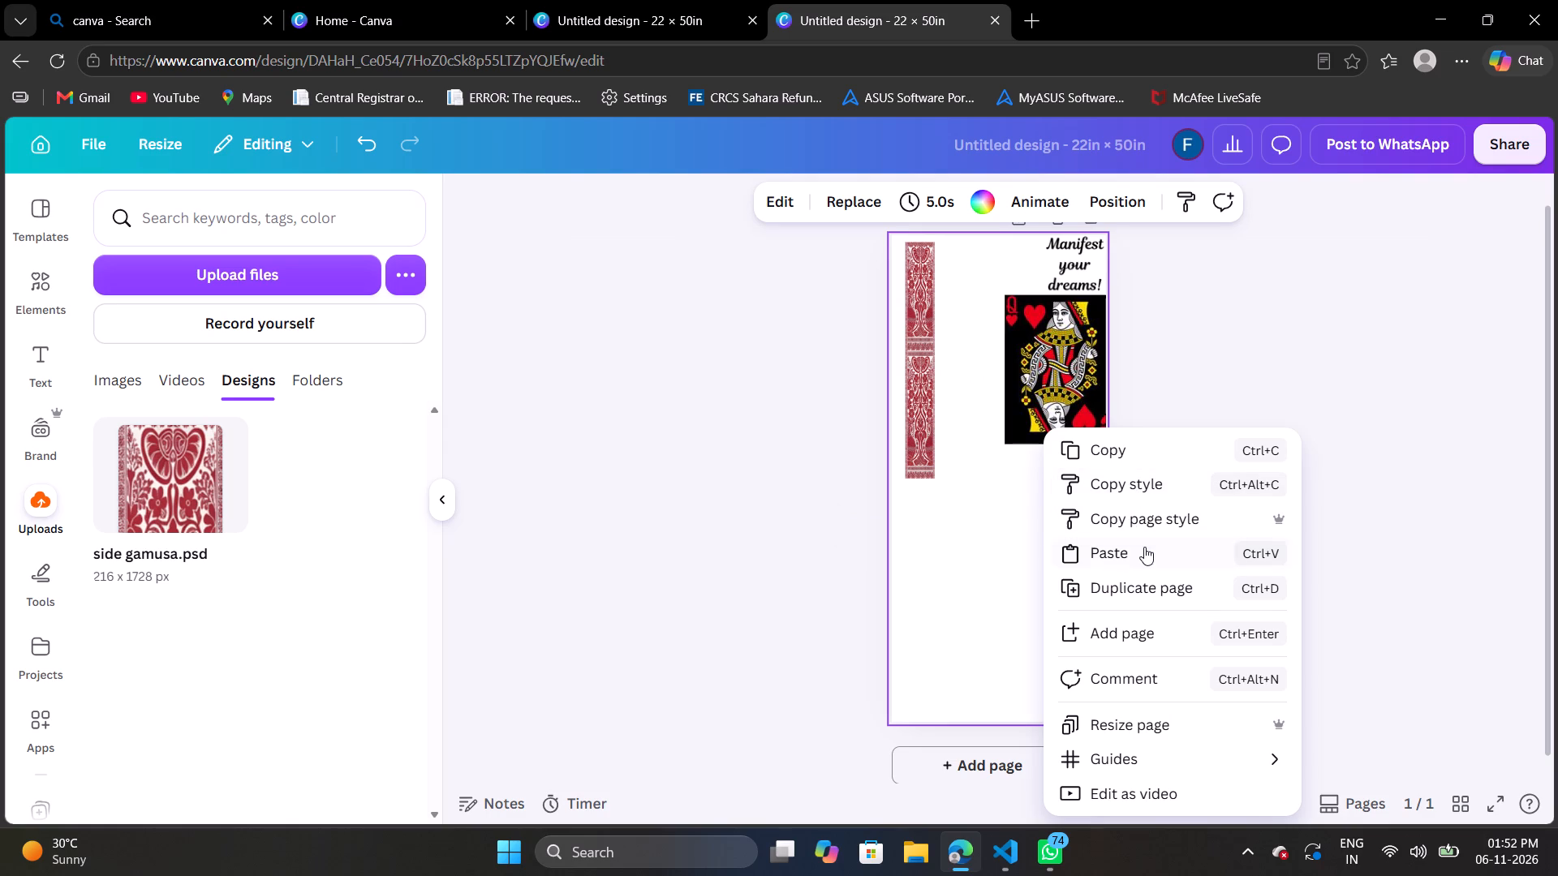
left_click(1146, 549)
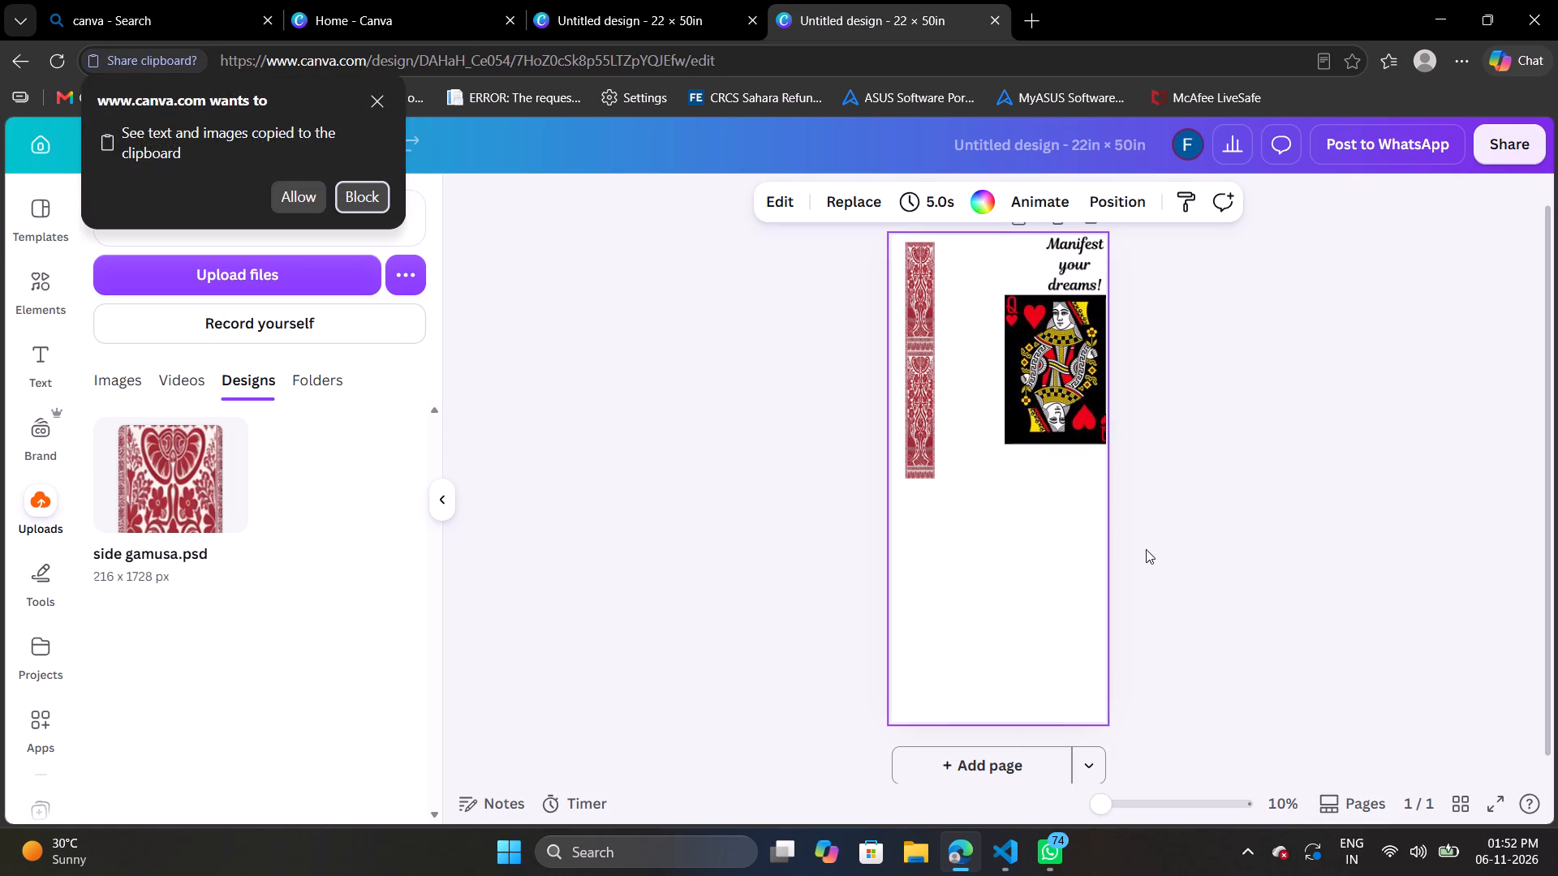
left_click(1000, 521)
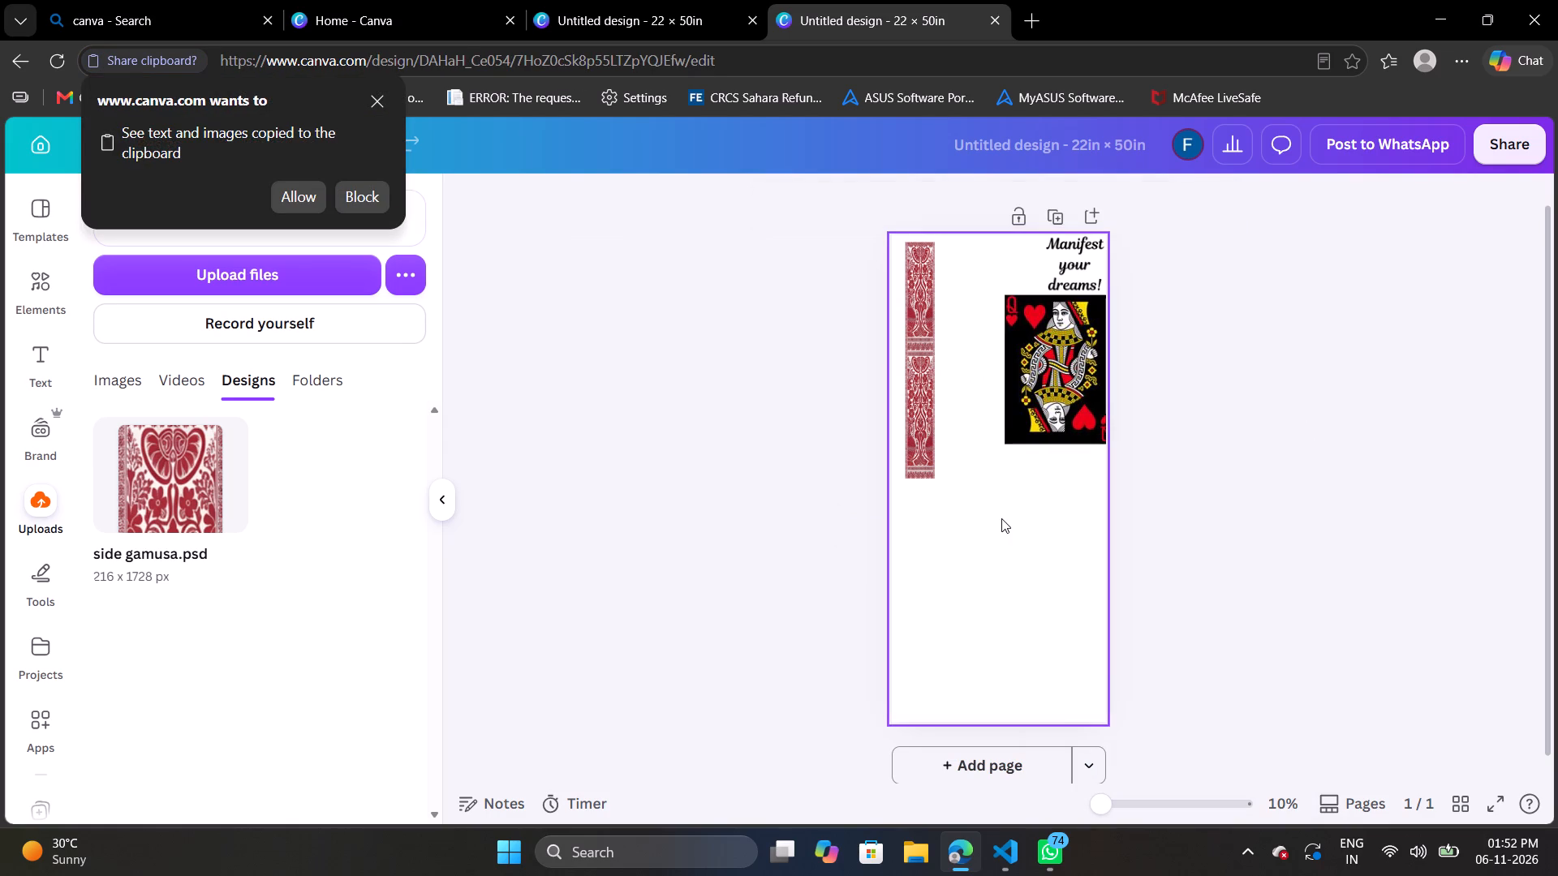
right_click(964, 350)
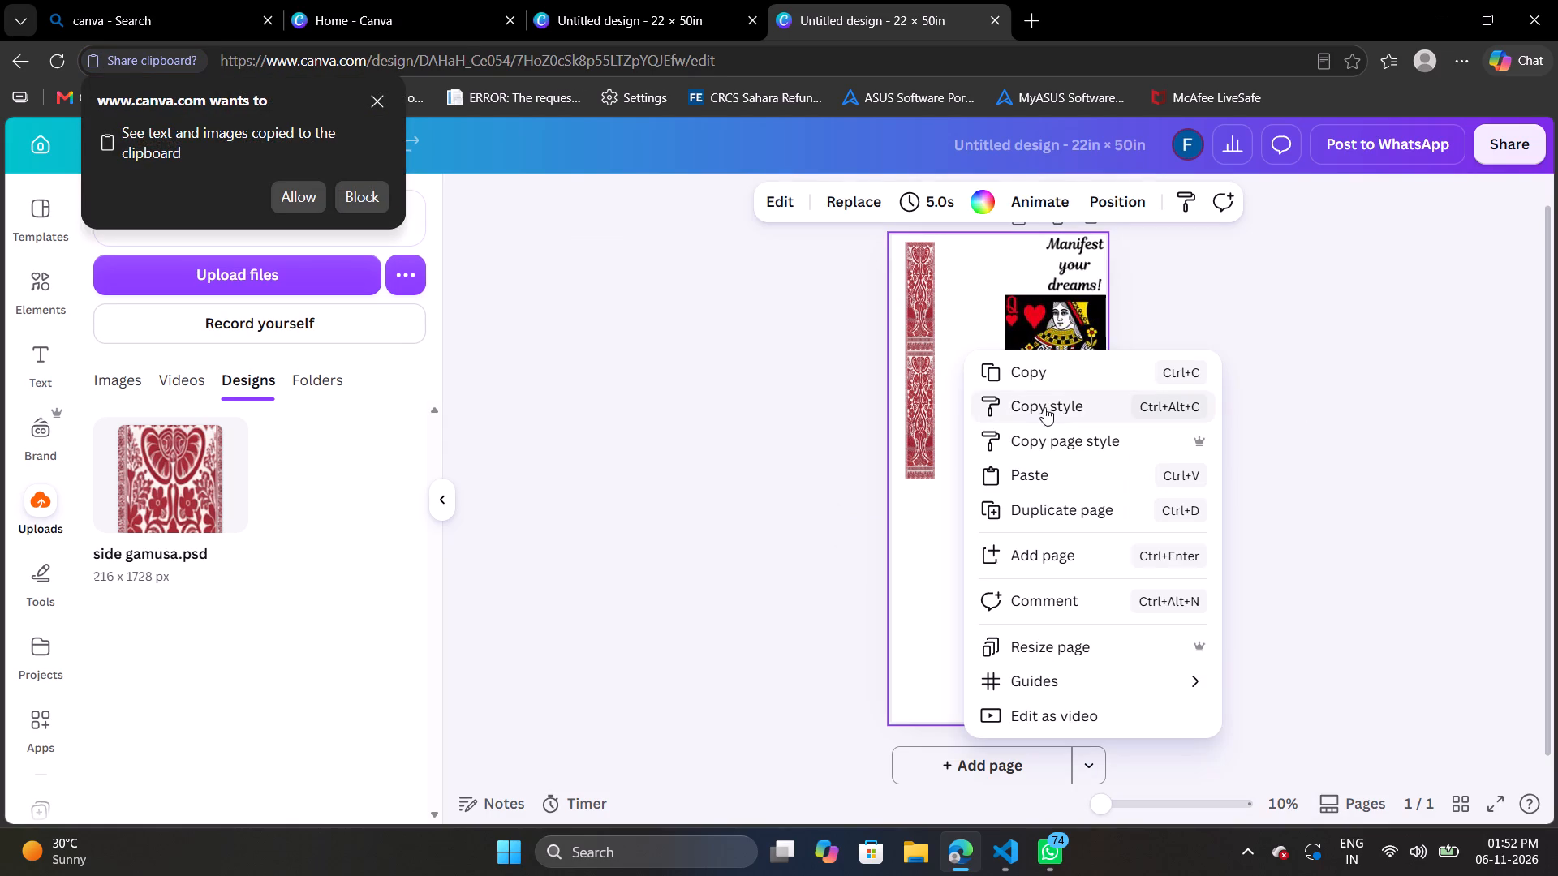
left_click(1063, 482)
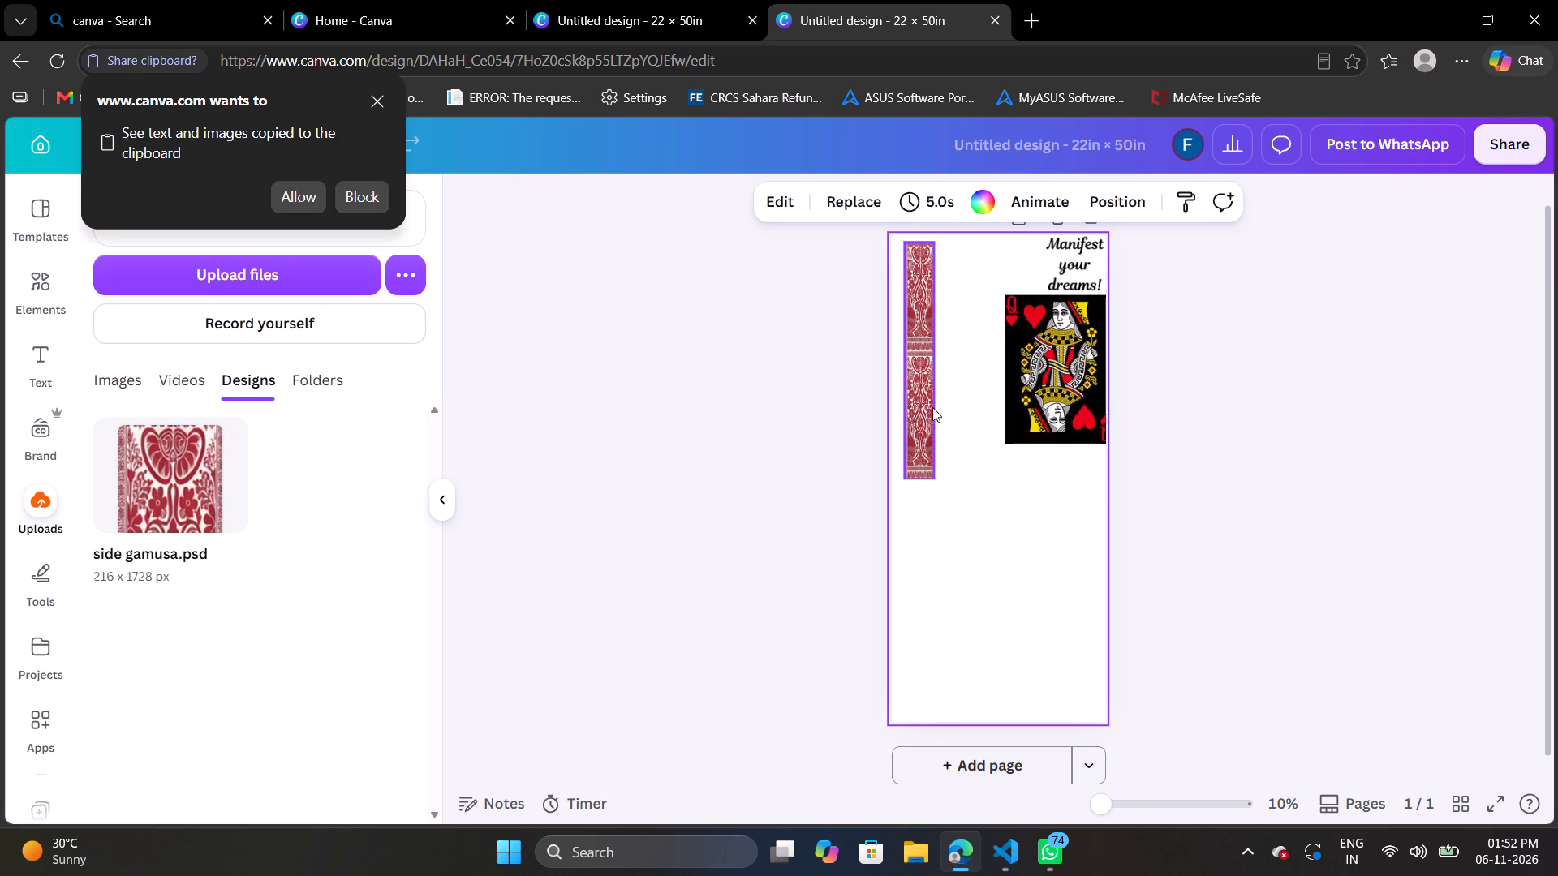
Duplicate the gamusa strip and place the copy just to its right, level with the original.
left_click(920, 399)
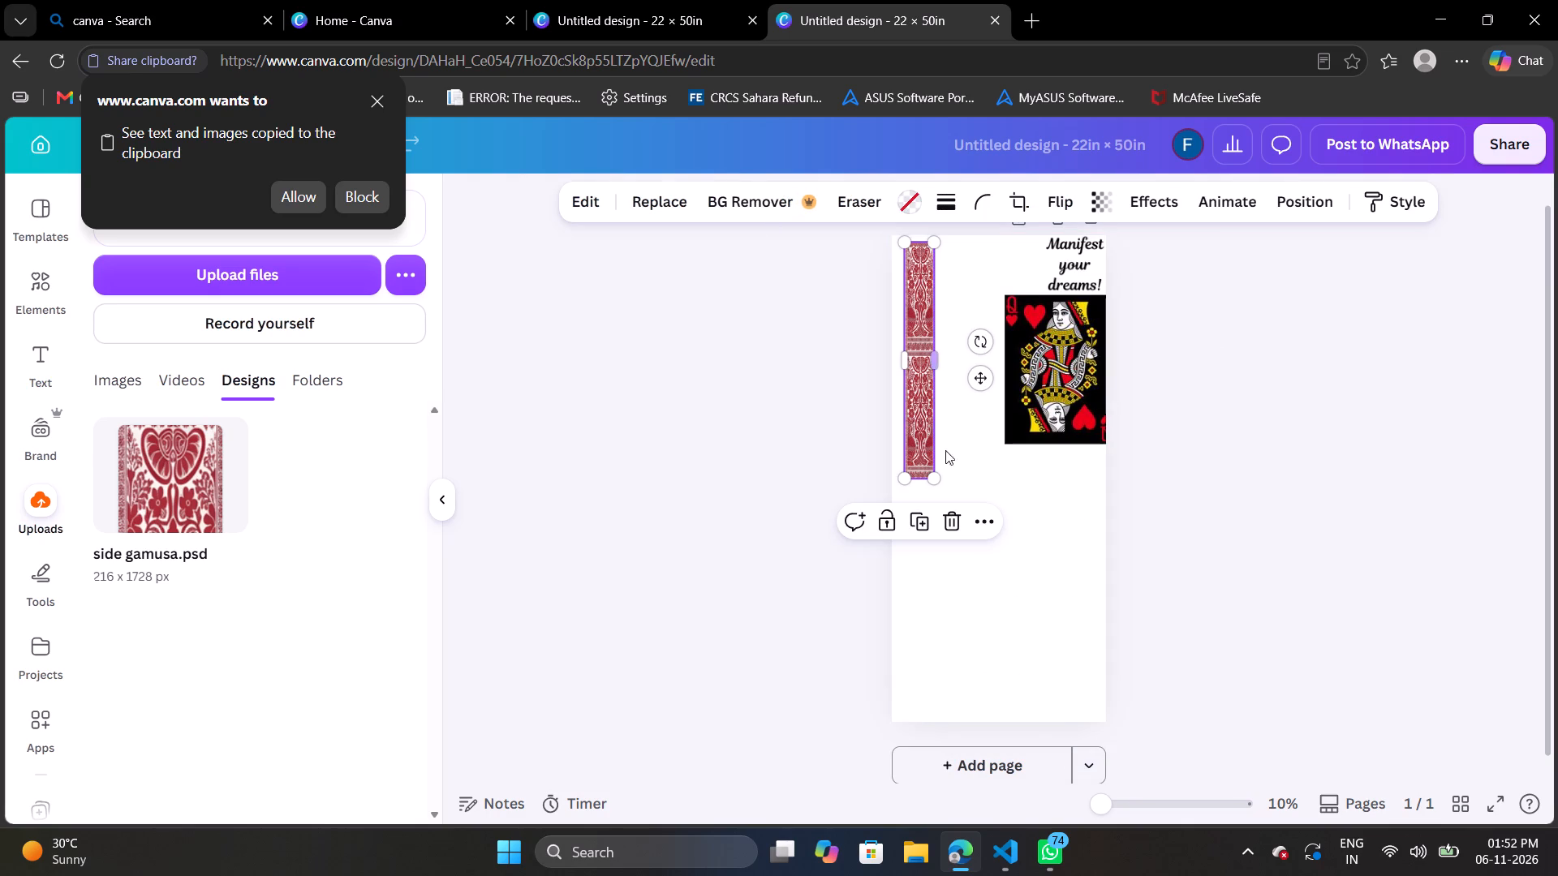
left_click(923, 517)
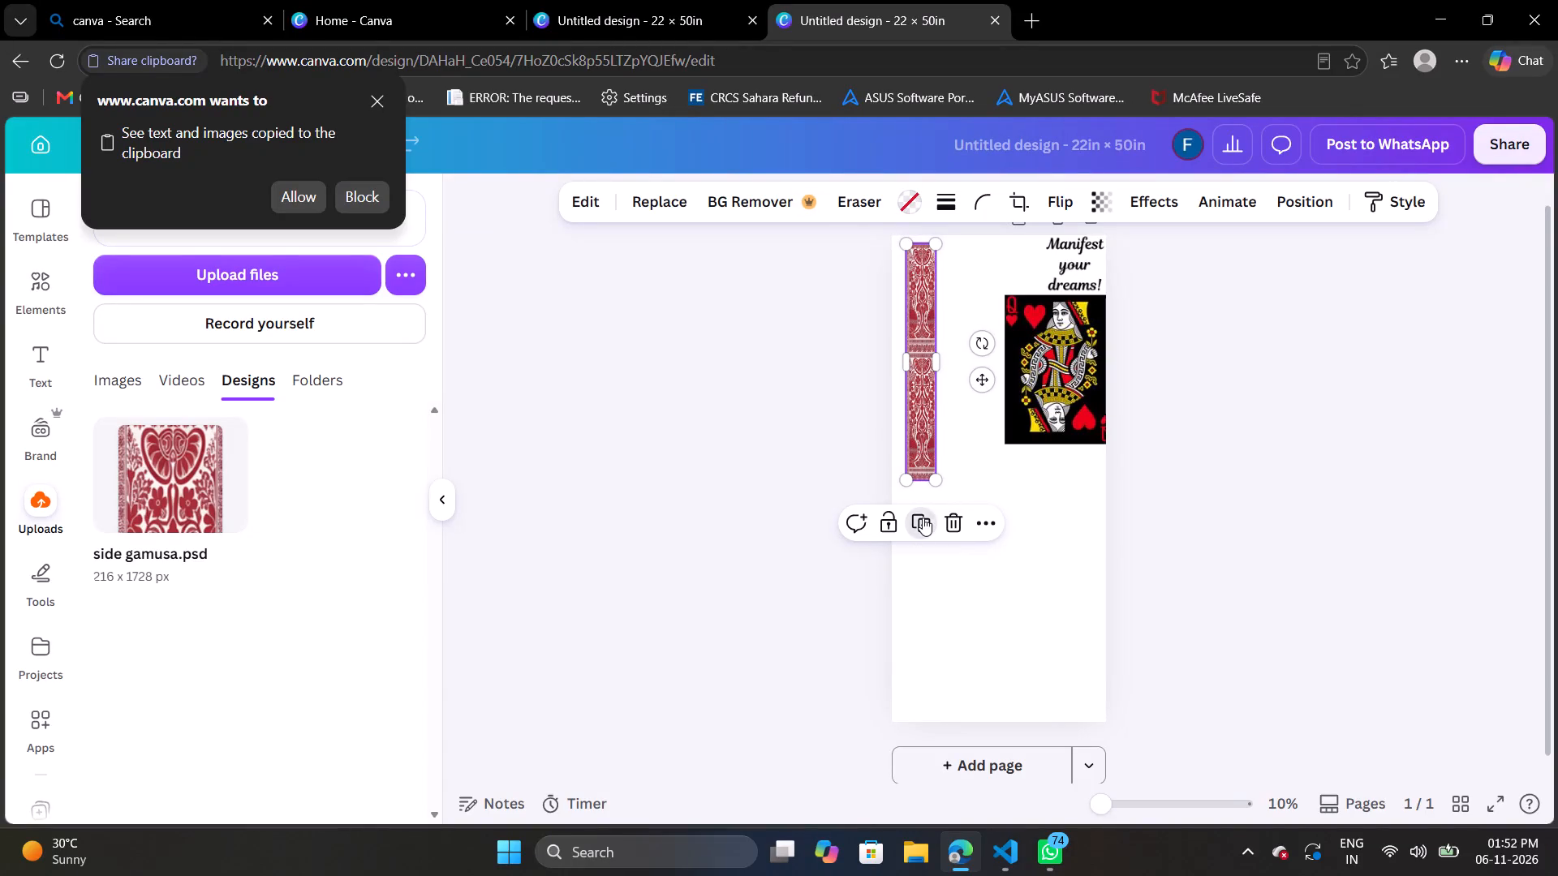
left_click_drag(923, 408, 960, 414)
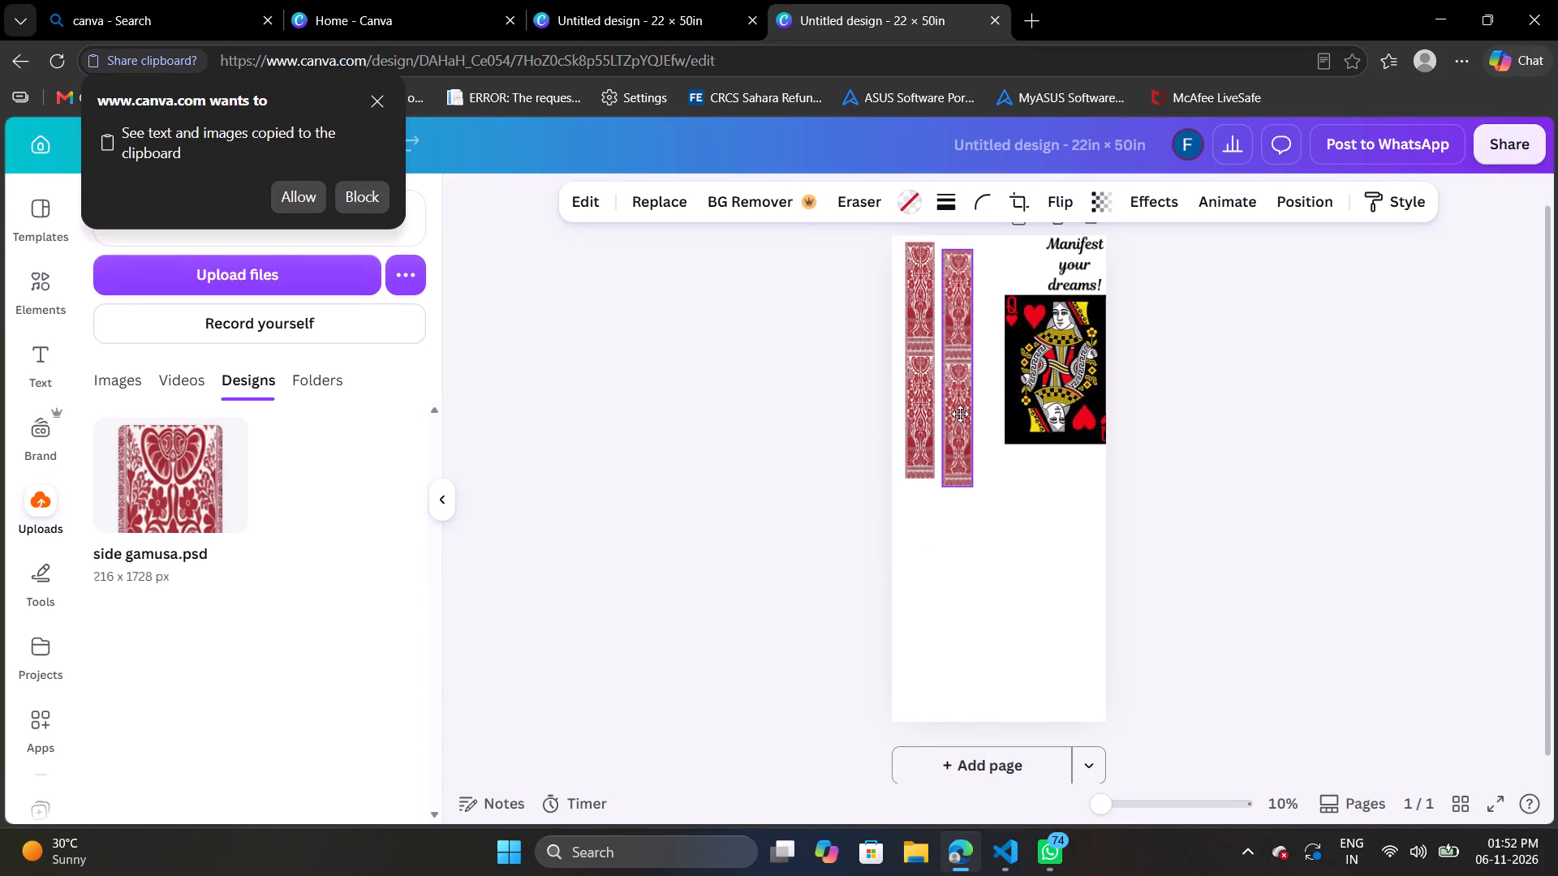
left_click_drag(960, 414, 960, 407)
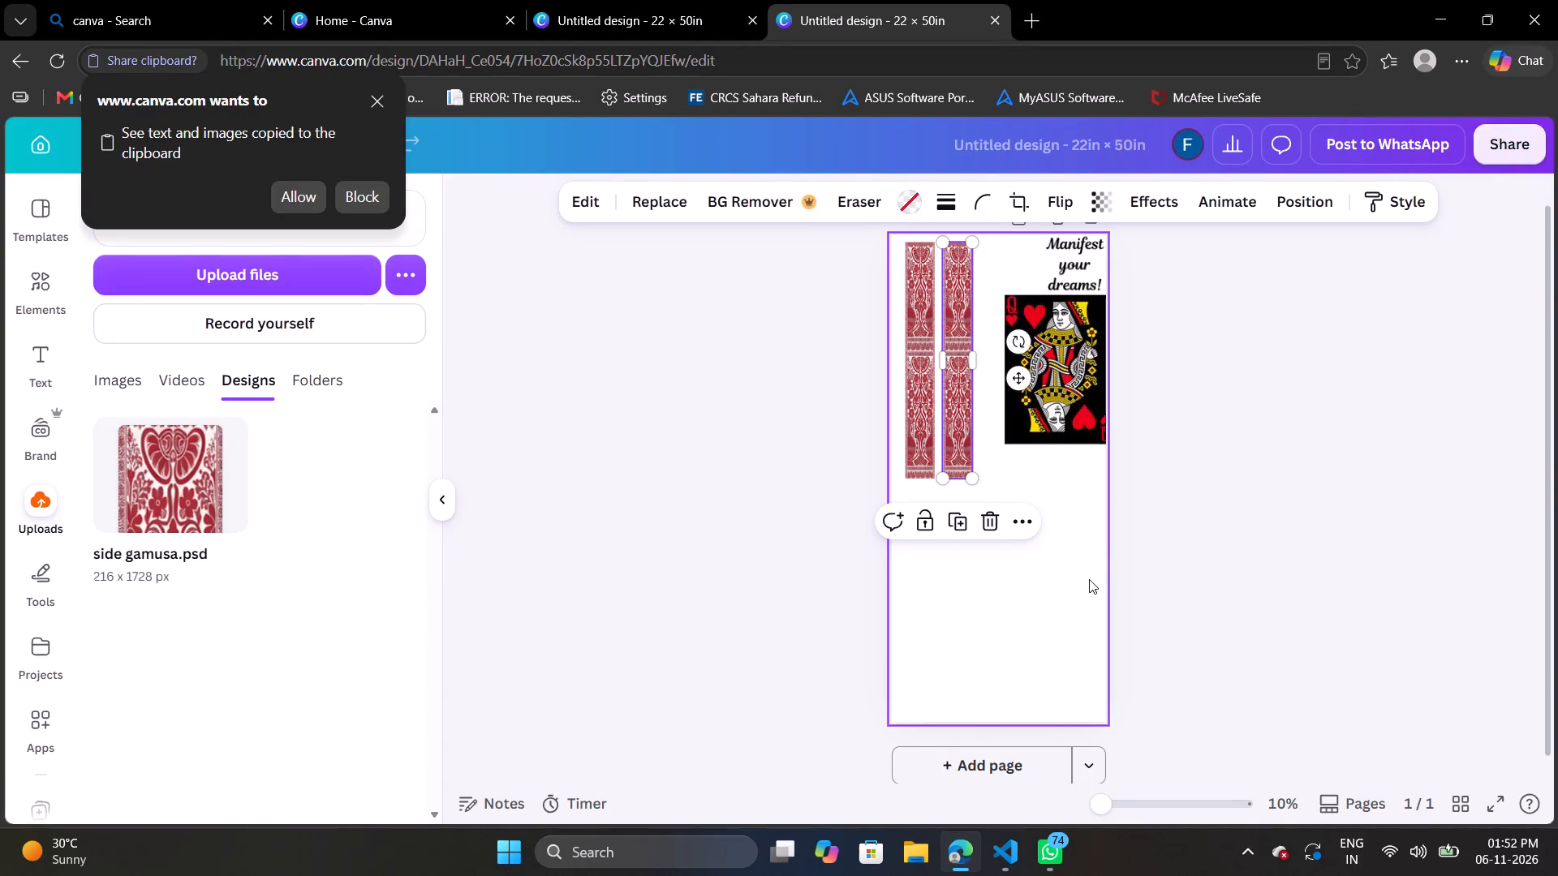
Nudge the original gamusa strip left and up into the page's top-left corner.
left_click(922, 307)
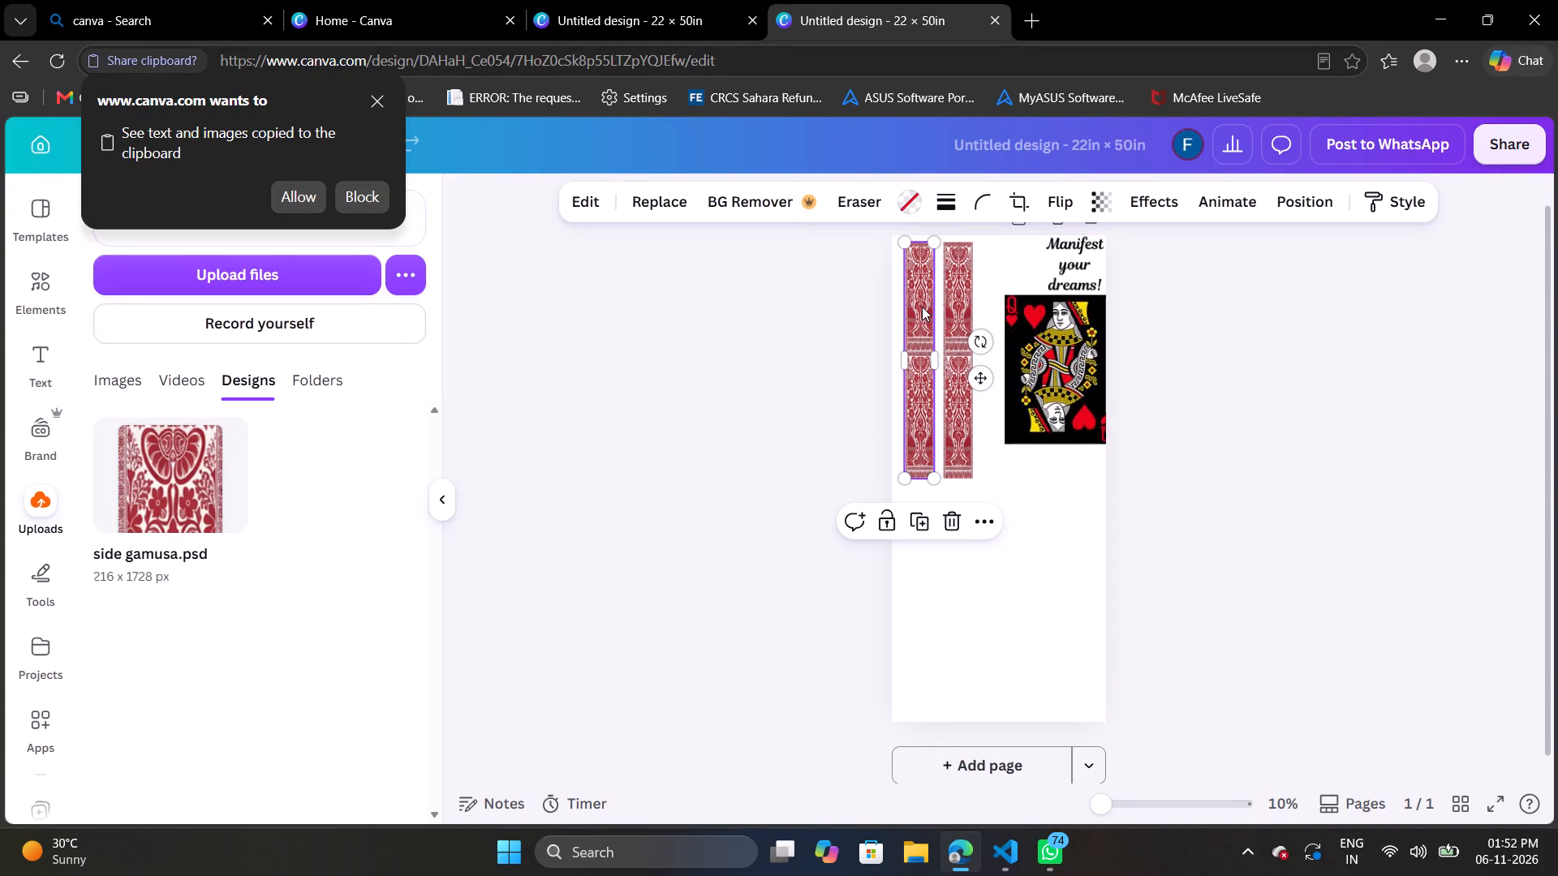
key("Left")
key("Left")
key("Left")
key("Left")
key("Left")
key("Left")
key("Left")
key("Left")
key("Left")
key("Left")
key("Left")
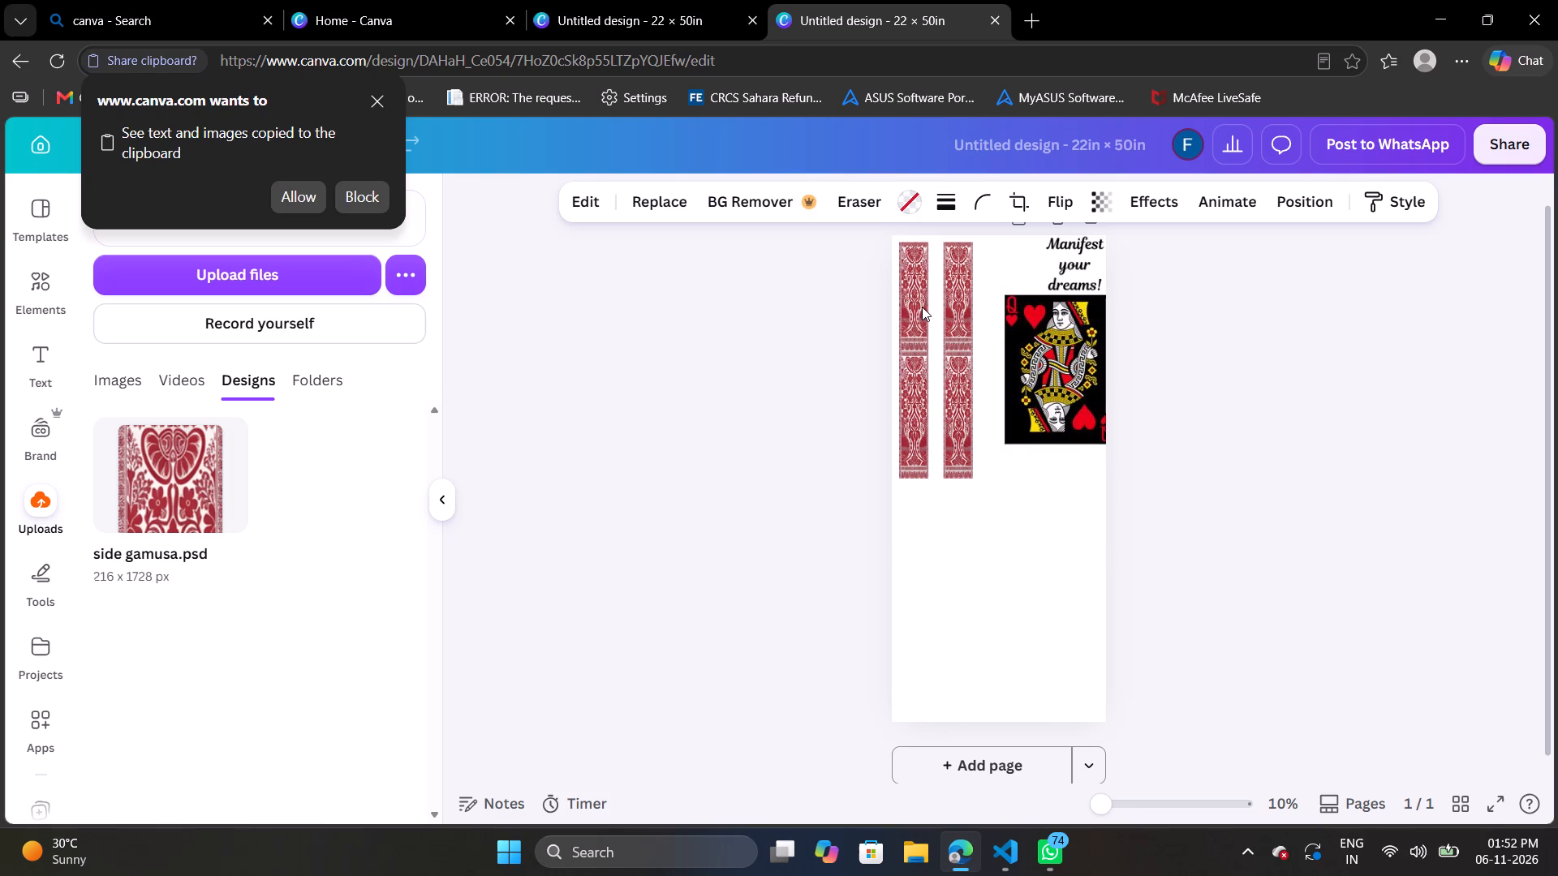
key("Left")
key("Left")
key("Left")
key("Left")
key("Left")
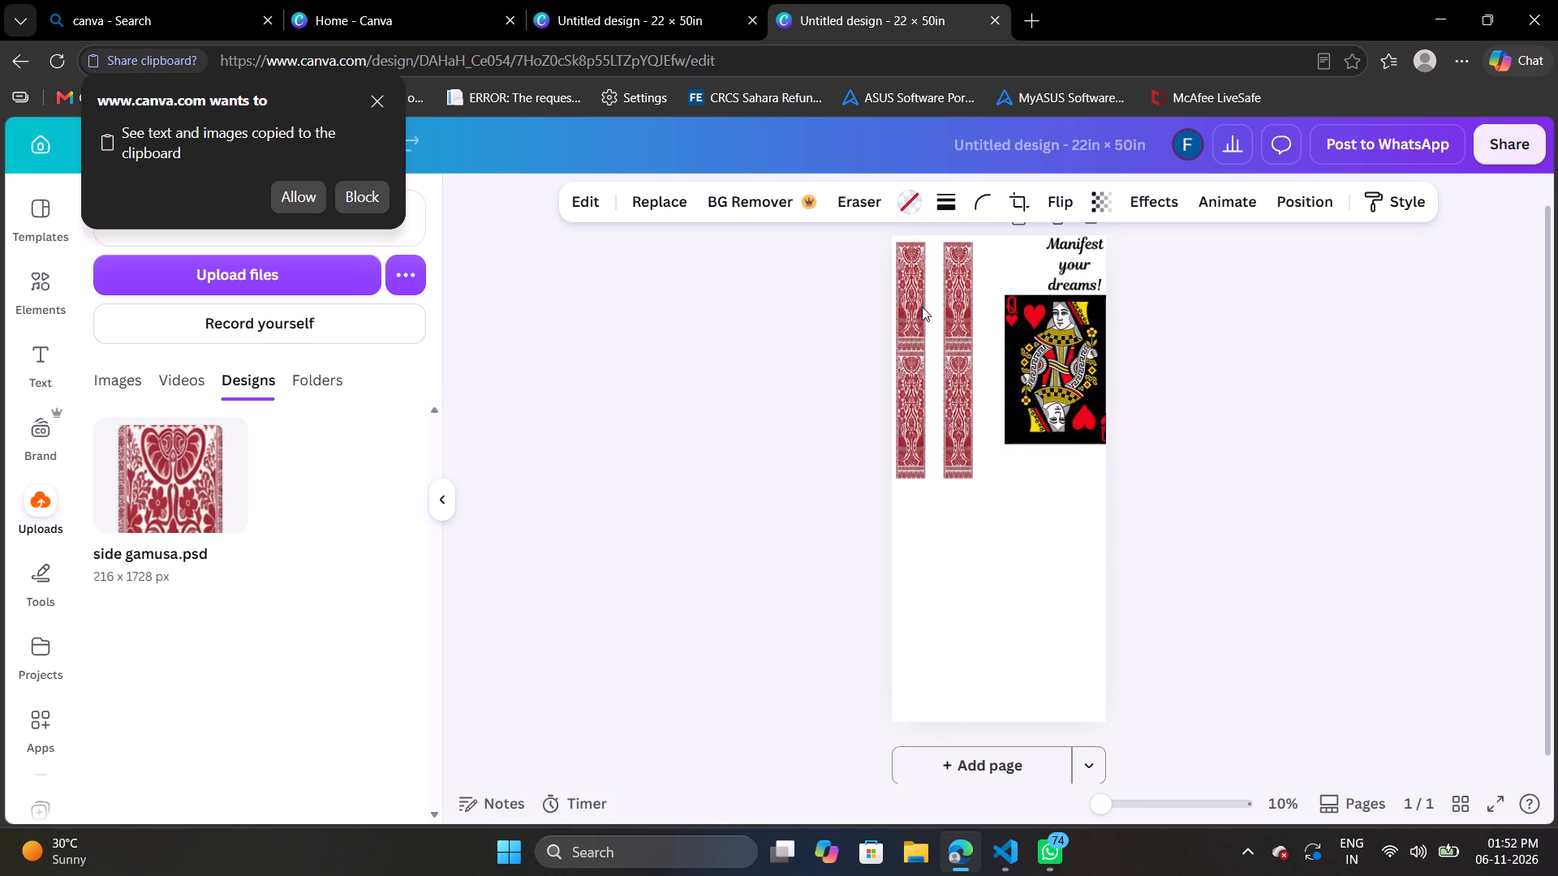
key("Left")
key("Left")
key("Up")
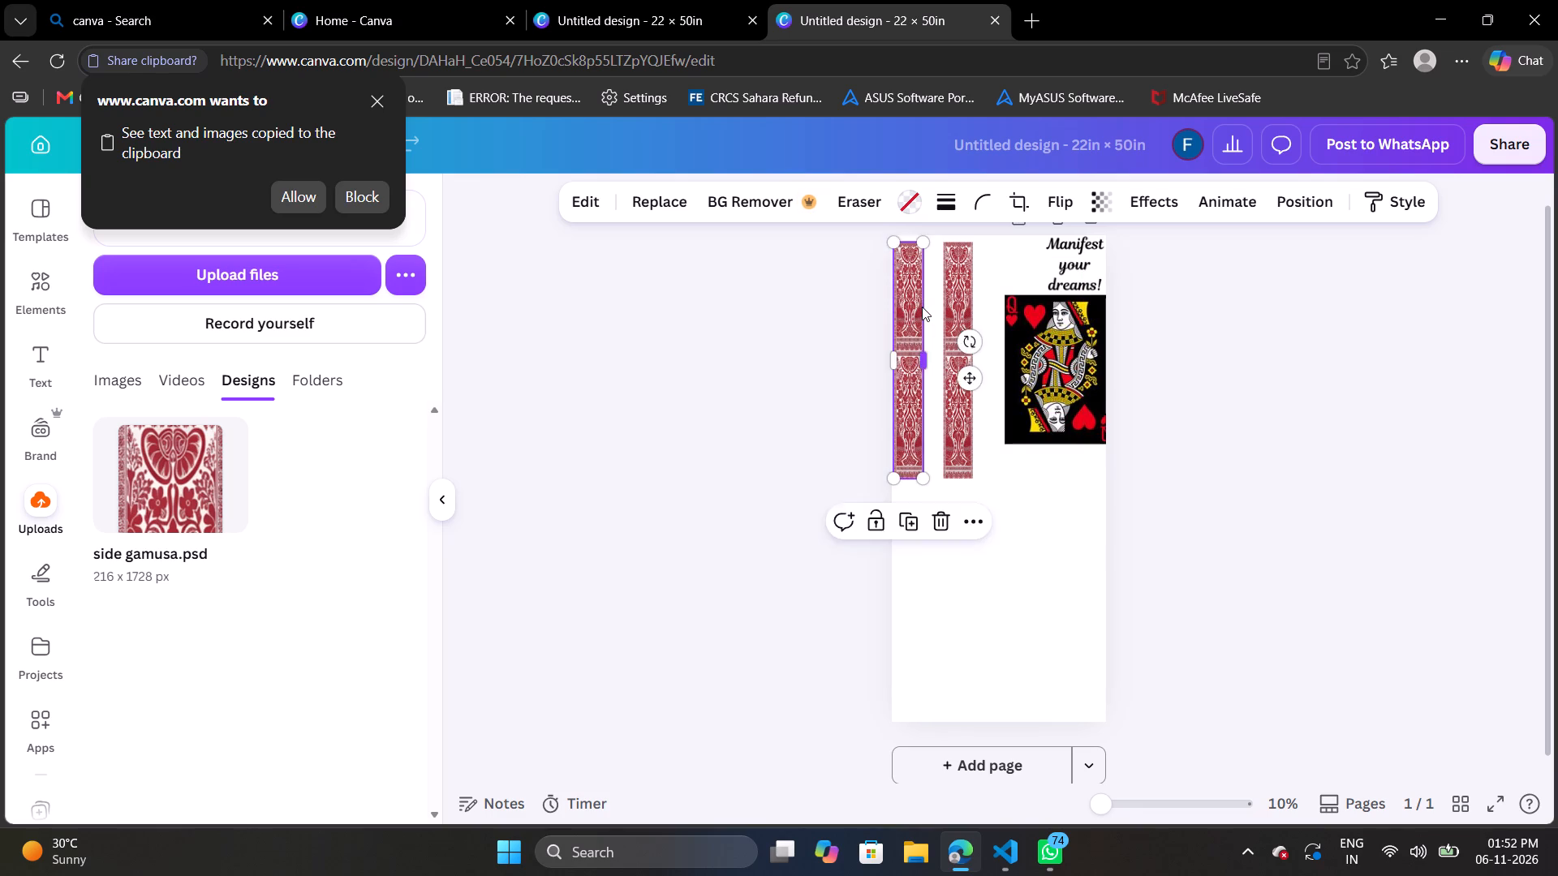
key("Up")
key("Up")
key("Up")
key("Up")
key("Up")
key("Up")
key("Up")
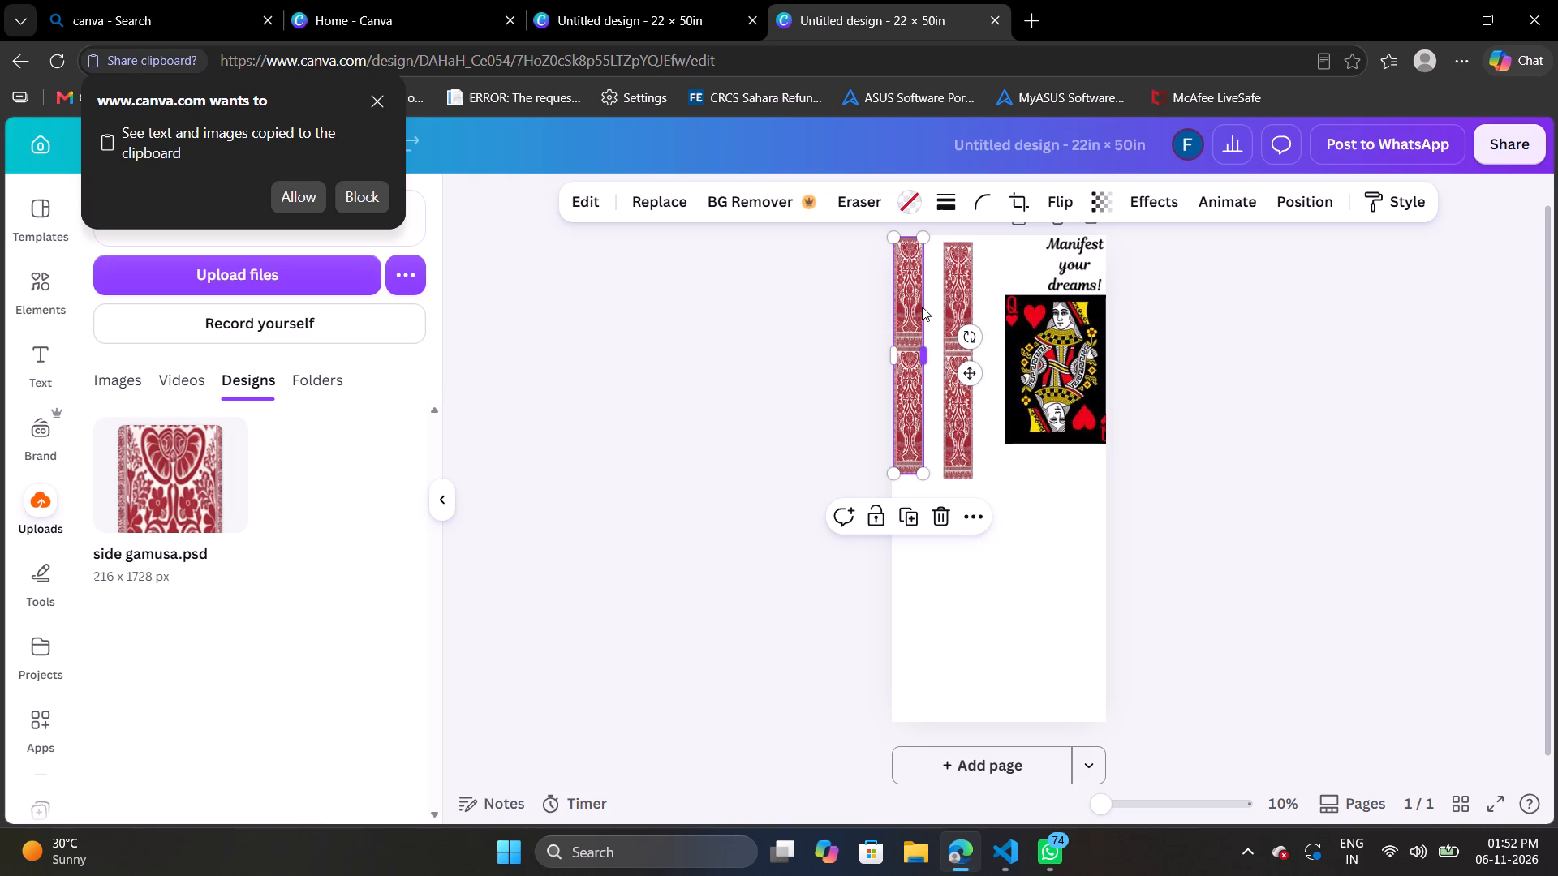
Nudge the duplicate gamusa strip left toward the first one and up until their tops are level.
left_click(958, 281)
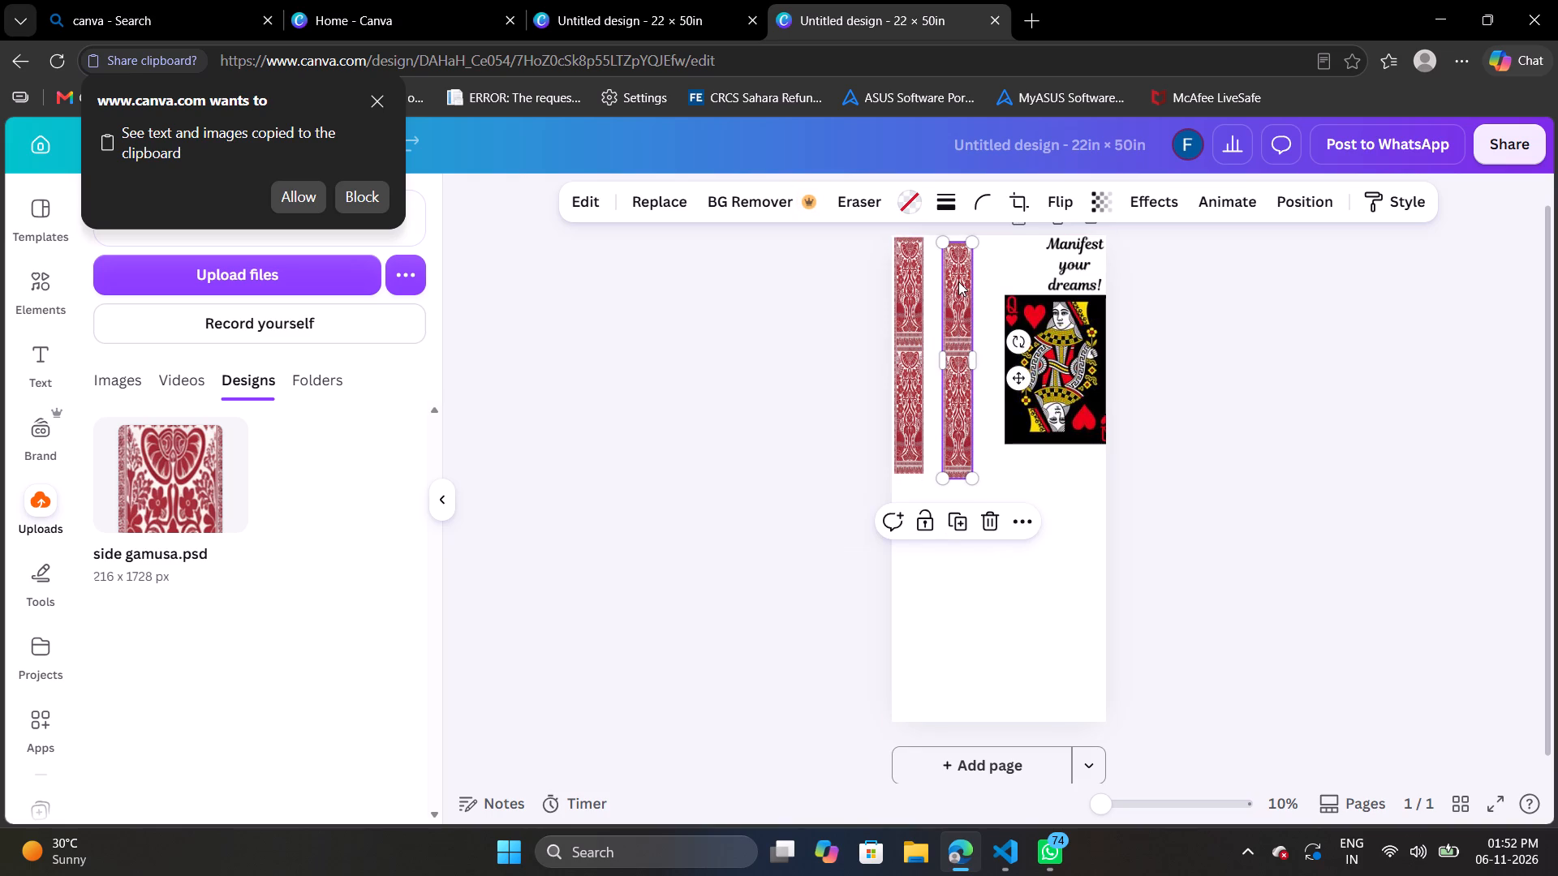
key("Left")
key("Left")
key("Left")
key("Left")
key("Left")
key("Left")
key("Left")
key("Left")
key("Left")
key("Left")
key("Left")
key("Up")
key("Up")
key("Up")
key("Up")
key("Up")
key("Up")
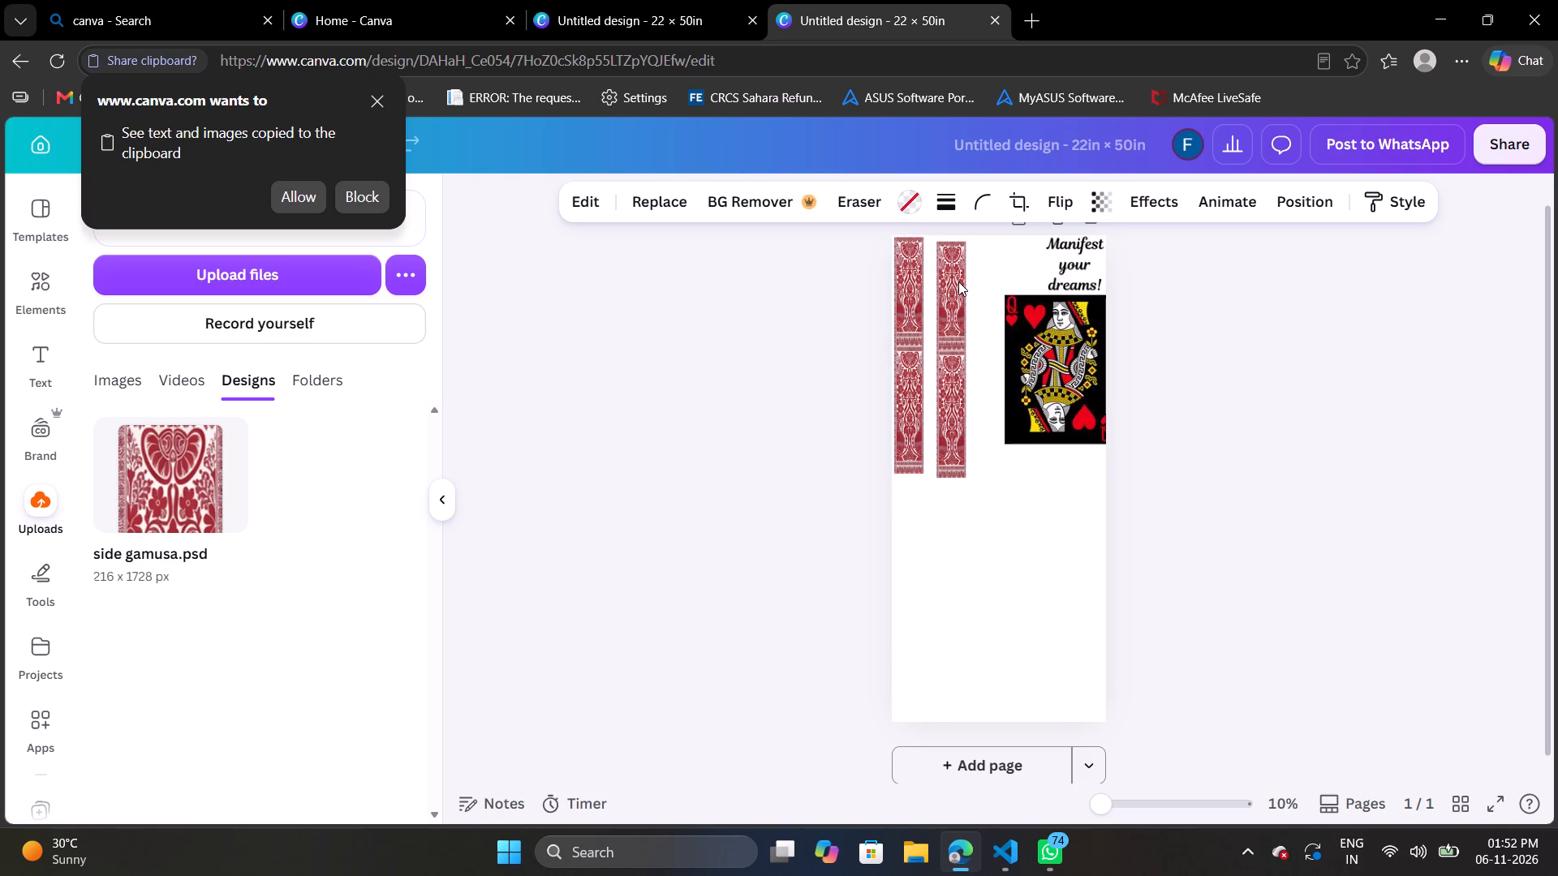
key("Up")
key("Left")
key("Left")
key("Left")
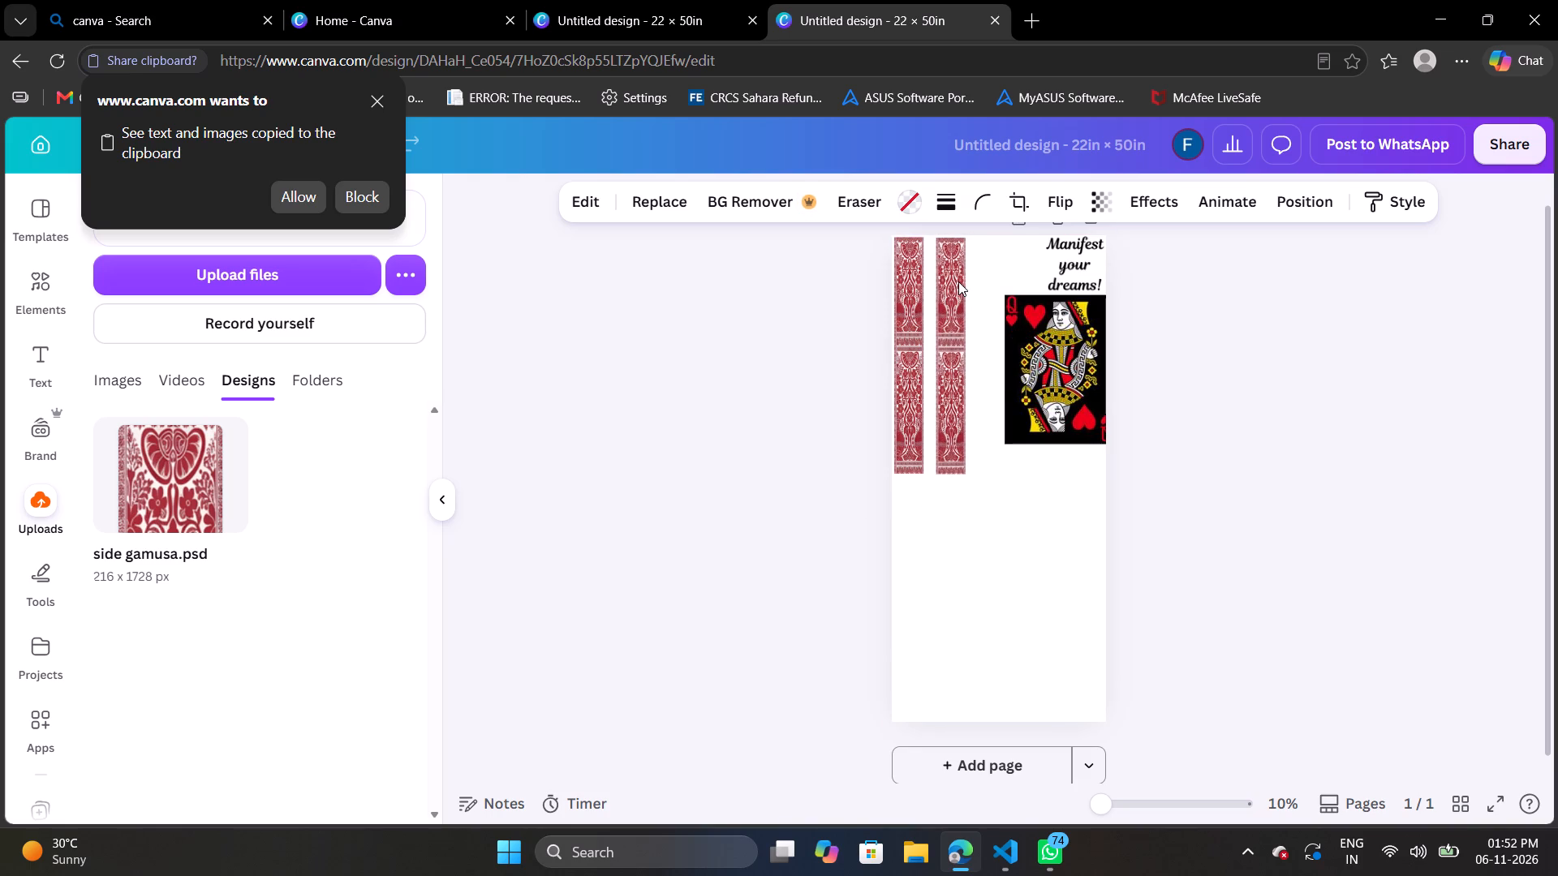
Nudge the duplicate gamusa strip further left and slightly up, leaving only a narrow gap beside the first strip.
key("Left")
key("Left")
key("Left")
key("Left")
key("Left")
key("Left")
key("Left")
key("Left")
key("Left")
key("Left")
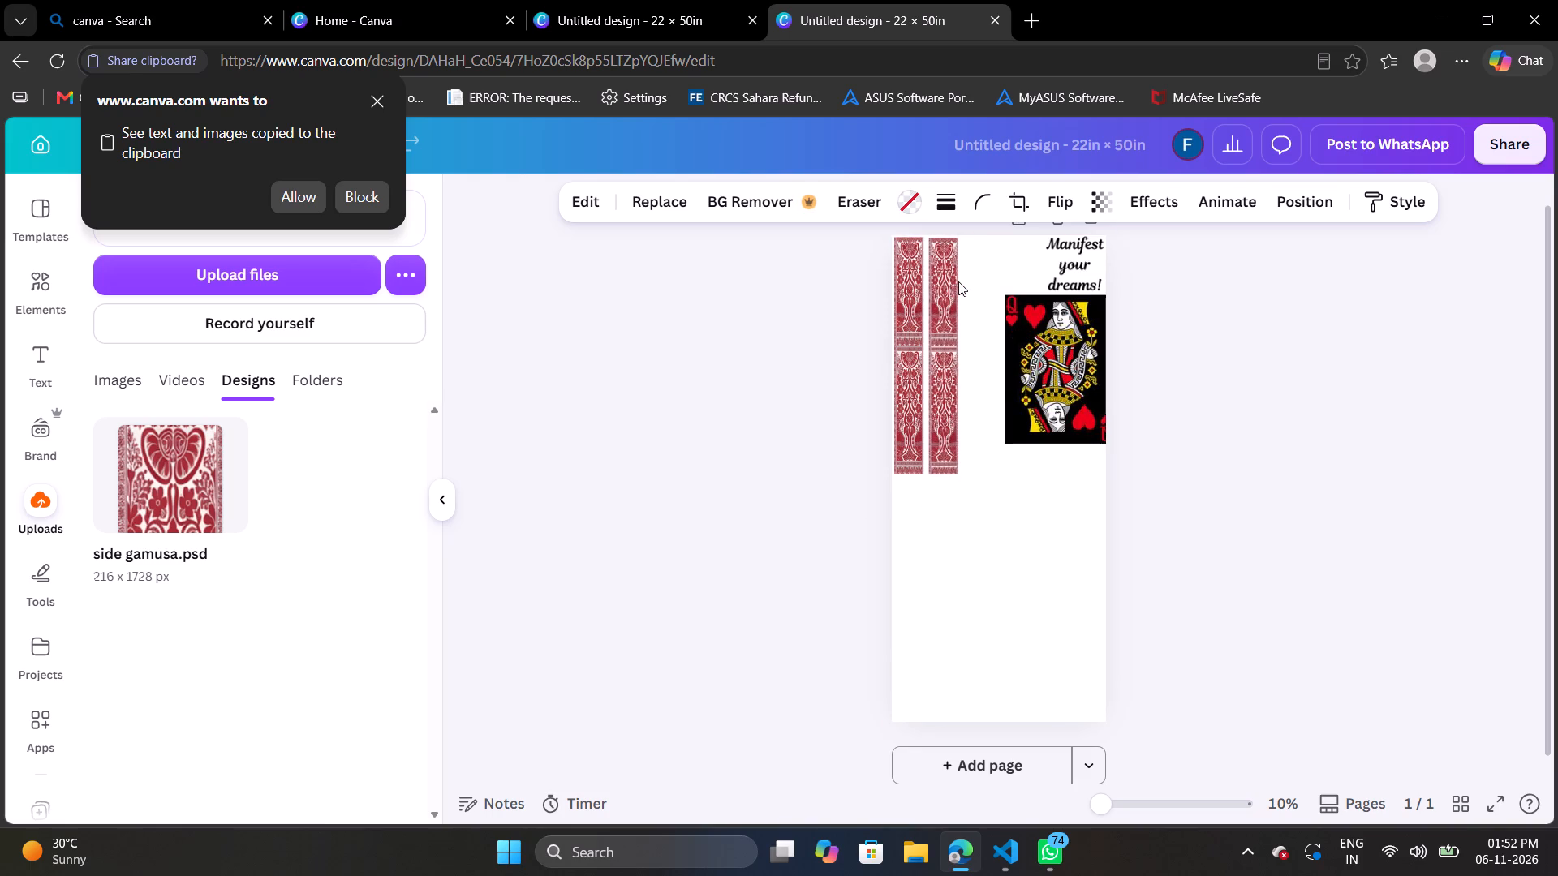
key("Left")
key("Left")
key("Up")
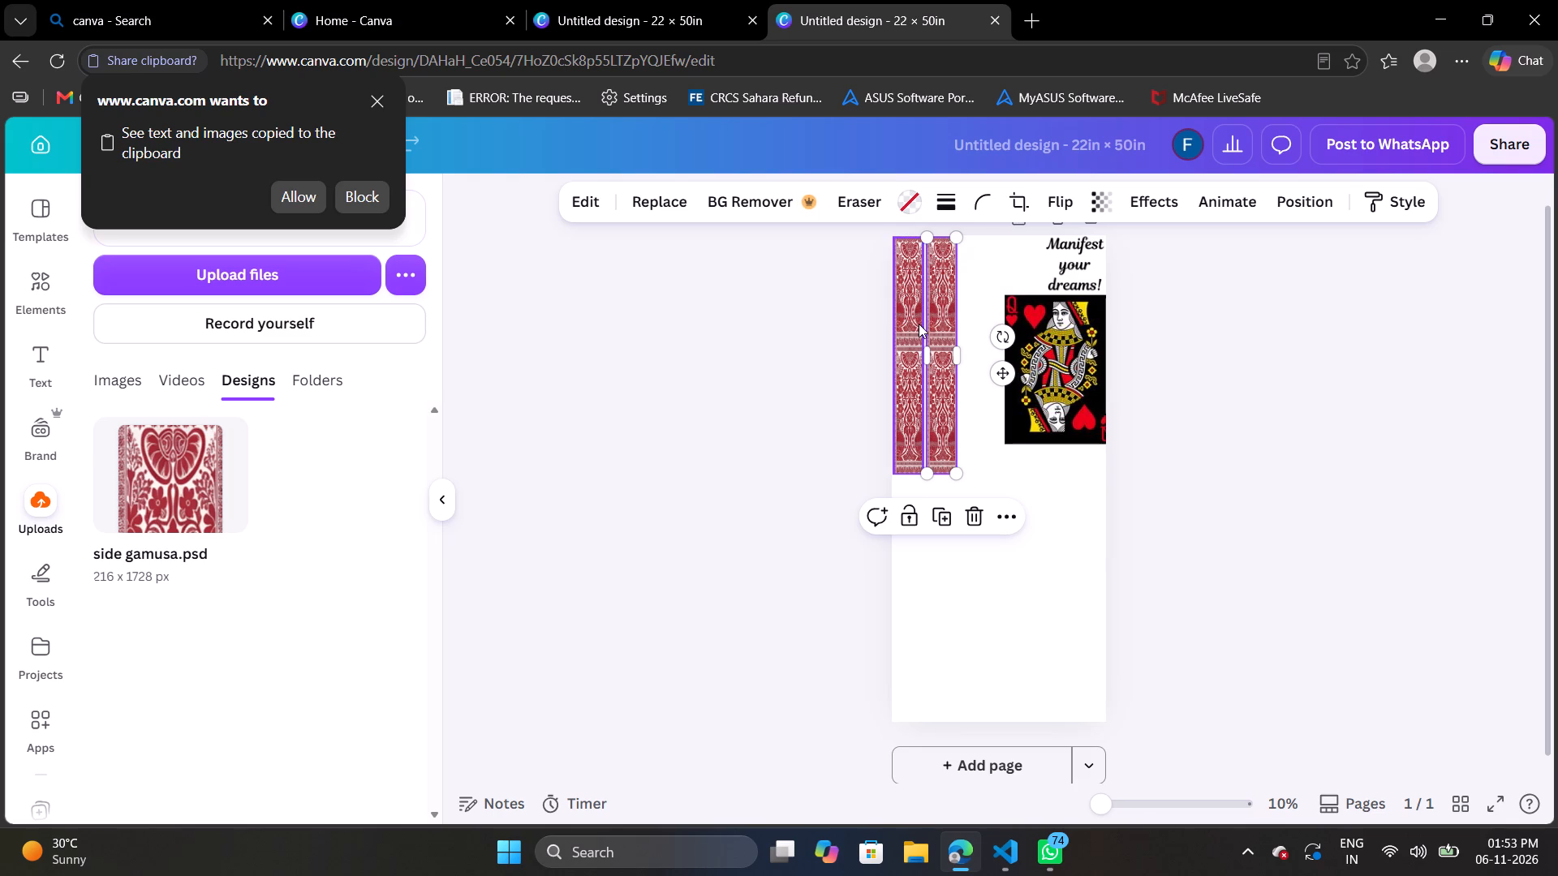
Nudge the original gamusa strip slightly left and up, closer to the page's top-left corner.
key("ctrl+equal")
scroll(912, 328, "up", 5)
left_click(785, 373)
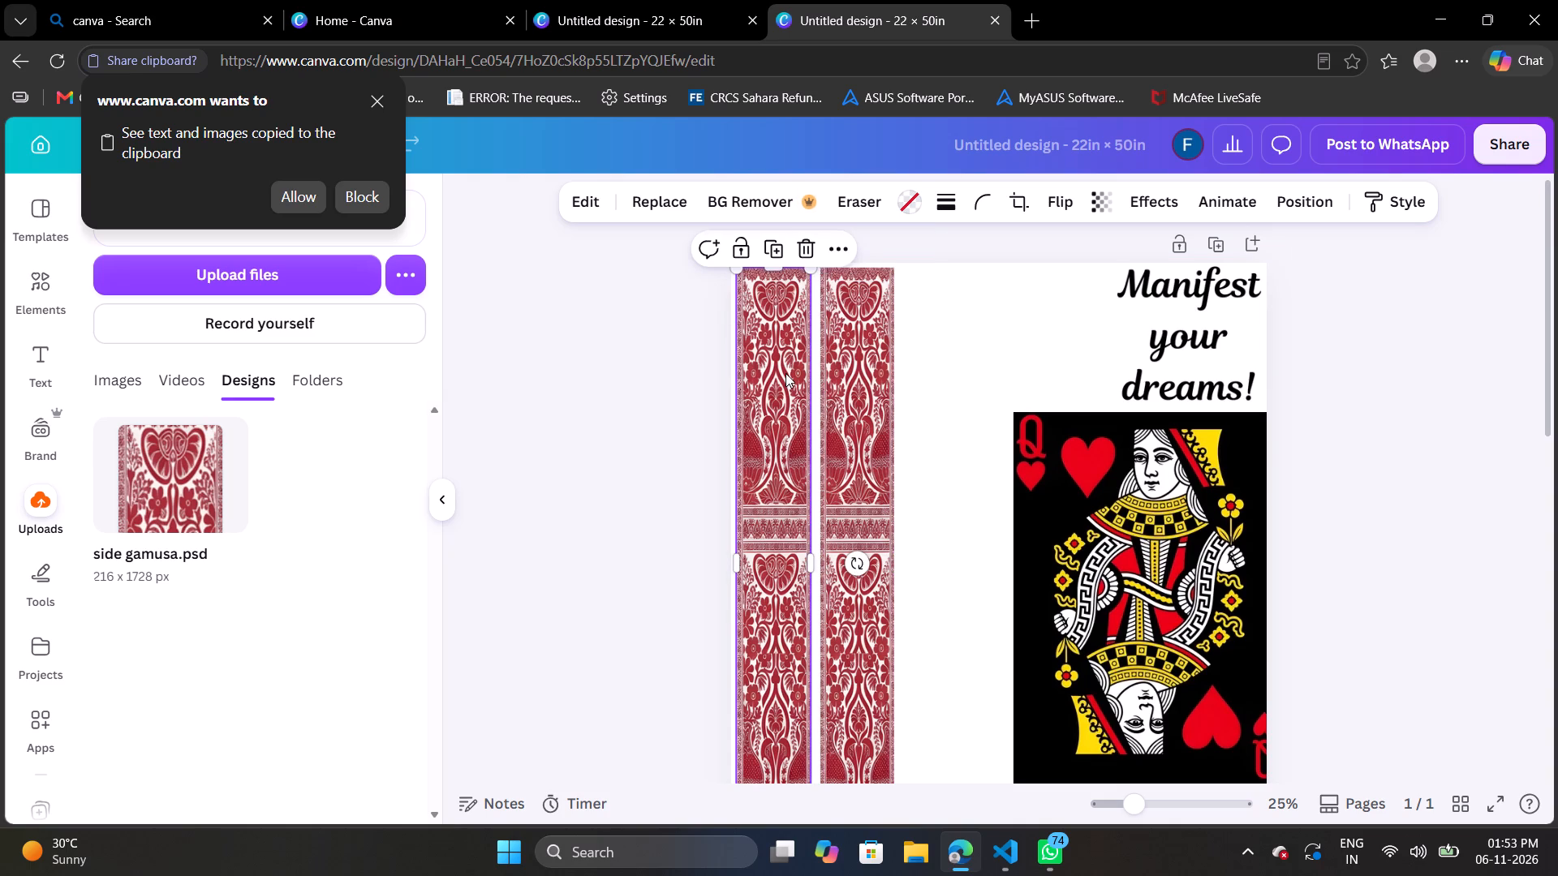
key("Left")
key("Up")
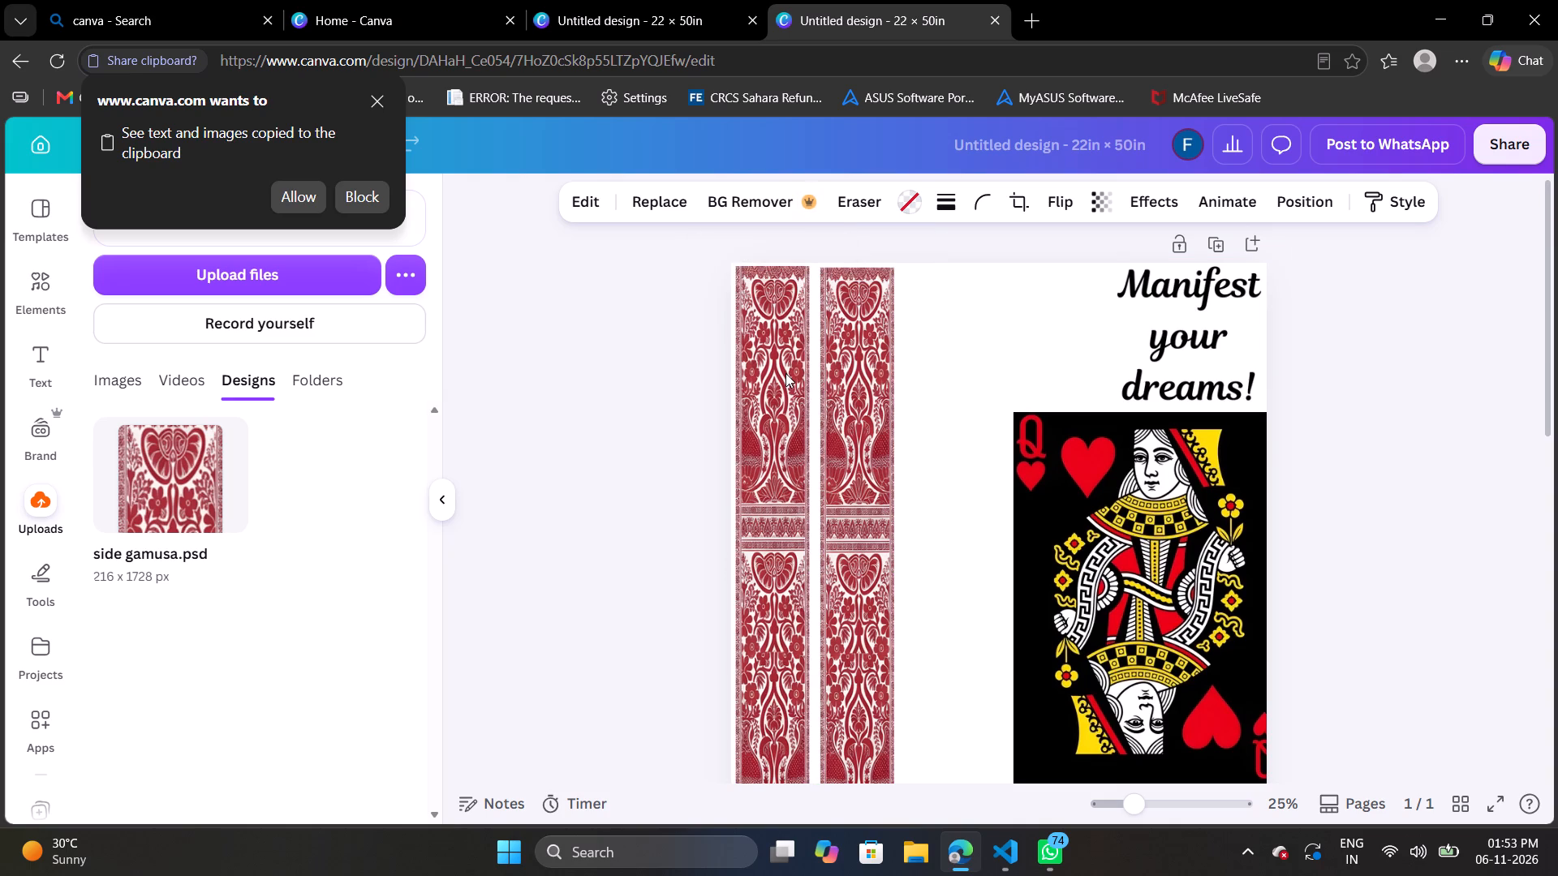
Nudge the duplicate gamusa strip left and up so it sits tight beside the first with level tops.
left_click(846, 376)
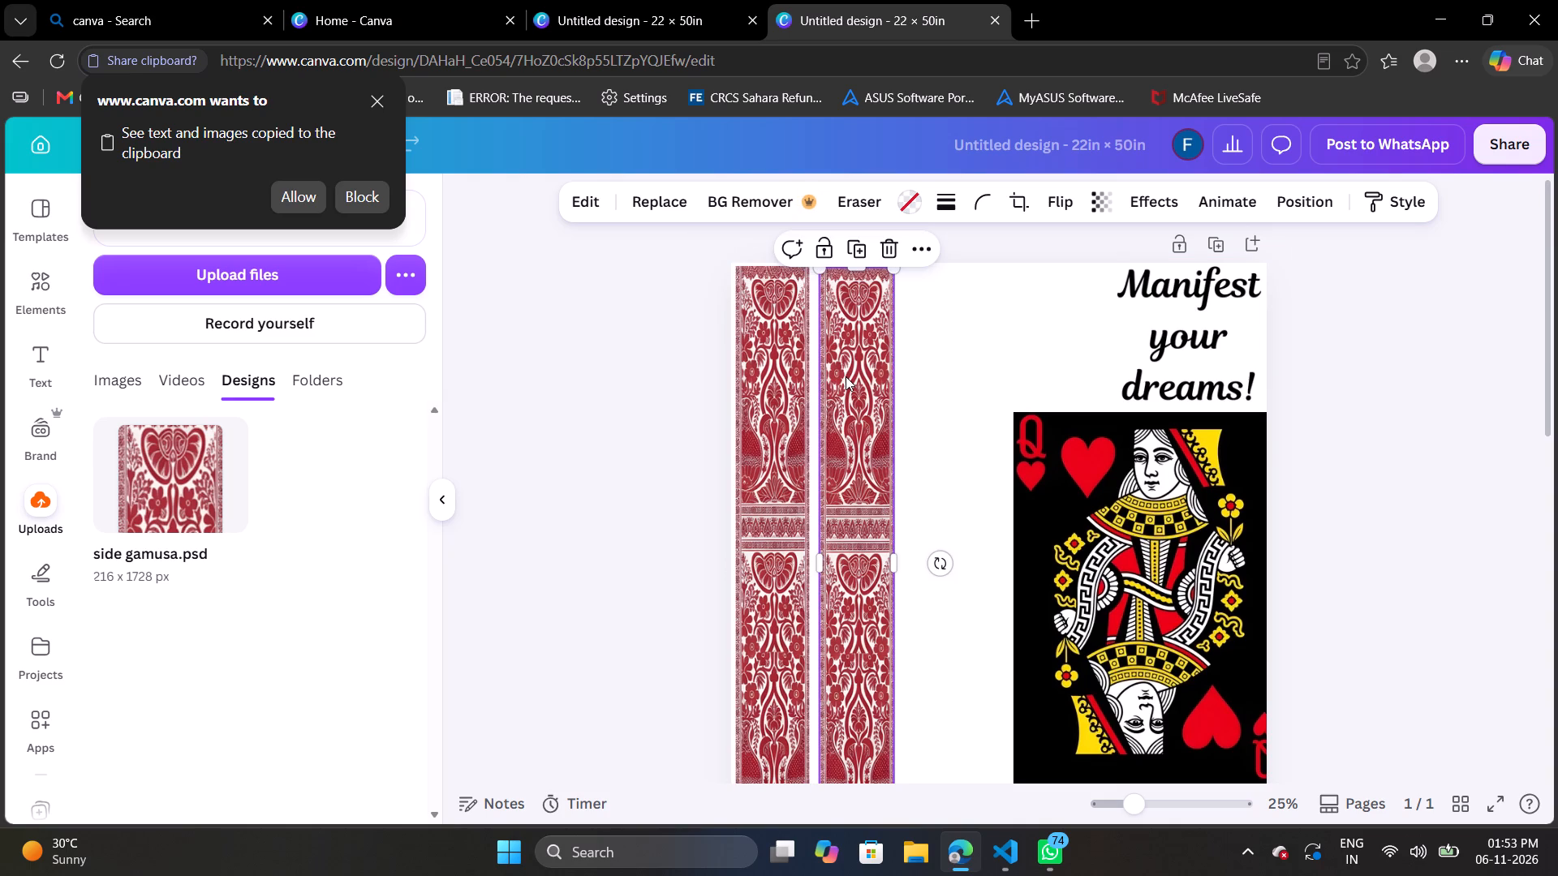
key("Left")
key("Left")
key("Left")
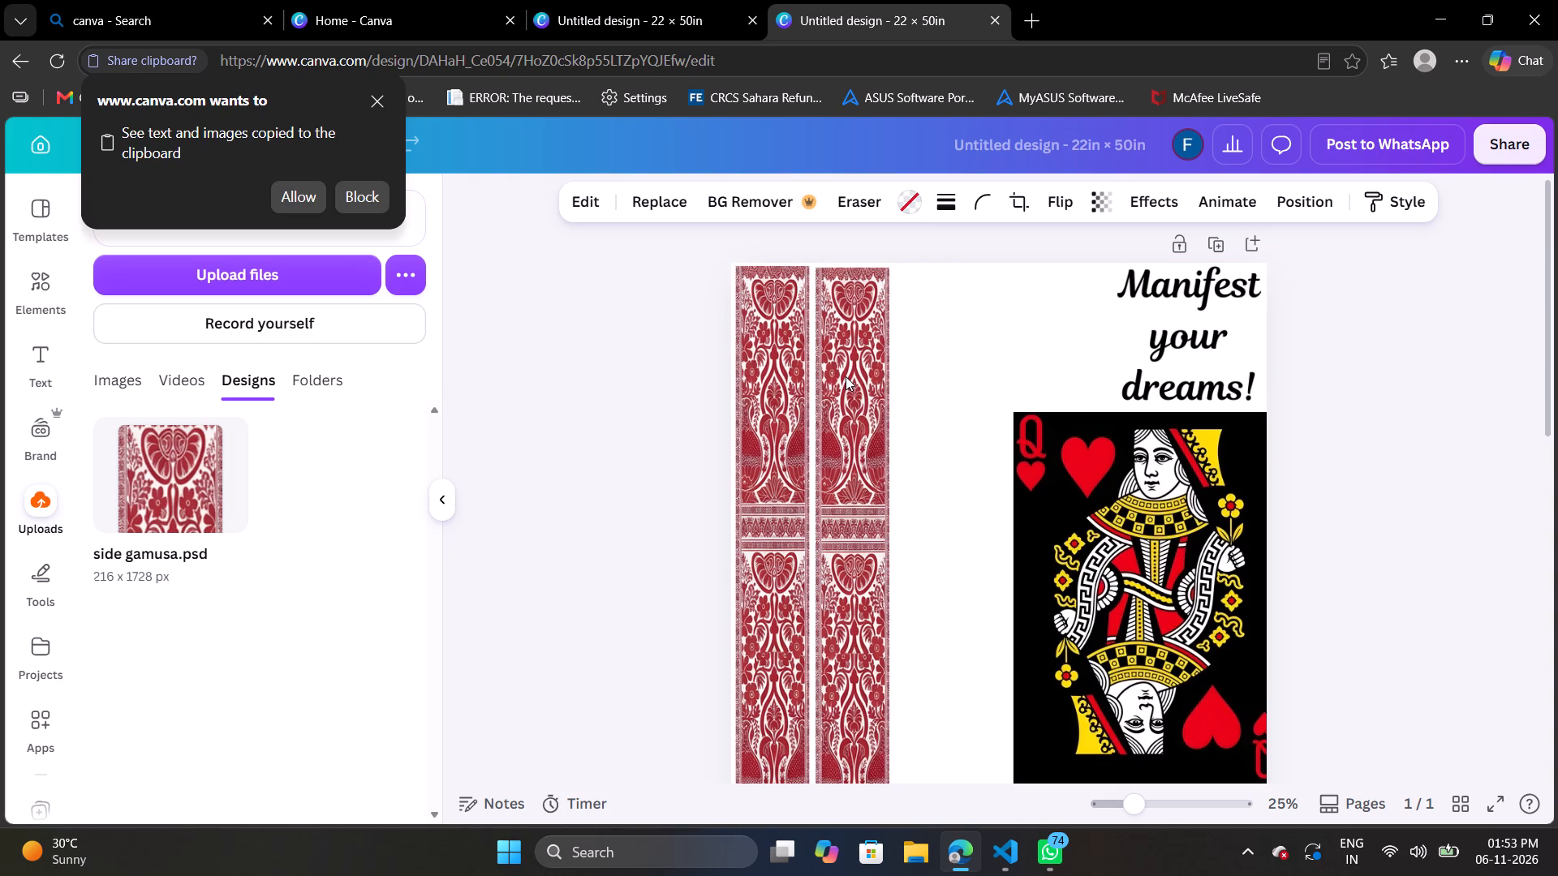
key("Left")
key("Up")
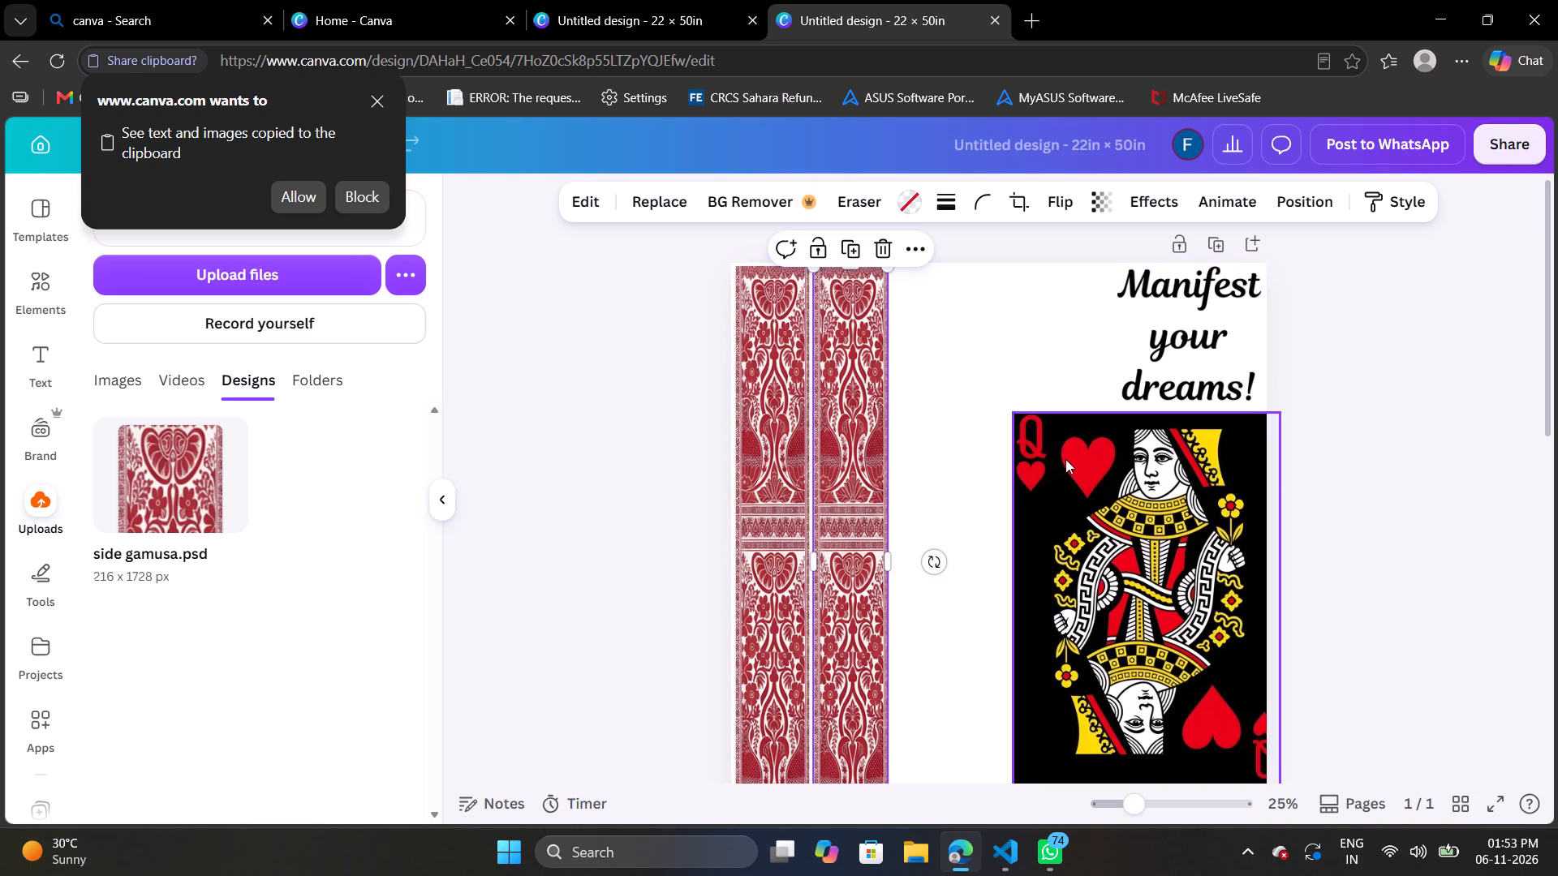
Nudge the queen card left until its full width fits just inside the page's right edge.
left_click(1095, 486)
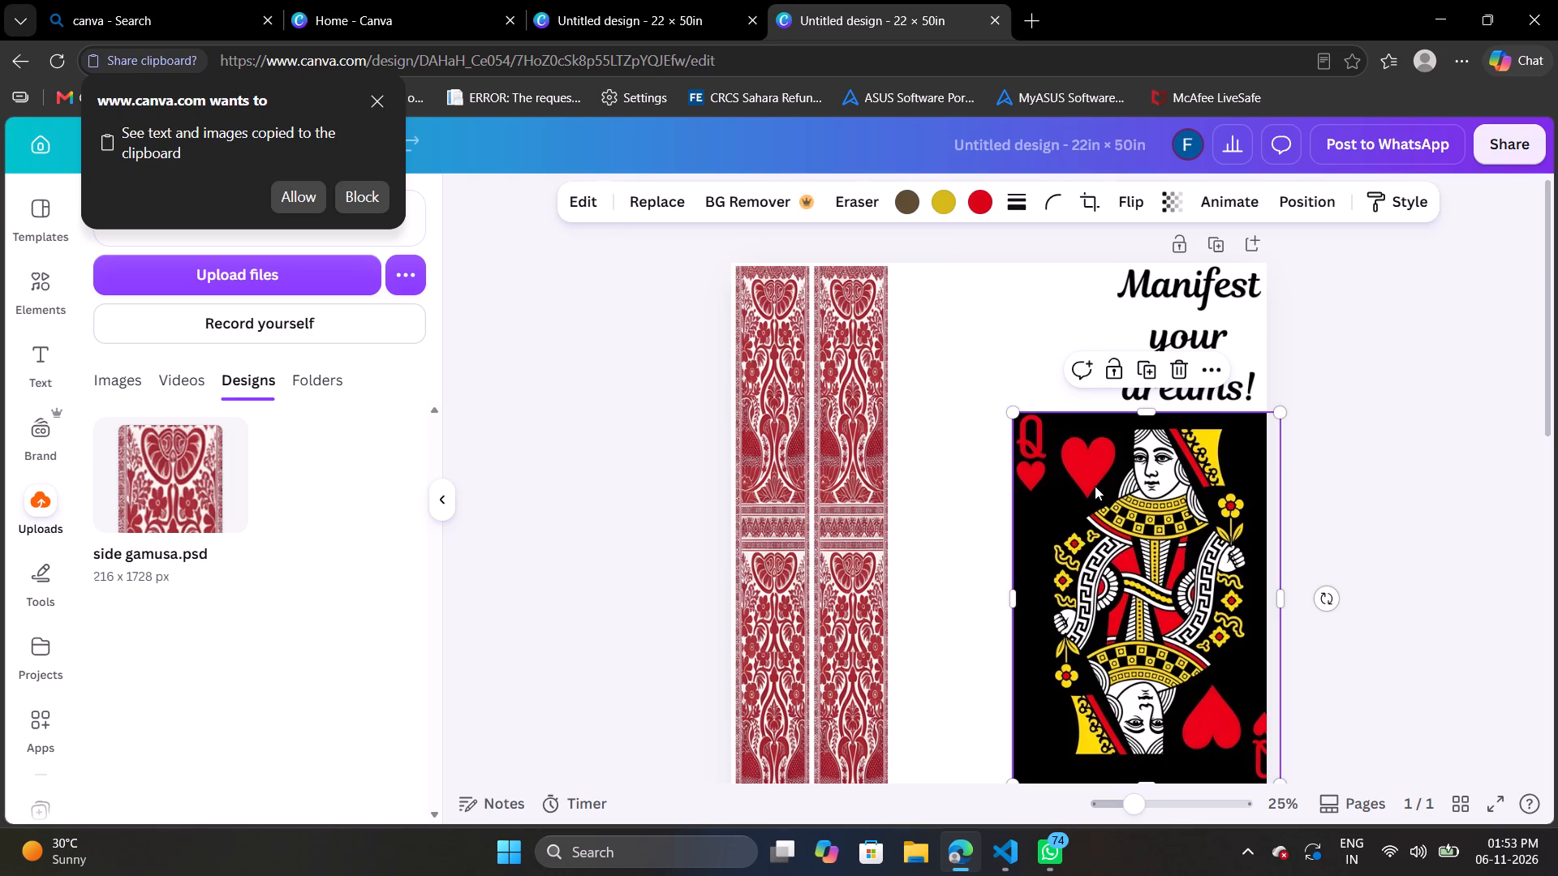
key("Left")
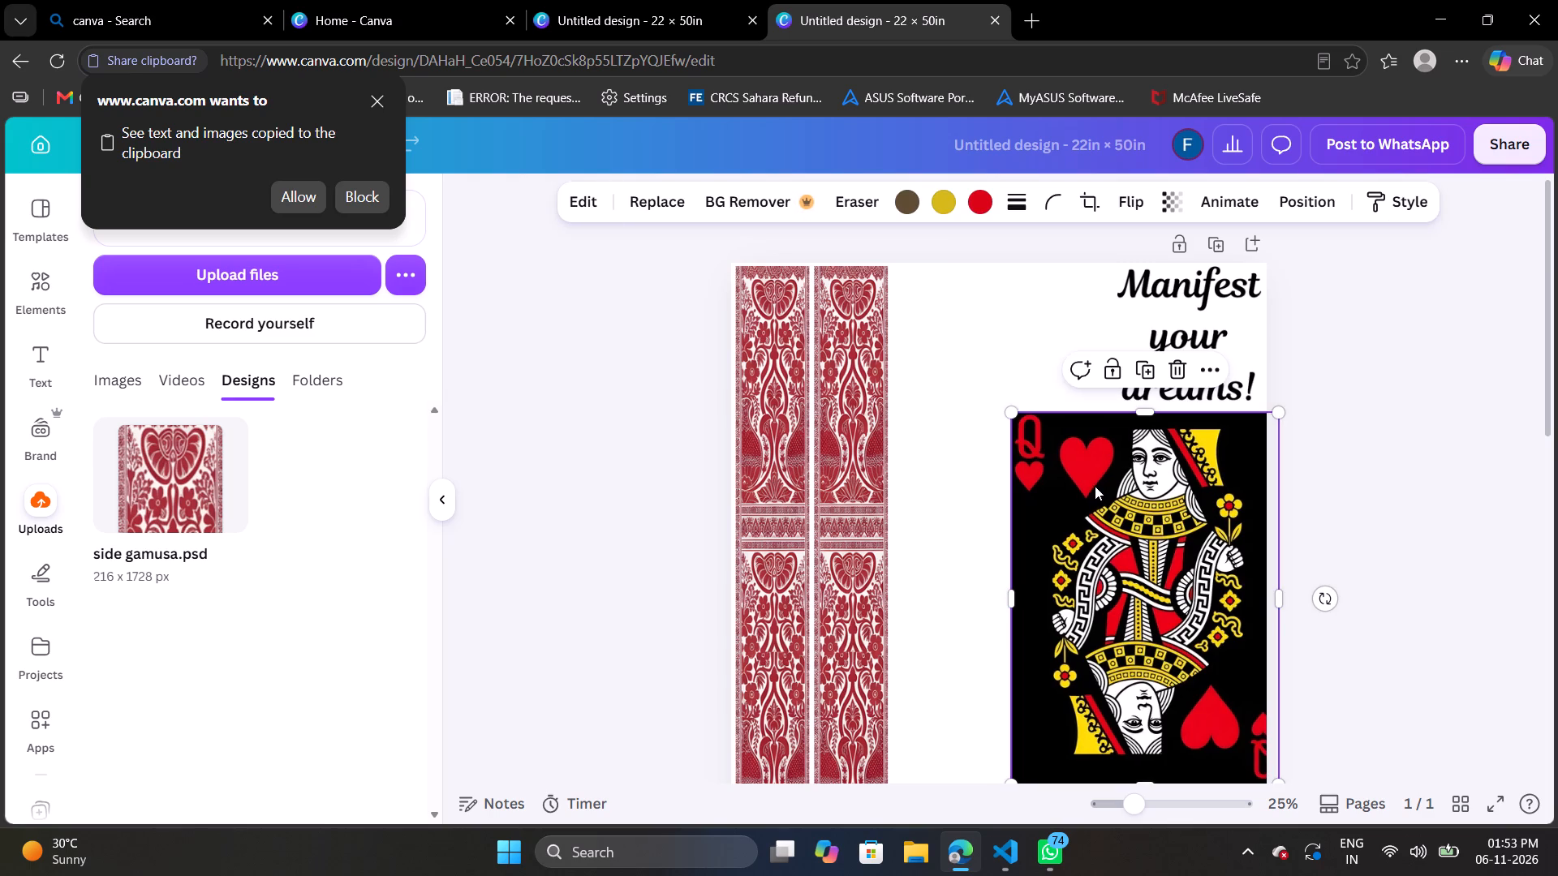
key("Left")
key("Left")
key("Left")
key("Left")
key("Left")
key("Left")
key("Left")
key("Left")
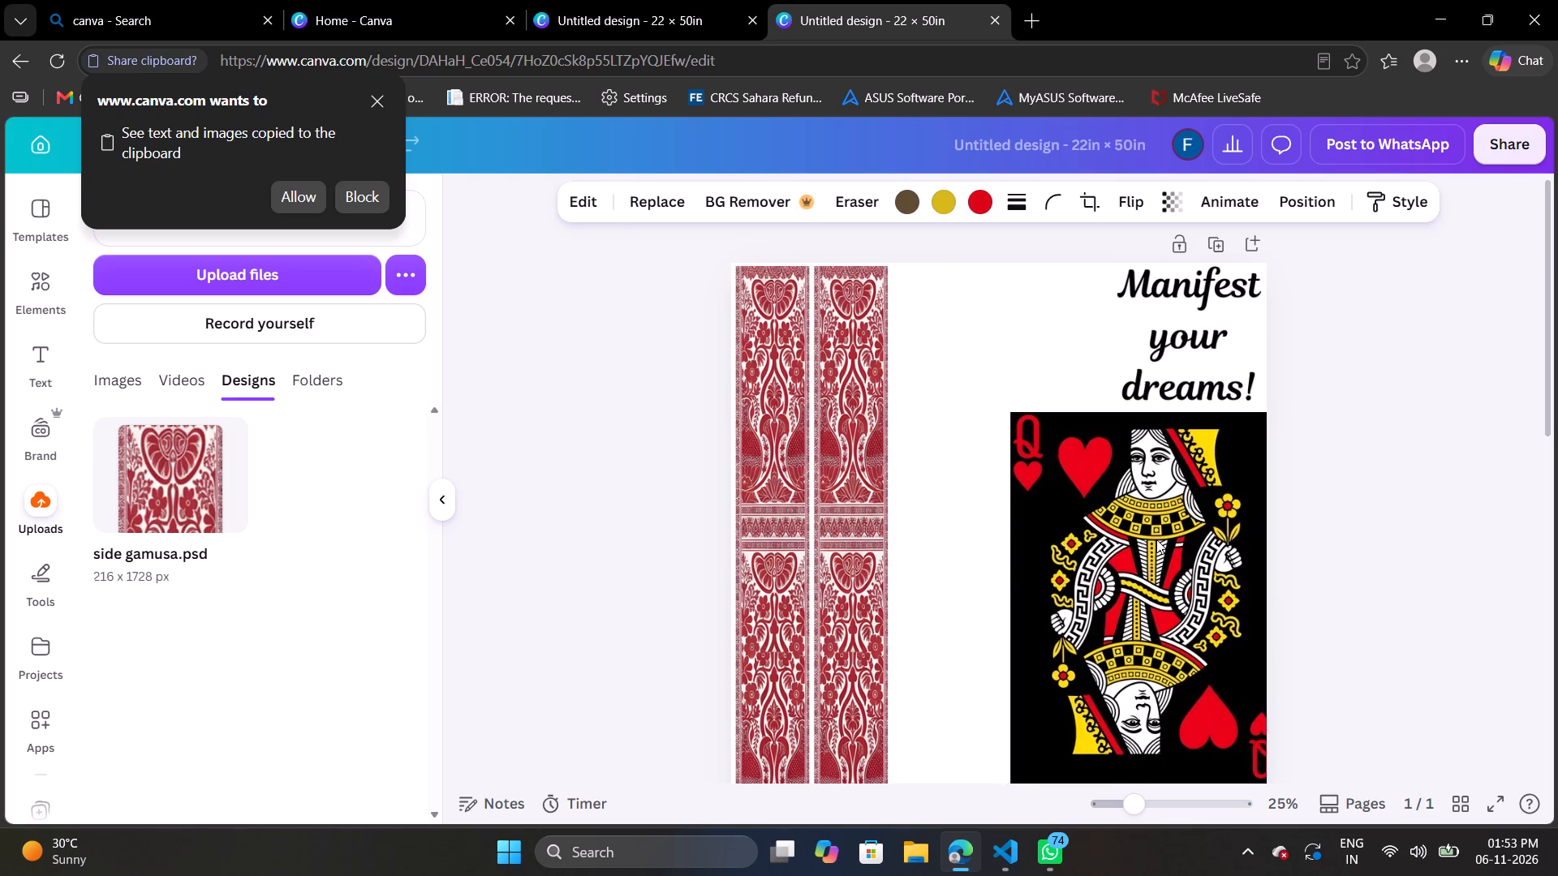
key("Left")
key("Left")
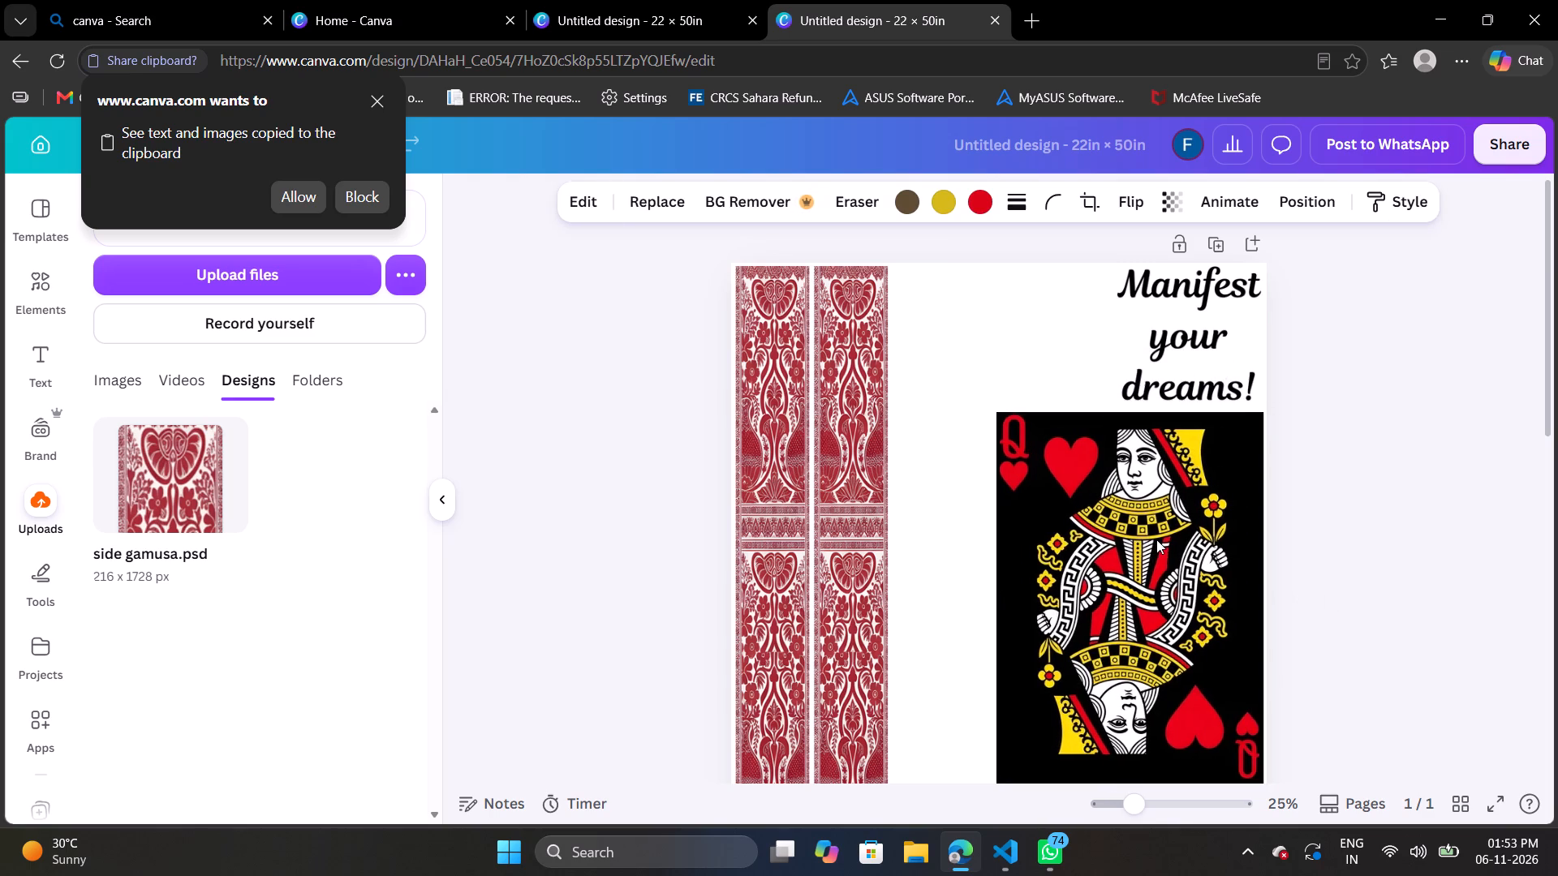
left_click(996, 332)
Nudge the "Manifest your dreams!" lettering up and right, aligning it with the page top and the queen card's right edge.
left_click(1216, 324)
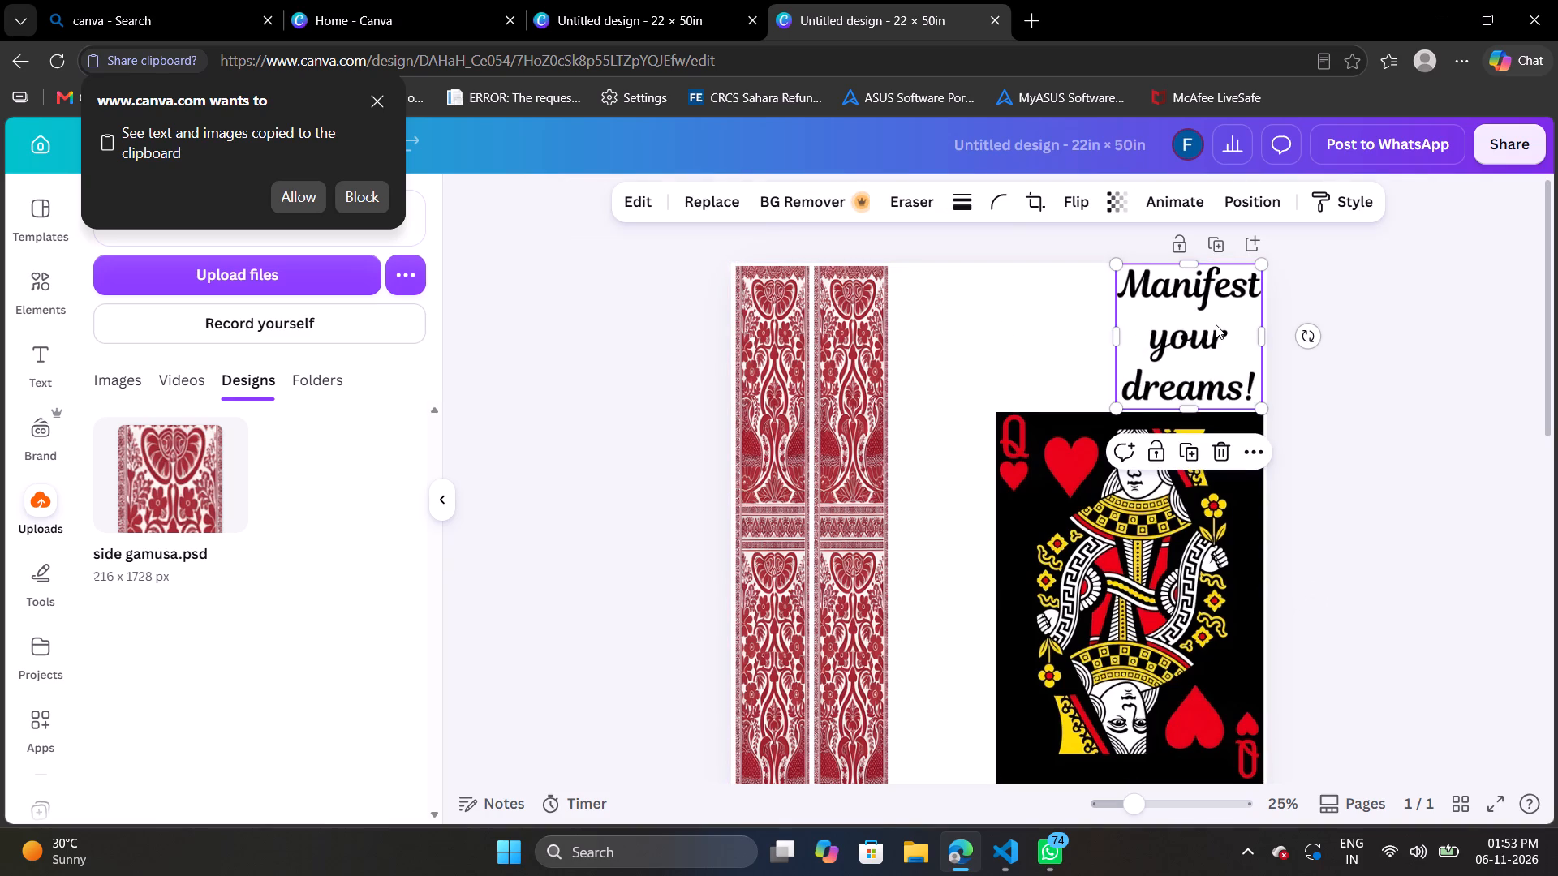
key("Up")
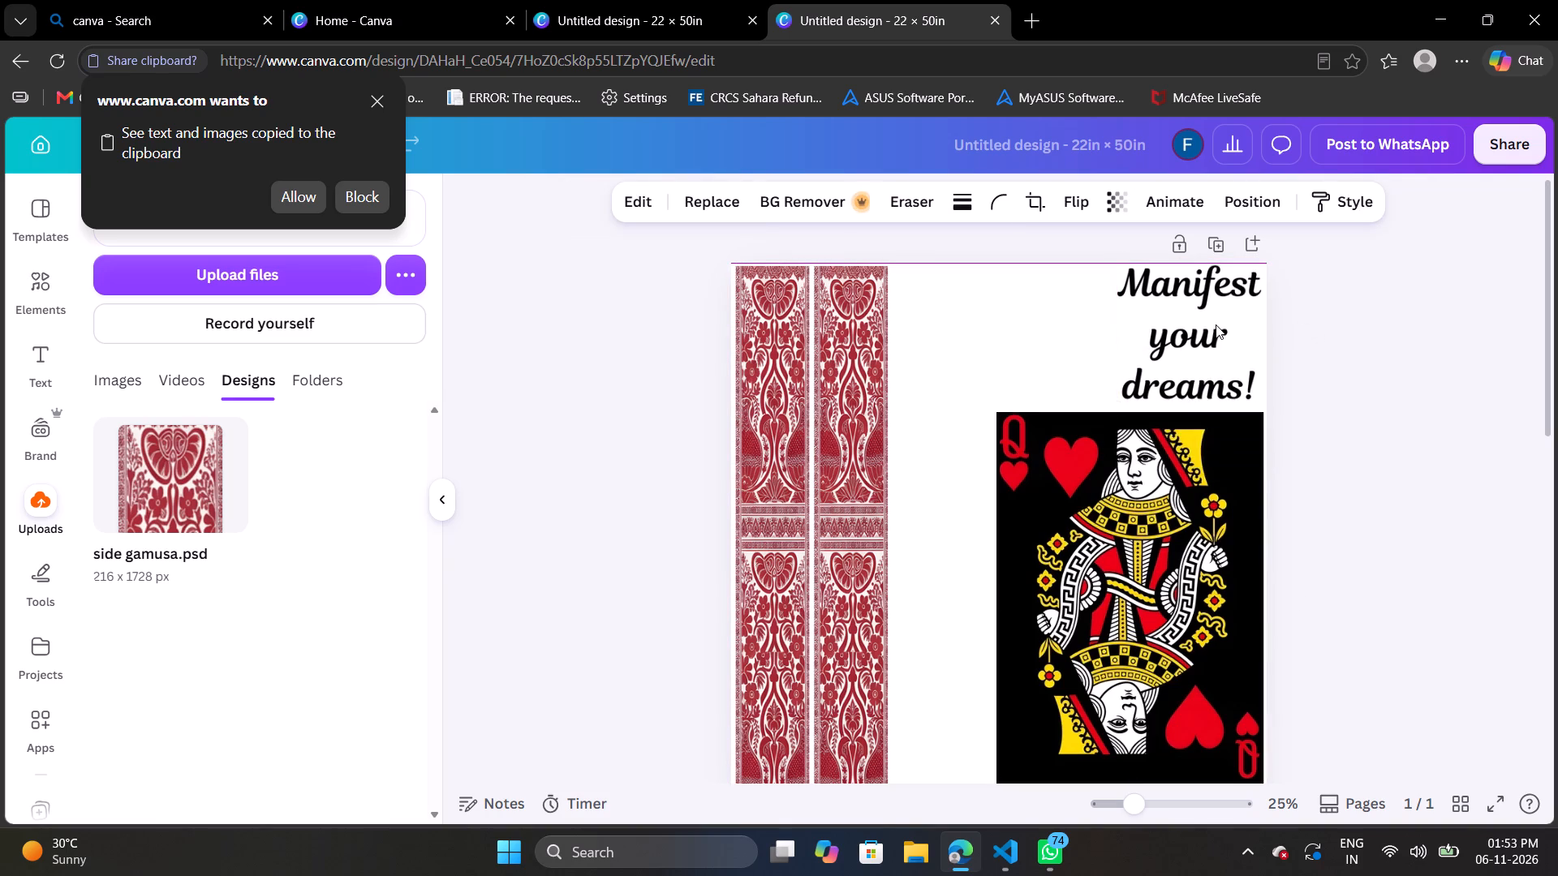
key("Right")
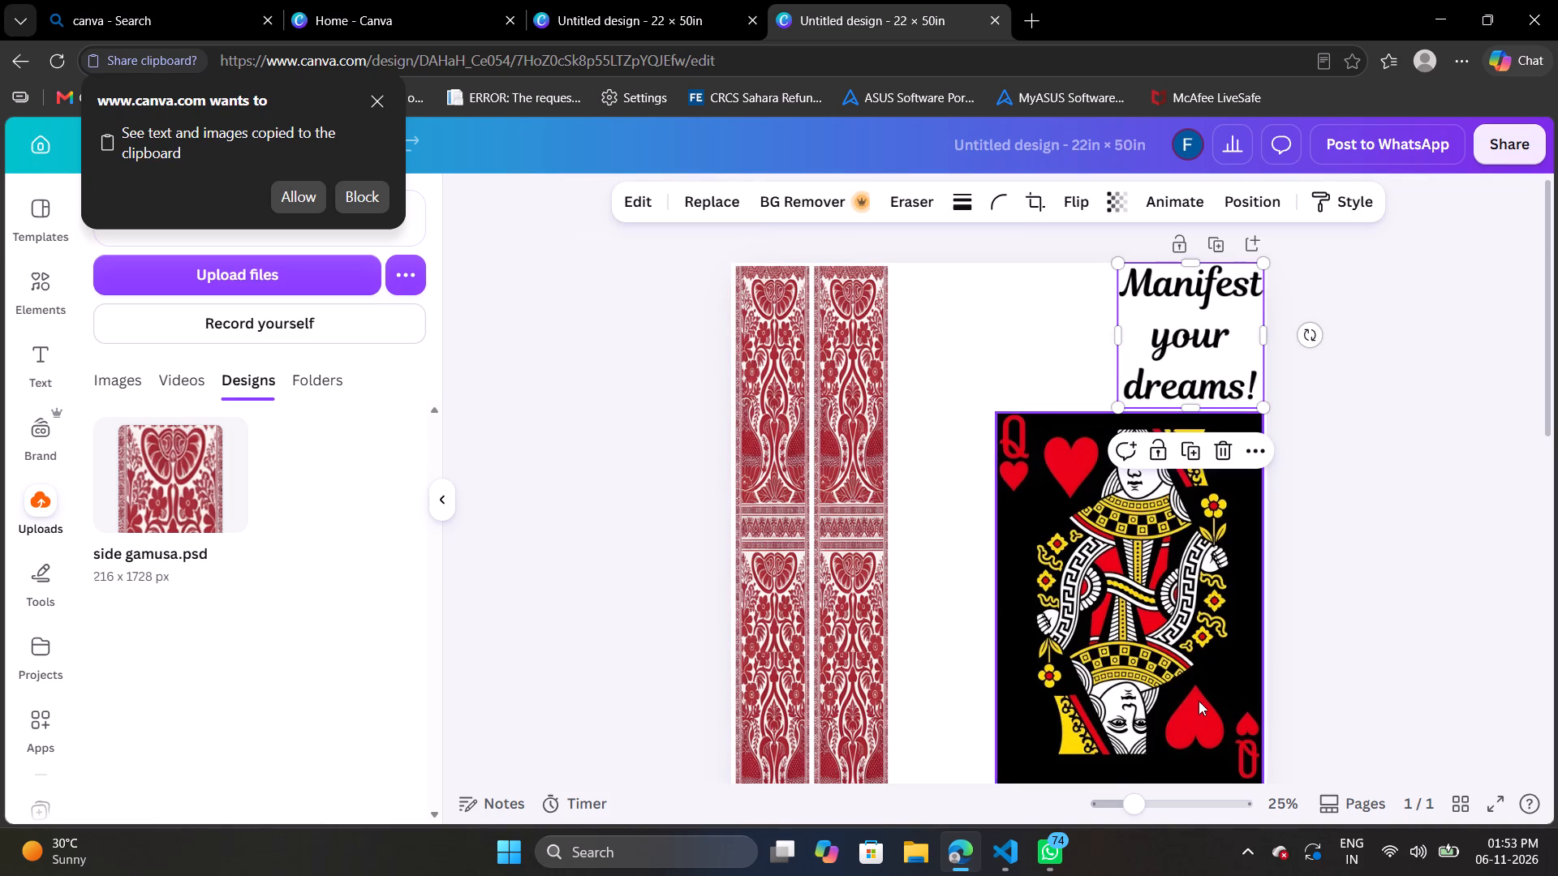
Nudge the queen card up until it sits directly beneath the "Manifest your dreams!" lettering.
left_click(1190, 639)
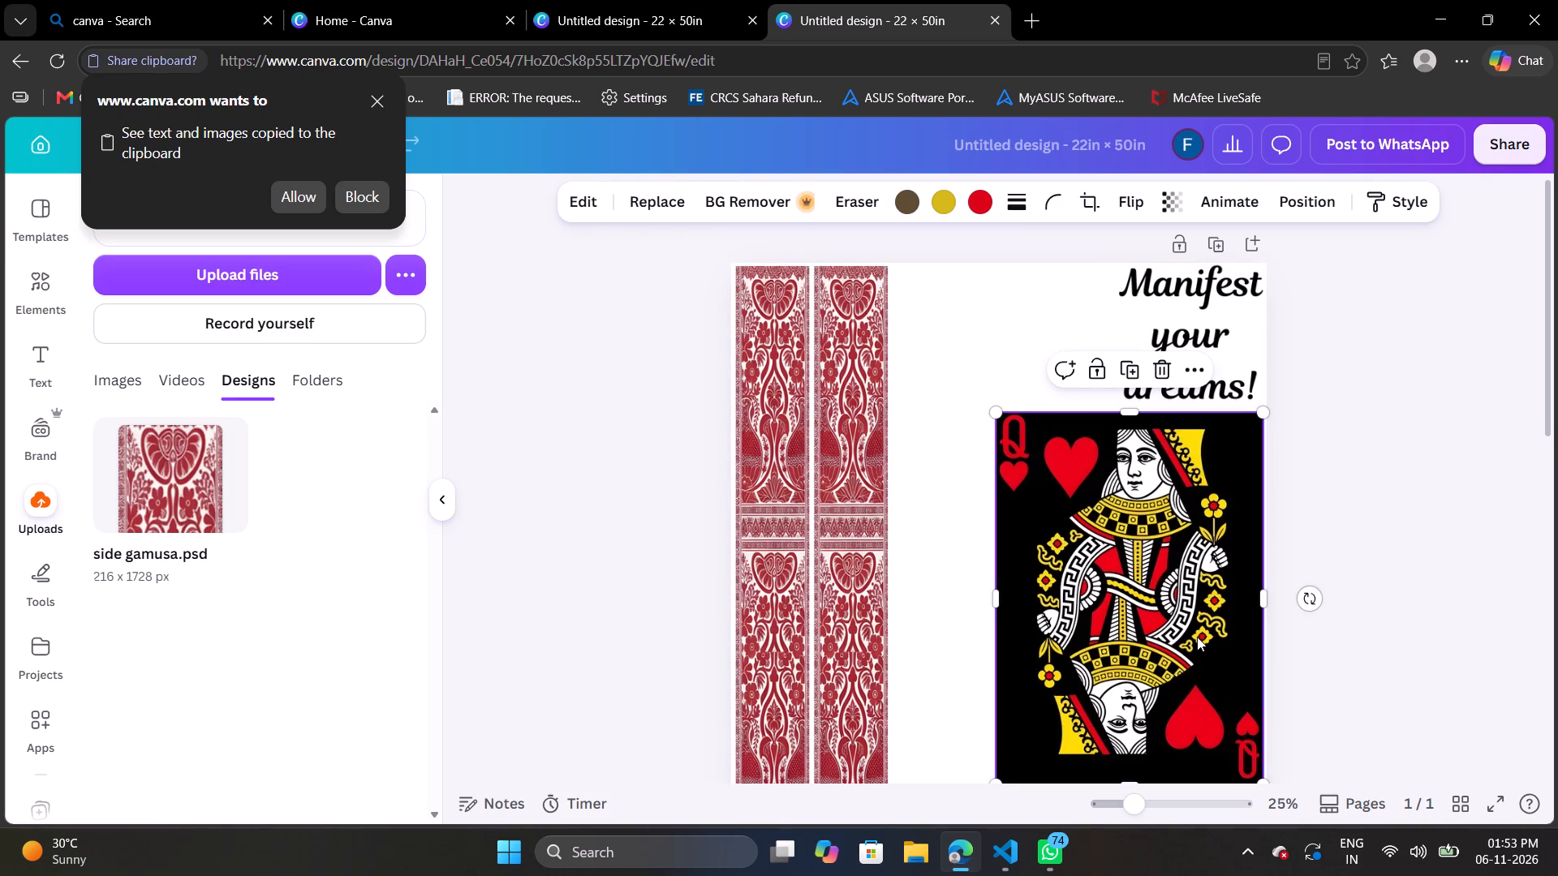
key("Up")
key("Up")
key("Up")
key("Up")
key("Up")
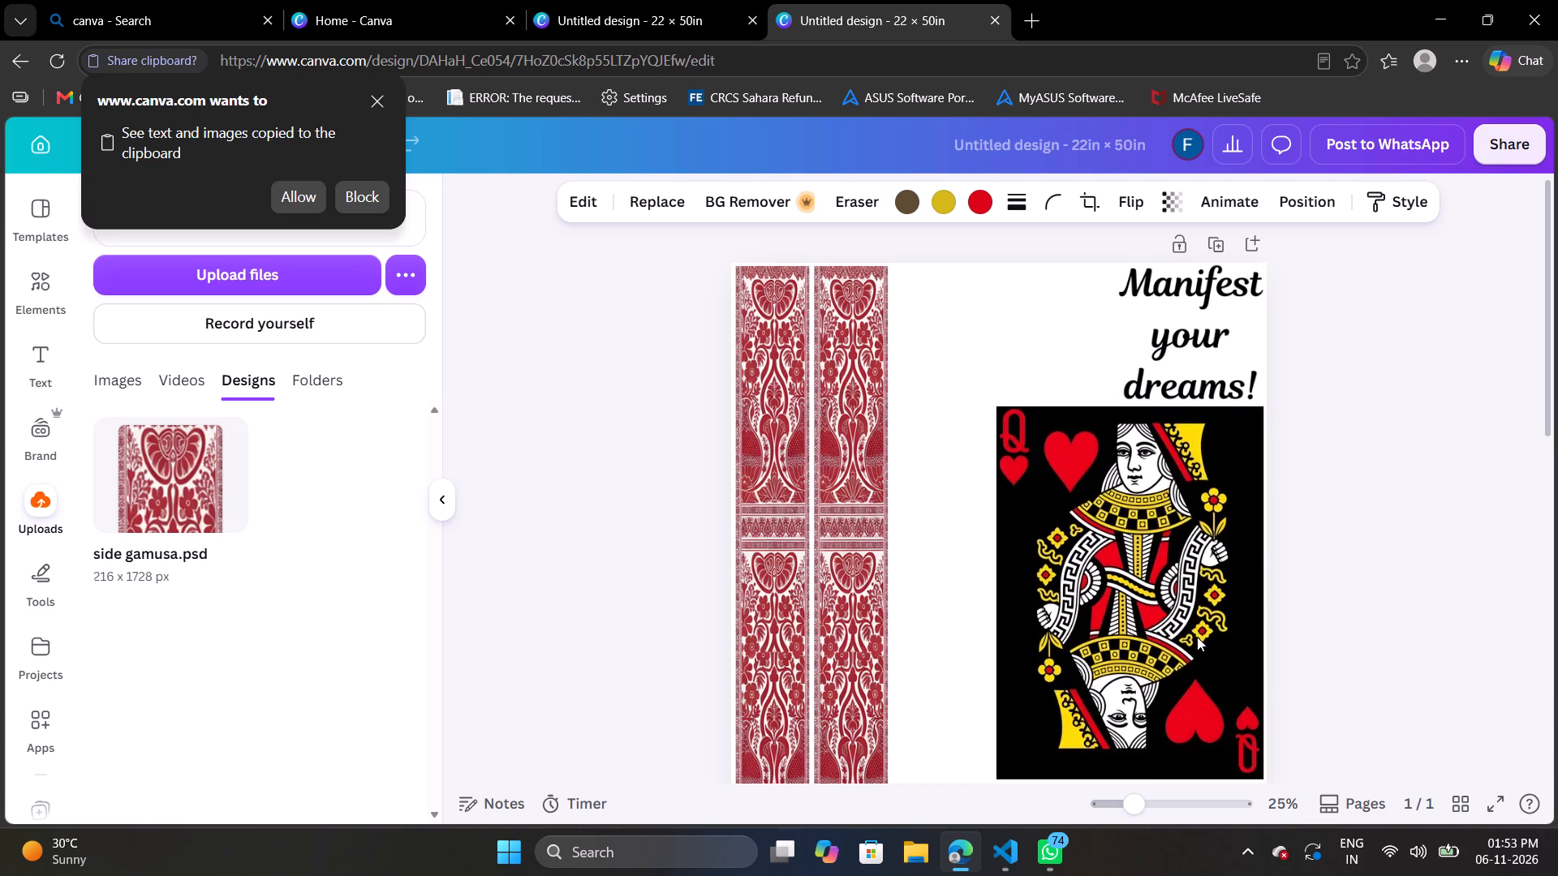
key("Up")
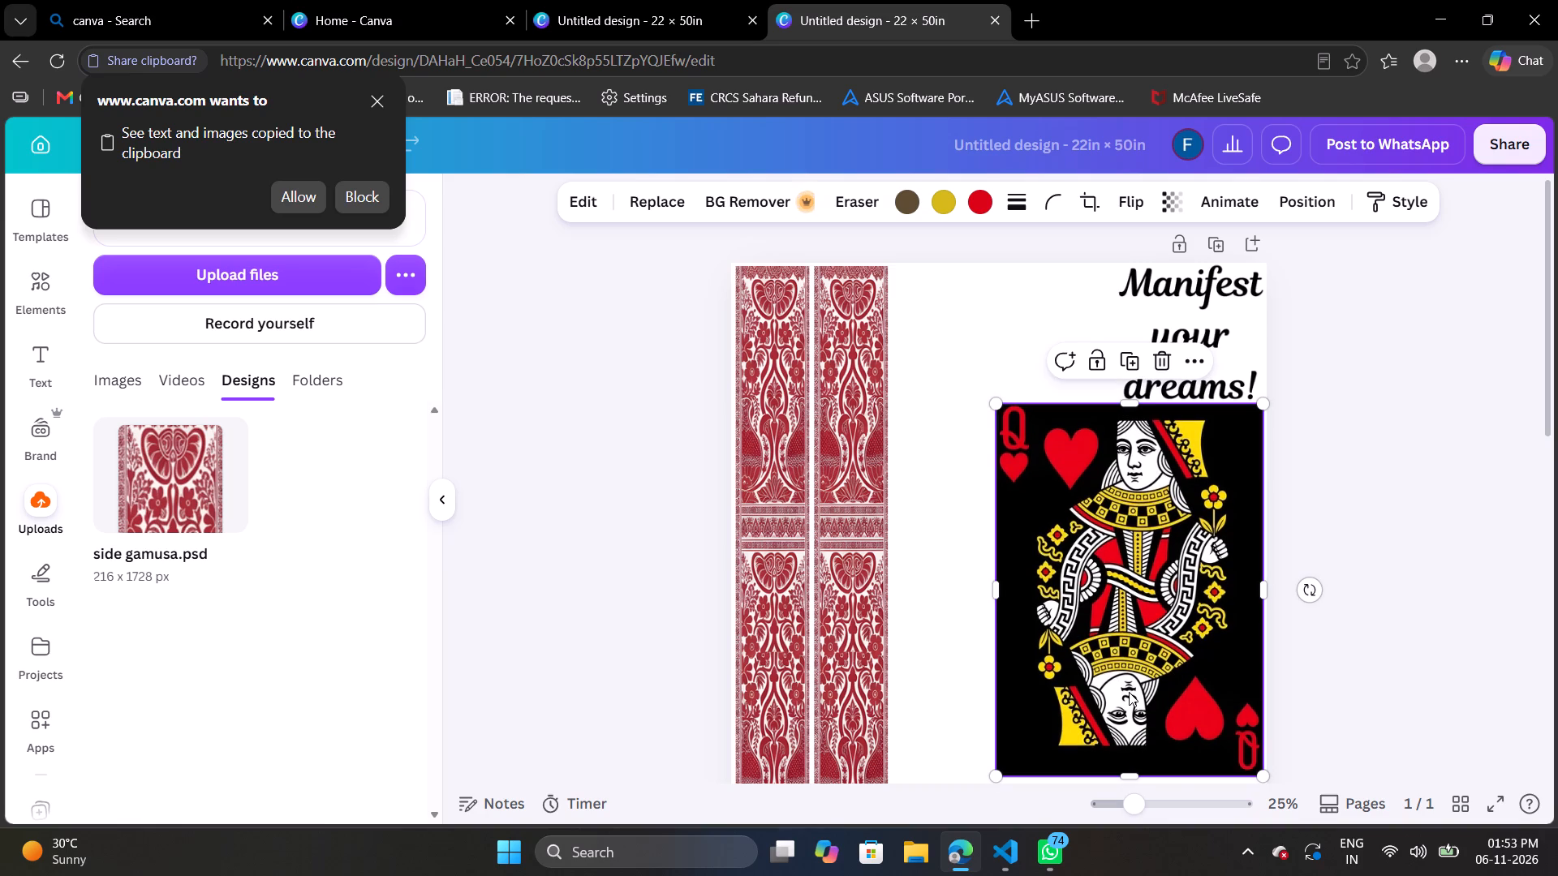
Add the uploaded wide Zubeen Garg lettering image to the page and place it just below the second gamusa strip.
scroll(1184, 698, "up", 1)
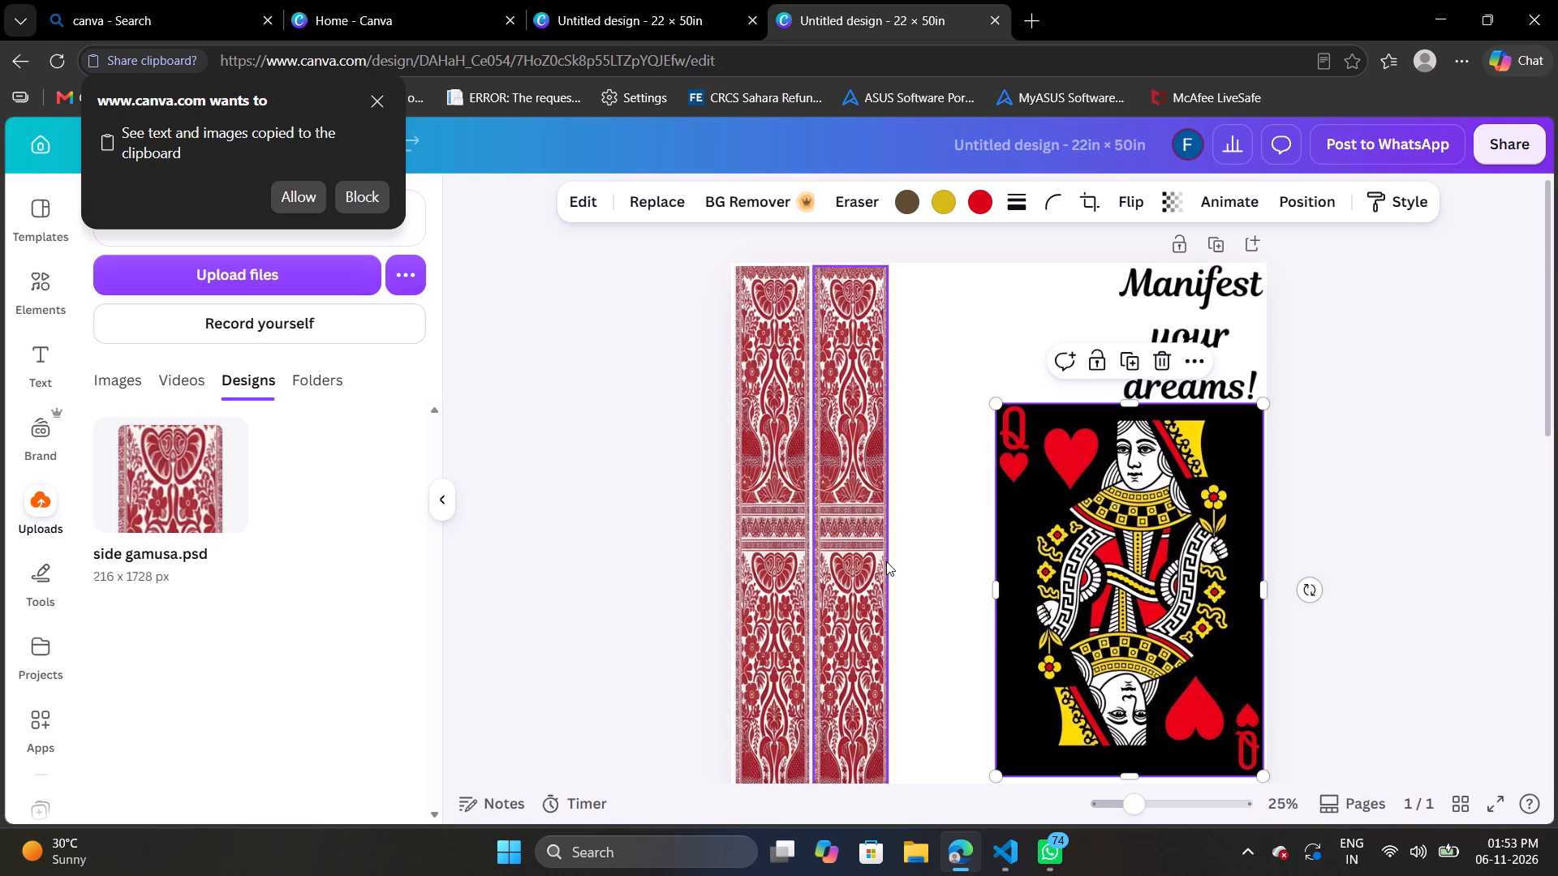
key("ctrl+minus")
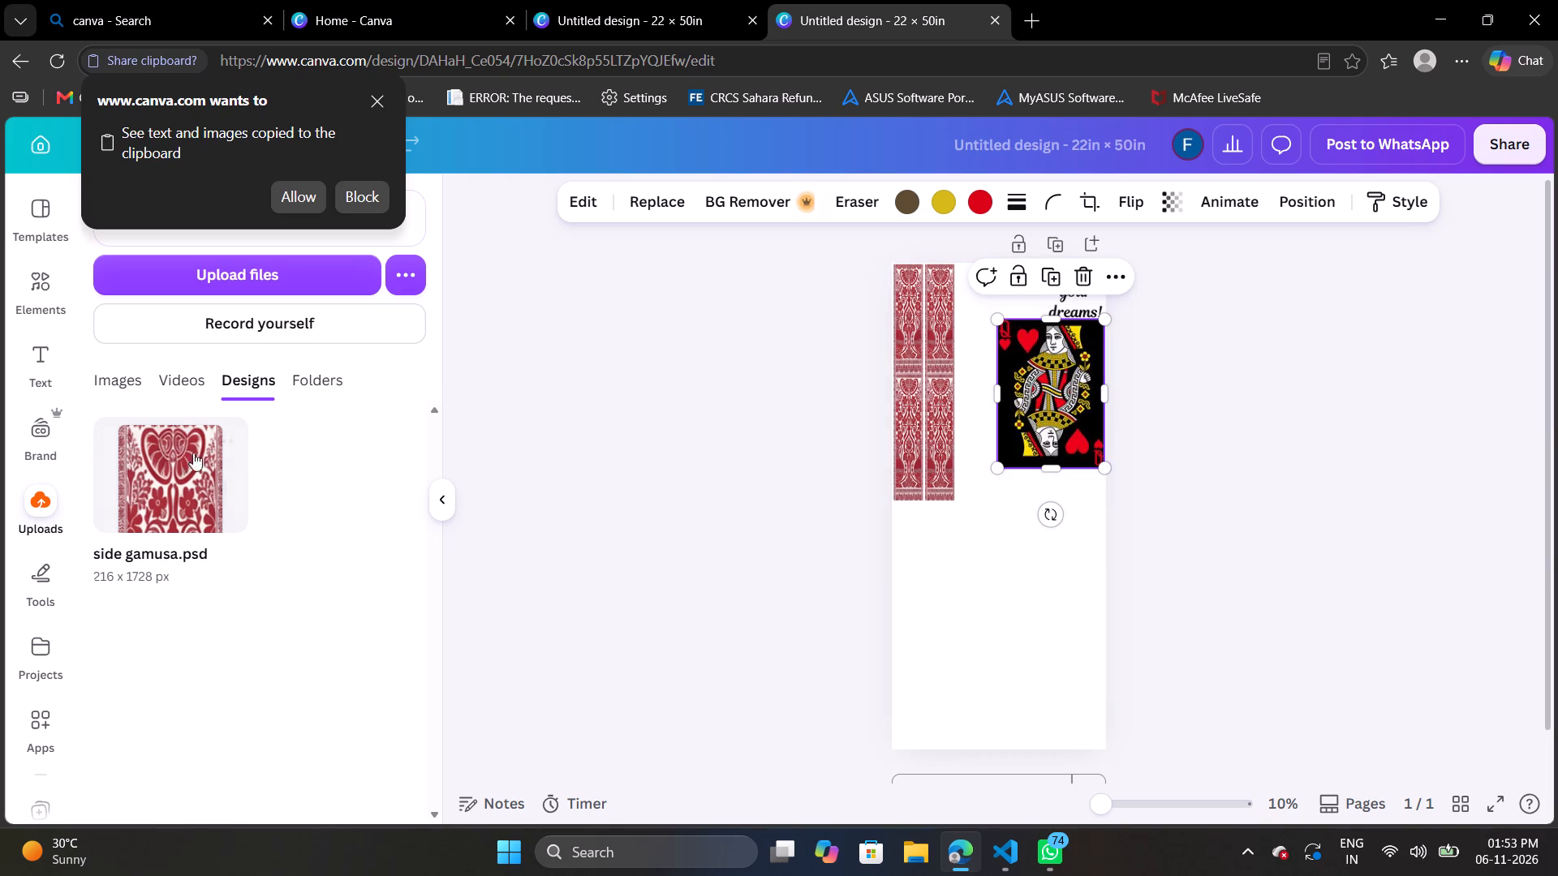
left_click(105, 378)
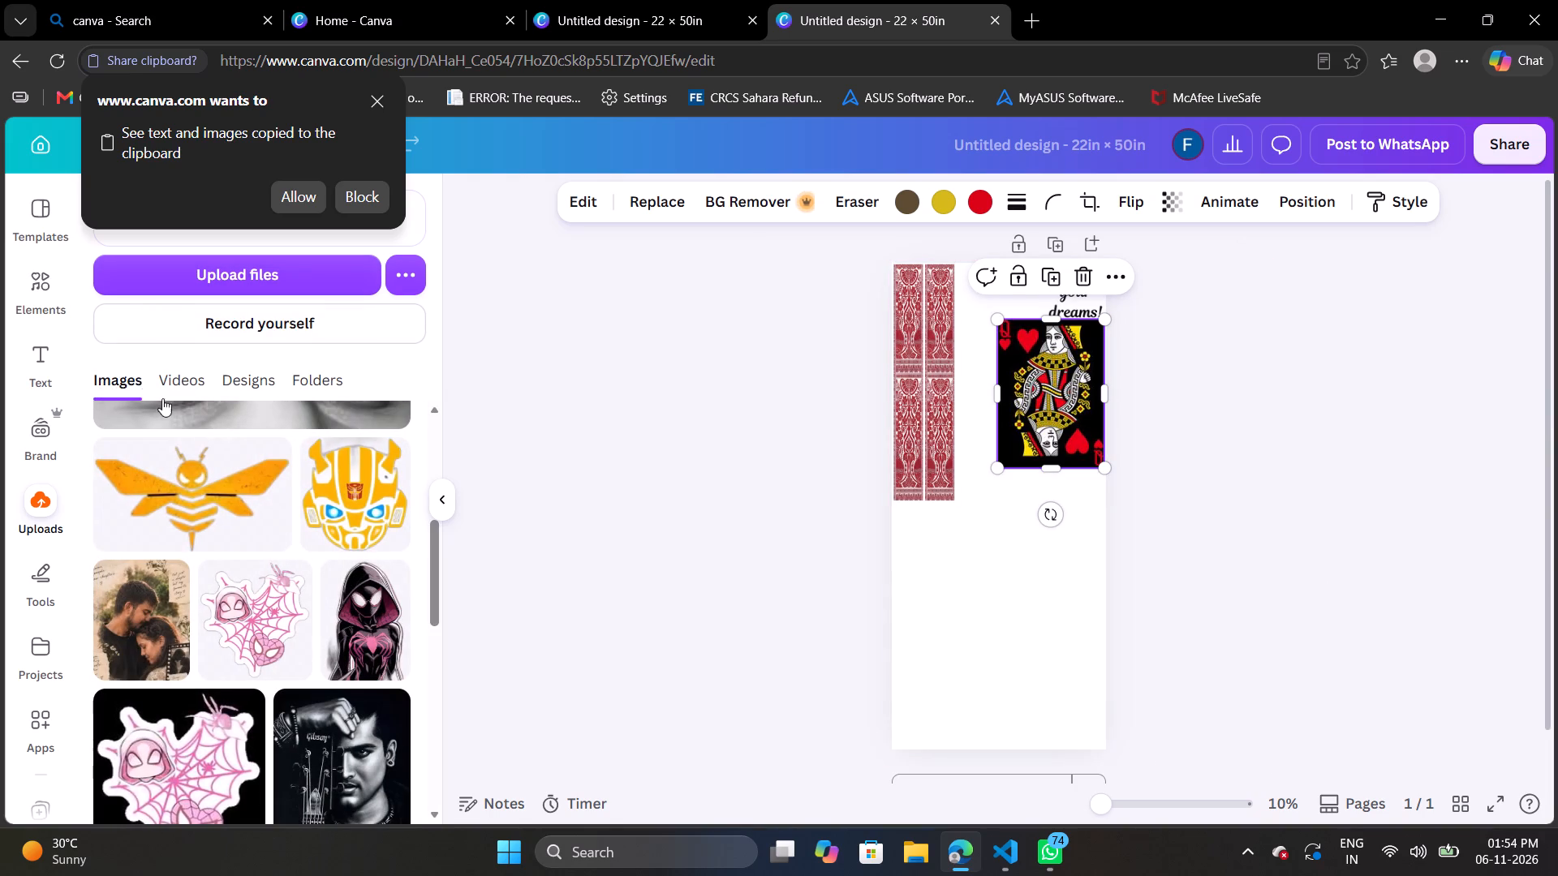
scroll(234, 451, "down", 3)
scroll(234, 452, "up", 6)
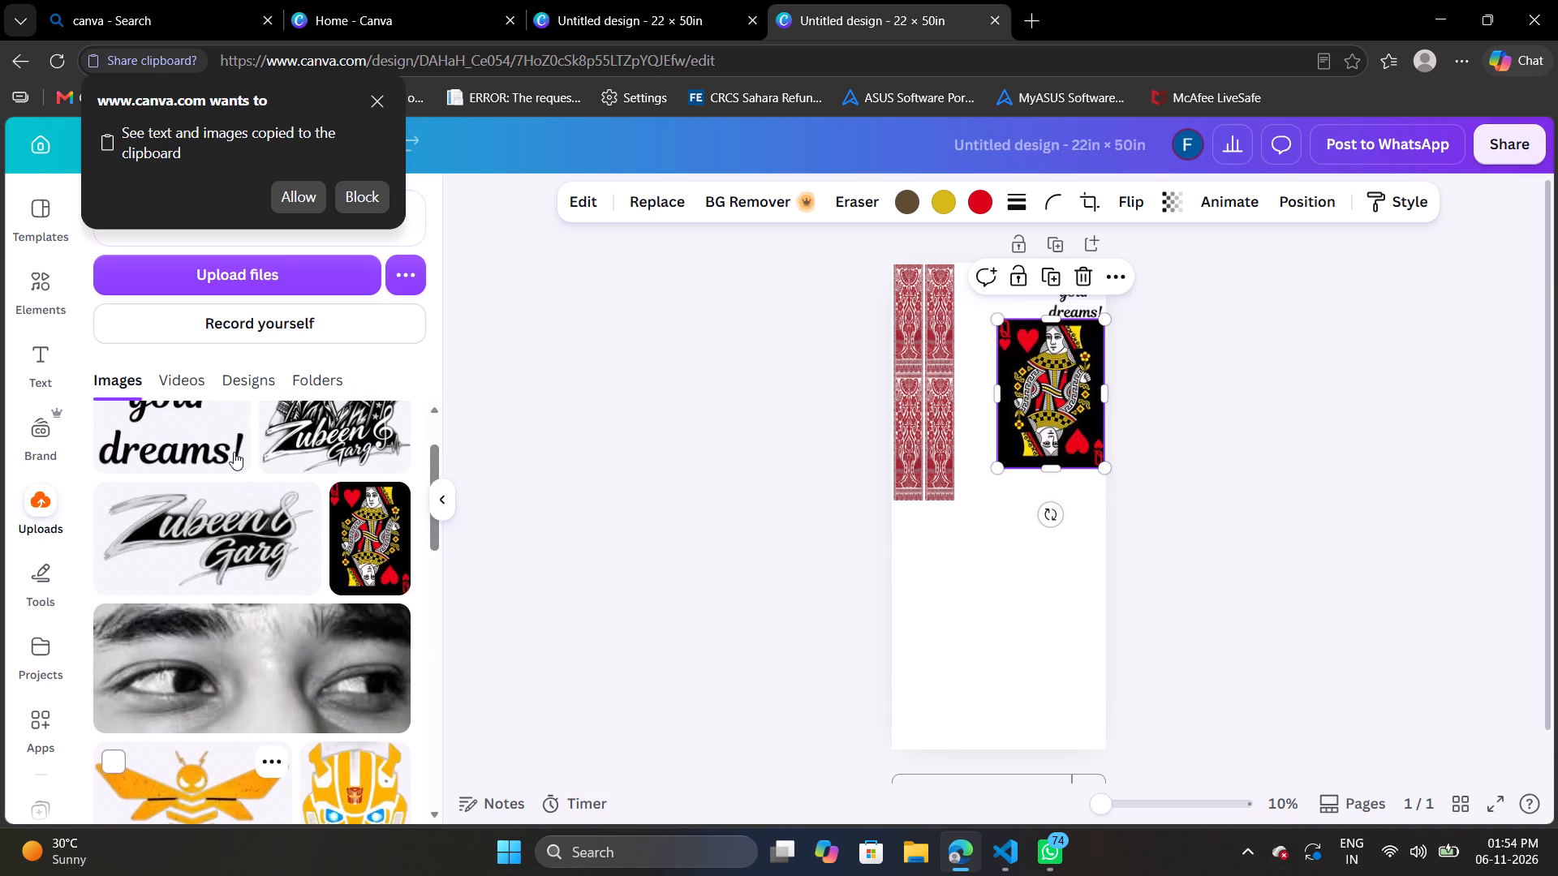
scroll(236, 453, "down", 1)
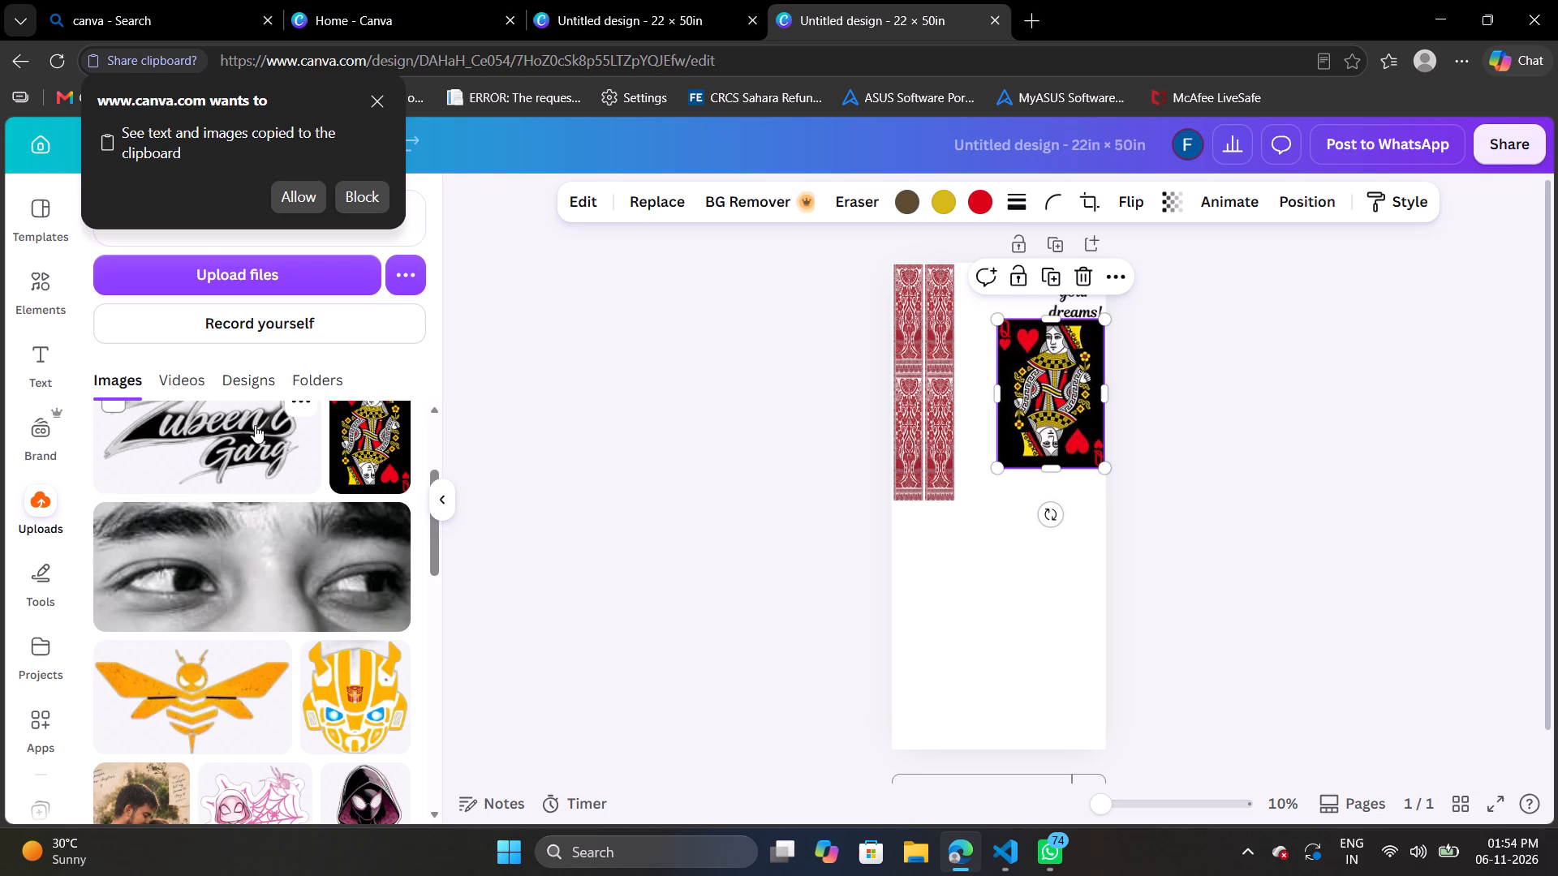
left_click(239, 427)
left_click_drag(1011, 489, 1017, 526)
Shrink the Zubeen Garg lettering proportionally until it is as wide as one gamusa strip.
left_click_drag(1078, 581, 1008, 560)
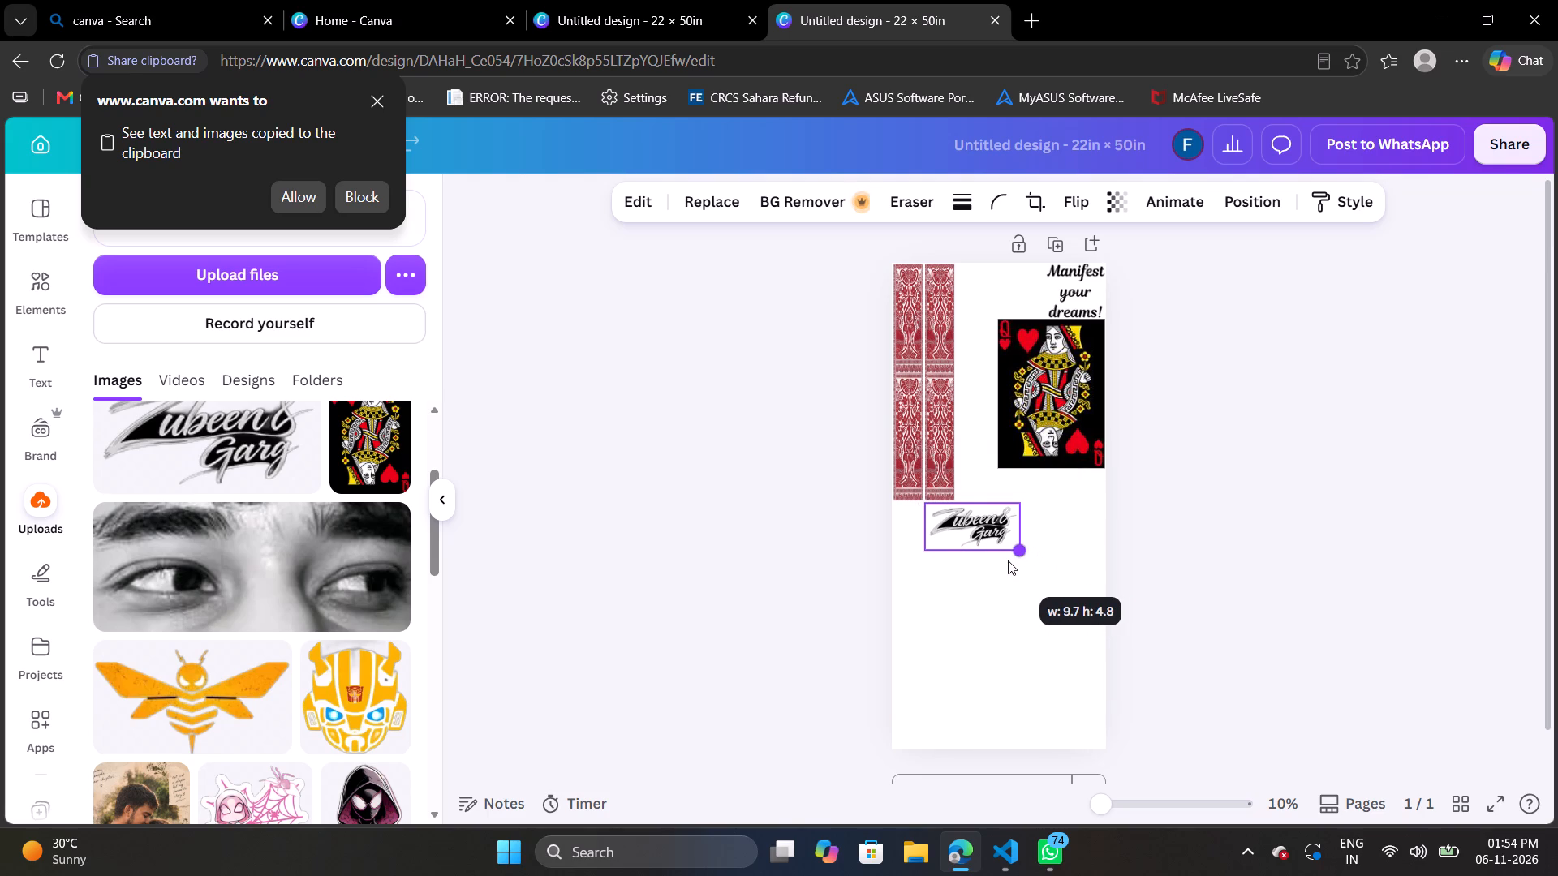
left_click_drag(1008, 560, 974, 539)
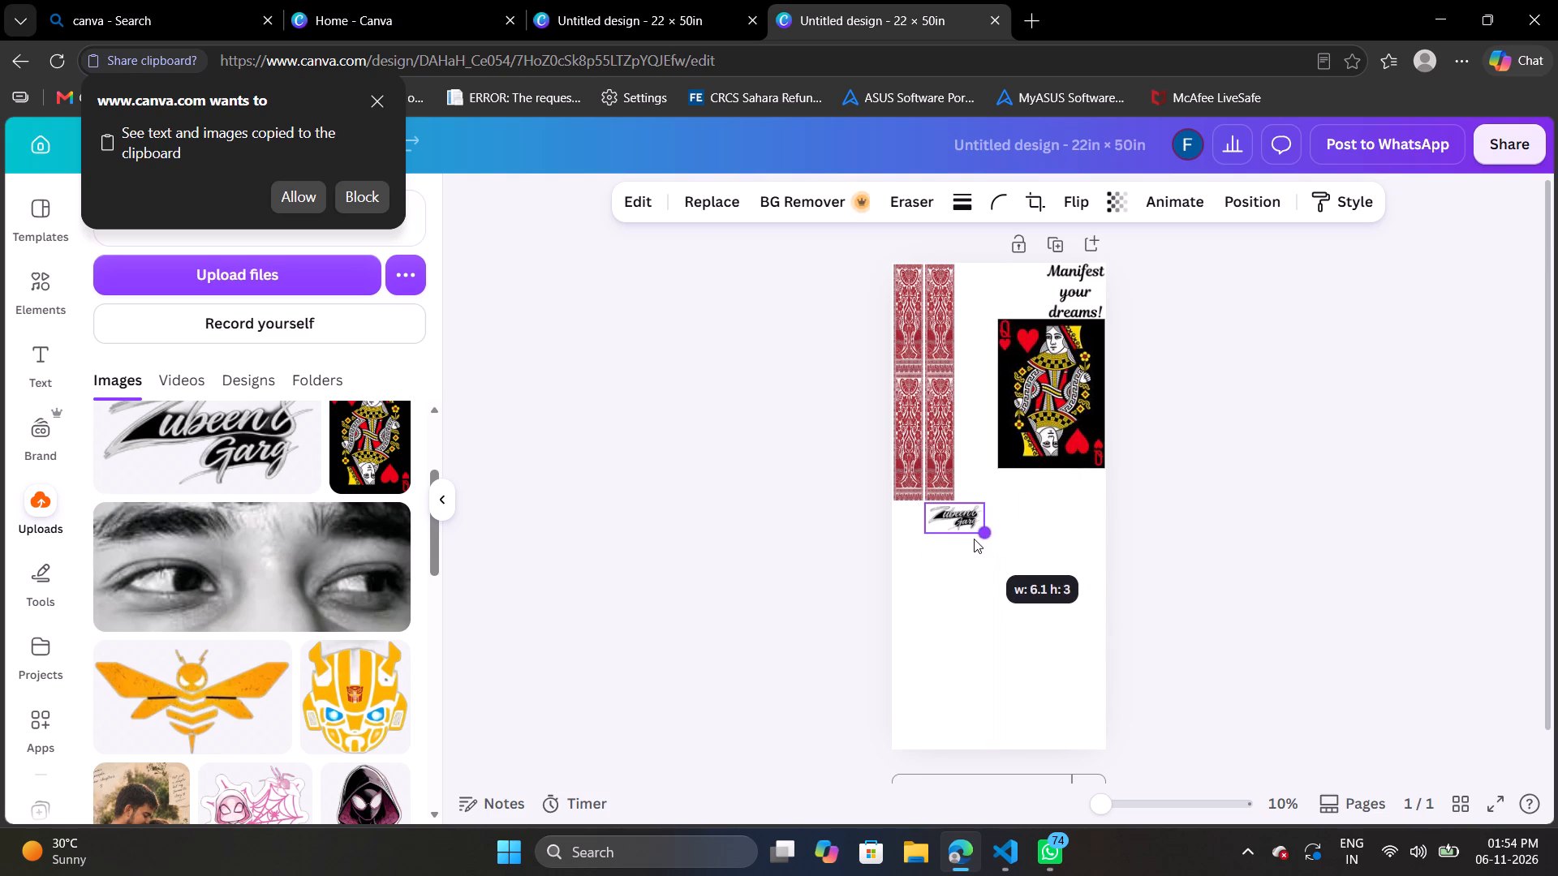
left_click_drag(974, 539, 962, 520)
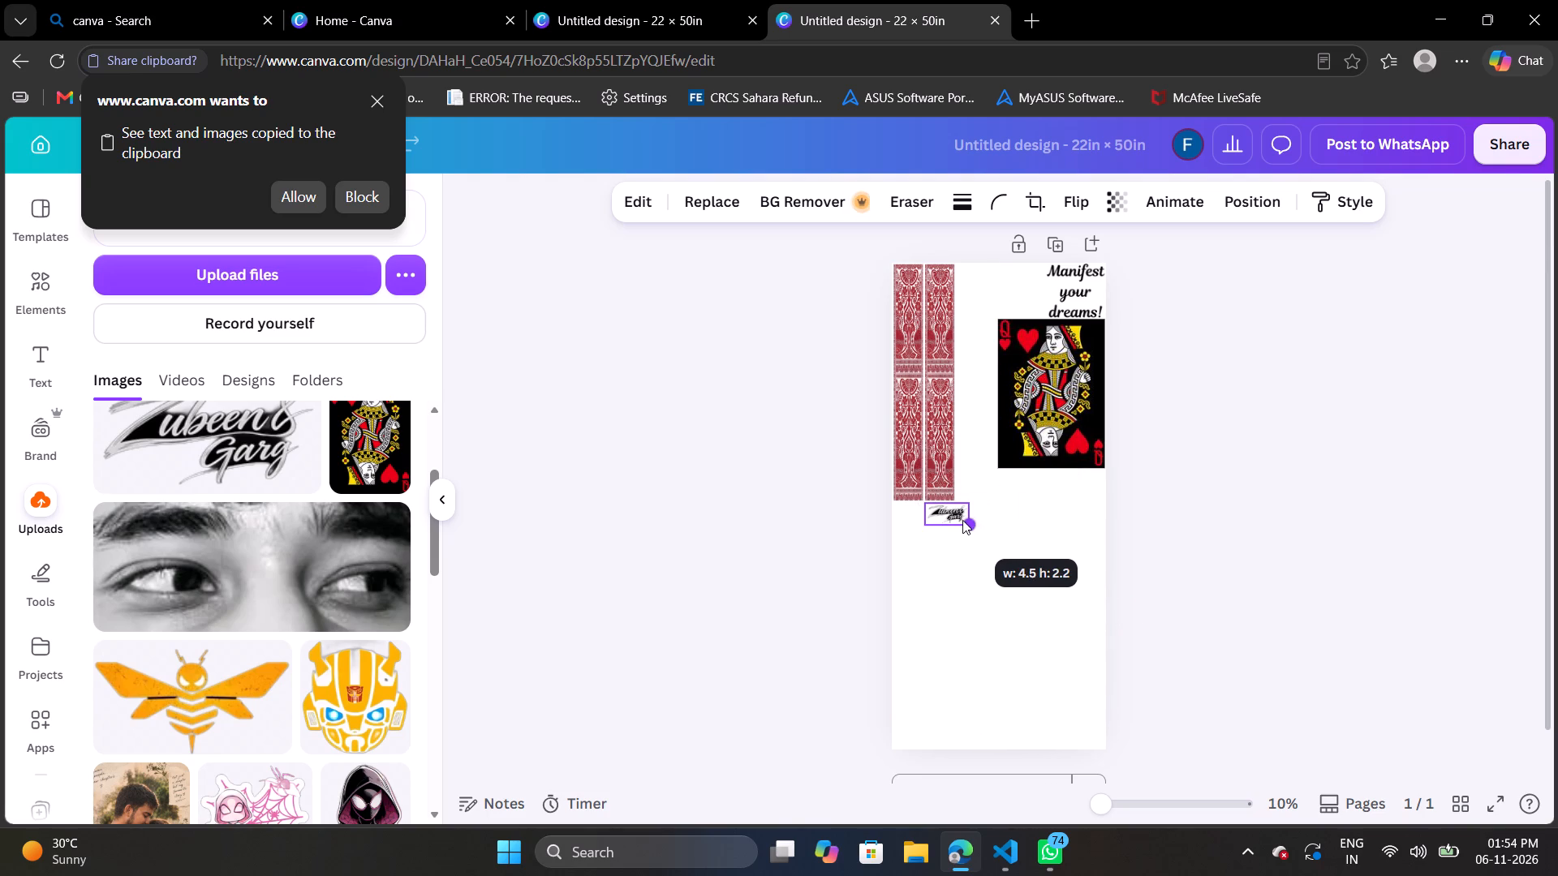
left_click_drag(962, 520, 958, 514)
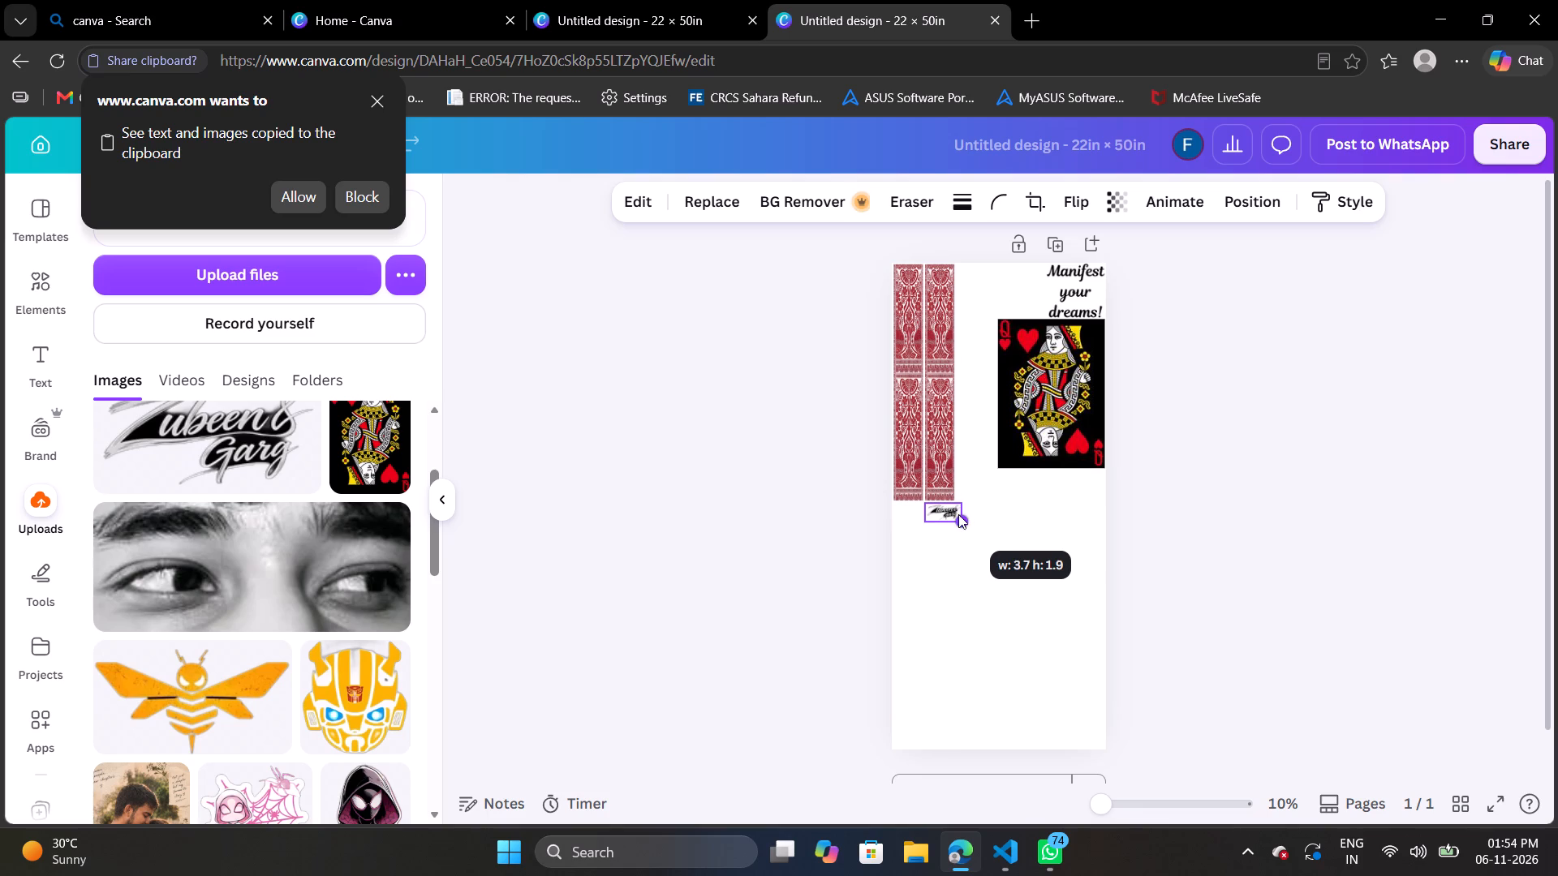
left_click_drag(958, 514, 956, 511)
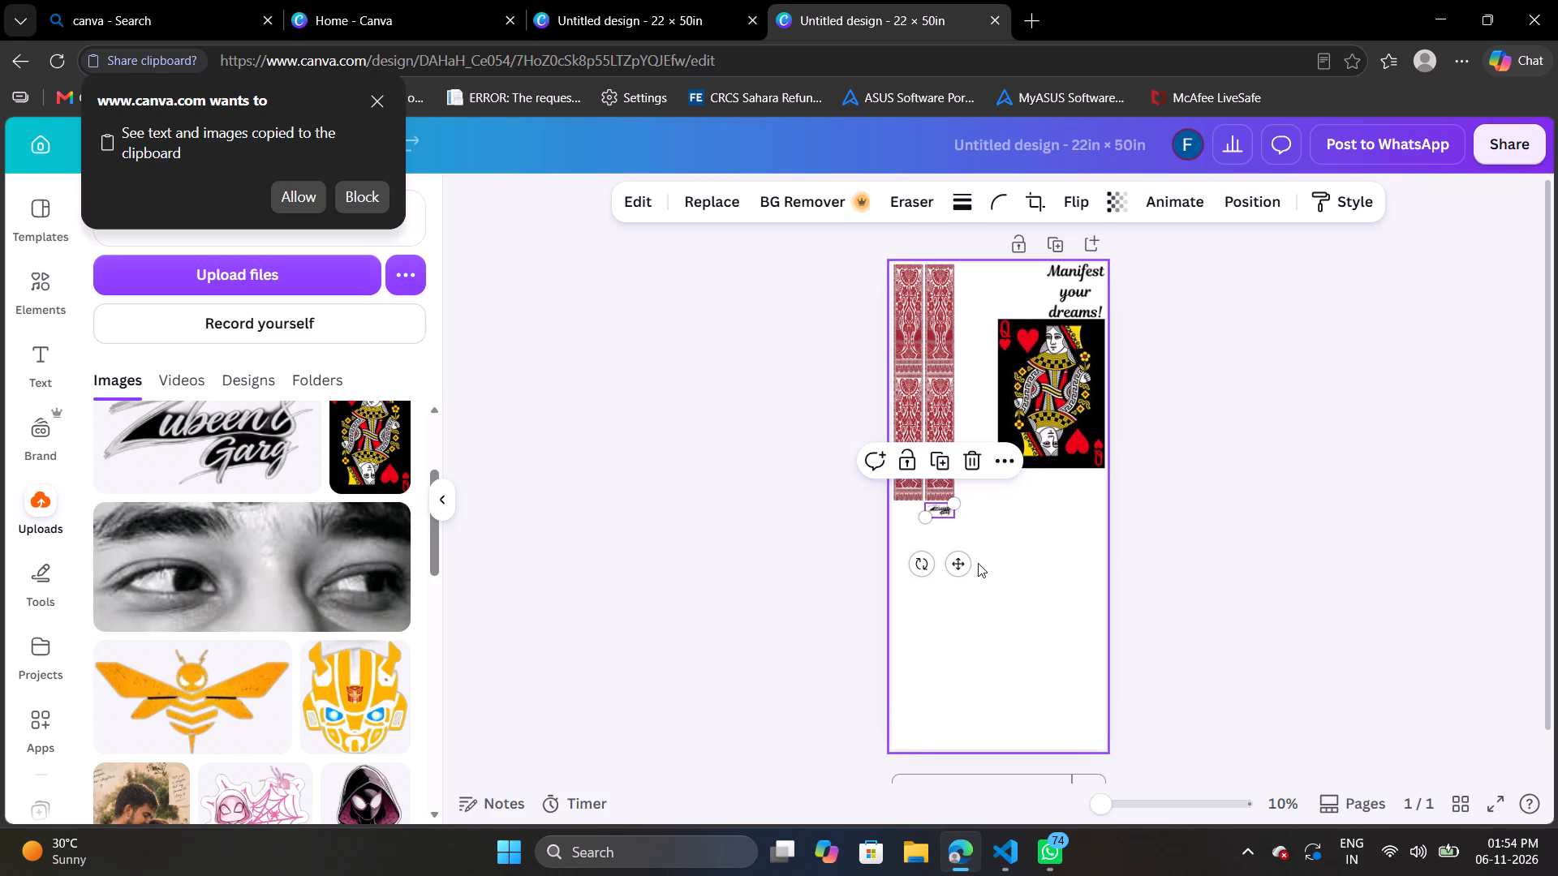
Move the small Zubeen Garg lettering to the page's top, left of the "Manifest your dreams!" lettering.
left_click(959, 563)
left_click_drag(959, 563, 1044, 332)
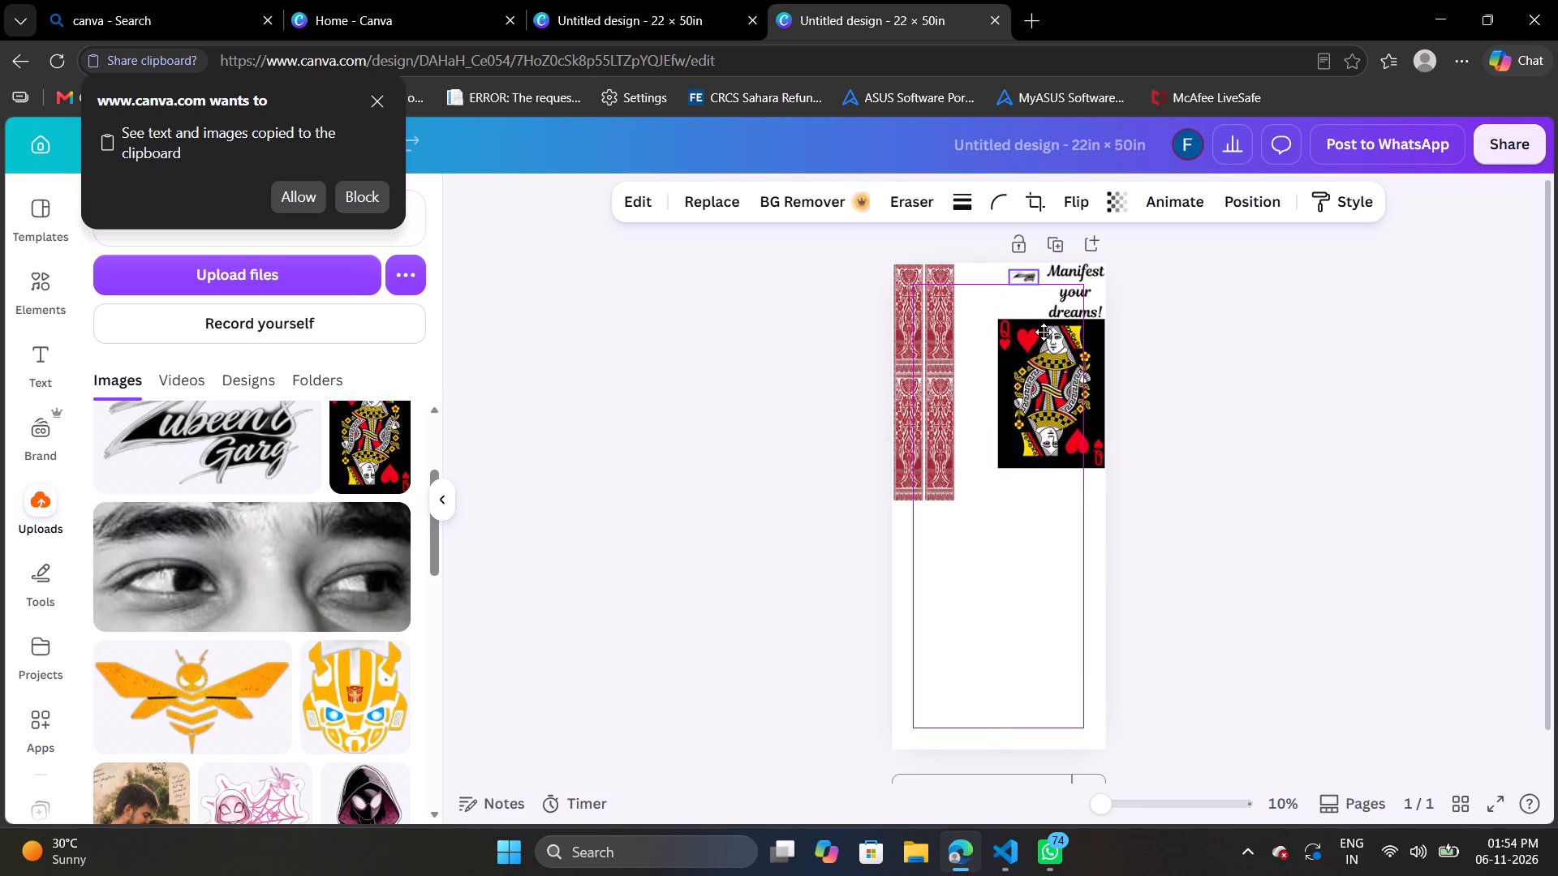
left_click_drag(1044, 332, 1052, 343)
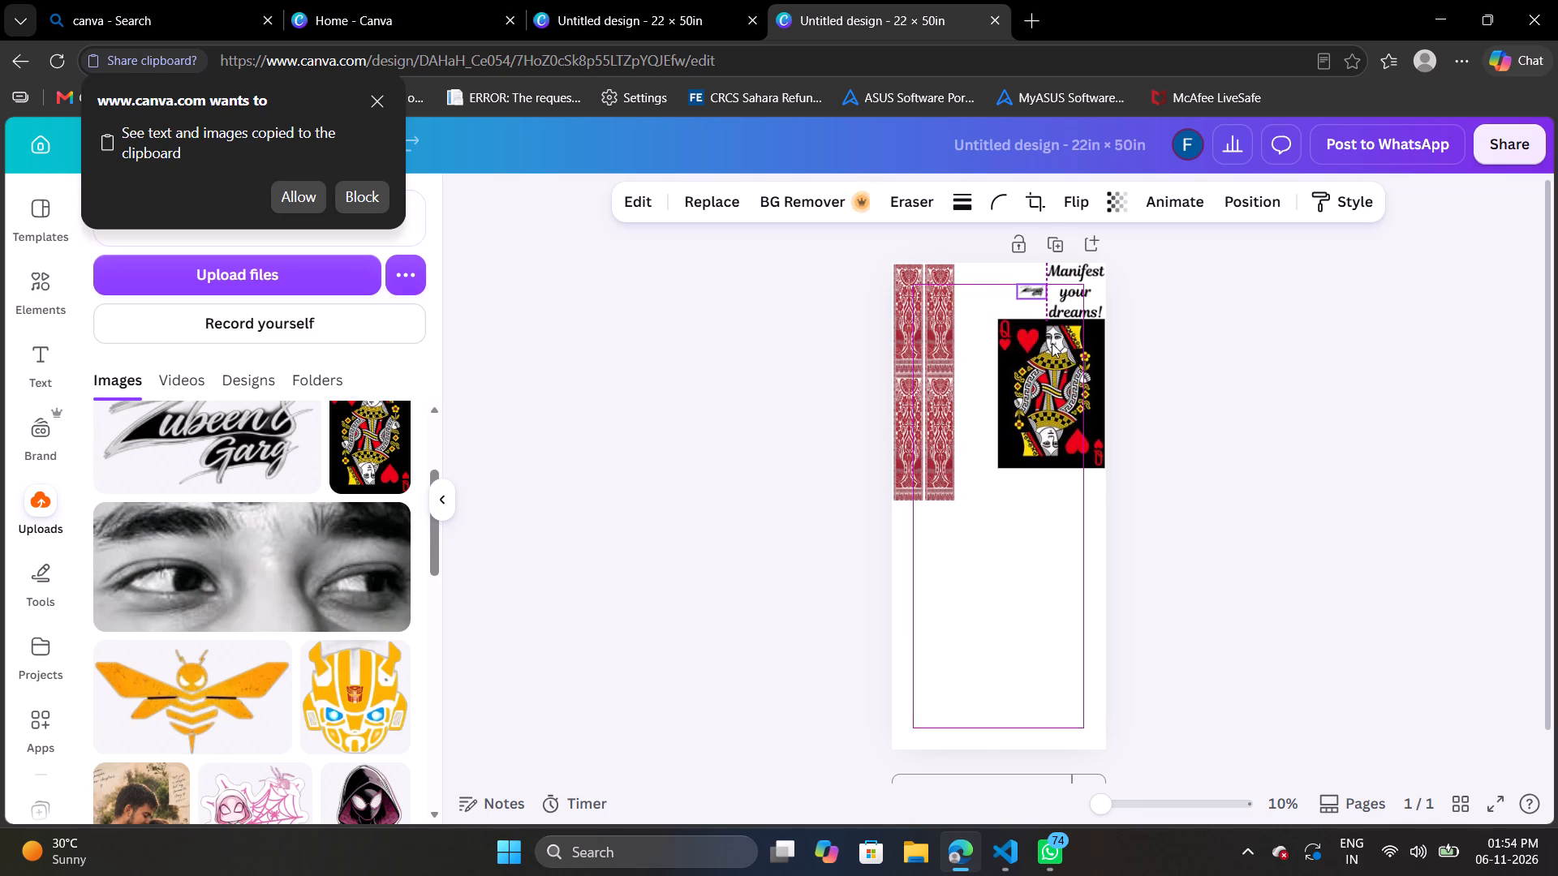
left_click(1002, 547)
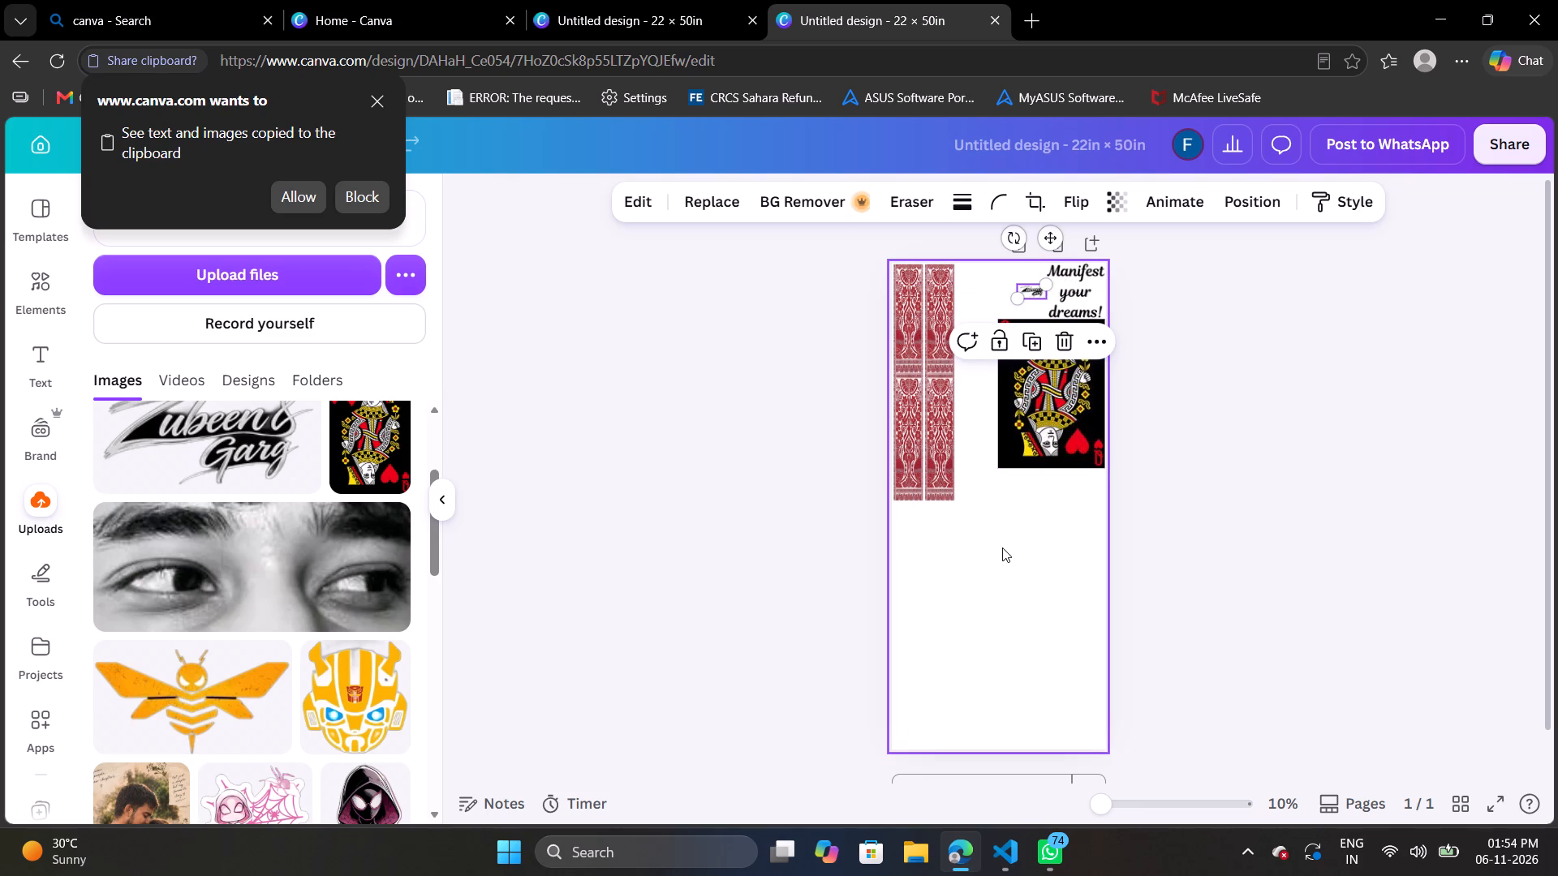
left_click_drag(1037, 290, 1024, 270)
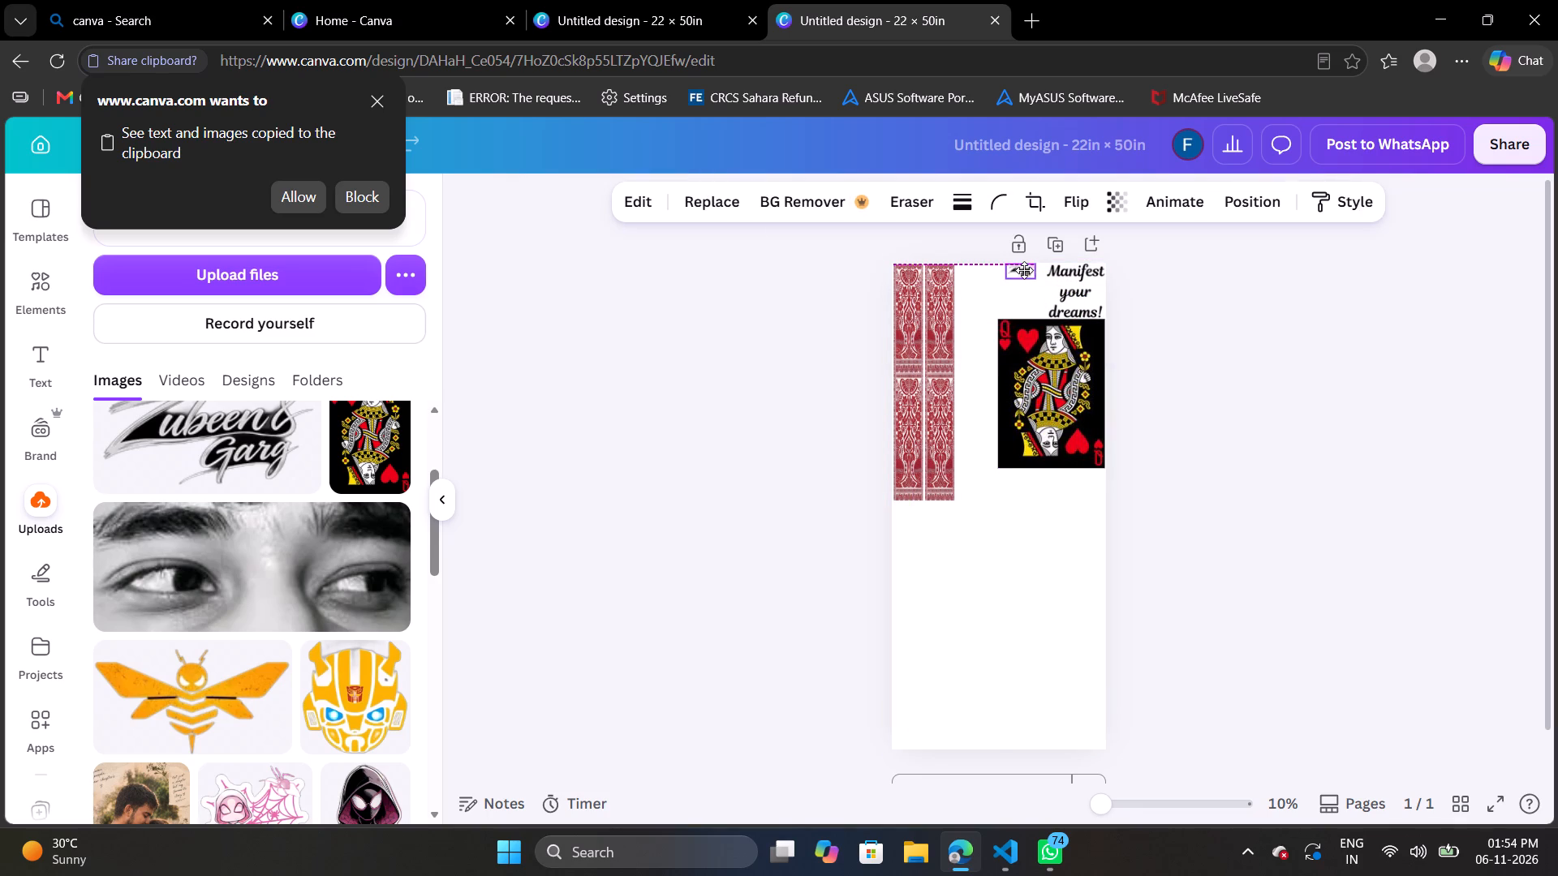
left_click_drag(1024, 270, 1025, 273)
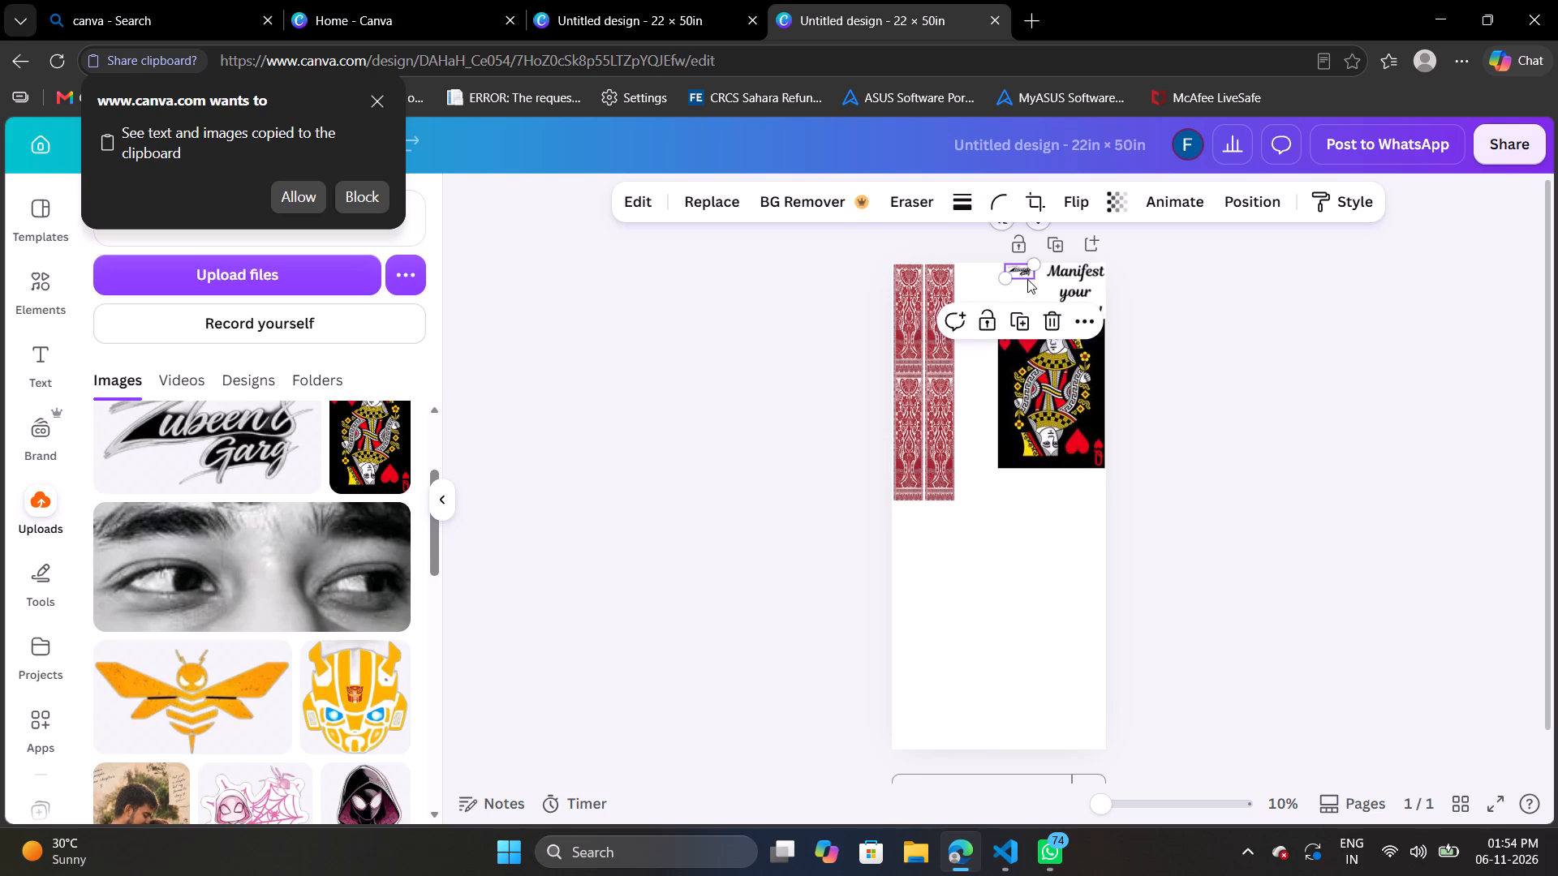
Nudge the small Zubeen Garg lettering right until it meets the "Manifest your dreams!" lettering, and slightly up.
key("Right")
key("Right")
key("Right")
key("Right")
key("Right")
key("Right")
key("Right")
key("Right")
key("Right")
key("Right")
key("Right")
key("Right")
key("Right")
key("Right")
key("Right")
key("Right")
key("Right")
key("Right")
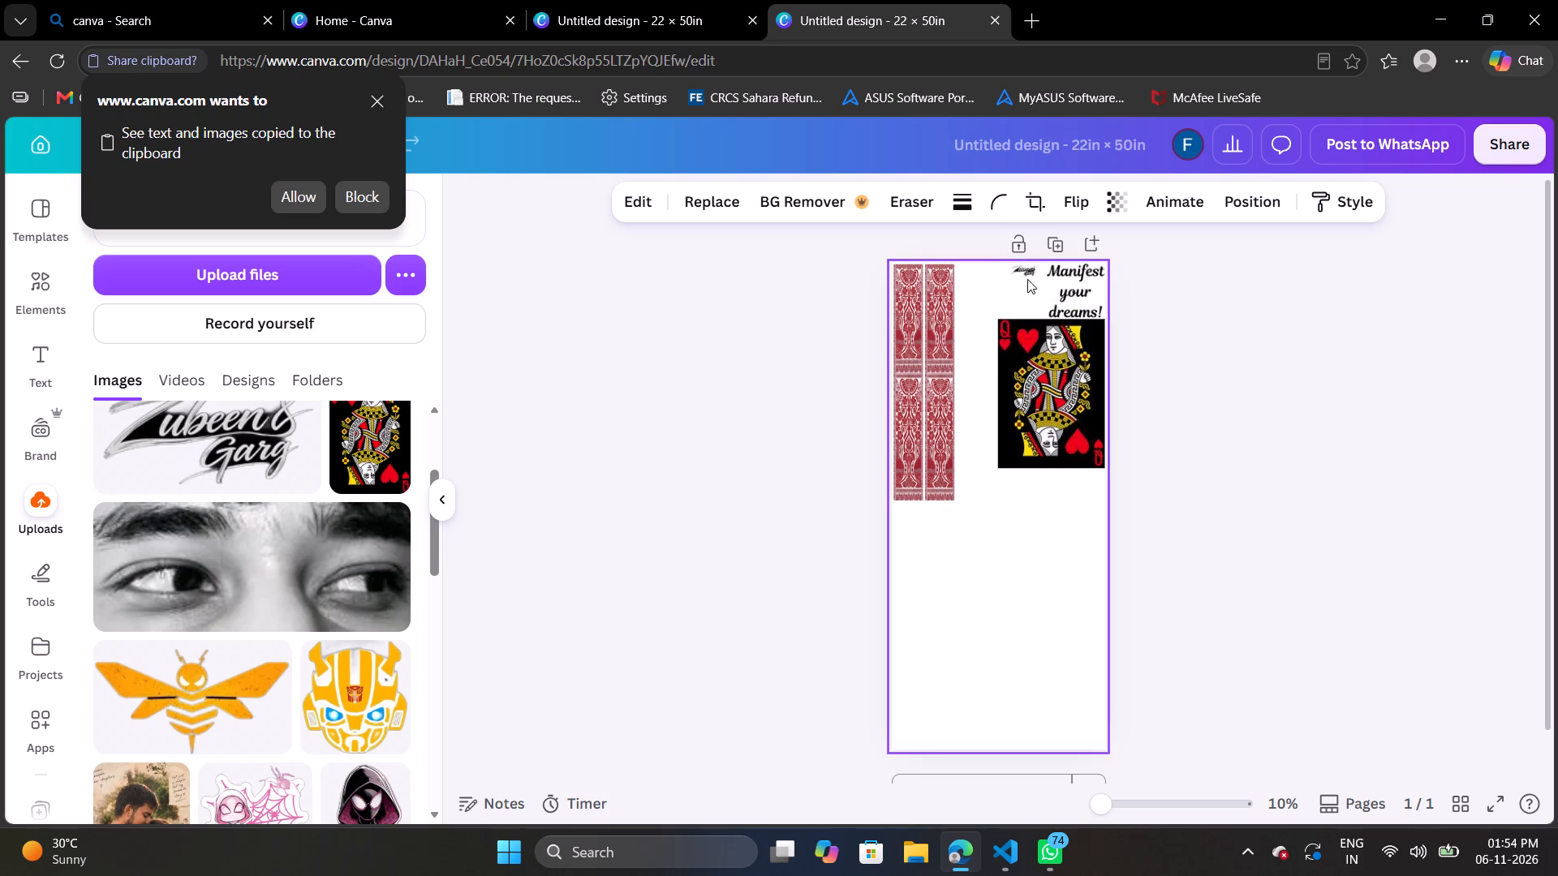
key("Right")
key("Right")
key("Right")
key("Right")
key("Up")
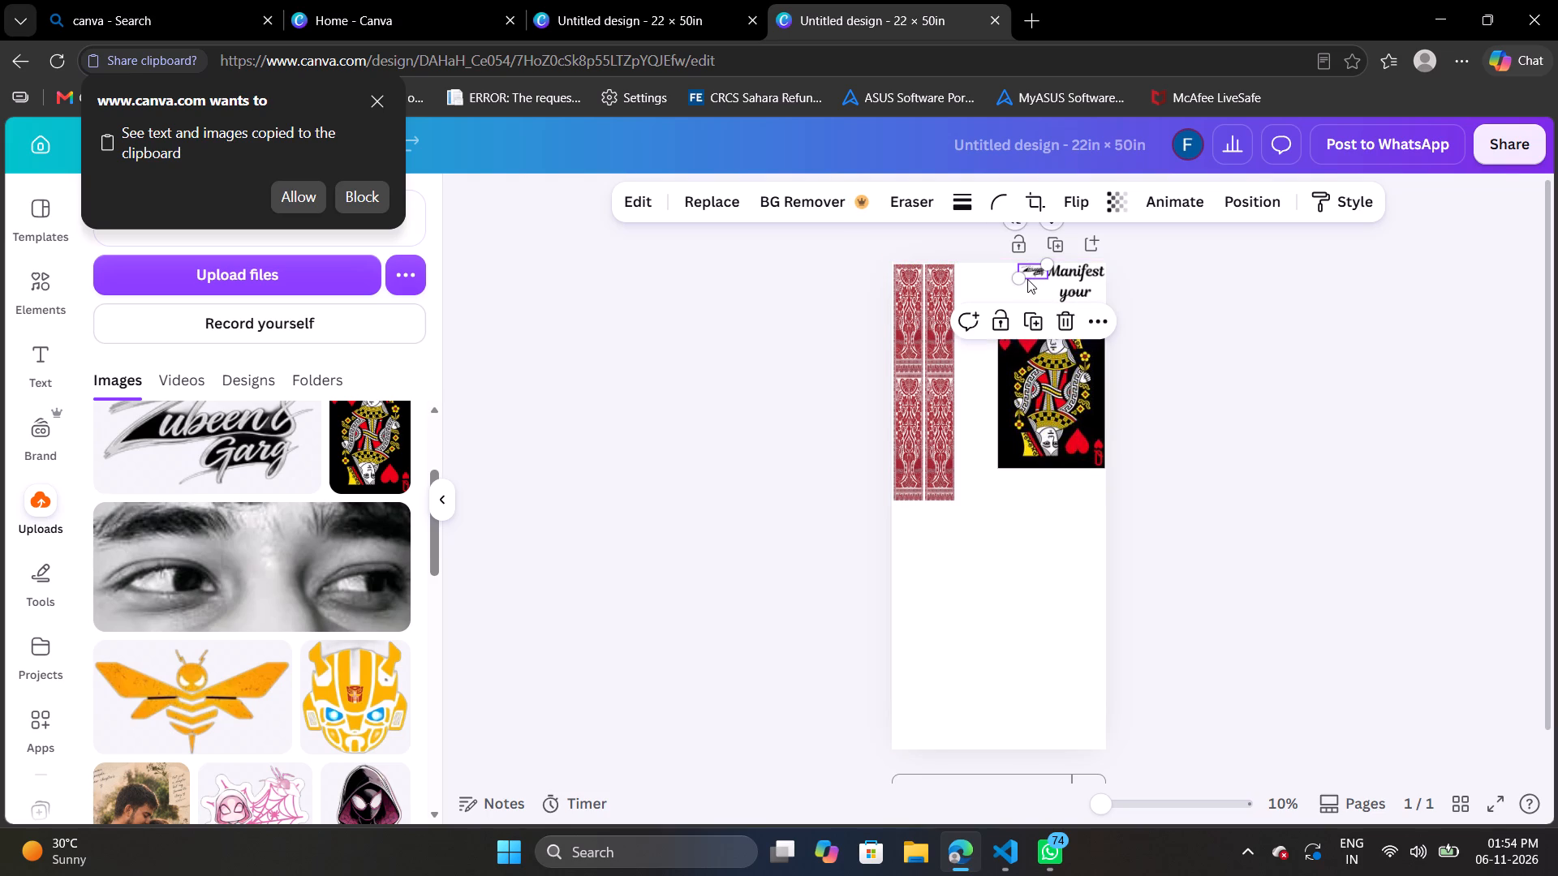
Nudge the small Zubeen Garg lettering slightly further up at the page's top.
key("Up")
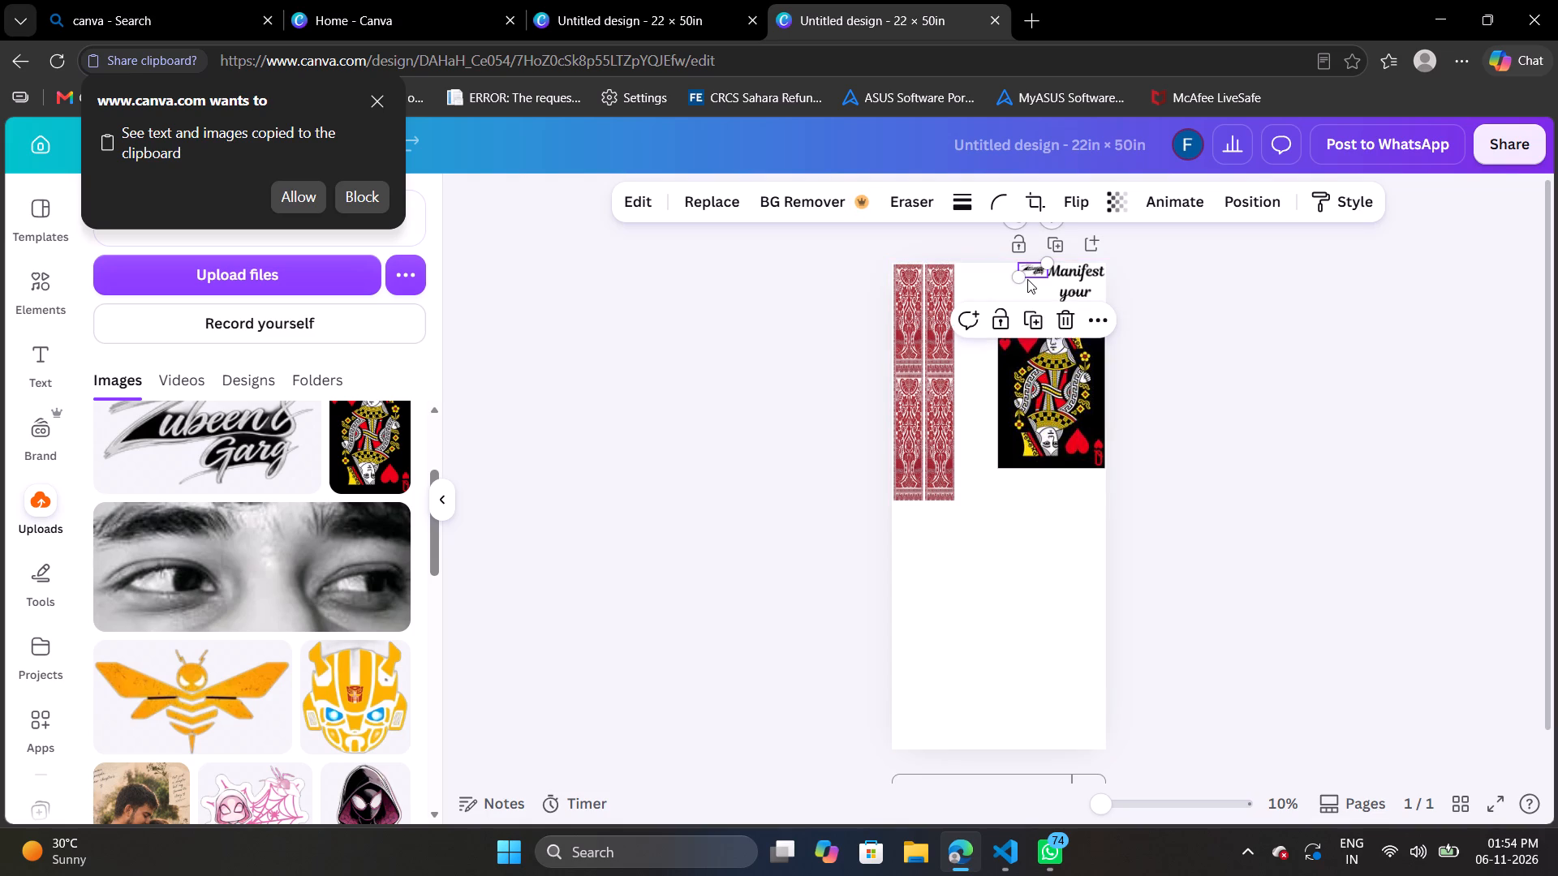
Add the uploaded Zubeen Garg singer illustration to the page and place it in the empty area below the gamusa strips and queen card.
scroll(403, 546, "up", 2)
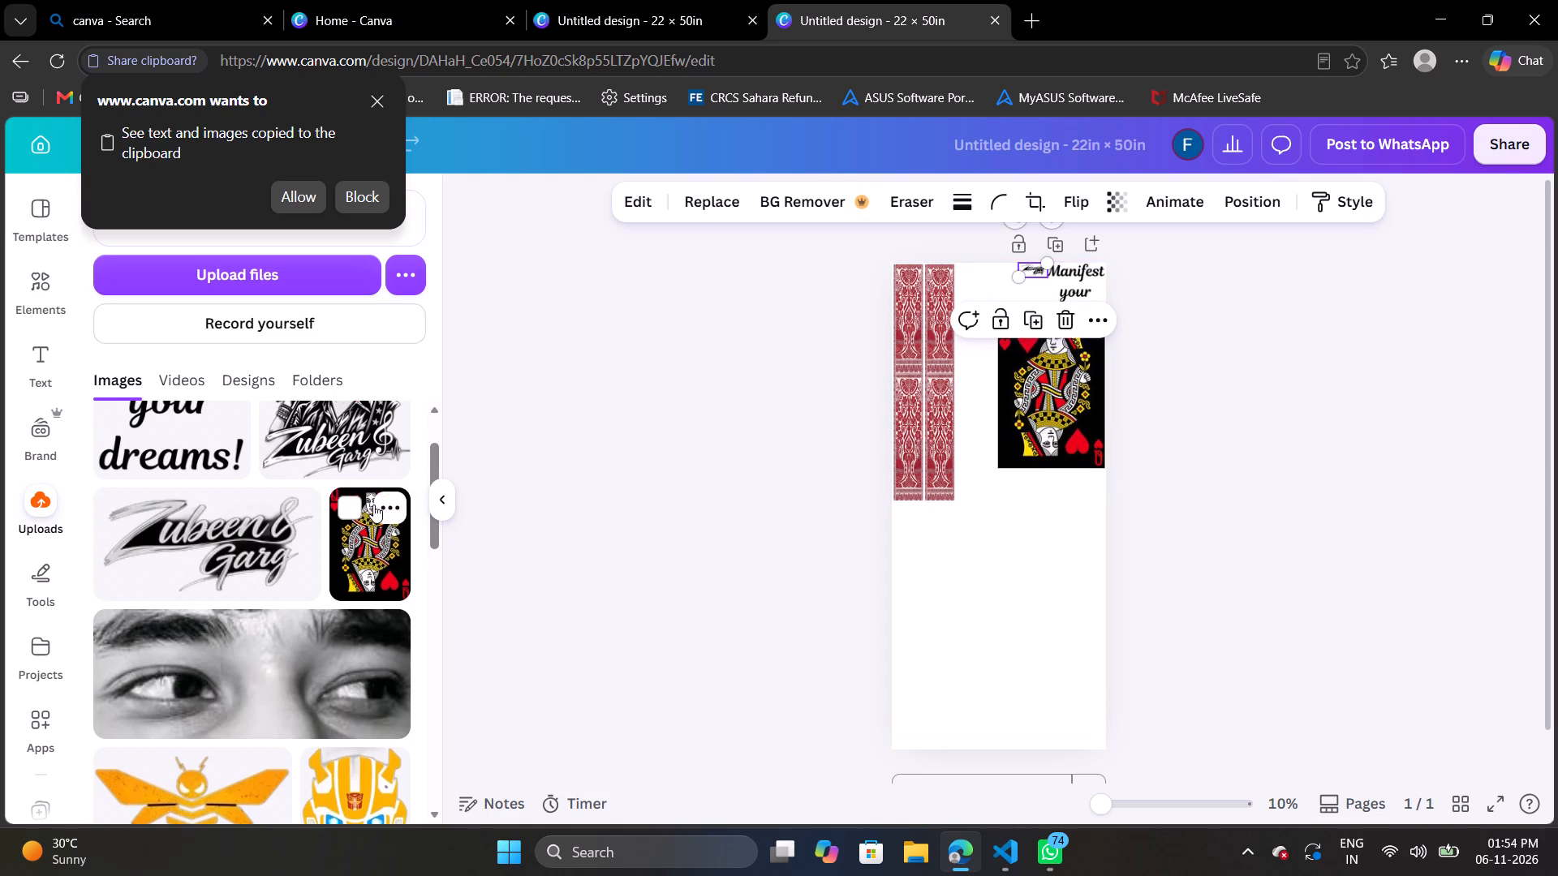
scroll(373, 505, "up", 2)
left_click(348, 486)
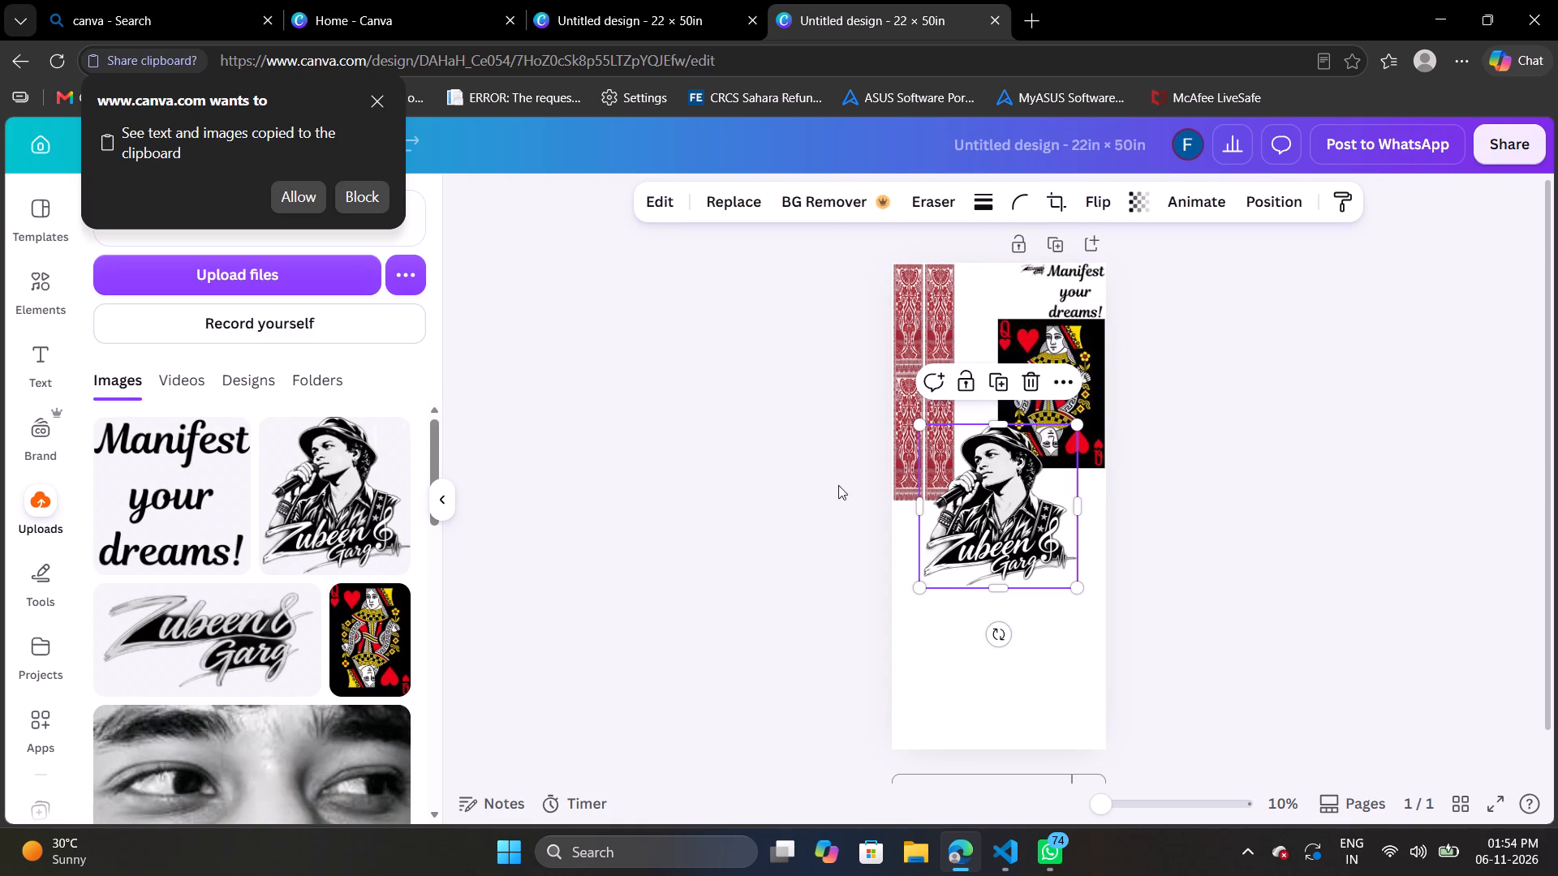
left_click_drag(968, 523, 974, 623)
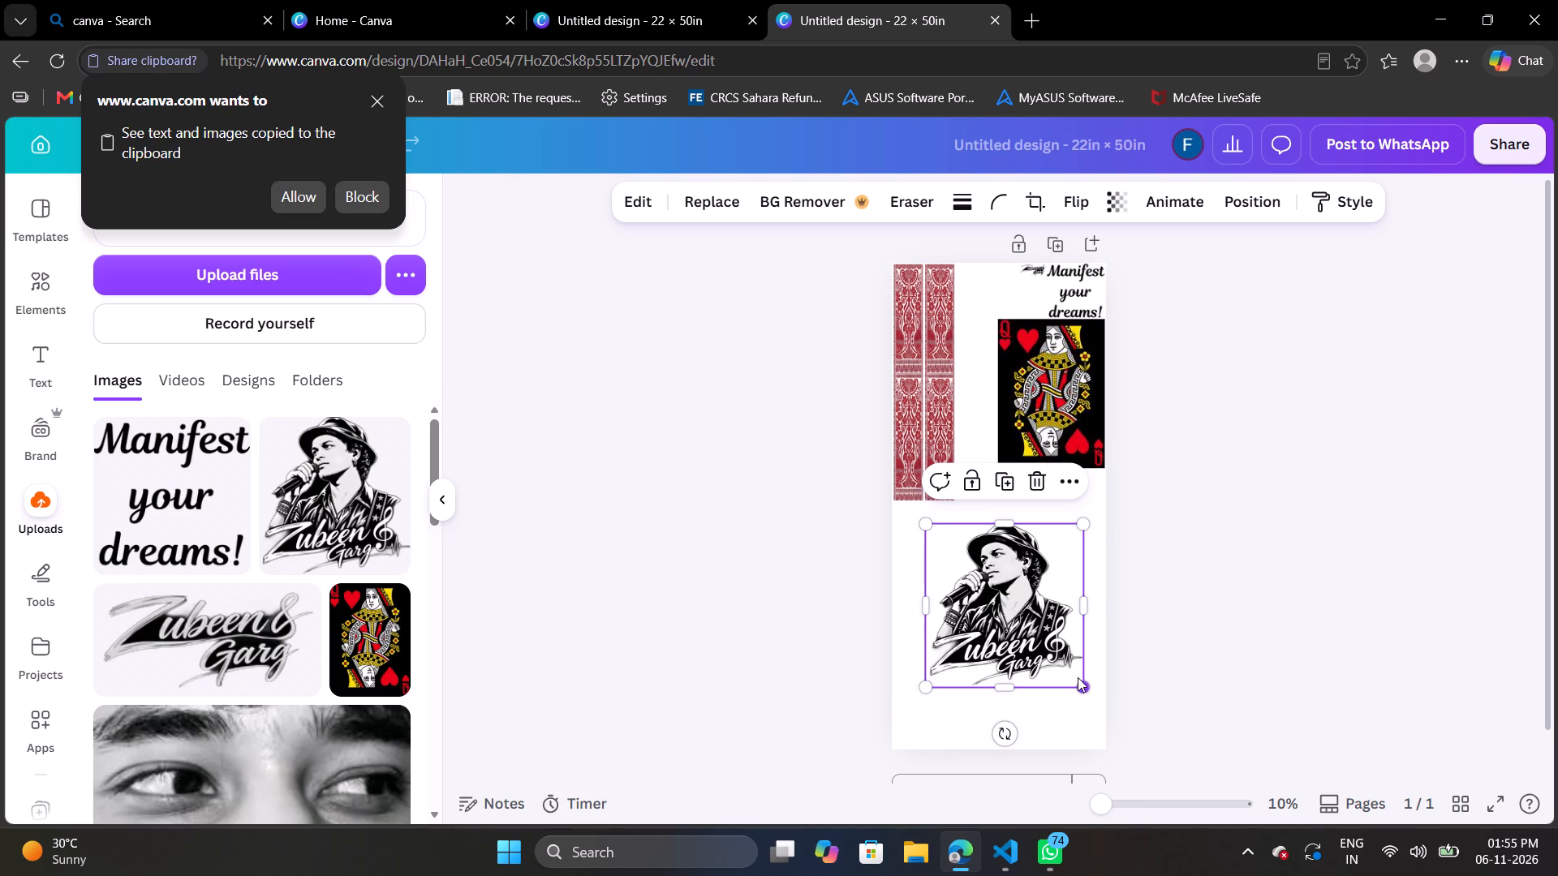
Shrink the Zubeen Garg singer illustration proportionally to about 11.5 × 12 in, slightly wider than the queen card.
left_click_drag(1079, 681, 1052, 658)
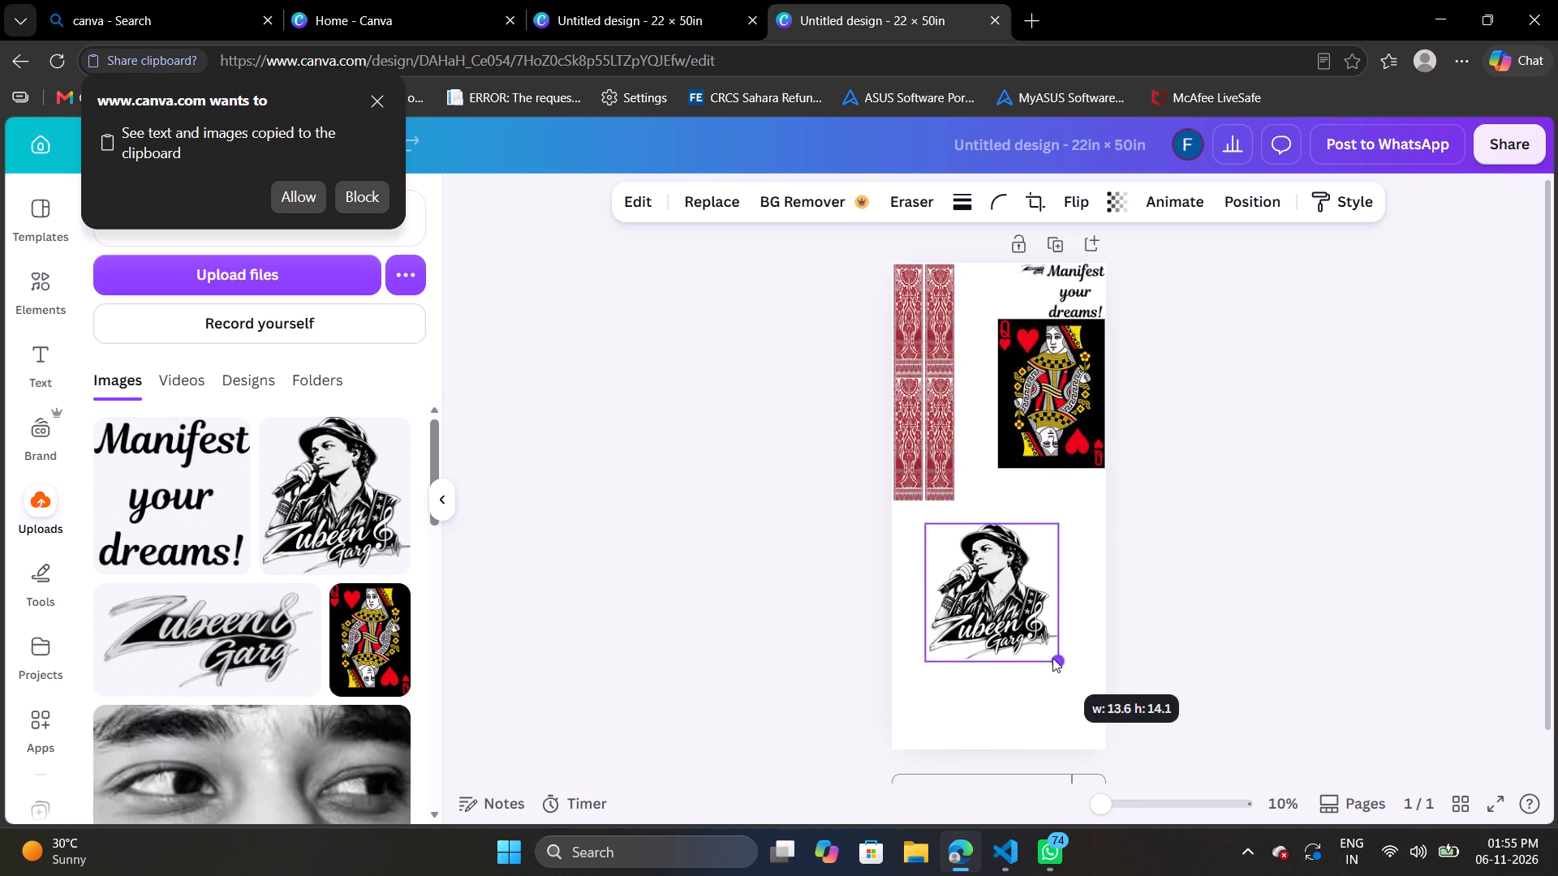
left_click_drag(1052, 658, 1039, 620)
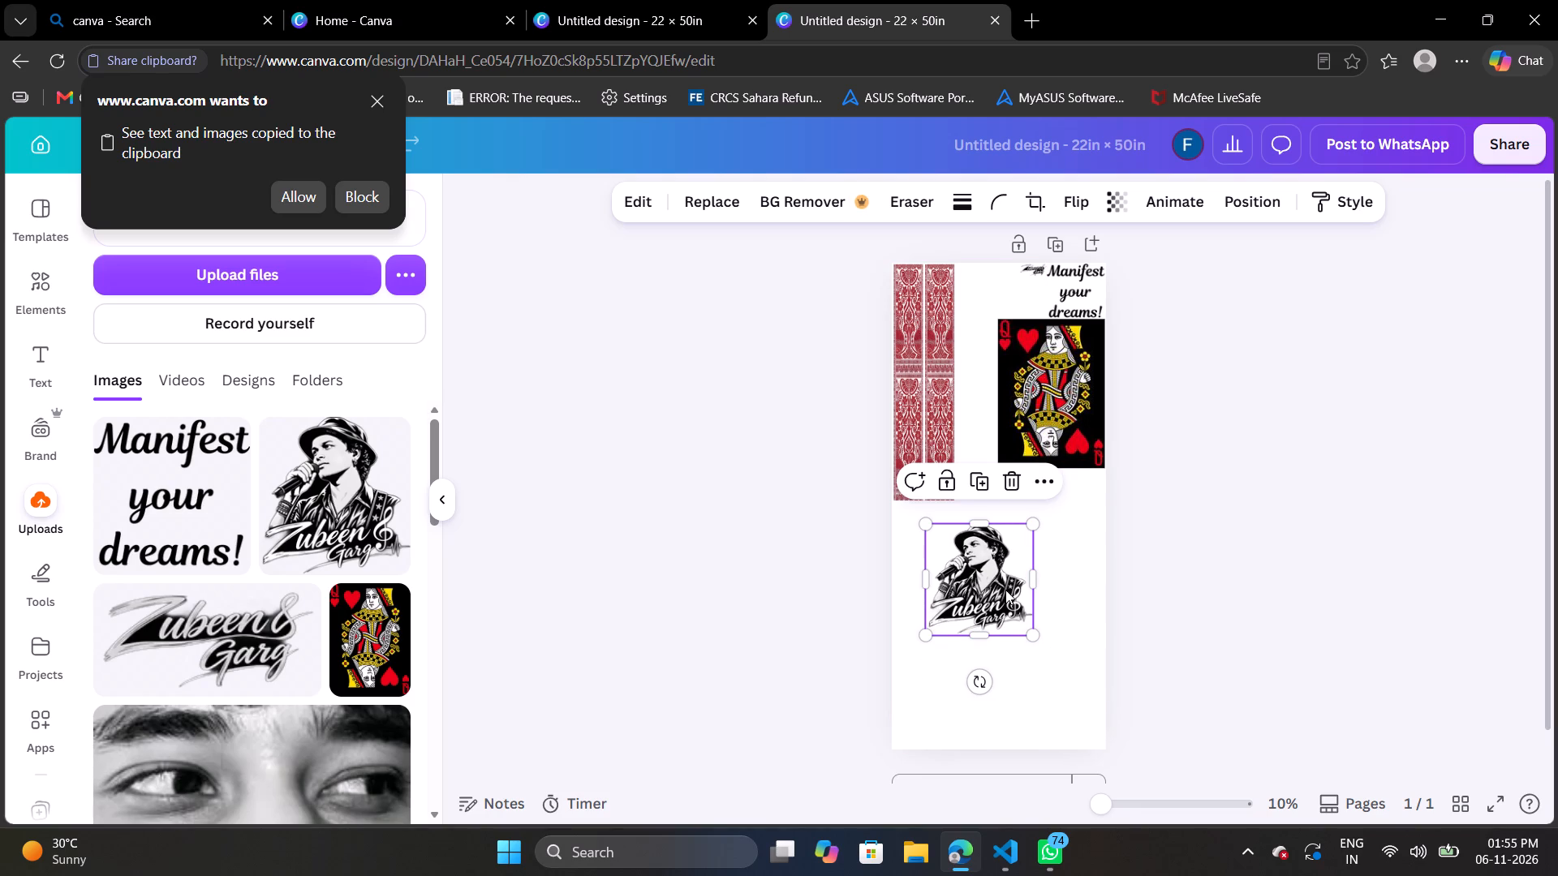
left_click(1032, 630)
left_click_drag(1035, 636, 1031, 625)
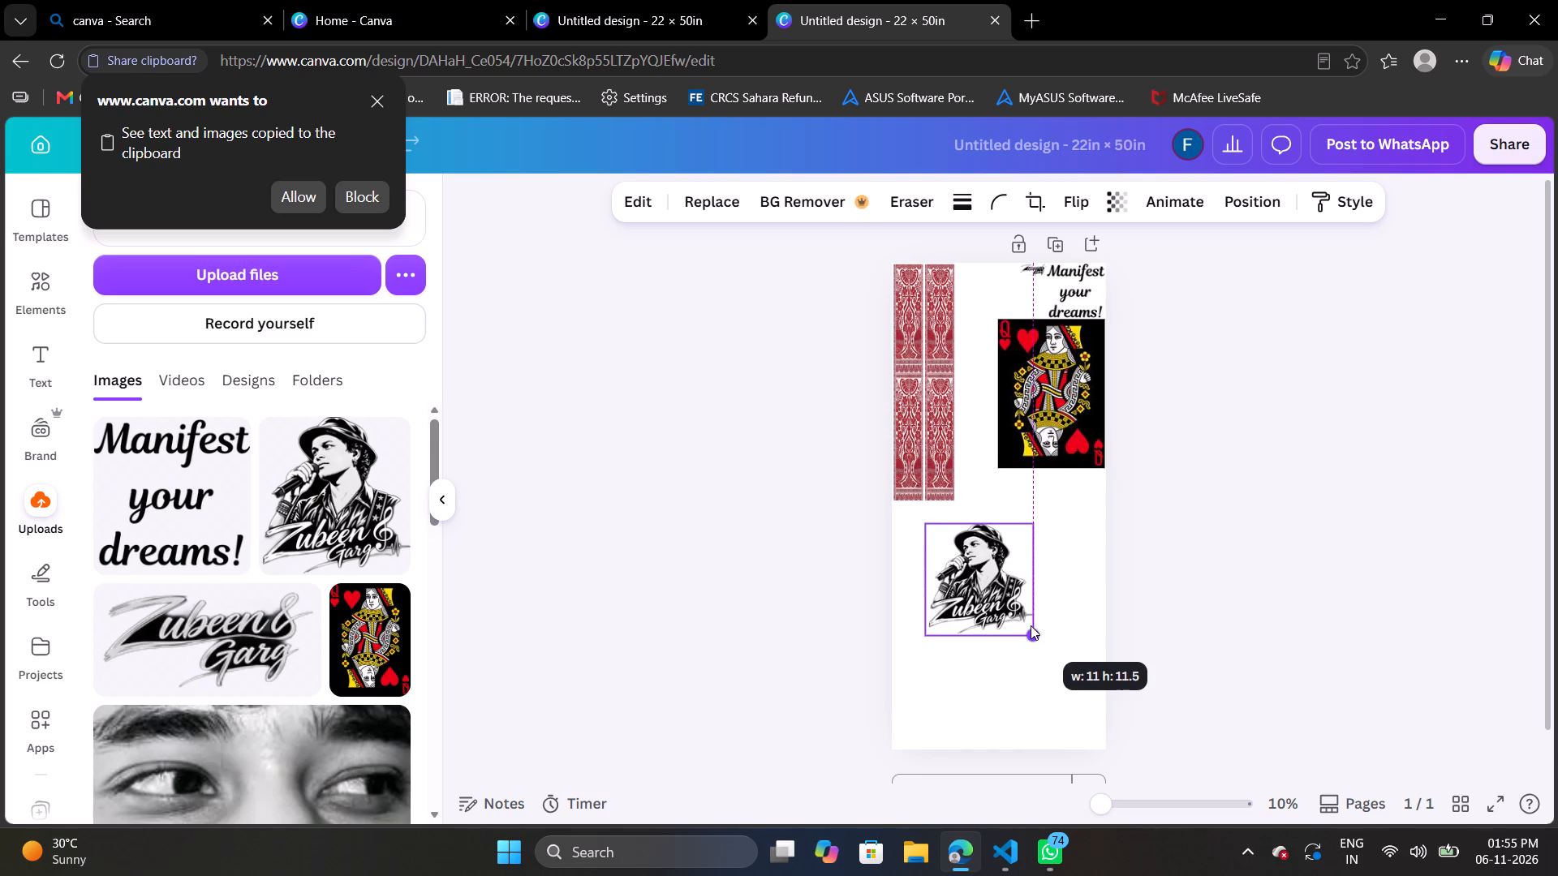
left_click_drag(1031, 625, 1034, 638)
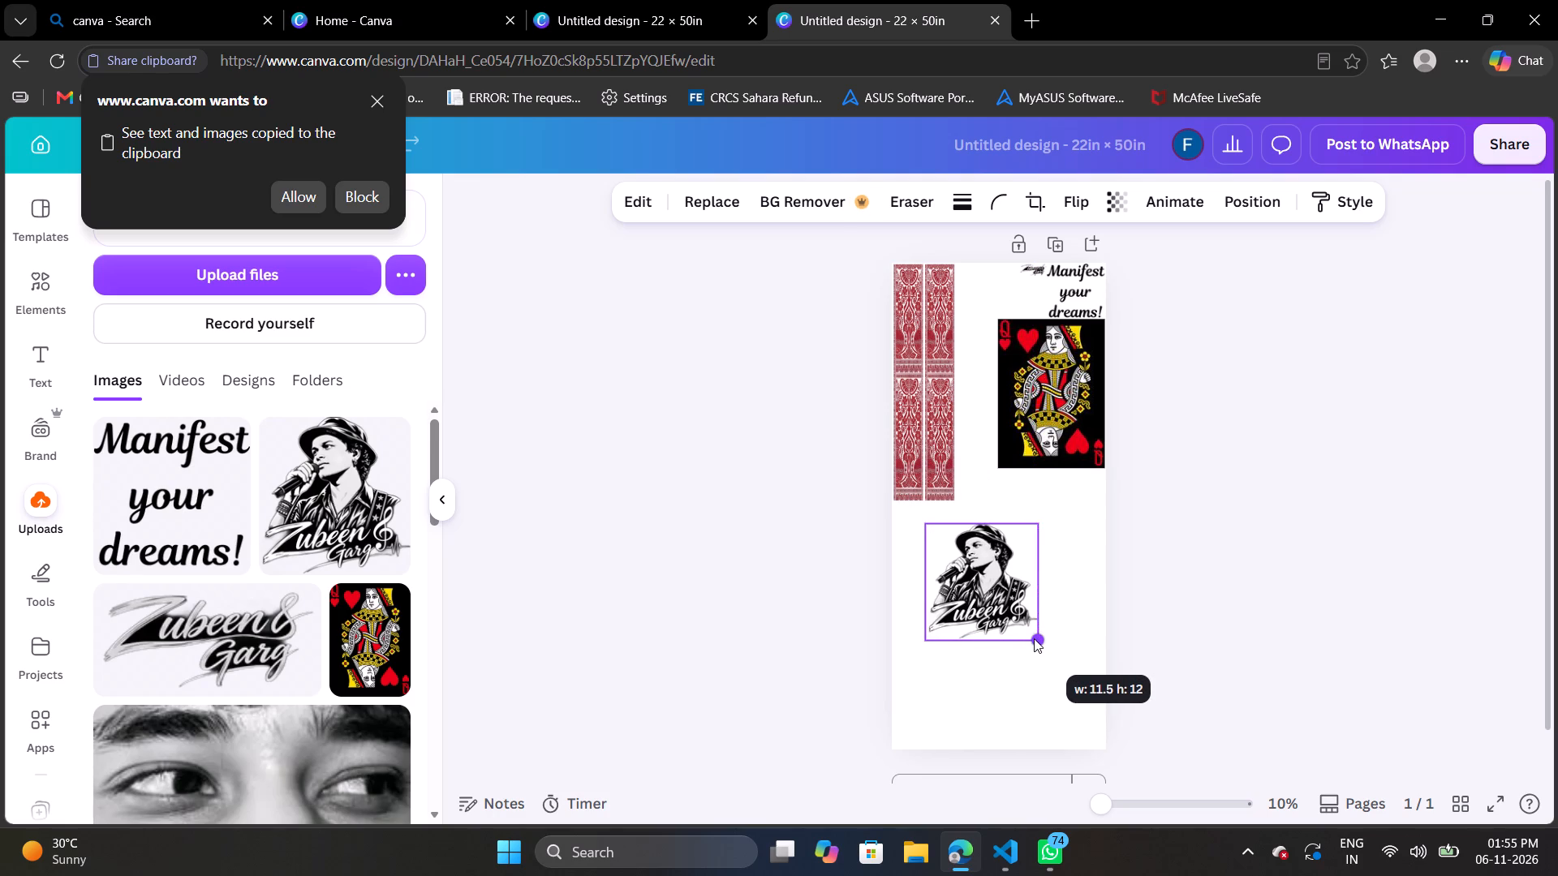
left_click_drag(1034, 638, 1035, 635)
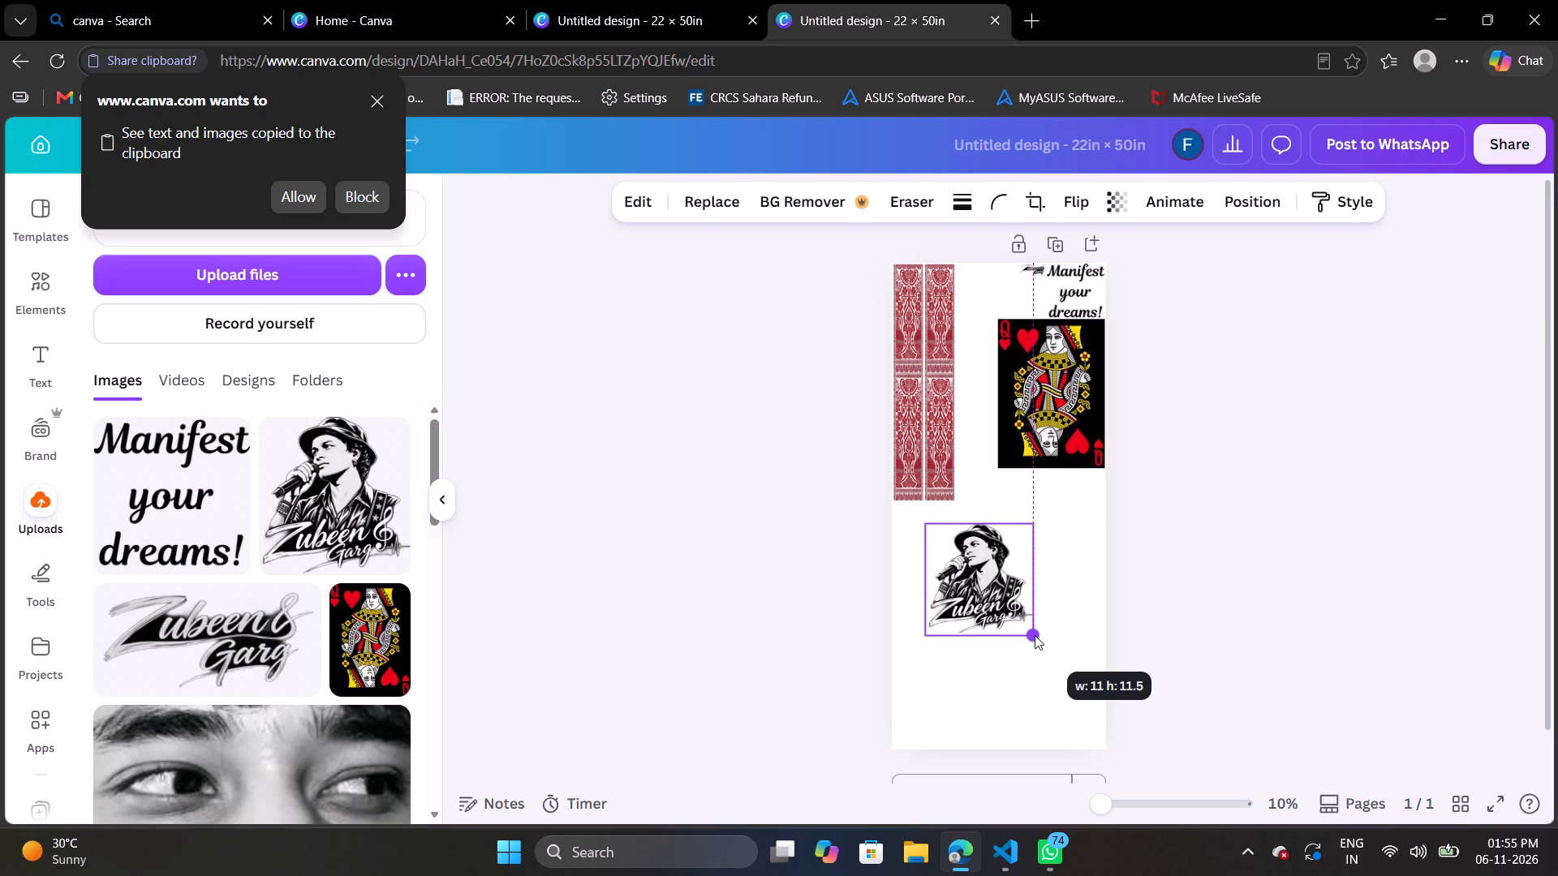
left_click_drag(1035, 635, 1040, 635)
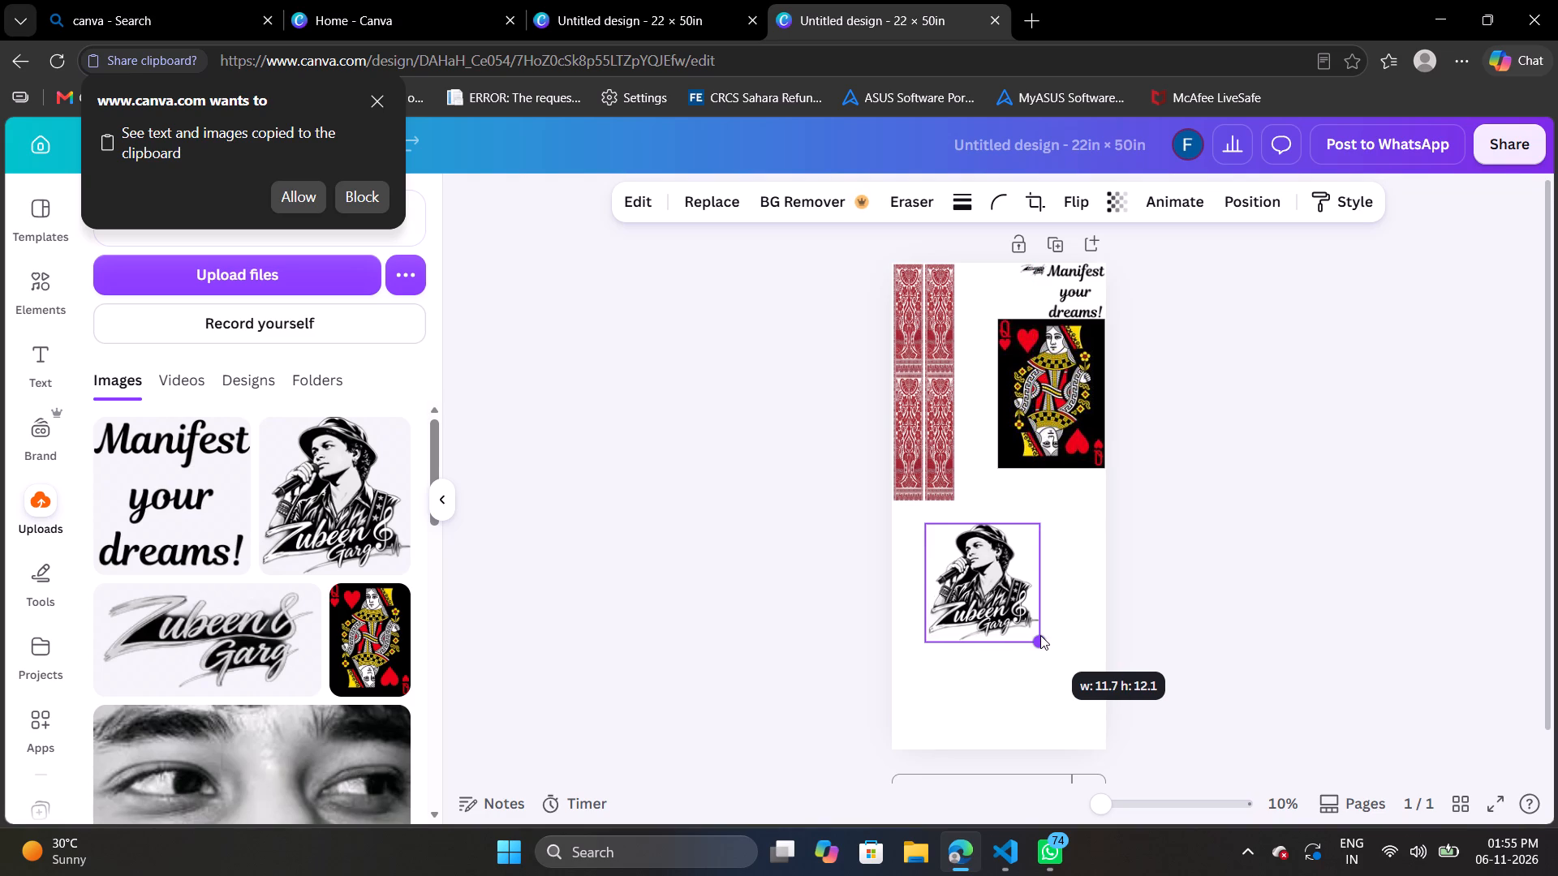
left_click_drag(1040, 635, 1039, 627)
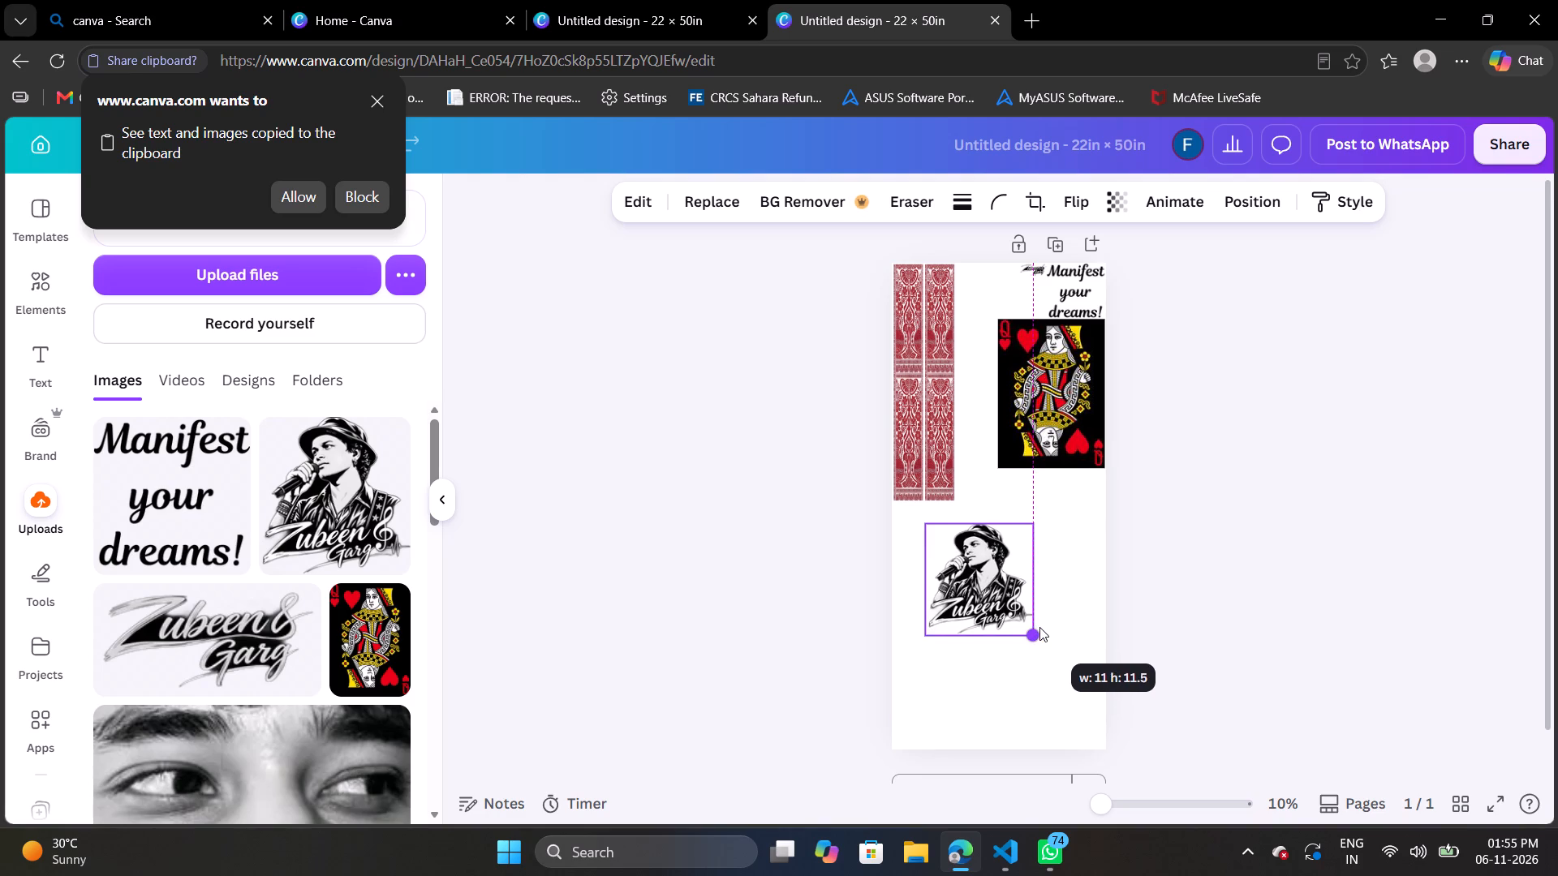
left_click_drag(1039, 627, 1042, 629)
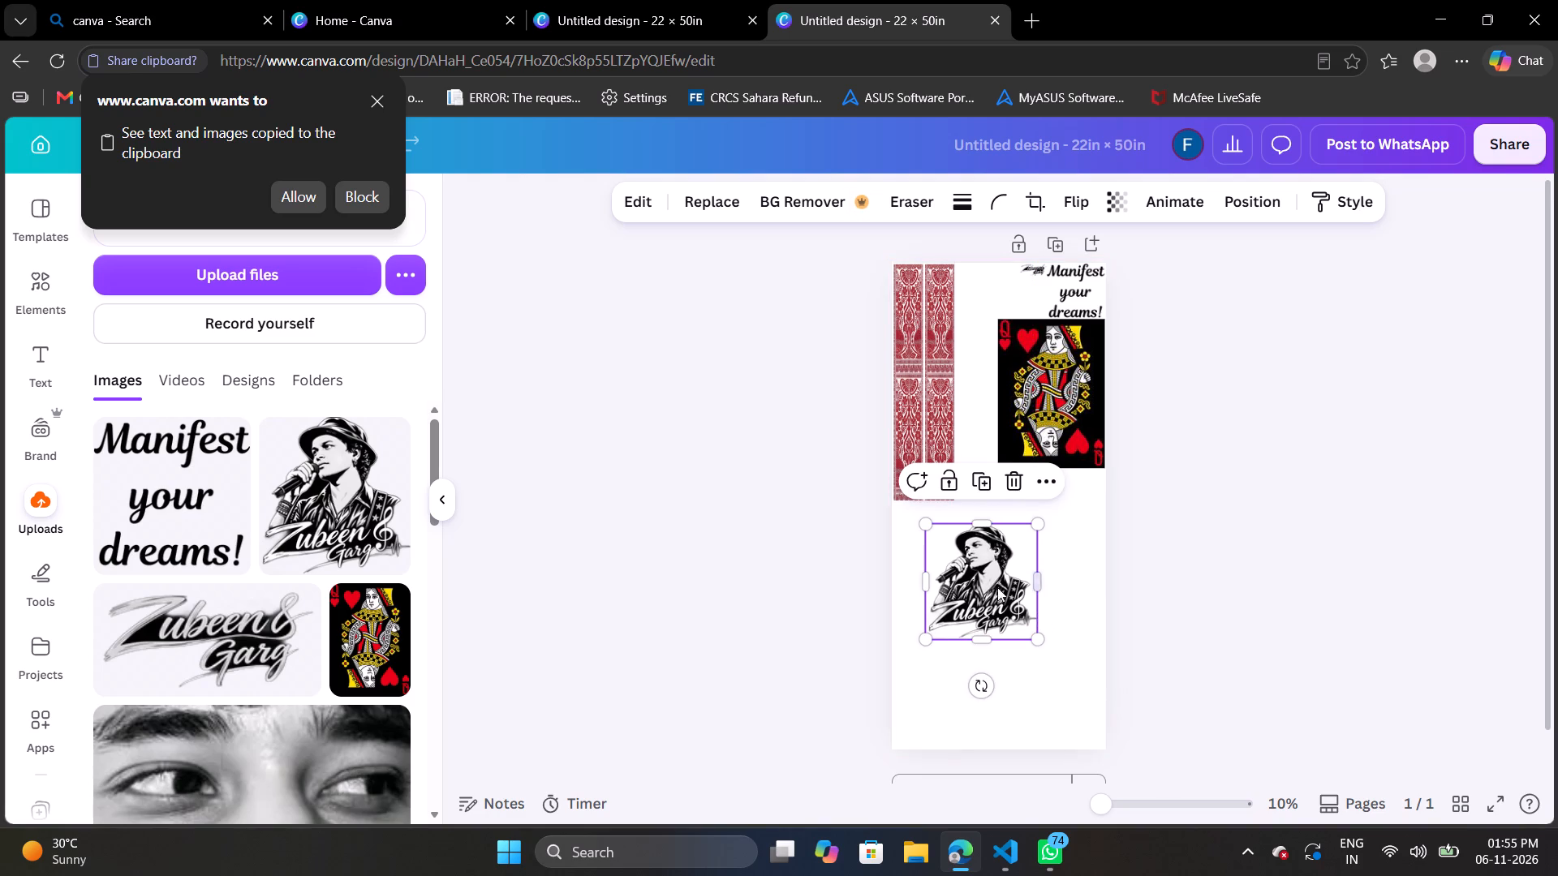
Move the Zubeen Garg singer illustration directly beneath the queen card with their left edges aligned, and nudge it slightly down.
left_click_drag(990, 585, 1055, 556)
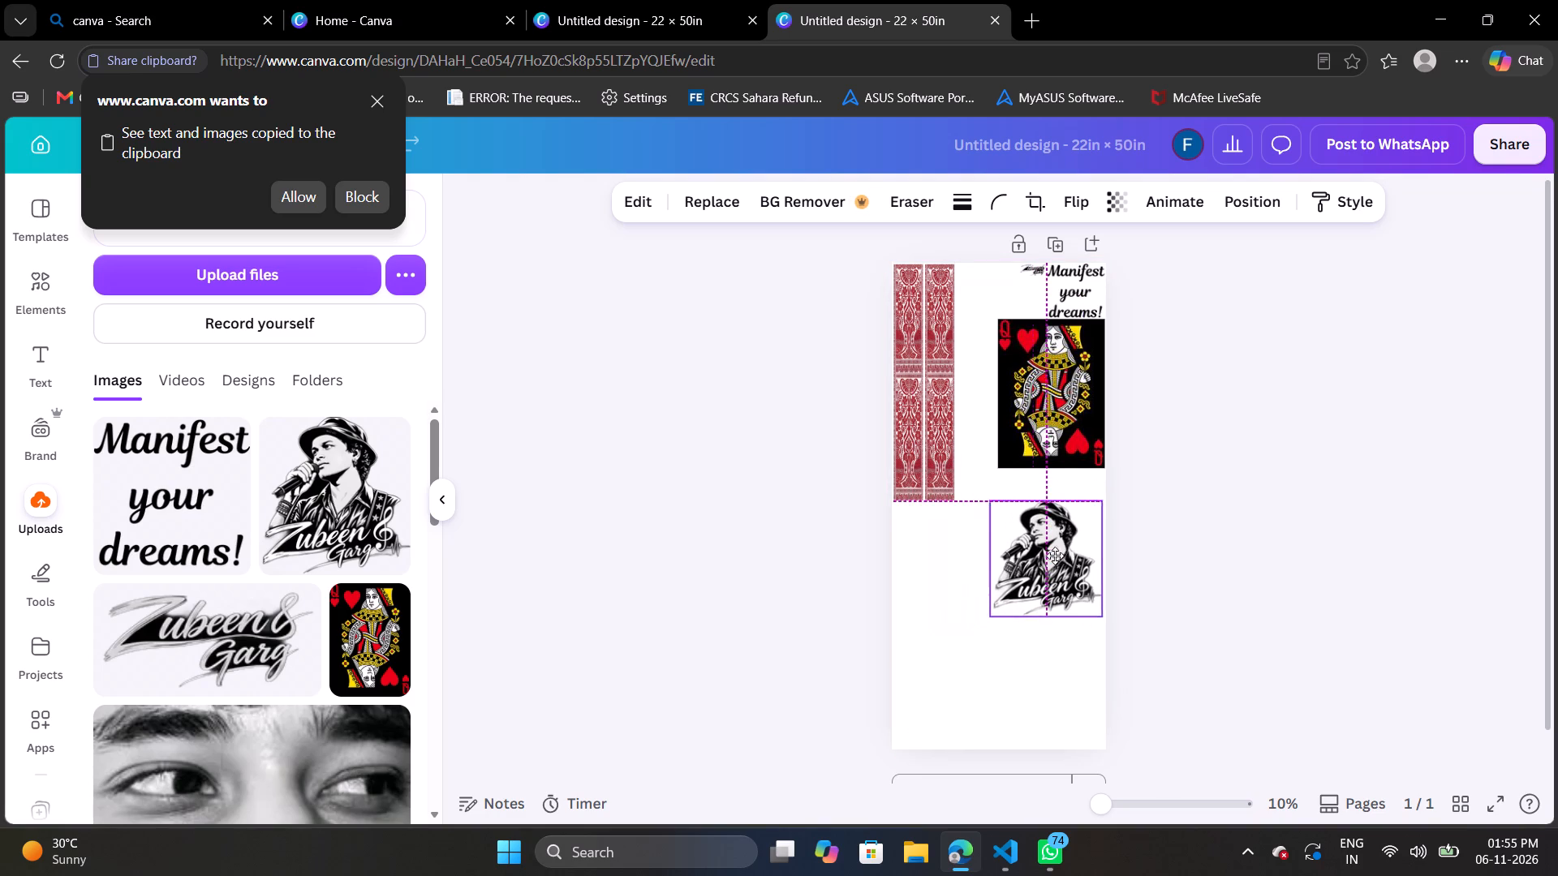
left_click_drag(1055, 556, 1064, 538)
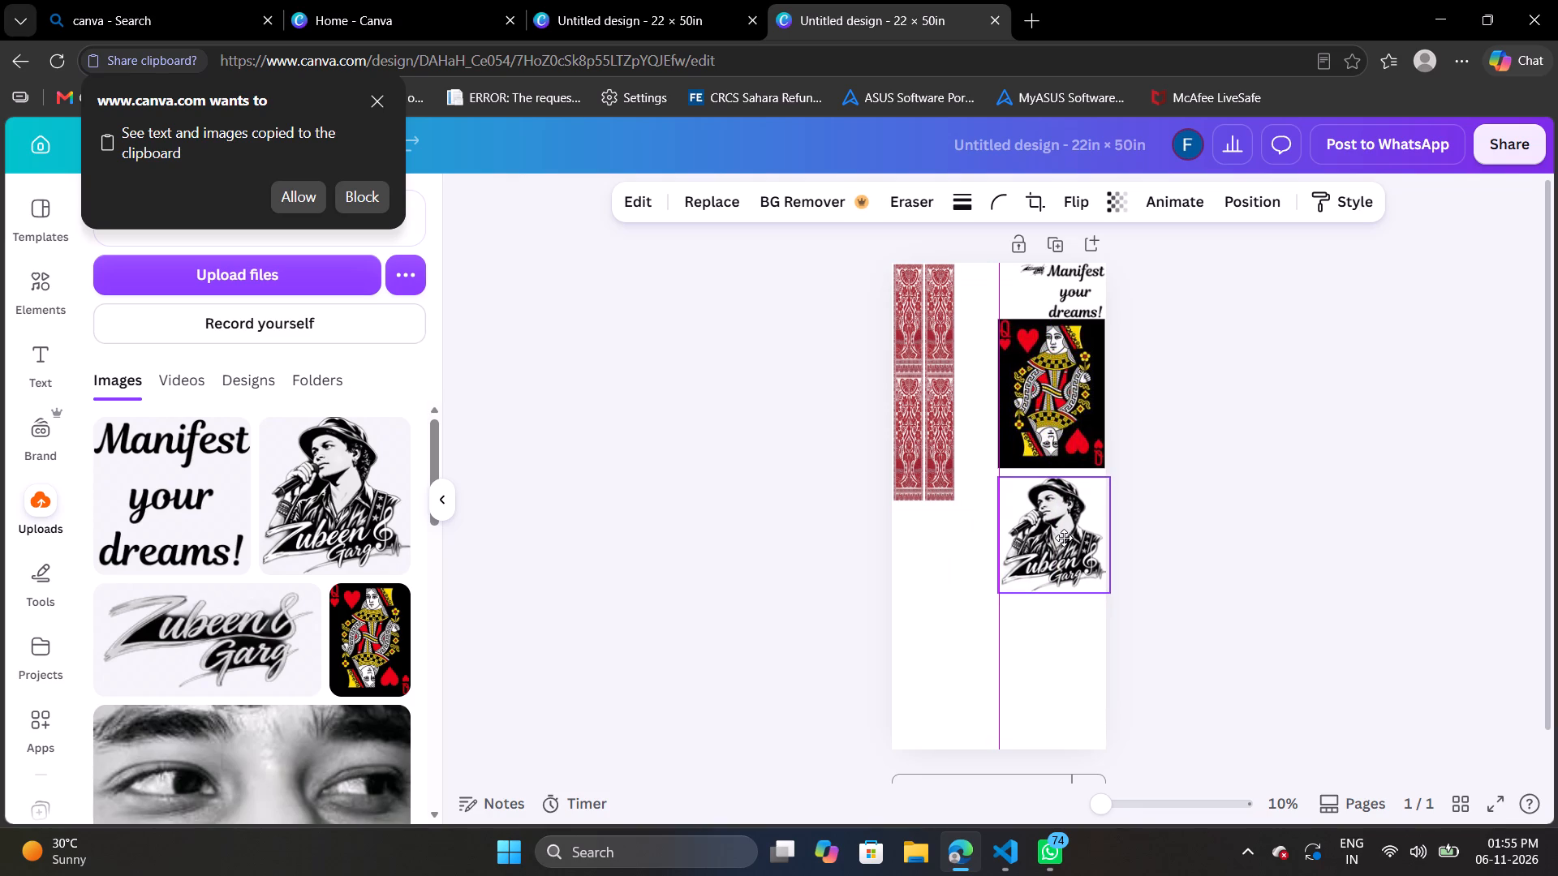
left_click_drag(1064, 538, 1064, 529)
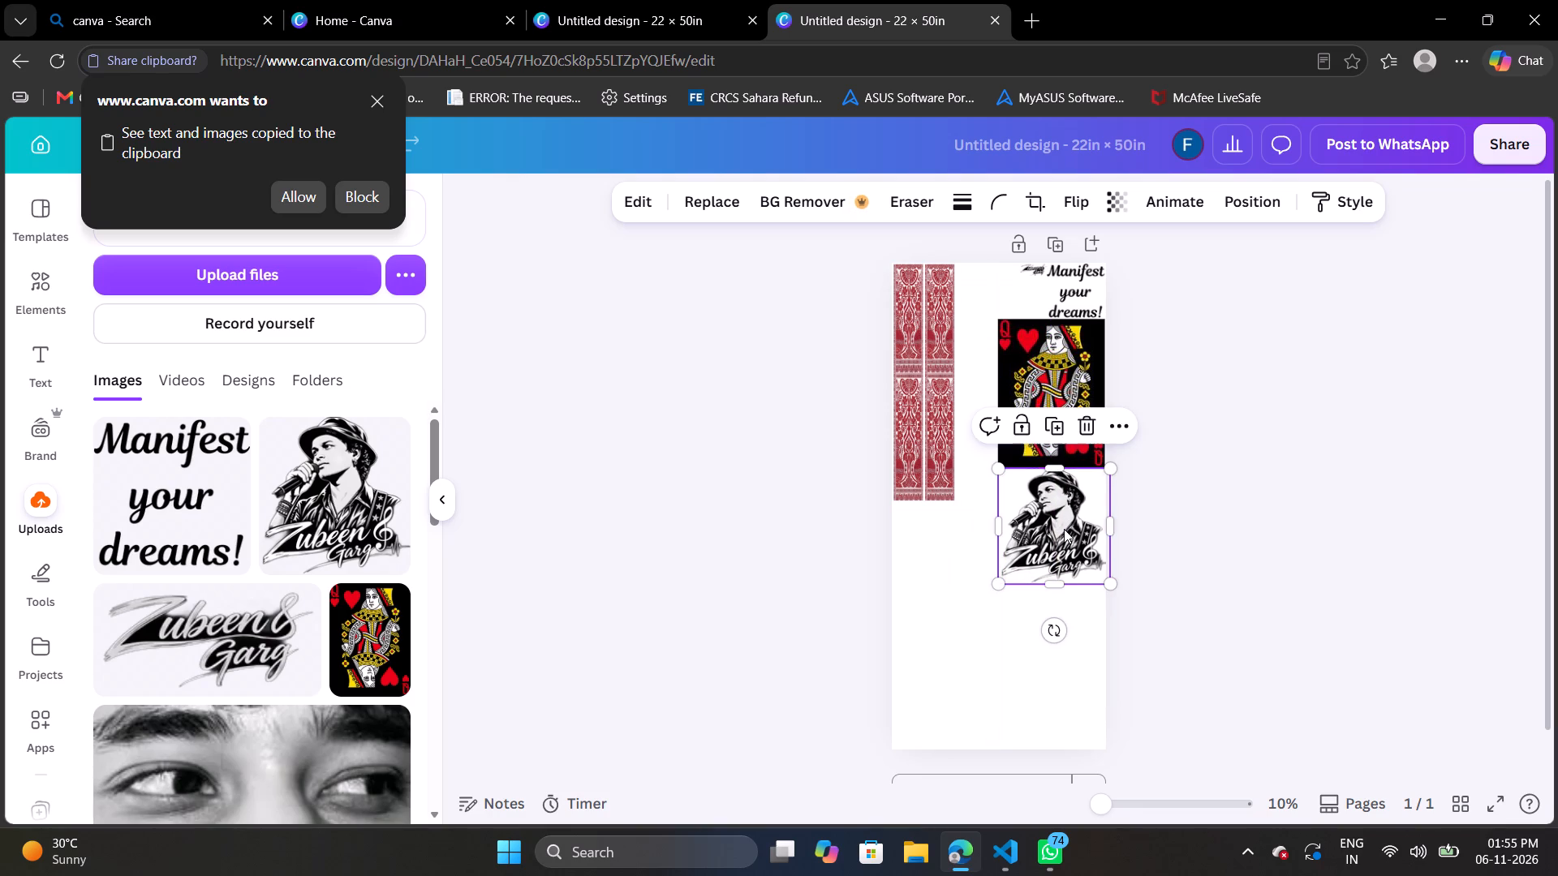
left_click(983, 691)
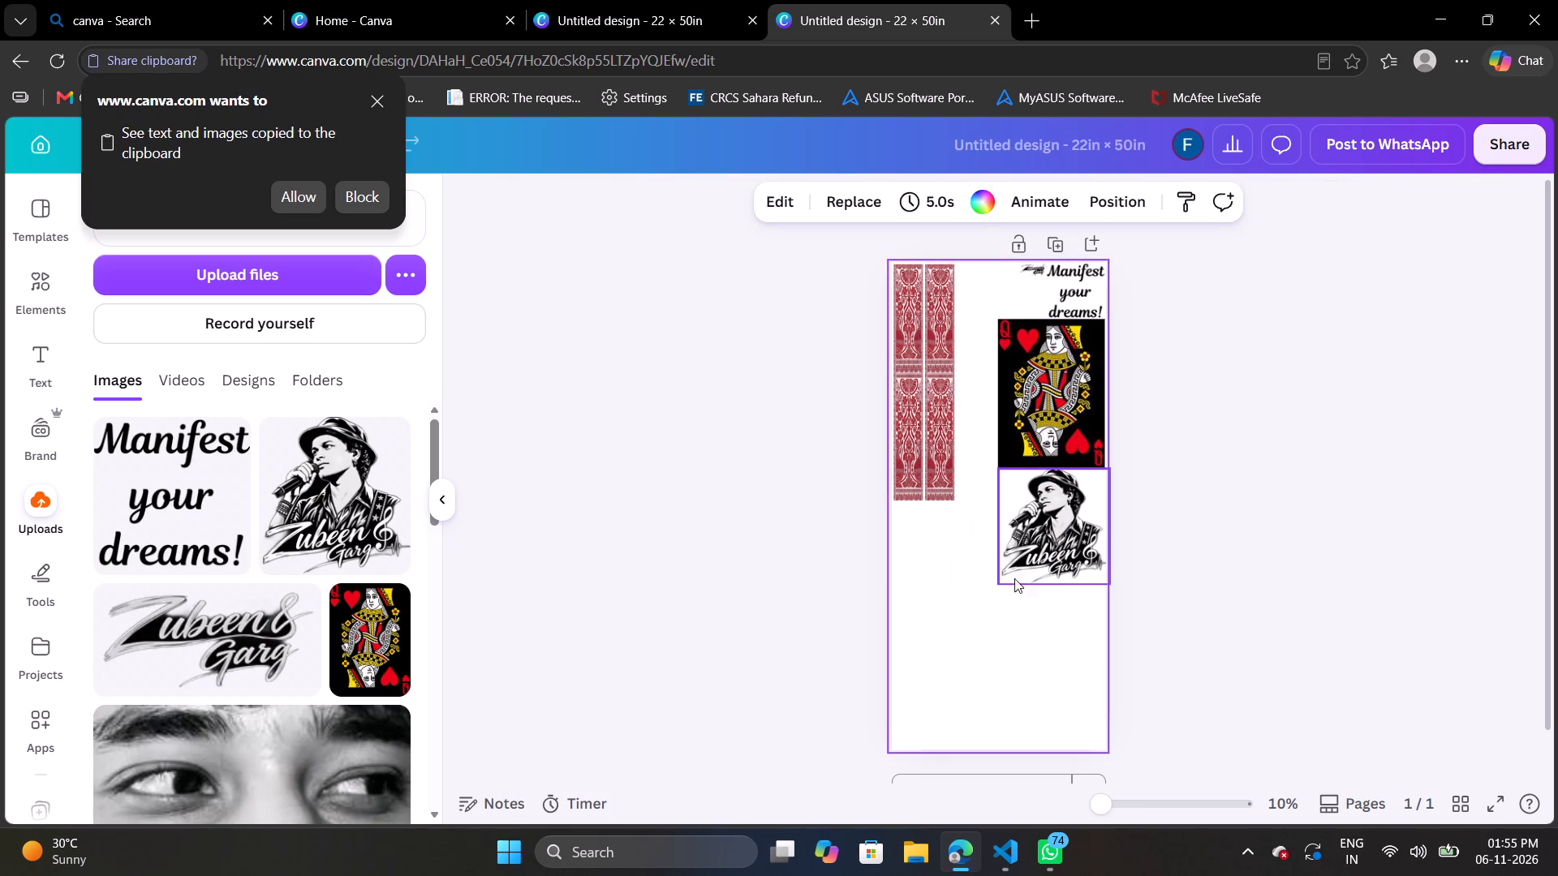
left_click(1030, 562)
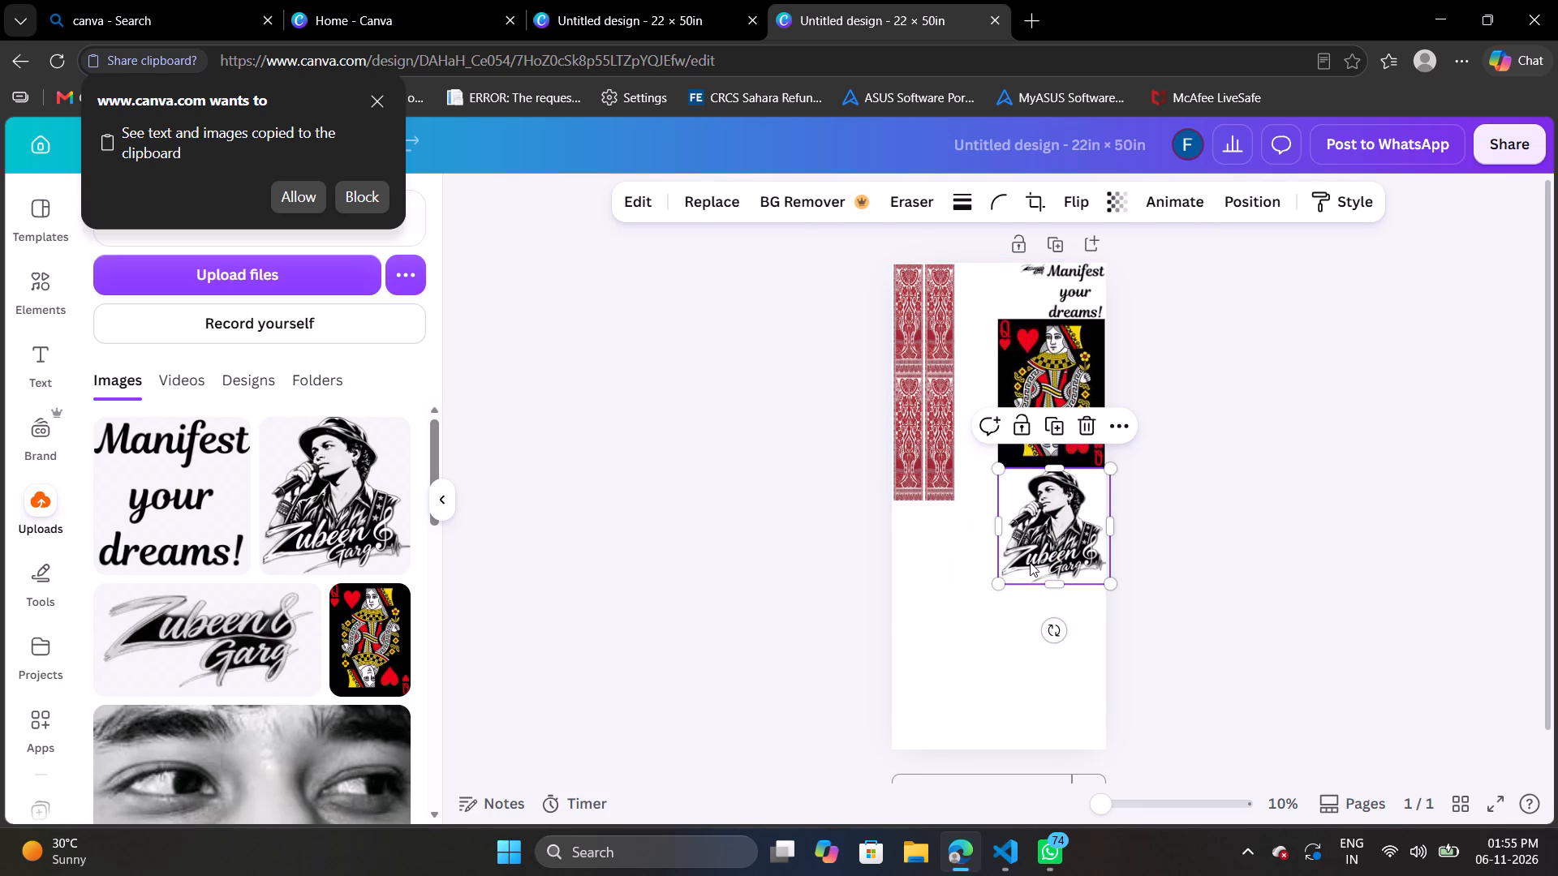
key("Down")
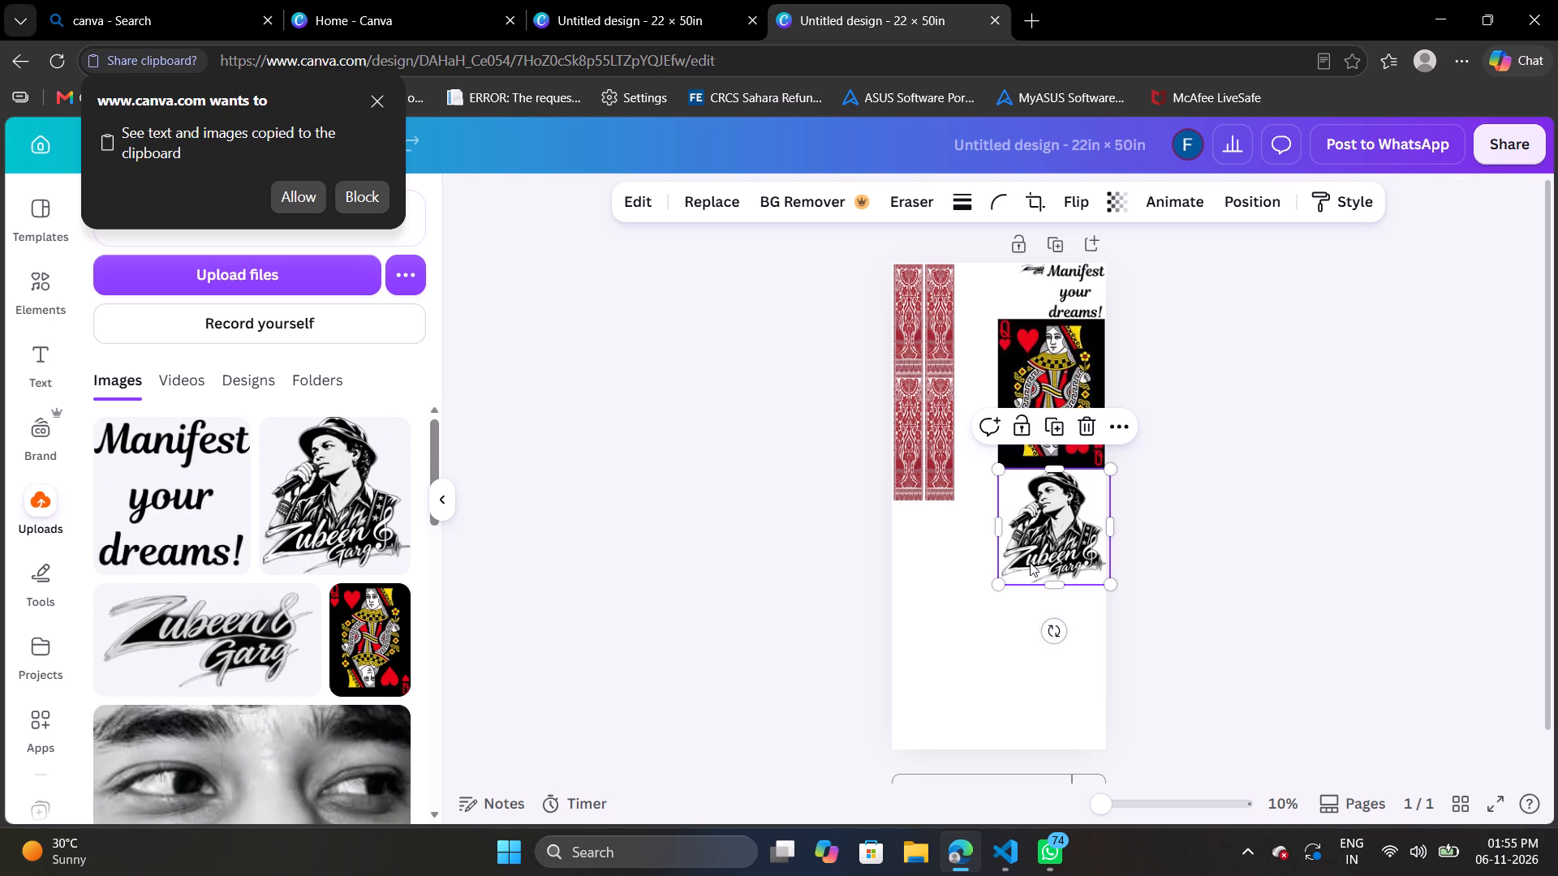
Nudge the Zubeen Garg singer illustration slightly right and down beneath the queen card.
key("Right")
key("Down")
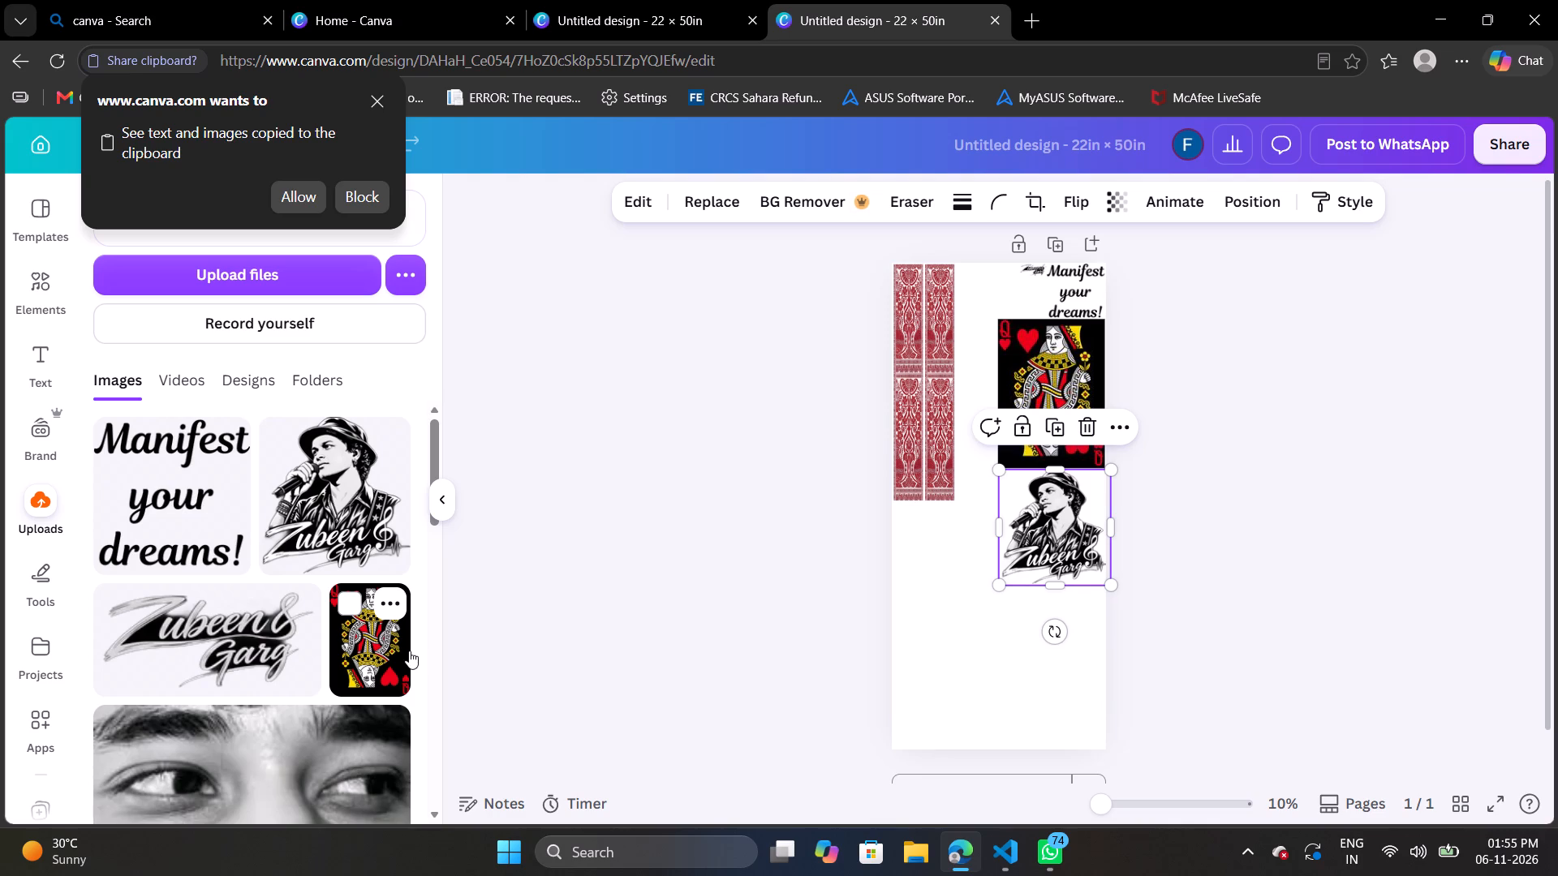
Add the uploaded orange winged bee image to the page.
scroll(307, 616, "down", 3)
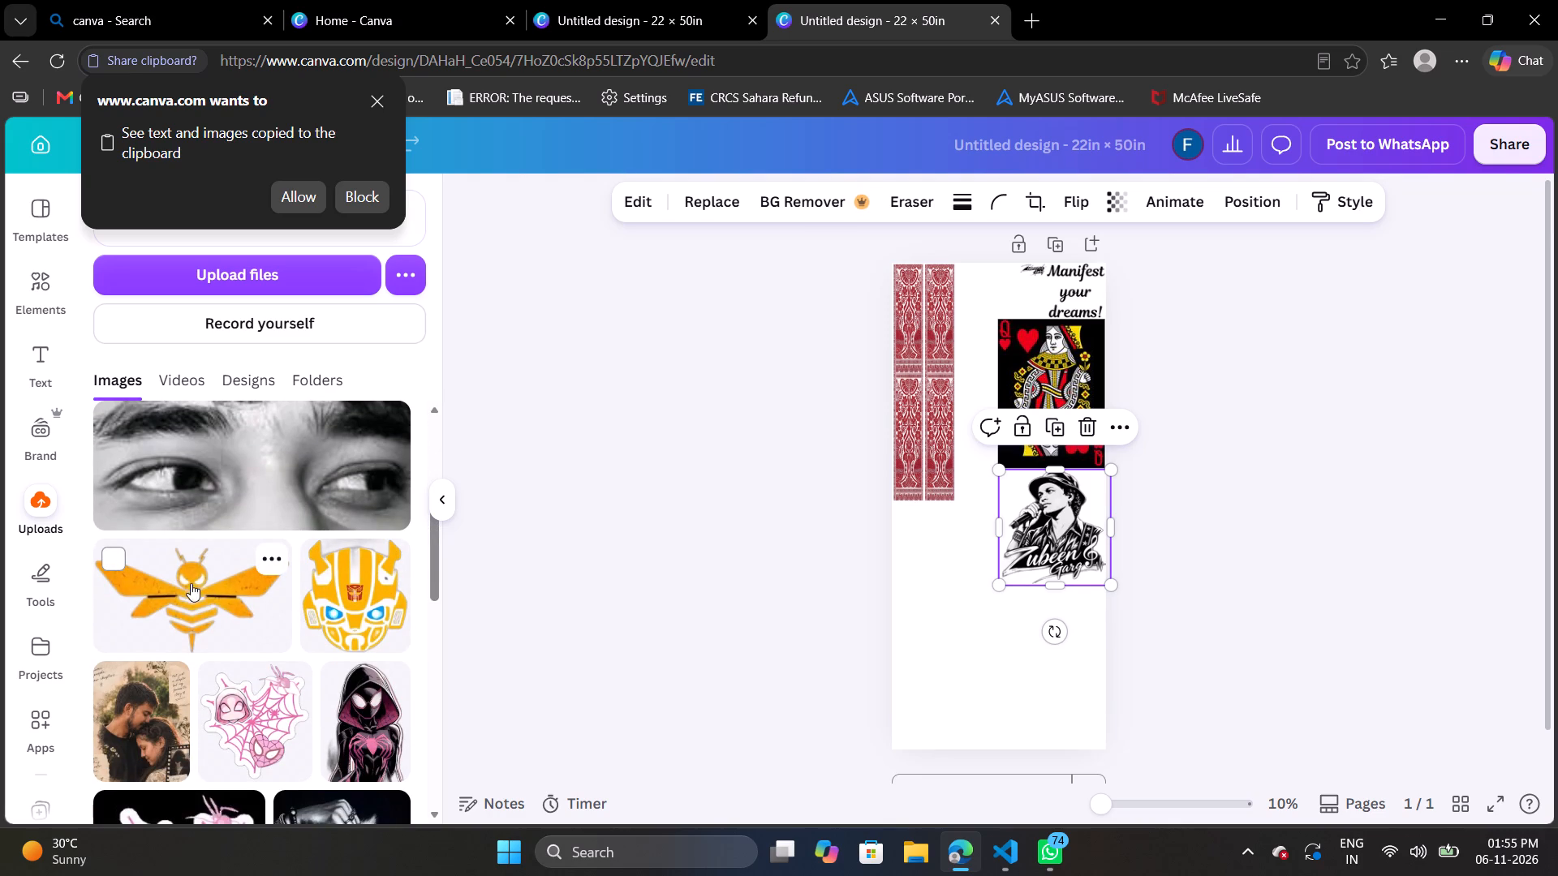
left_click(216, 573)
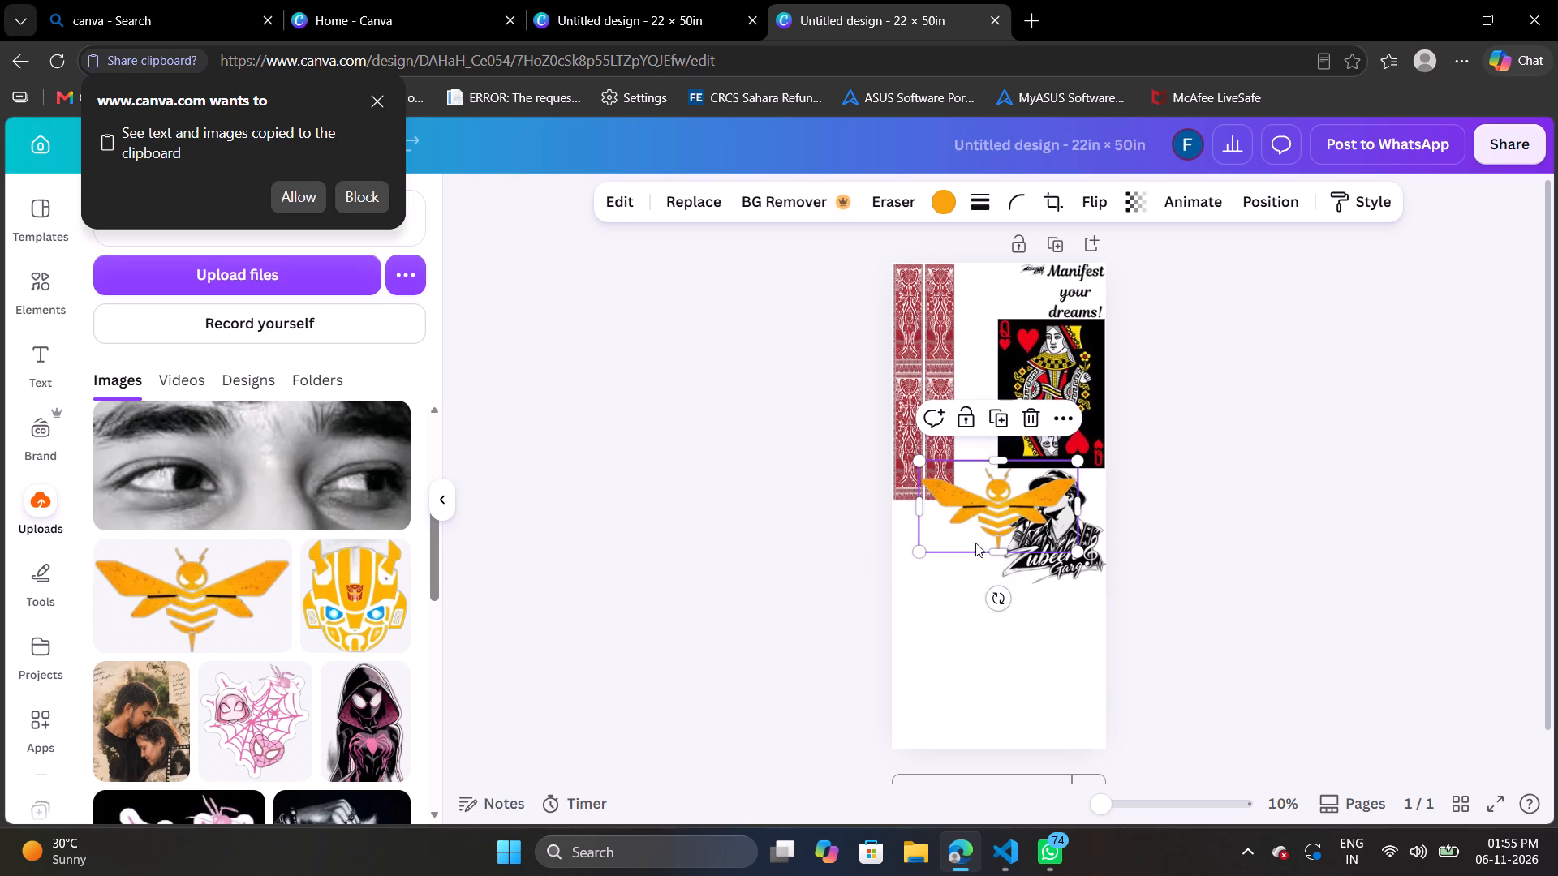
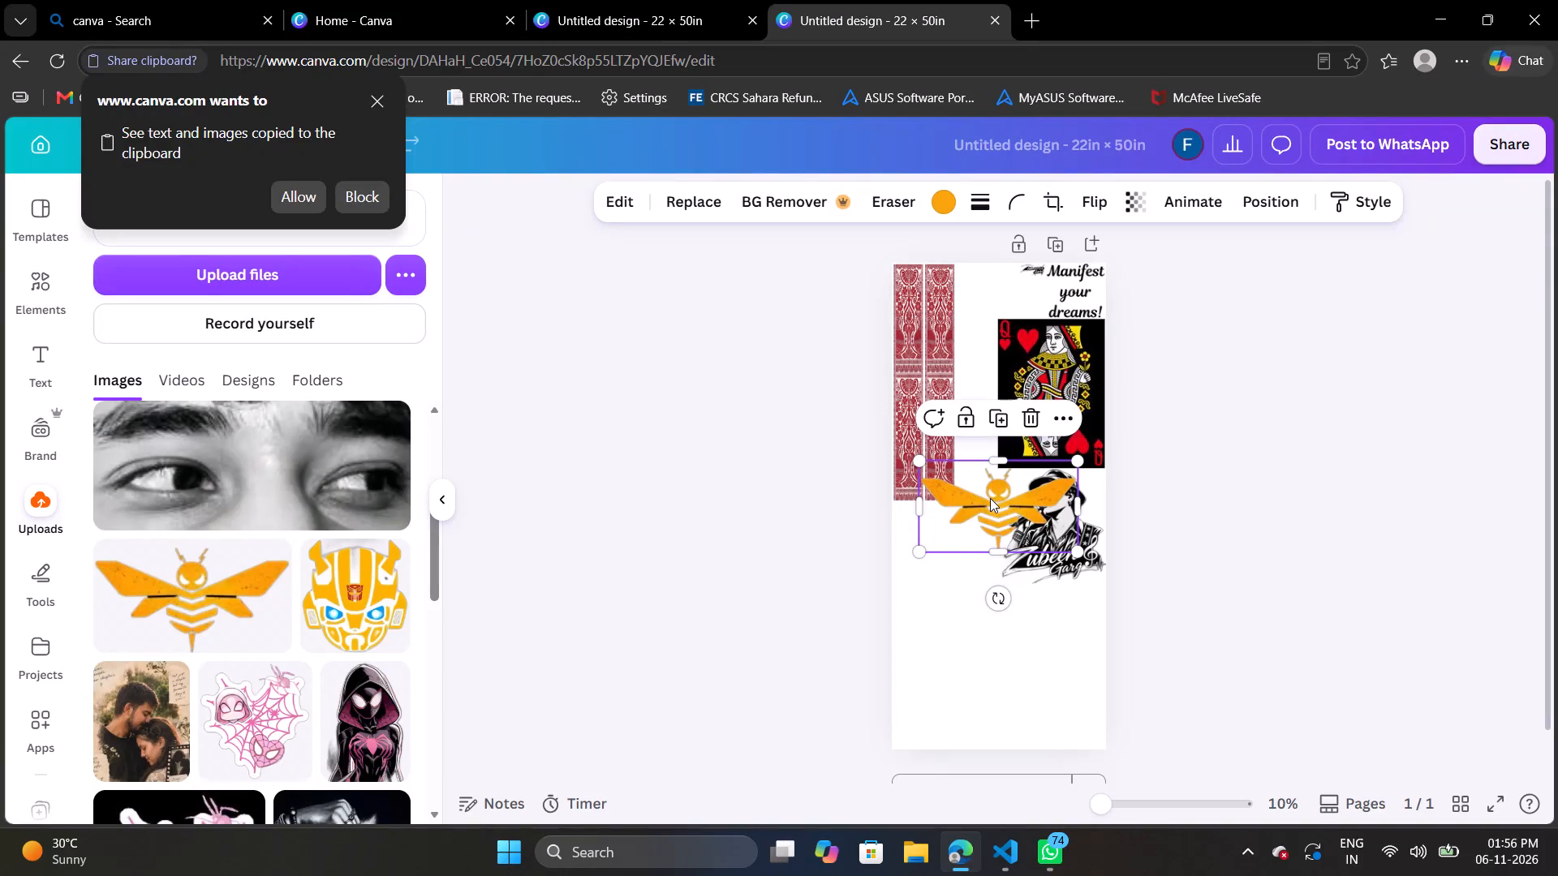
Move the orange bee emblem into the empty area below the Zubeen Garg illustration and shrink it proportionally to about 6.8 × 3.9 in.
left_click_drag(990, 498, 1017, 692)
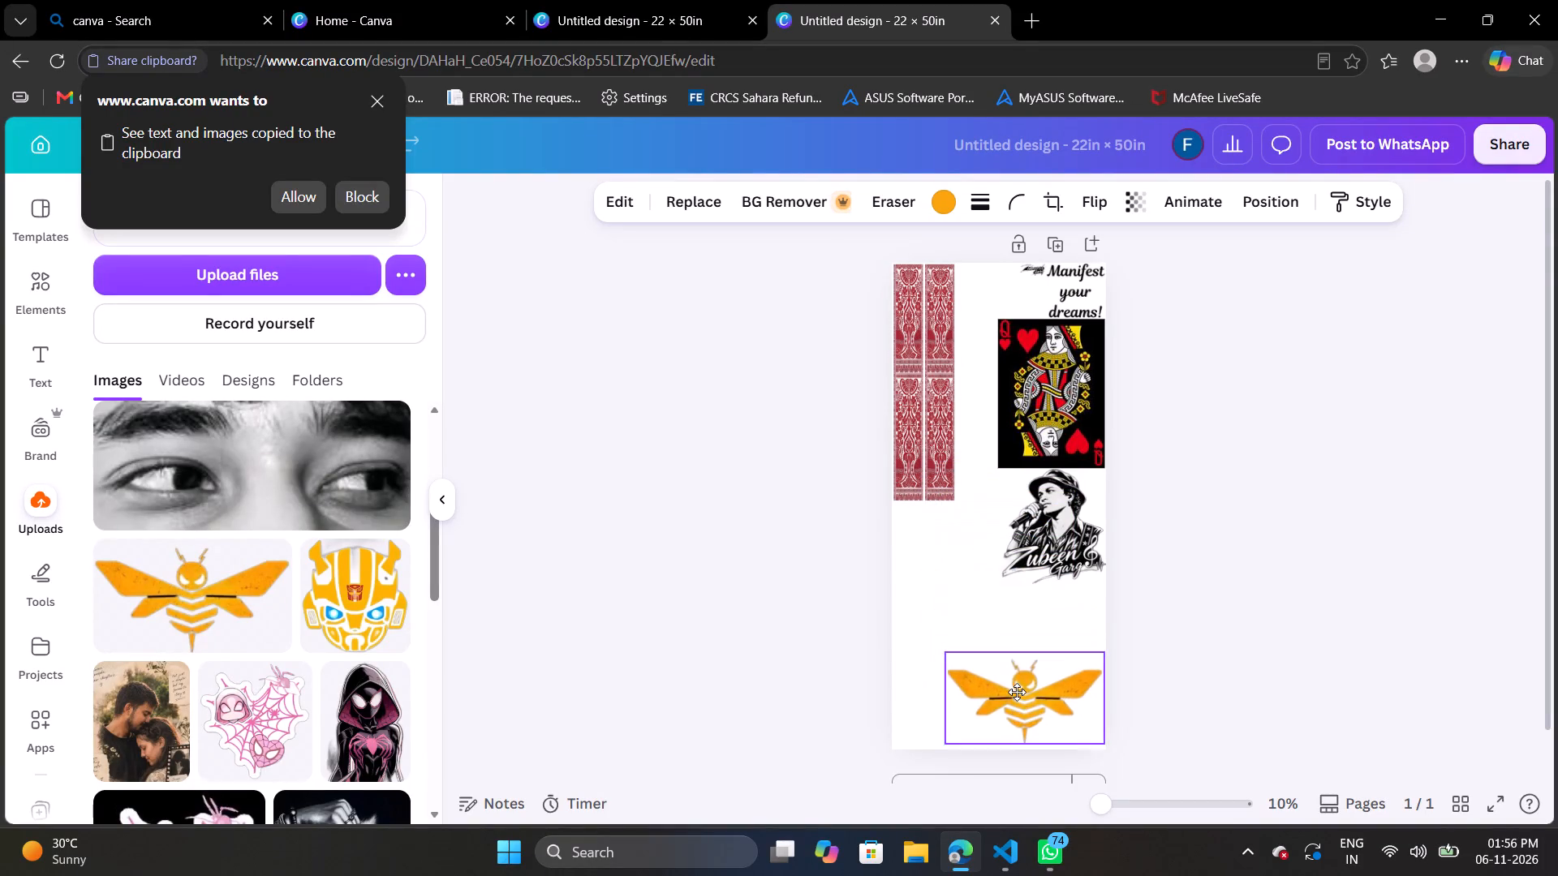
left_click_drag(1017, 692, 1004, 633)
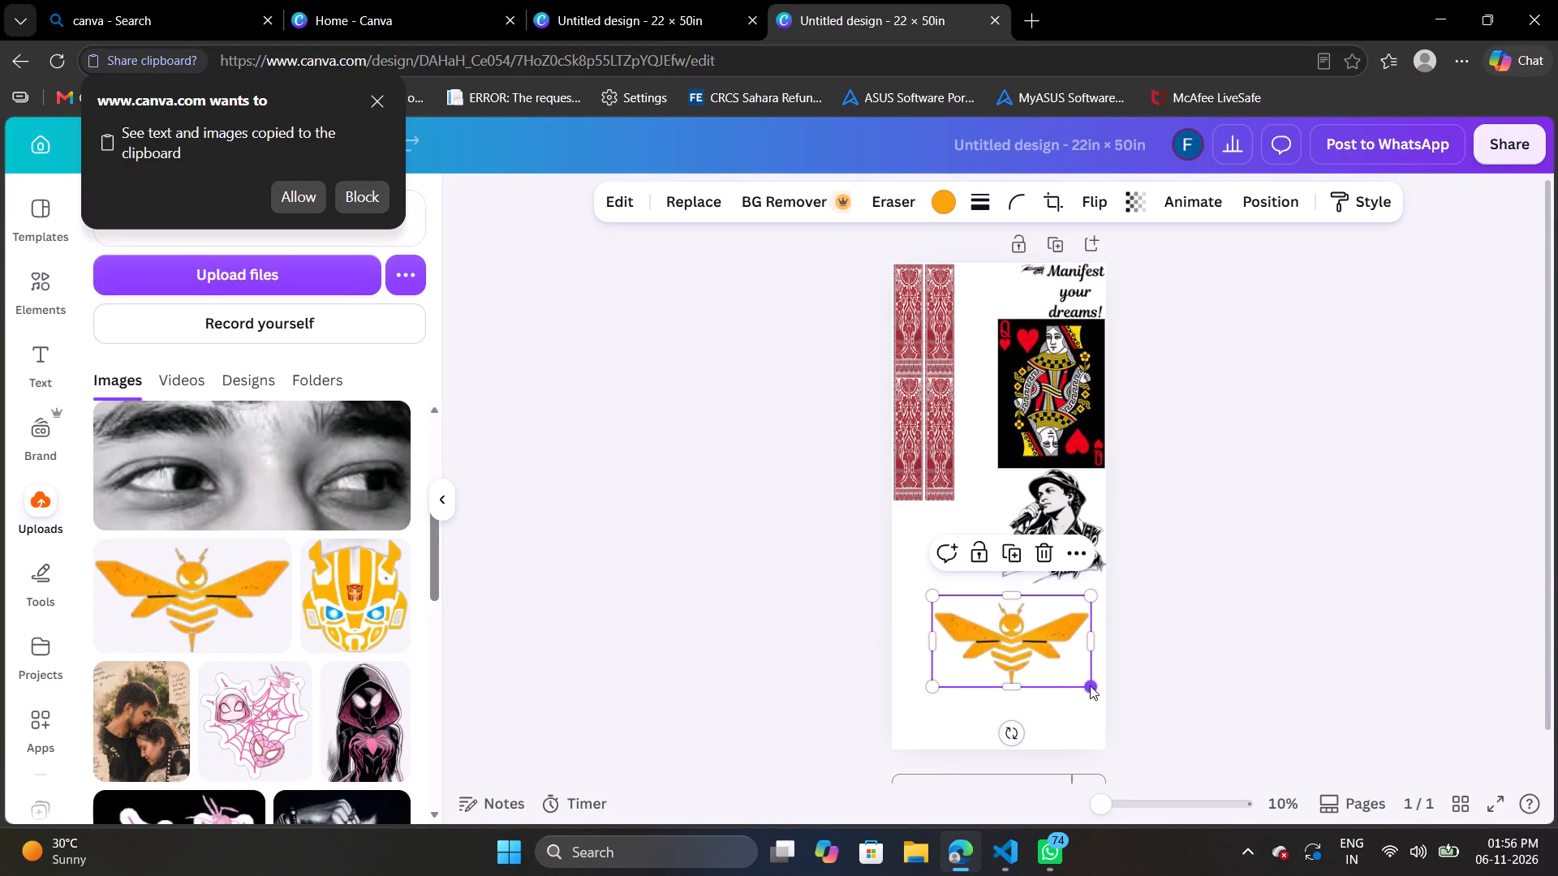
left_click_drag(1090, 685, 984, 649)
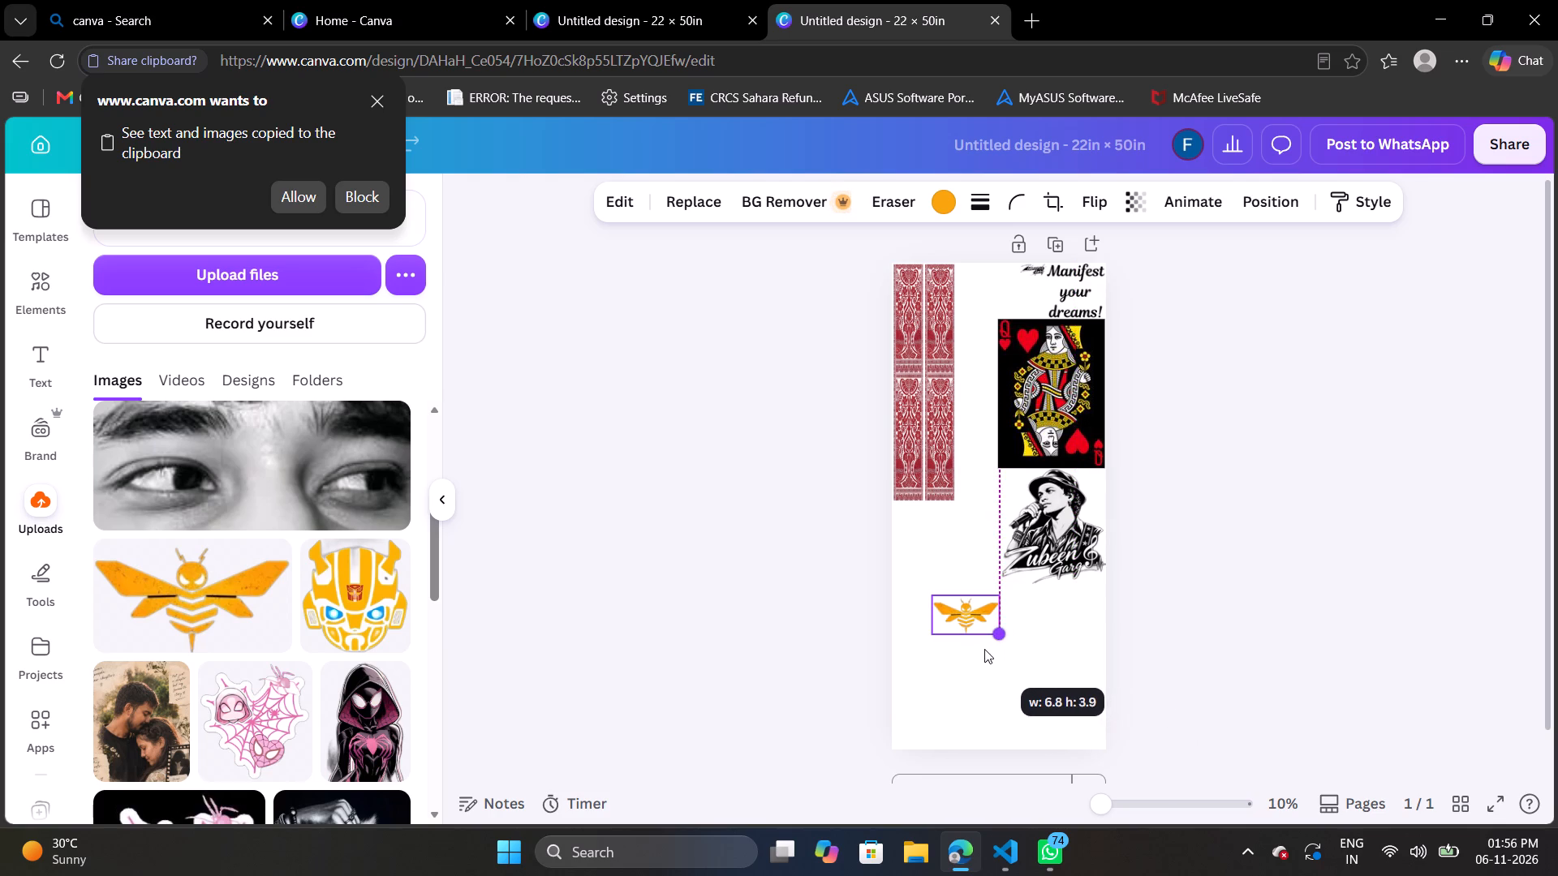
Shrink the yellow bee emblem proportionally to about 3 in wide.
left_click_drag(984, 649, 971, 636)
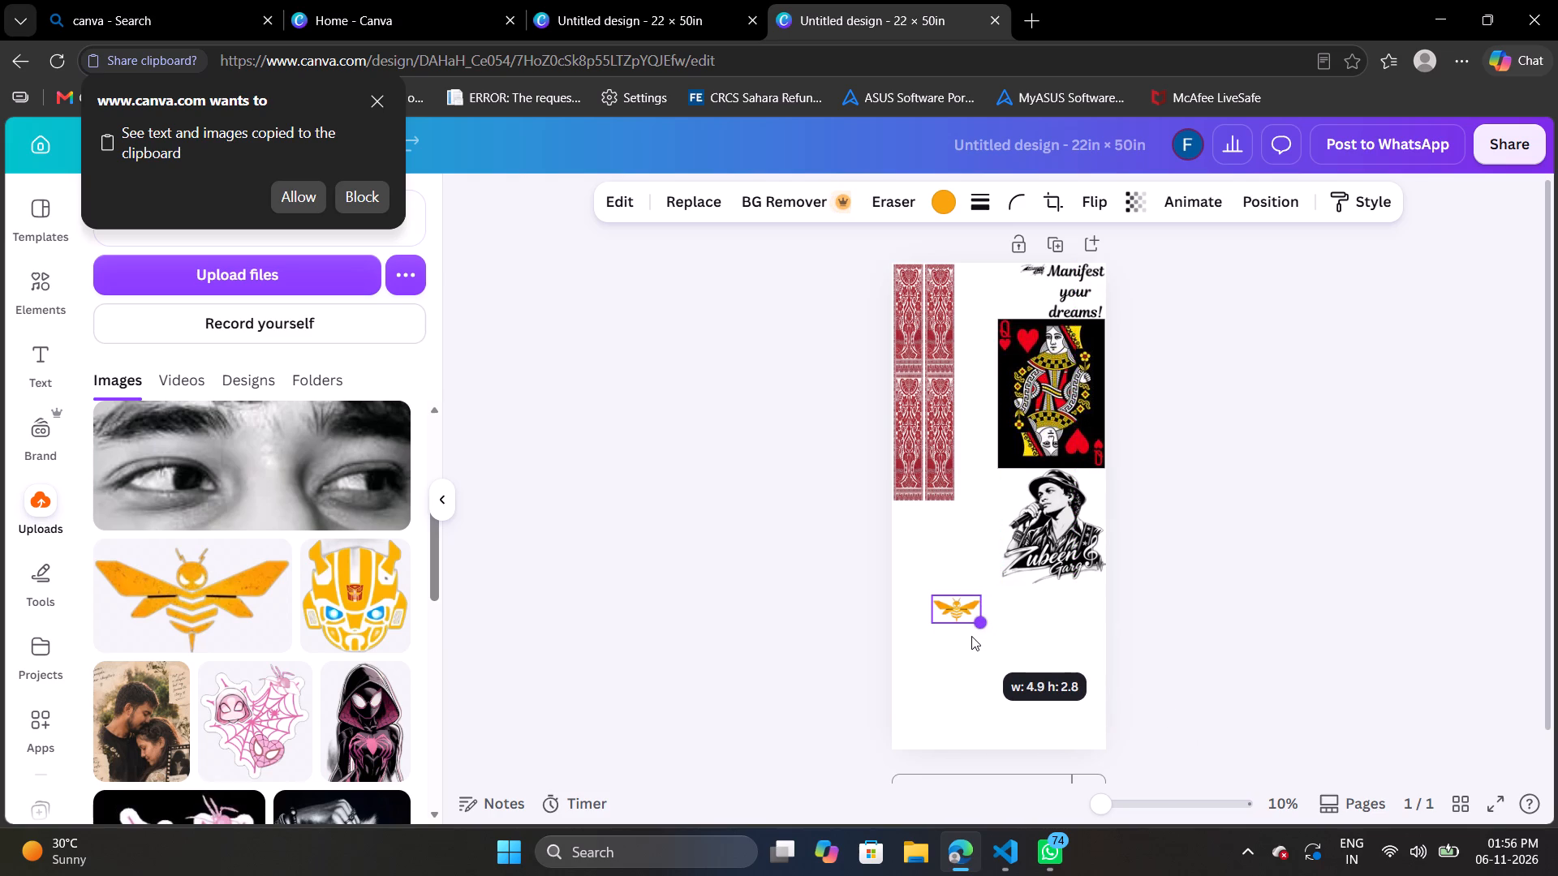
left_click_drag(971, 636, 970, 635)
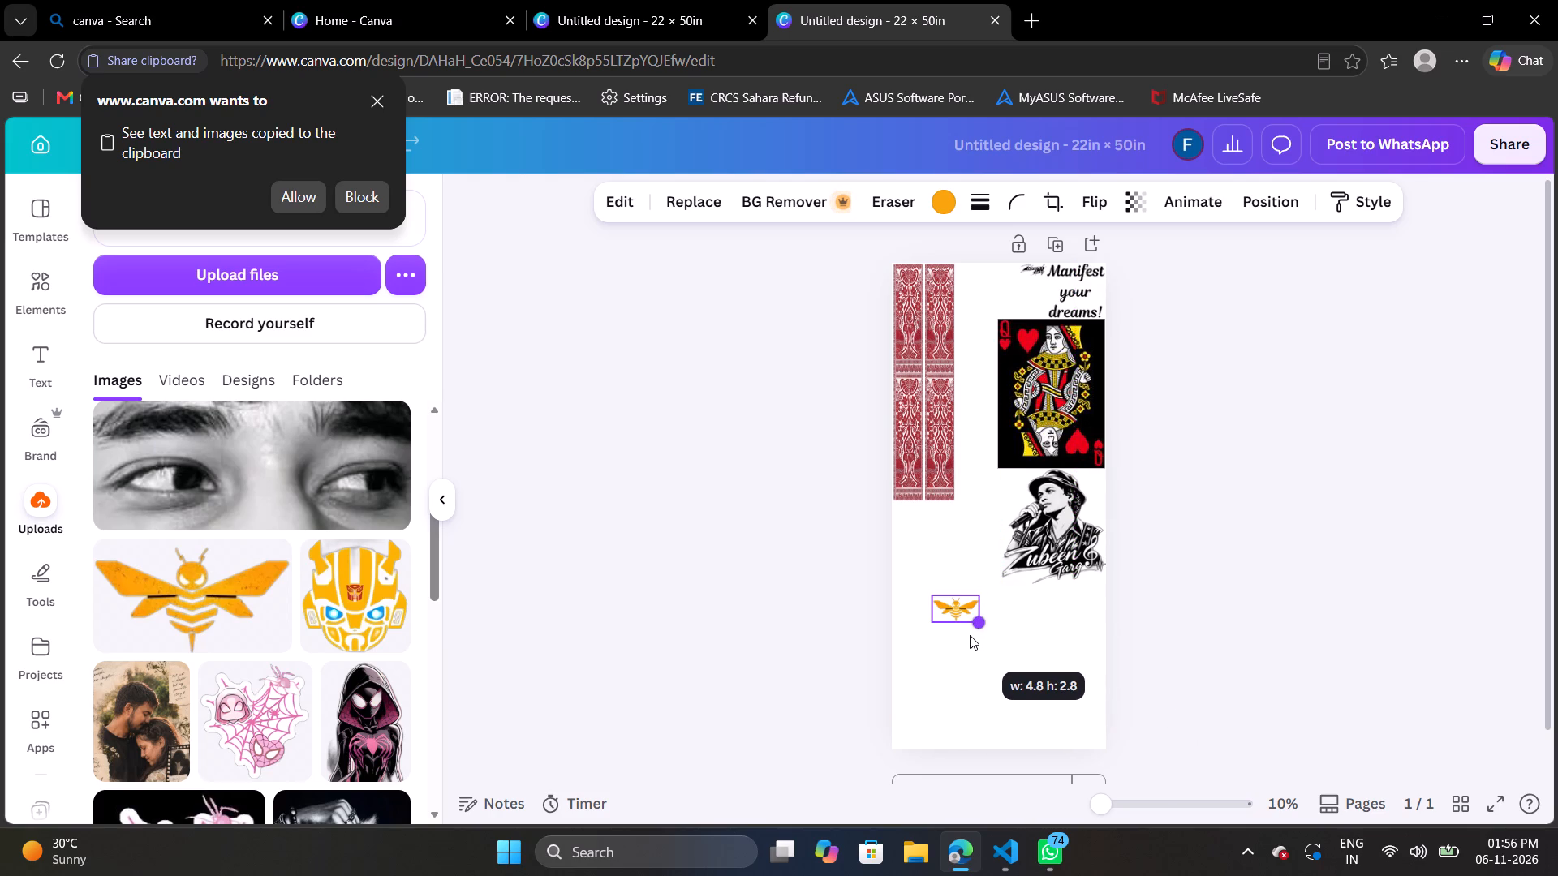
left_click_drag(970, 635, 962, 620)
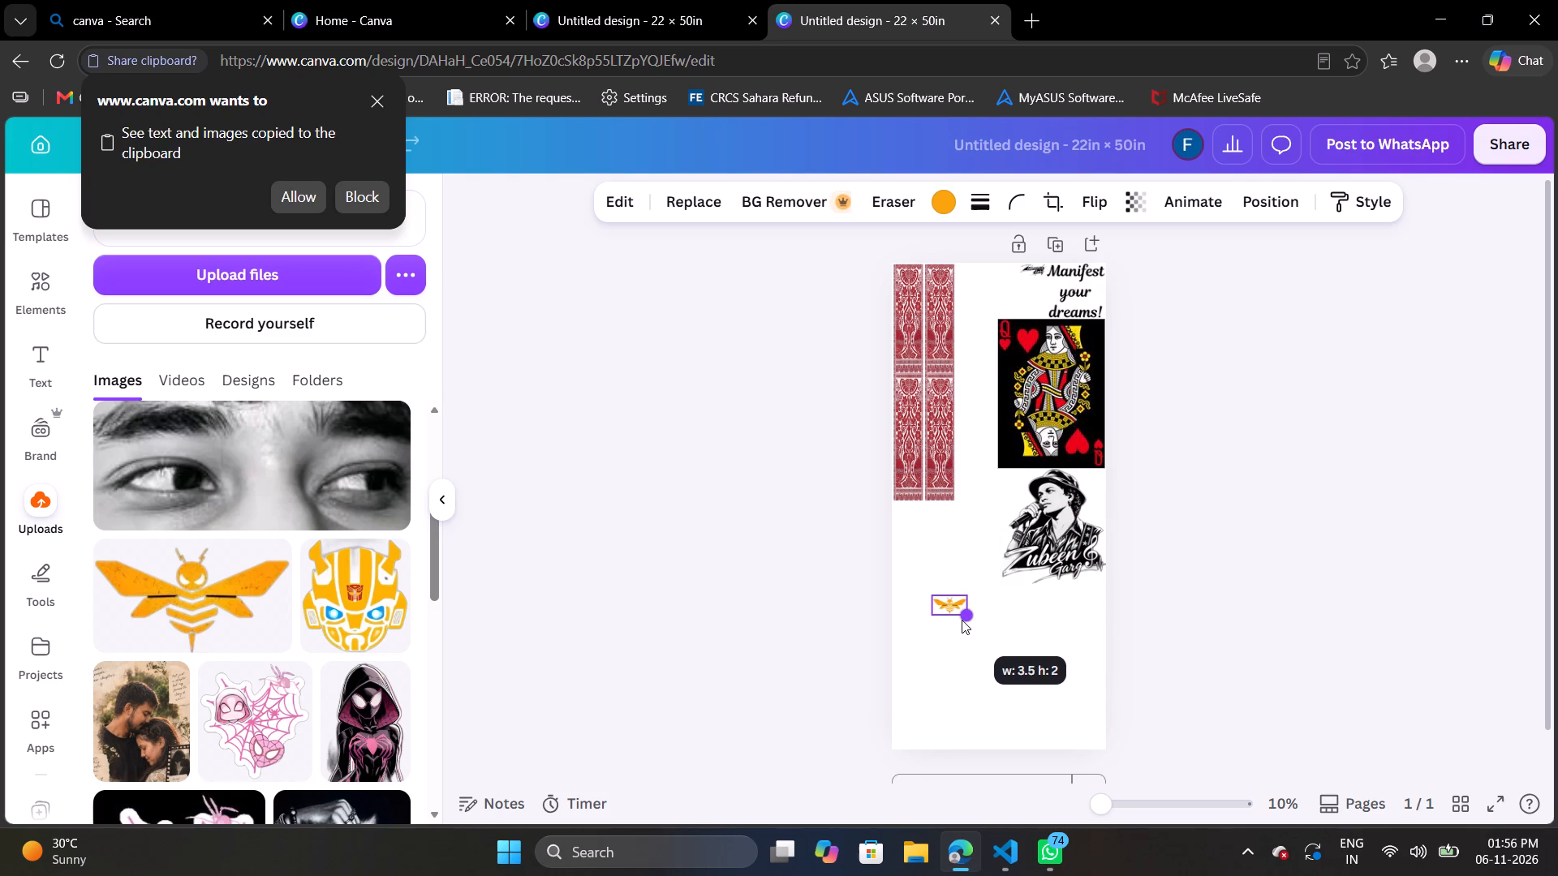
left_click_drag(962, 620, 955, 614)
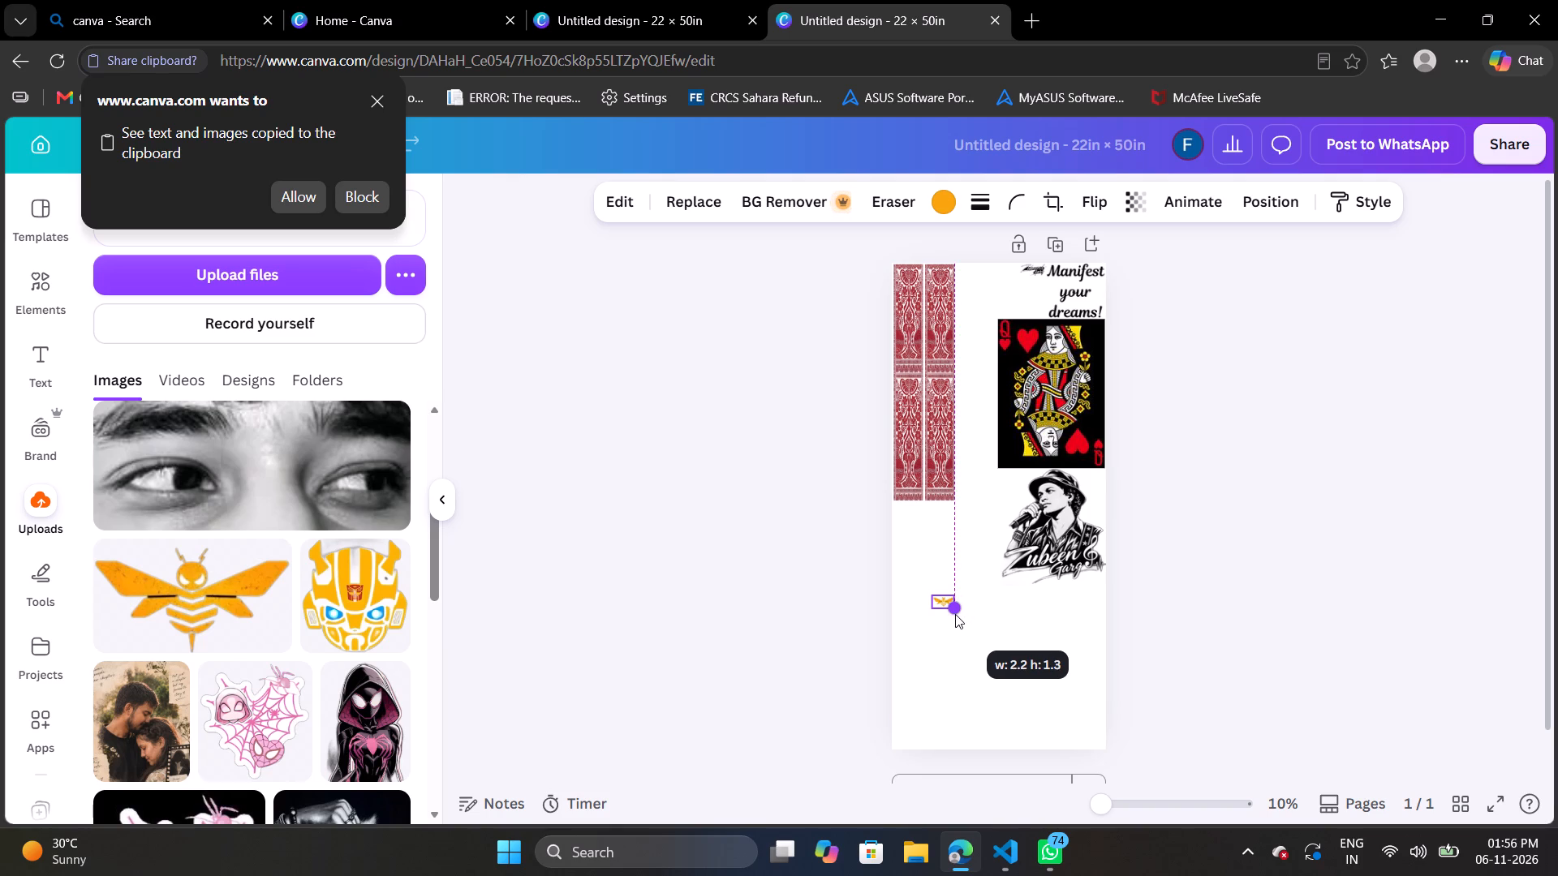
left_click_drag(955, 614, 957, 624)
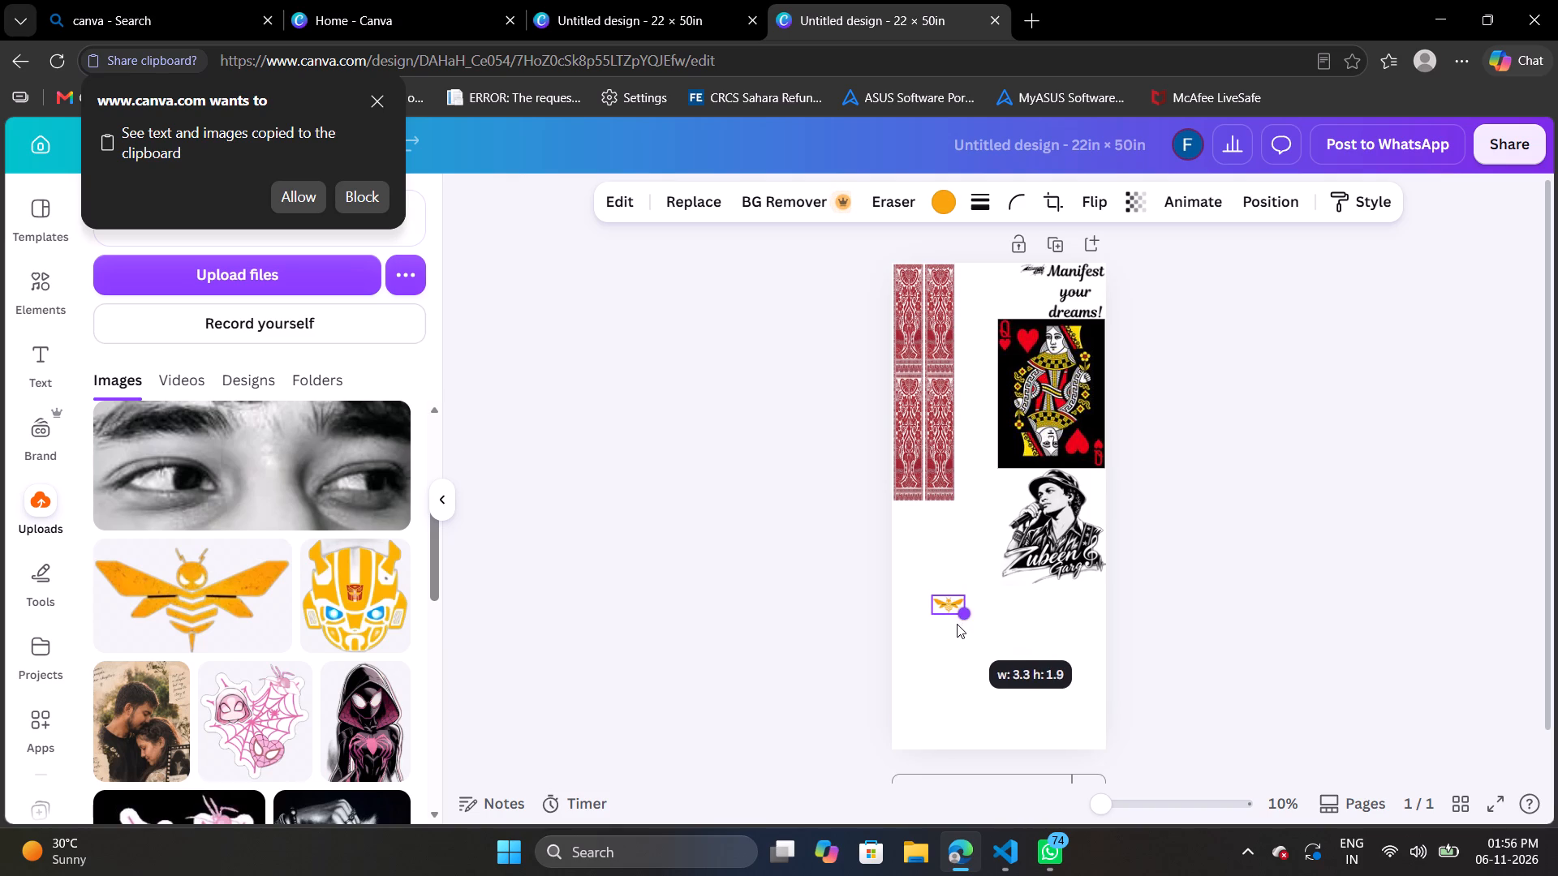
left_click_drag(957, 624, 957, 617)
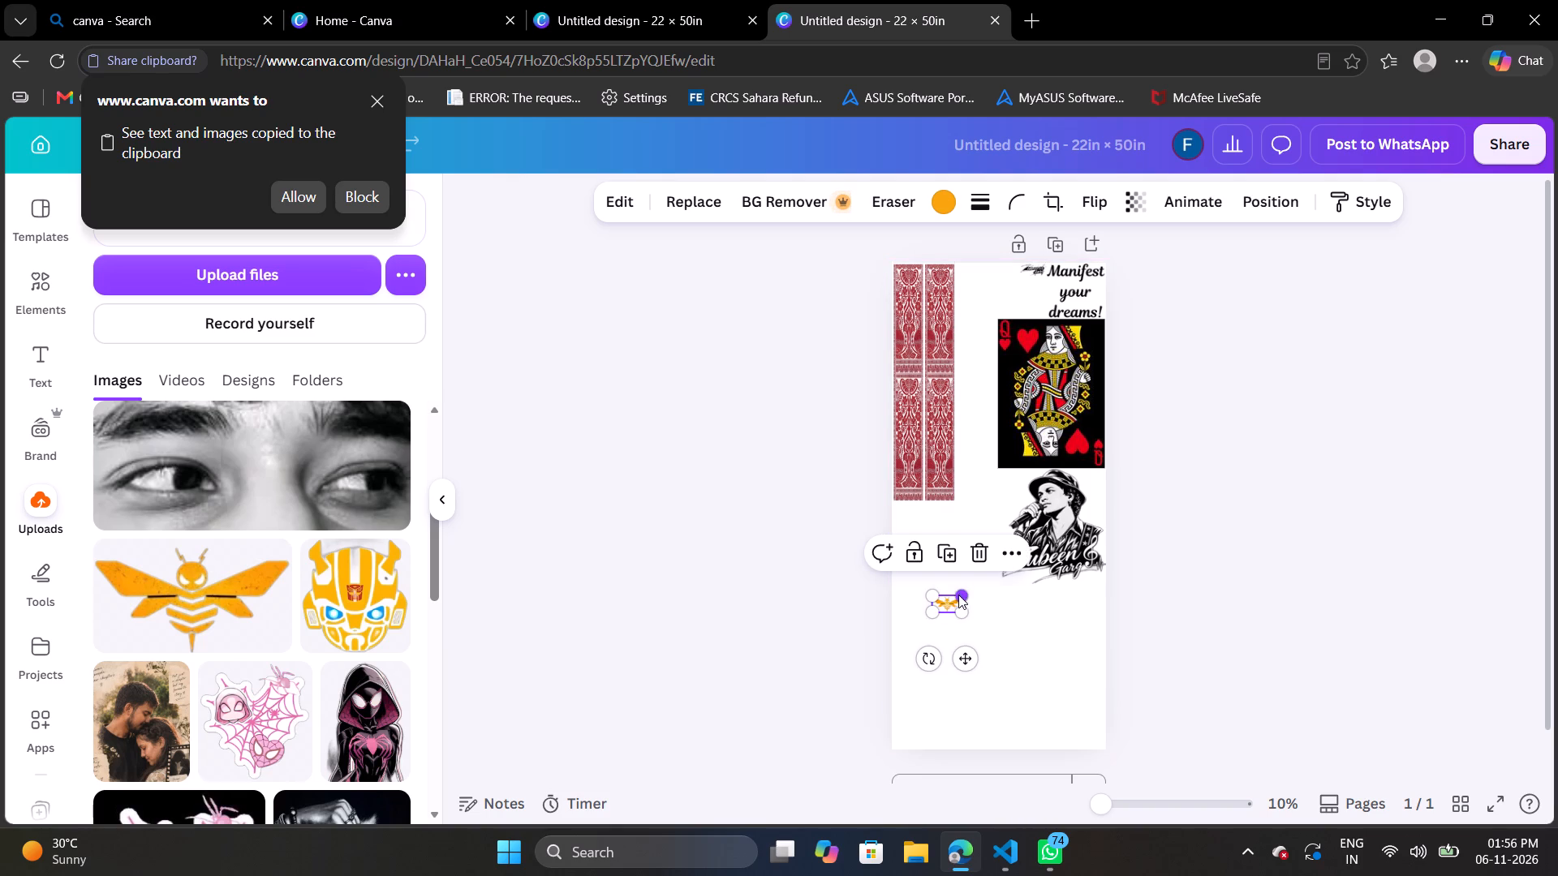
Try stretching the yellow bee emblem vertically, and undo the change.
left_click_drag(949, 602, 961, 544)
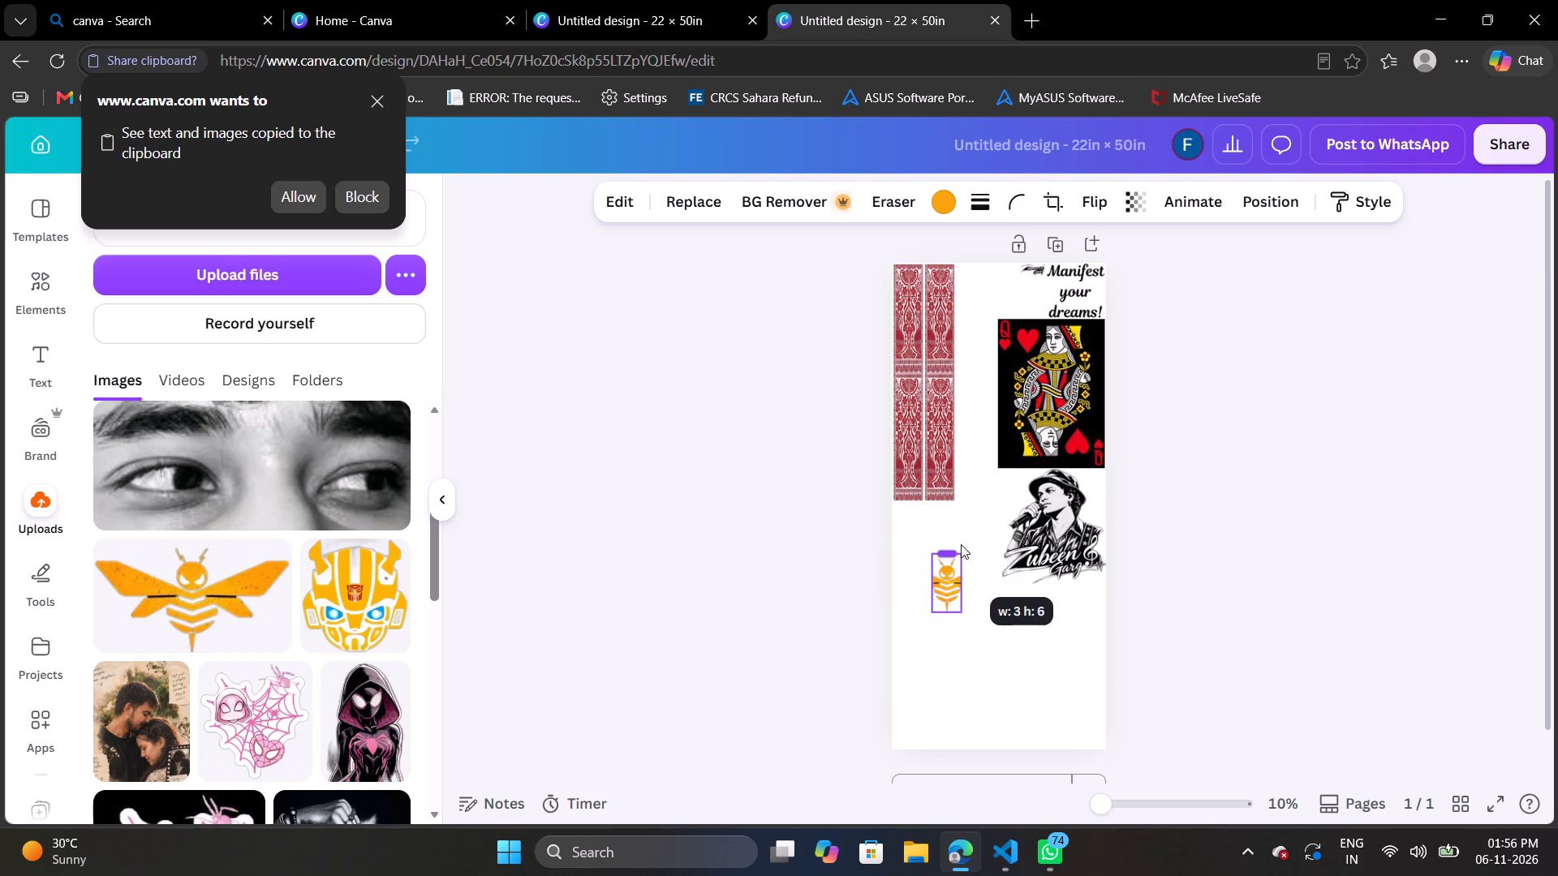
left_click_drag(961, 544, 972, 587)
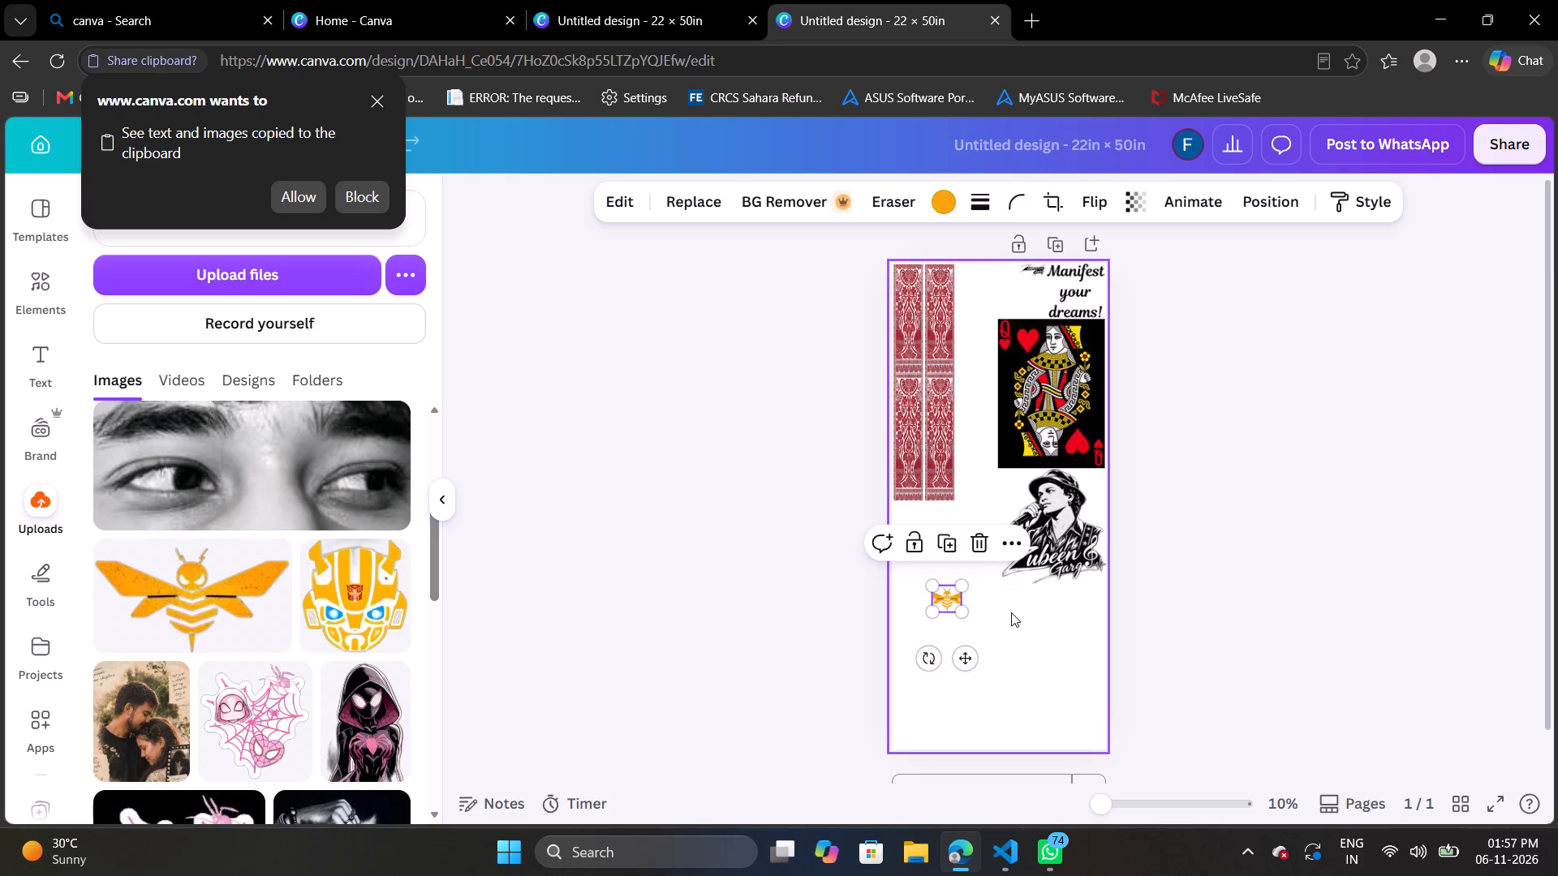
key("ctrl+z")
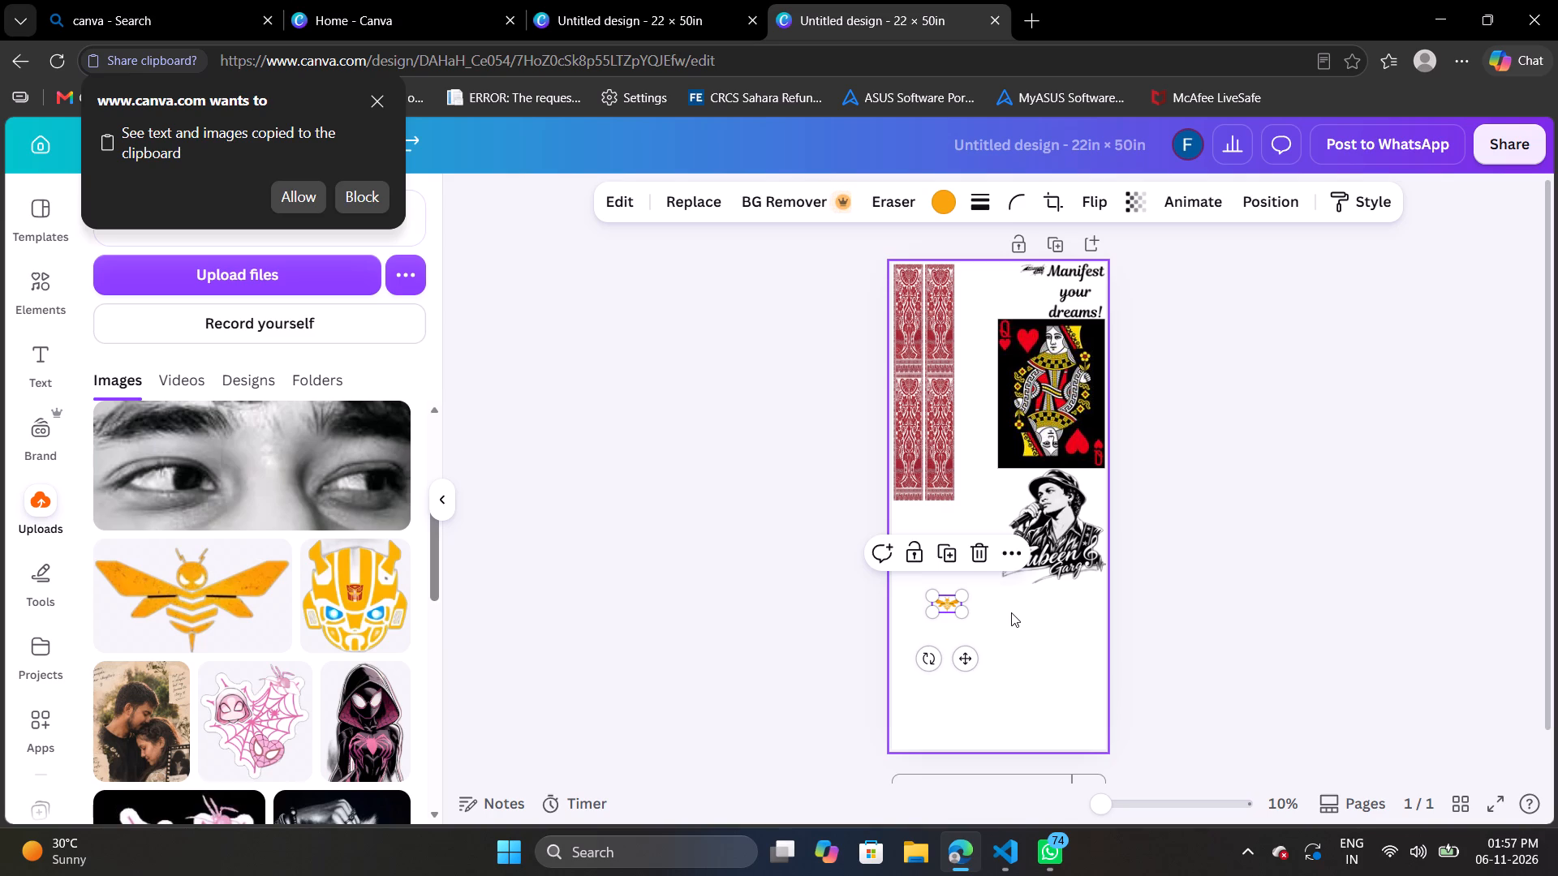
Move the yellow bee emblem into the gap above the queen card, beside "Manifest your dreams!" and below the small Zubeen Garg lettering.
left_click(962, 614)
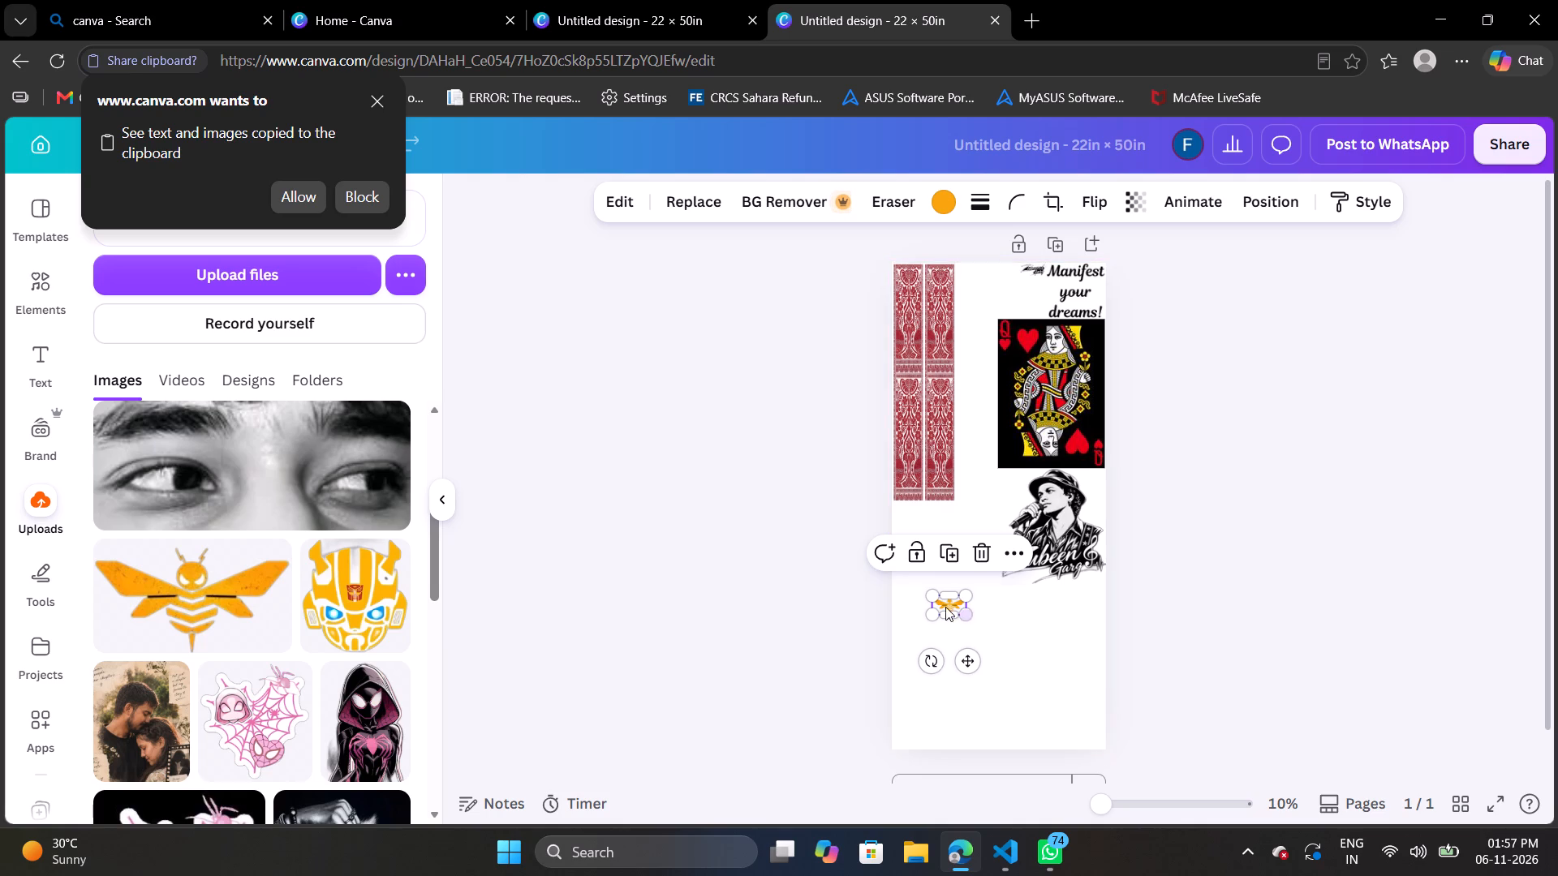
left_click_drag(970, 656, 973, 638)
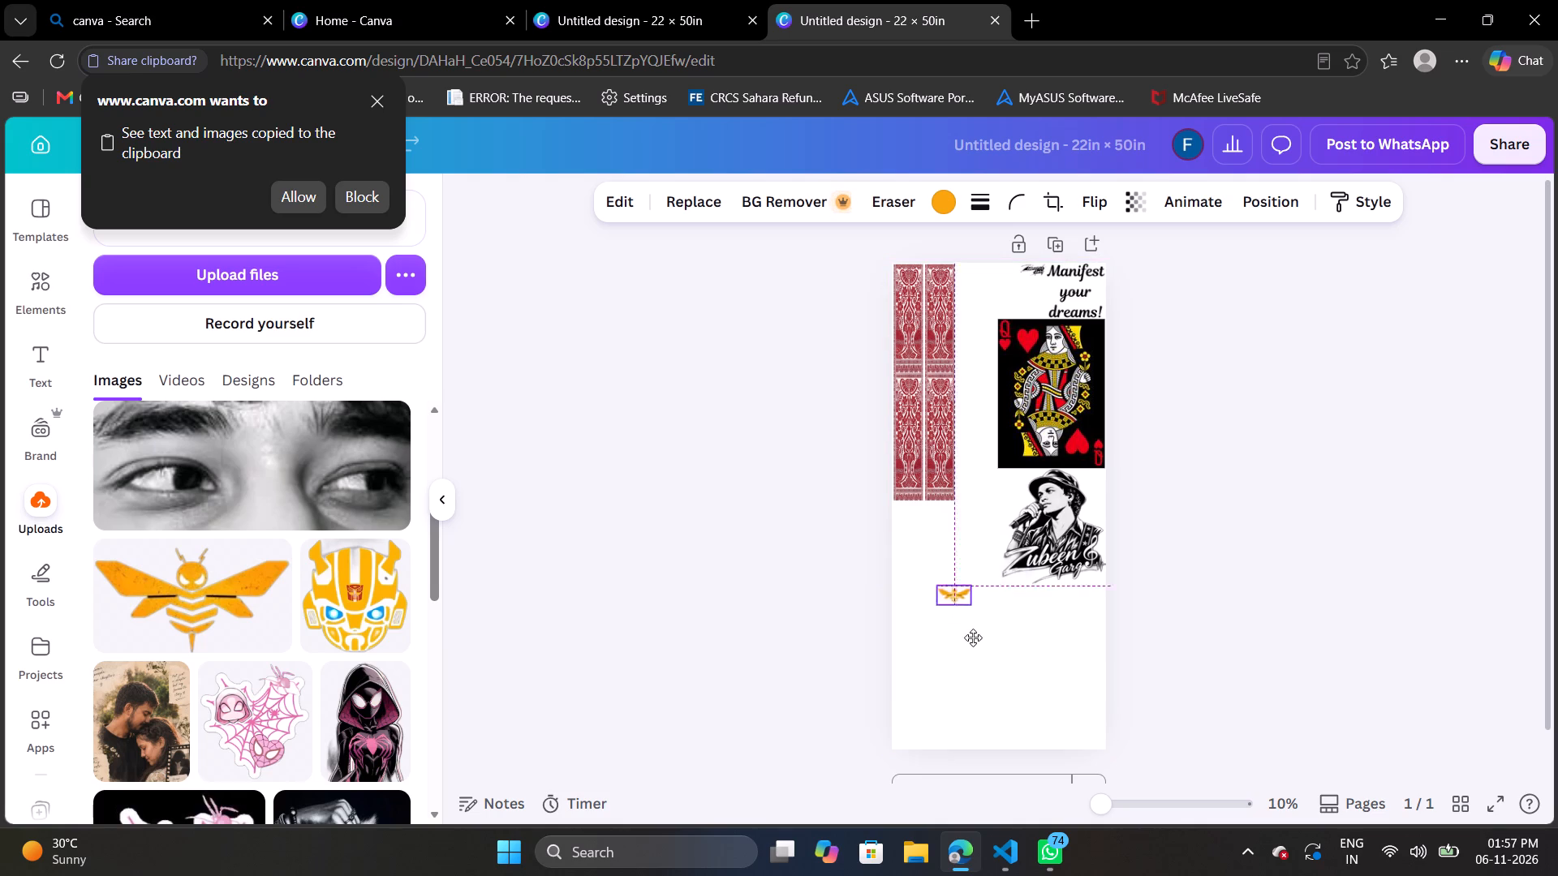
left_click_drag(973, 638, 1035, 342)
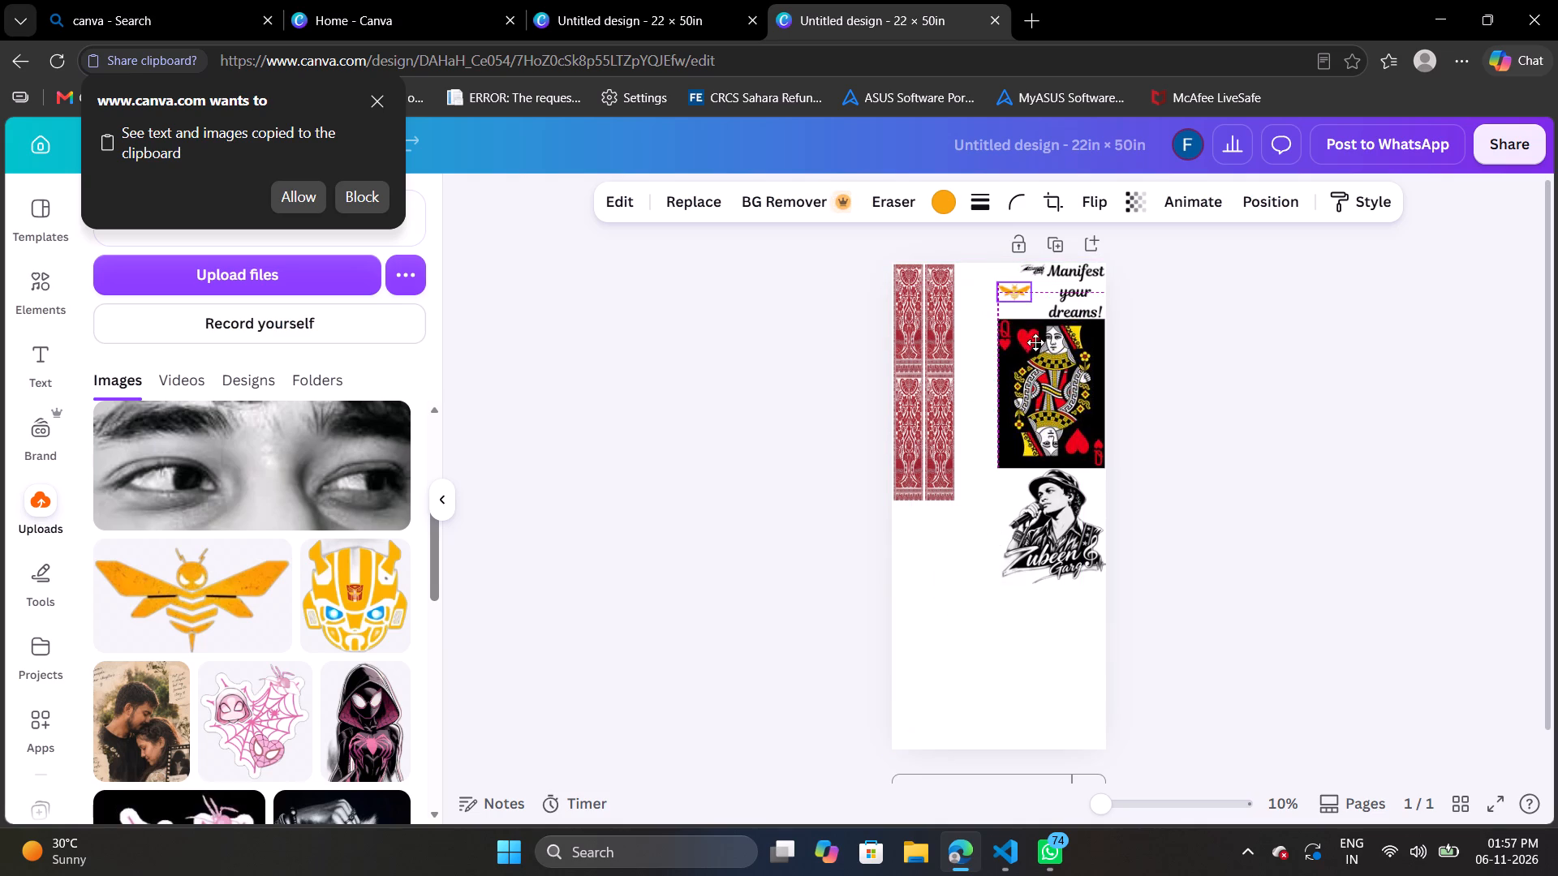
left_click_drag(1035, 342, 1031, 336)
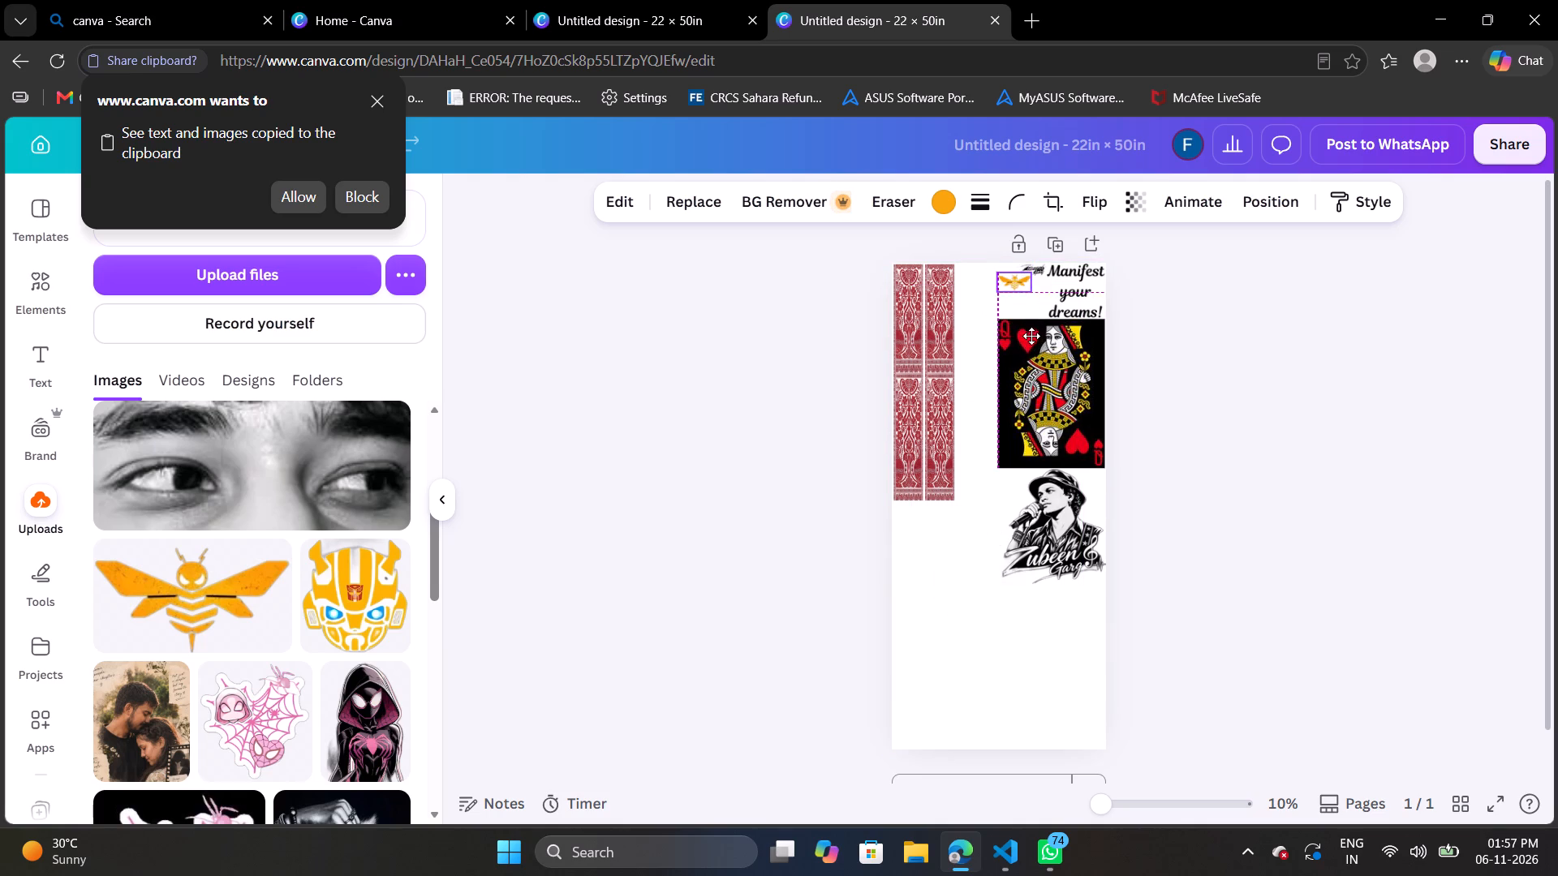
left_click_drag(1031, 336, 1053, 344)
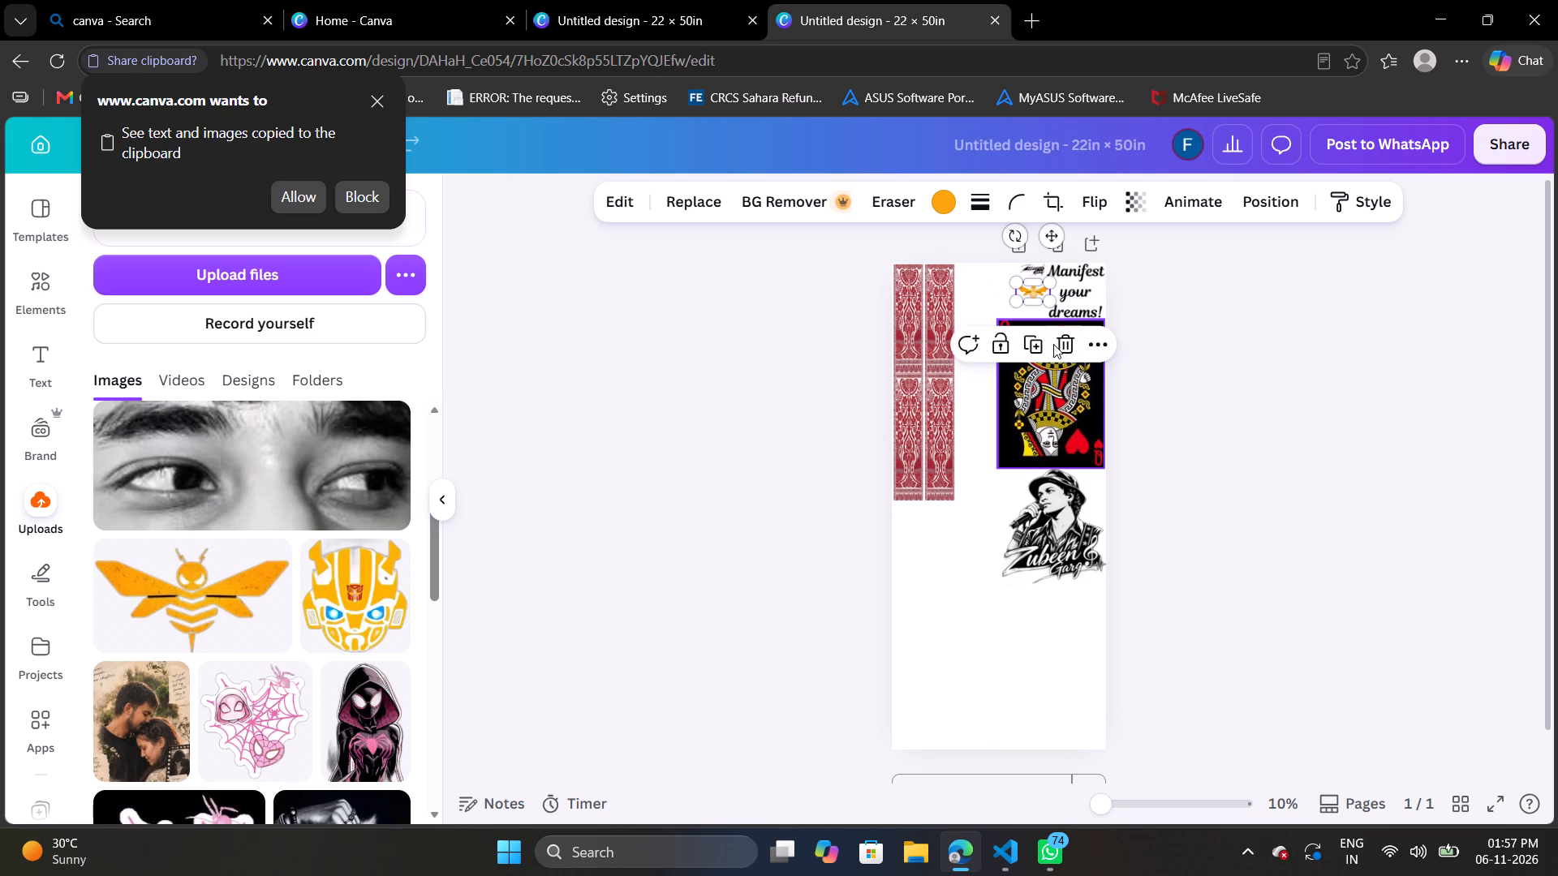
left_click(1212, 370)
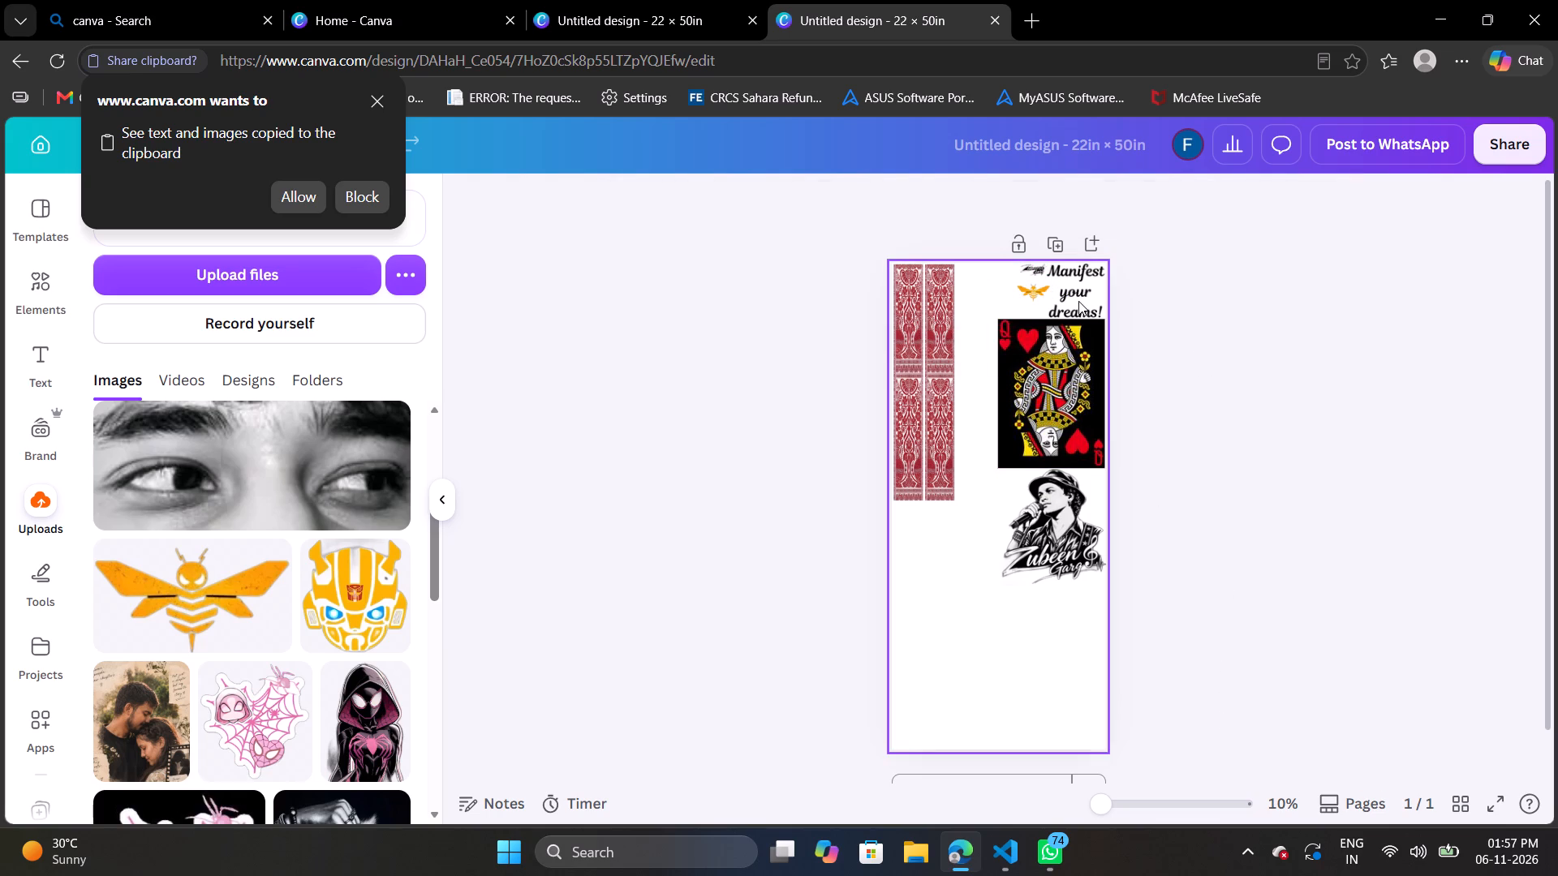
Nudge the yellow bee emblem up until it sits close beneath the small Zubeen Garg lettering.
left_click(1038, 291)
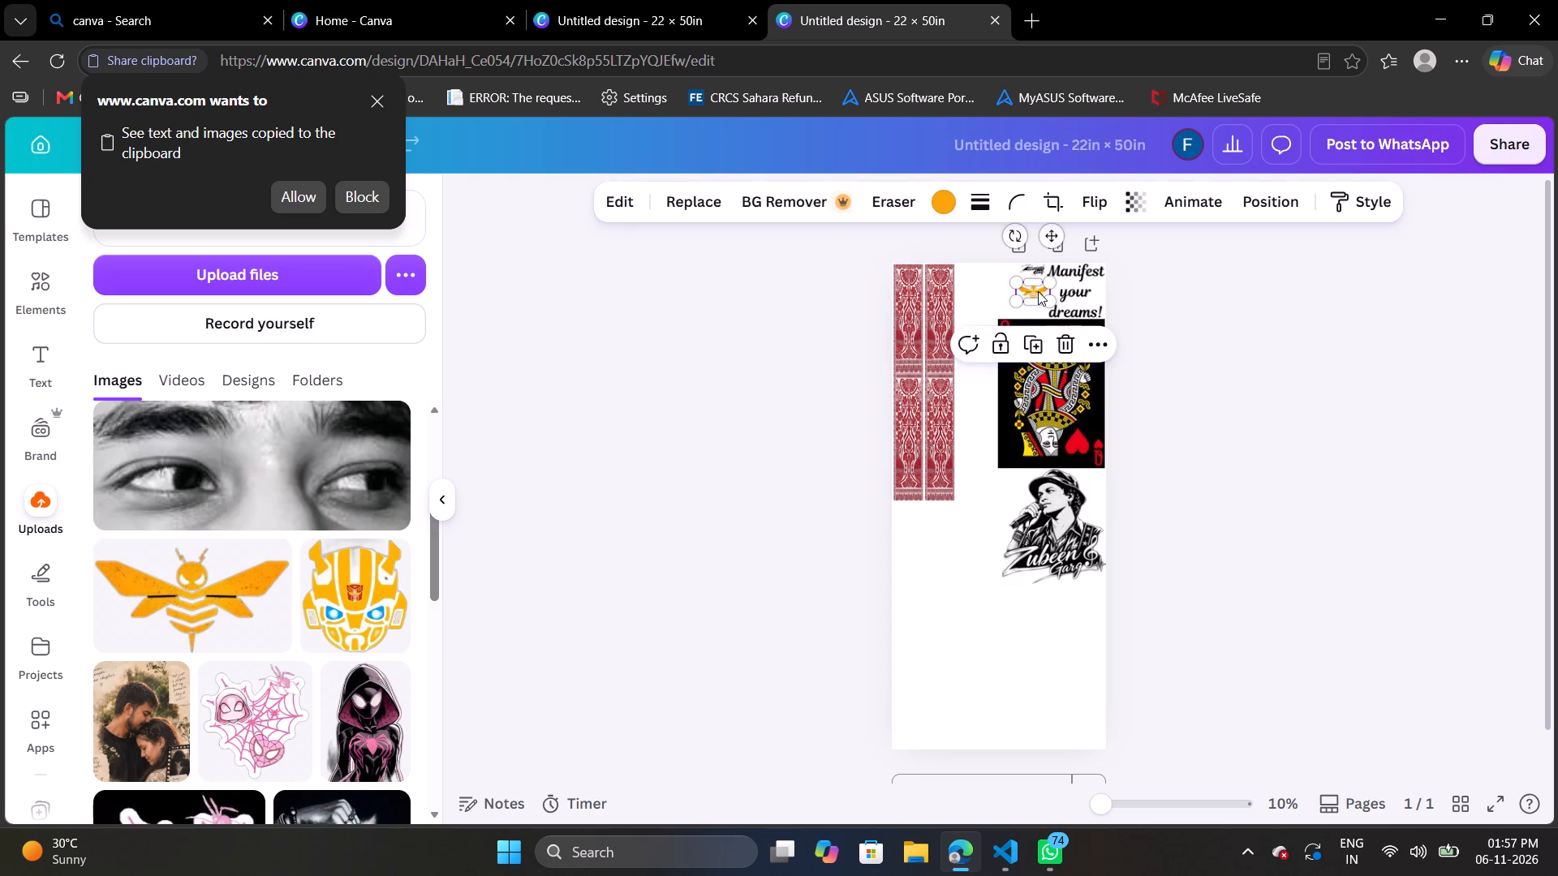
key("Up")
key("Up")
key("Up")
key("Up")
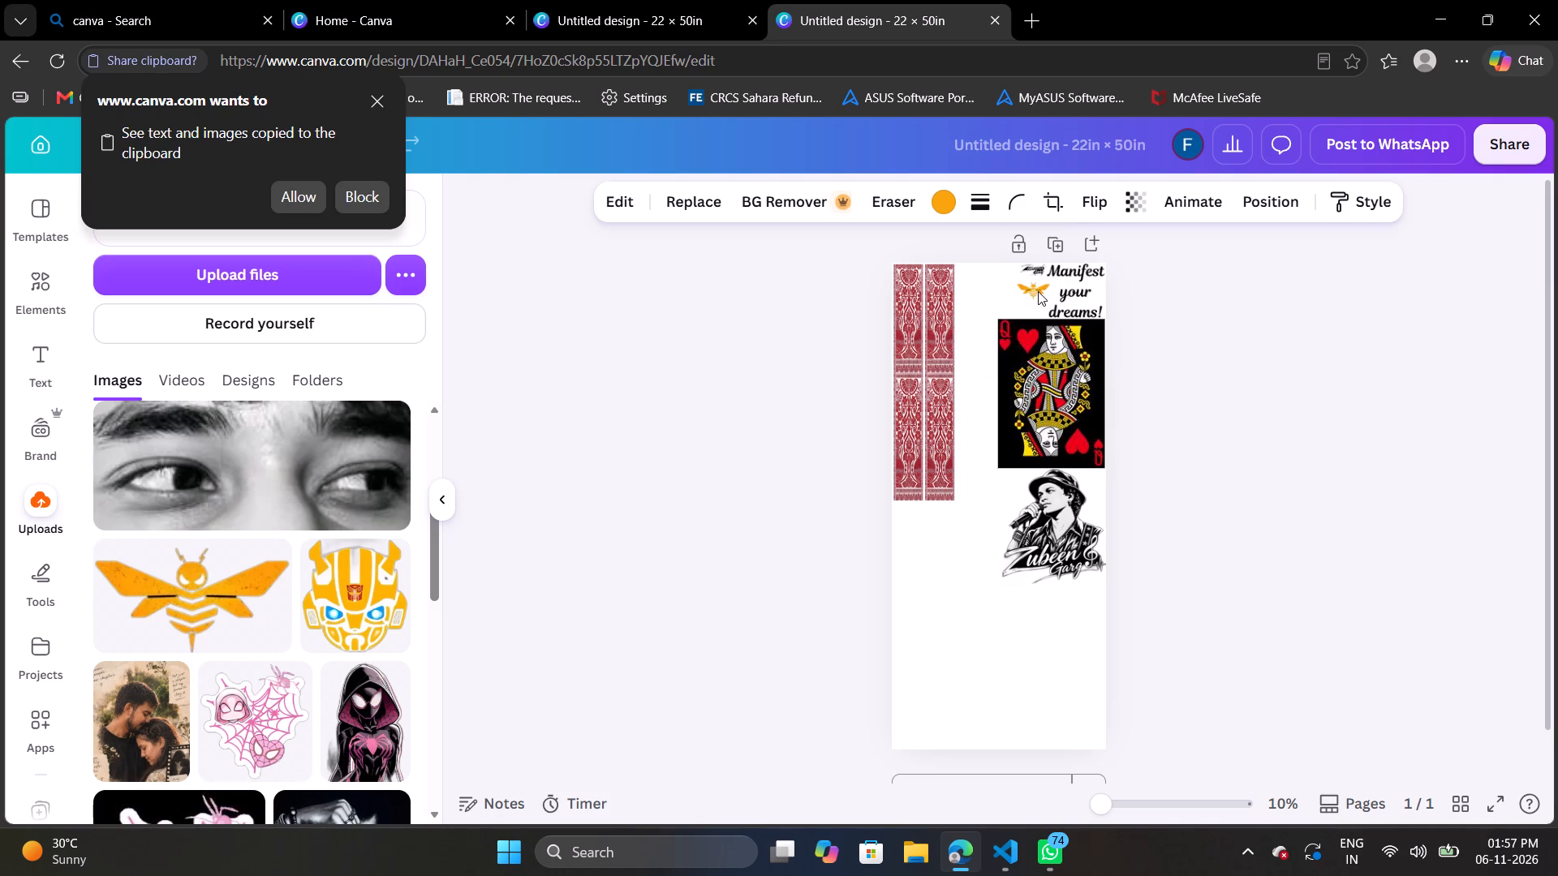
key("Up")
key("Up")
key("Up")
key("Up")
key("Up")
key("Up")
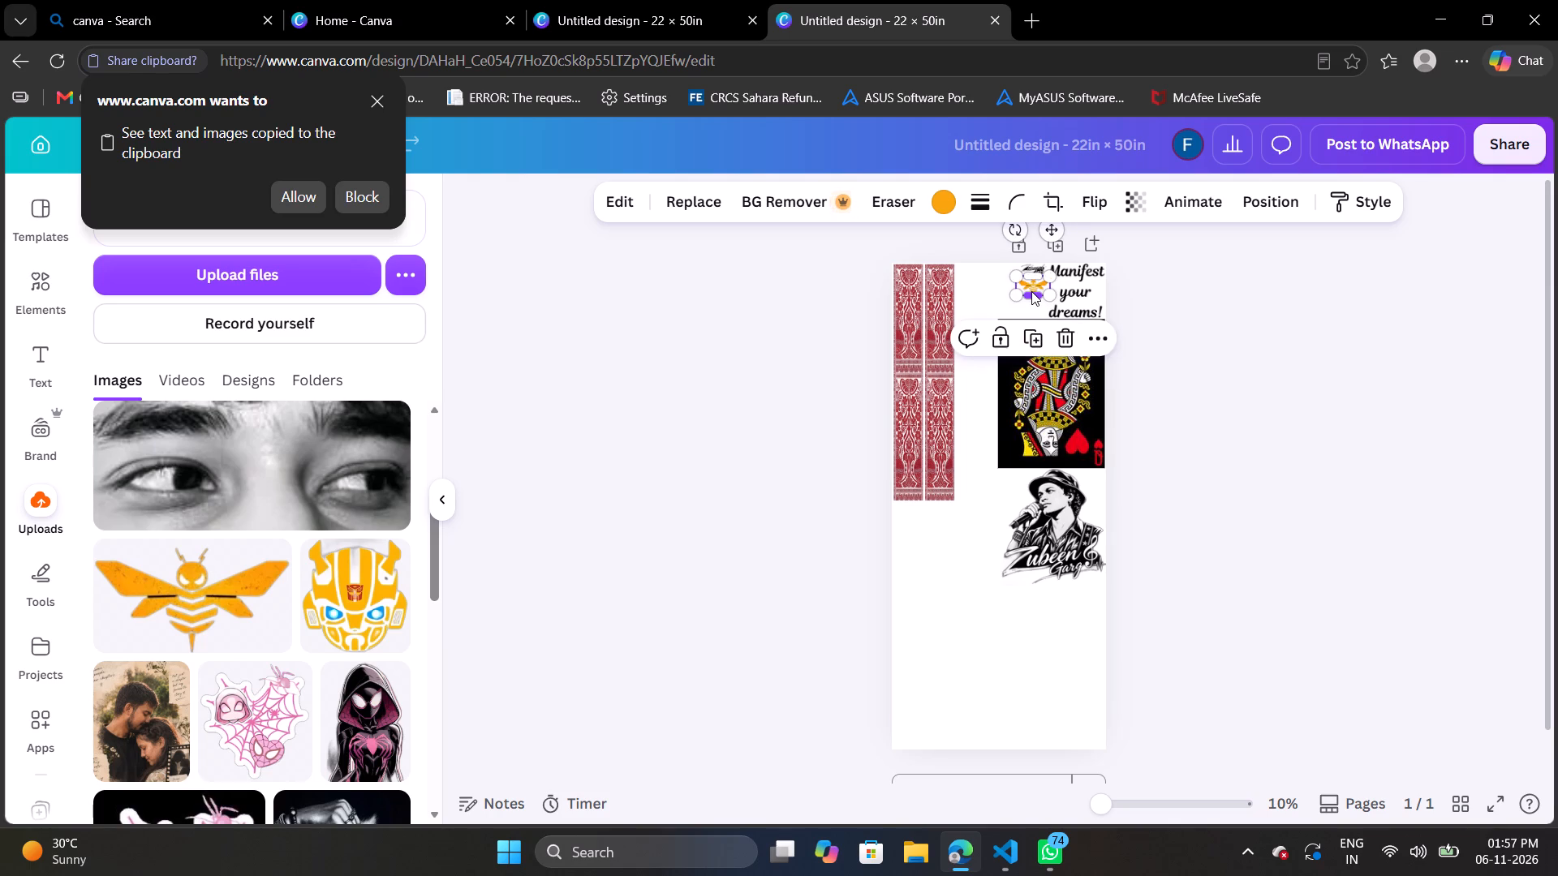
key("Up")
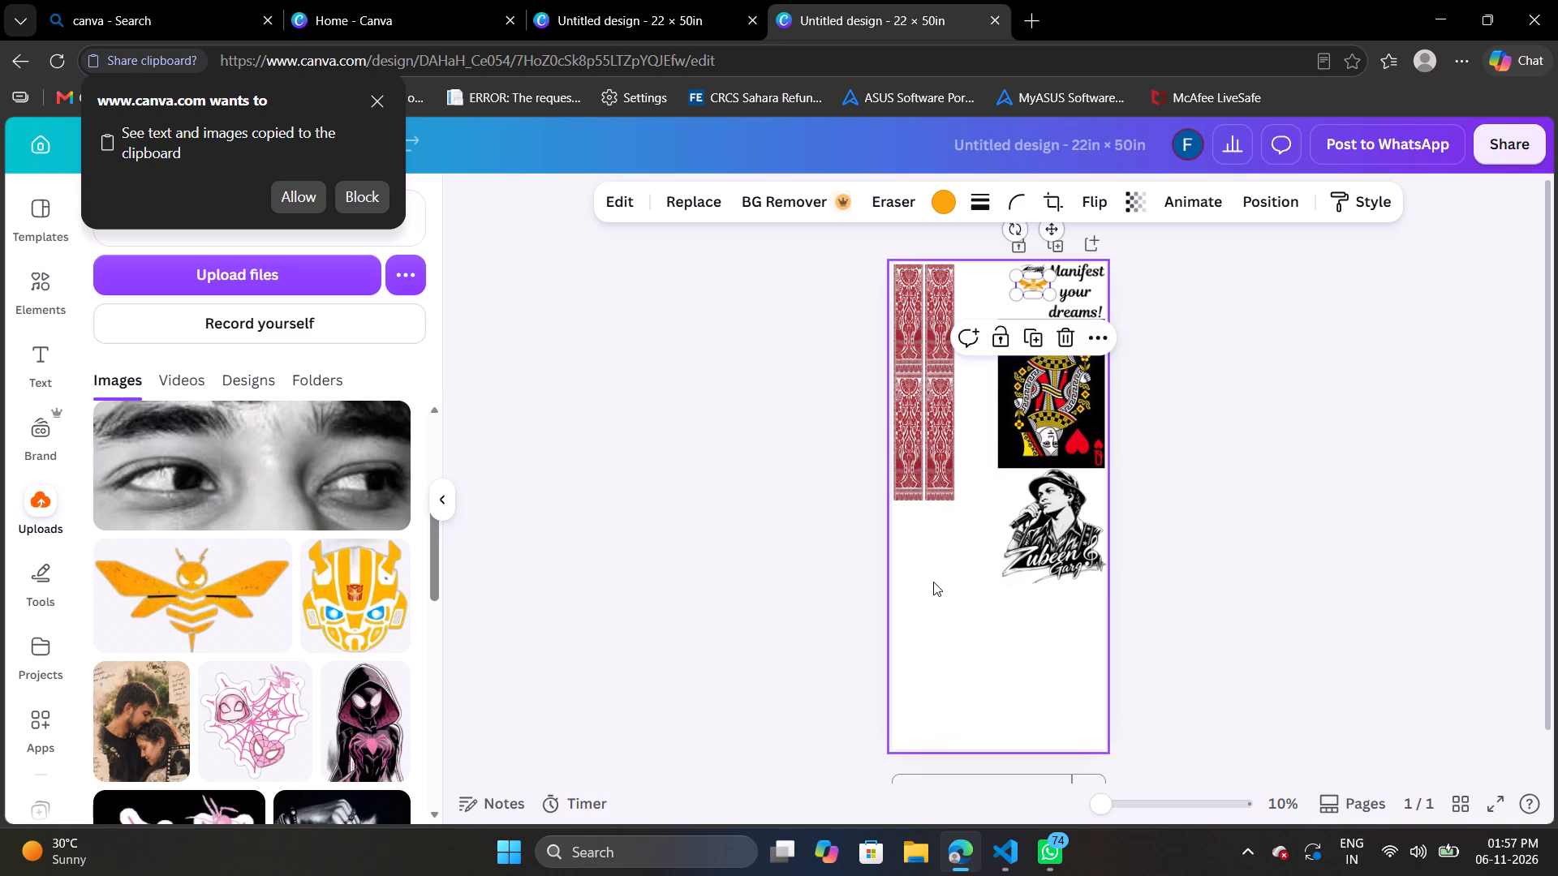
left_click(953, 628)
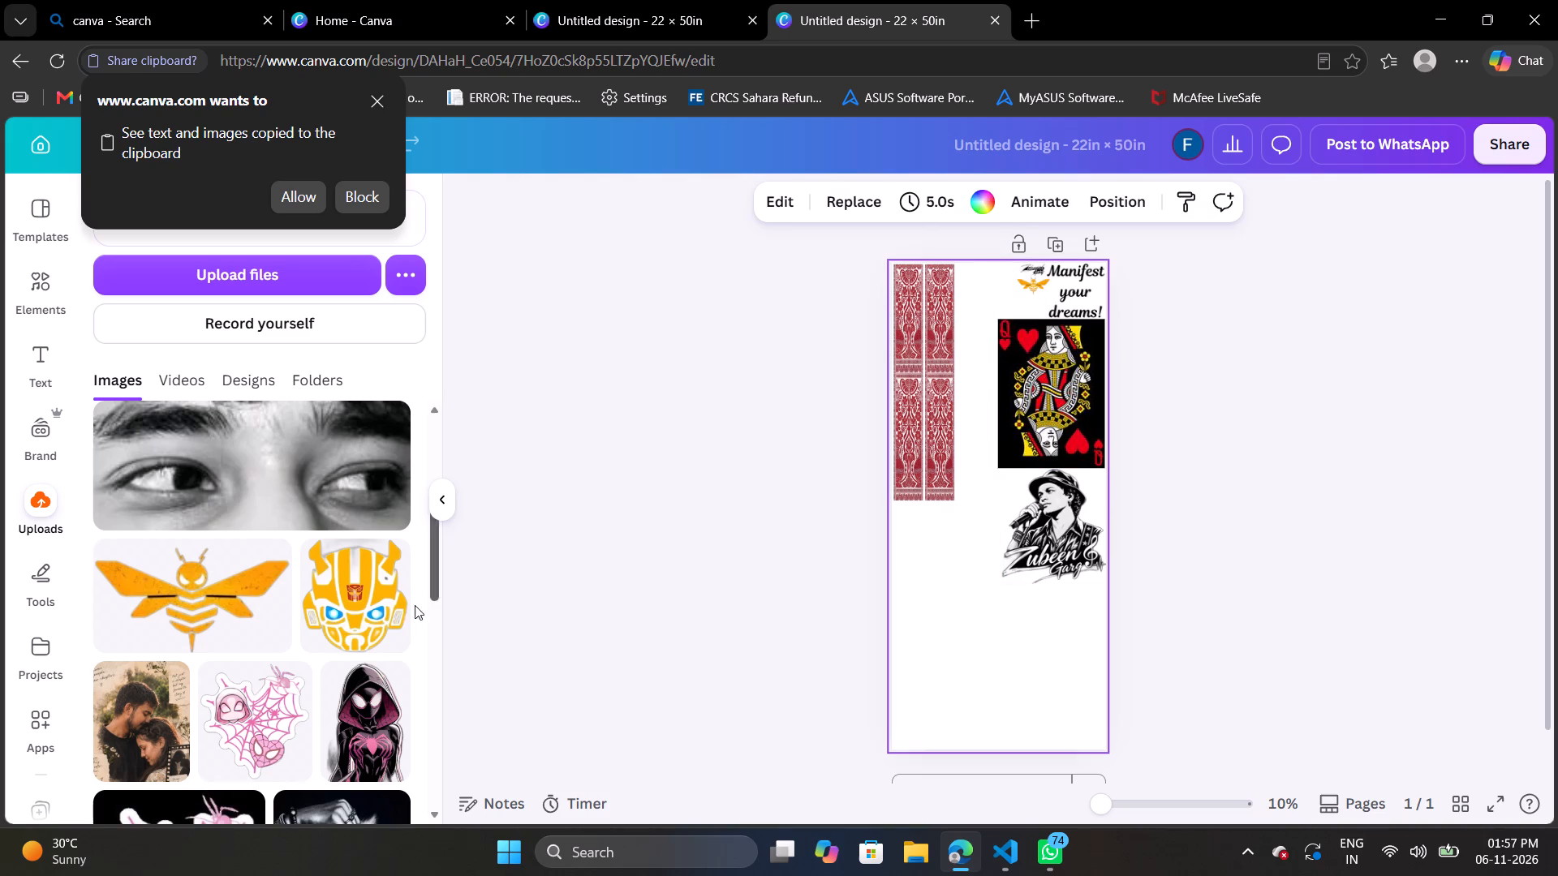
Add the uploaded yellow Bumblebee robot head to the page and move it down to just below the gamusa strips.
left_click(362, 608)
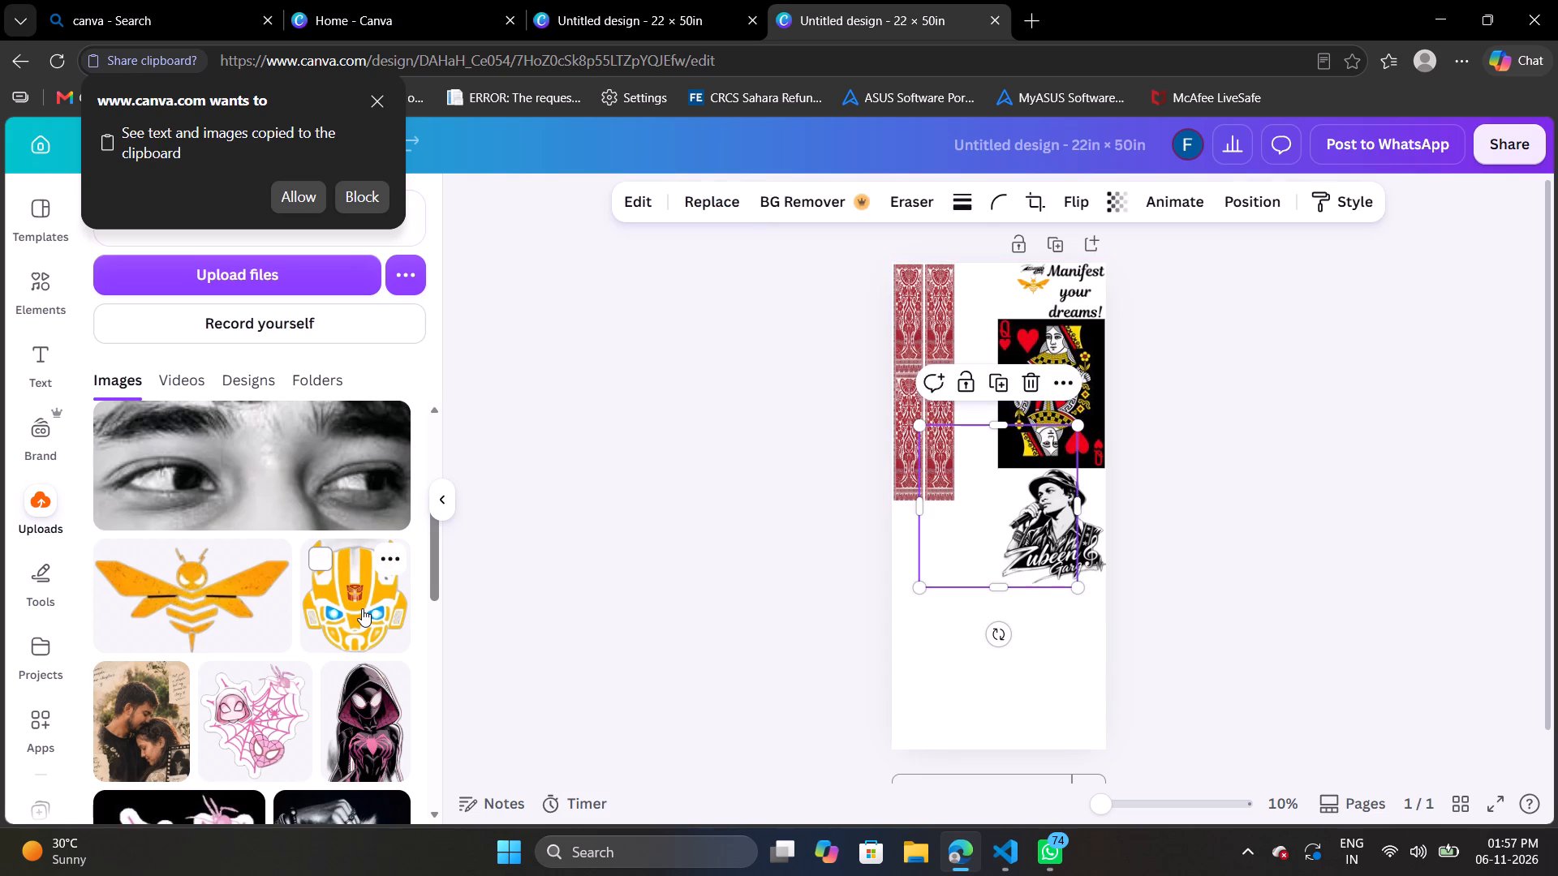
left_click_drag(994, 543, 996, 615)
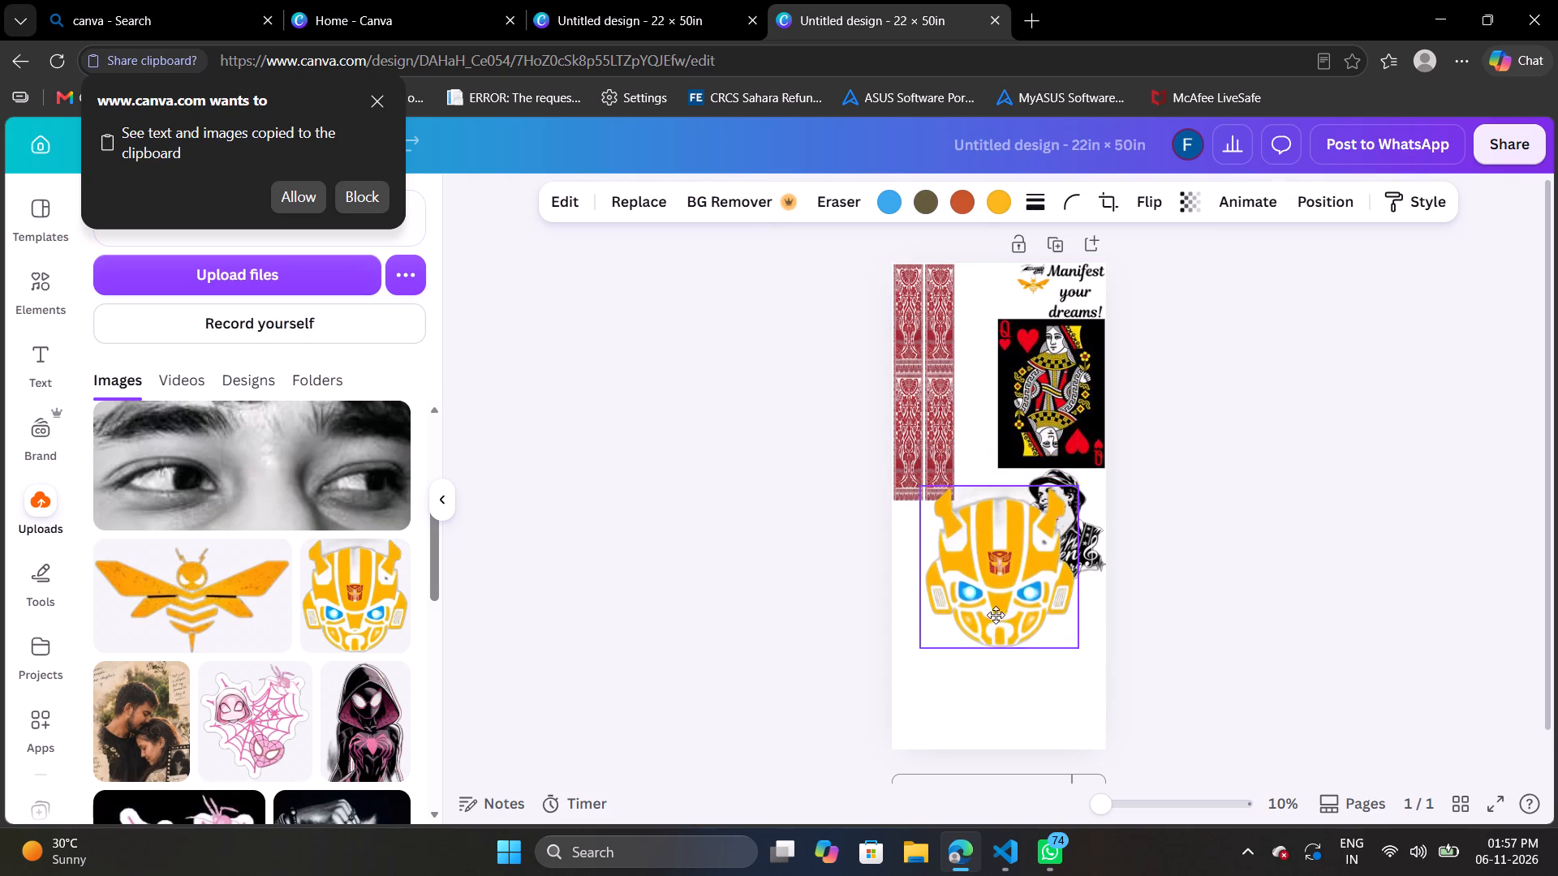
left_click_drag(996, 615, 996, 618)
Shrink the yellow Bumblebee robot head proportionally to about 8.1 × 8.3 in and place it just below the Zubeen Garg portrait.
left_click_drag(1078, 663, 1078, 663)
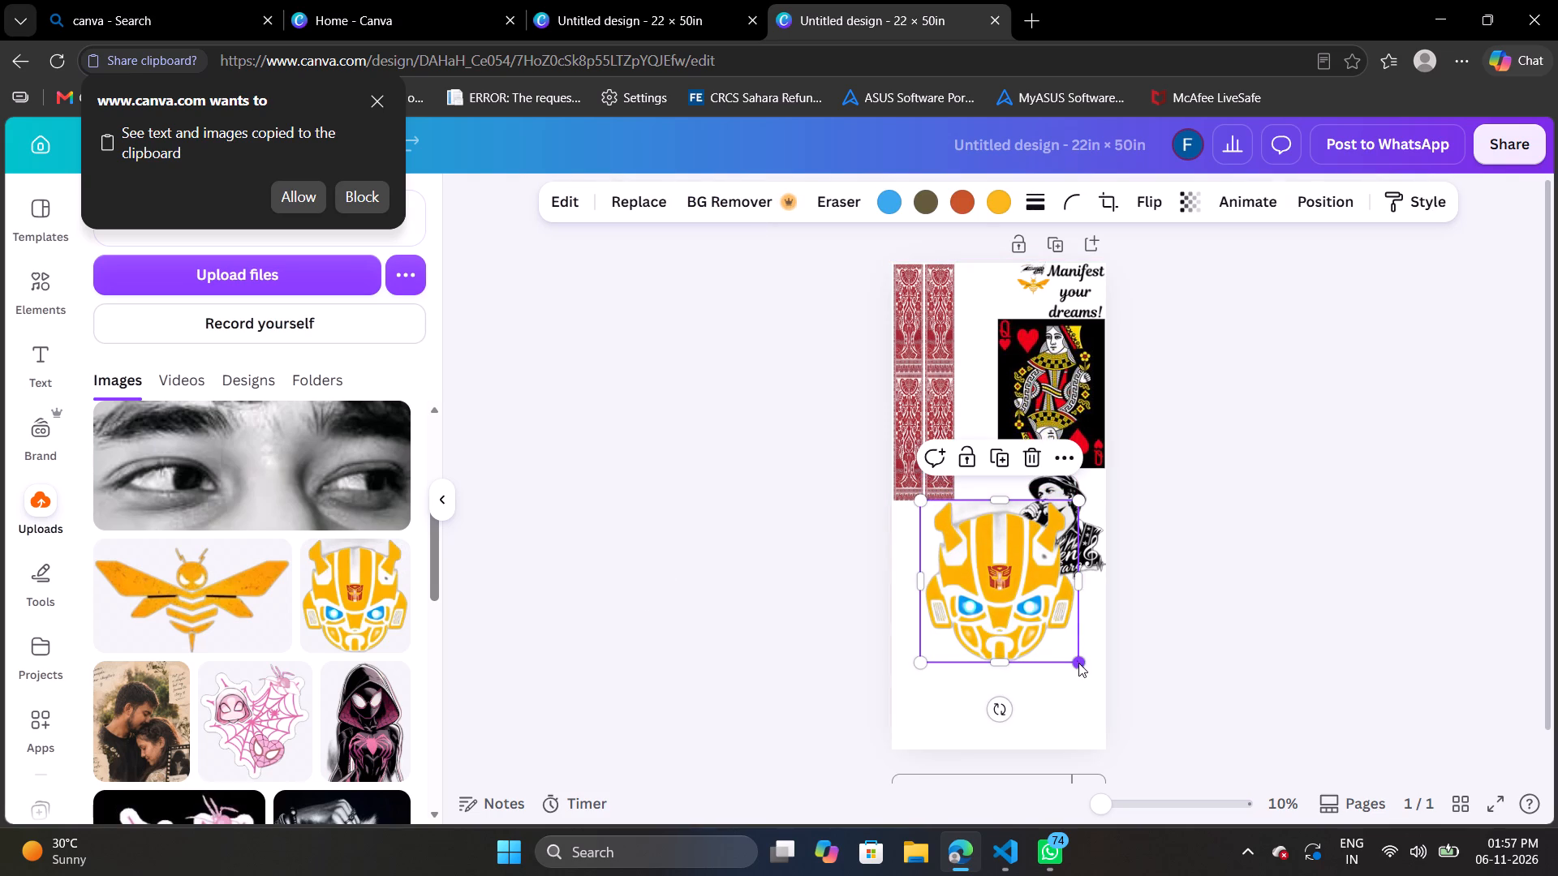
left_click_drag(1078, 663, 994, 582)
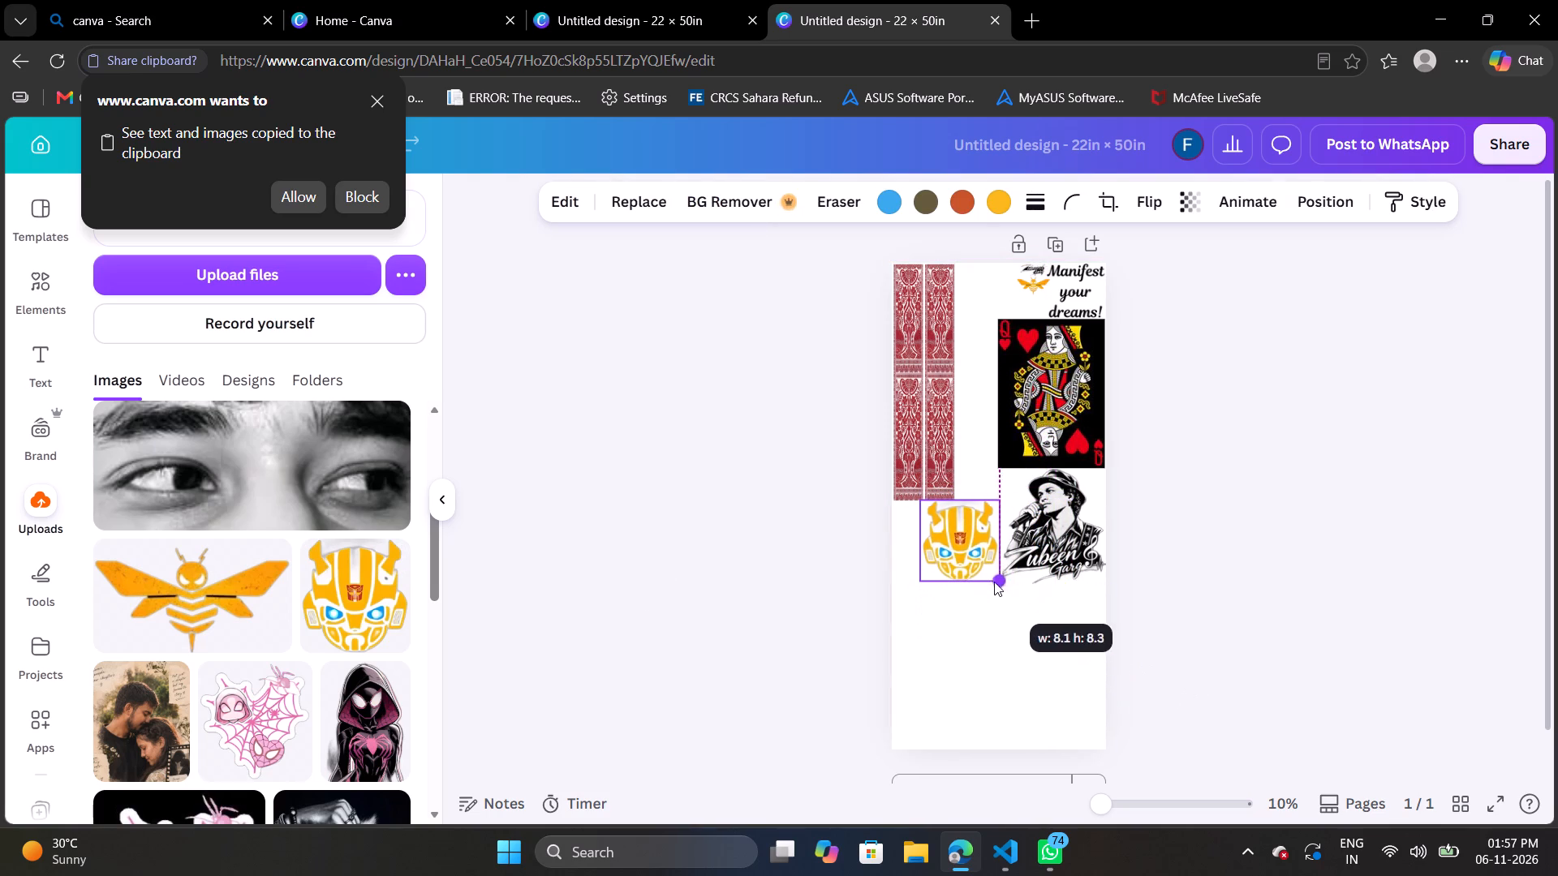
left_click_drag(994, 582, 986, 569)
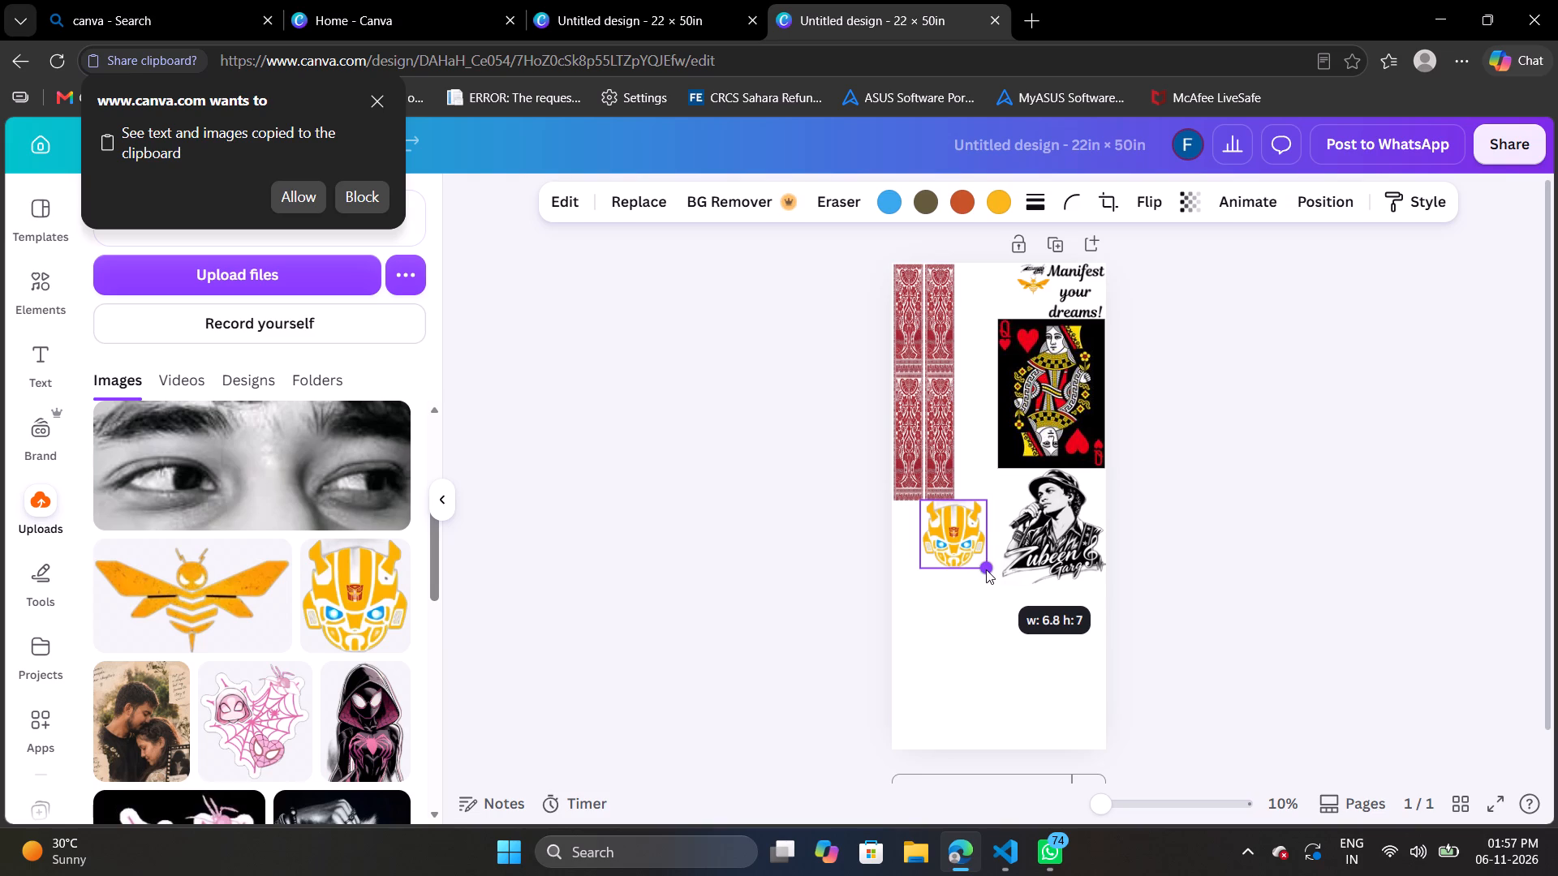
left_click_drag(986, 569, 986, 573)
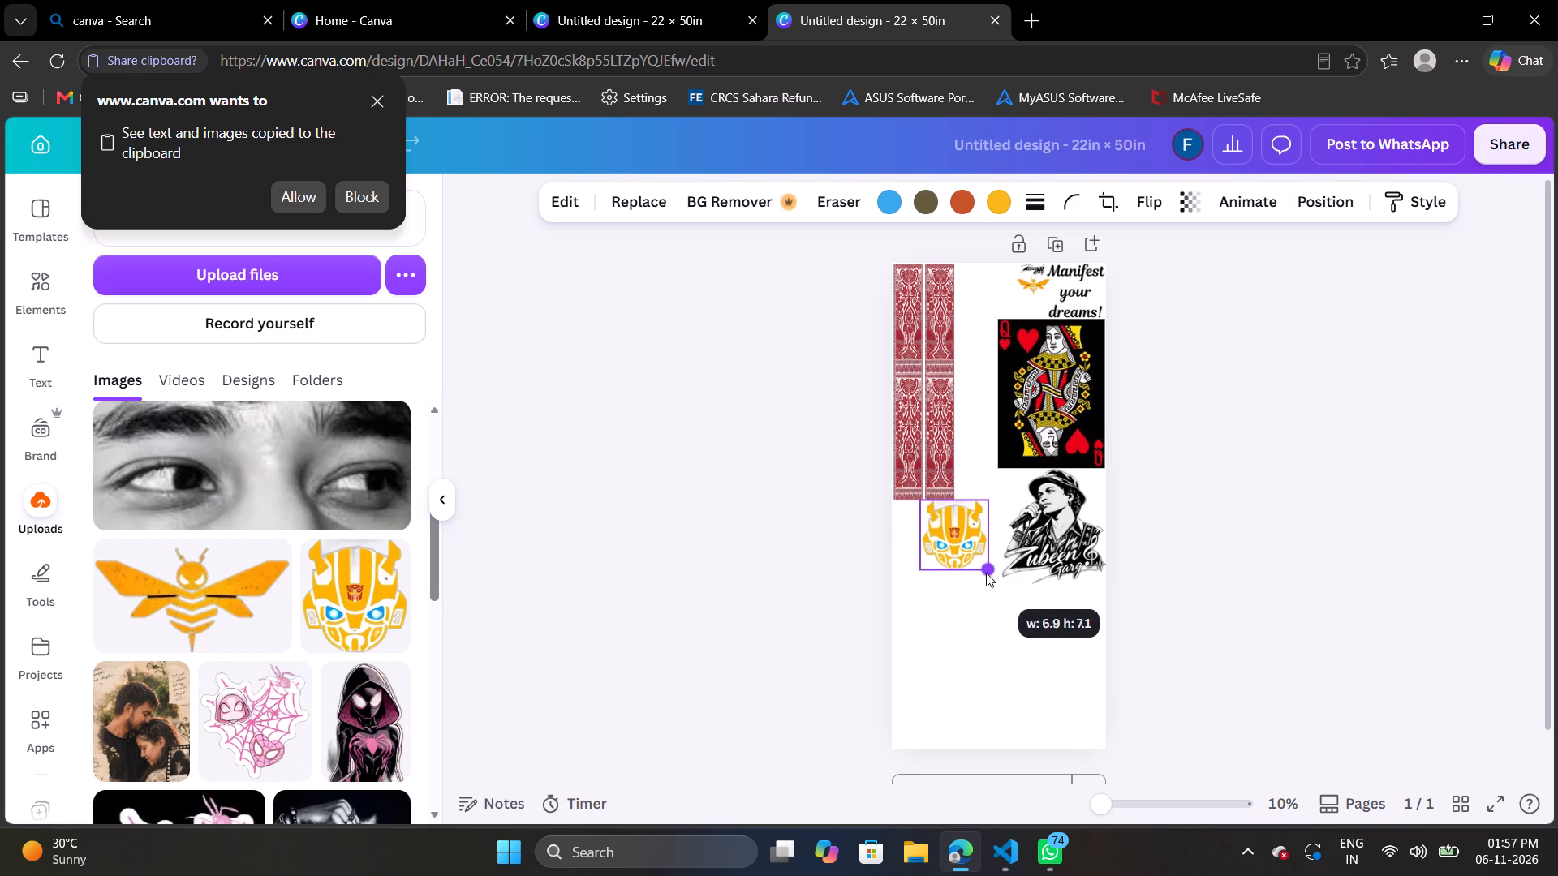
left_click_drag(986, 573, 986, 578)
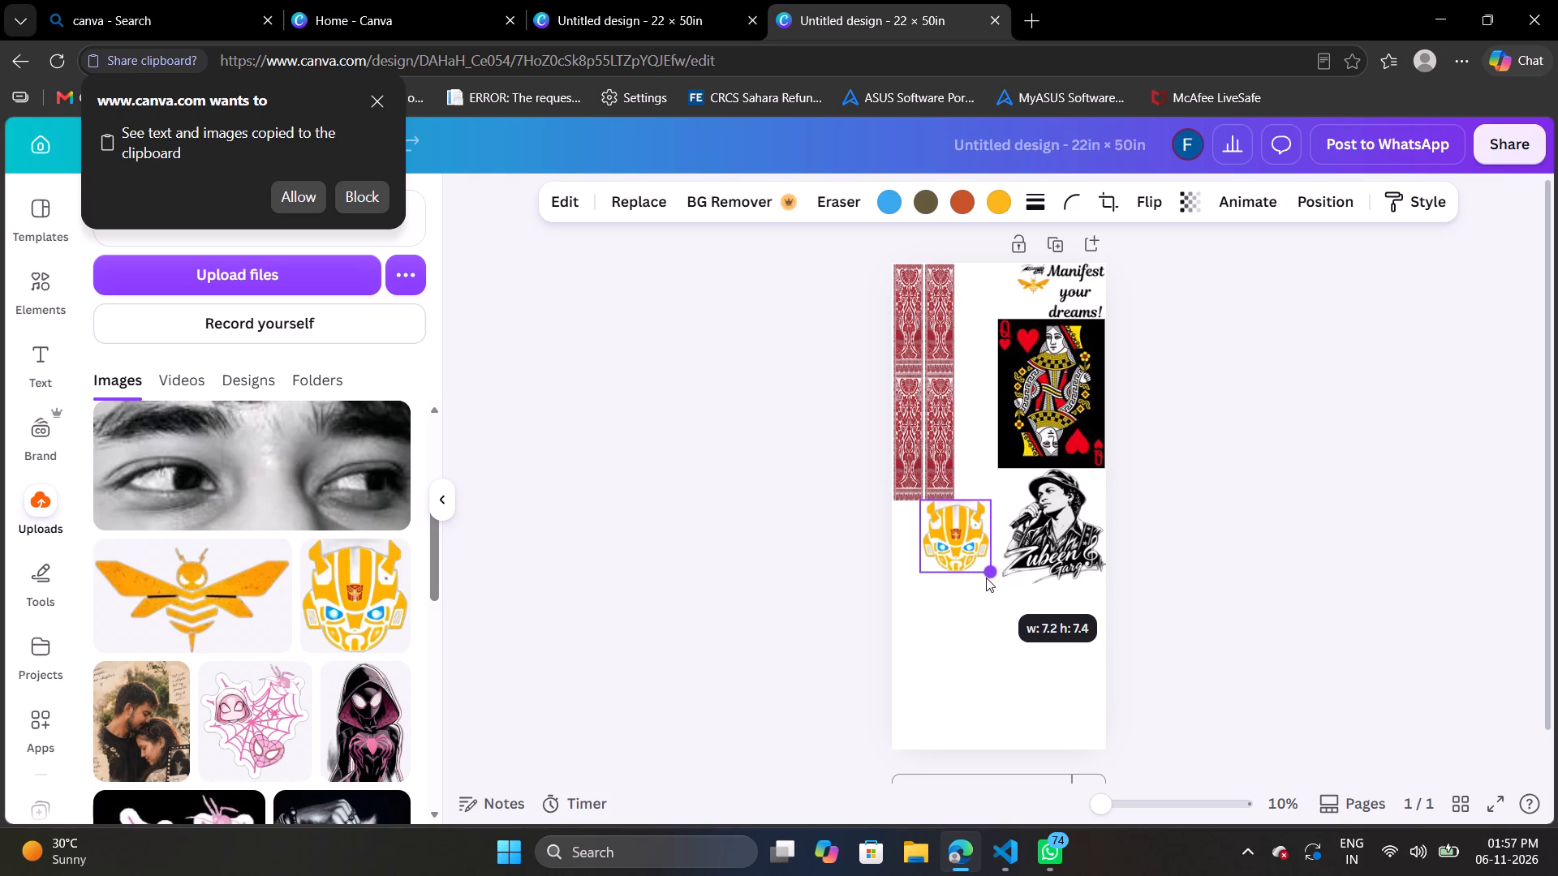
left_click_drag(986, 578, 986, 577)
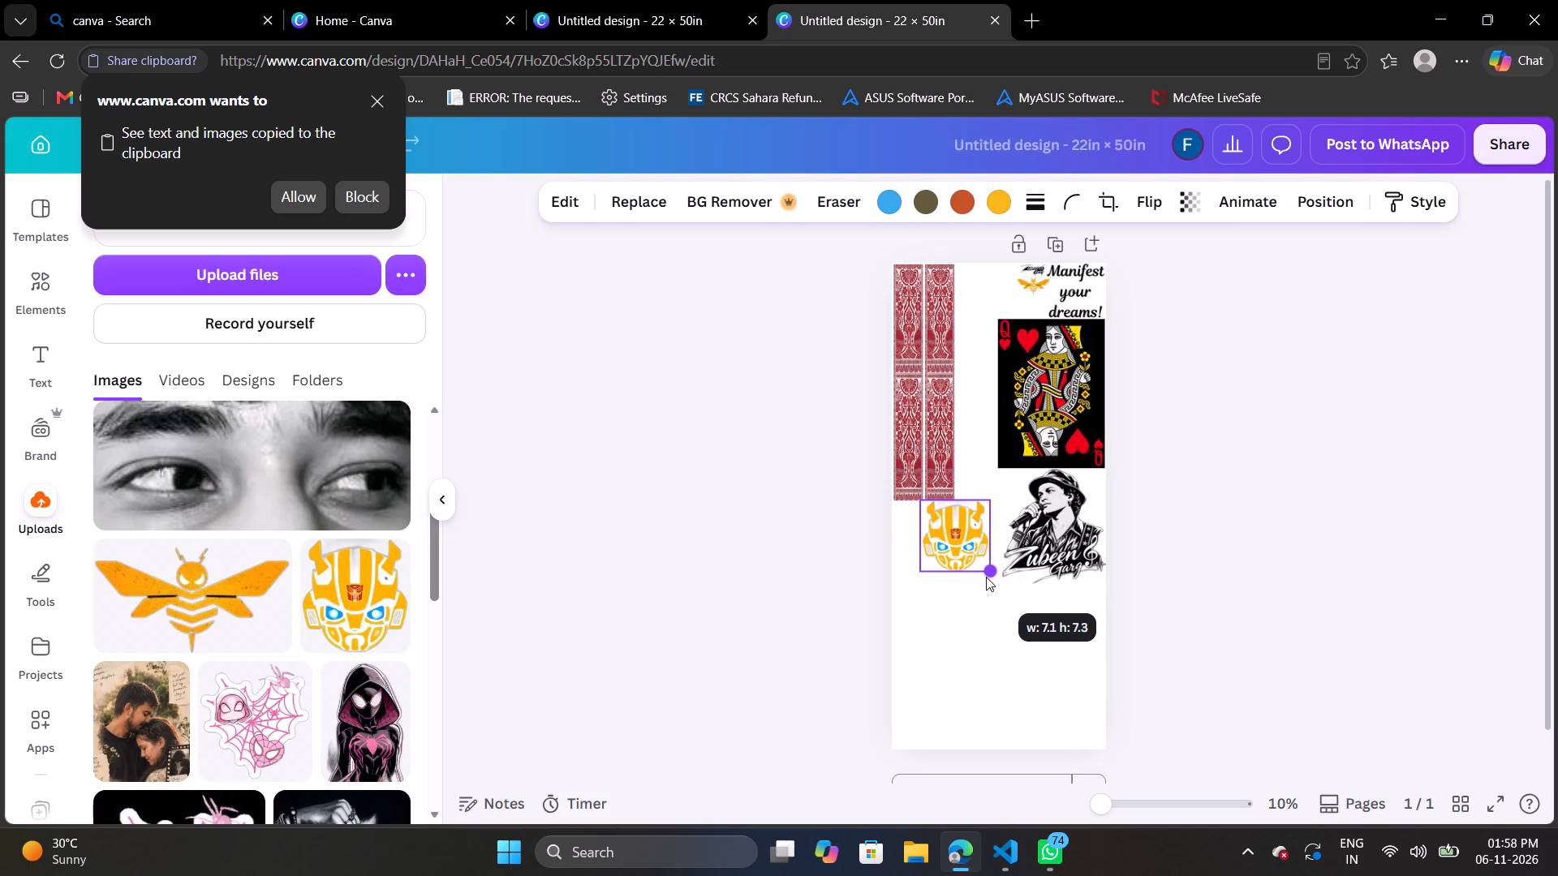
left_click_drag(986, 577, 984, 576)
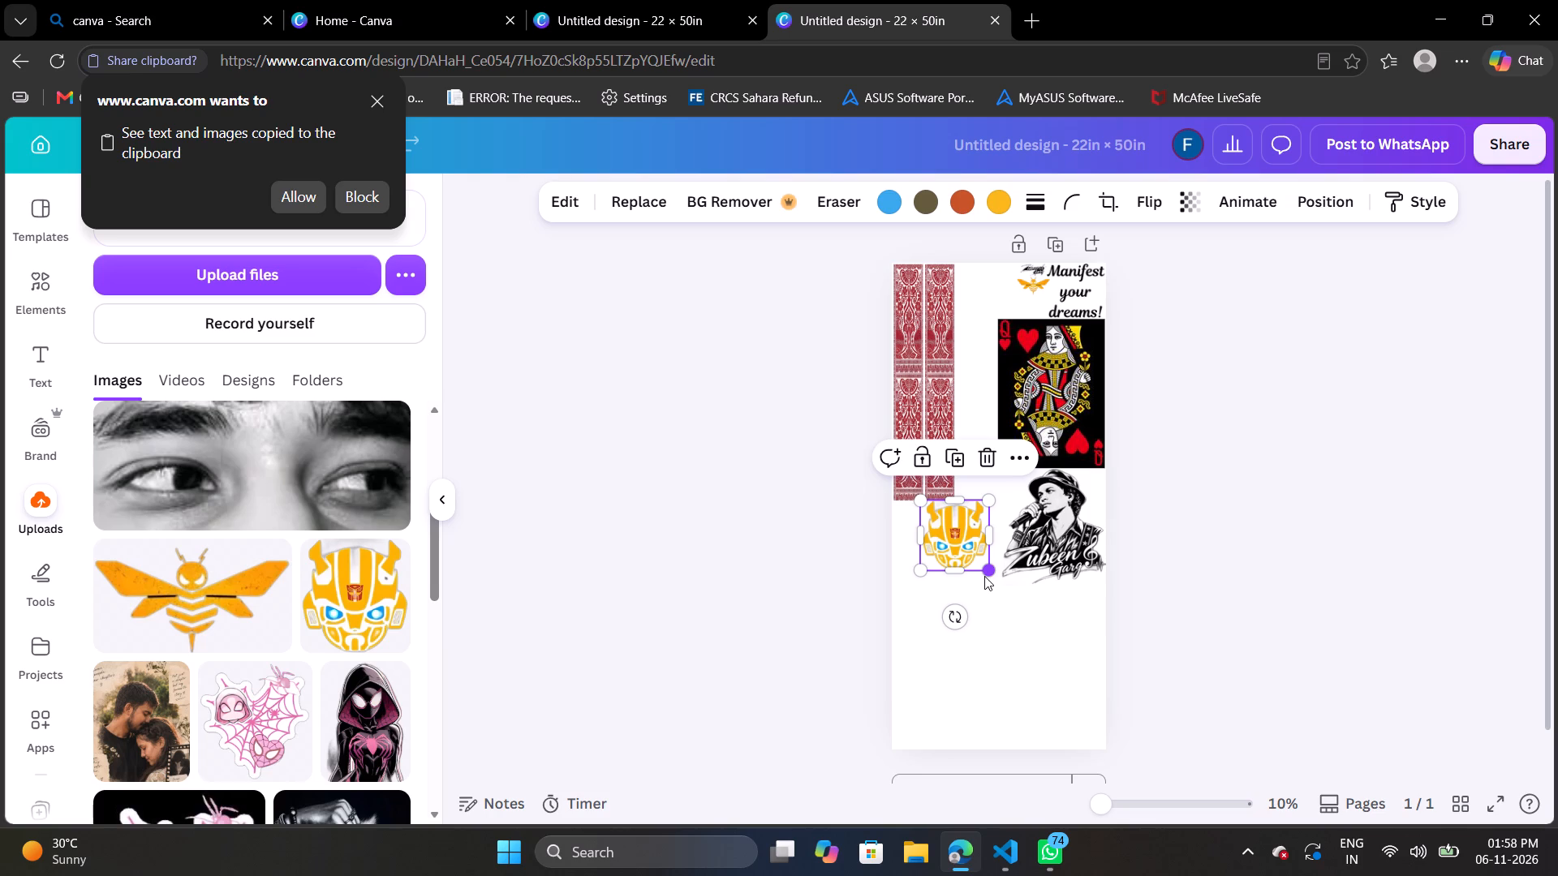
left_click_drag(988, 574, 1000, 595)
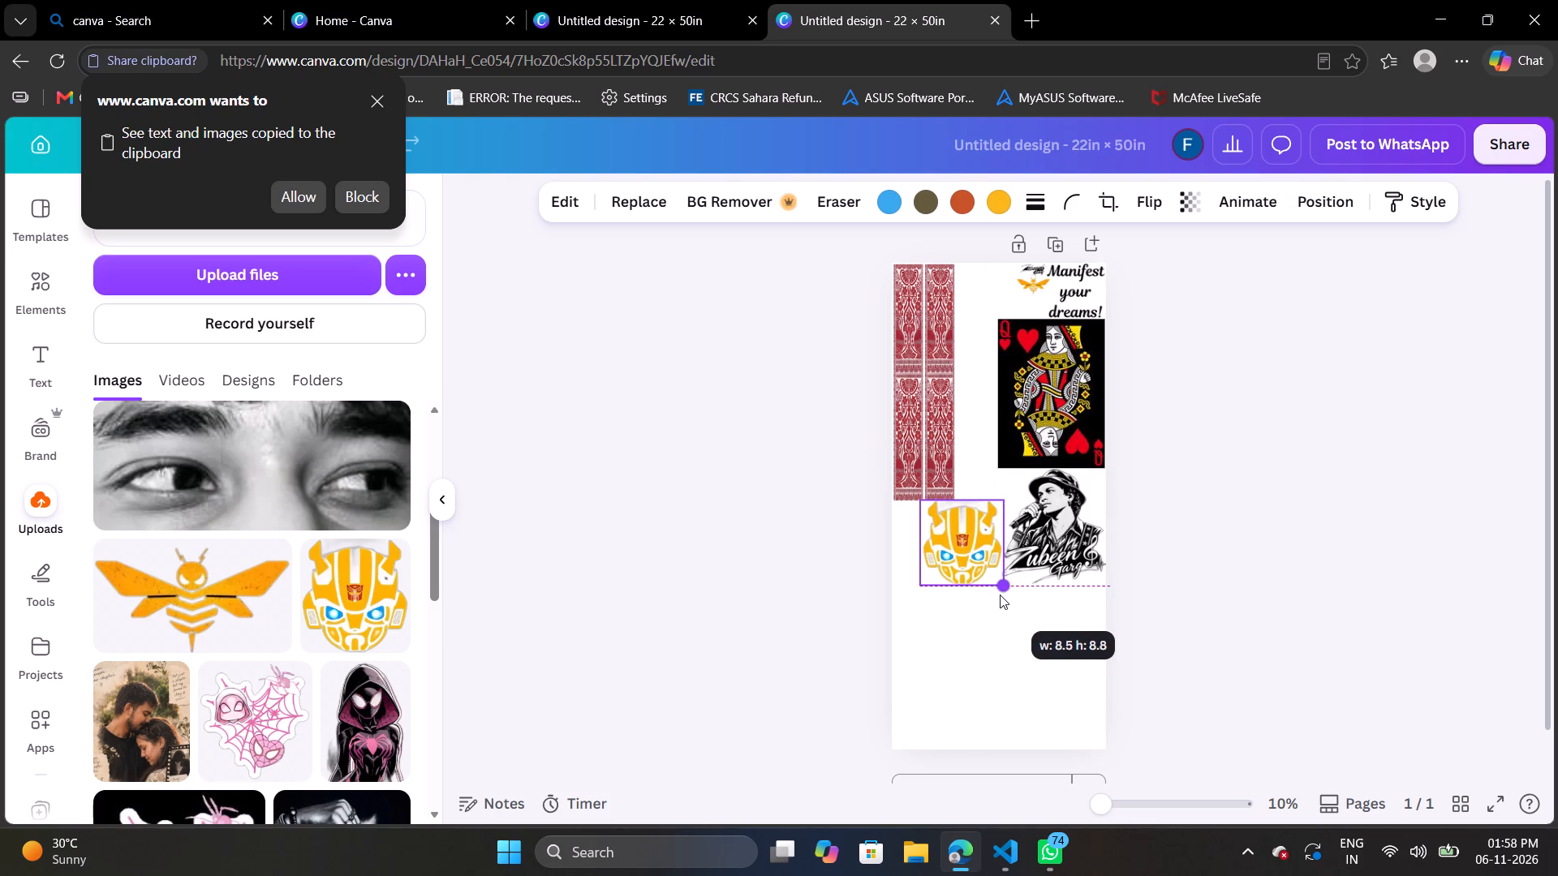
left_click_drag(1000, 595, 1002, 607)
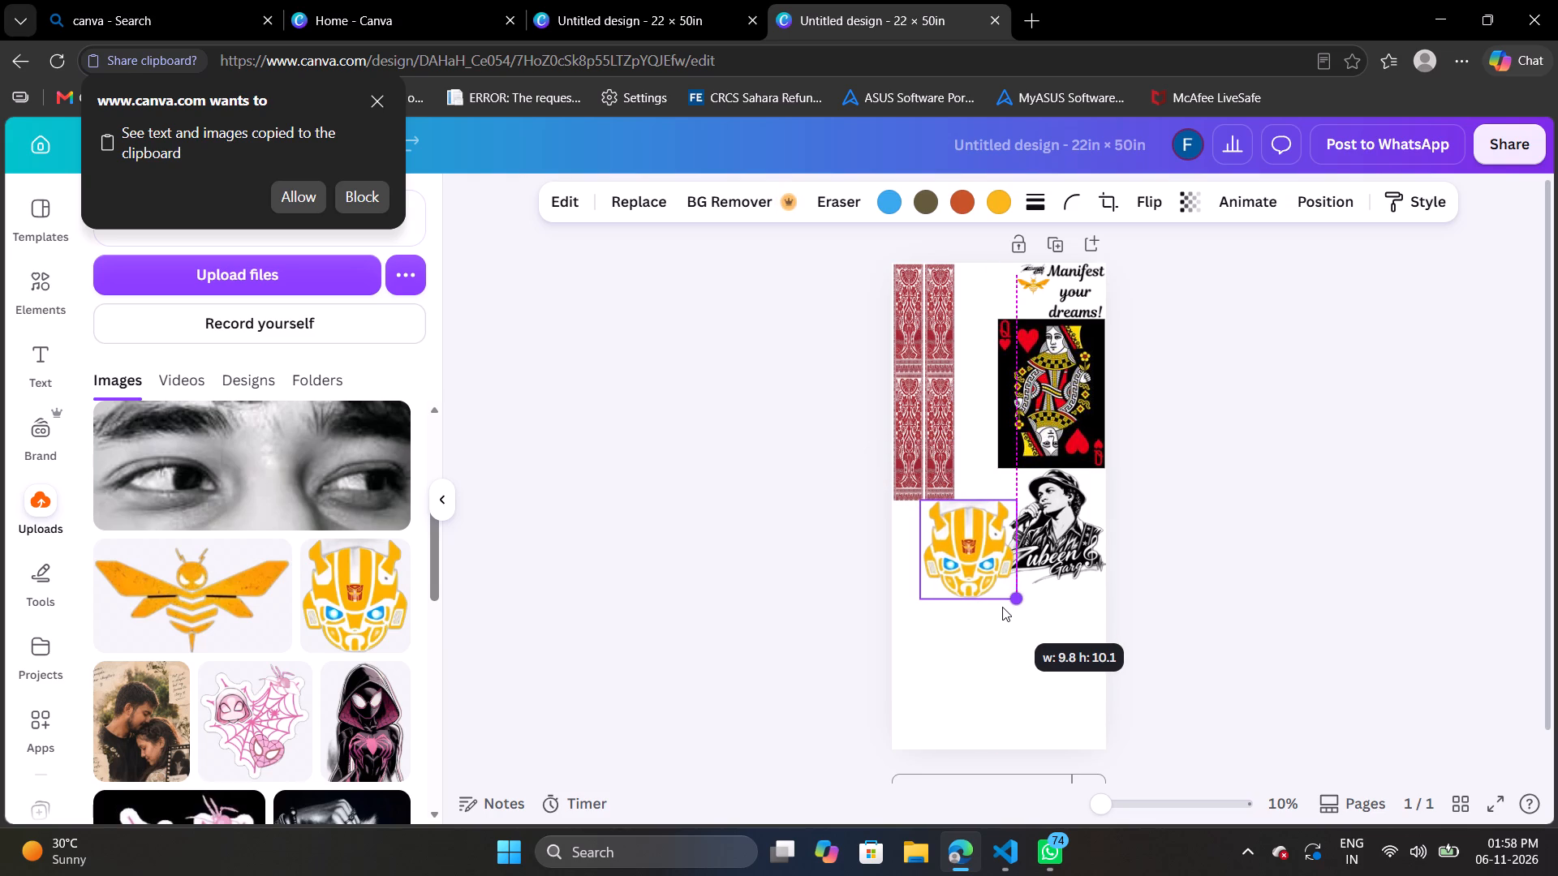
left_click_drag(1002, 607, 1001, 588)
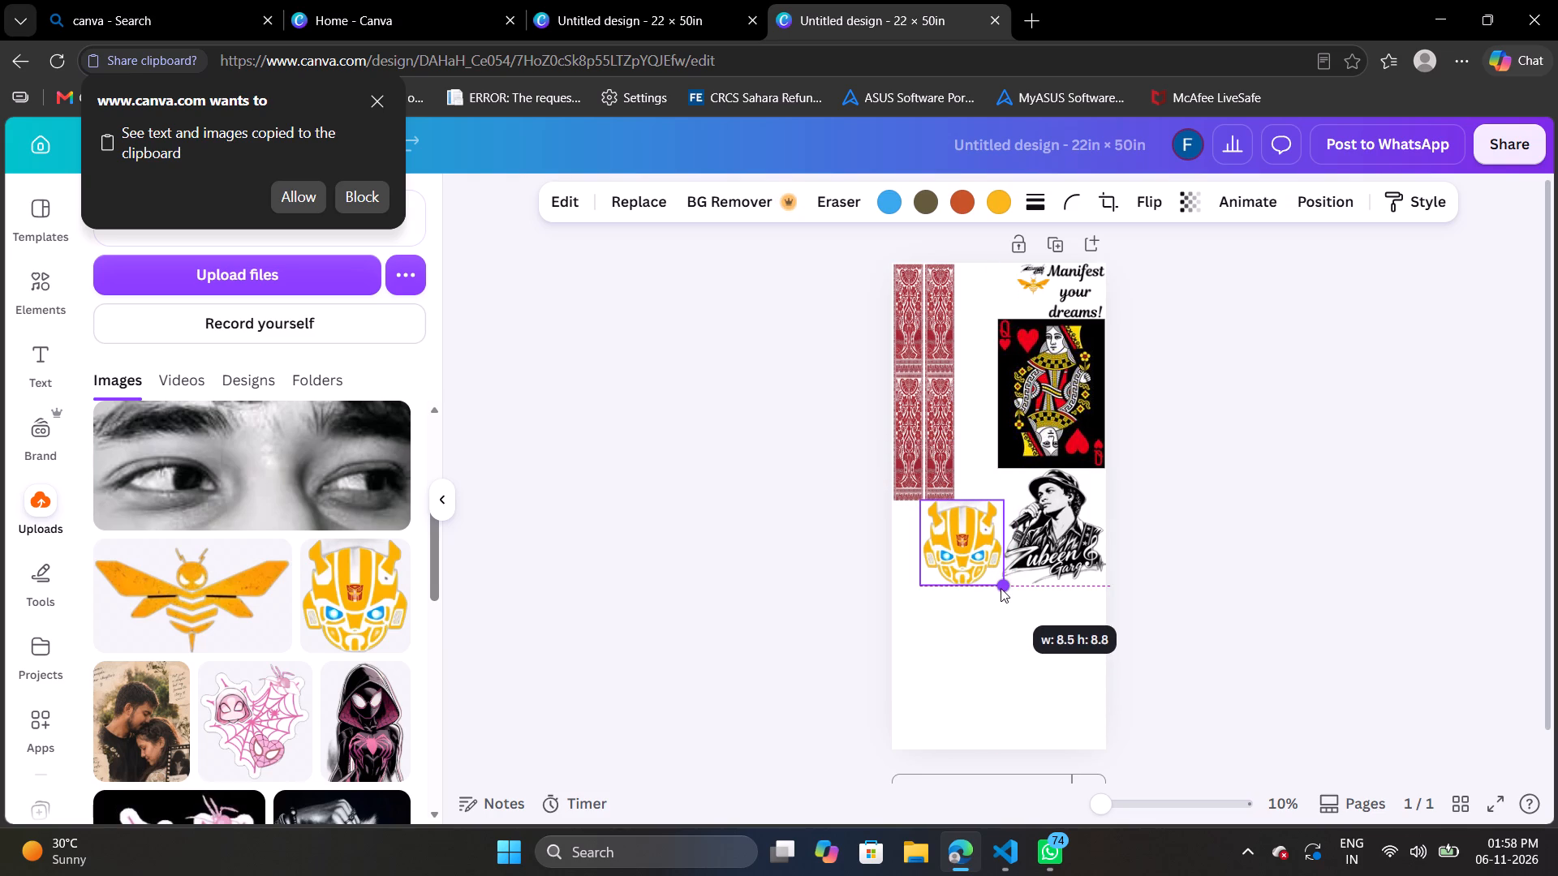
left_click_drag(1001, 588, 1001, 586)
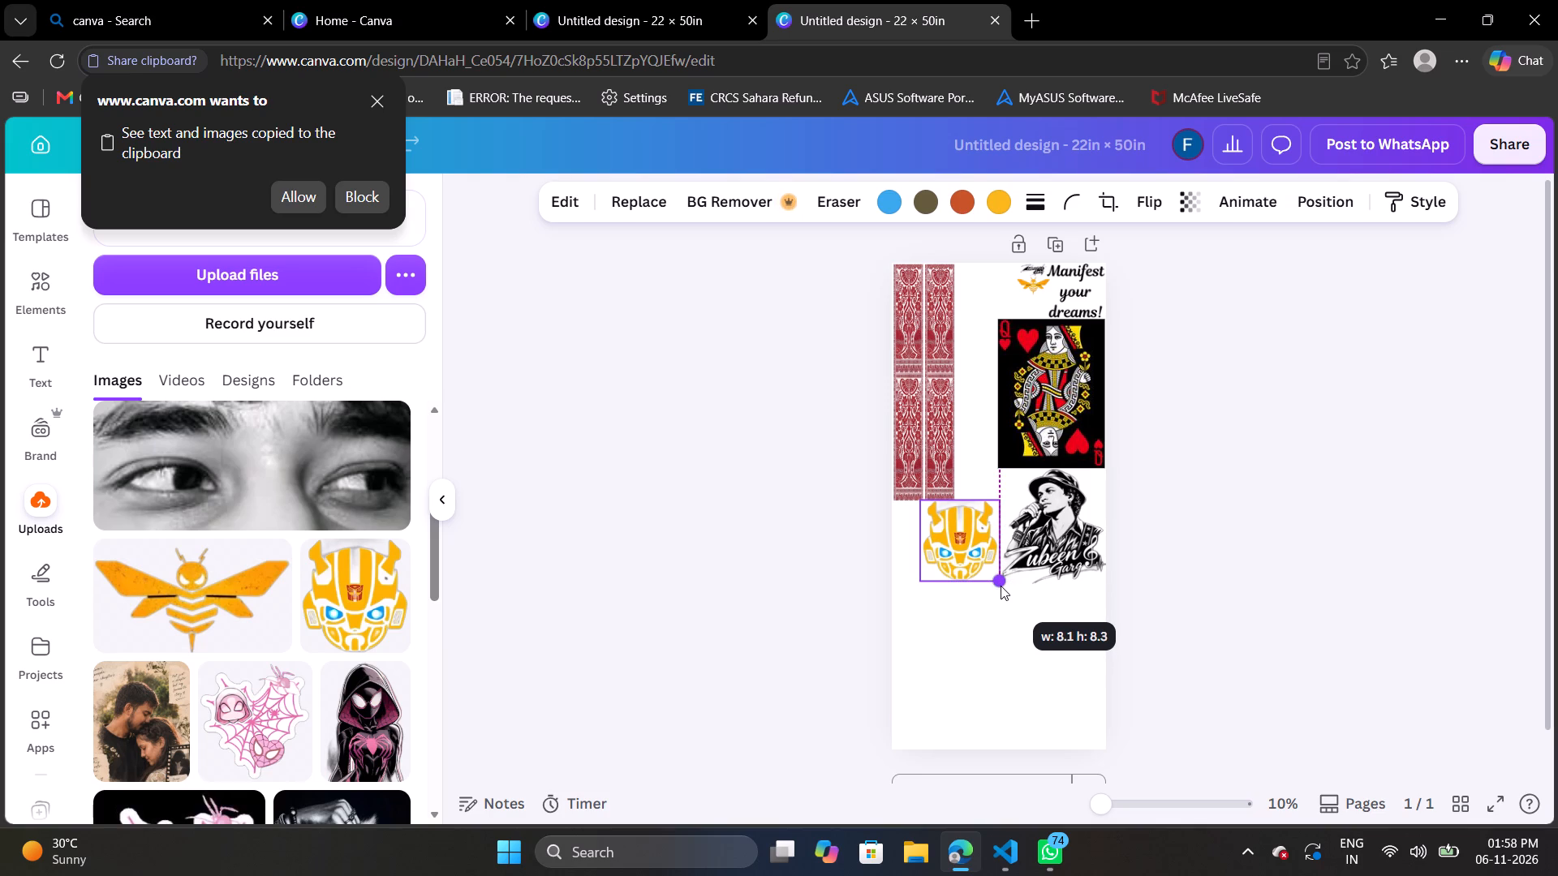
left_click_drag(1001, 586, 1000, 582)
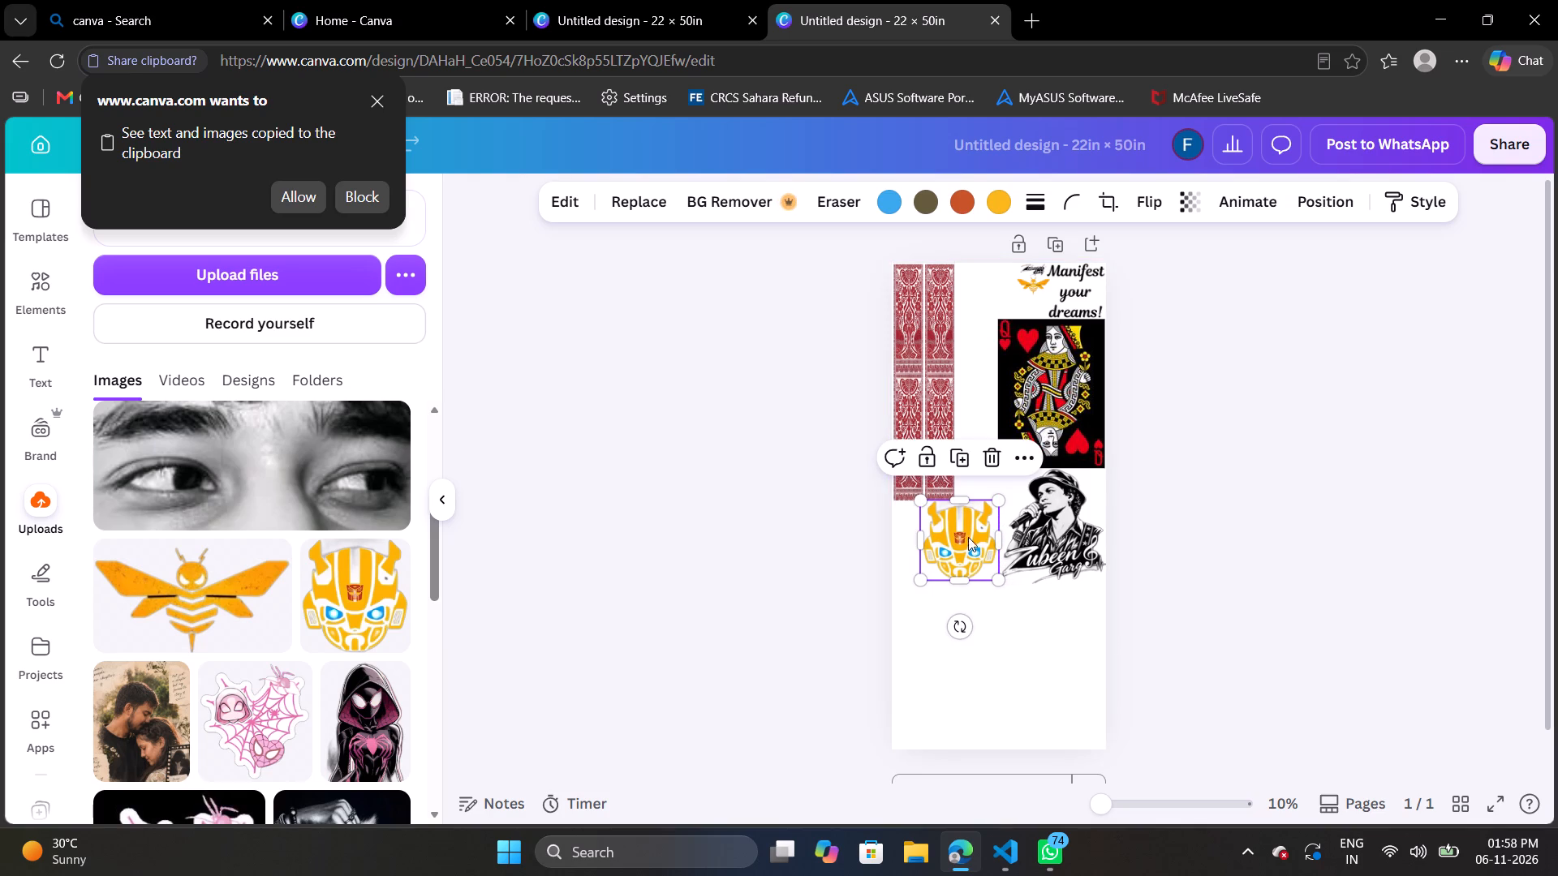
Move the yellow Bumblebee robot head directly beneath the Zubeen Garg portrait, against the page's right edge, and nudge it up slightly.
left_click_drag(966, 528, 1048, 633)
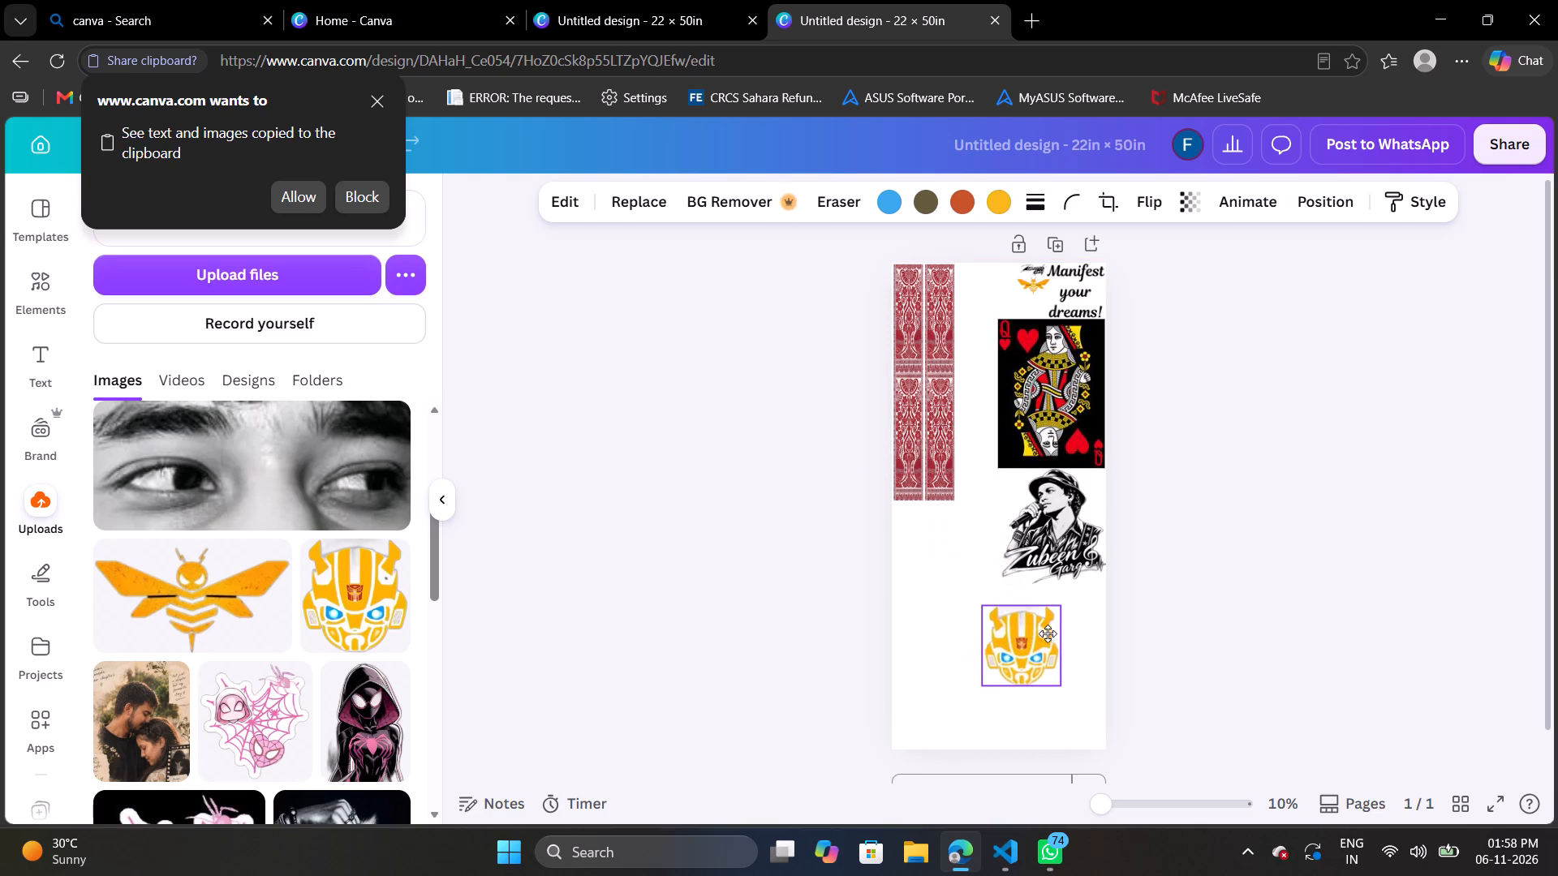
left_click_drag(1048, 633, 1070, 617)
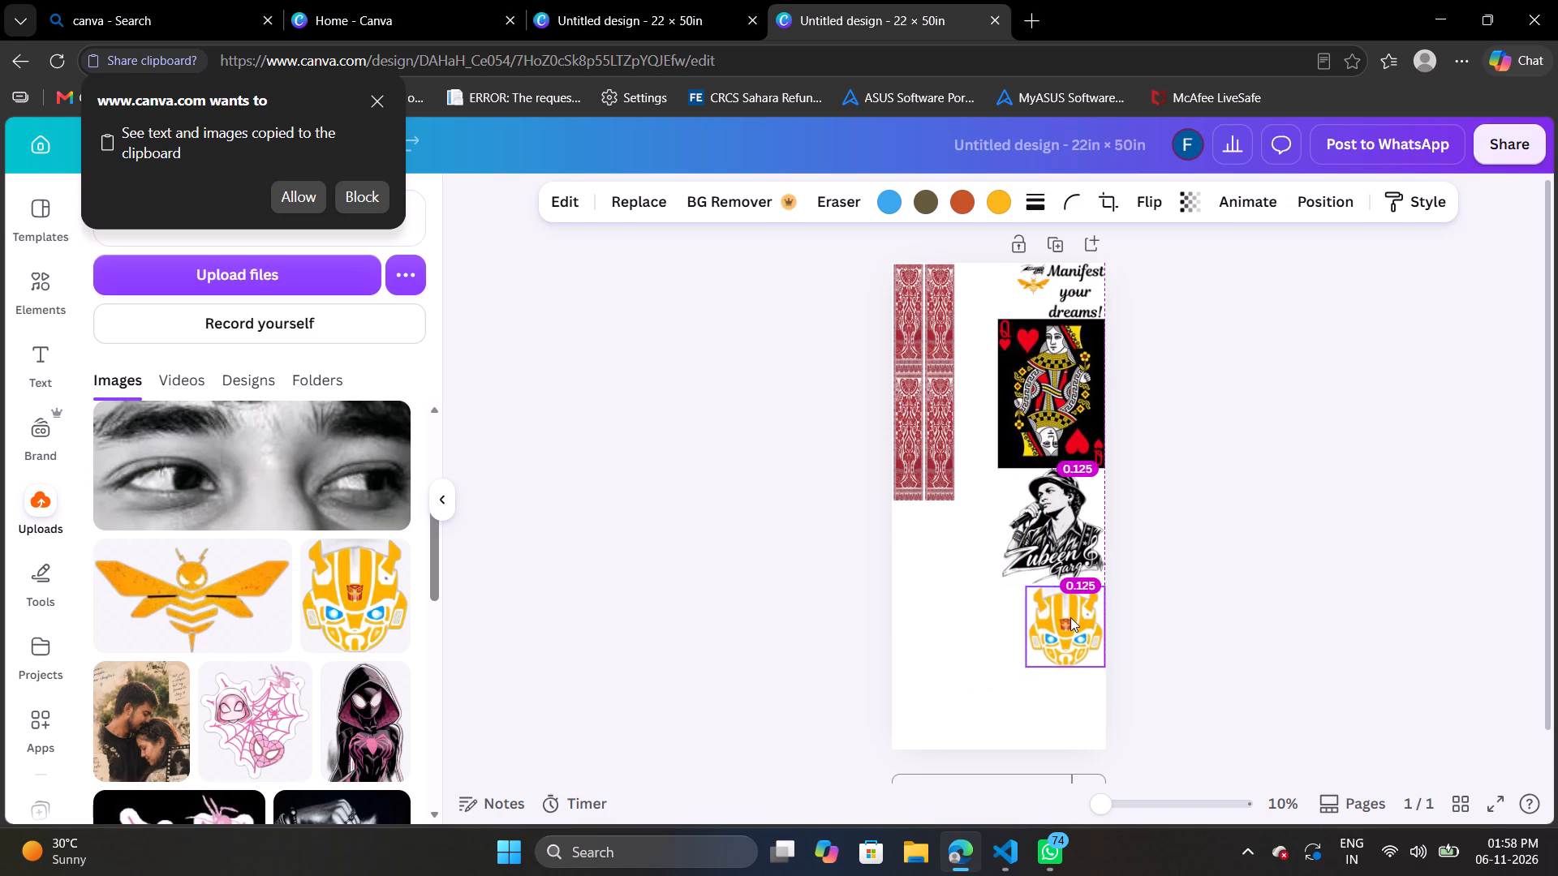
left_click(1134, 606)
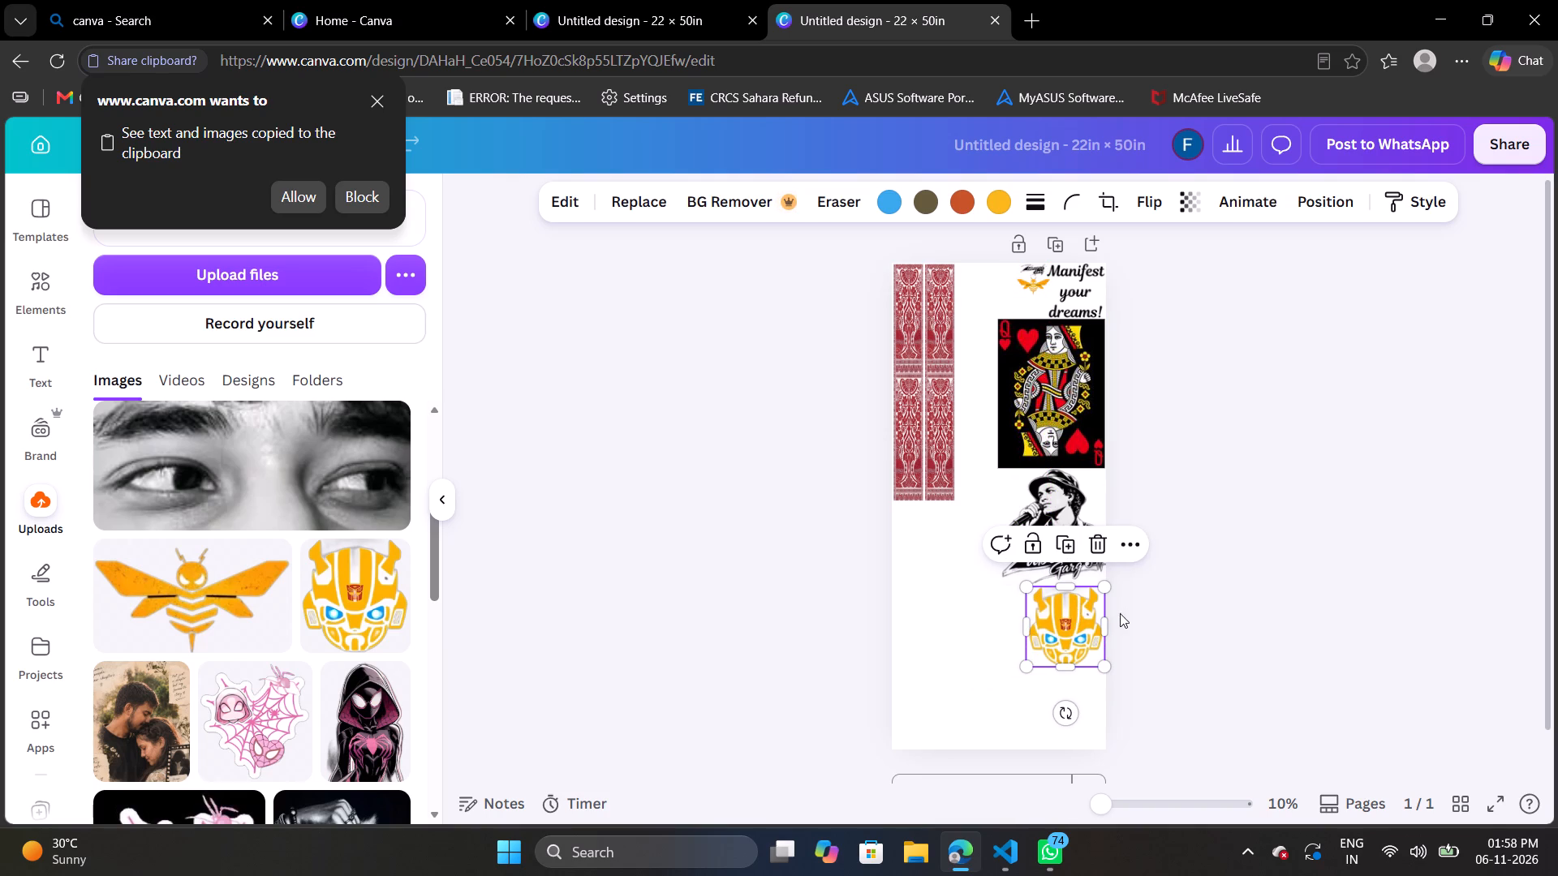
left_click(1074, 620)
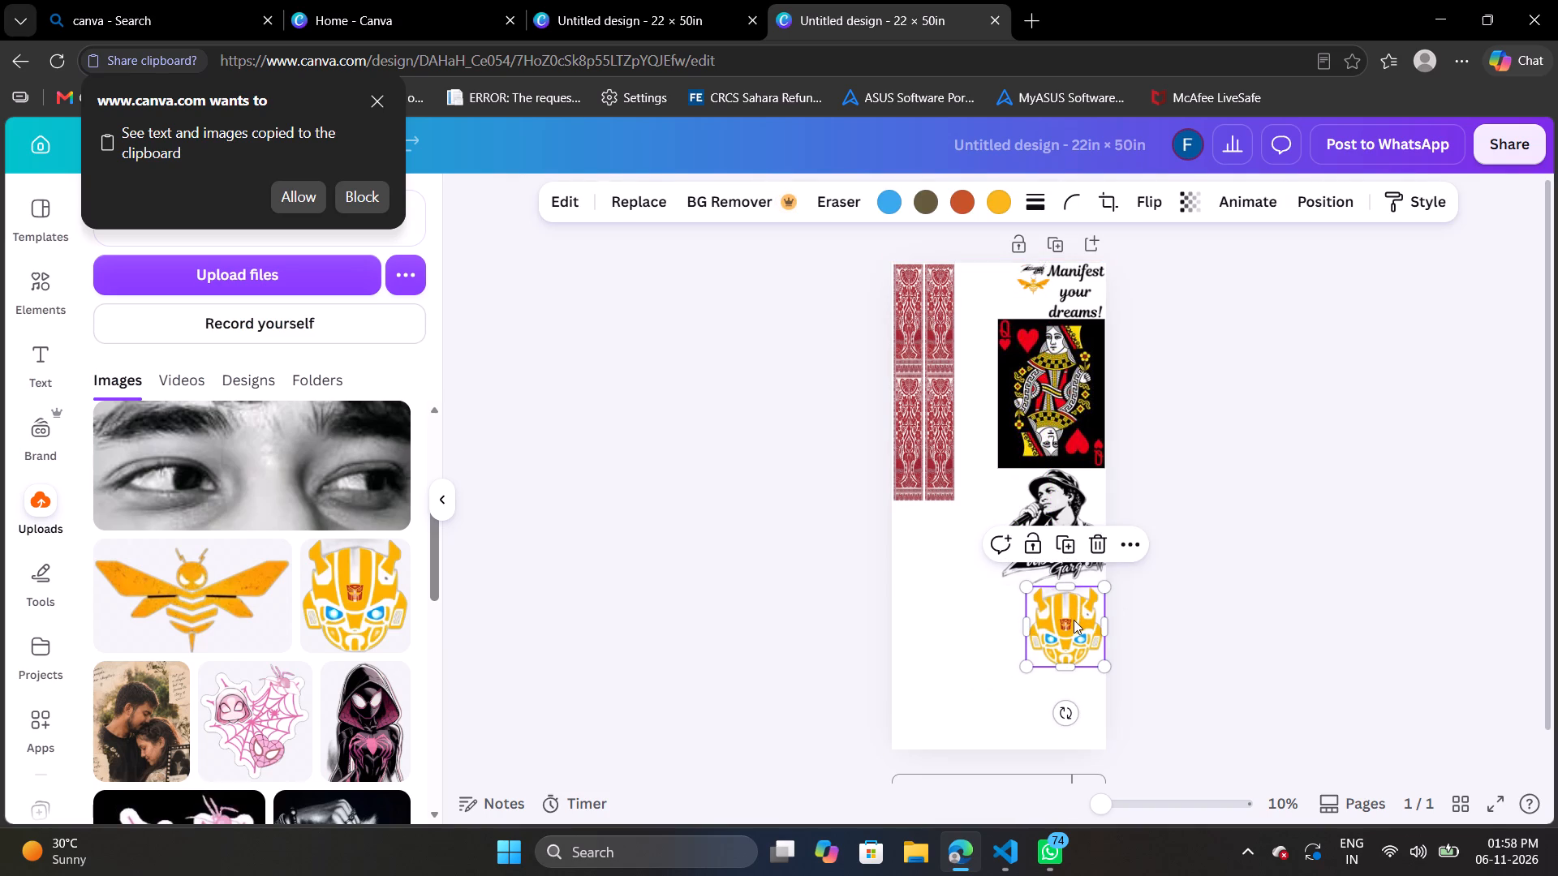
key("Up")
key("Up")
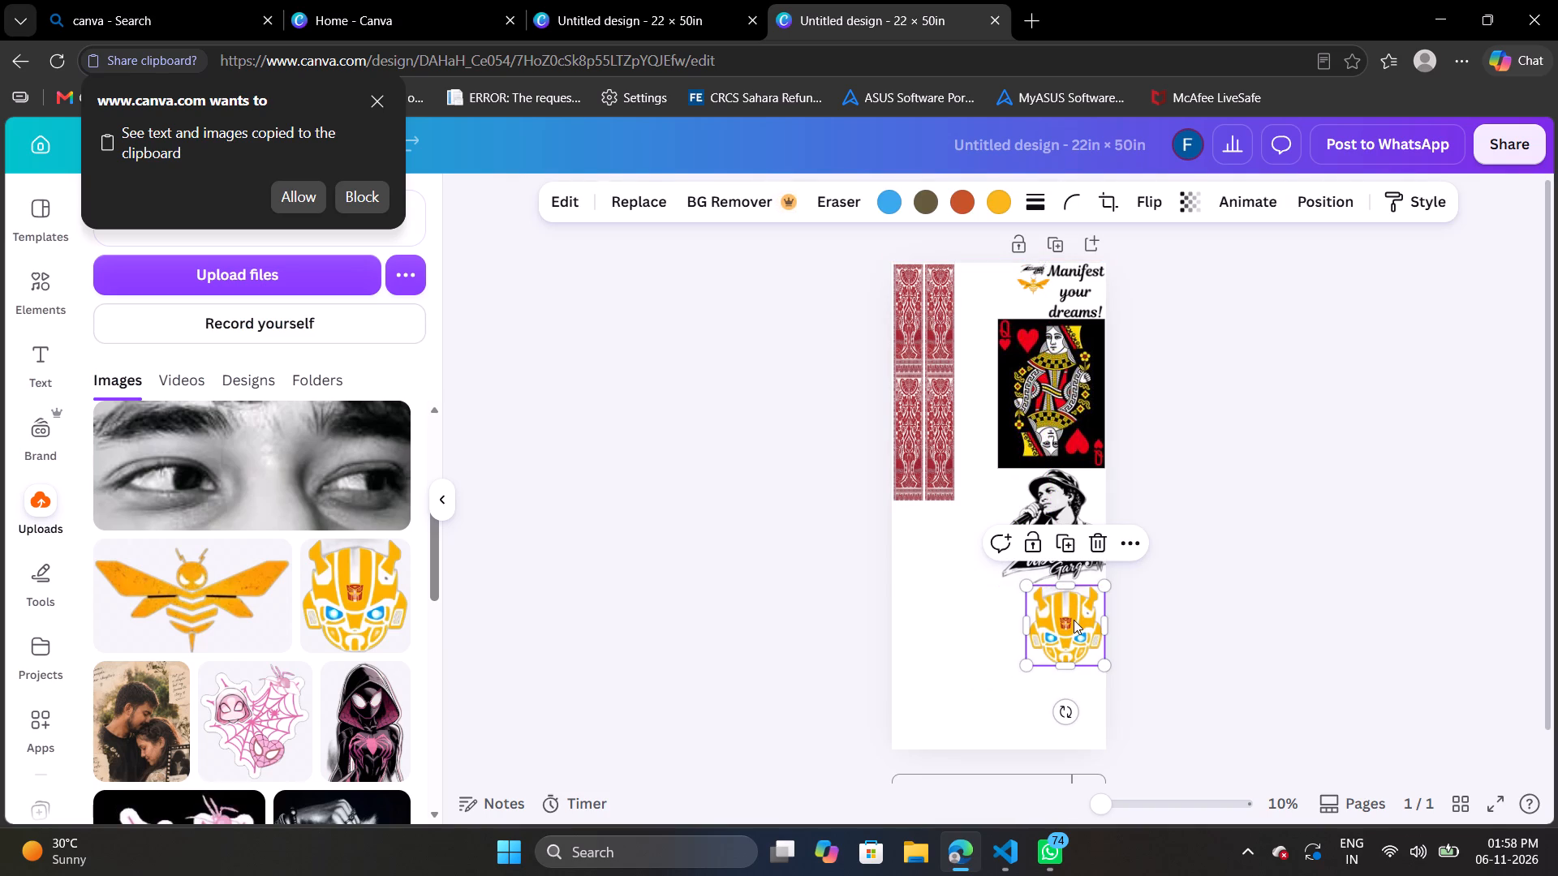
Upload the yellow full-body robot picture "WhatsApp Image 2026-11-05 at 10.39.41 PM" from the Downloads folder.
left_click(265, 274)
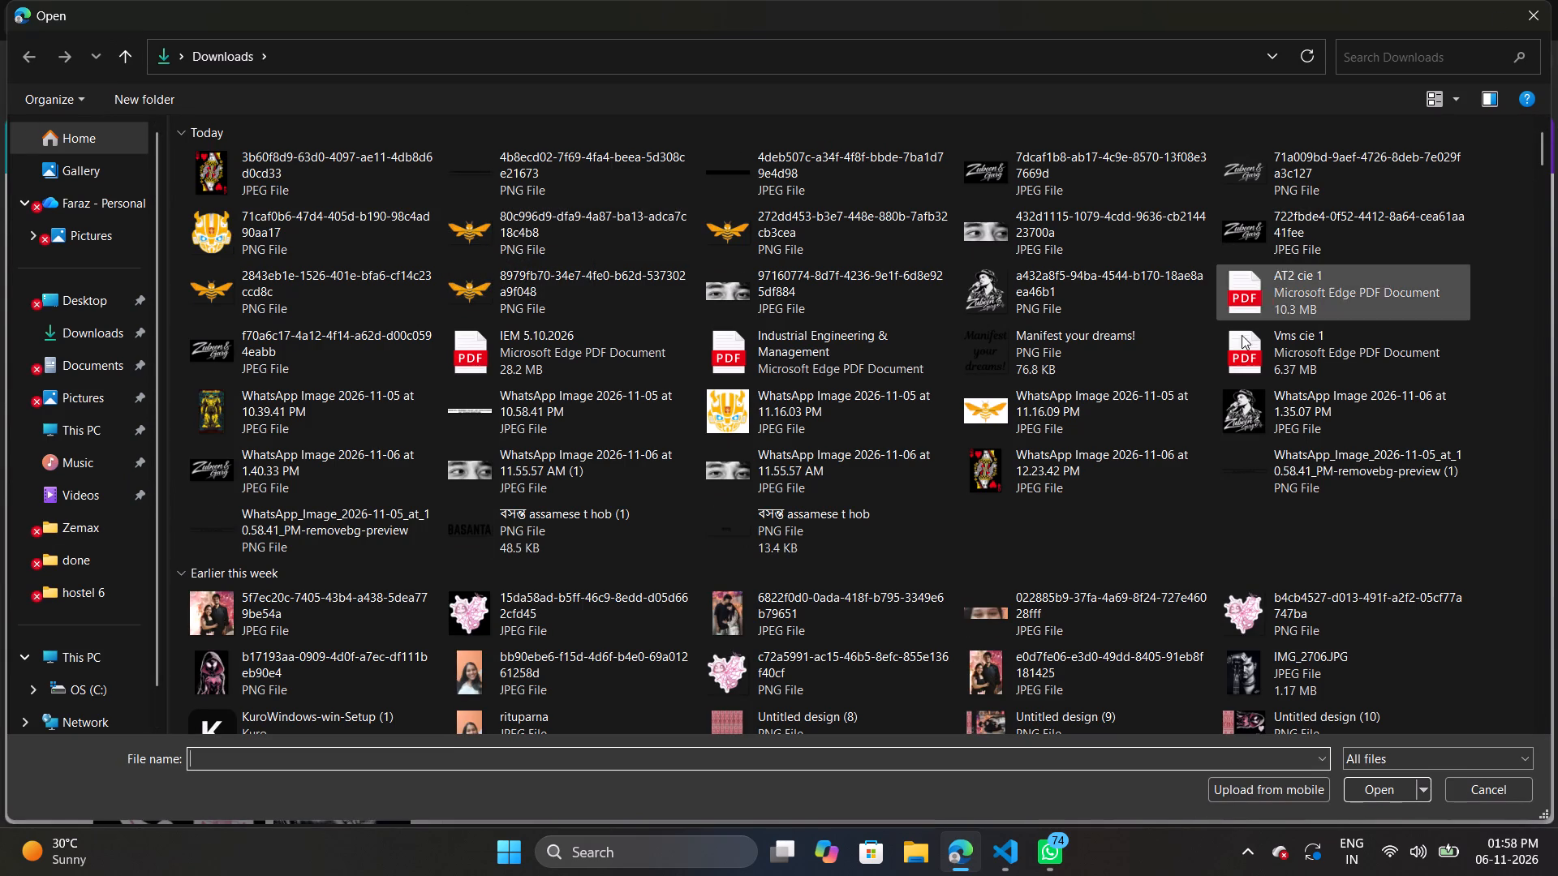
left_click(312, 414)
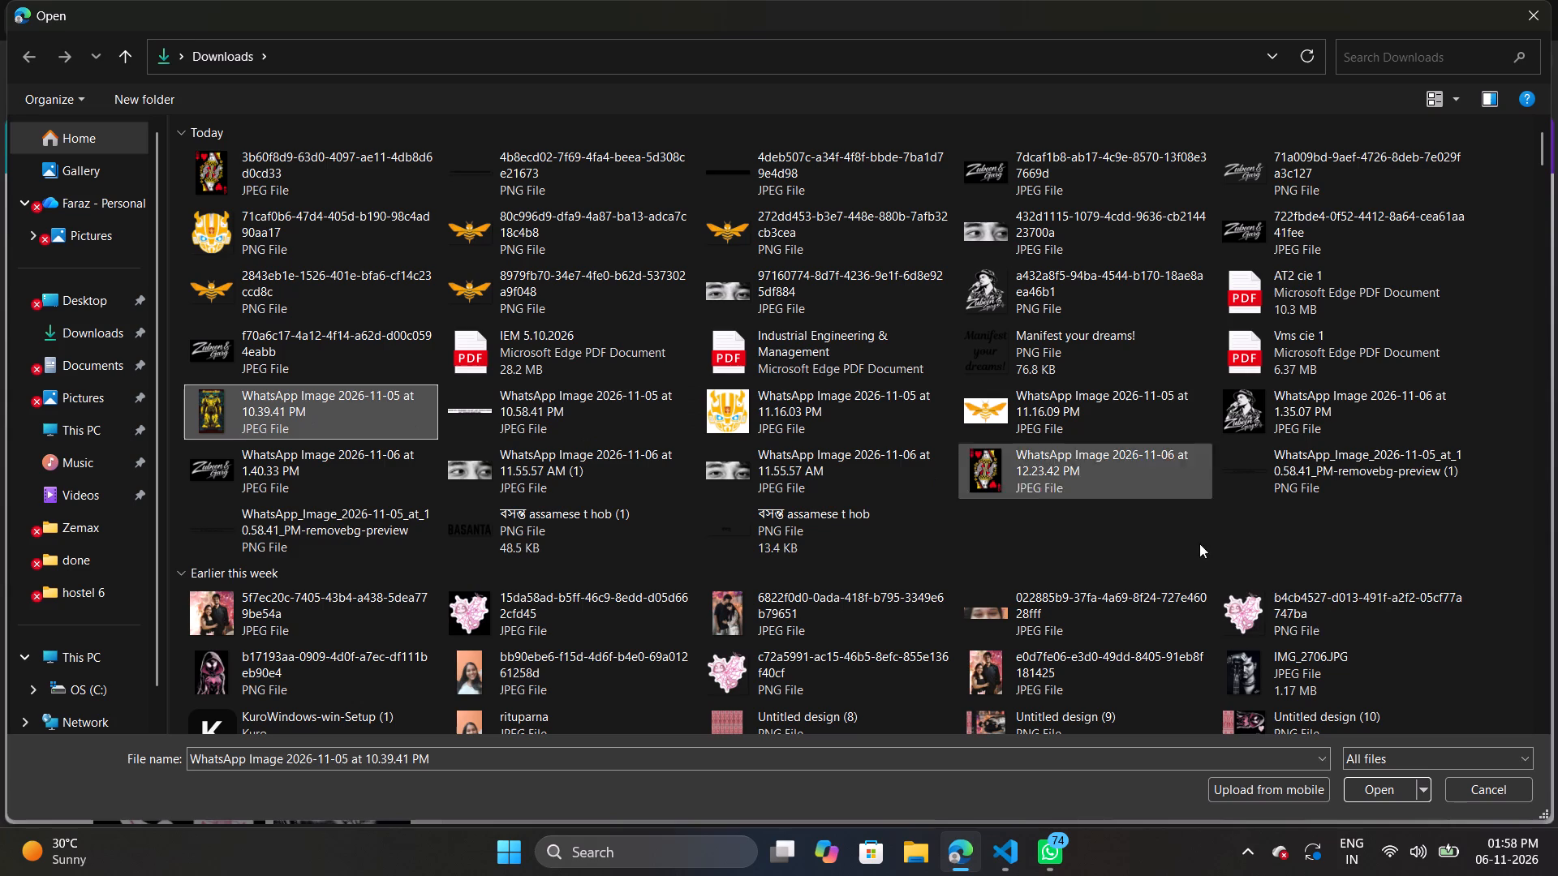
left_click(1380, 784)
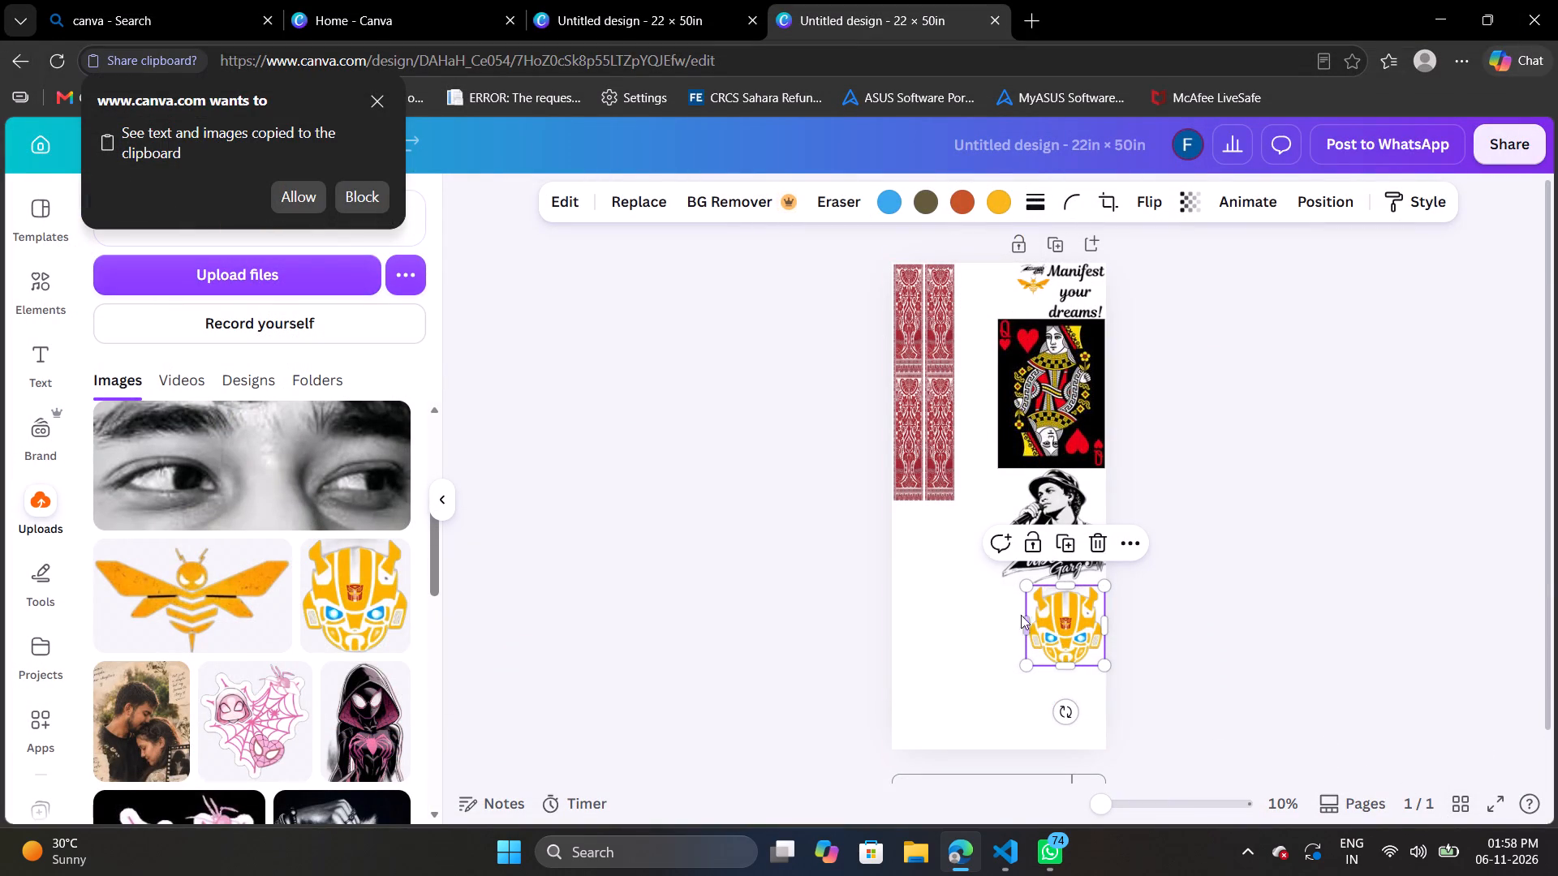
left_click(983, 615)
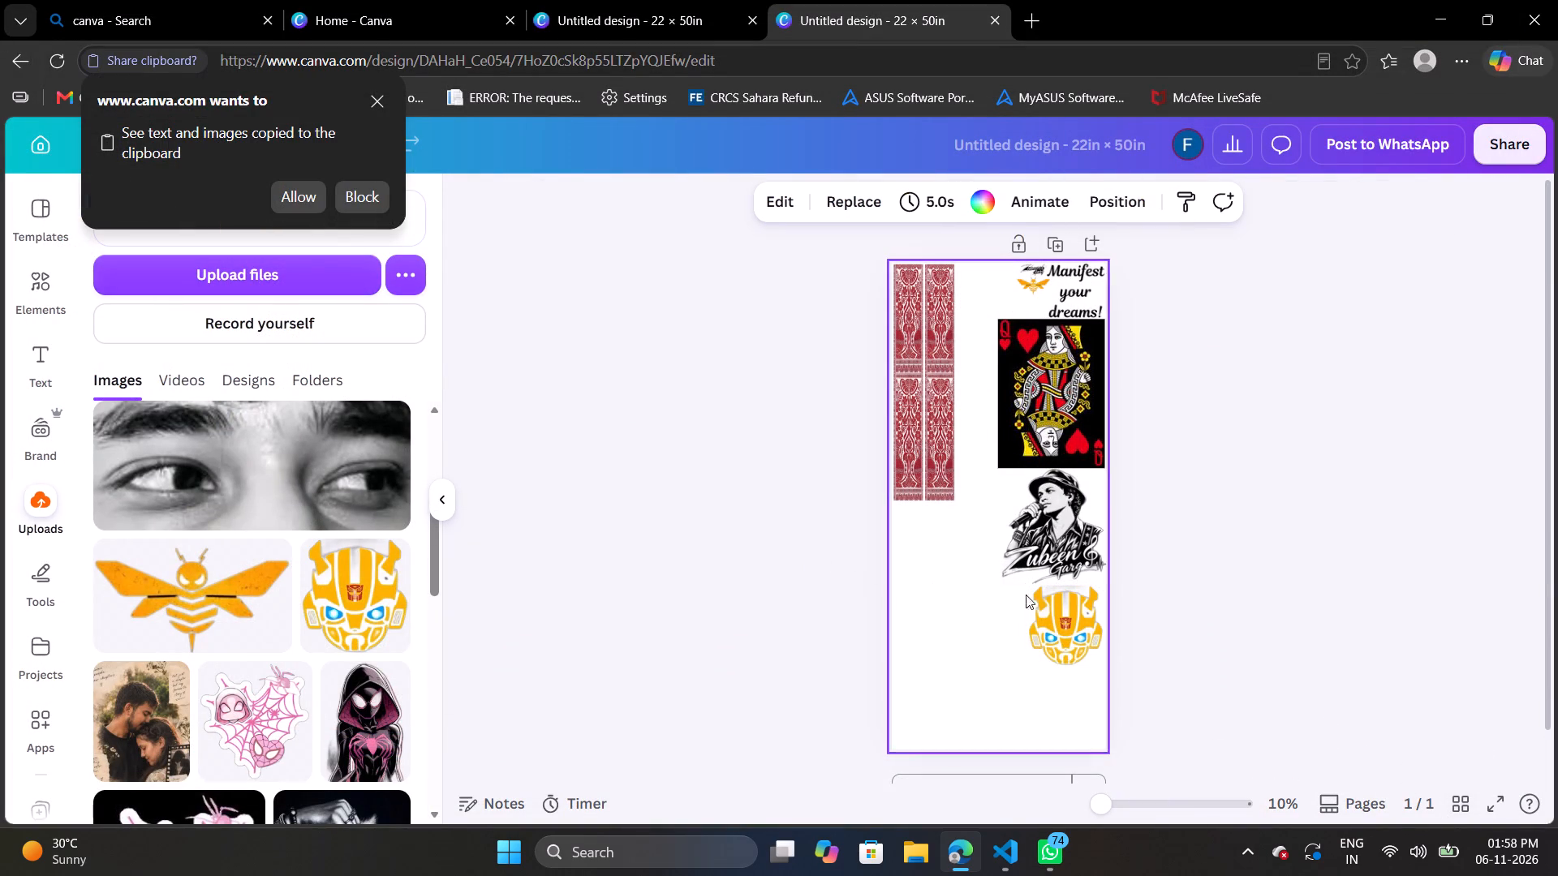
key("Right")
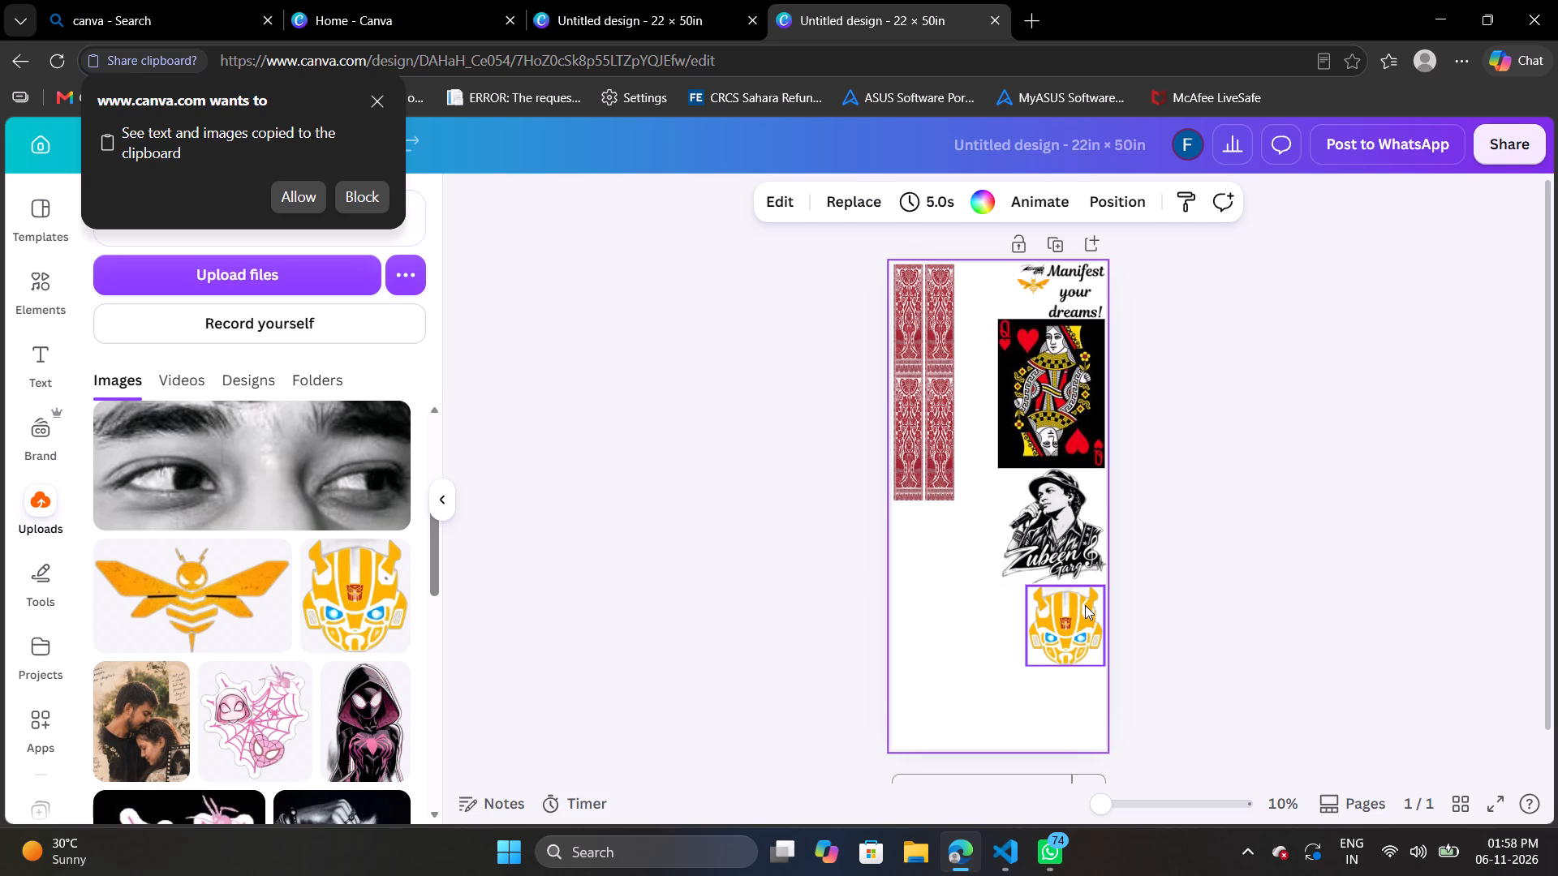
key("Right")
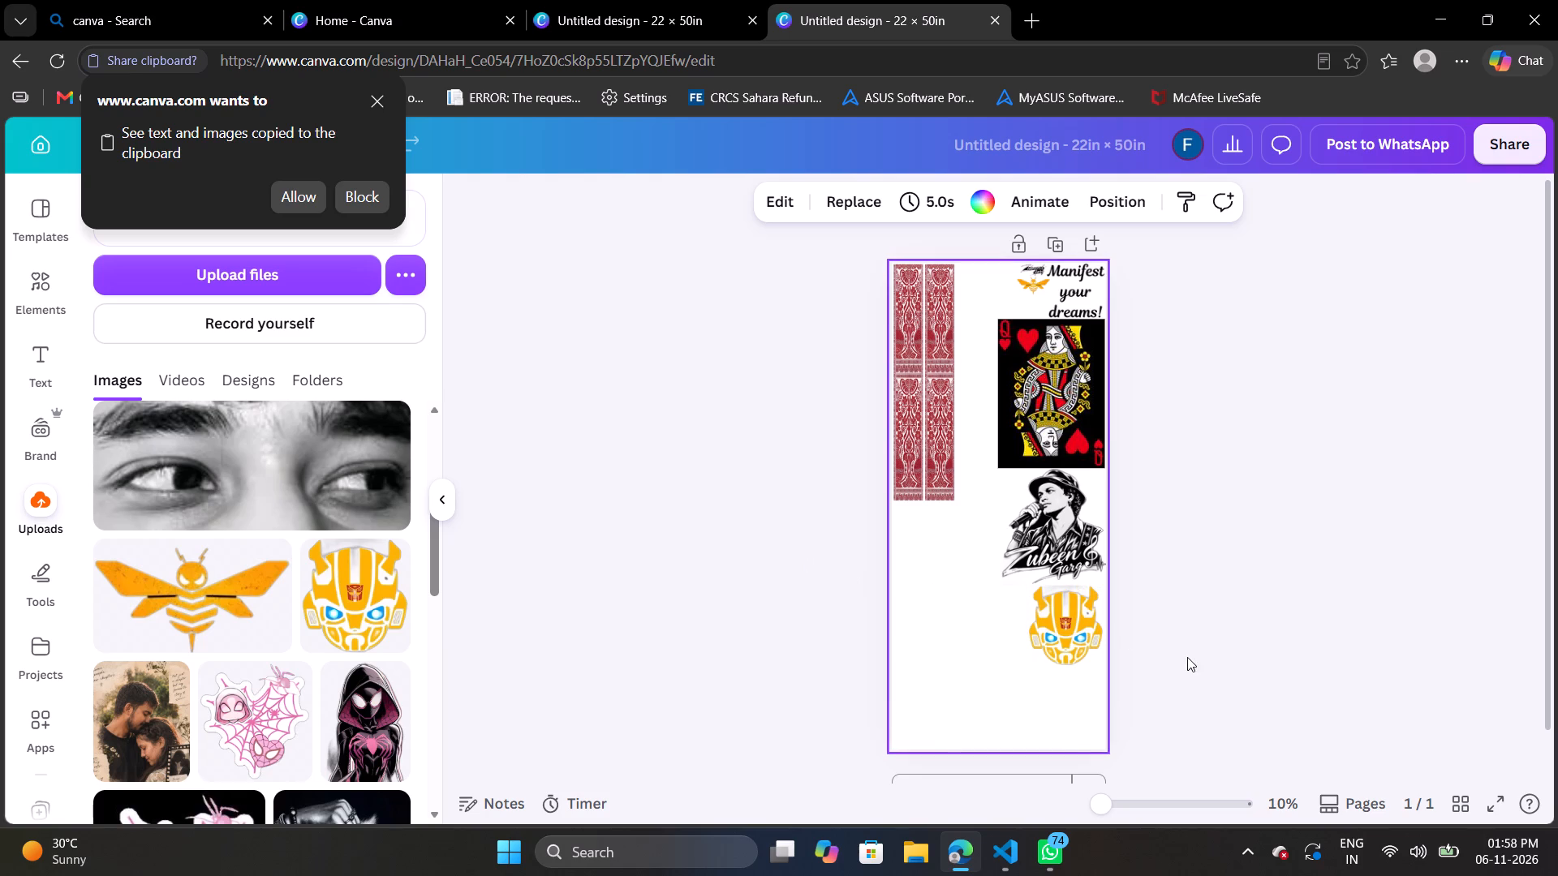
Add the uploaded full-body Bumblebee poster to the page.
scroll(362, 719, "up", 3)
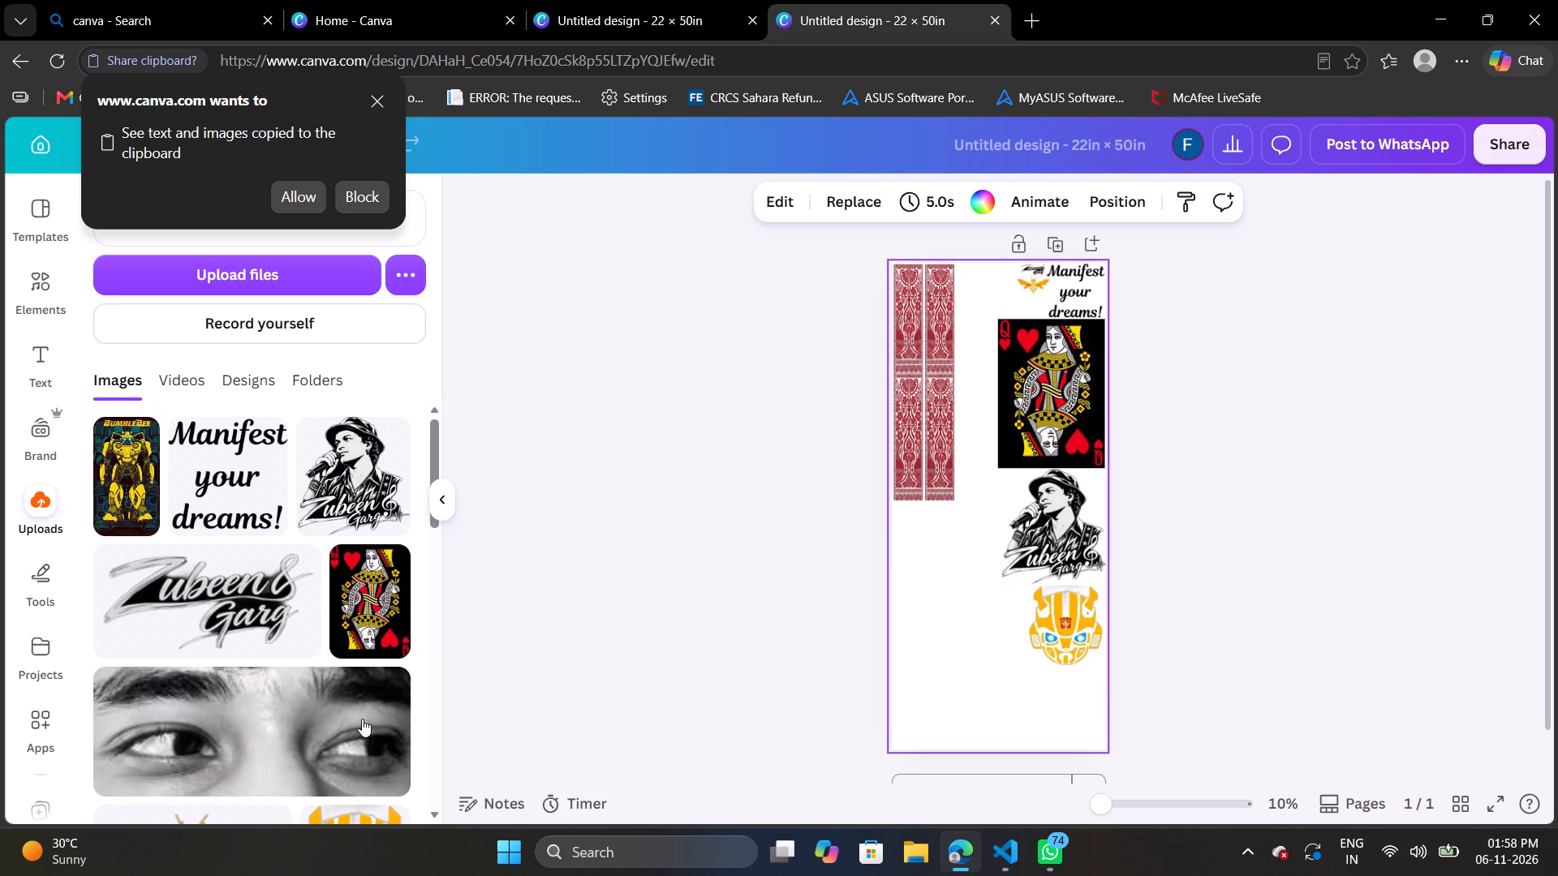
scroll(362, 719, "up", 1)
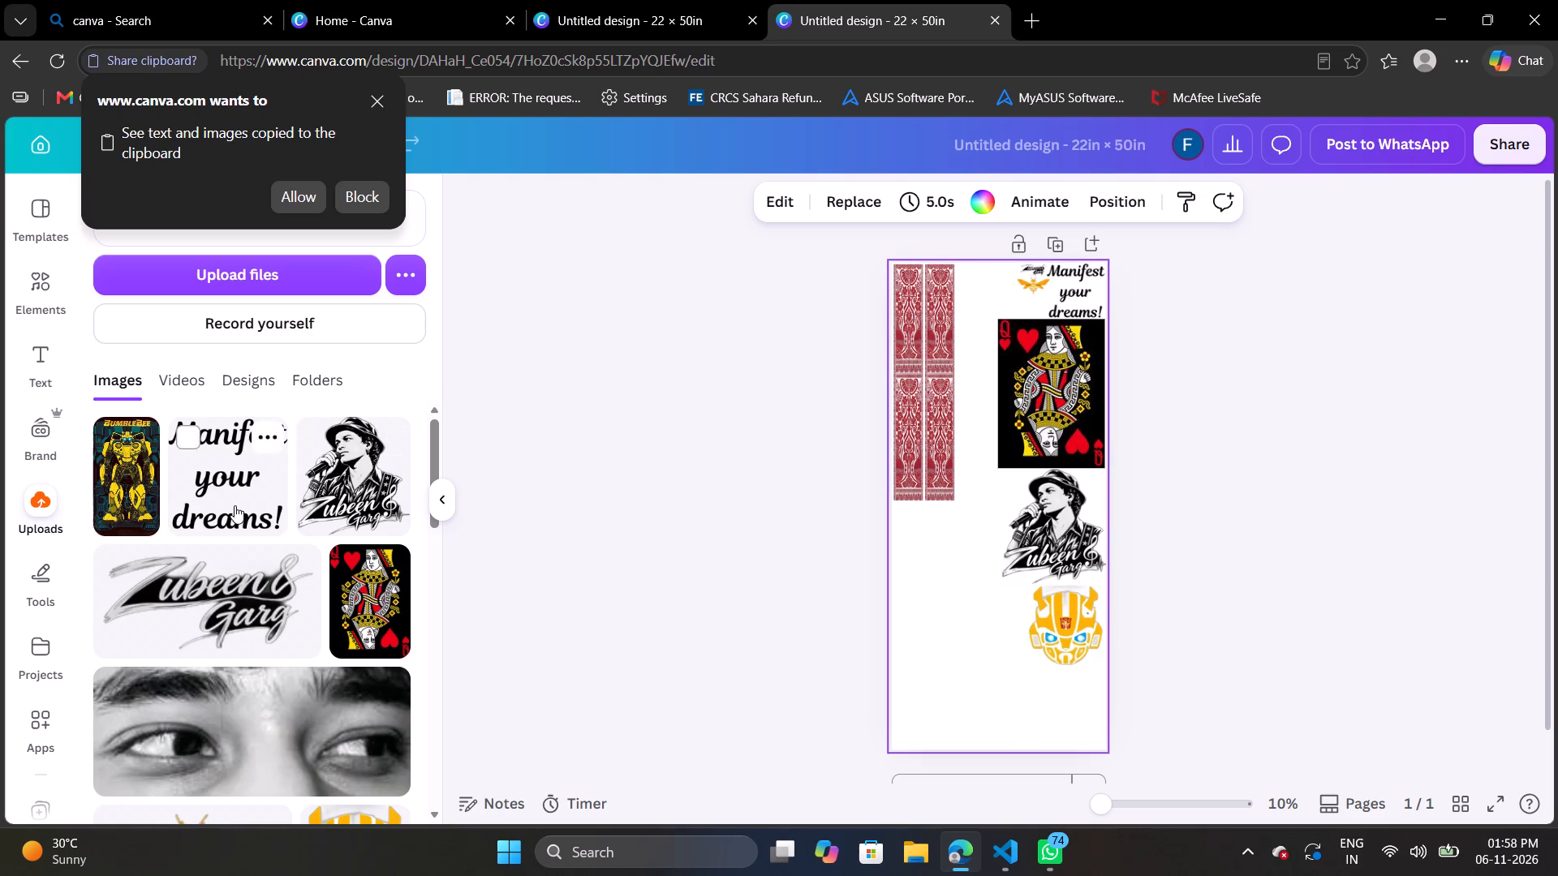
left_click(113, 483)
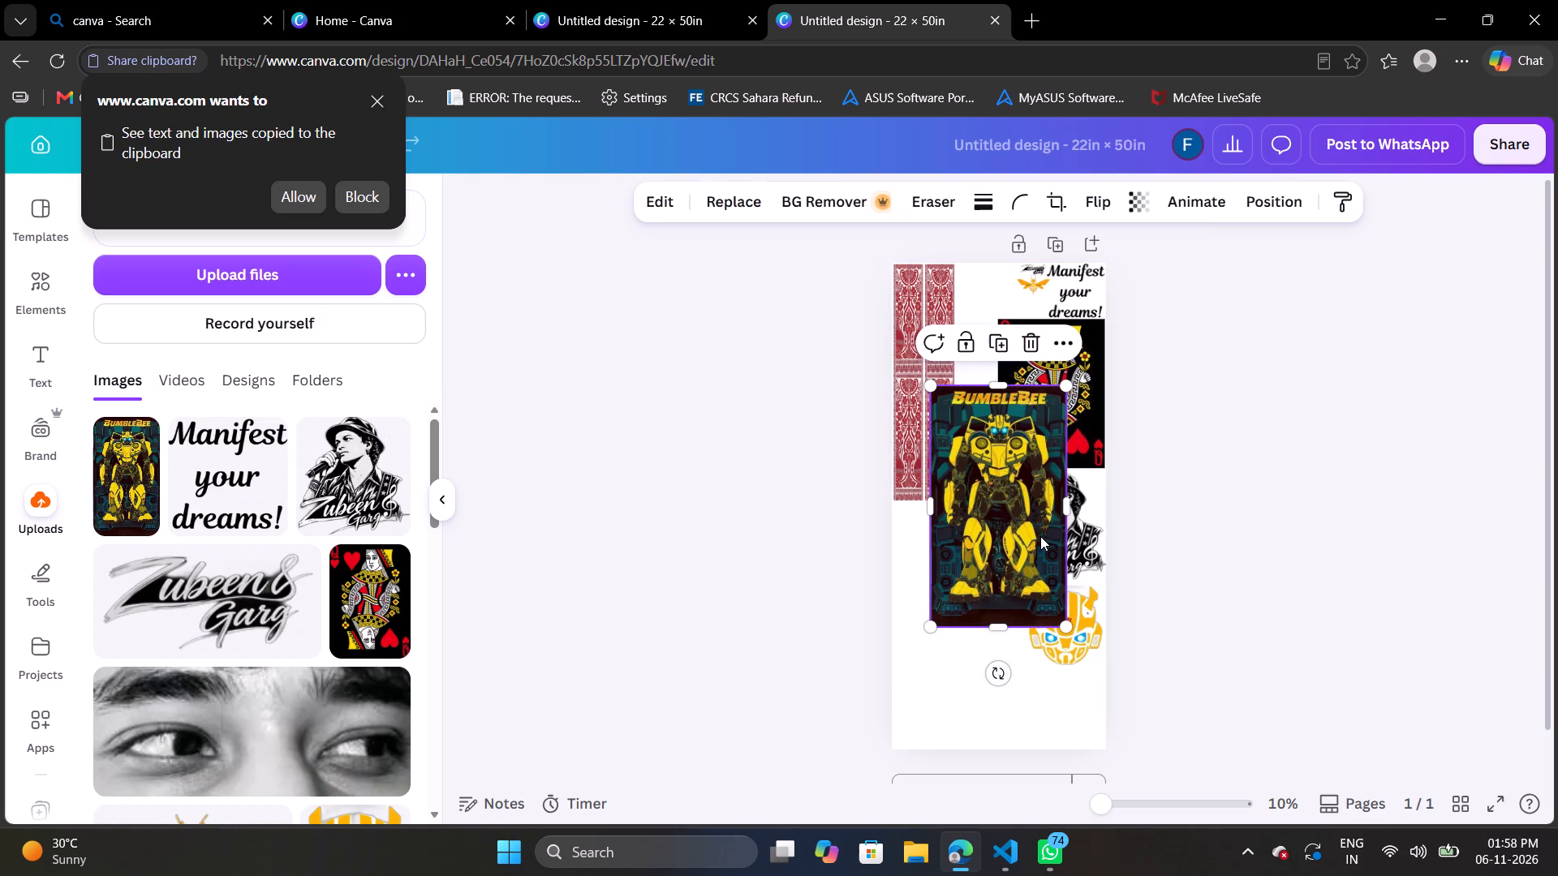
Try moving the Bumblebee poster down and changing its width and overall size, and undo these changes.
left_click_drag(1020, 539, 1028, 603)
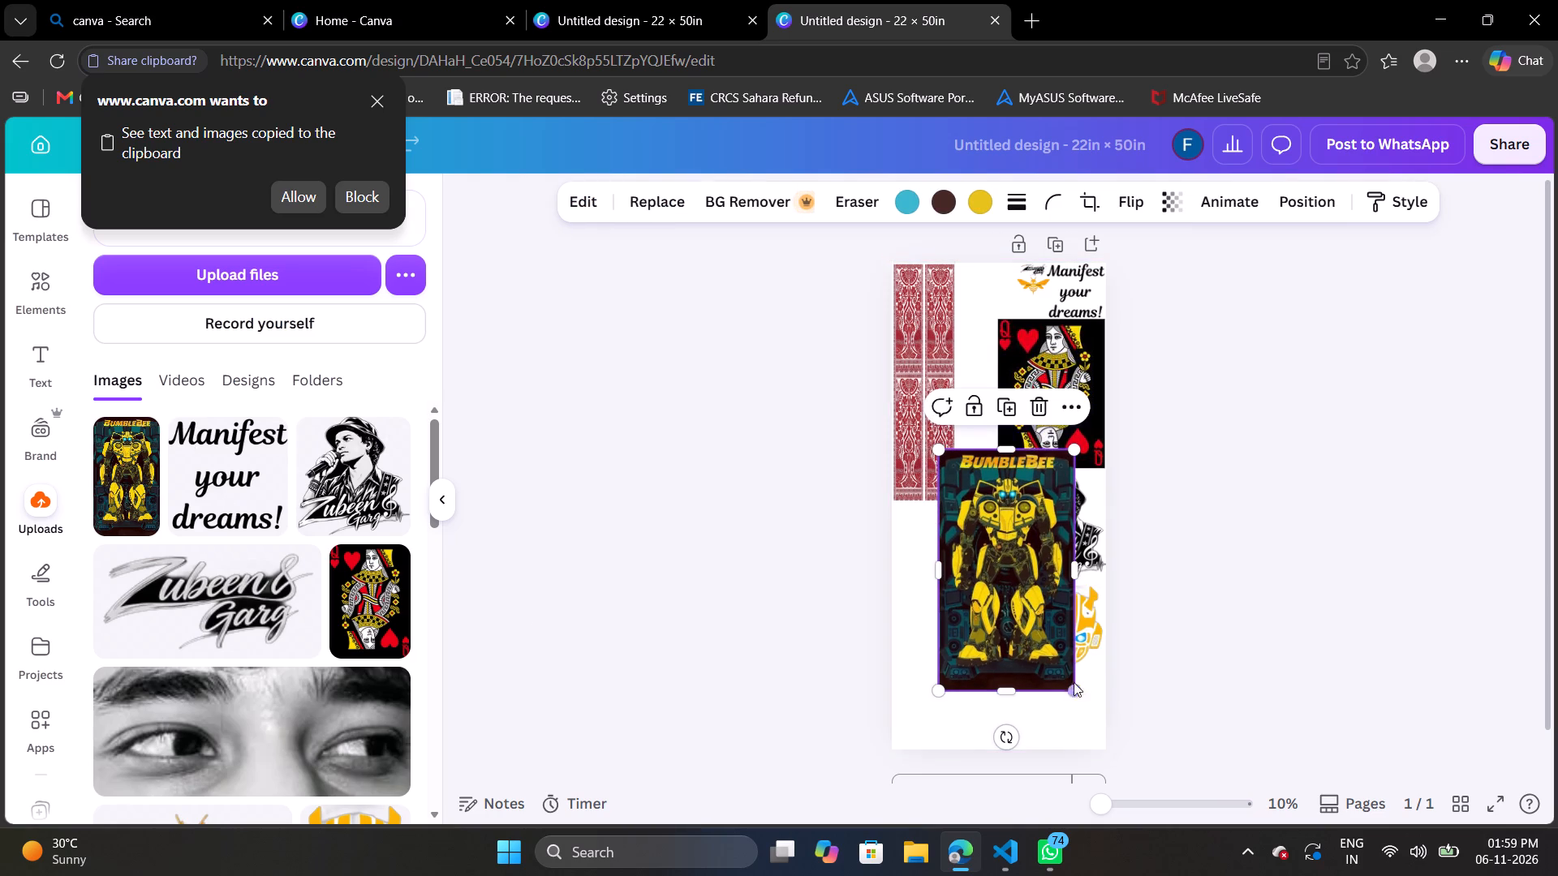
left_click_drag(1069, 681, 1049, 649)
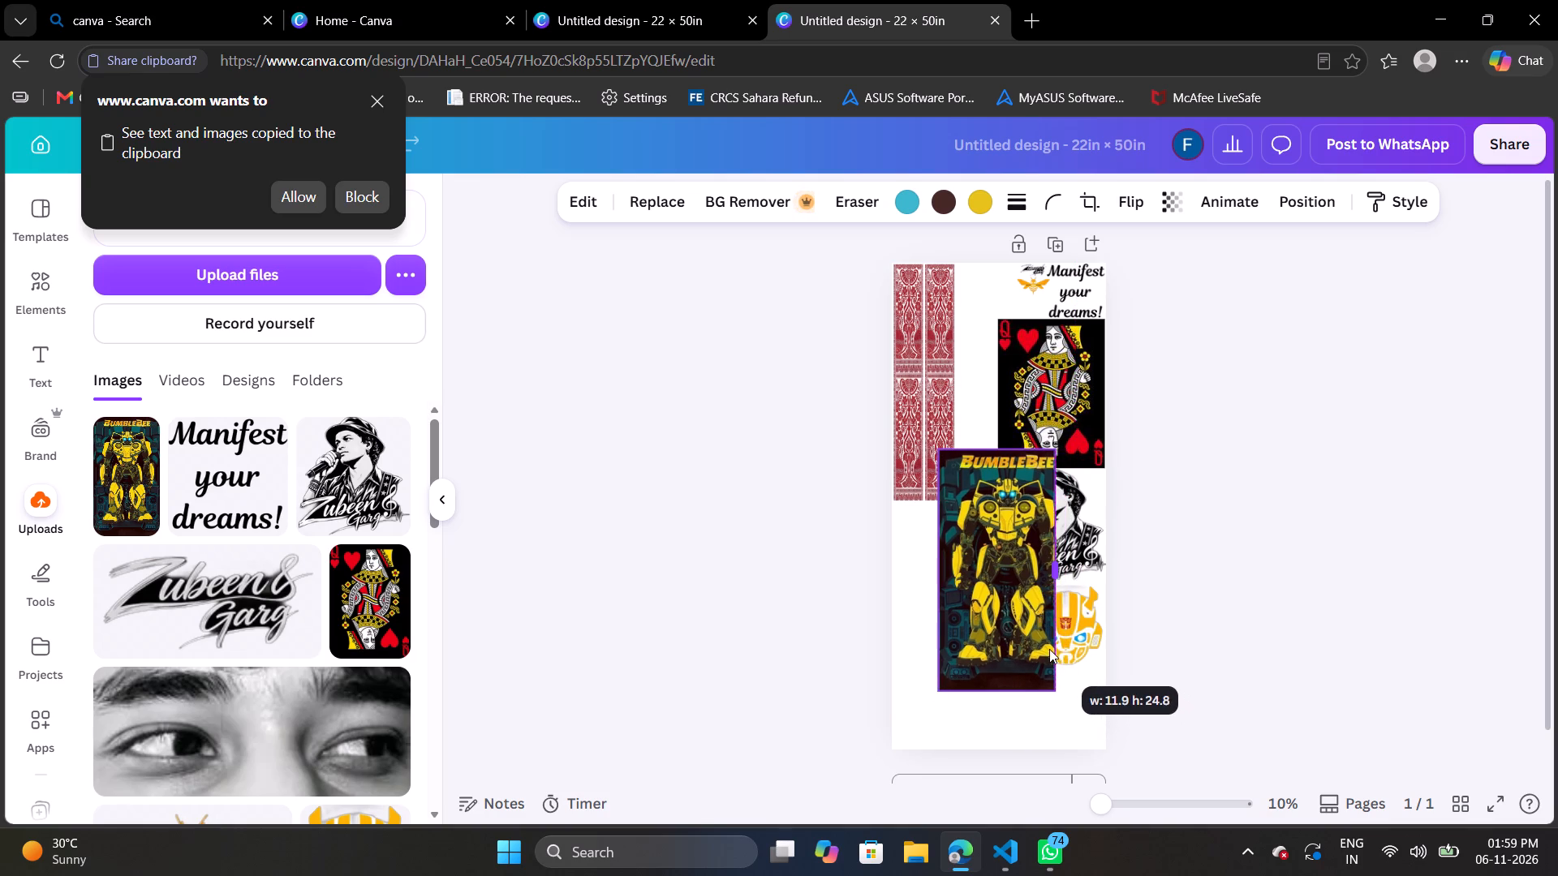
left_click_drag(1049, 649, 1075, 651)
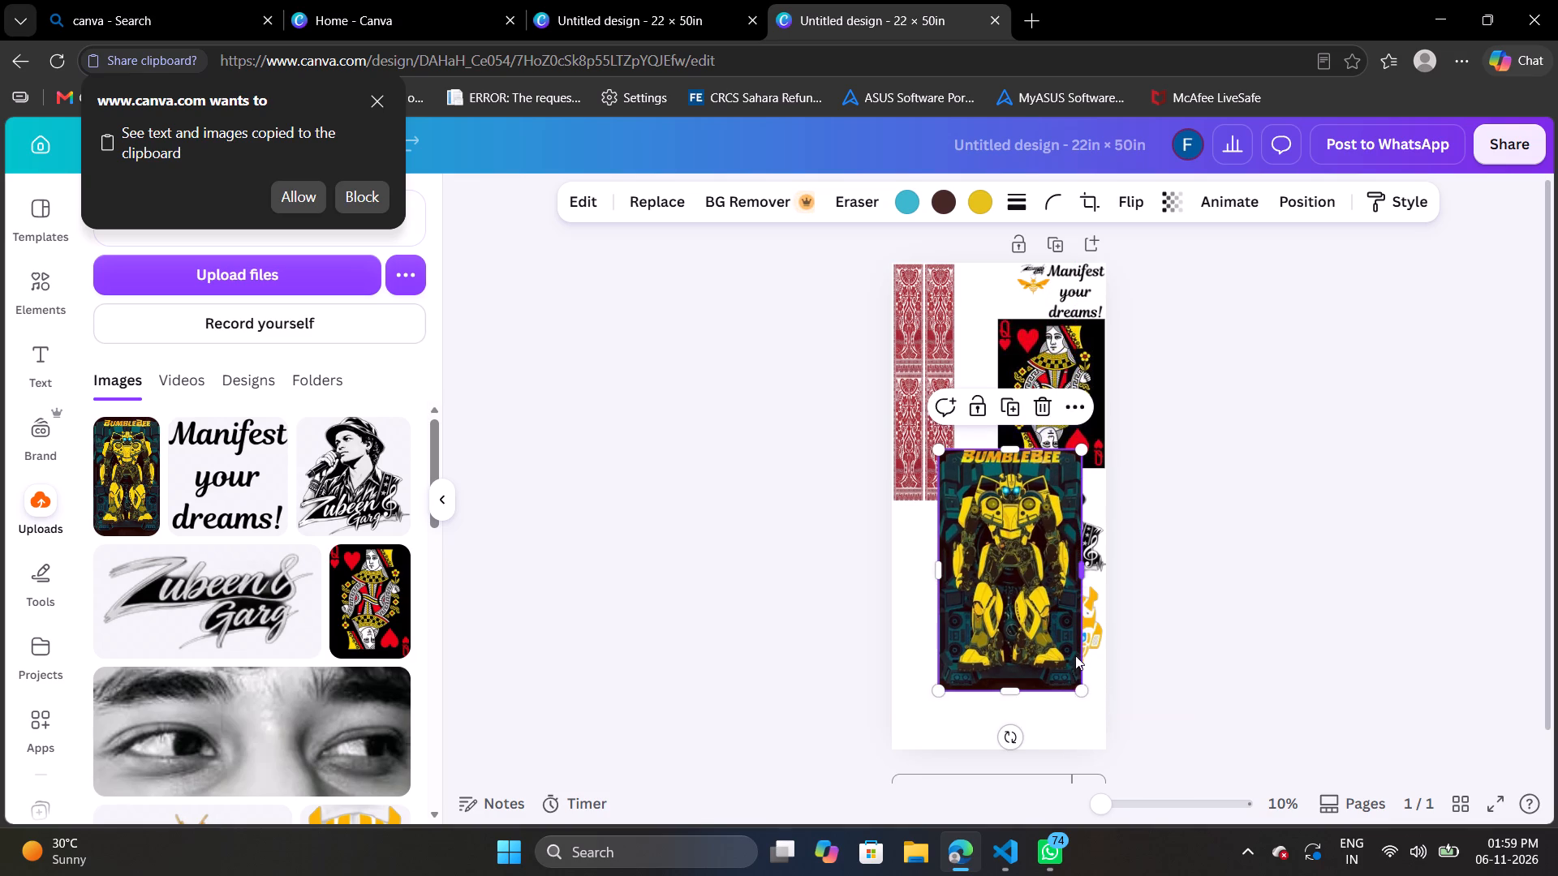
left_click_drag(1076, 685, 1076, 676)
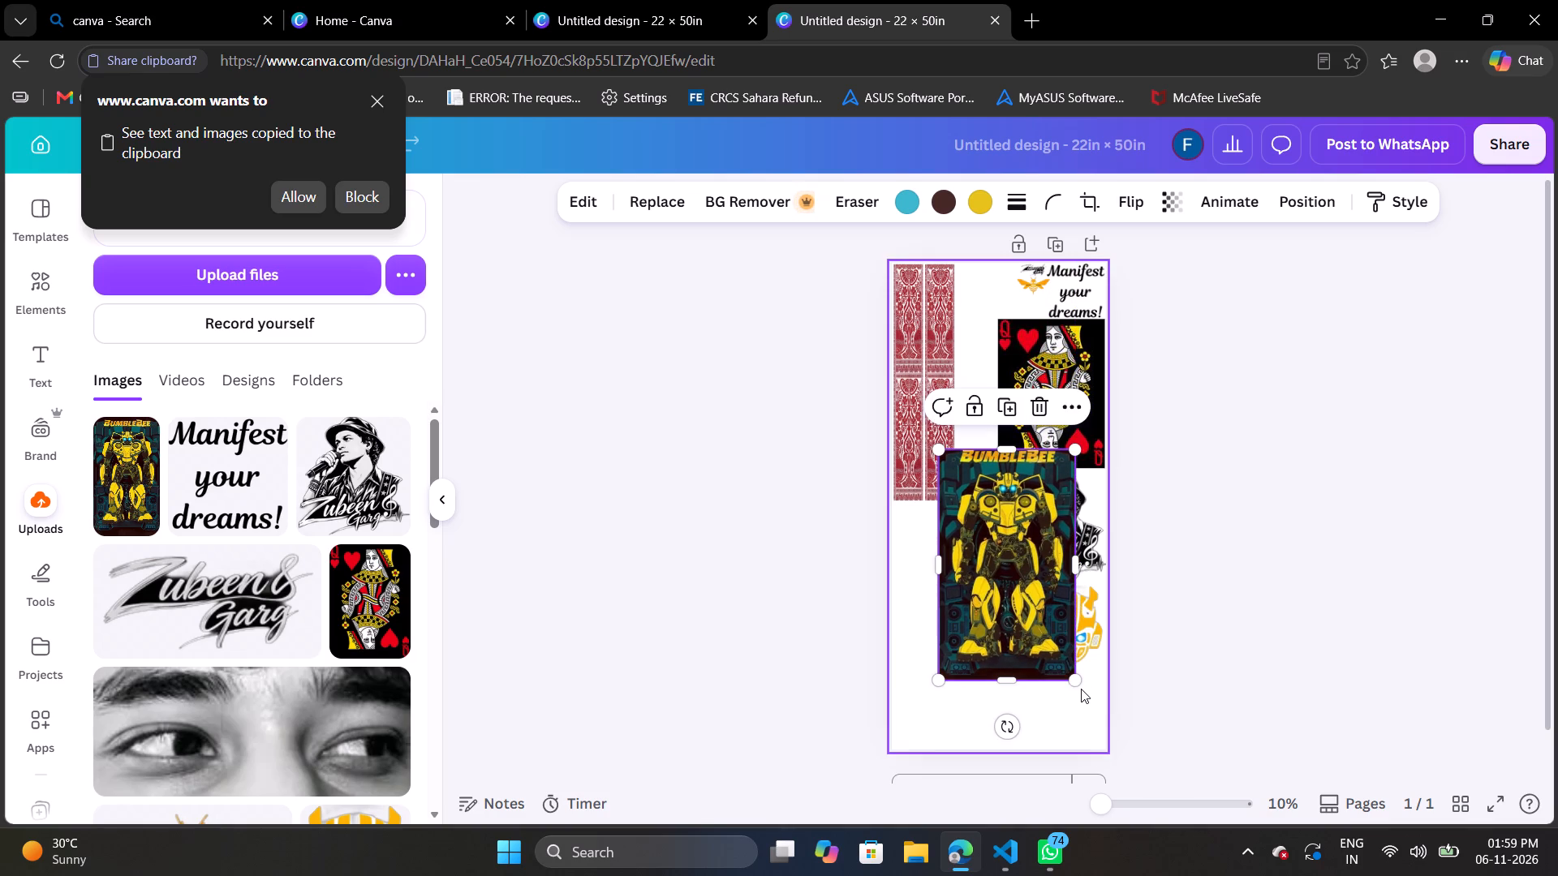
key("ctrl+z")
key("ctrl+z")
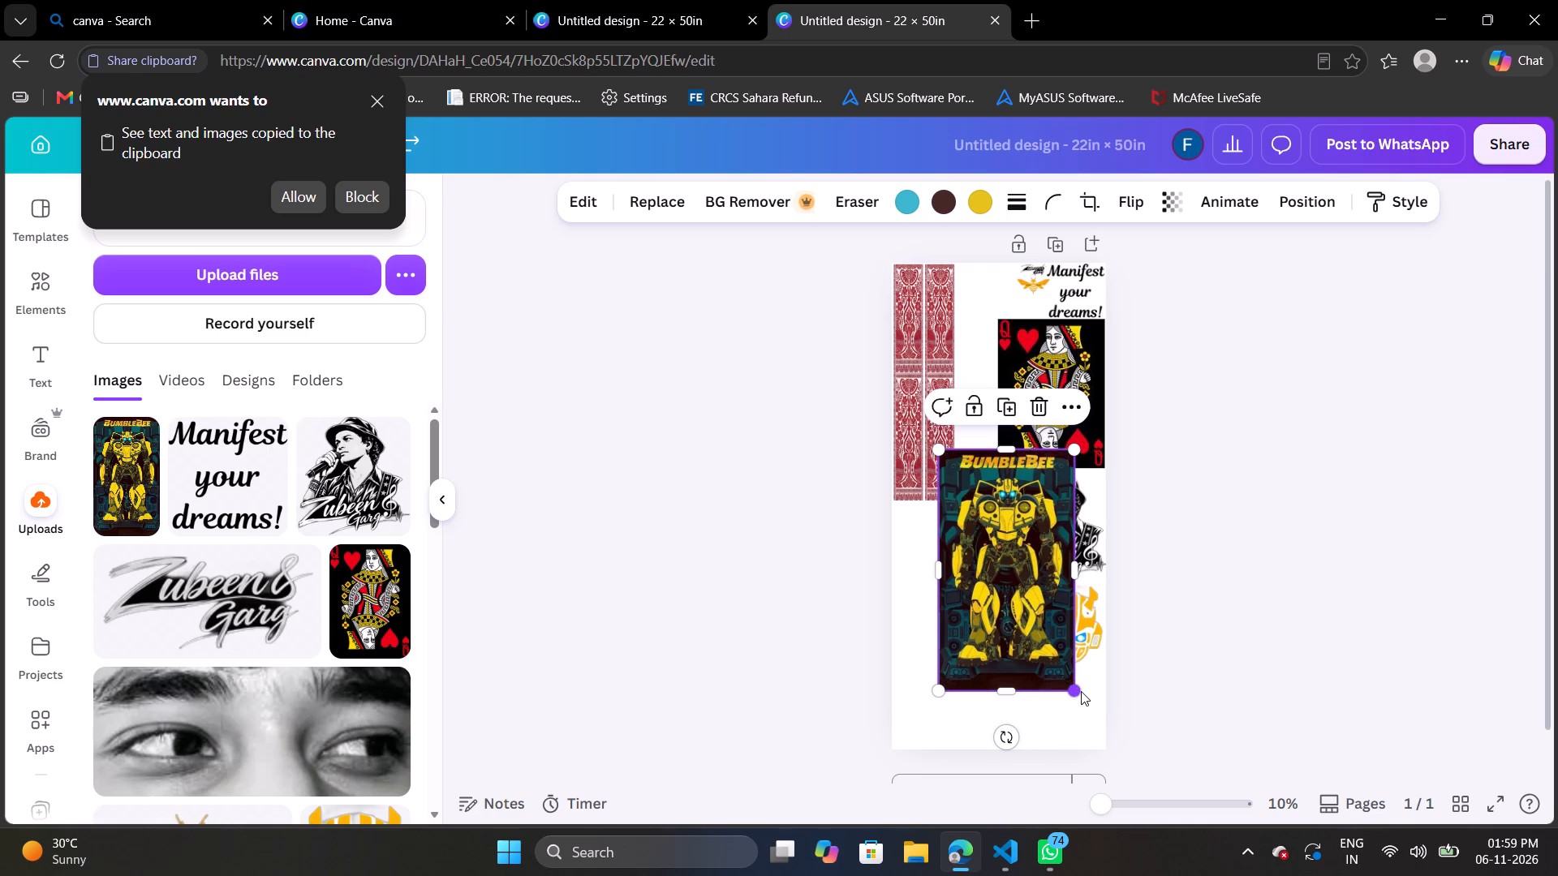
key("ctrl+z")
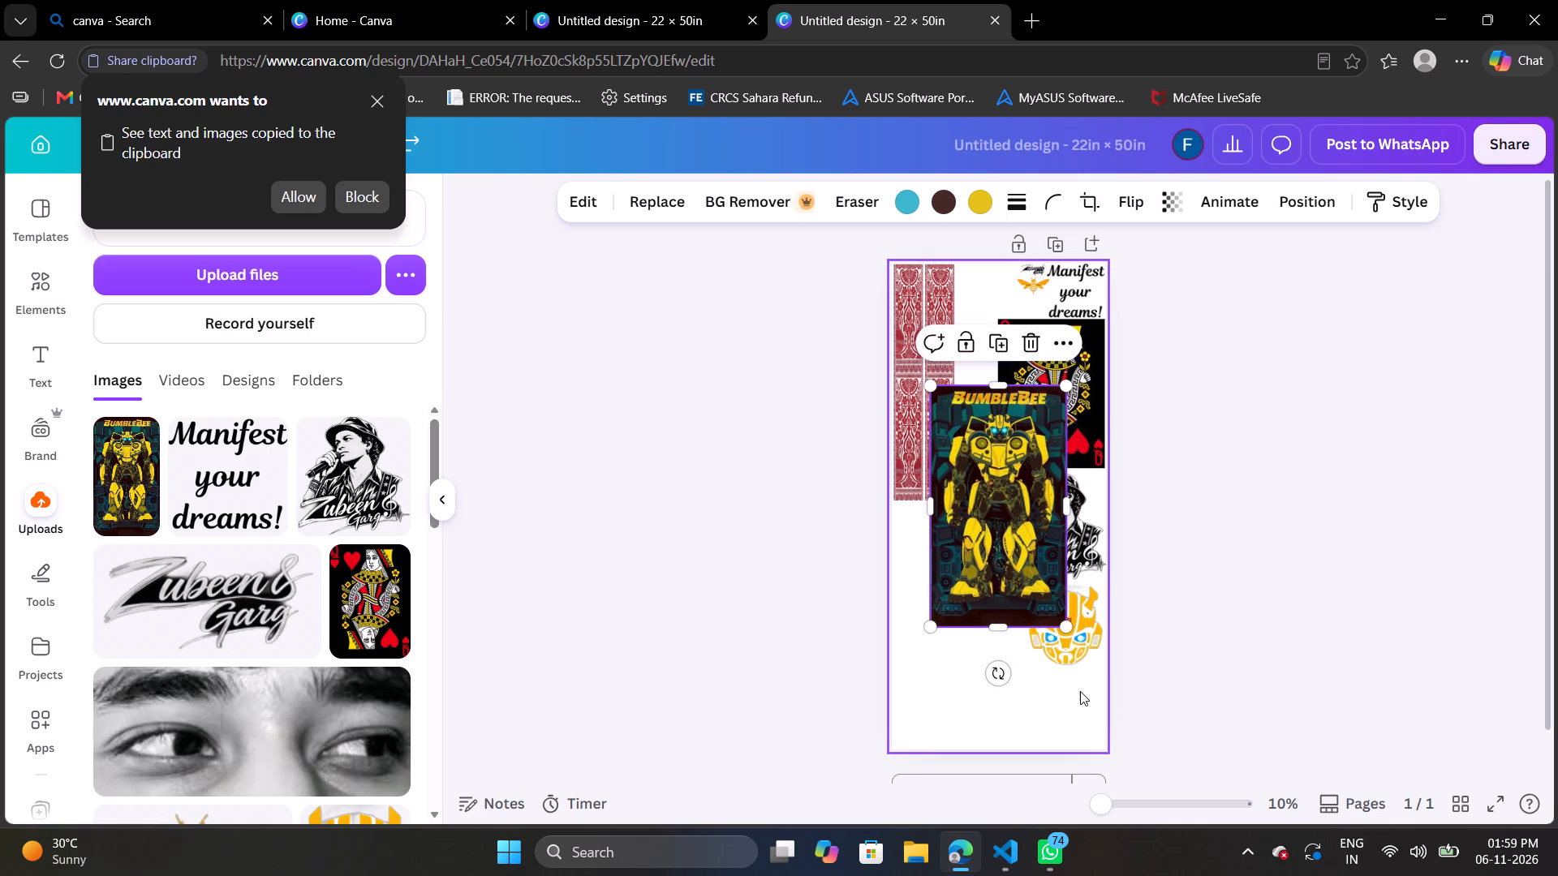
Shrink the Bumblebee poster proportionally from its lower corner to about 11 × 20 in.
left_click_drag(1068, 622, 1061, 614)
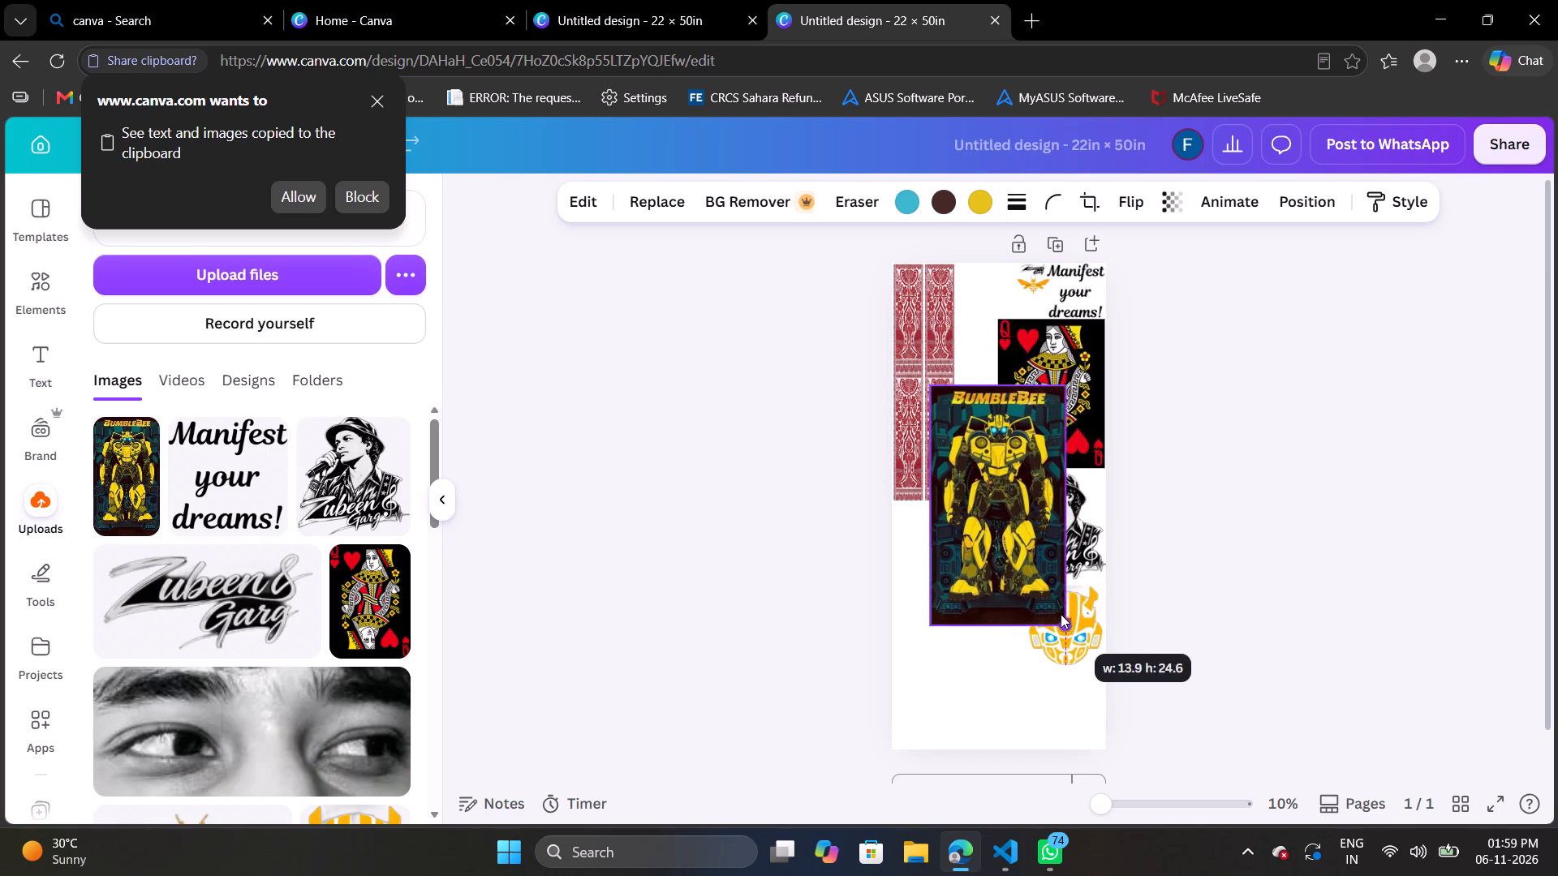
left_click_drag(1061, 614, 1034, 578)
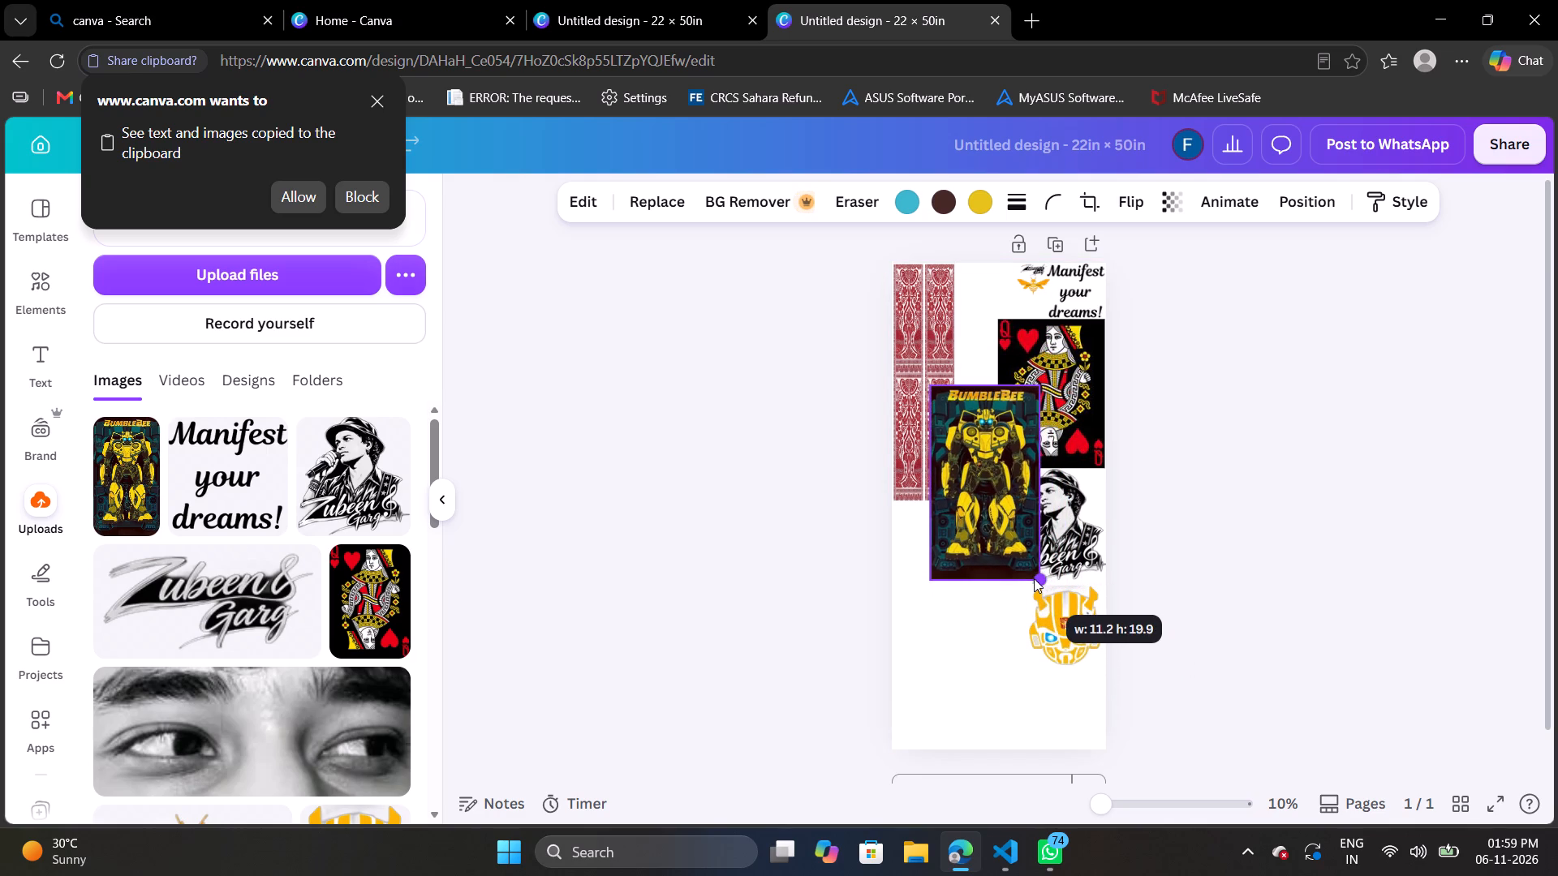
left_click_drag(1034, 578, 1026, 584)
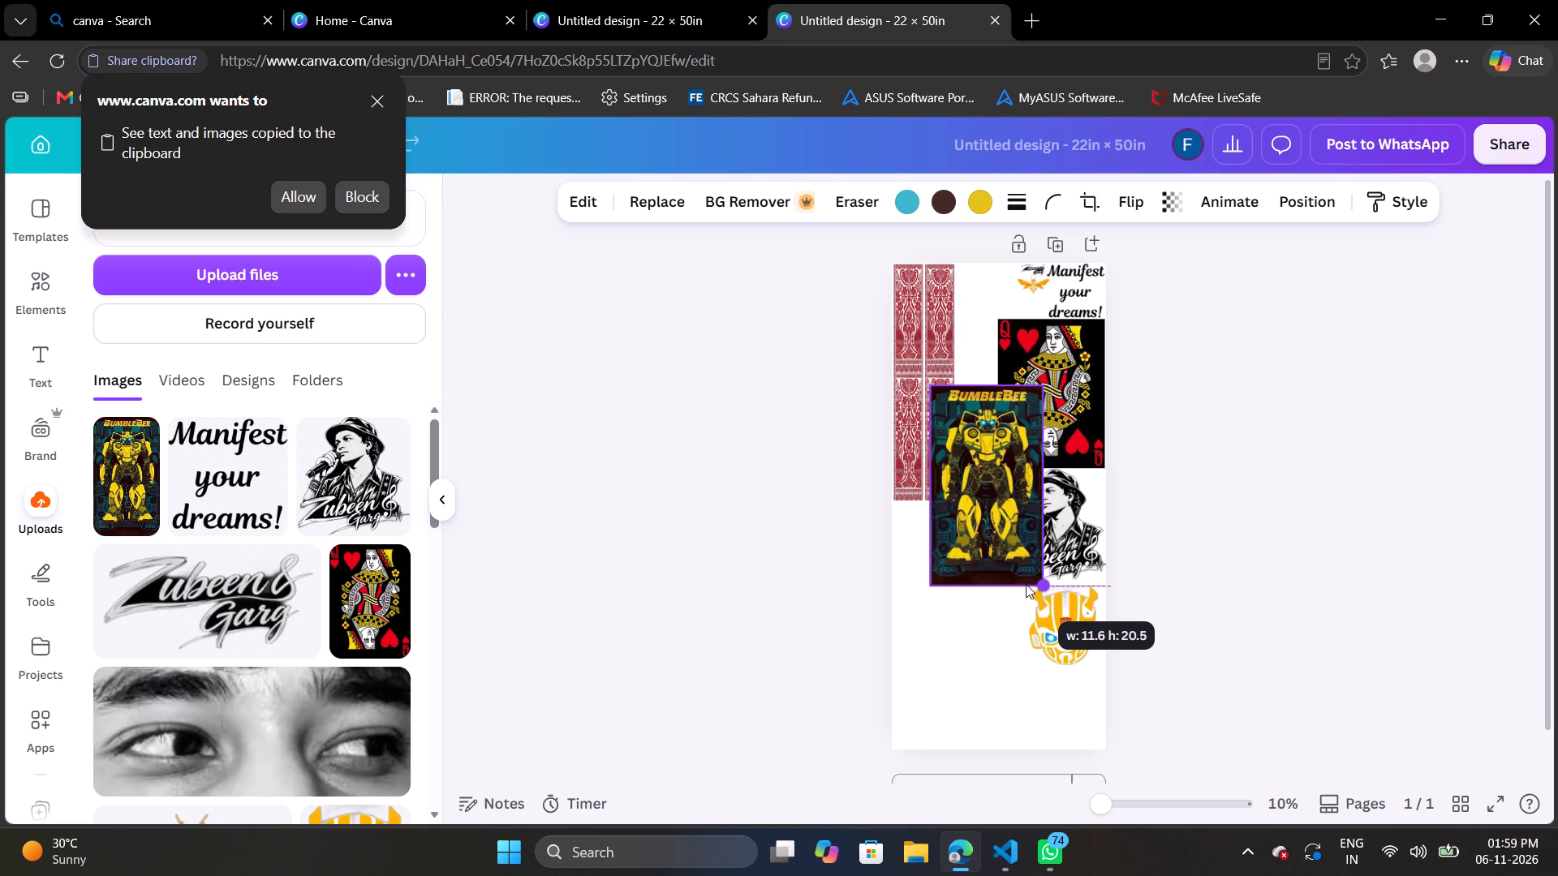
left_click_drag(1026, 584, 1026, 589)
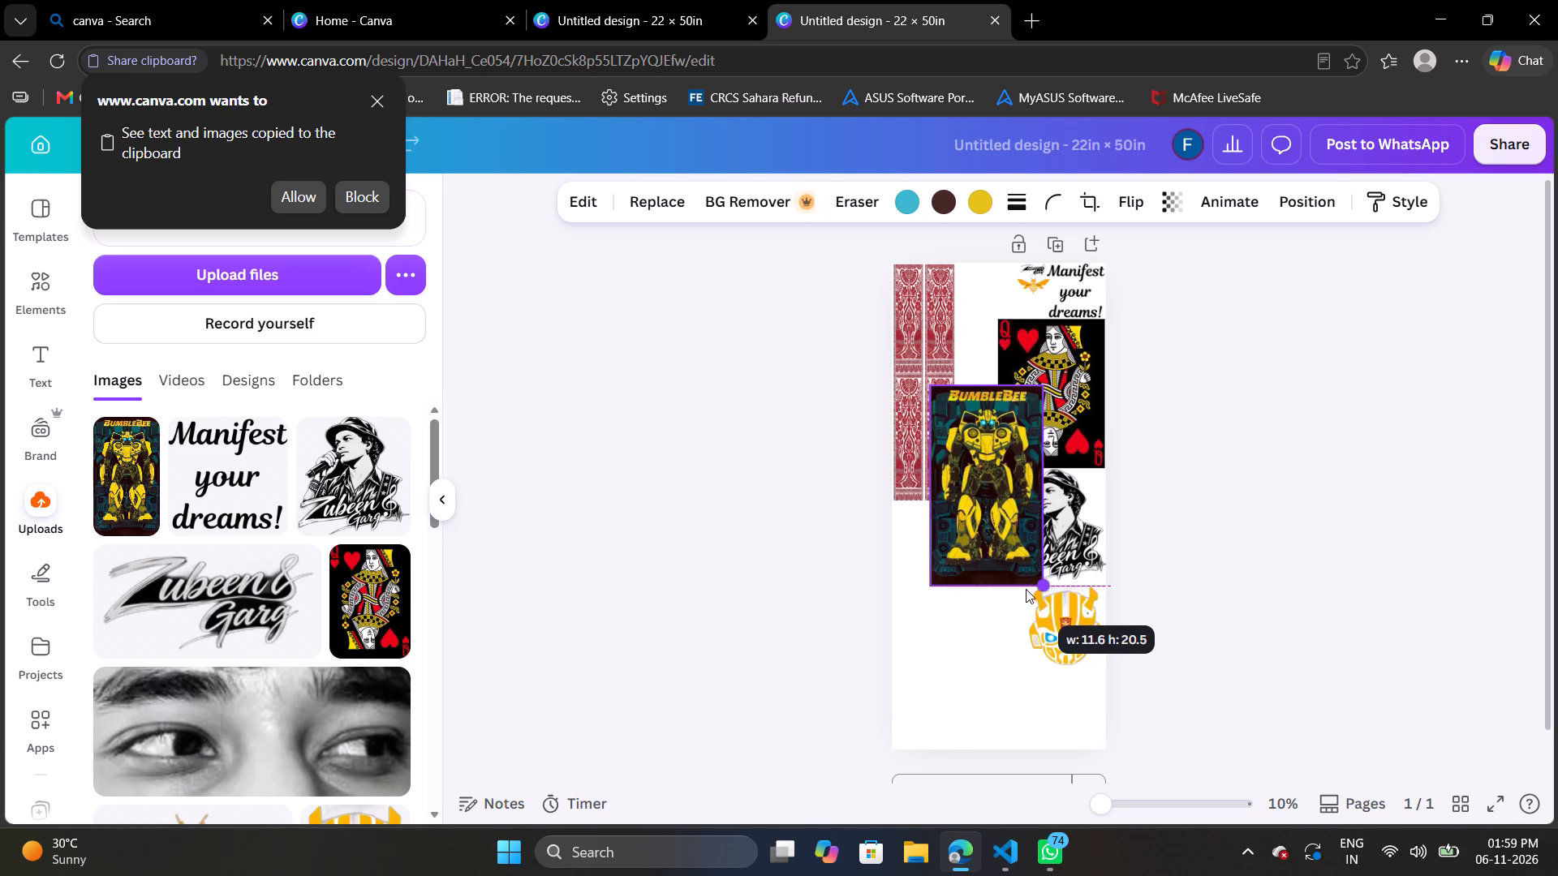
left_click_drag(1026, 589, 1026, 587)
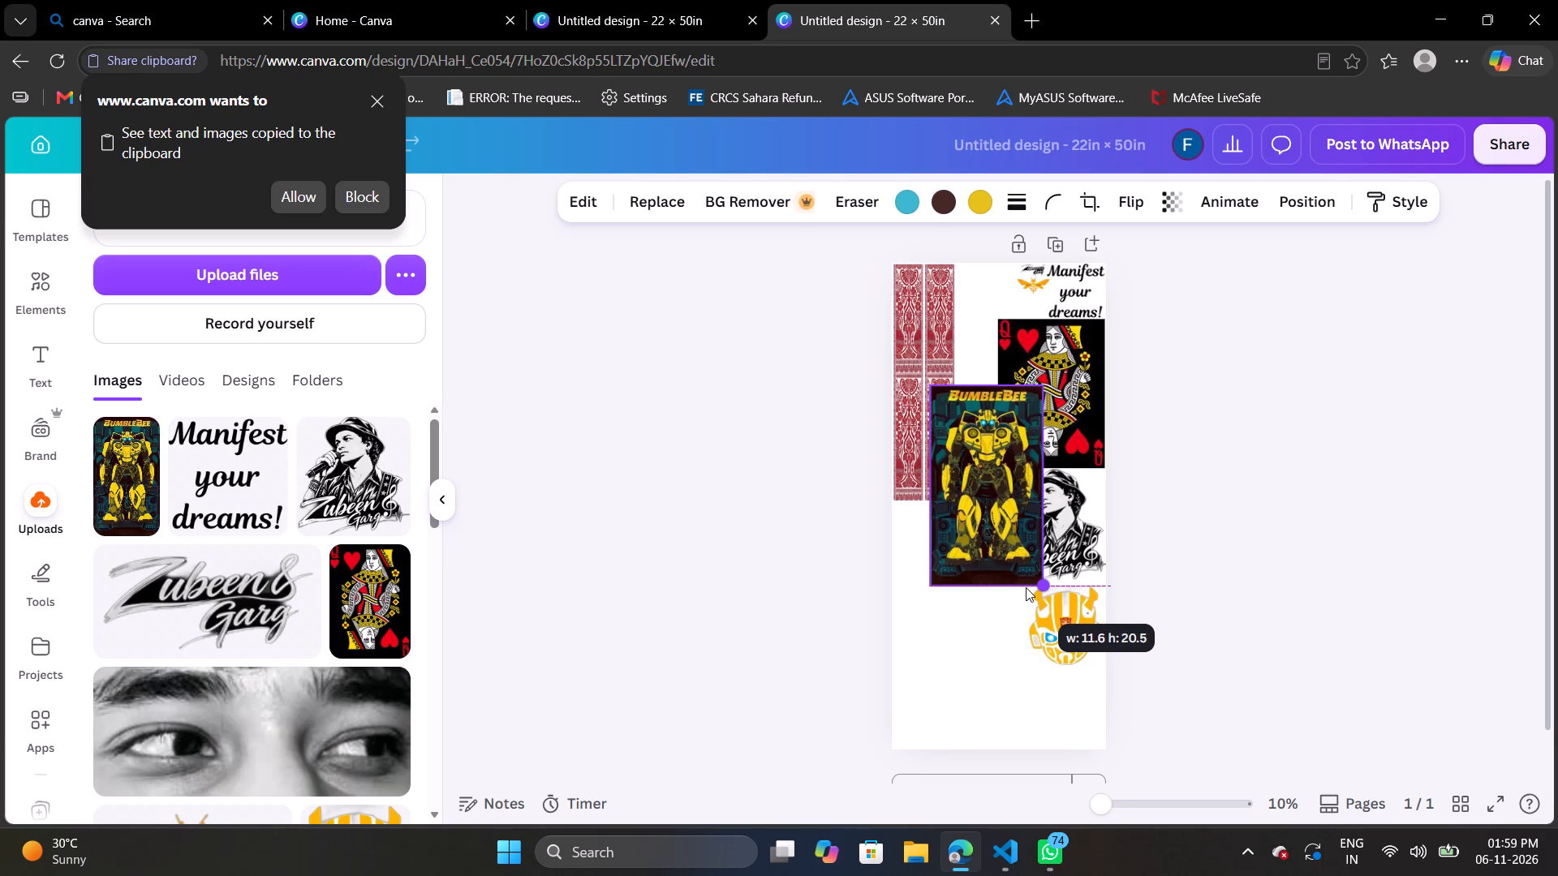
left_click_drag(1026, 587, 1026, 585)
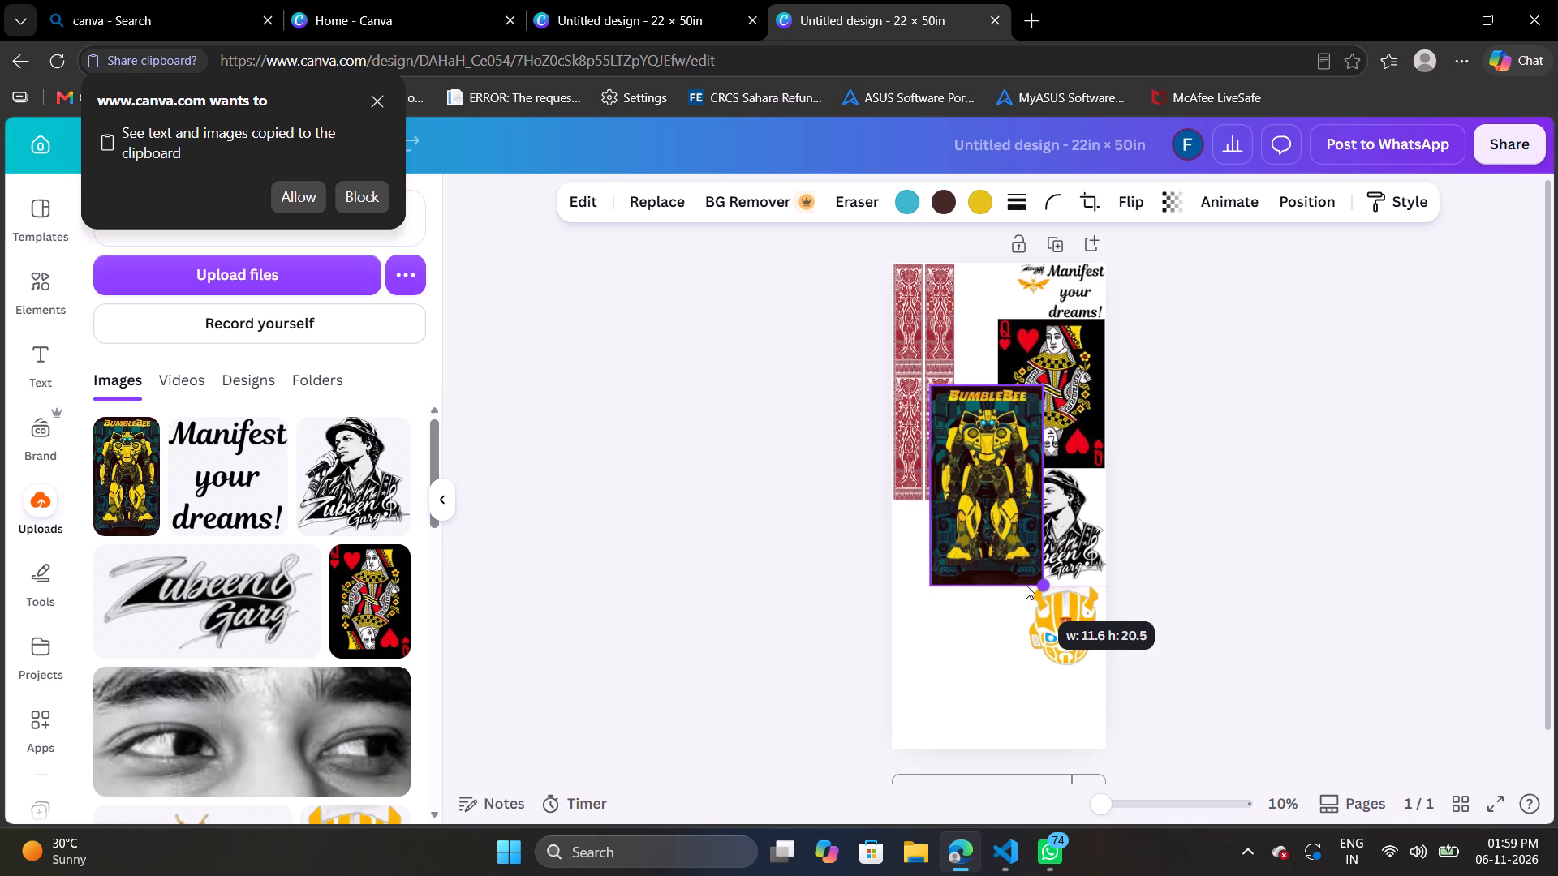
left_click_drag(1026, 585, 1025, 581)
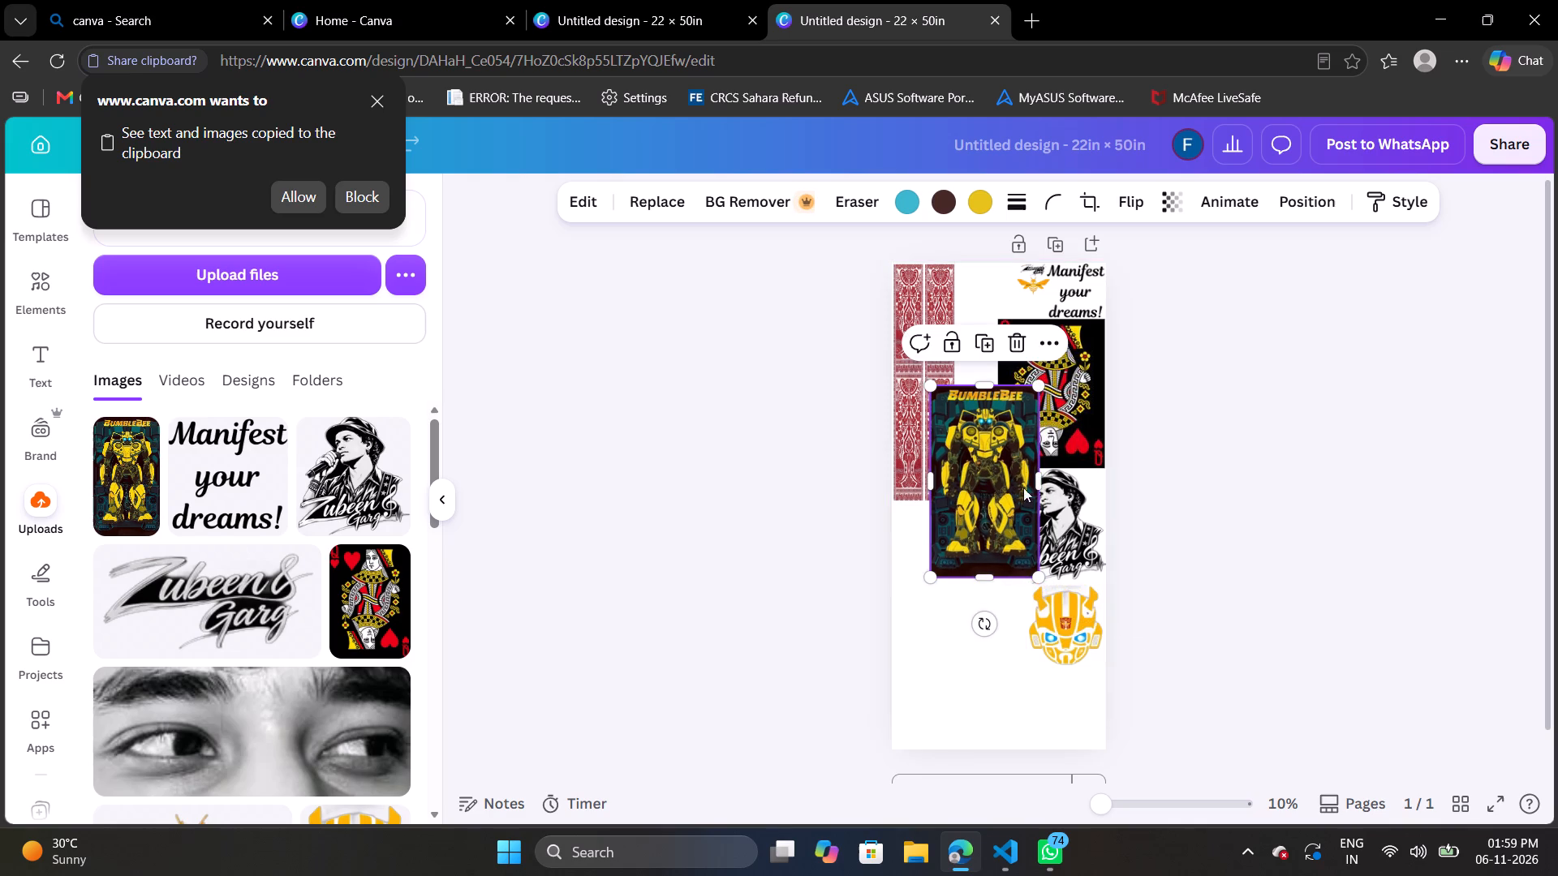
left_click(1035, 575)
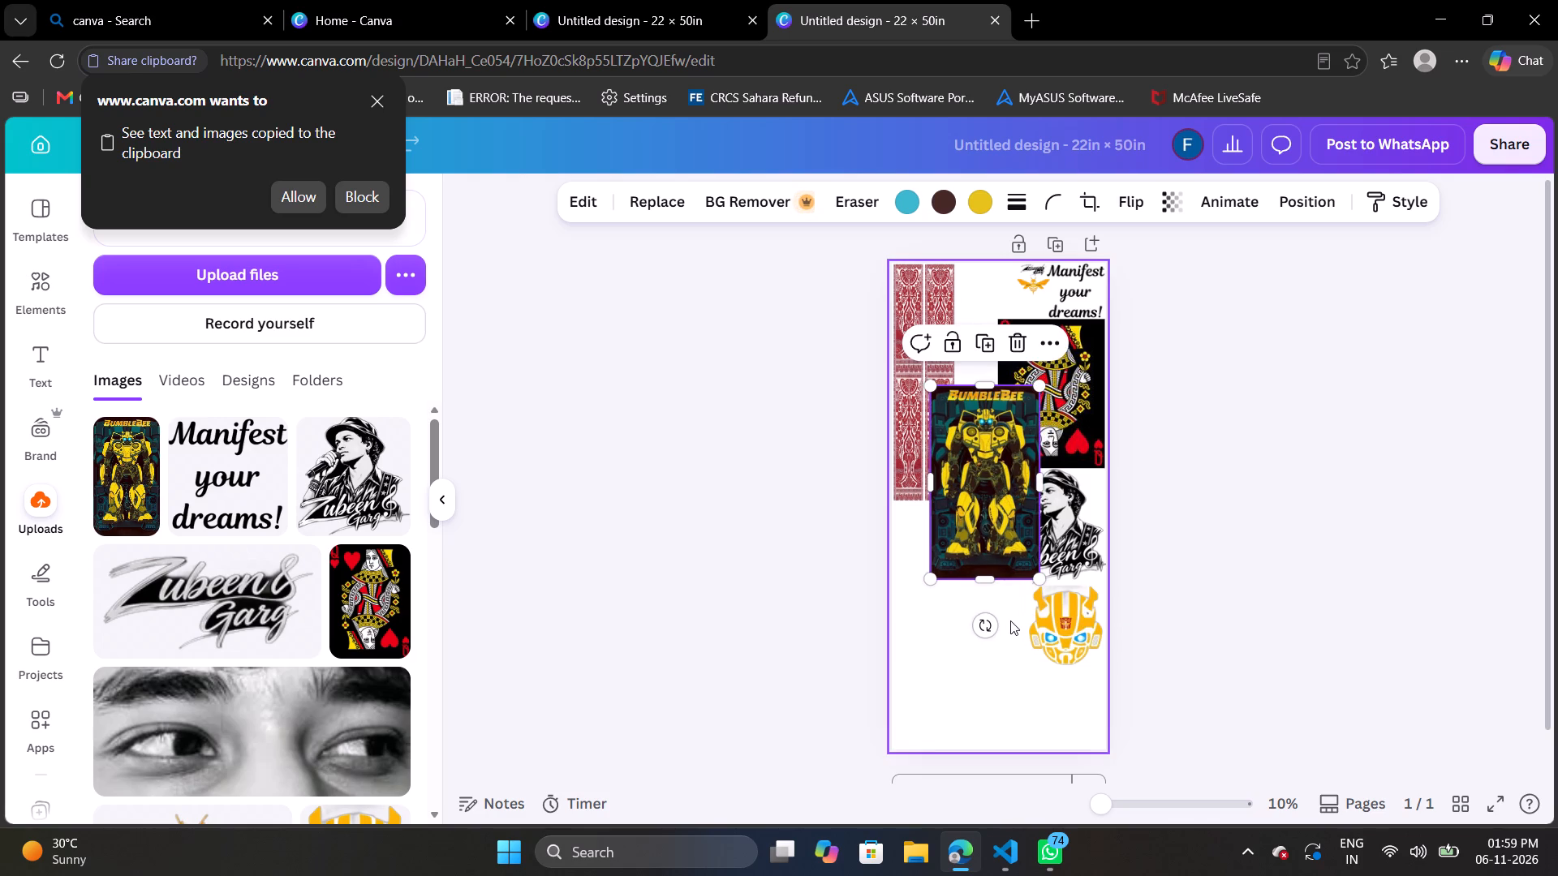
Move the Bumblebee poster off the queen card into the empty area below the gamusa strips, beside the Zubeen Garg portrait.
left_click_drag(981, 501, 1046, 466)
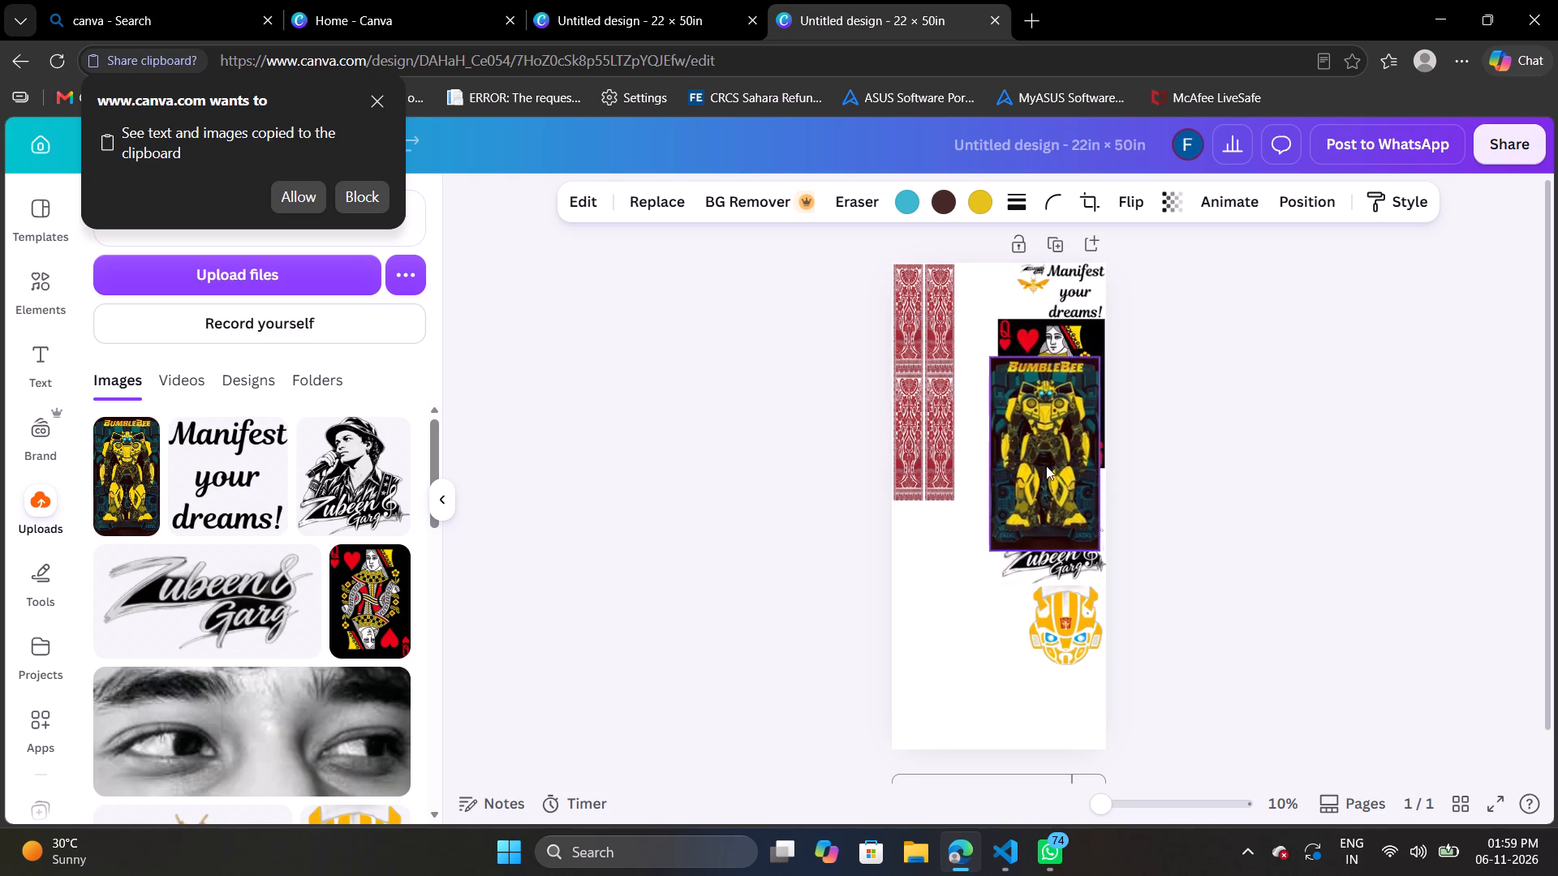
left_click_drag(1046, 466, 1052, 435)
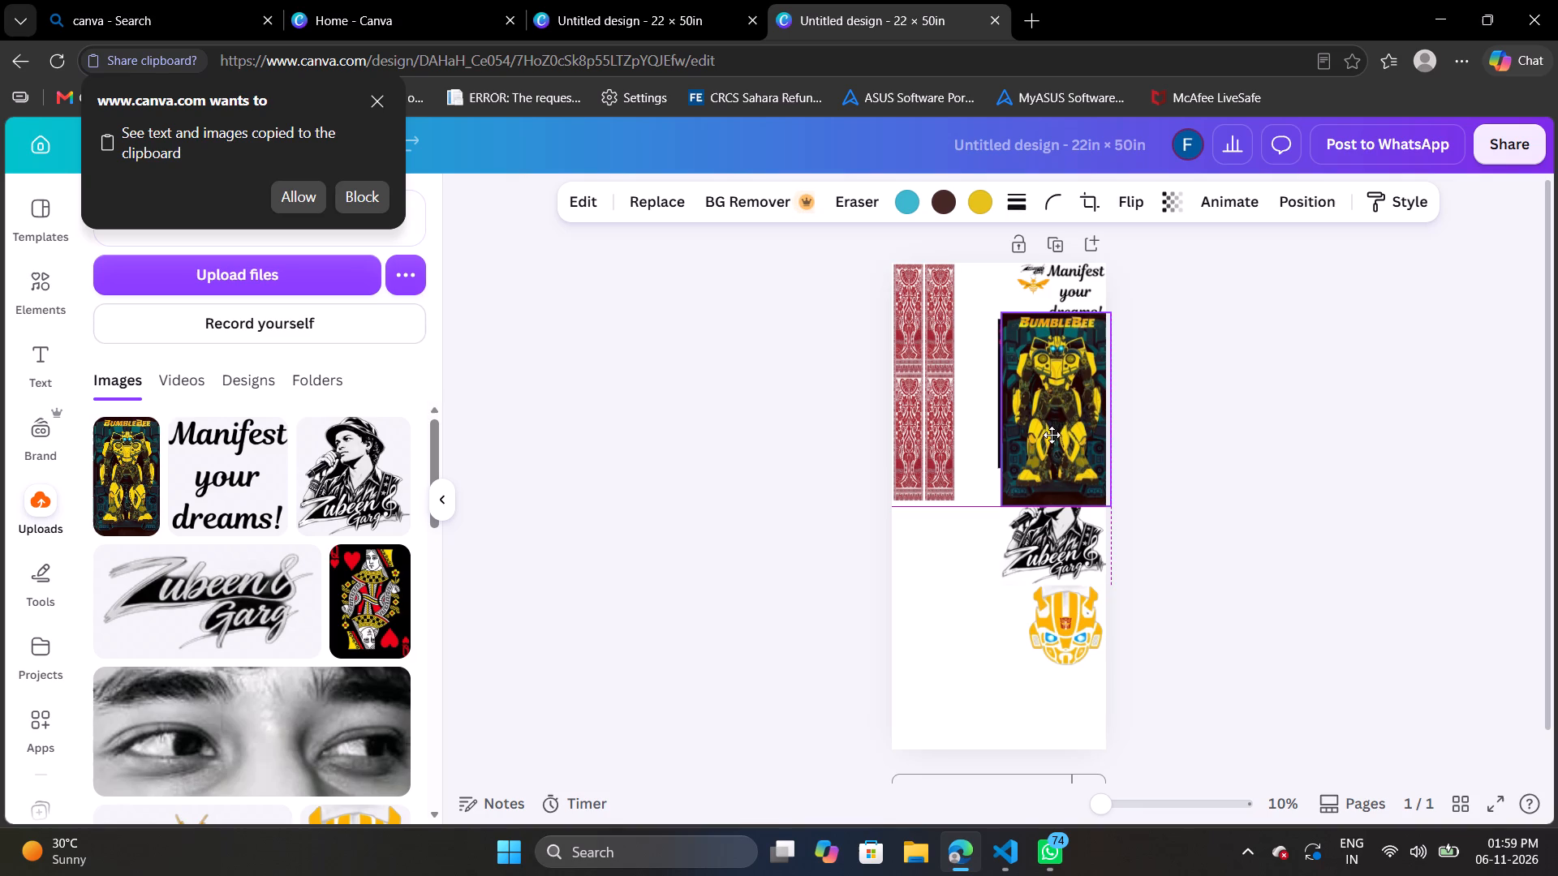
left_click_drag(1052, 435, 1074, 434)
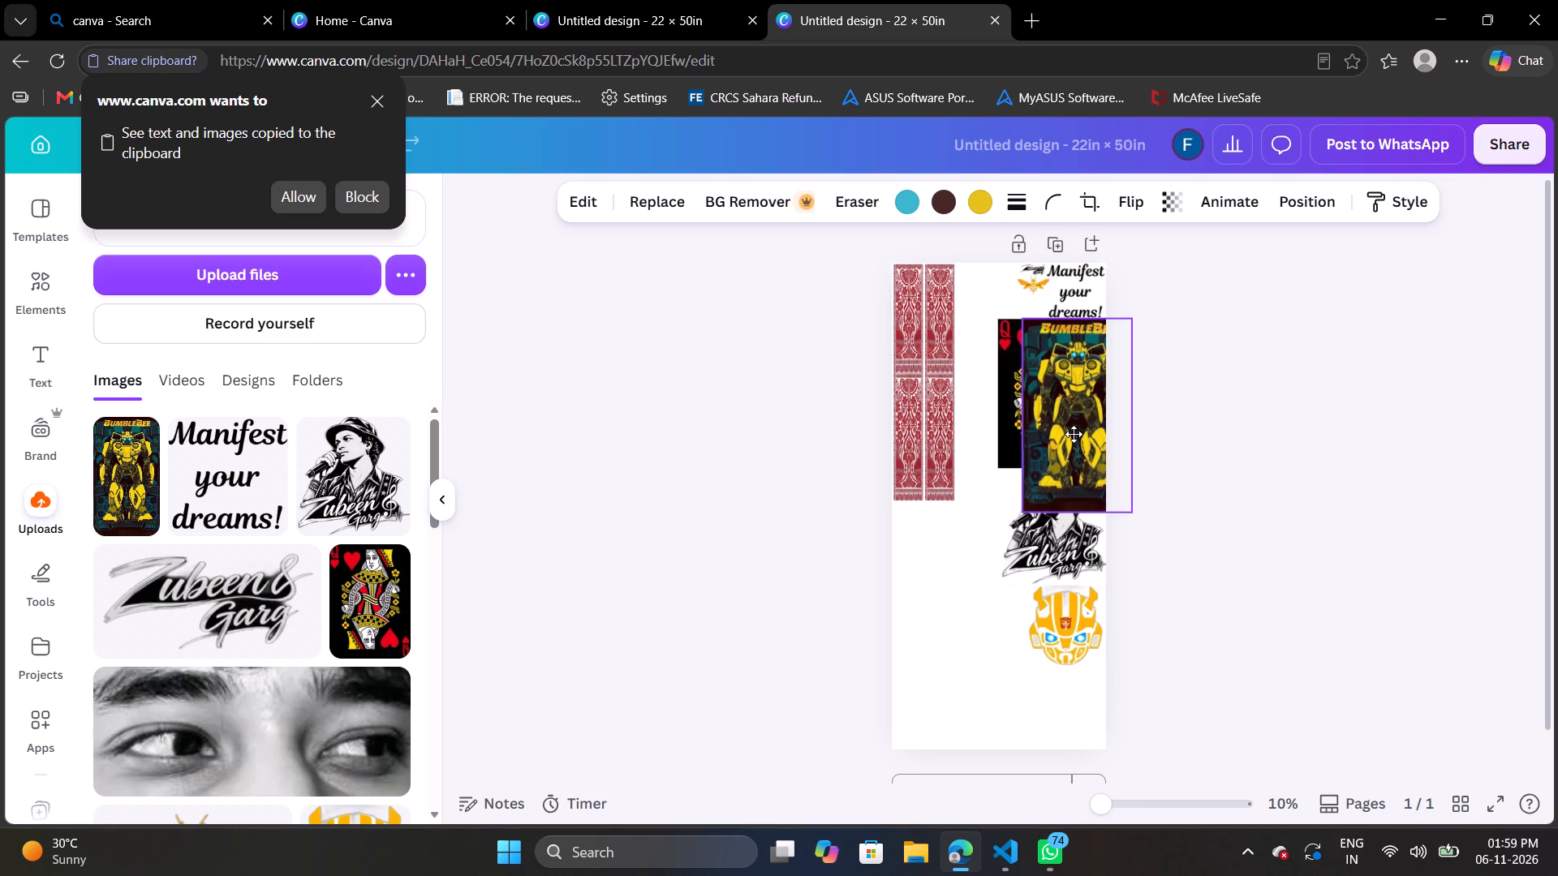
left_click_drag(1074, 434, 1017, 435)
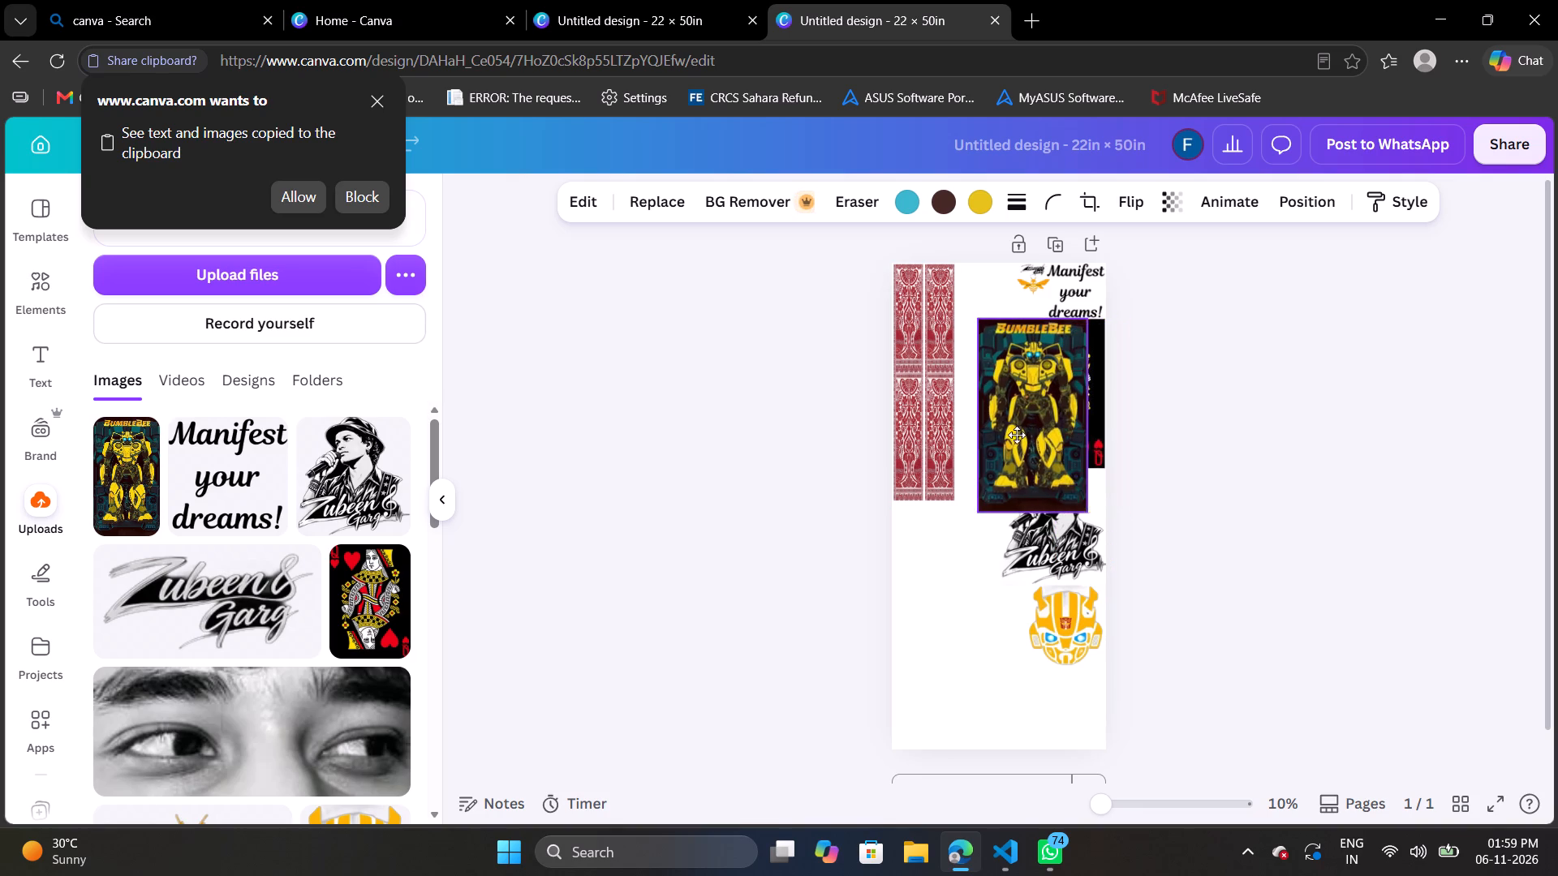
left_click_drag(1017, 435, 1045, 449)
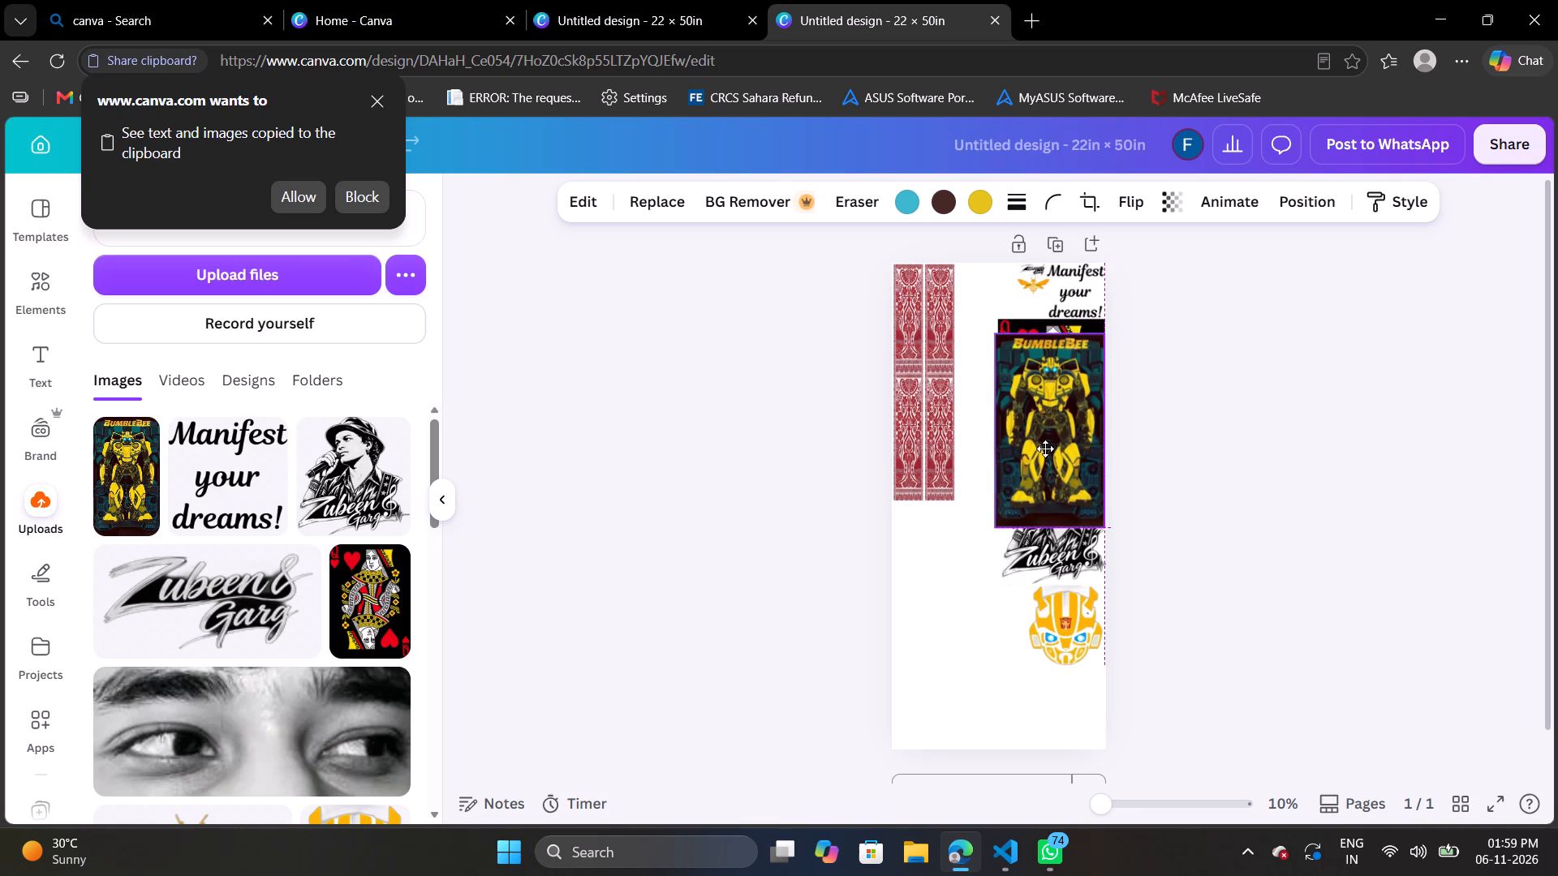
left_click_drag(1045, 449, 955, 640)
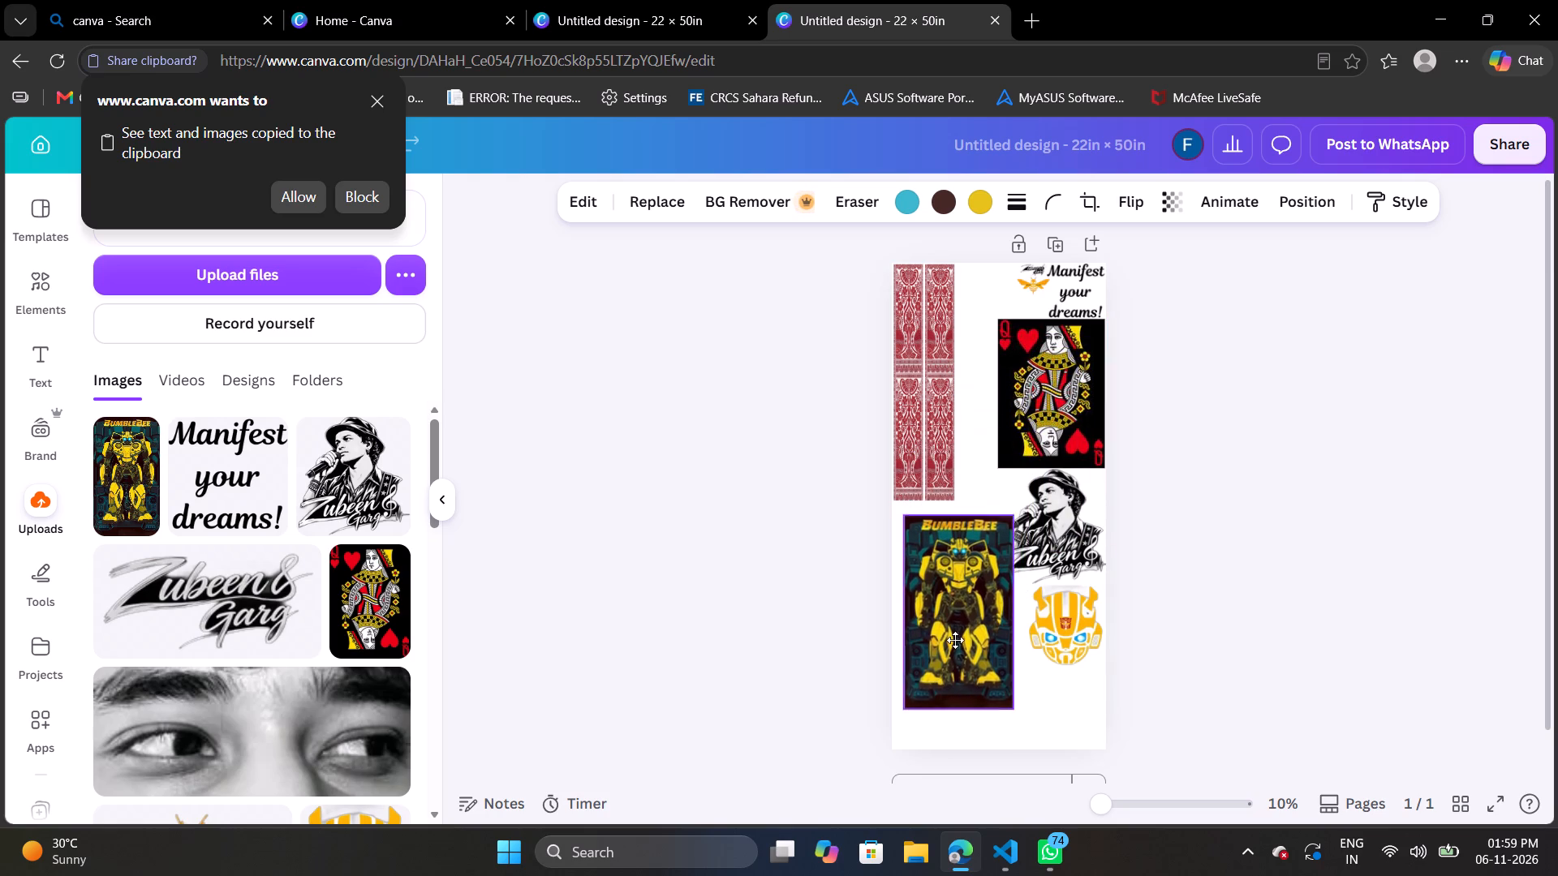
left_click_drag(955, 640, 960, 651)
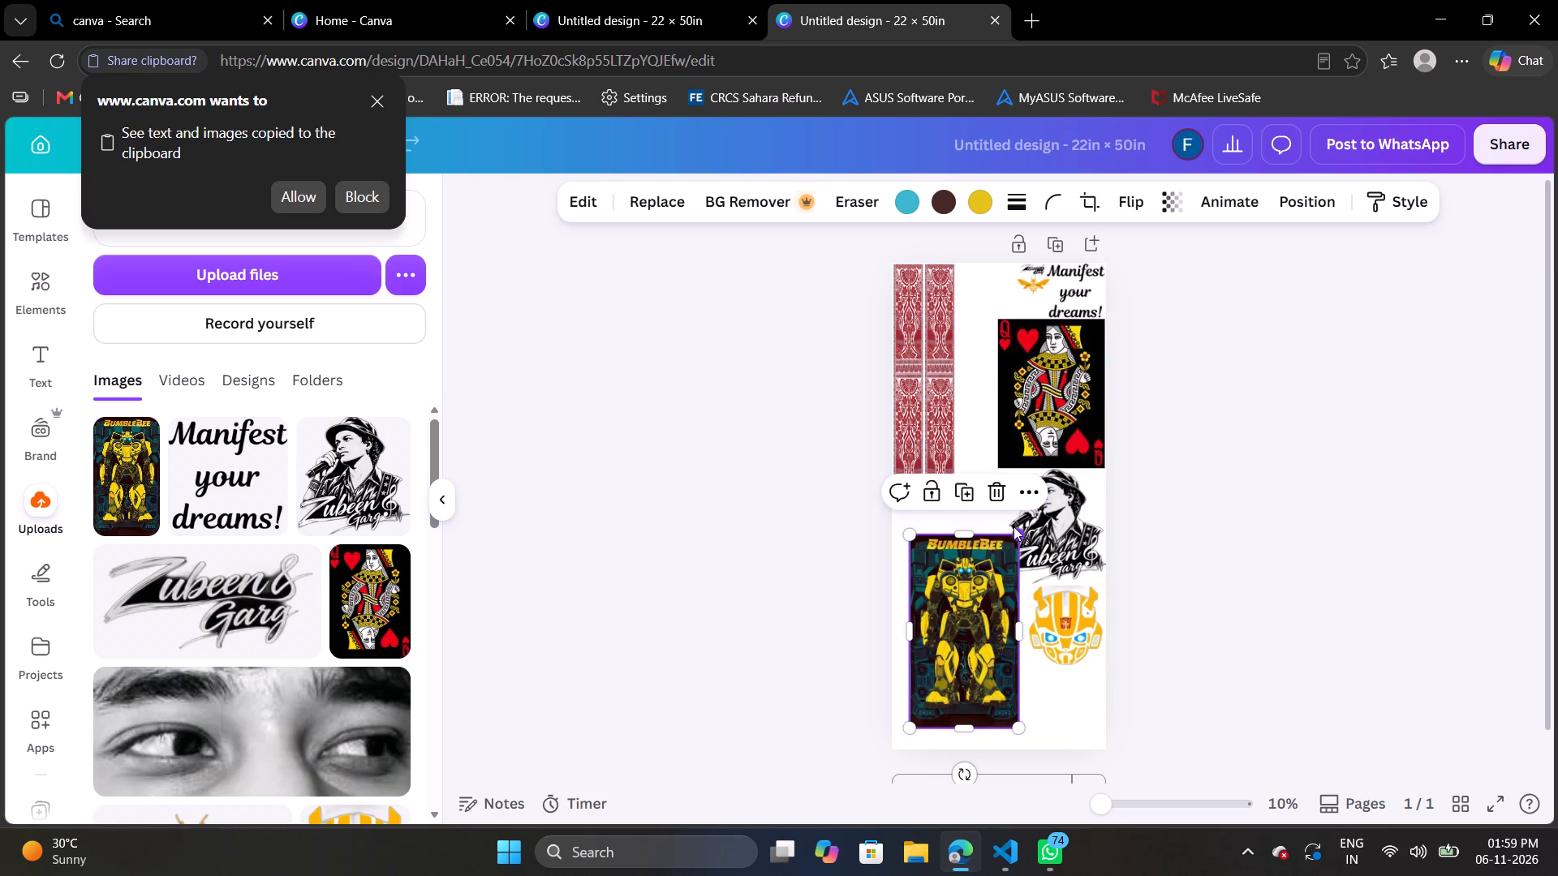
Align the Bumblebee poster with the page's left edge and resize it proportionally from its upper corner to about 11 × 20 in.
left_click_drag(1014, 526, 1028, 526)
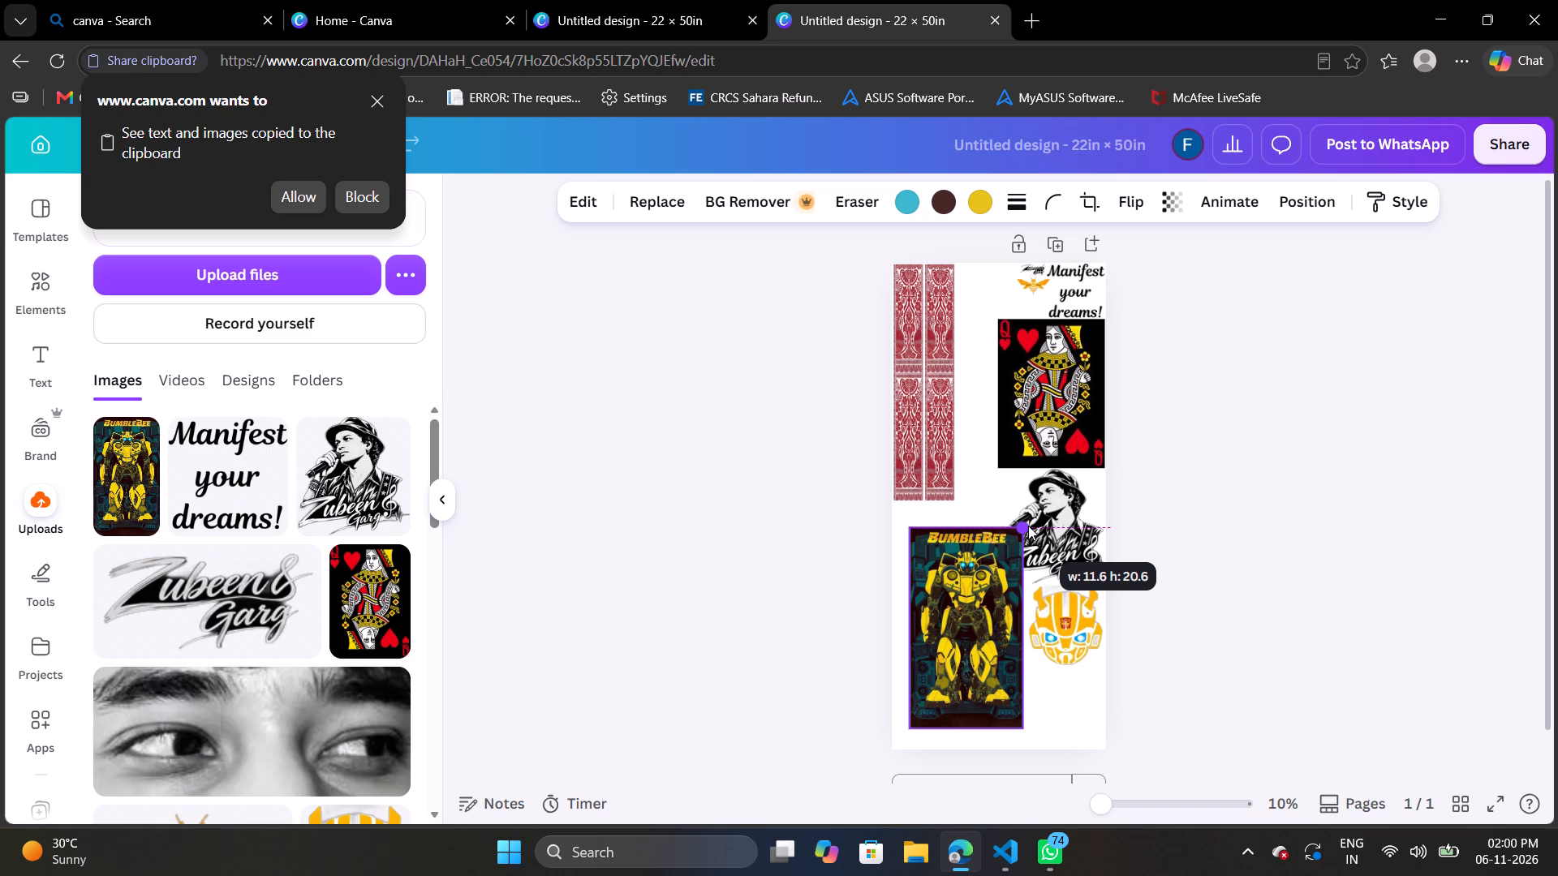
left_click_drag(1028, 526, 1033, 526)
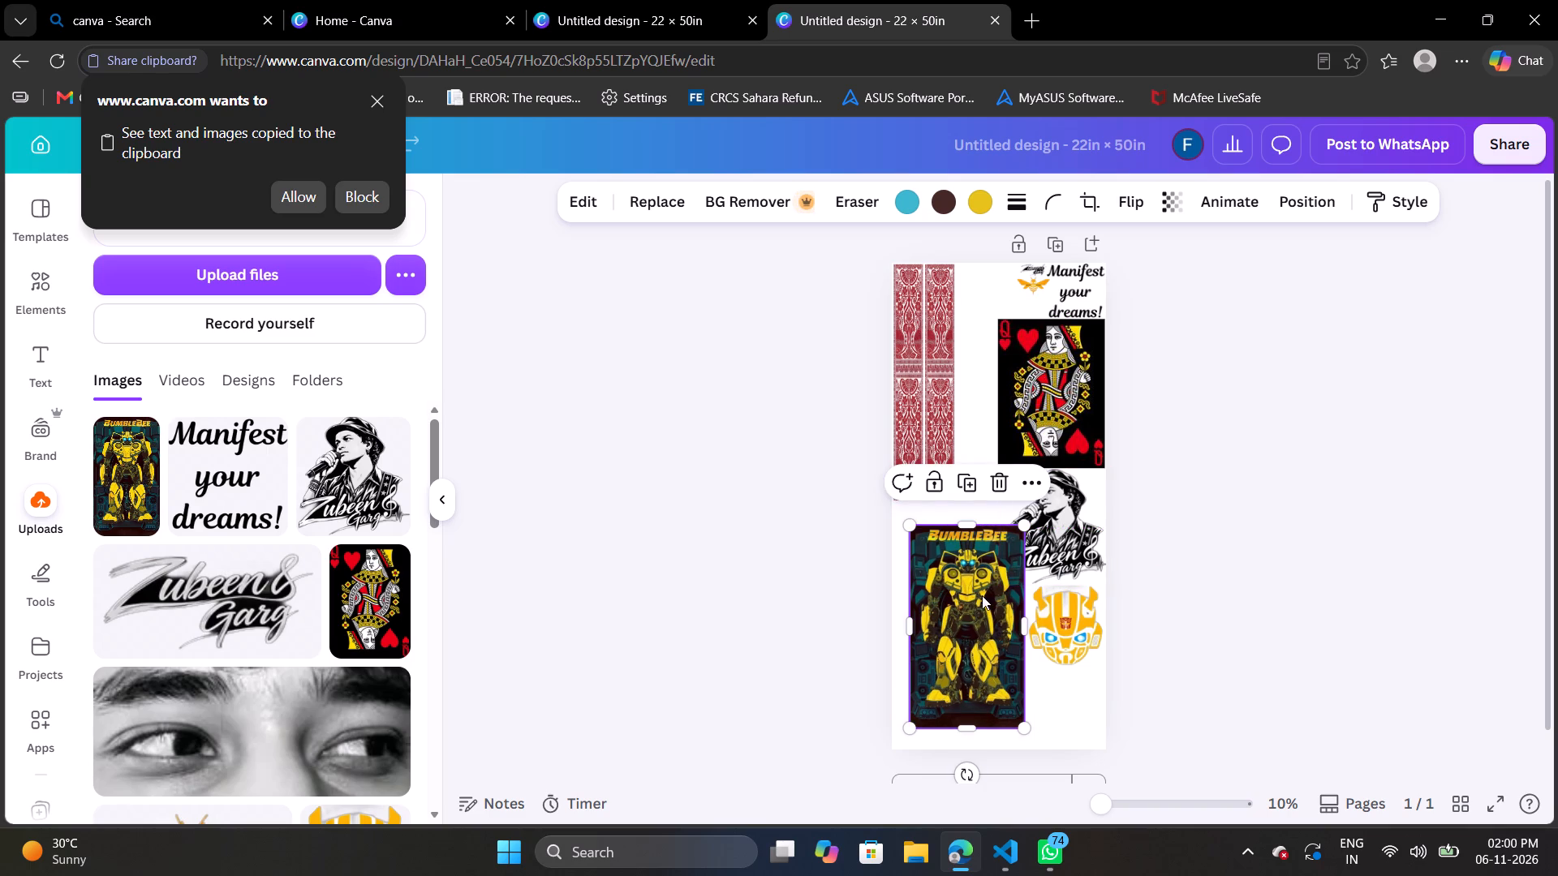
left_click_drag(978, 608, 970, 588)
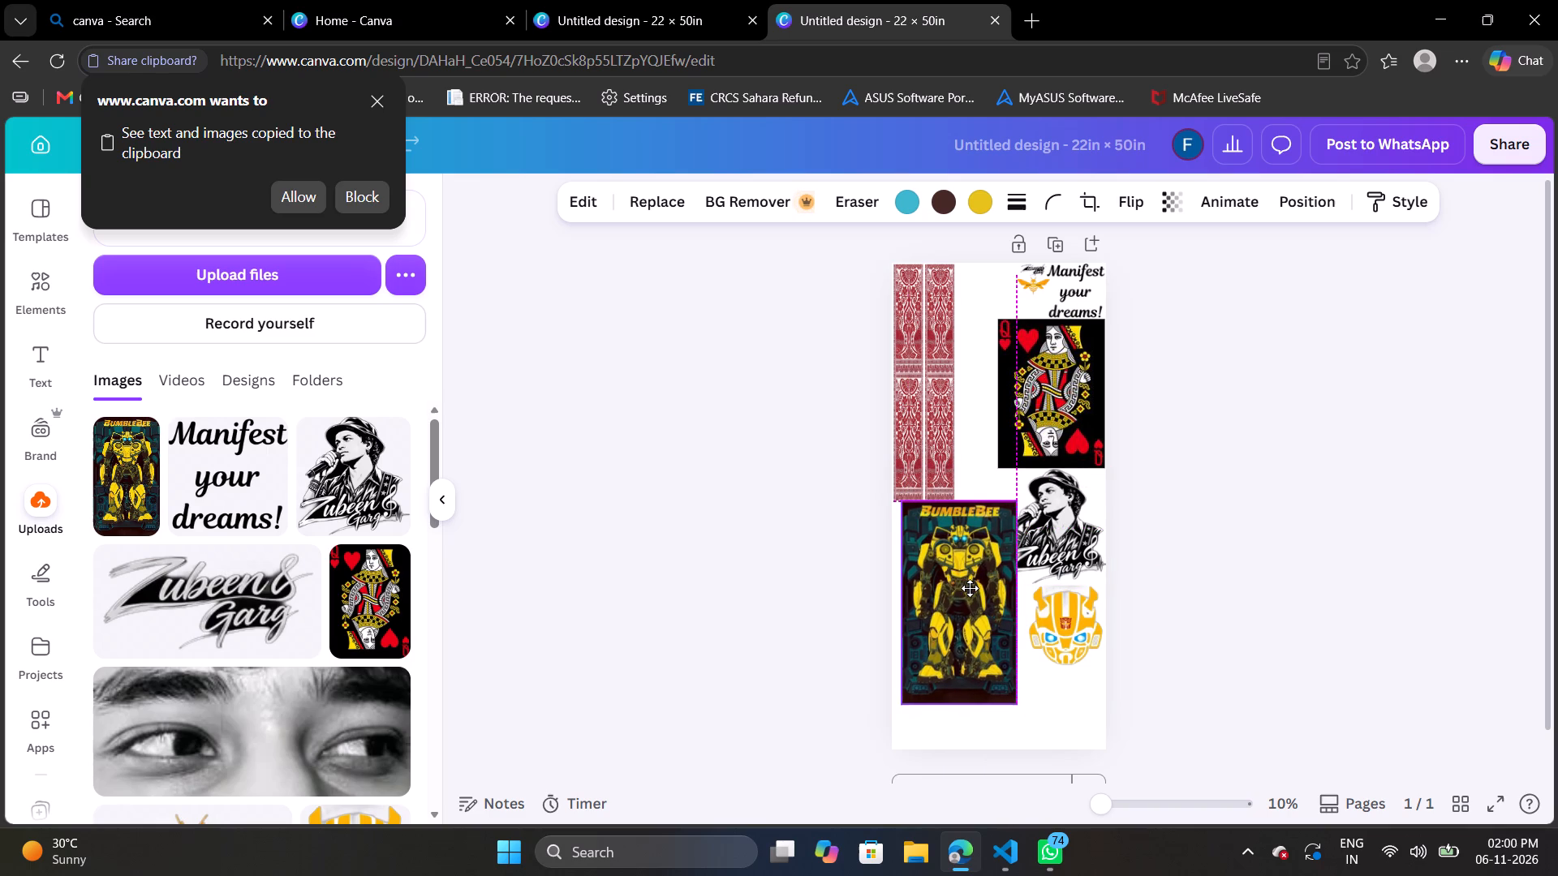
left_click_drag(970, 588, 962, 596)
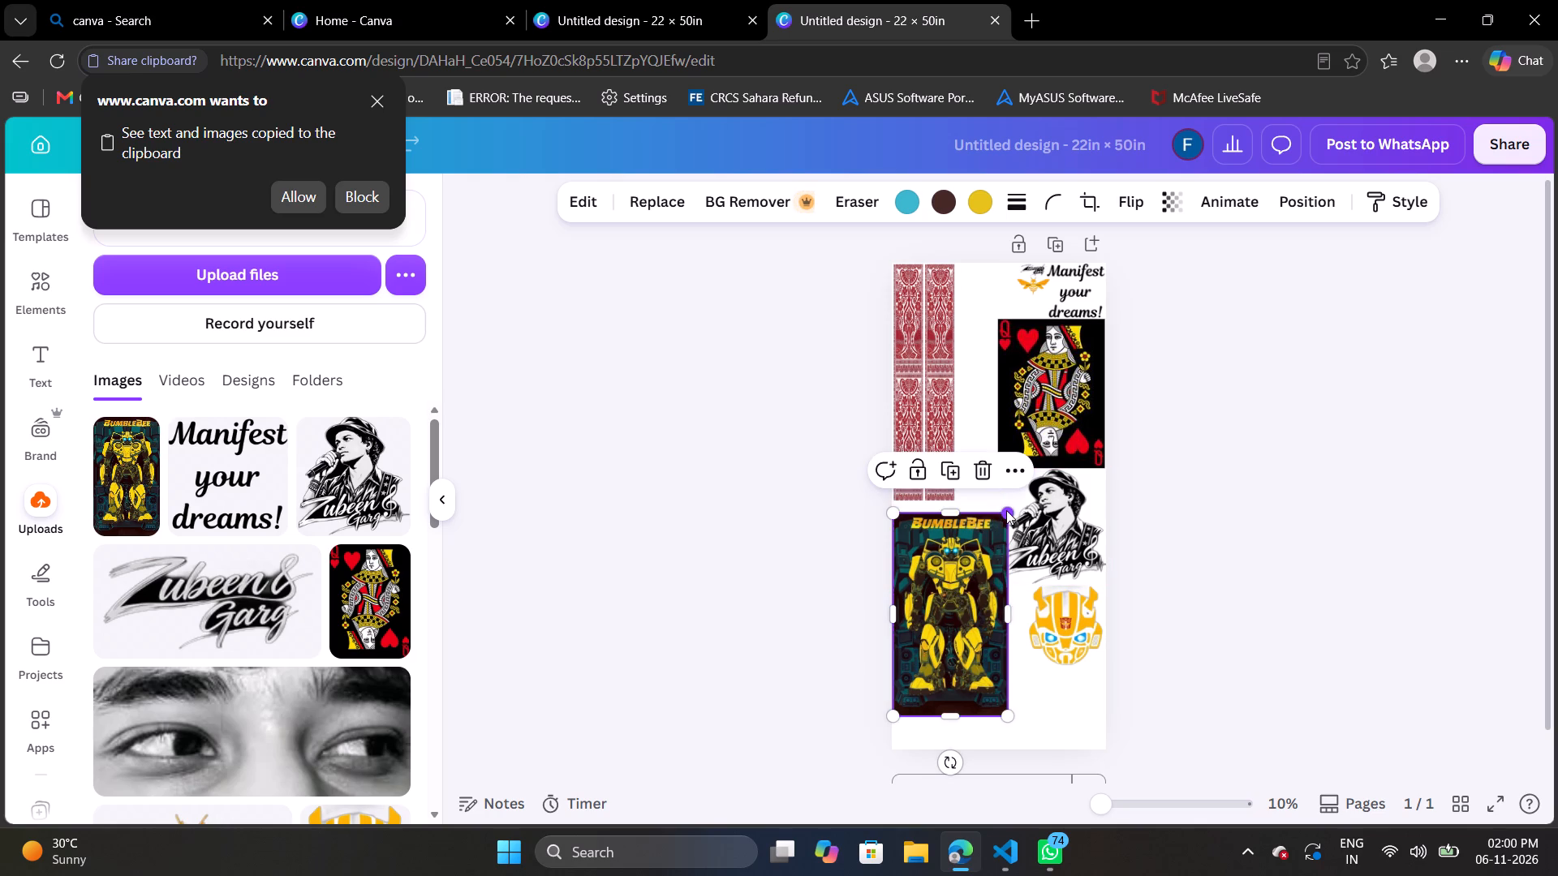
left_click_drag(1006, 510, 1002, 513)
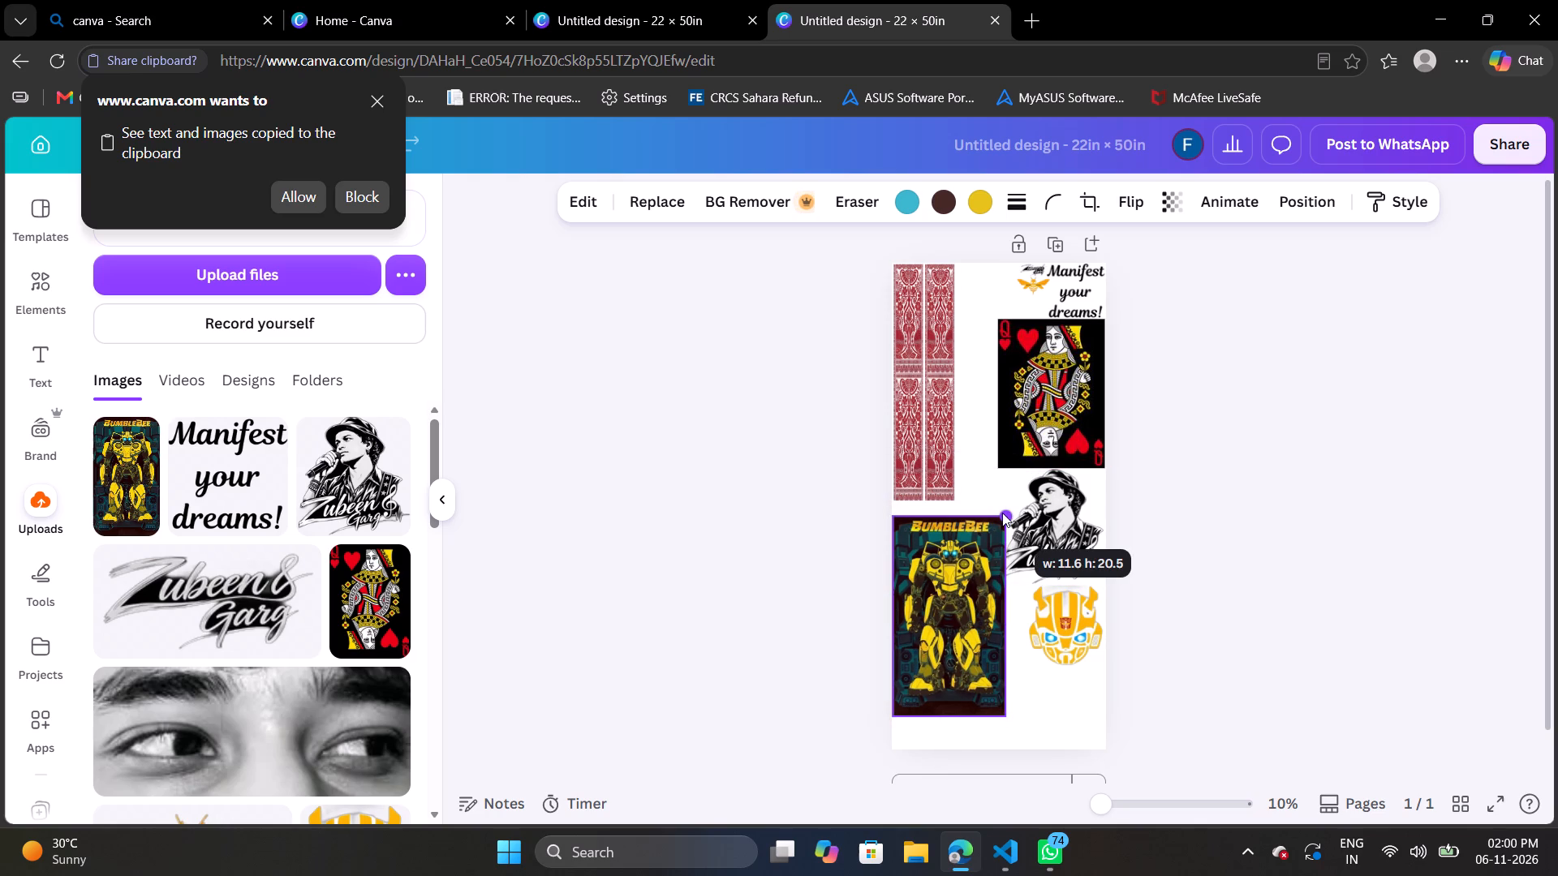
left_click_drag(1002, 513, 998, 520)
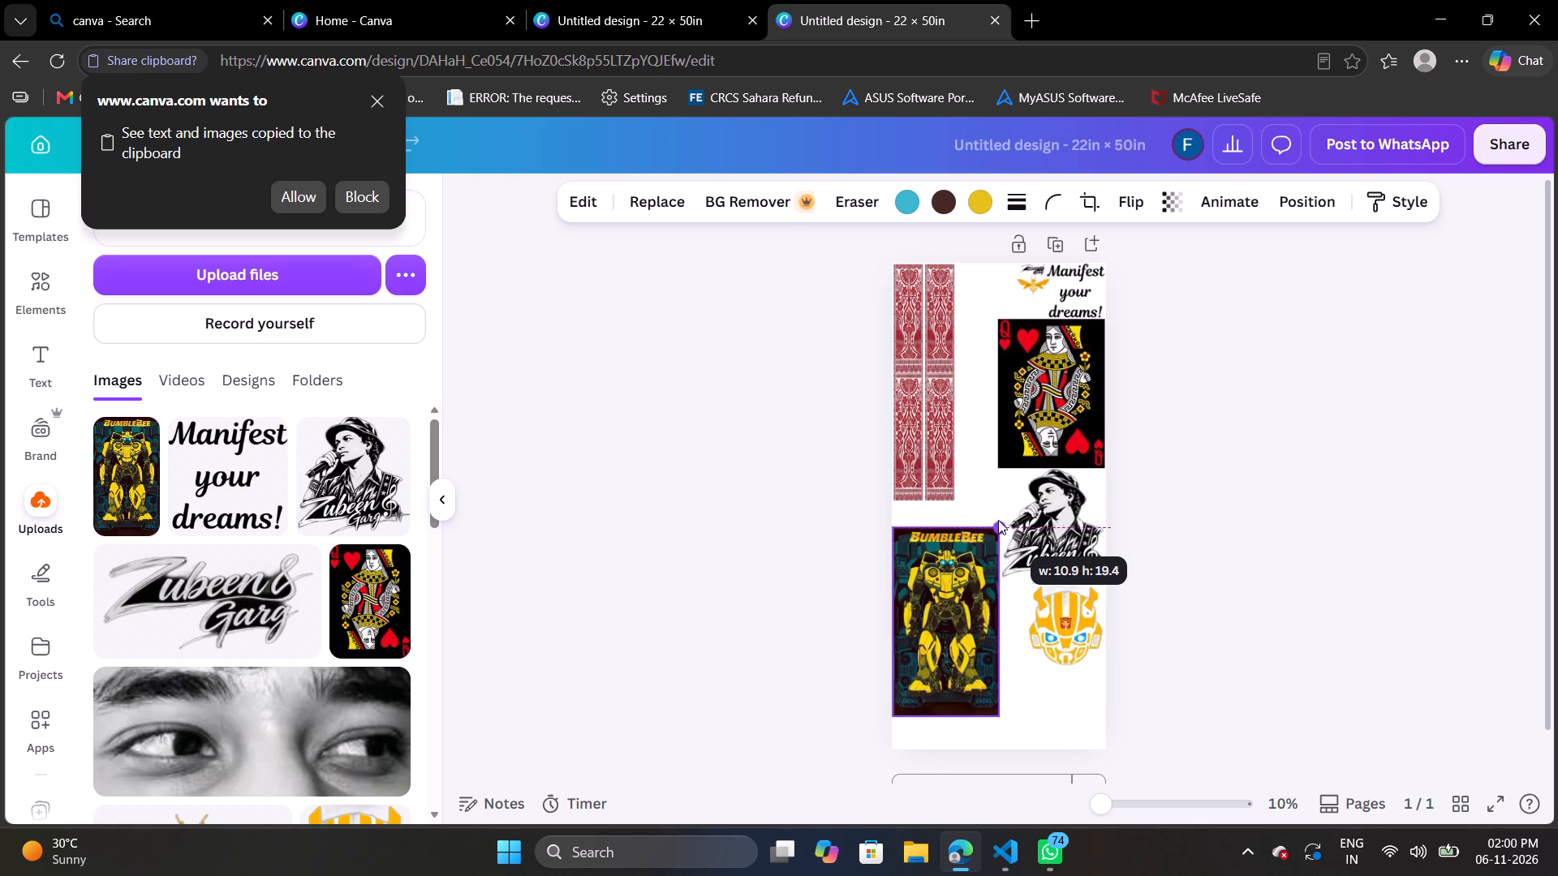
left_click_drag(998, 520, 998, 516)
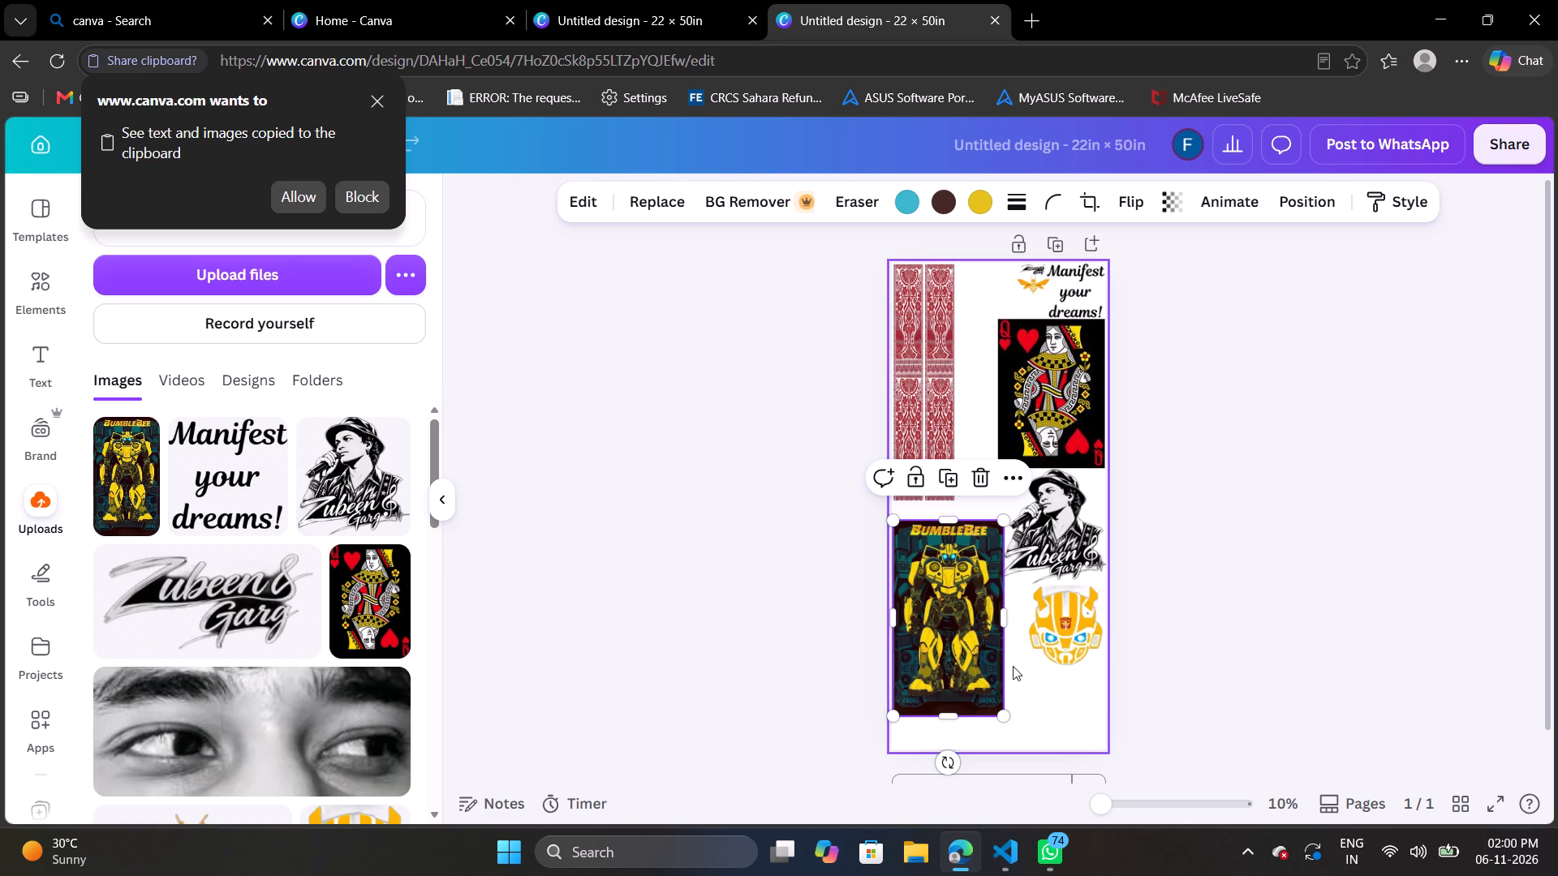
Move the Bumblebee poster up to just beneath the gamusa strips, clear of the Zubeen Garg portrait.
left_click(973, 652)
left_click_drag(973, 652, 969, 625)
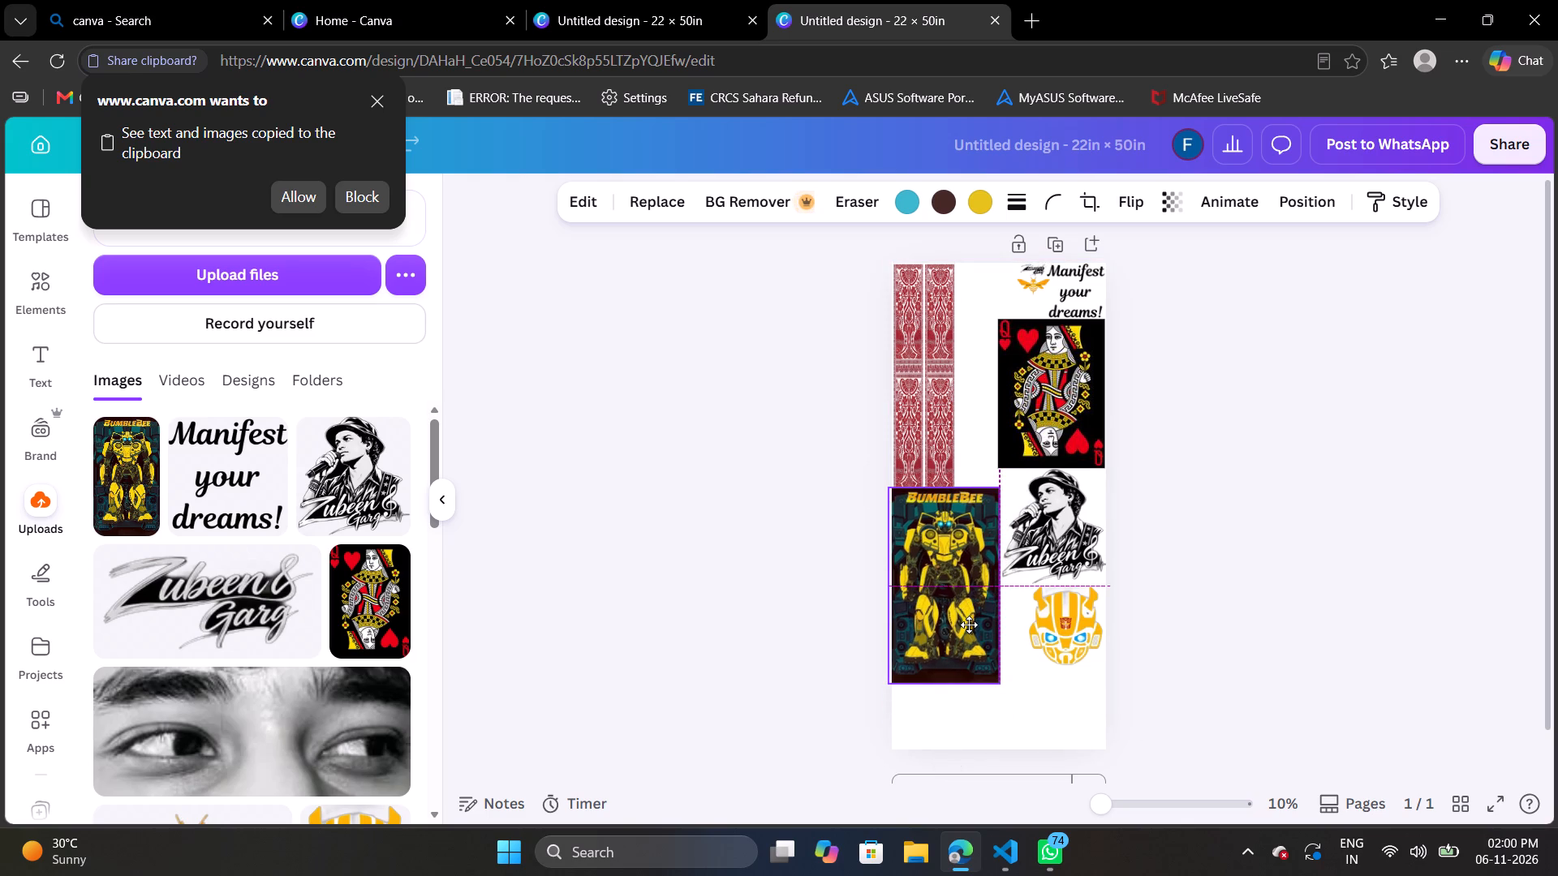
left_click_drag(969, 625, 969, 637)
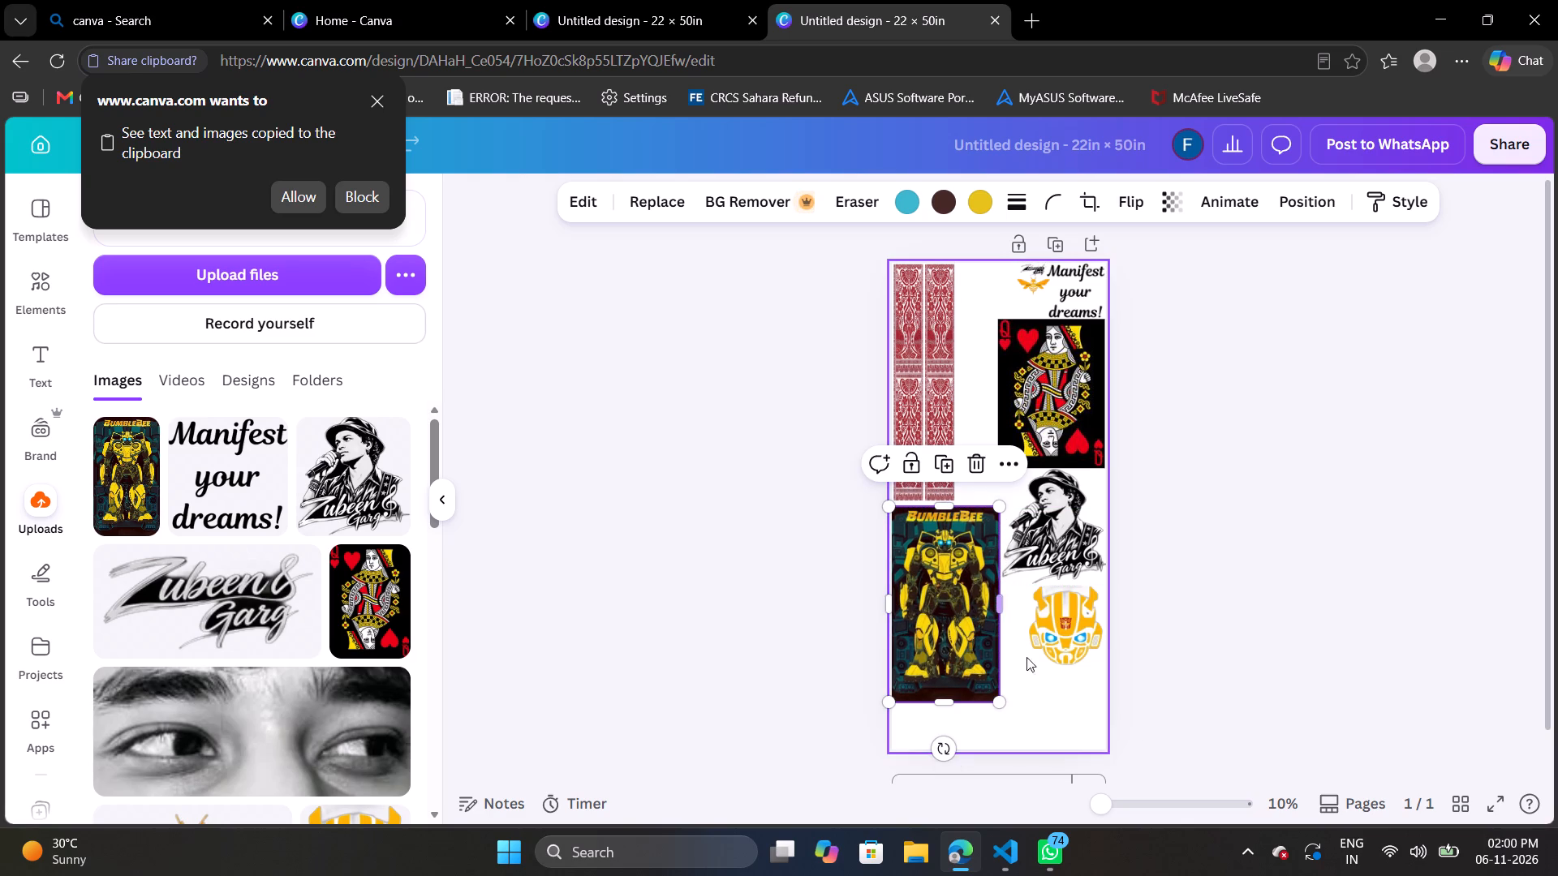
left_click(1033, 671)
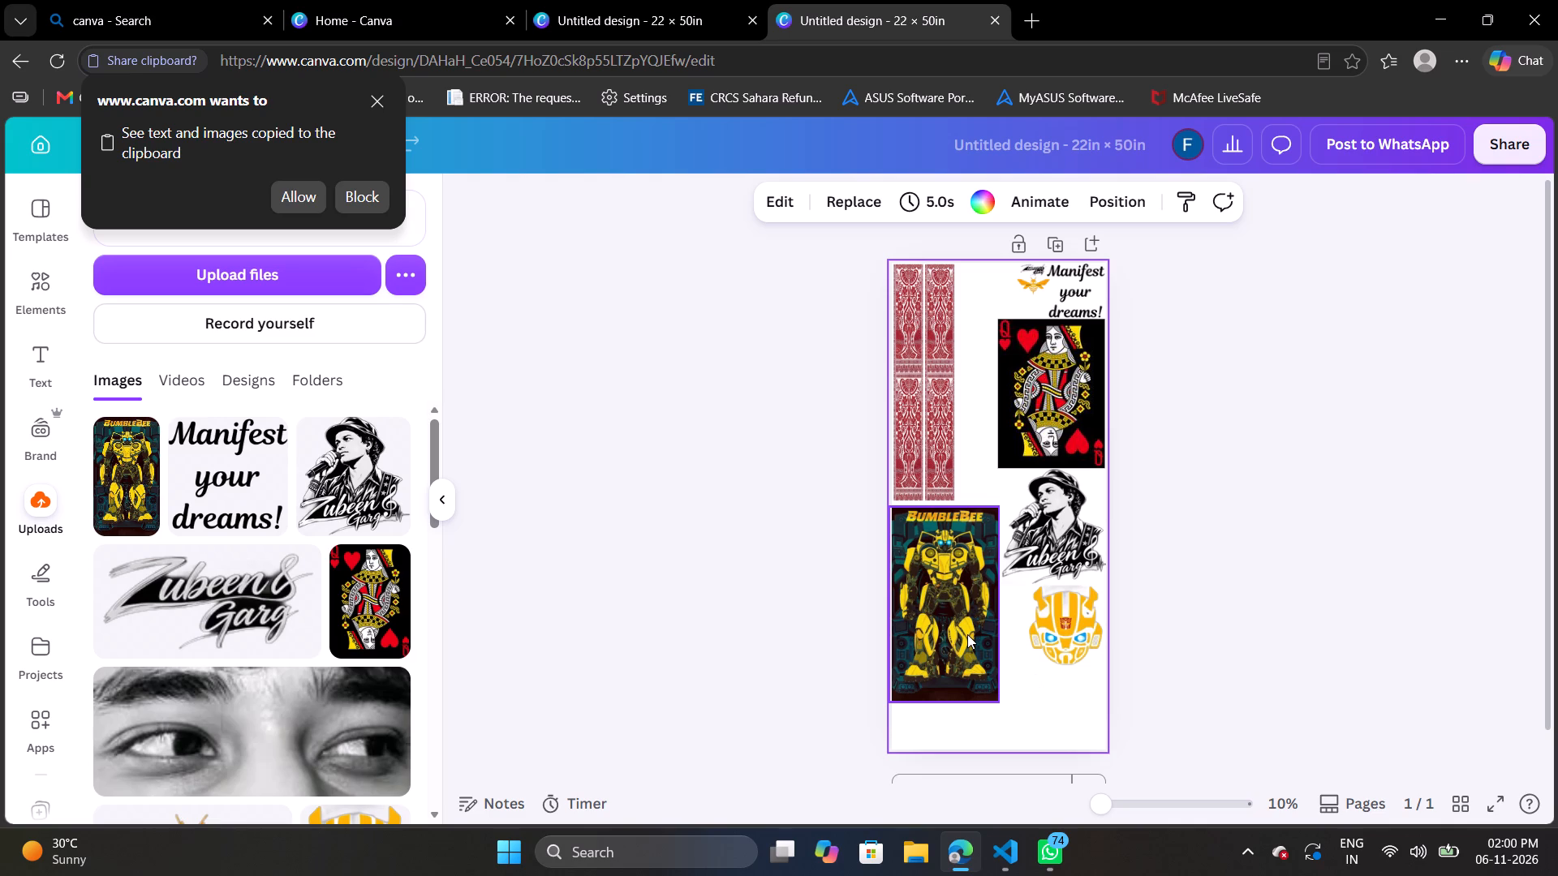
Nudge the Bumblebee poster slightly up toward the gamusa strips and a touch to the right.
key("Up")
key("Up")
key("Up")
key("Up")
key("Up")
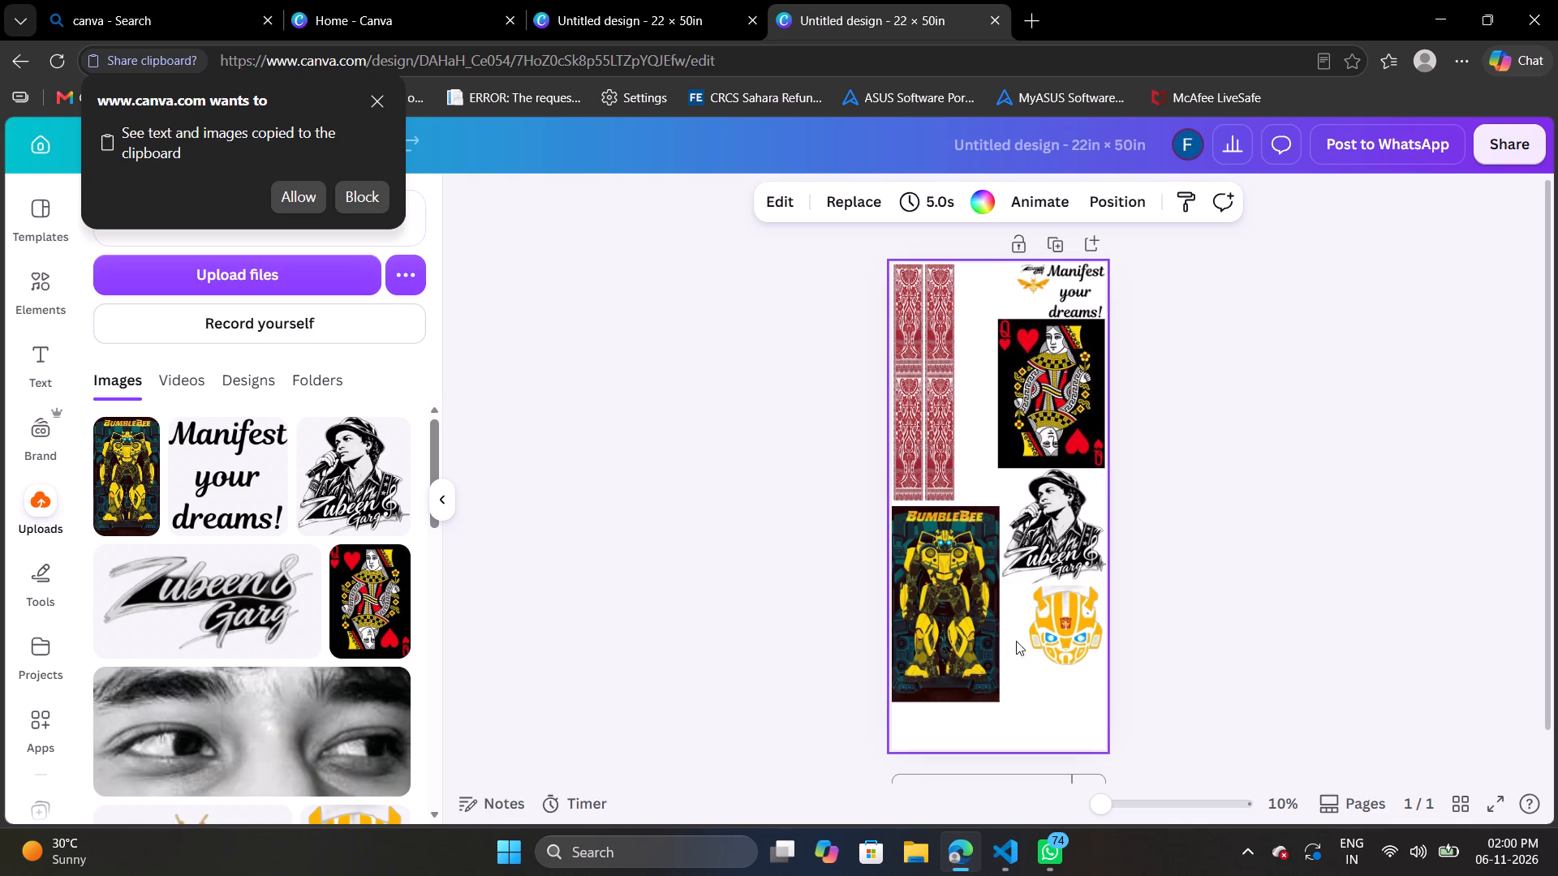
left_click(957, 572)
key("Up")
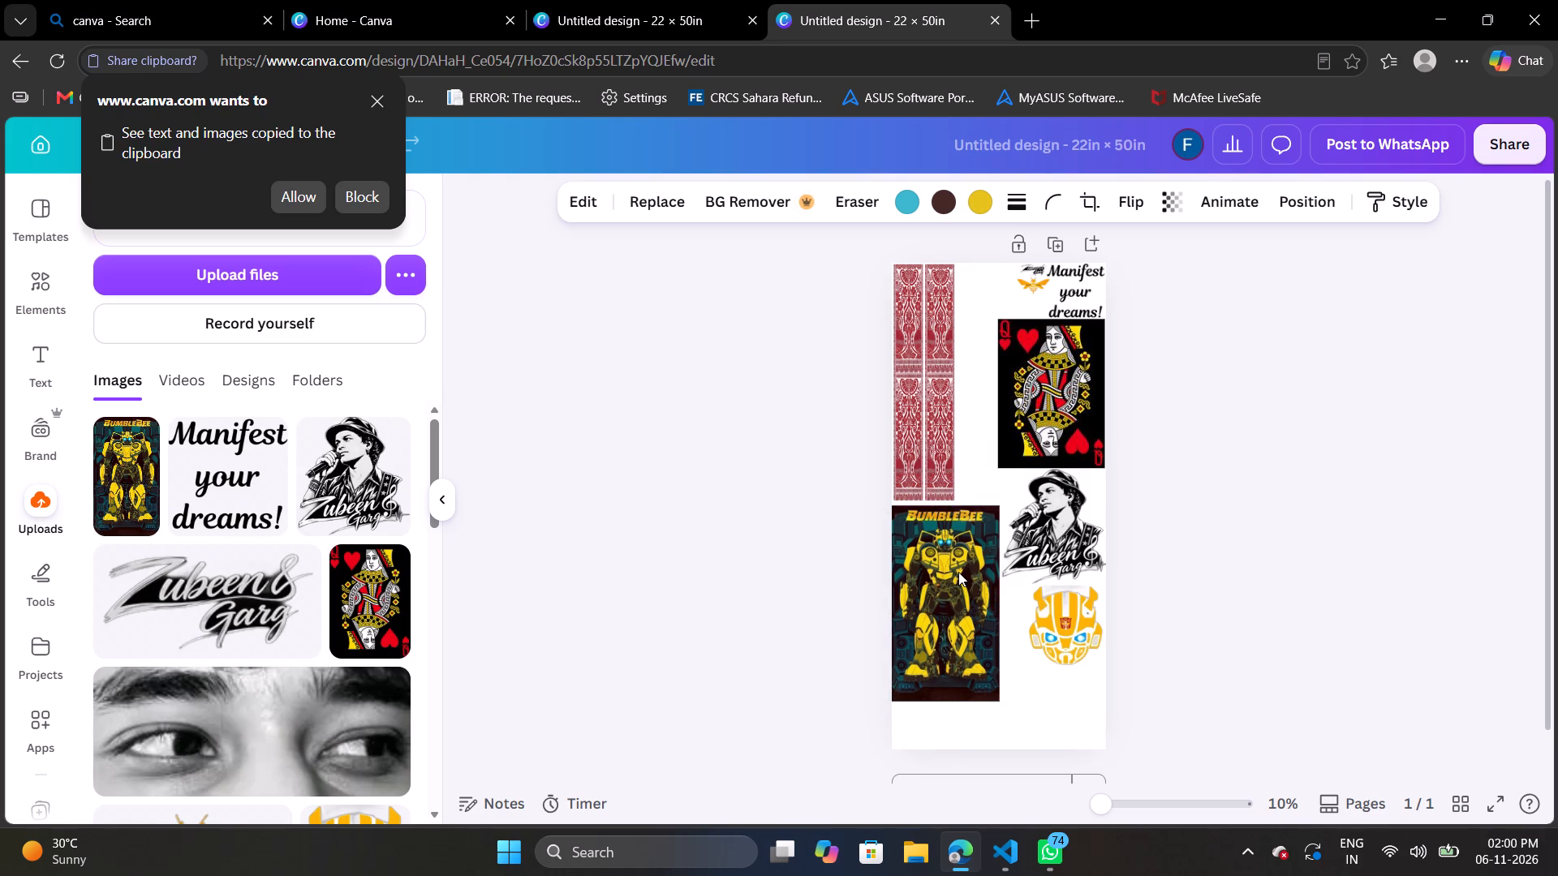
key("Up")
key("Up")
key("Up")
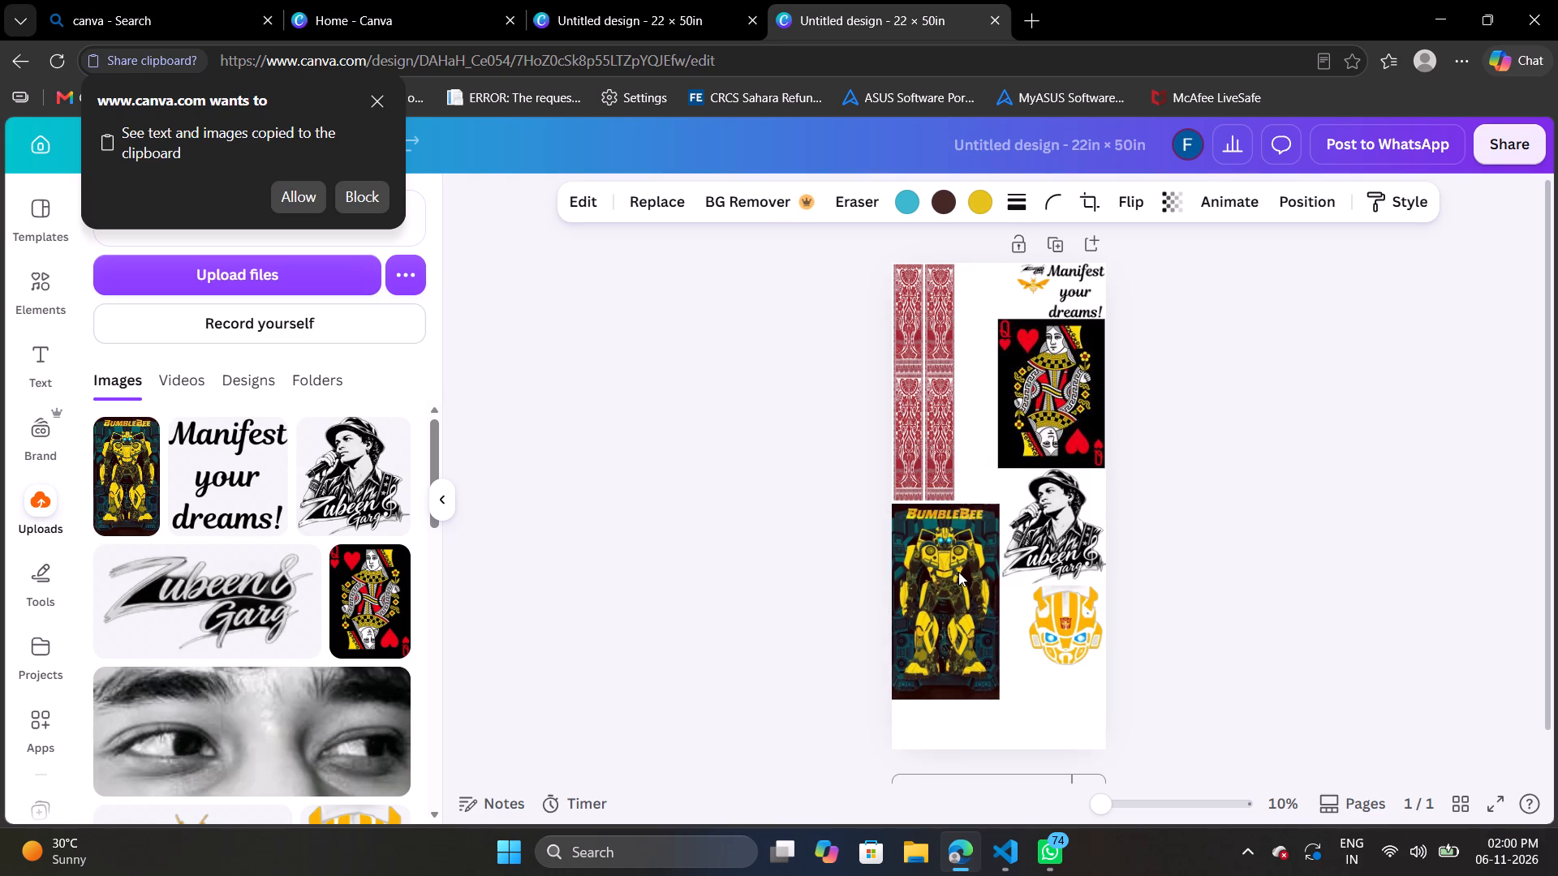
key("Right")
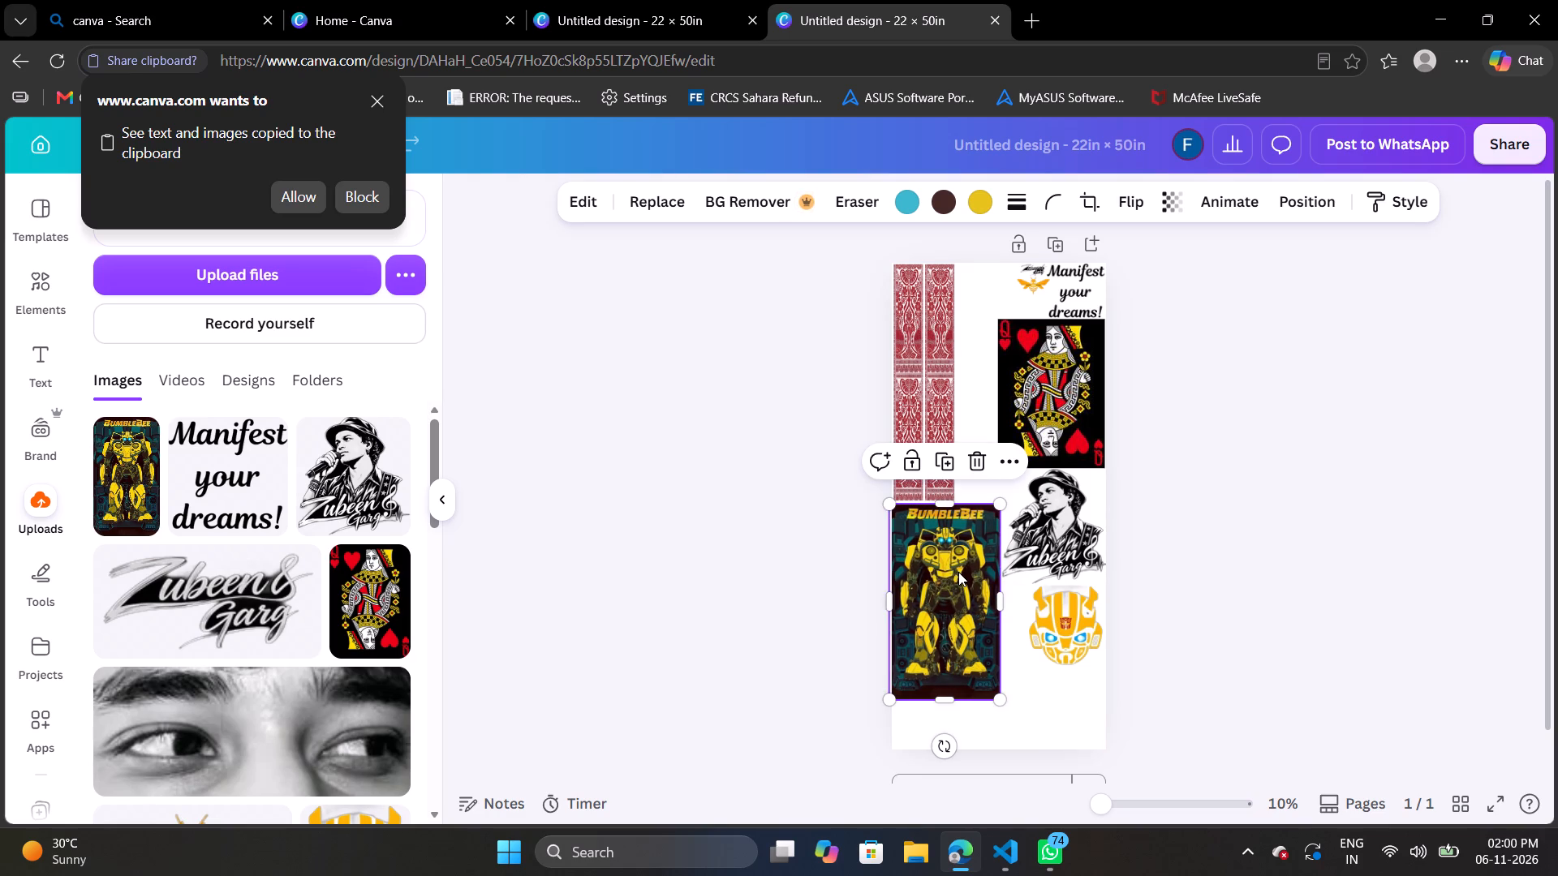
left_click(1073, 711)
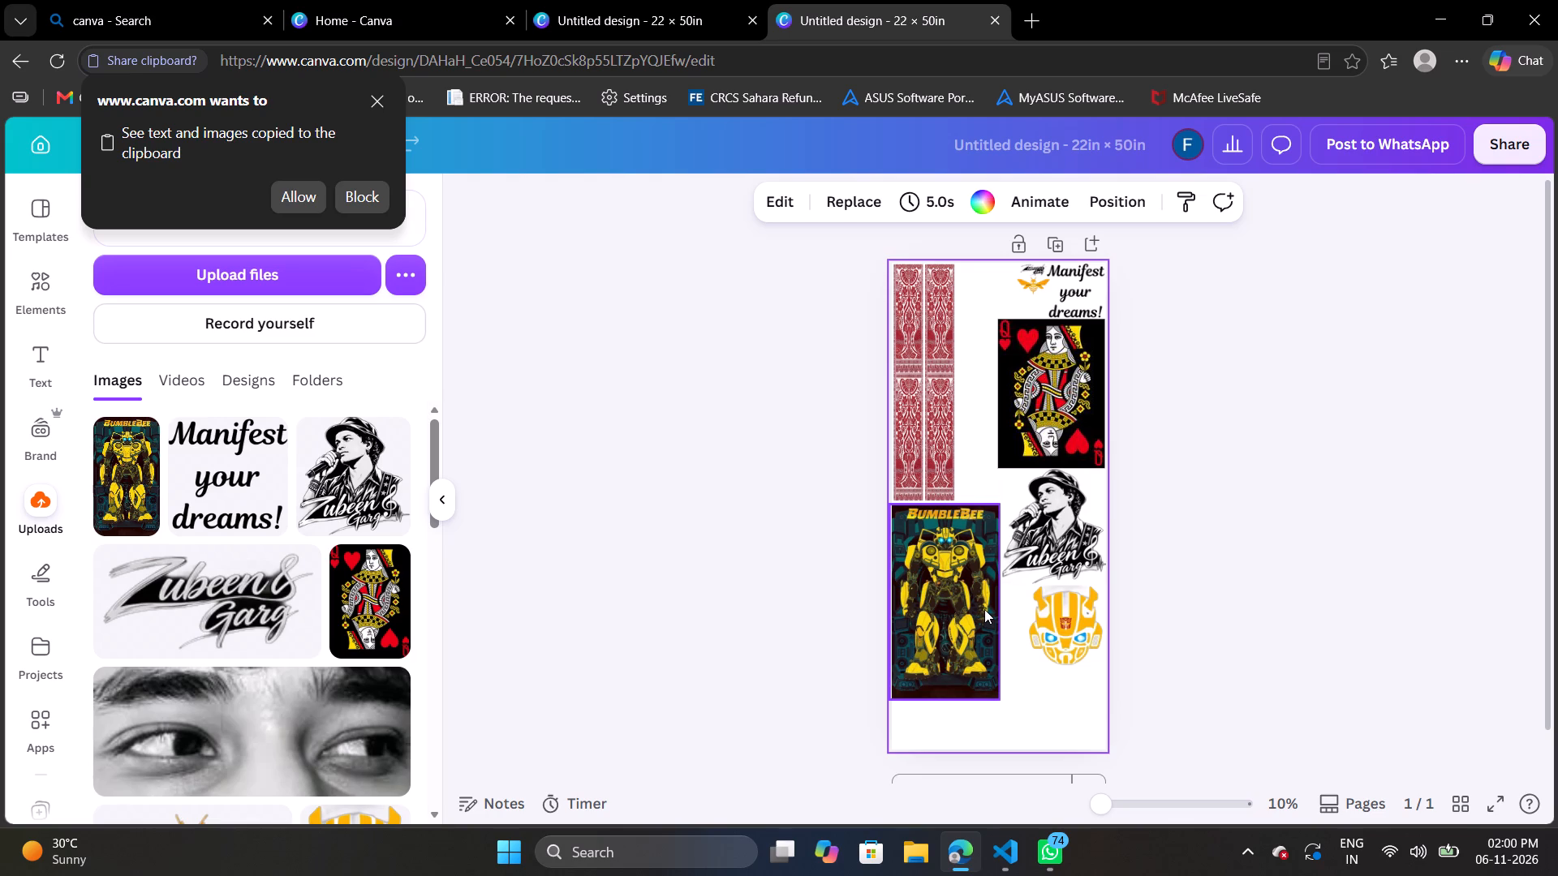
Nudge the Bumblebee poster up a little more to close the gap with the gamusa strips.
key("Up")
key("Up")
key("Up")
key("Up")
key("Up")
key("Up")
key("Up")
key("Up")
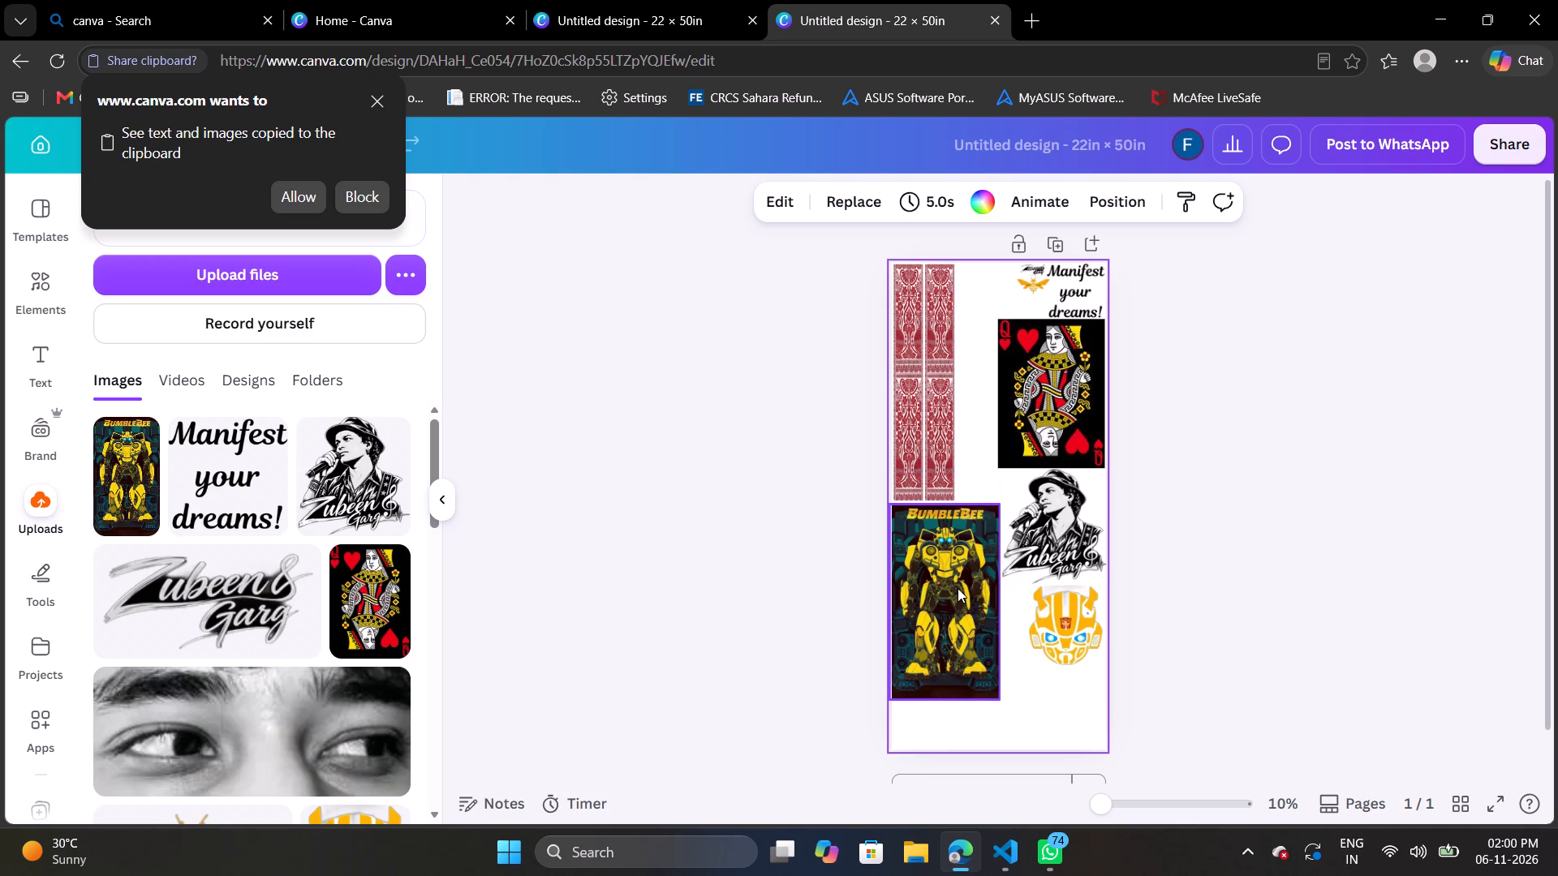
left_click(958, 588)
key("Up")
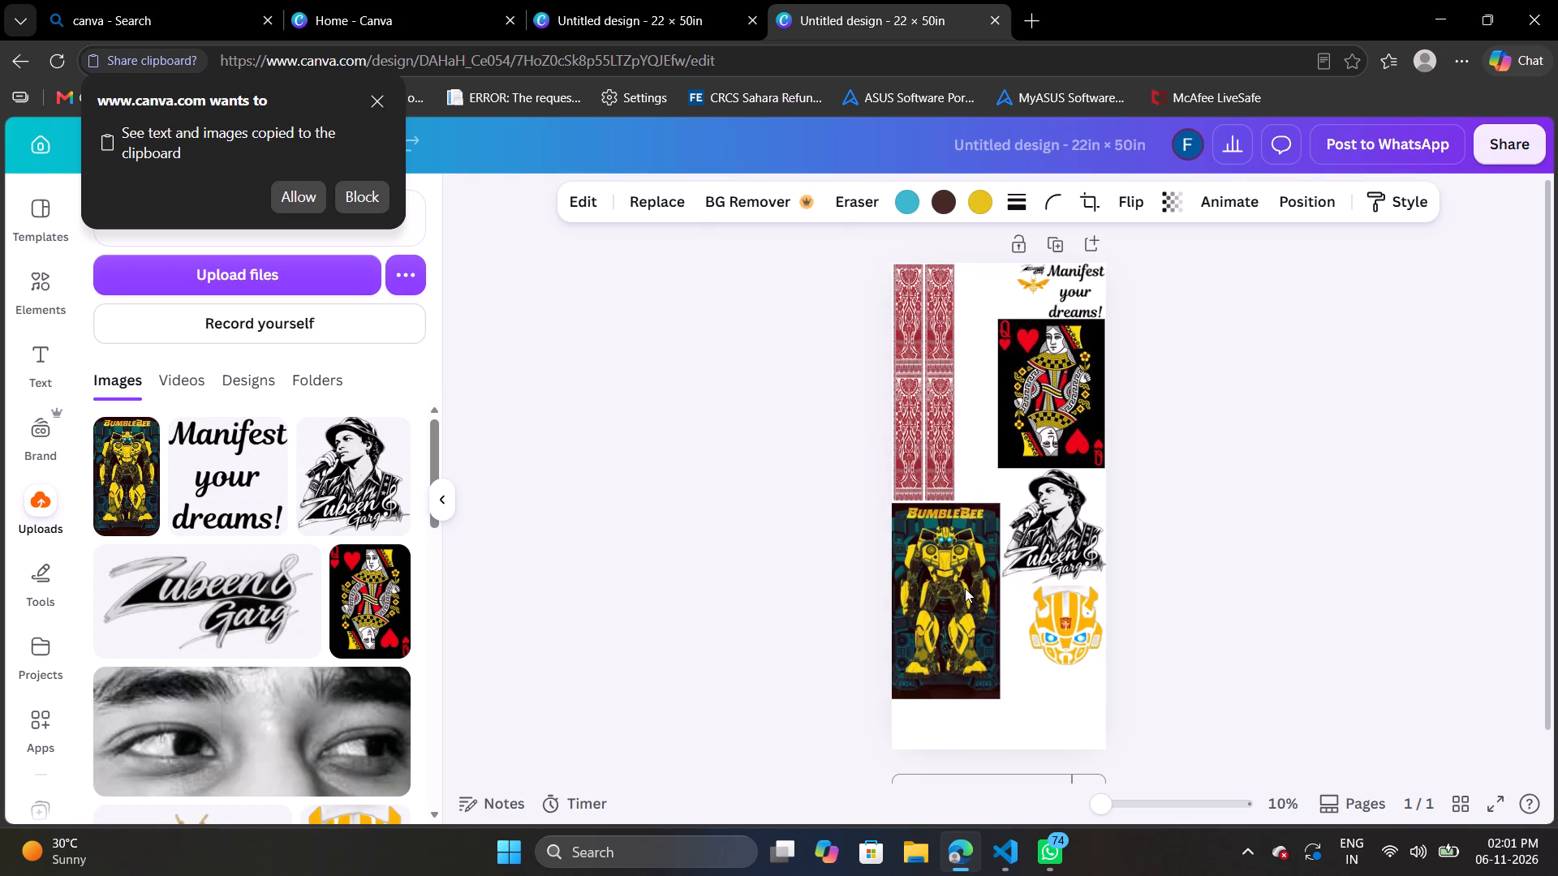
key("Up")
key("Up")
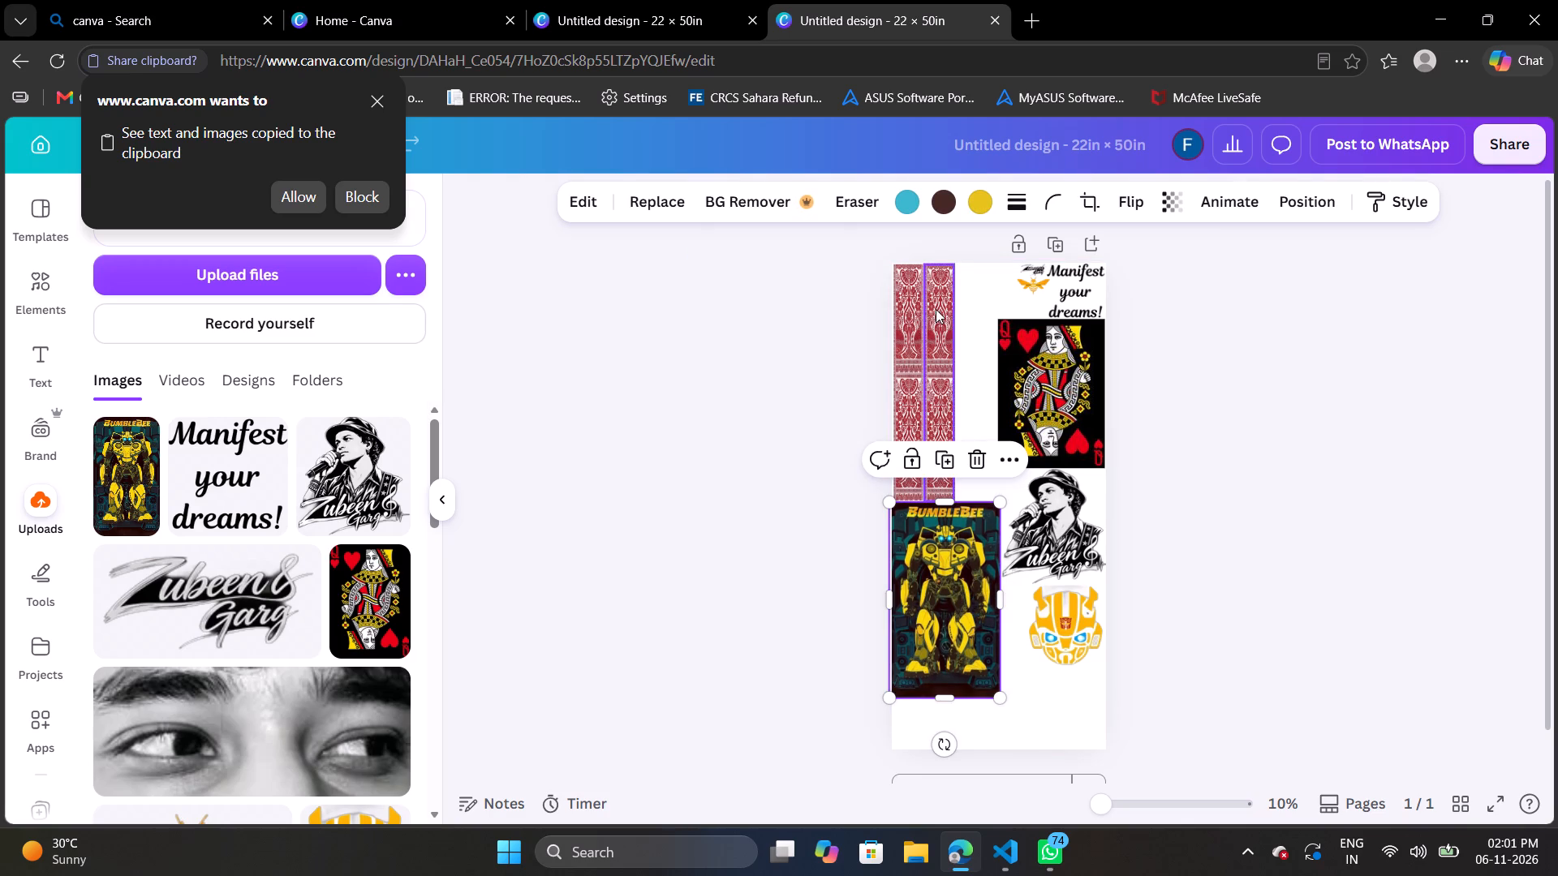
left_click(1080, 687)
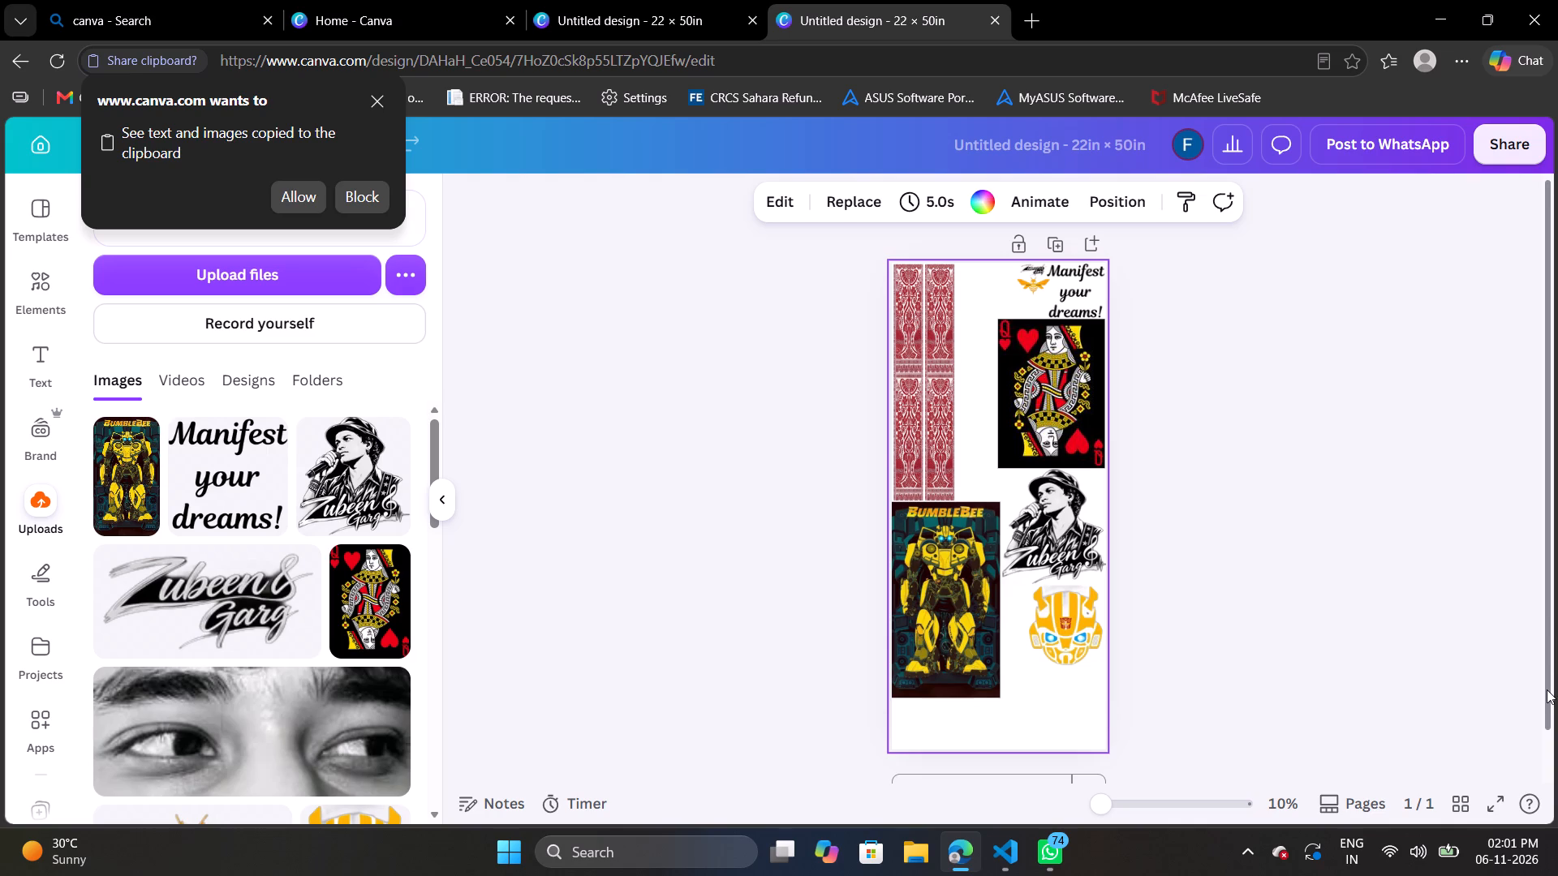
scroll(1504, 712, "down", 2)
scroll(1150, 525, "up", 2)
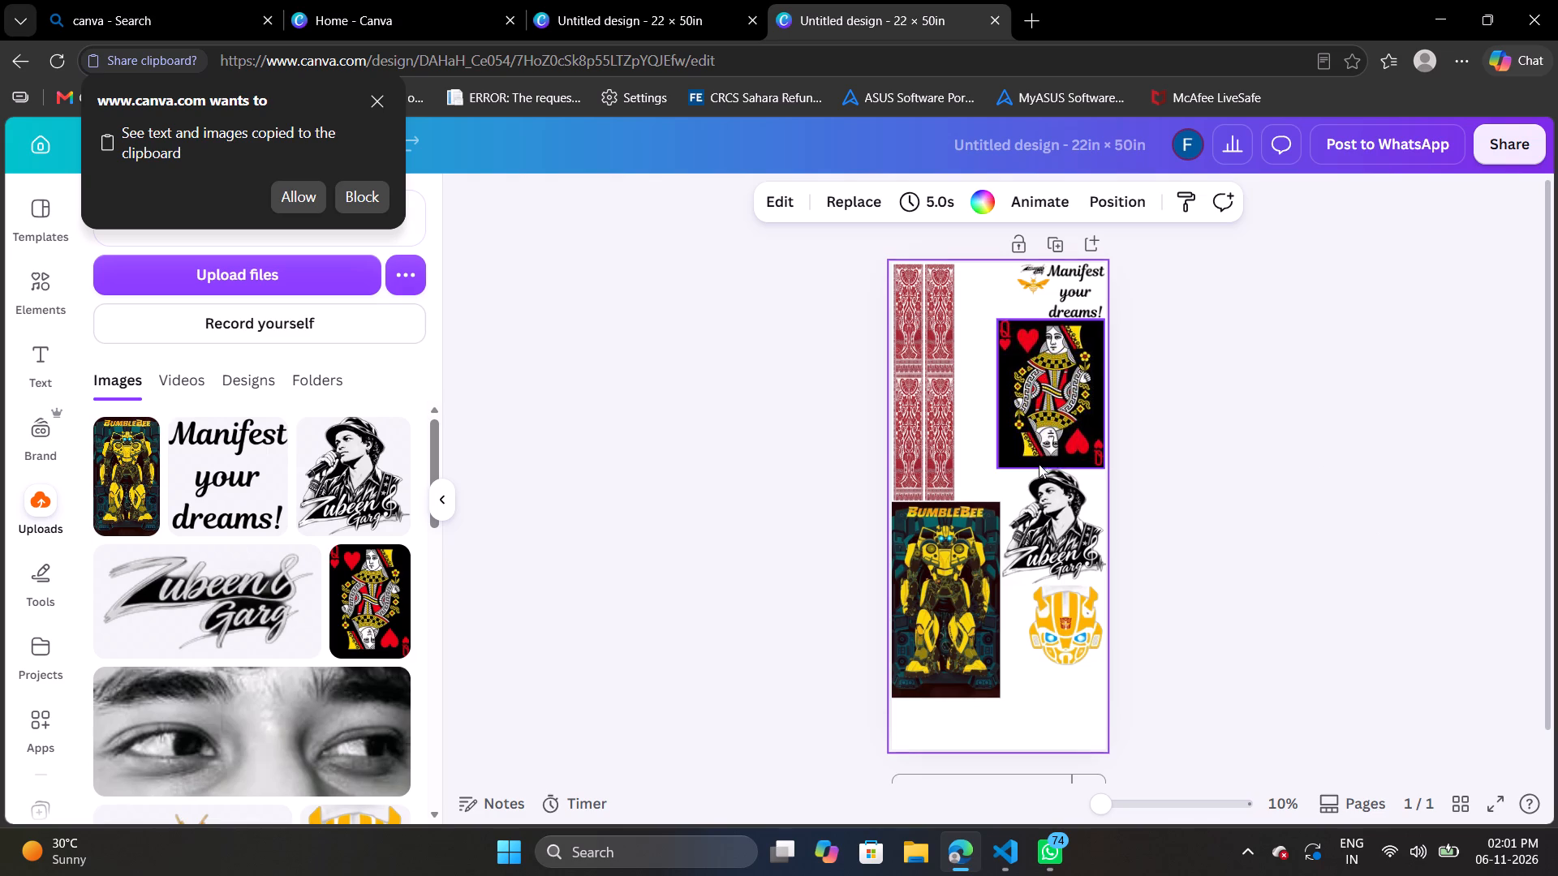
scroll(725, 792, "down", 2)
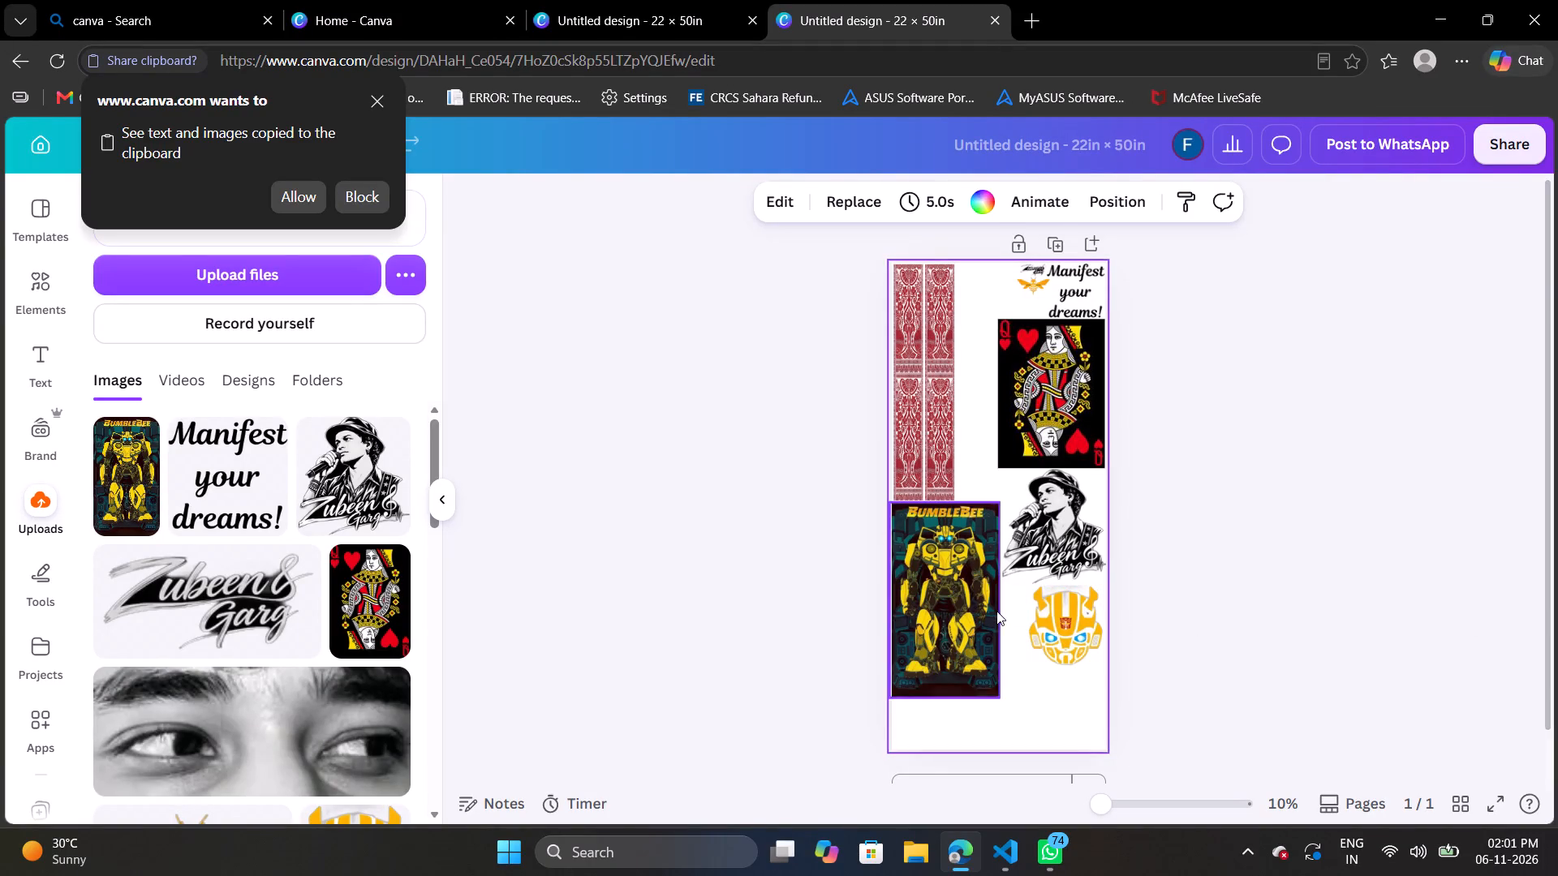
Nudge the yellow Bumblebee head slightly down, away from the Zubeen Garg portrait.
left_click(1066, 609)
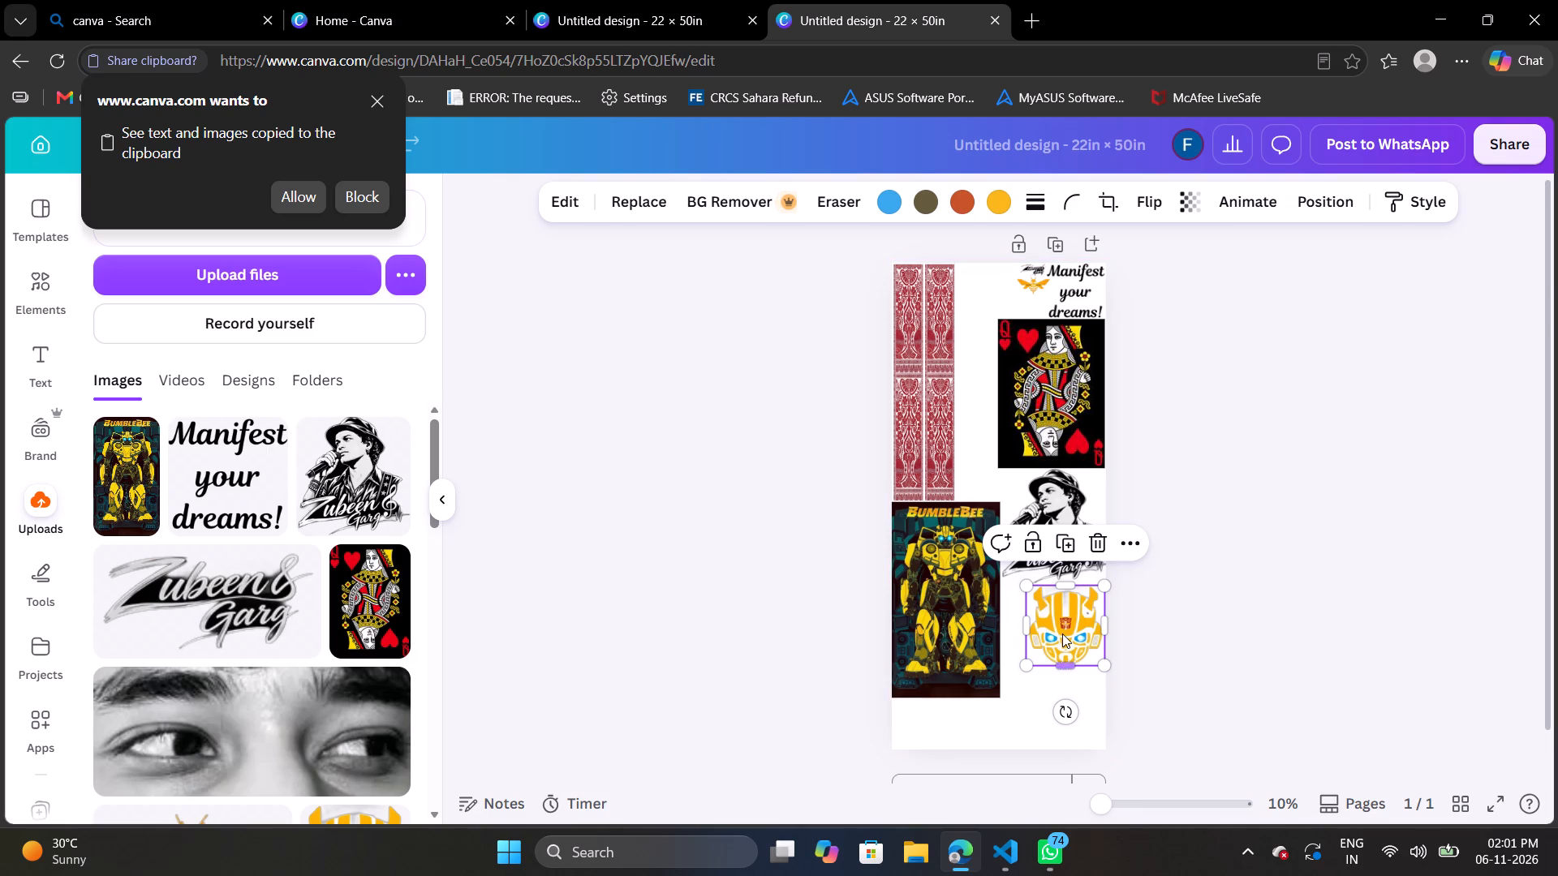
key("Down")
key("Down")
key("Down")
key("Down")
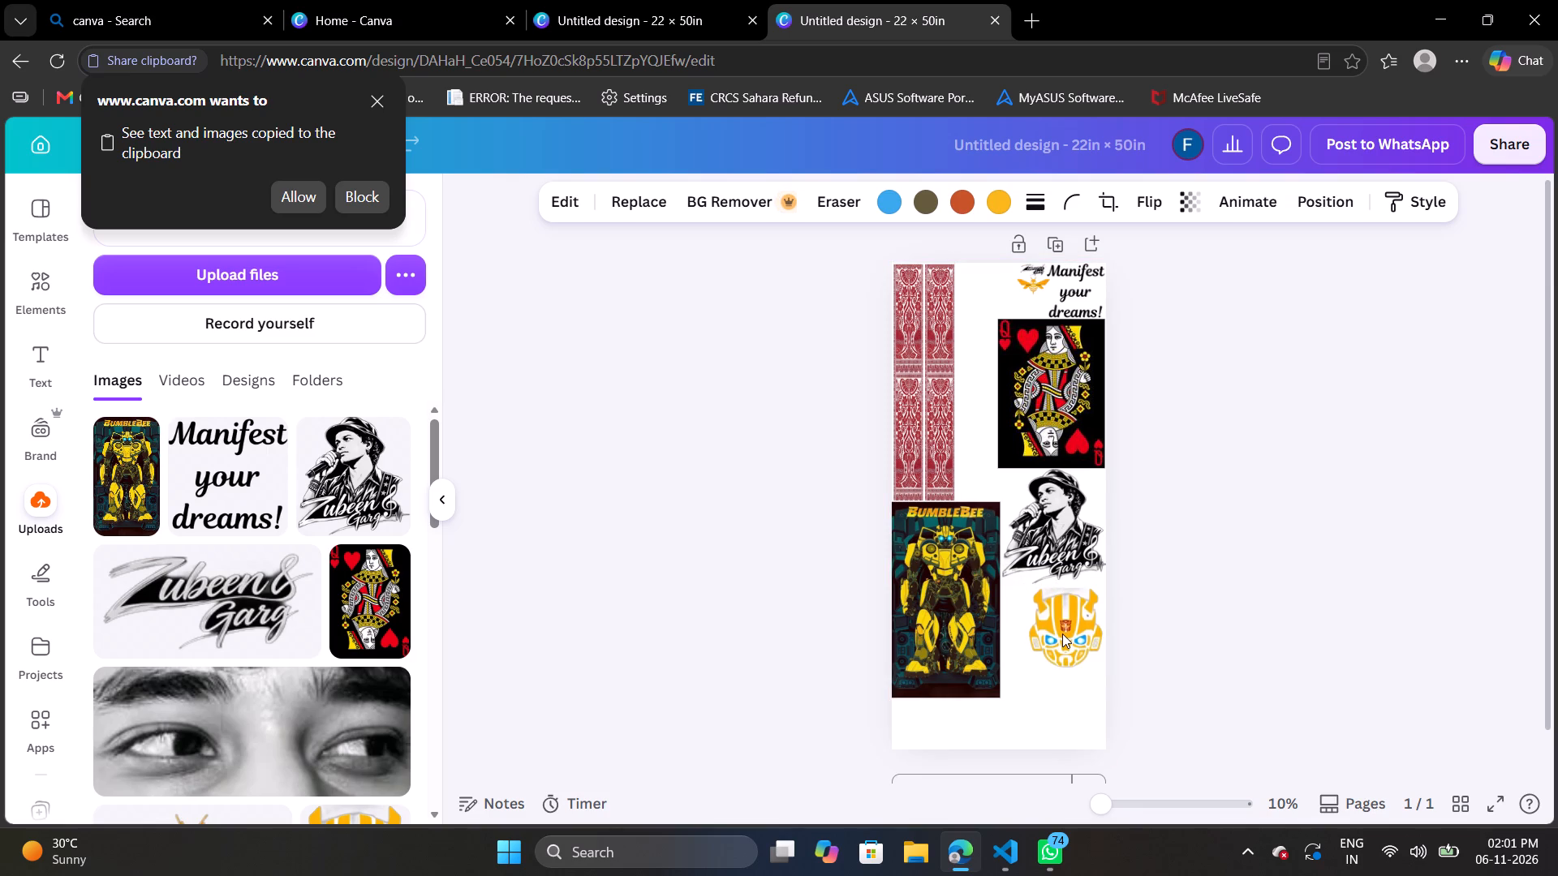
key("Down")
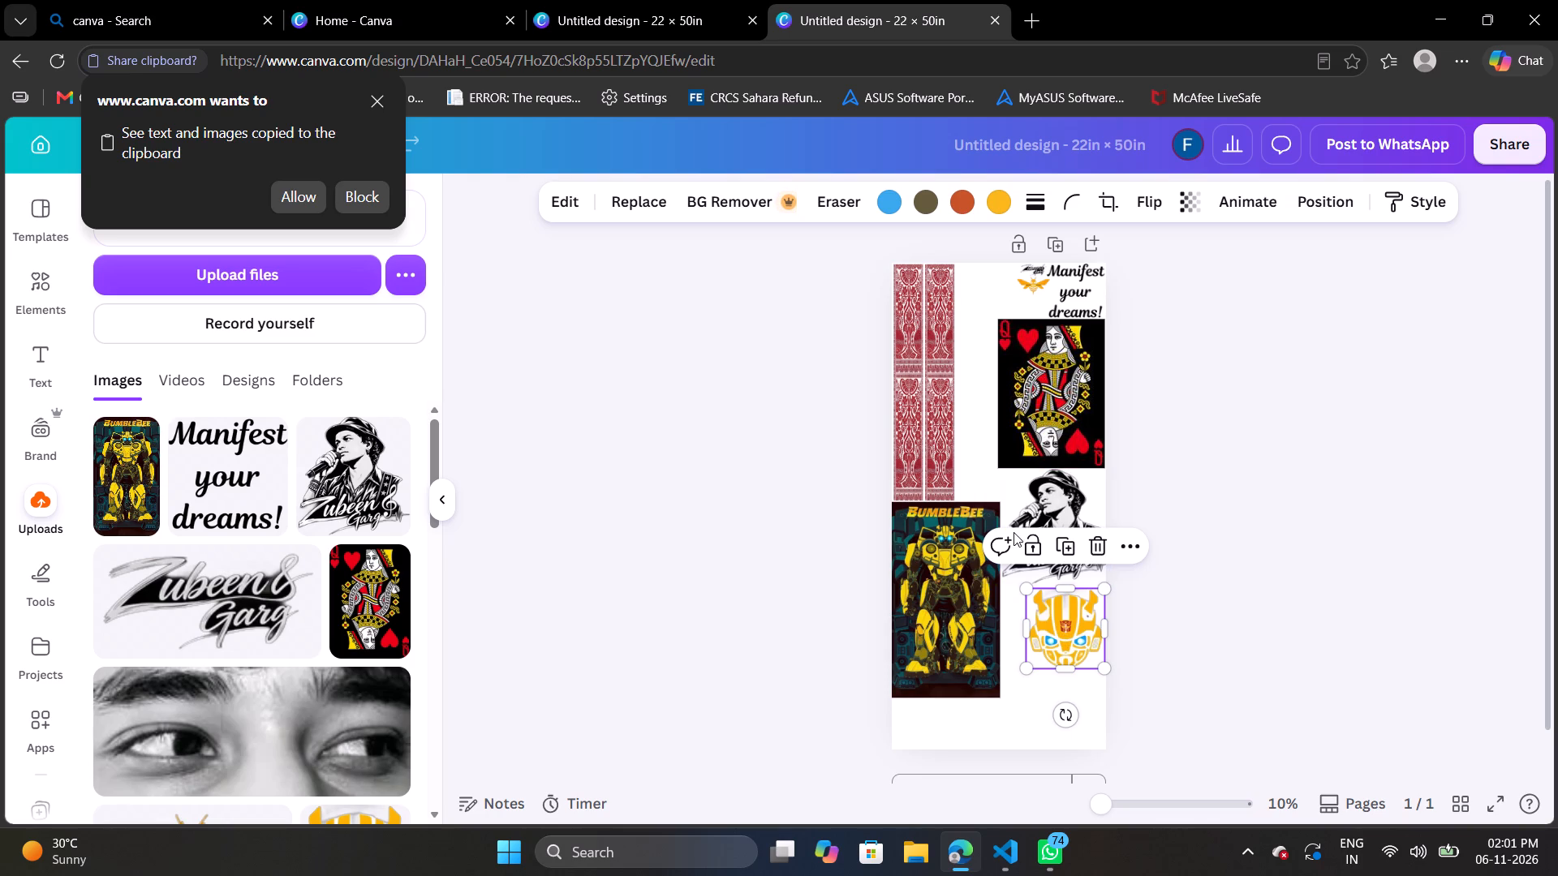
Nudge the Zubeen Garg portrait slightly down to widen the gap beneath the queen card.
left_click(1056, 491)
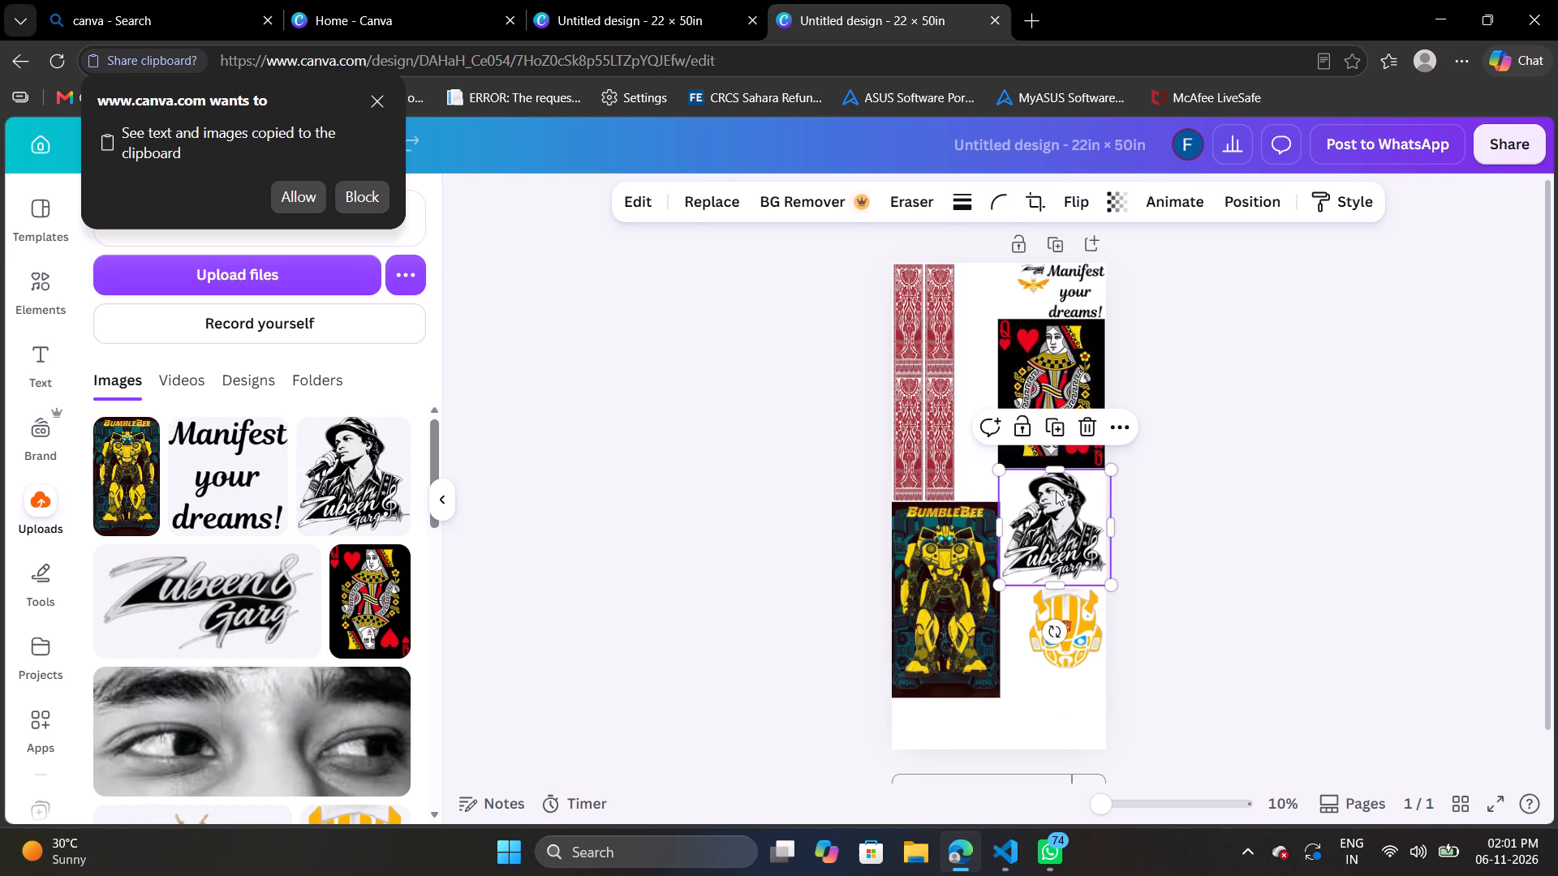
key("Down")
key("Down")
key("Down")
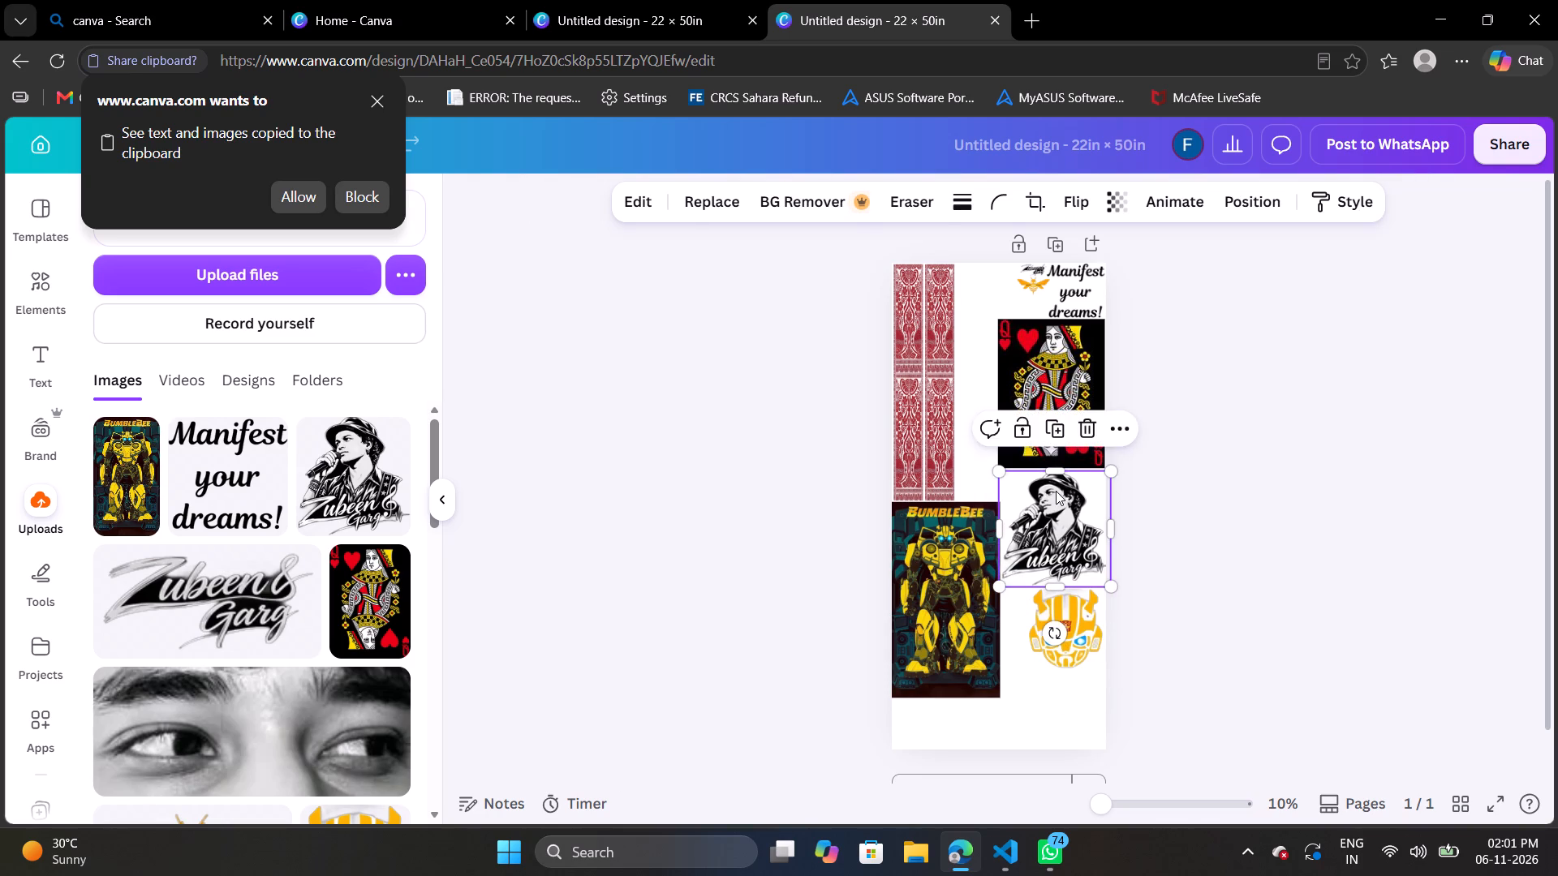
key("Down")
key("Down")
key("Down")
key("Down")
key("Down")
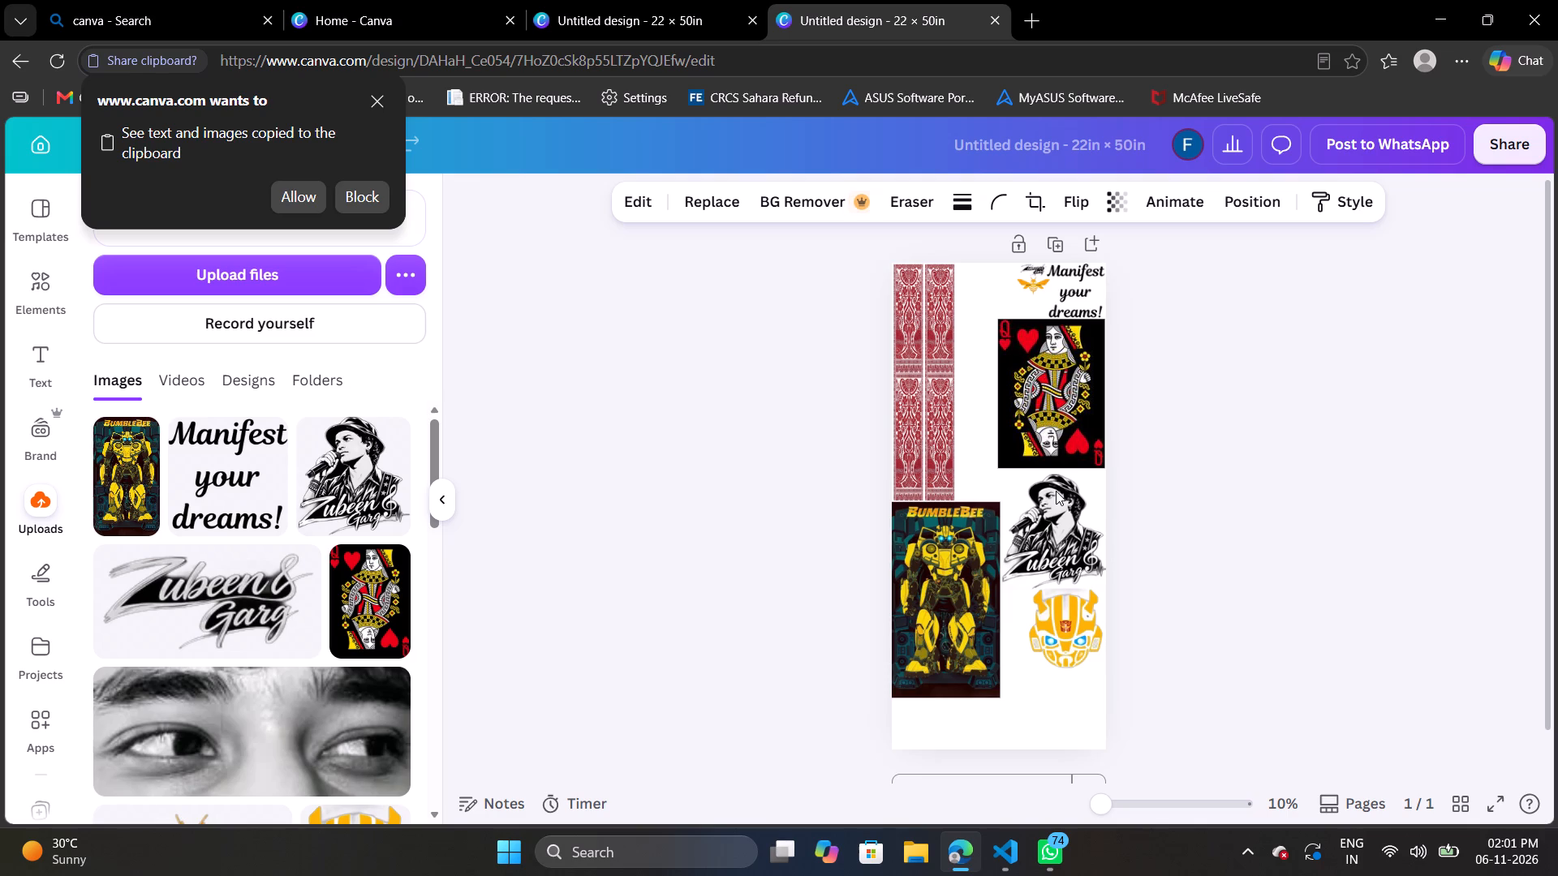
Nudge the Zubeen Garg portrait one step up.
key("Up")
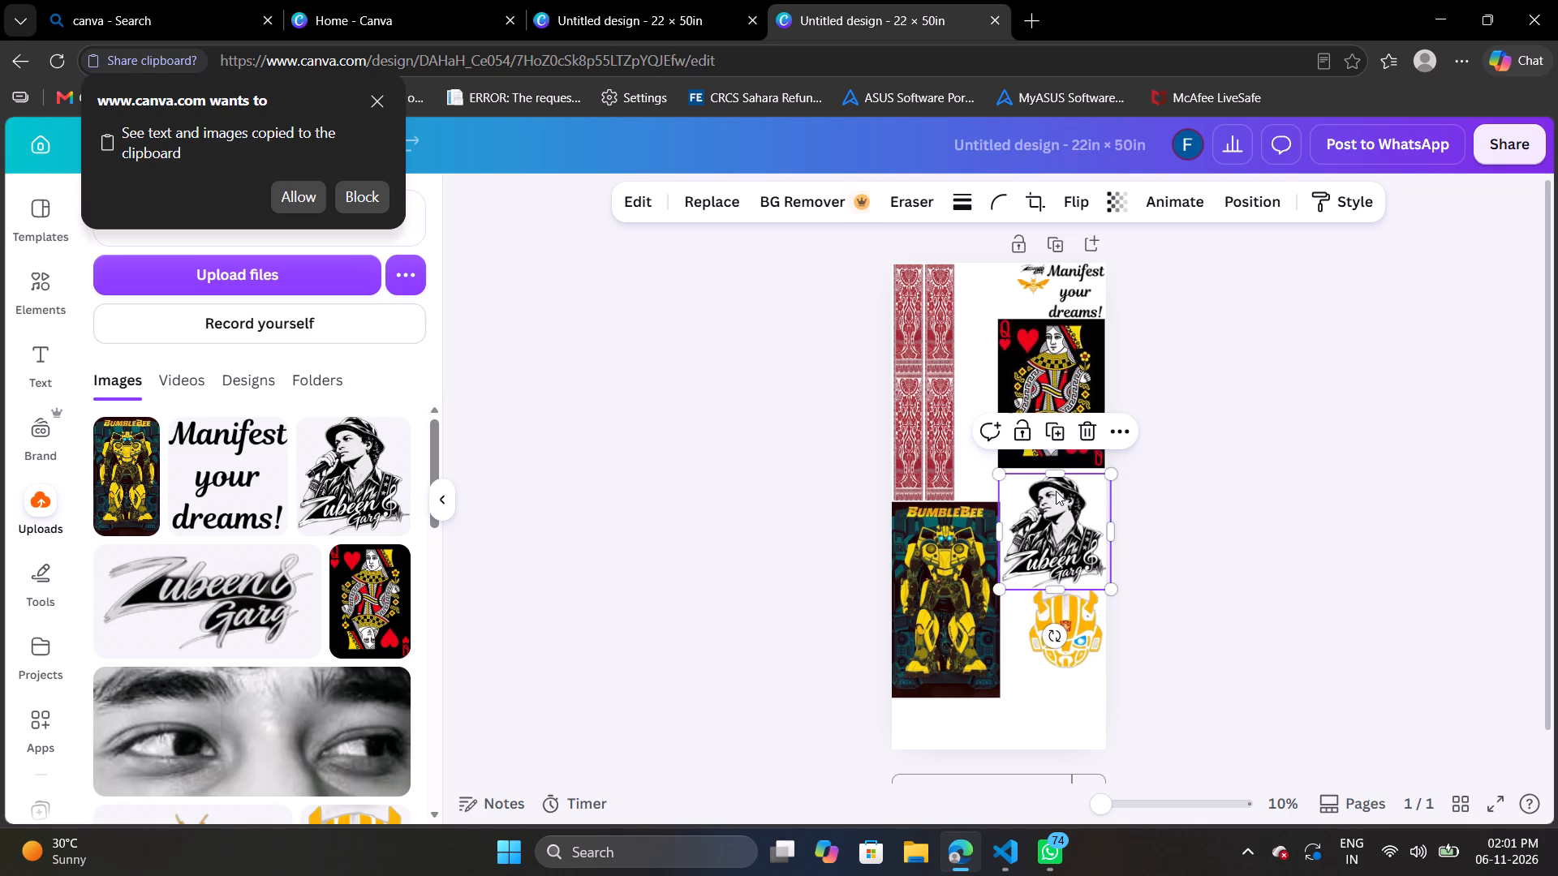
Move the yellow Bumblebee head straight down until its base sits nearly level with the Bumblebee poster's lower edge.
left_click(1055, 661)
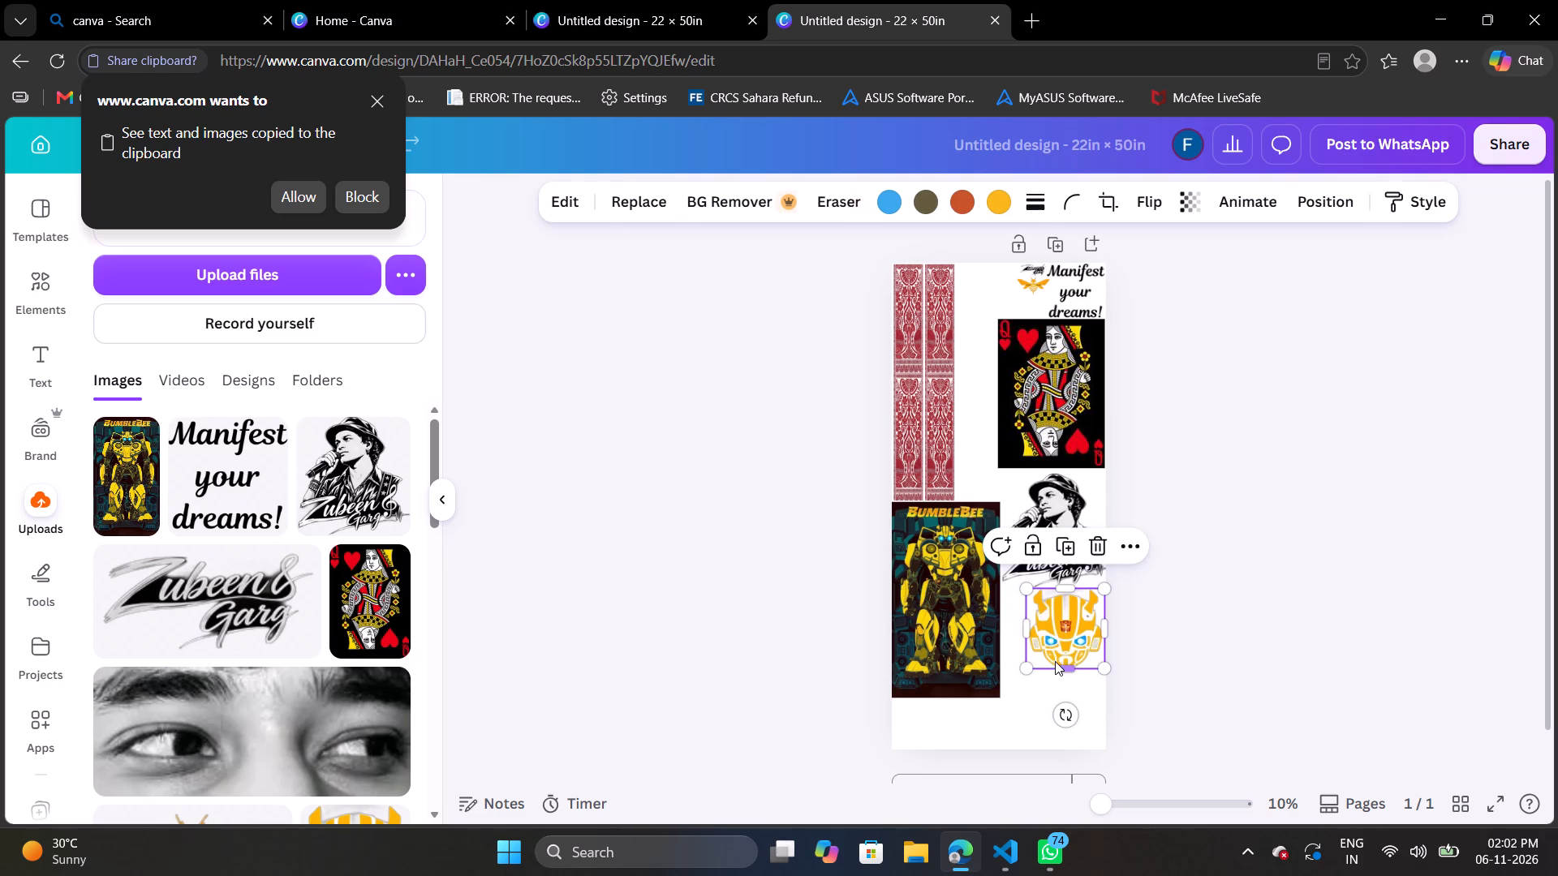
key("Down")
key("Down")
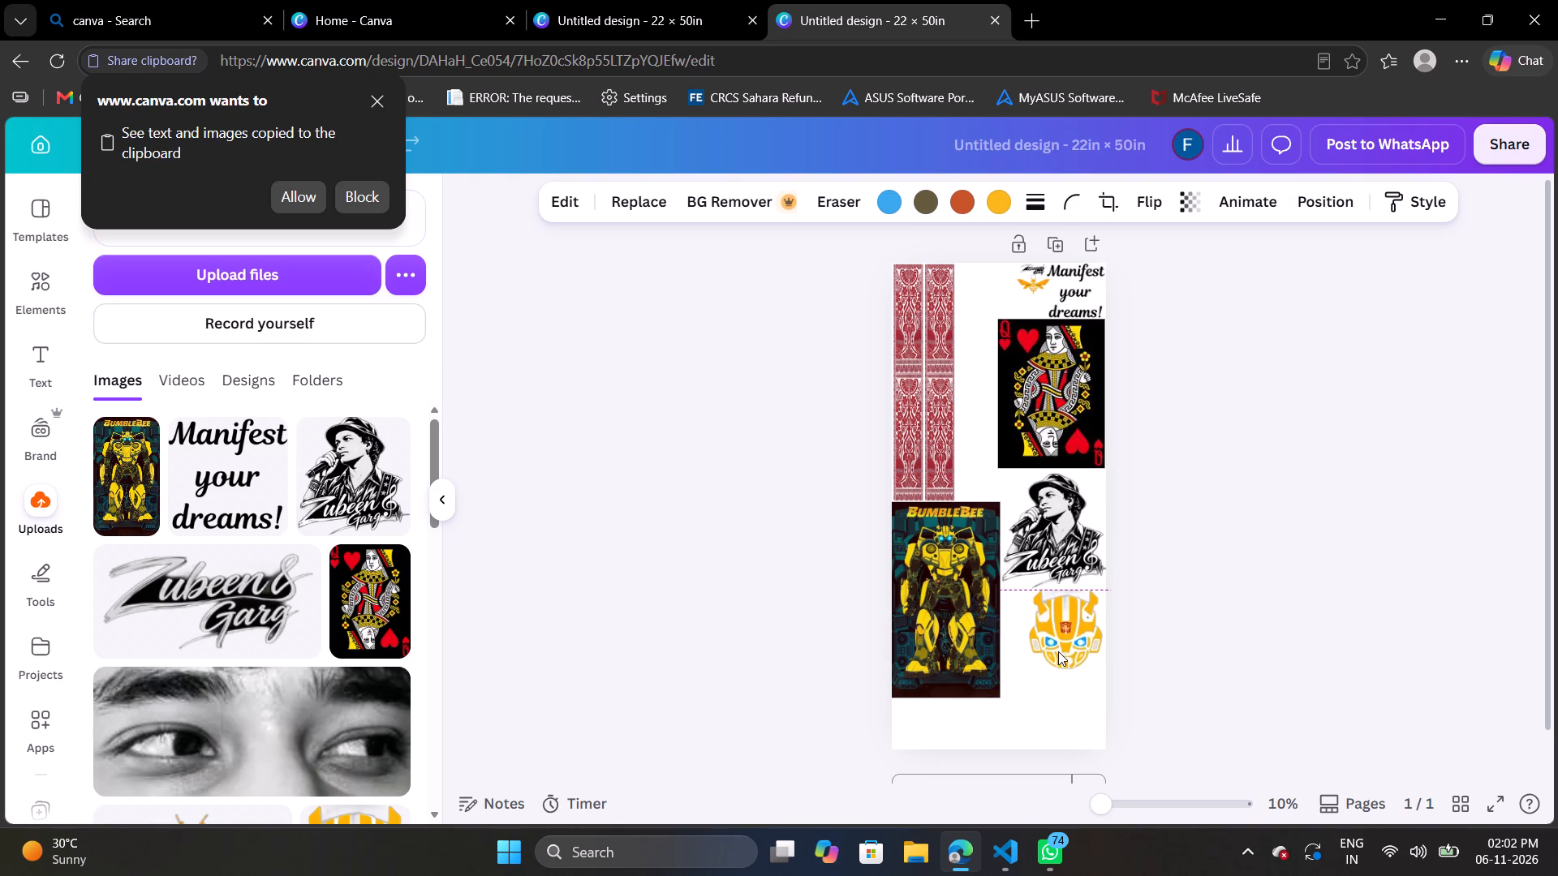
key("Down")
key("Down")
key("Down")
key("Down")
key("Down")
key("Down")
key("Down")
key("Down")
key("Down")
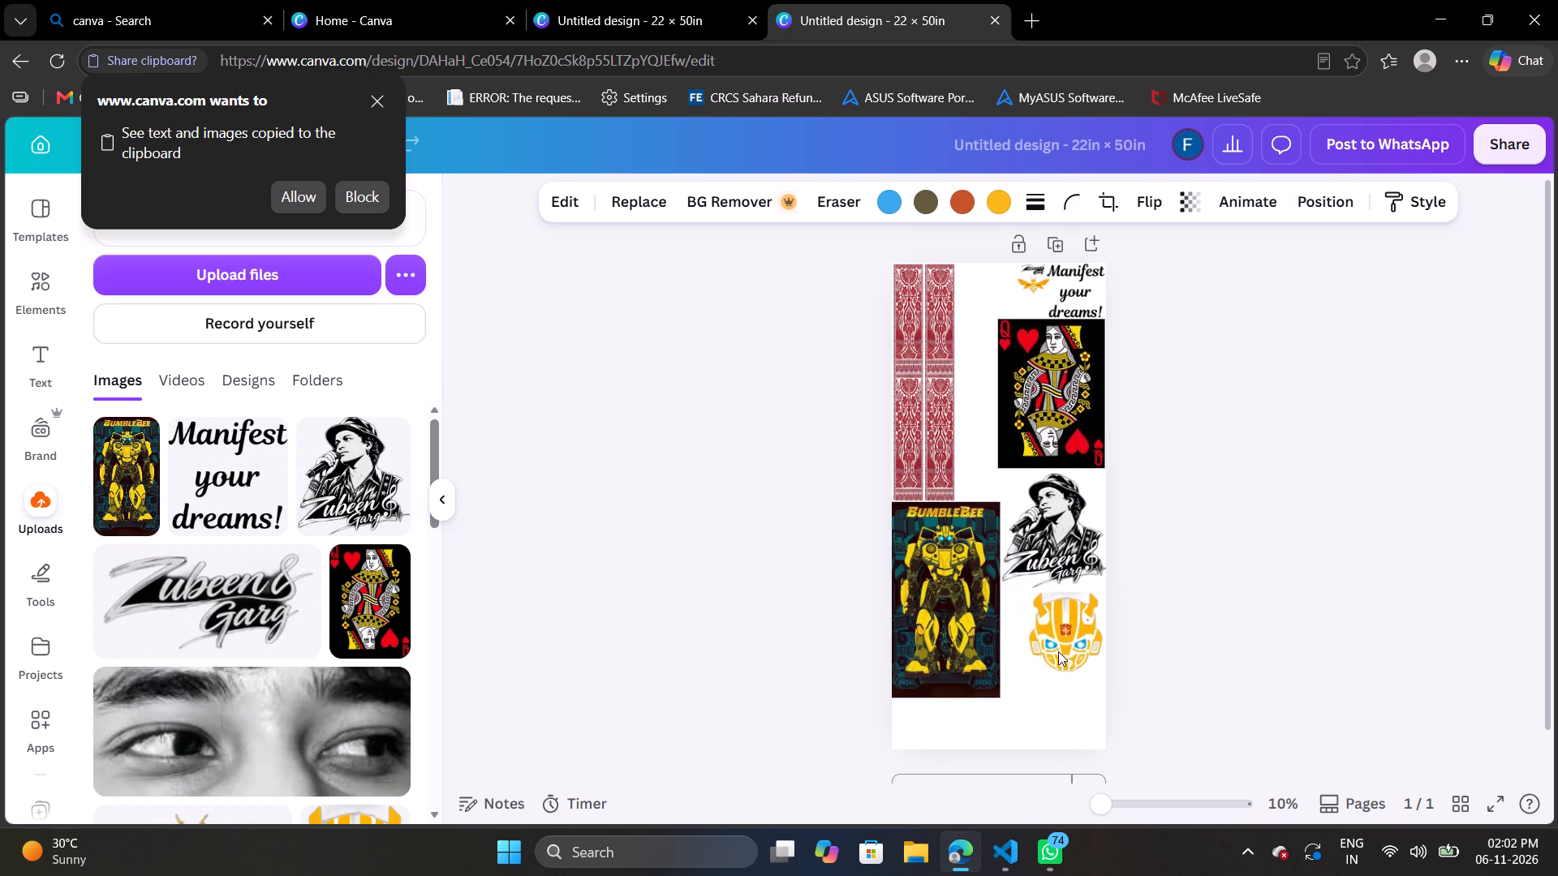
key("Down")
key("Down")
key("Down")
key("Down")
key("Down")
key("Down")
key("Down")
key("Down")
key("Down")
key("Down")
key("Down")
key("Down")
key("Down")
key("Down")
key("Down")
key("Down")
key("Down")
key("Down")
key("Down")
key("Down")
key("Down")
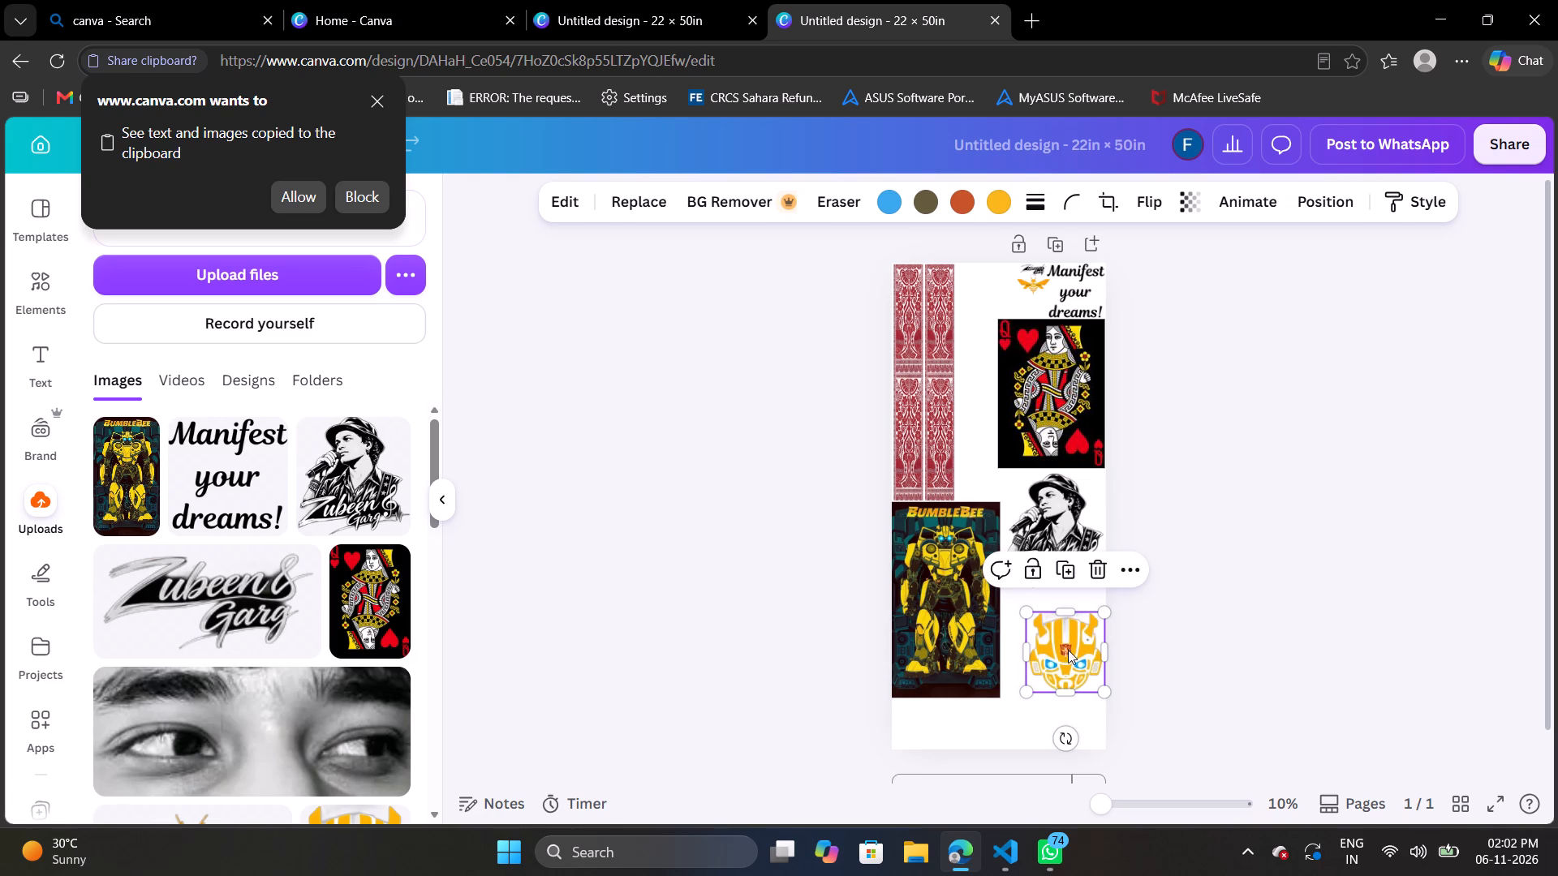
Move the Zubeen Garg portrait straight down to sit just above the yellow Bumblebee head, leaving open space beneath the queen card.
left_click(1081, 521)
key("Down")
key("Down")
key("Down")
key("Down")
key("Down")
key("Down")
key("Down")
key("Down")
key("Down")
key("Down")
key("Down")
key("Down")
key("Down")
key("Down")
key("Down")
key("Down")
key("Down")
key("Down")
key("Down")
key("Down")
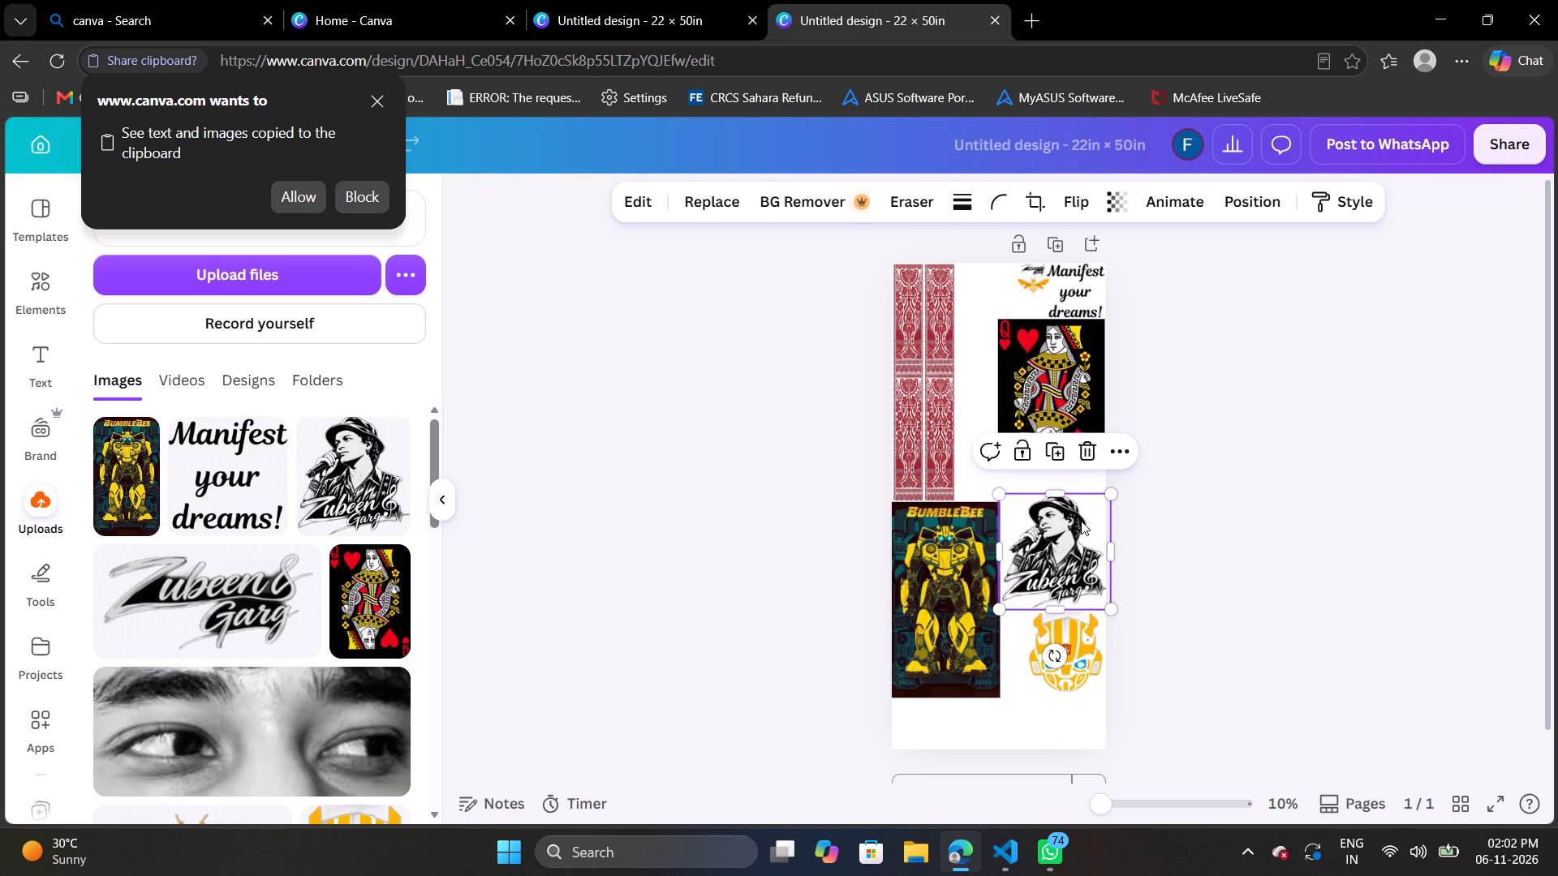
left_click(975, 326)
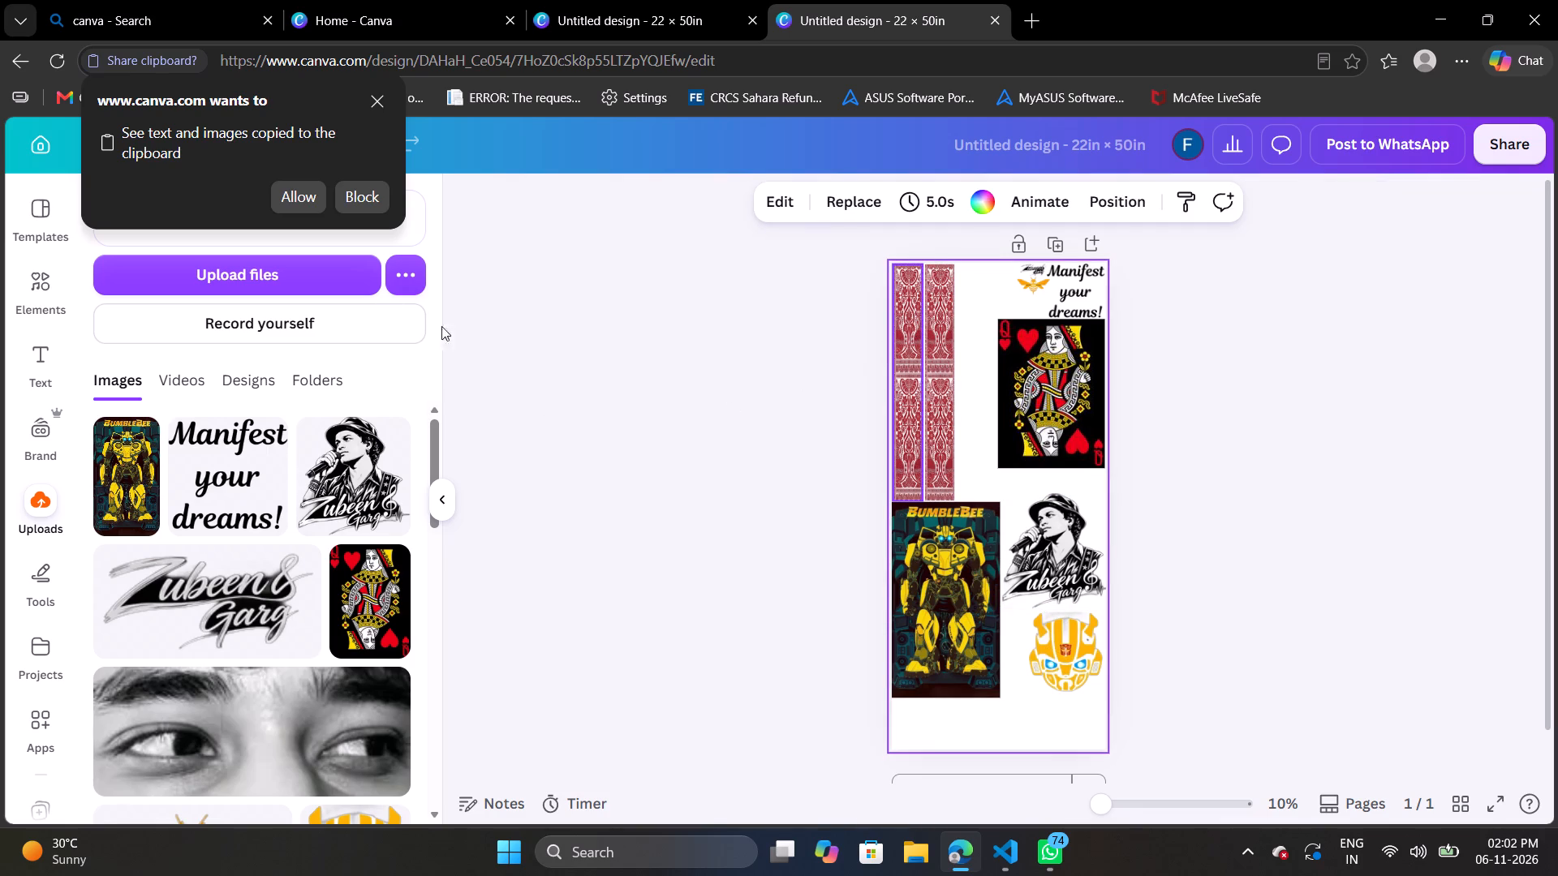
Upload the PNG file 4b8ecd02-7f69-4fa4-beea-5d308ce21673 from Downloads.
scroll(276, 470, "down", 2)
scroll(284, 463, "up", 4)
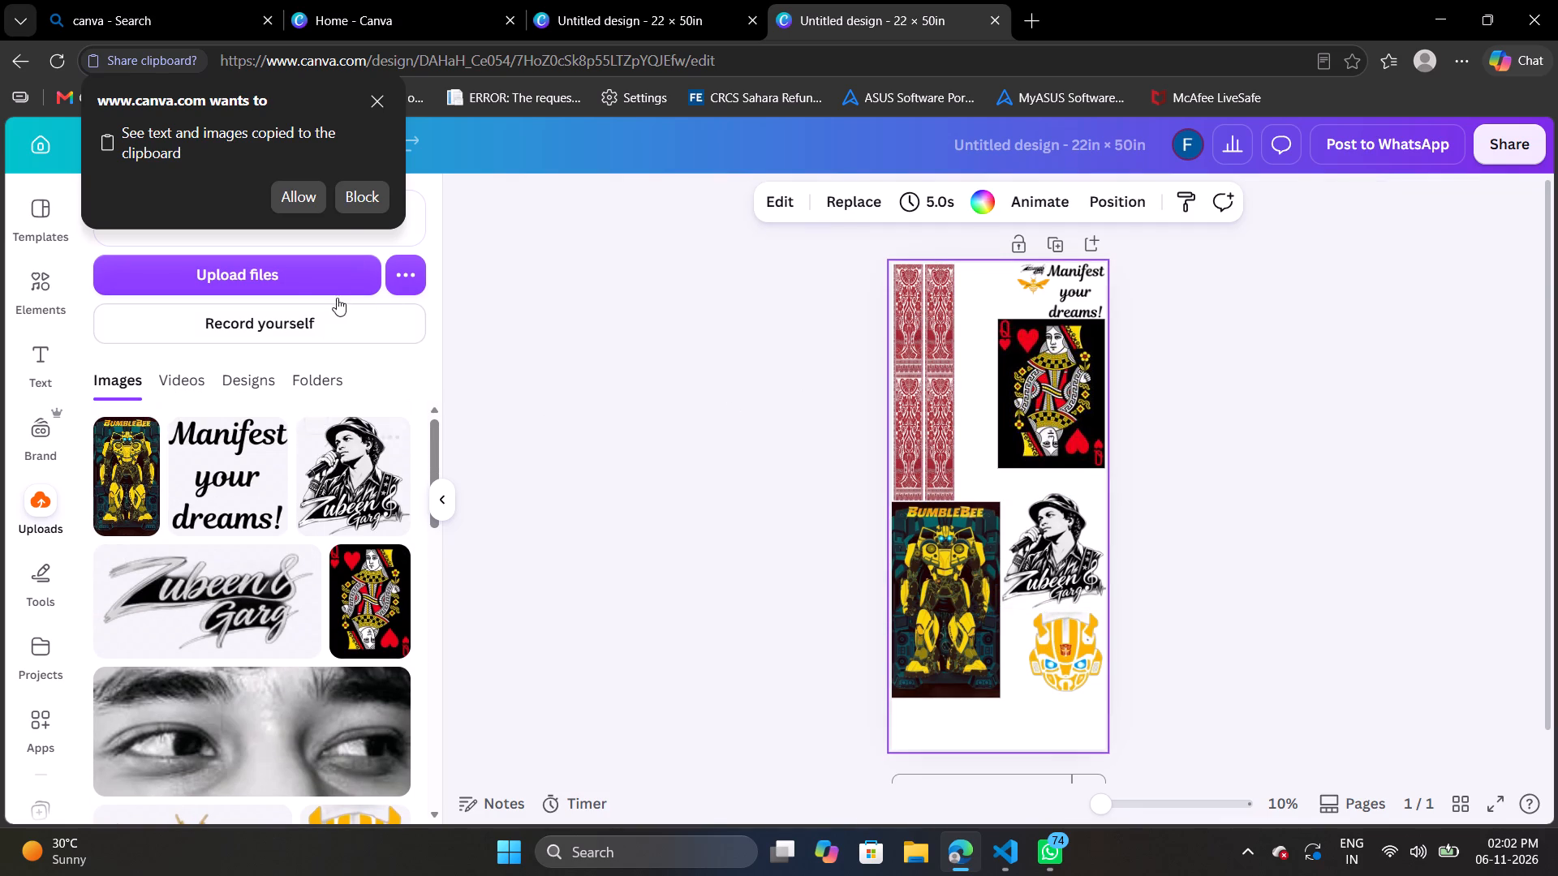
left_click(325, 280)
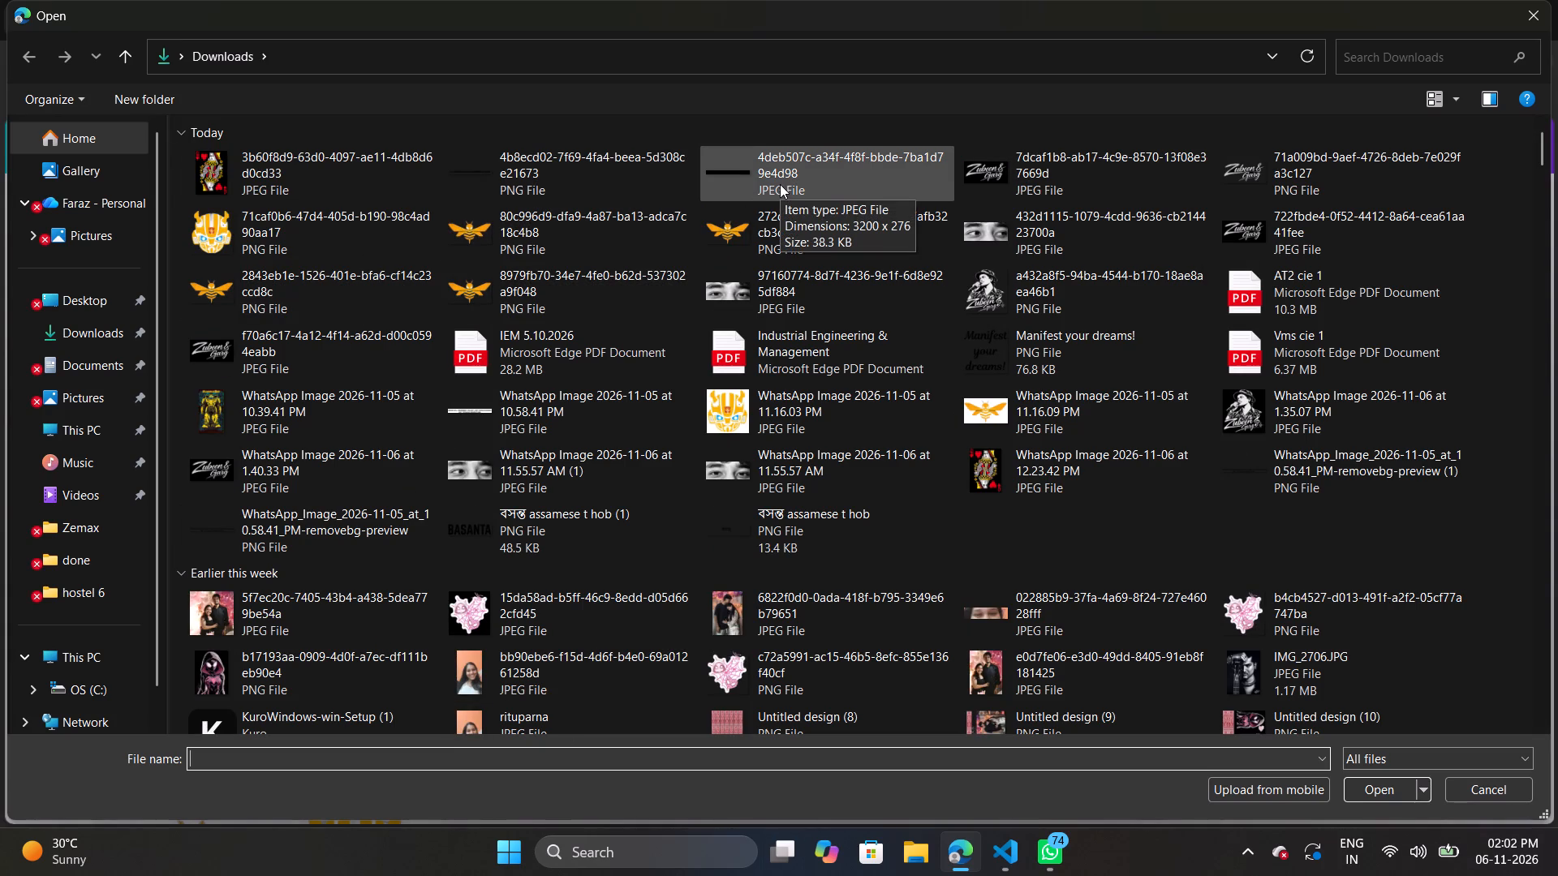
left_click(615, 178)
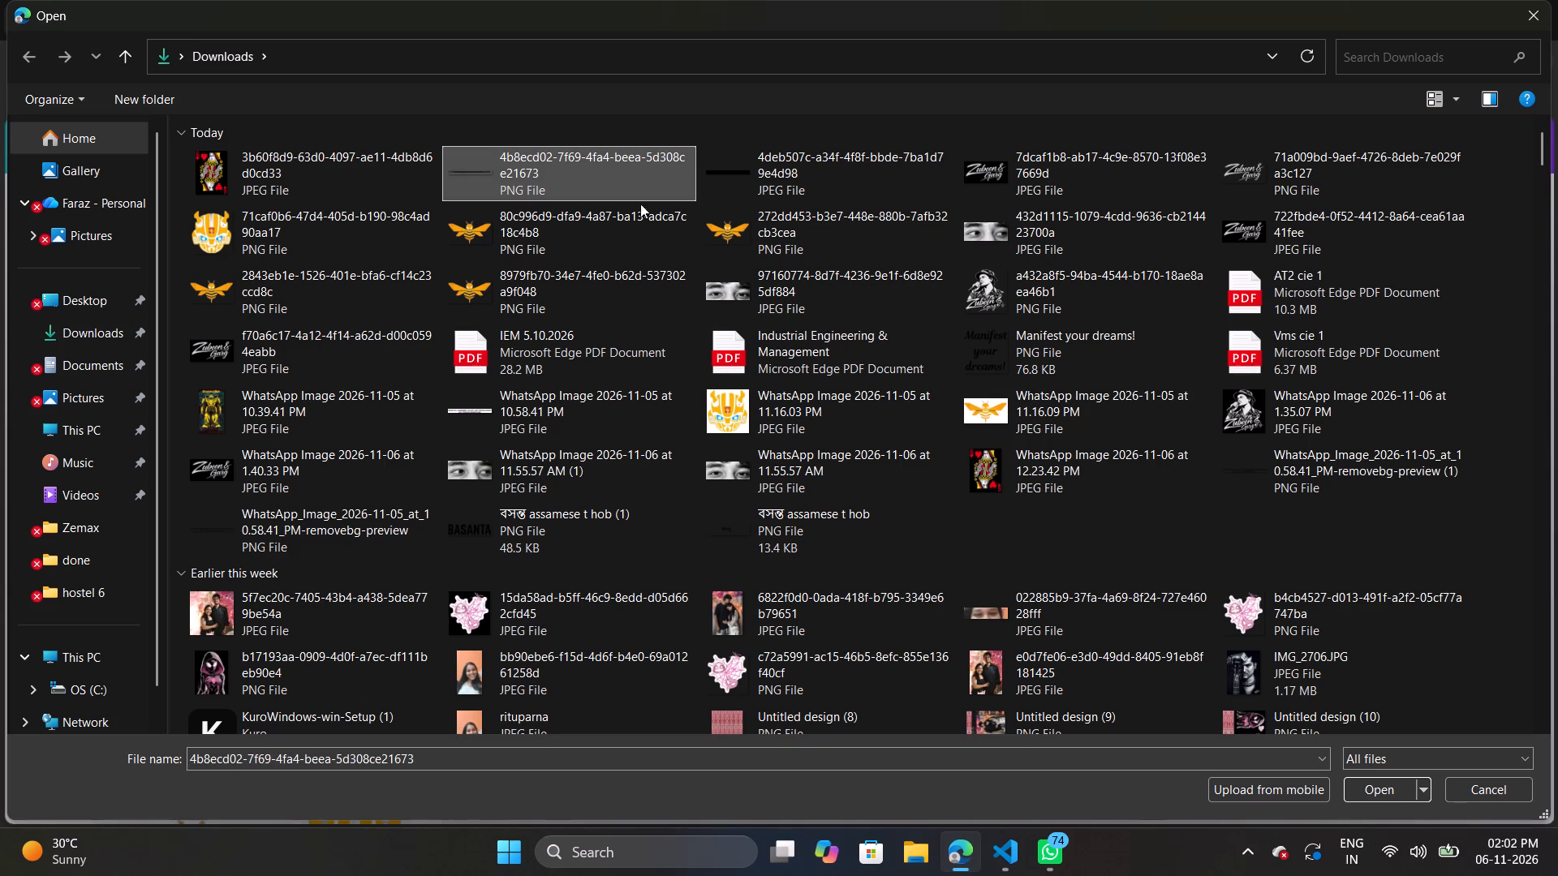
left_click(1381, 788)
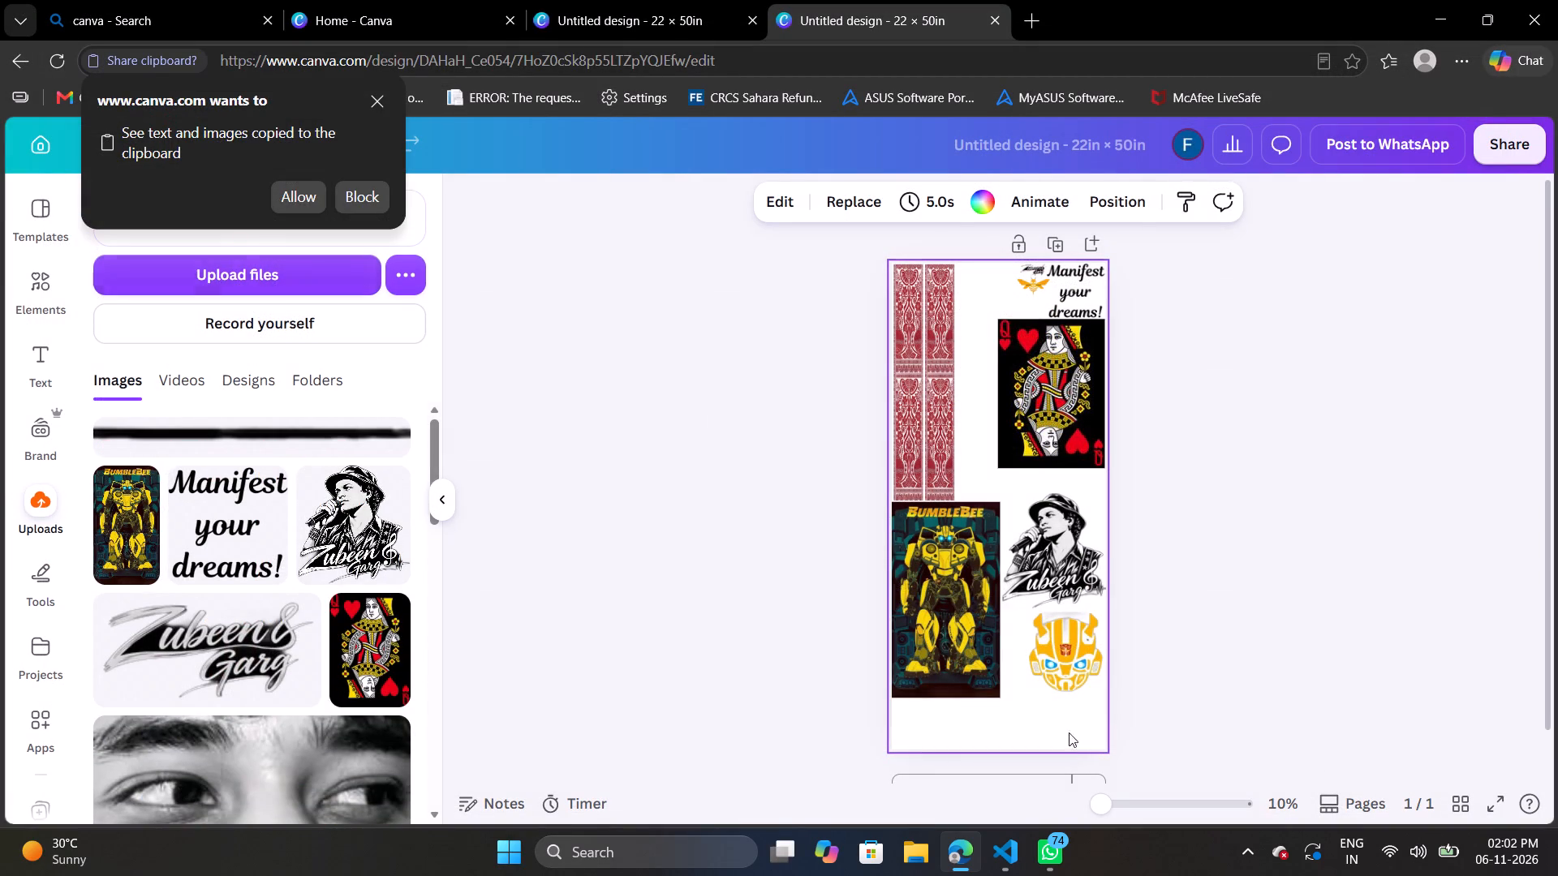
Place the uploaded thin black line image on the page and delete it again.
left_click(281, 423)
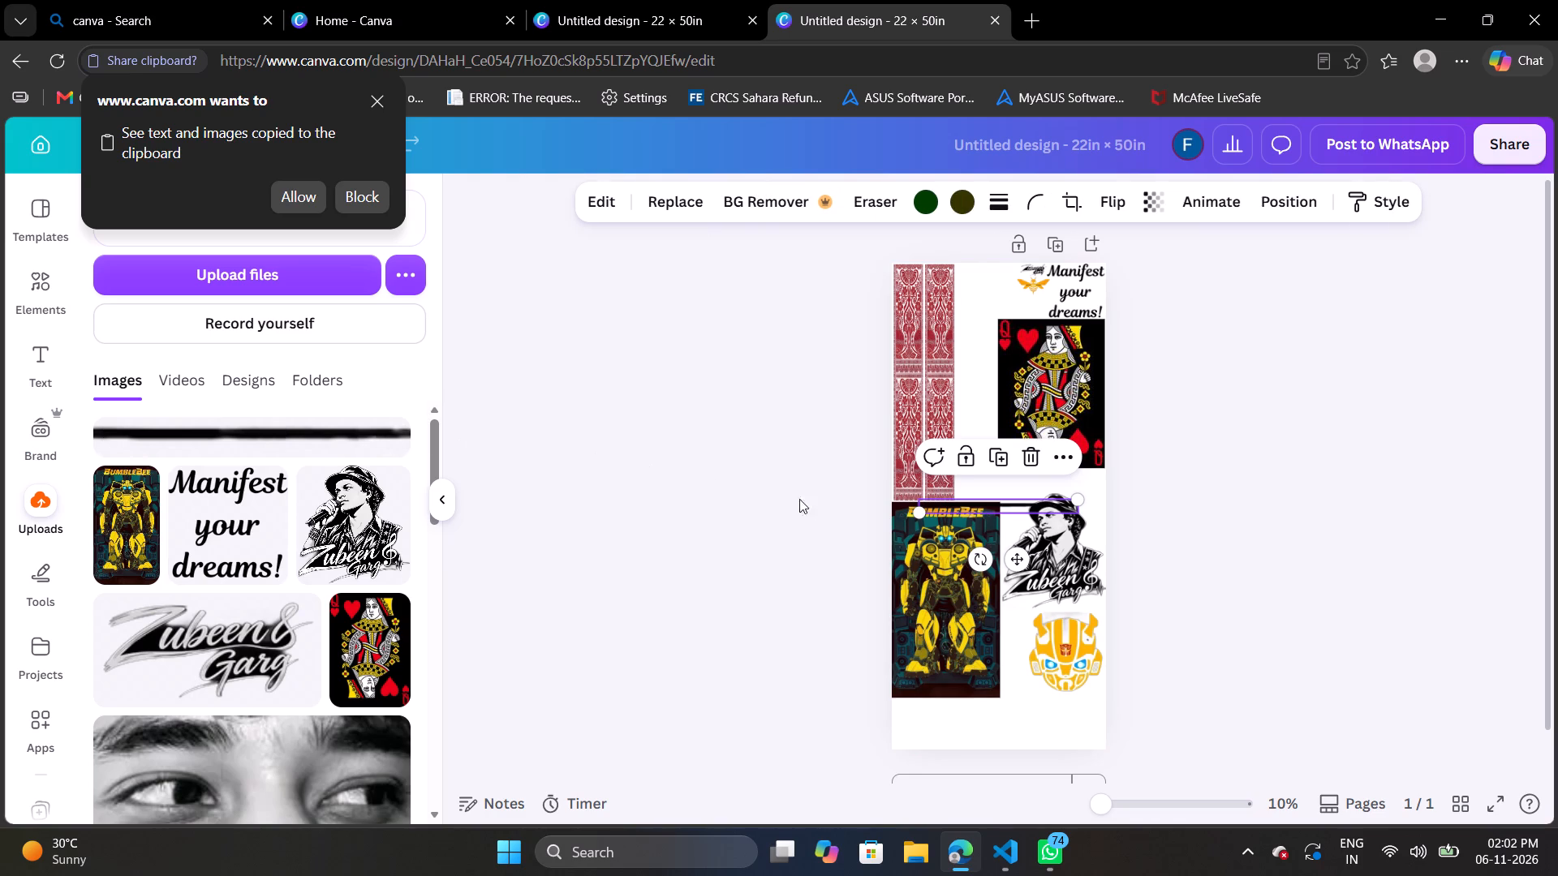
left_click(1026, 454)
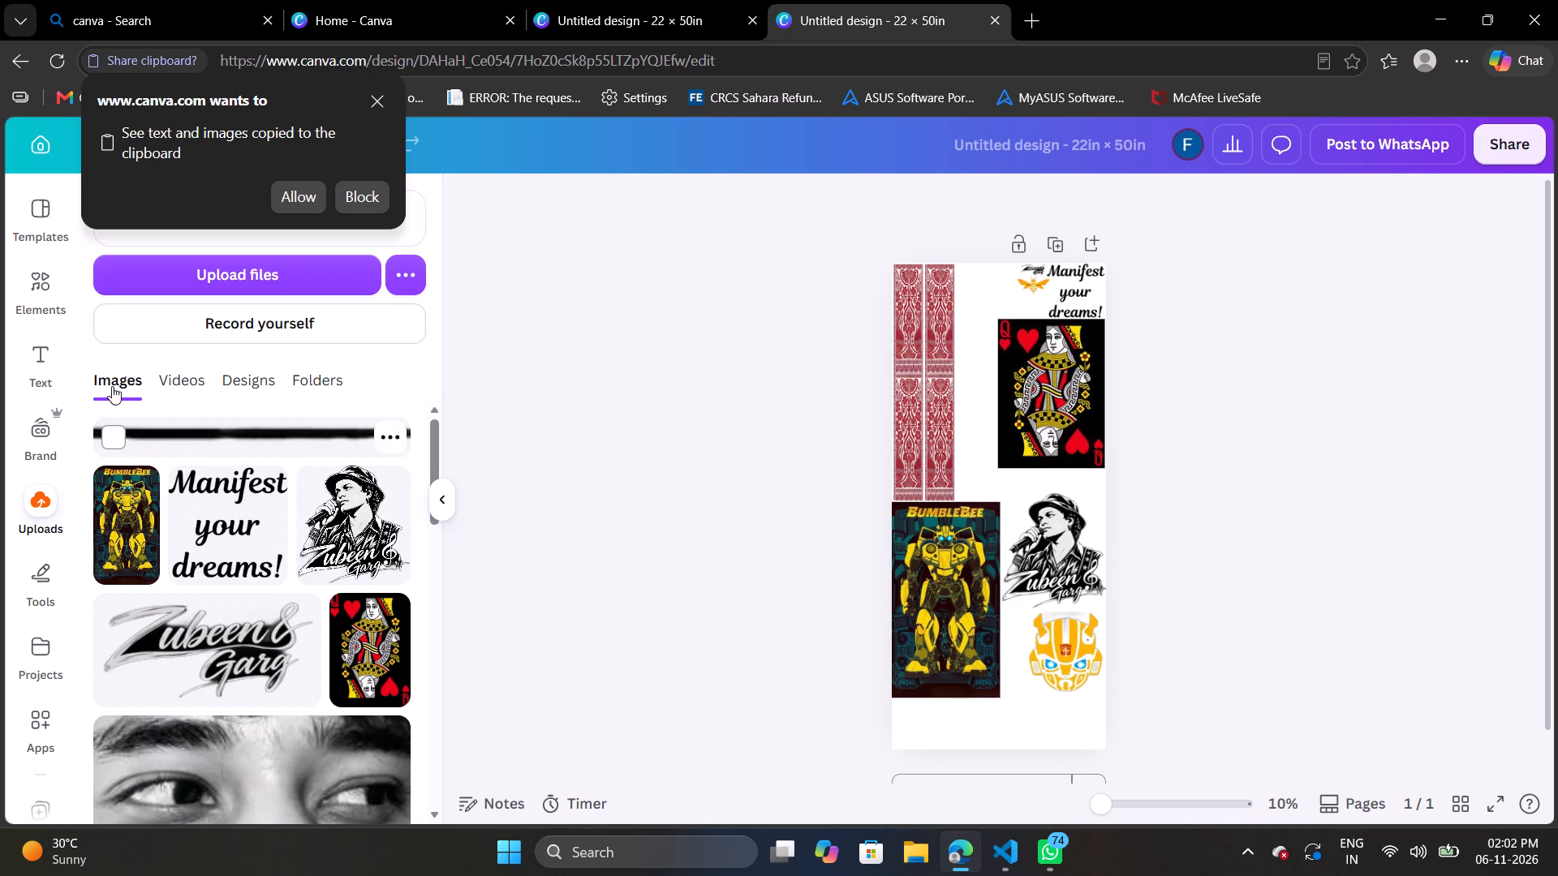
Check the Downloads images in File Explorer and upload the PNG WhatsApp_Image_2026-11-05_at_10.58.41_PM-removebg-preview (1).
left_click(290, 274)
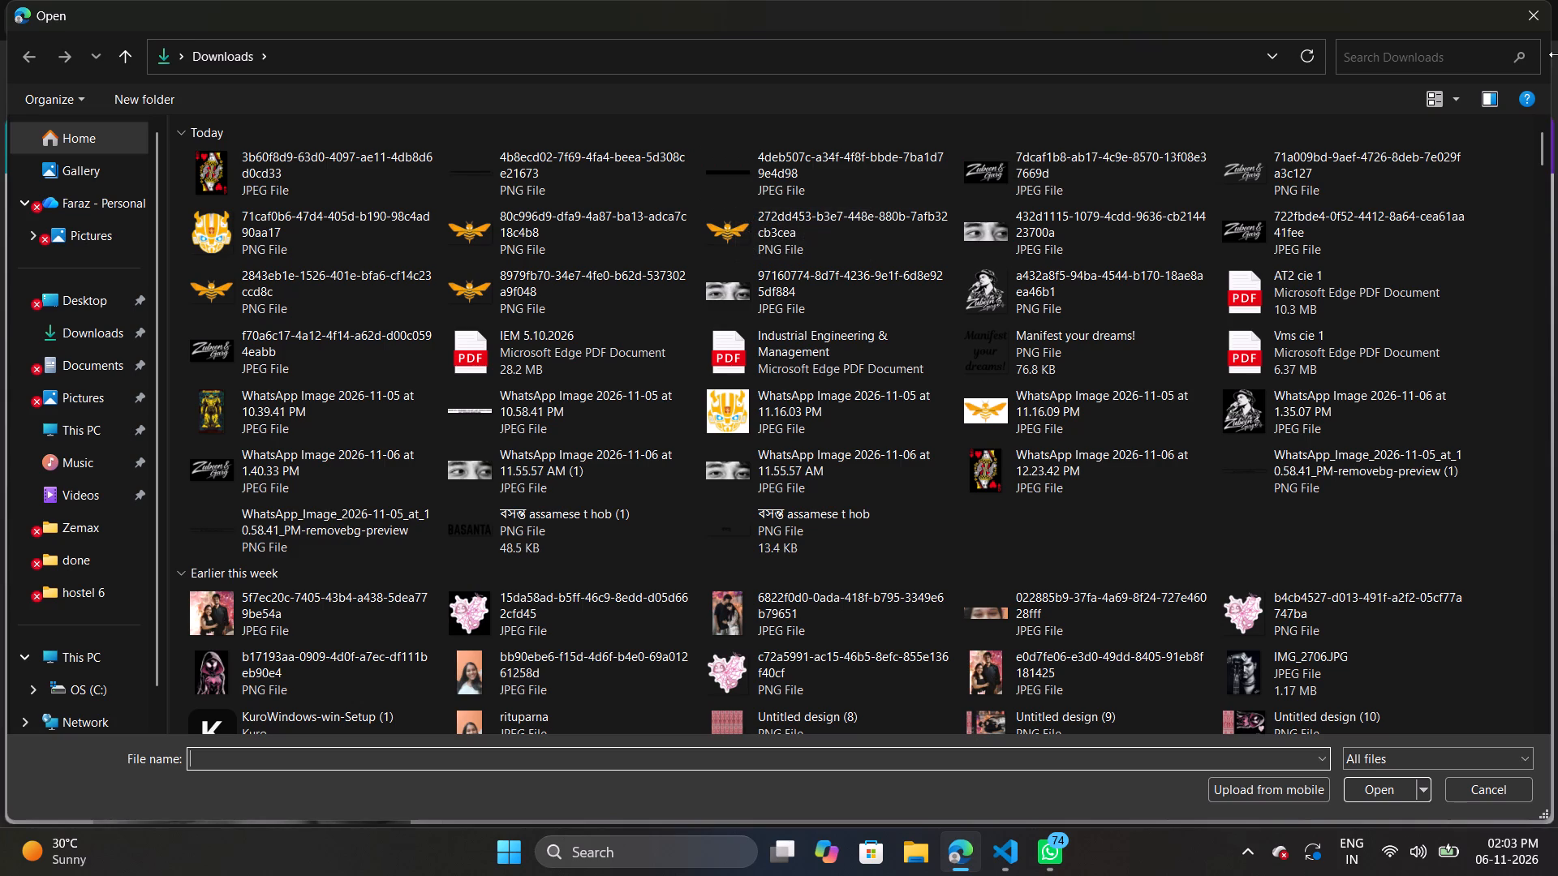
left_click(1550, 16)
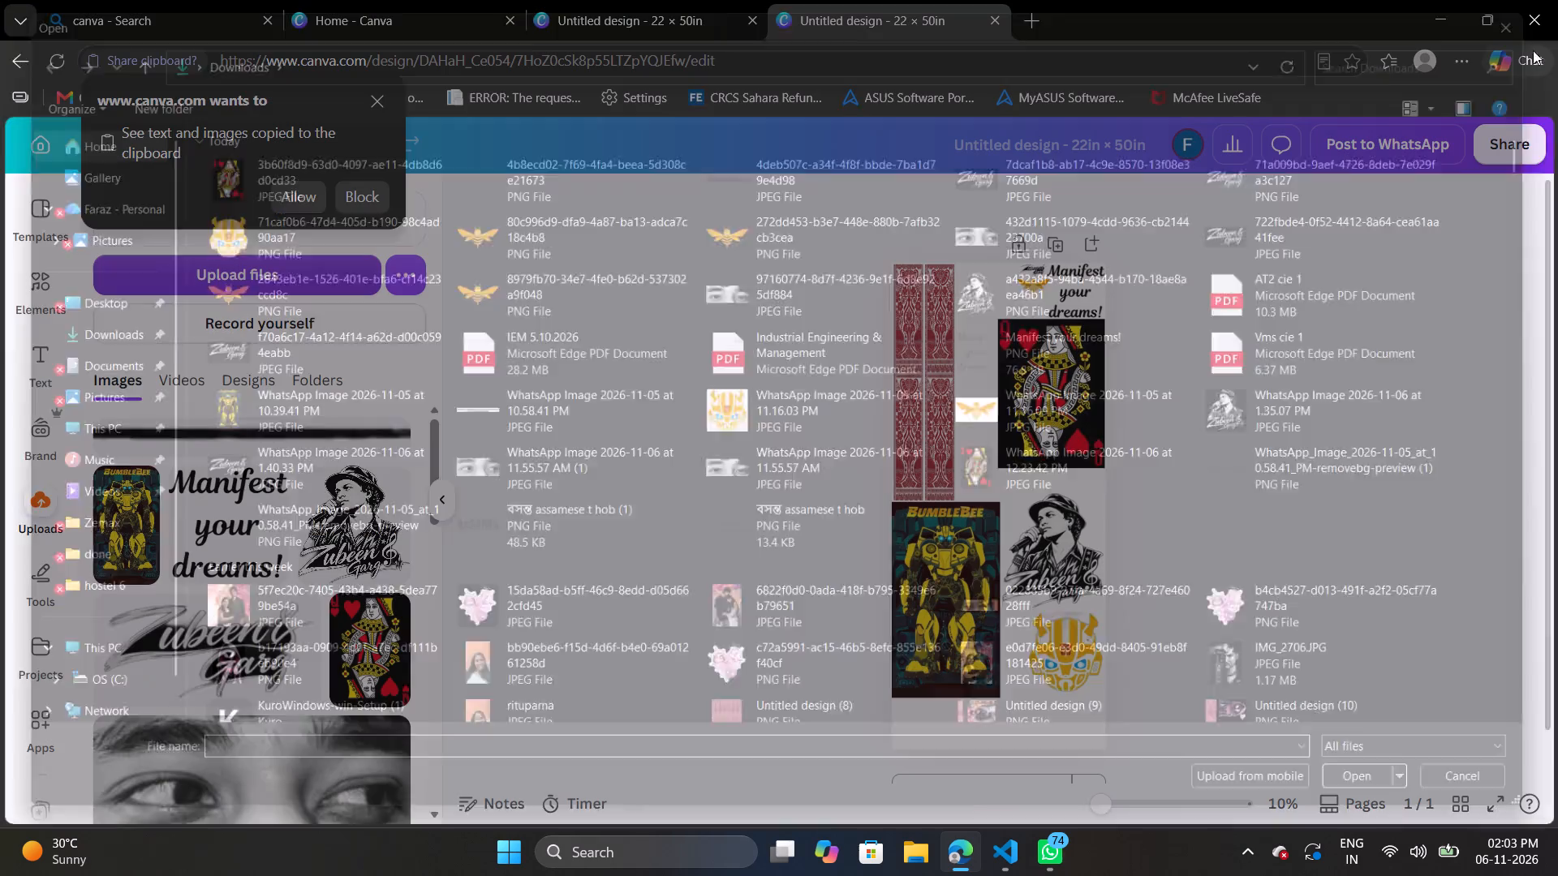
double_click(919, 860)
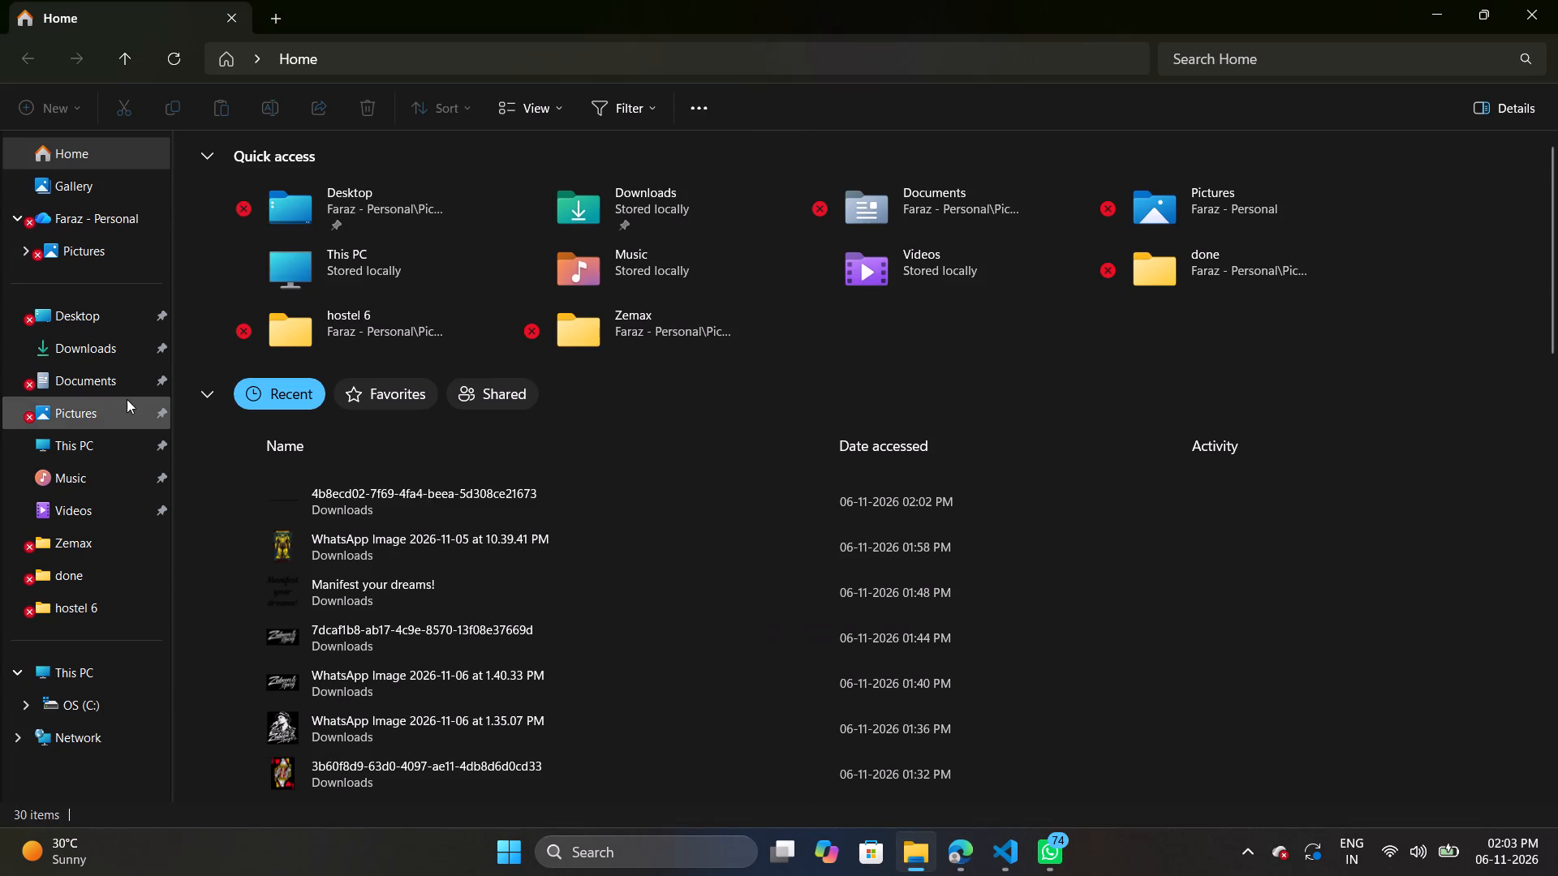
left_click(119, 354)
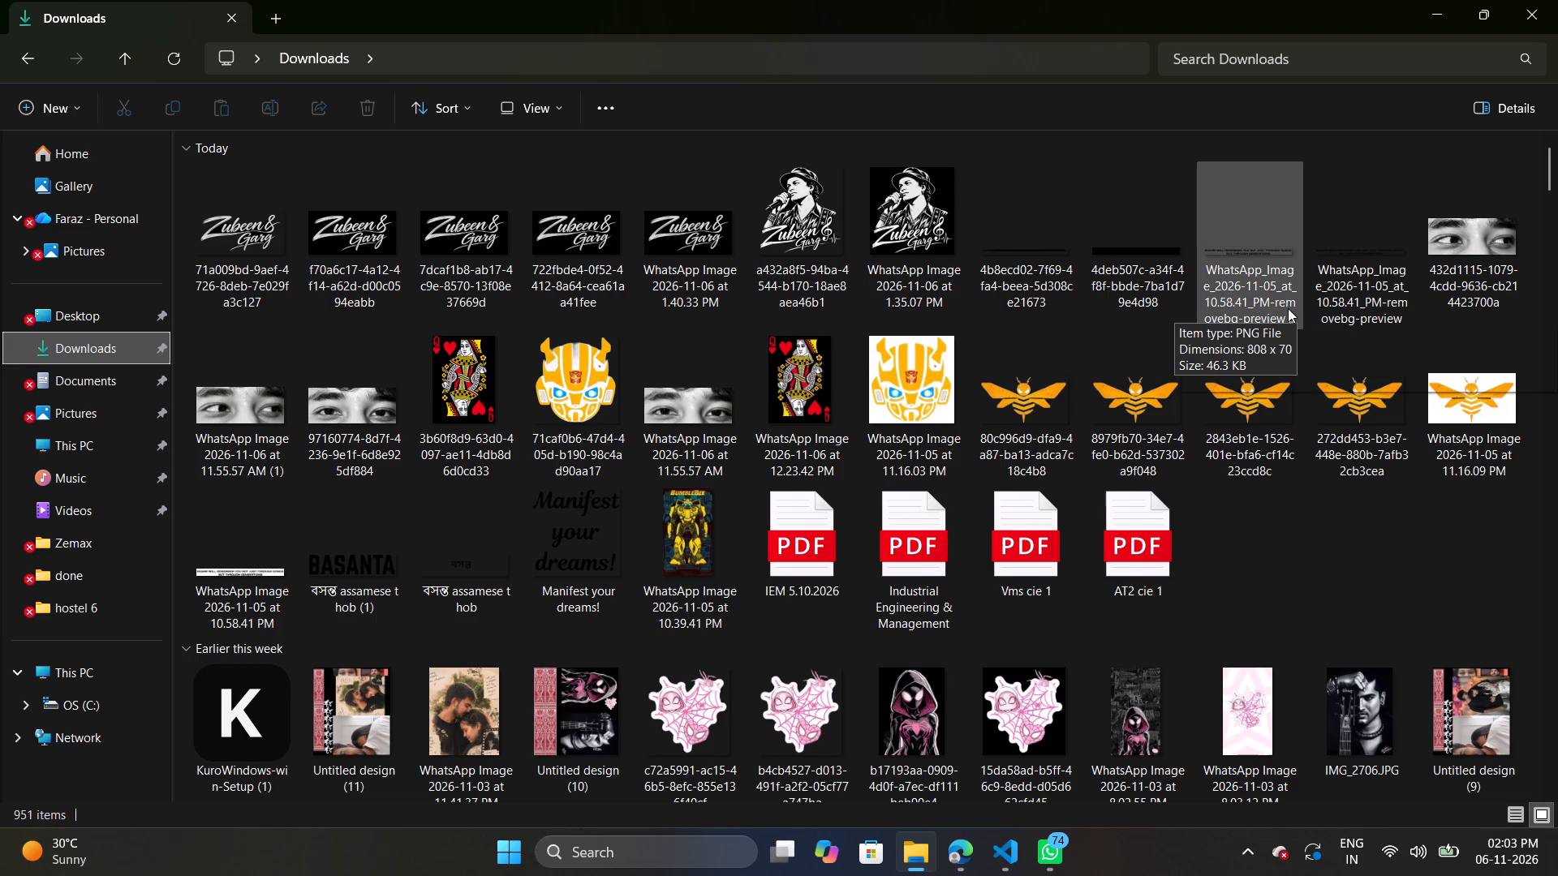
left_click(961, 844)
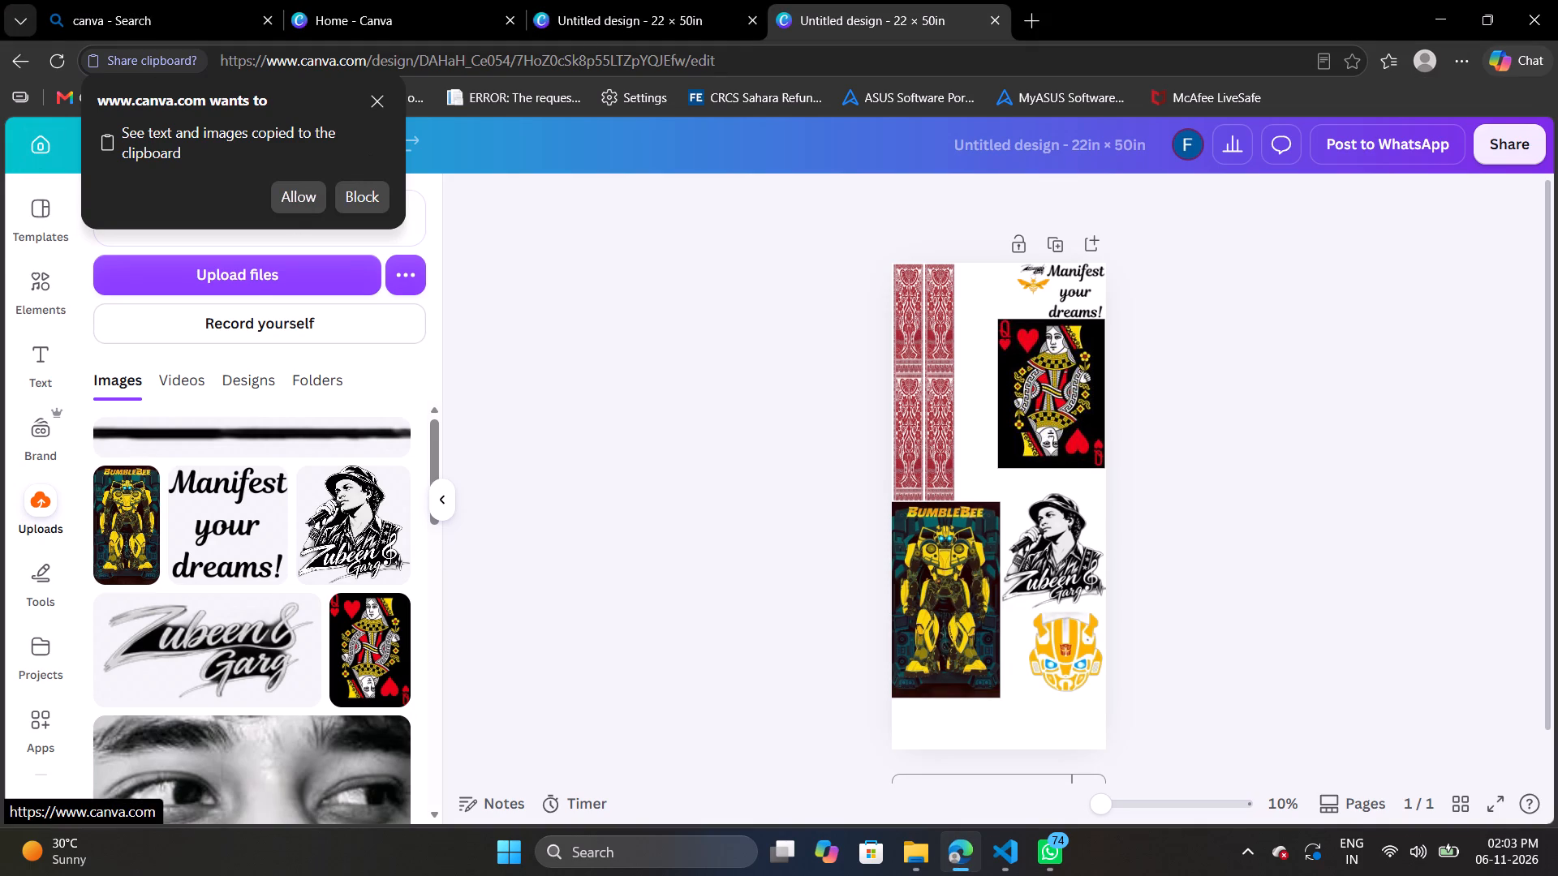
left_click(277, 262)
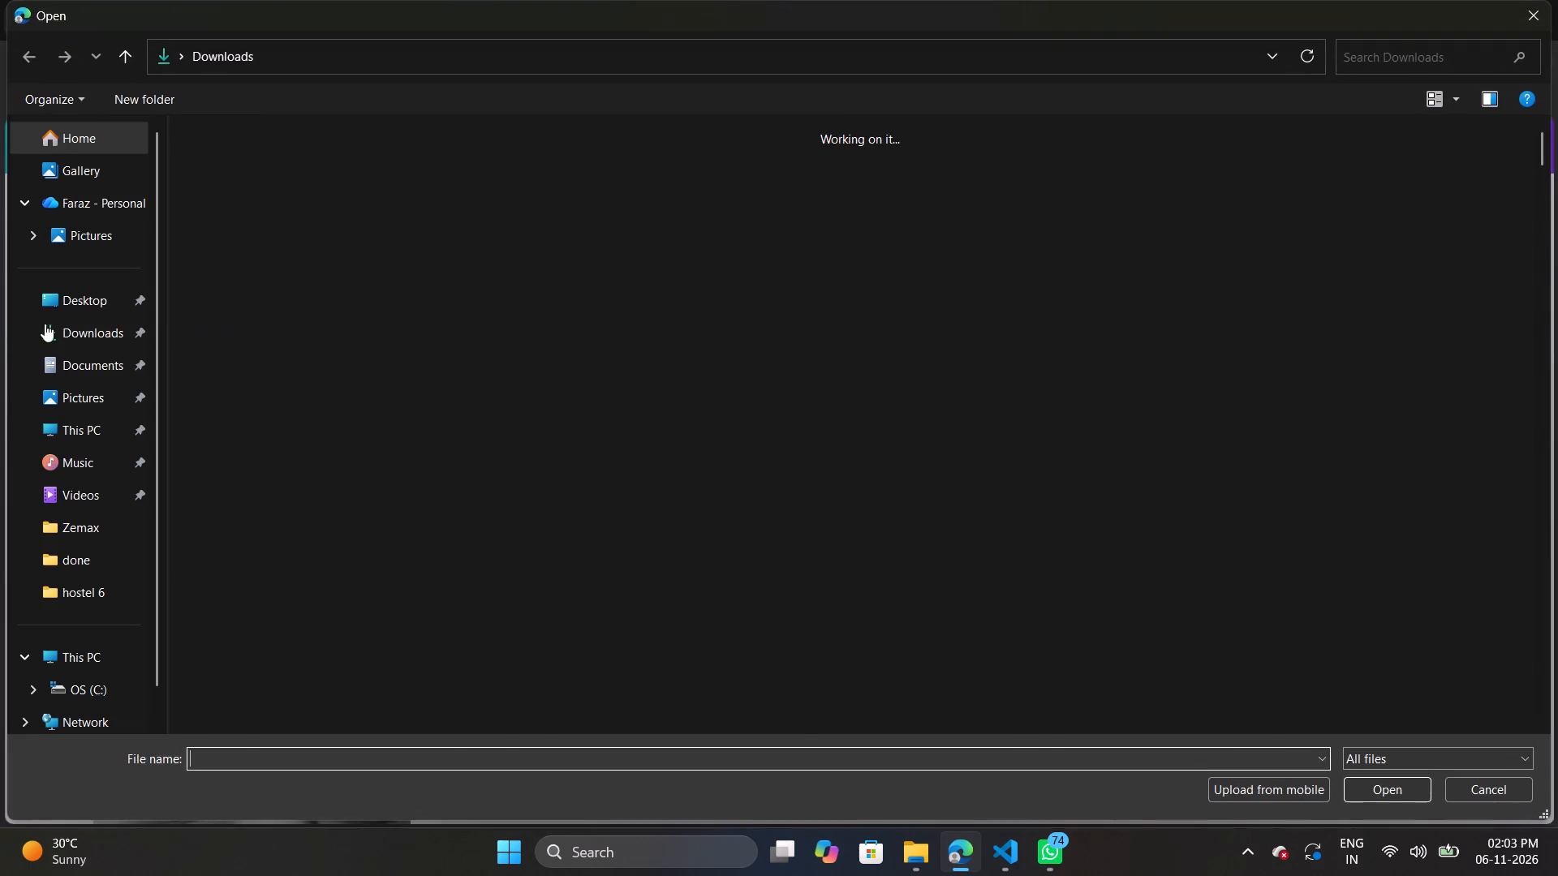
left_click(93, 337)
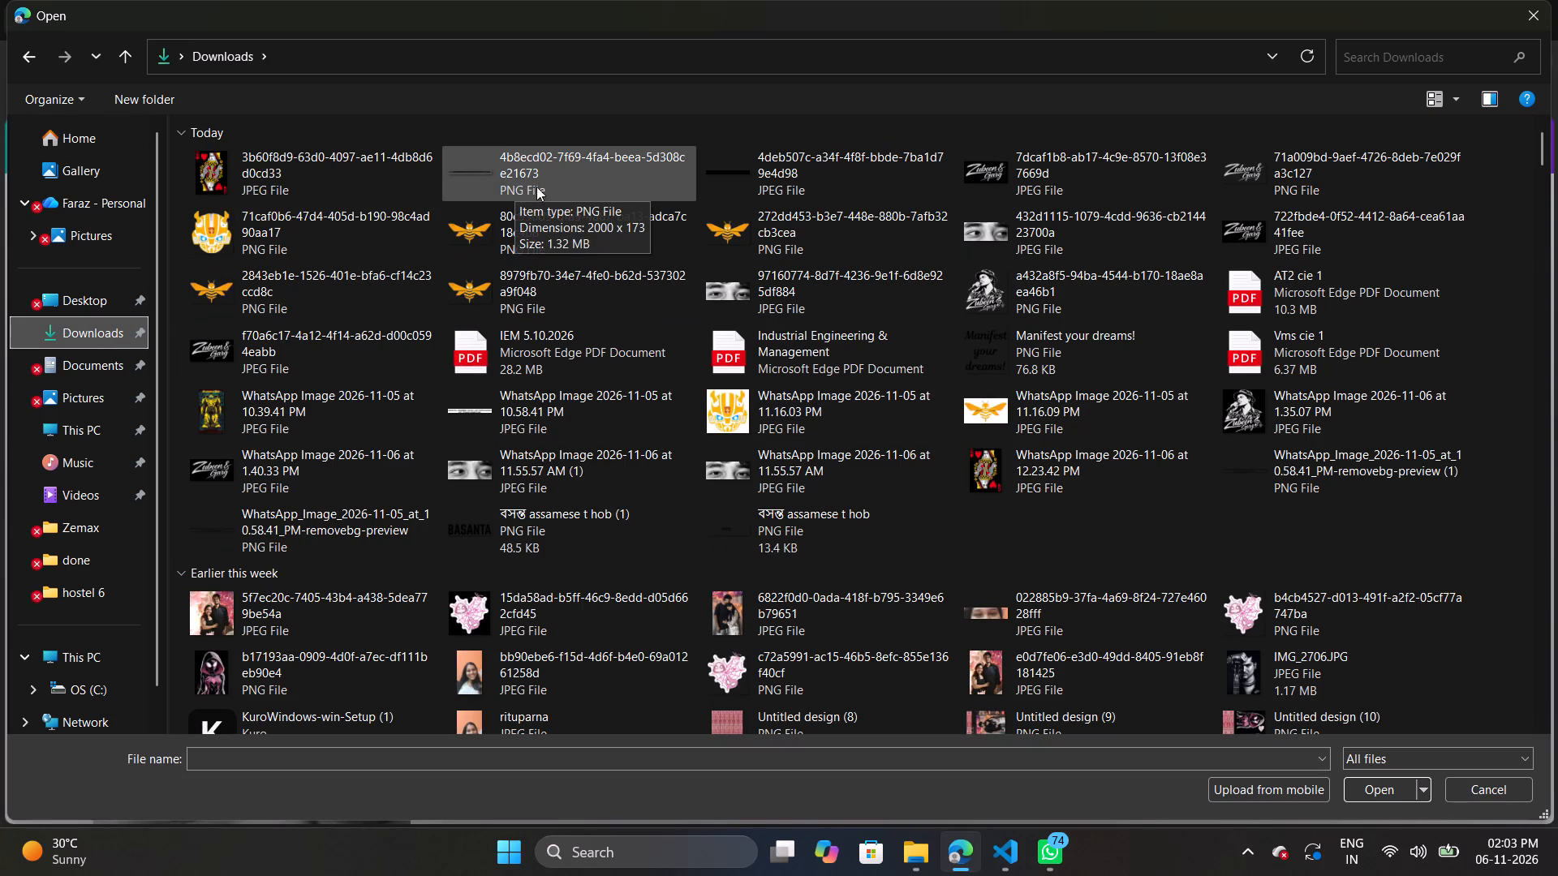
left_click(1291, 479)
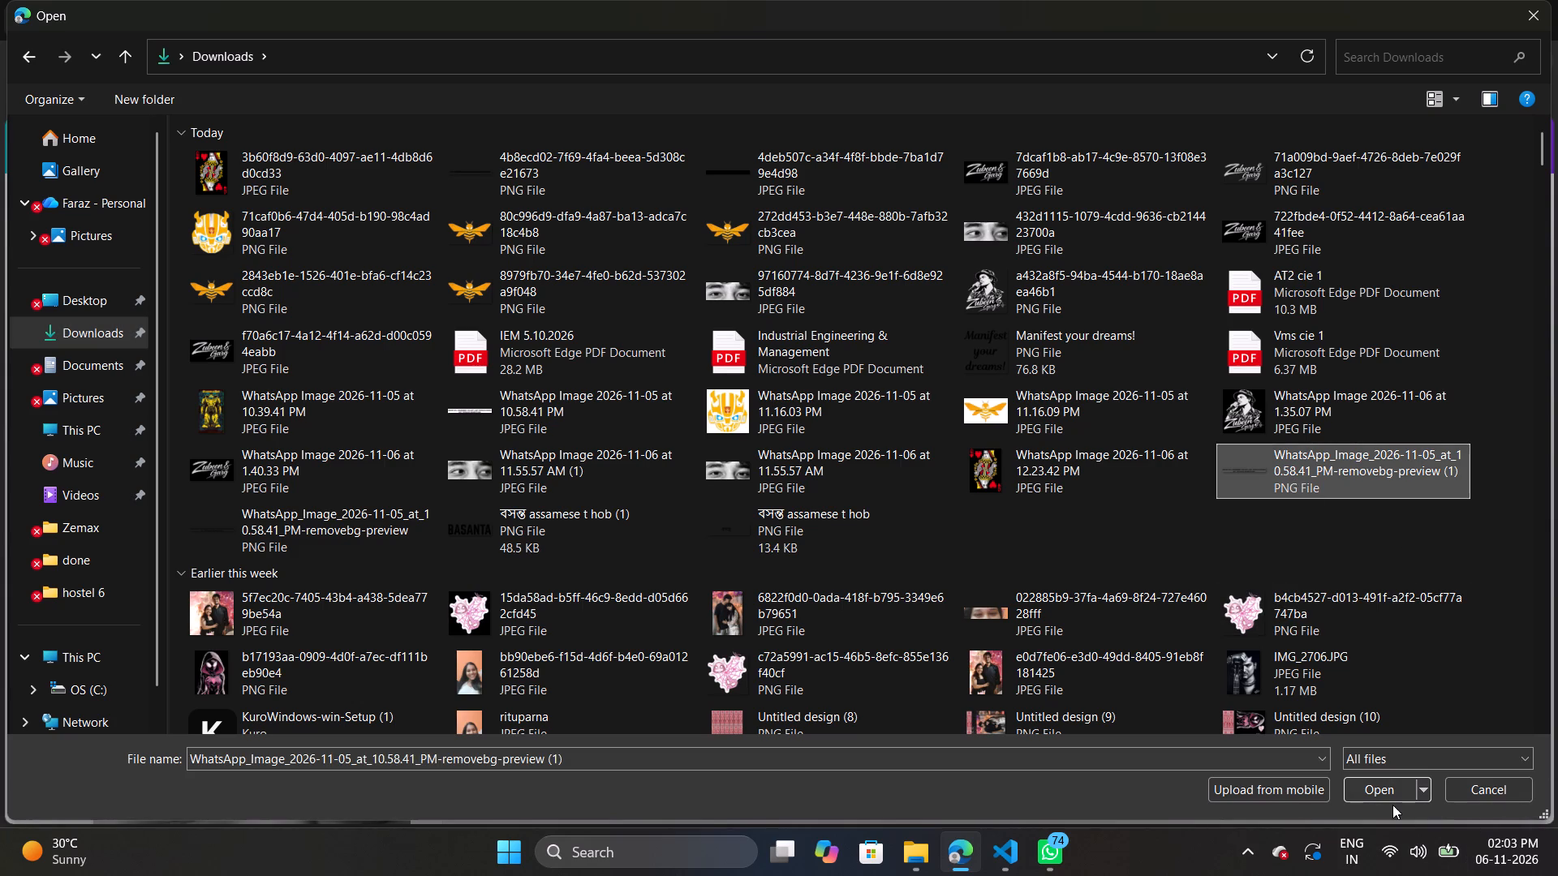
left_click(1383, 784)
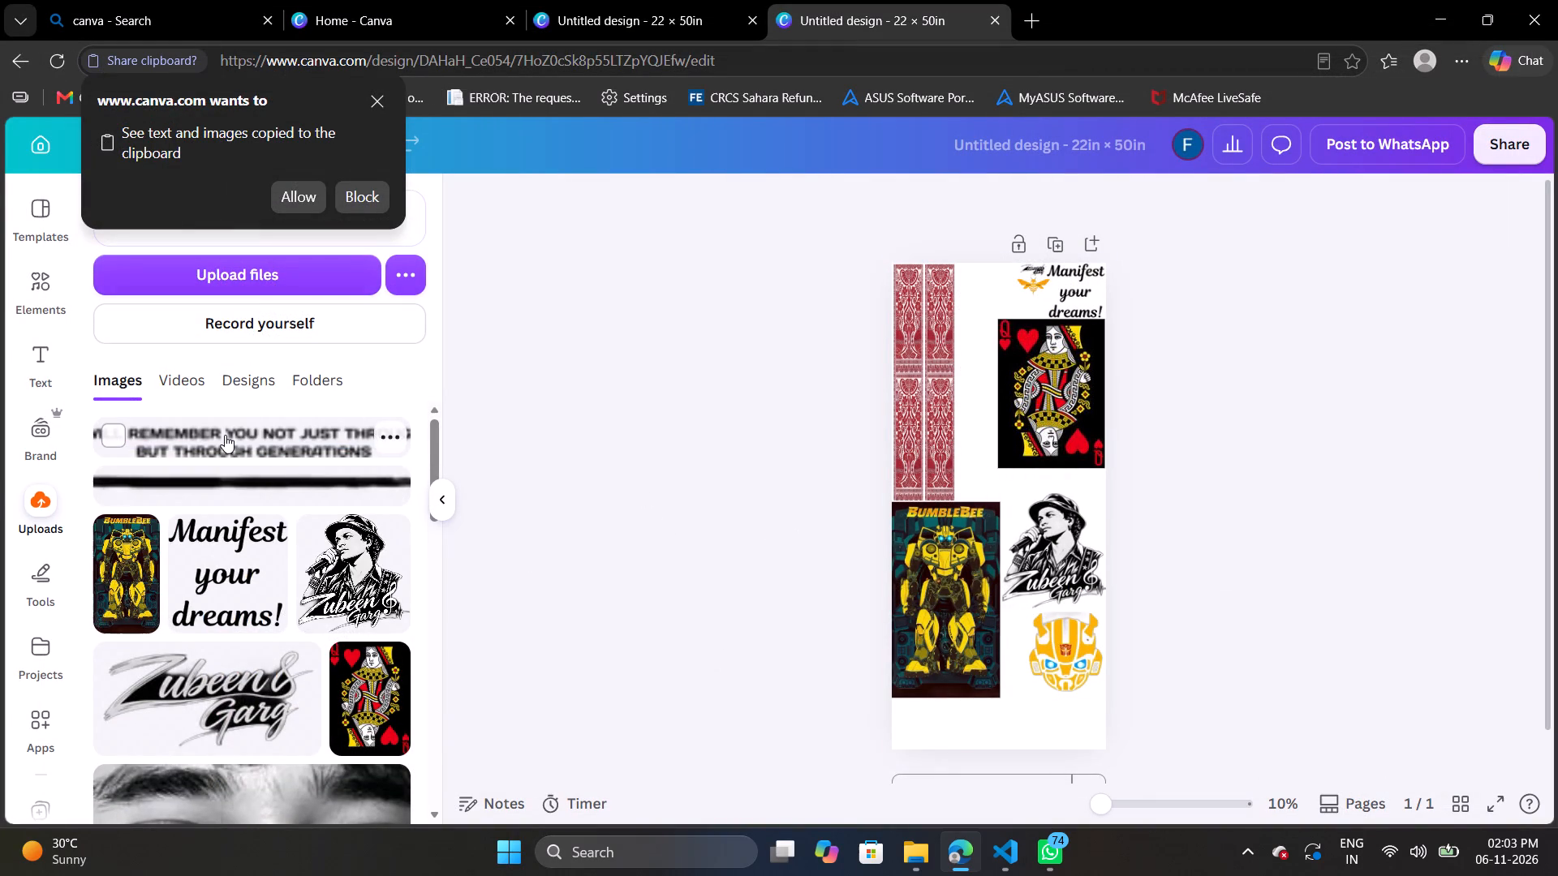
Add the uploaded "Assam will remember you not just through songs but through generations" caption image to the page.
left_click_drag(222, 440, 253, 422)
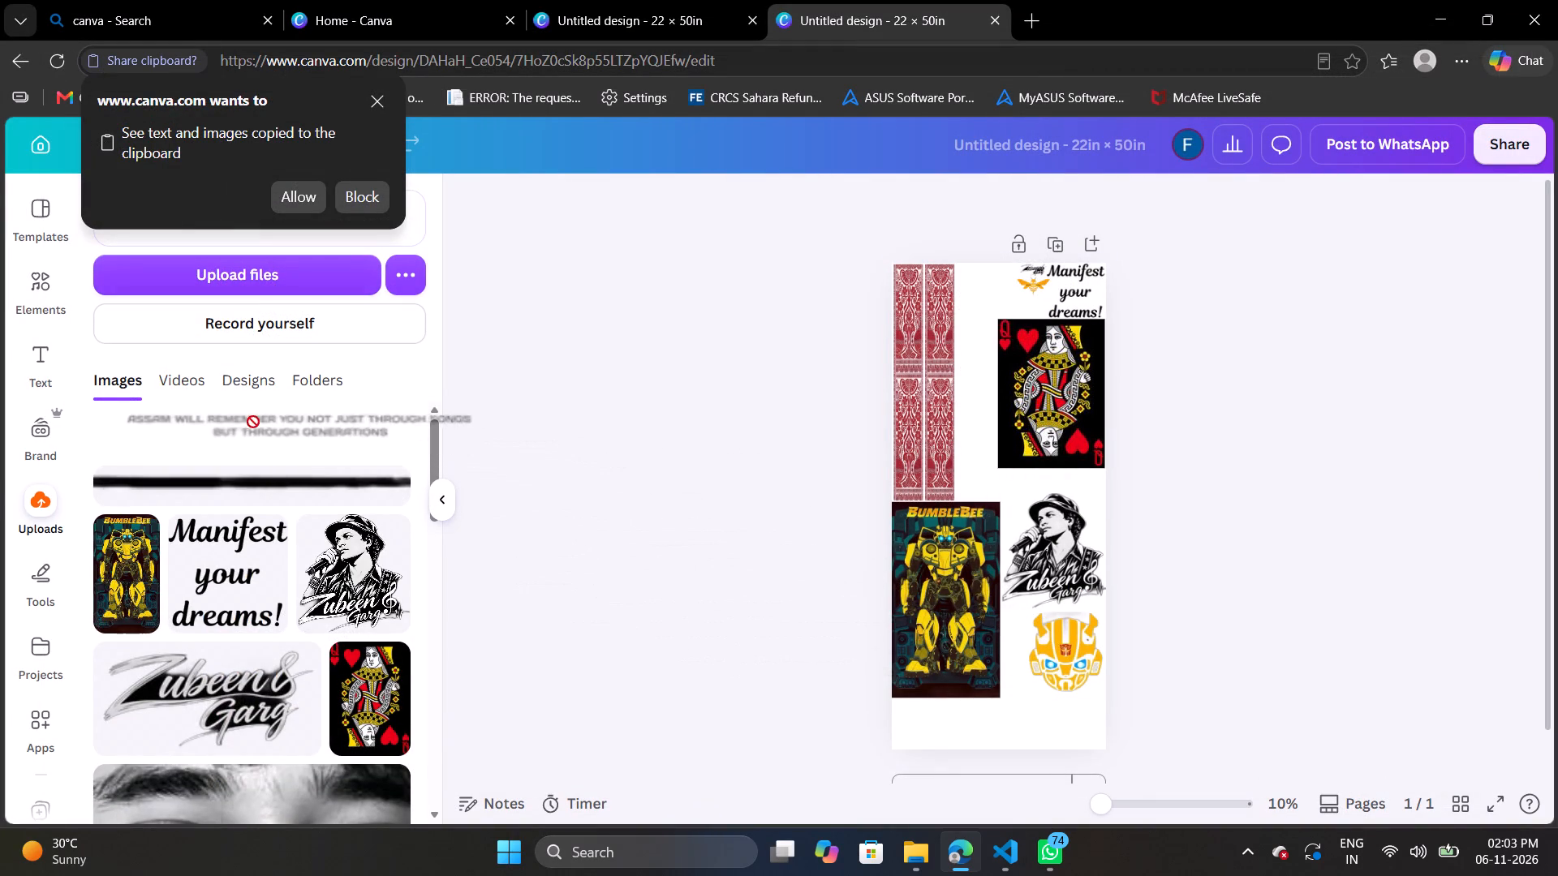
left_click_drag(253, 422, 215, 423)
left_click(215, 423)
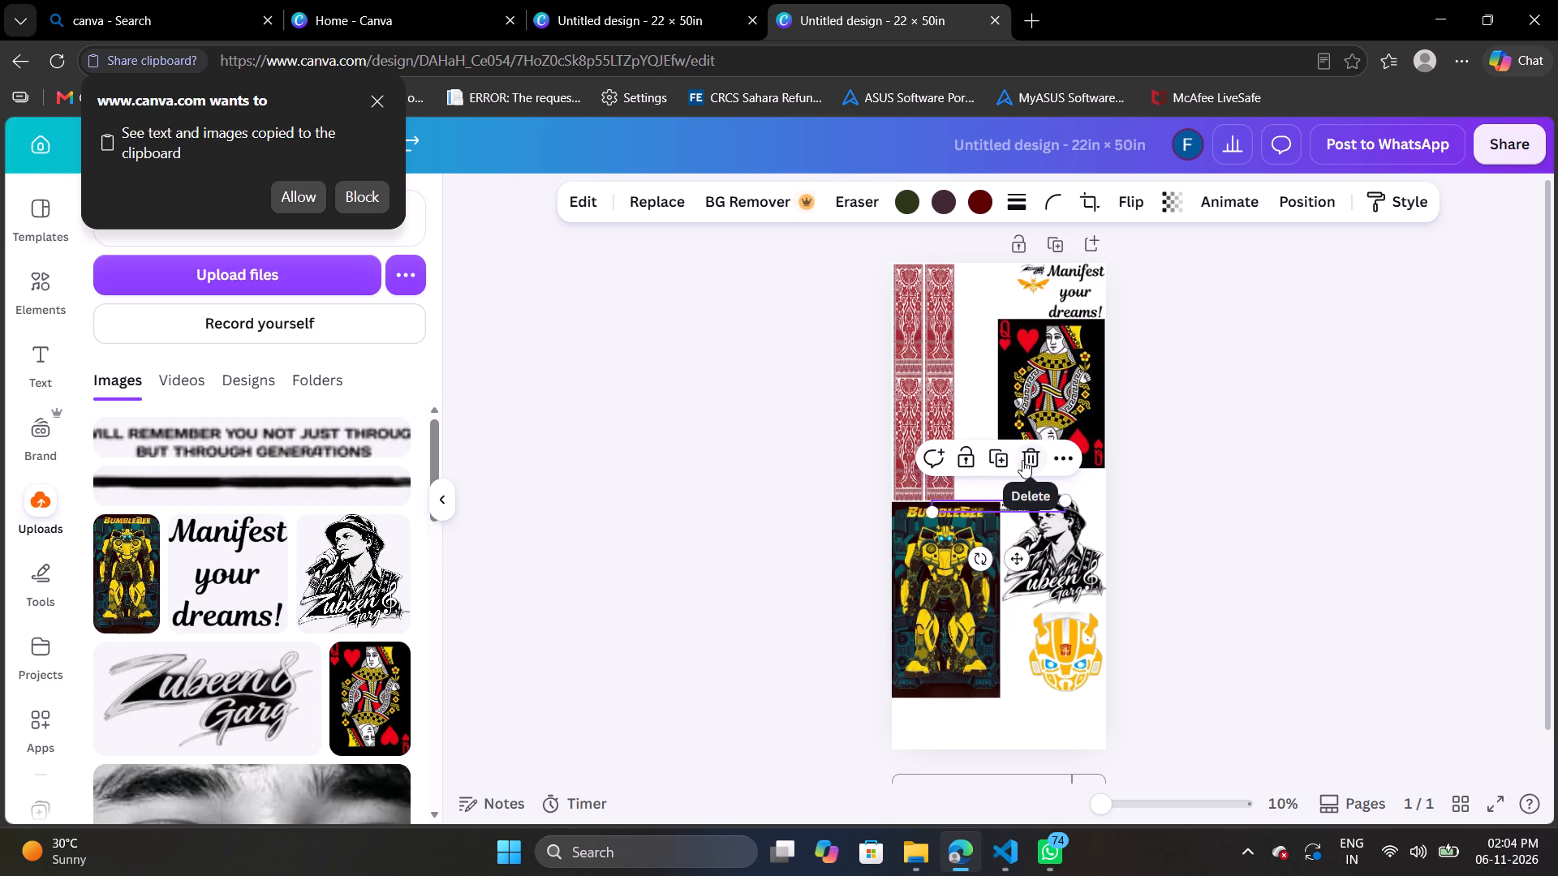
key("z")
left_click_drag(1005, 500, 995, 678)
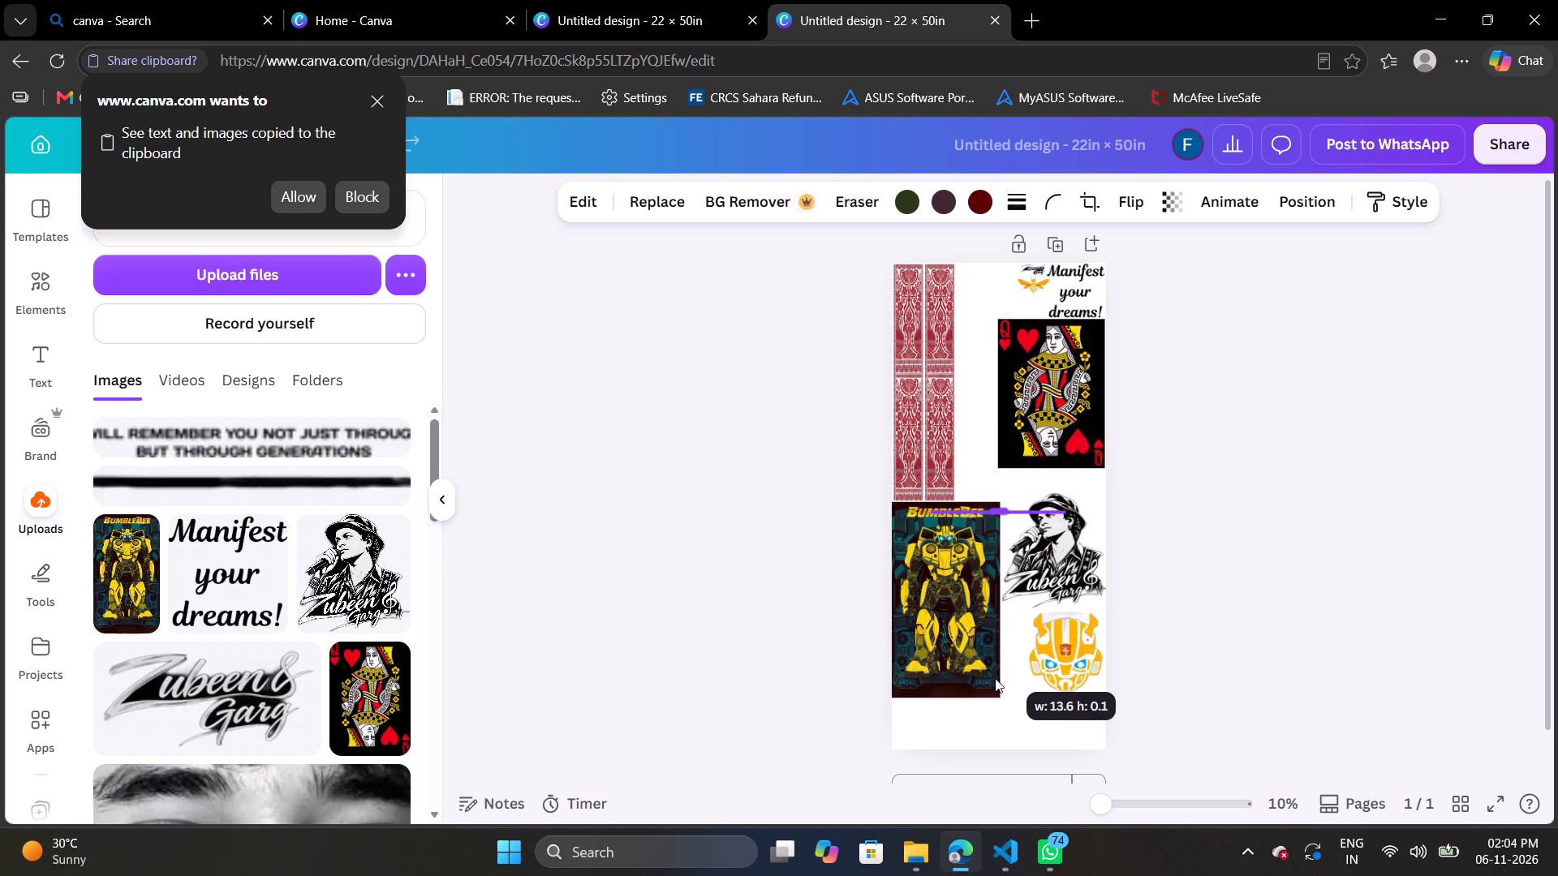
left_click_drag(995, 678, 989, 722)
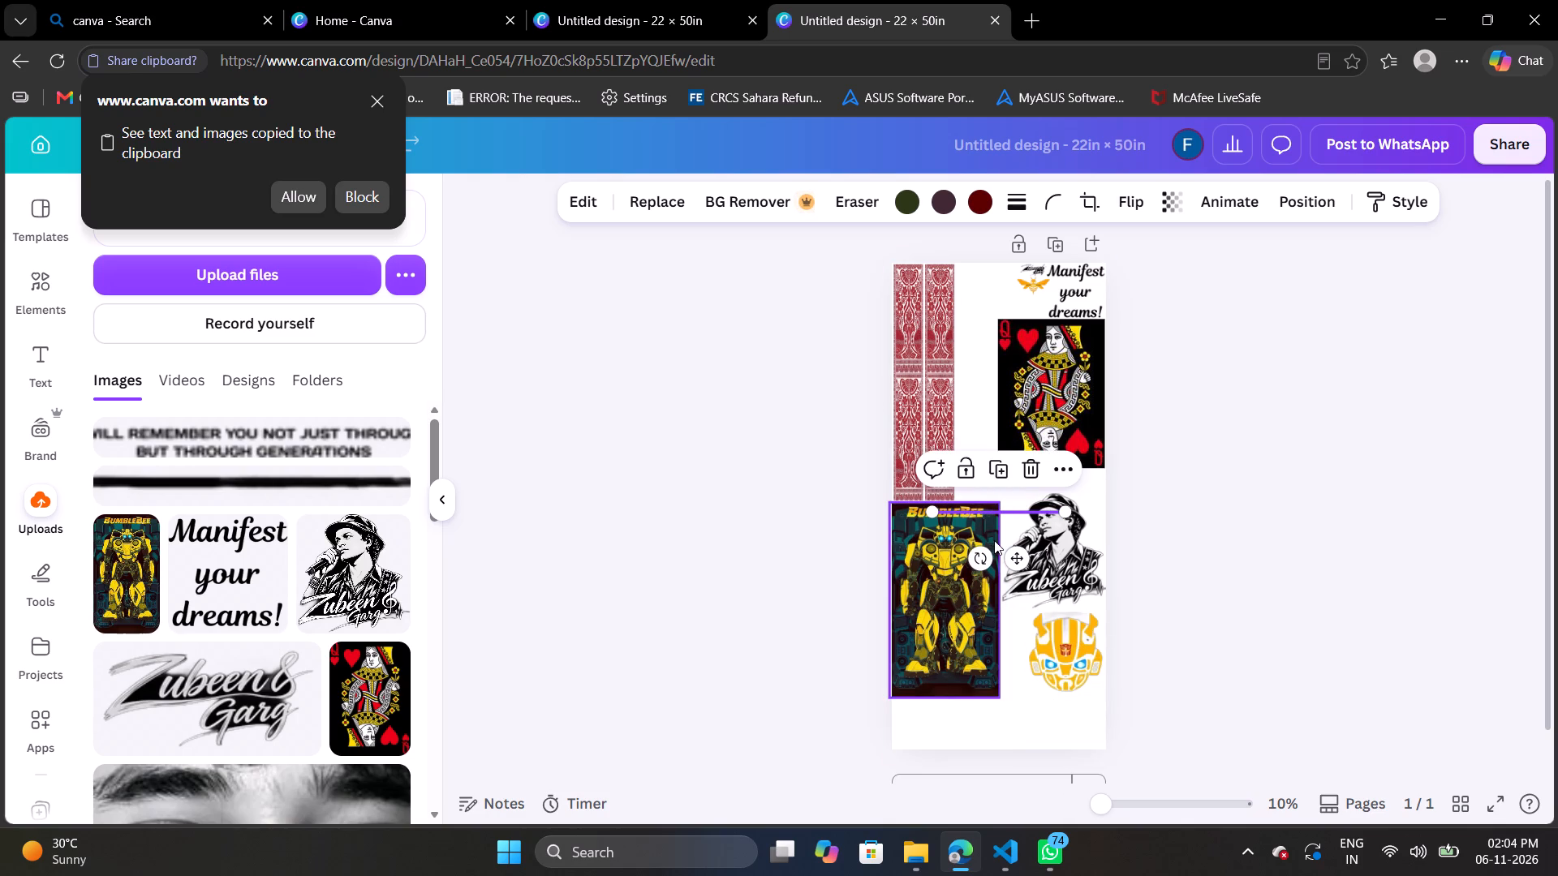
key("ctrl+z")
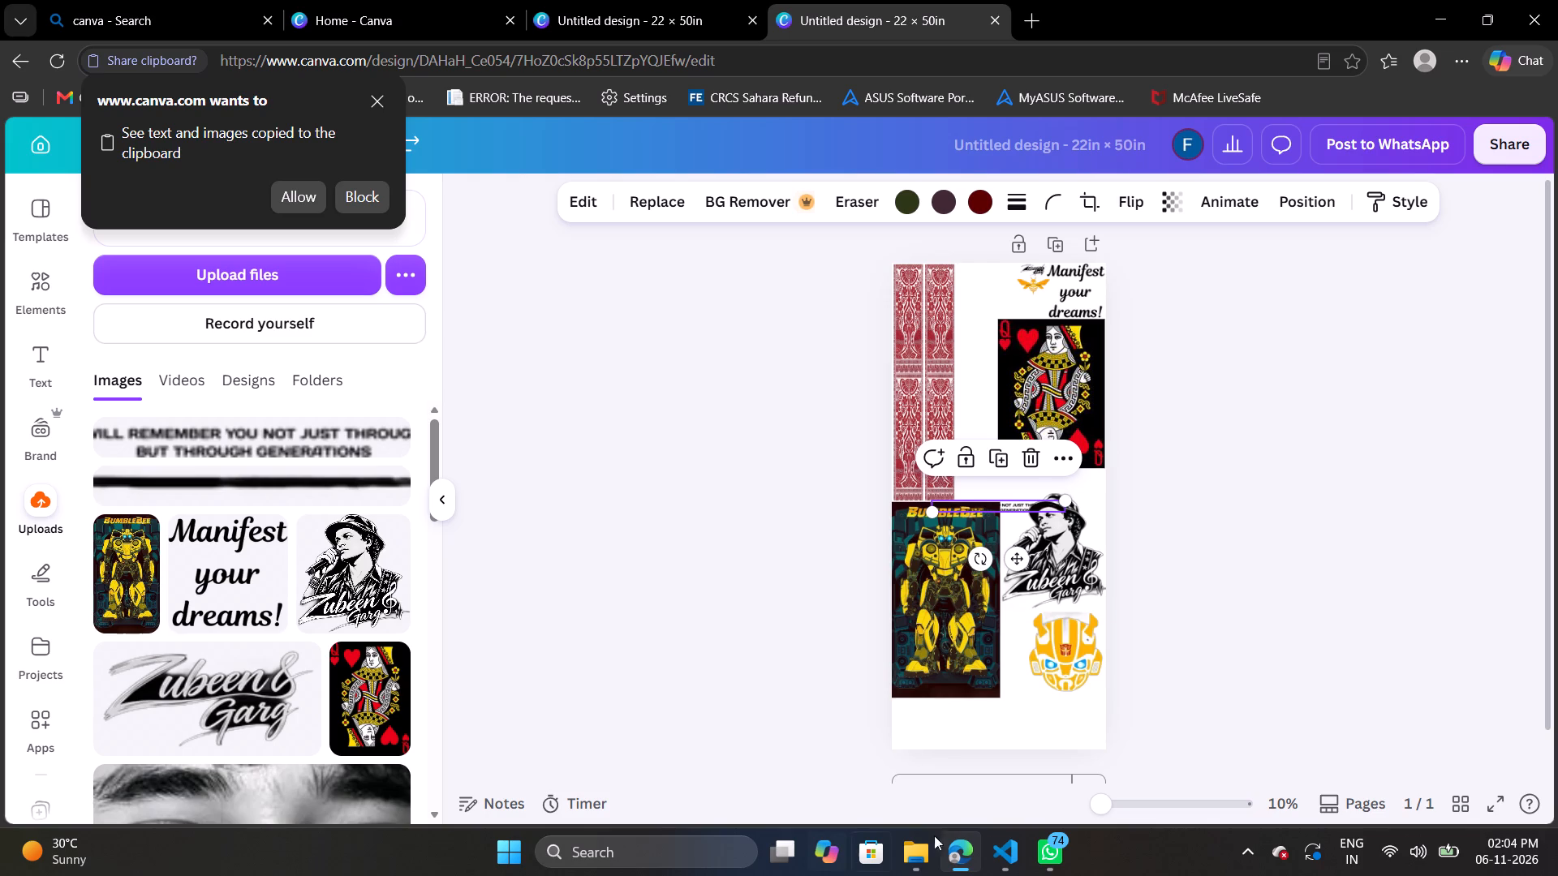
Move the Assam caption image into the blank area below the Bumblebee poster and yellow head.
left_click_drag(1015, 549, 1015, 552)
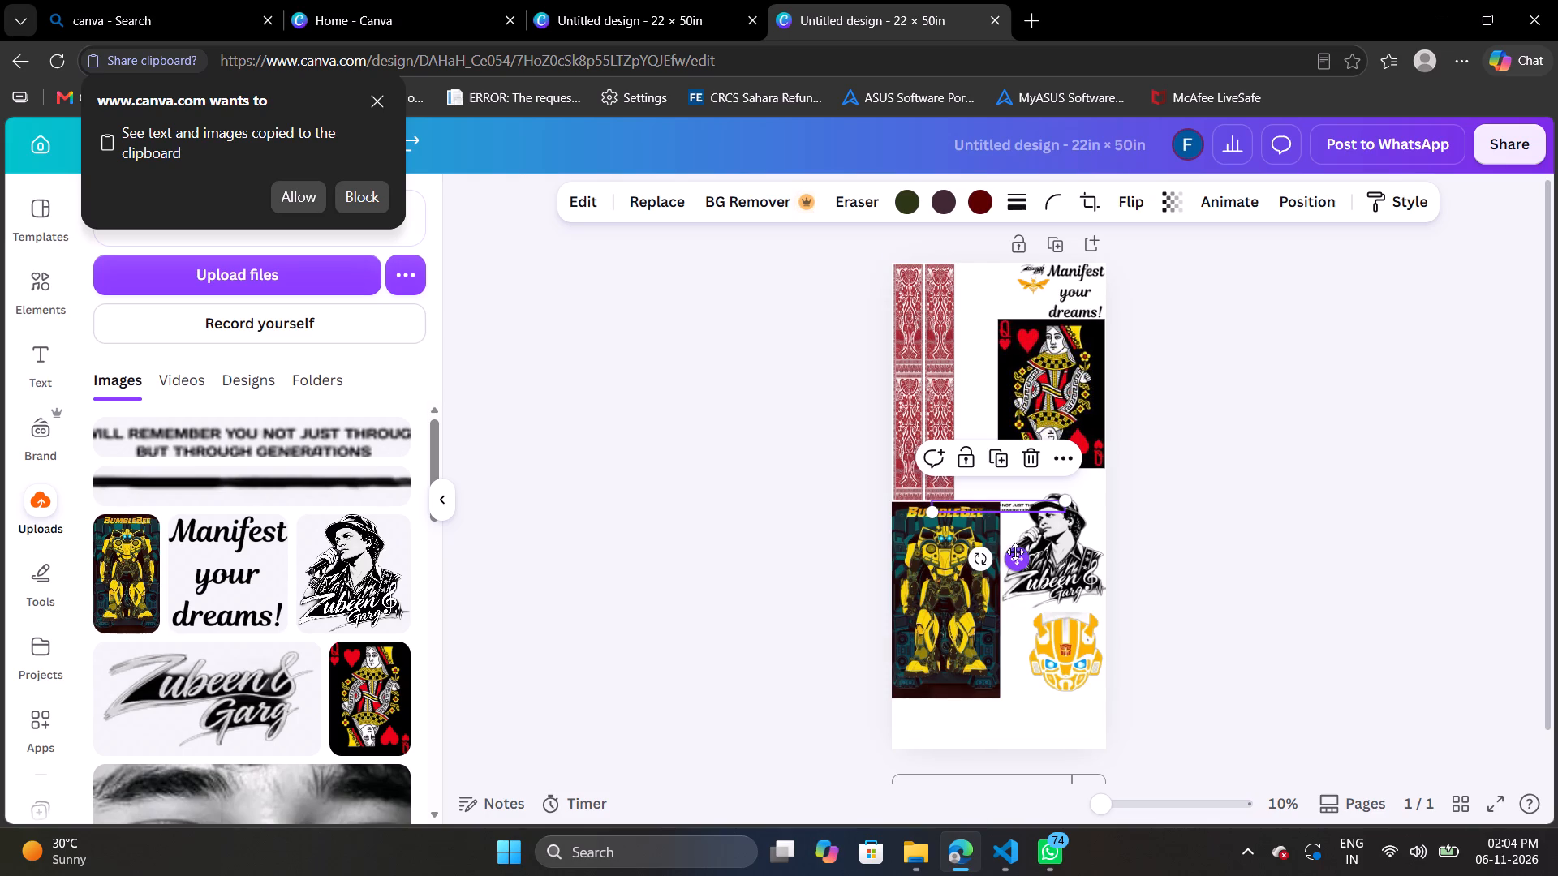
left_click_drag(1015, 552, 1034, 762)
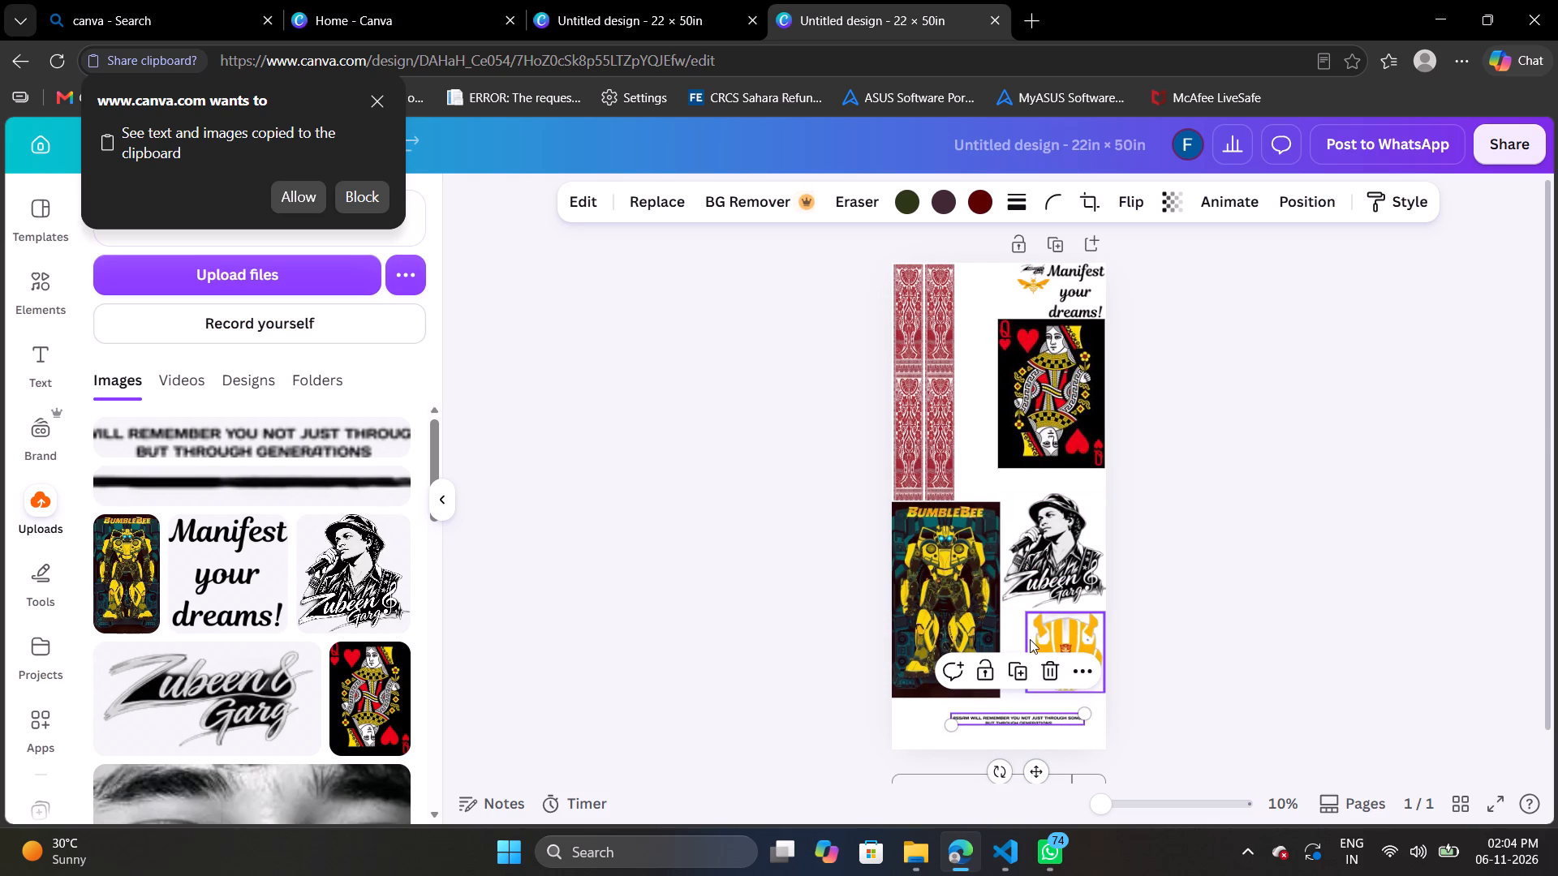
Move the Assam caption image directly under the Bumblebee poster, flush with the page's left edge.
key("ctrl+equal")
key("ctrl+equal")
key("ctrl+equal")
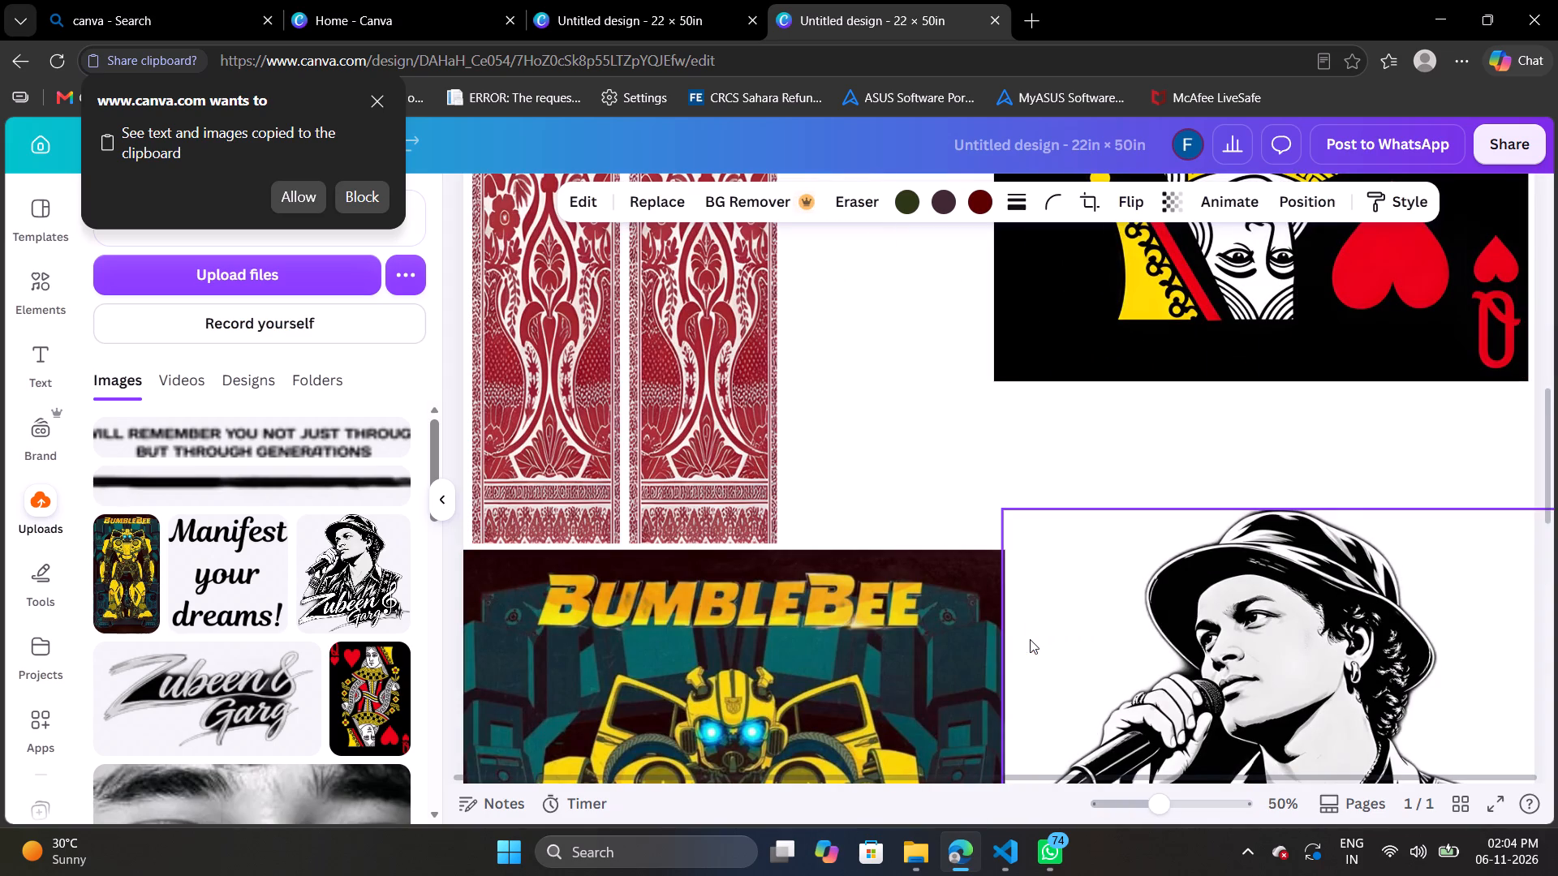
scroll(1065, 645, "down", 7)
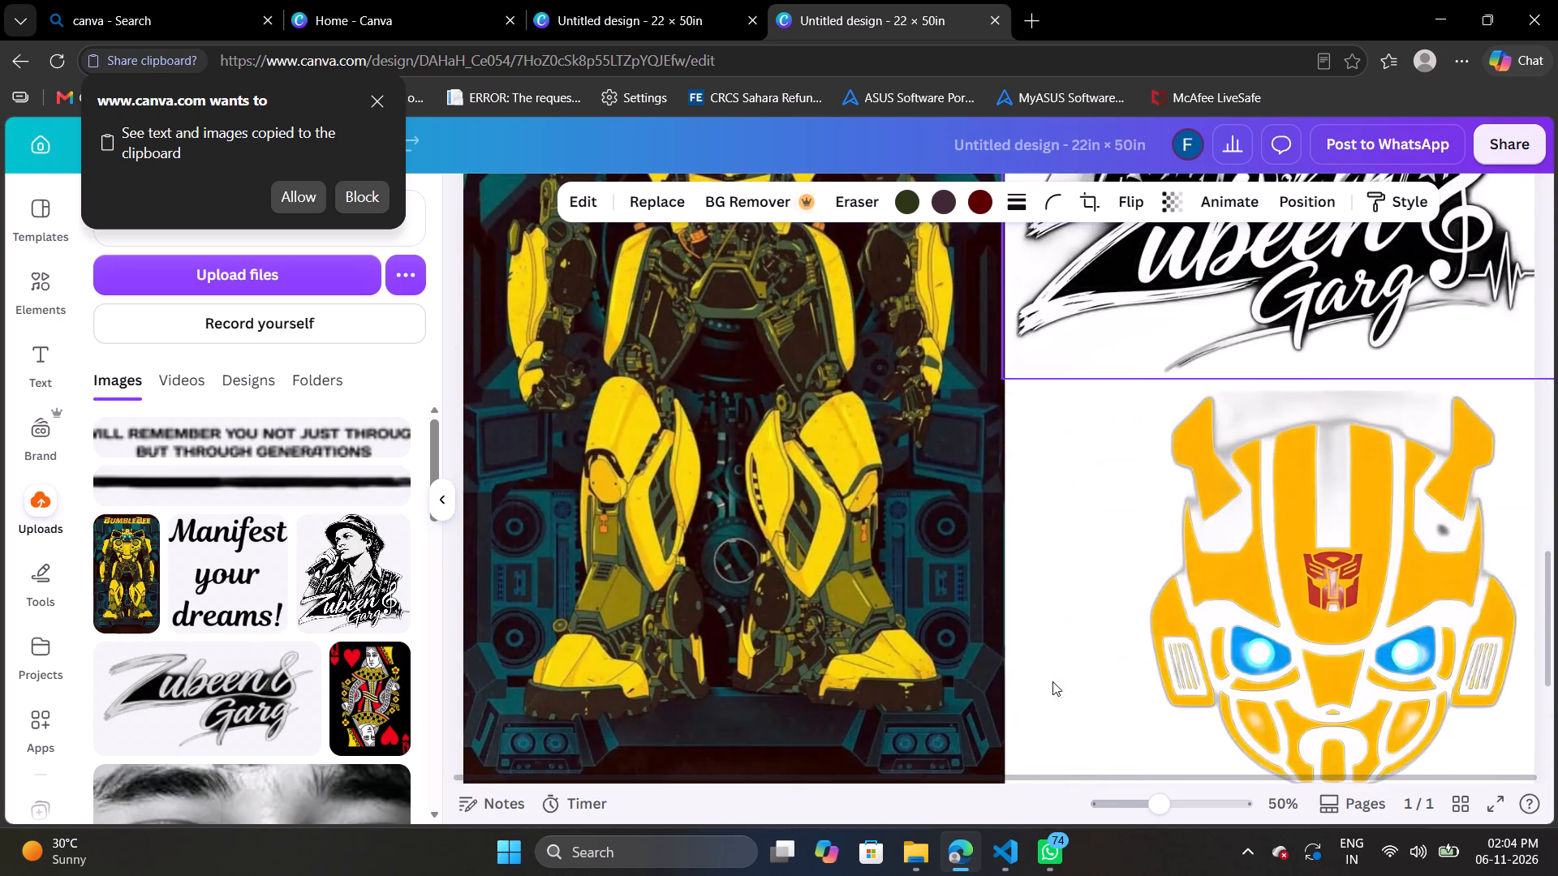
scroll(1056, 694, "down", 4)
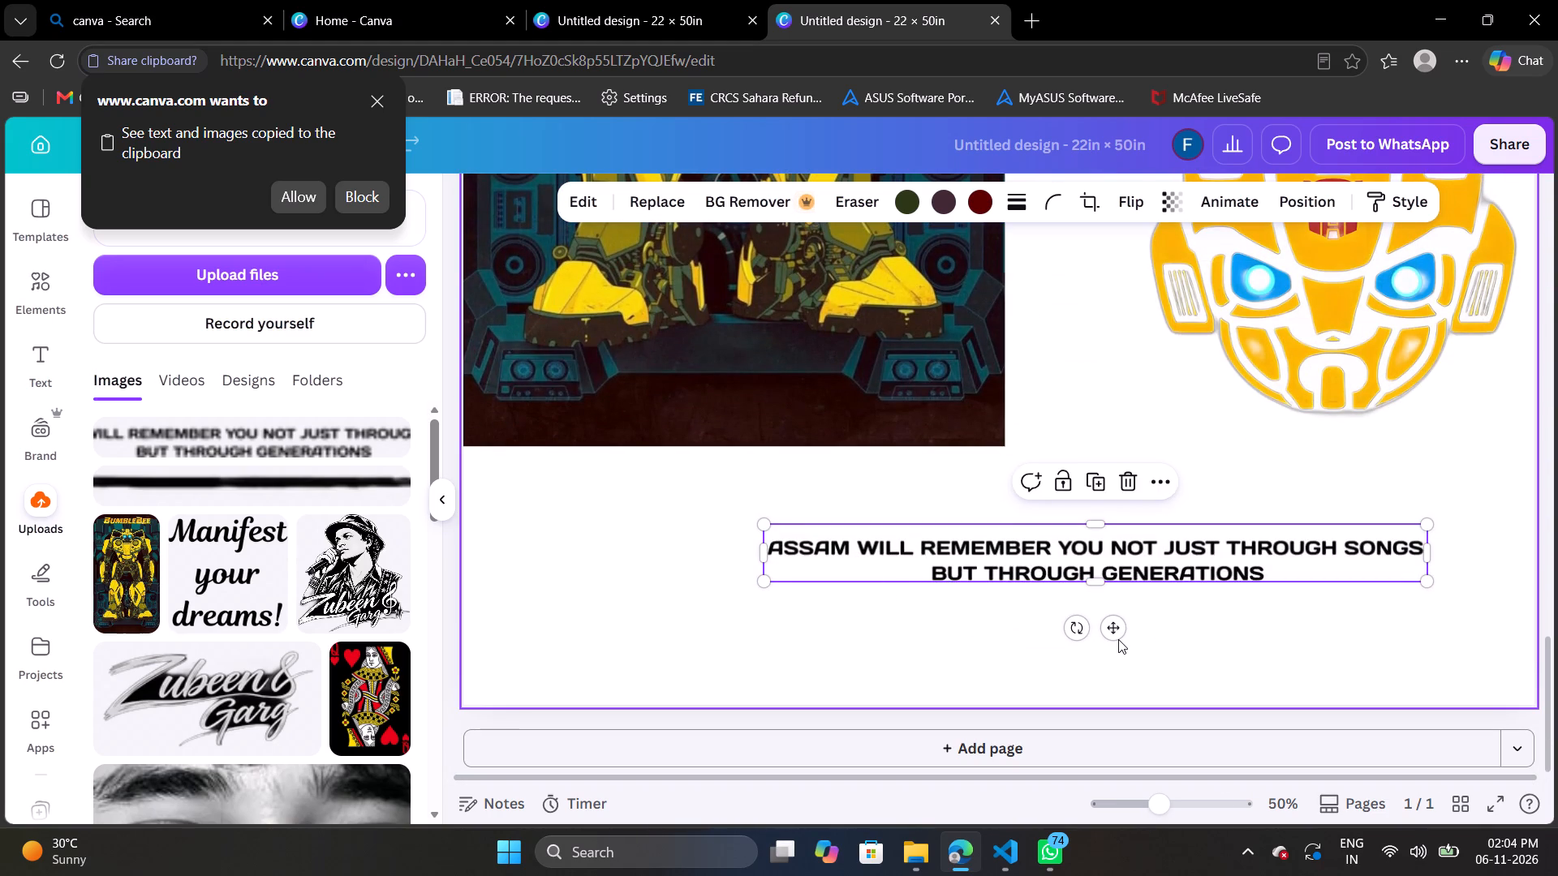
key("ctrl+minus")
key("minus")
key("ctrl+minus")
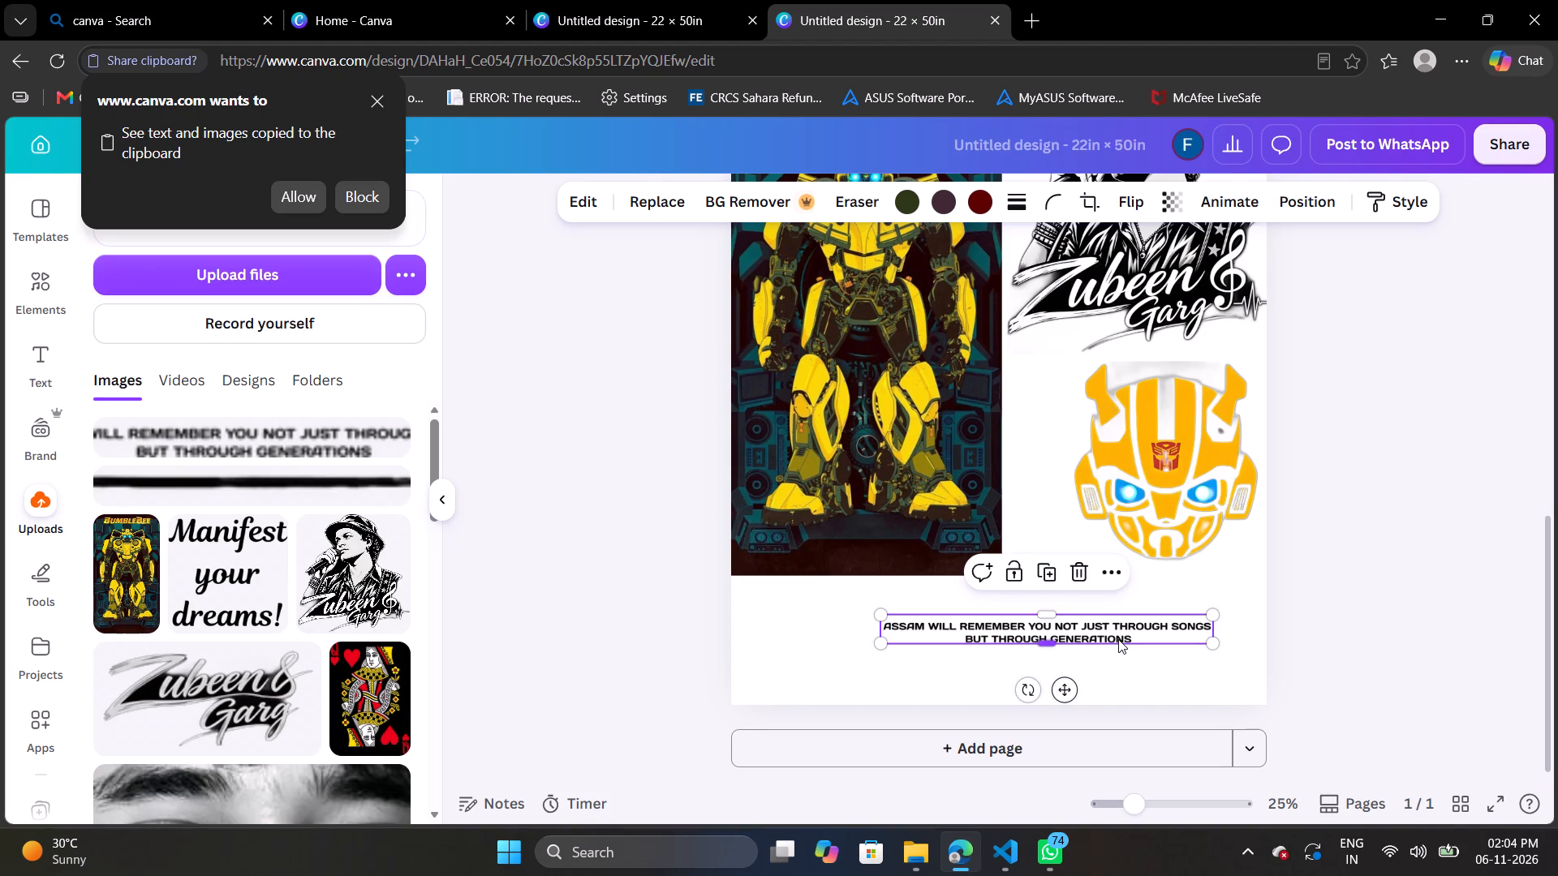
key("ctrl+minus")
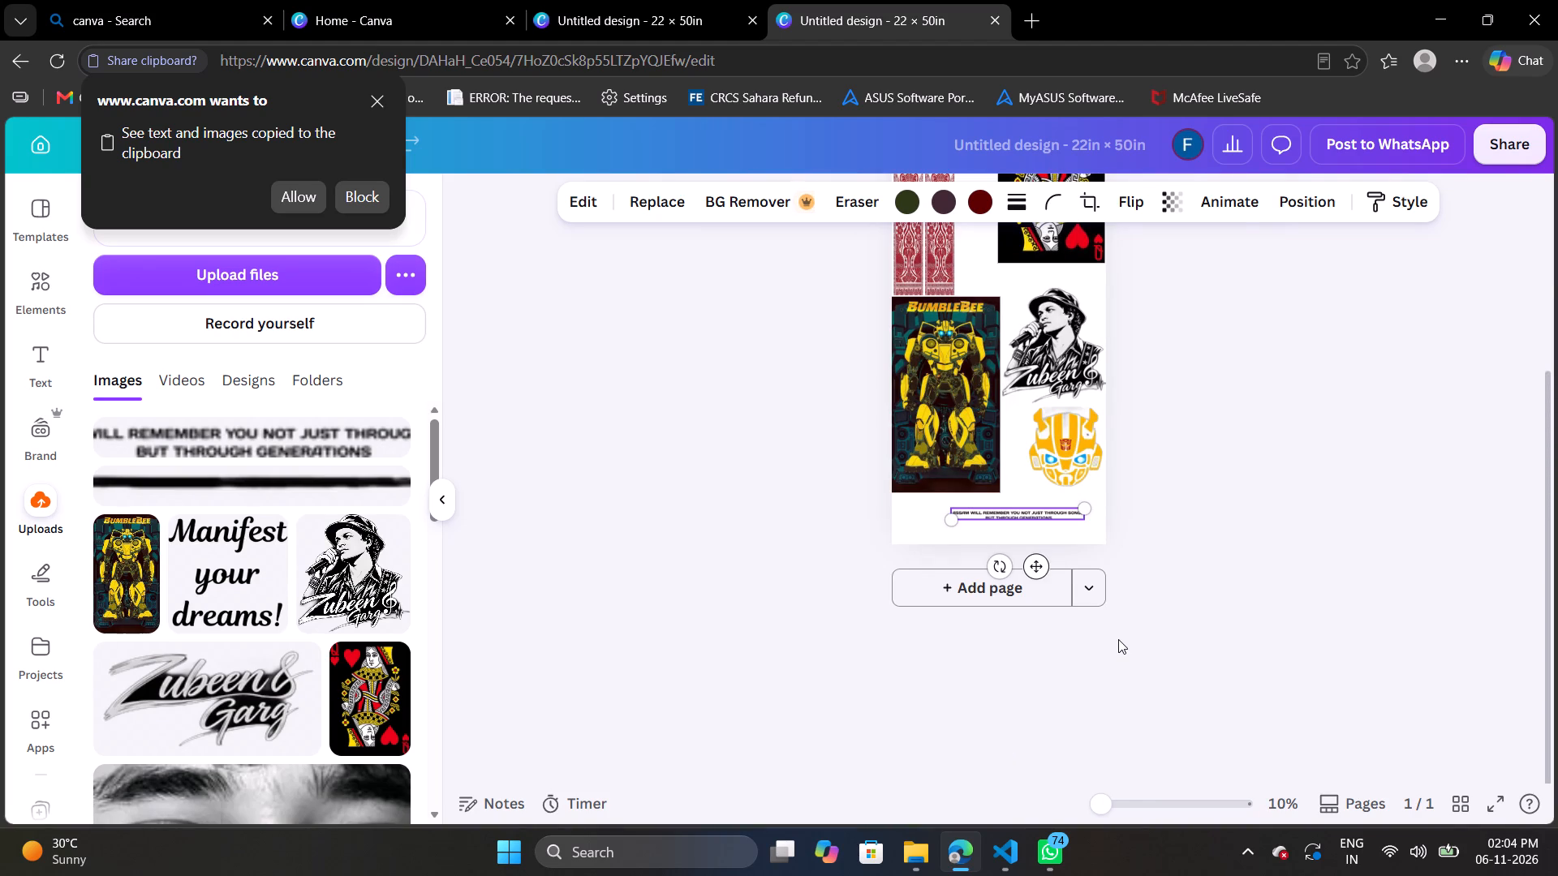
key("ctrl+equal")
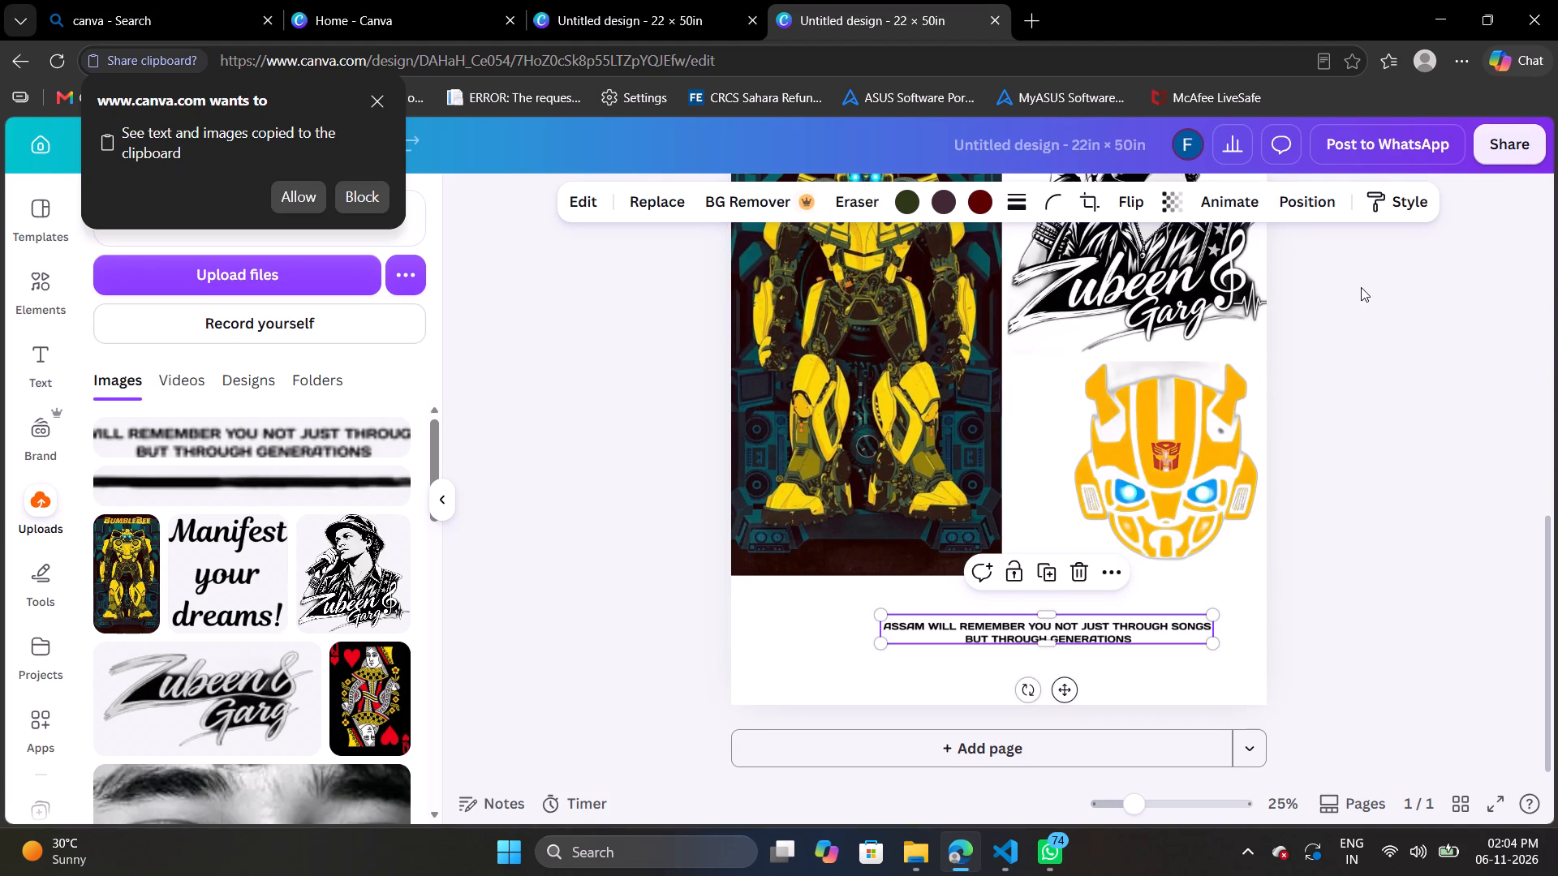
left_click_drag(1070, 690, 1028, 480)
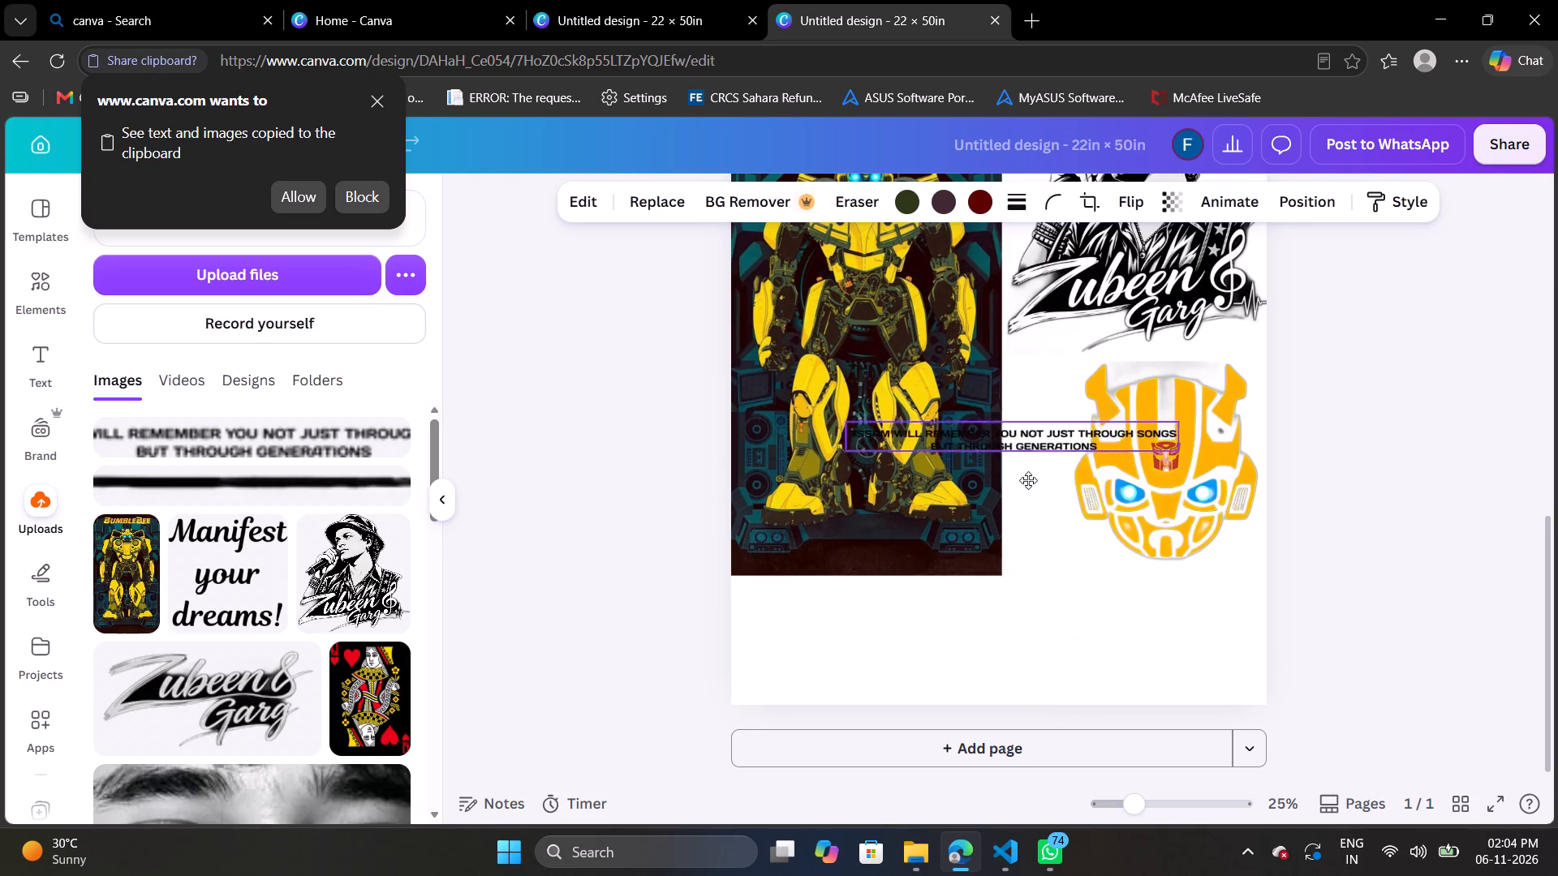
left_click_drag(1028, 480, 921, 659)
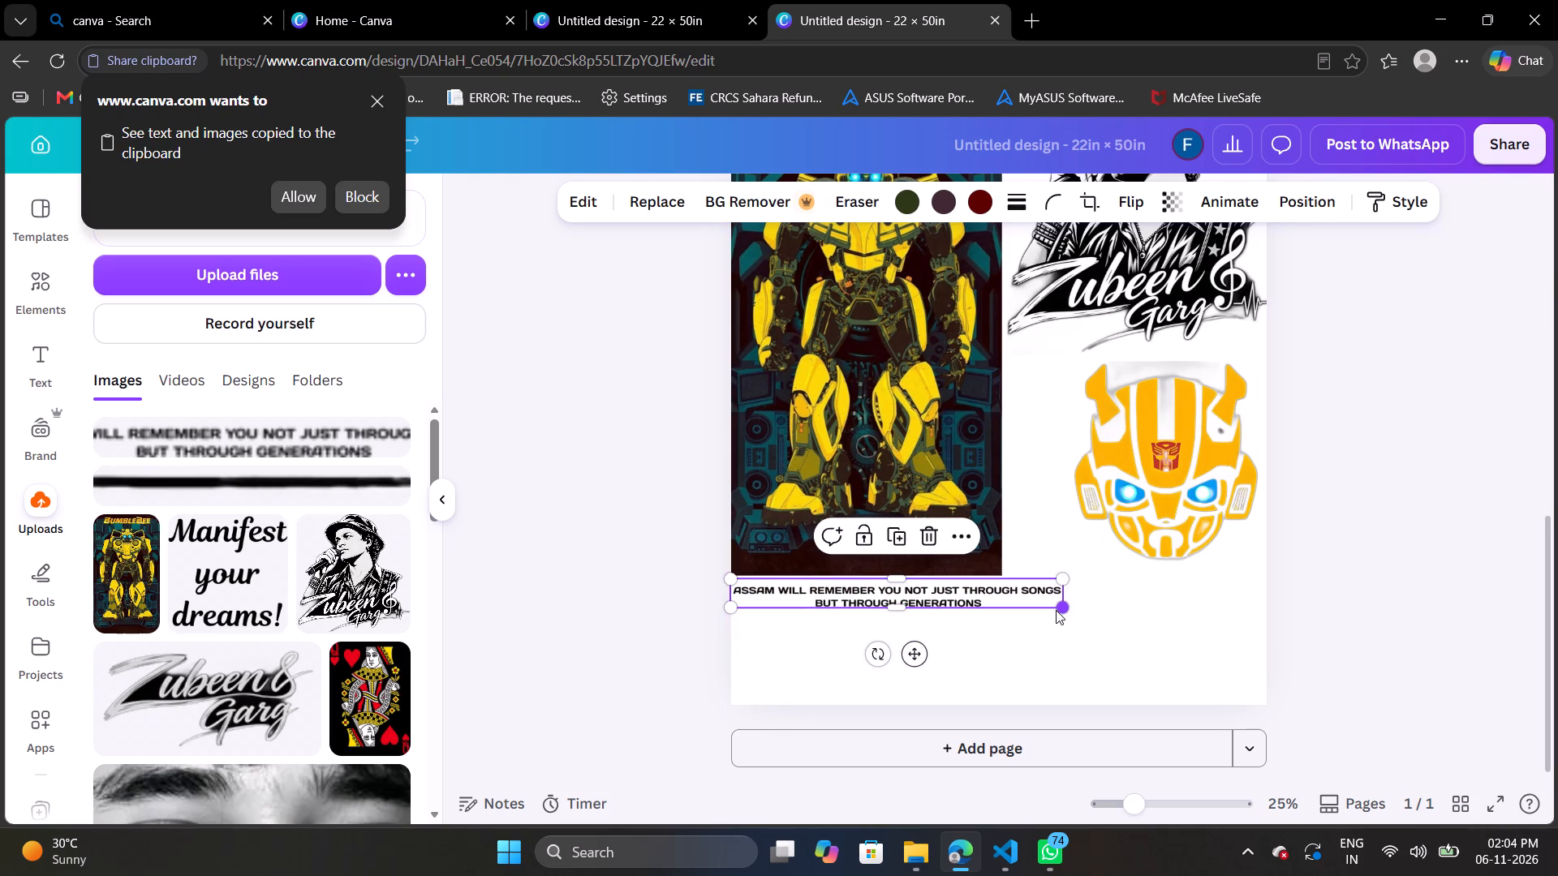
Shrink the Assam caption image to about 11 in wide, slightly narrower than the Bumblebee poster.
left_click_drag(1060, 603, 1003, 606)
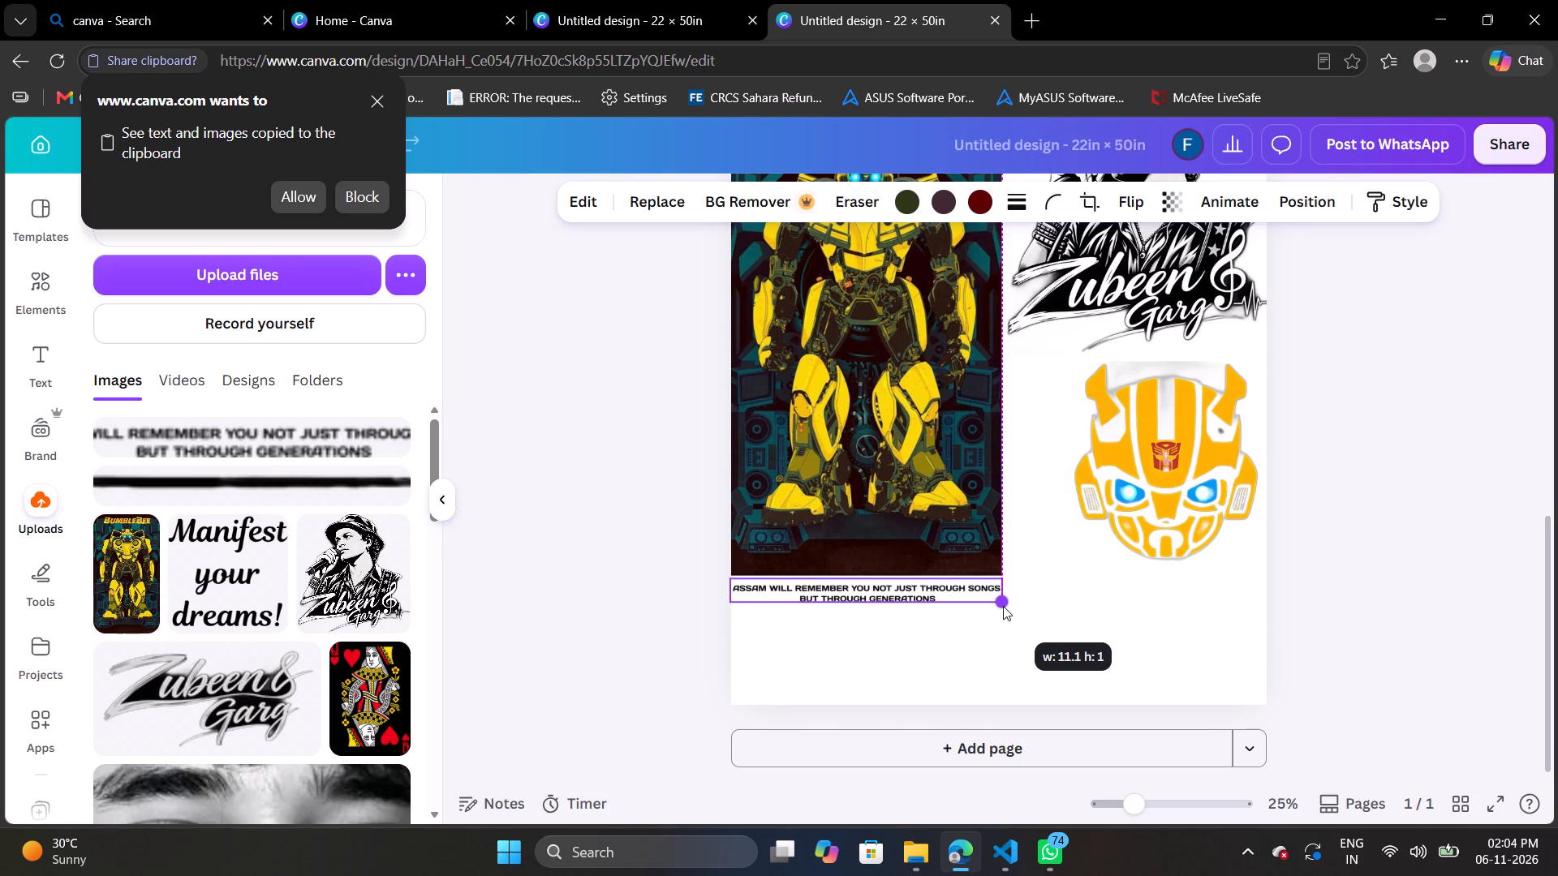
left_click_drag(1003, 606, 990, 606)
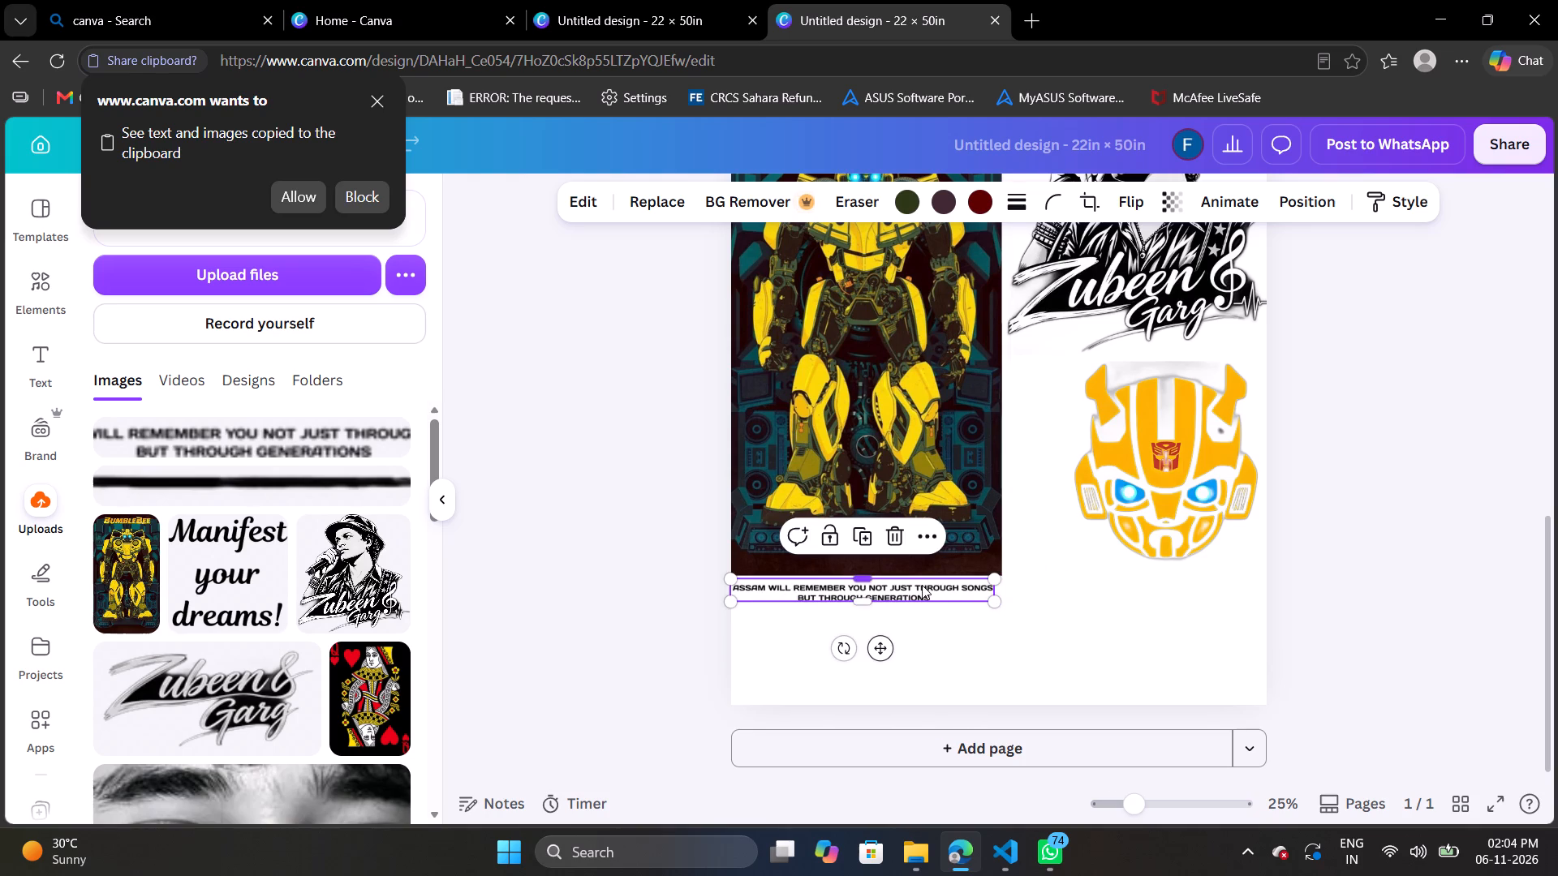
left_click_drag(922, 585, 938, 585)
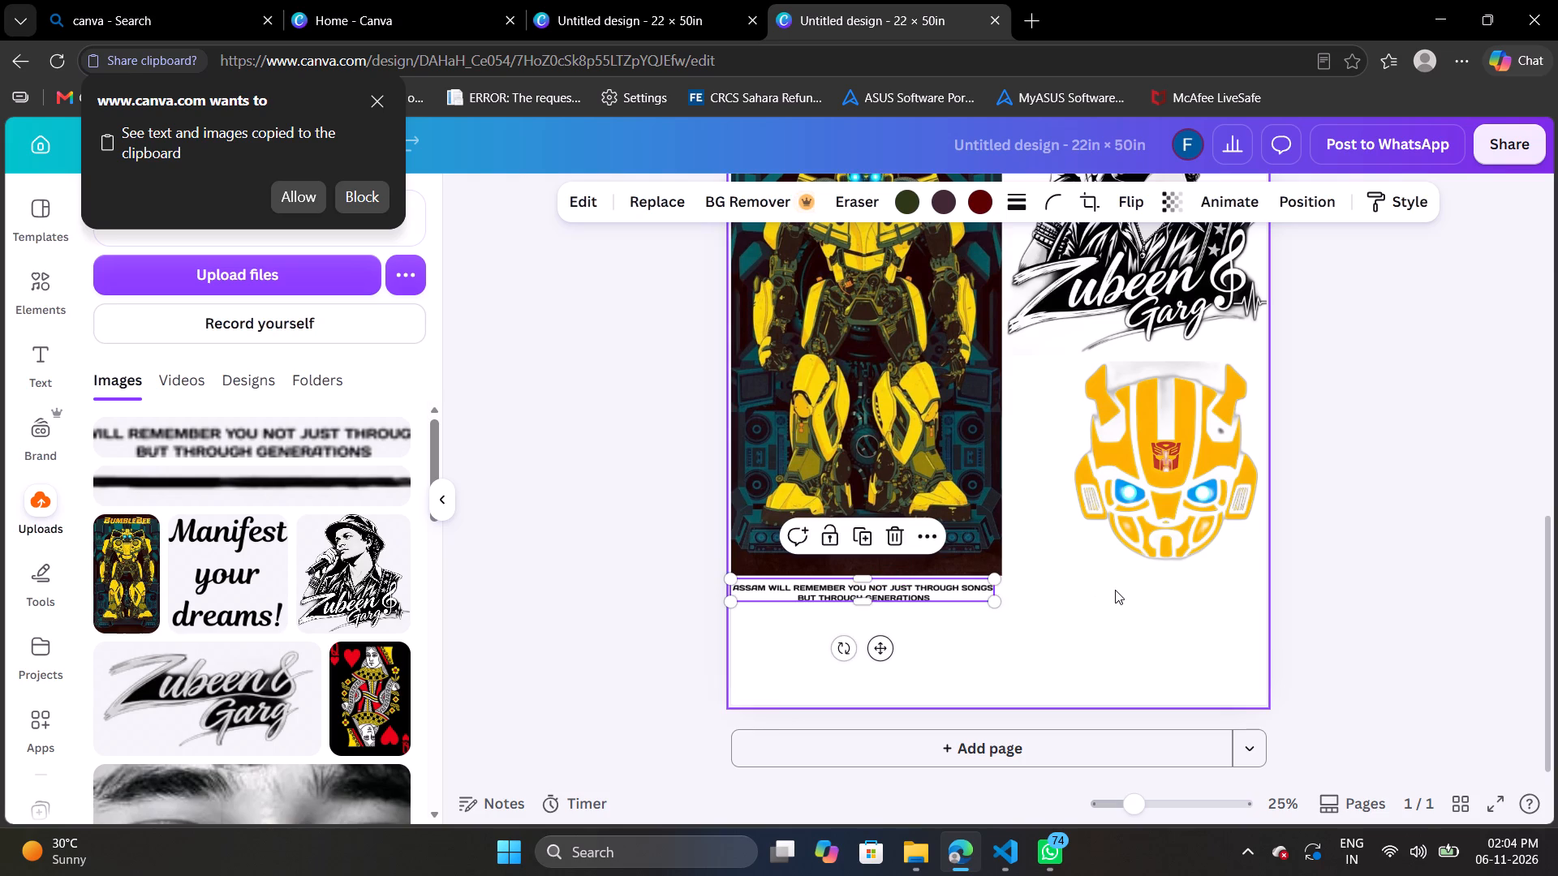
Move the Assam caption image into the gap directly below the queen card, aligned with the card's width.
scroll(1115, 590, "up", 3)
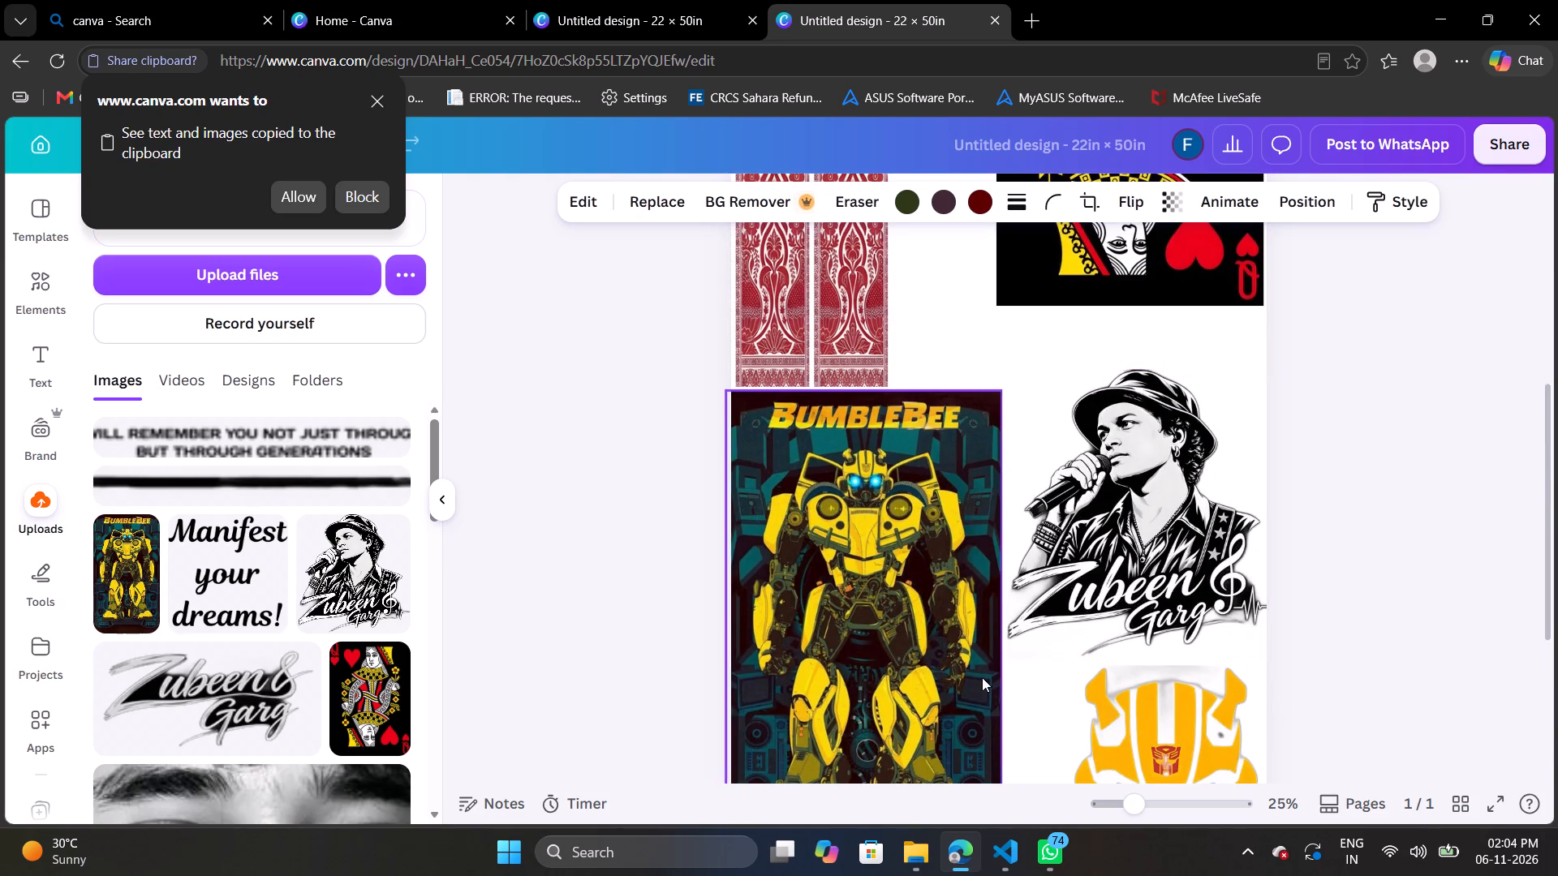
scroll(982, 677, "down", 2)
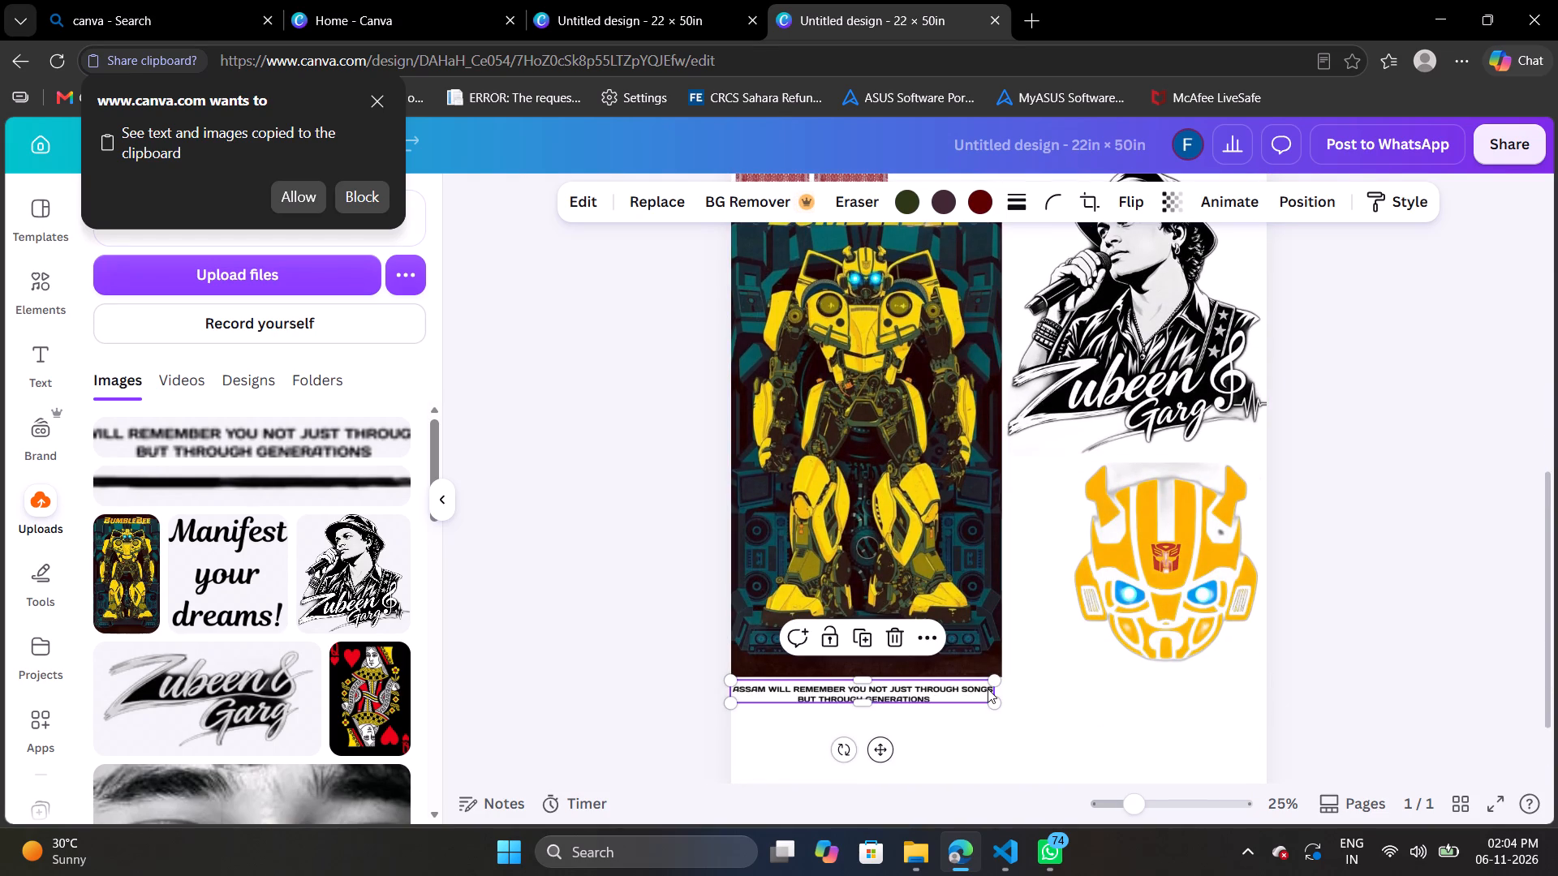
key("ctrl+minus")
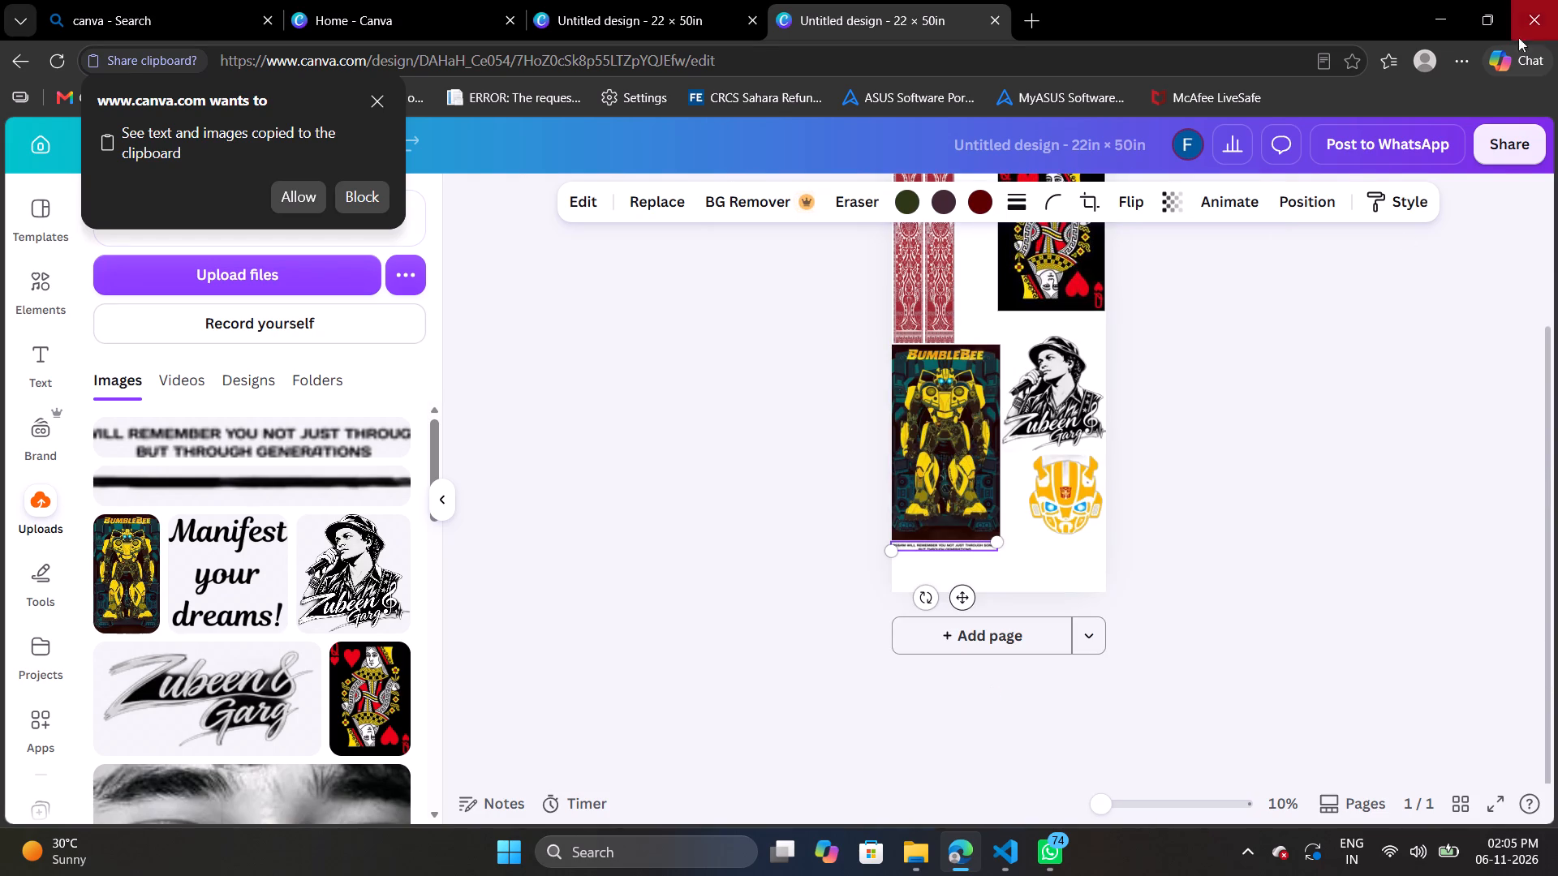
scroll(1238, 474, "up", 3)
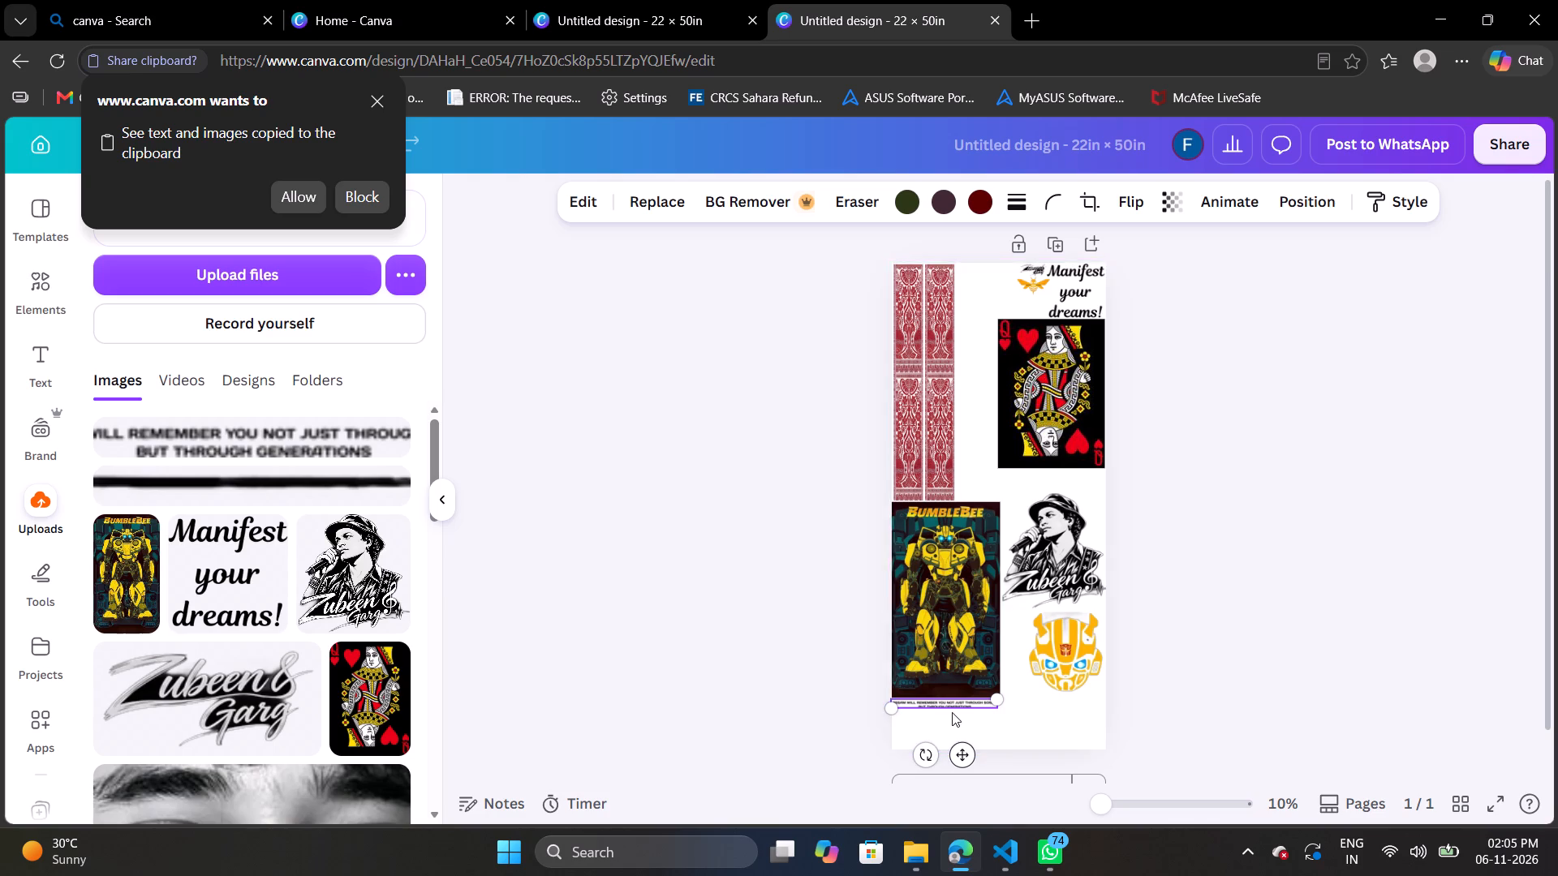
left_click_drag(964, 762, 1049, 529)
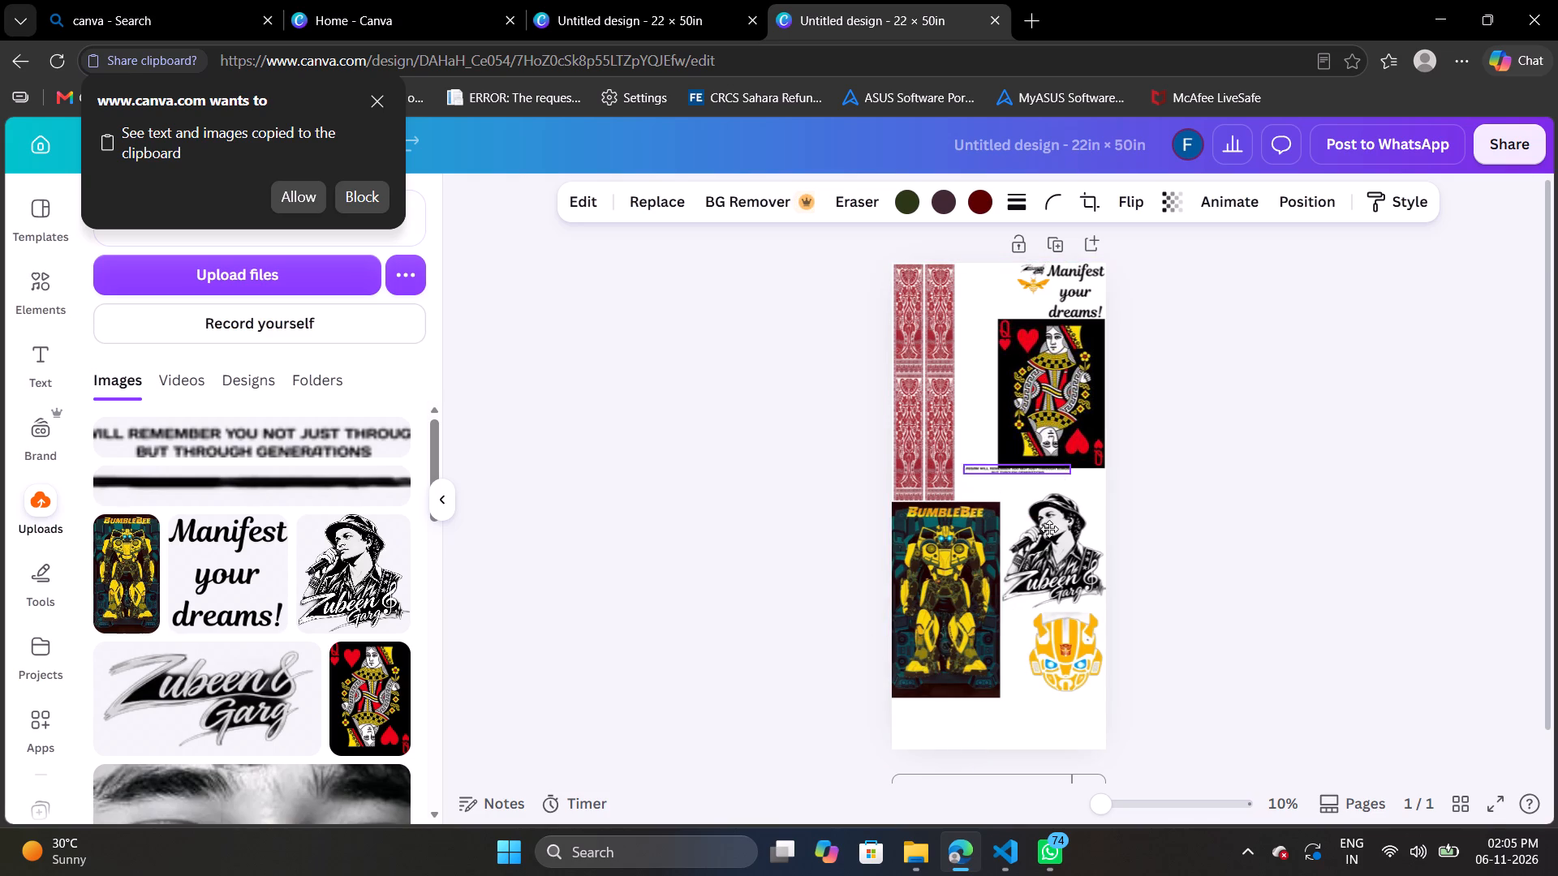
left_click_drag(1049, 529, 1070, 537)
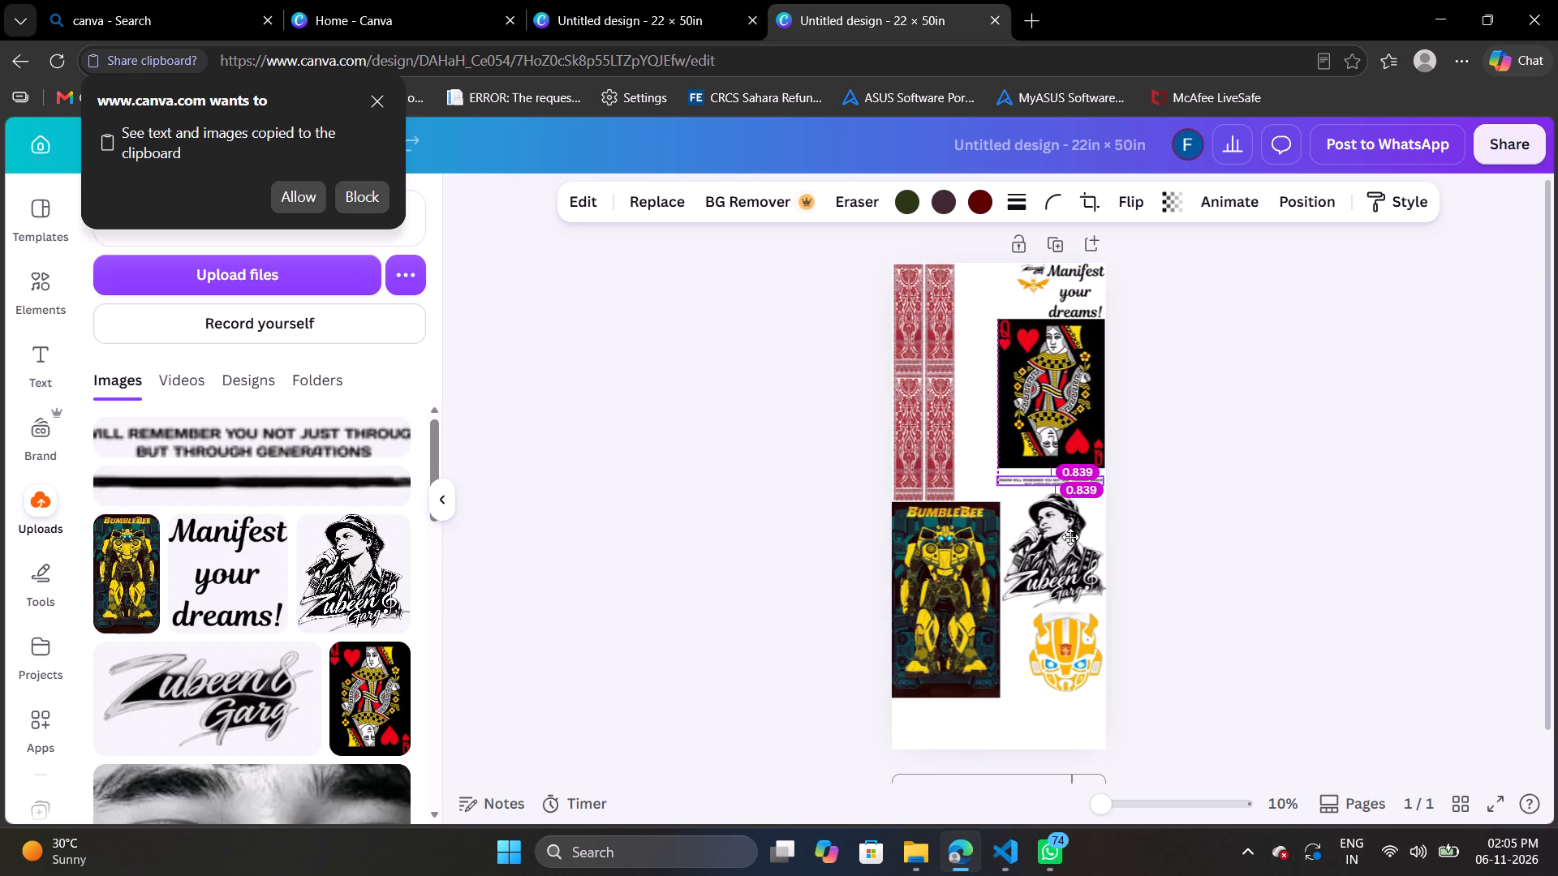
left_click_drag(1070, 537, 1072, 535)
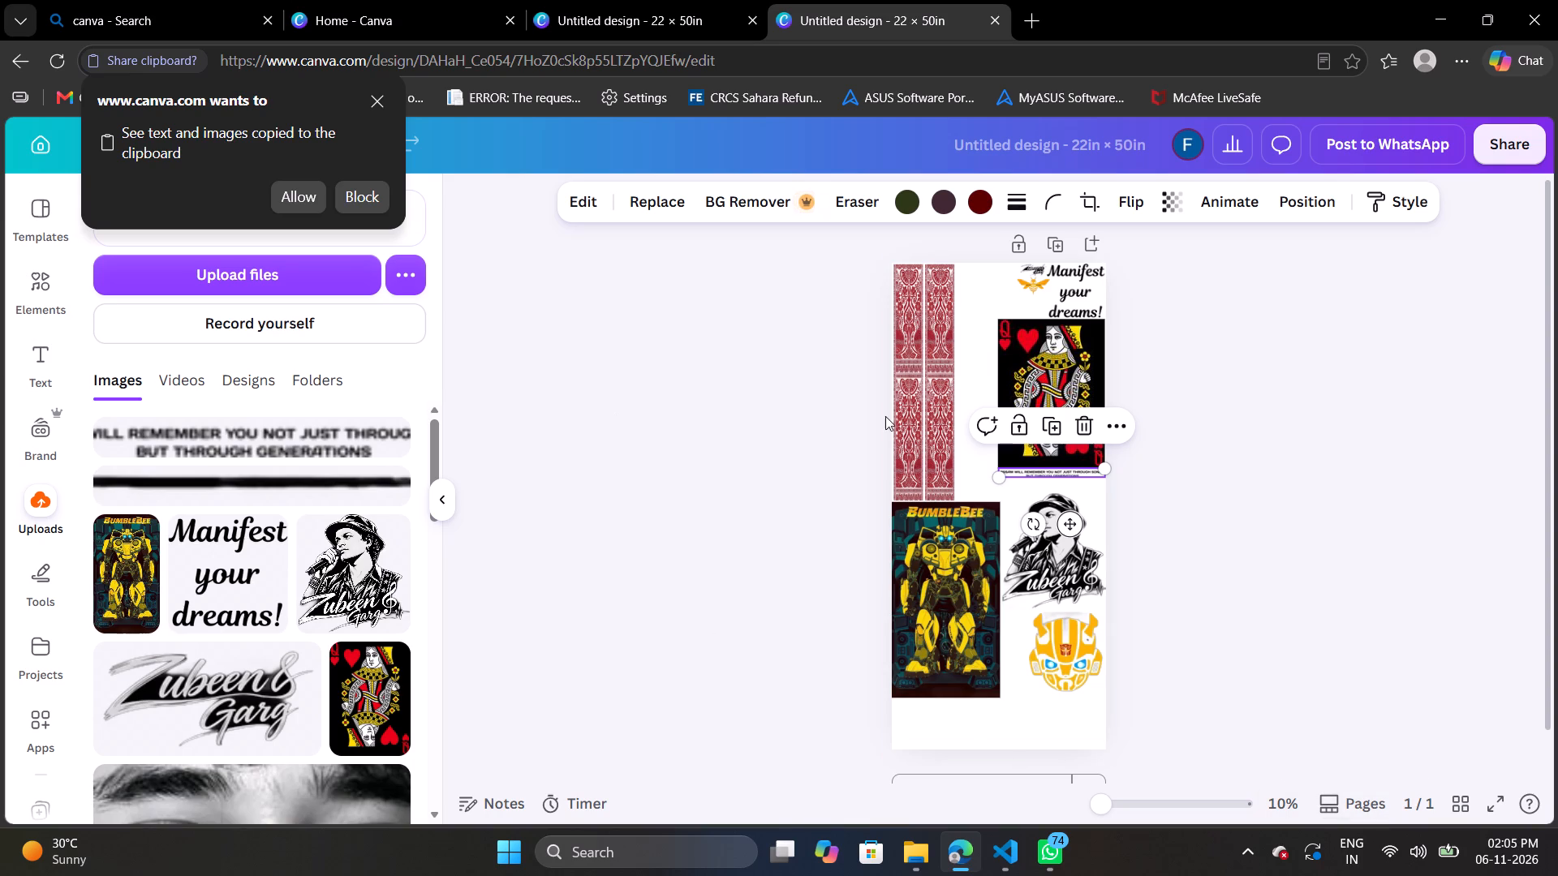
Nudge the Zubeen Garg portrait image up until it sits close beneath the Assam caption.
left_click(1054, 558)
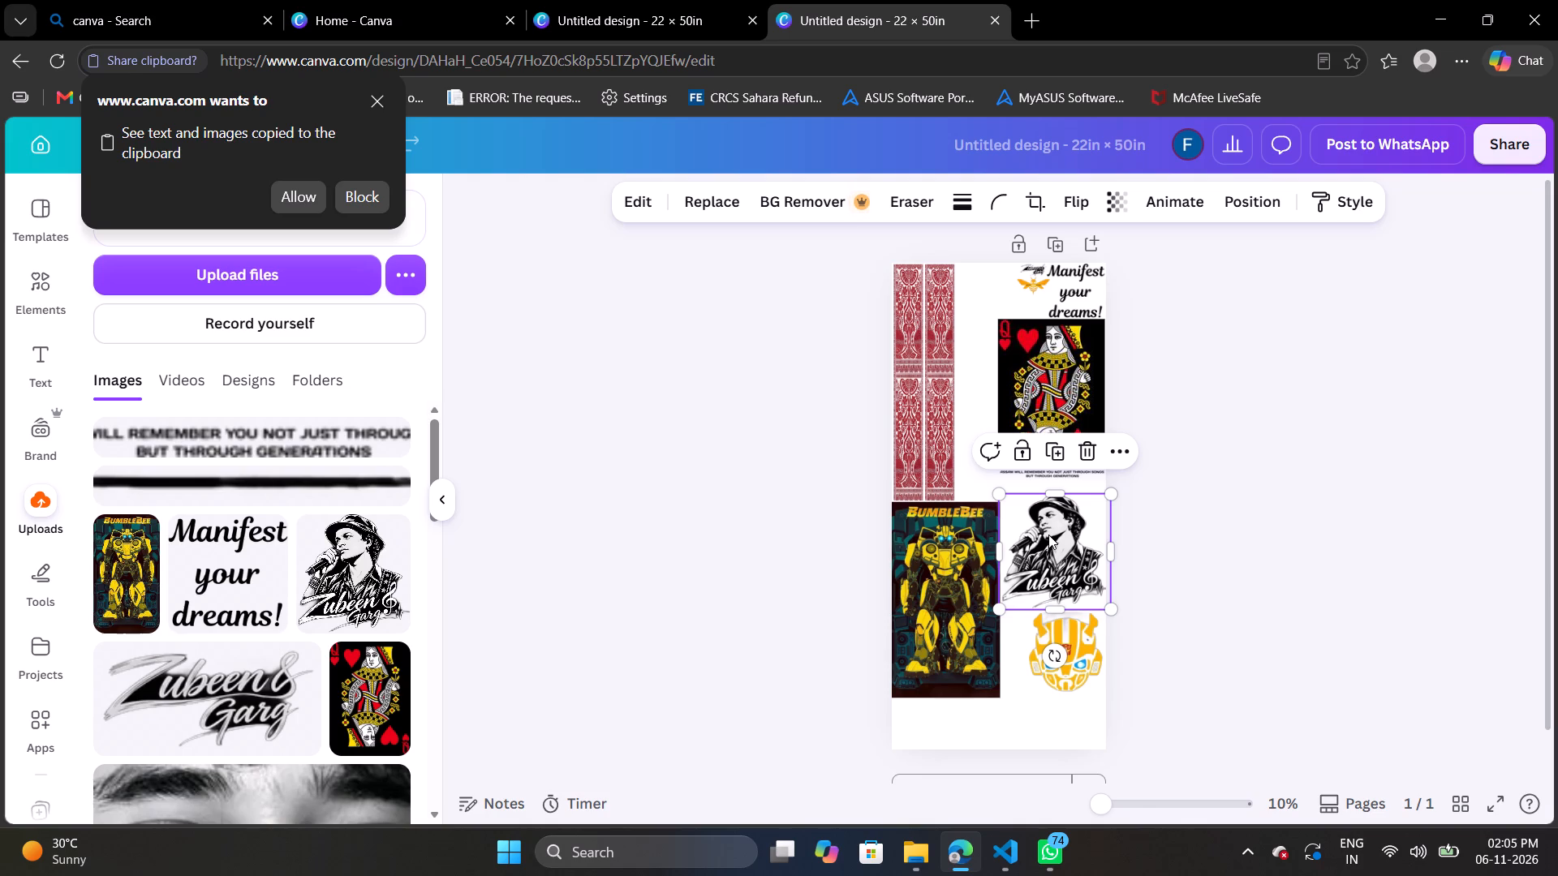
key("ctrl+equal")
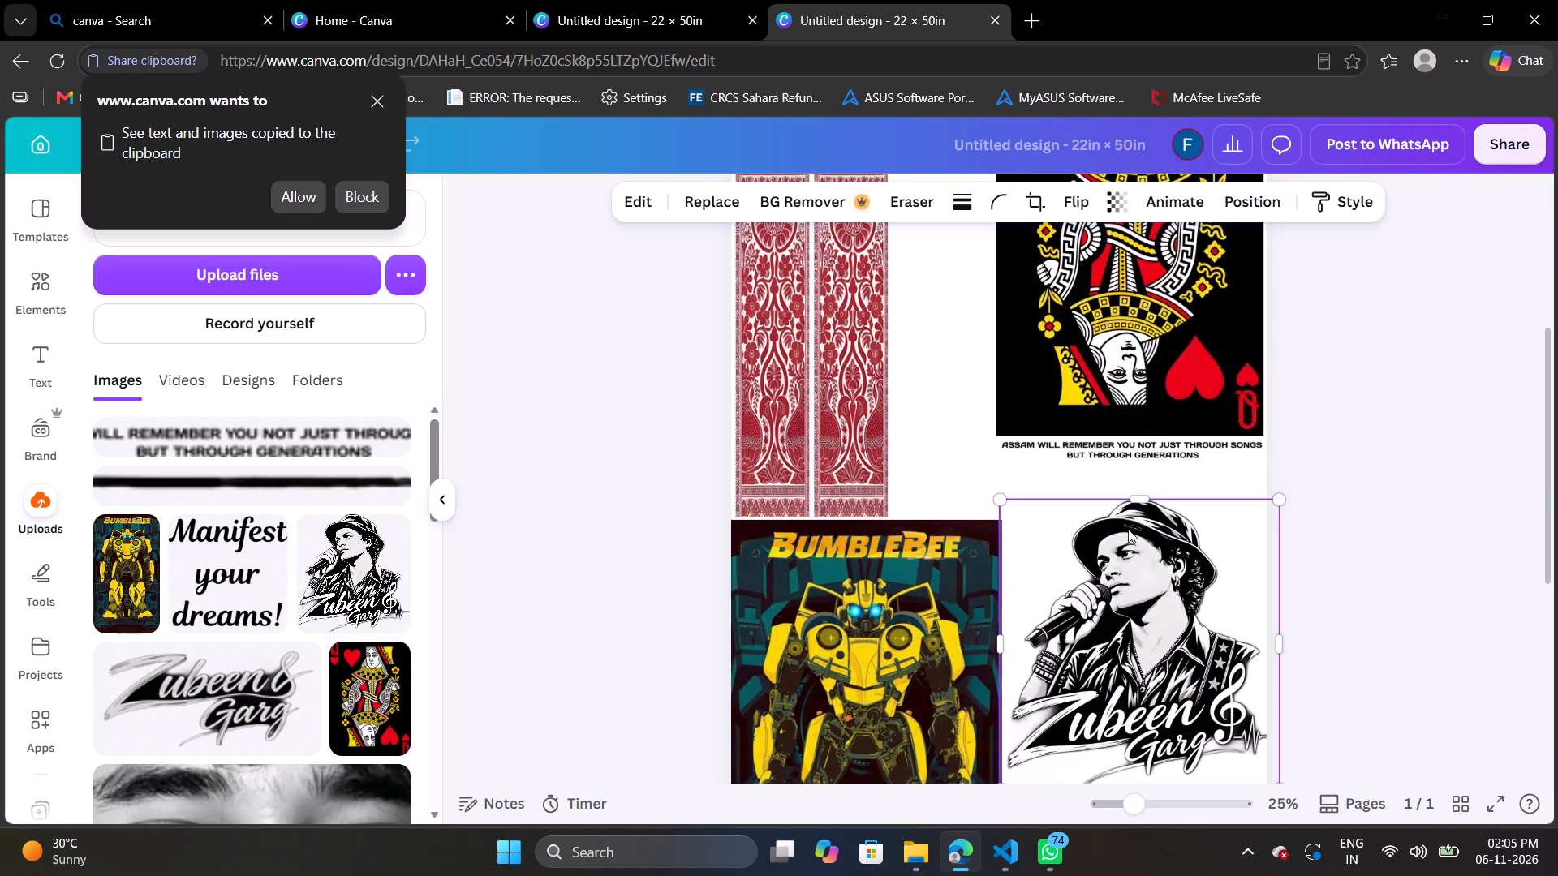
left_click(1135, 550)
key("Up")
key("Up")
key("Up")
key("Up")
key("Up")
left_click(1098, 559)
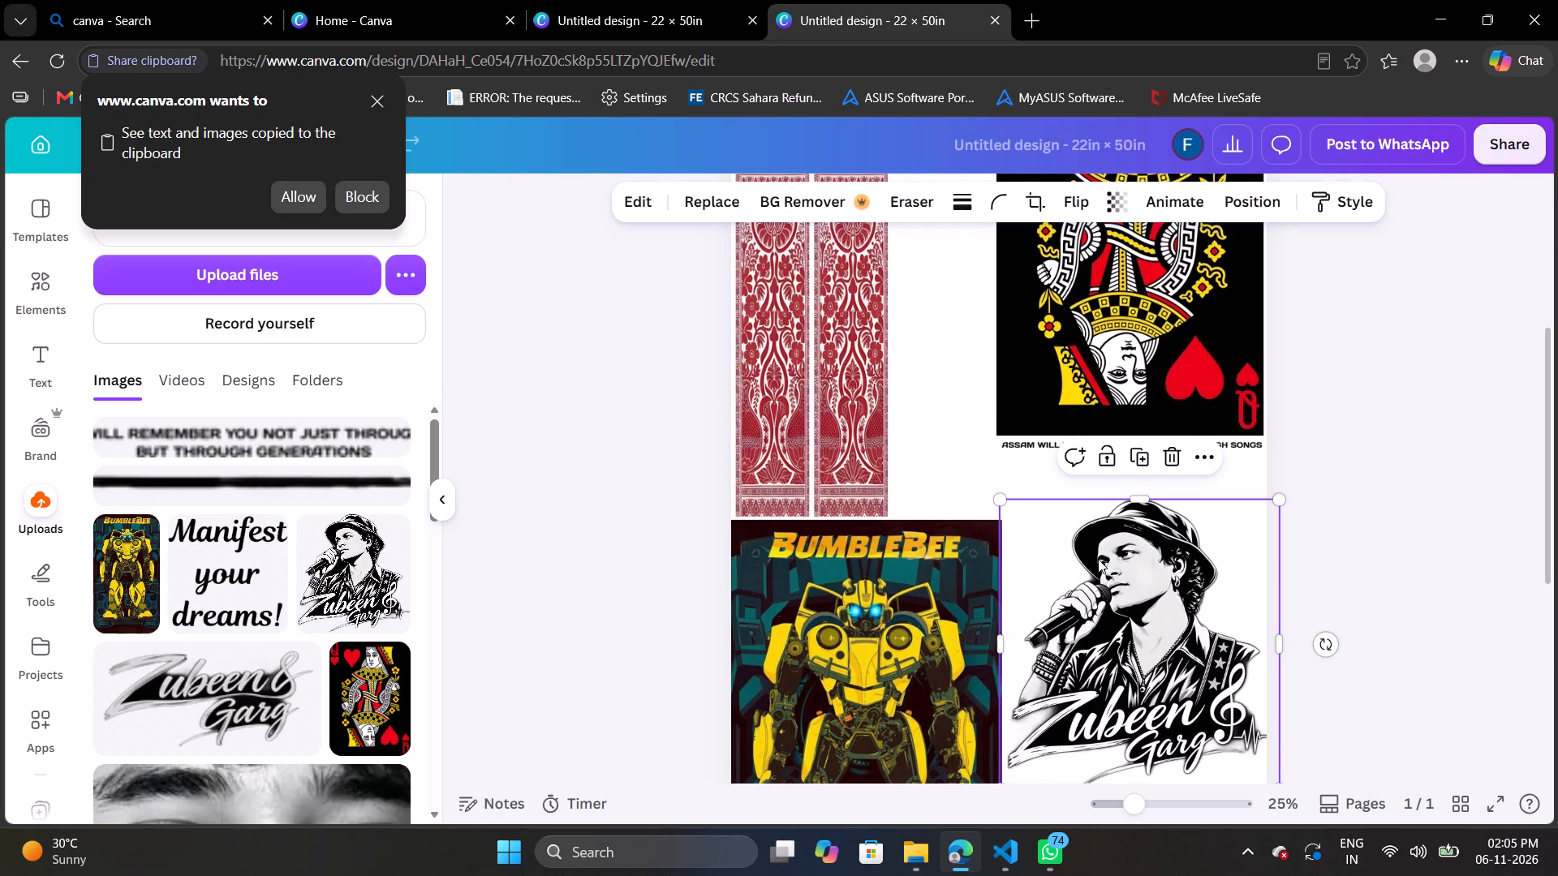
key("Up")
key("Up")
key("Up")
key("Up")
key("Up")
key("Up")
key("Up")
key("Up")
key("Up")
key("Up")
key("Up")
key("Up")
key("Up")
key("Up")
key("Up")
key("Up")
key("Up")
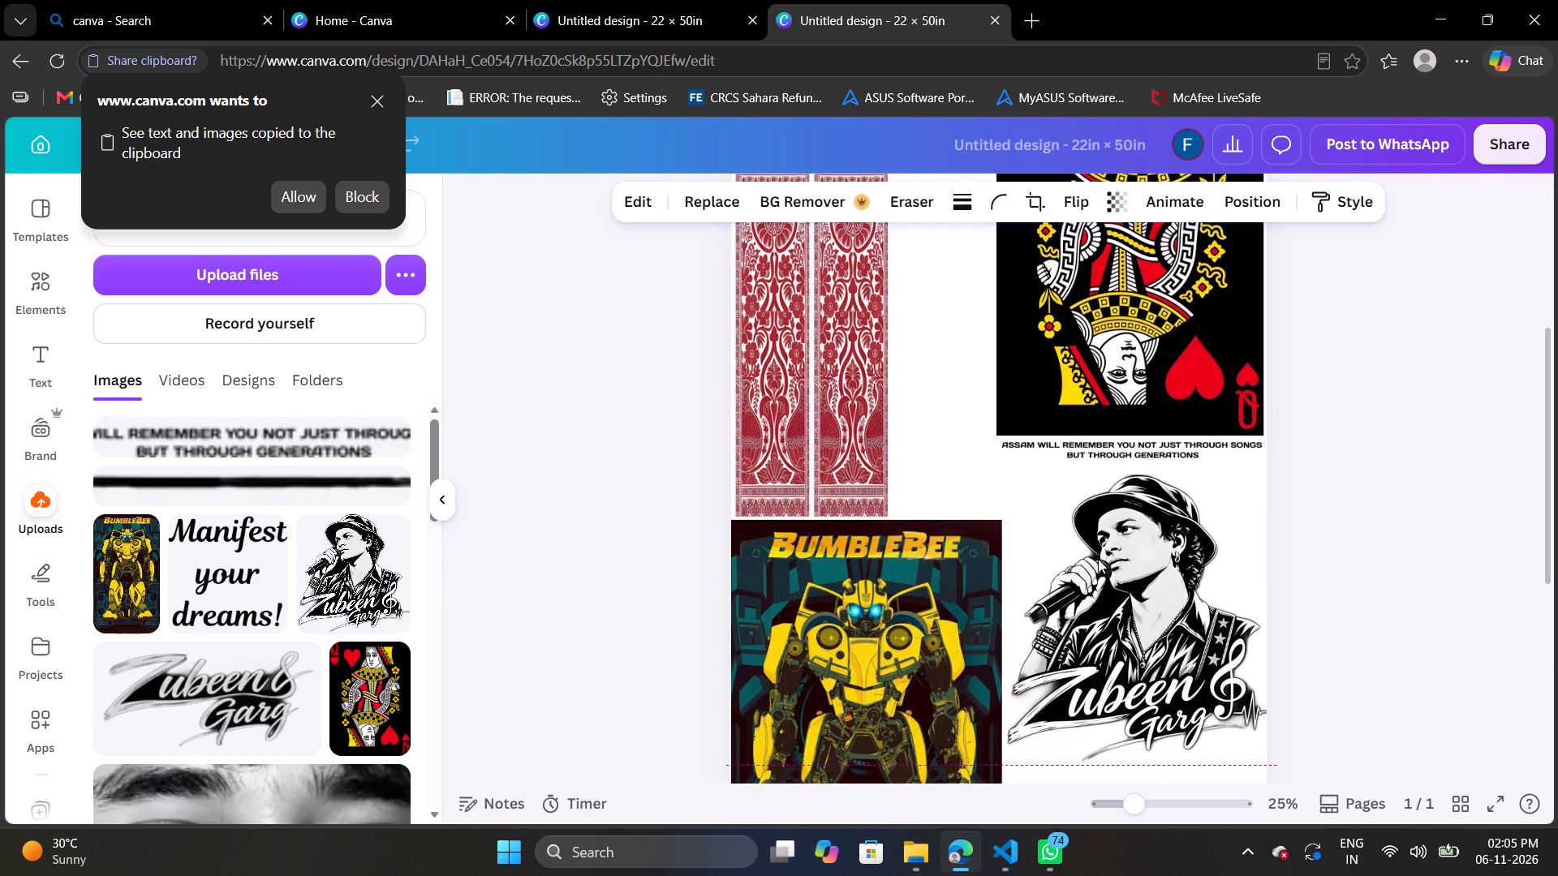
key("Up")
key("Up")
key("Up")
key("Up")
key("Up")
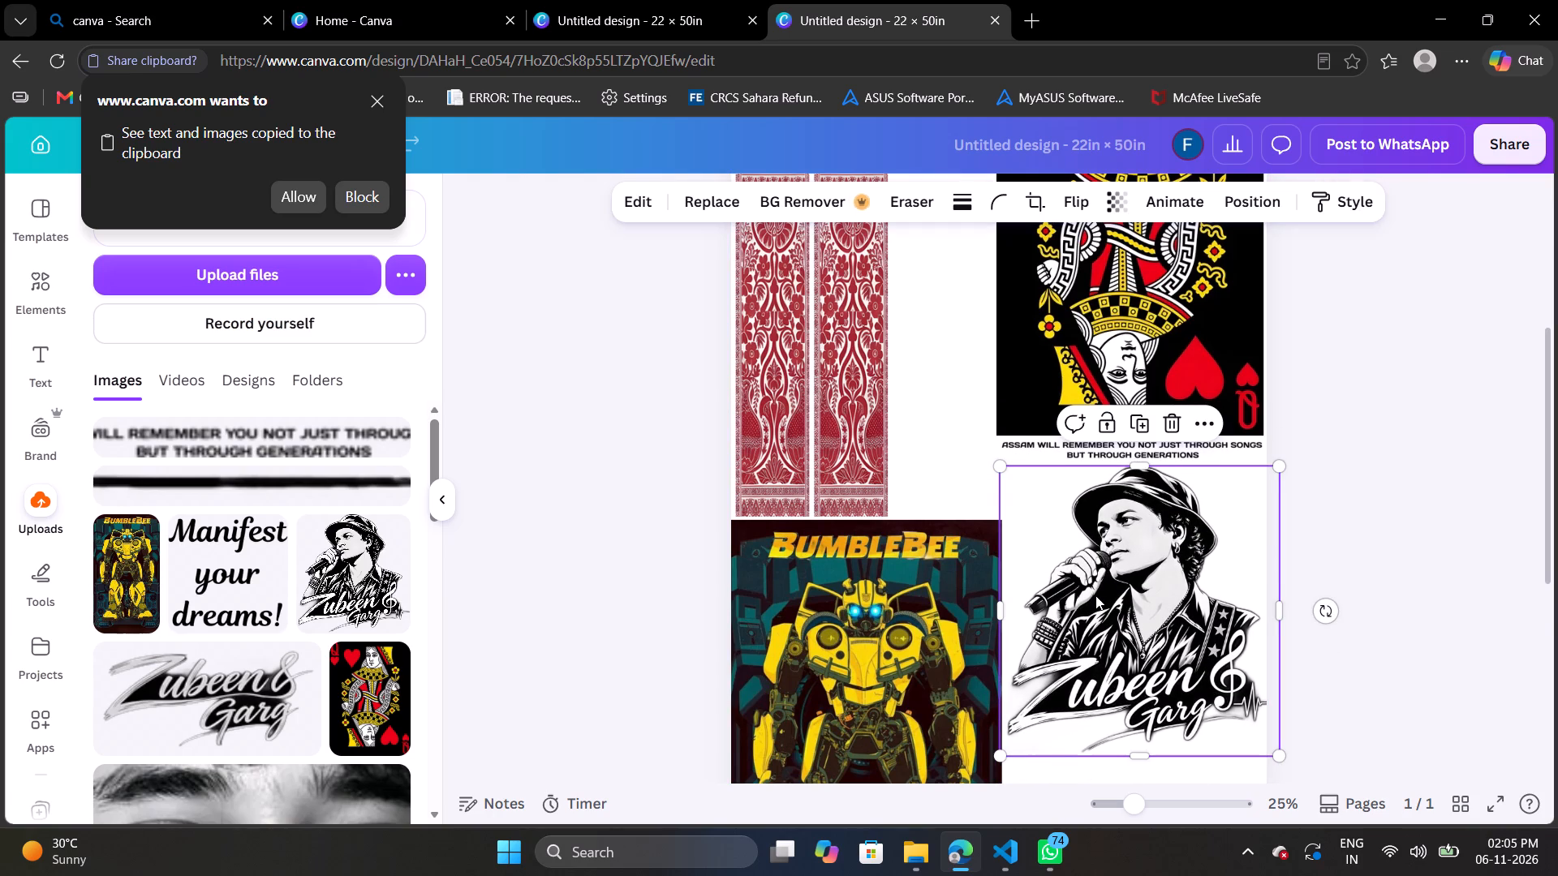
Nudge the yellow Bumblebee head up until it sits close beneath the Zubeen Garg portrait.
scroll(1095, 595, "down", 1)
left_click(1143, 719)
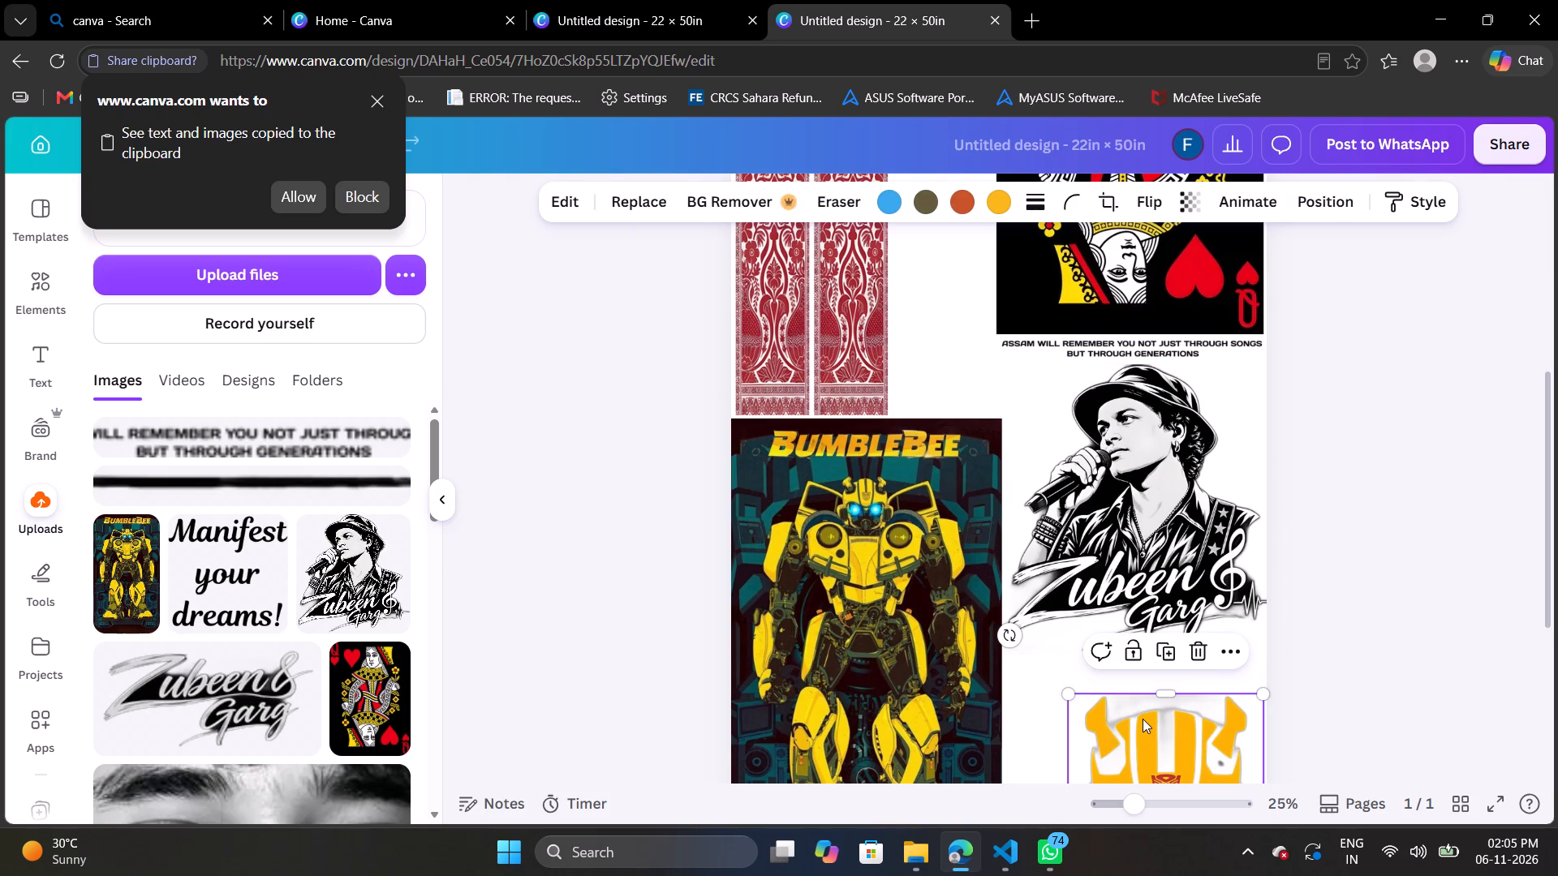
key("Up")
key("Up")
key("Up")
key("Up")
key("Up")
key("Up")
key("Up")
key("Up")
key("Up")
key("Up")
key("Up")
key("Up")
key("Up")
key("Up")
key("Up")
key("Up")
key("Up")
key("Up")
key("Up")
key("Up")
key("Up")
key("Up")
key("Up")
key("Up")
key("Up")
key("Up")
key("Up")
key("Up")
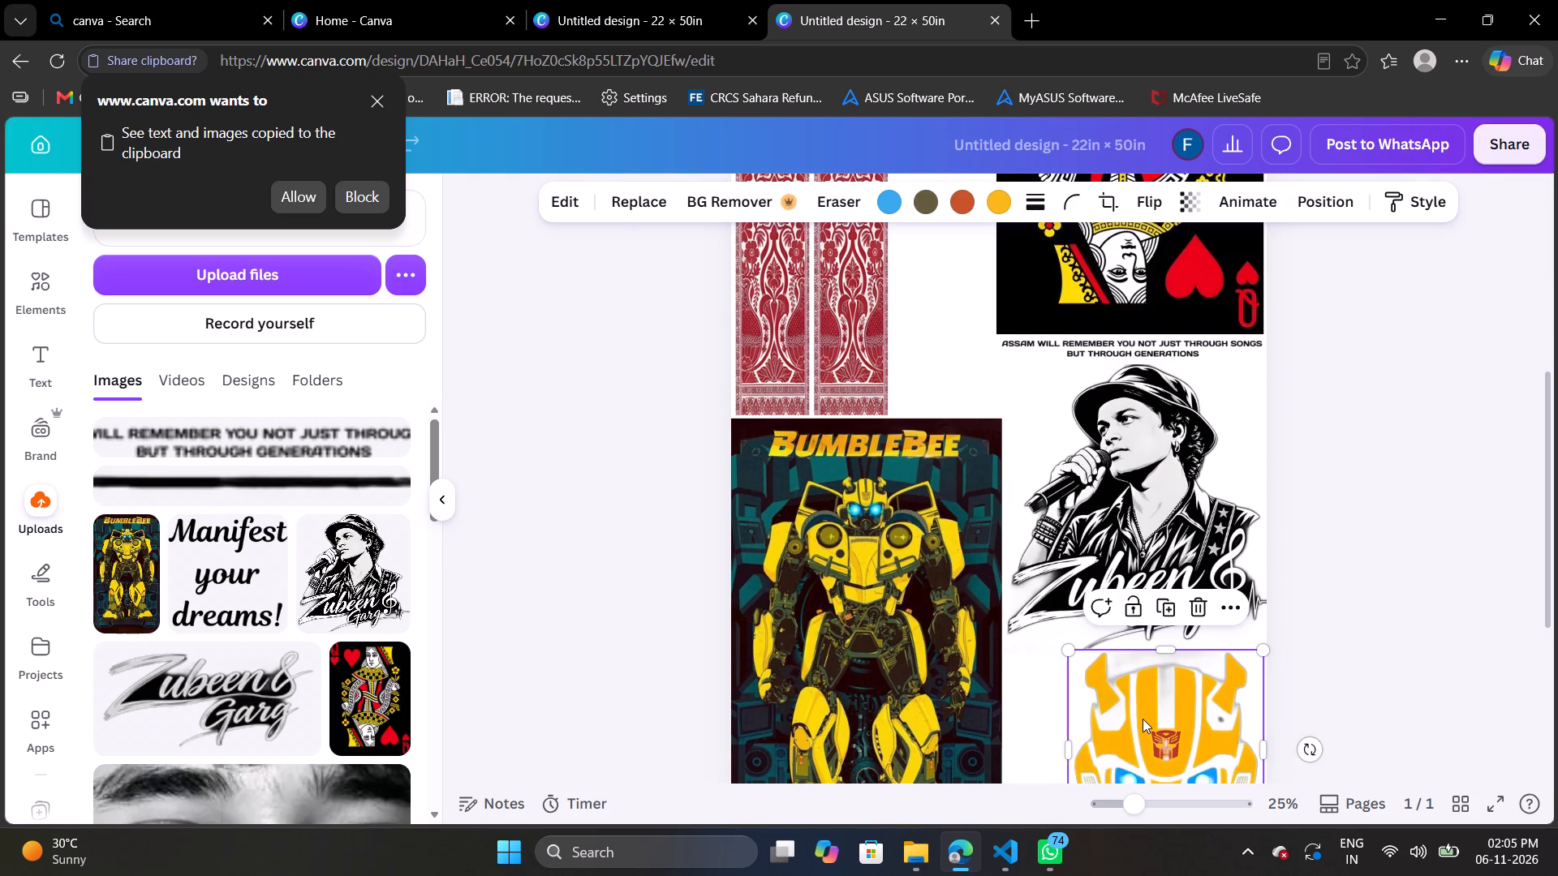
Fine-tune the yellow Bumblebee head's position slightly toward the page's right edge and up against the Zubeen Garg portrait.
scroll(1163, 785, "down", 2)
scroll(1168, 711, "down", 2)
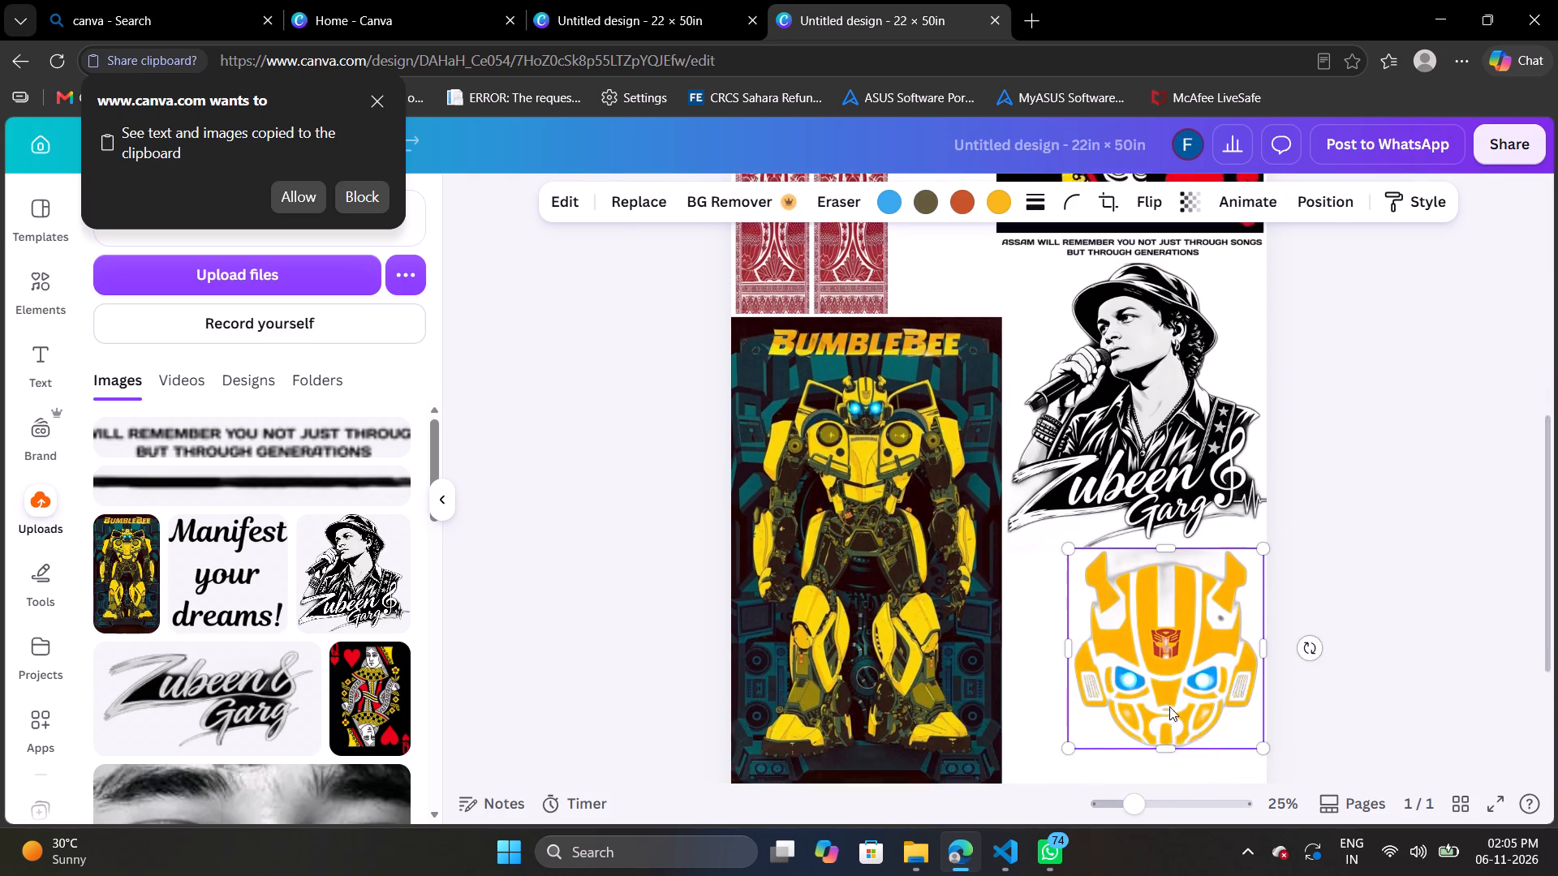
left_click(1224, 592)
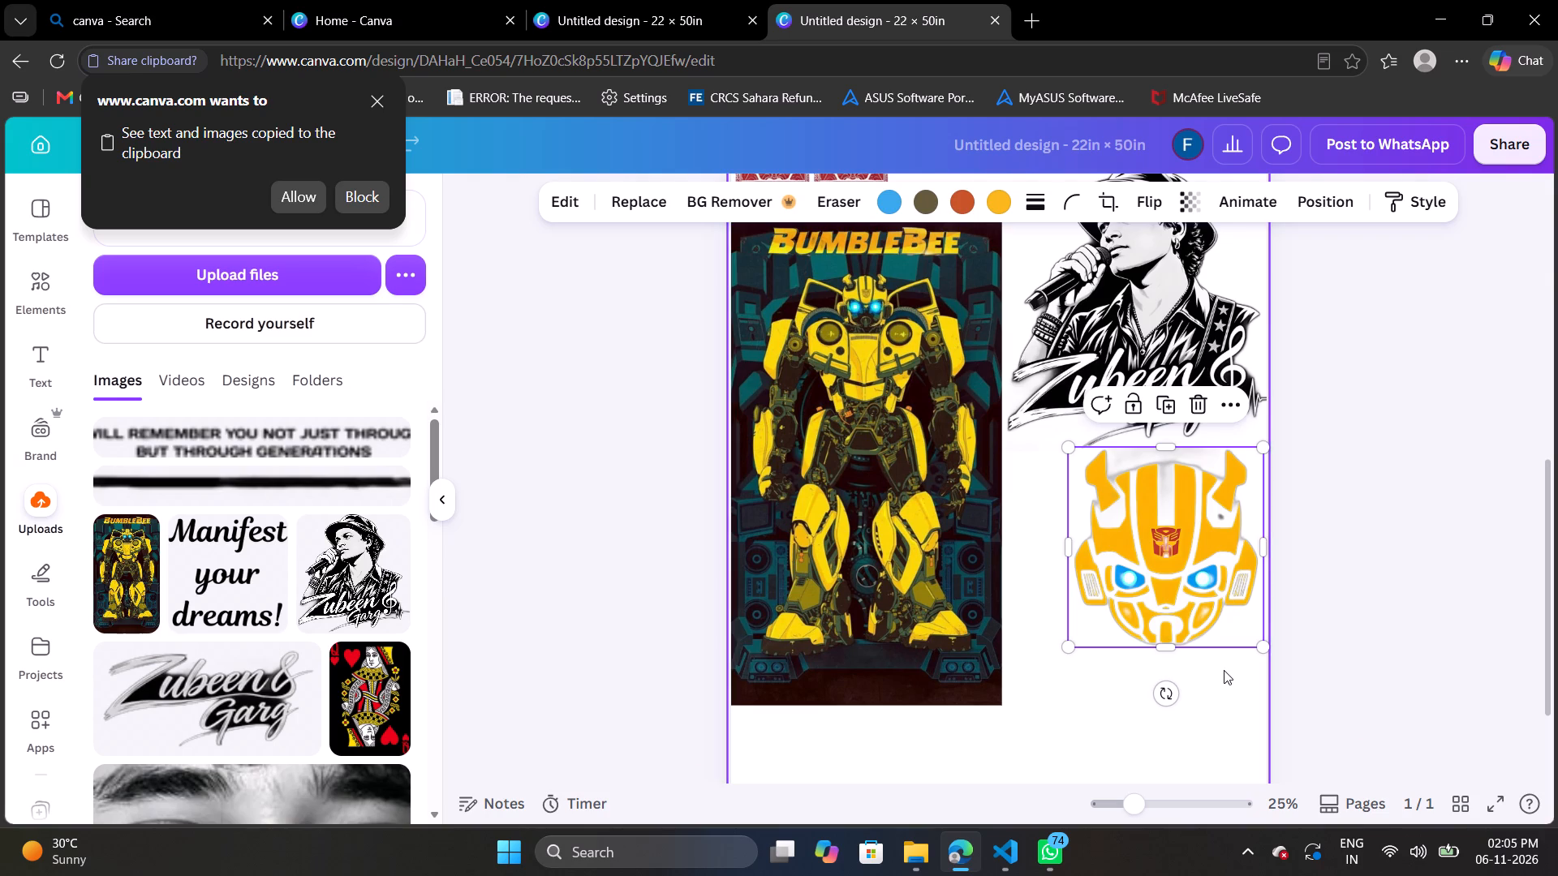
left_click(1224, 670)
left_click(1222, 600)
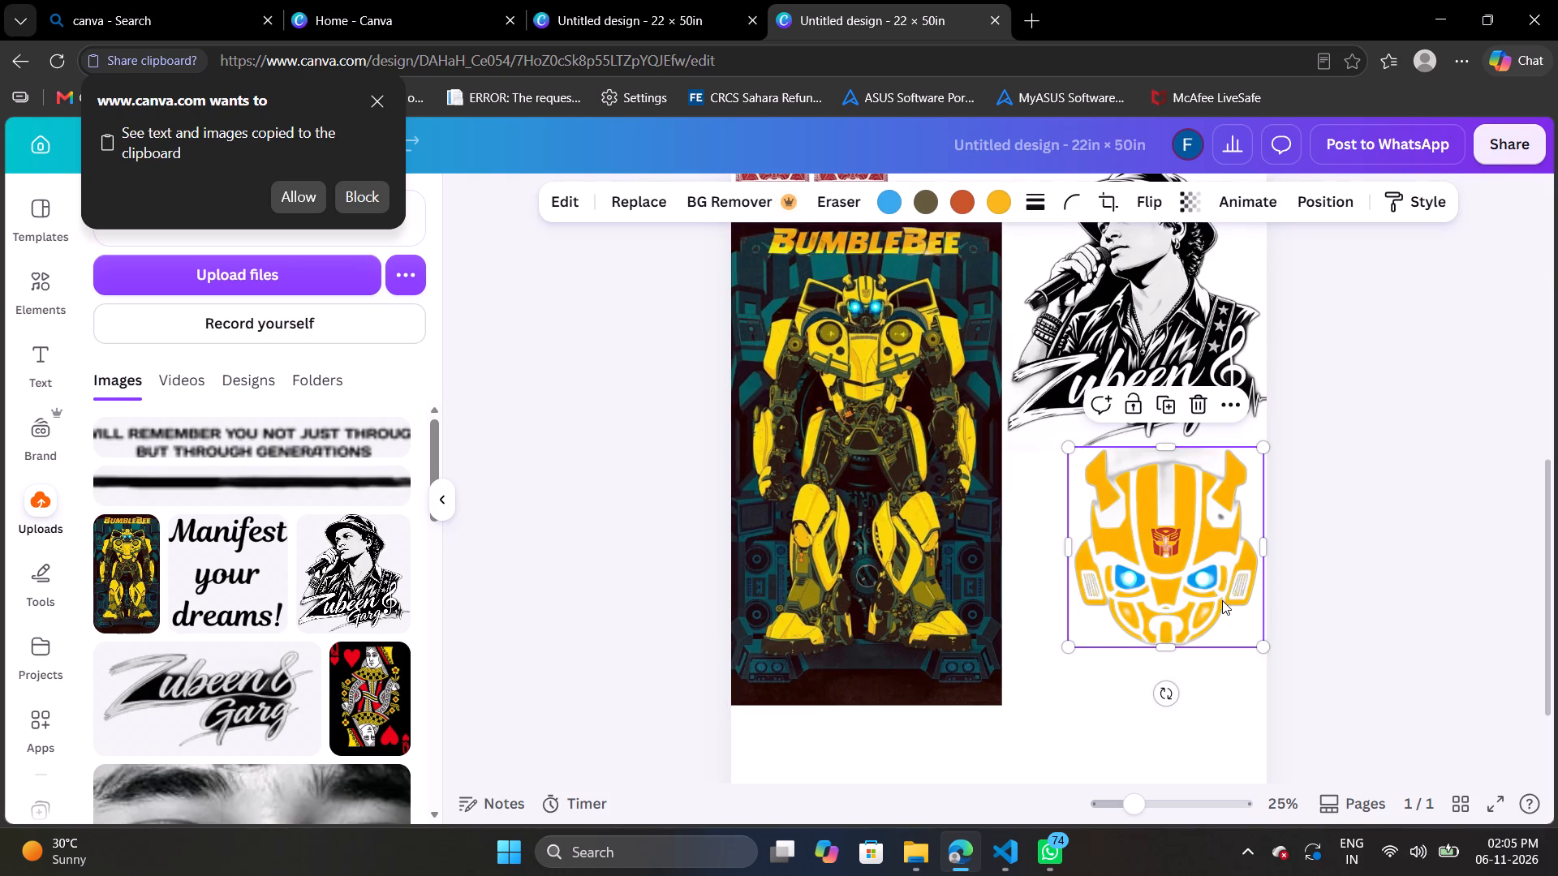
key("Right")
key("Right")
key("Right")
key("Right")
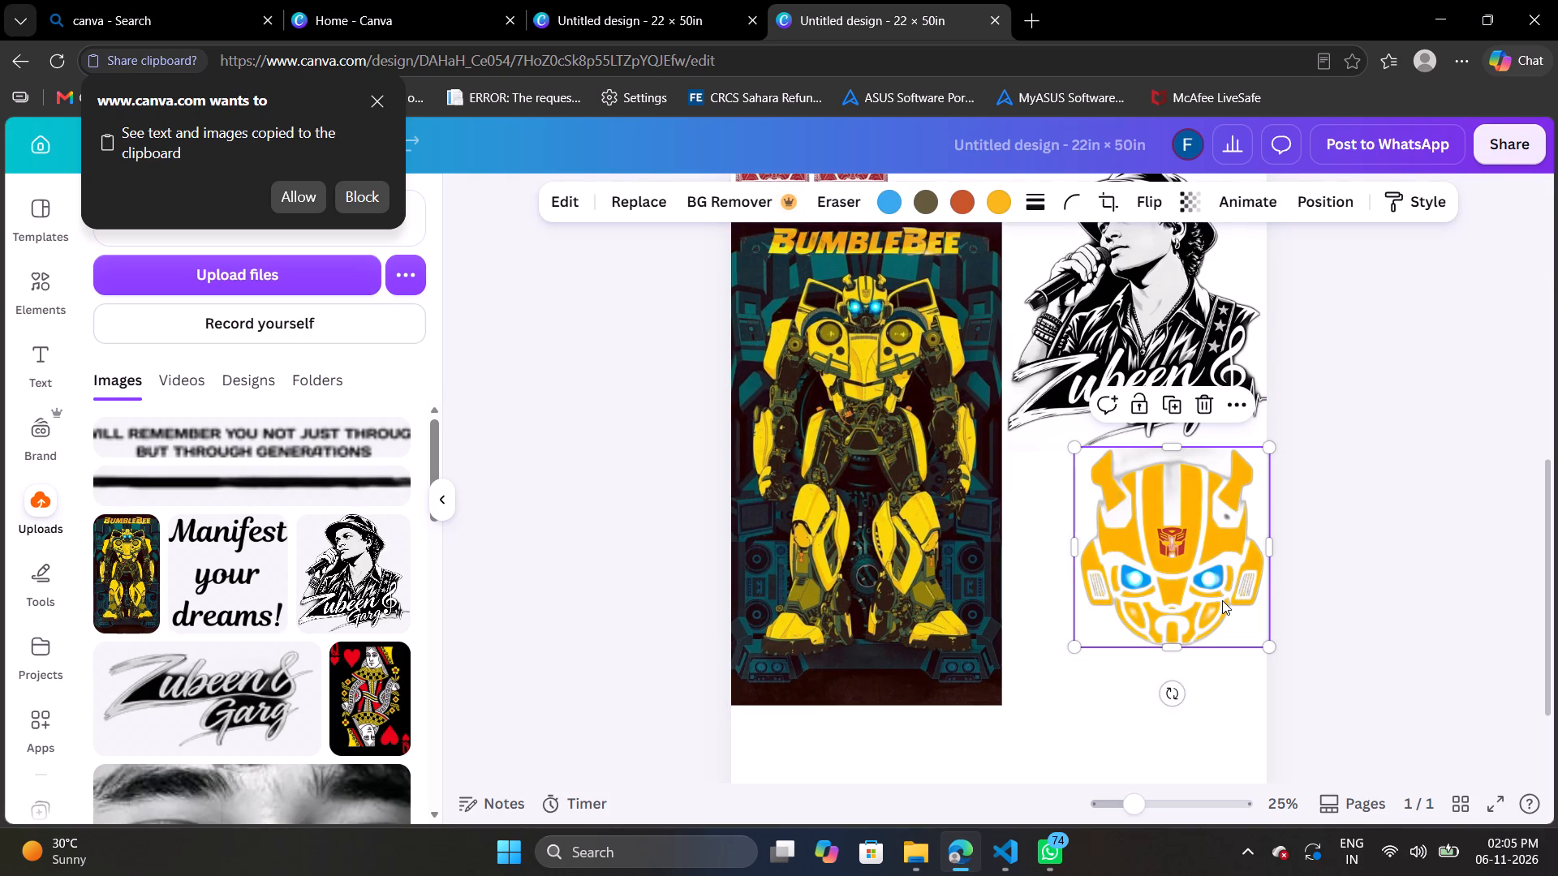
key("Up")
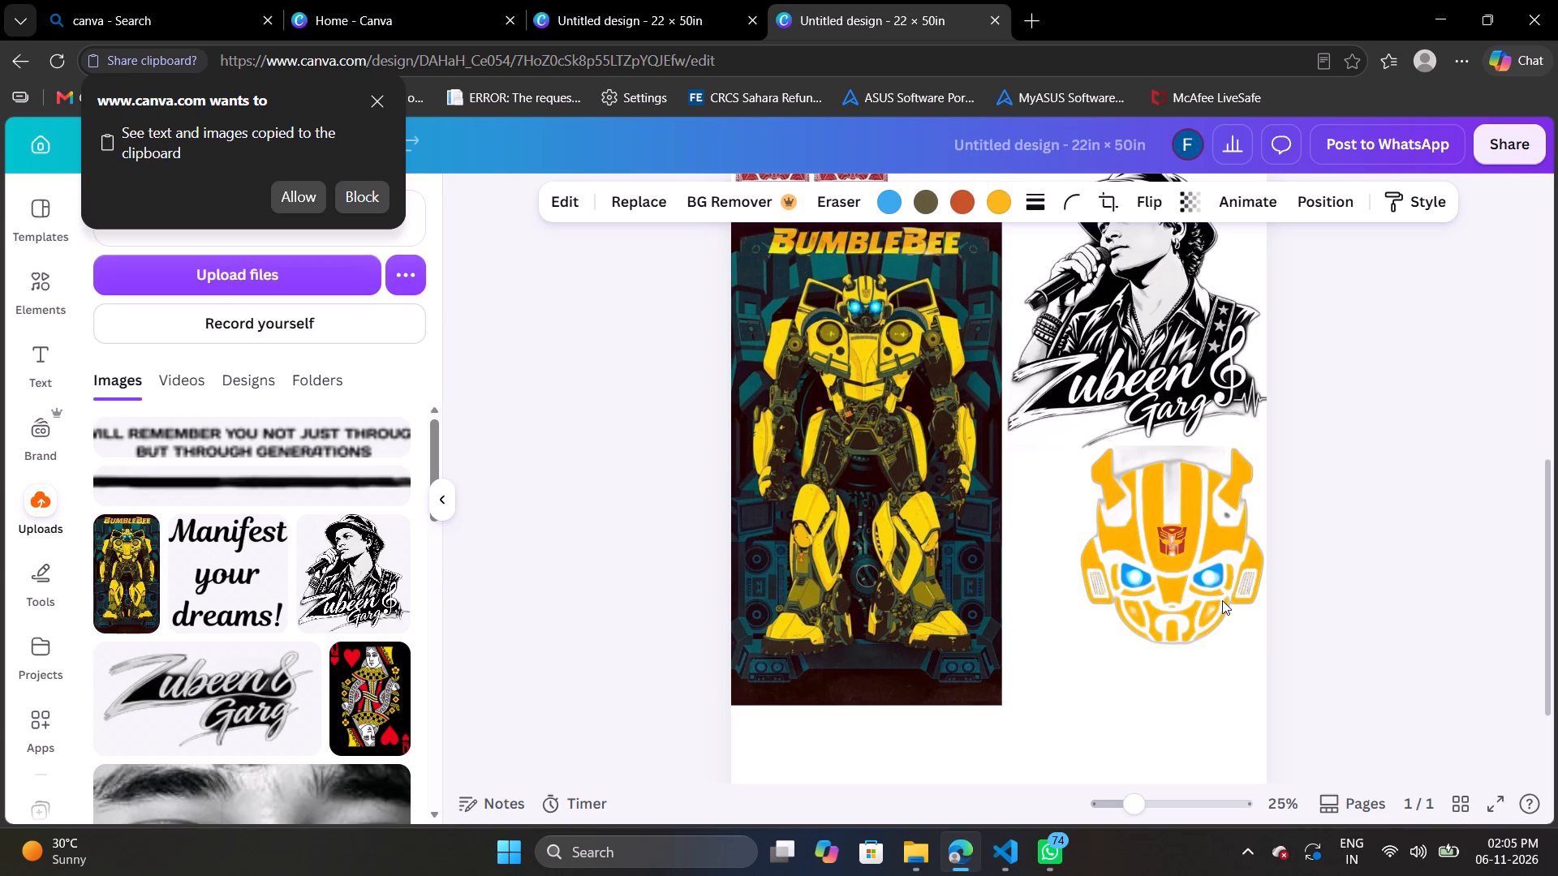
key("Up")
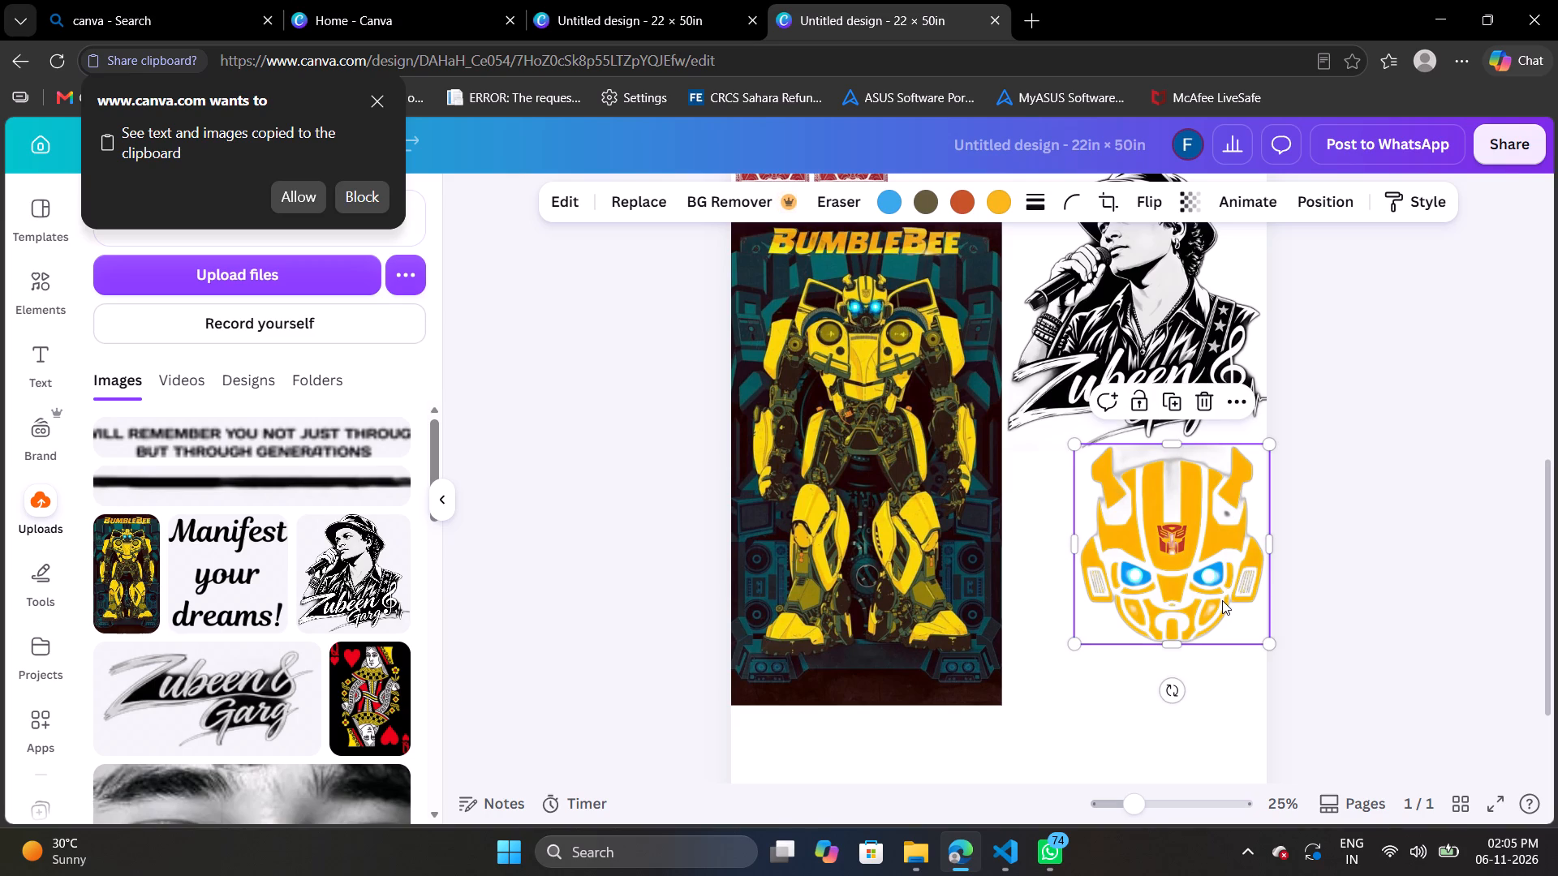
key("Down")
key("Left")
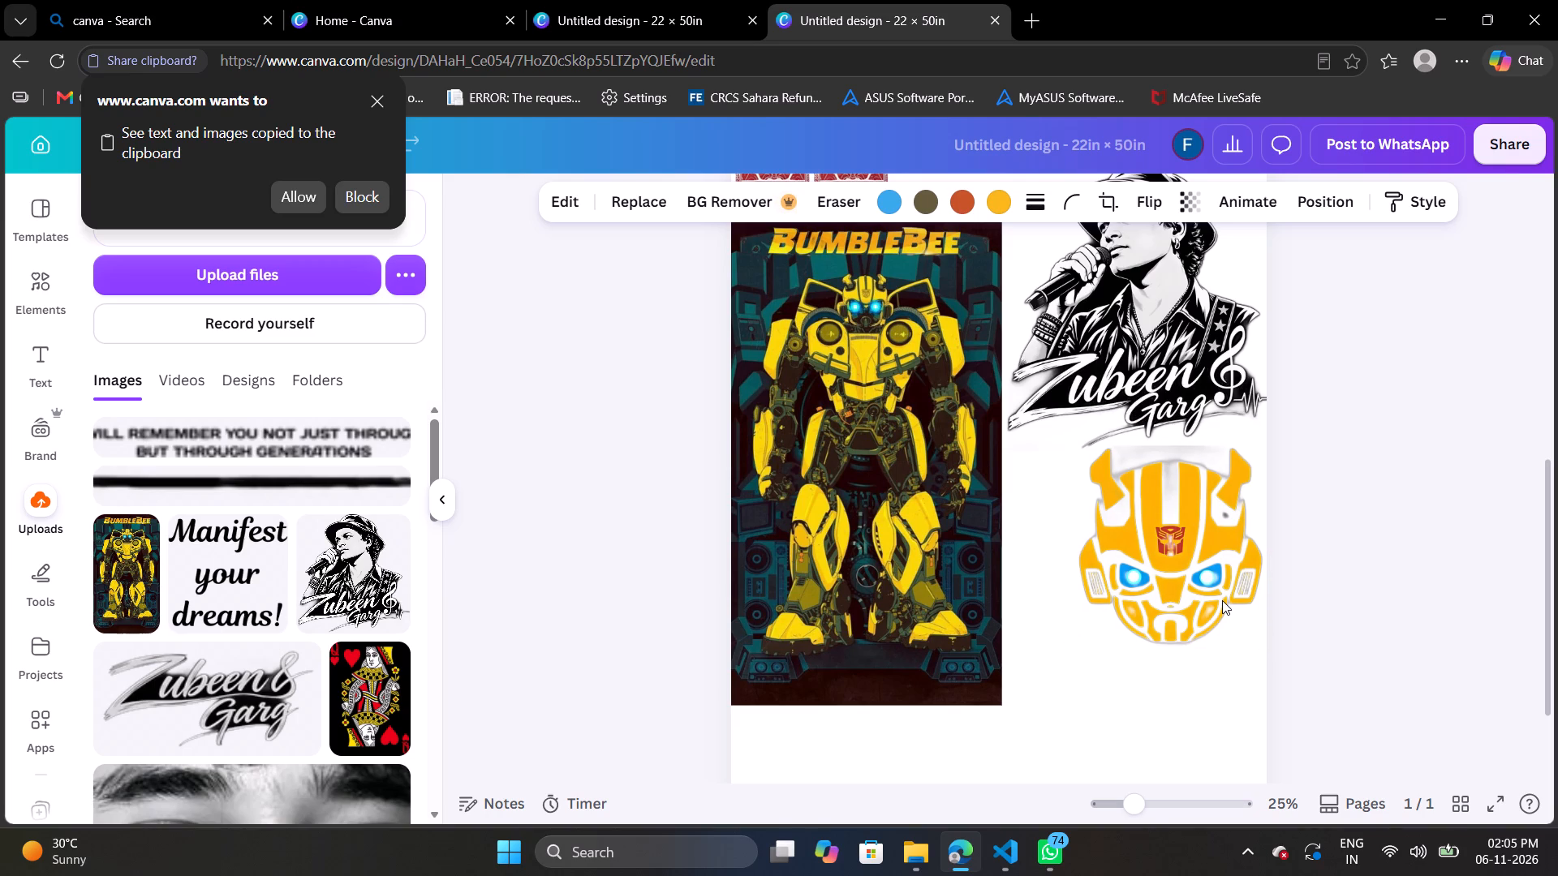
scroll(1222, 600, "up", 2)
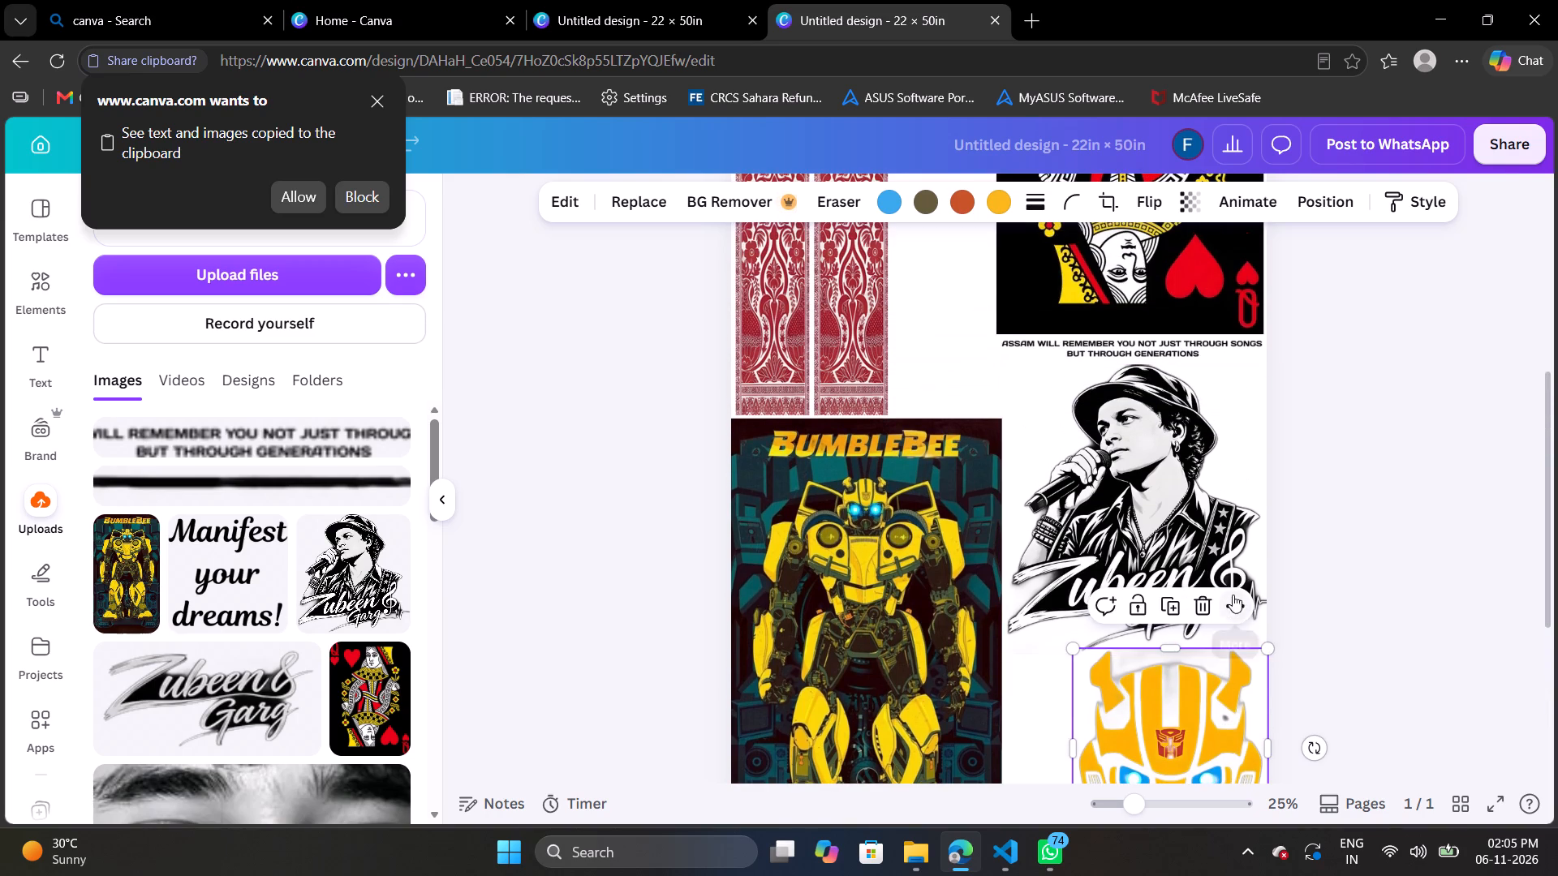
Nudge the Zubeen Garg portrait image slightly toward the Bumblebee poster.
left_click(1207, 546)
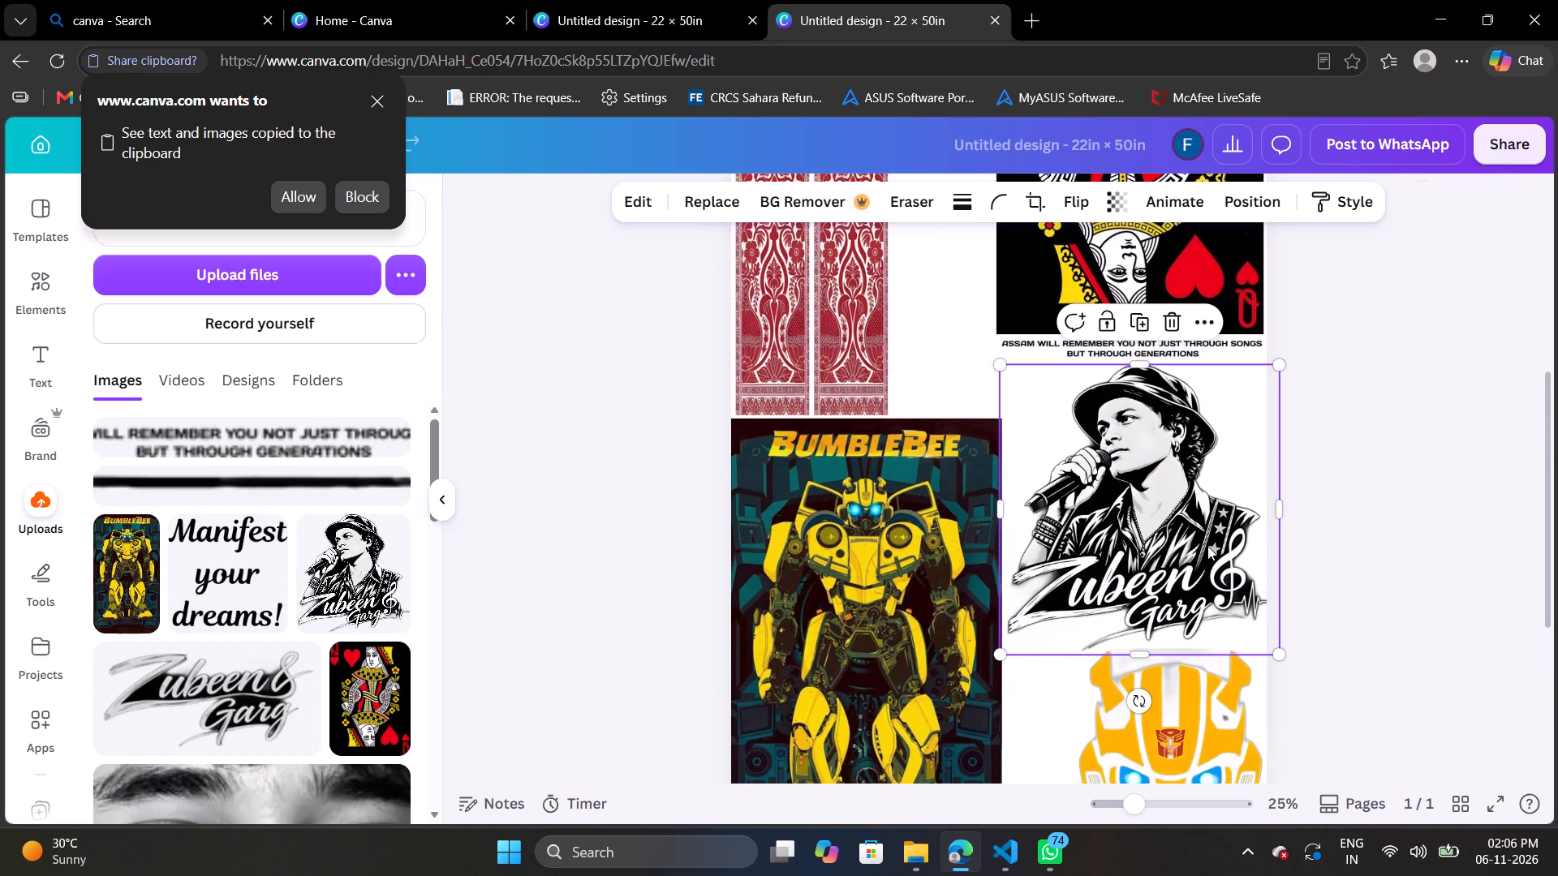
key("Left")
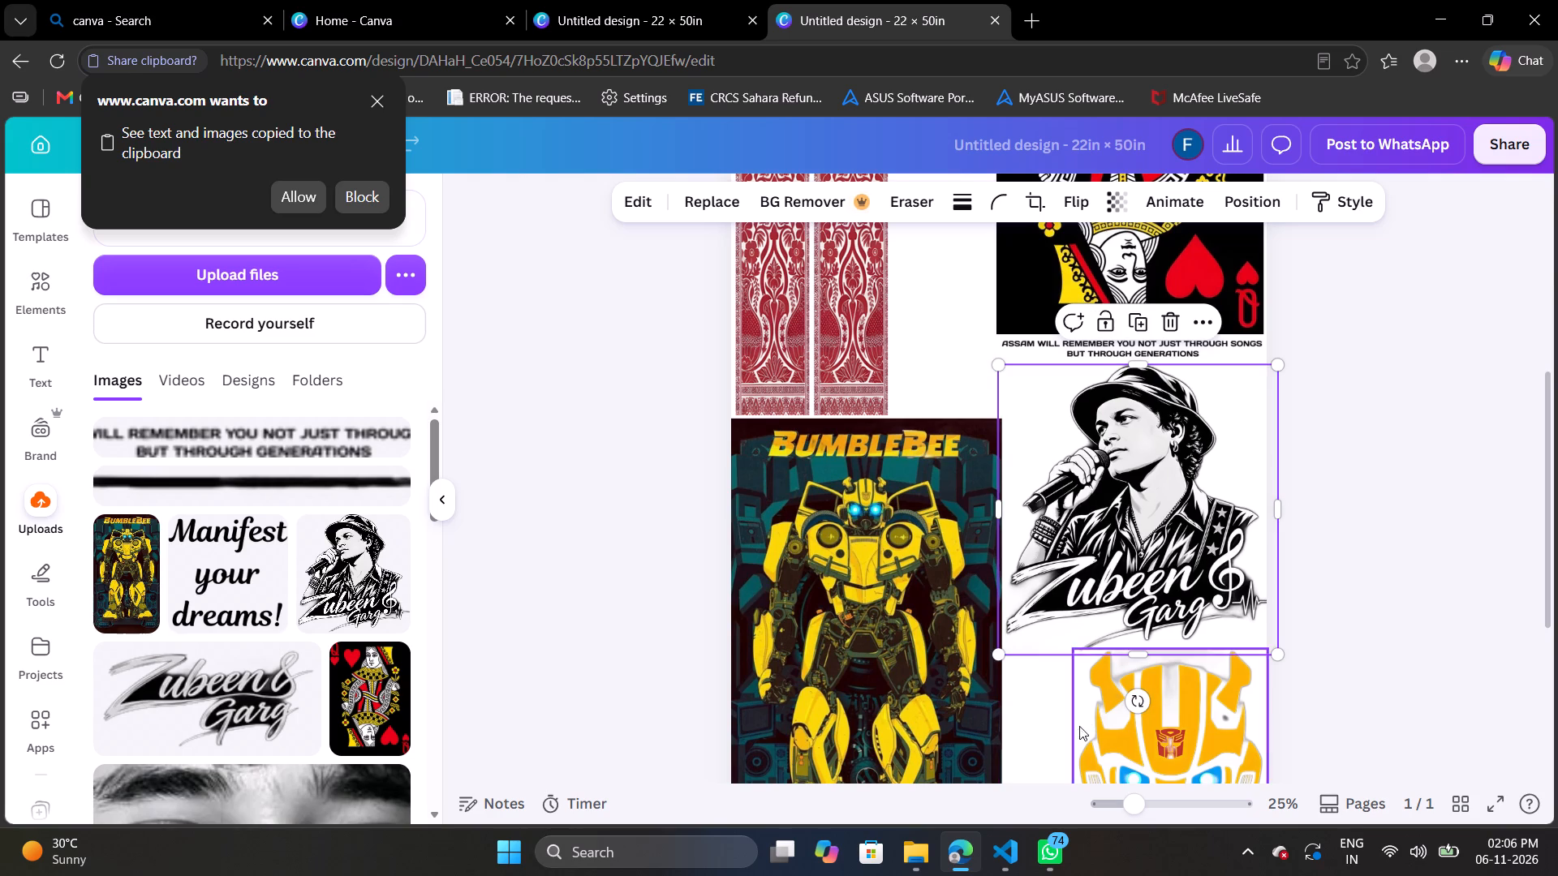
scroll(837, 490, "down", 1)
scroll(837, 490, "up", 4)
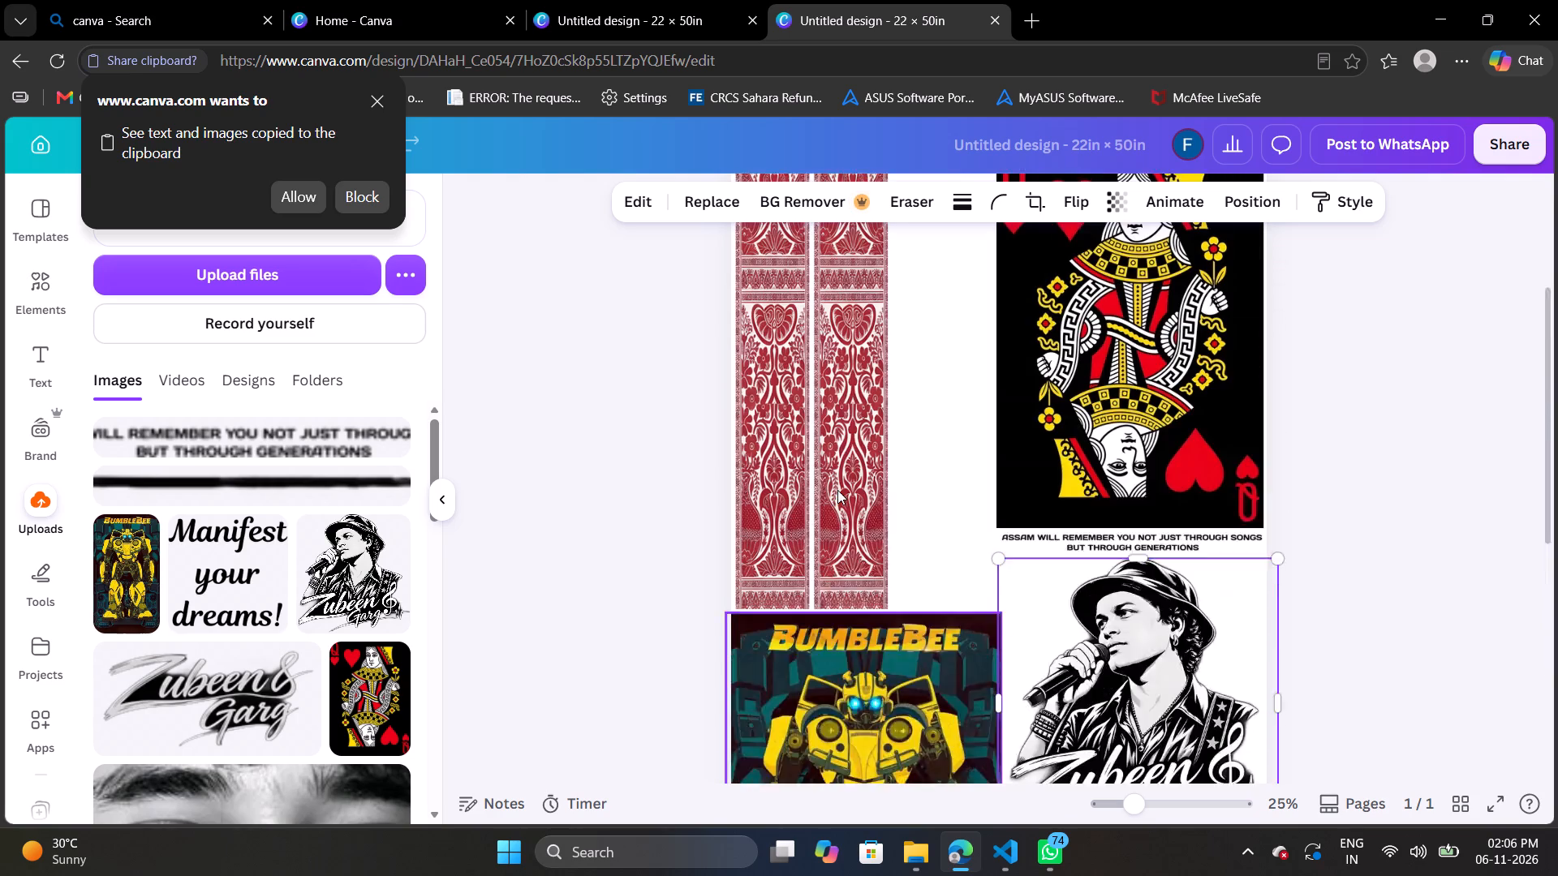
scroll(837, 490, "up", 3)
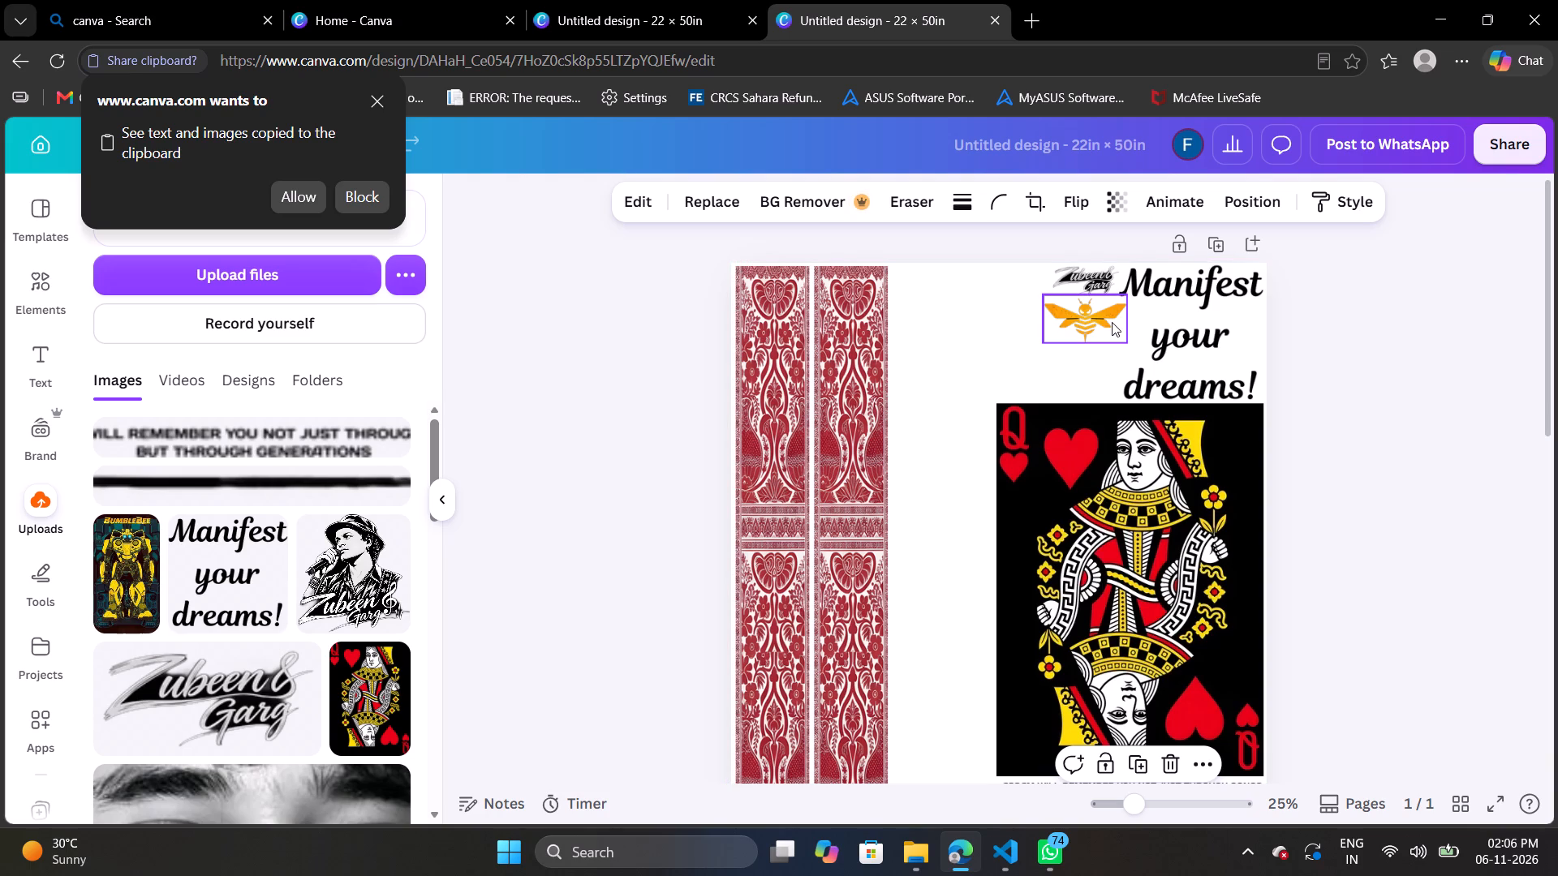
key("Left")
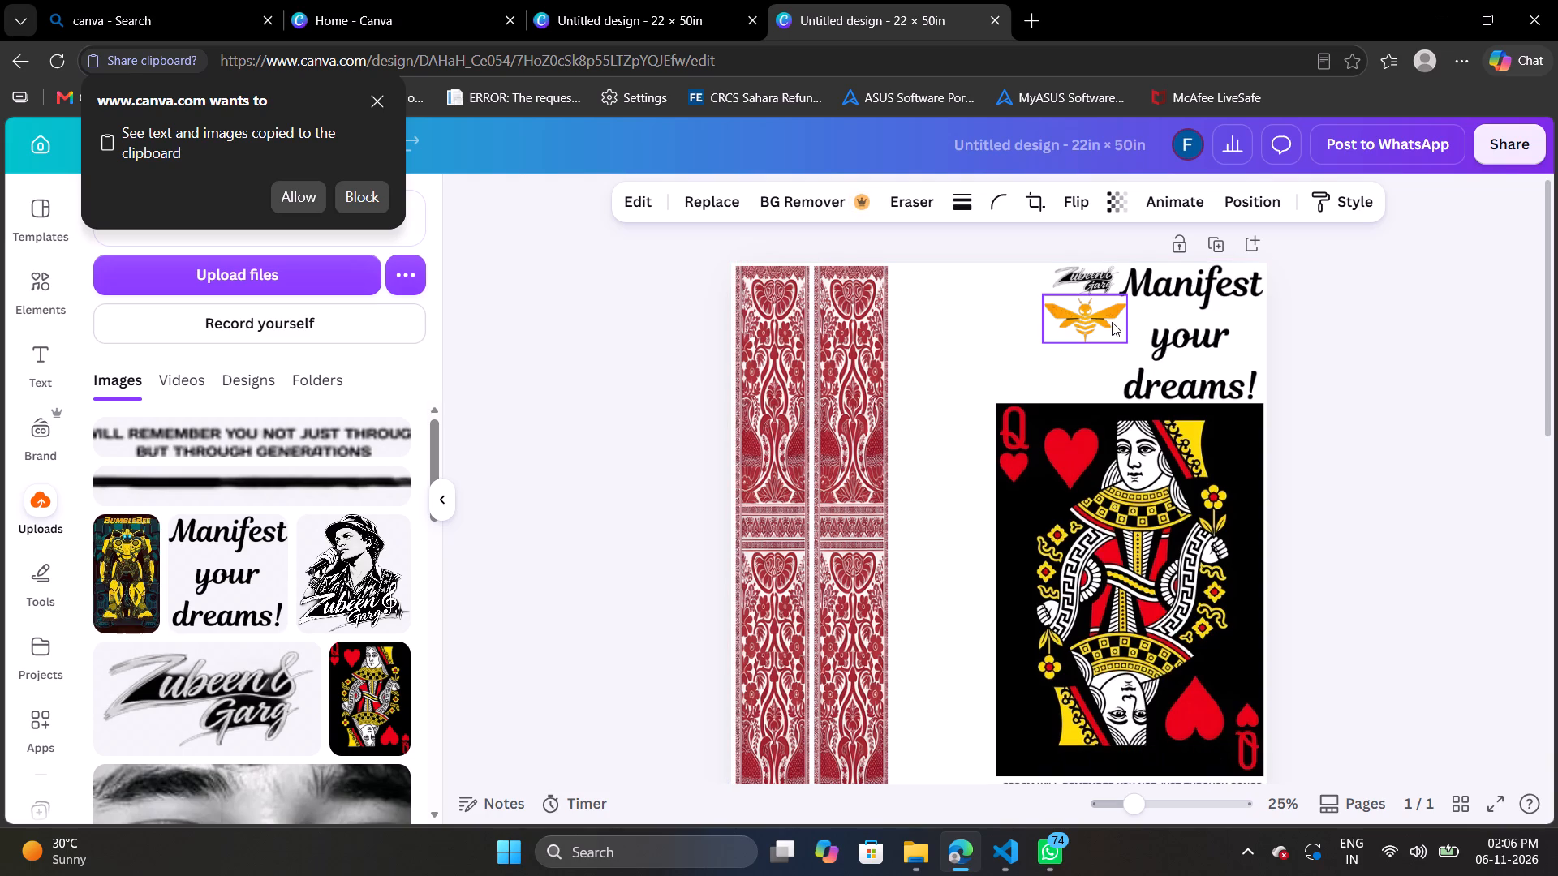
Nudge the orange bee slightly away from the "Manifest your dreams!" lettering, keeping it close beneath the small Zubeen Garg lettering.
scroll(1112, 322, "up", 1)
left_click(1112, 322)
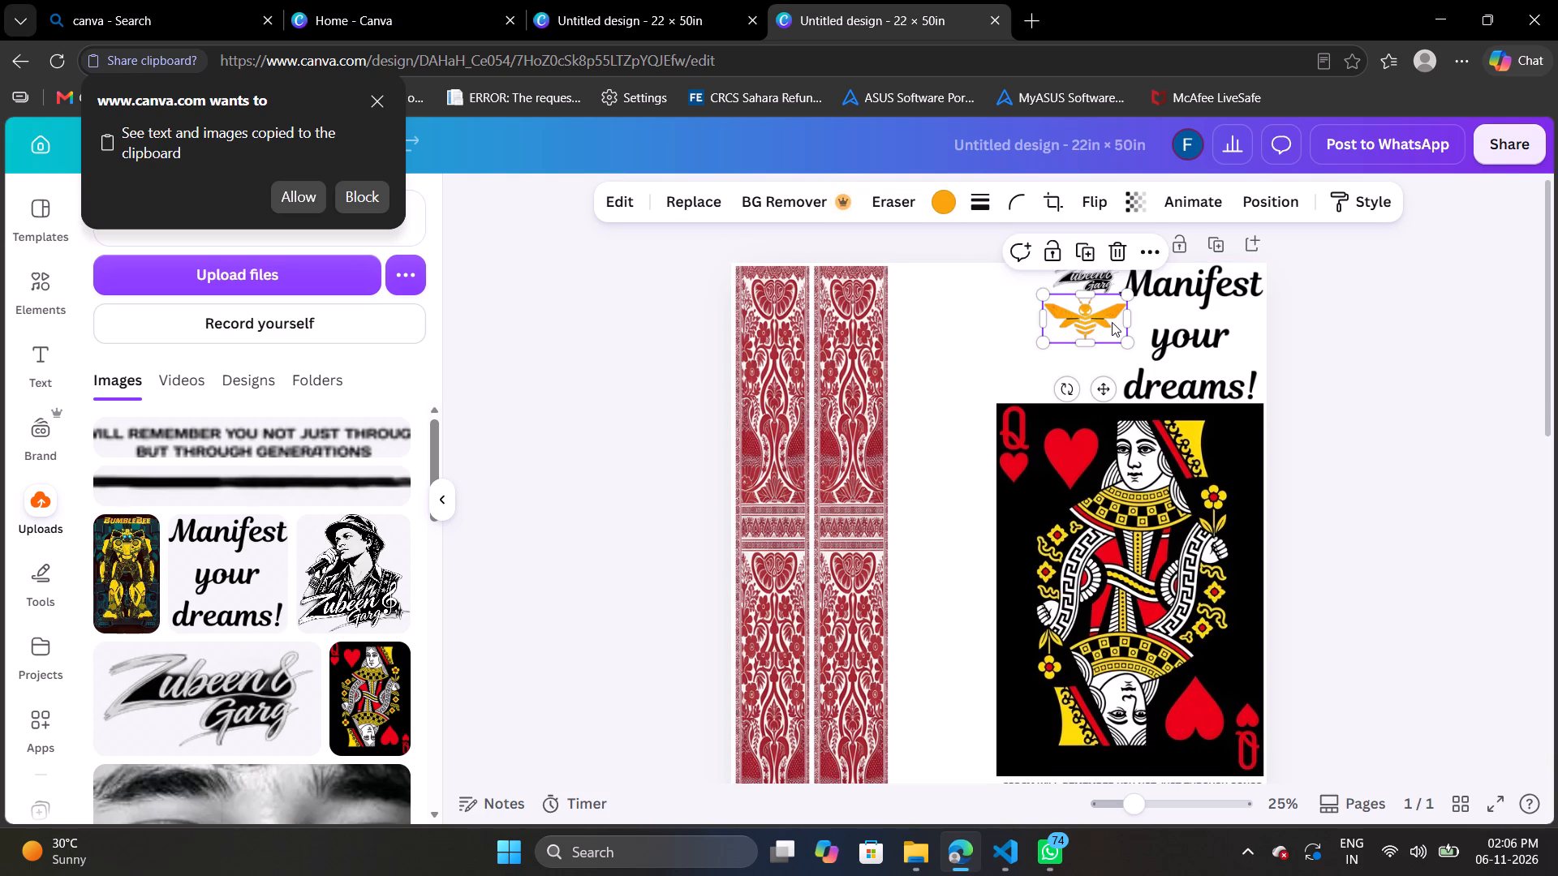
key("Down")
key("Down")
key("Down")
key("Right")
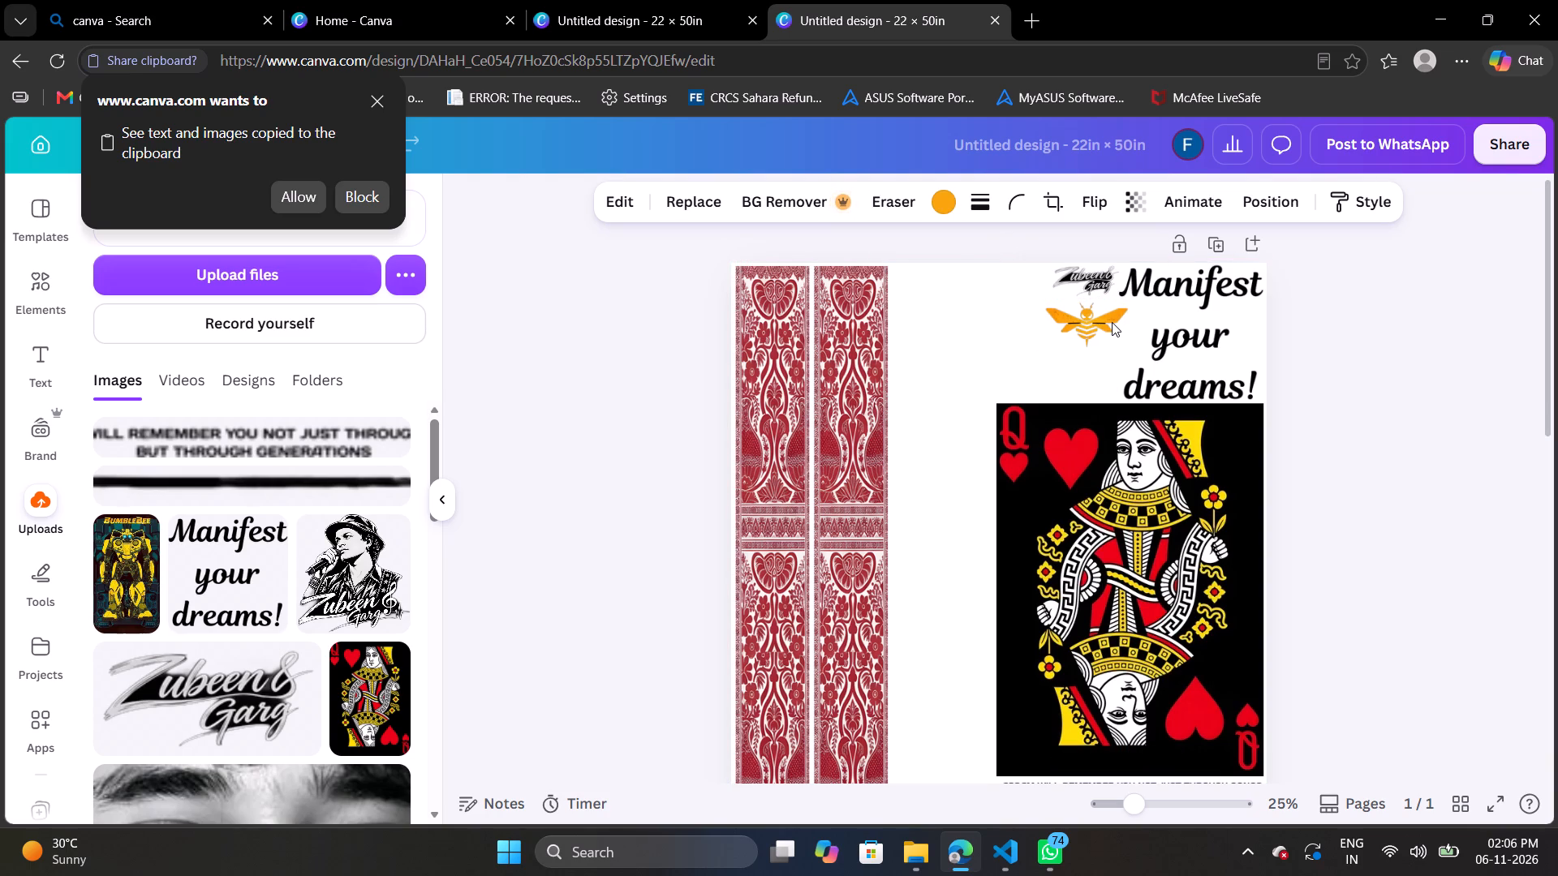
key("Right")
key("Right")
key("Right")
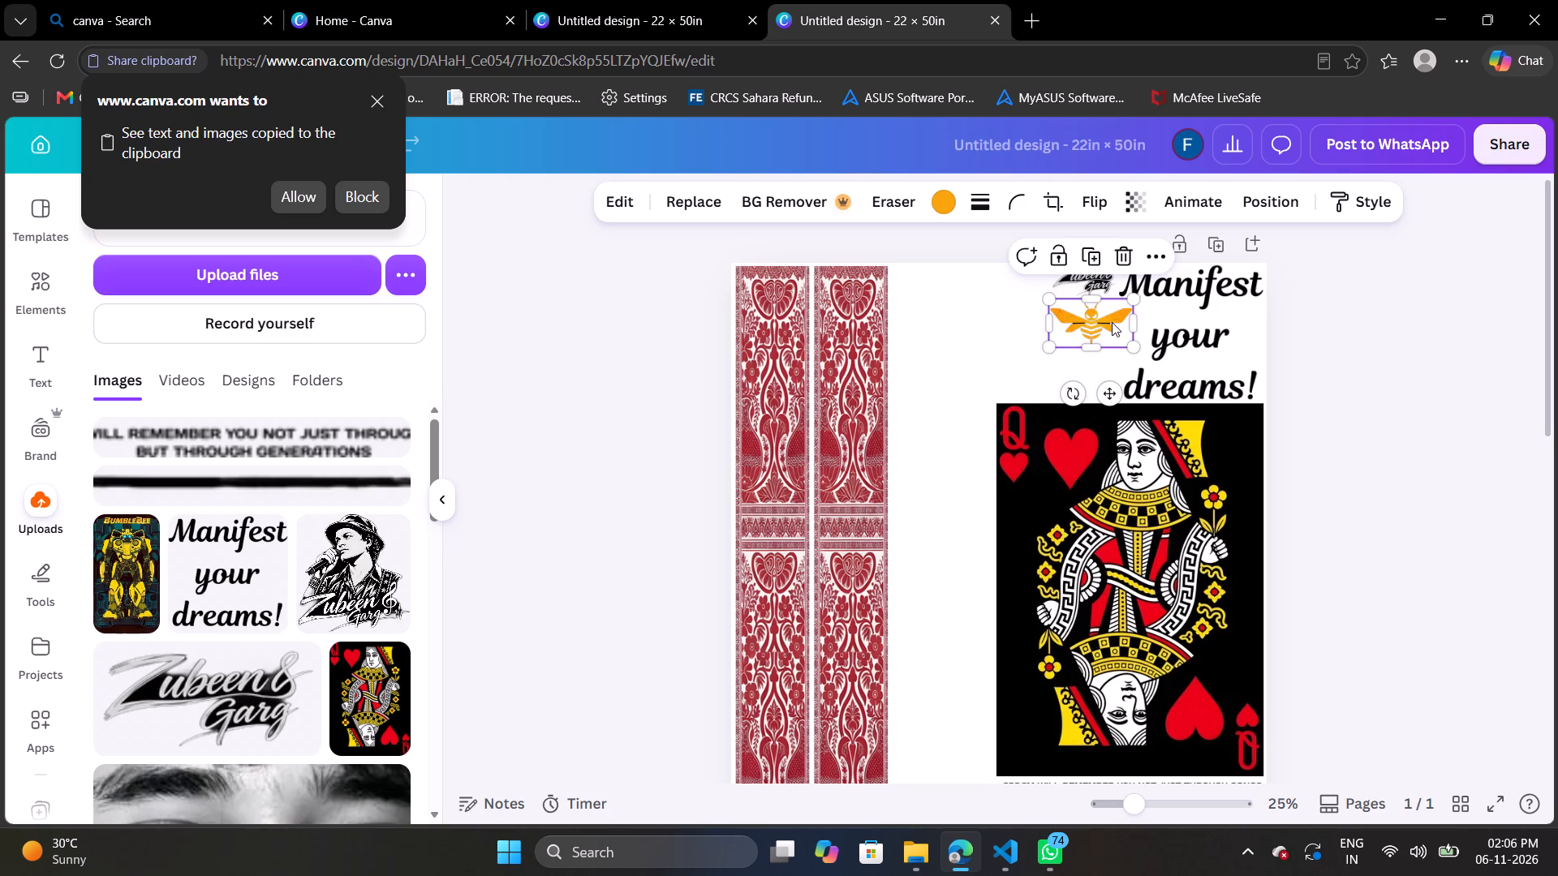
key("Left")
key("Left")
key("Left")
key("Left")
key("Left")
key("Left")
key("Left")
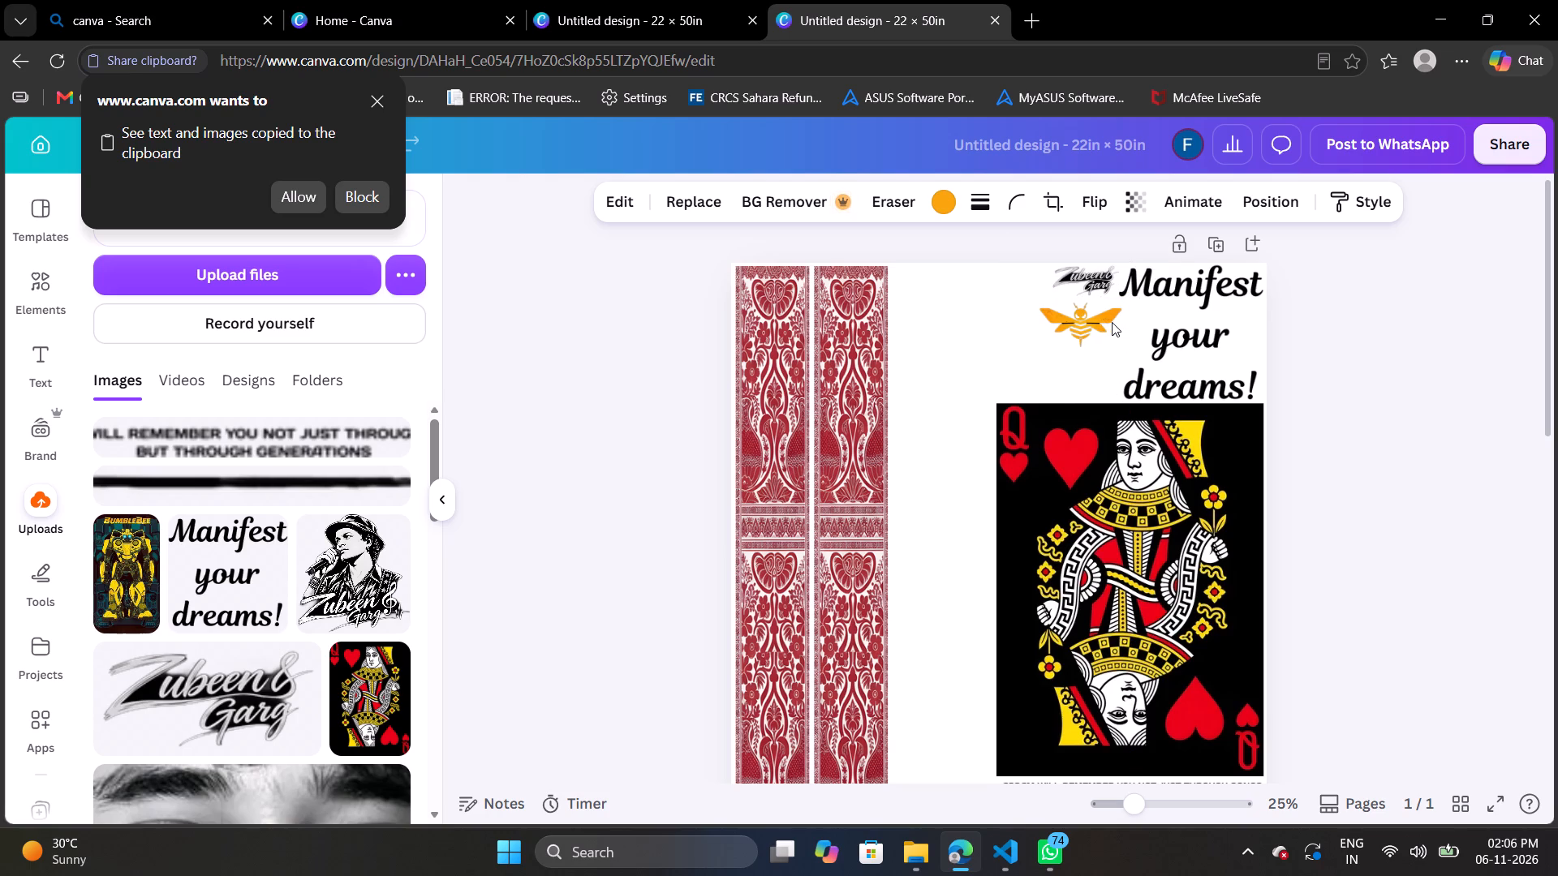
key("Left")
key("Up")
key("Up")
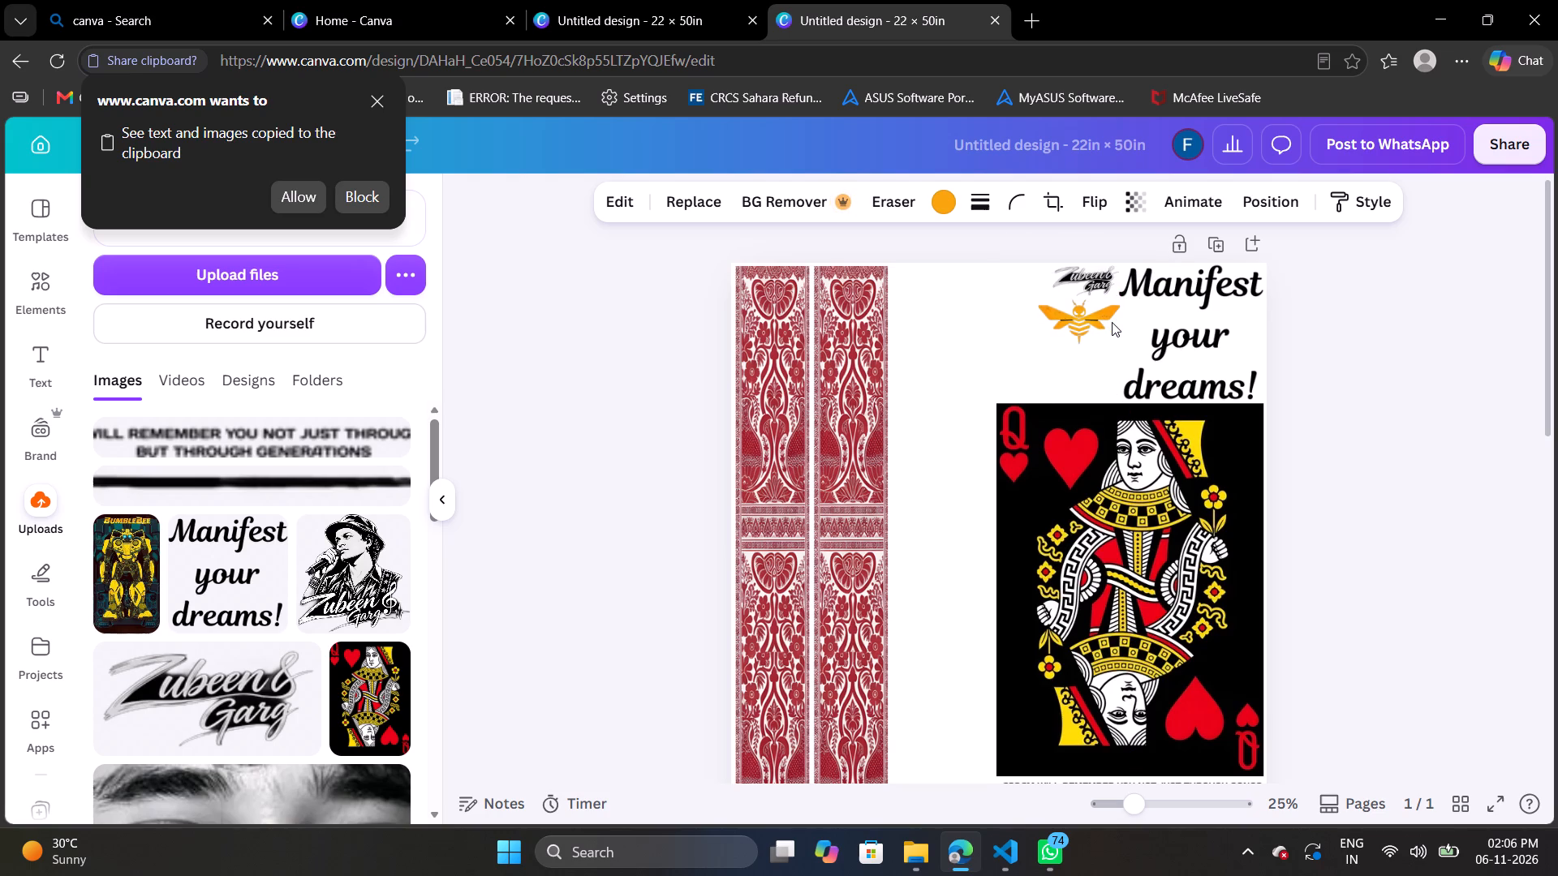
key("Up")
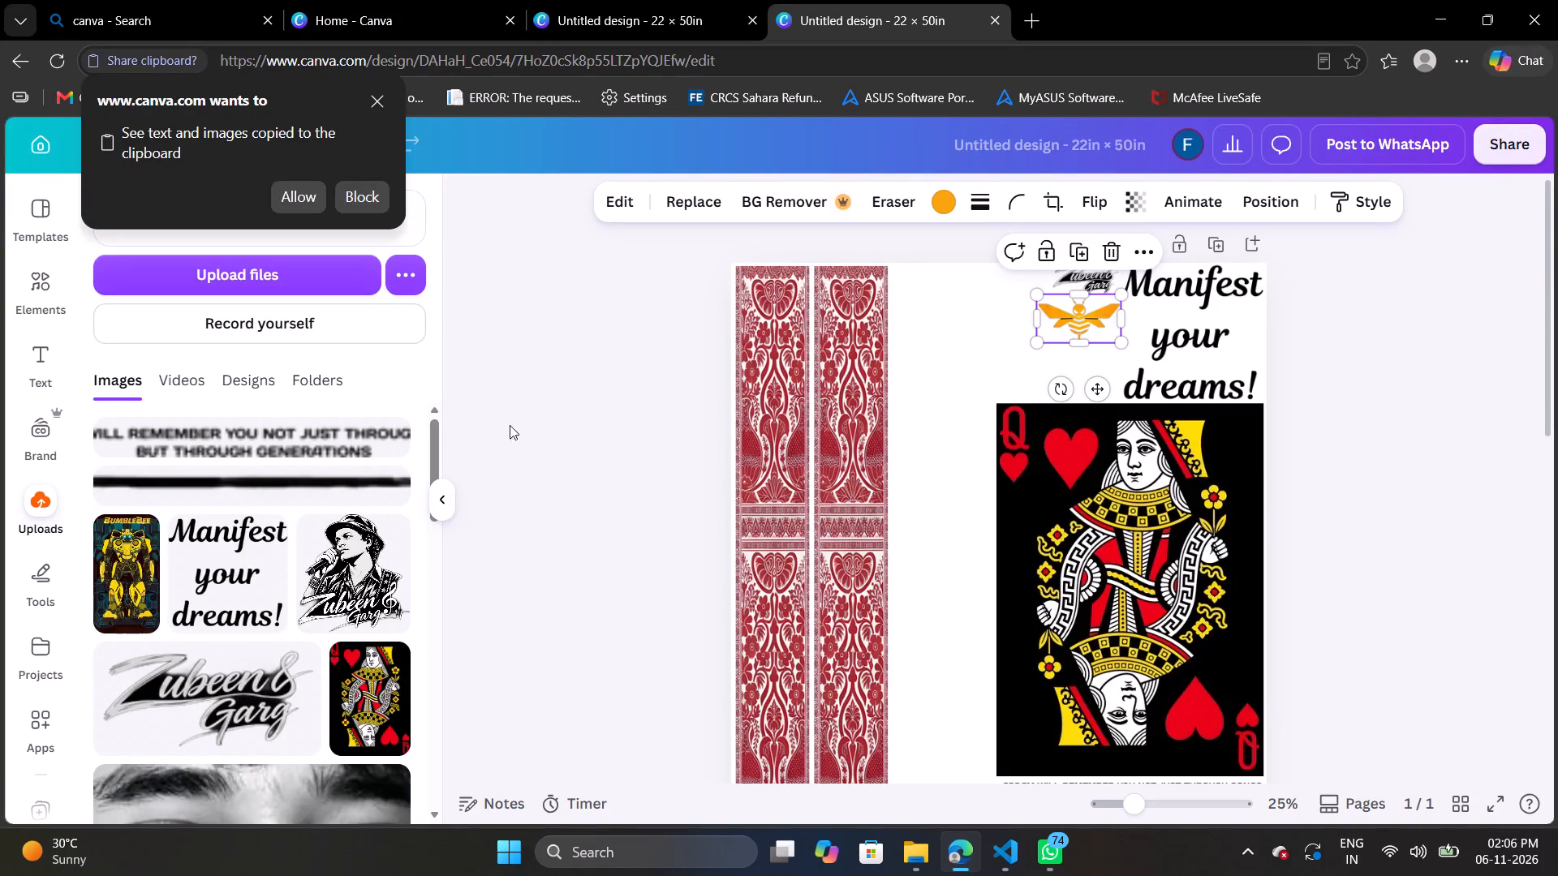
Upload the BASANTA image "বসন্ত assamese t hob (1)" from Downloads and add it to the page.
left_click(280, 267)
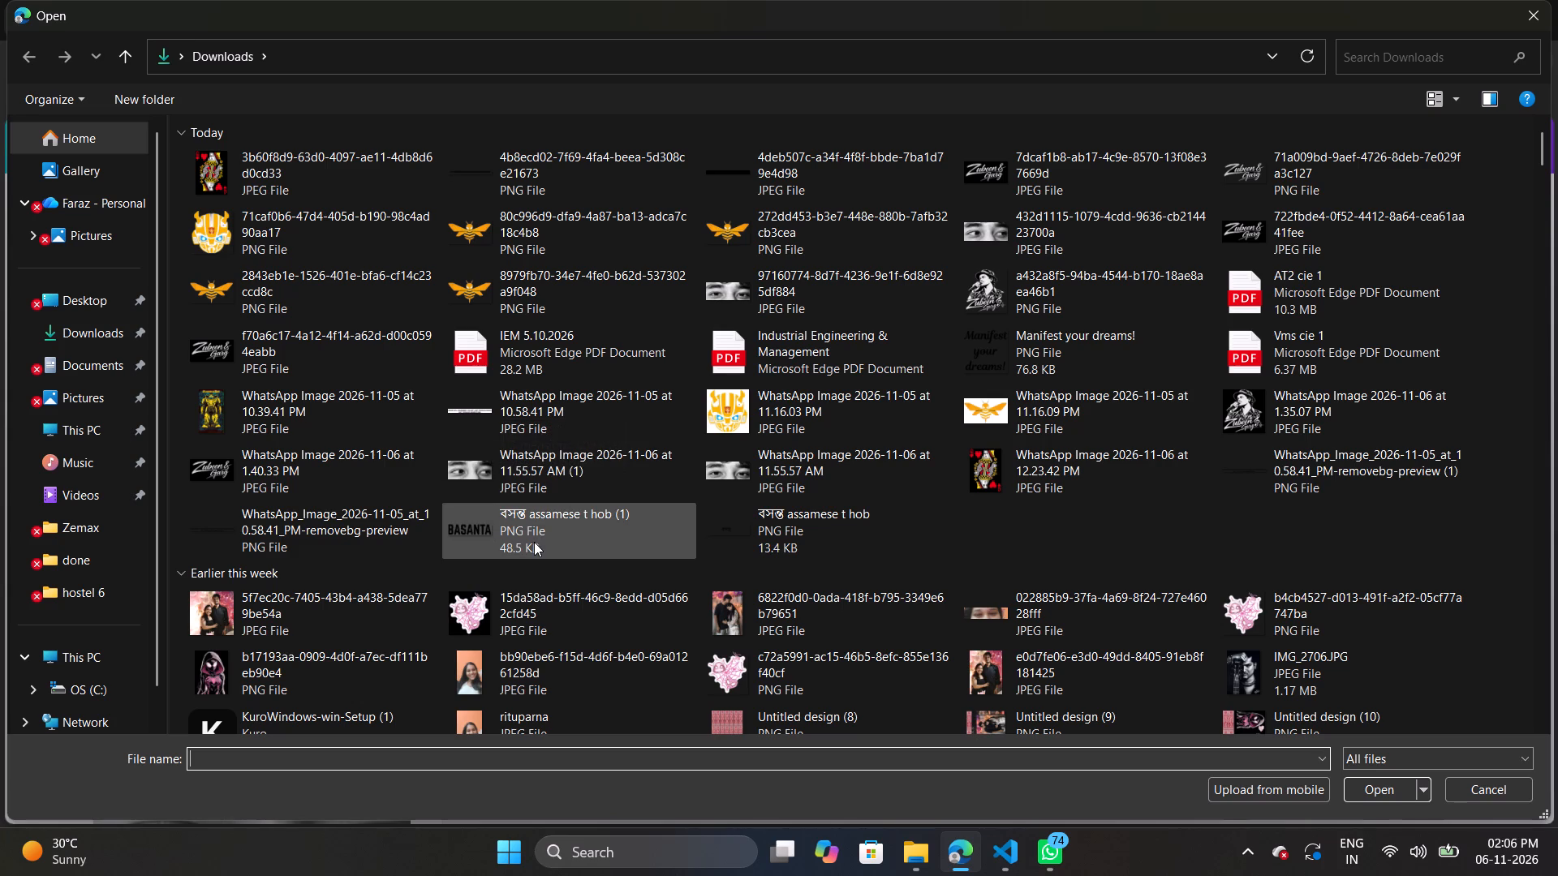
left_click(496, 513)
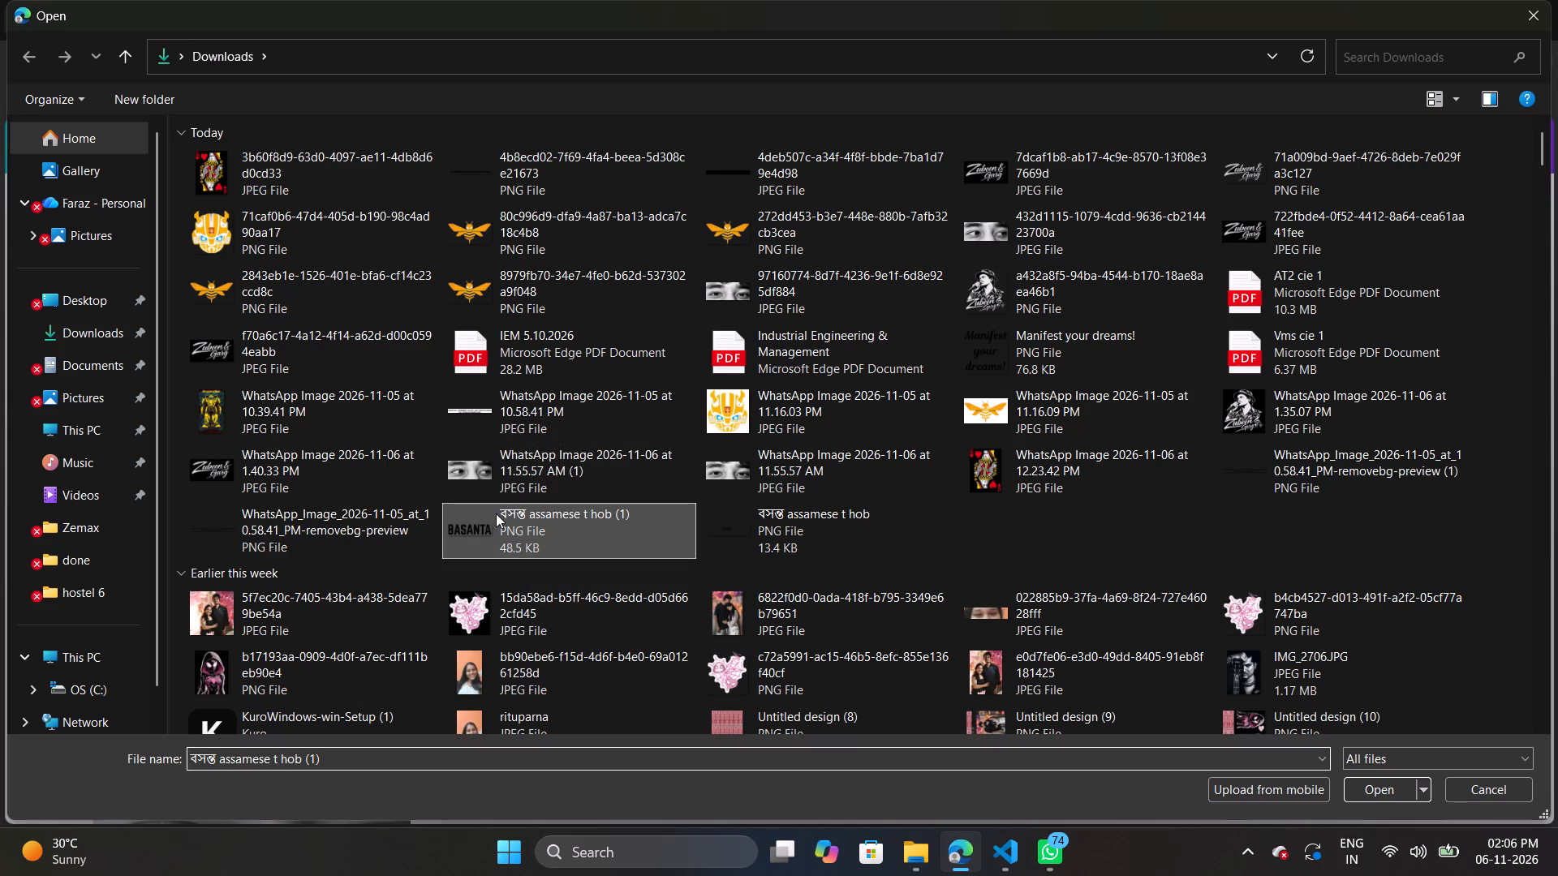
left_click(1371, 791)
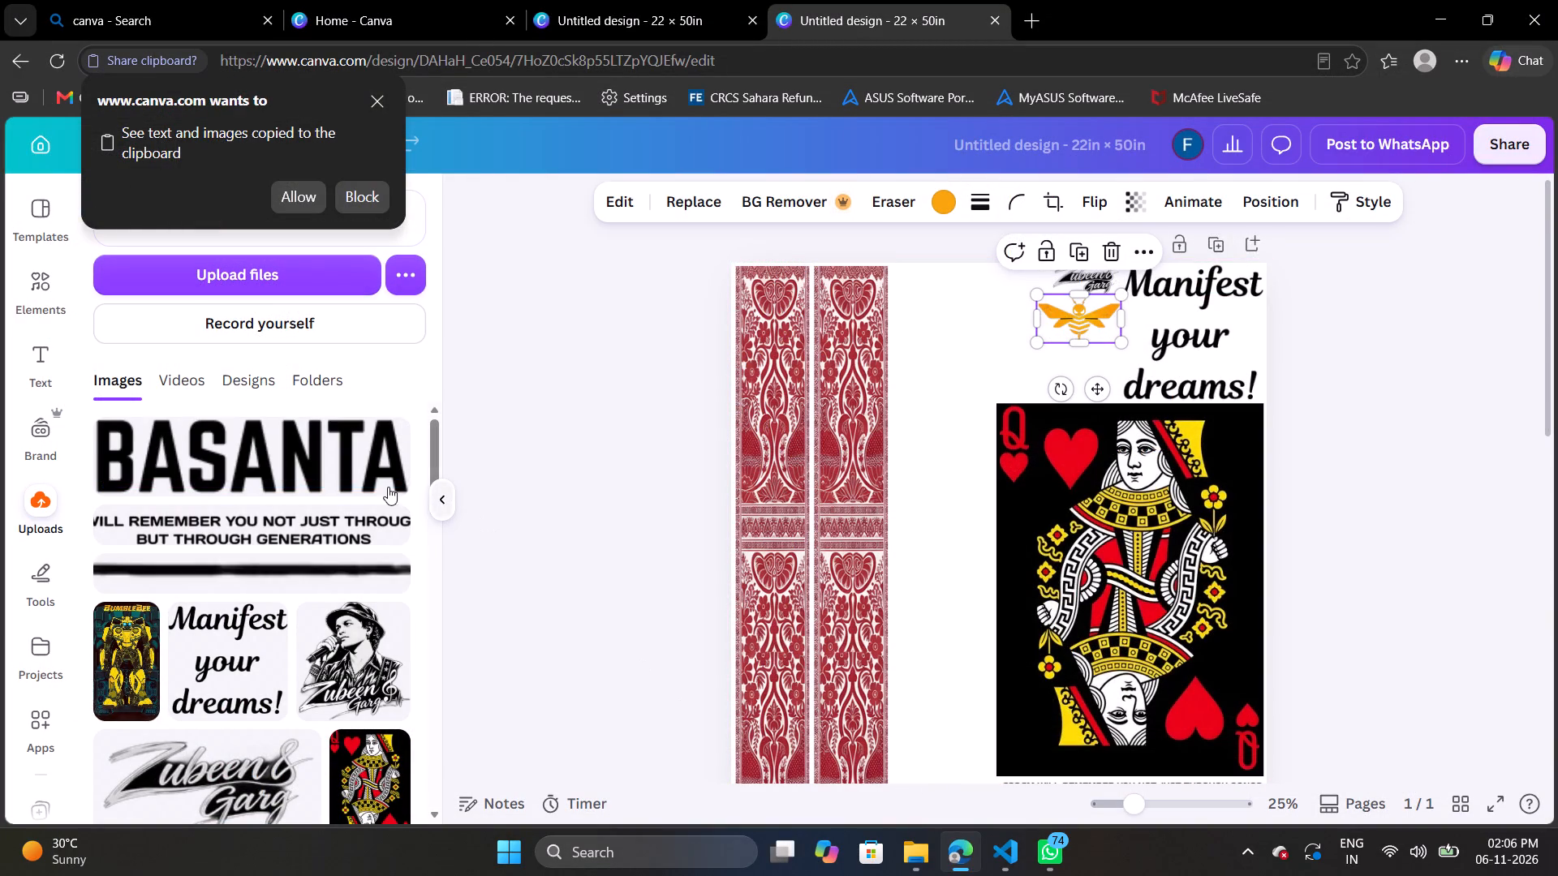
left_click(364, 456)
Shrink the BASANTA lettering and move it near the page top, between the second gamusa strip and the orange bee.
scroll(376, 451, "down", 1)
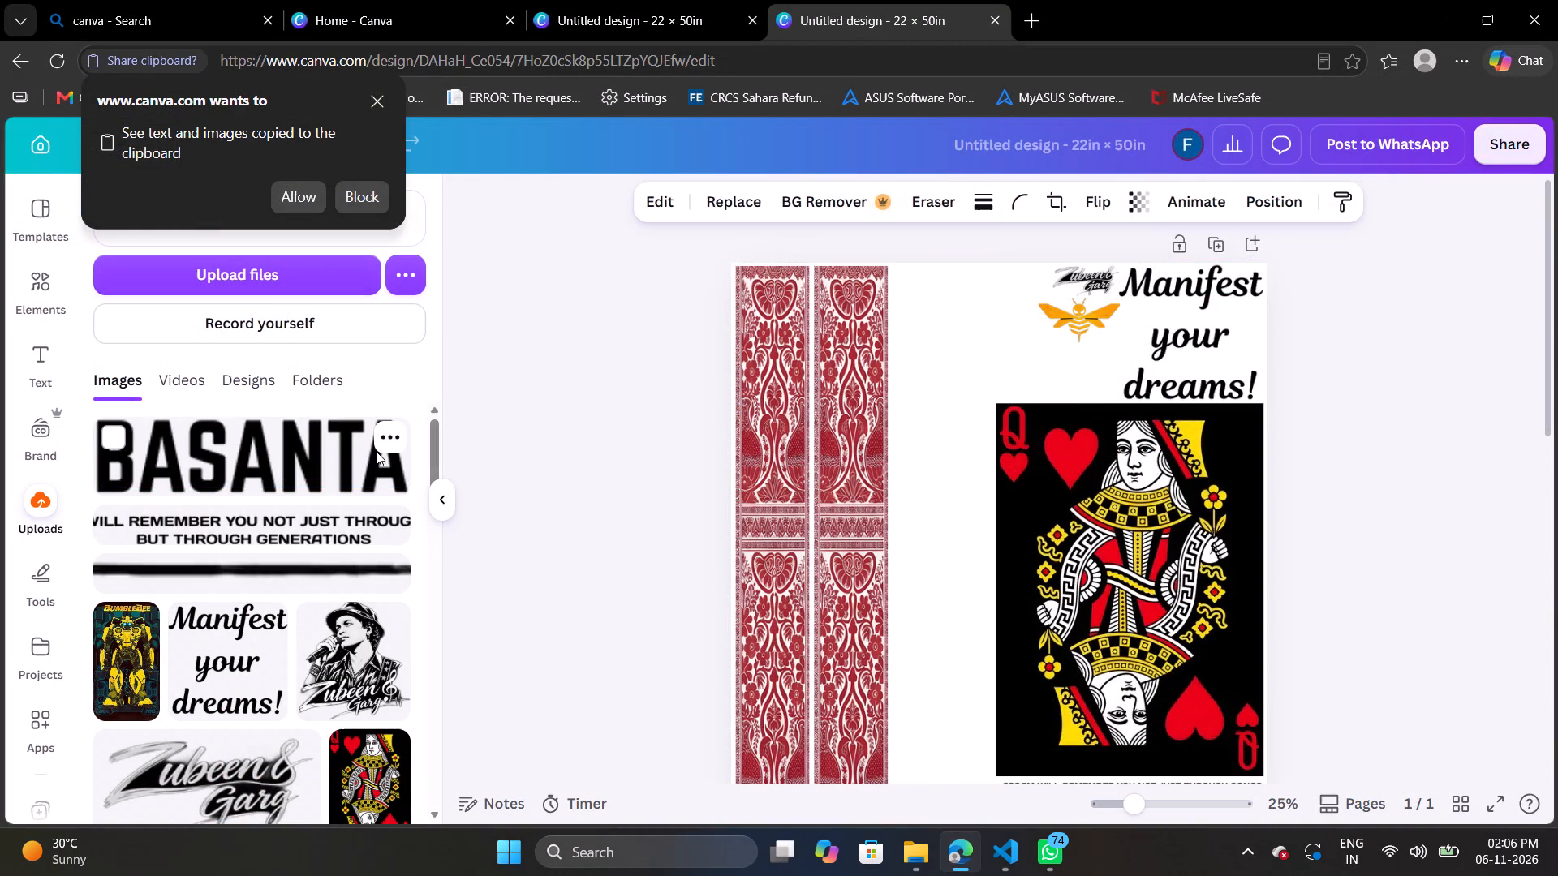
scroll(376, 451, "down", 2)
scroll(1052, 530, "down", 4)
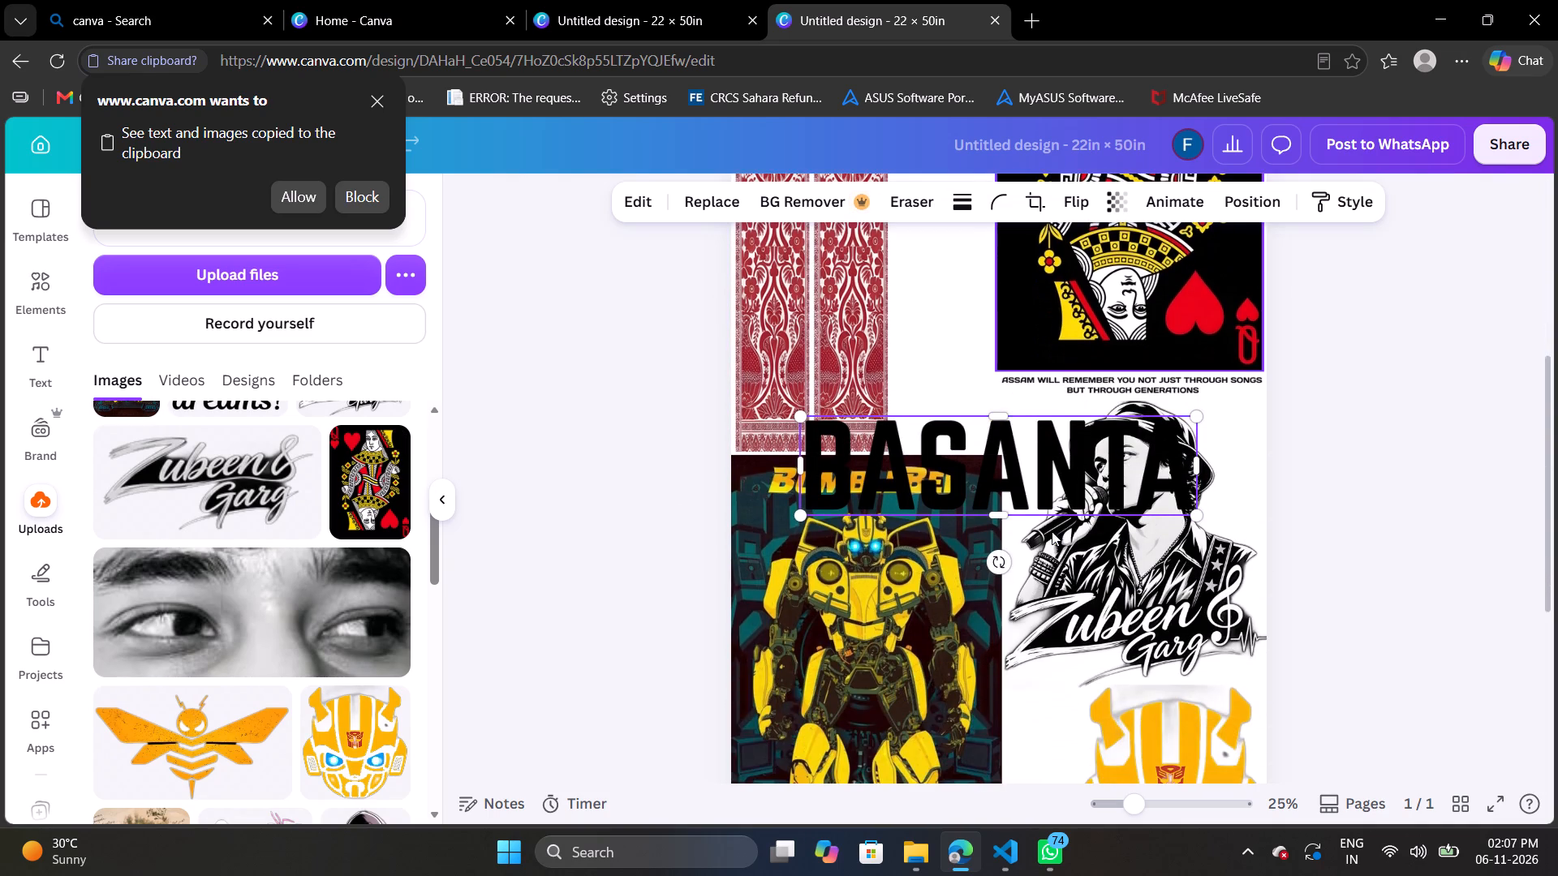
left_click(1195, 517)
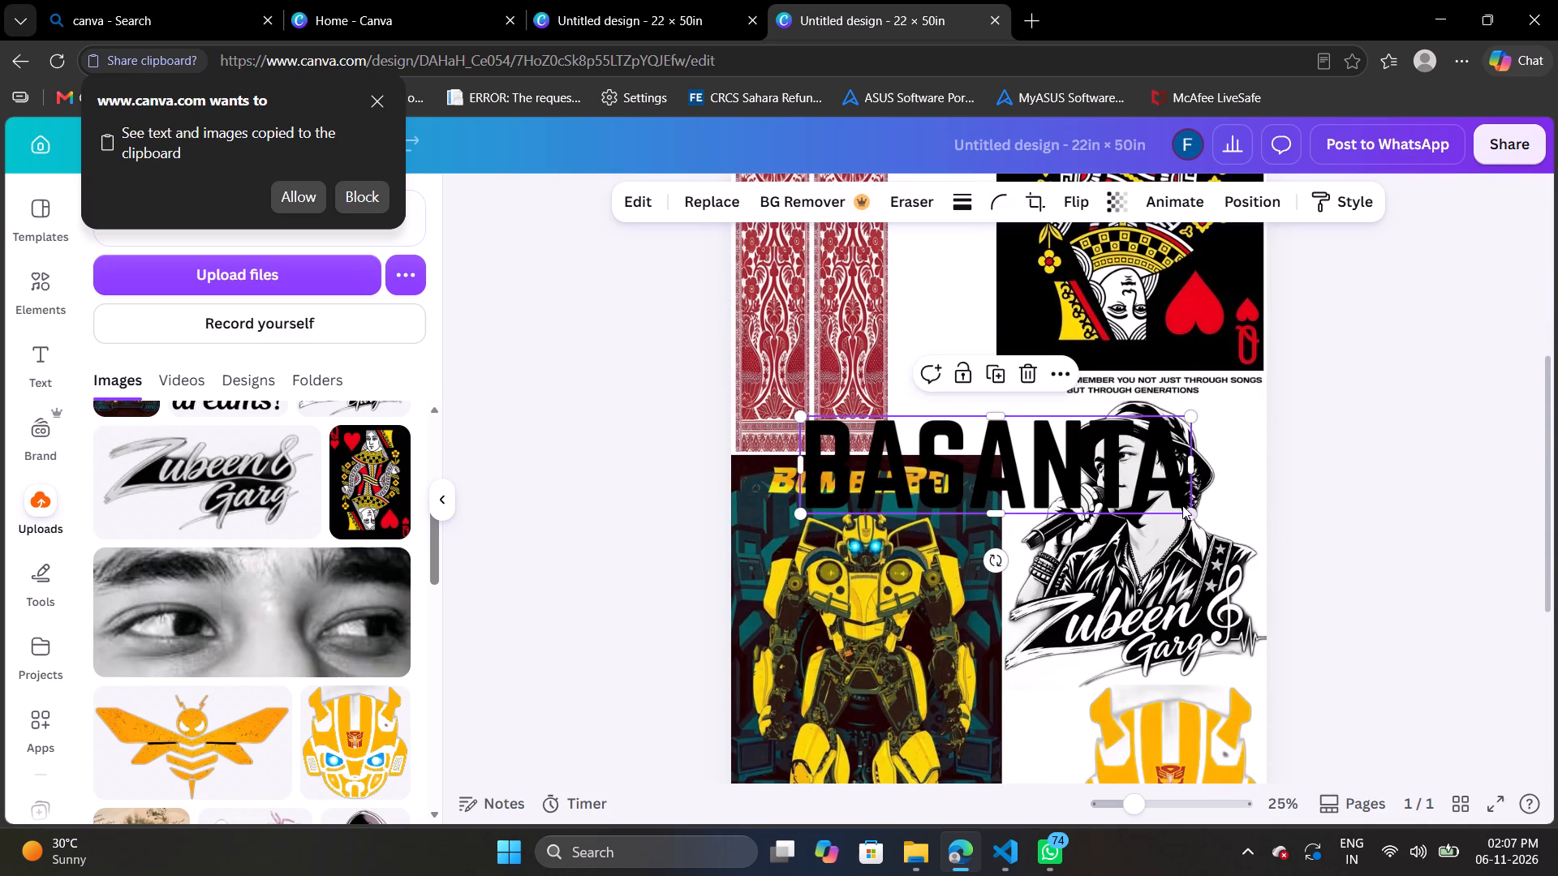
left_click_drag(1189, 509, 986, 457)
left_click_drag(914, 436, 936, 359)
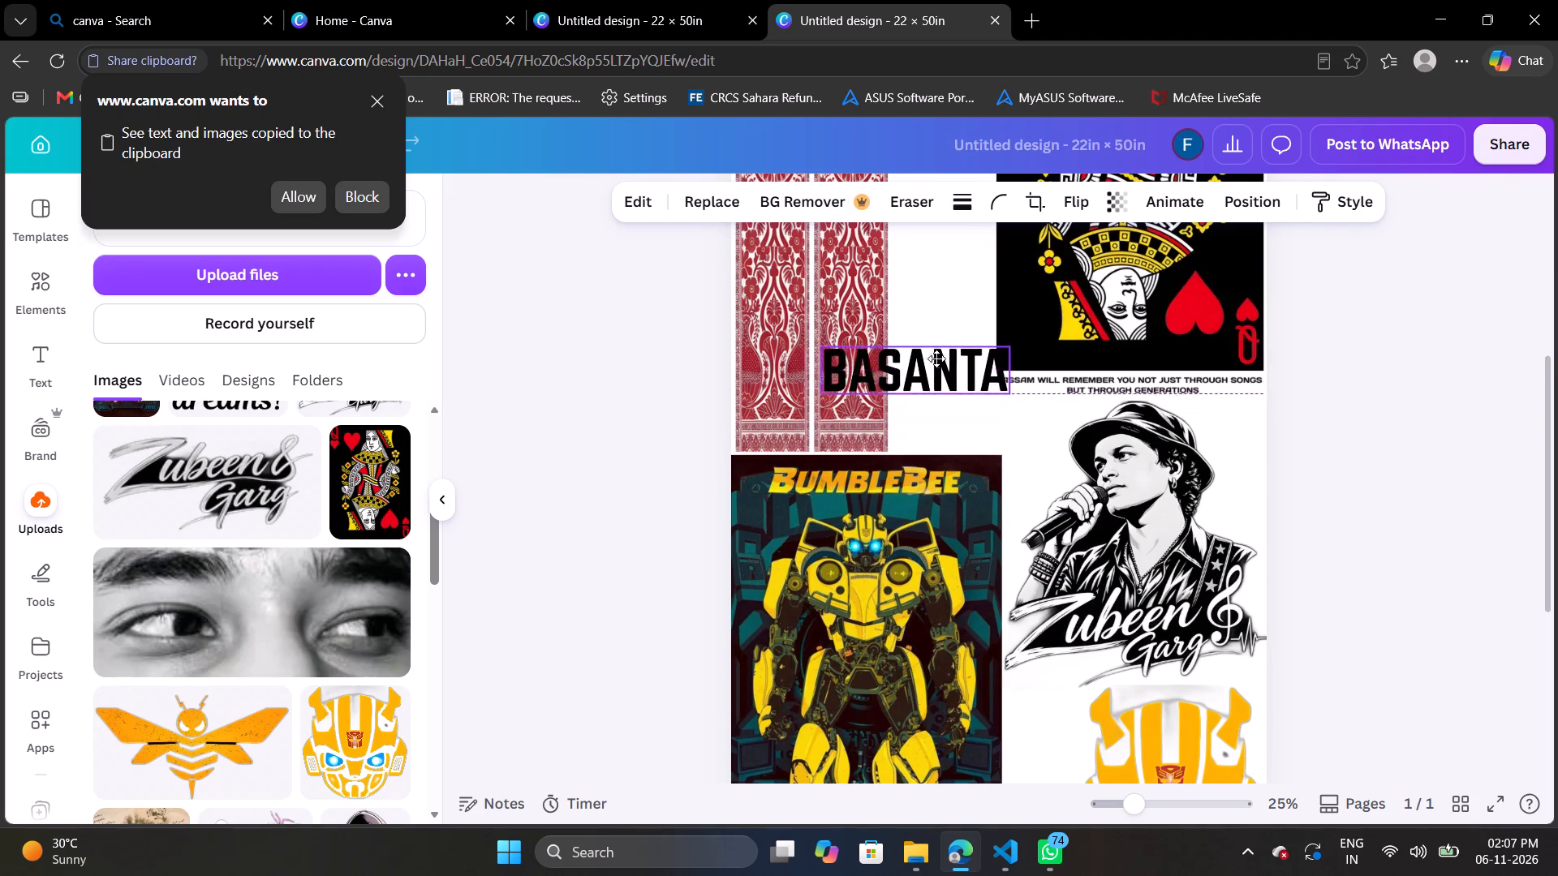
left_click_drag(936, 359, 938, 301)
scroll(938, 301, "down", 3)
scroll(938, 301, "up", 4)
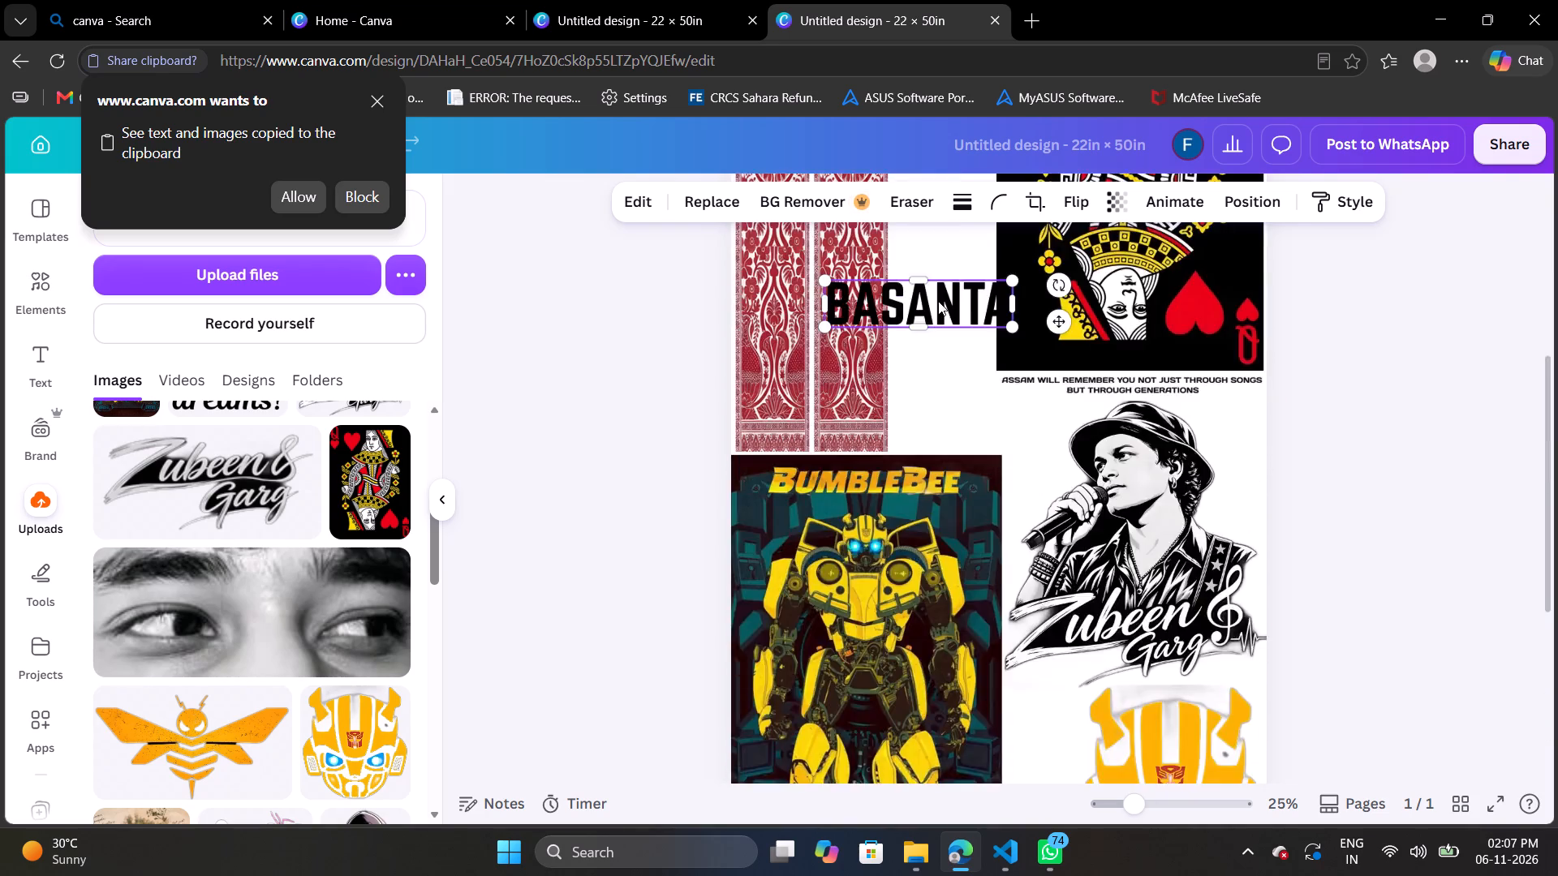
scroll(938, 301, "up", 4)
left_click_drag(949, 701, 966, 516)
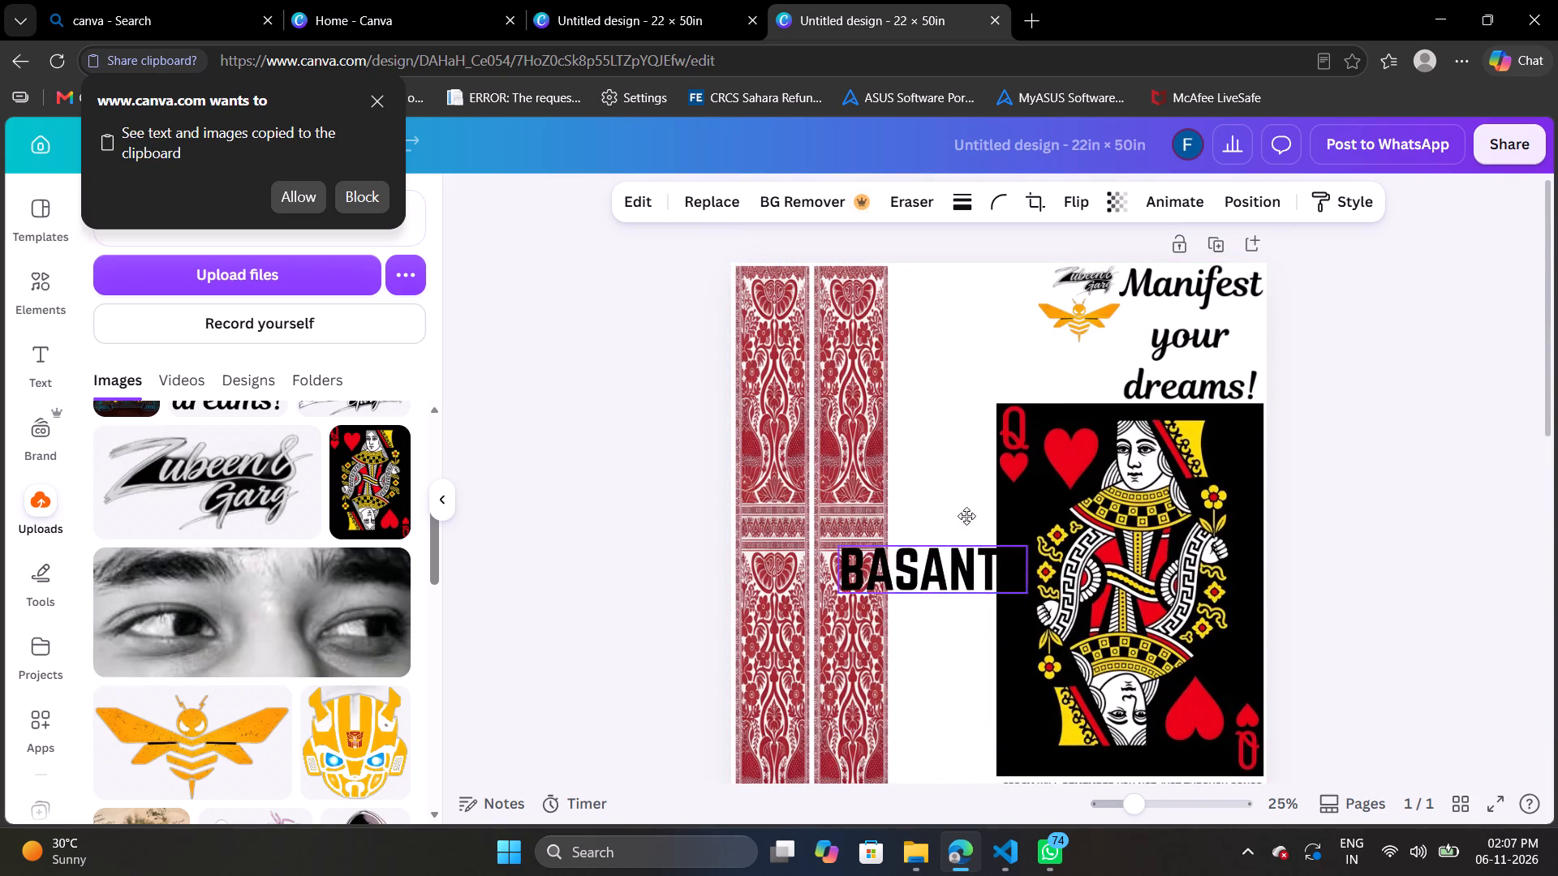
left_click_drag(966, 516, 997, 347)
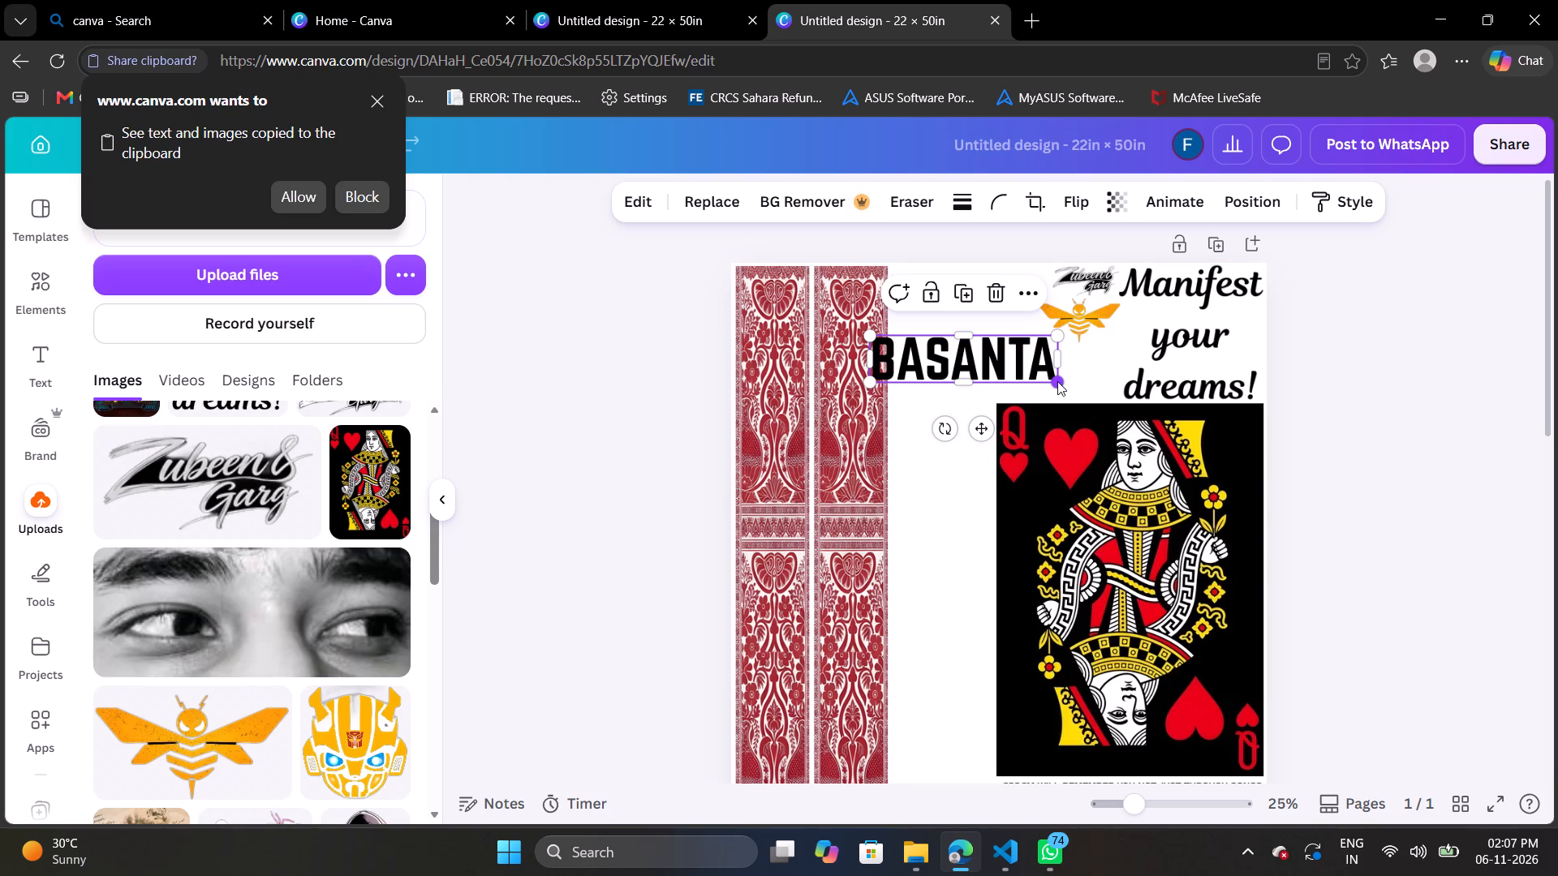
left_click_drag(1057, 381, 1032, 369)
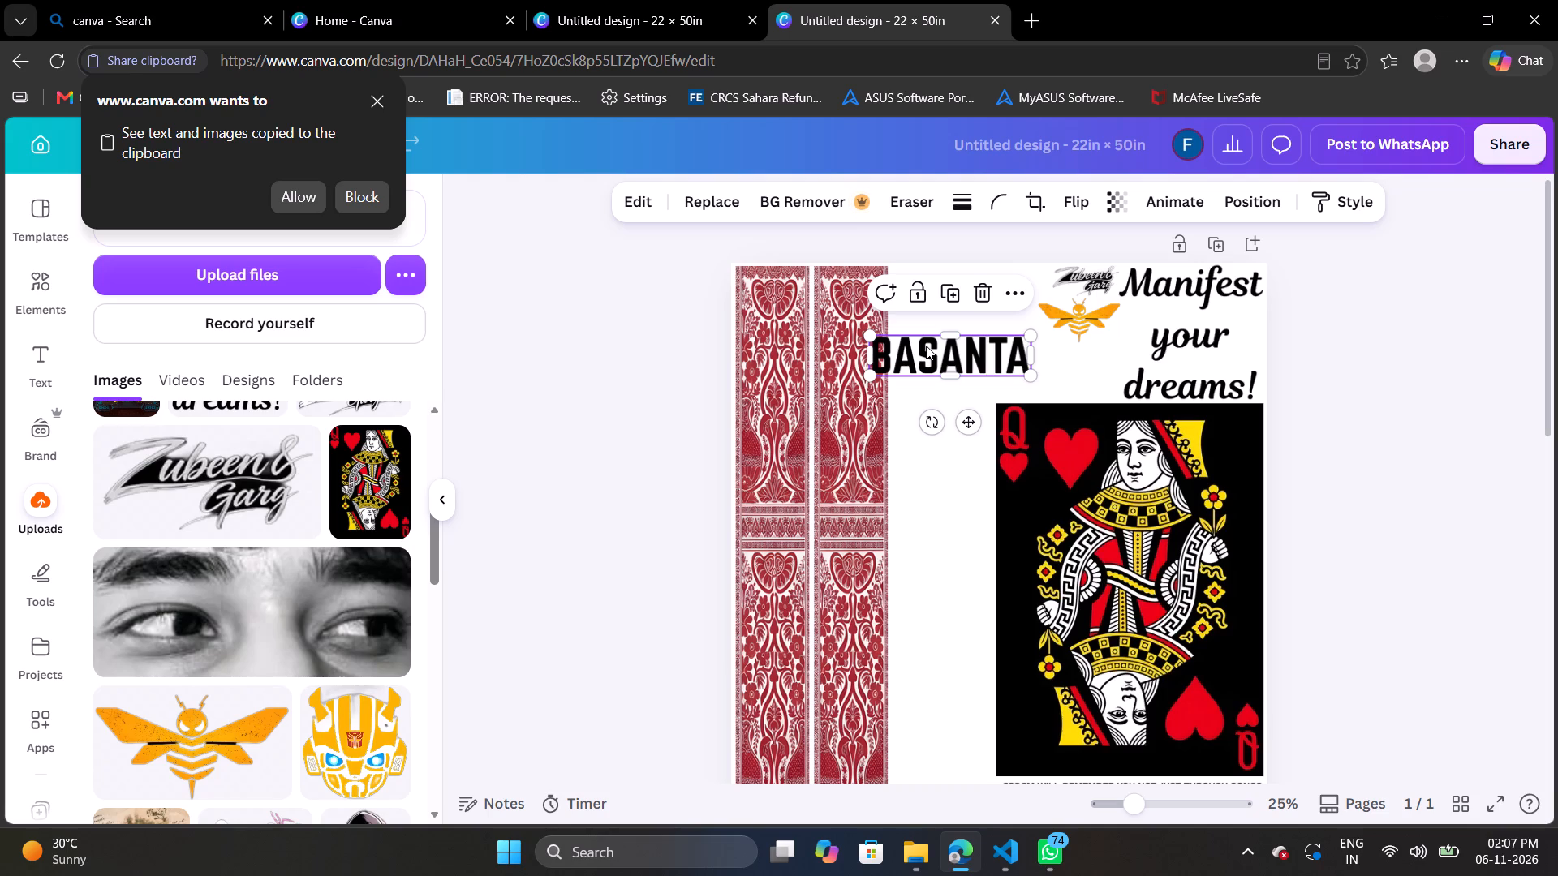
left_click_drag(926, 346, 948, 345)
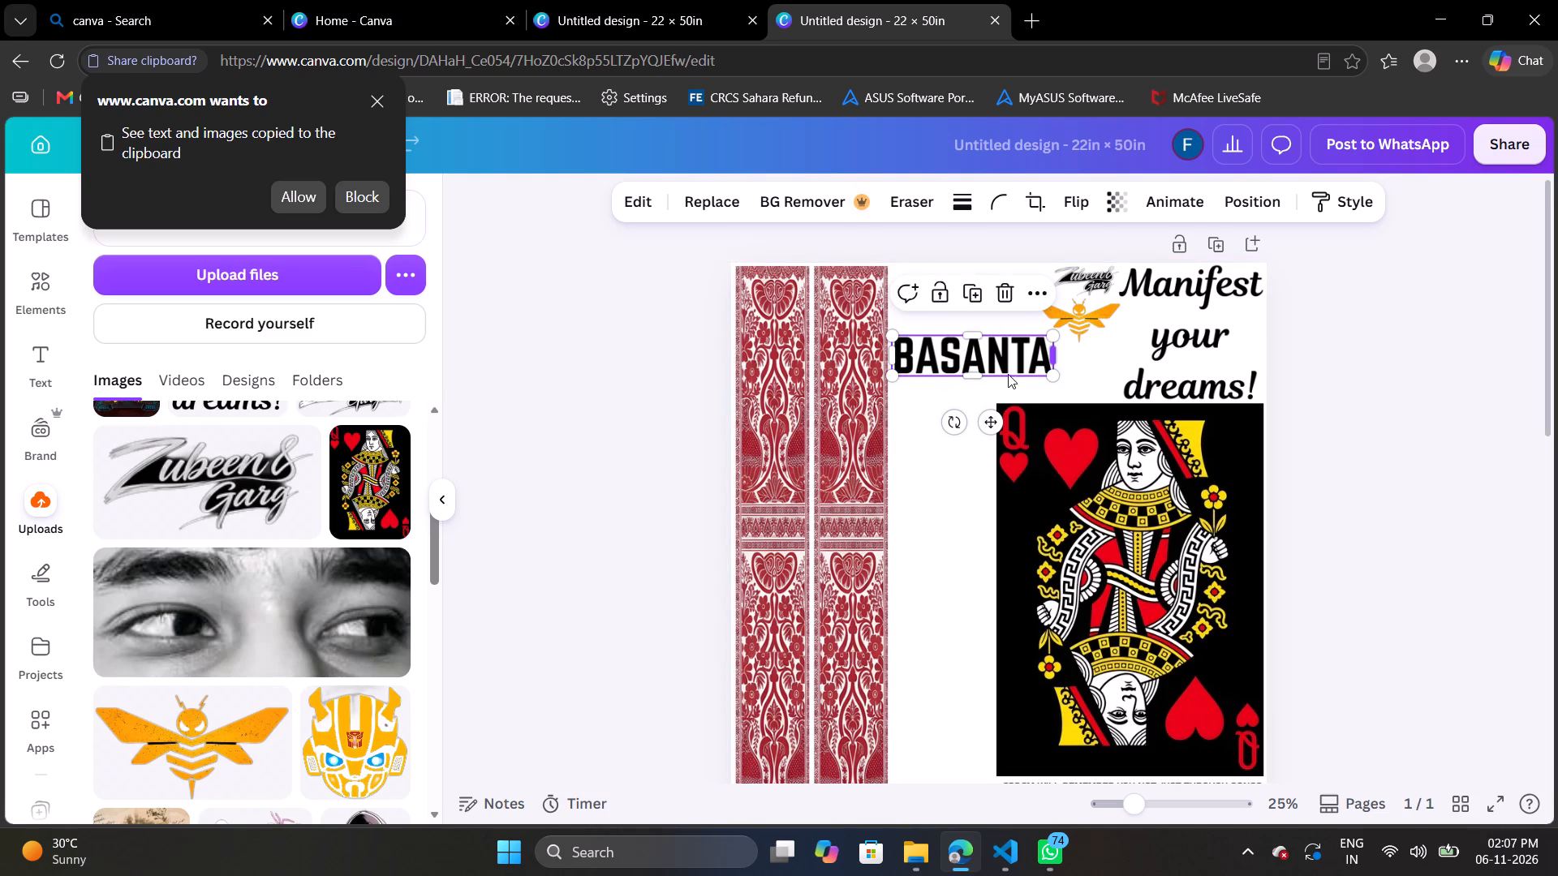
Rotate the BASANTA lettering counterclockwise until it stands vertical and reads upward.
left_click_drag(958, 419, 979, 365)
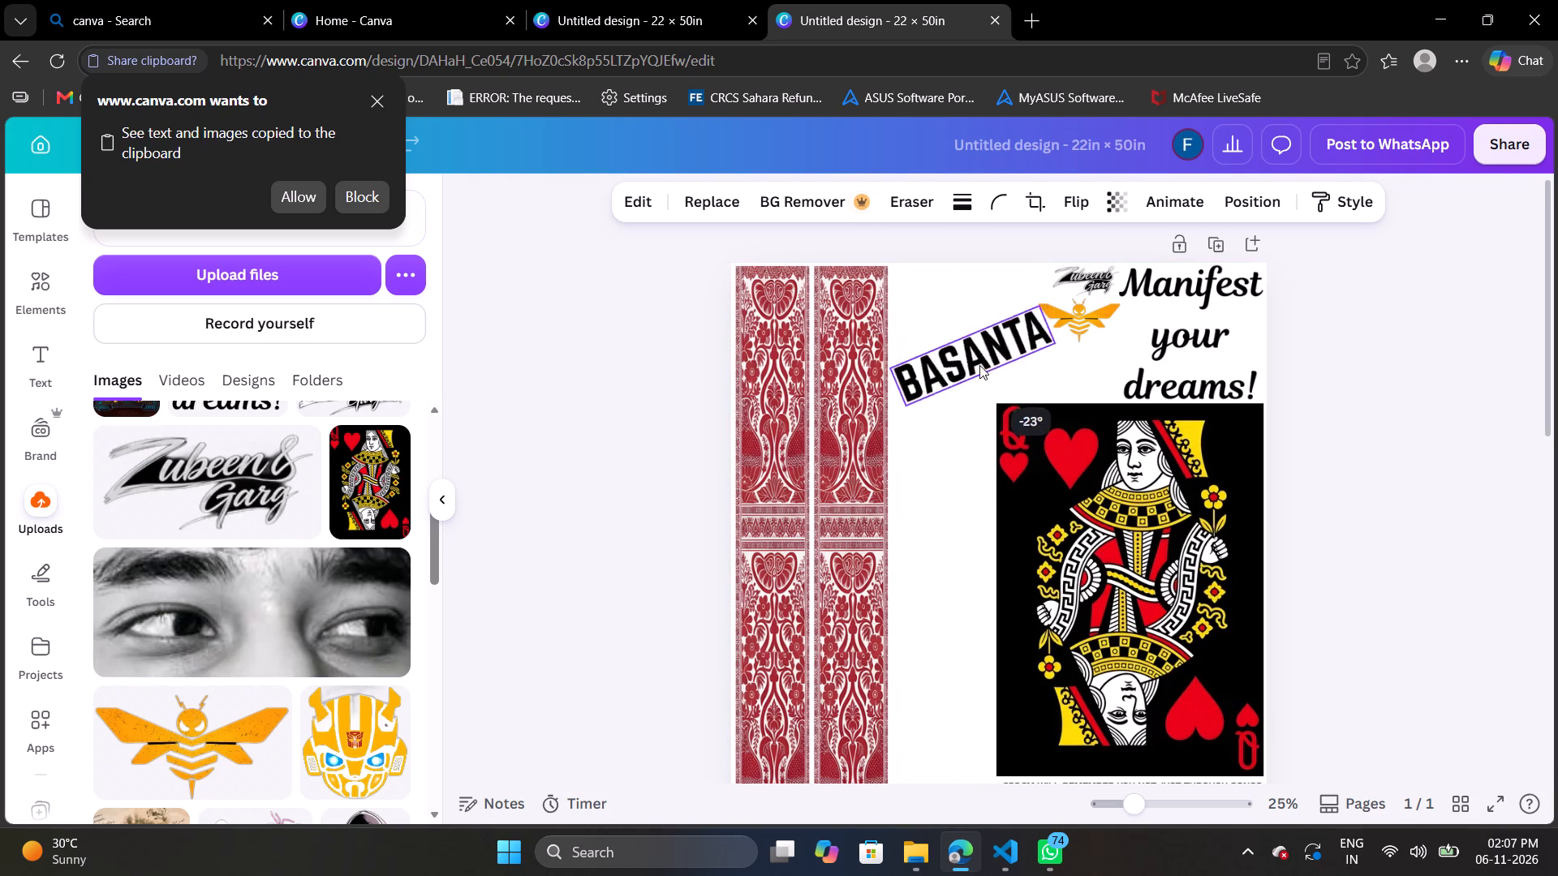
left_click_drag(979, 365, 982, 354)
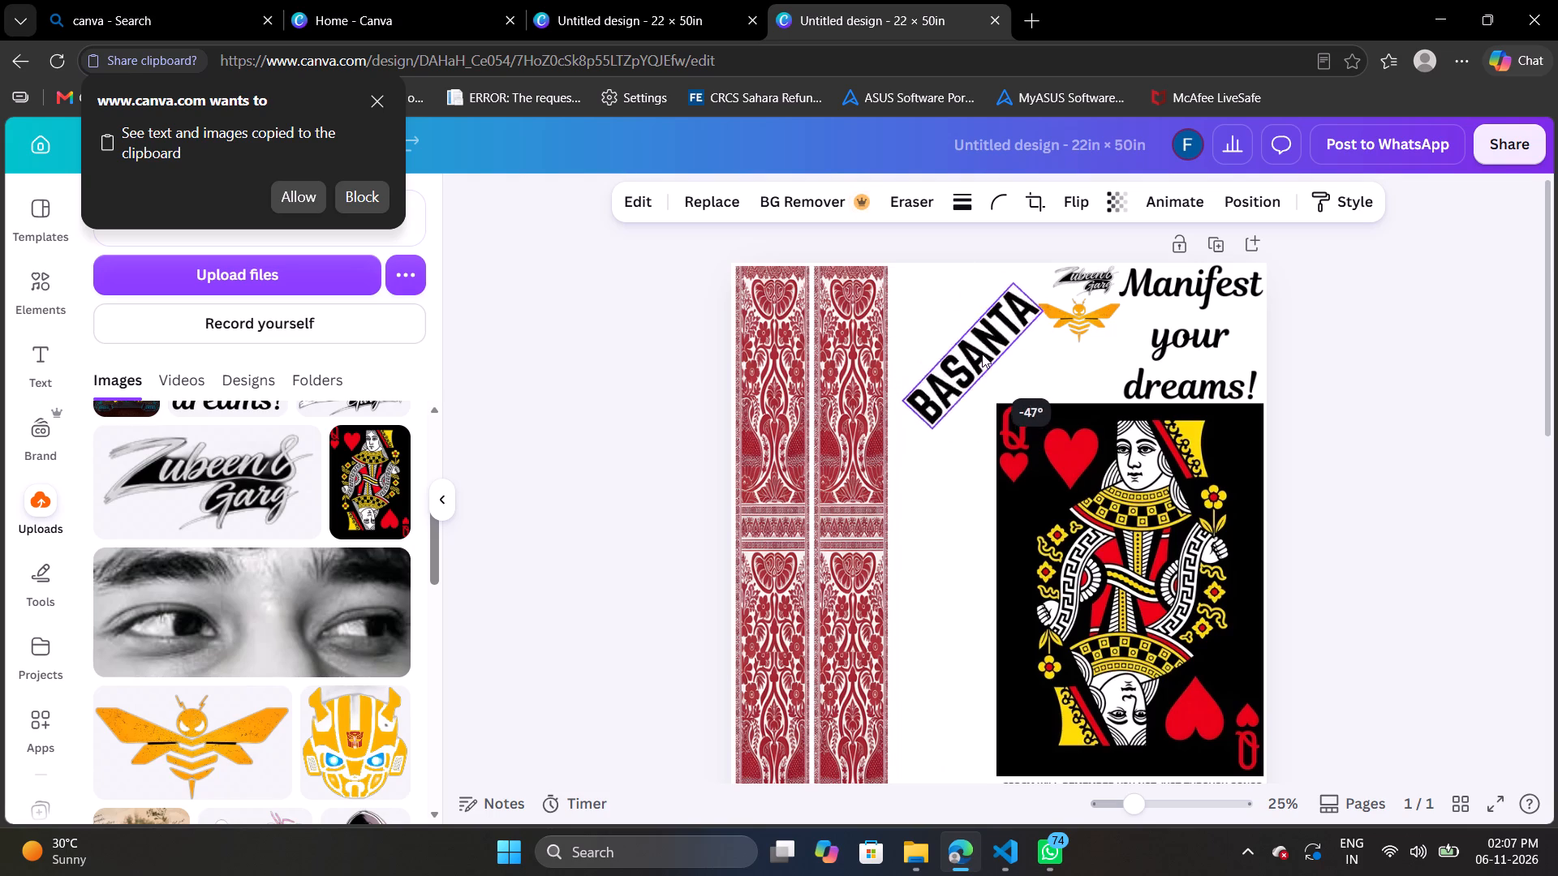
left_click_drag(982, 354, 980, 356)
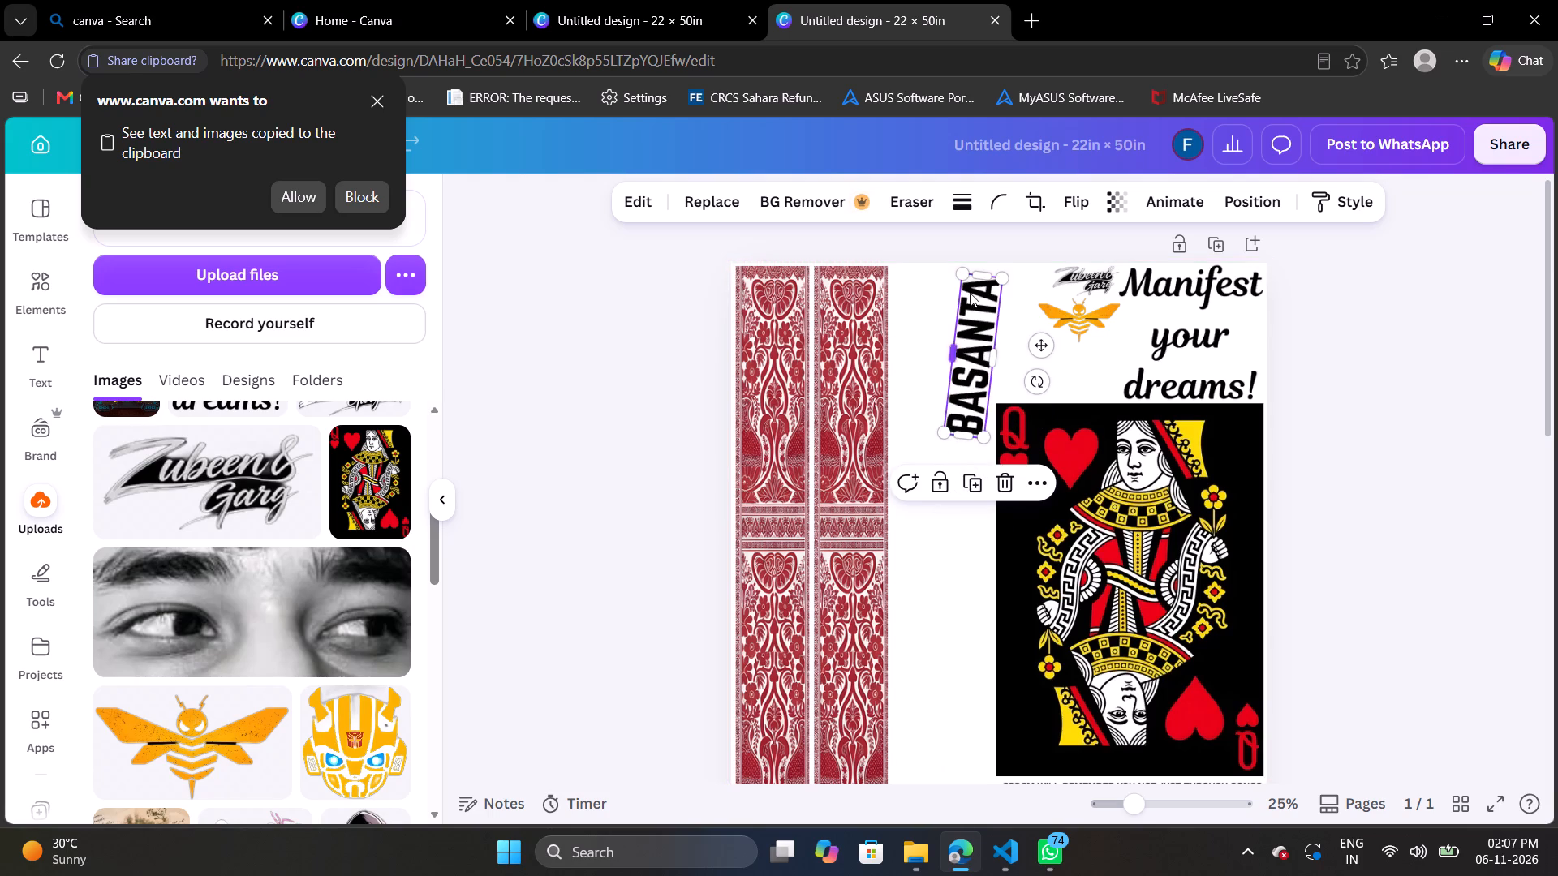
left_click_drag(1042, 370, 1042, 363)
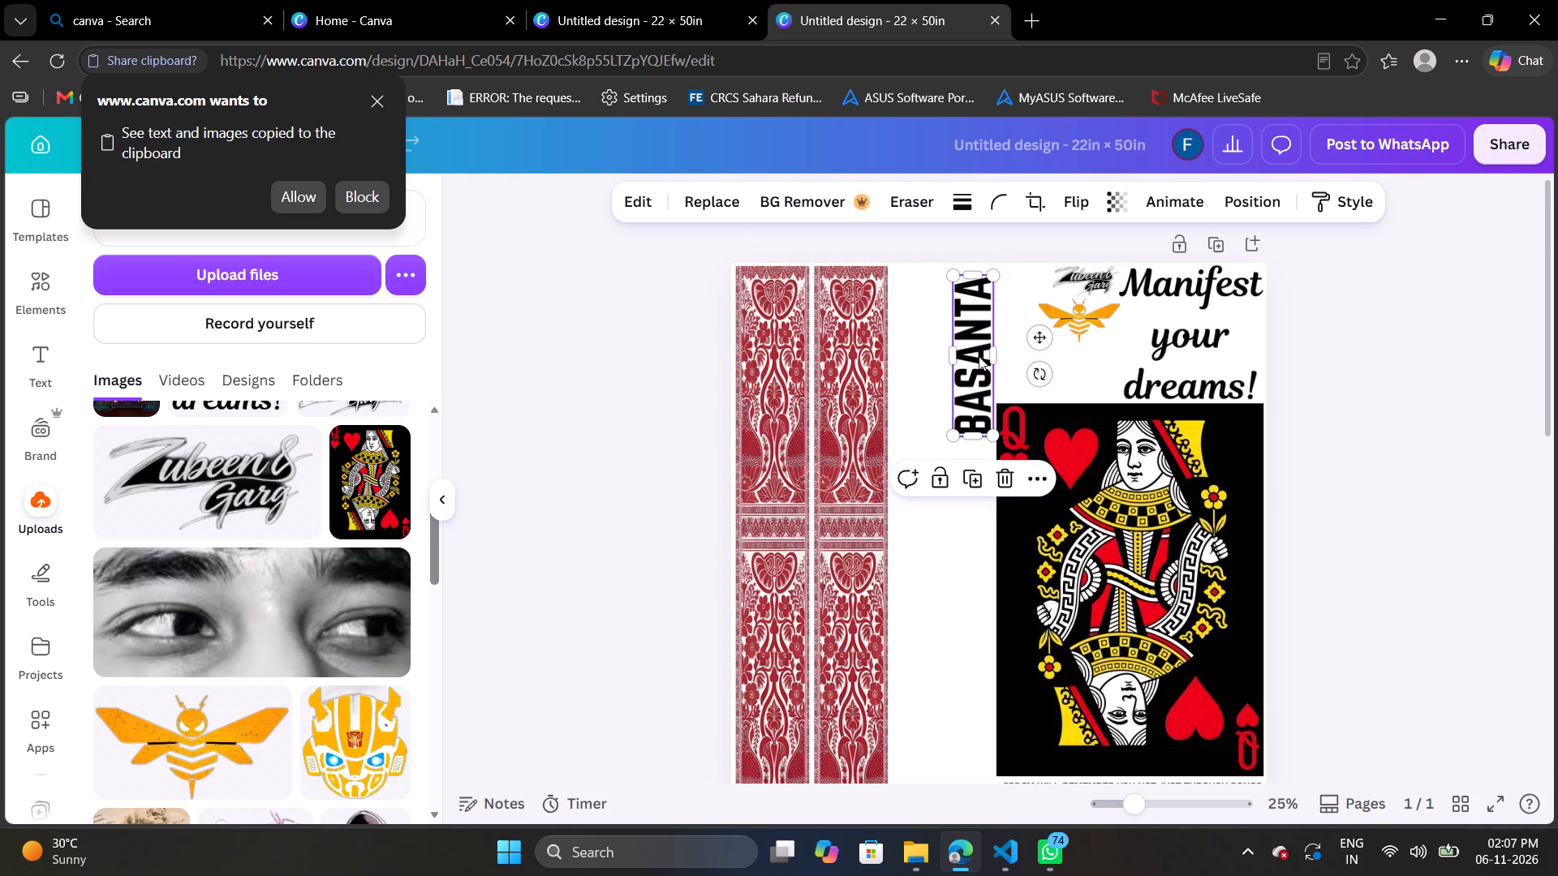
Enlarge the vertical BASANTA lettering slightly, extending it down beside the queen card's upper corner.
left_click(996, 430)
left_click_drag(990, 431, 990, 432)
left_click_drag(990, 432, 994, 439)
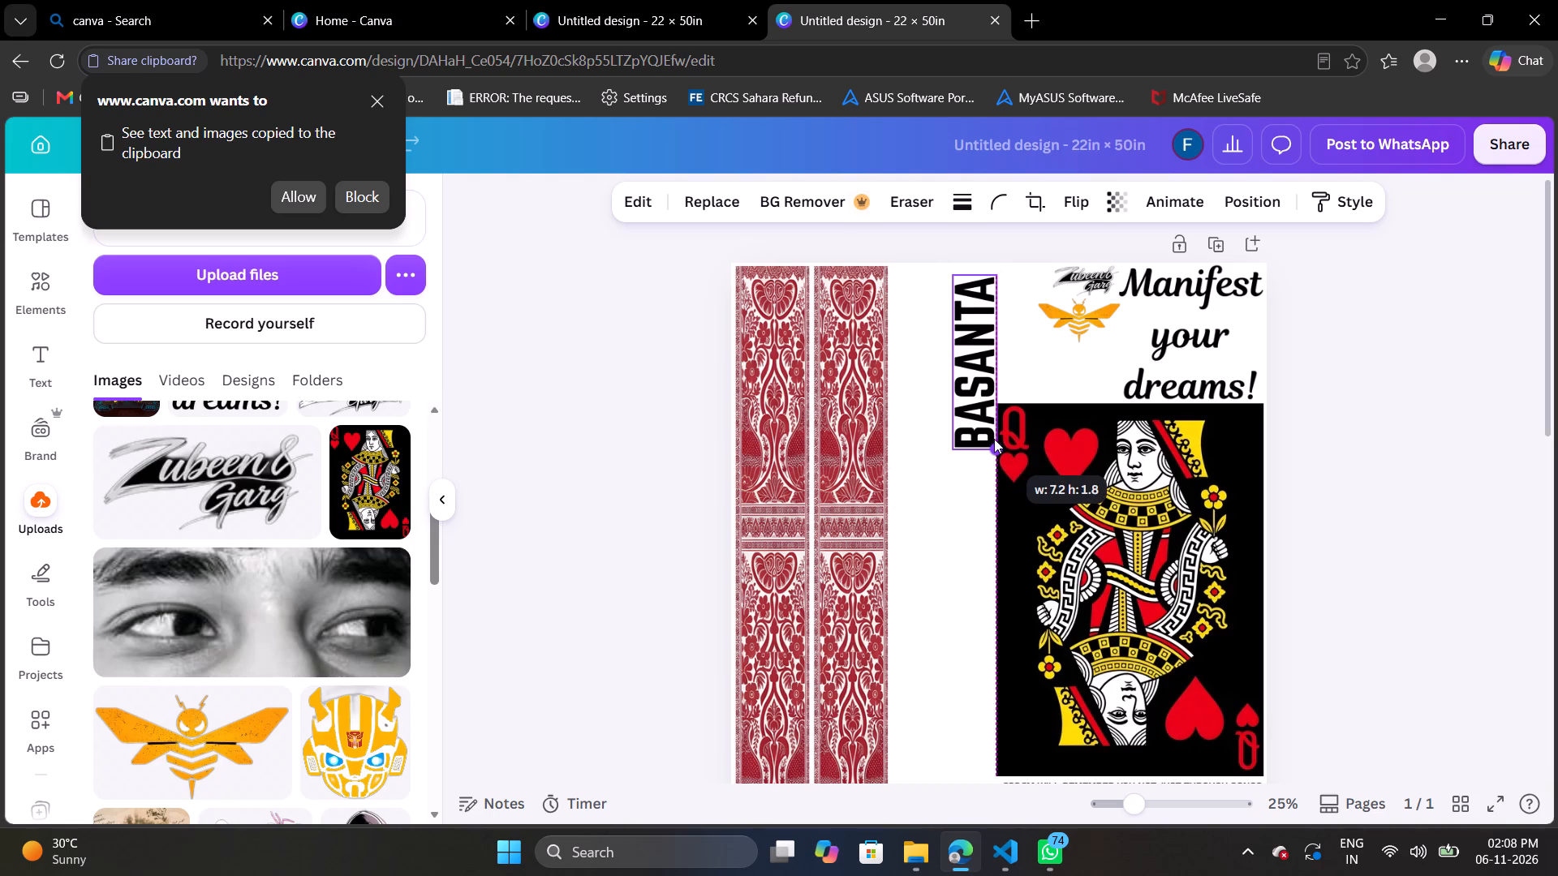
left_click_drag(994, 439, 994, 460)
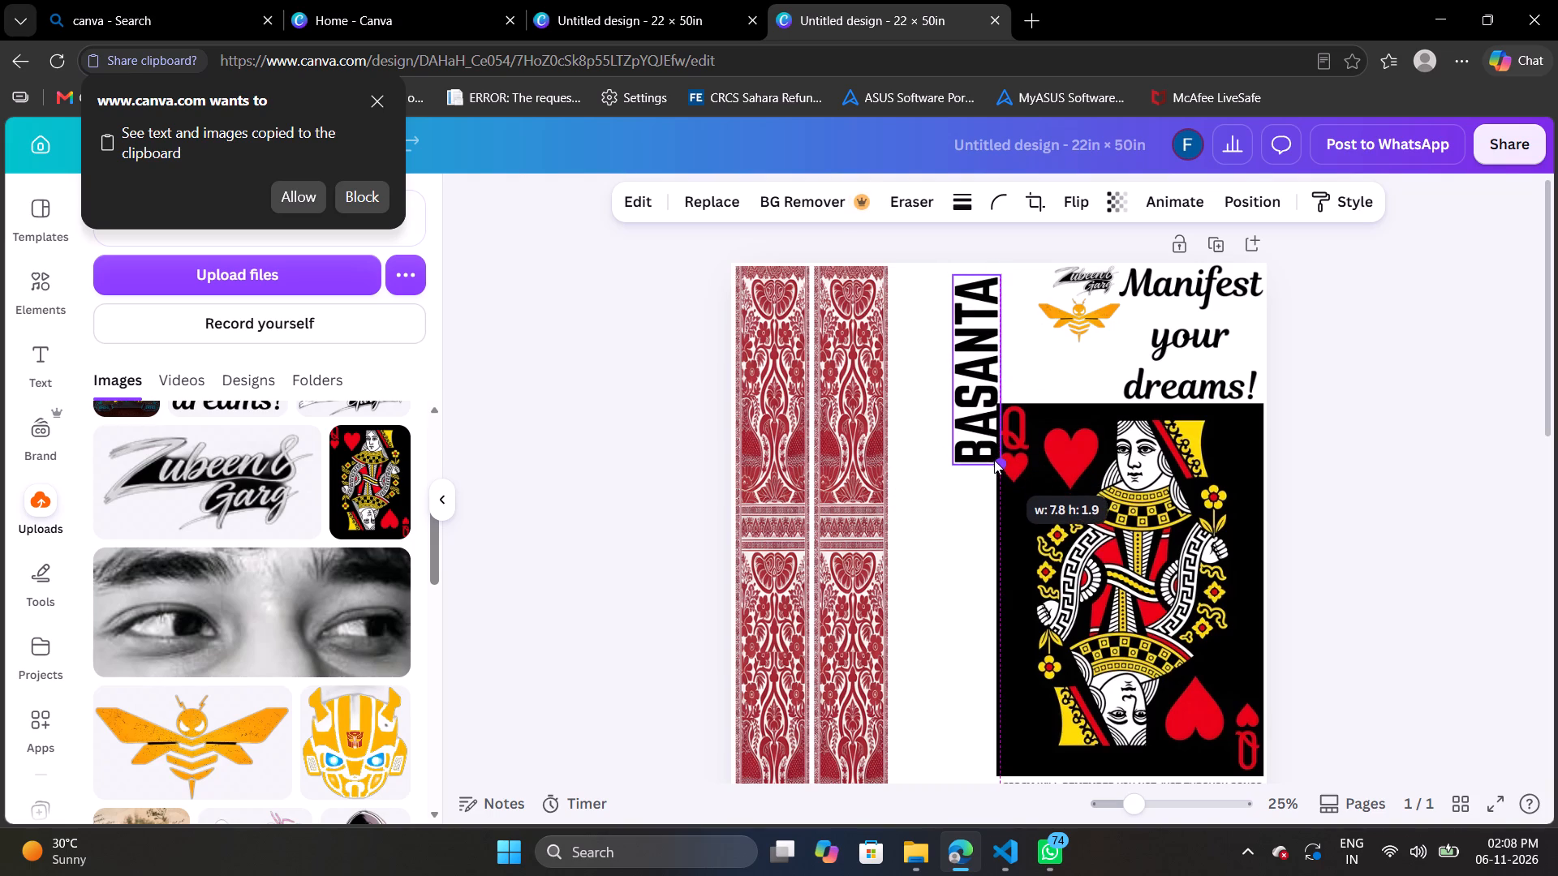
left_click_drag(994, 460, 994, 467)
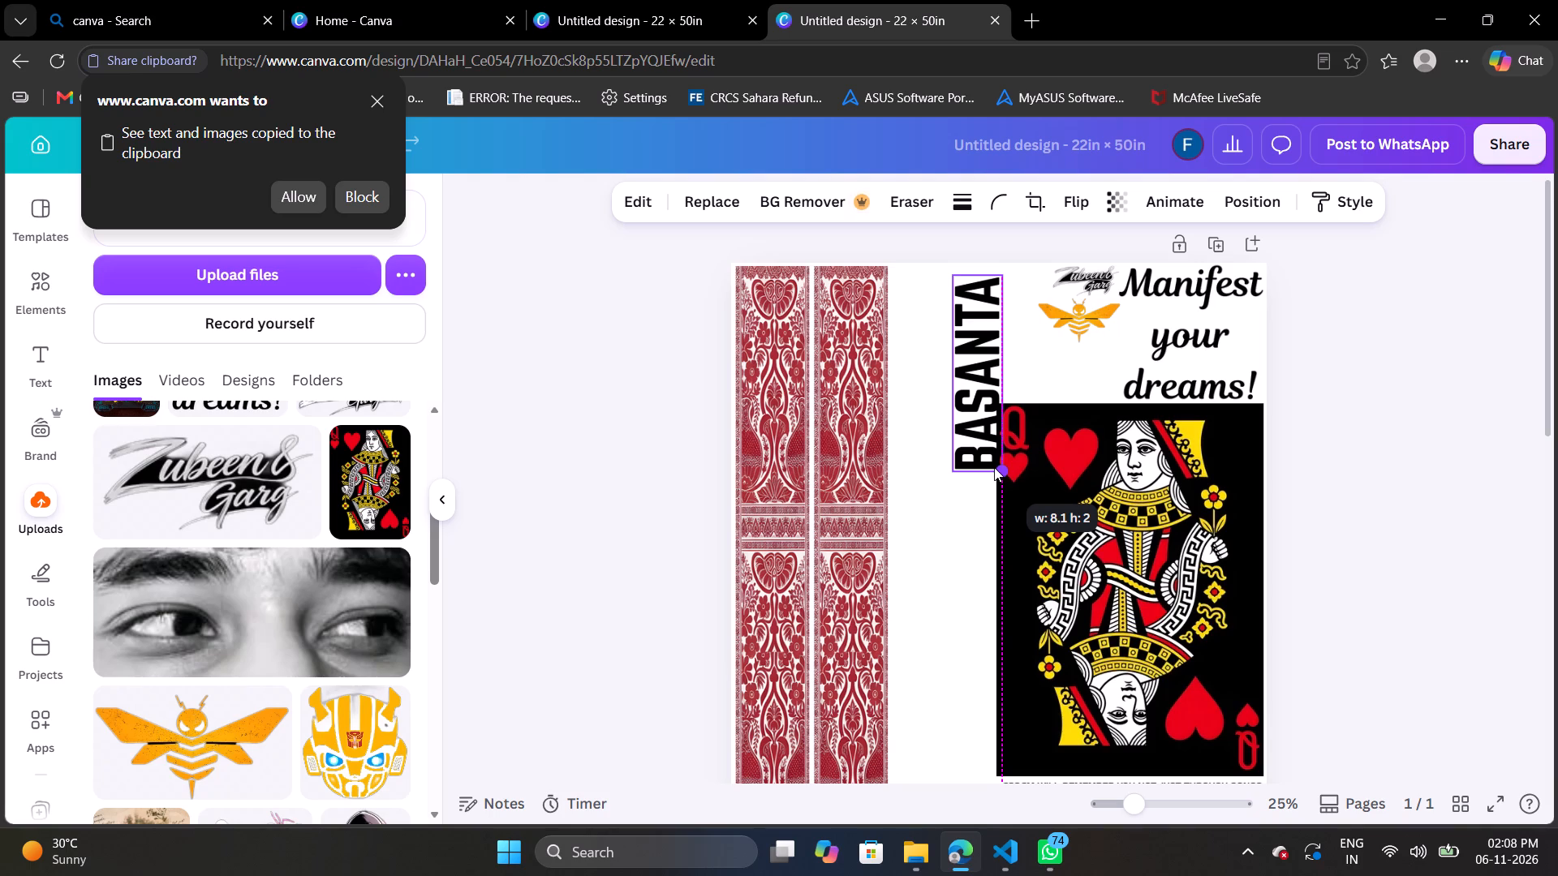
left_click_drag(994, 467, 992, 466)
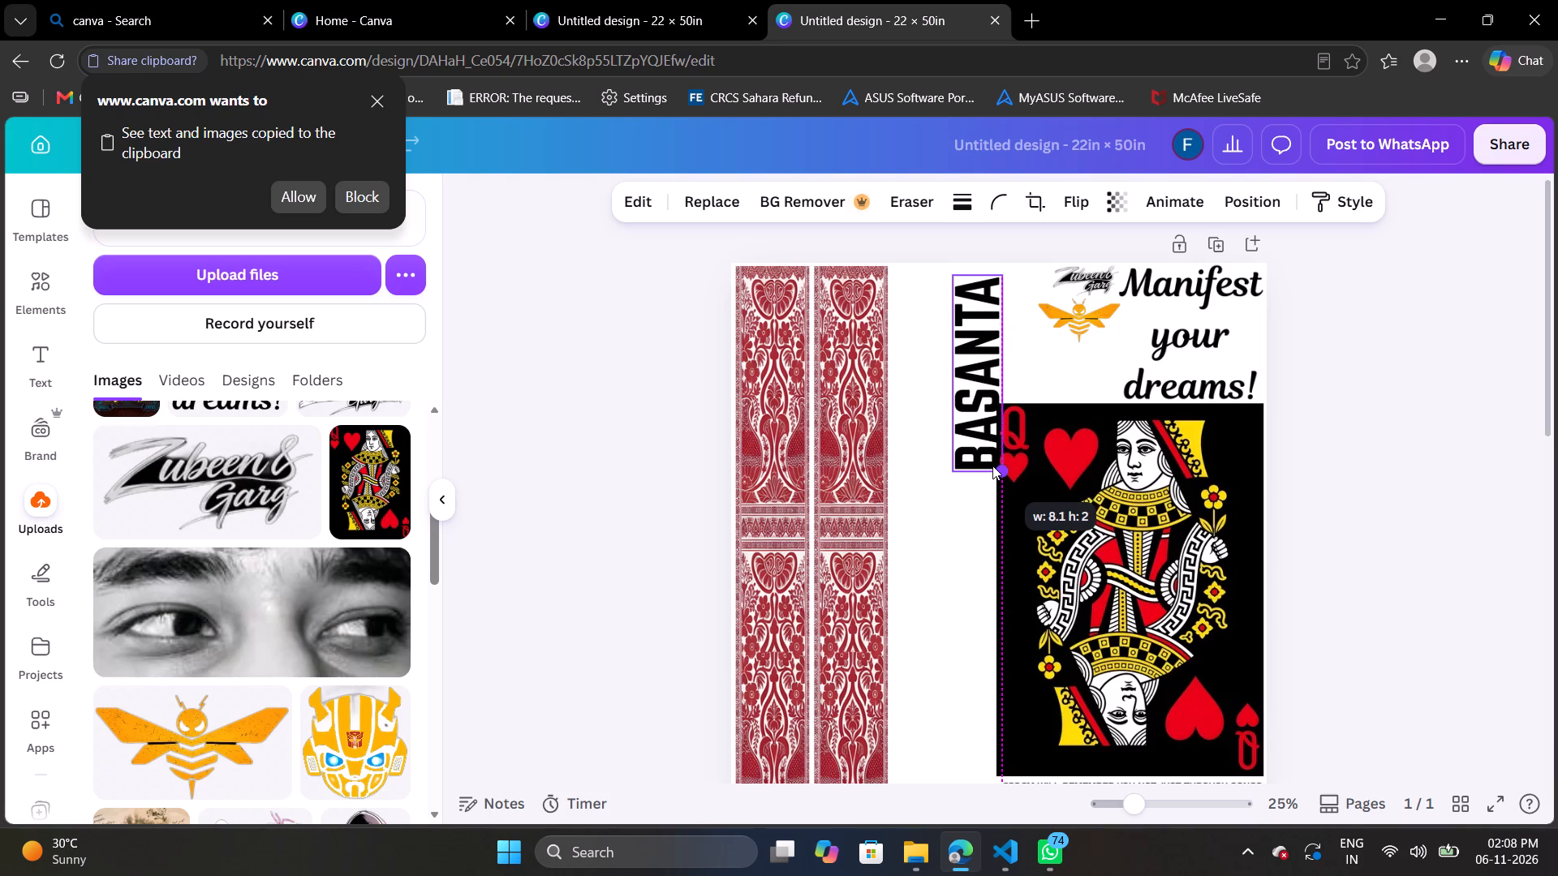
left_click_drag(992, 466, 992, 459)
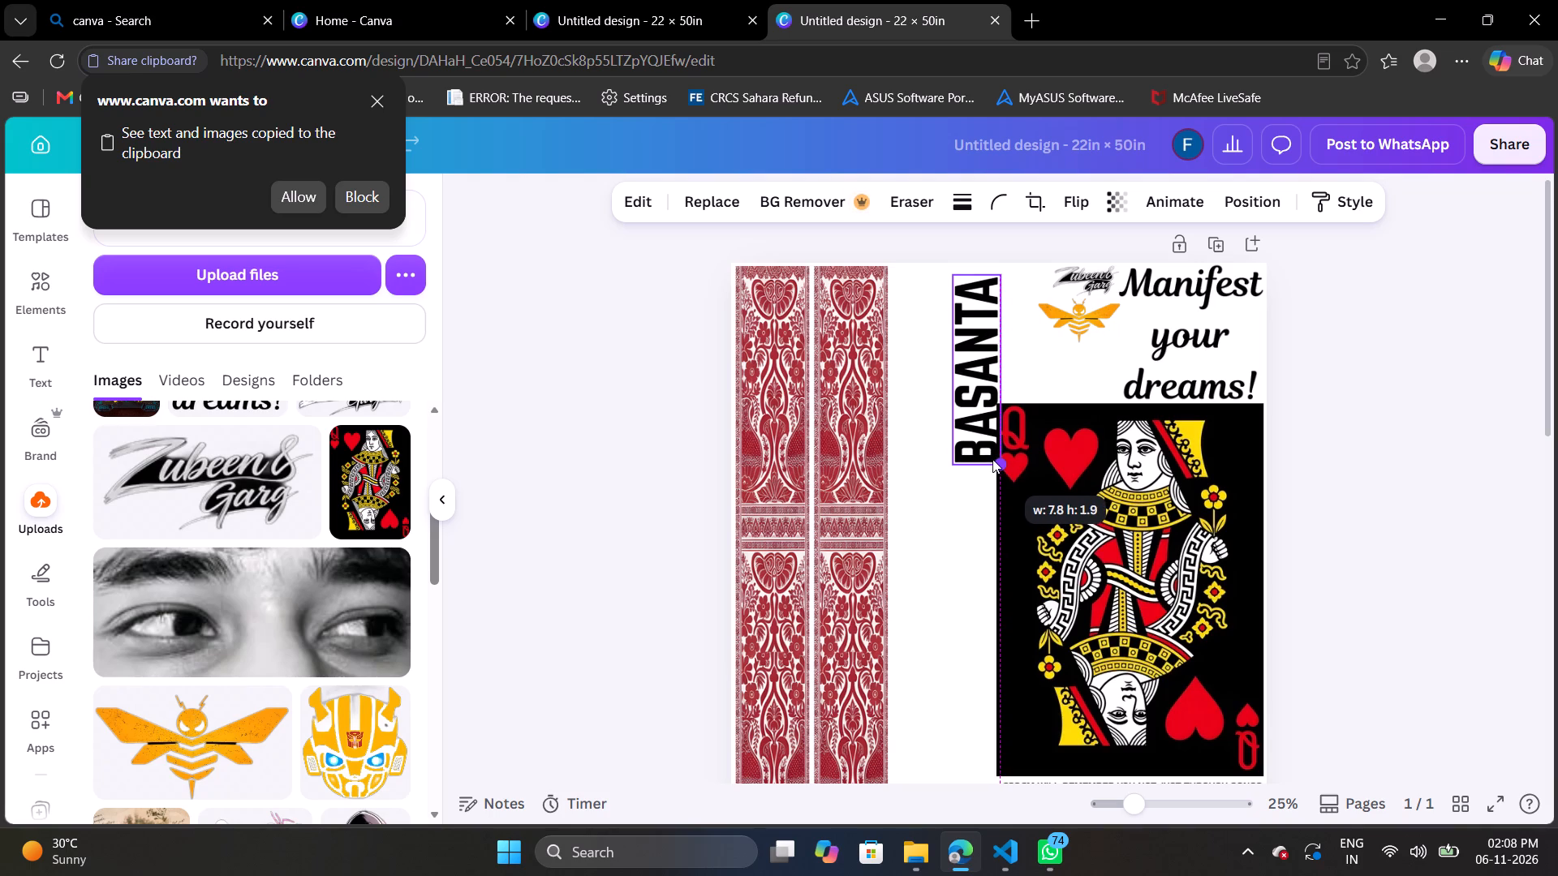
left_click_drag(992, 459, 990, 453)
Shift the vertical BASANTA lettering slightly away from the queen card and shrink it to about 6.1 × 1.5 in.
left_click_drag(966, 386, 955, 388)
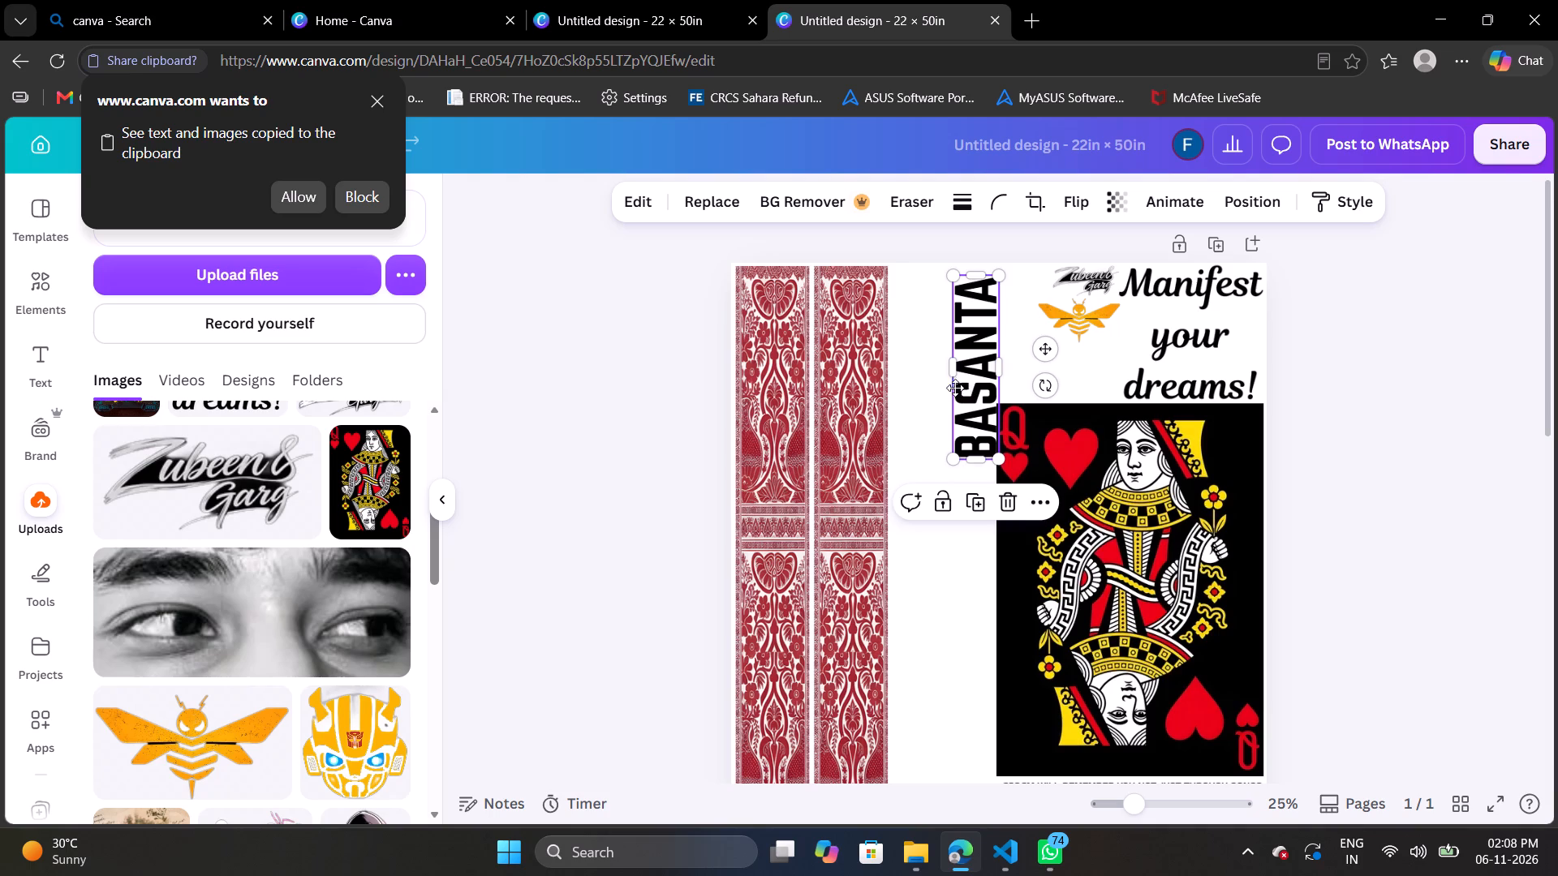
left_click_drag(955, 388, 953, 389)
left_click_drag(981, 462, 981, 457)
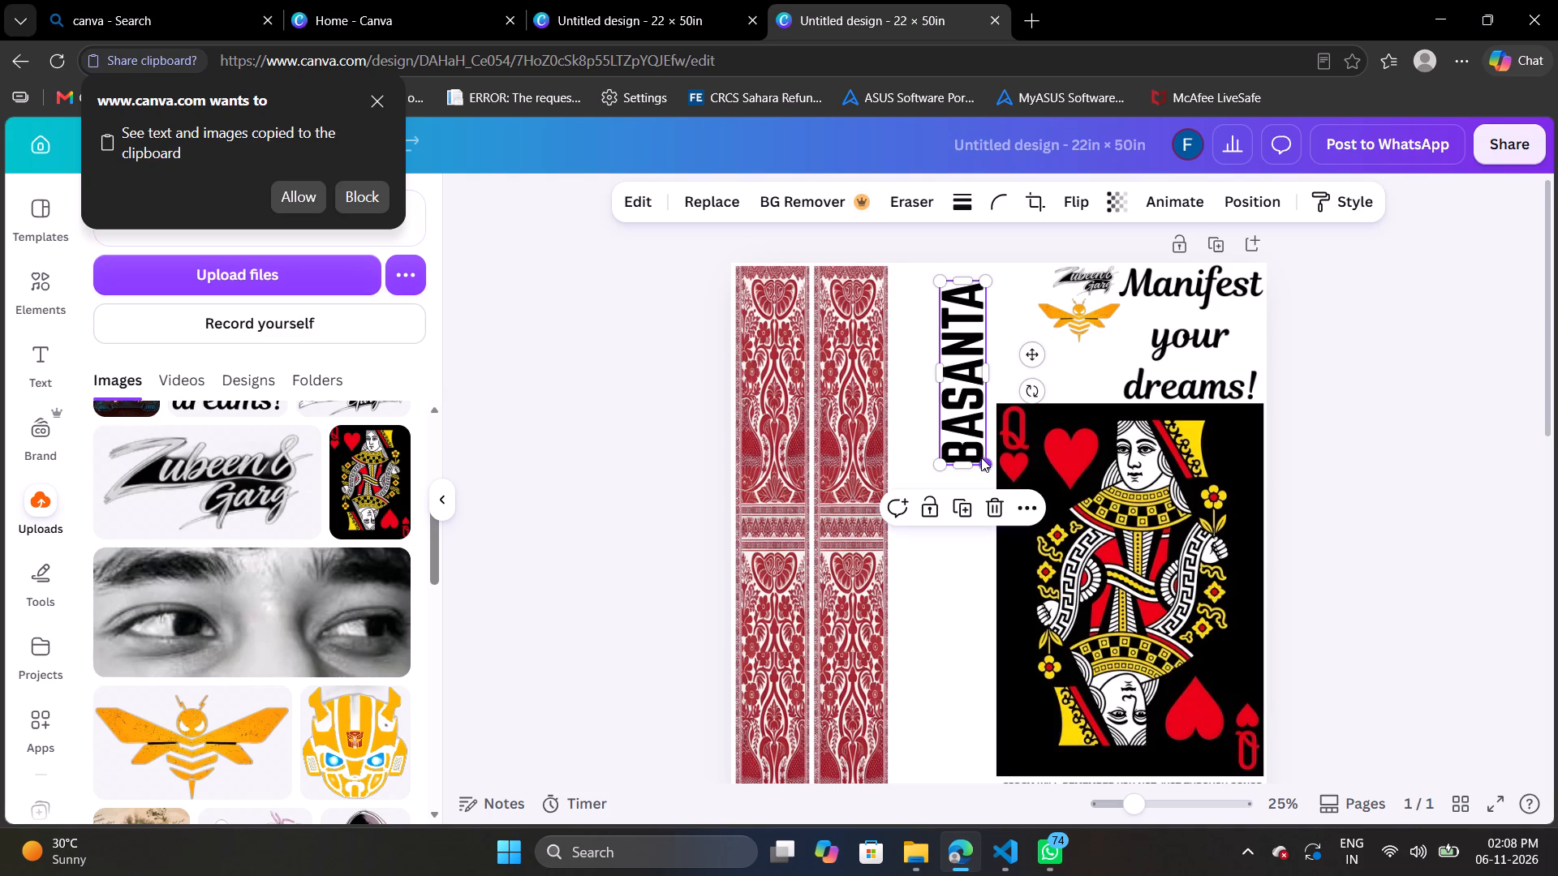
left_click_drag(981, 457, 977, 444)
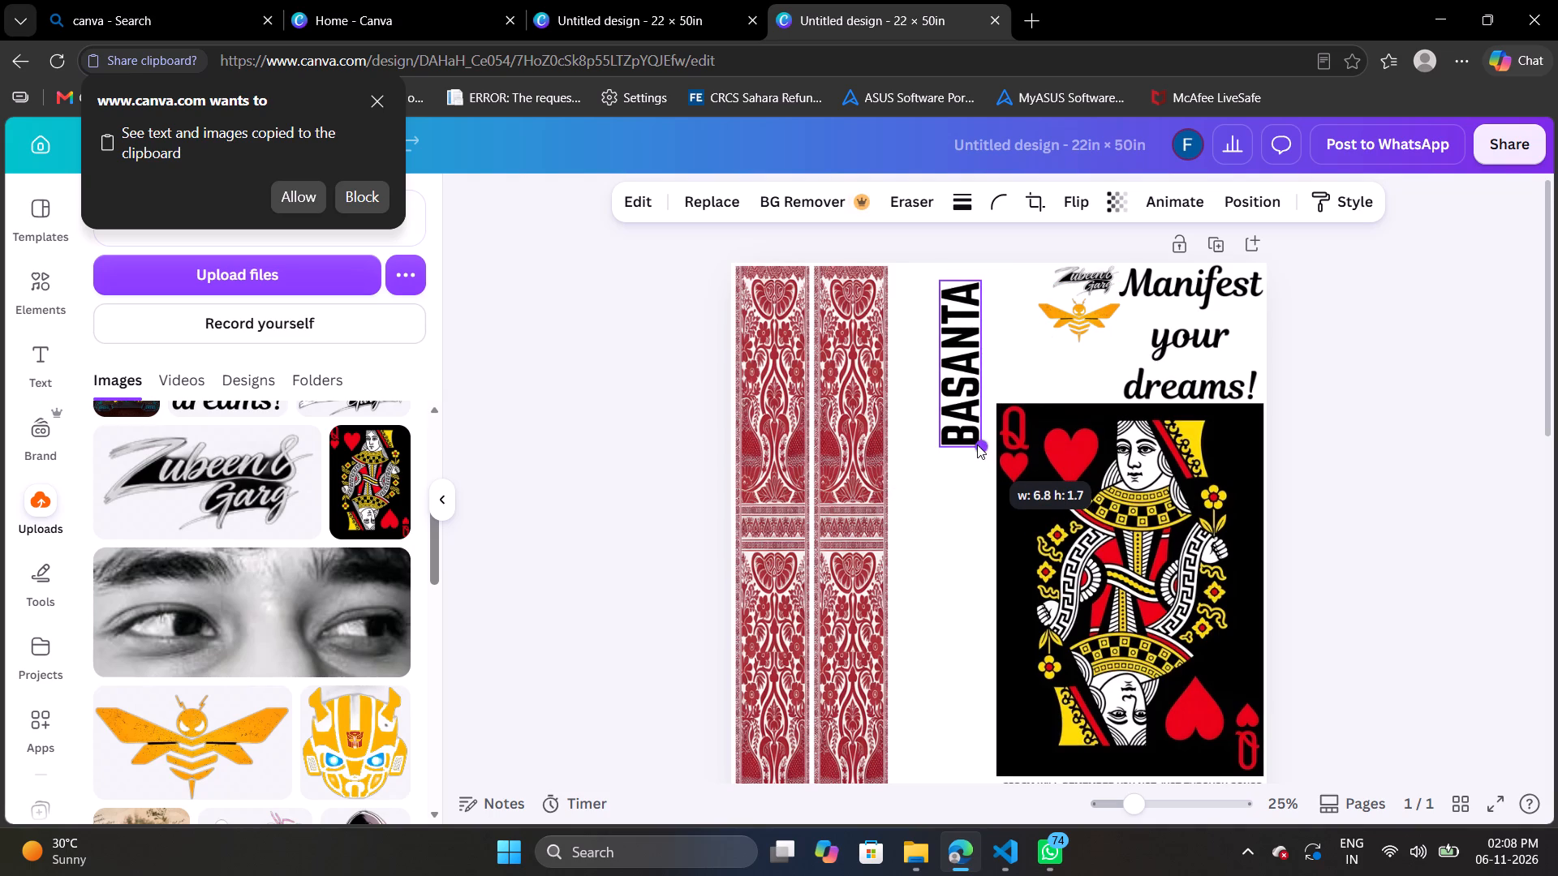
left_click_drag(977, 444, 976, 427)
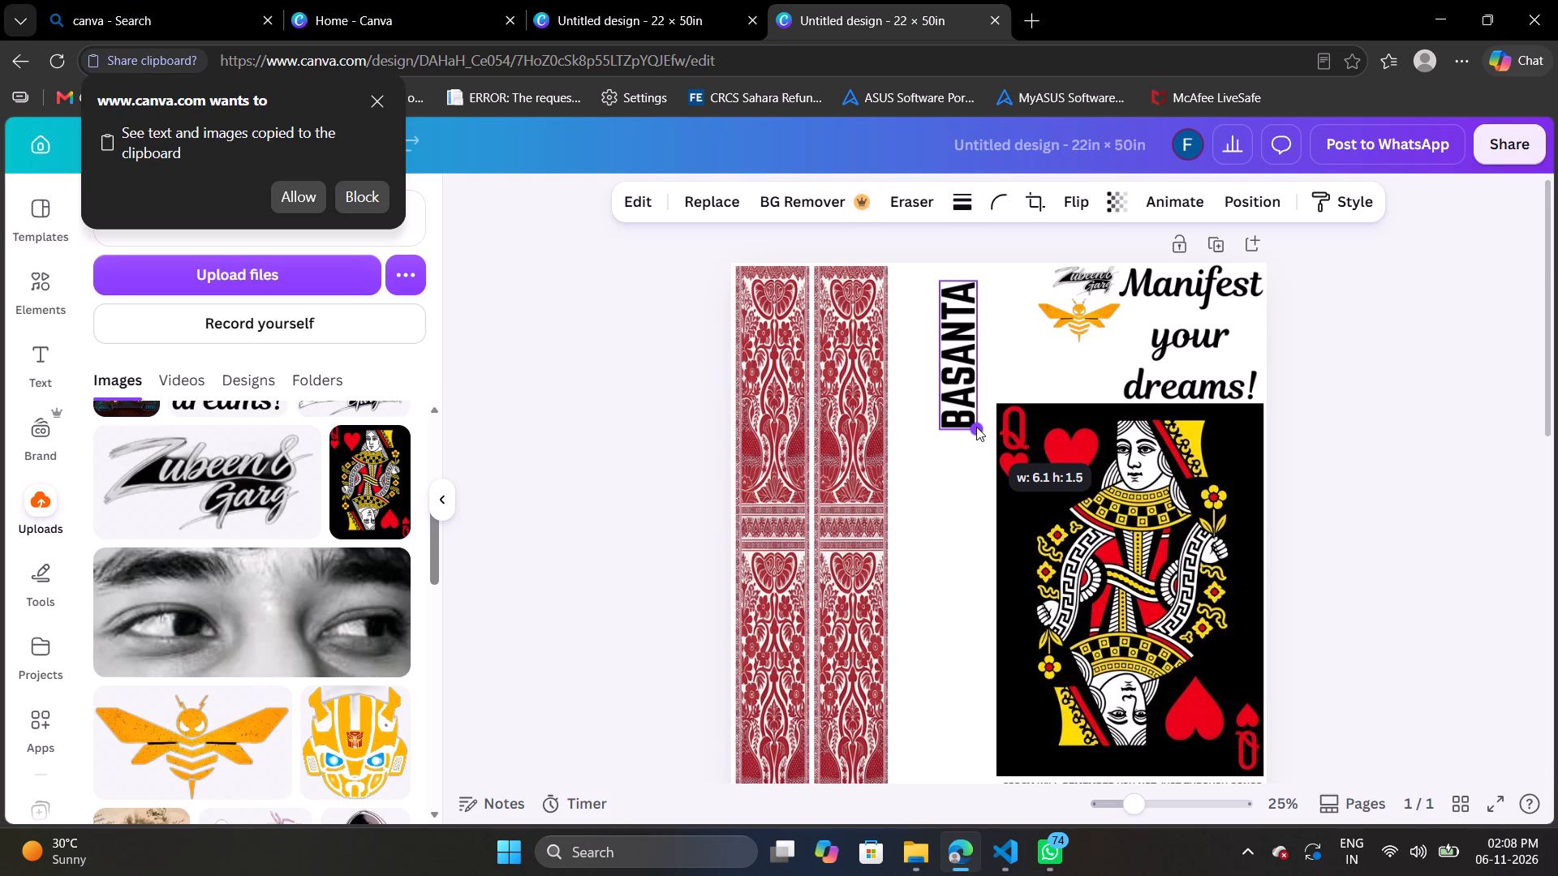
left_click_drag(976, 427, 976, 434)
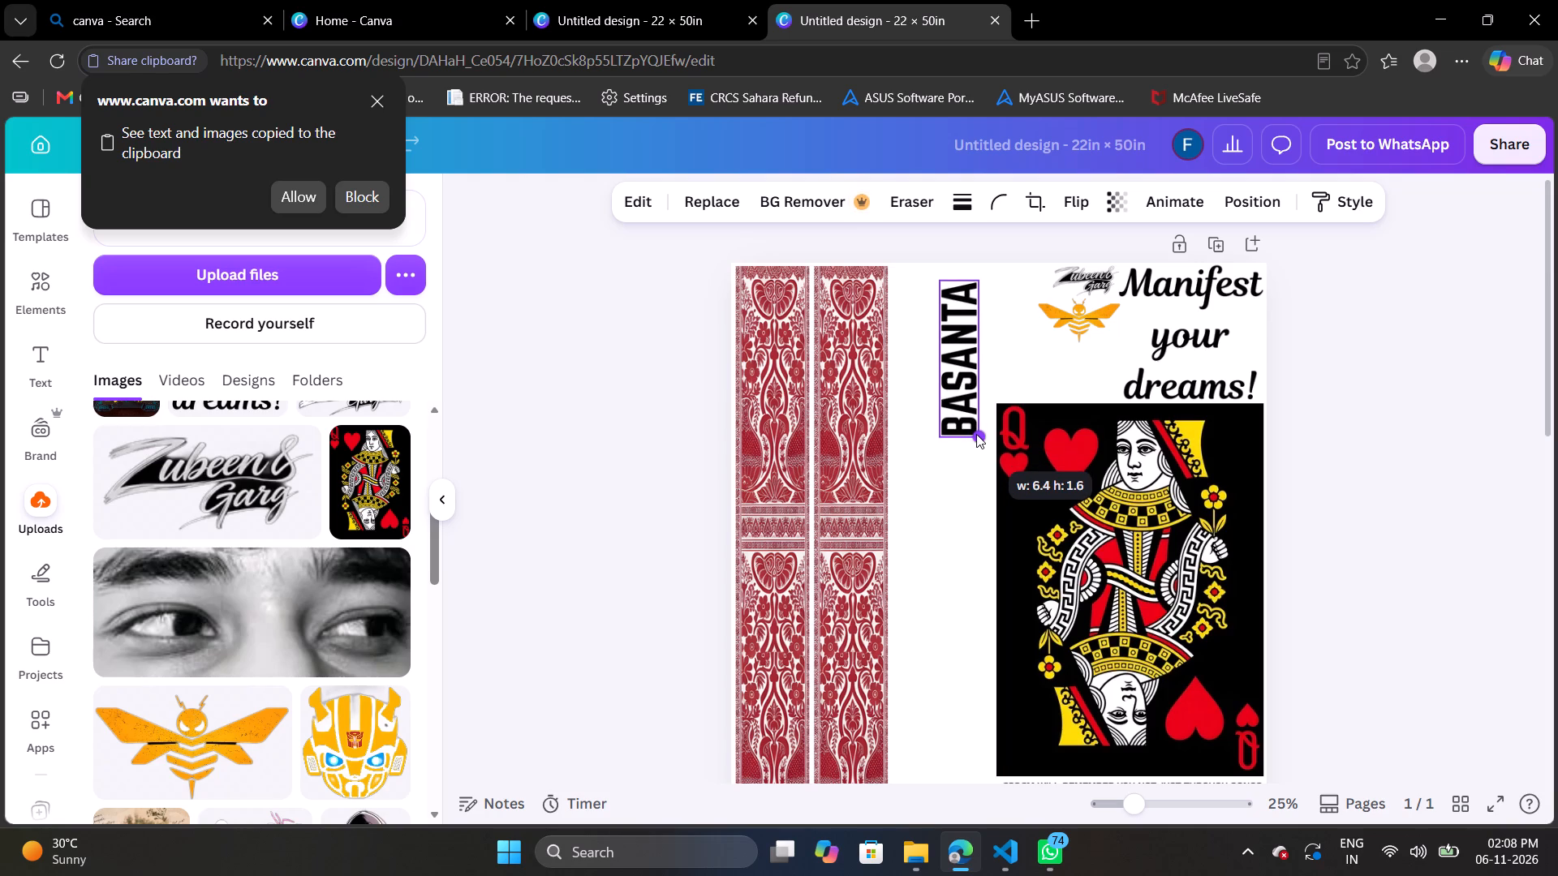
left_click_drag(976, 434, 976, 426)
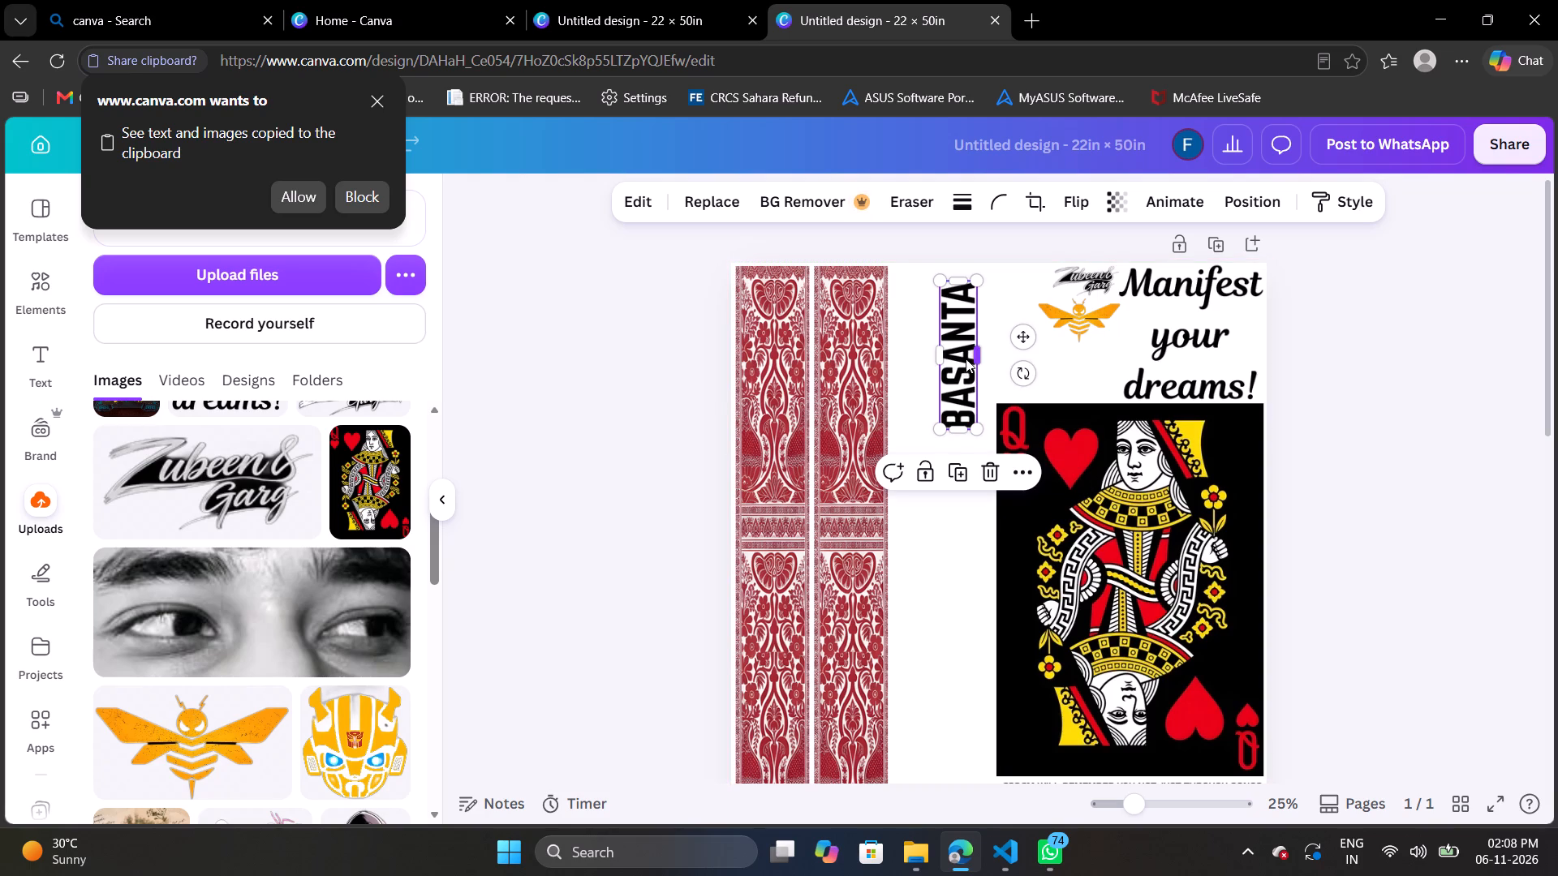
Fit the BASANTA lettering above the queen card's upper-left corner, beside the bee, shrinking it slightly and nudging it just inside the page top.
left_click_drag(956, 369, 977, 350)
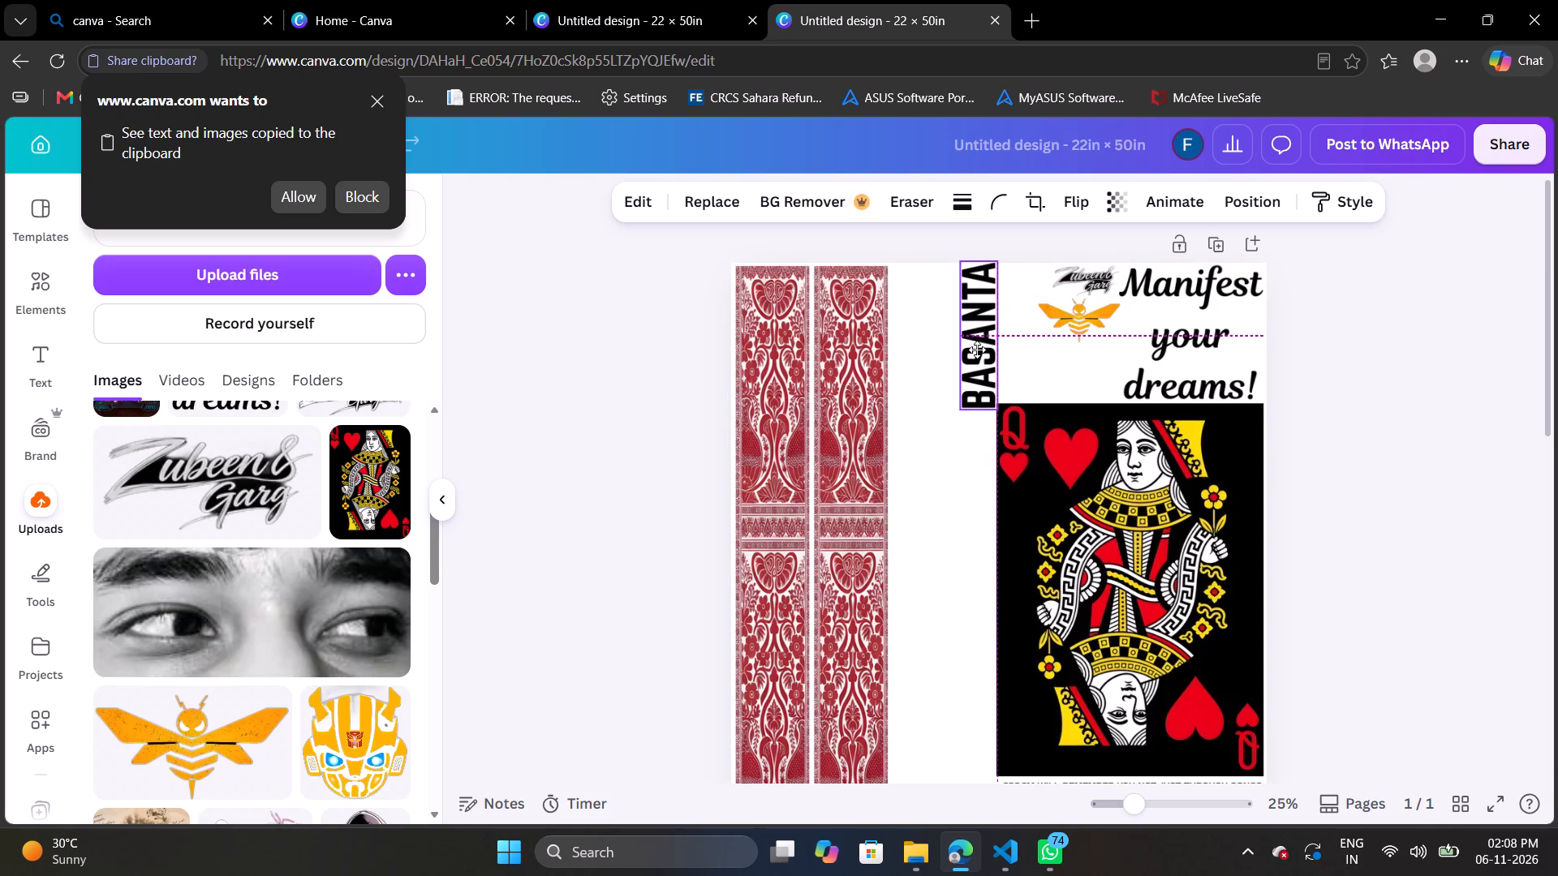
left_click_drag(977, 350, 1014, 344)
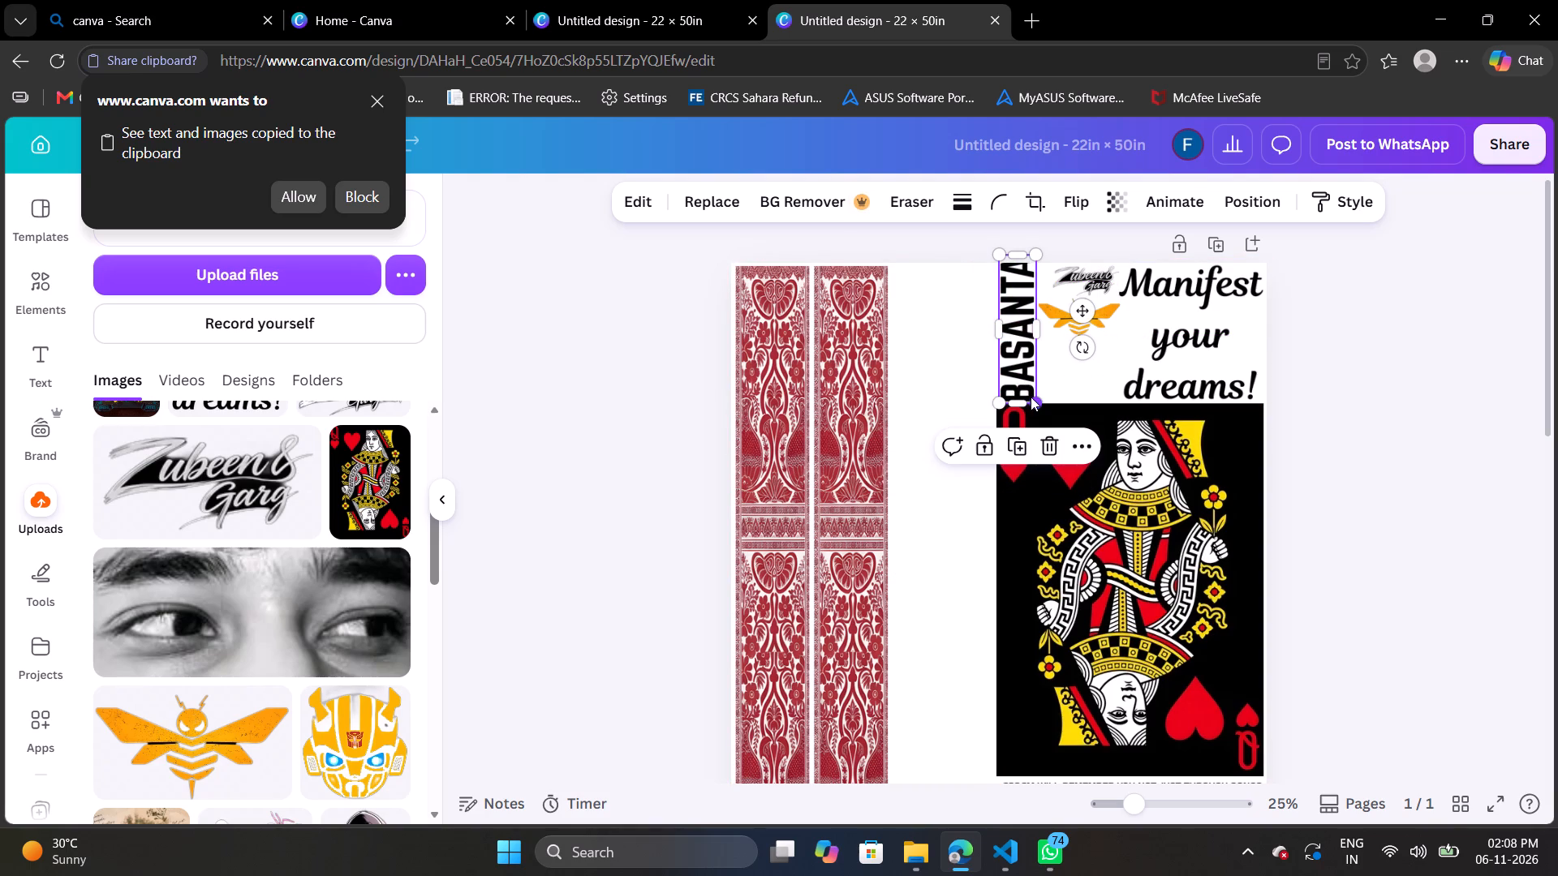
left_click_drag(1031, 397, 1031, 386)
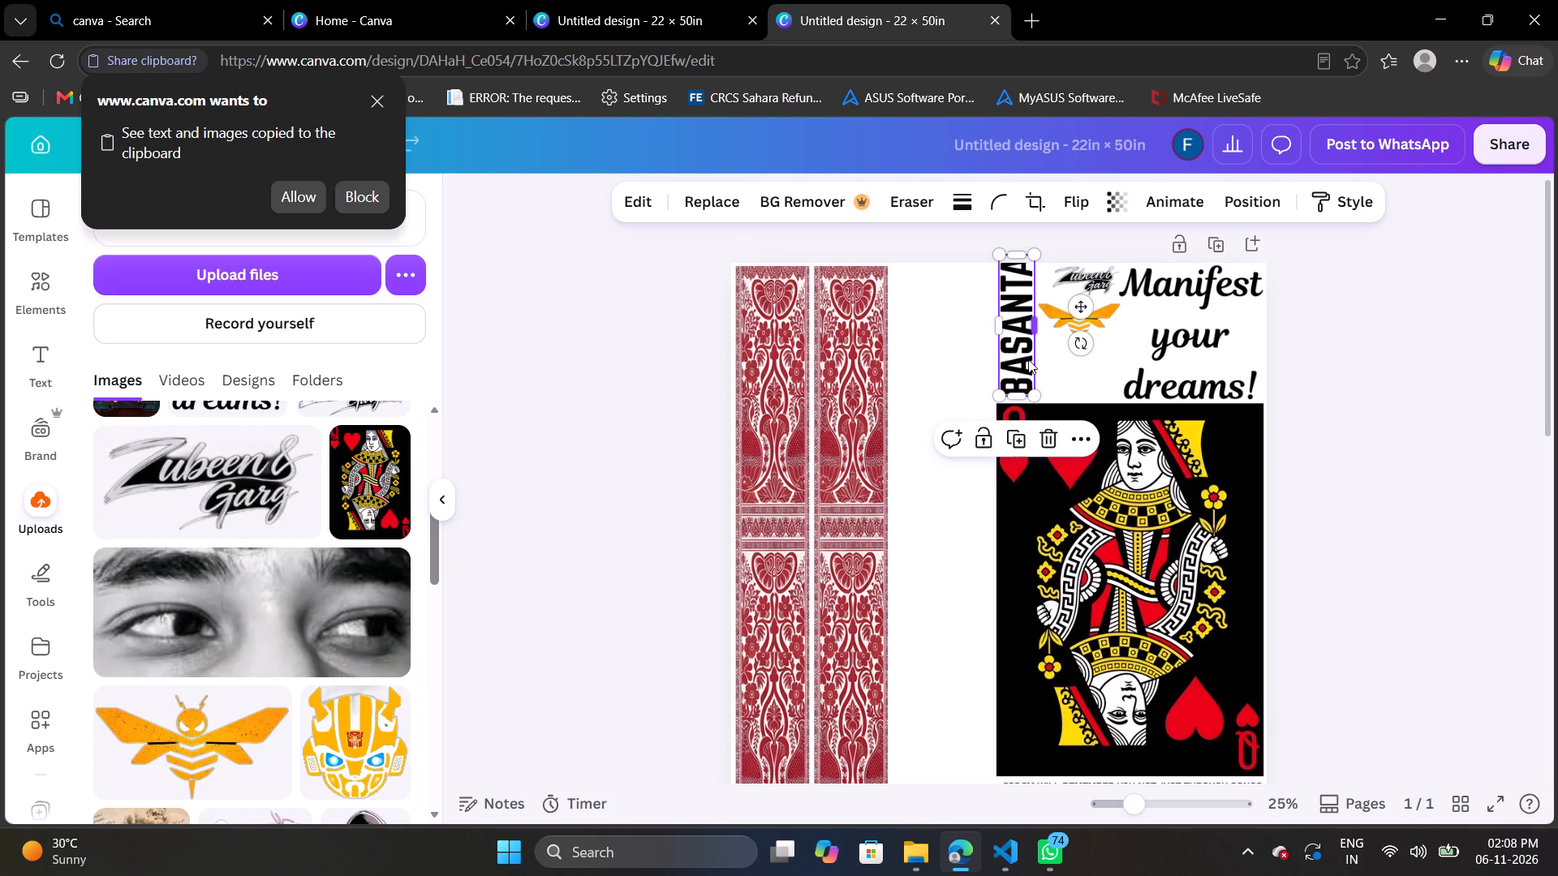
key("Down")
key("Down")
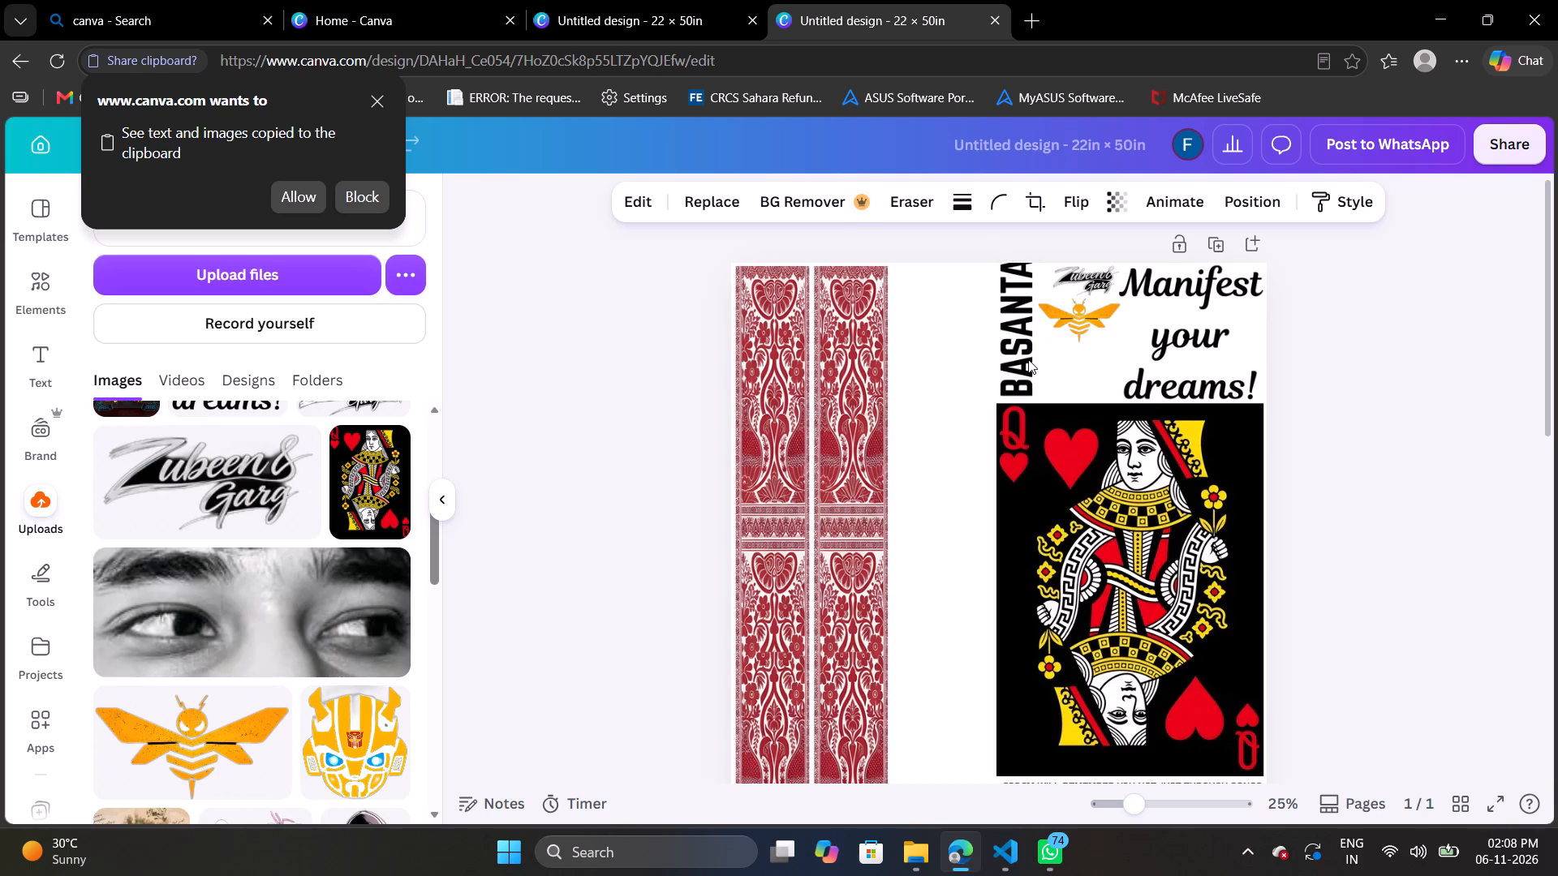
key("Down")
key("Down")
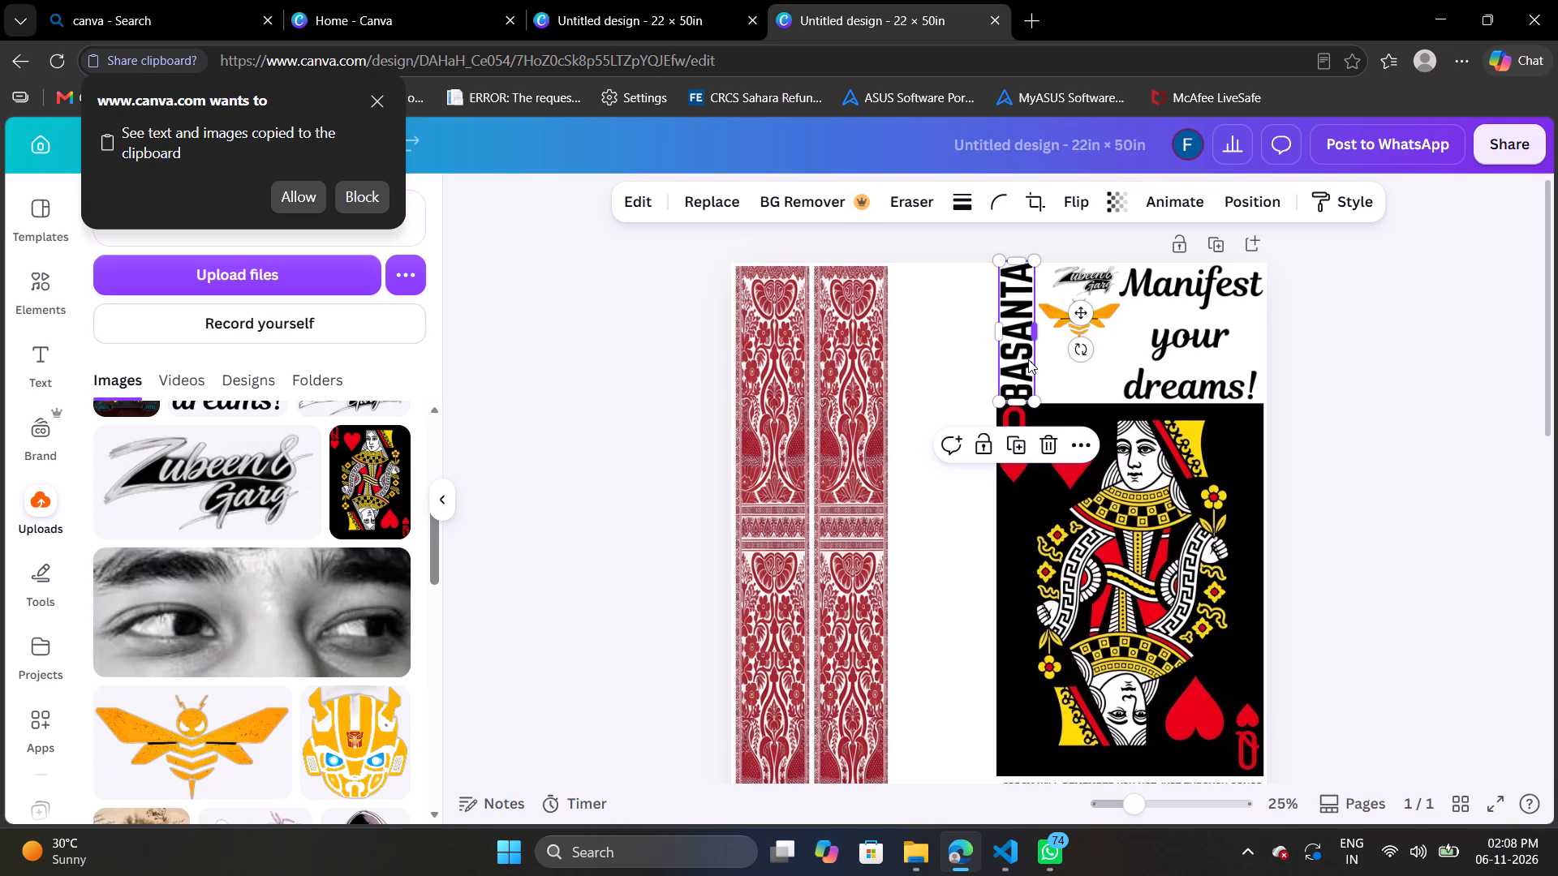
key("Right")
key("Right")
key("Right")
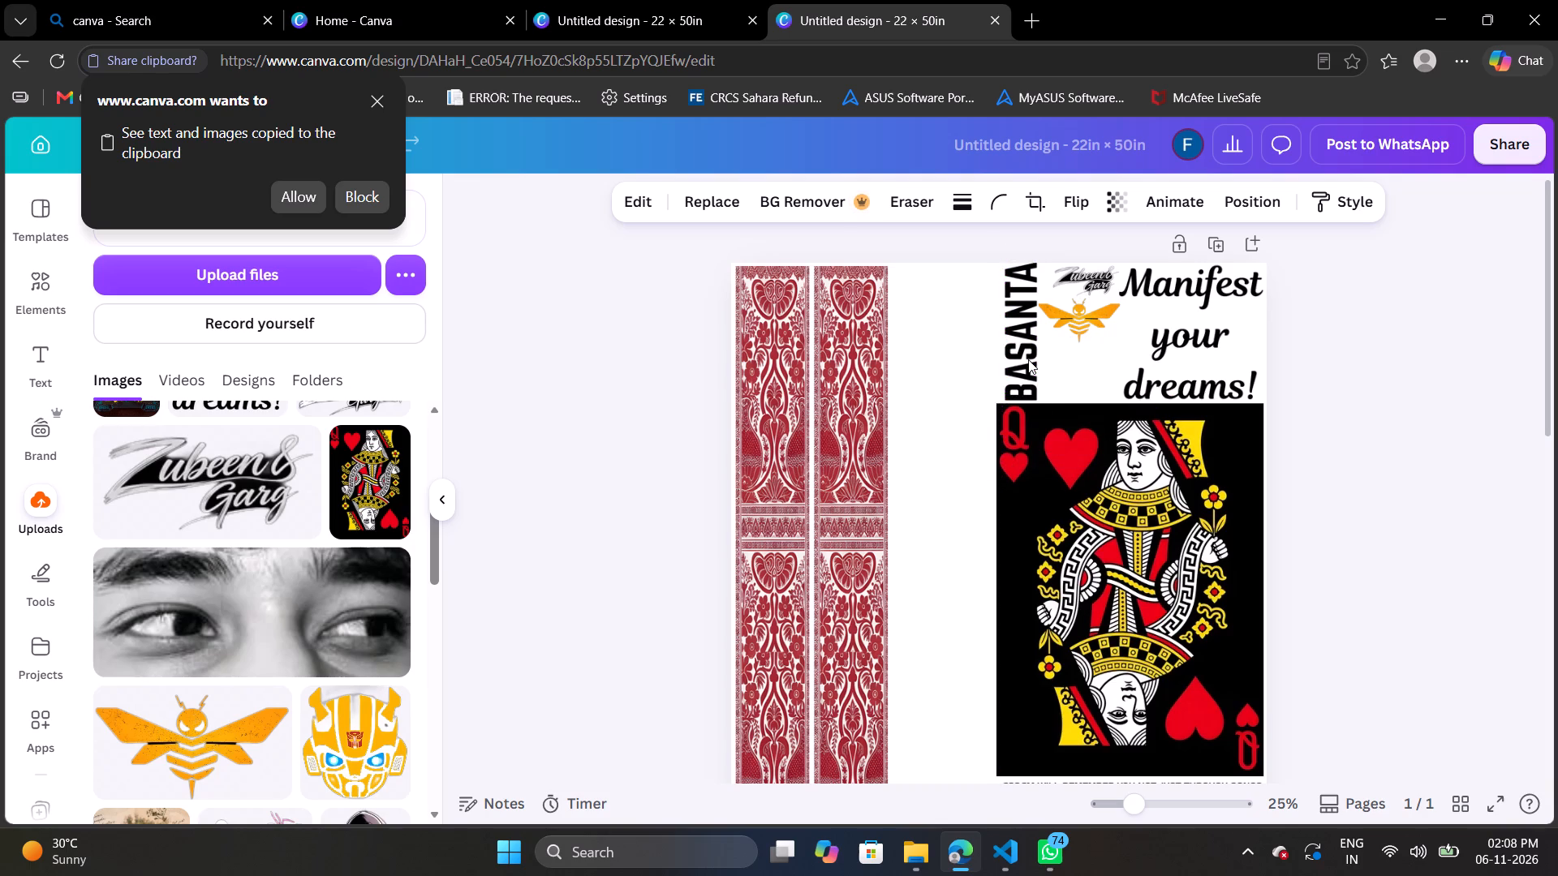
key("Left")
key("Left")
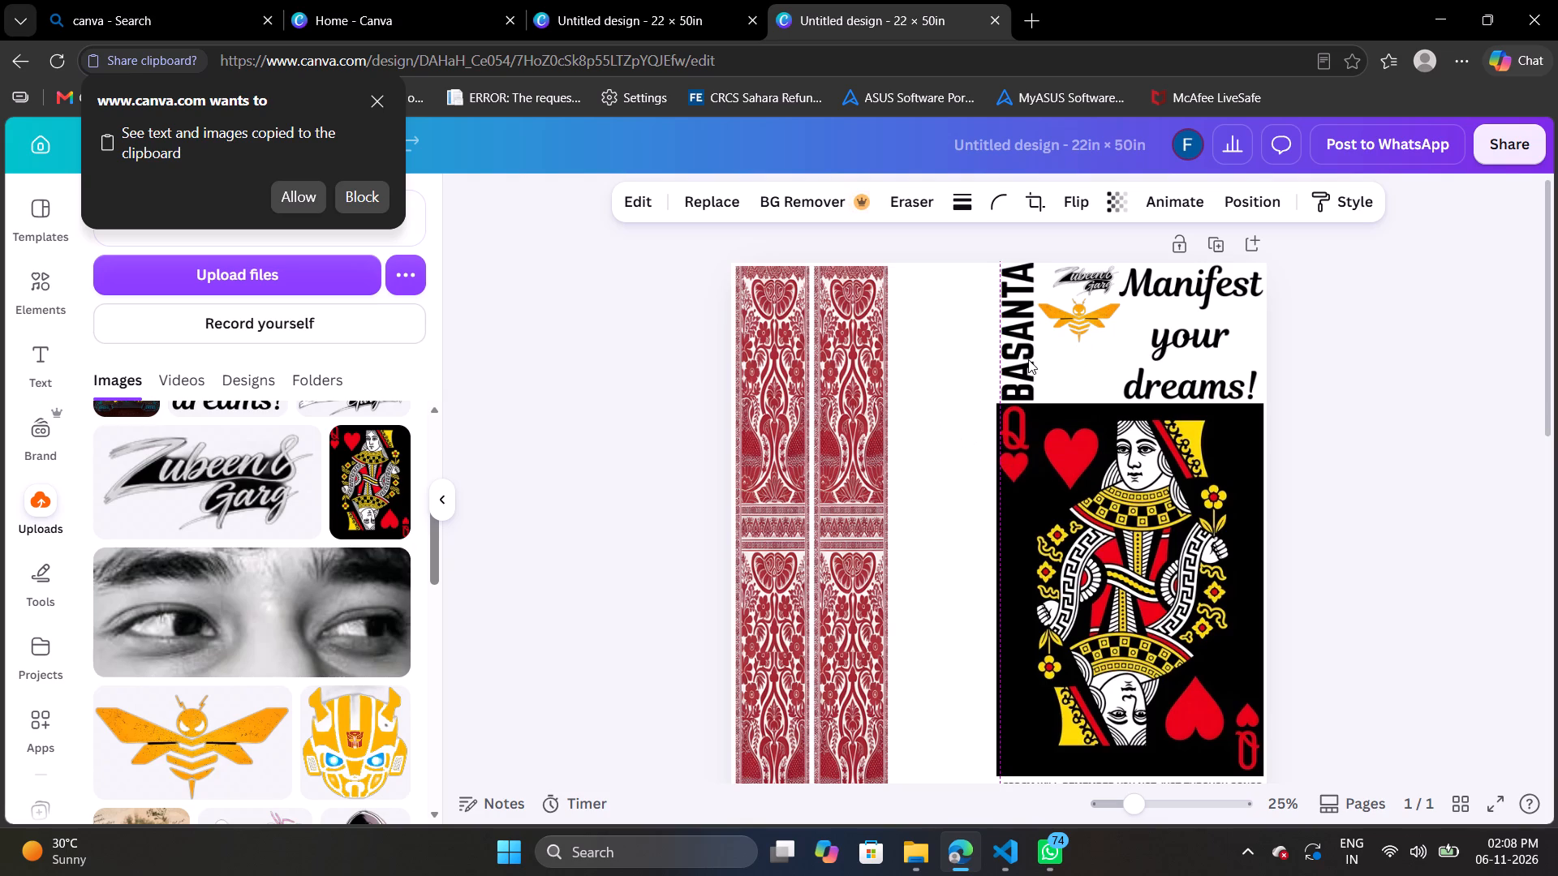
key("Down")
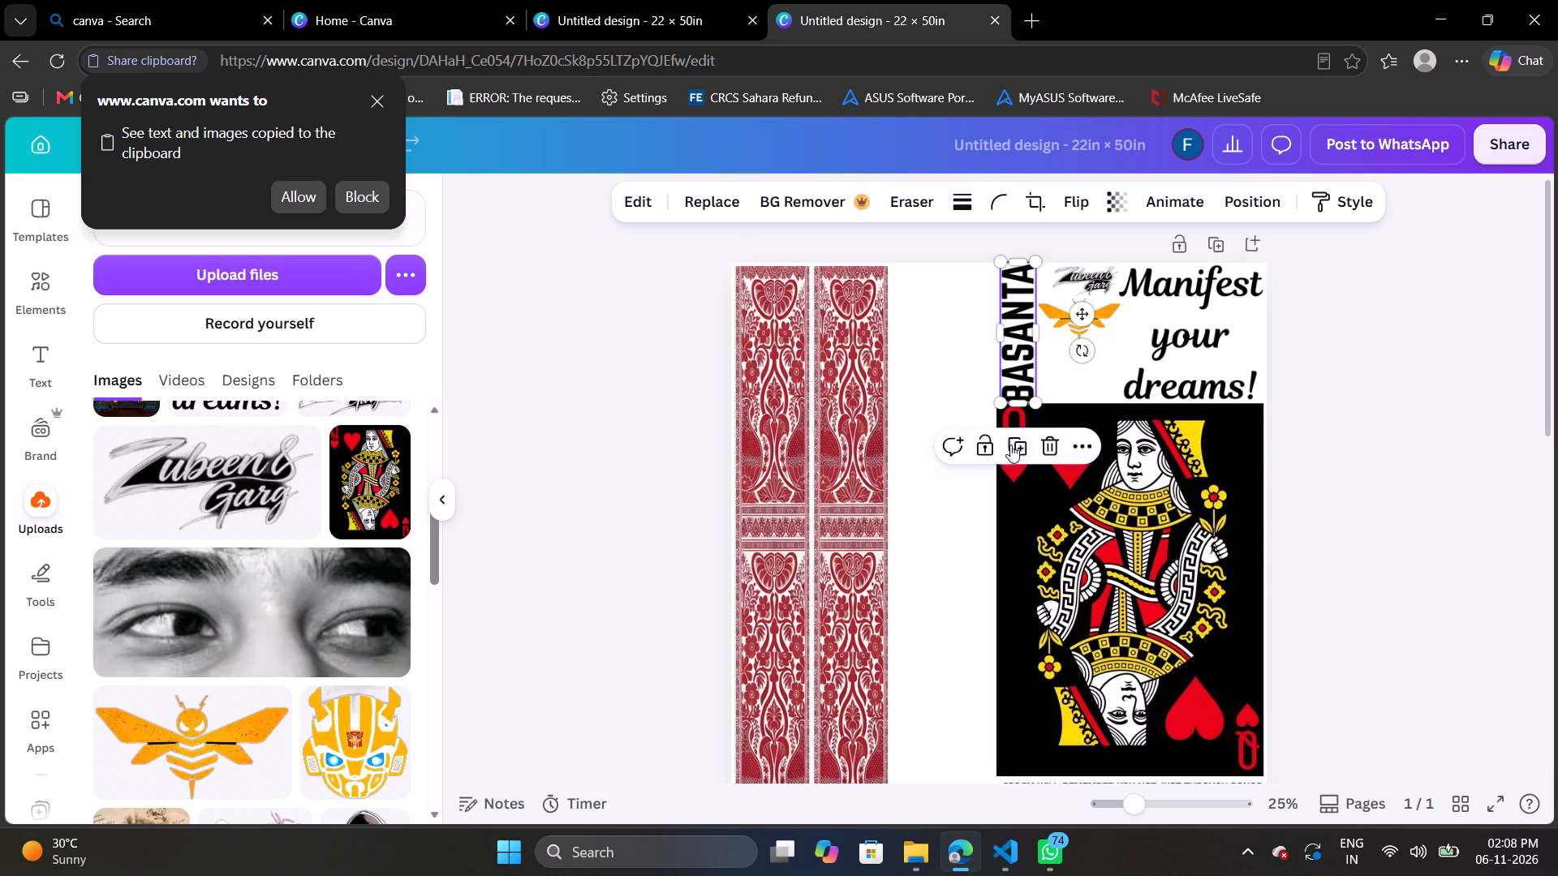
left_click(927, 282)
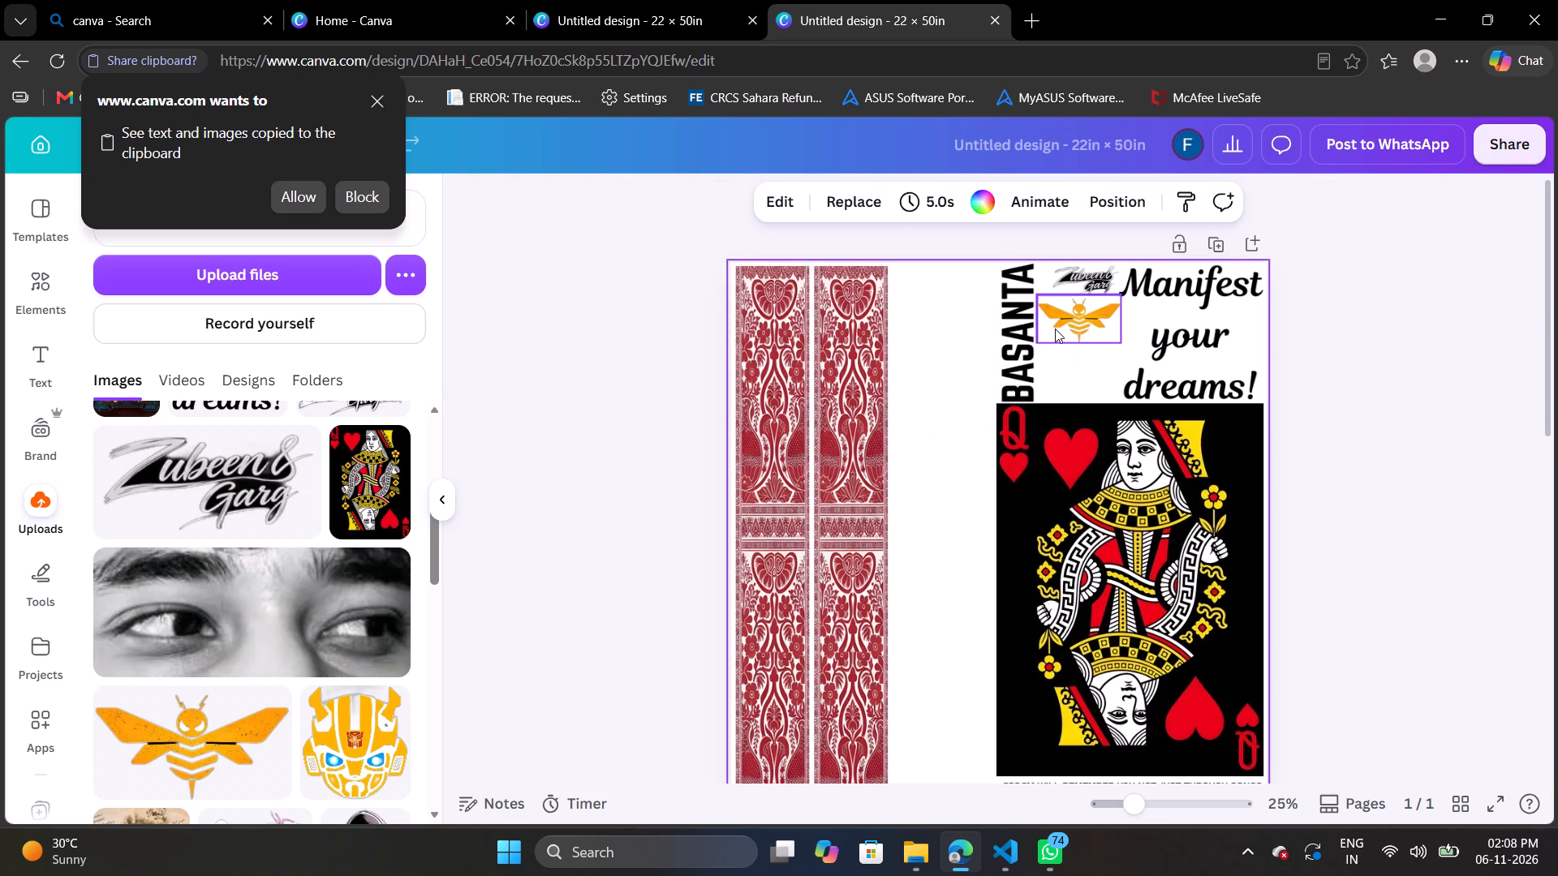
Nudge the first gamusa strip slightly closer to the page's top-left corner.
left_click(789, 400)
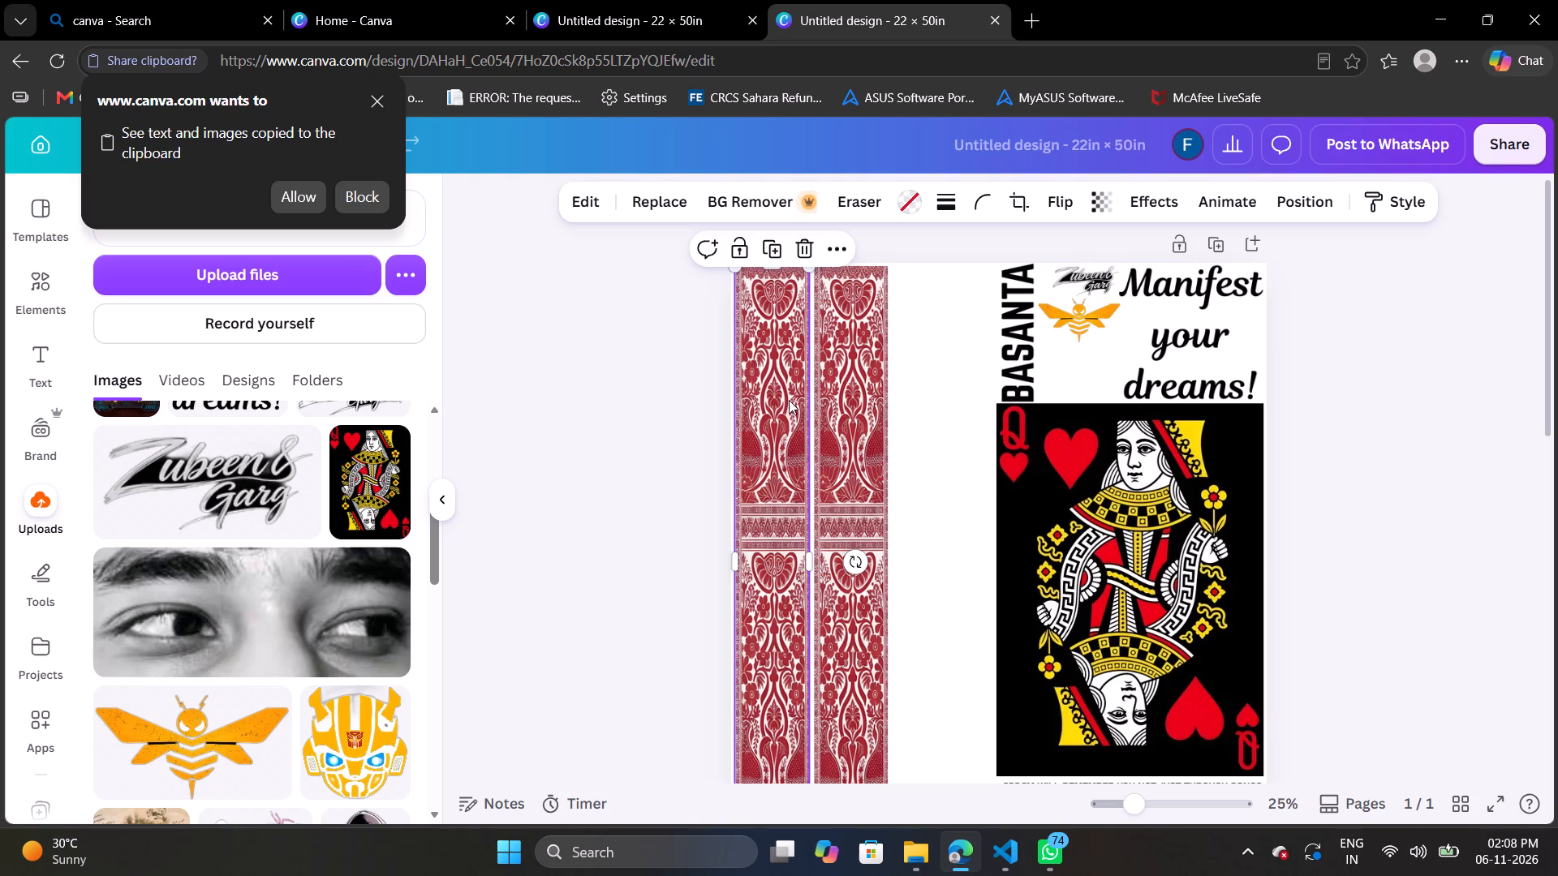
key("Left")
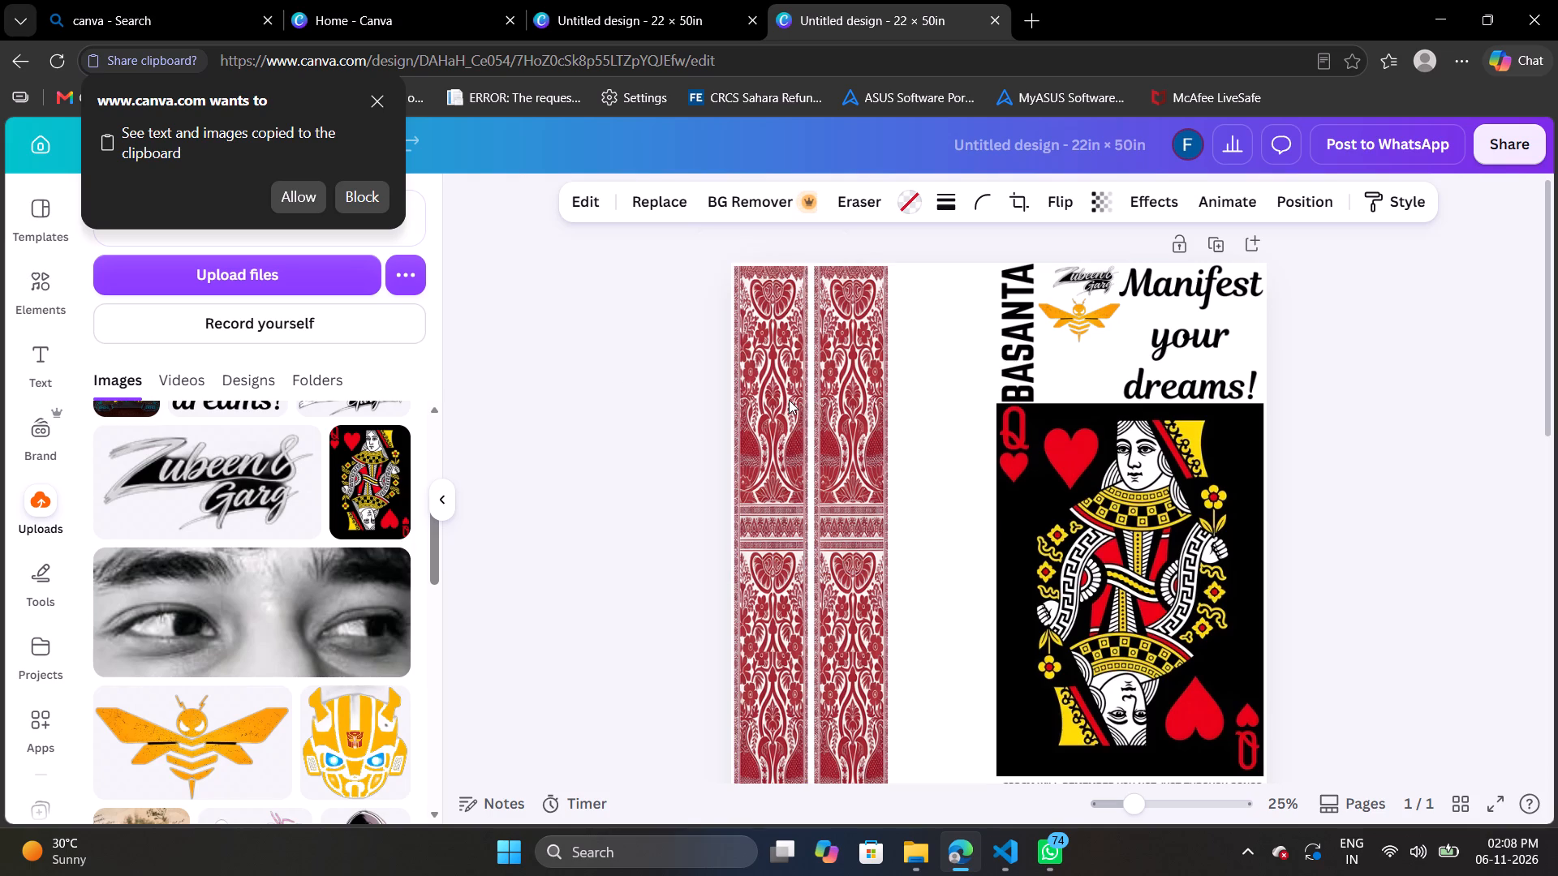
key("Left")
key("Up")
key("Up")
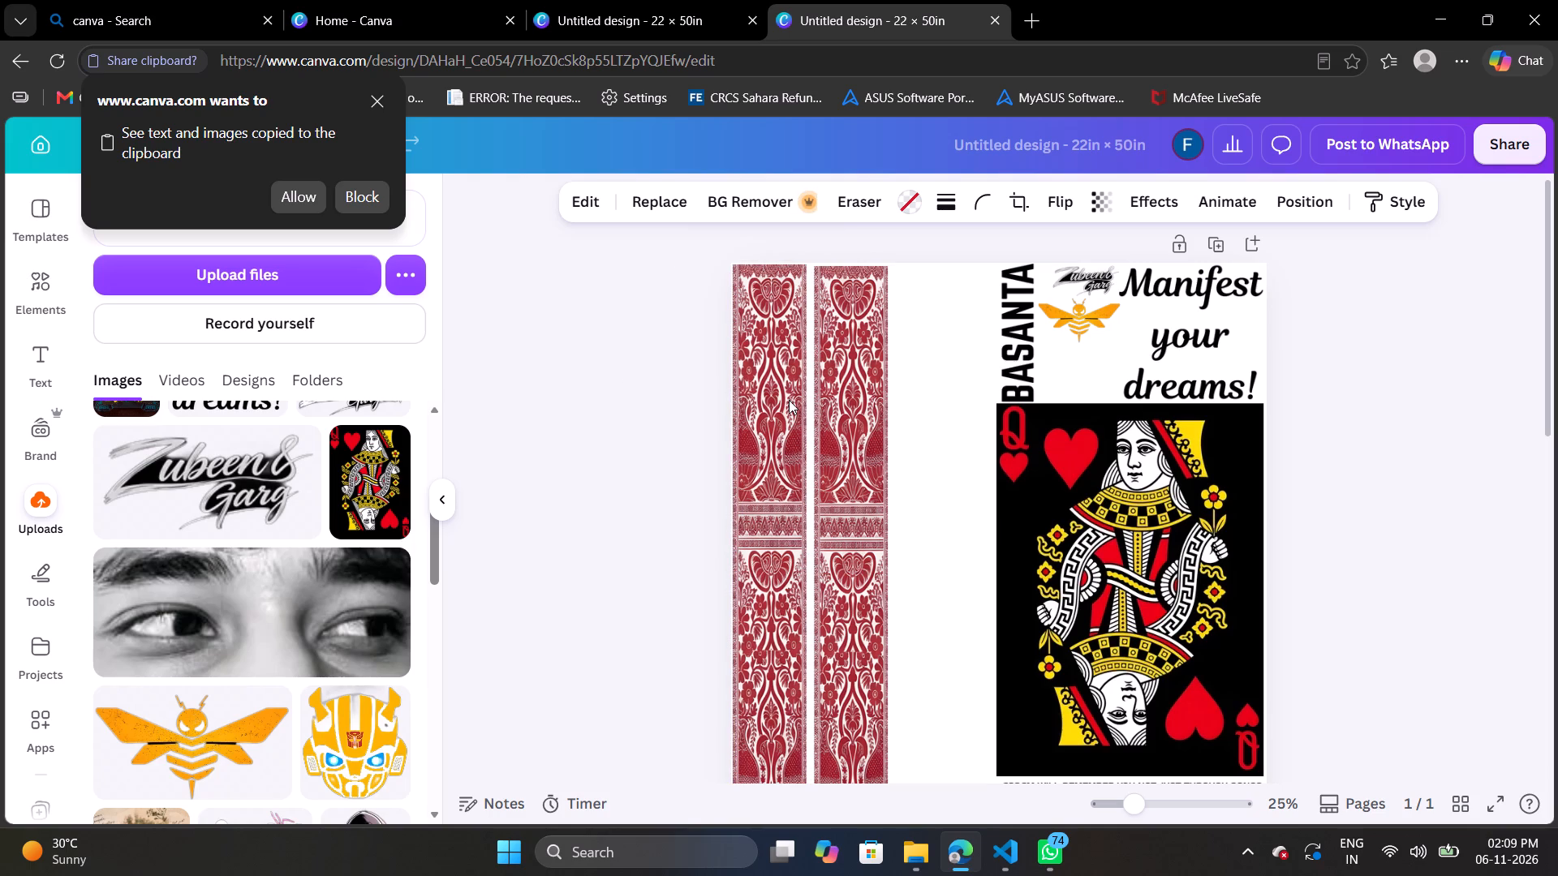
key("Down")
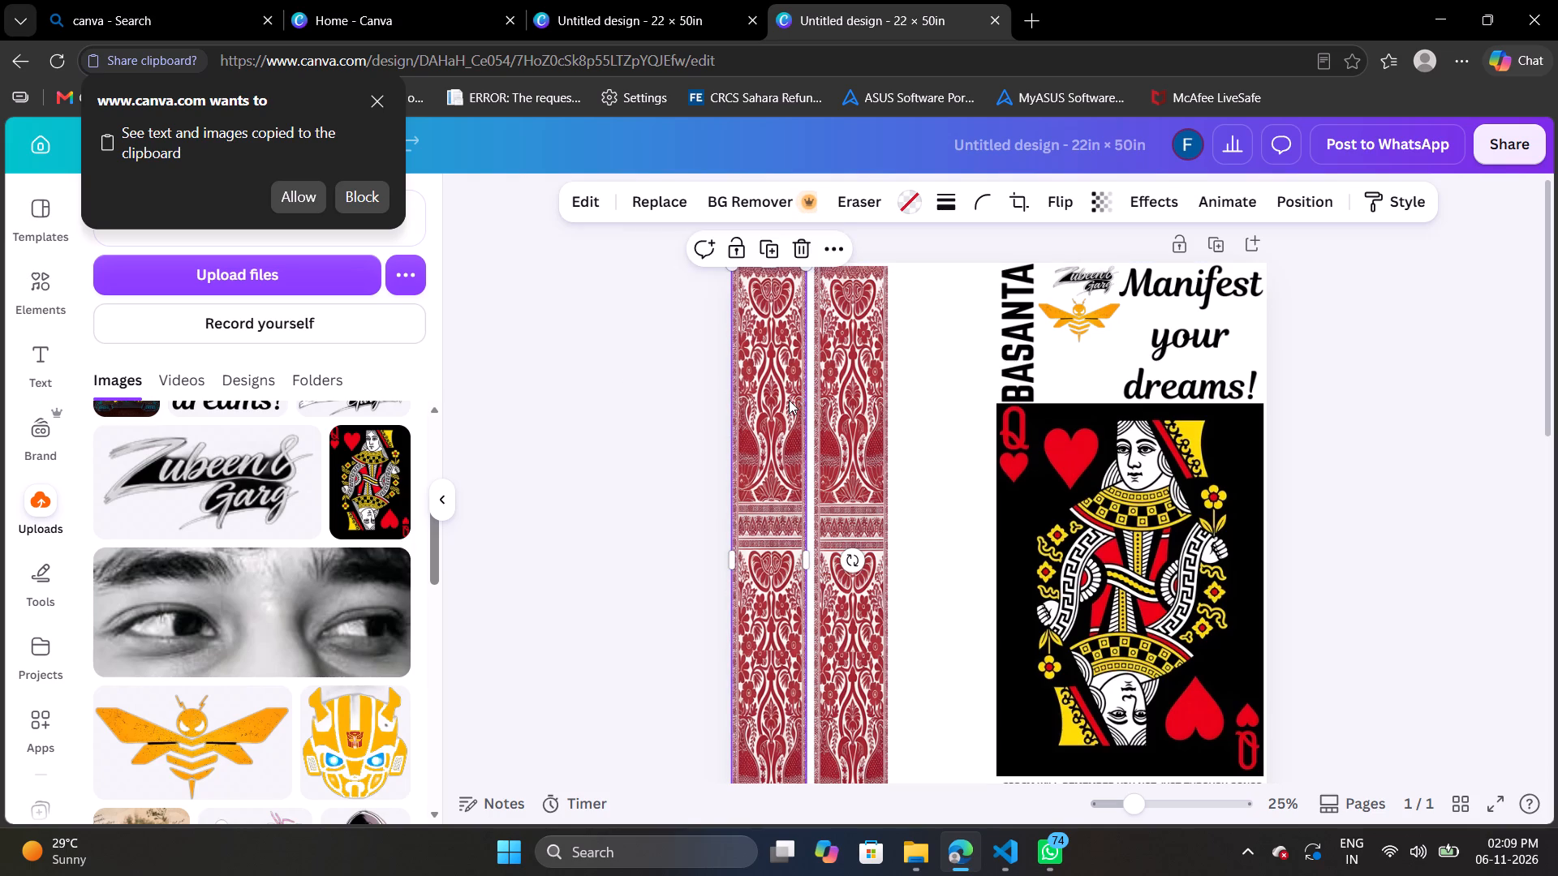
key("Right")
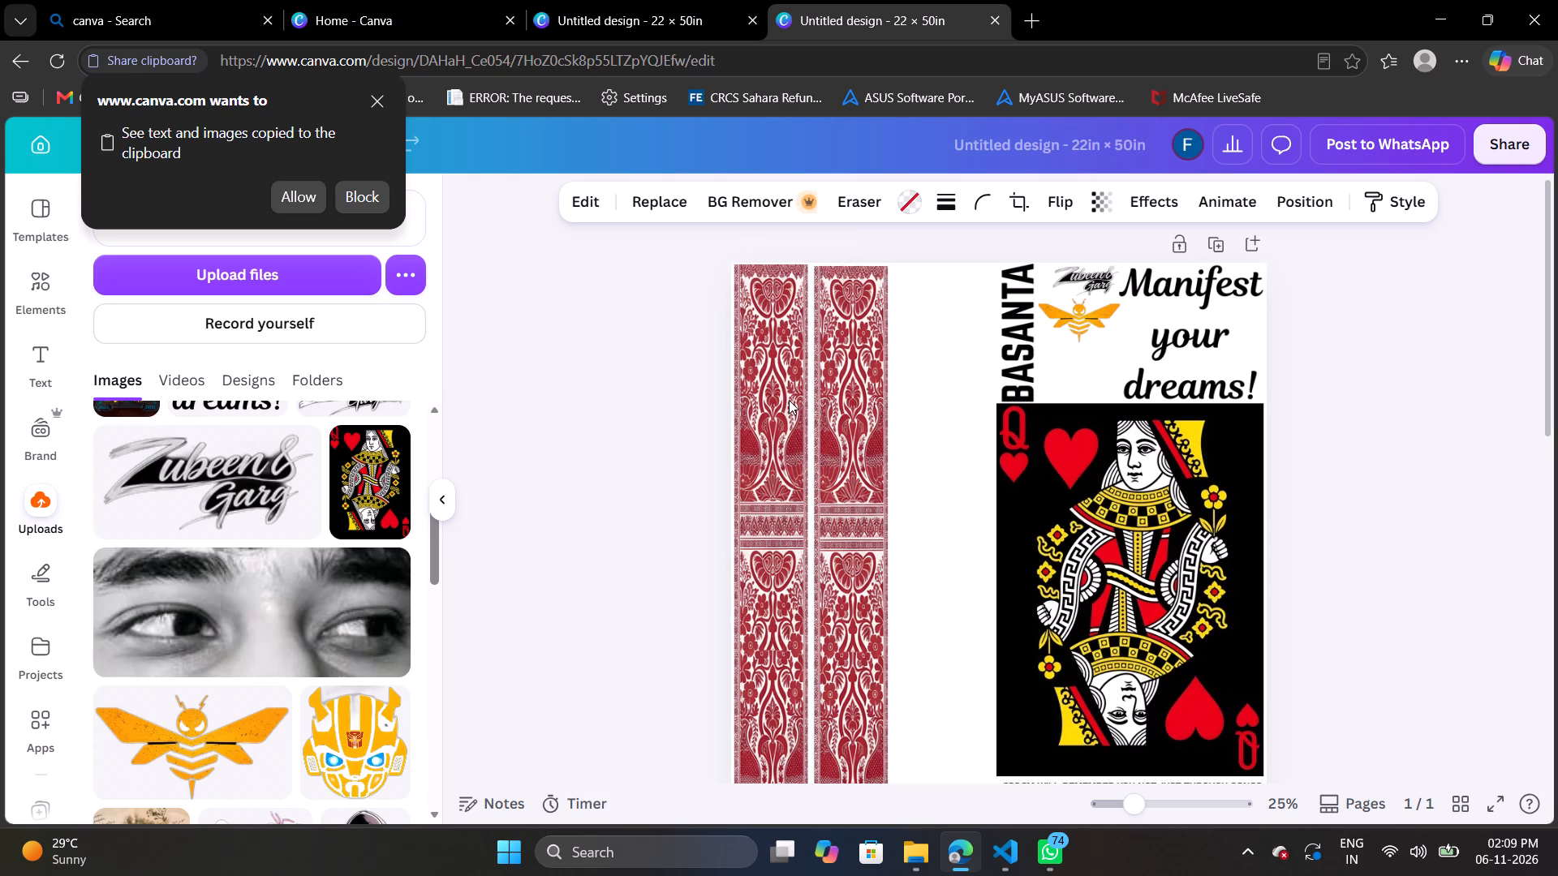
Nudge the second gamusa strip left against the first one and align their top edges.
left_click(857, 379)
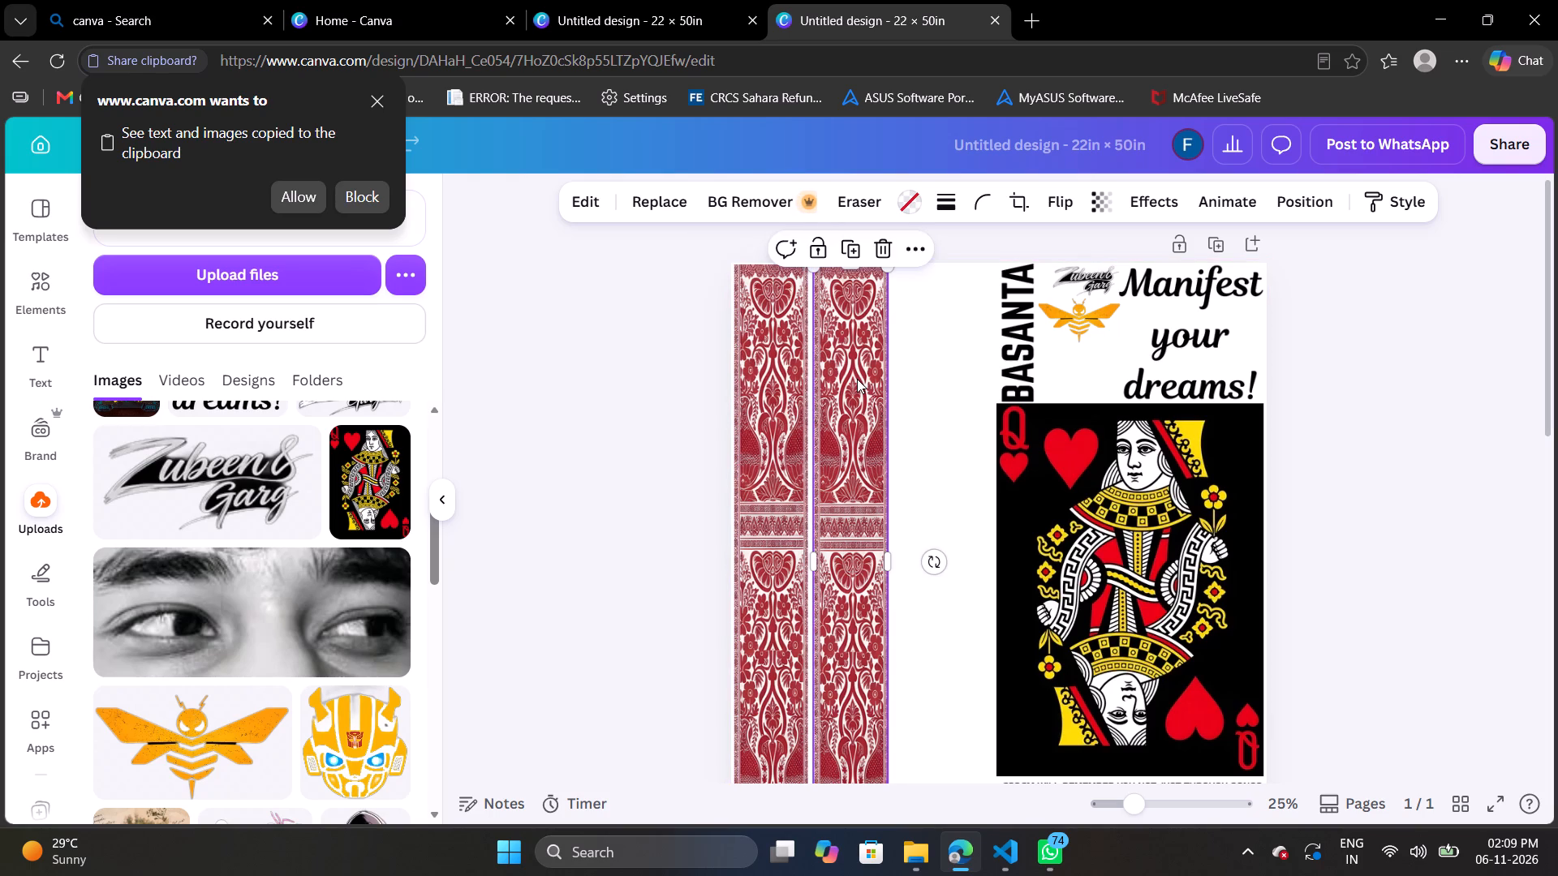
key("Left")
key("Left")
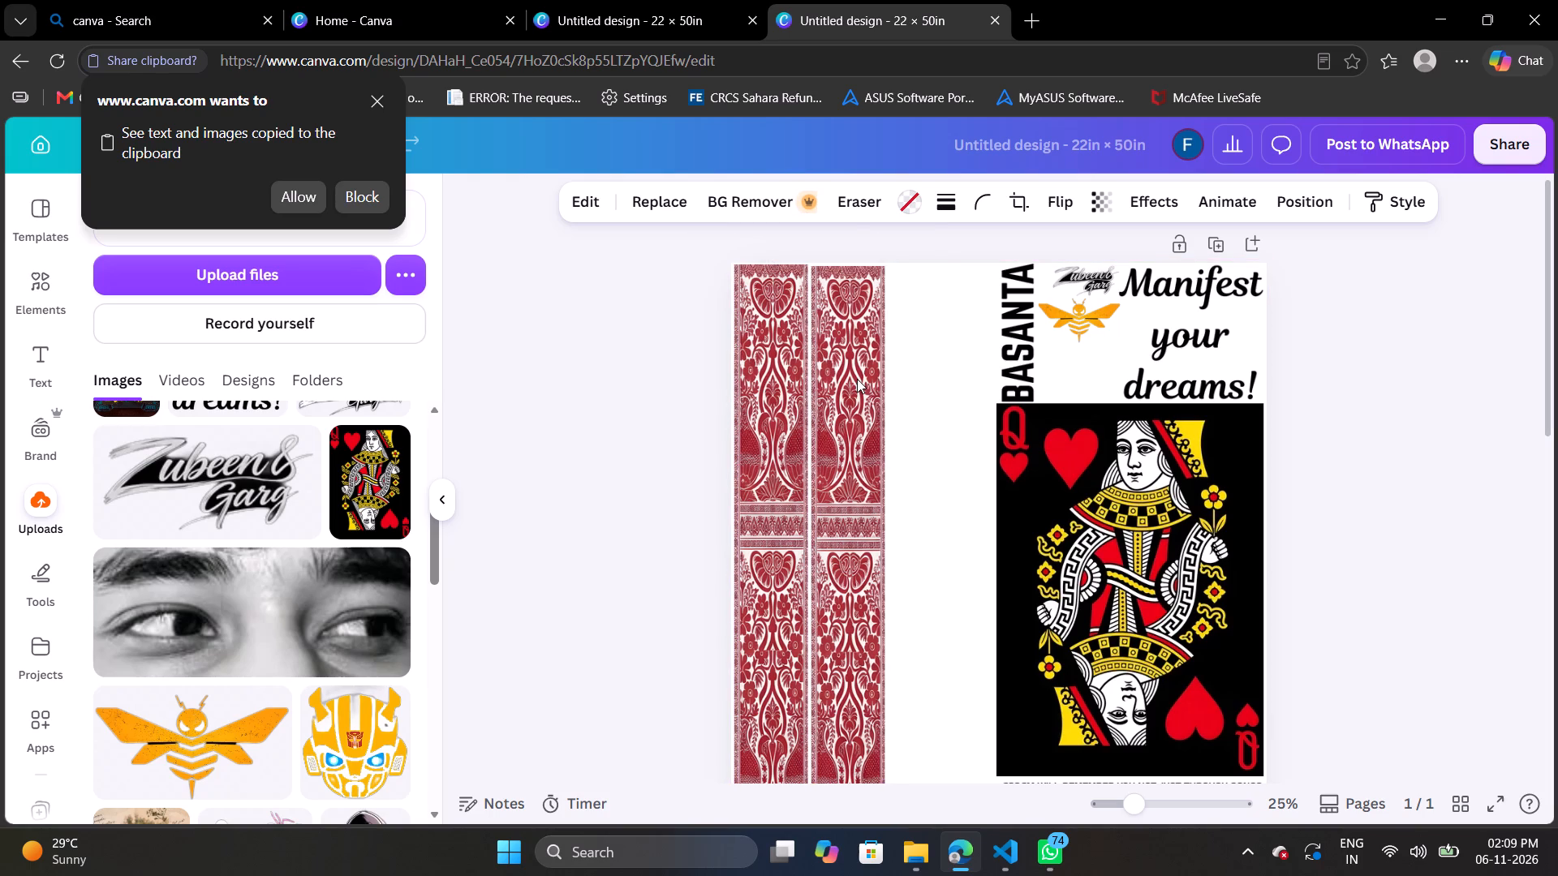
key("Left")
key("Up")
key("Up")
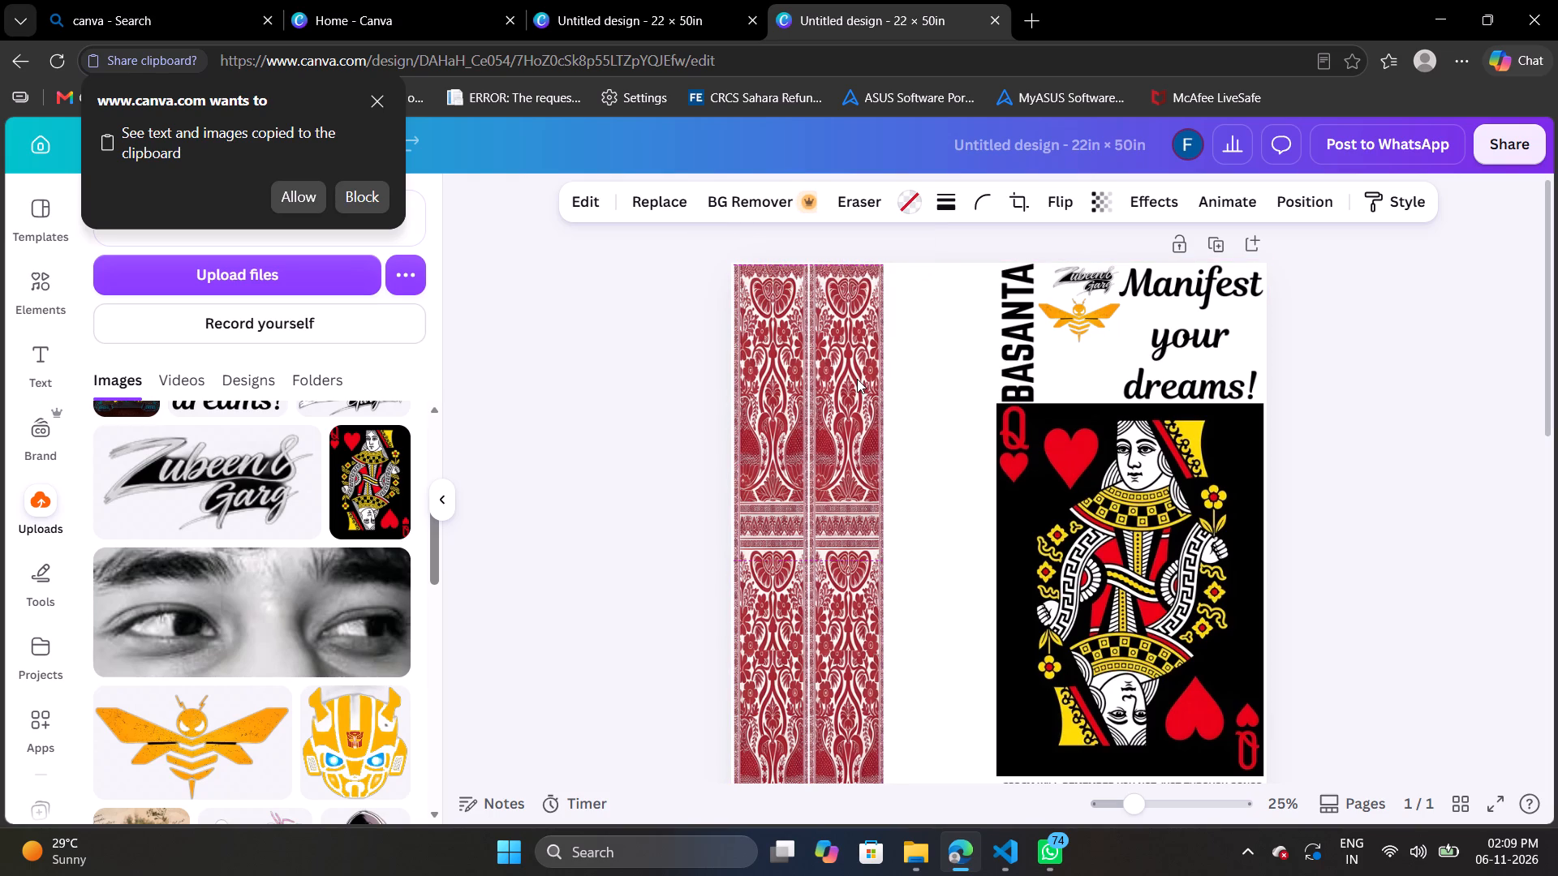
key("Down")
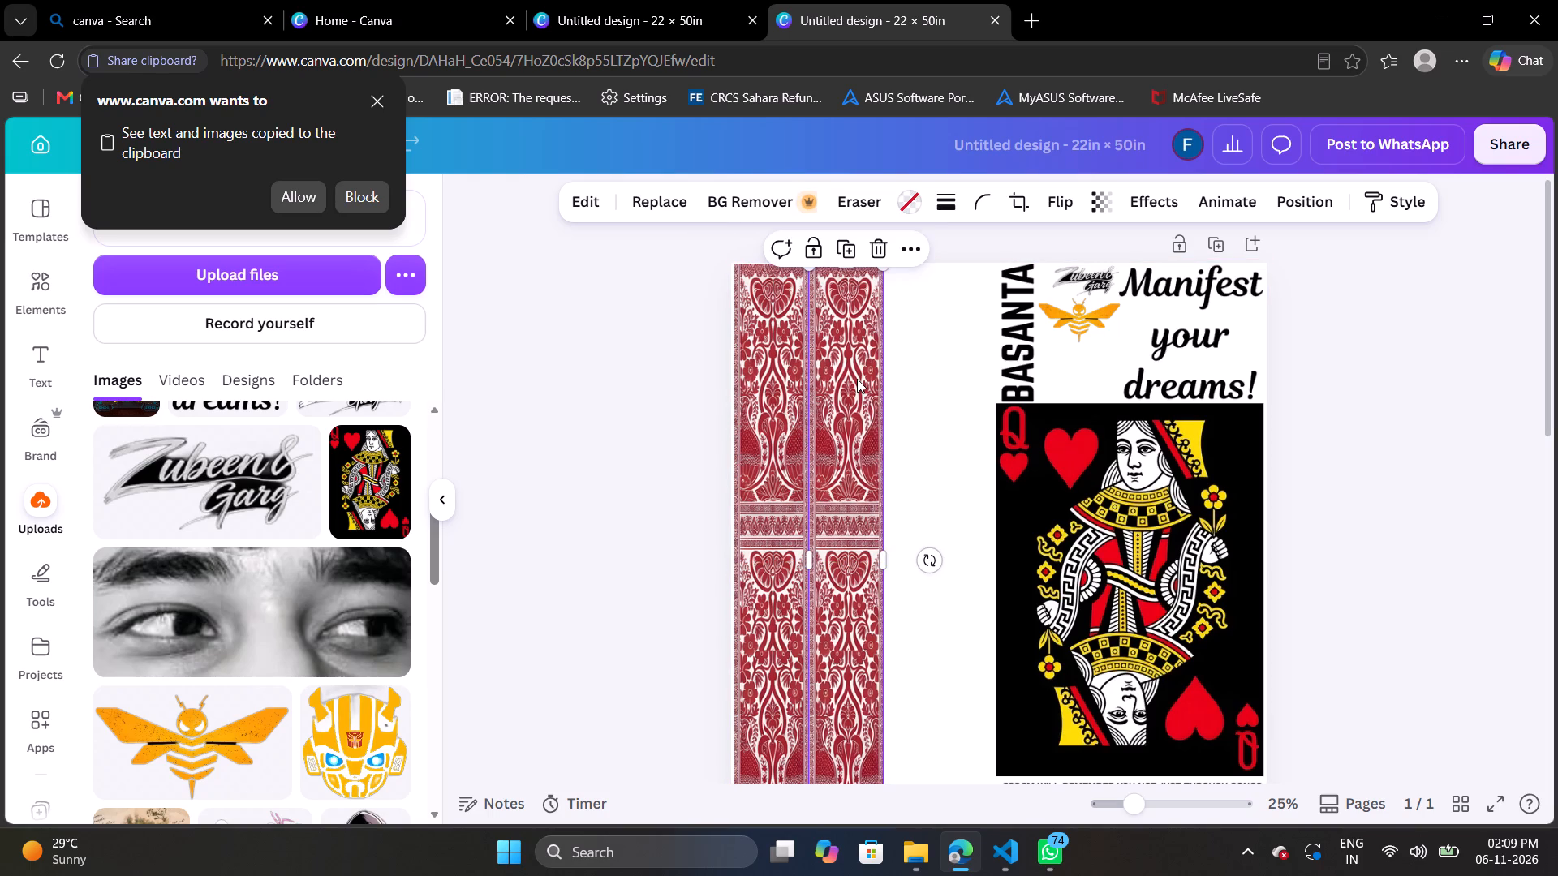
left_click(921, 457)
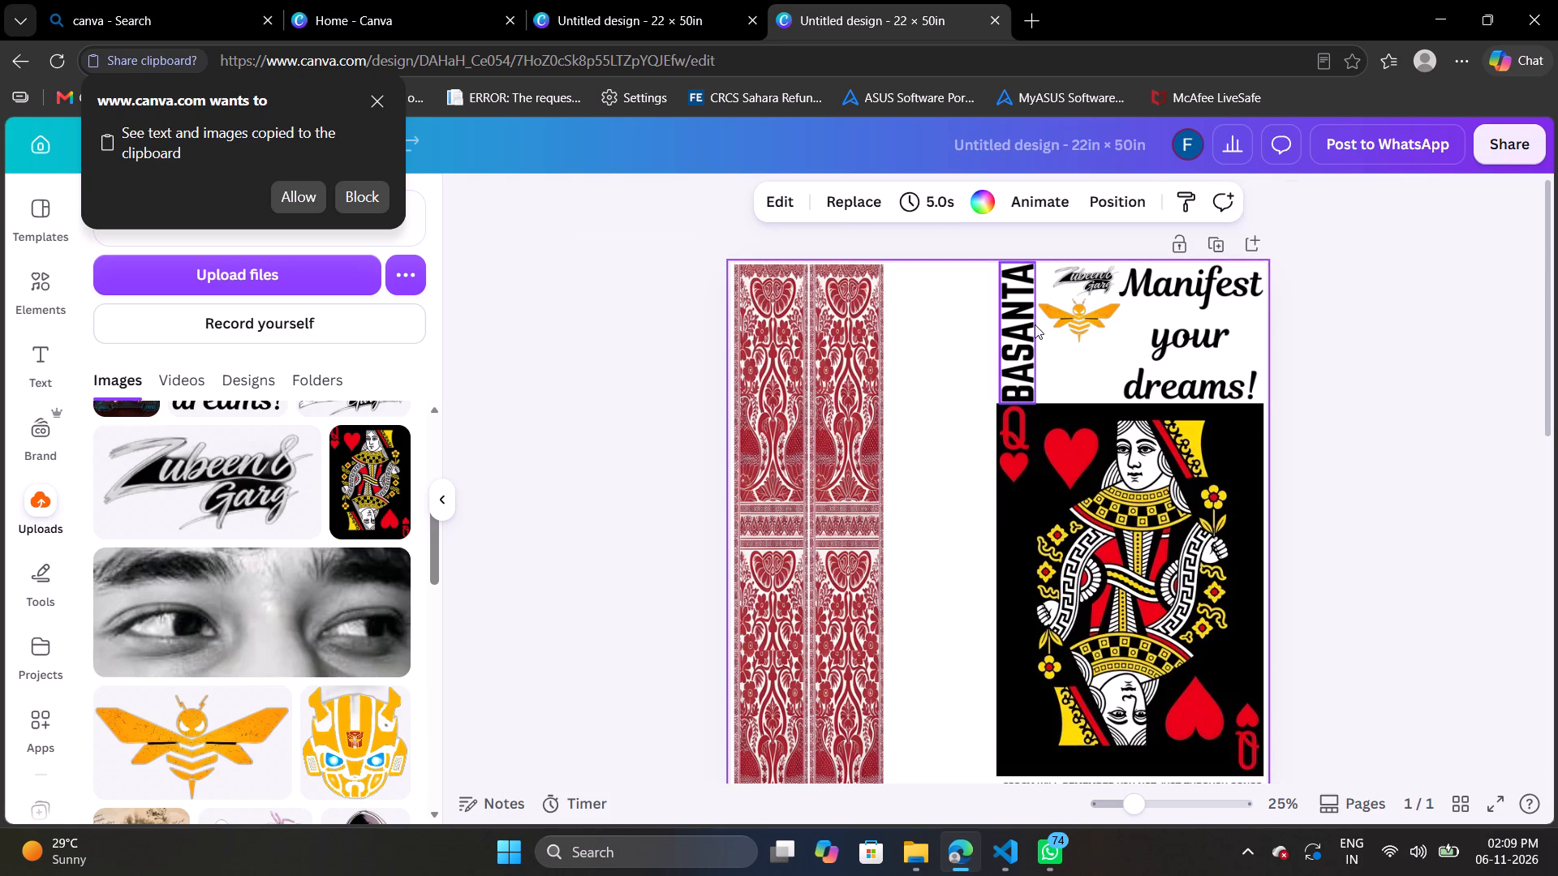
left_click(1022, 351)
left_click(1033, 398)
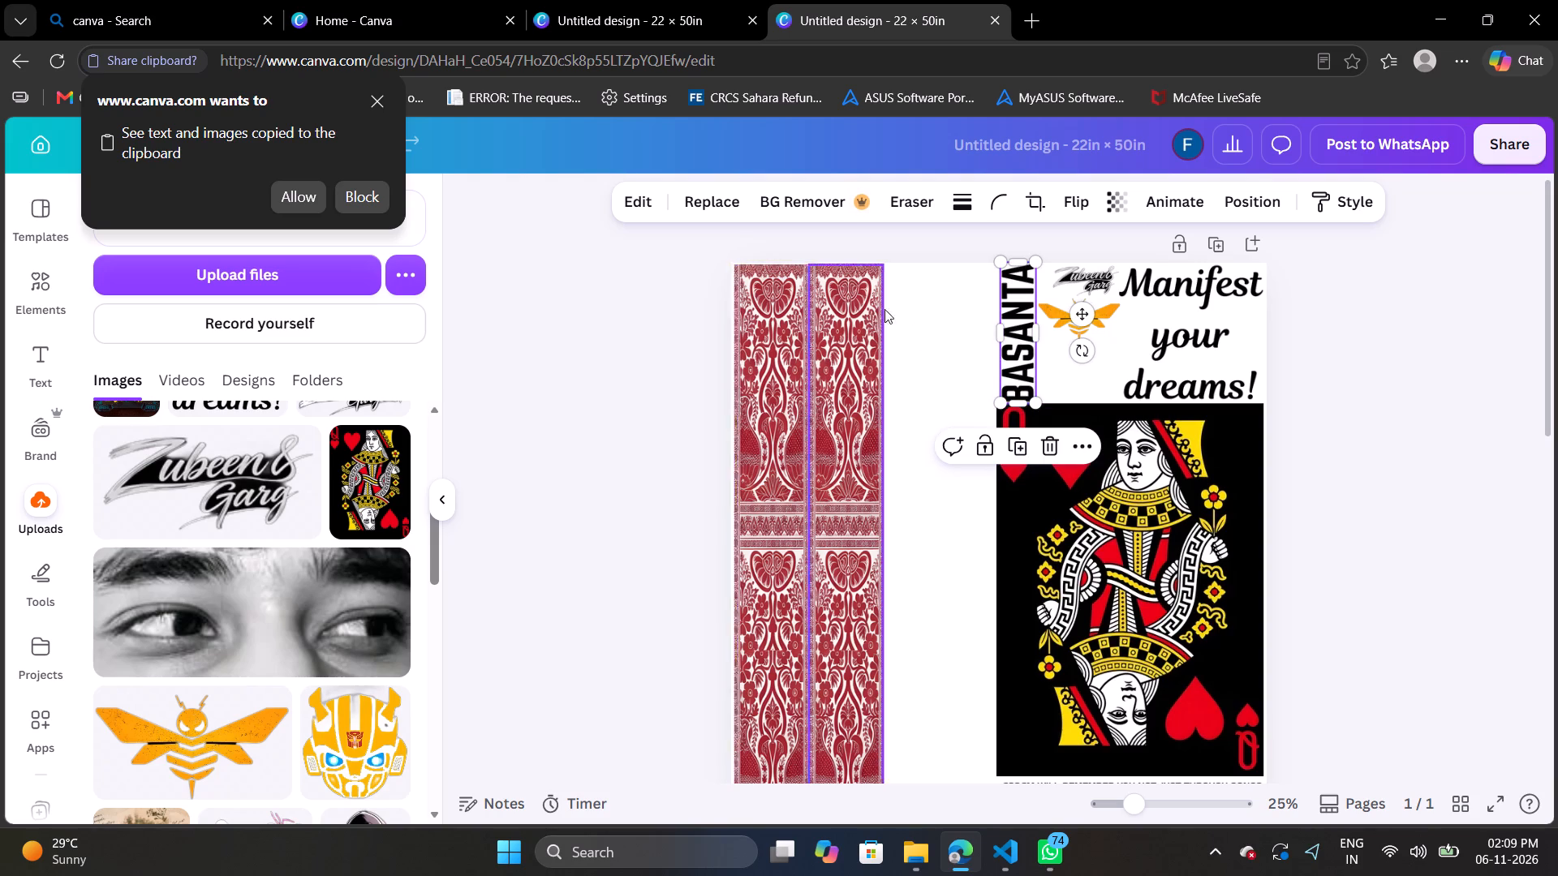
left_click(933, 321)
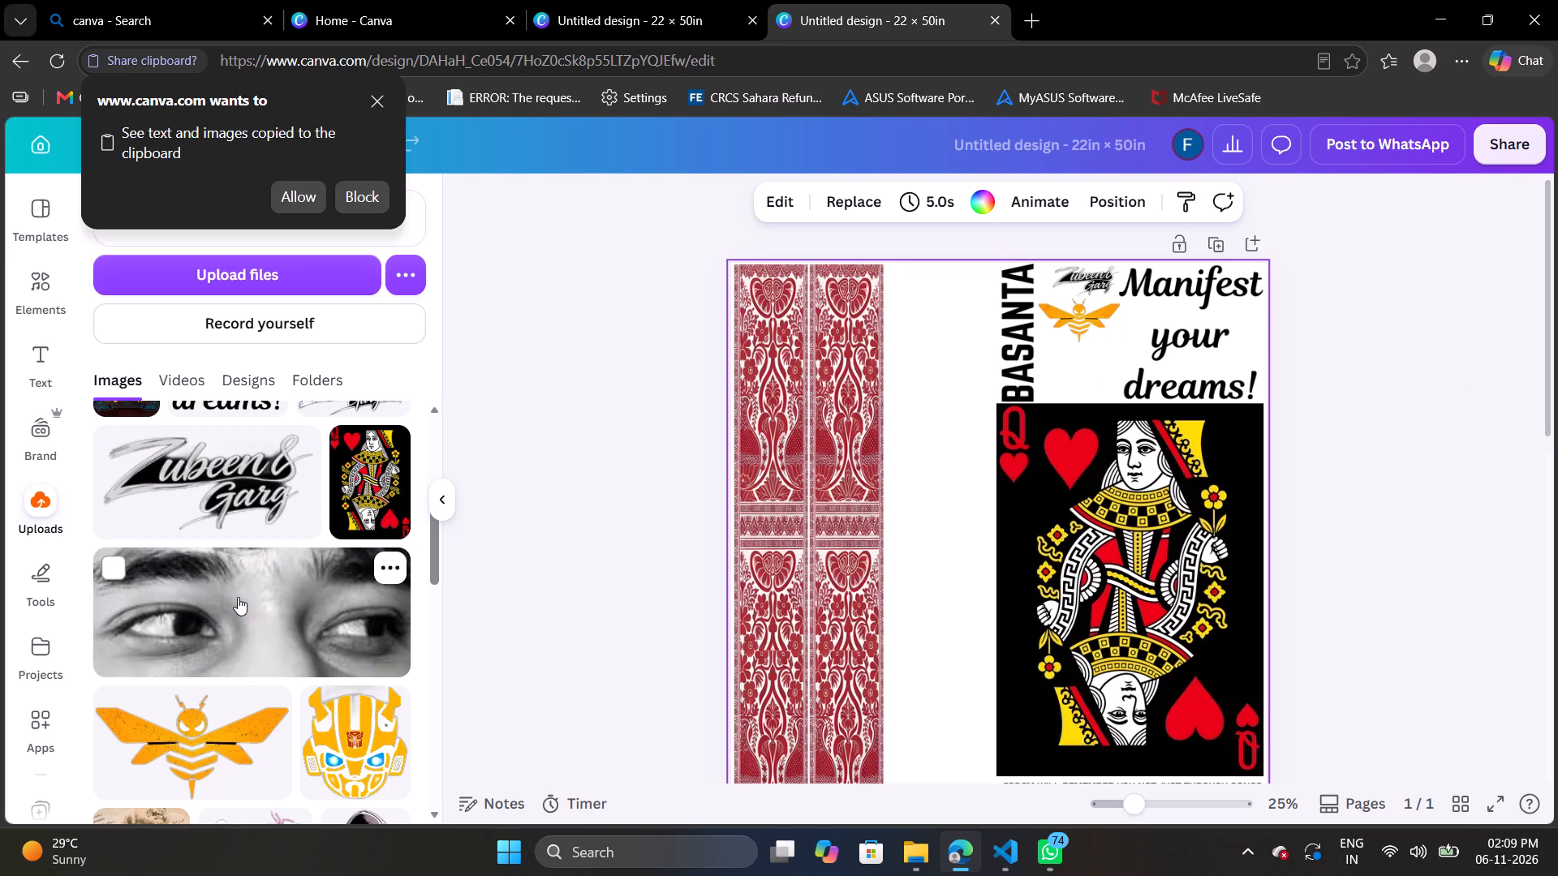
Add the uploaded photo of the man standing in a lakeside pavilion at sunset to the page.
scroll(174, 659, "down", 4)
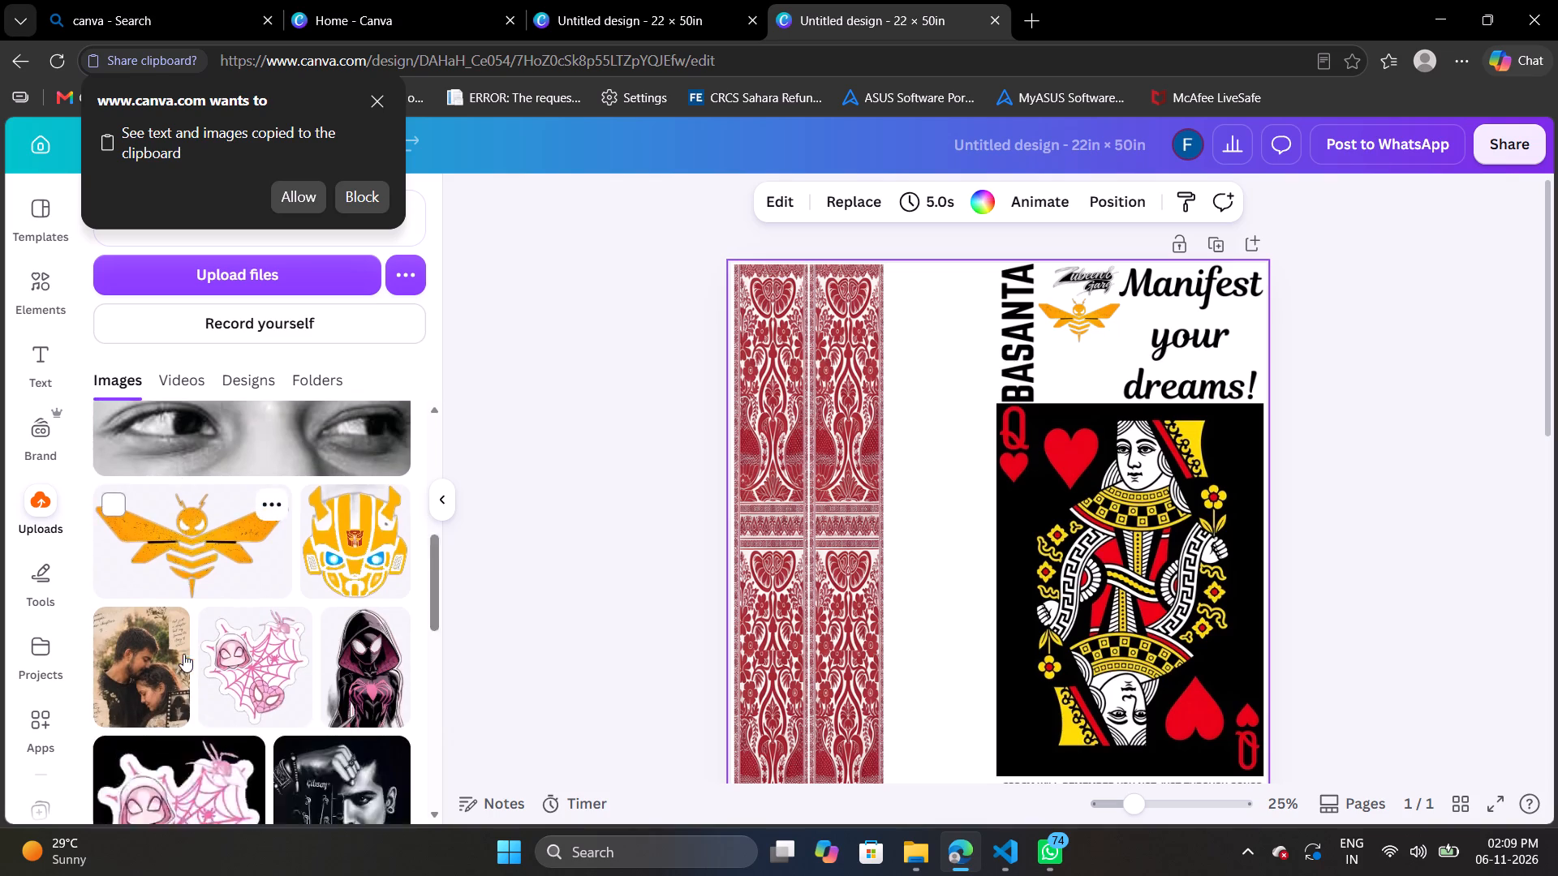
scroll(187, 652, "down", 7)
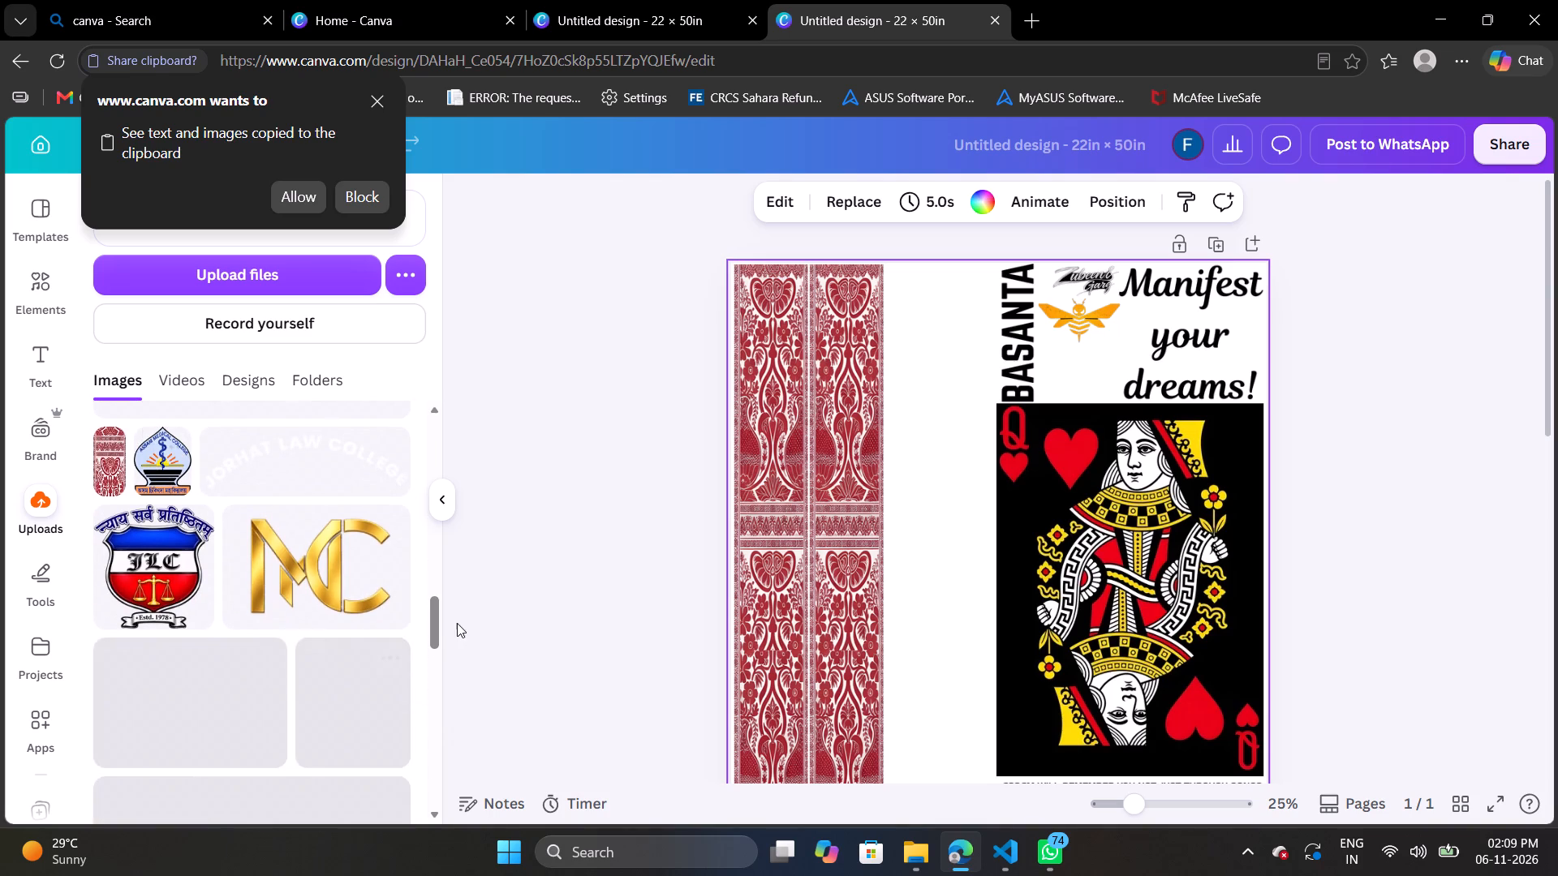
left_click_drag(356, 687, 495, 642)
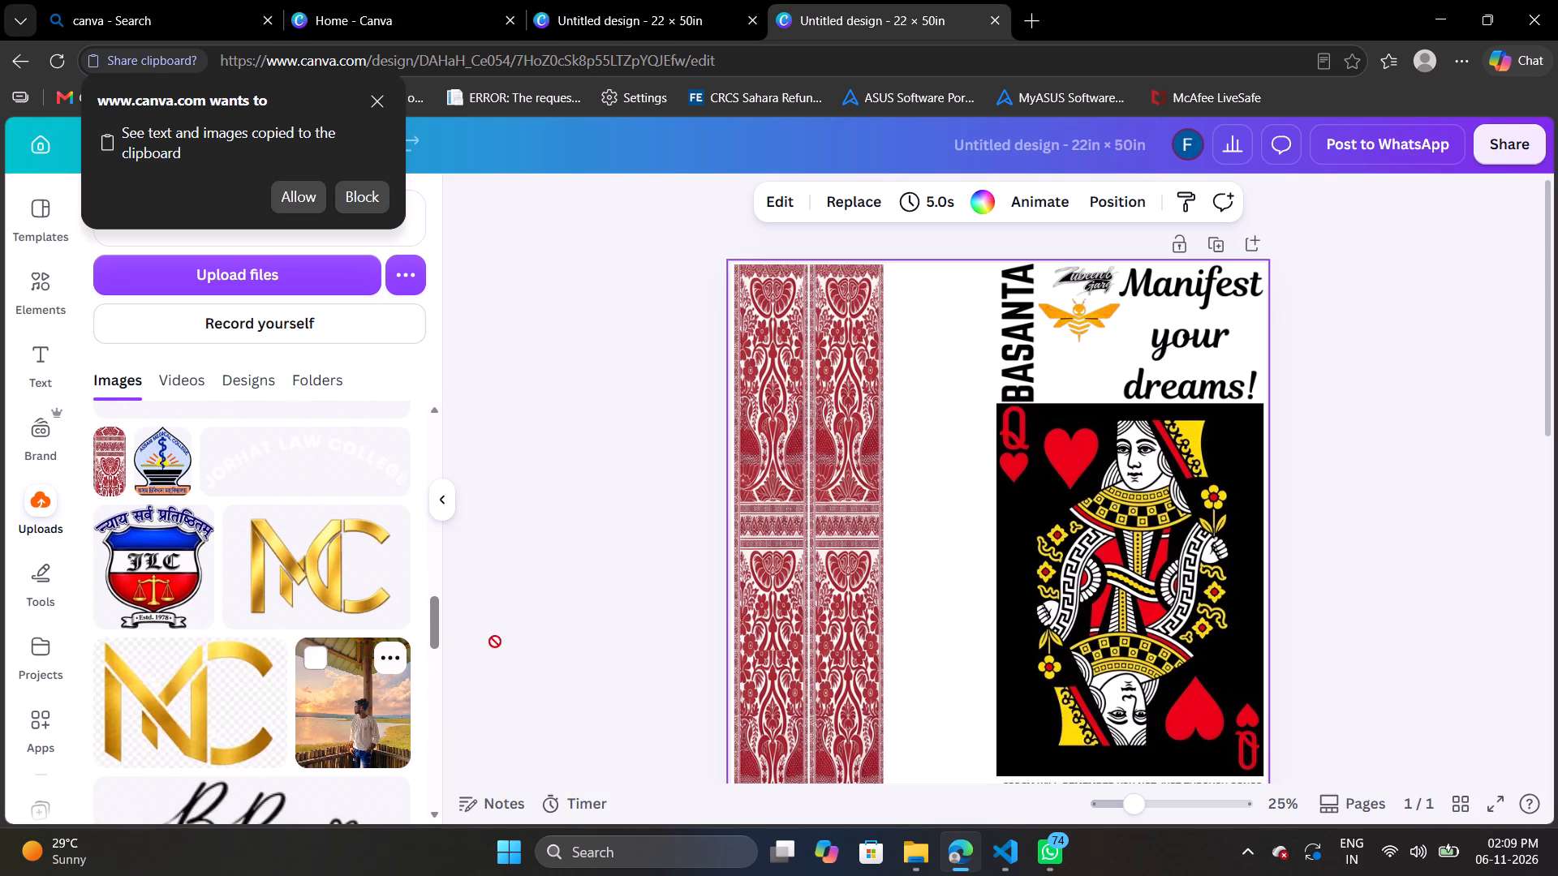
left_click_drag(495, 642, 318, 647)
left_click(336, 673)
Move the lakeside pavilion photo up the page and shrink it to about 8 × 9 in.
left_click_drag(1001, 733, 992, 721)
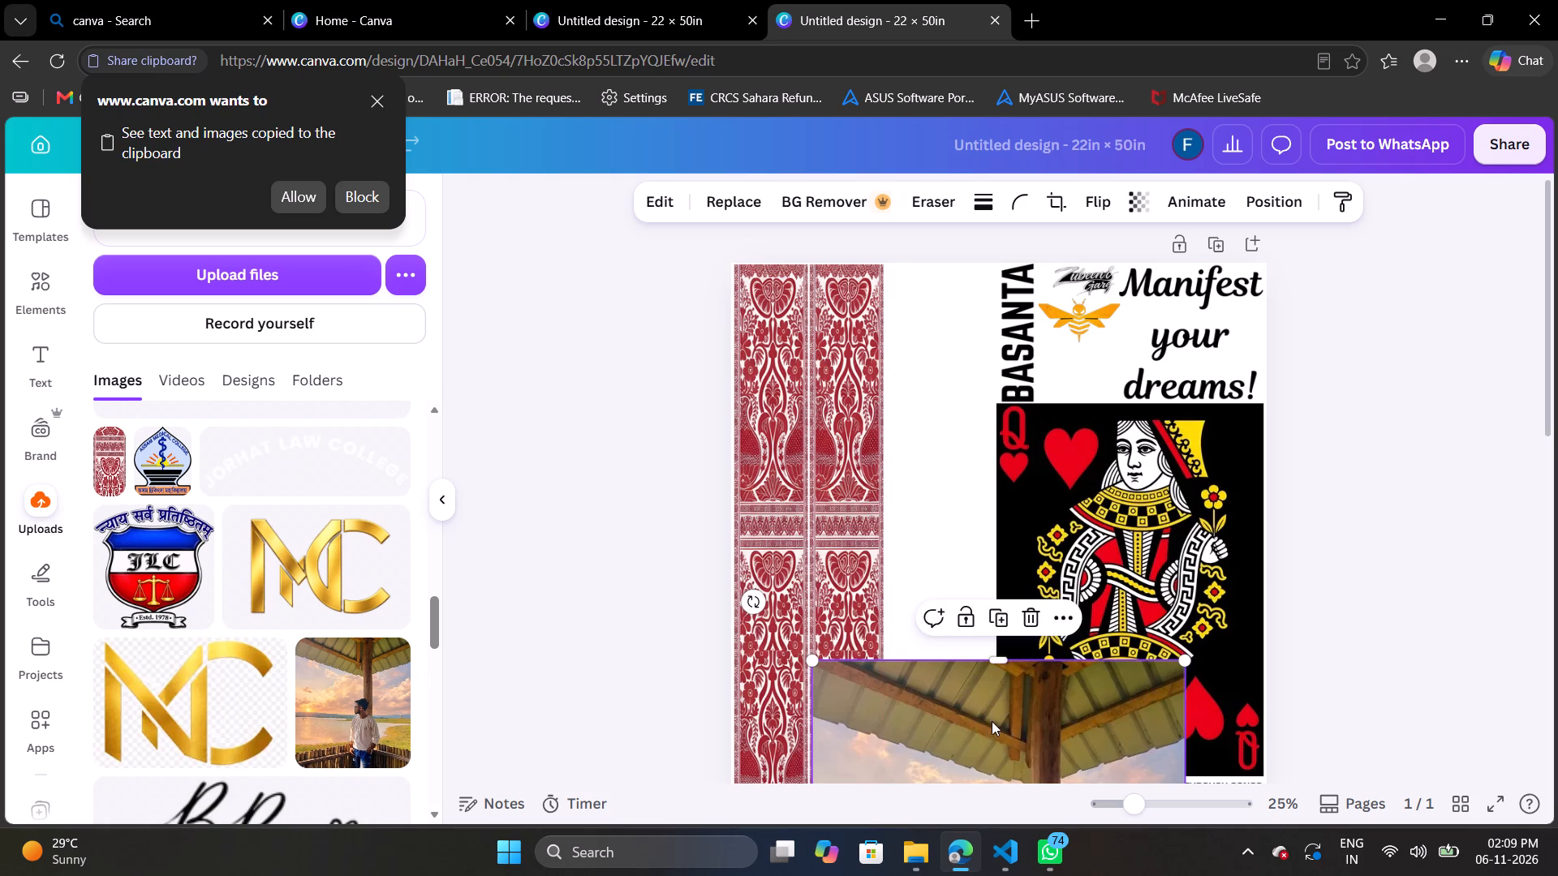
left_click_drag(992, 721, 1005, 374)
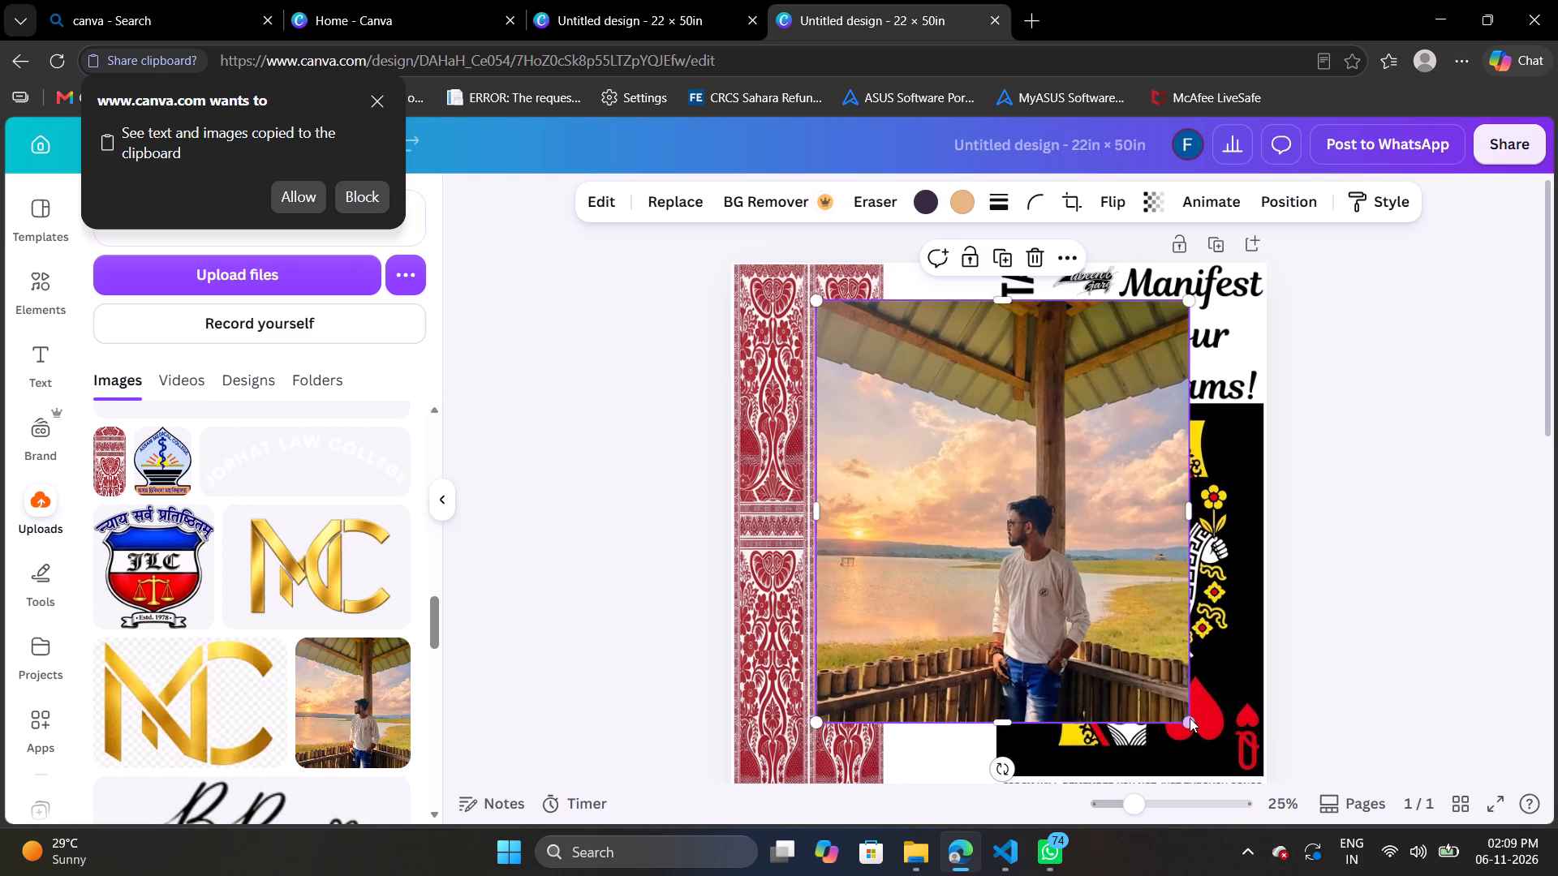
left_click_drag(1184, 719, 922, 575)
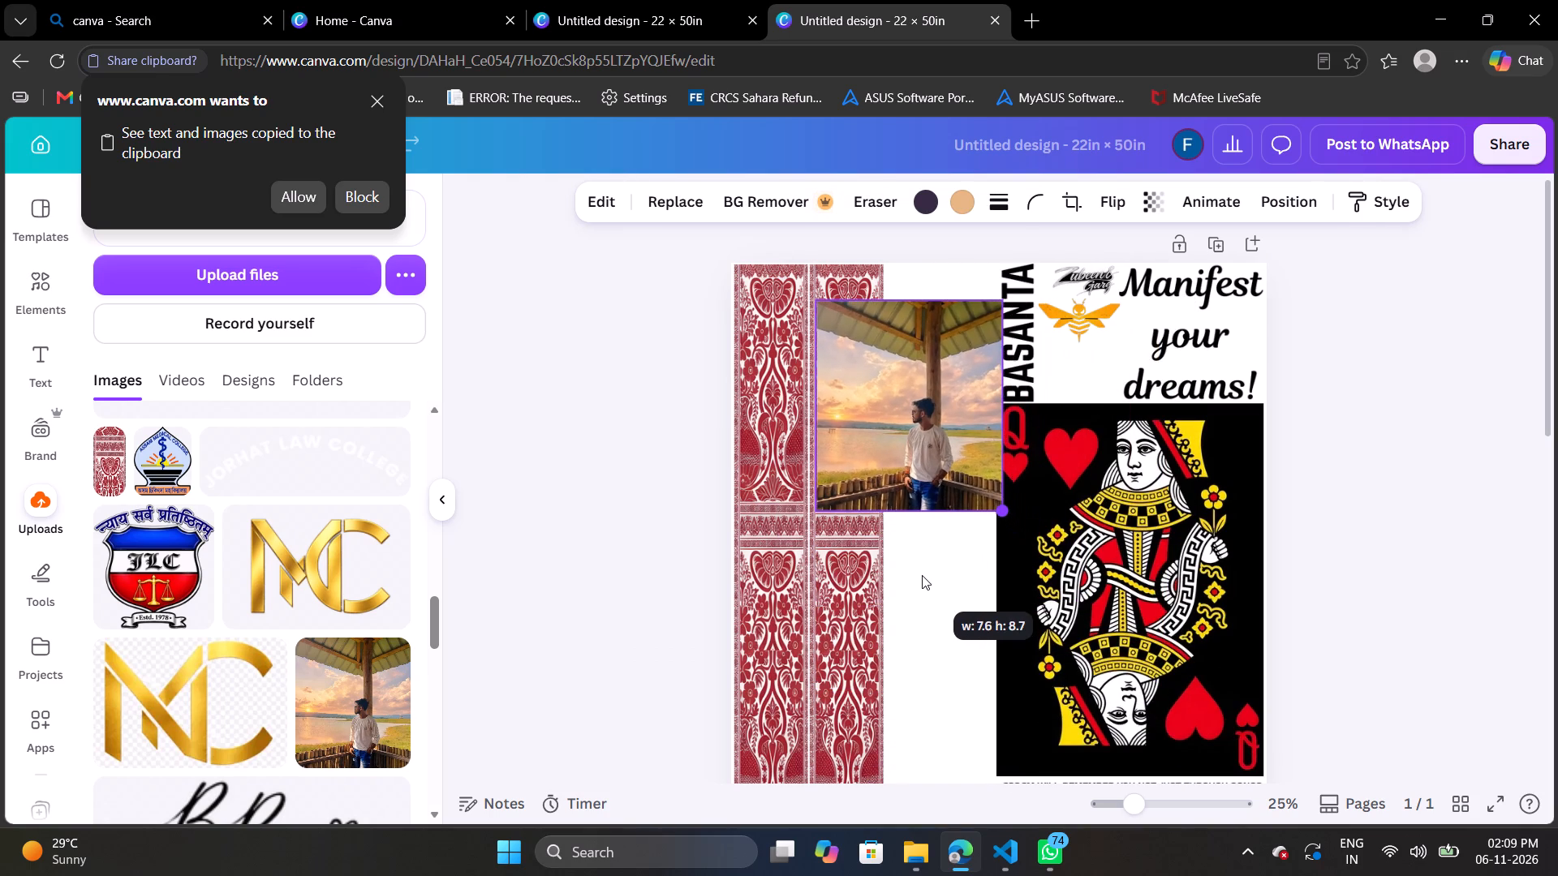
left_click_drag(922, 575, 919, 574)
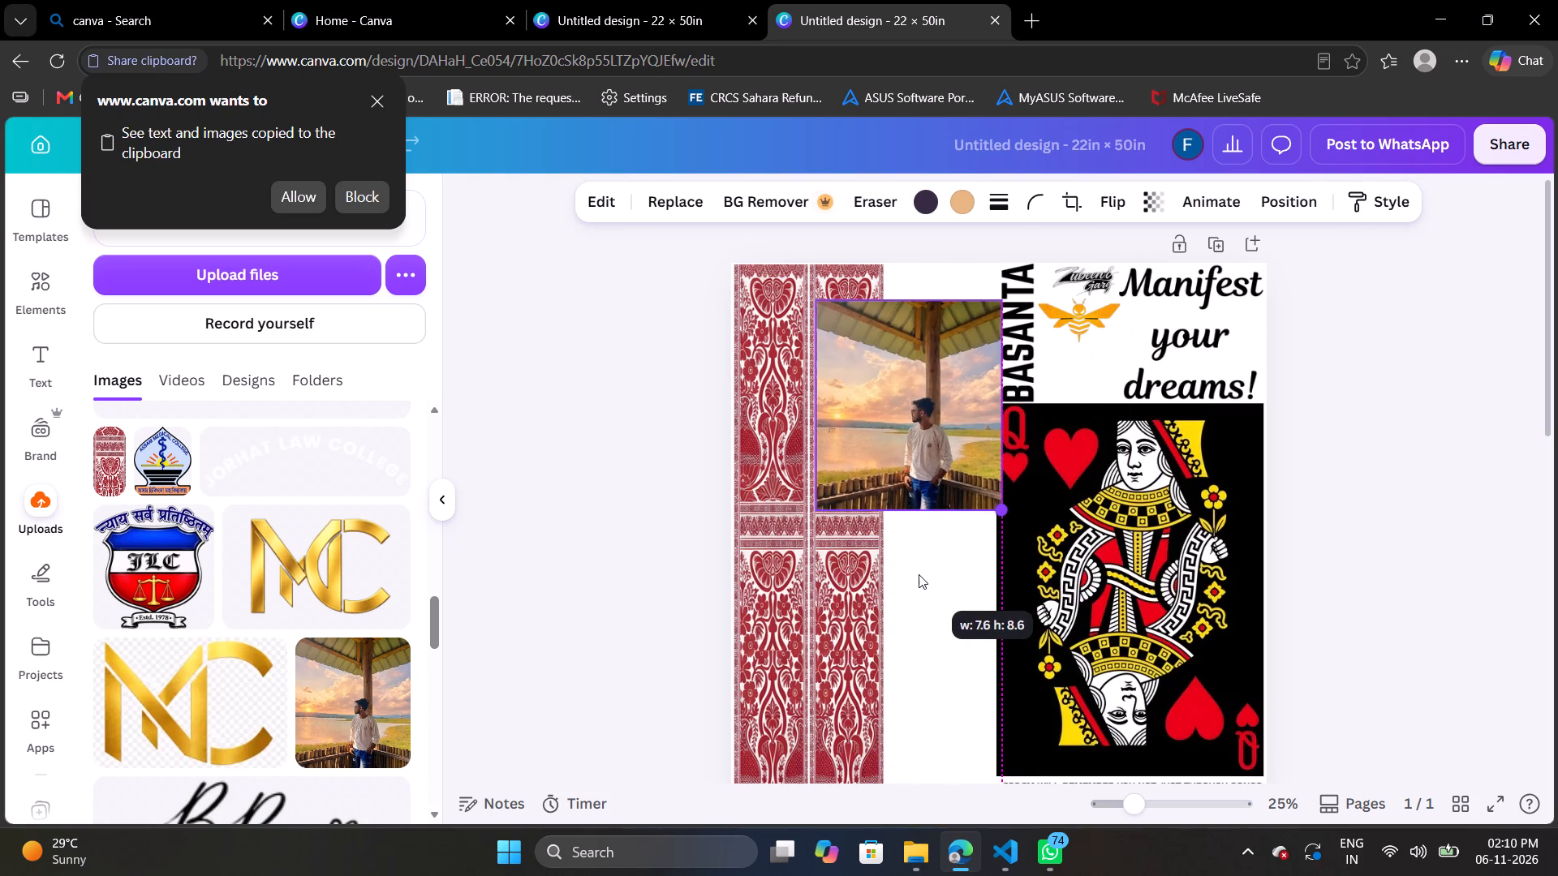
left_click_drag(919, 574, 912, 565)
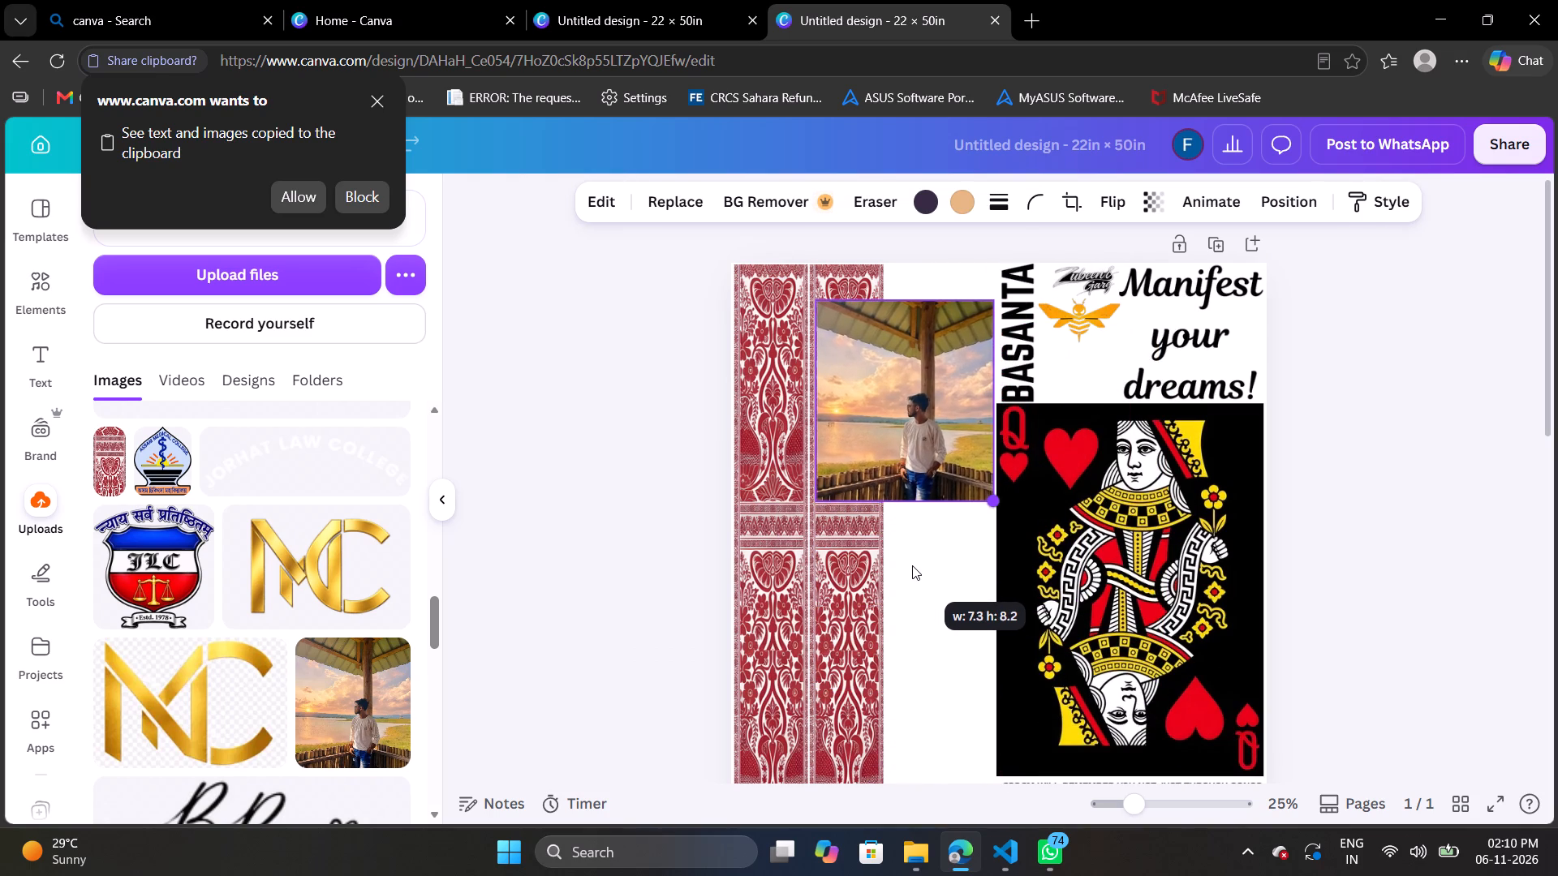
left_click_drag(912, 565, 940, 582)
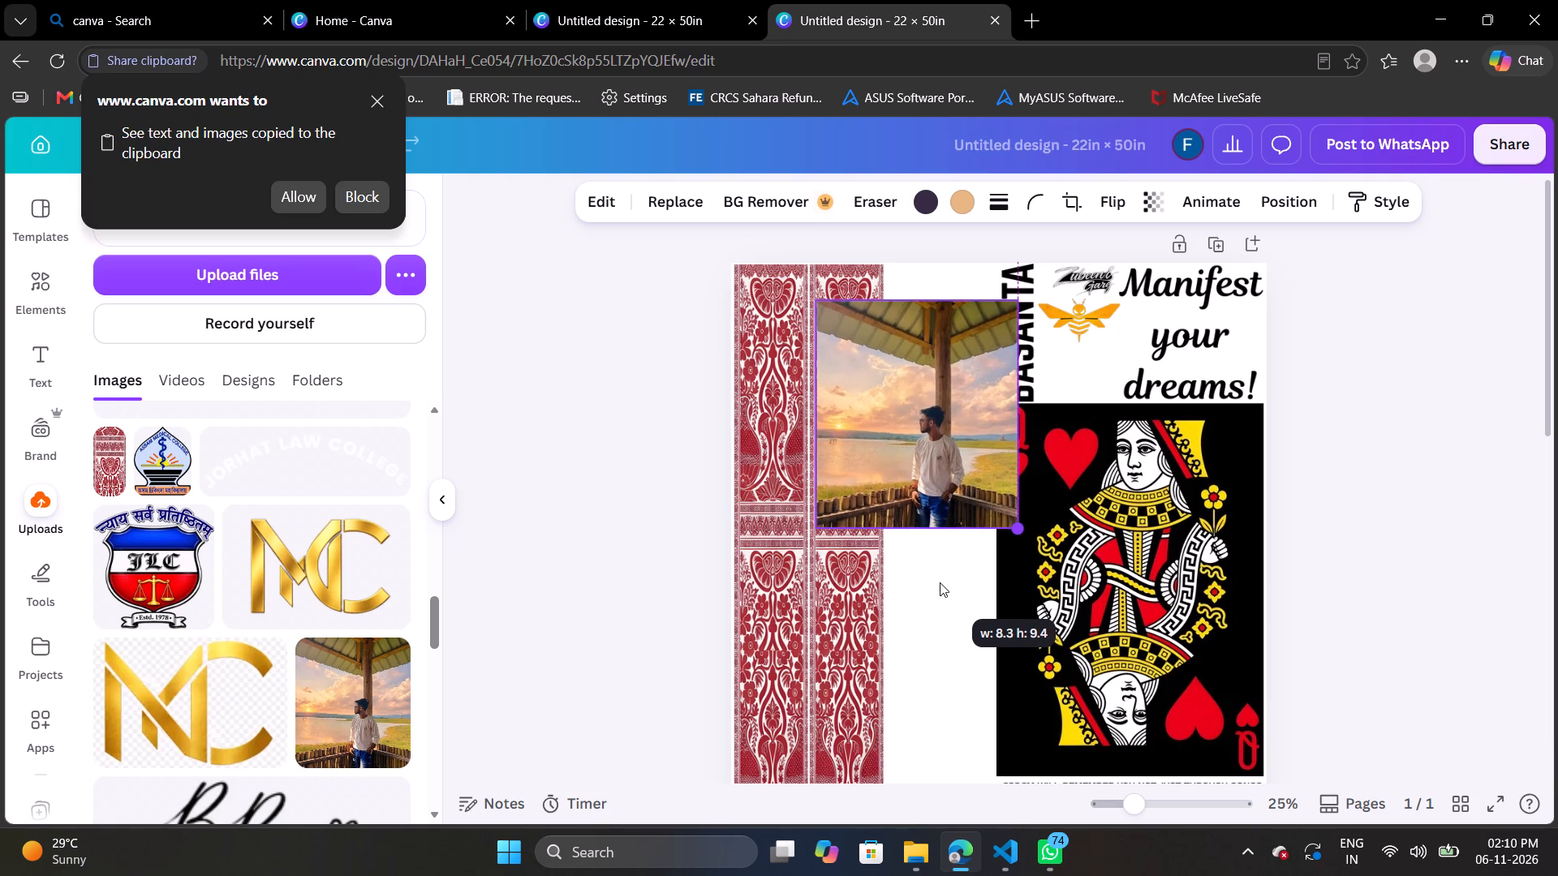
left_click_drag(940, 582, 933, 582)
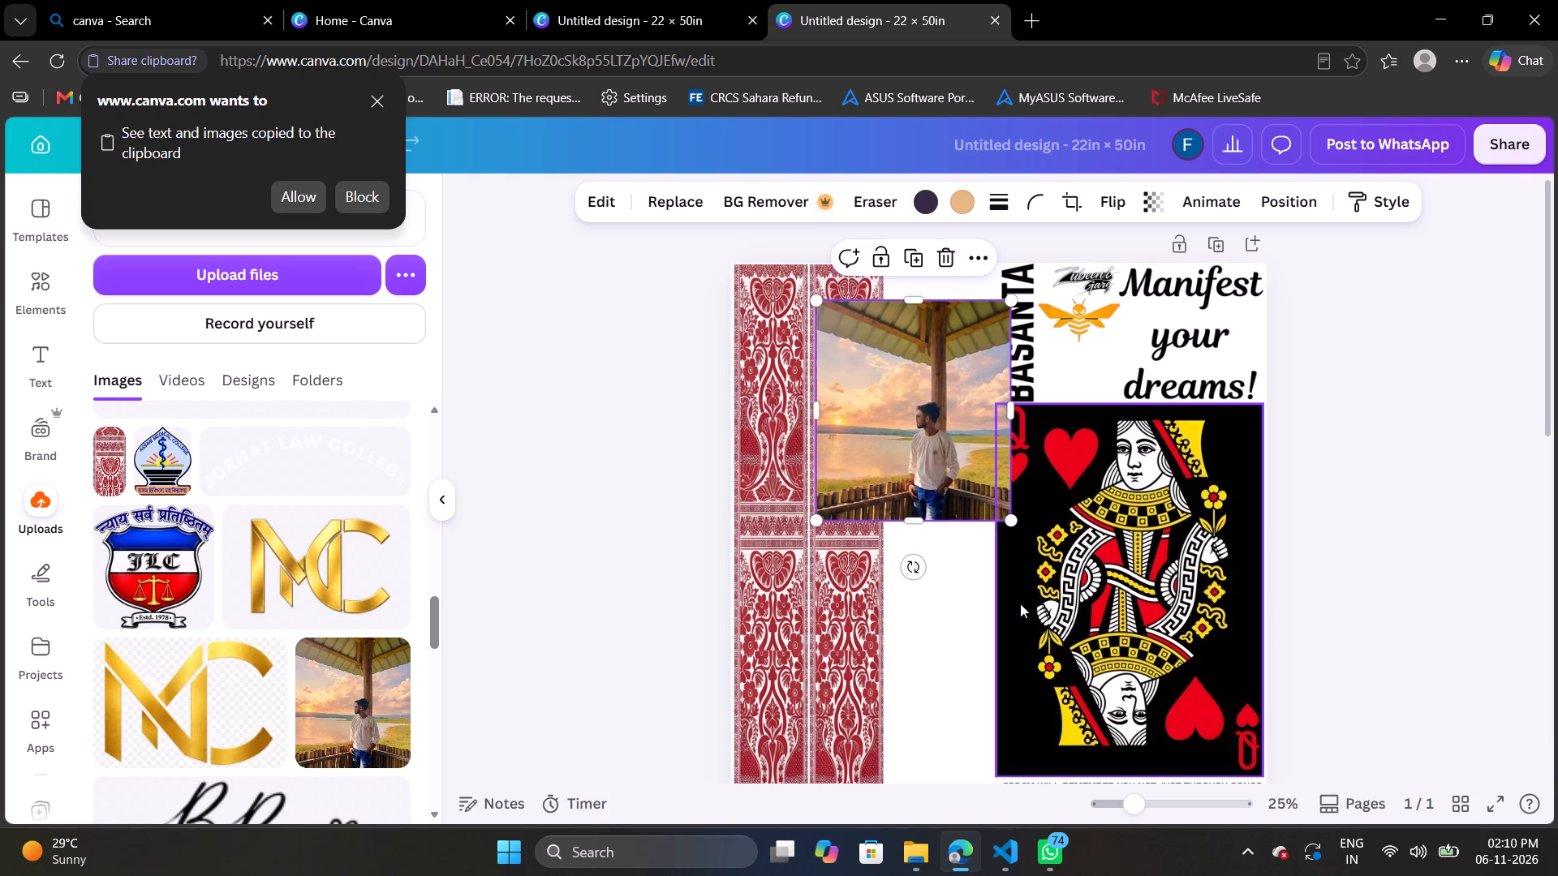
Move the lakeside photo down to the page's lower-right area, beneath the Bumblebee mask.
scroll(1020, 603, "up", 4)
scroll(1031, 601, "down", 6)
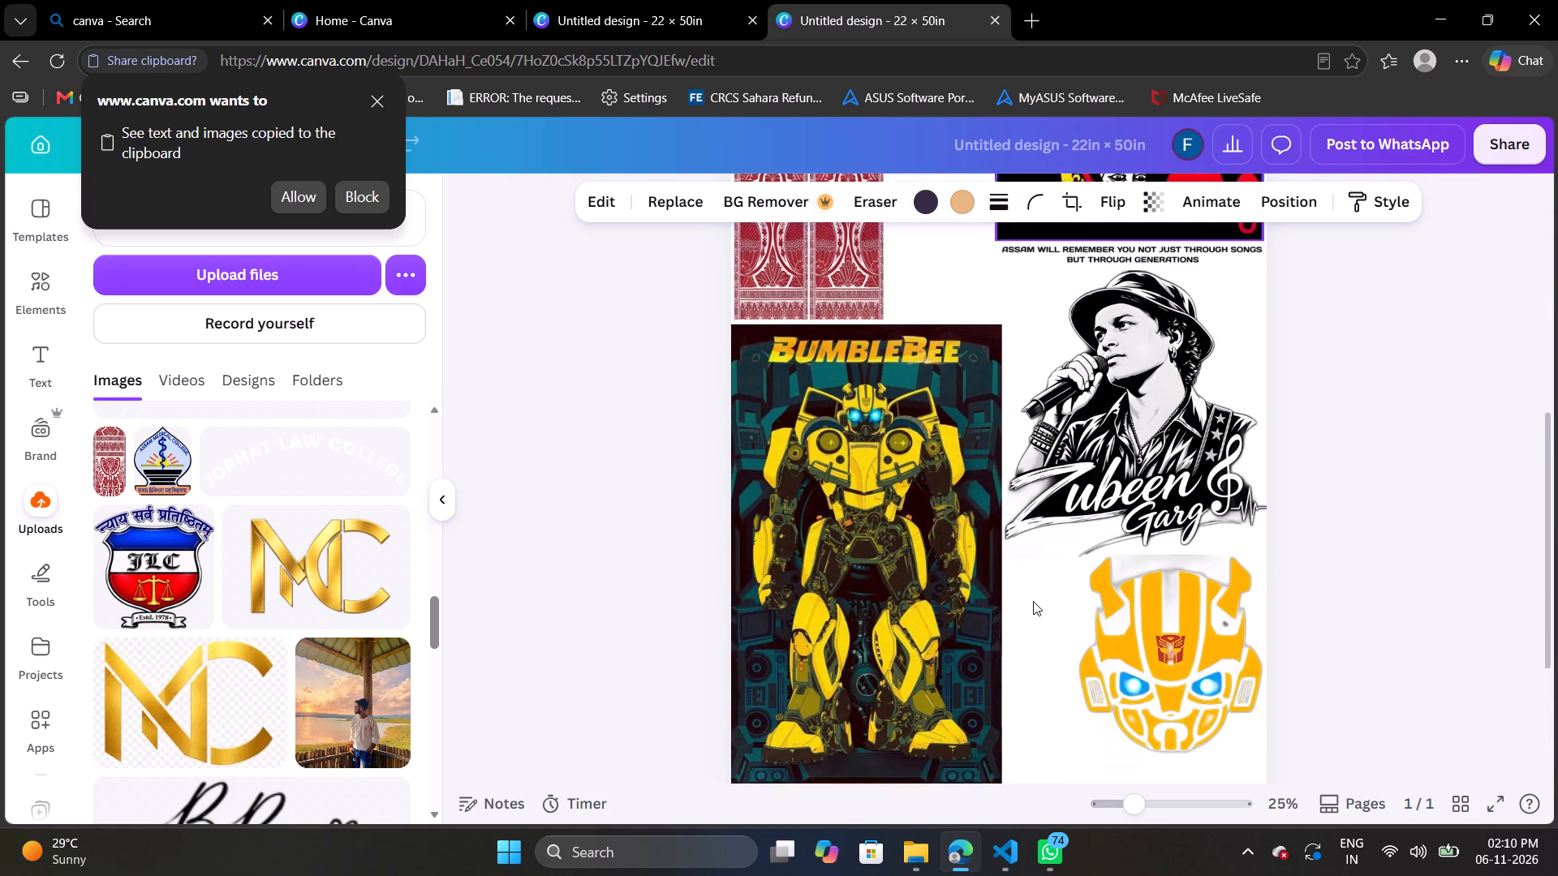
scroll(1033, 601, "down", 2)
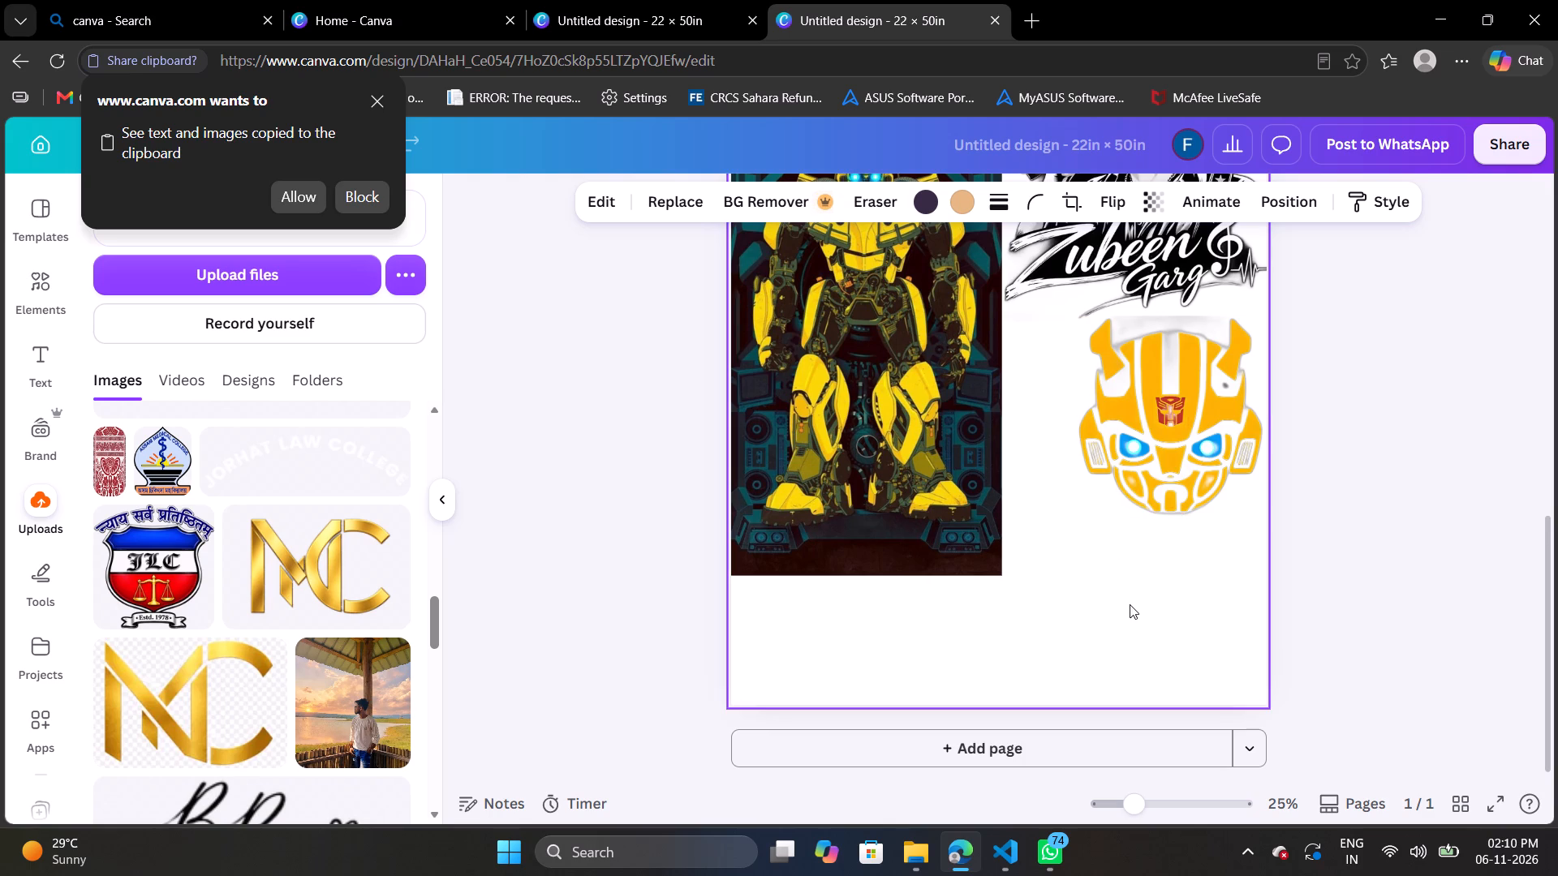
scroll(985, 547, "up", 7)
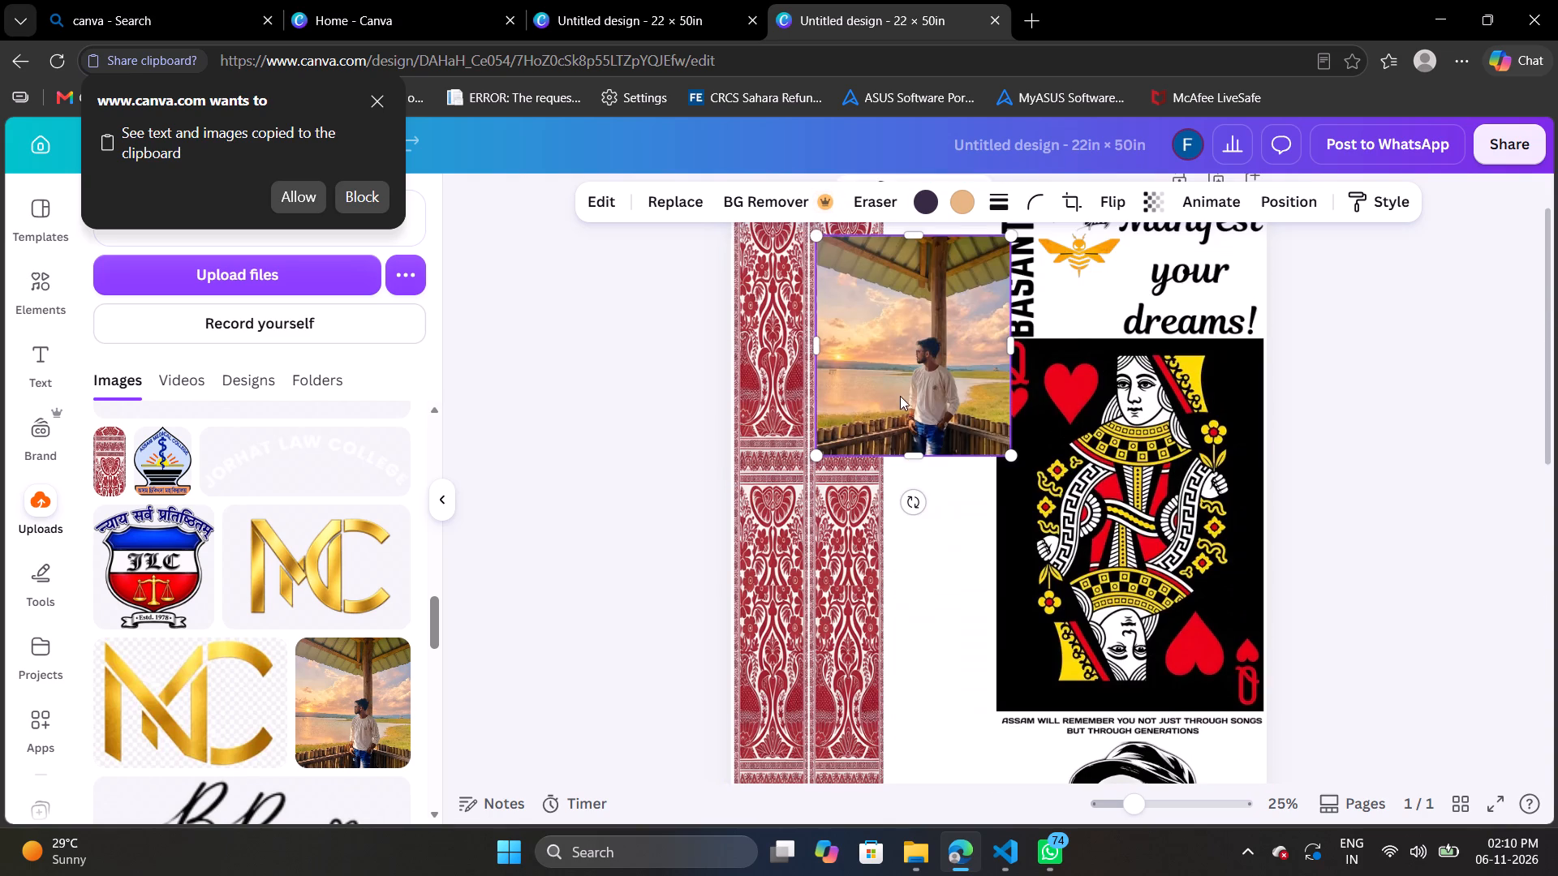
left_click_drag(897, 389, 1082, 663)
scroll(1082, 663, "up", 5)
scroll(1084, 608, "down", 3)
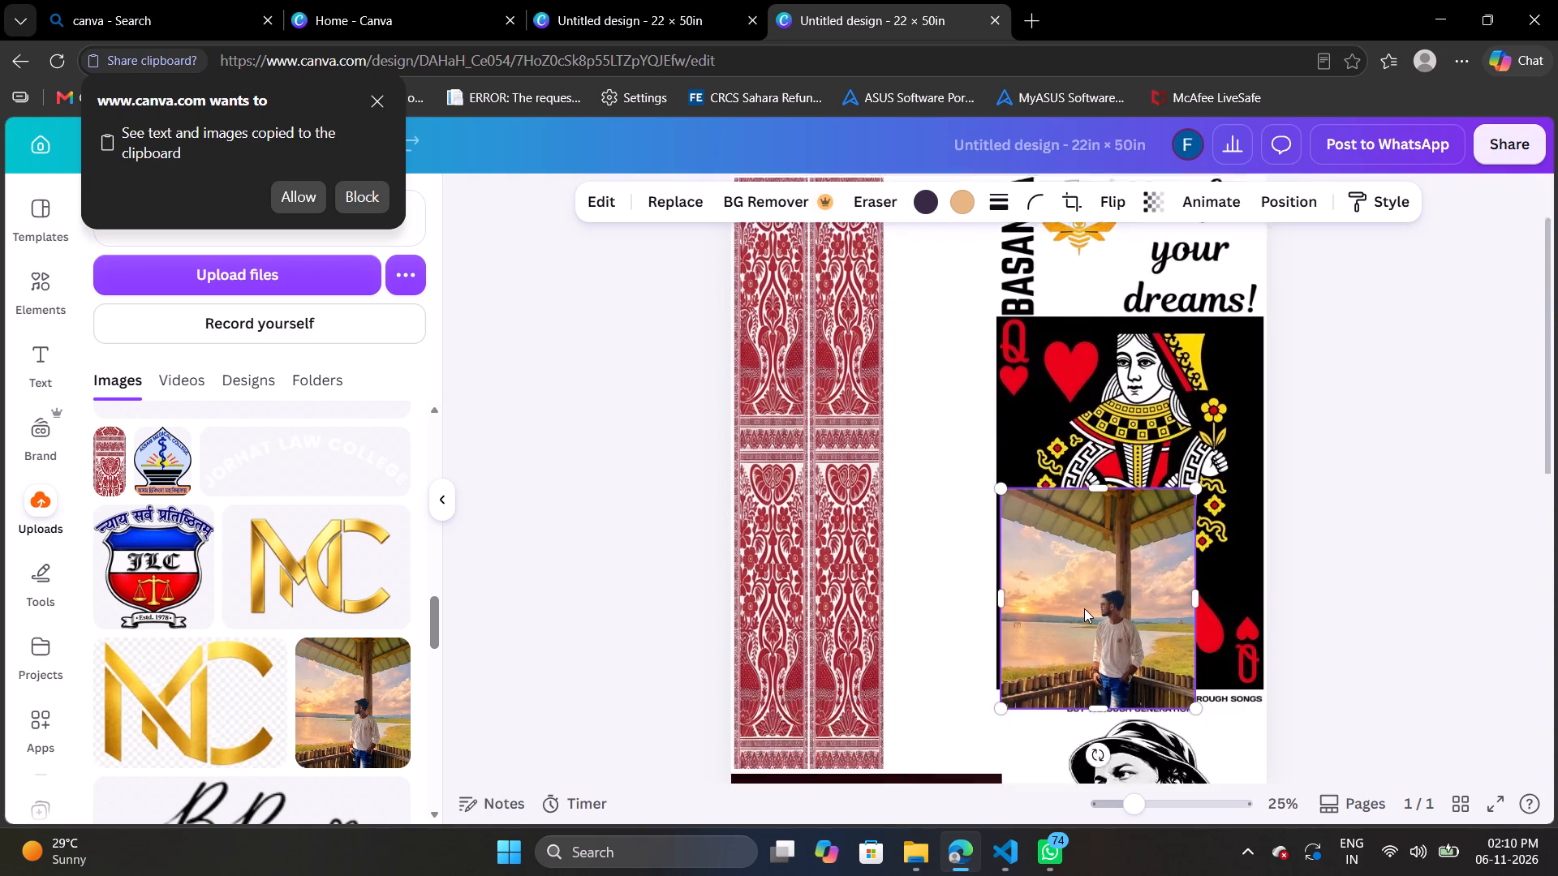
scroll(1084, 608, "down", 2)
left_click_drag(1098, 248, 1098, 250)
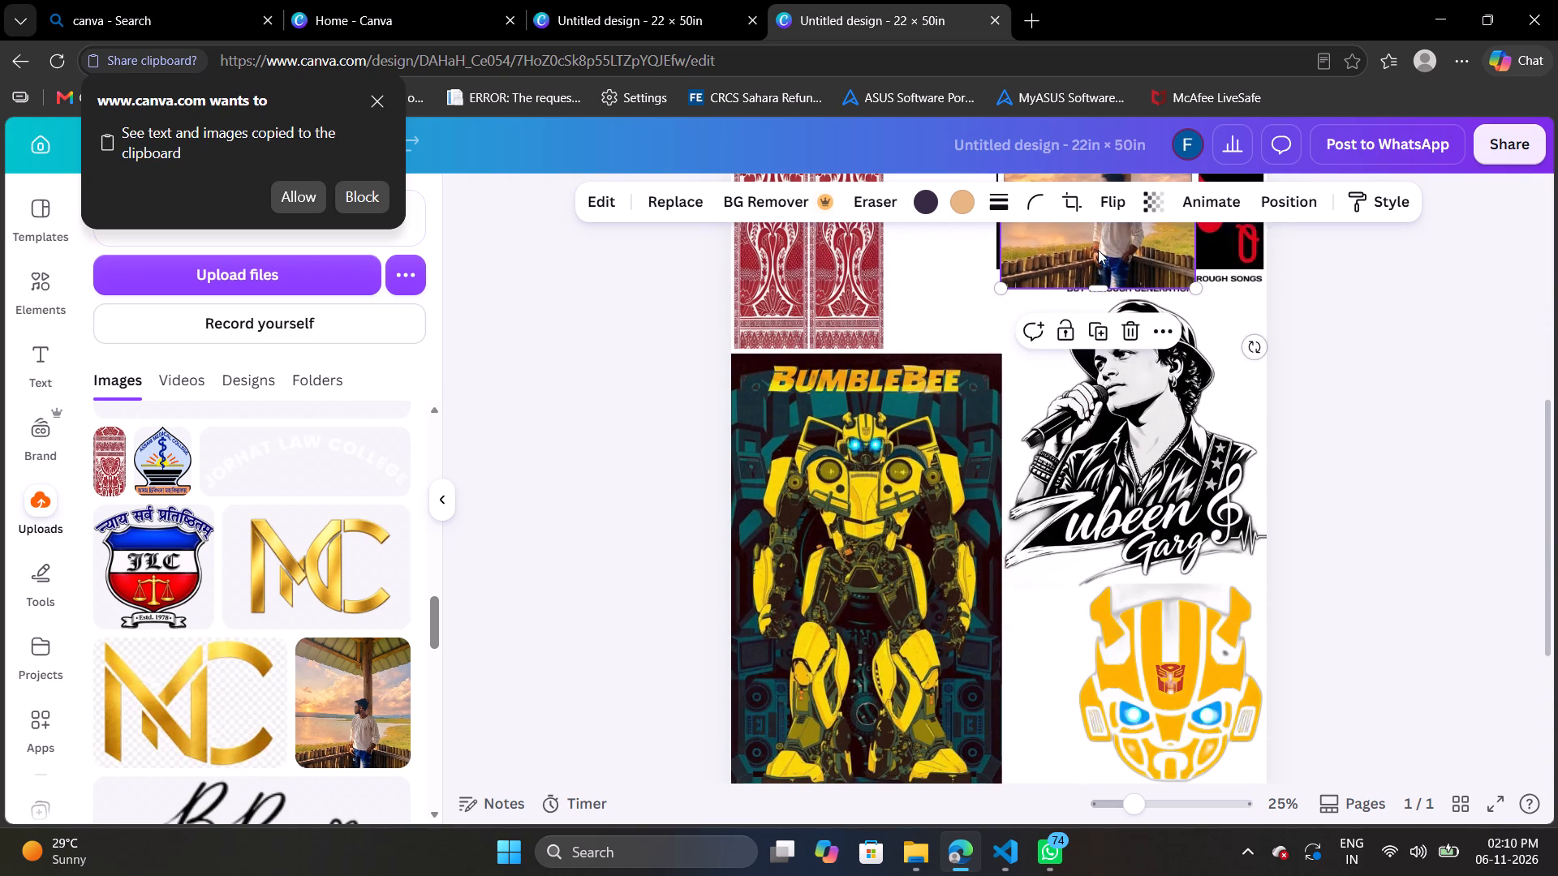
left_click_drag(1098, 250, 1156, 617)
scroll(941, 525, "up", 4)
scroll(961, 538, "down", 4)
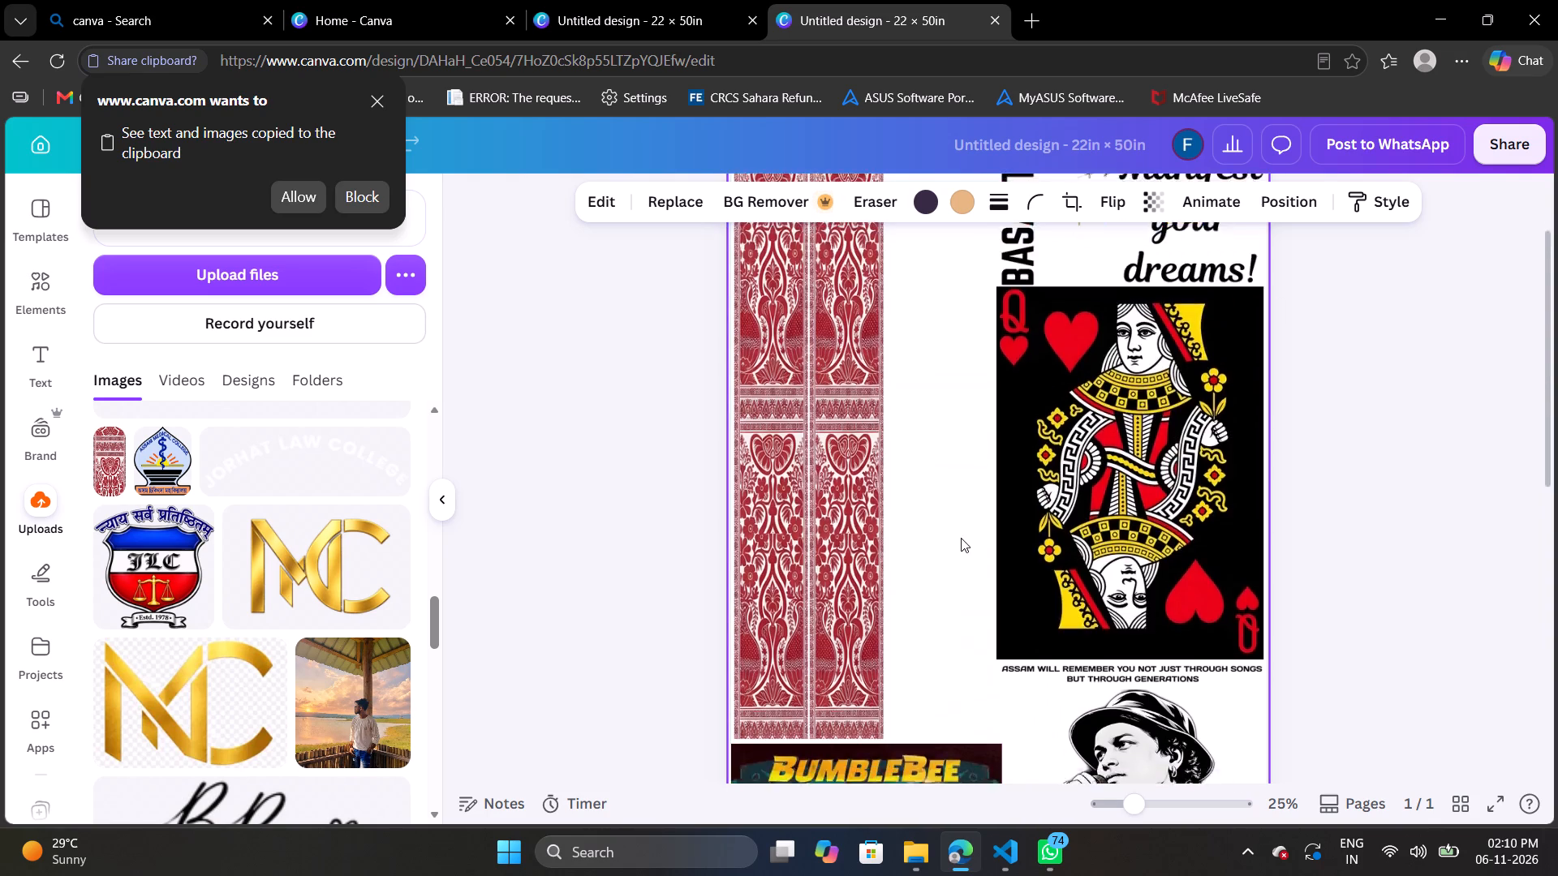
scroll(961, 538, "down", 2)
left_click_drag(1099, 369, 1087, 638)
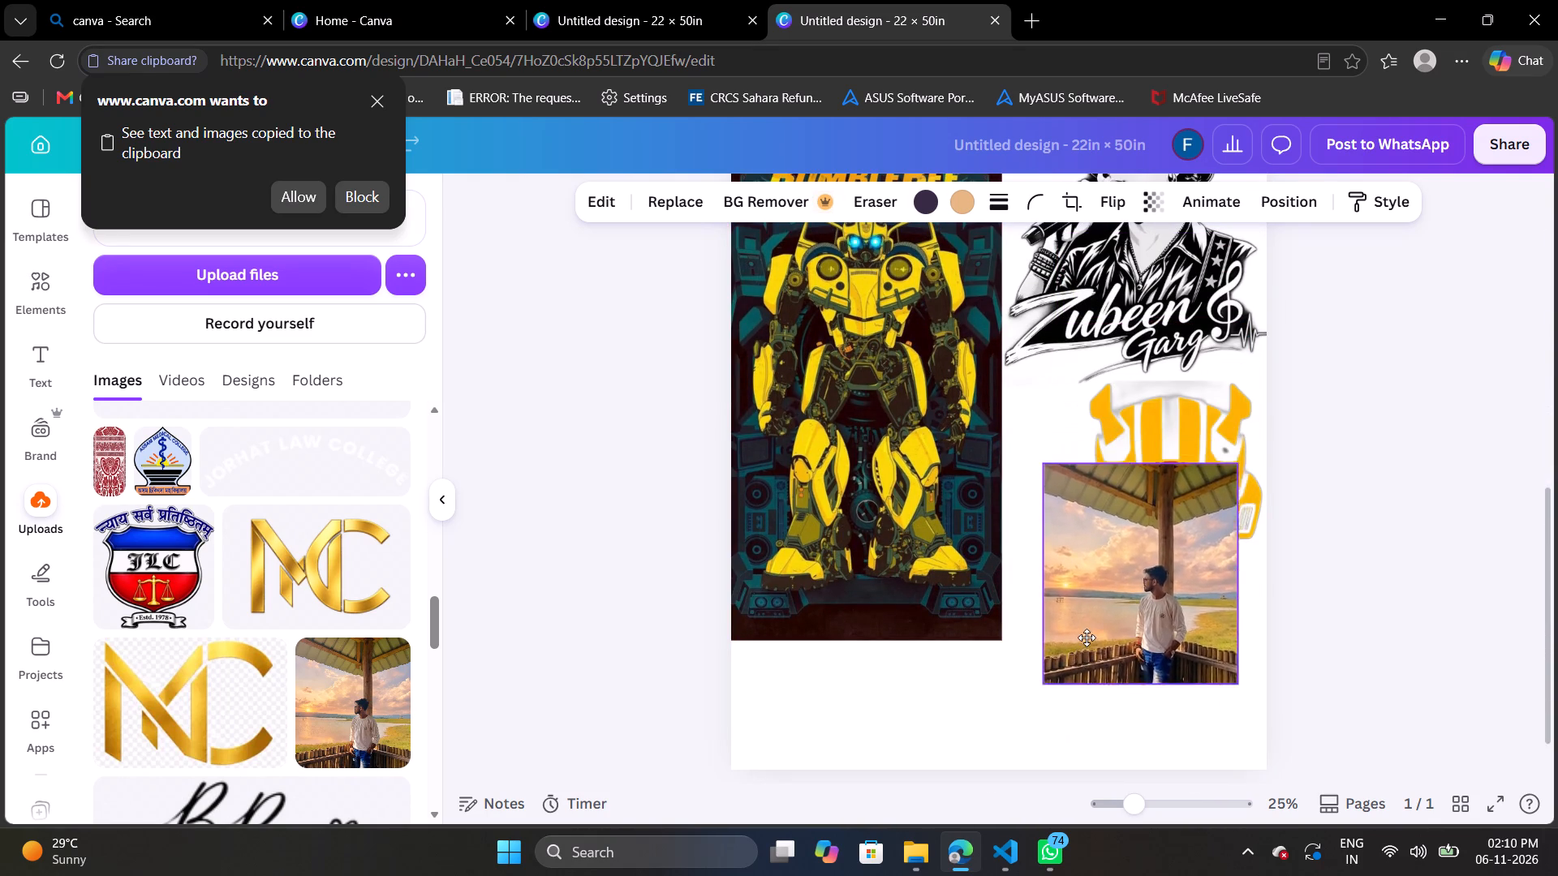
left_click_drag(1087, 638, 1111, 703)
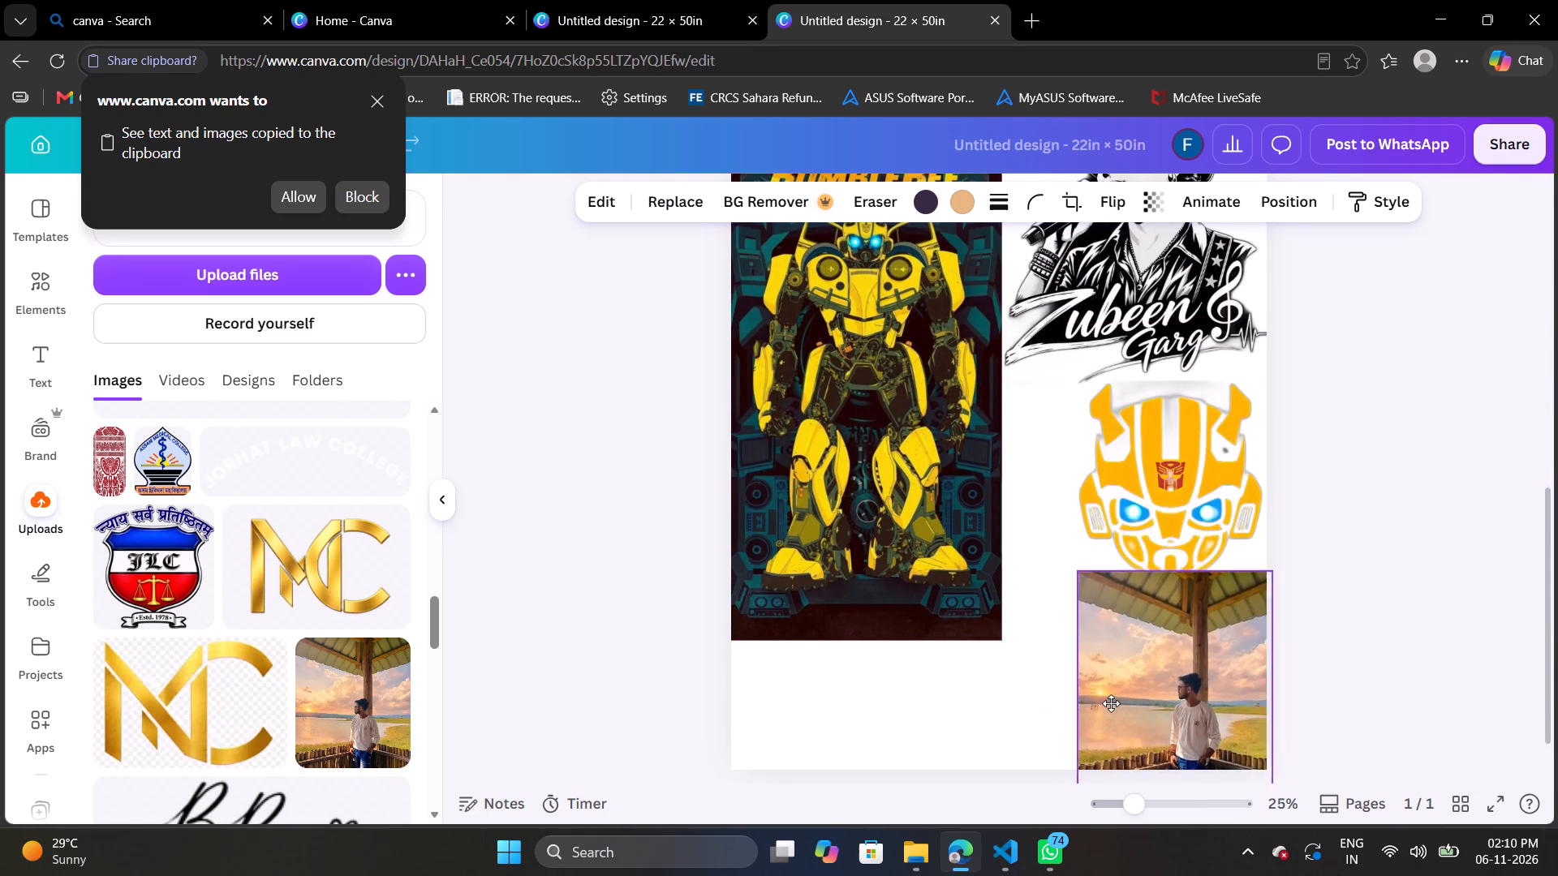
left_click_drag(1111, 703, 1096, 695)
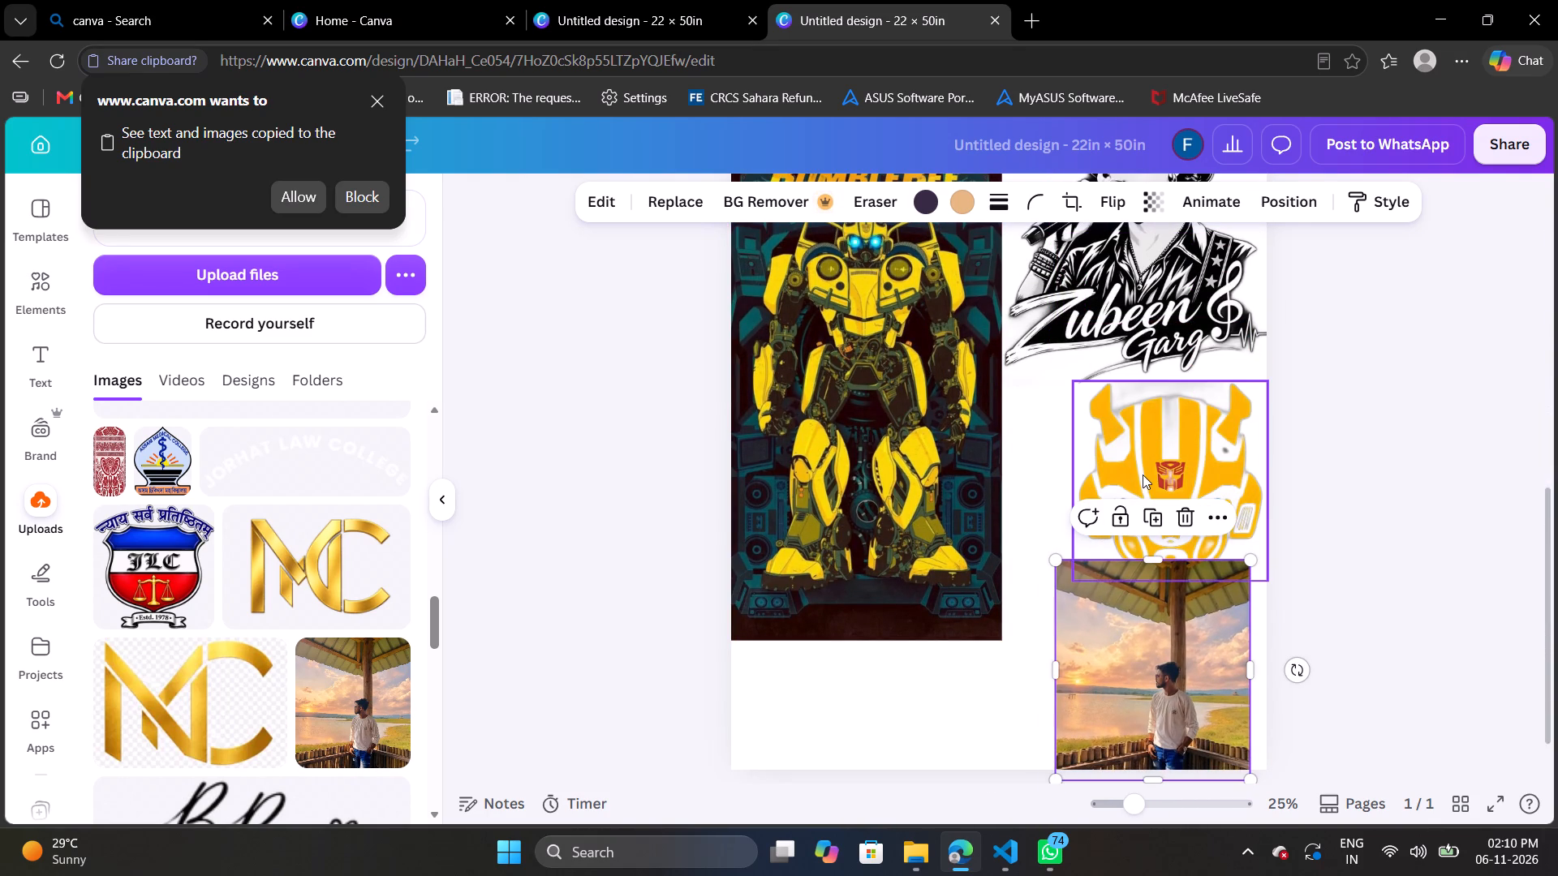
Nudge the Zubeen Garg portrait up slightly, closer to the ASSAM WILL REMEMBER YOU caption.
scroll(1123, 479, "up", 2)
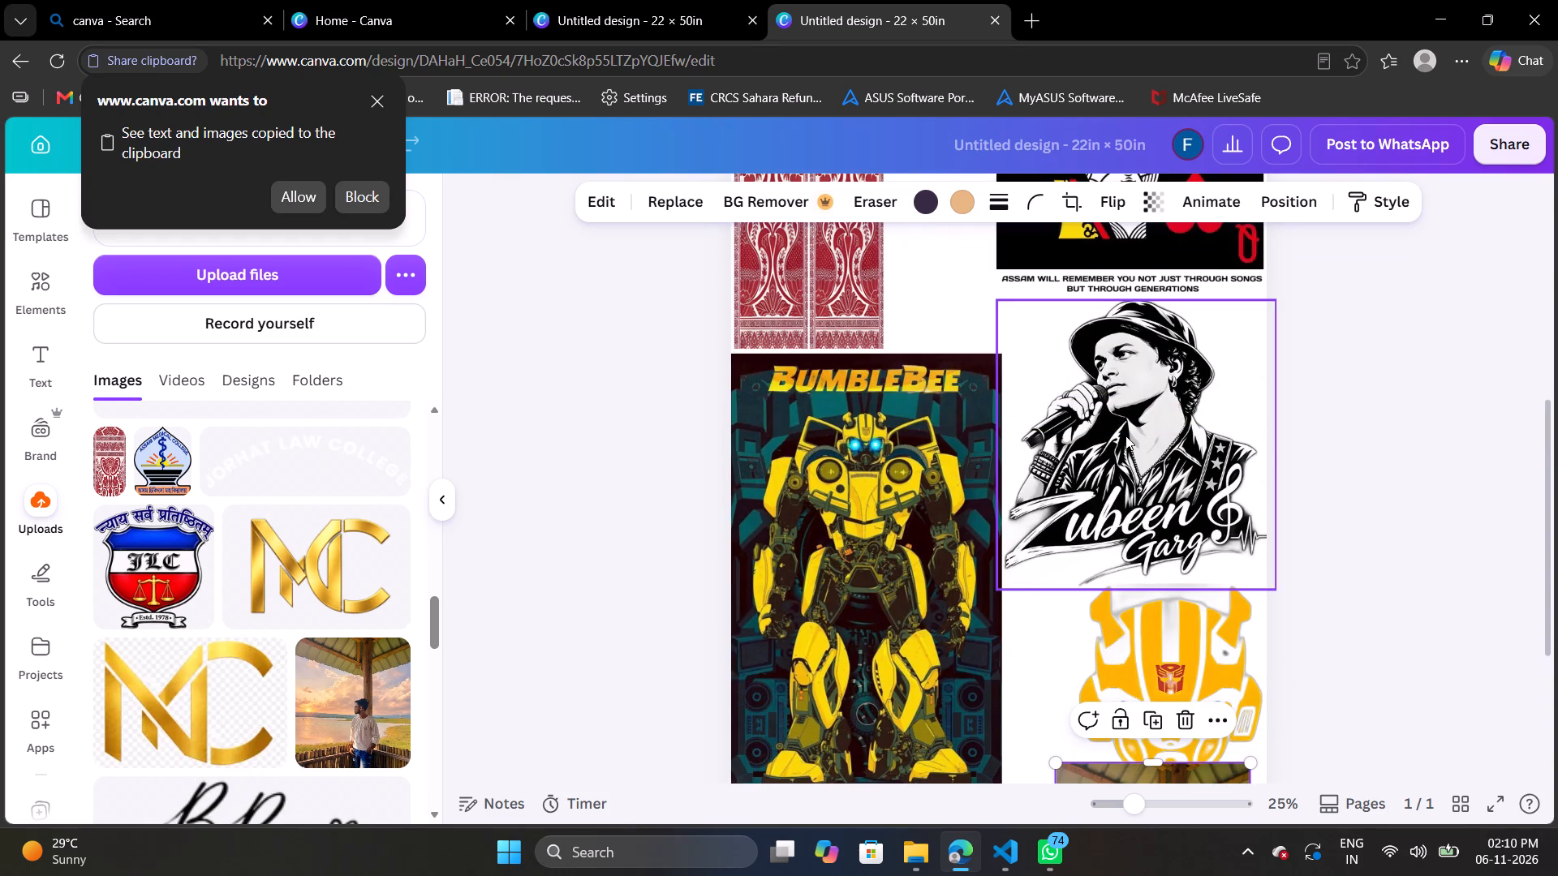
left_click(1125, 451)
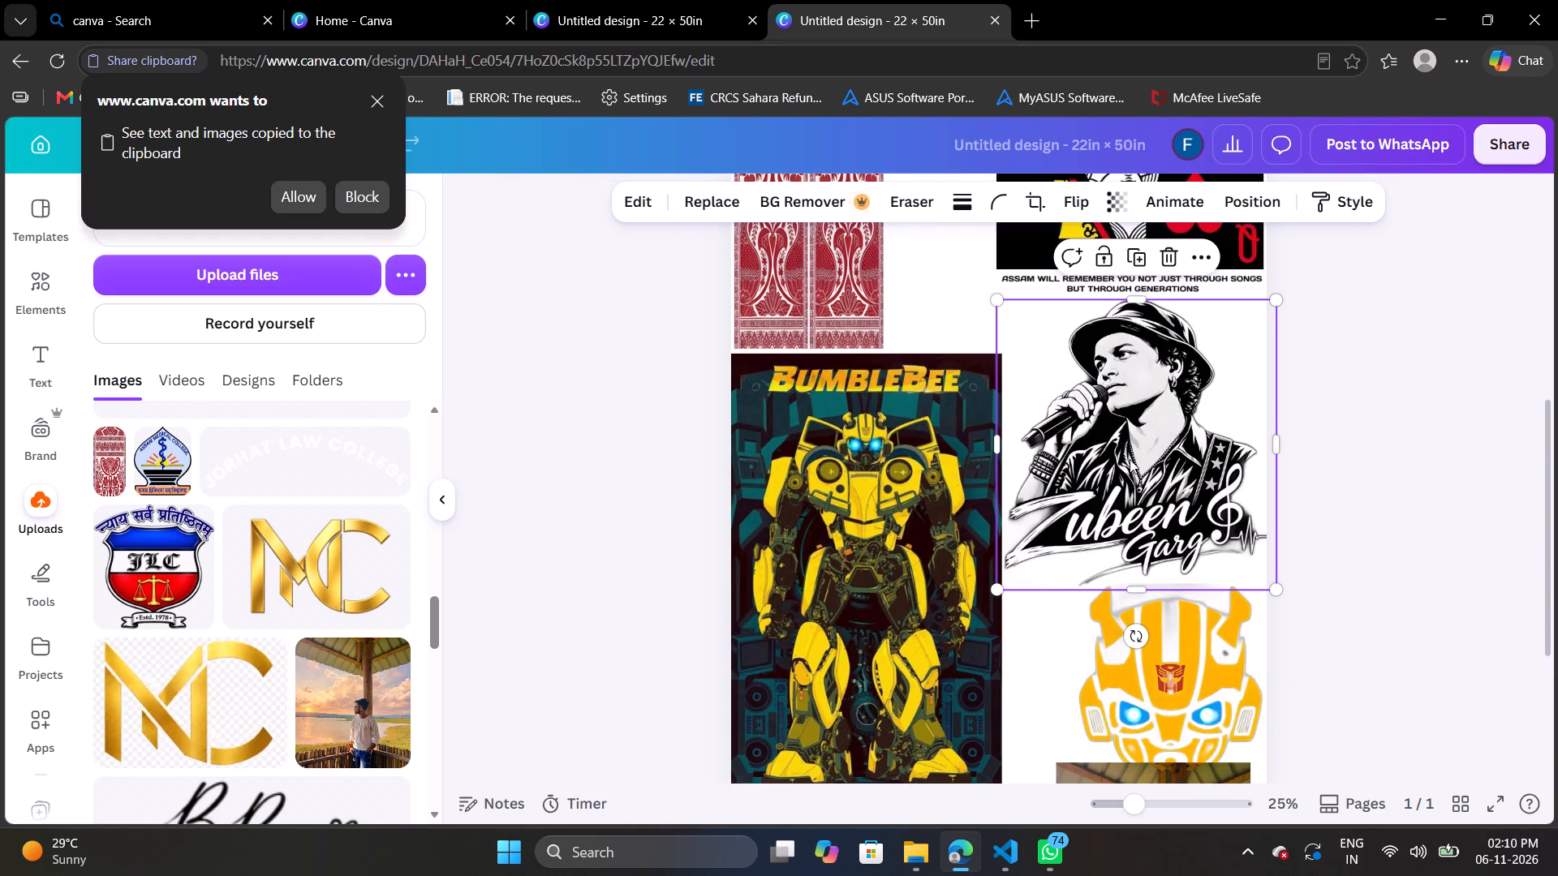
key("Up")
key("Up")
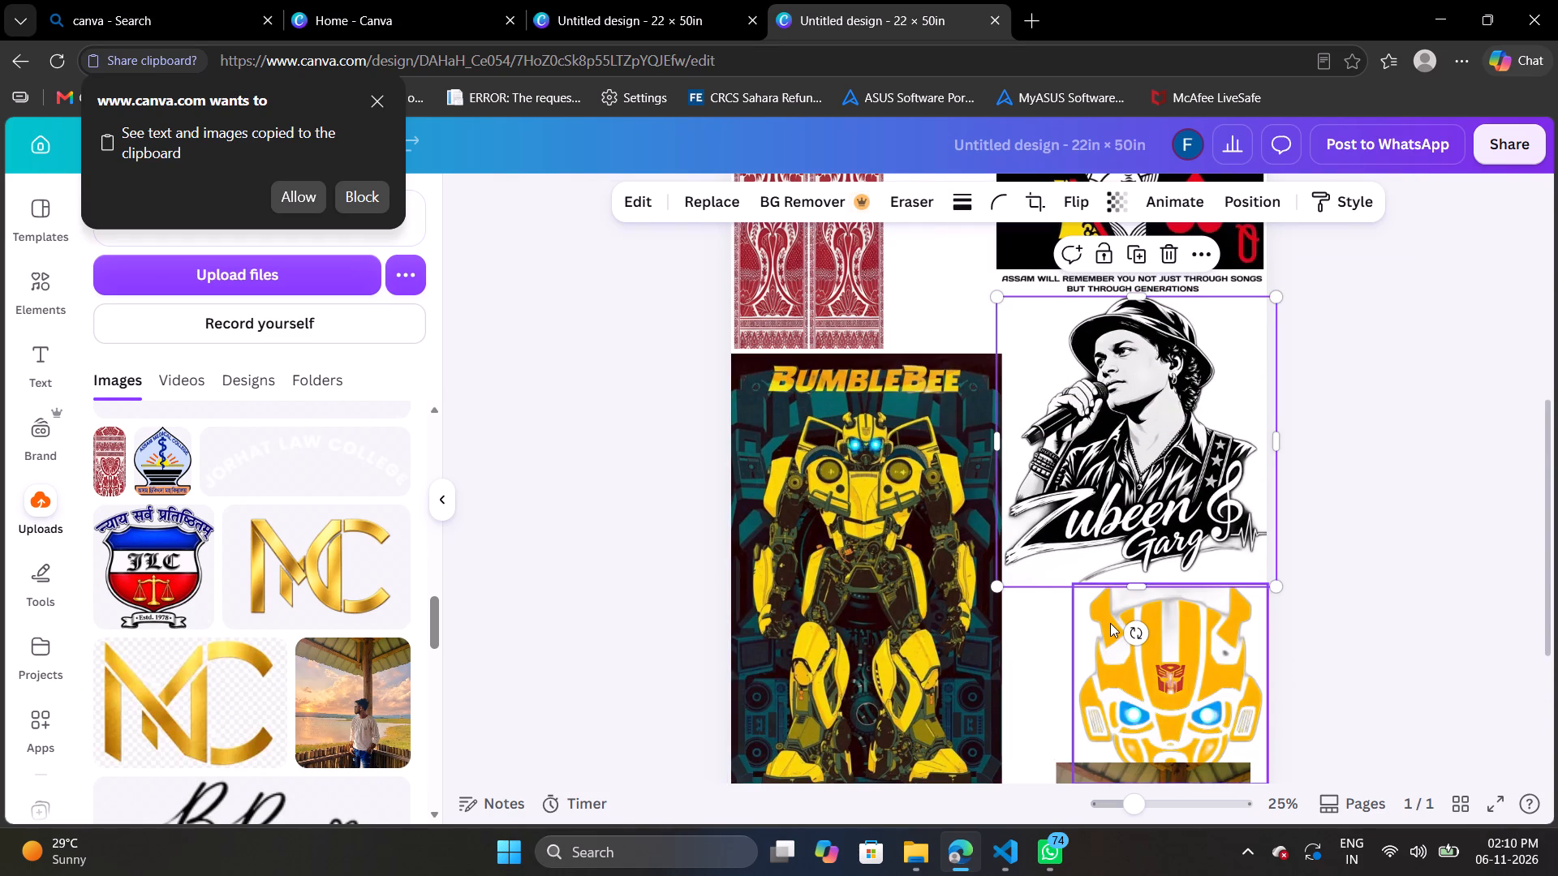
Move the Bumblebee mask up and slightly left, tucking it tightly under the Zubeen Garg lettering.
scroll(1112, 624, "down", 4)
scroll(947, 559, "up", 2)
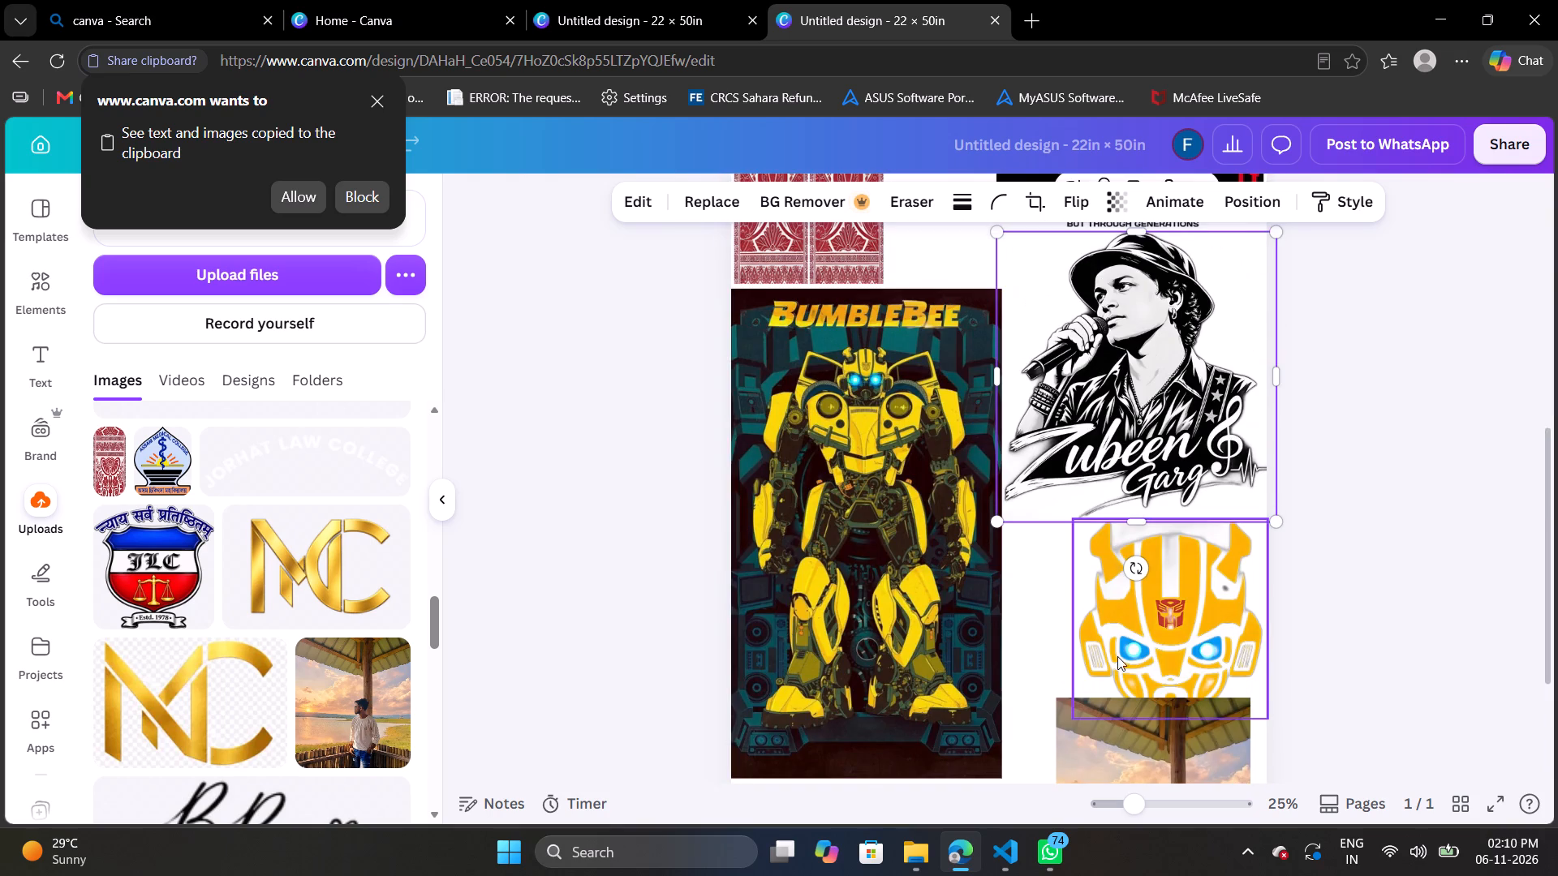
left_click(1136, 598)
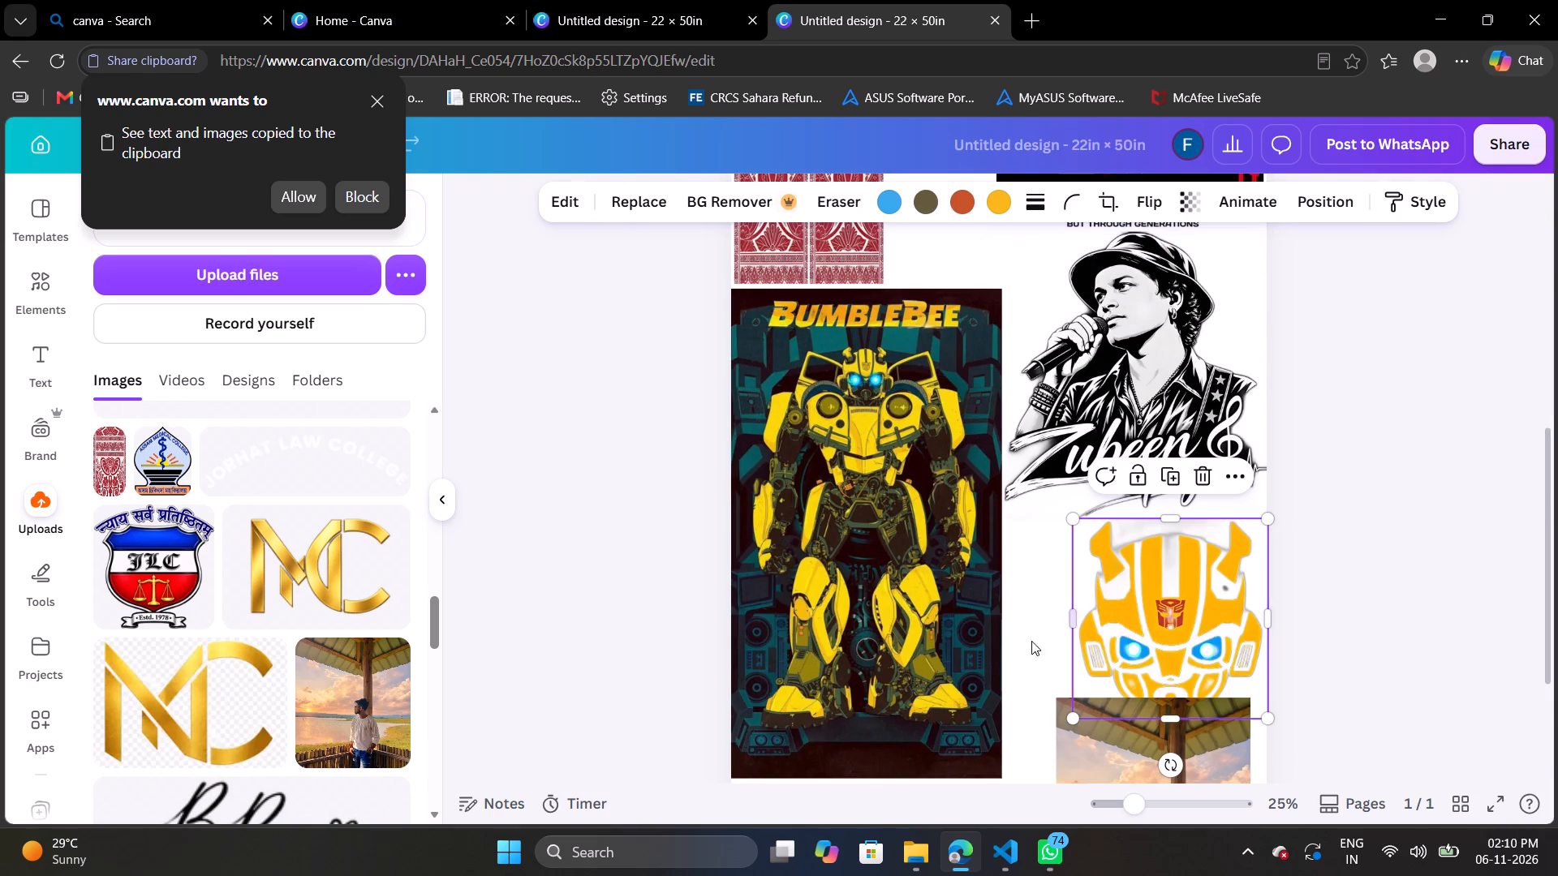
left_click(1168, 761)
scroll(1128, 673, "down", 1)
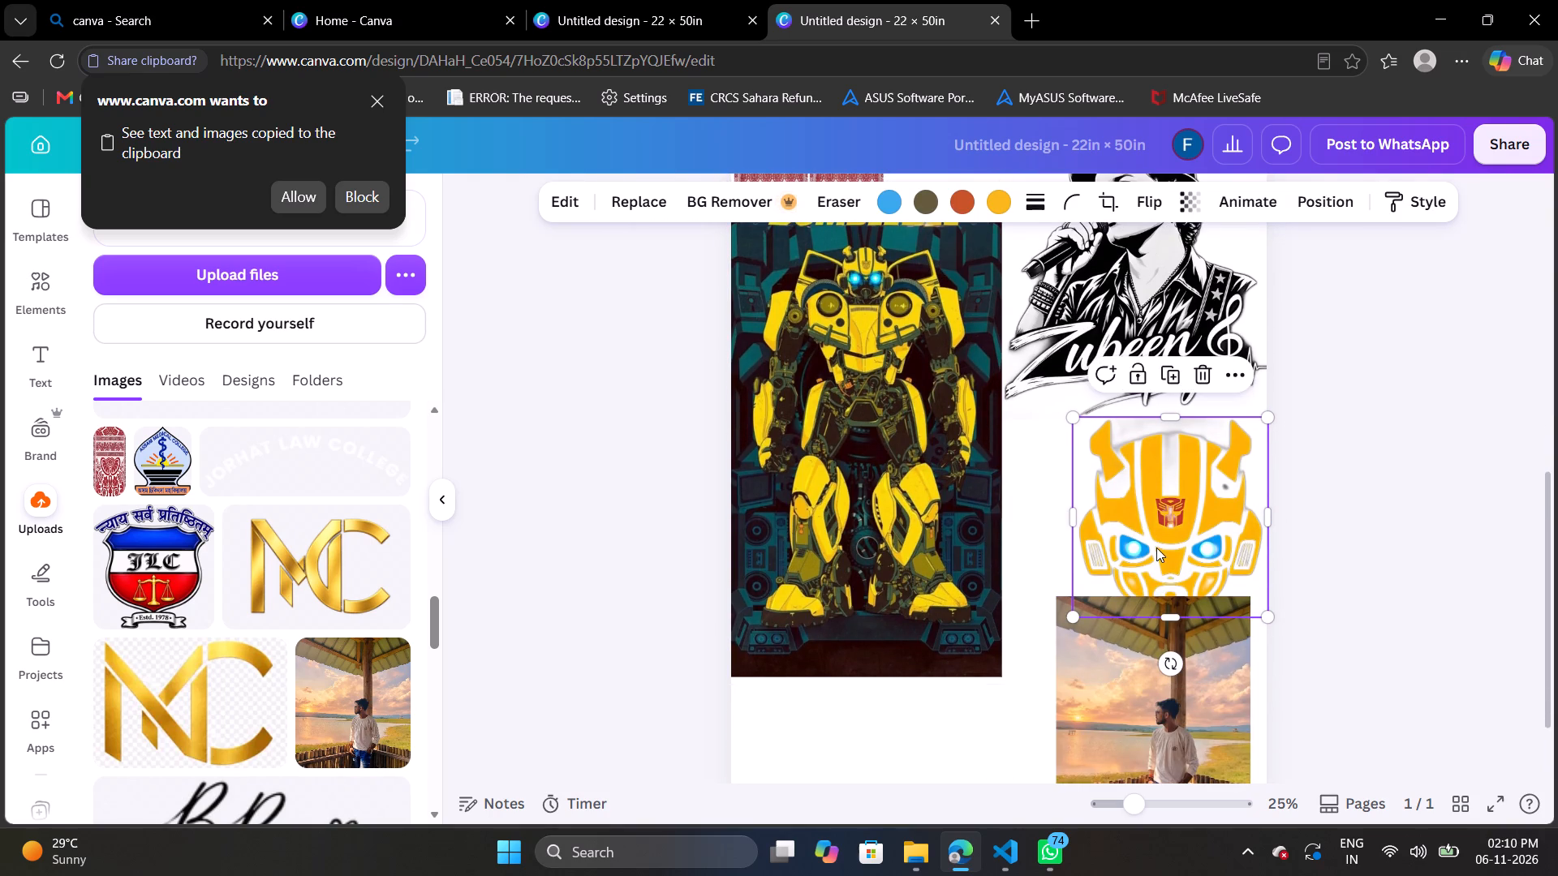
left_click(1164, 530)
left_click_drag(1164, 530, 1083, 497)
left_click_drag(1121, 518, 1102, 482)
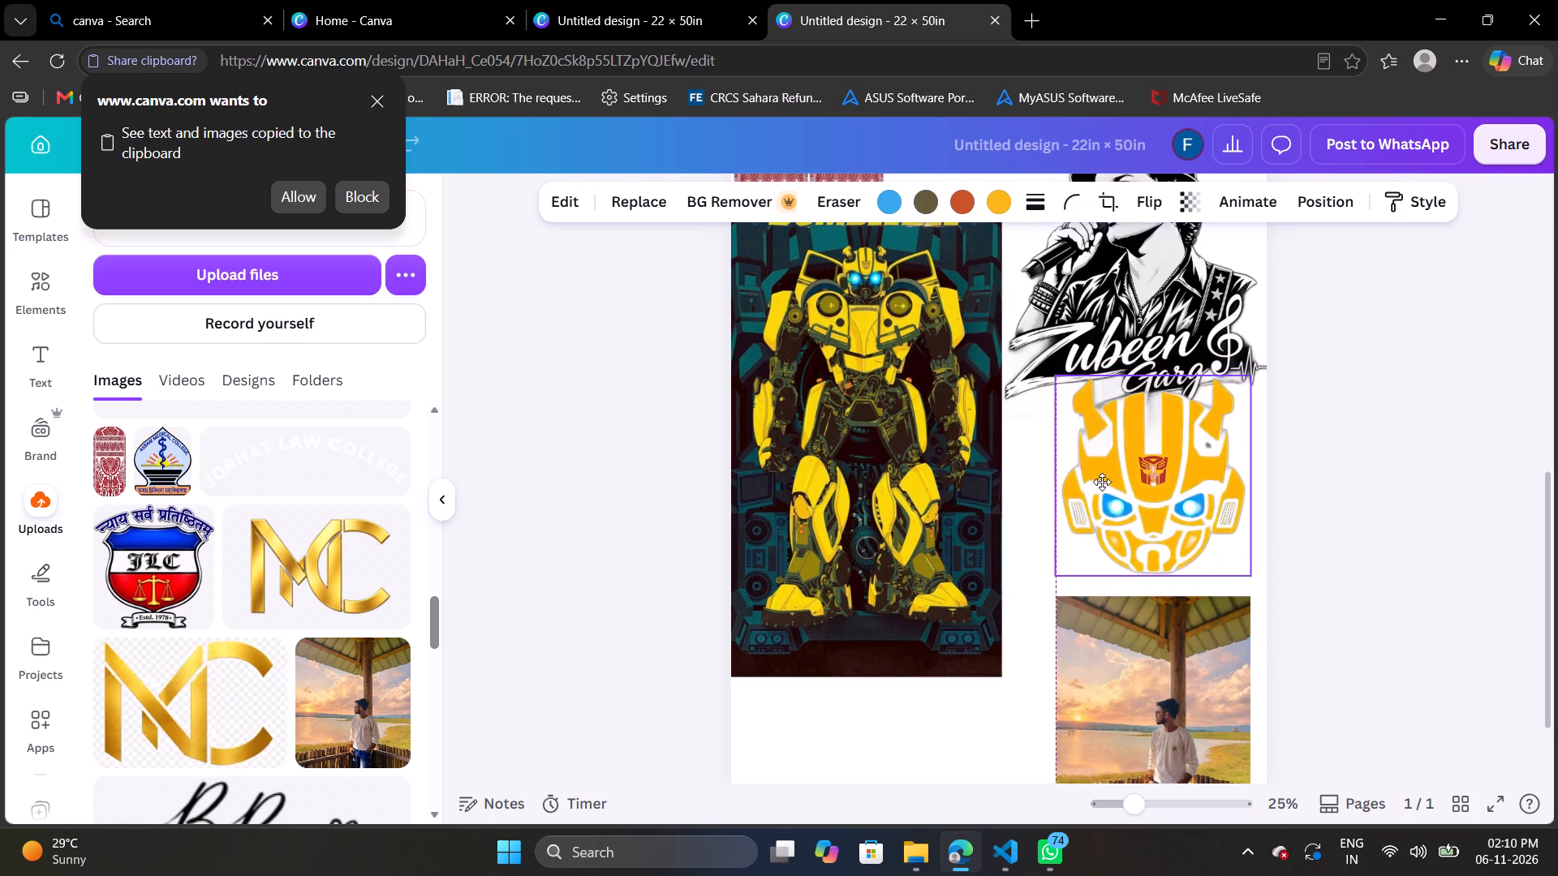
left_click_drag(1102, 482, 1096, 481)
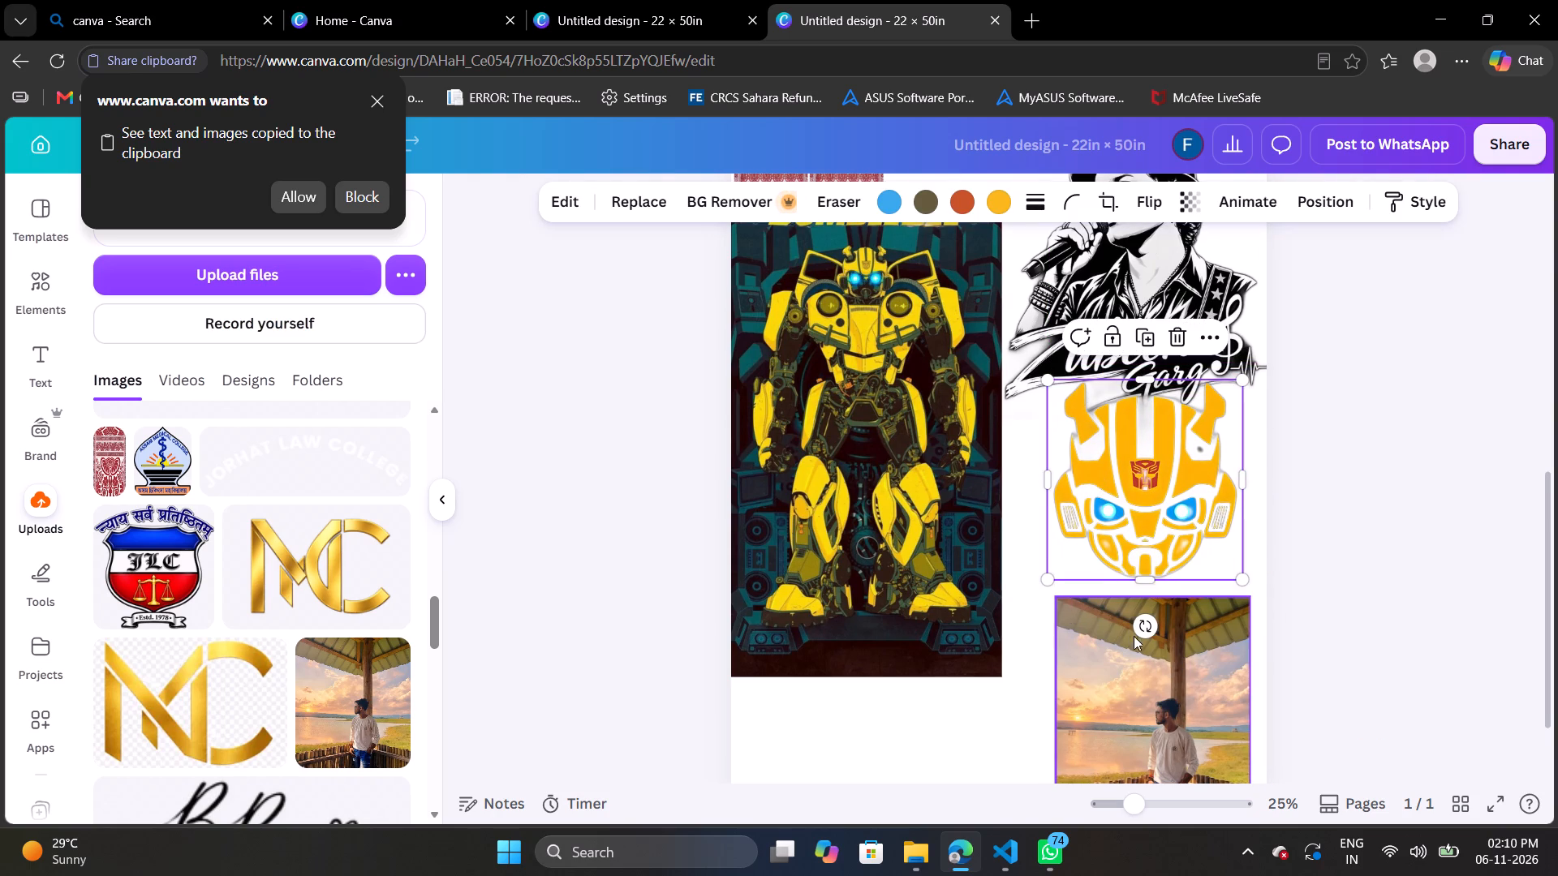
Shift the lakeside photo up beneath the Bumblebee mask and rotate it a quarter turn counter-clockwise.
left_click_drag(1146, 665, 1136, 561)
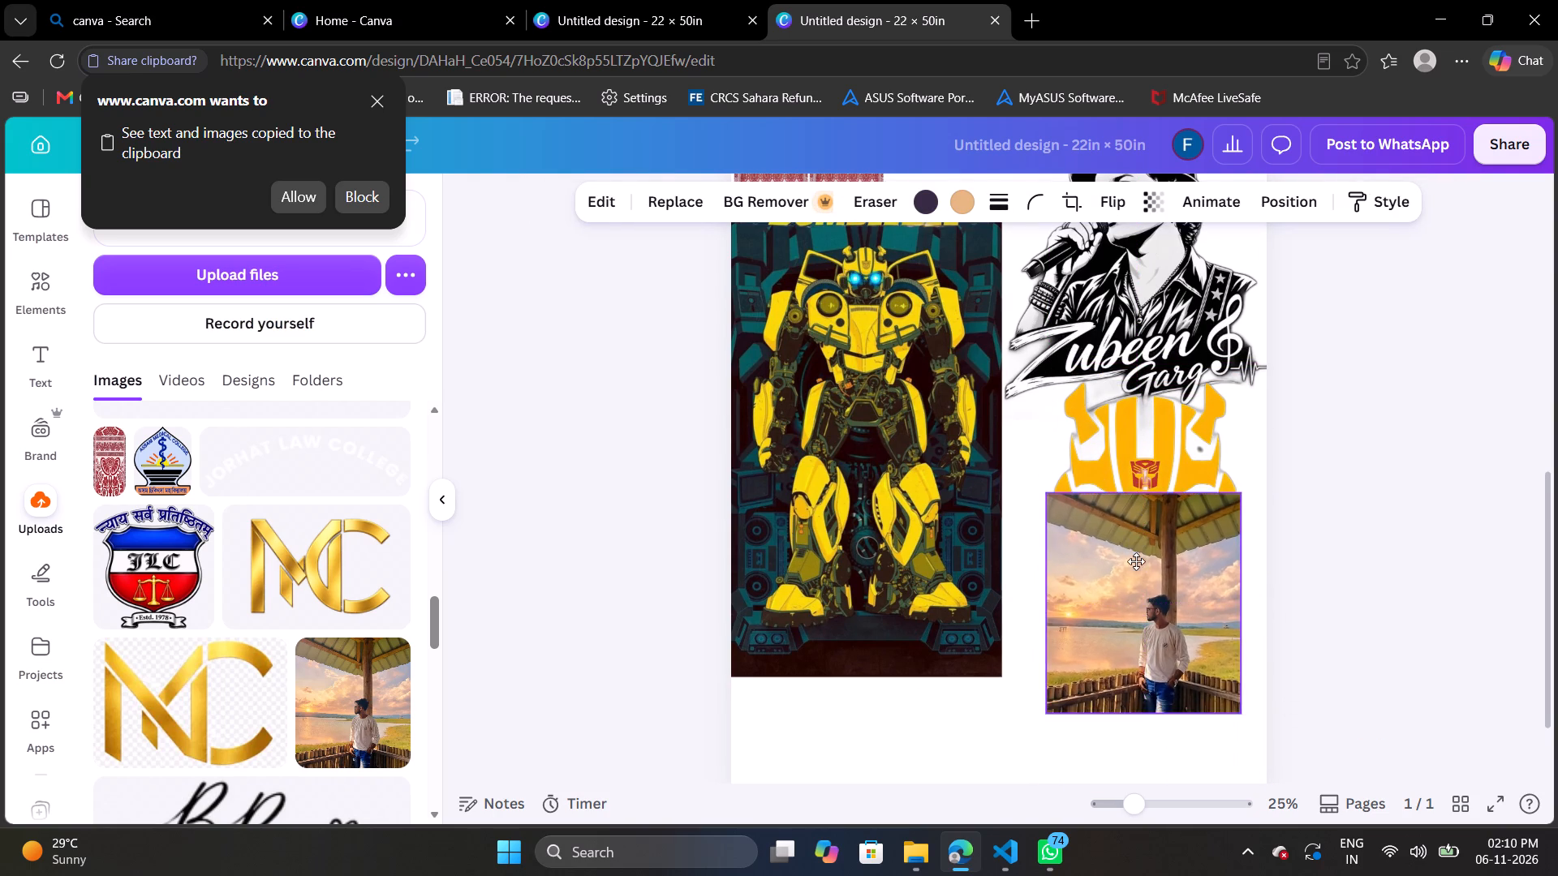
left_click_drag(1136, 561, 1136, 608)
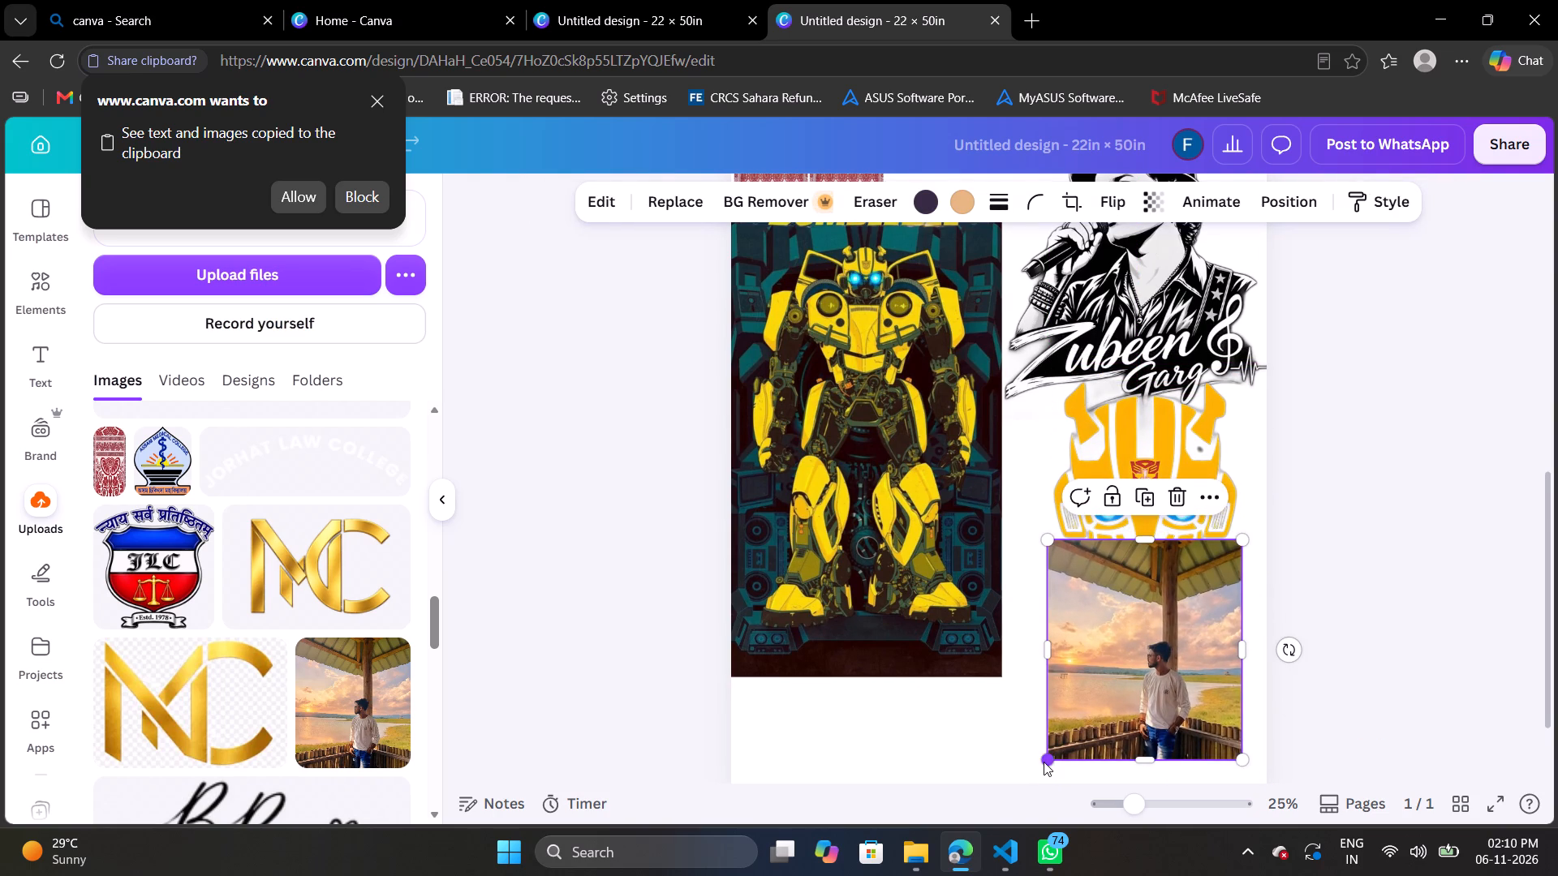
left_click(1044, 762)
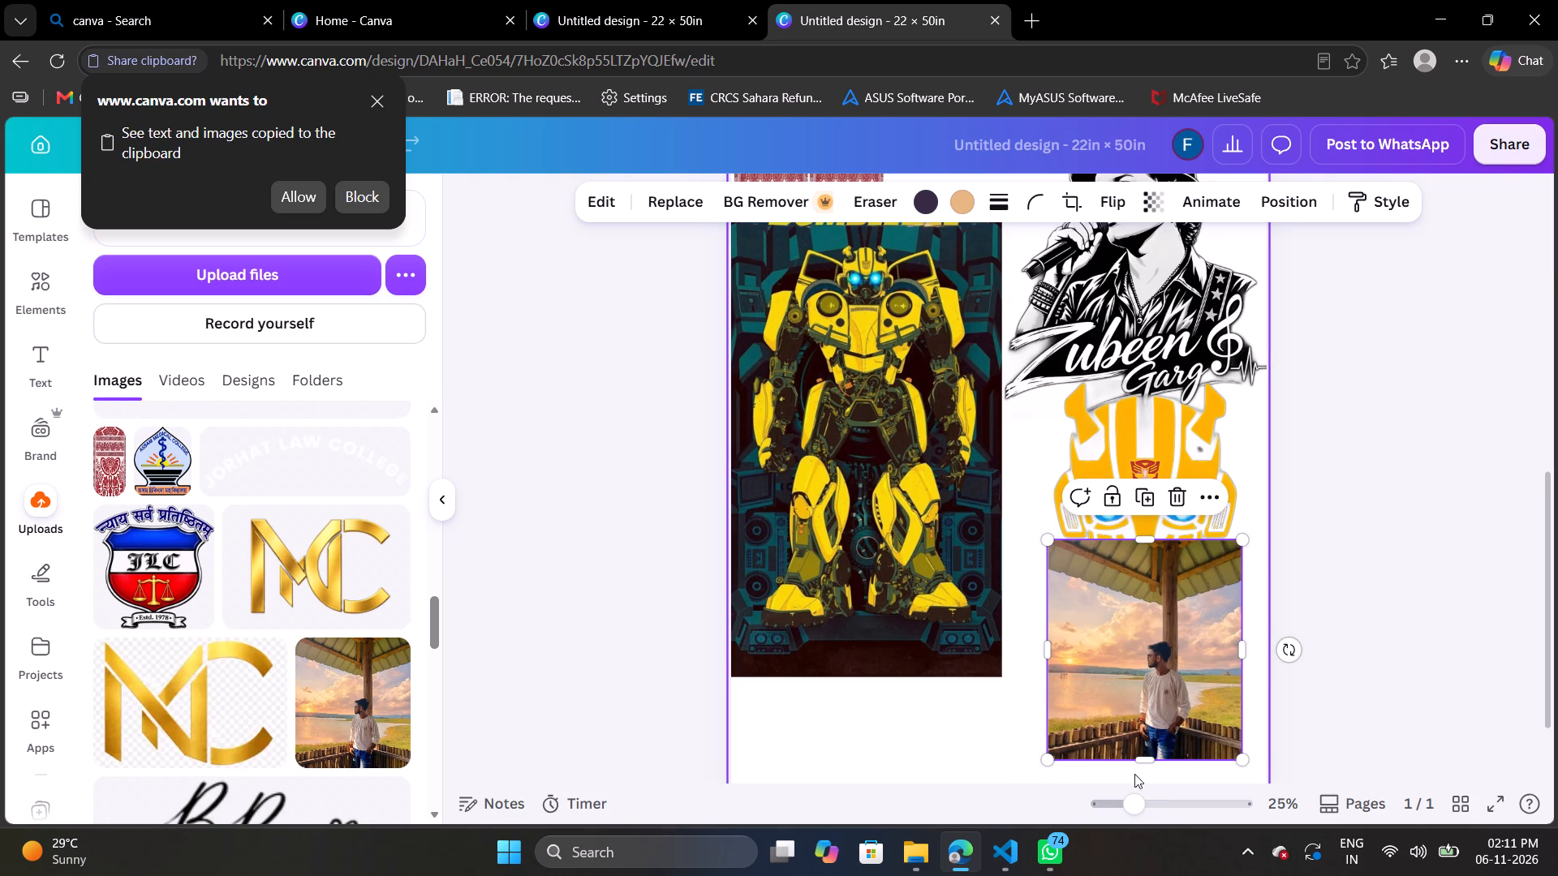
scroll(1261, 748, "down", 2)
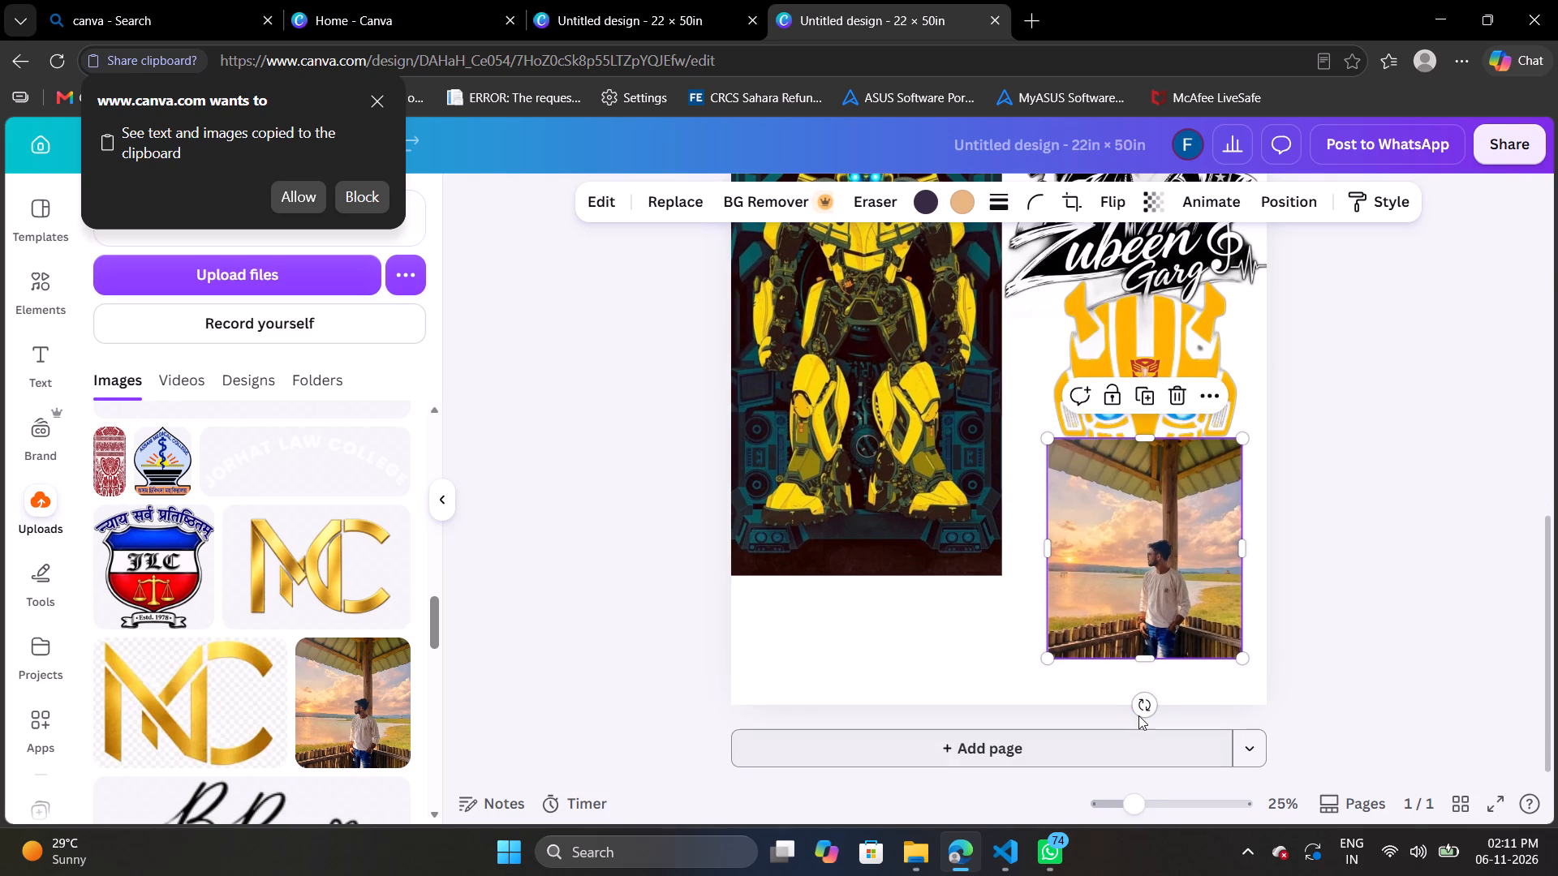
left_click_drag(1145, 703, 1163, 702)
left_click_drag(1163, 702, 1285, 543)
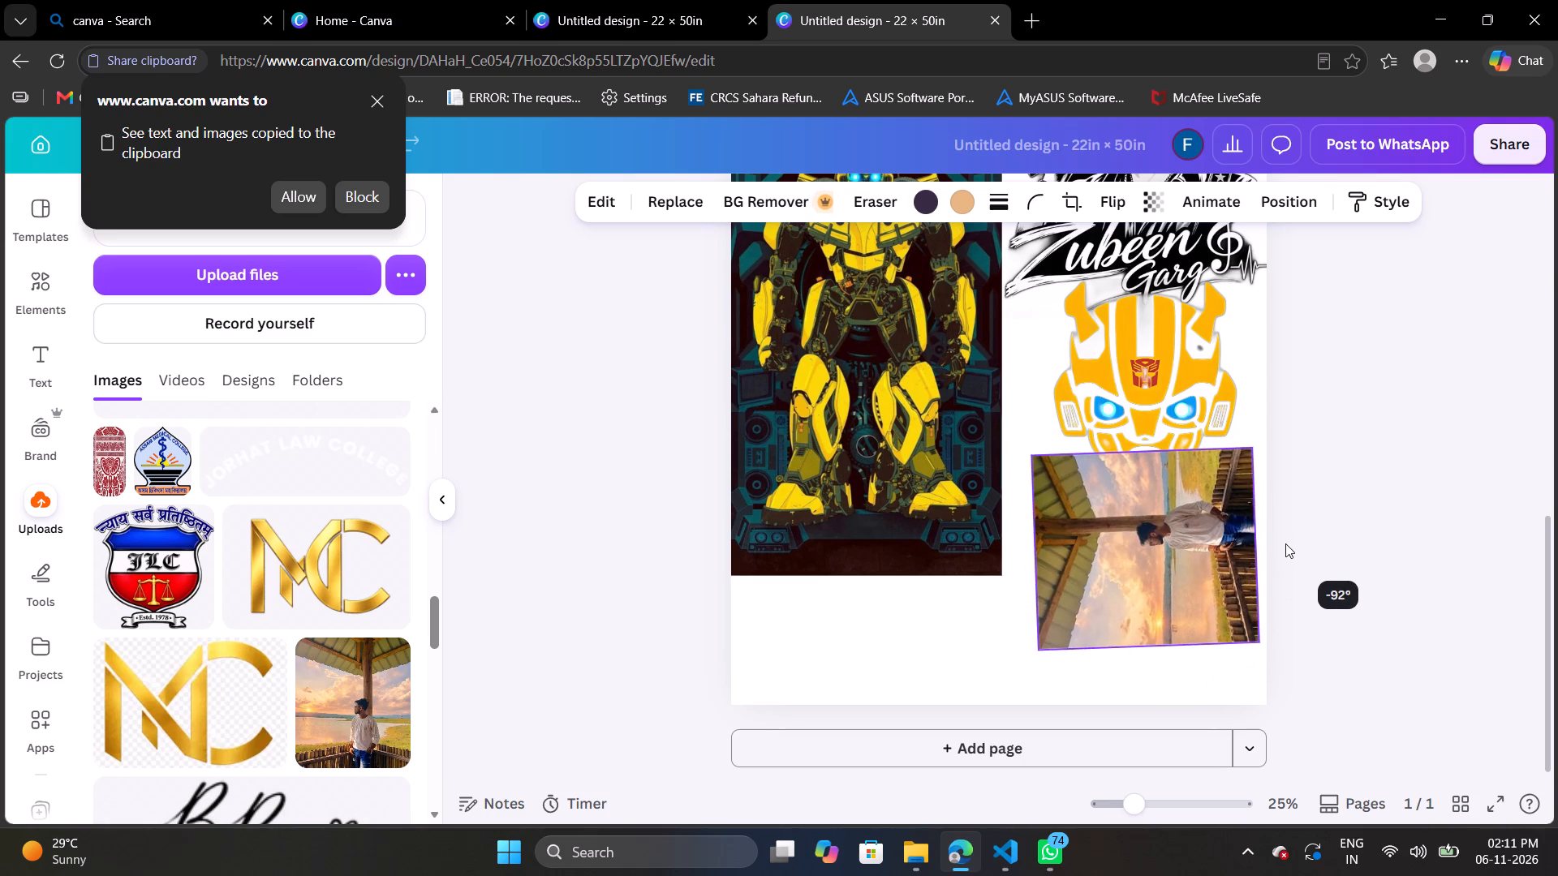
left_click_drag(1285, 543, 1285, 548)
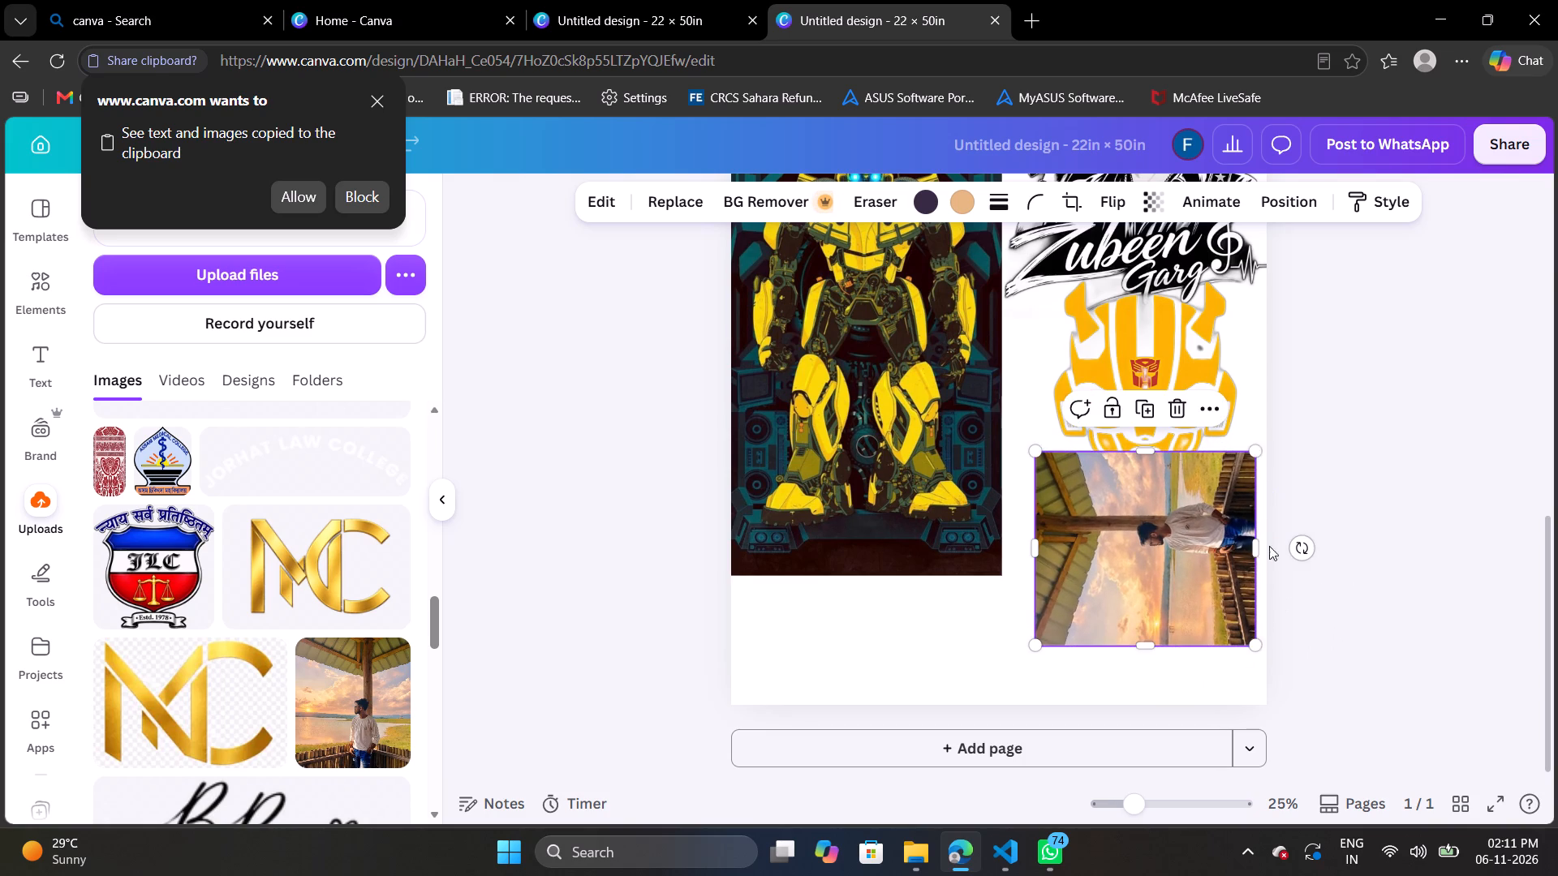
Move the rotated lakeside photo down to the page's bottom edge, near the lower-right corner.
left_click_drag(1201, 543, 1210, 597)
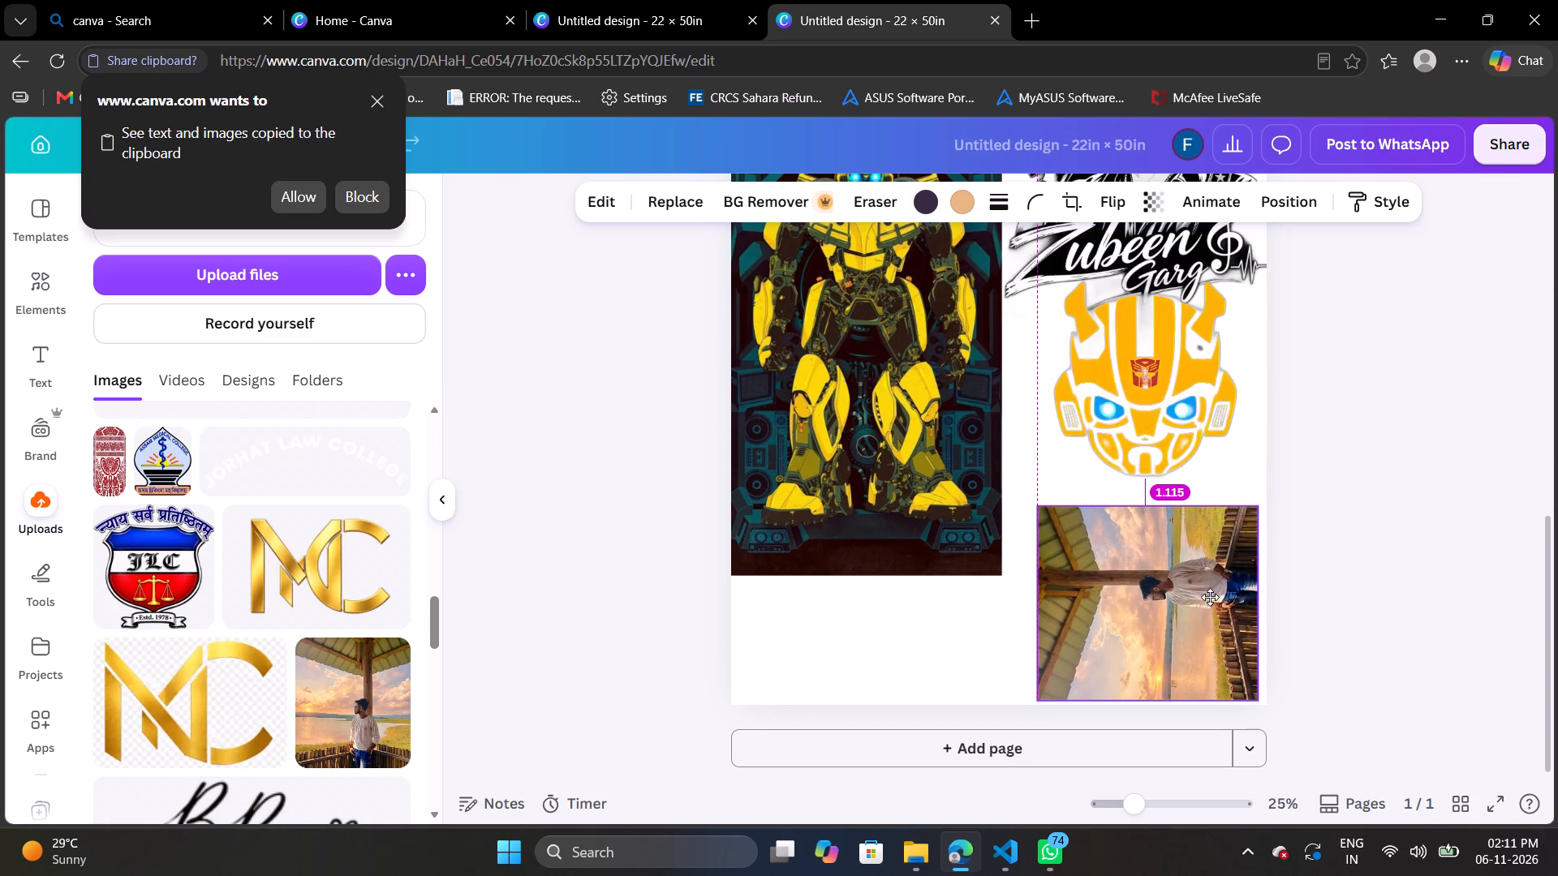
left_click_drag(1210, 597, 1207, 603)
left_click(1253, 508)
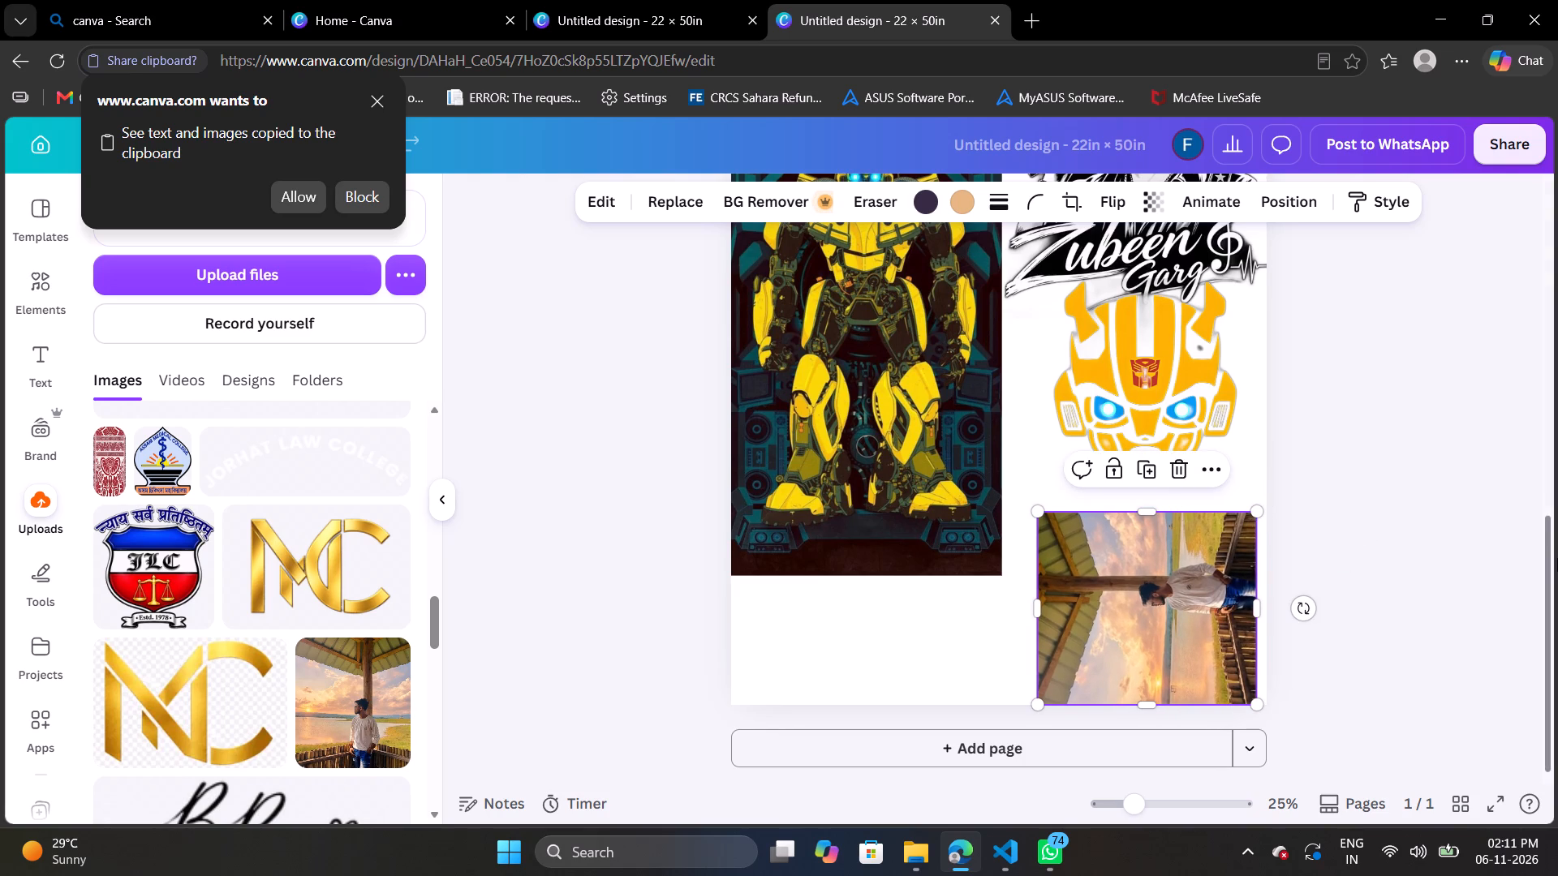
Nudge the rotated lakeside photo right until it sits against the page's right edge.
key("Right")
key("Right")
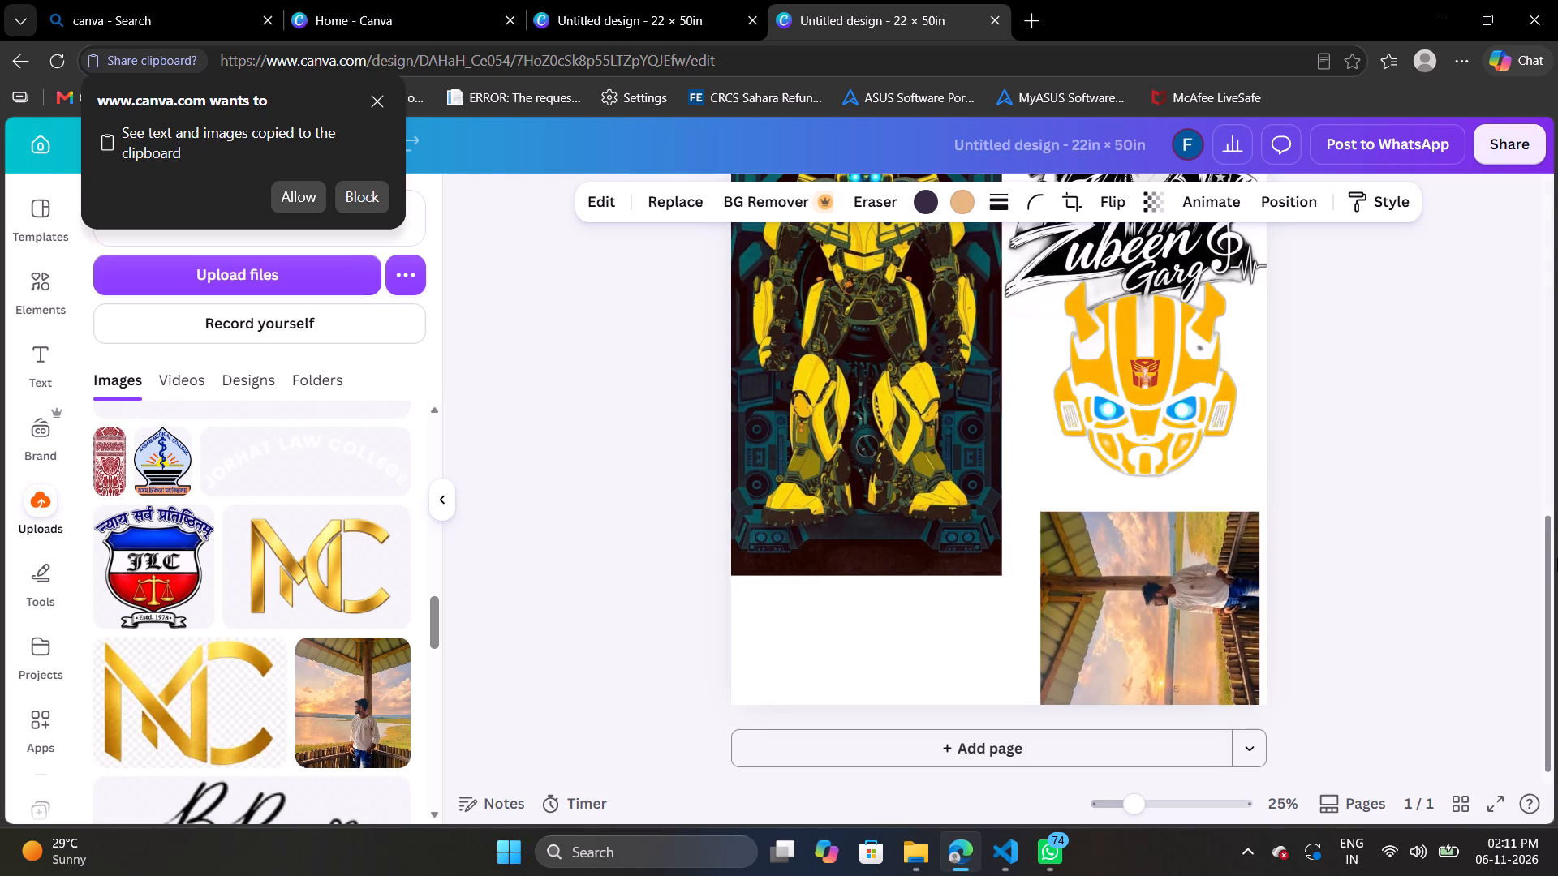
key("Right")
key("Right")
key("Right")
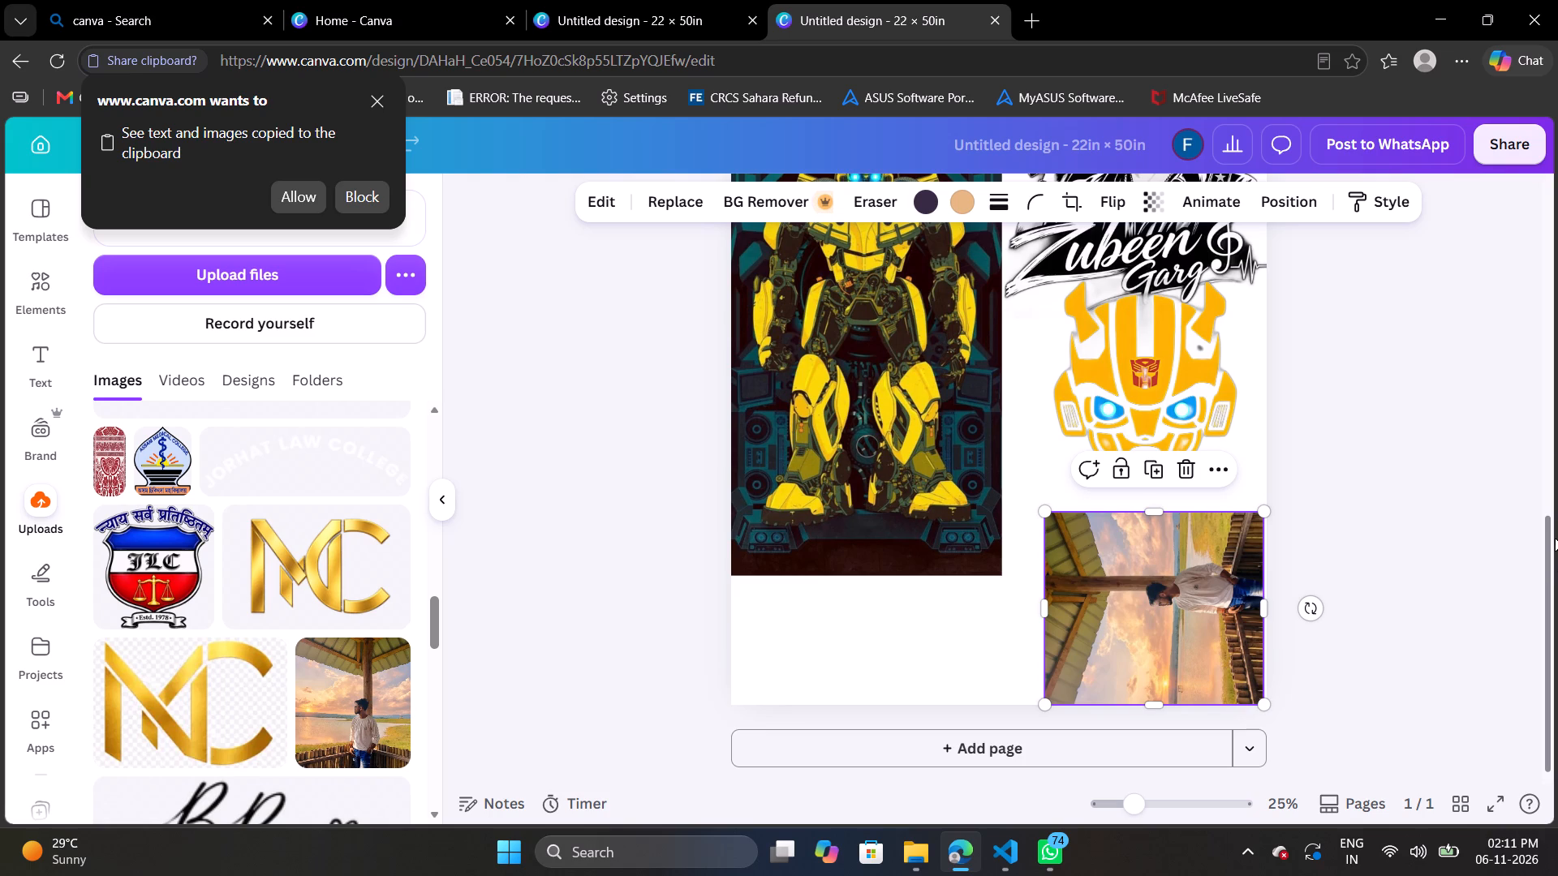
Move the Bumblebee mask down and left into the gap above the lakeside photo and scale it down slightly.
left_click_drag(1168, 397, 1146, 422)
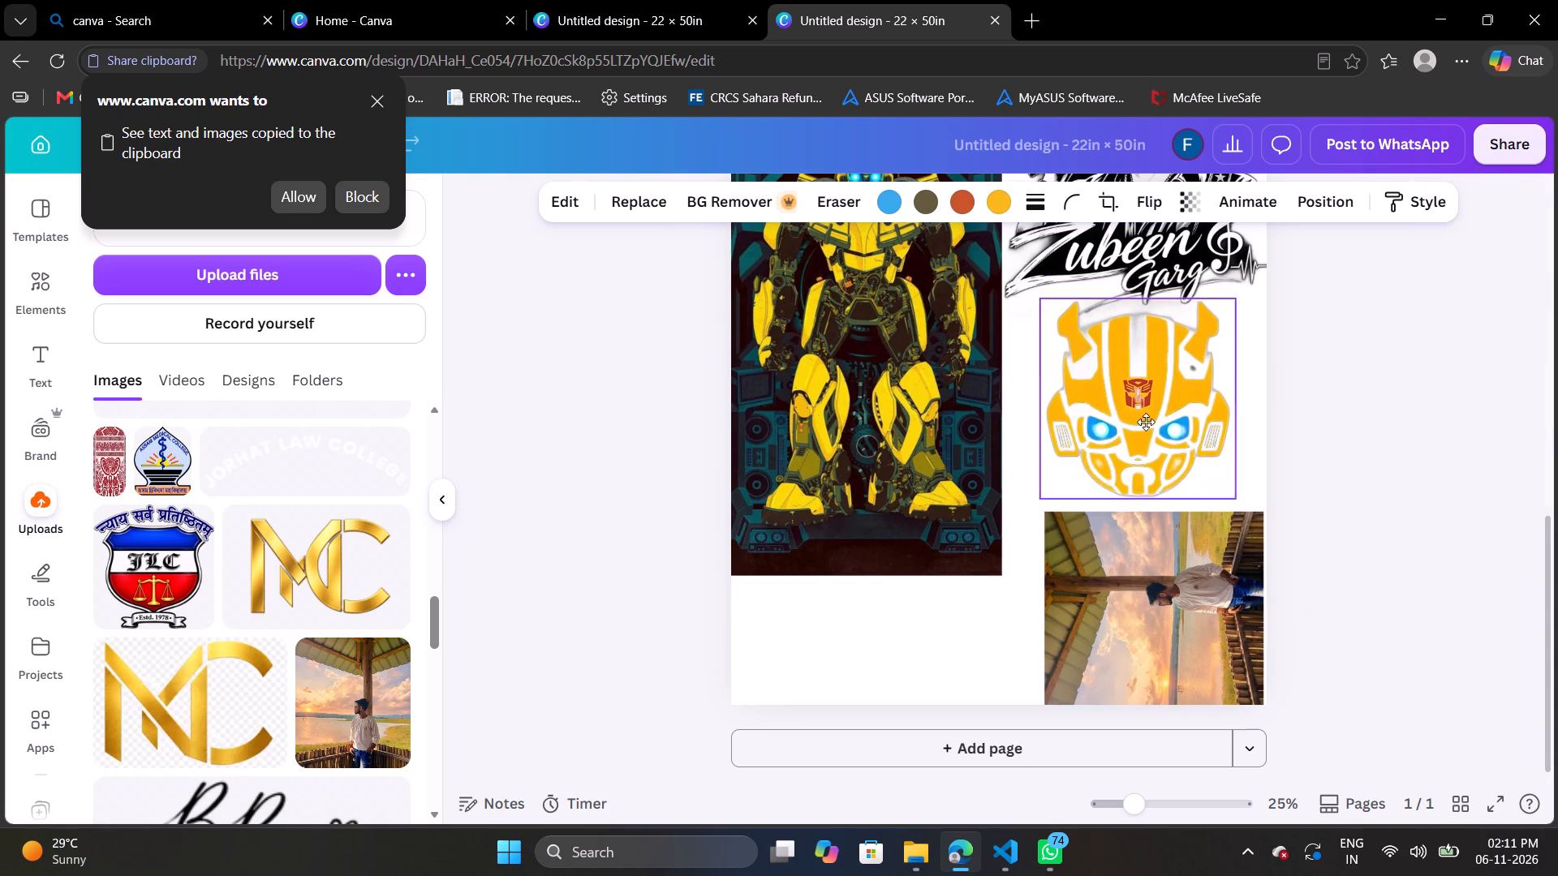
left_click_drag(1146, 422, 1137, 424)
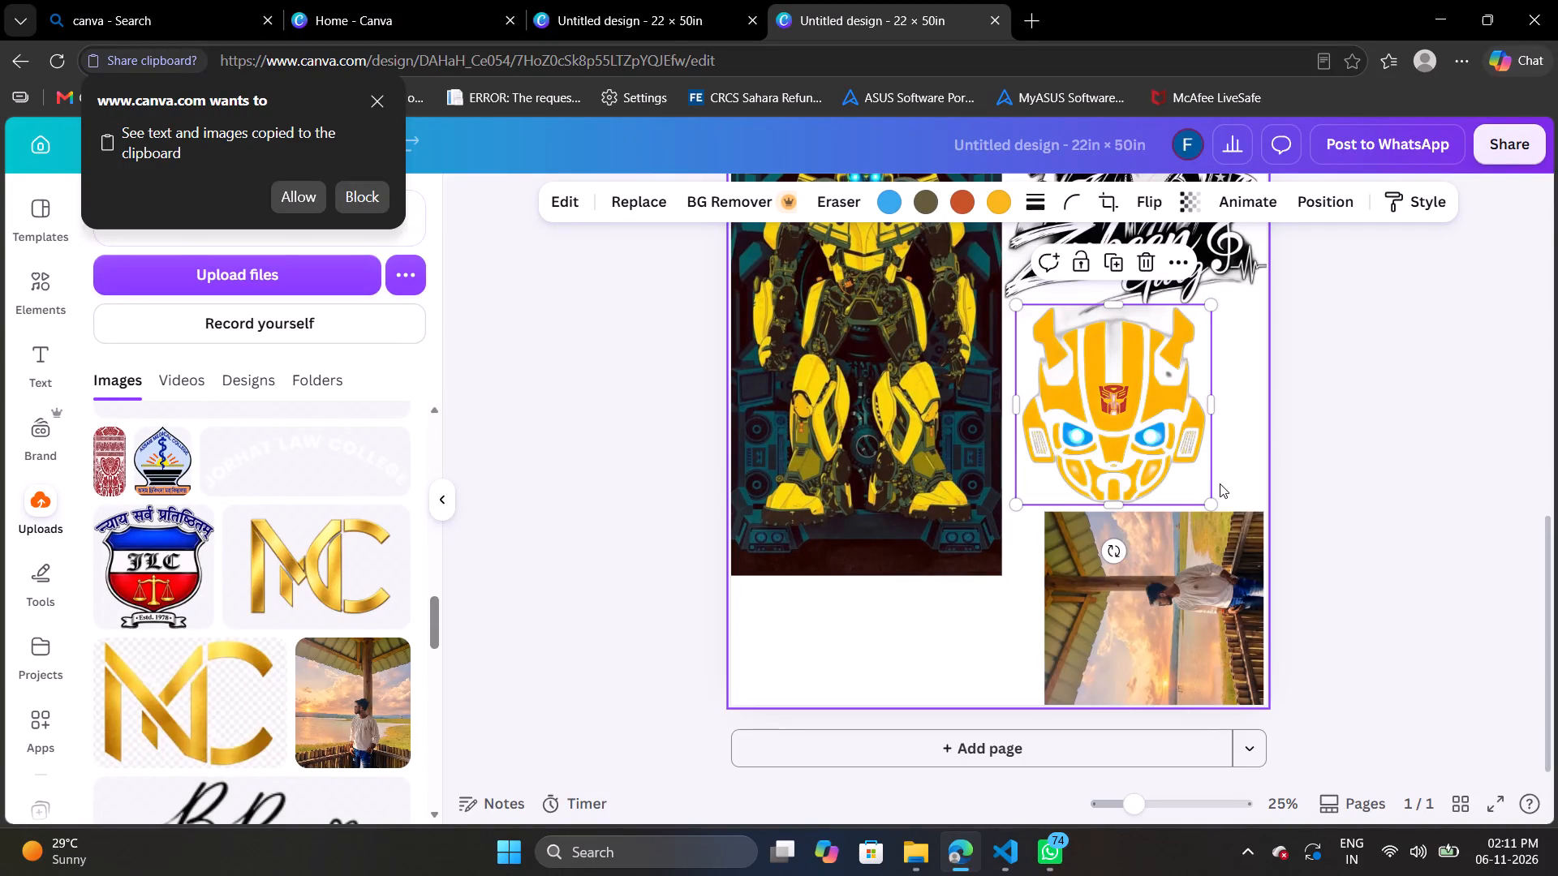
left_click_drag(1211, 505, 1215, 489)
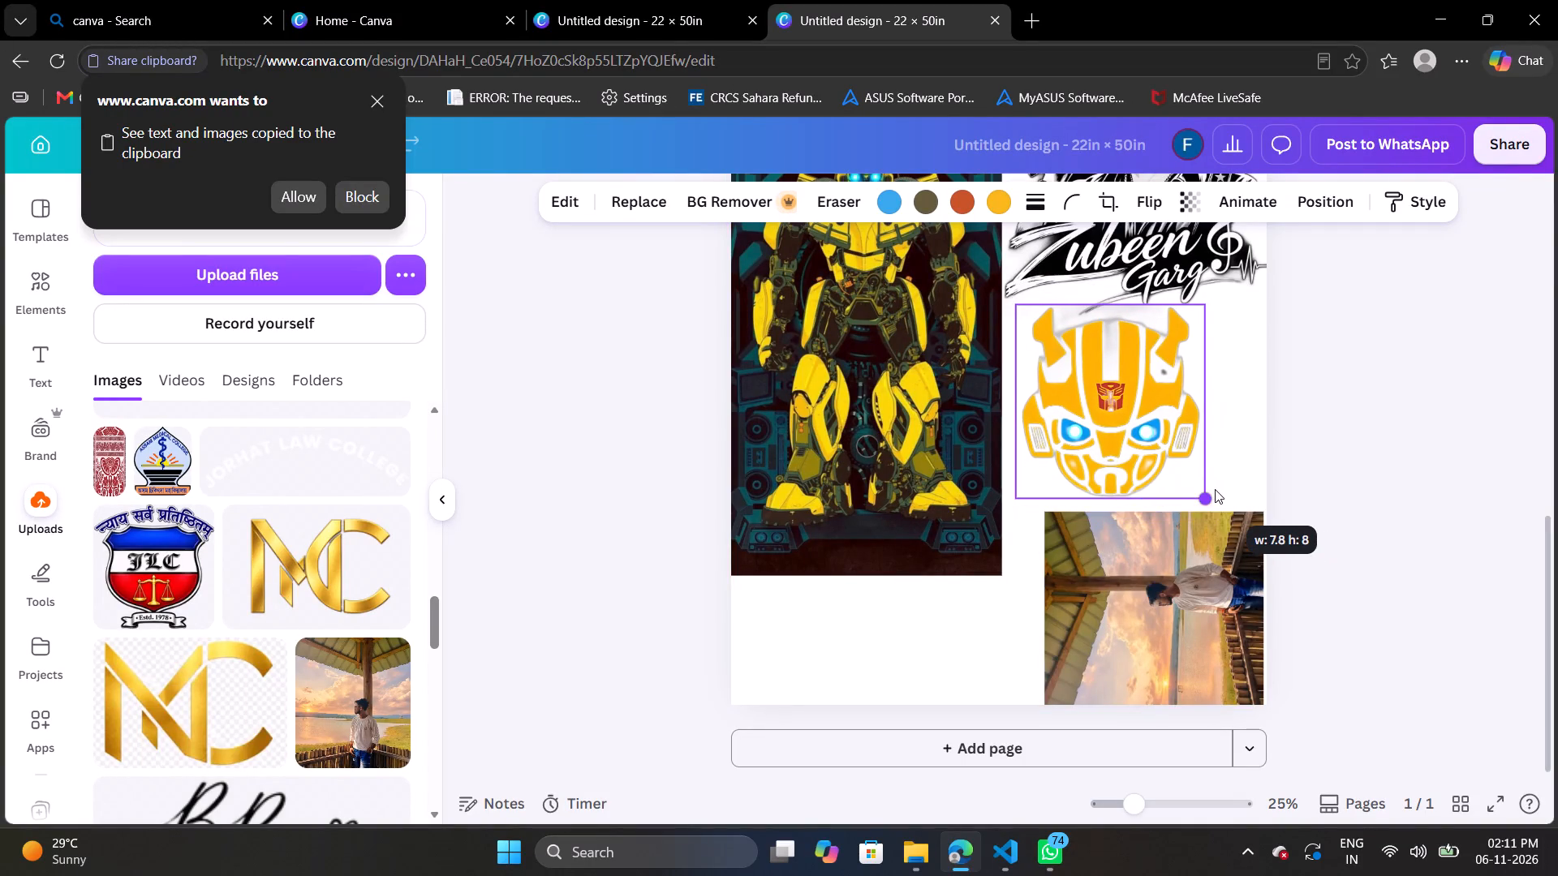
left_click_drag(1215, 489, 1224, 496)
left_click_drag(1212, 508, 1194, 492)
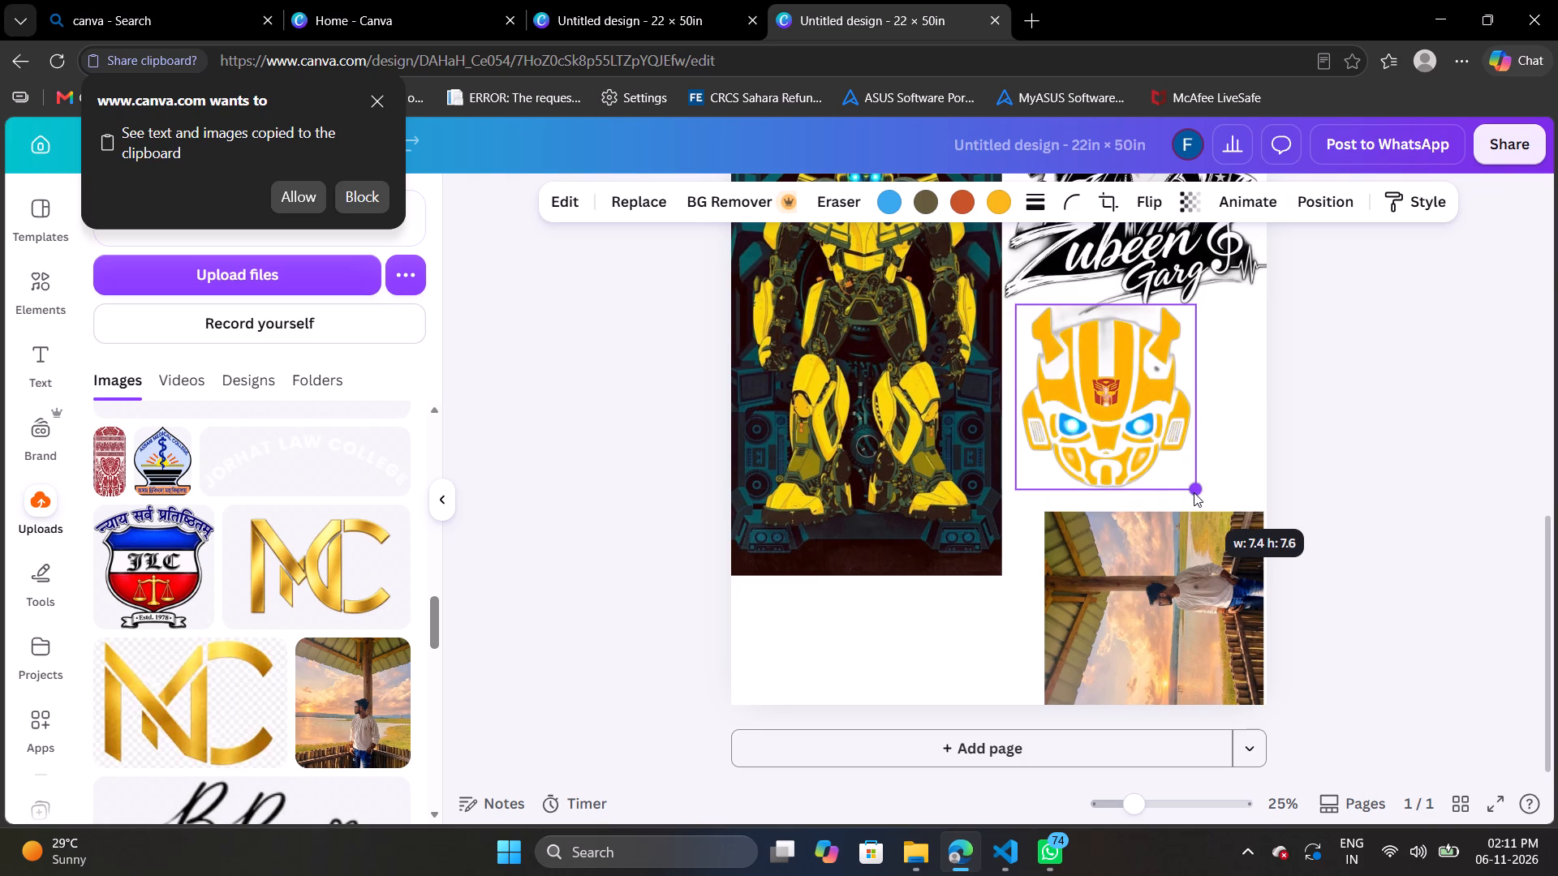
left_click_drag(1194, 492, 1200, 495)
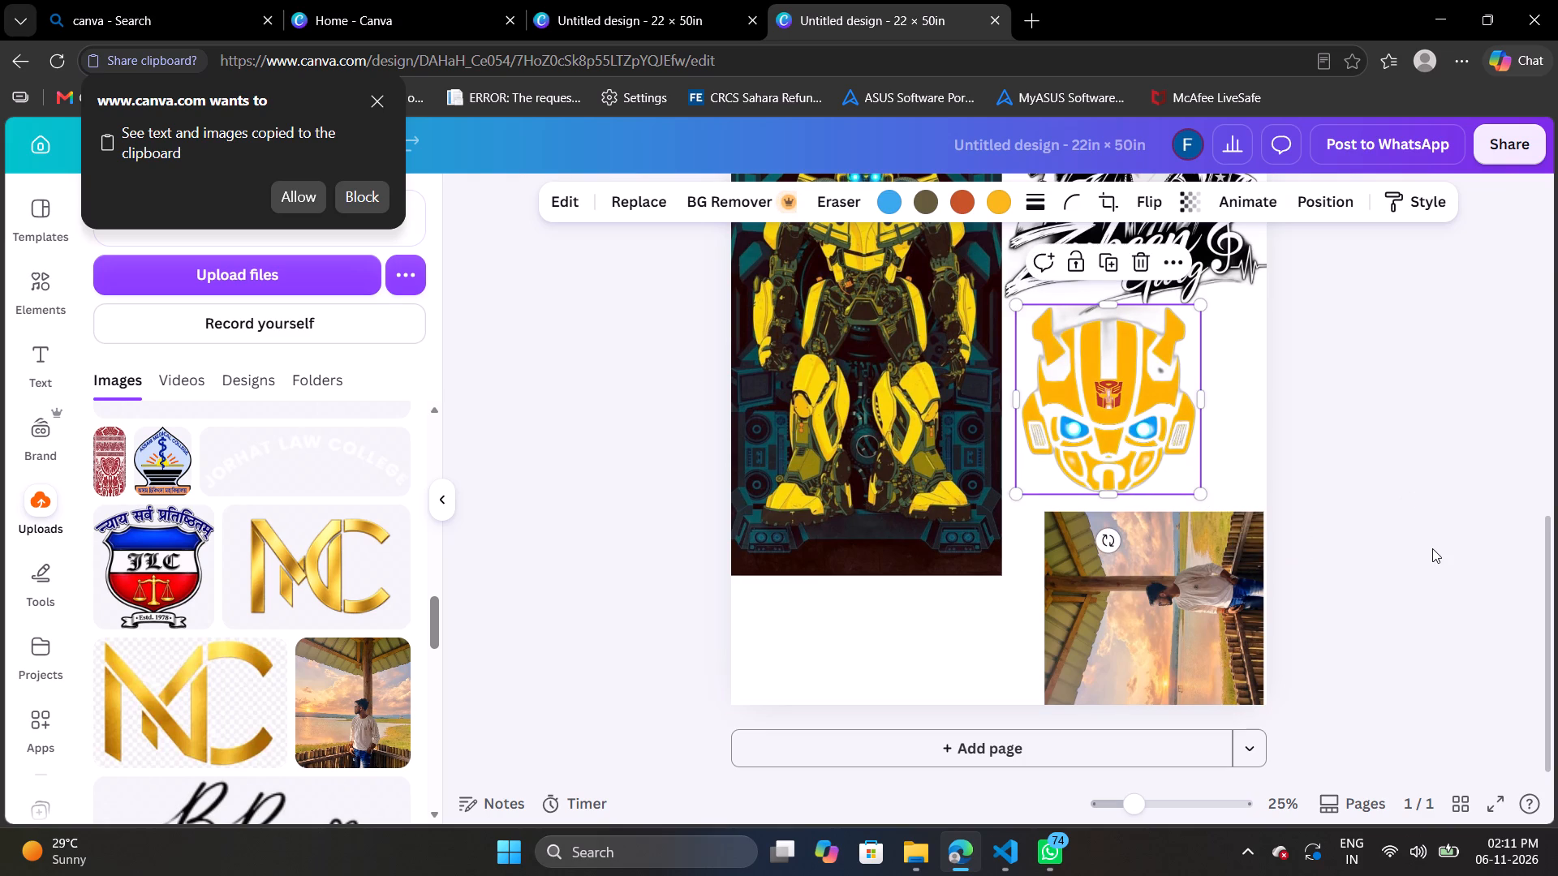
Nudge the Bumblebee mask down until it meets the top edge of the lakeside photo.
key("Down")
key("Down")
key("Down")
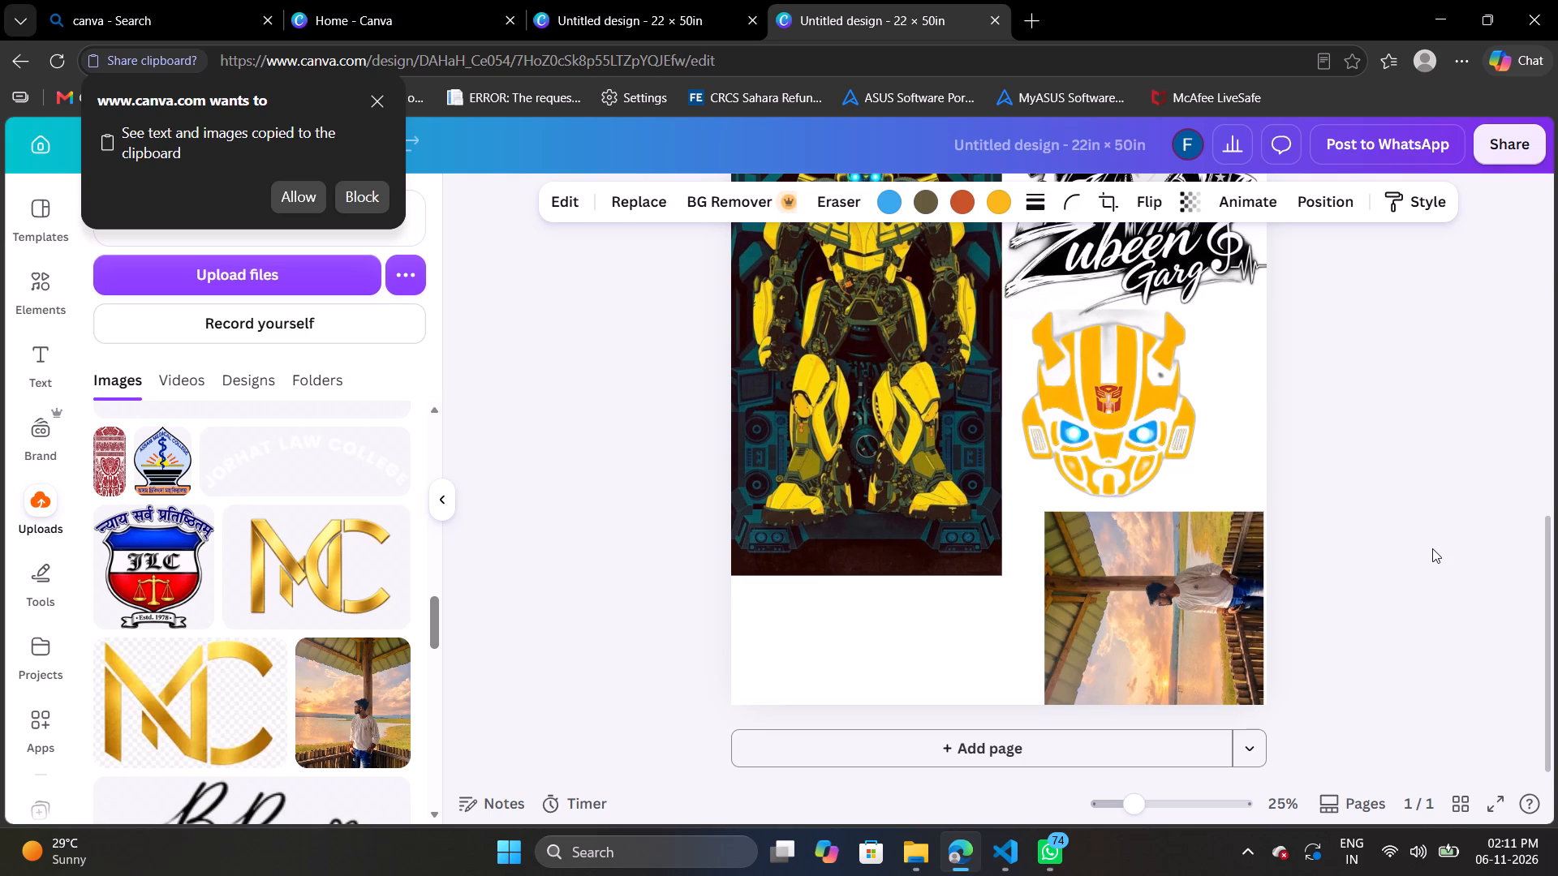
key("Down")
key("Down")
key("Down")
key("Down")
key("Down")
key("Down")
key("Down")
key("Down")
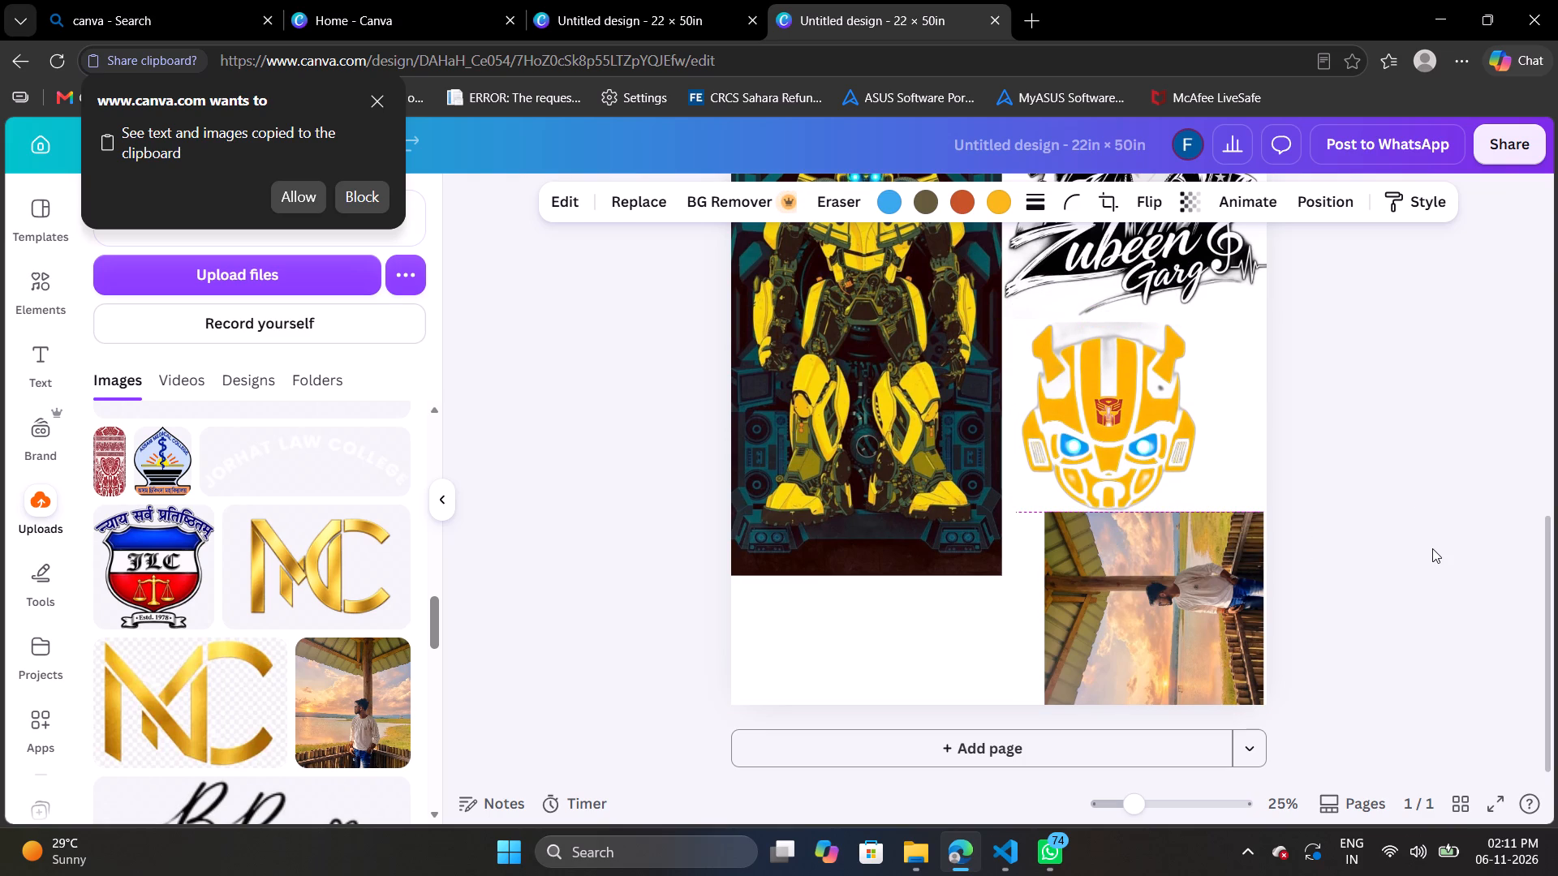
Nudge the Bumblebee mask right until it lines up near the page's right edge, above the lakeside photo.
key("Right")
key("Right")
key("Right")
key("Right")
key("Right")
key("Right")
key("Right")
key("Right")
key("Right")
key("Right")
key("Right")
key("Right")
key("Right")
key("Right")
key("Right")
key("Right")
key("Right")
key("Right")
key("Right")
key("Right")
key("Right")
key("Right")
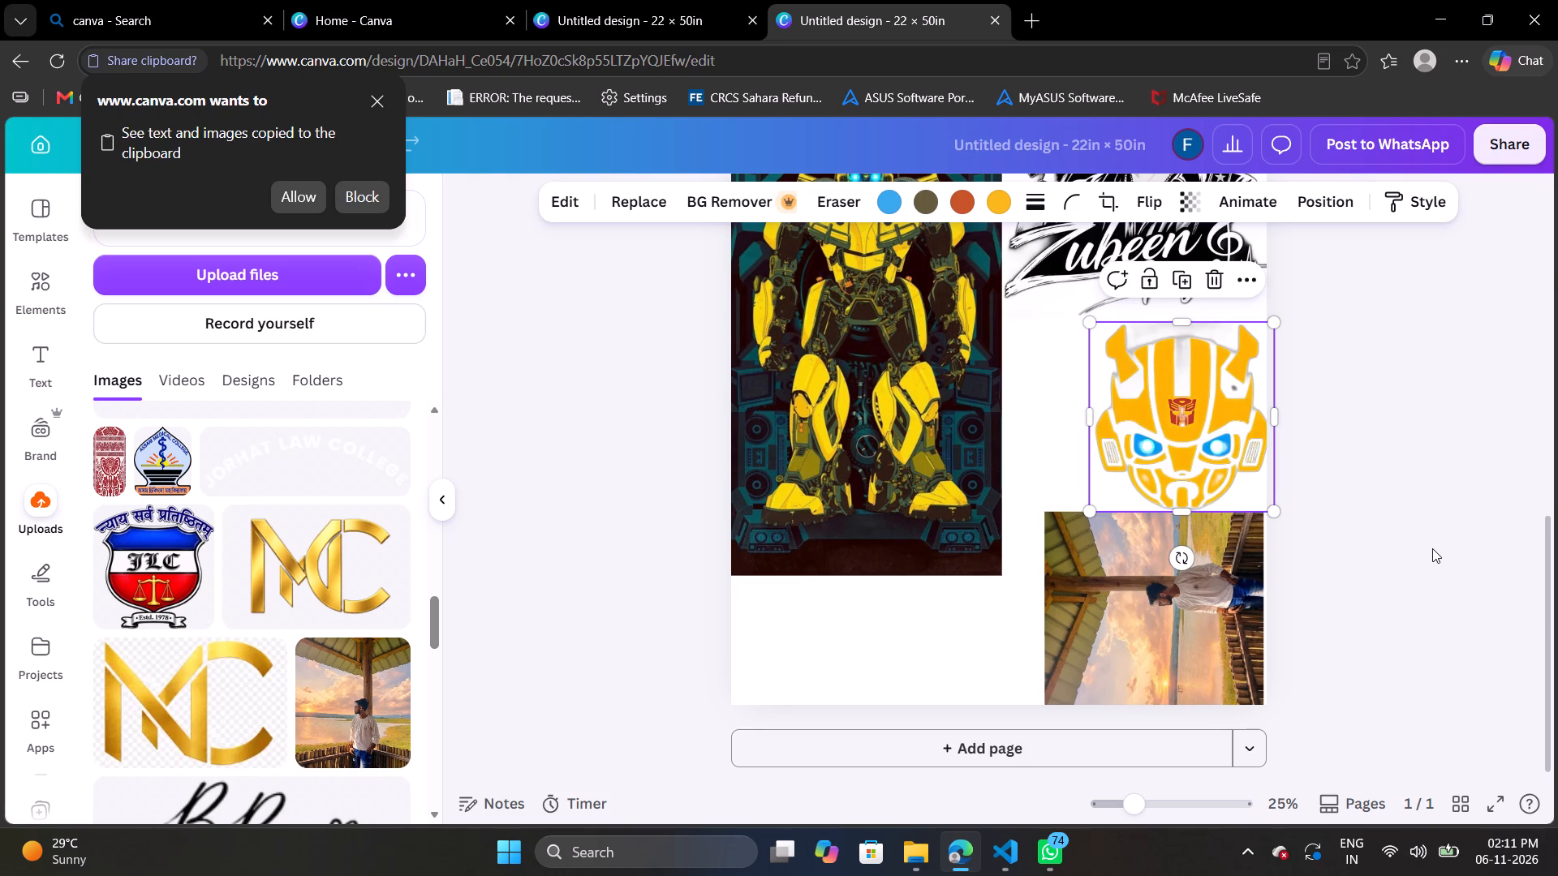
key("Left")
key("Left")
key("Left")
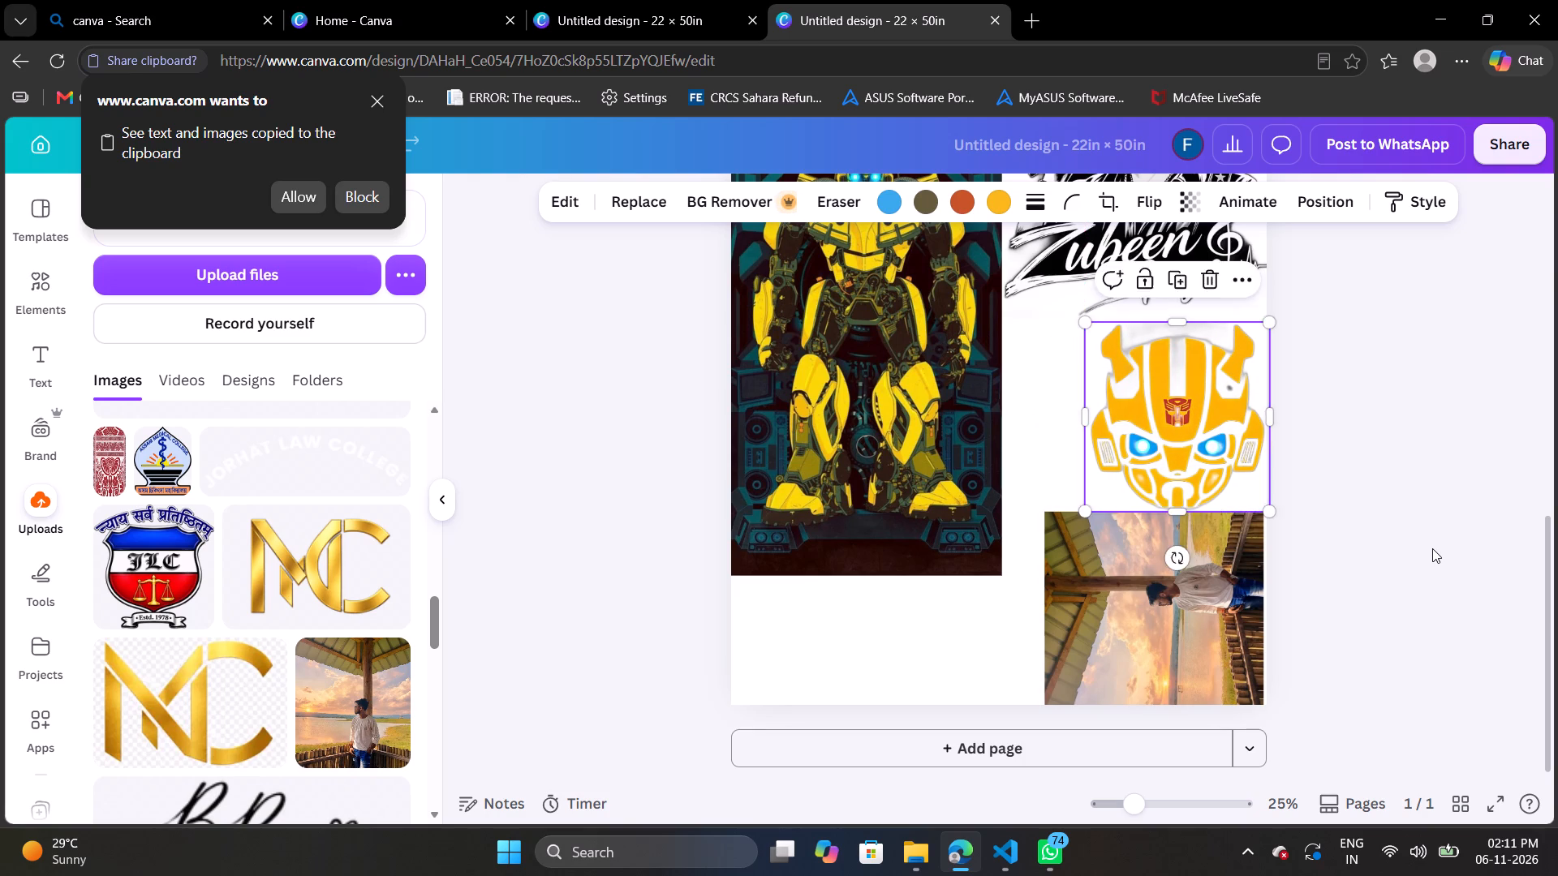
Nudge the Bumblebee mask up slightly to leave a thin gap above the lakeside photo, then deselect it.
key("Up")
key("Up")
key("Up")
key("Up")
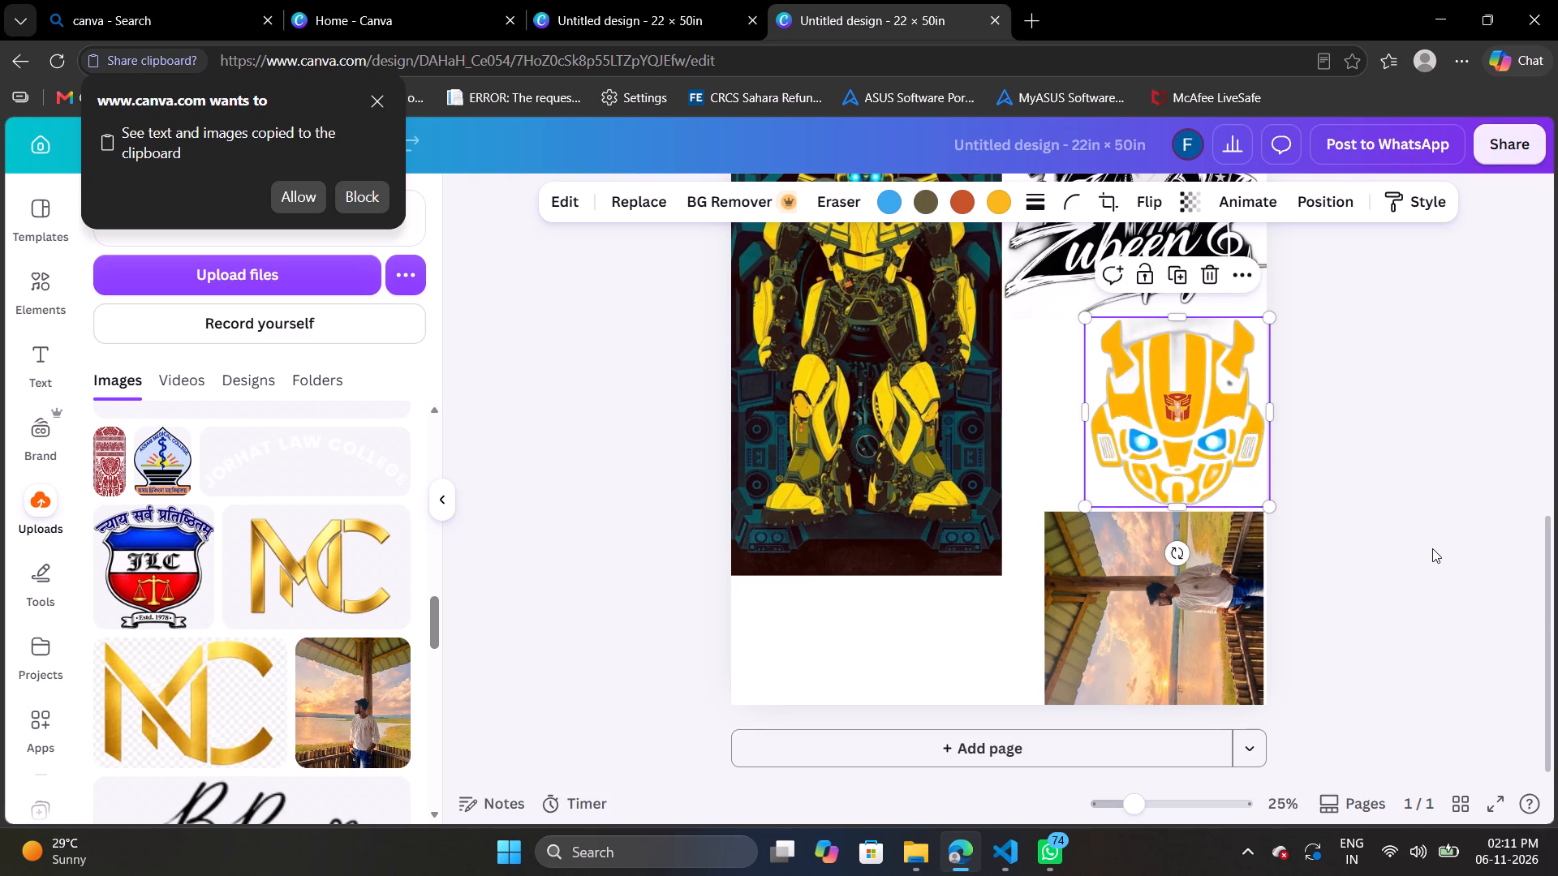
key("Down")
left_click(893, 616)
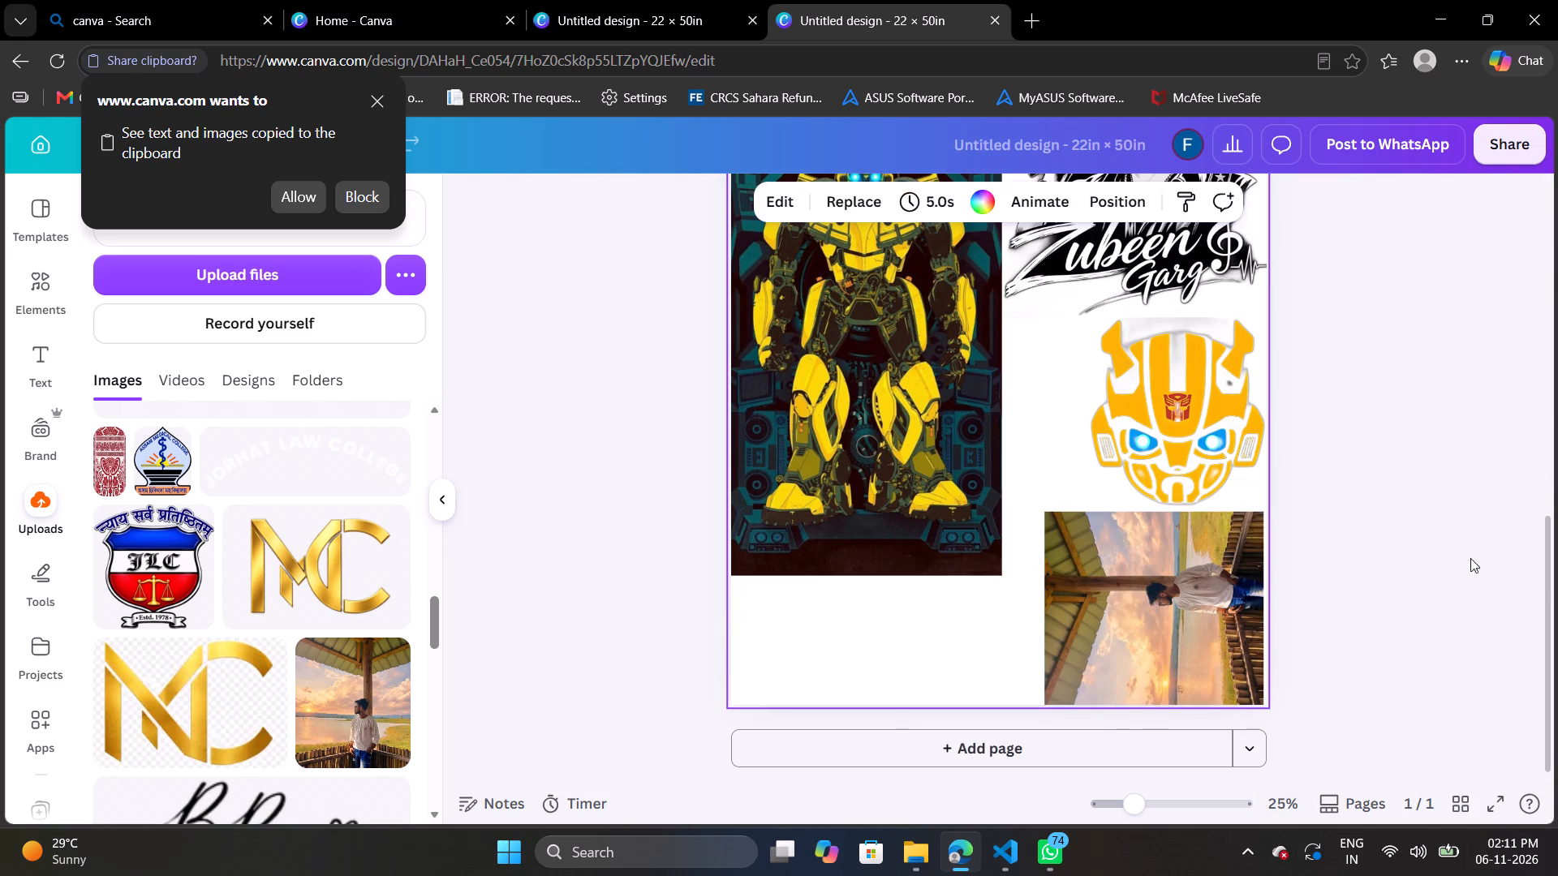
Review the top of the page and browse the uploaded images for the next picture to add.
scroll(1193, 659, "up", 7)
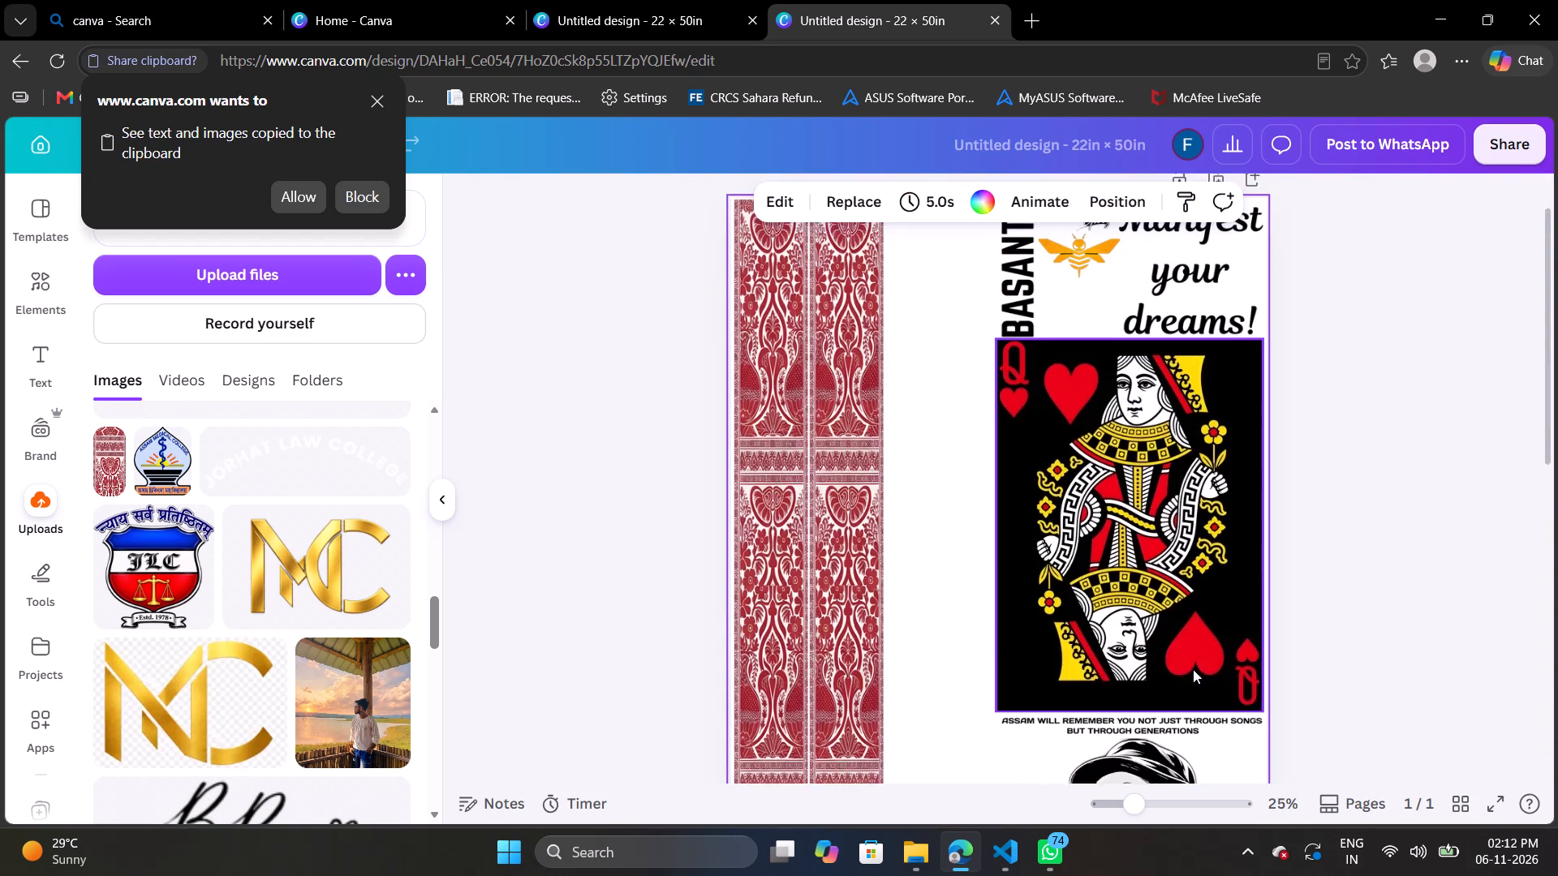
scroll(1193, 669, "up", 2)
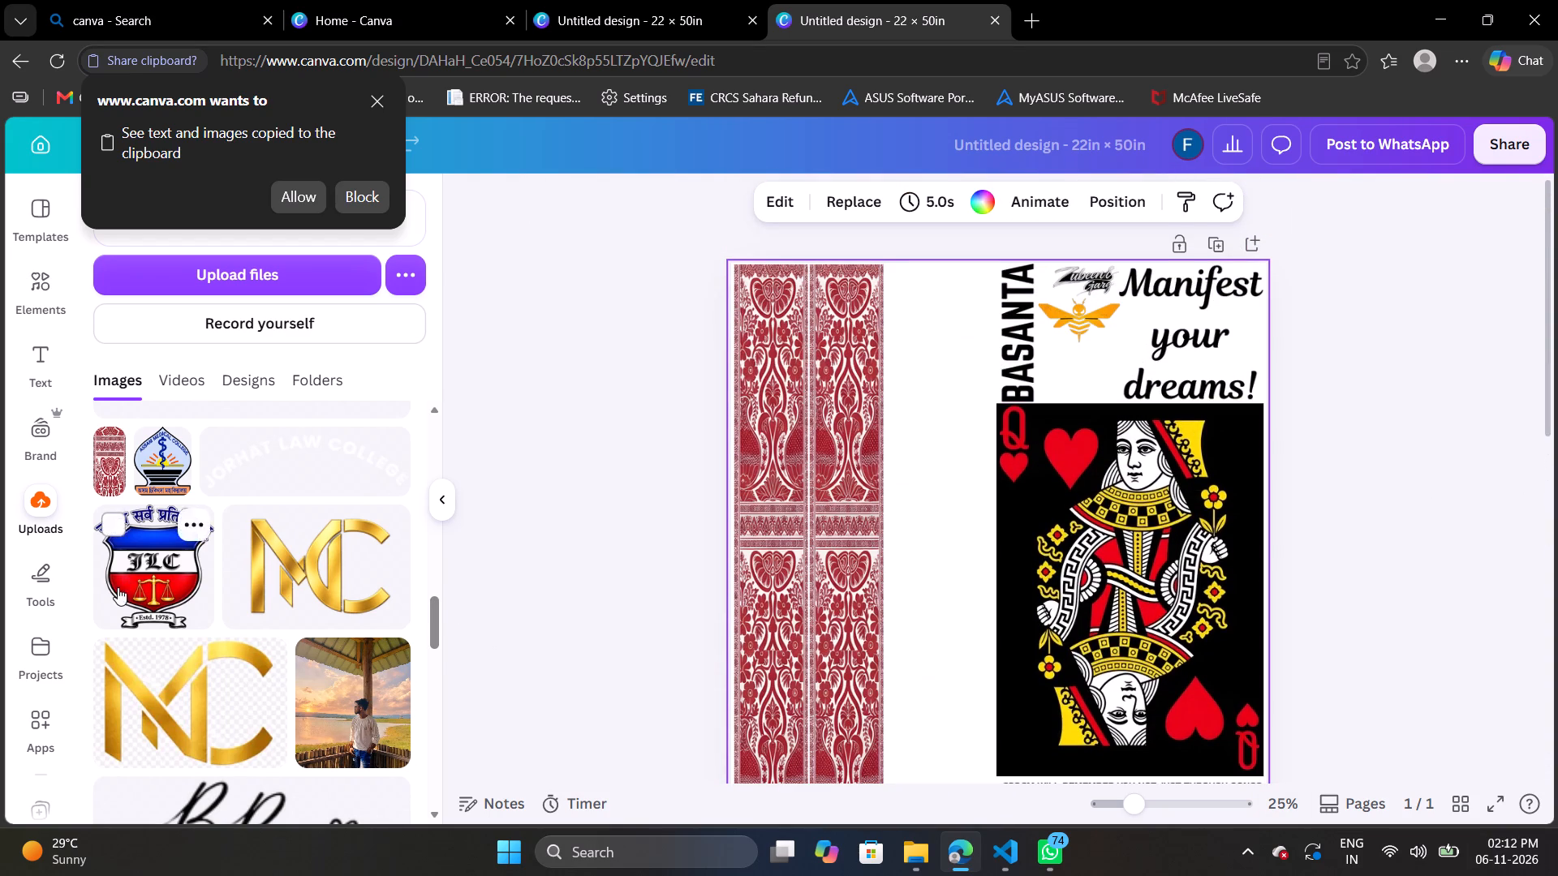
scroll(274, 623, "down", 5)
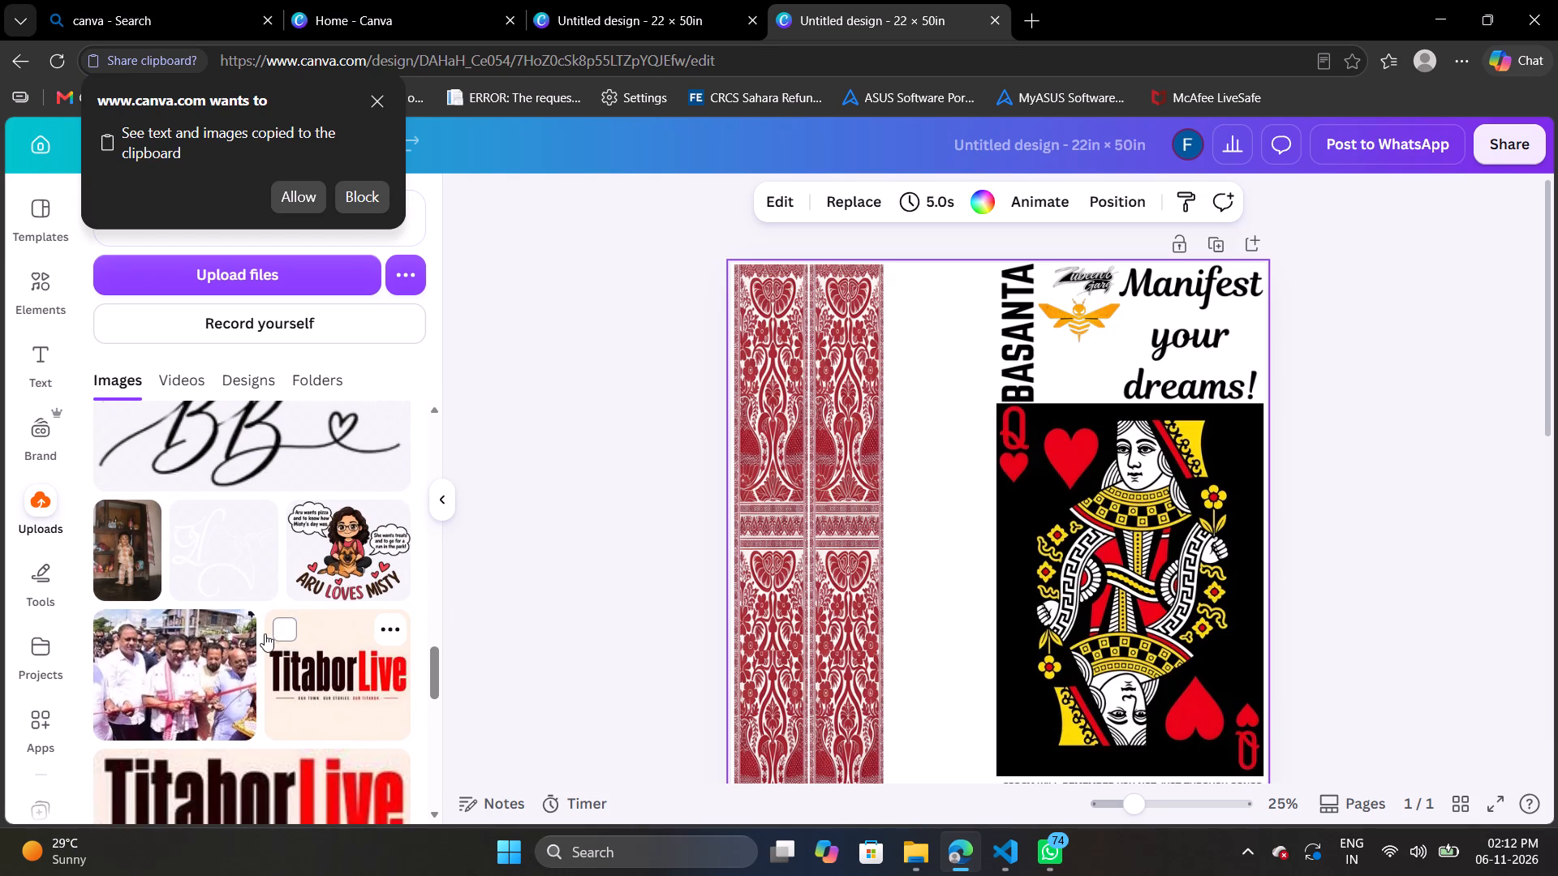
scroll(265, 633, "down", 3)
scroll(265, 633, "up", 4)
scroll(308, 687, "up", 4)
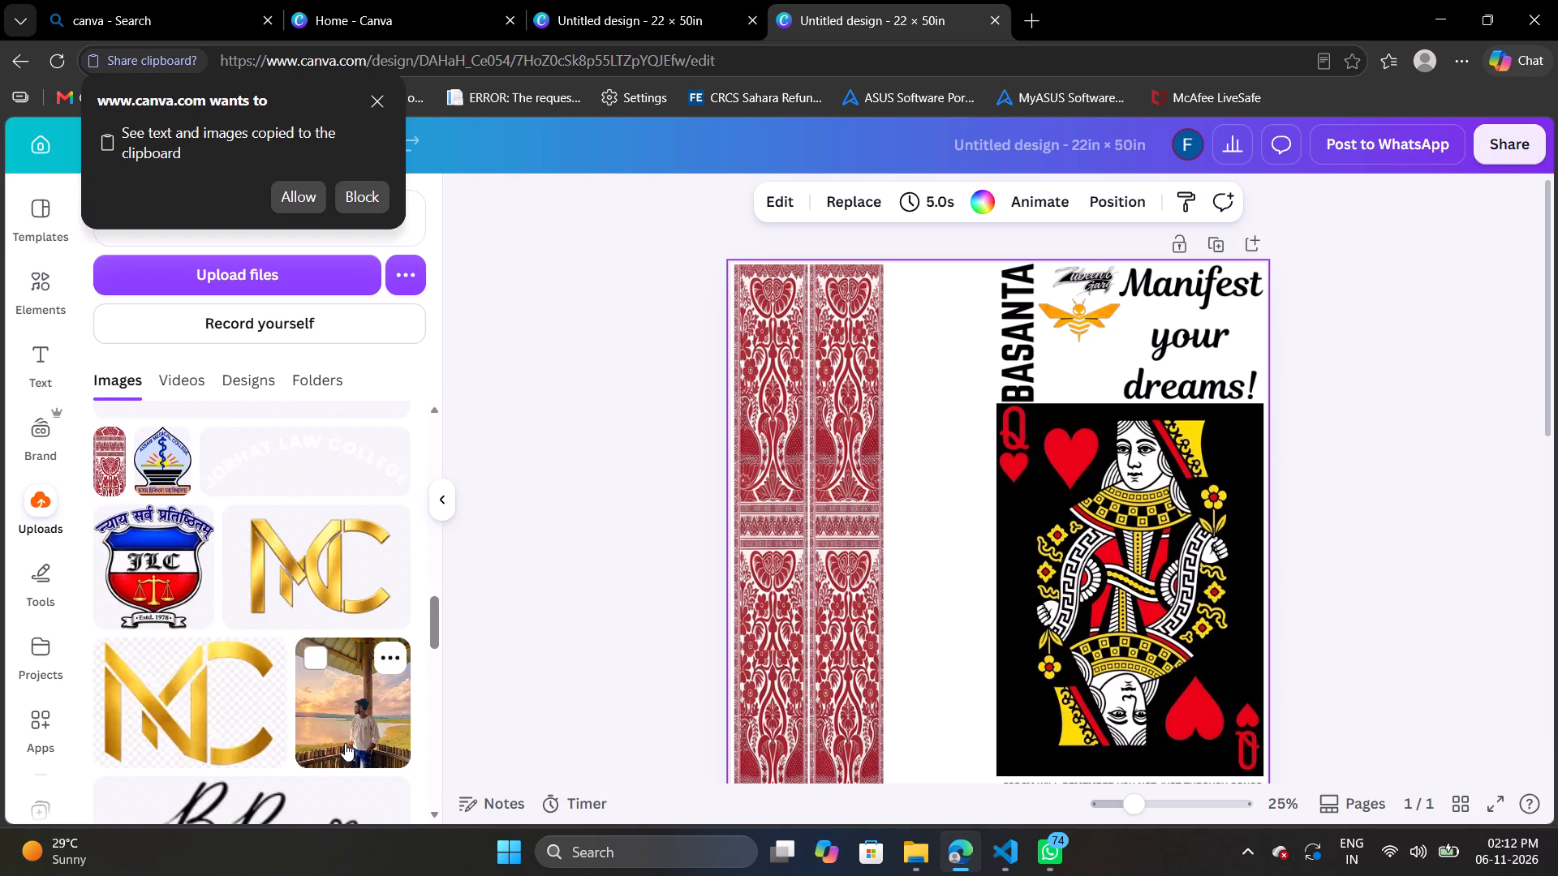
scroll(345, 743, "up", 12)
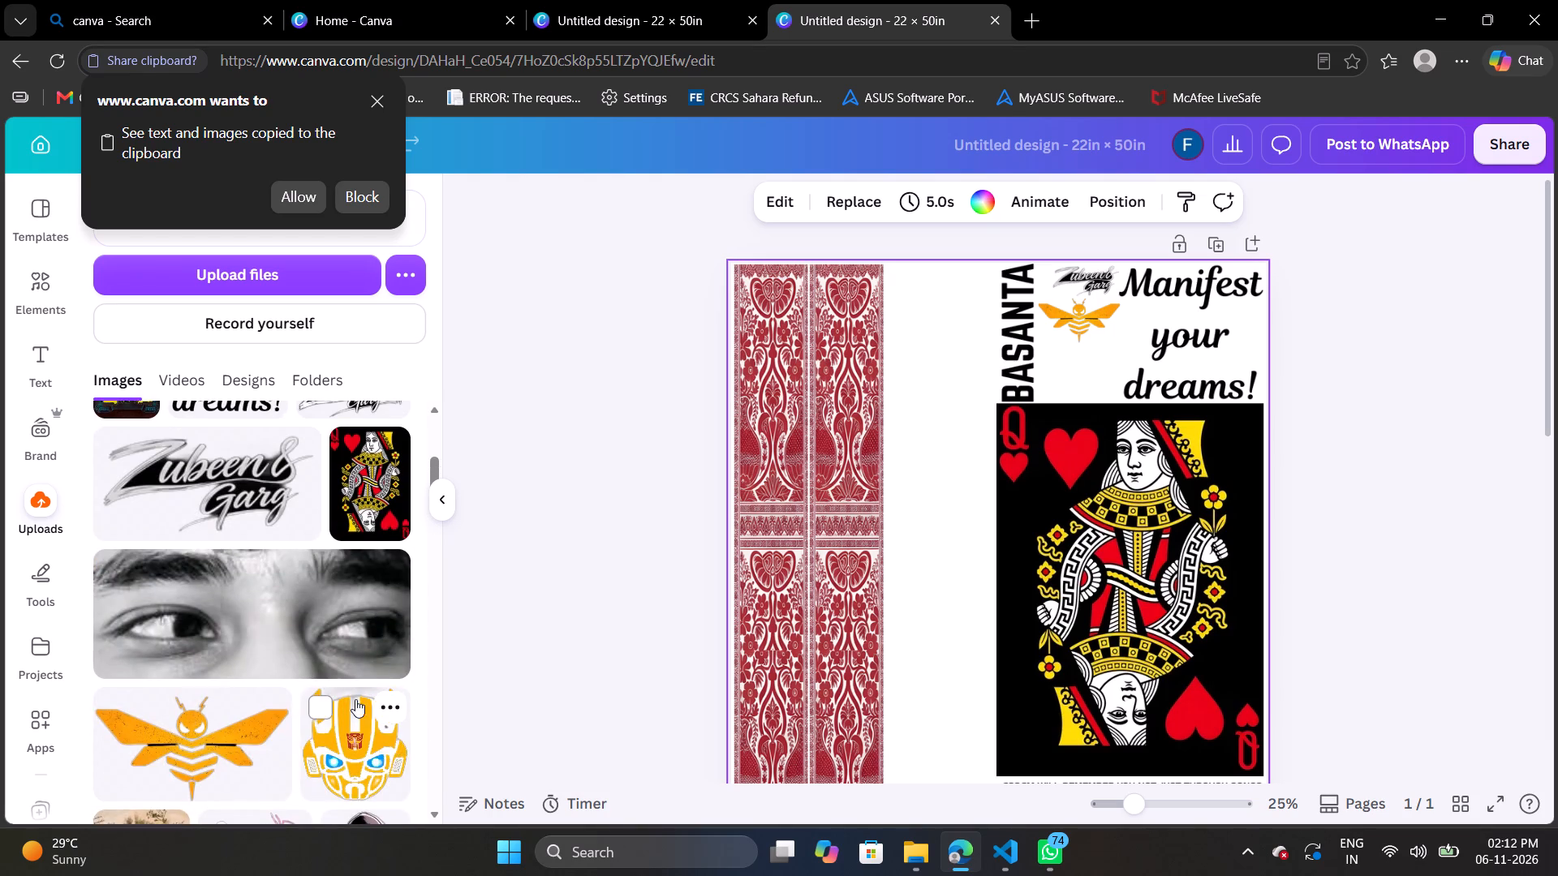
scroll(355, 699, "up", 5)
scroll(381, 745, "down", 1)
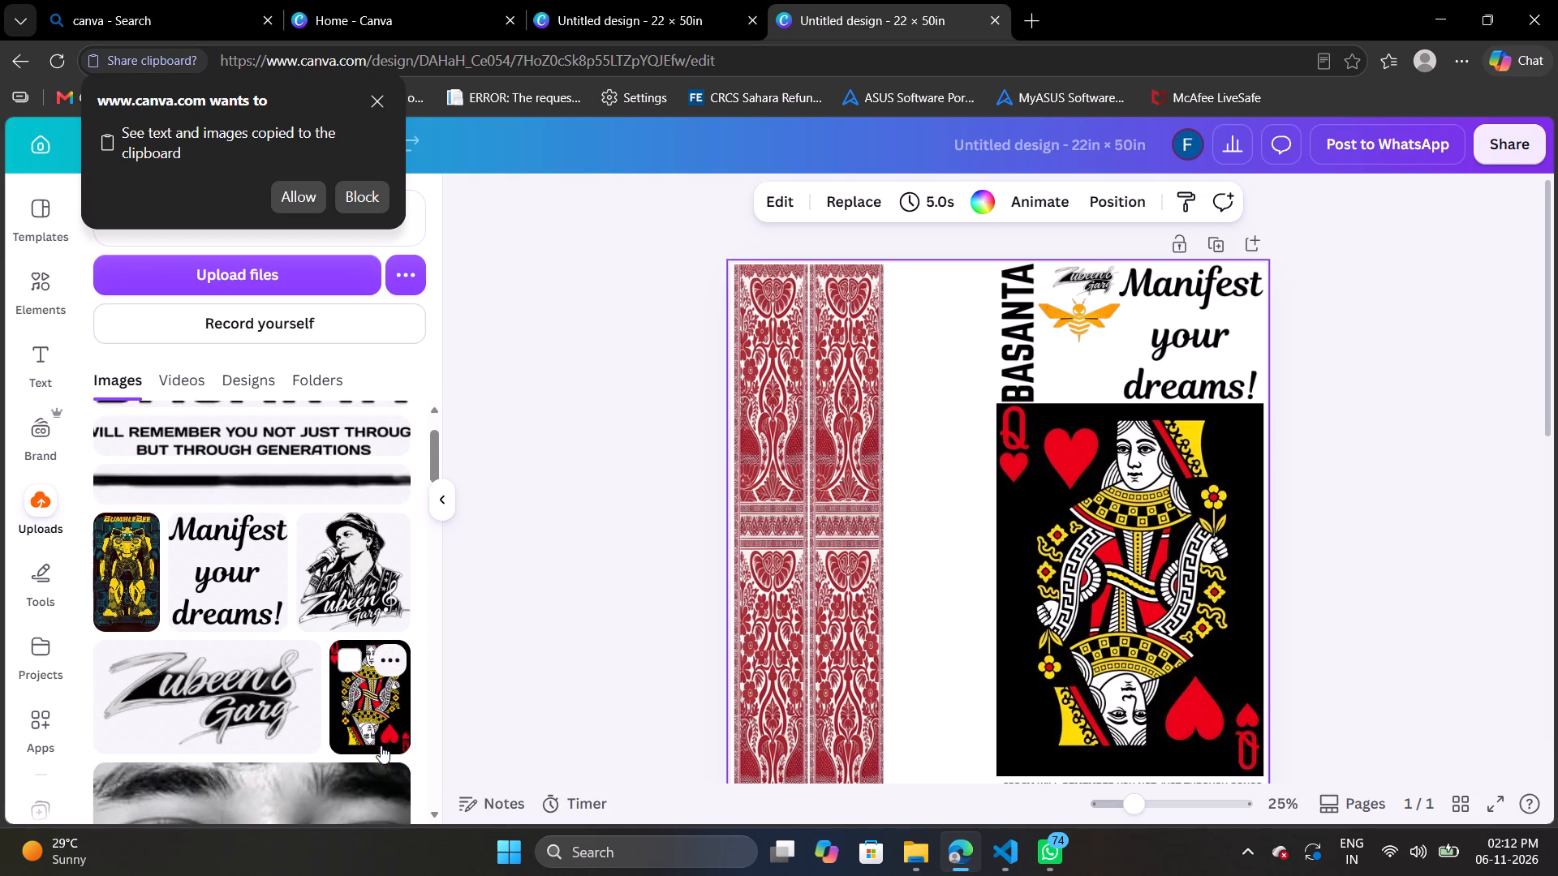
scroll(381, 745, "down", 1)
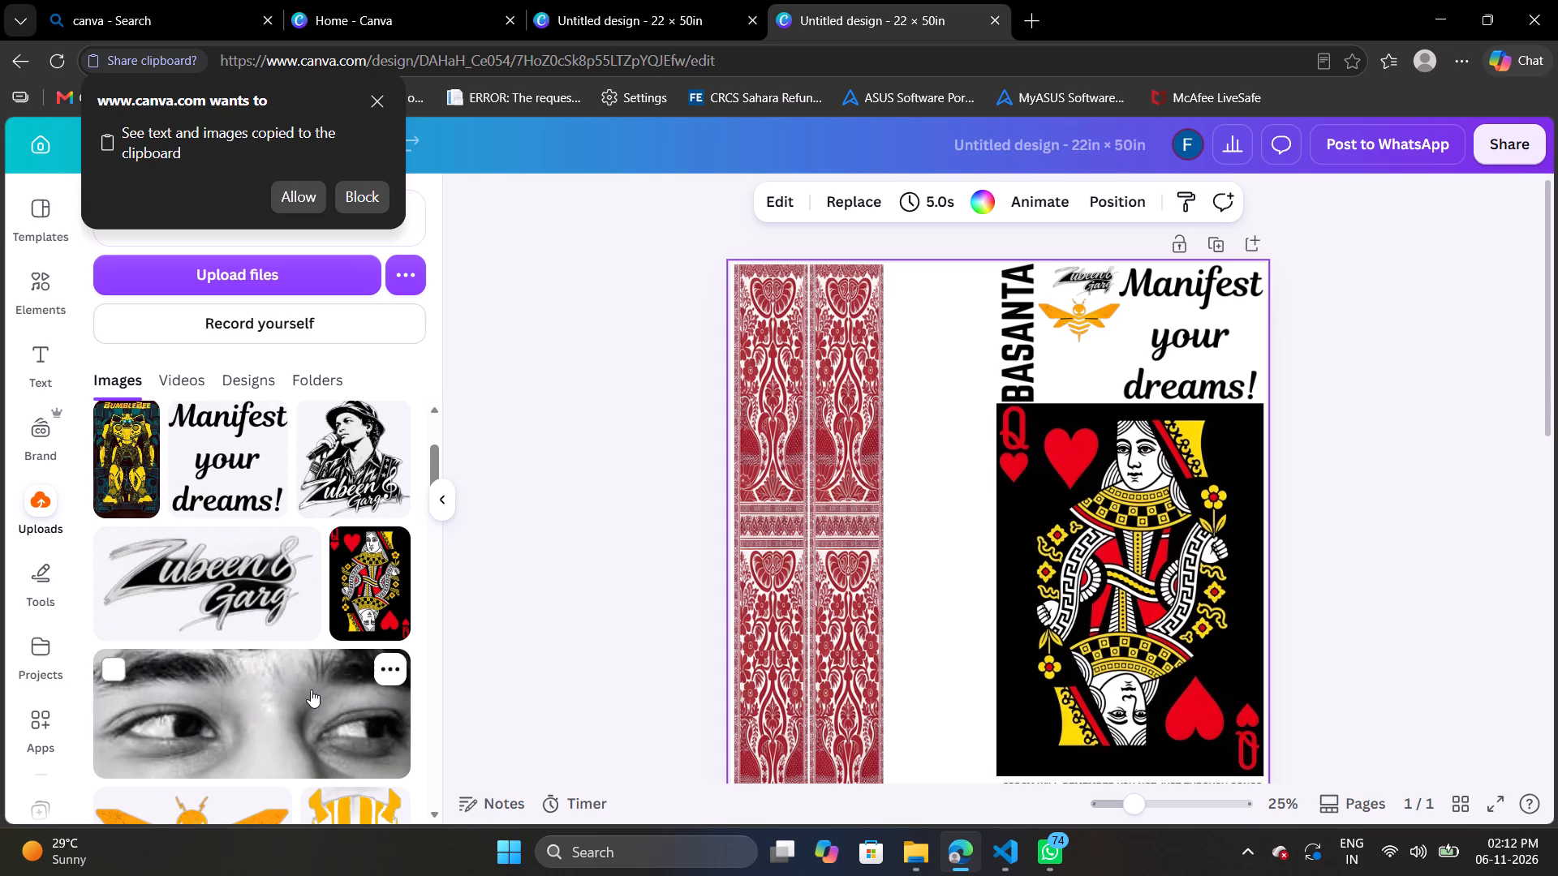
scroll(324, 719, "down", 1)
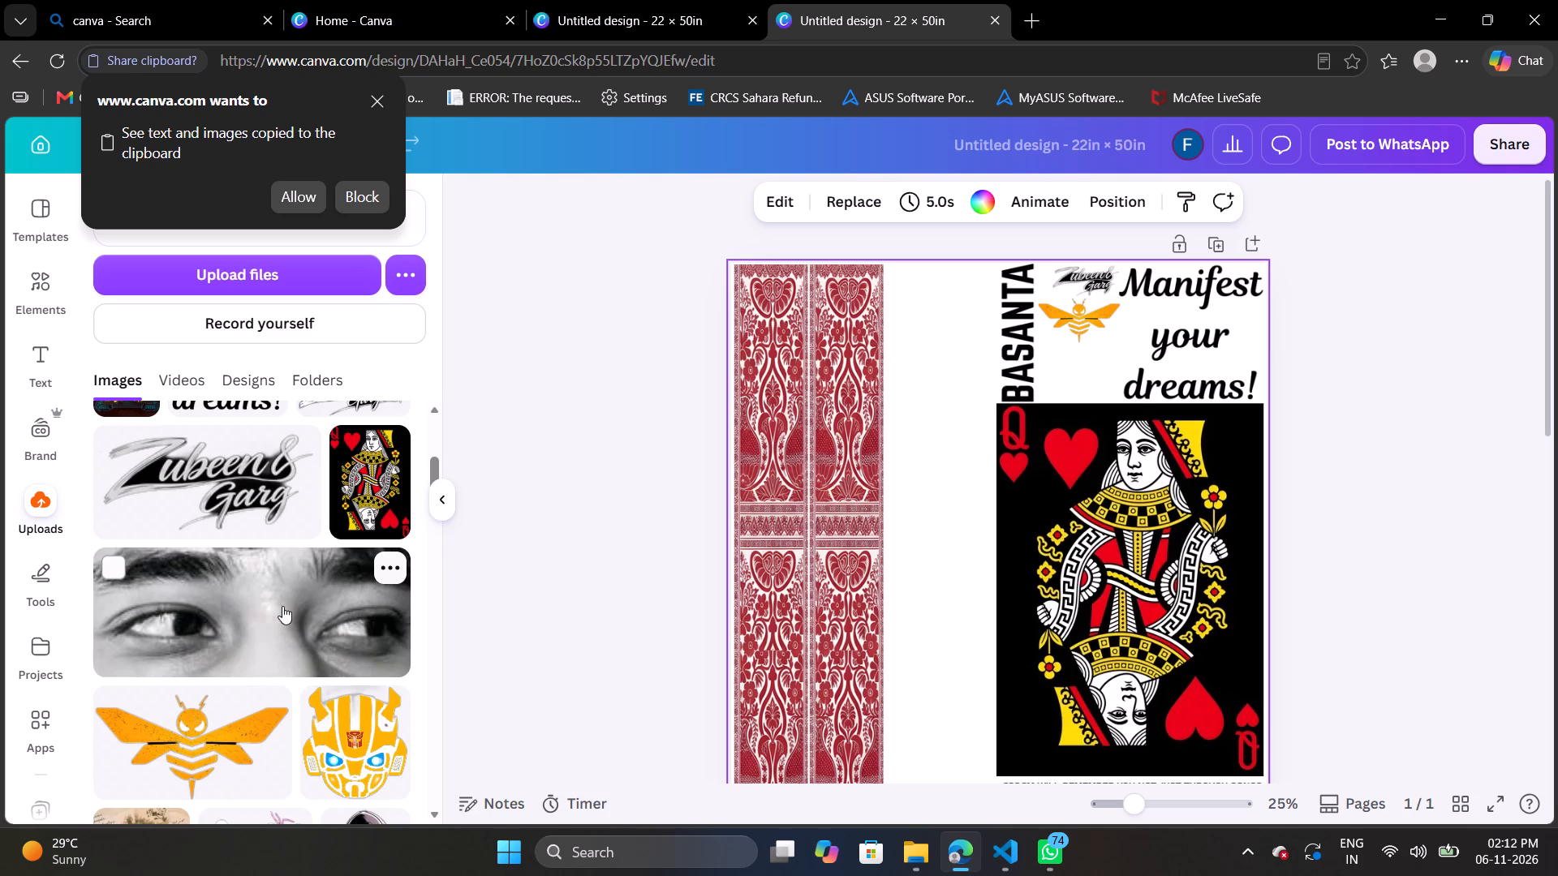
scroll(282, 606, "up", 1)
scroll(313, 710, "down", 1)
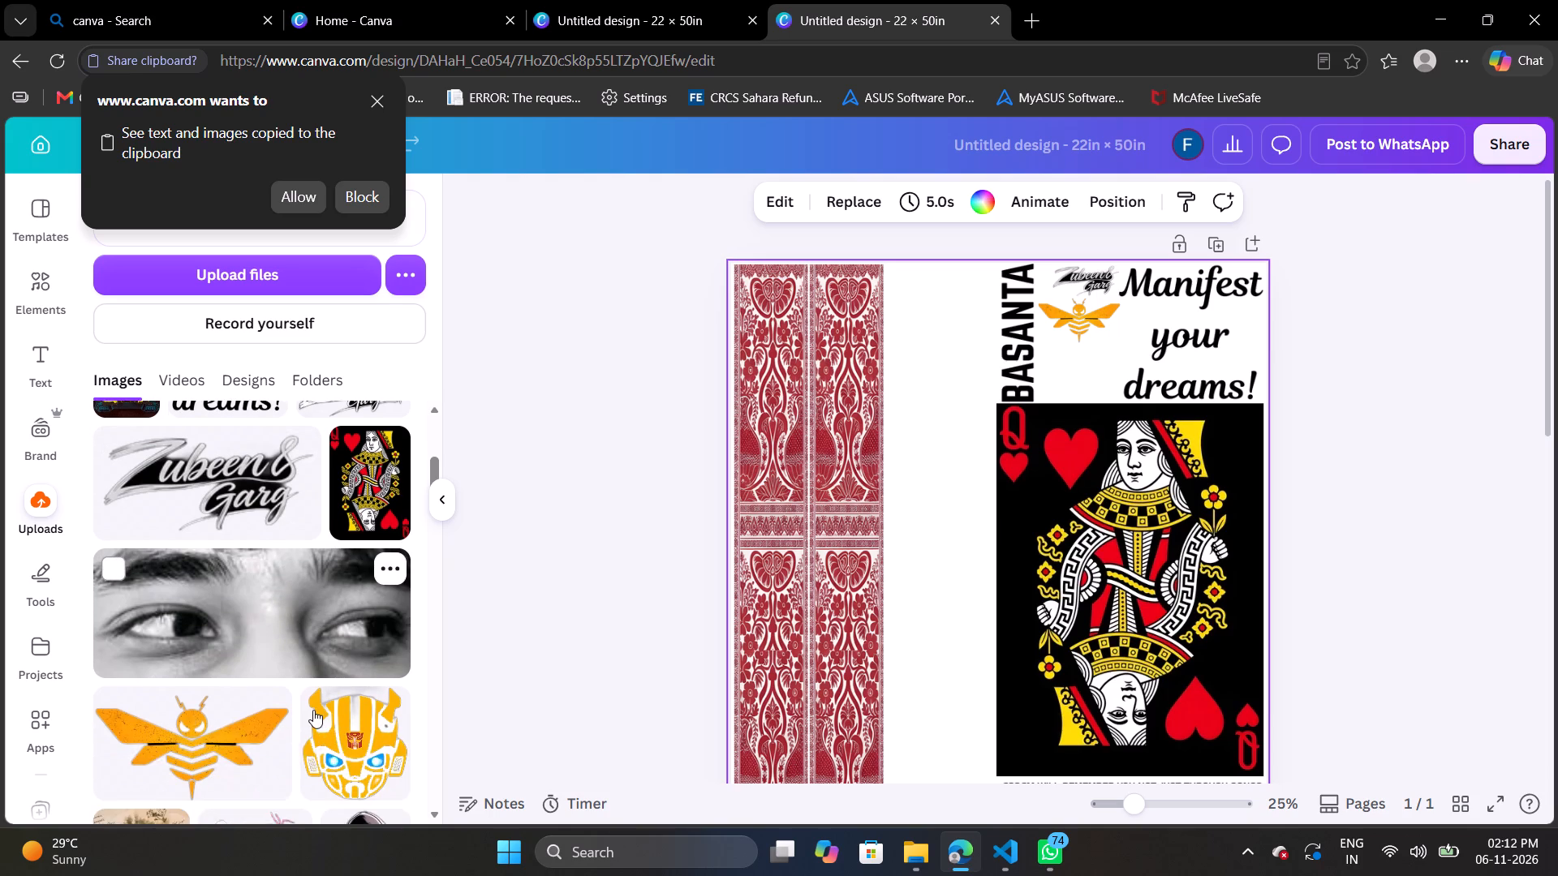
scroll(313, 710, "down", 2)
scroll(313, 710, "up", 3)
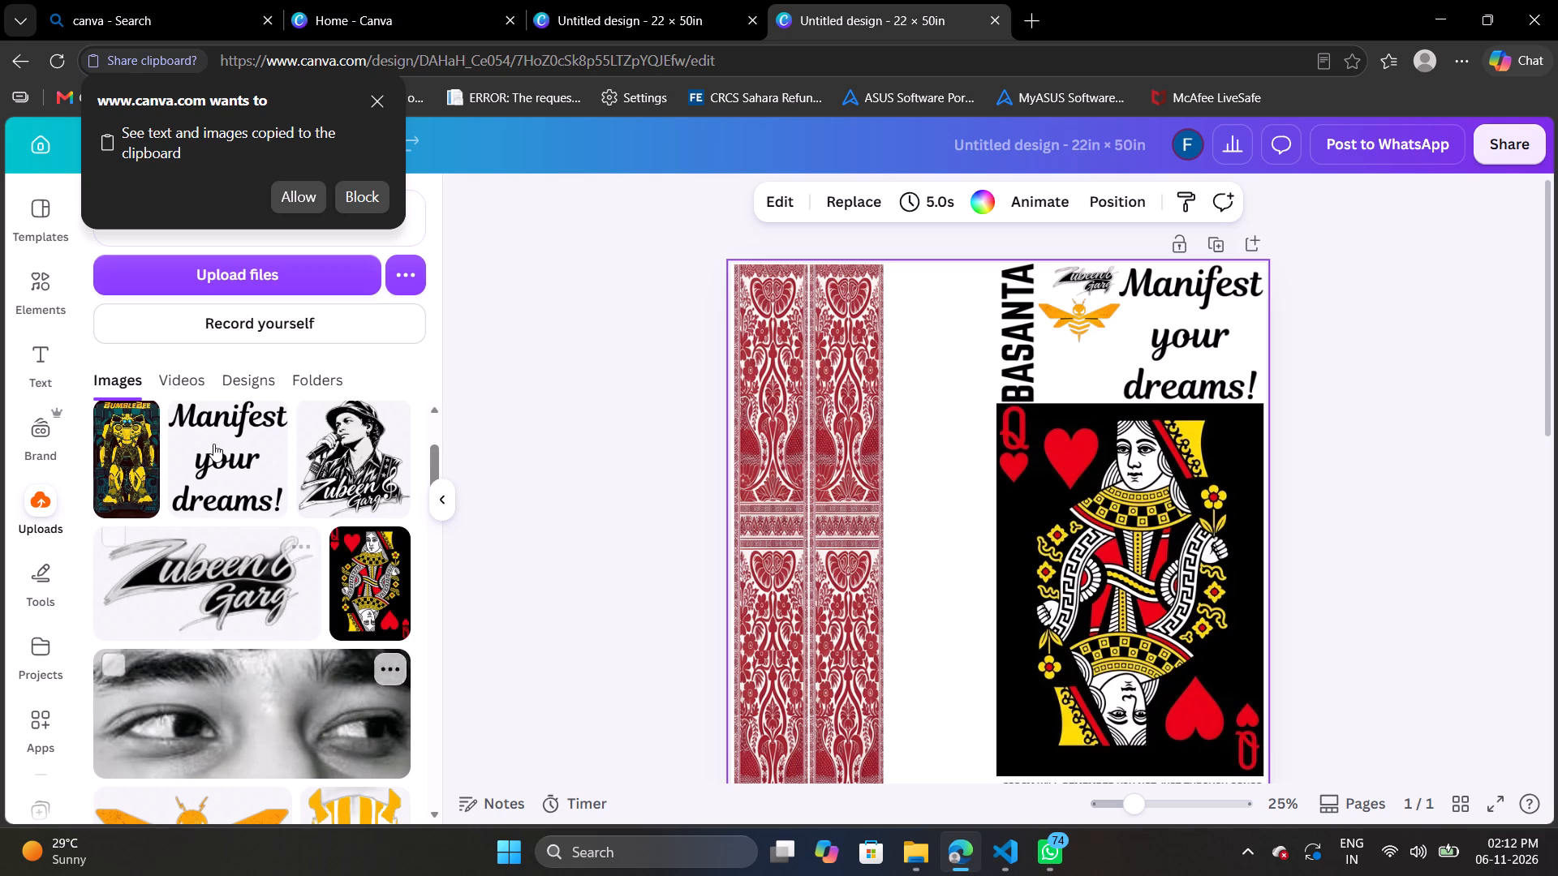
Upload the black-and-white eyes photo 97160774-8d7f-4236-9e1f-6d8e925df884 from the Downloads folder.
left_click(214, 267)
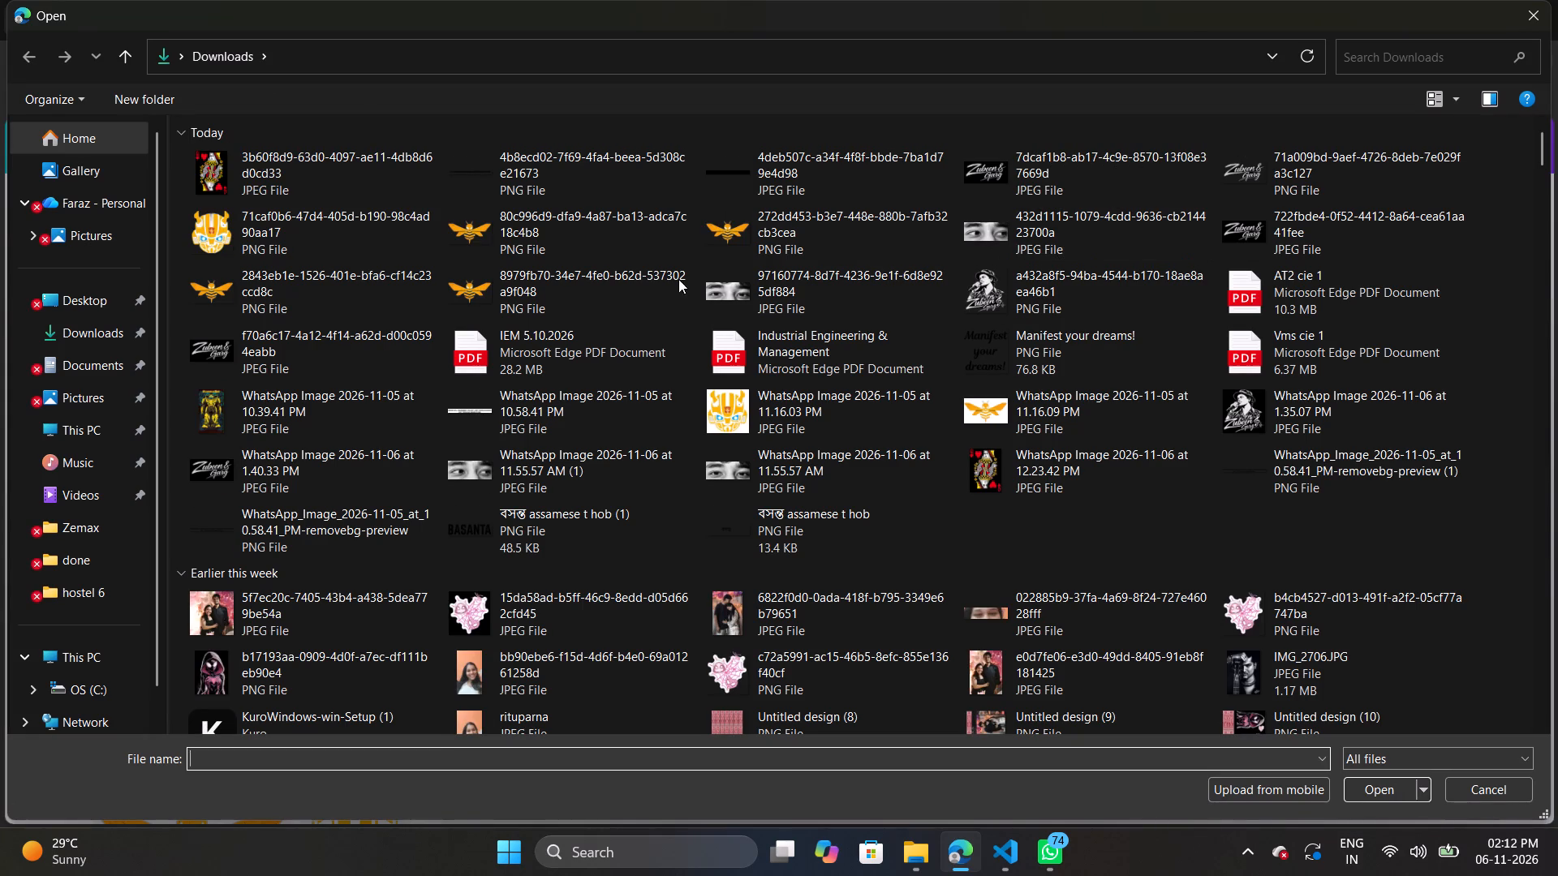
left_click(791, 281)
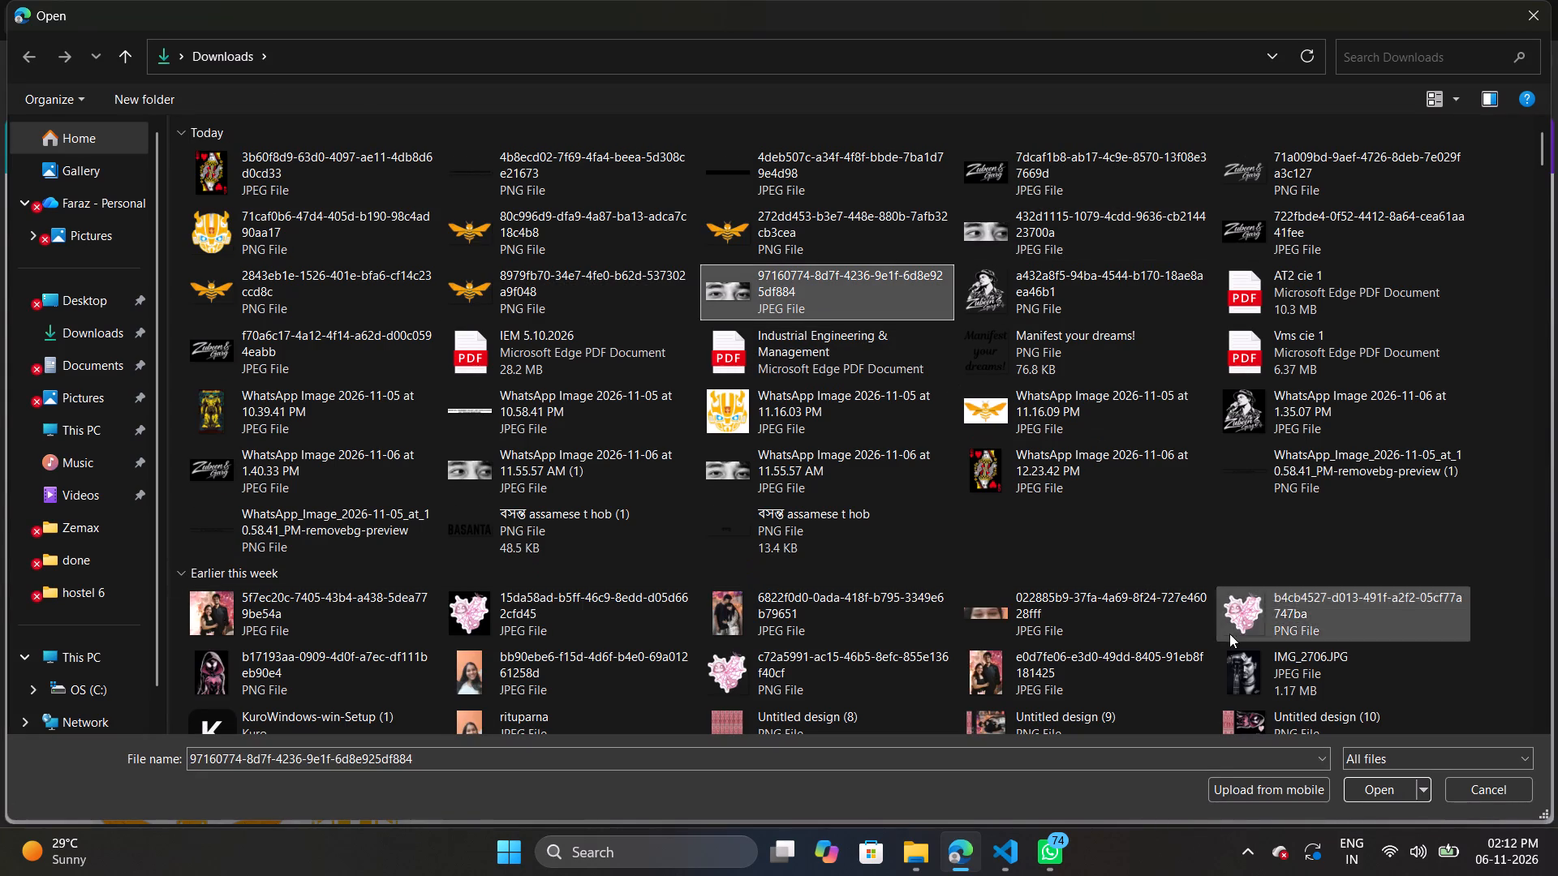
left_click(1384, 792)
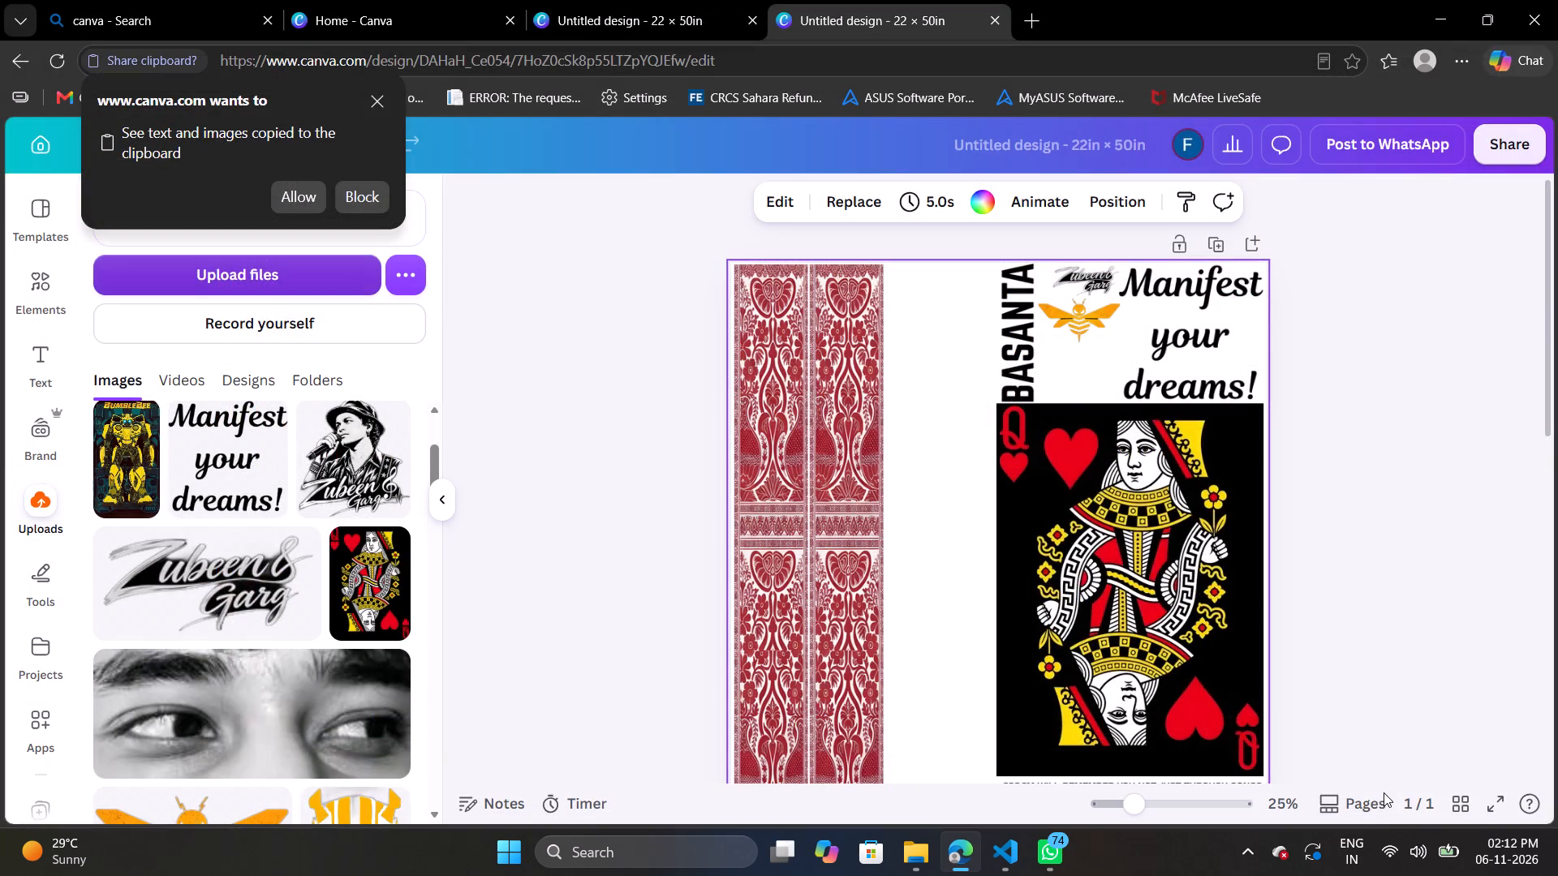
scroll(394, 651, "down", 3)
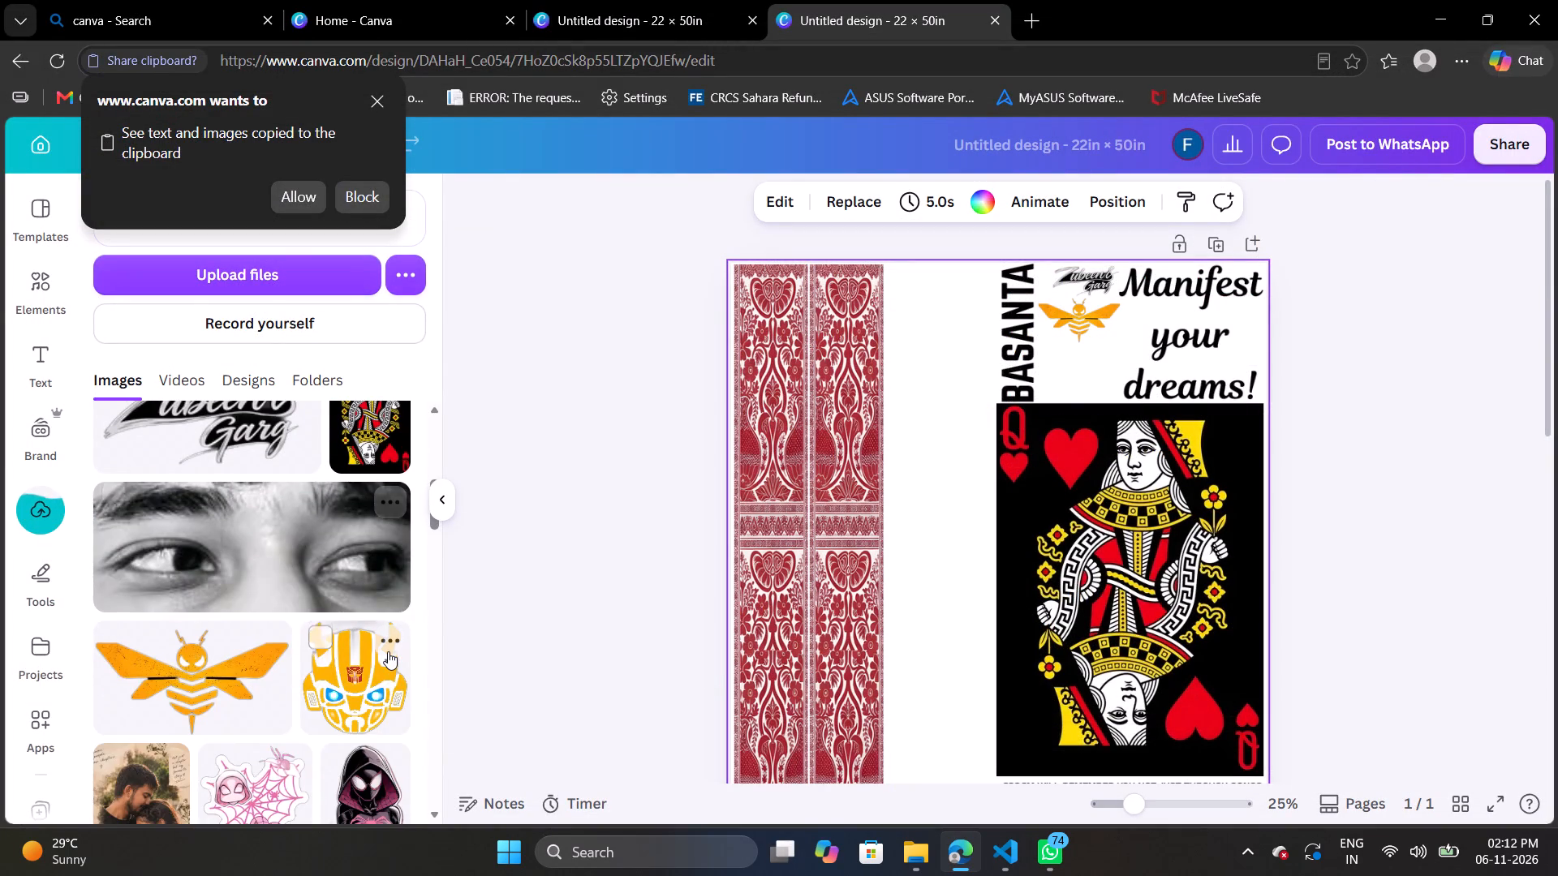
scroll(388, 651, "up", 7)
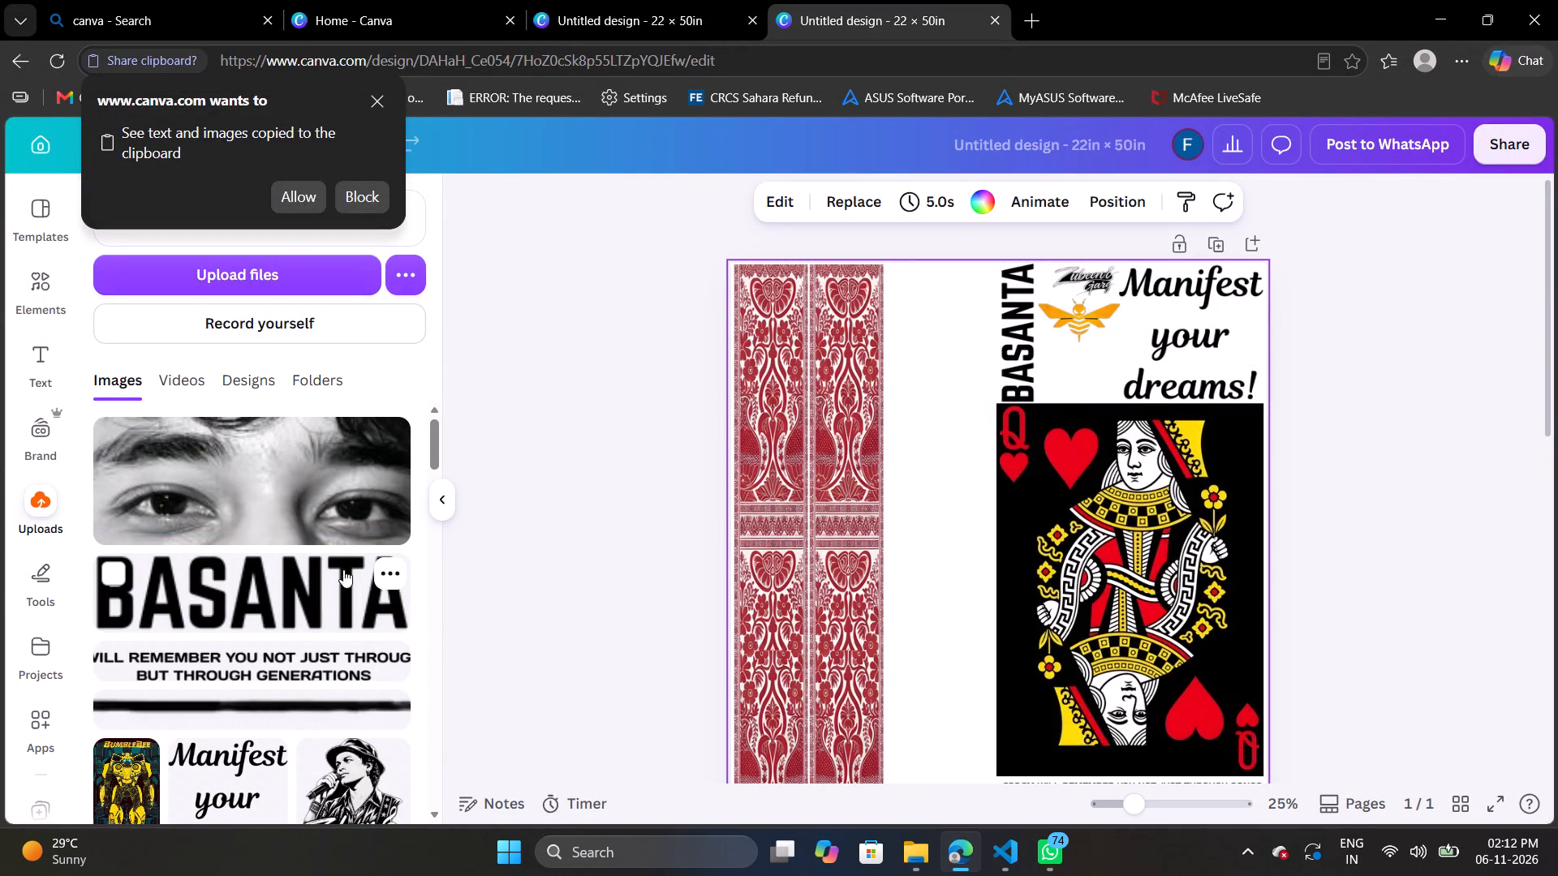
Add the newly uploaded black-and-white eyes photo to the page.
left_click(356, 465)
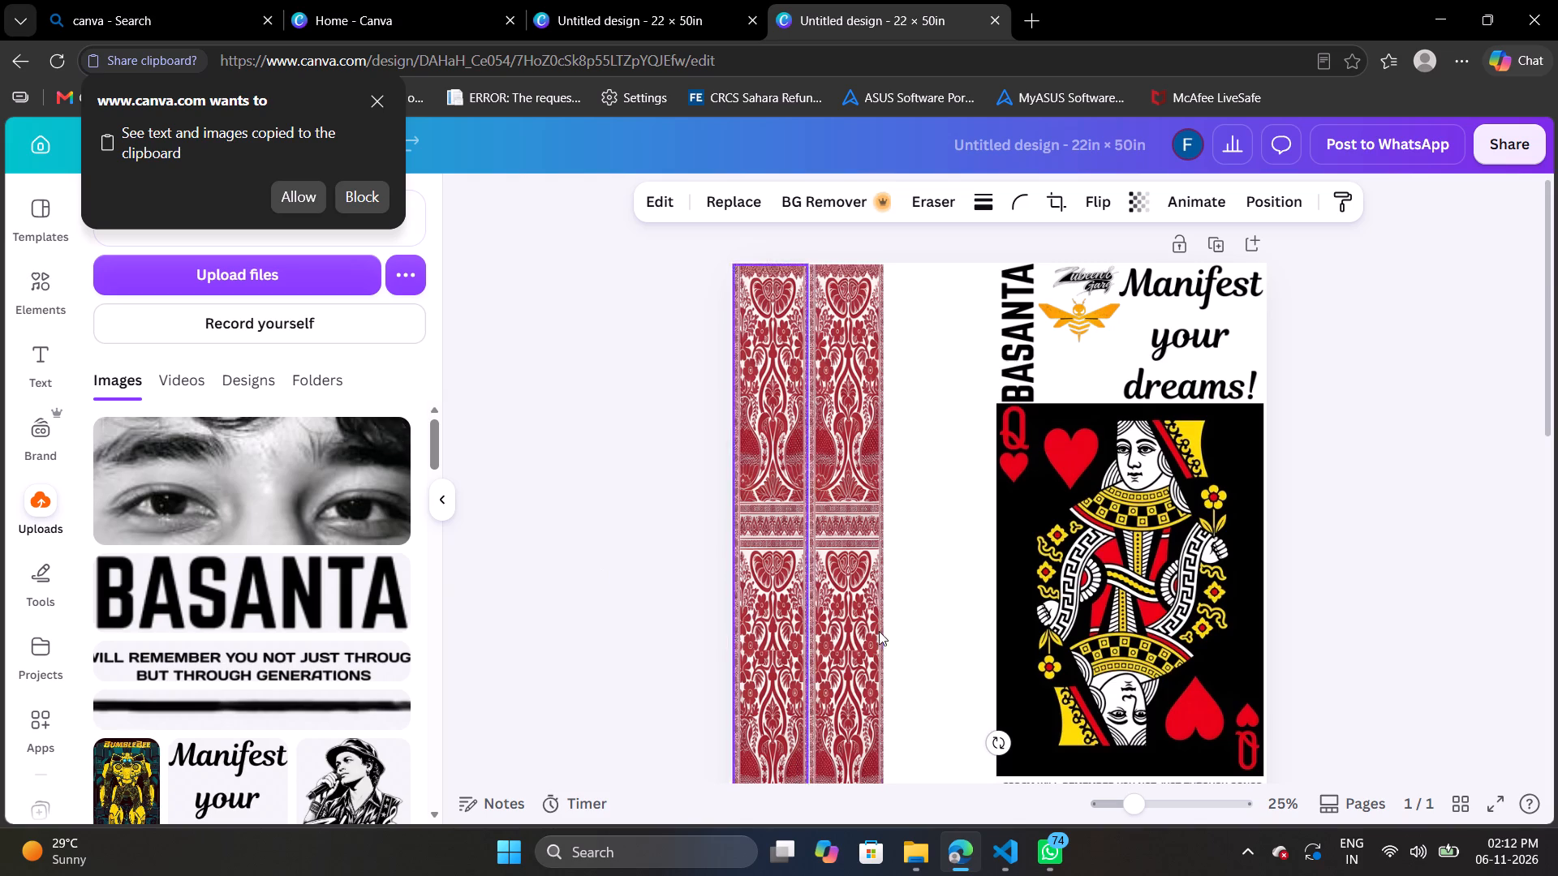
left_click_drag(327, 512, 904, 553)
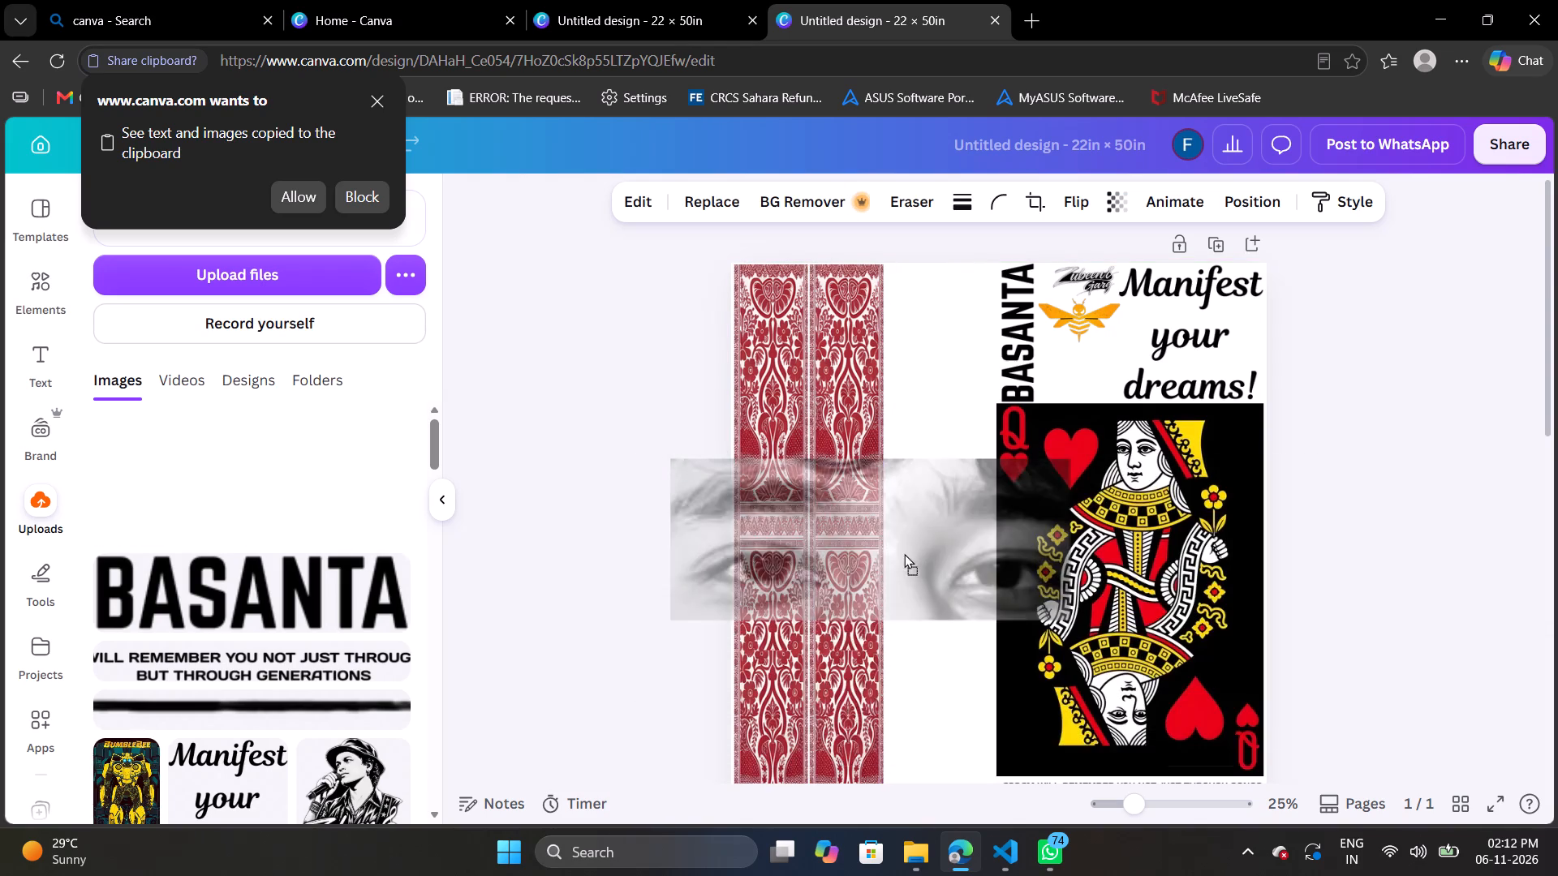
left_click_drag(904, 553, 284, 452)
left_click(290, 482)
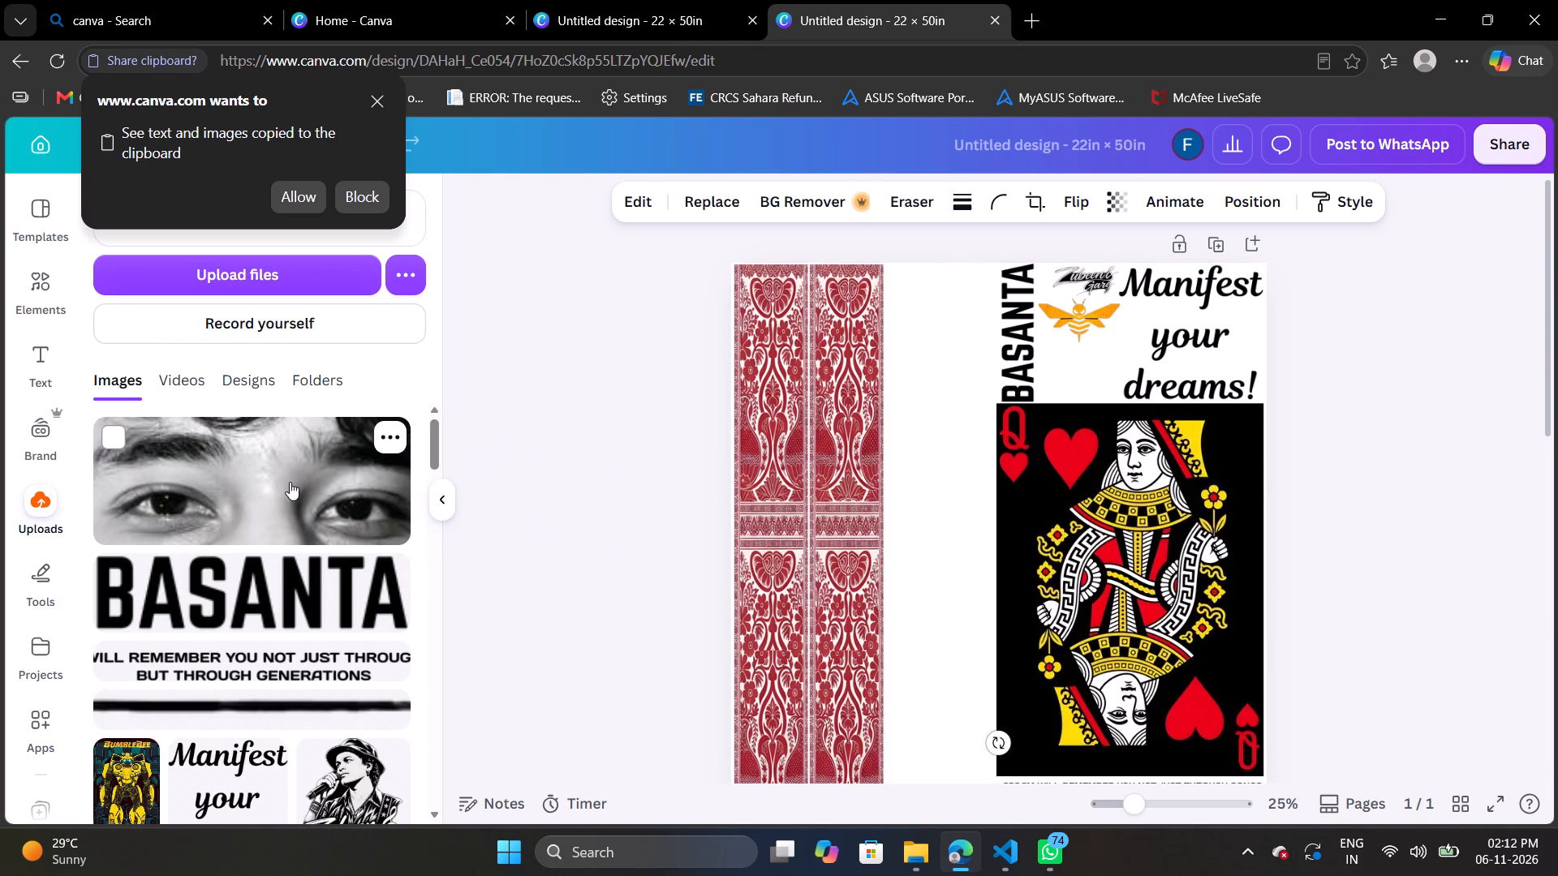
scroll(1058, 613, "down", 5)
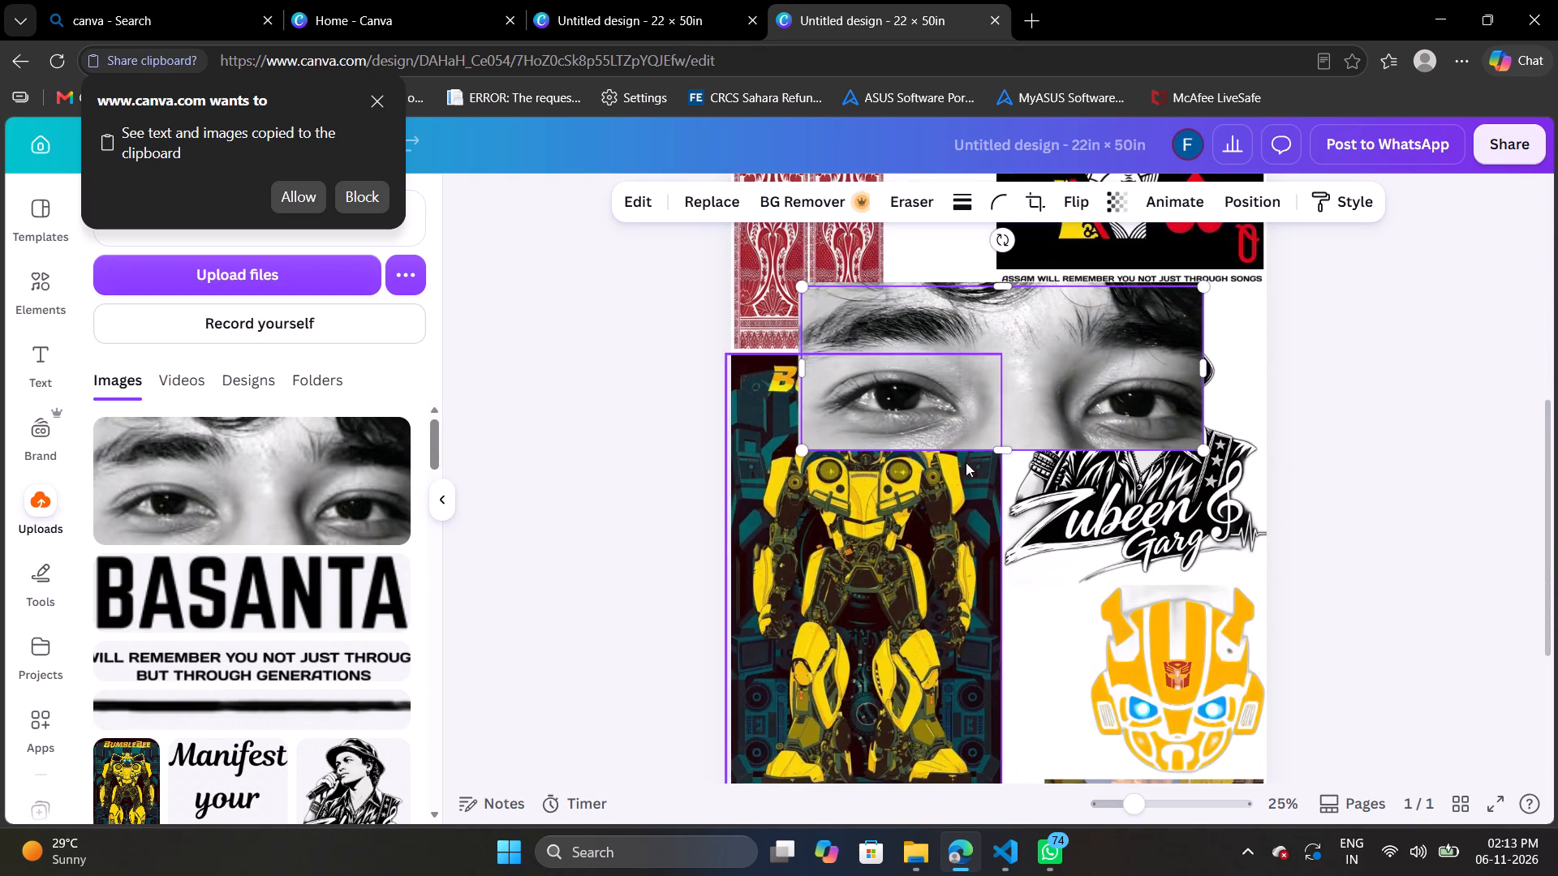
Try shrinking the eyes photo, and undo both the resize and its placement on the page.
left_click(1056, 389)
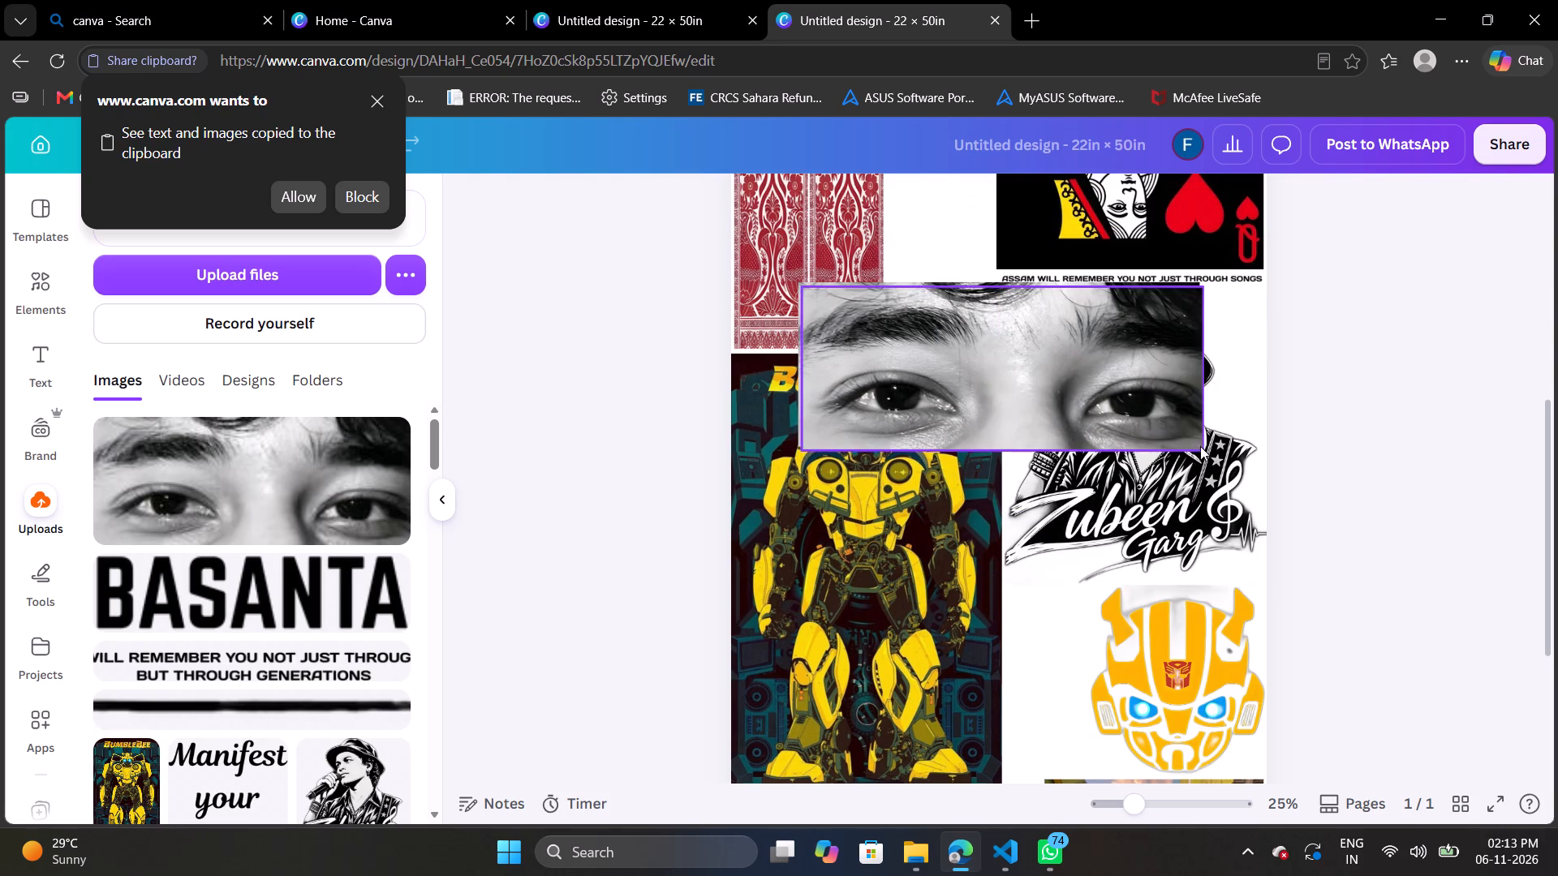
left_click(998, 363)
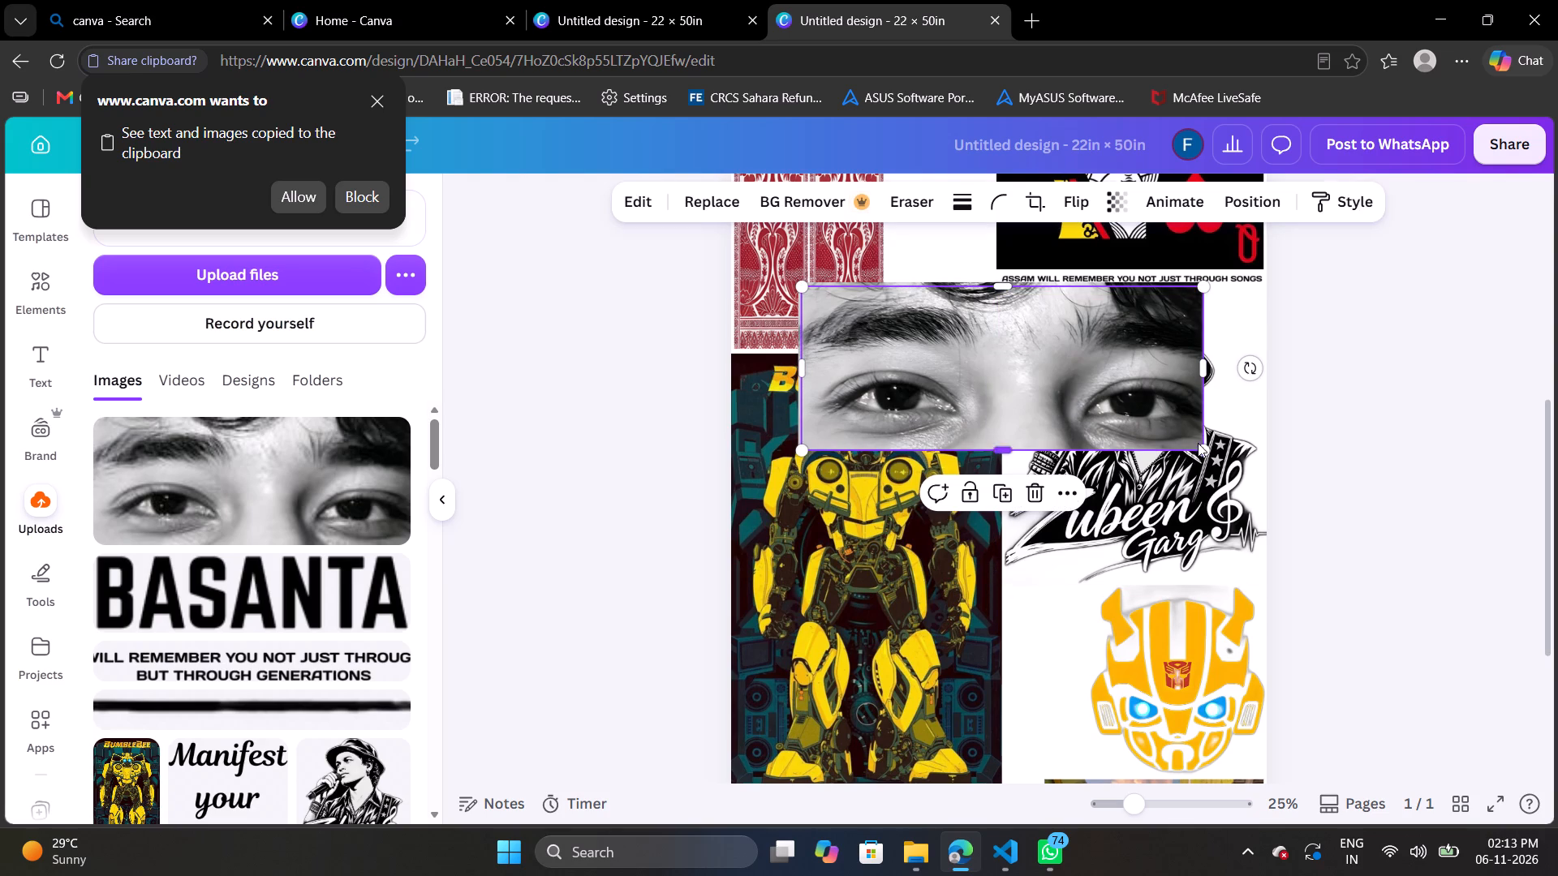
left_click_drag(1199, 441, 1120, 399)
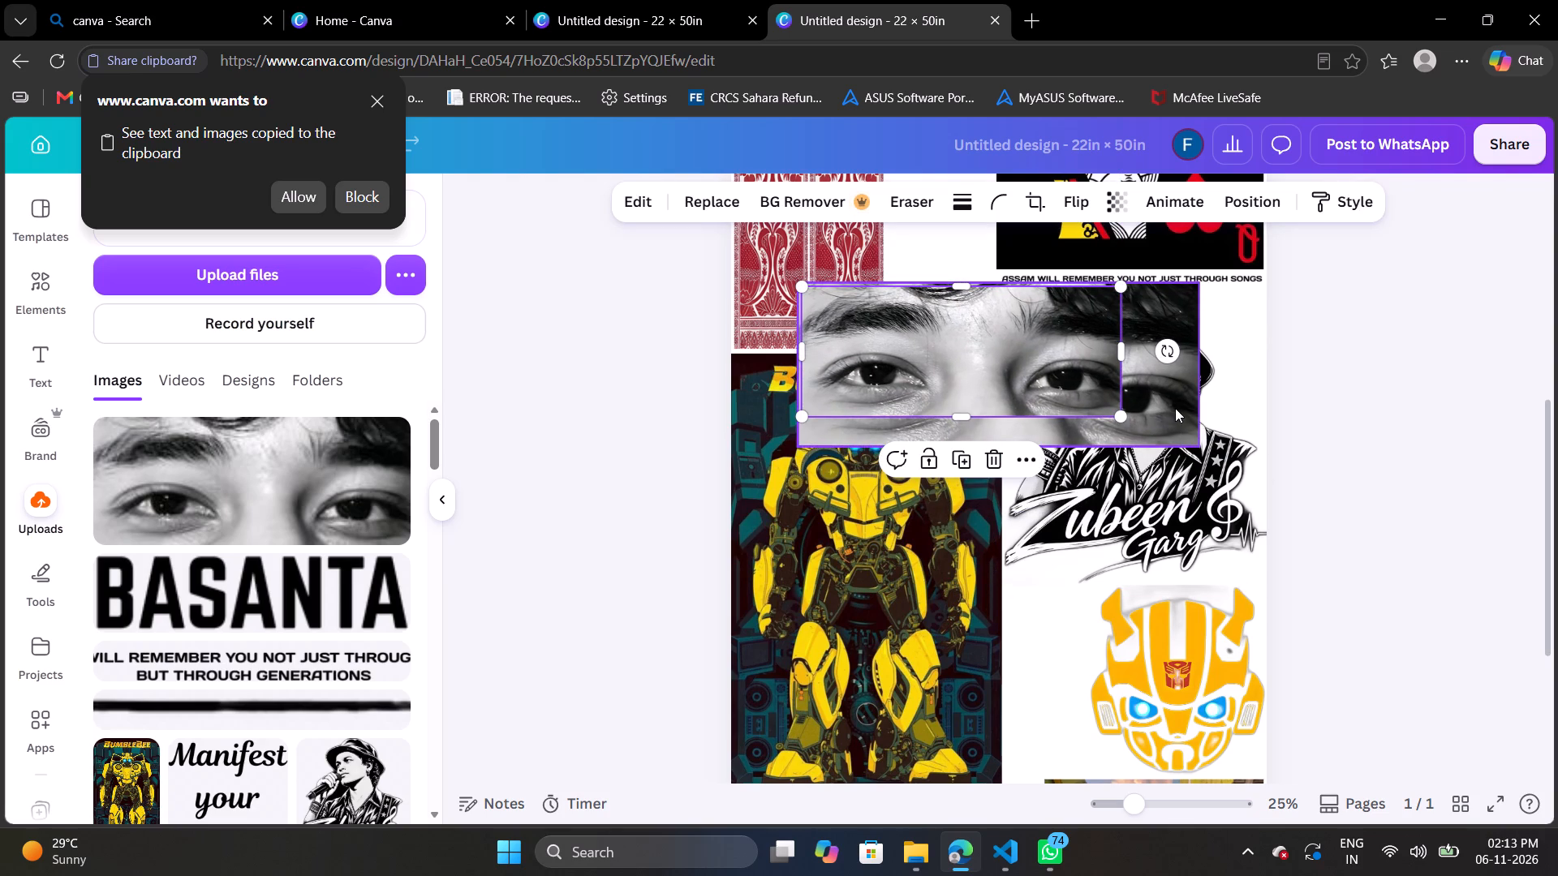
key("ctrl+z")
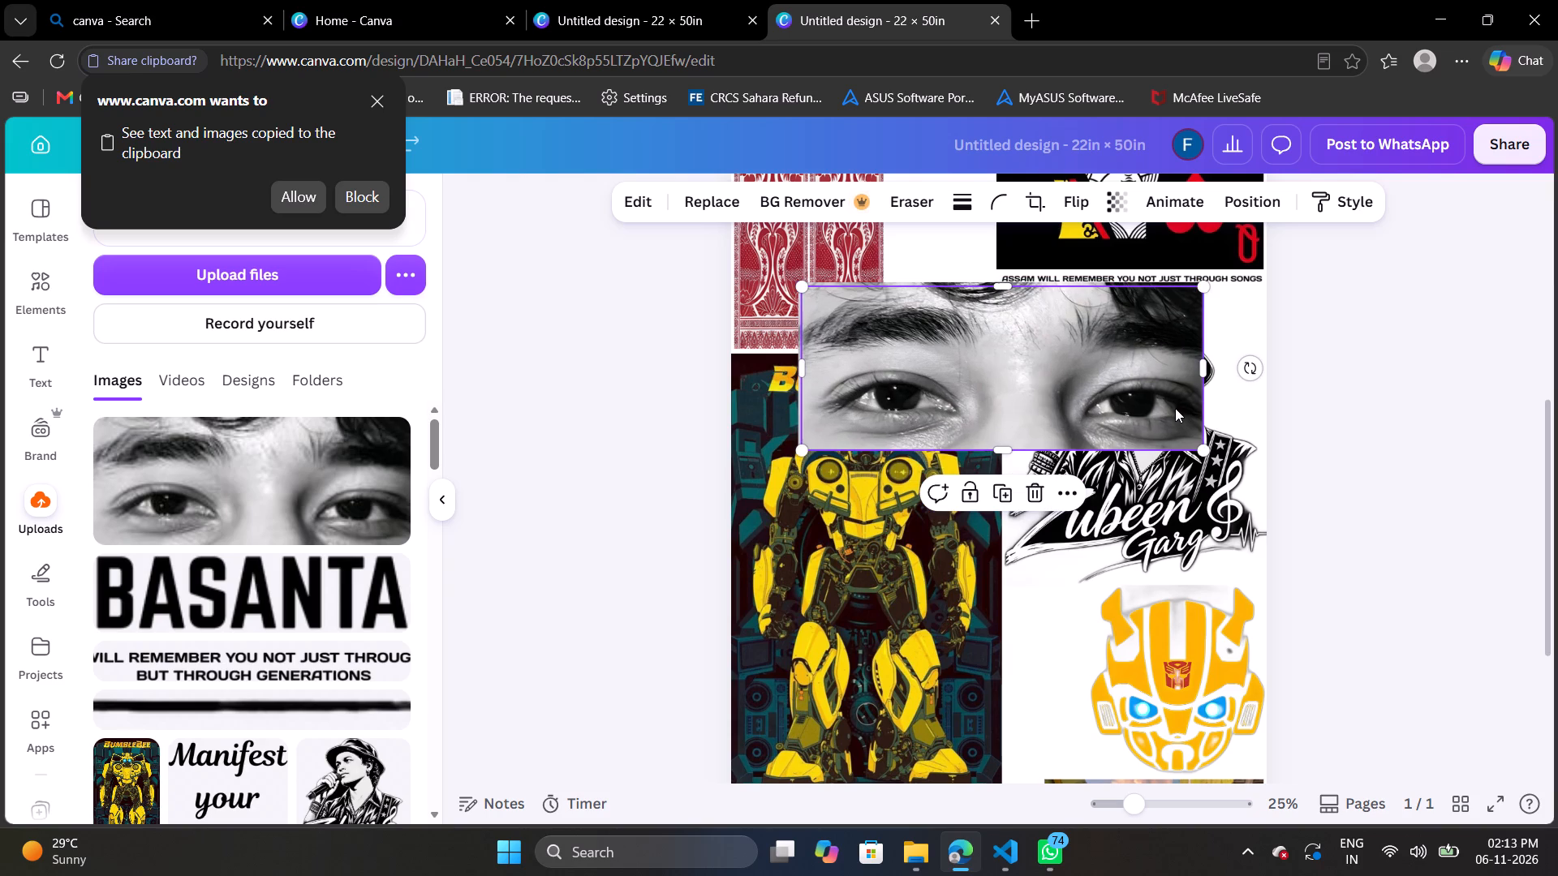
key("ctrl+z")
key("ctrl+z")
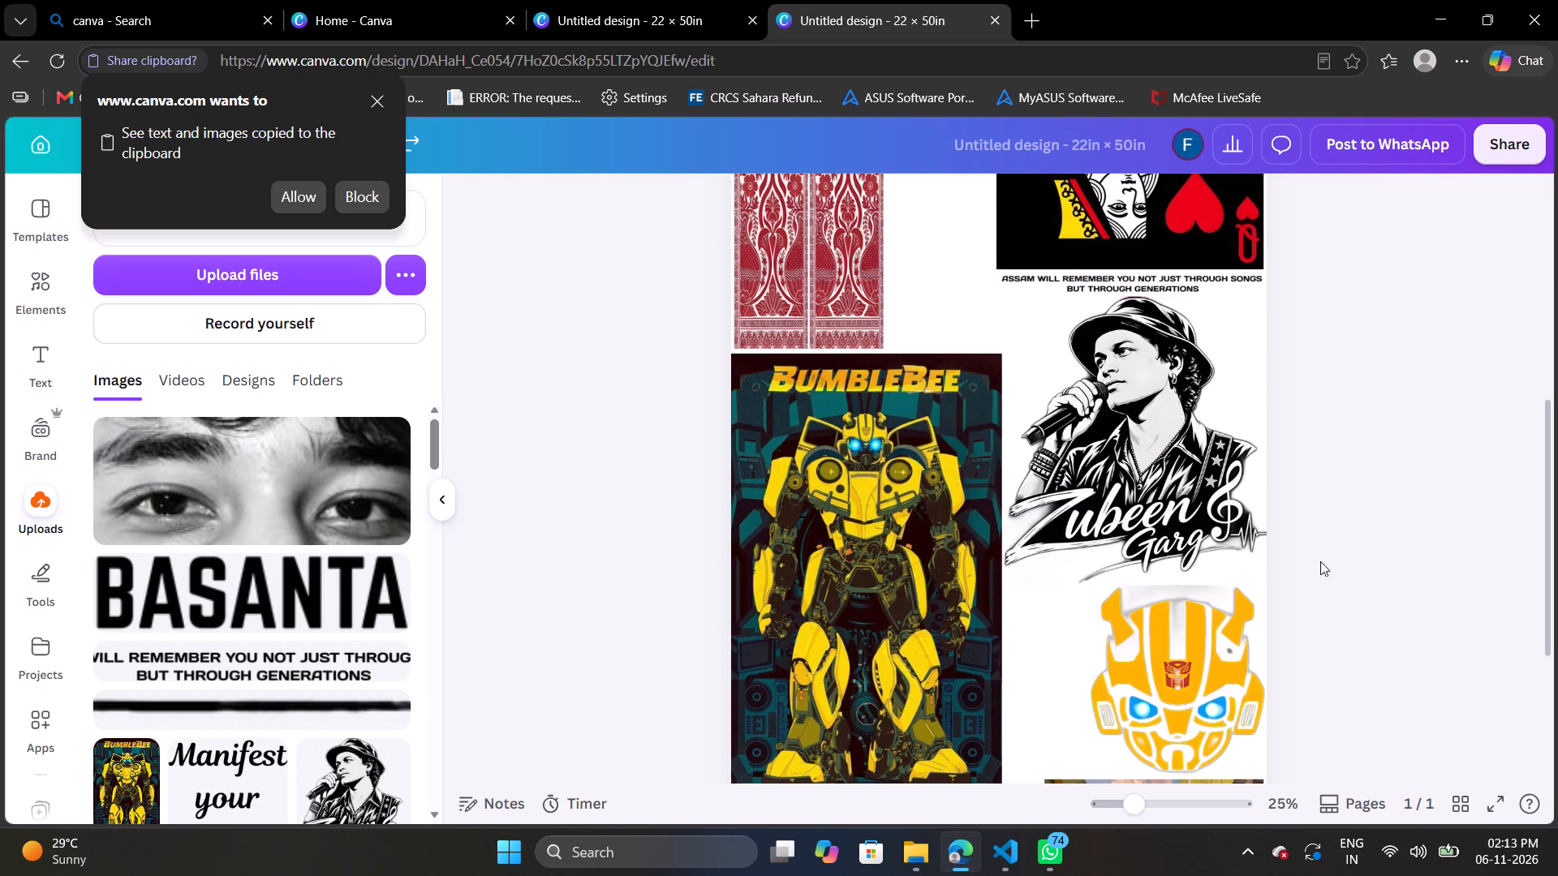
Add the uploaded eyes photo to the page again and shrink it proportionally to about 9 in wide.
left_click(329, 463)
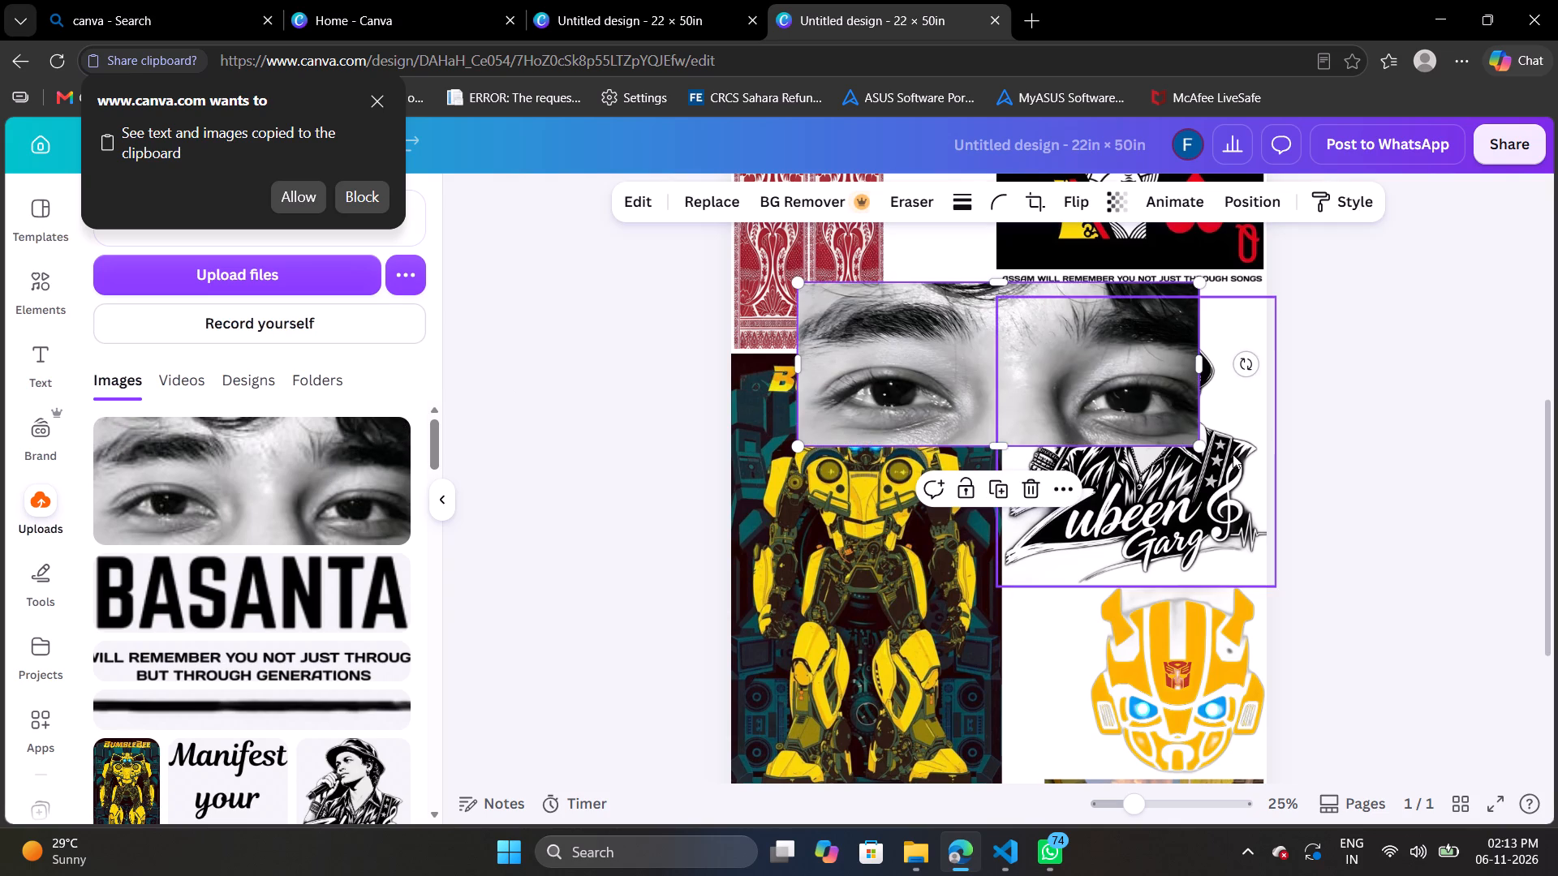
left_click(997, 382)
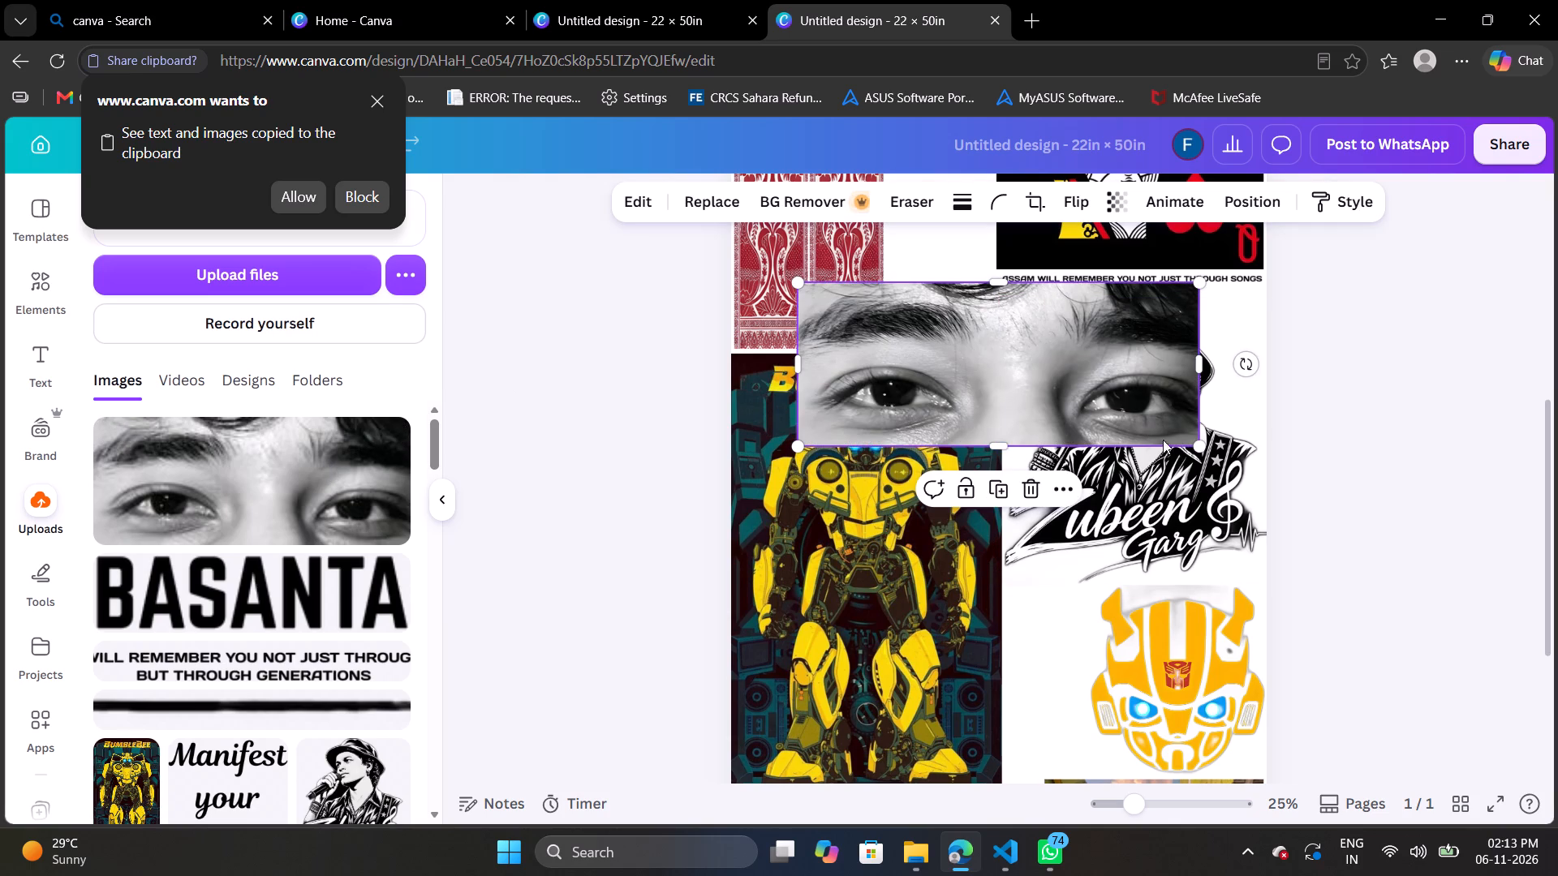
left_click_drag(1193, 440, 1142, 472)
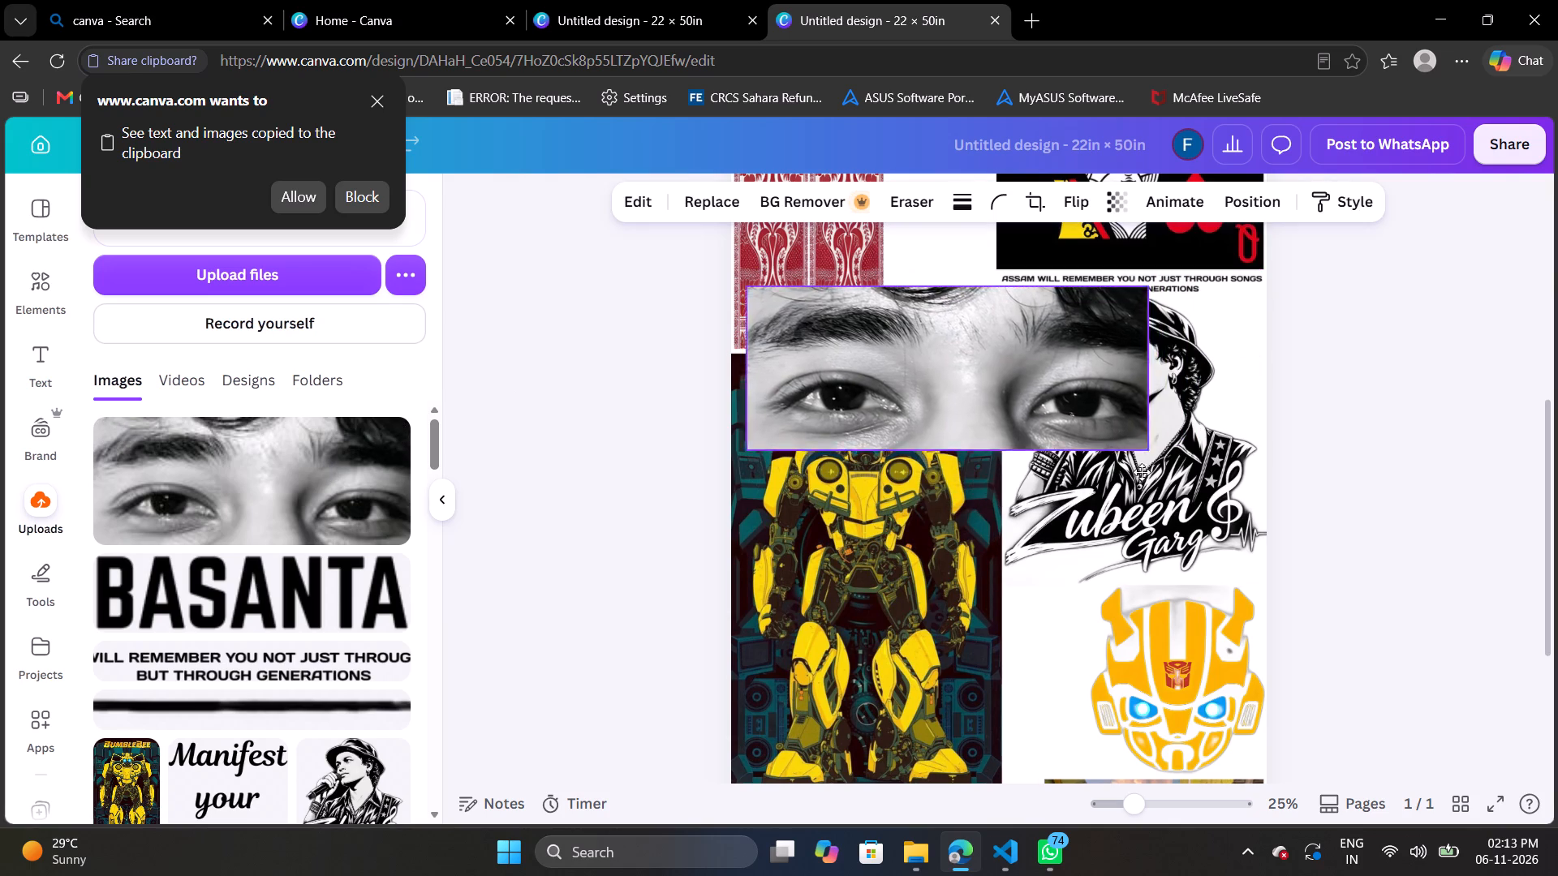
left_click_drag(1142, 472, 1165, 517)
left_click_drag(1166, 519, 1100, 481)
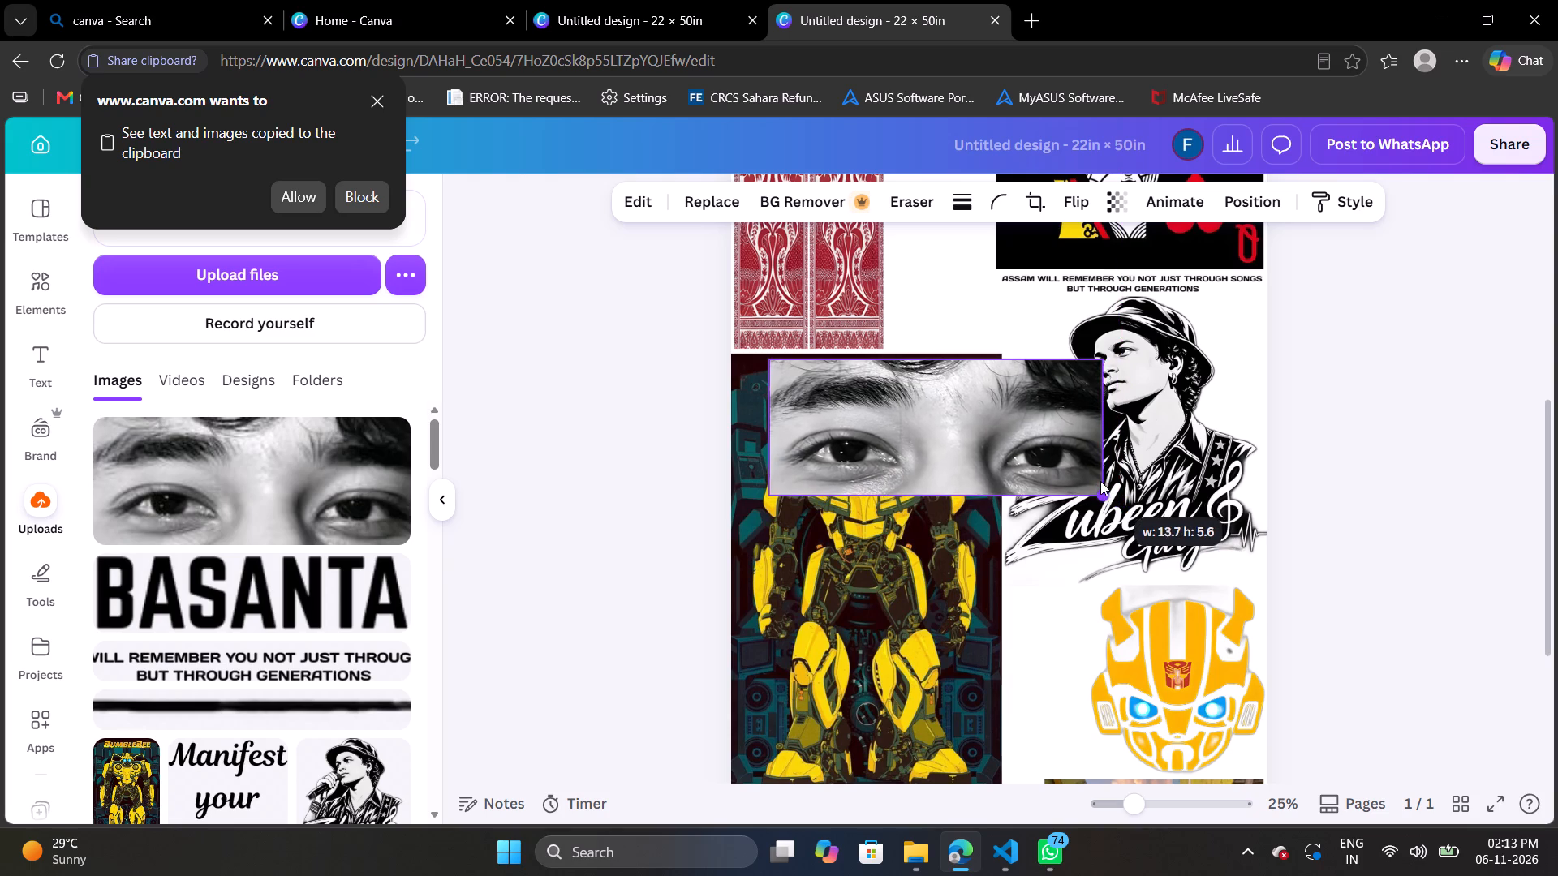
left_click_drag(1100, 481, 1076, 459)
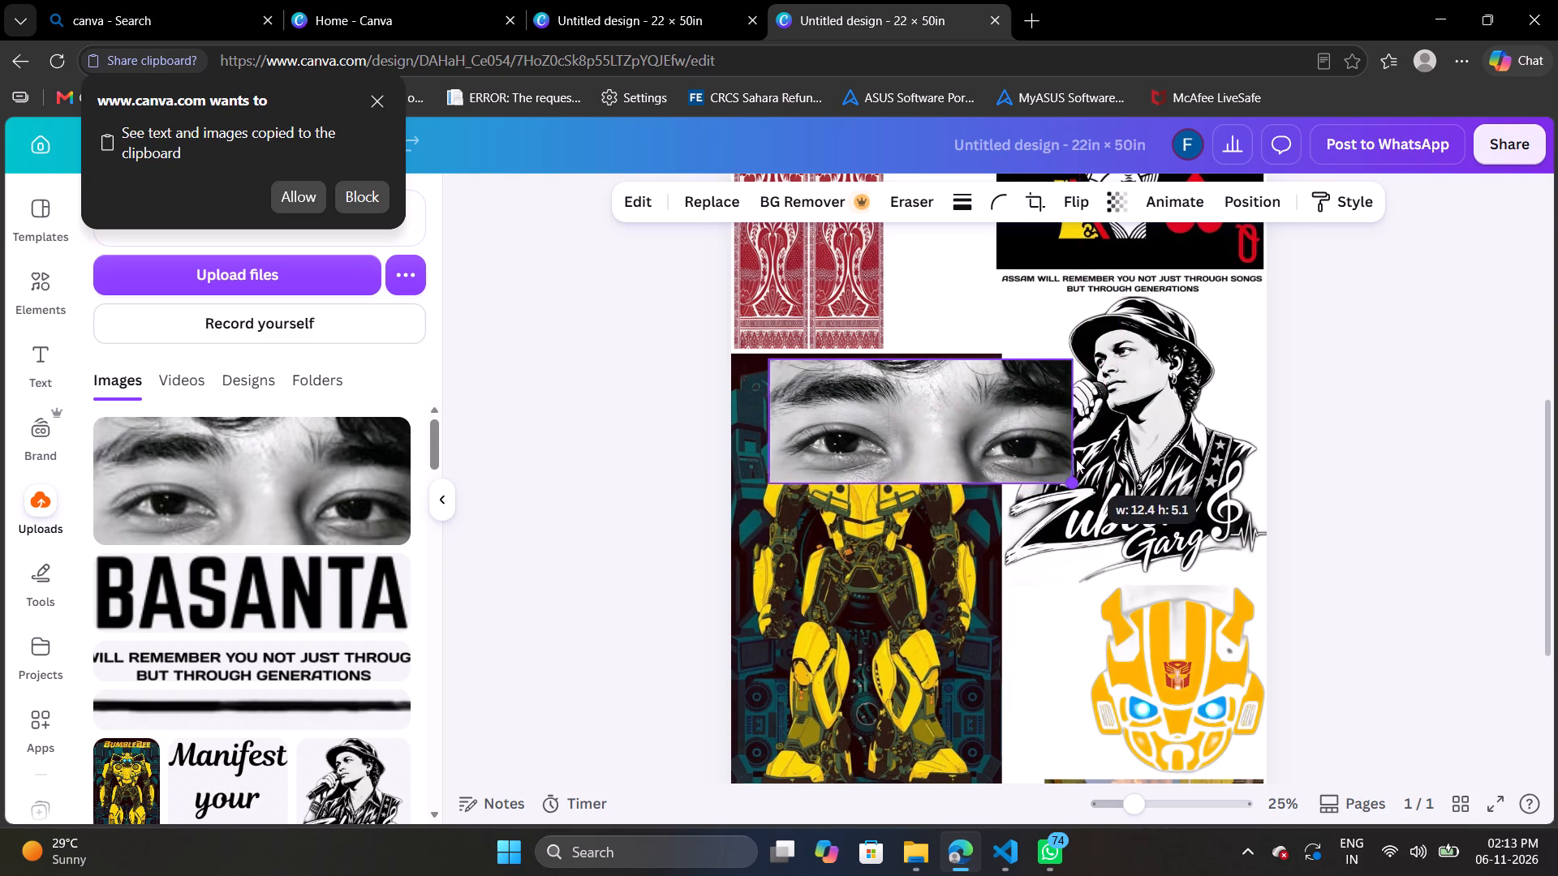
left_click_drag(1076, 459, 1014, 414)
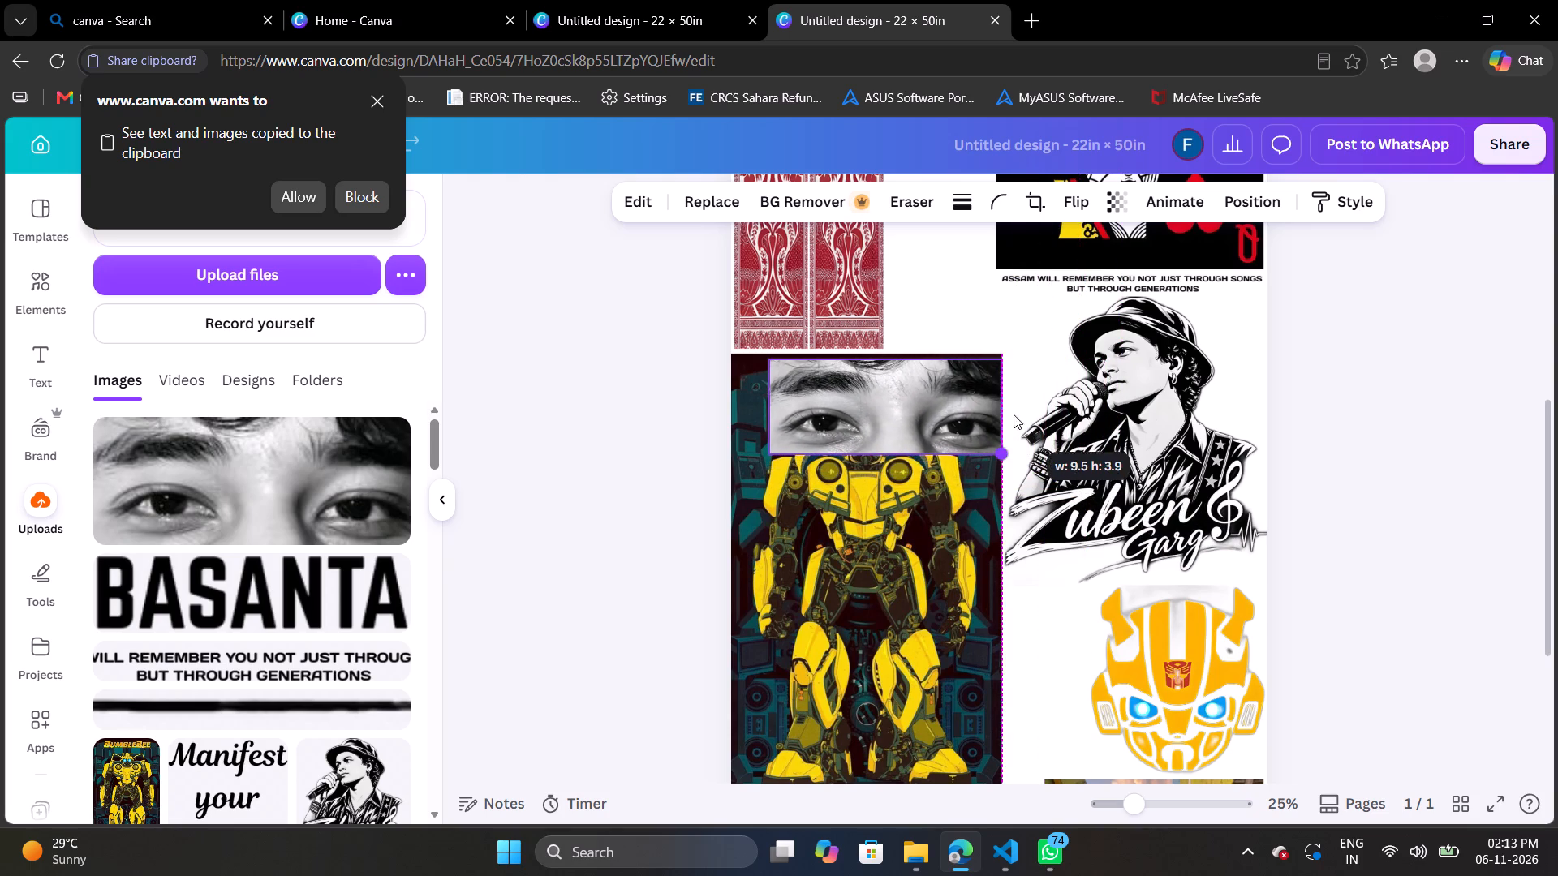
left_click_drag(1014, 414, 997, 394)
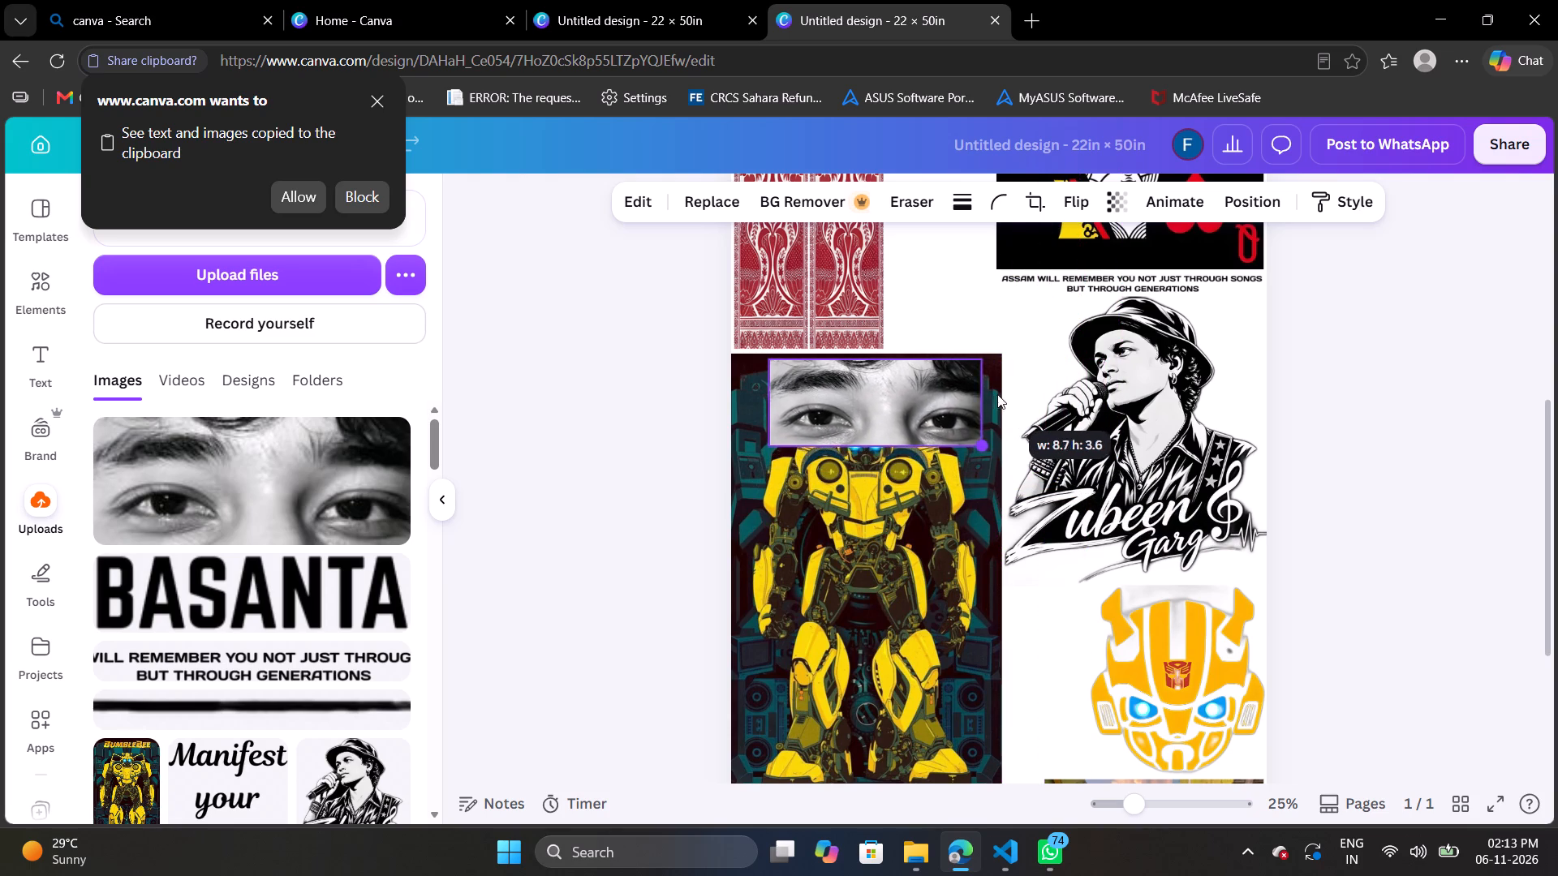
left_click_drag(997, 394, 995, 396)
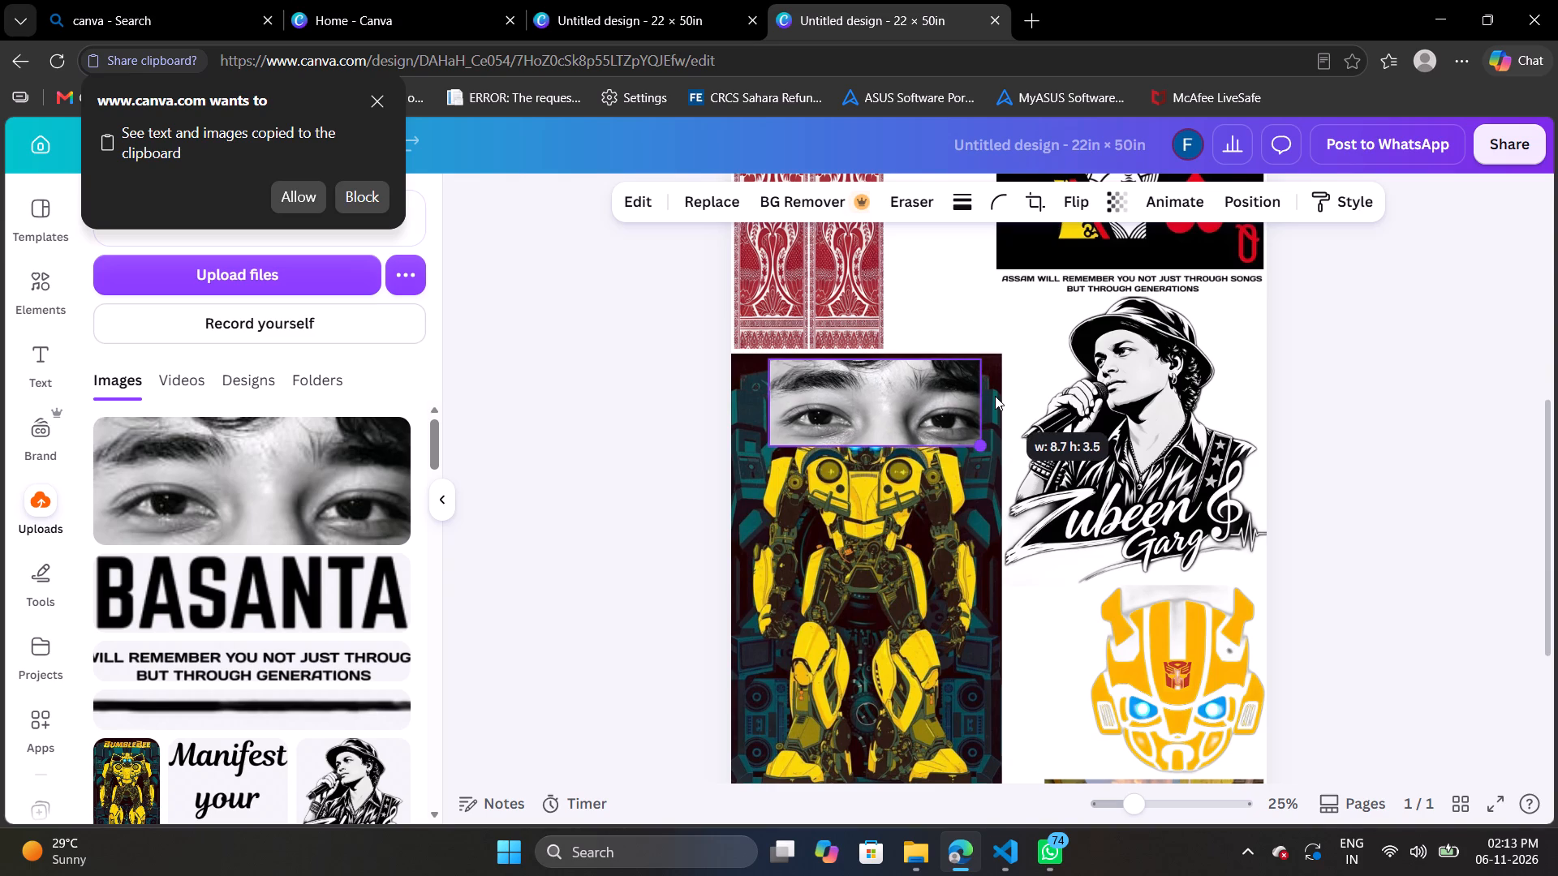
left_click_drag(995, 396, 1009, 399)
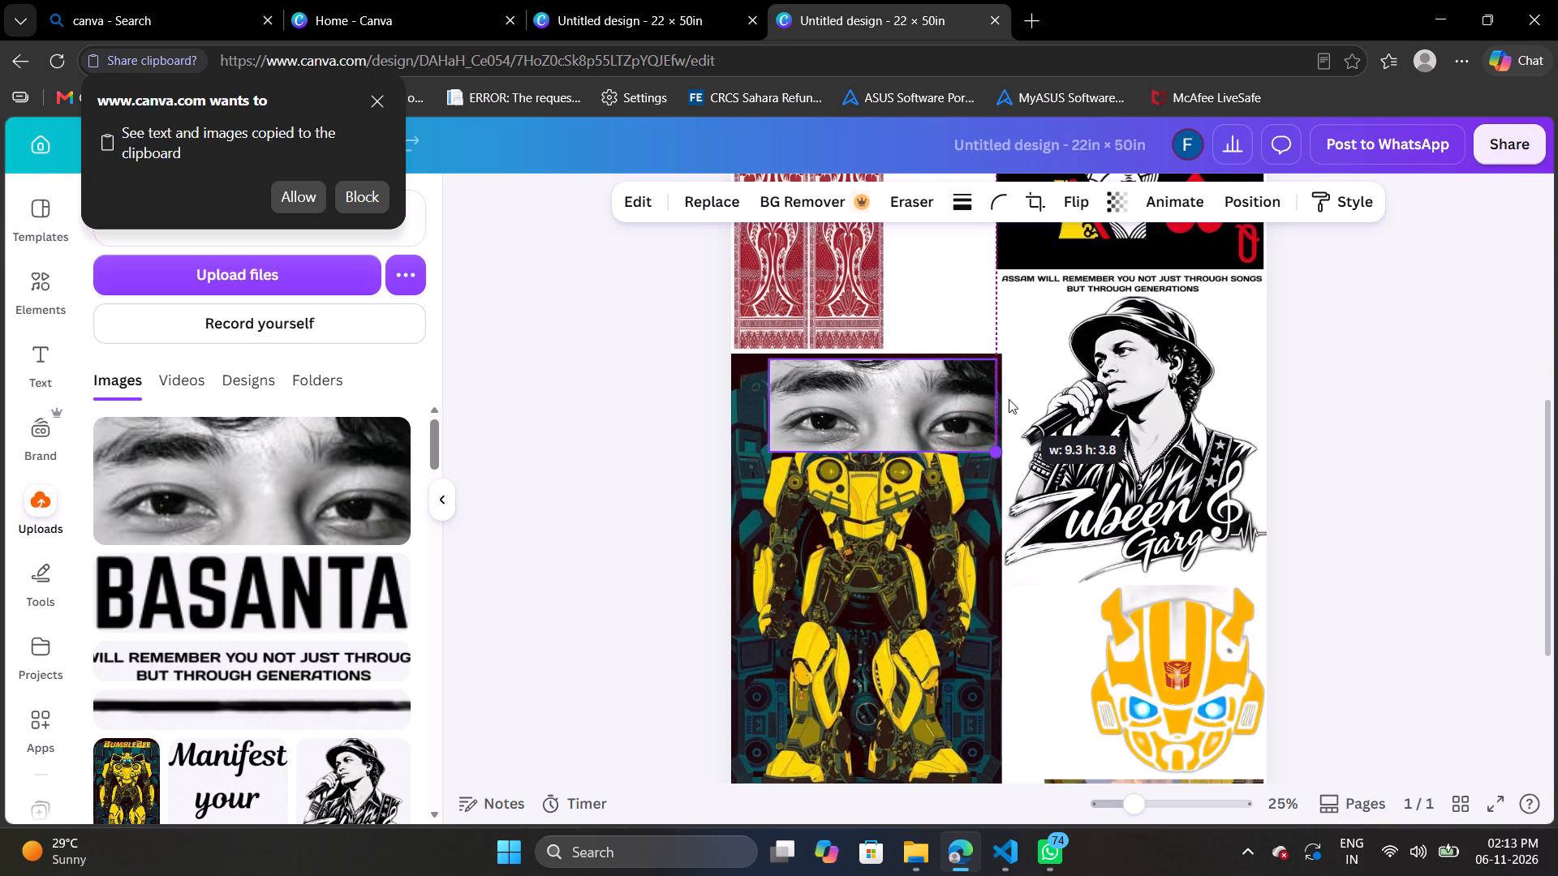
left_click_drag(1009, 399, 1003, 398)
Move the eyes photo up off the Bumblebee poster and rotate it 90° so it stands vertically.
scroll(1215, 542, "up", 3)
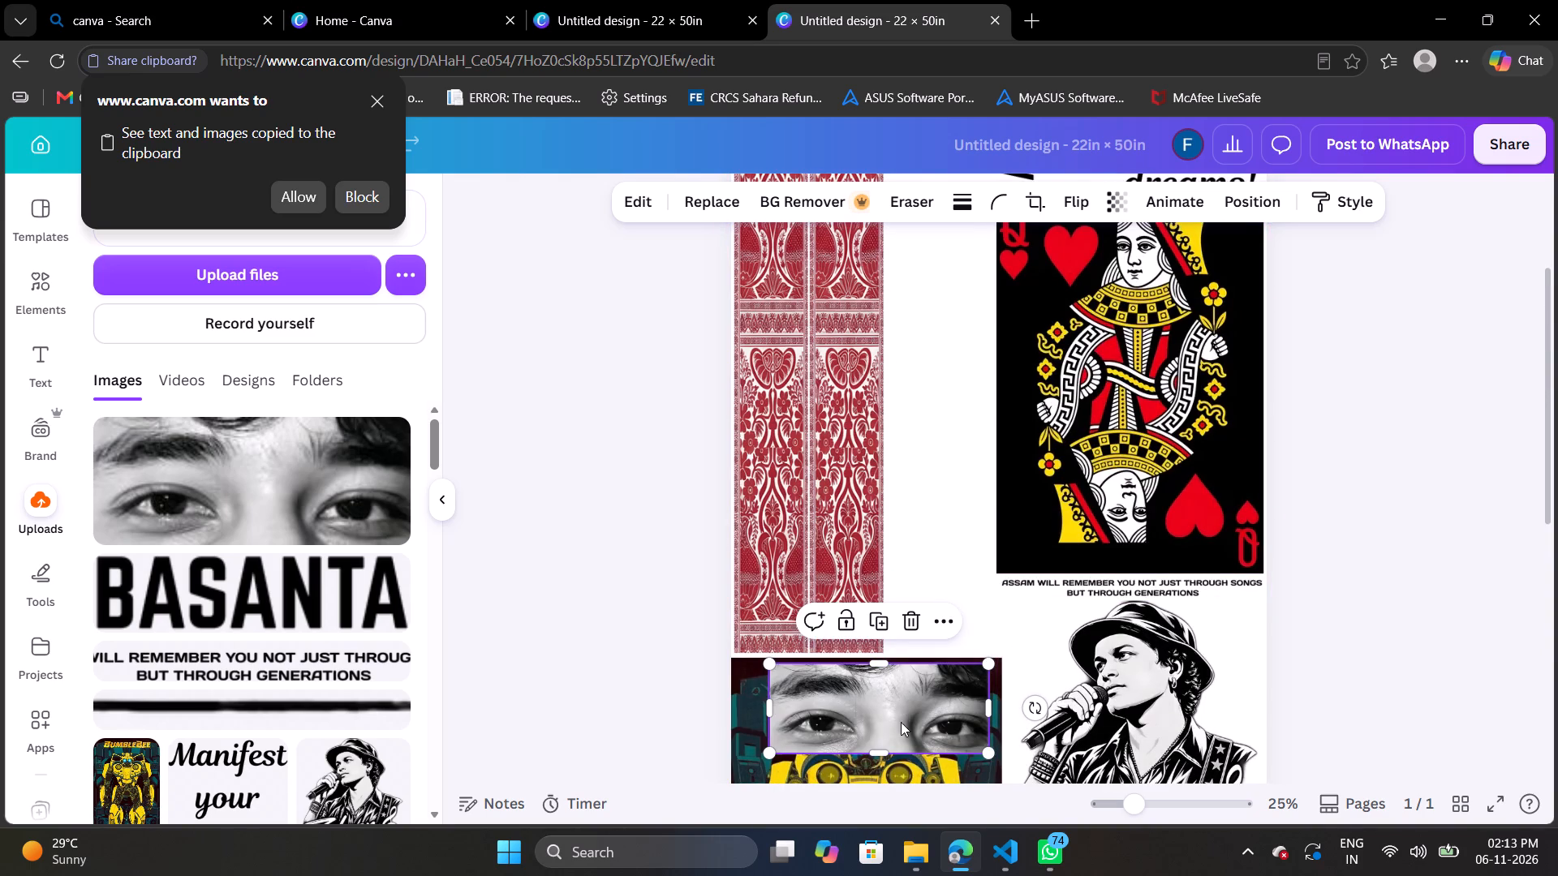
left_click_drag(901, 722, 909, 556)
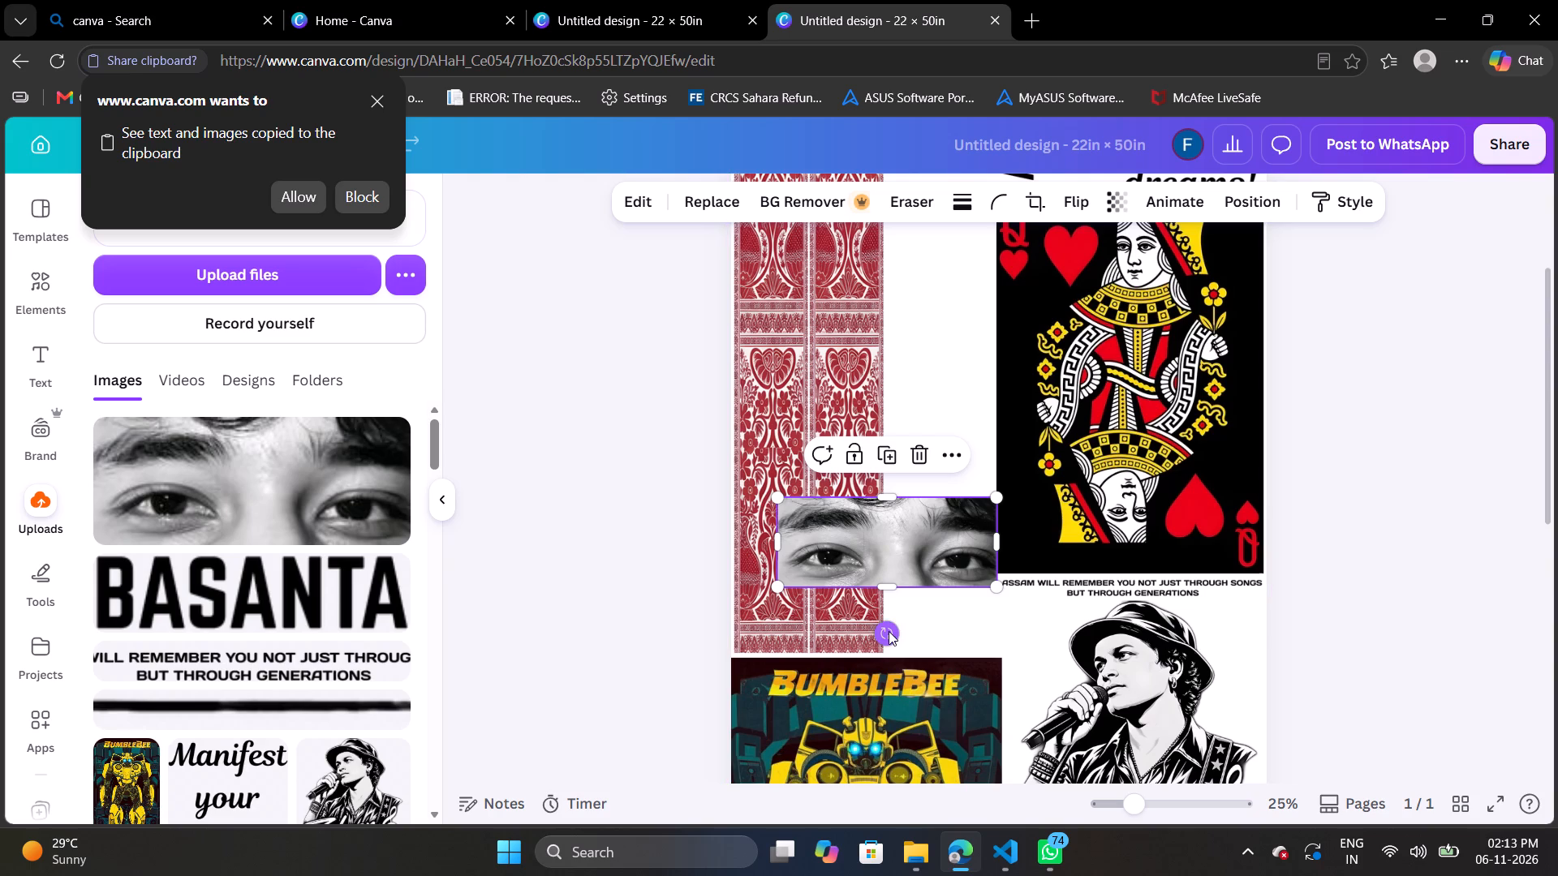
left_click_drag(889, 631, 788, 532)
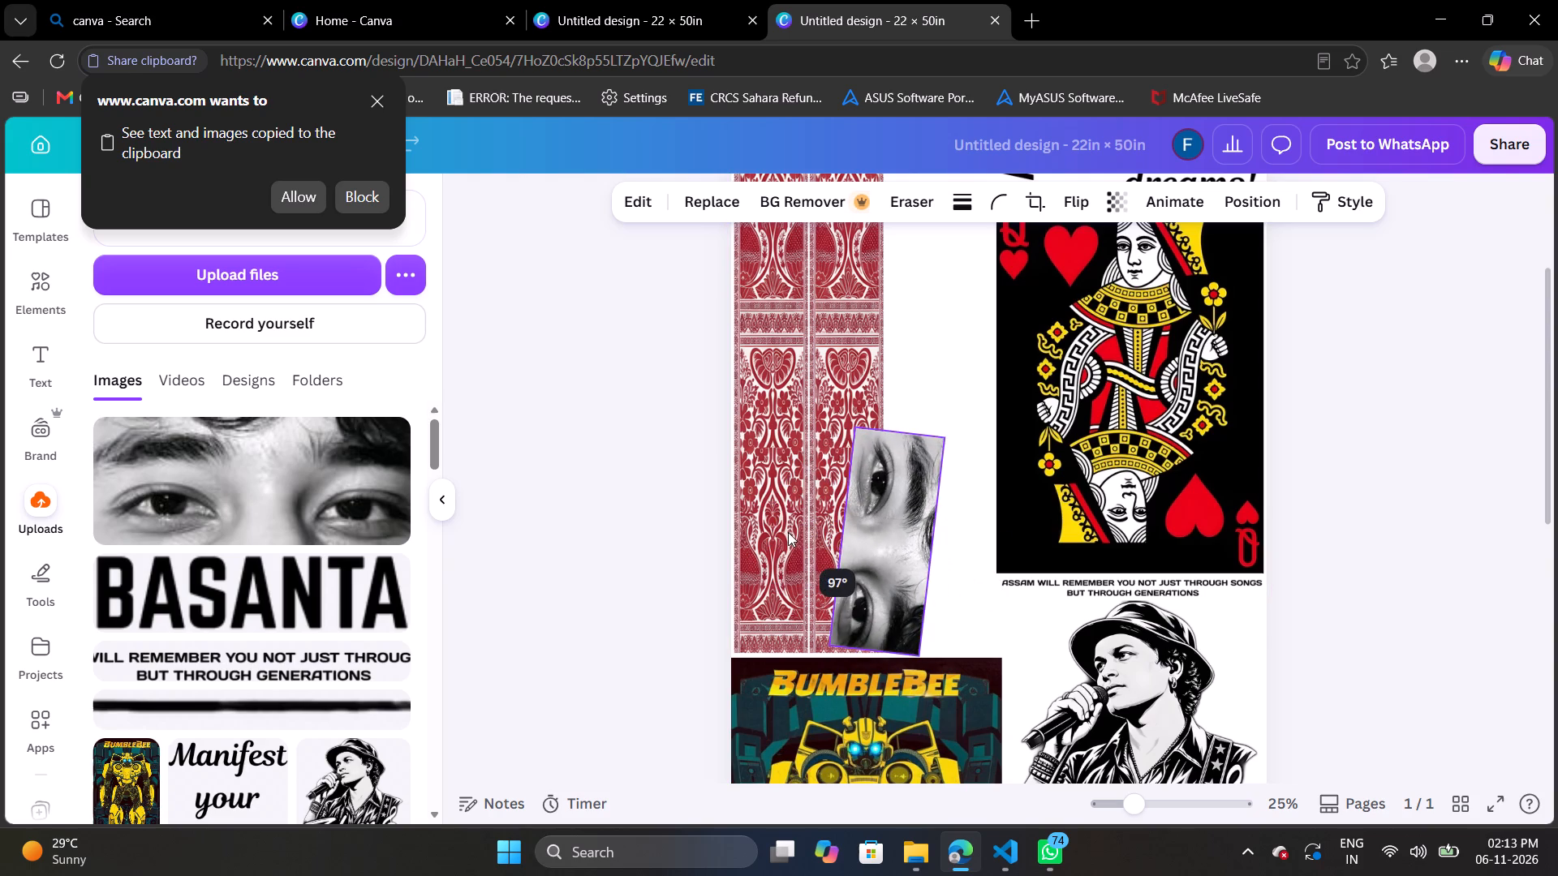
left_click_drag(788, 532, 794, 541)
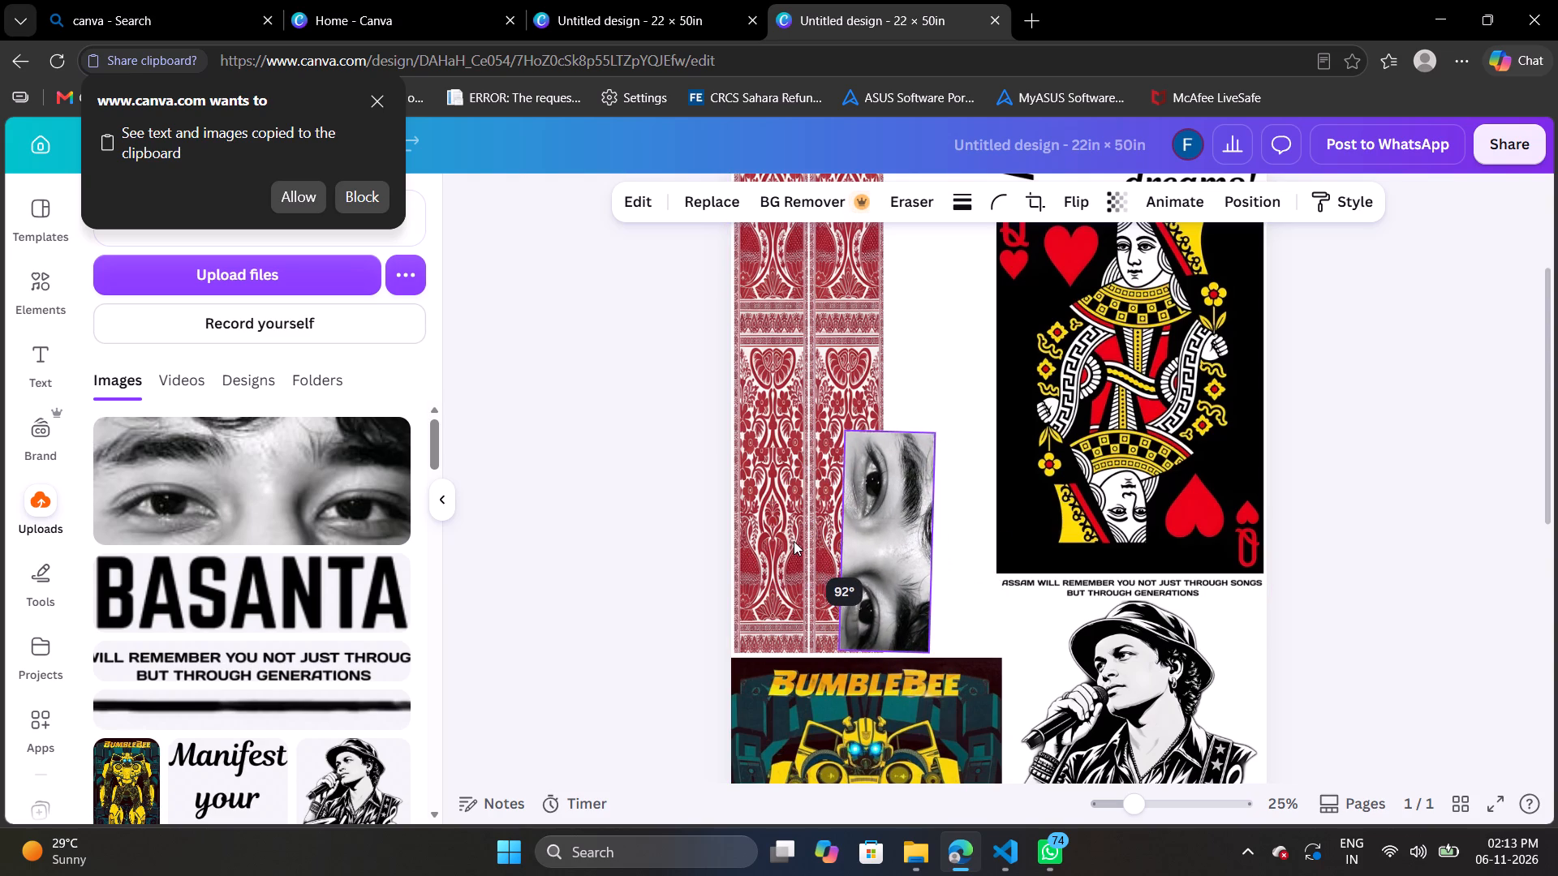
left_click_drag(794, 541, 791, 546)
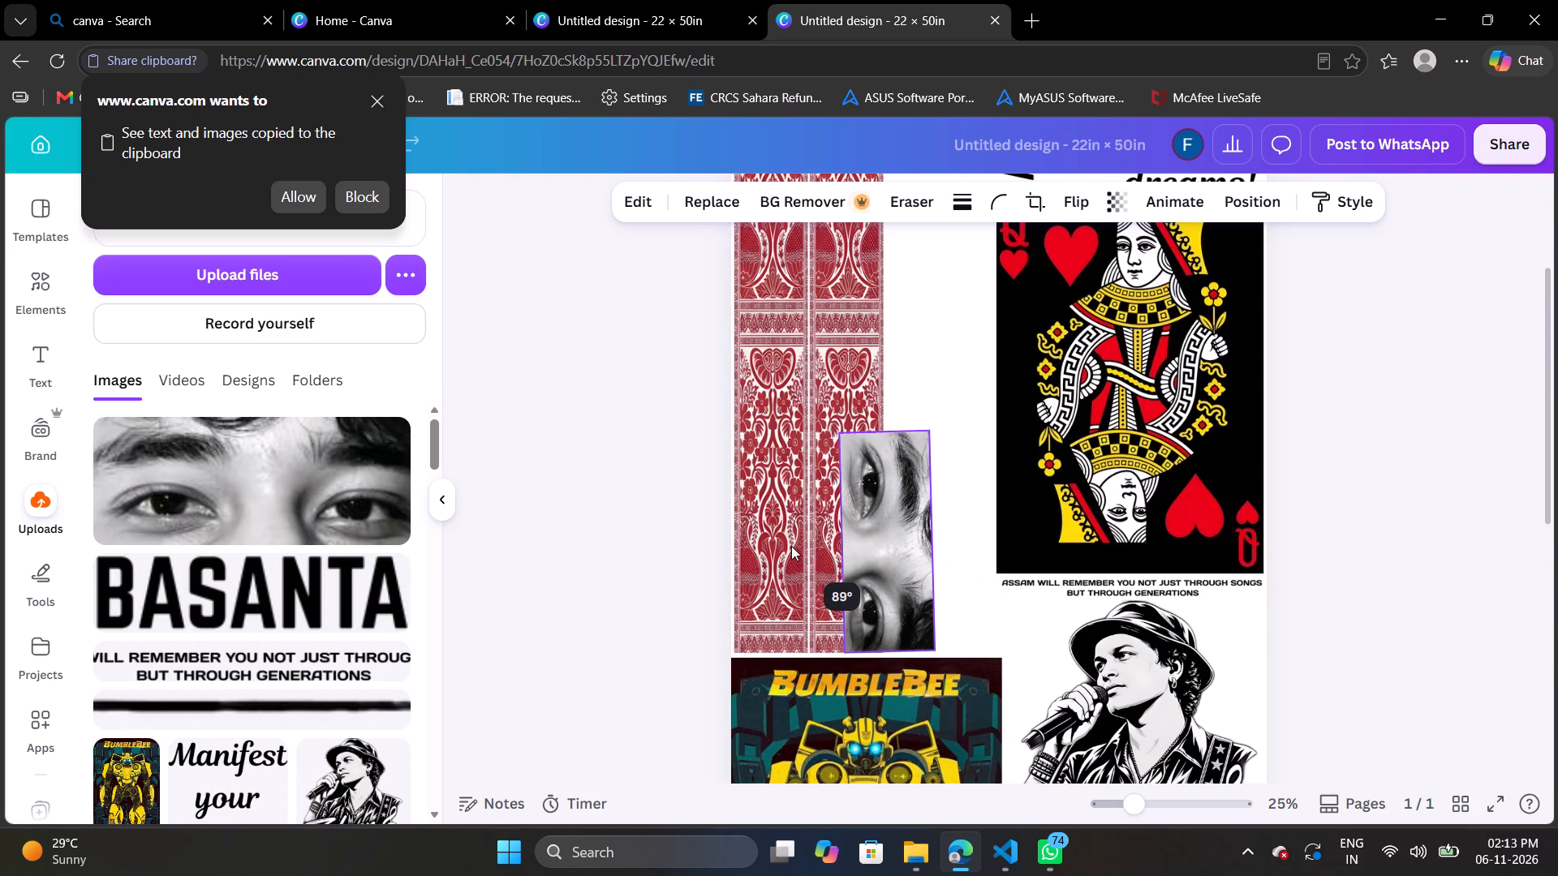
left_click_drag(791, 546, 790, 543)
Place the vertical eyes photo at the page's top edge, about 0.063 in beside the second gamusa strip, and deselect it.
scroll(1003, 582, "up", 1)
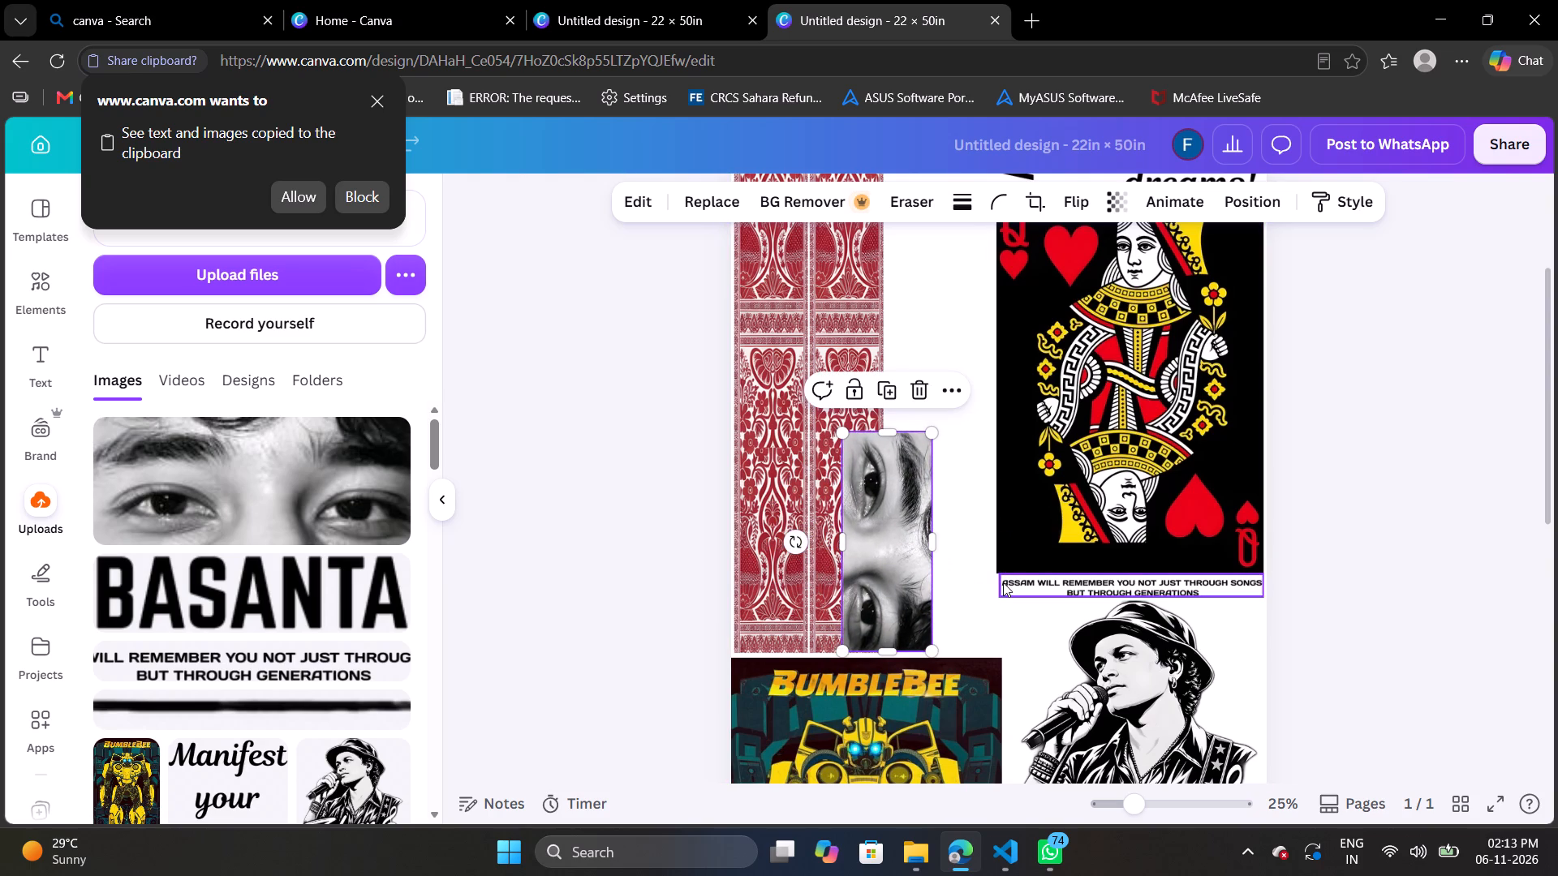
left_click_drag(889, 655, 923, 481)
scroll(958, 539, "up", 3)
left_click_drag(940, 615, 945, 564)
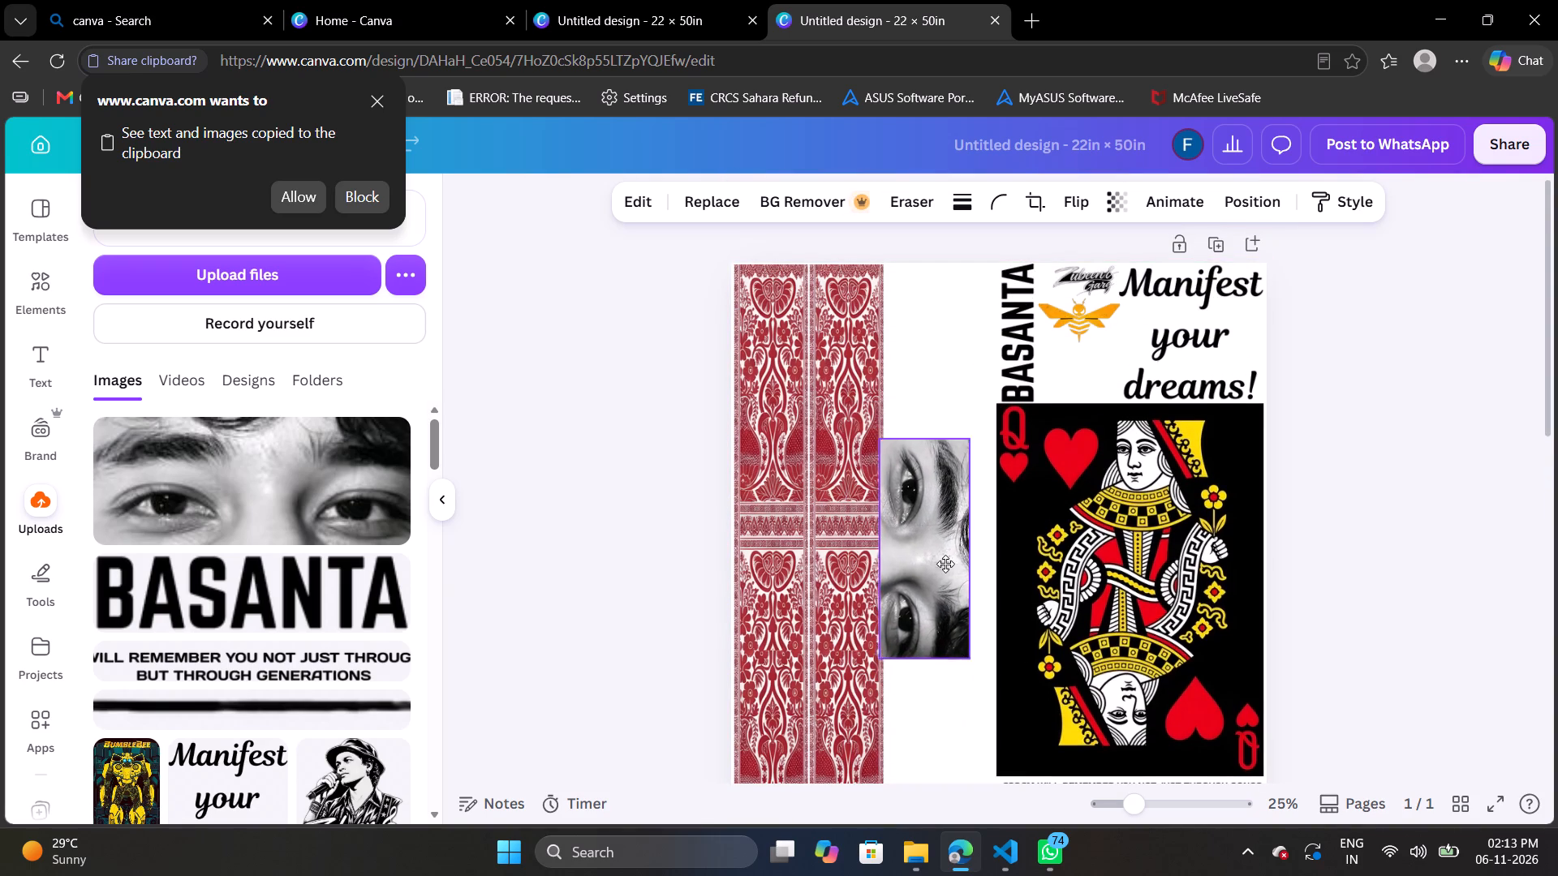
left_click_drag(945, 564, 958, 427)
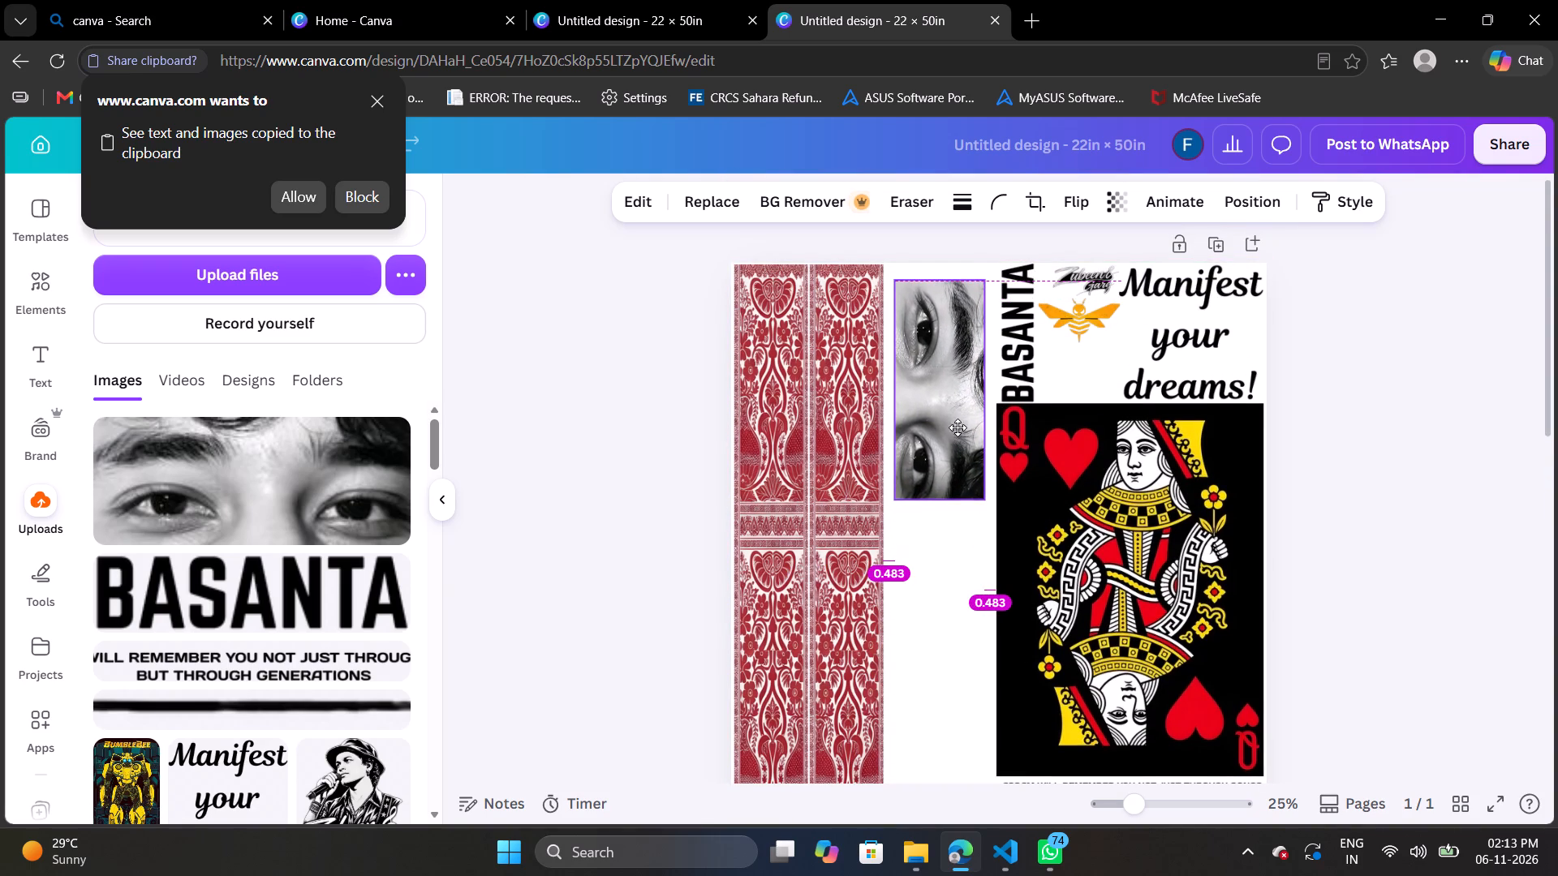
left_click_drag(958, 427, 960, 421)
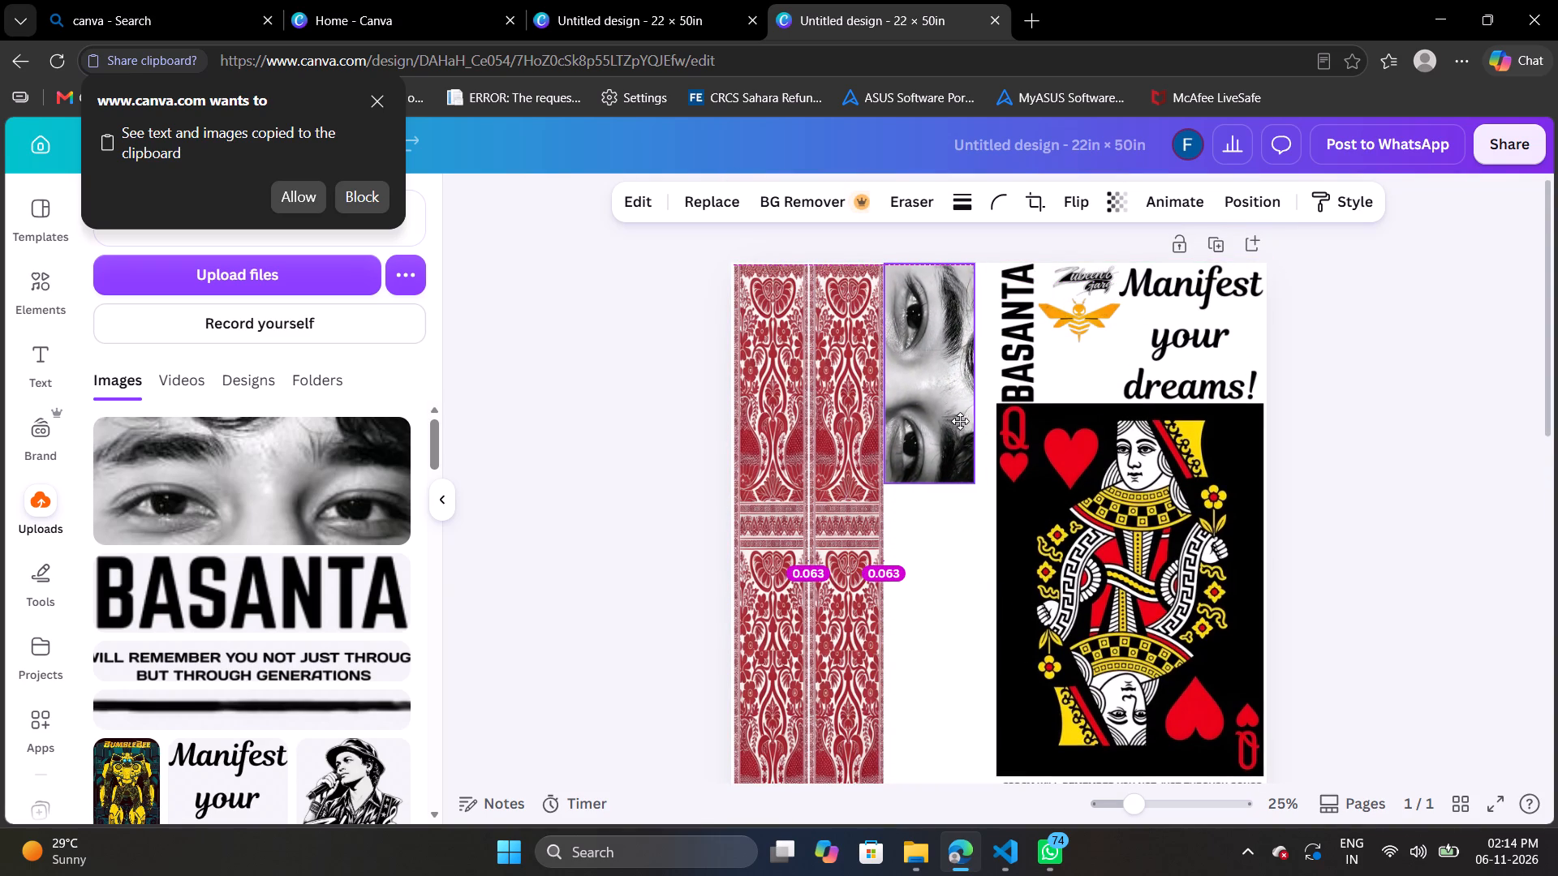
left_click_drag(960, 421, 951, 419)
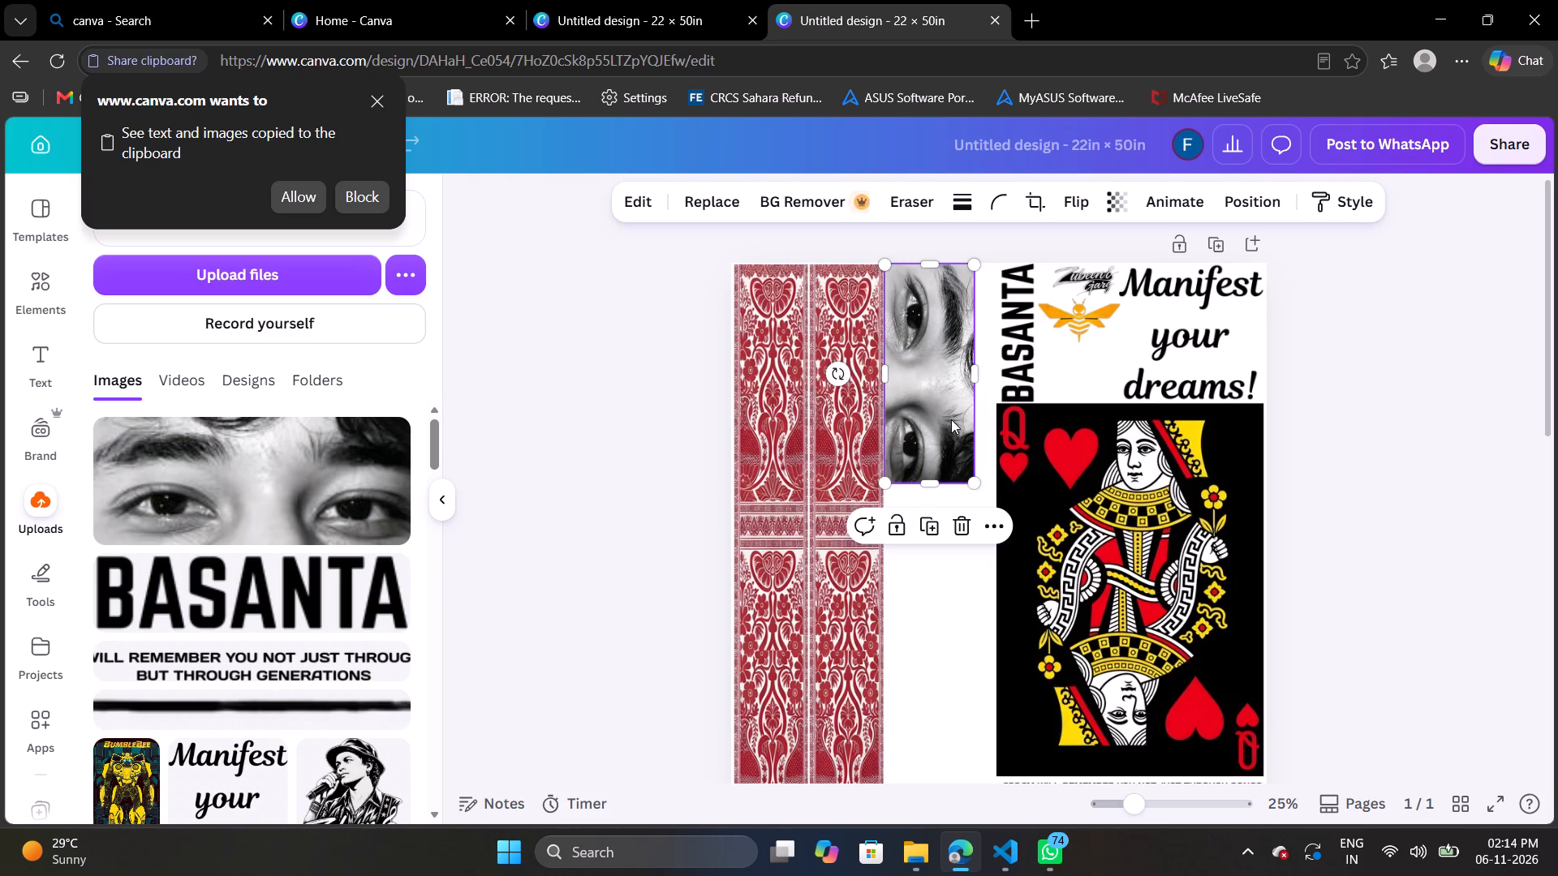
left_click(954, 629)
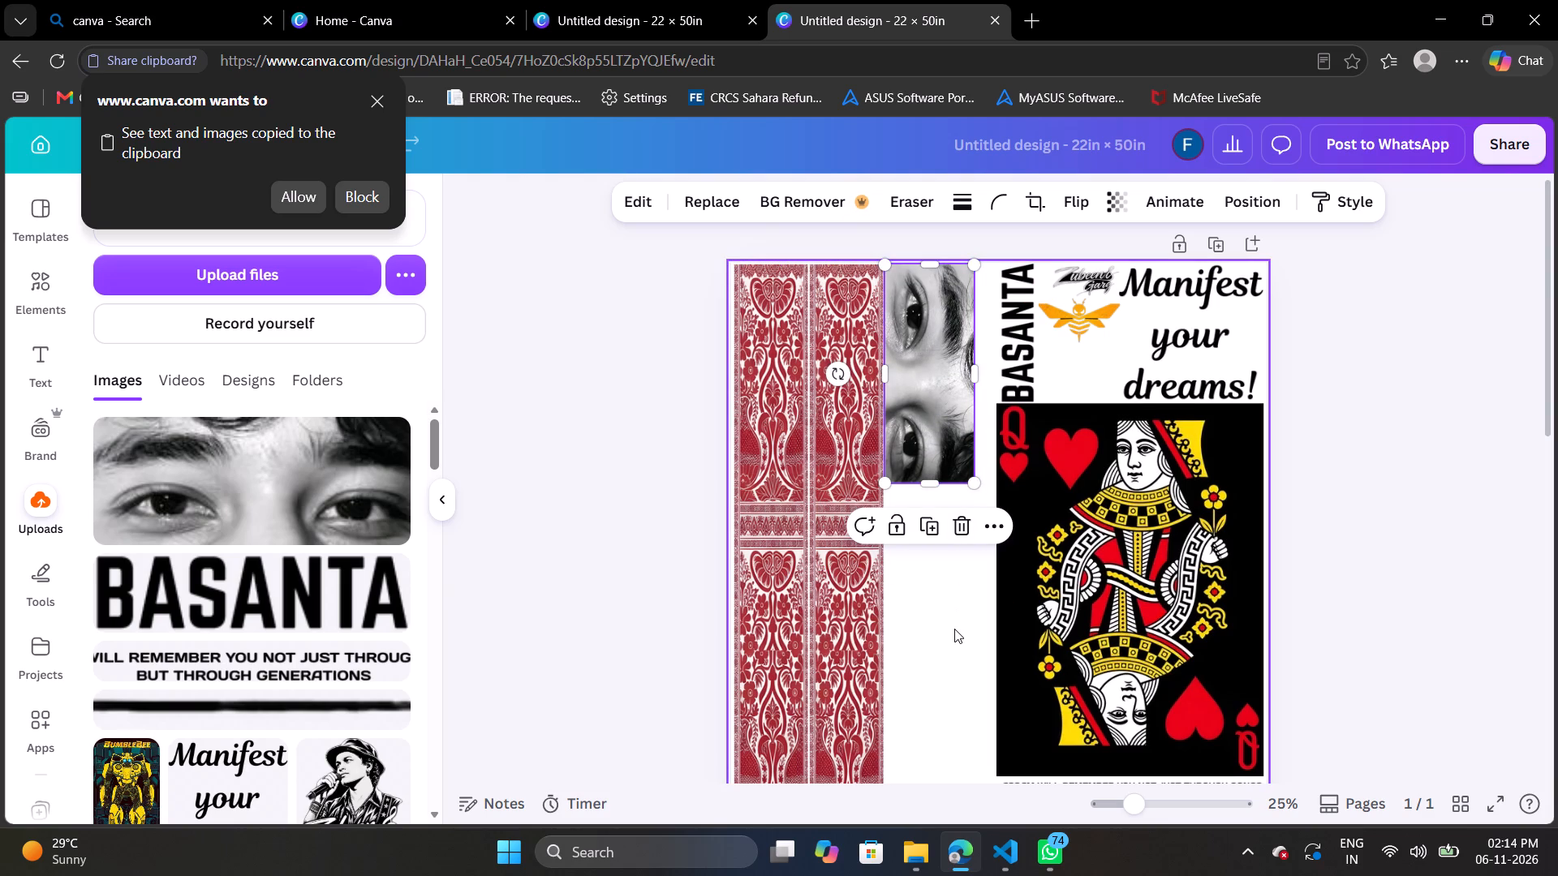
key("Up")
key("Up")
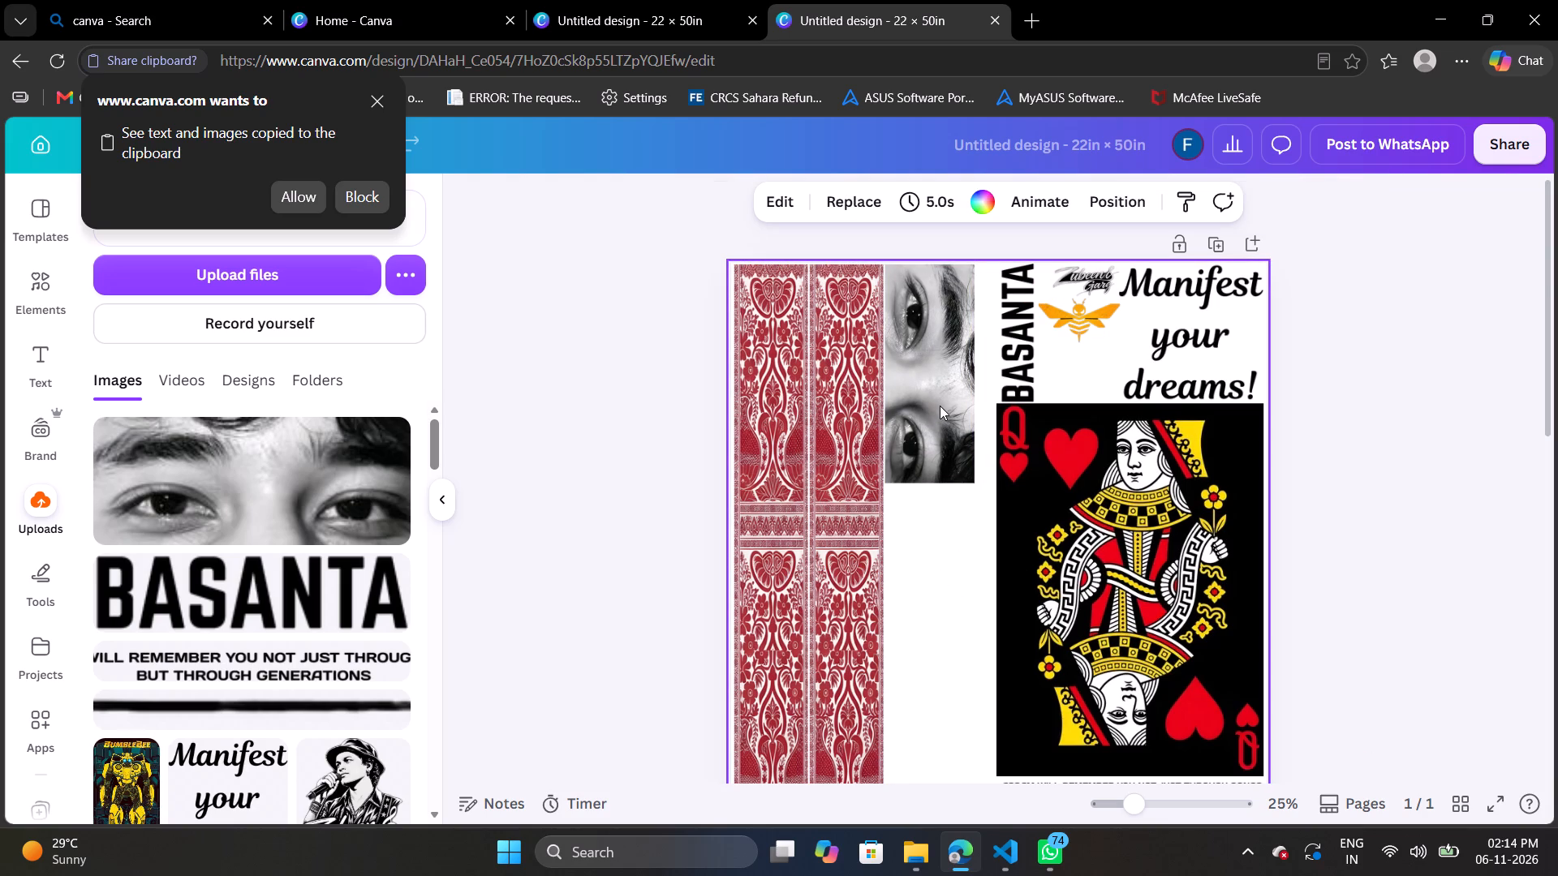
Duplicate the vertical eyes photo and align the copy directly below the original, leaving a thin gap between them.
scroll(962, 513, "down", 1)
scroll(960, 515, "up", 2)
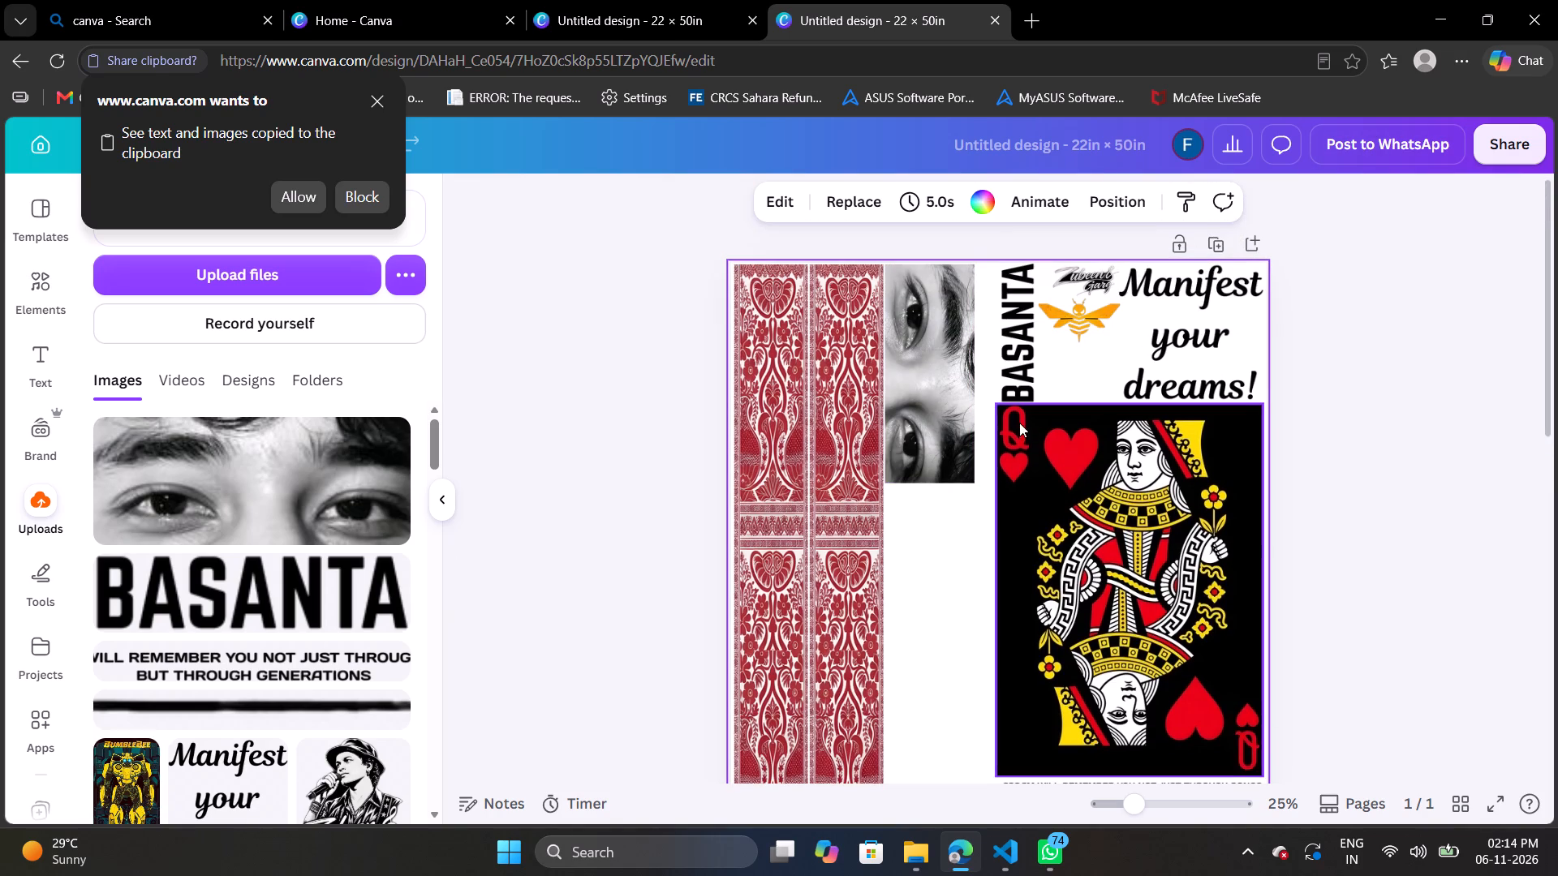
right_click(931, 394)
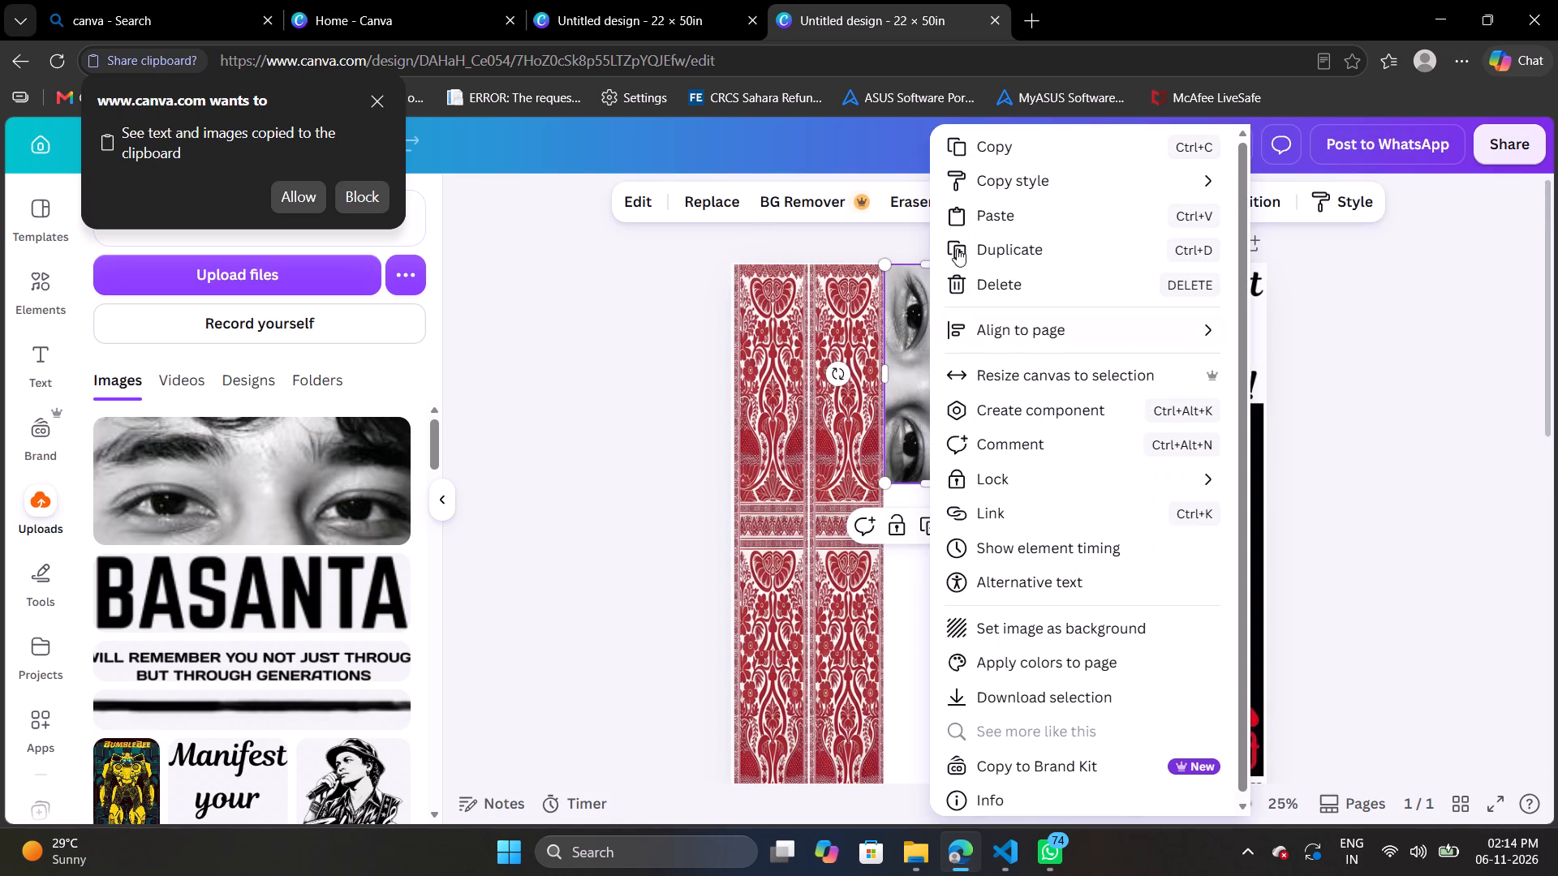
left_click(1004, 241)
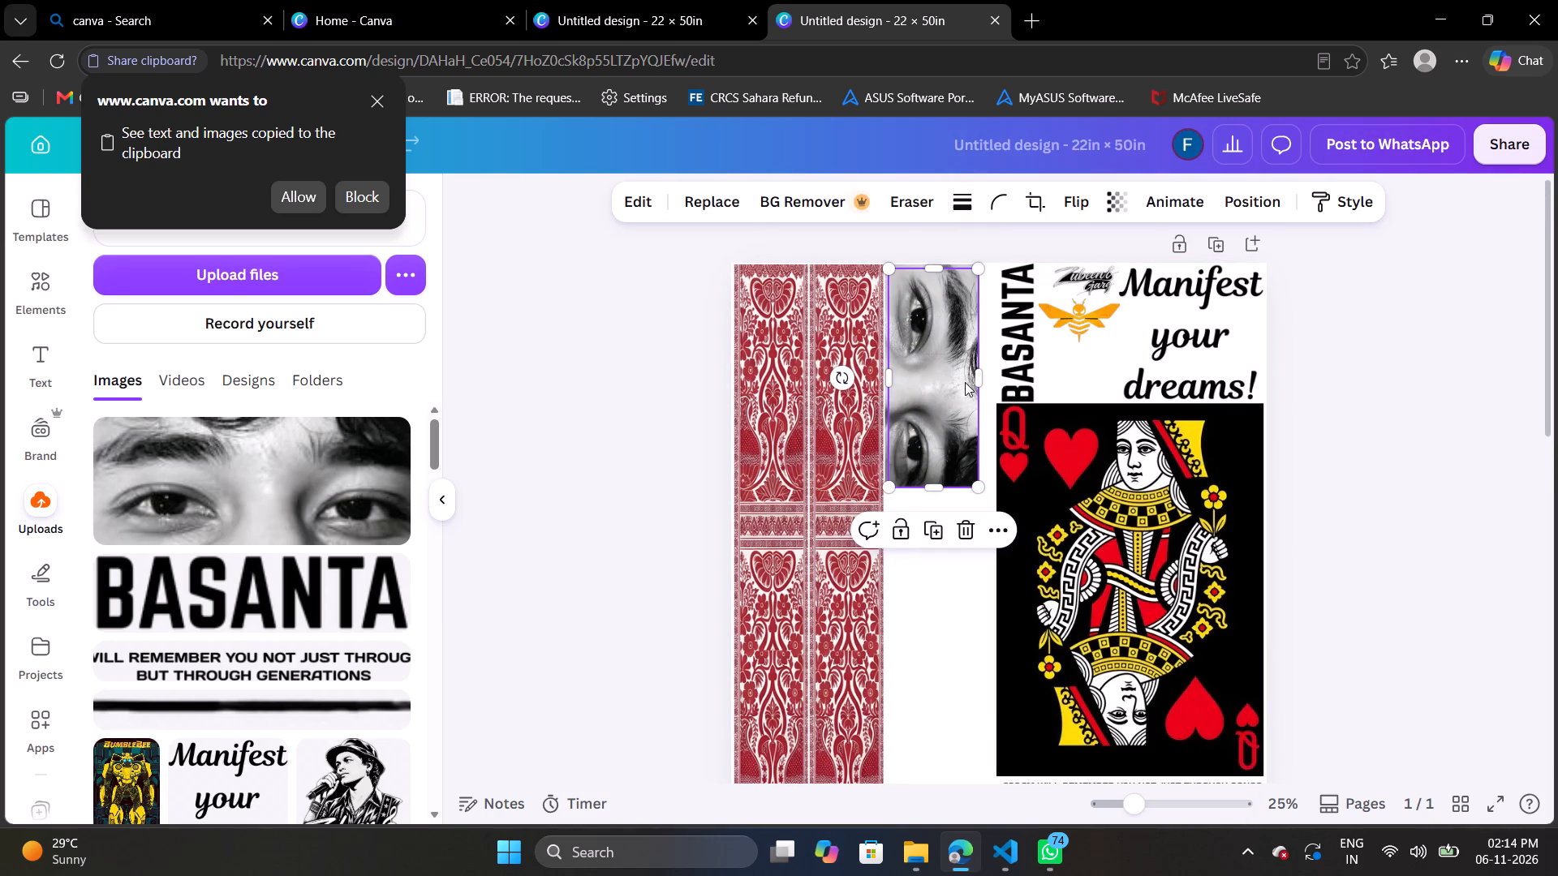
left_click_drag(944, 436, 955, 656)
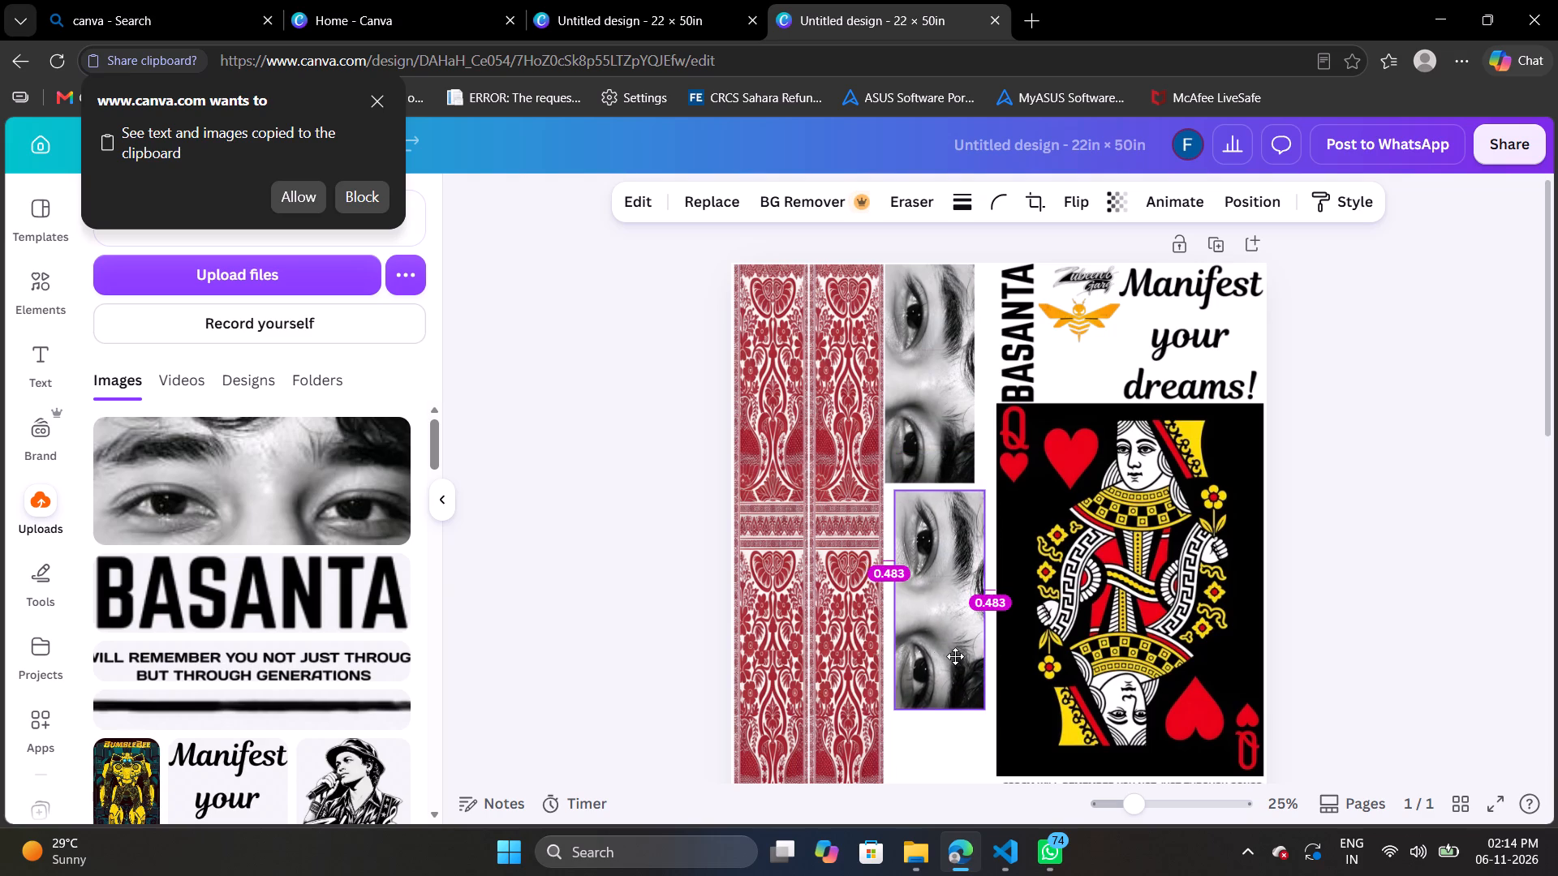
left_click_drag(955, 656, 938, 656)
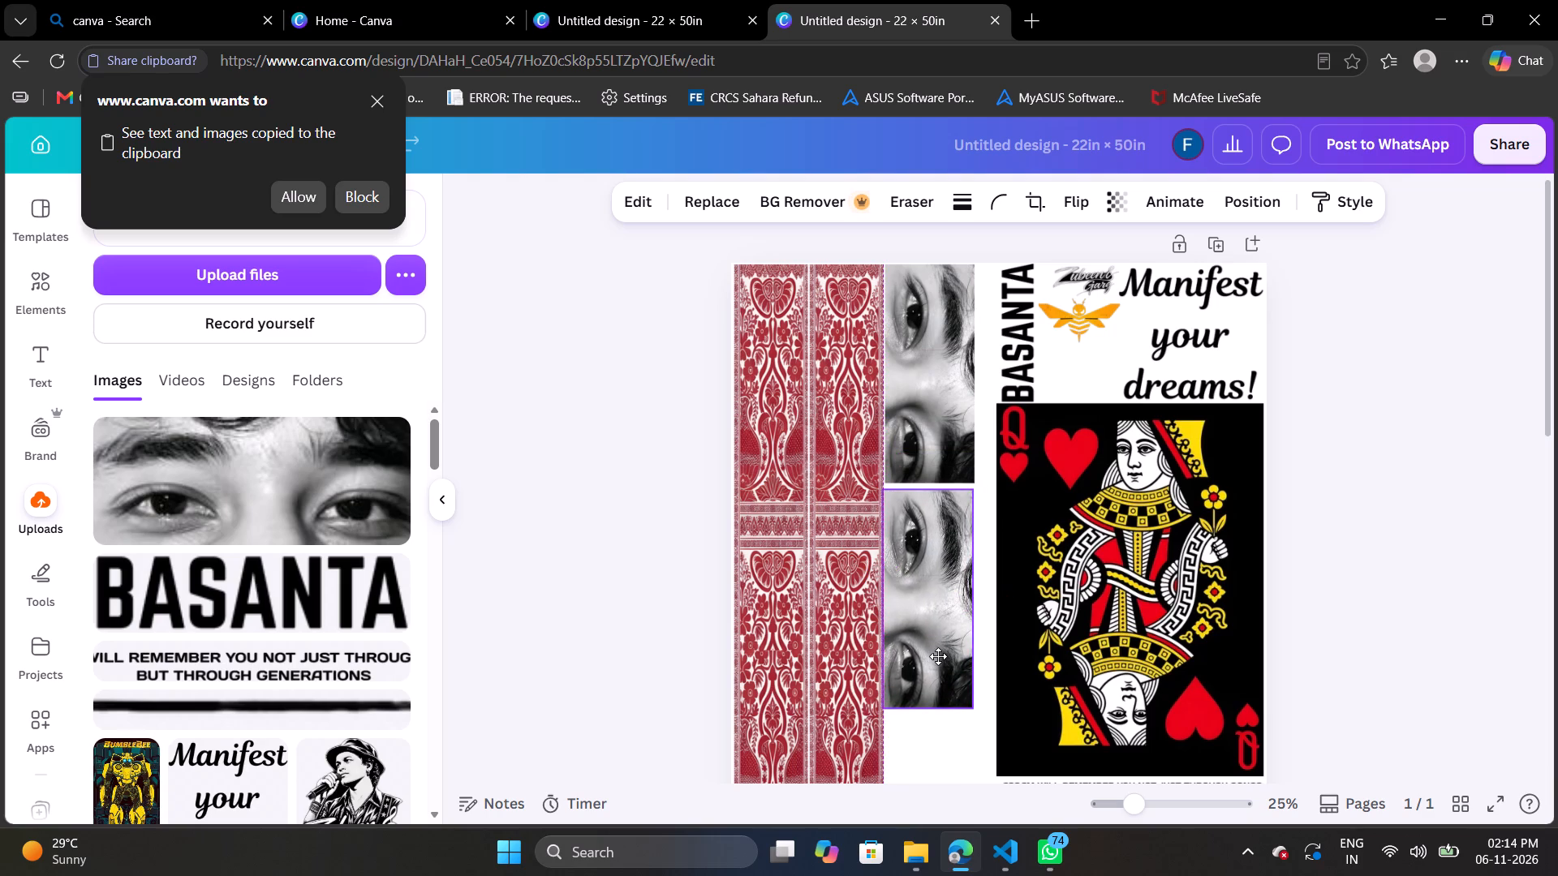
left_click_drag(938, 656, 943, 659)
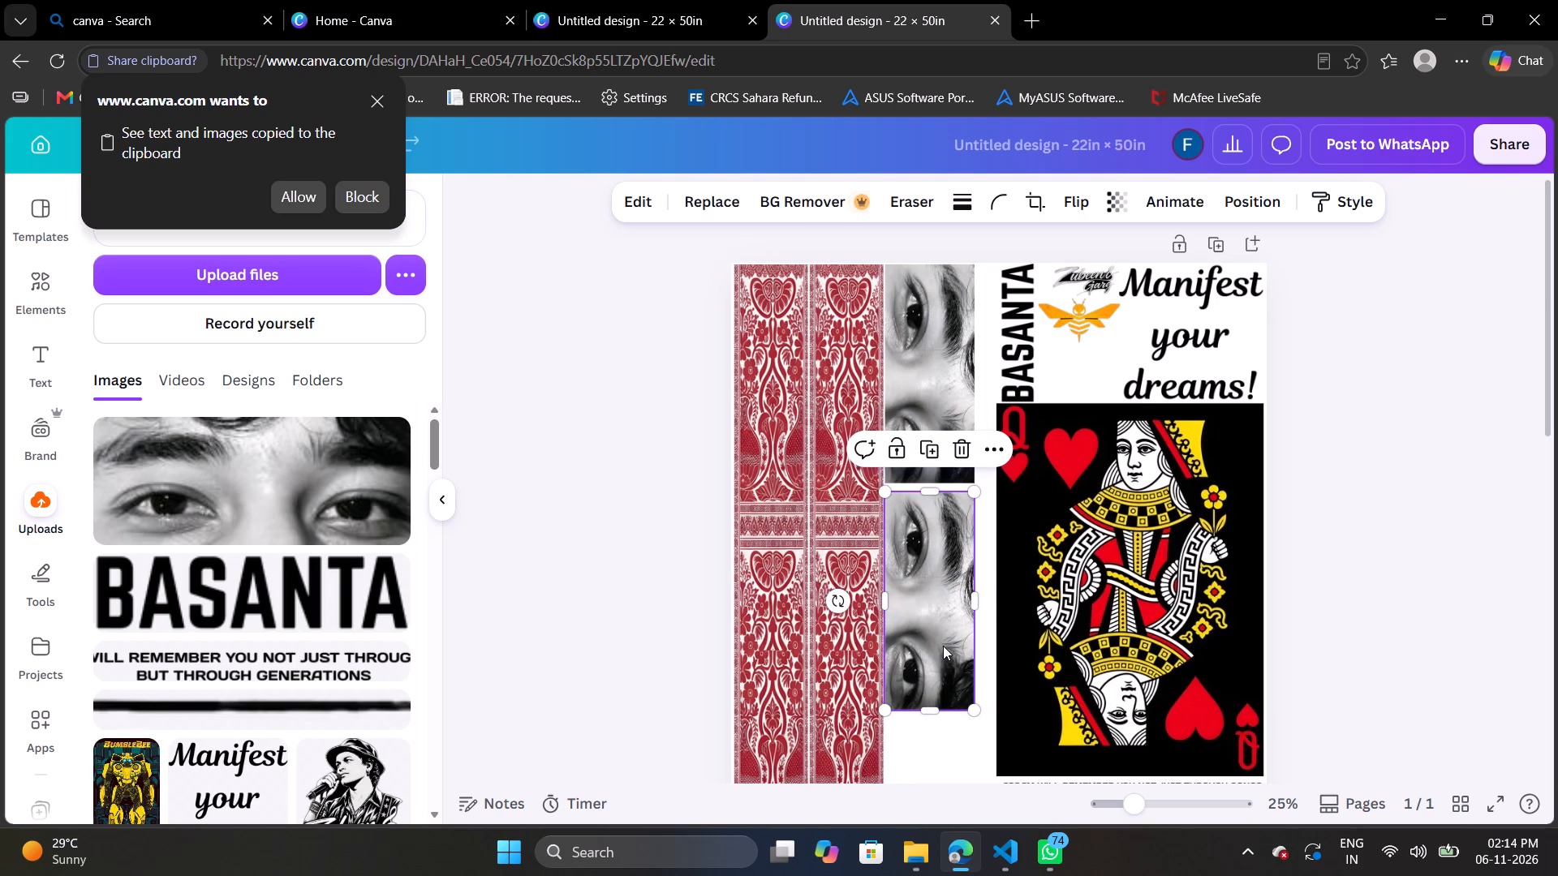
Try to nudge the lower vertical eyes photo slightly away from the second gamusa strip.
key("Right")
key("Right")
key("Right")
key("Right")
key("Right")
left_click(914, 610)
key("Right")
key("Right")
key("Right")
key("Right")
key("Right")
Reposition the lower vertical eyes photo directly under the upper one, nearly closing the gap while keeping it just beside the gamusa strip, and deselect it.
left_click_drag(909, 606, 902, 603)
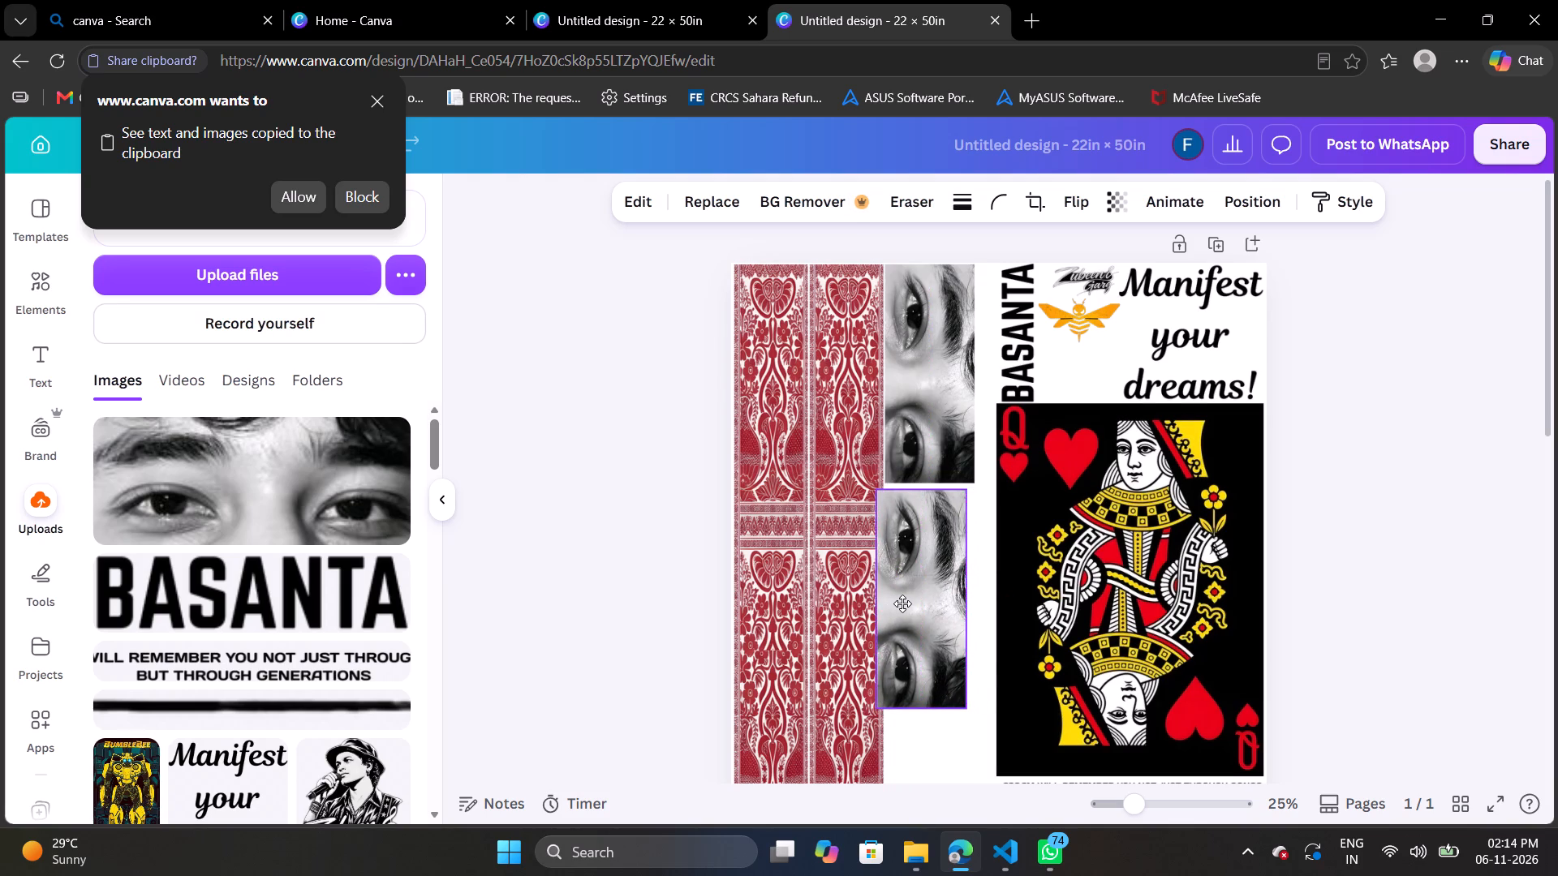
left_click_drag(902, 603, 919, 603)
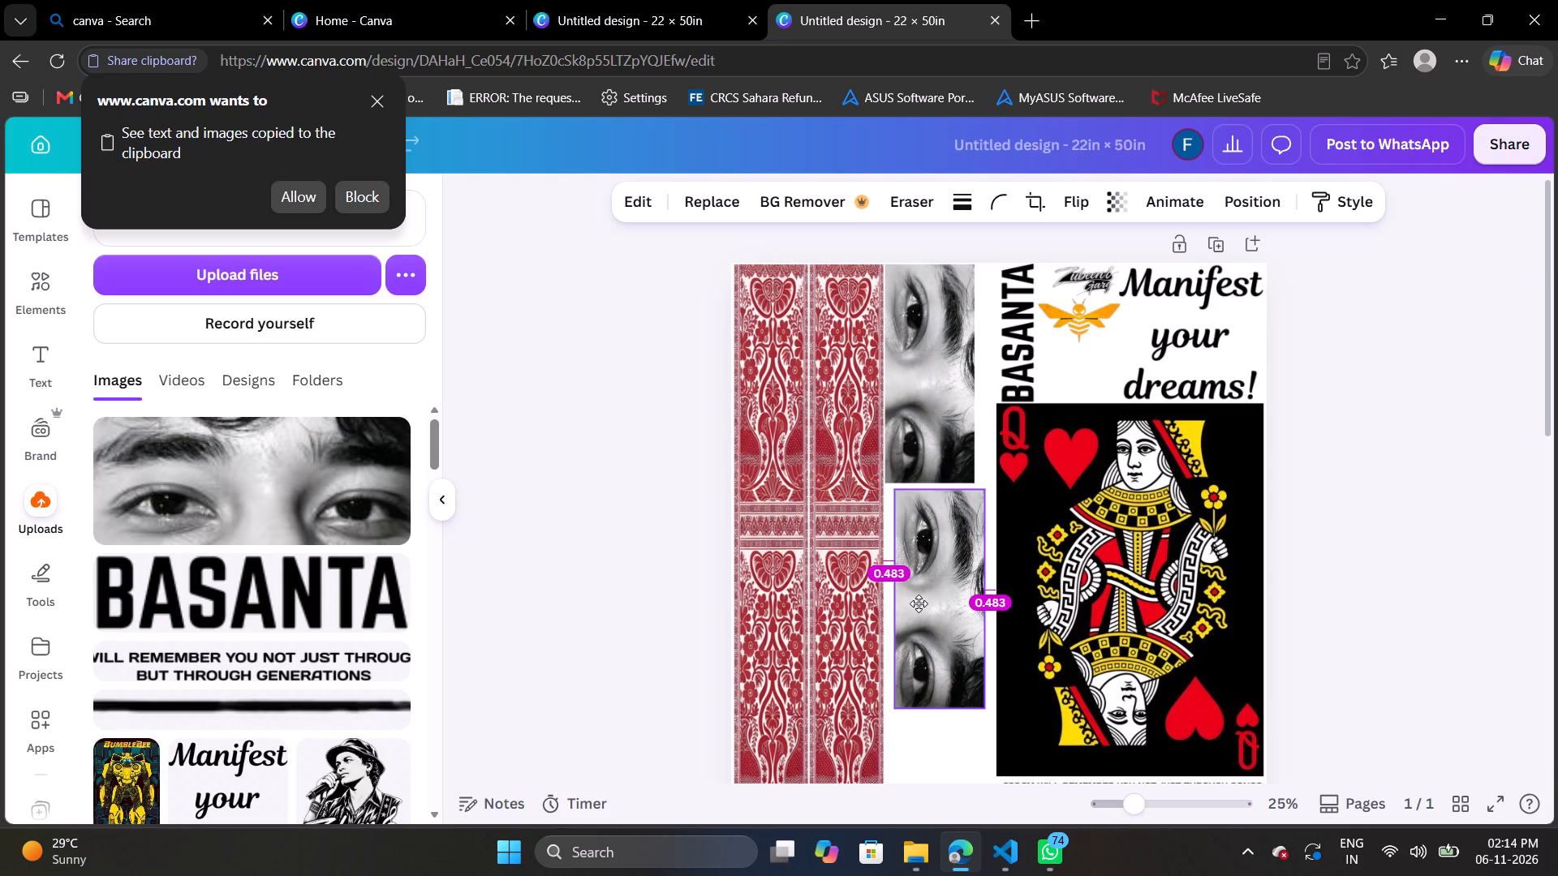
left_click_drag(919, 603, 916, 608)
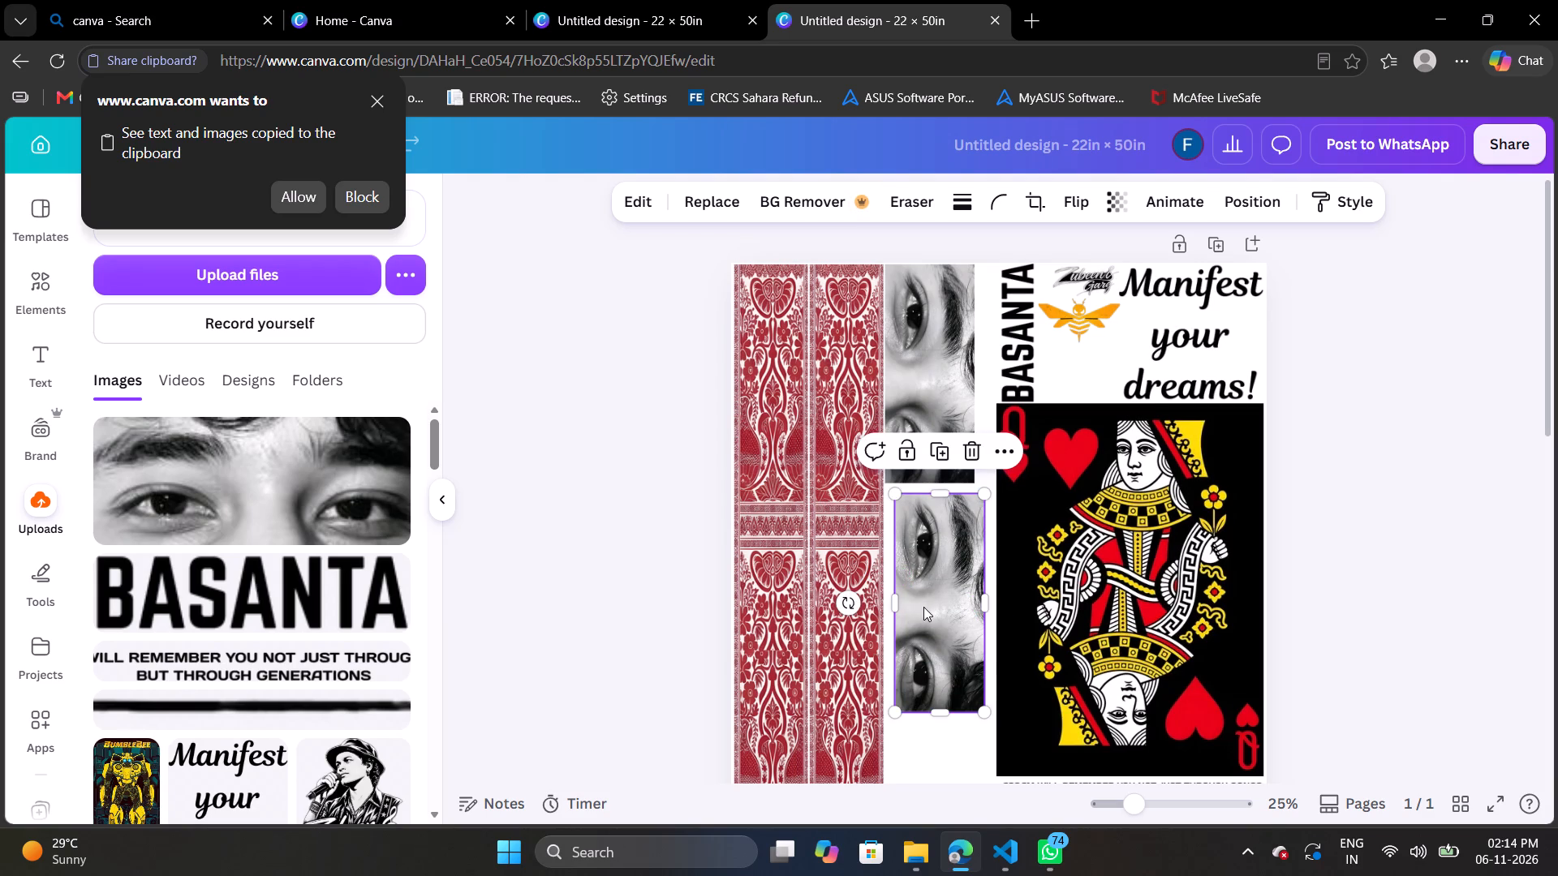
key("Up")
key("Up")
key("Up")
key("Up")
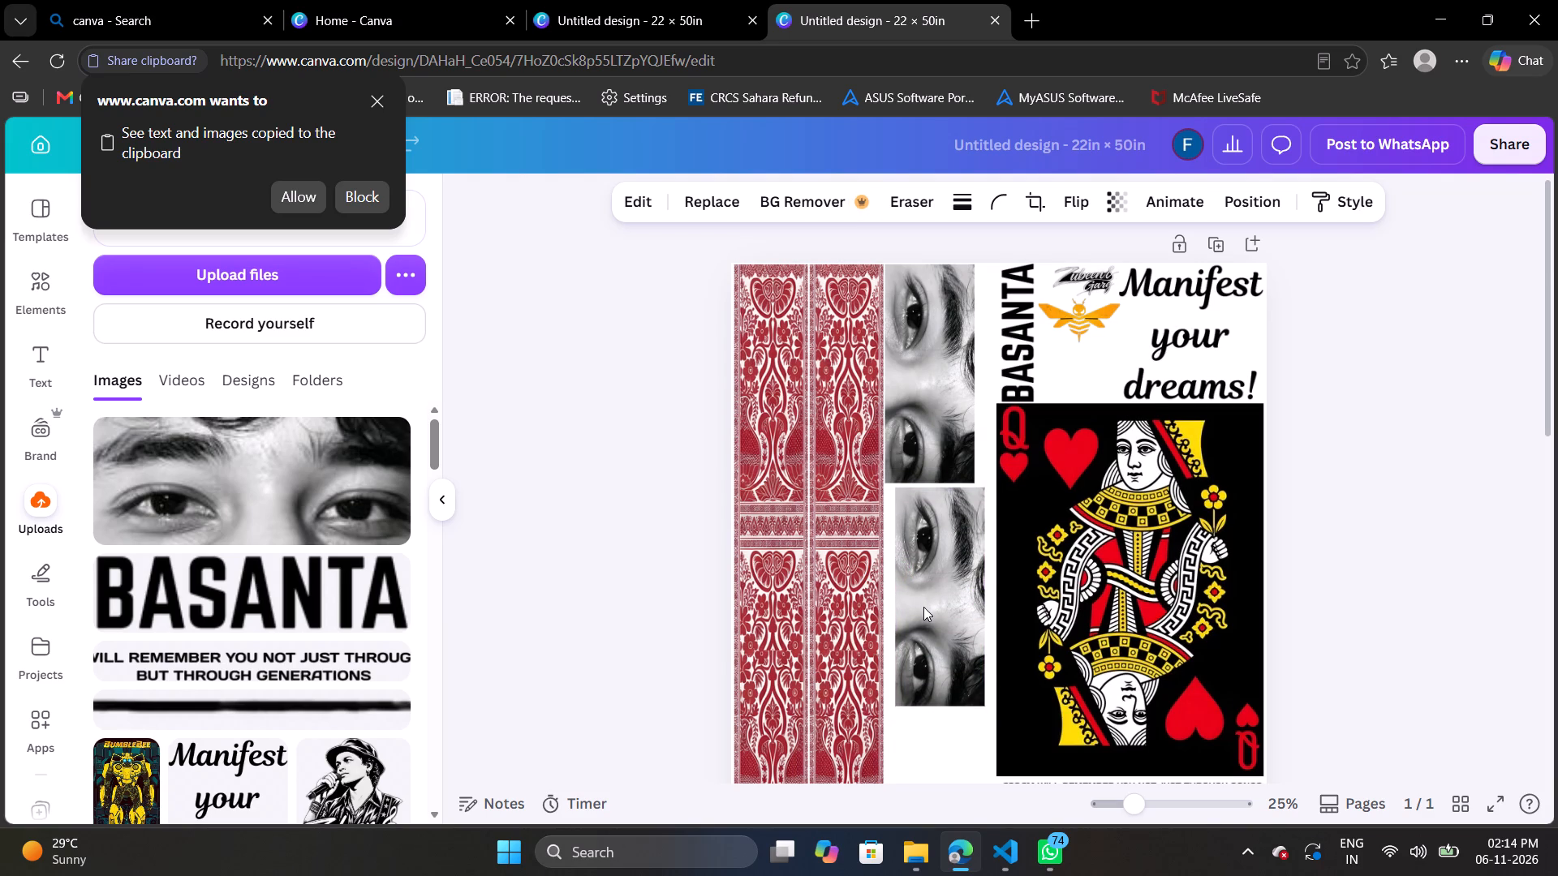
key("Left")
key("Left")
key("Left")
key("Left")
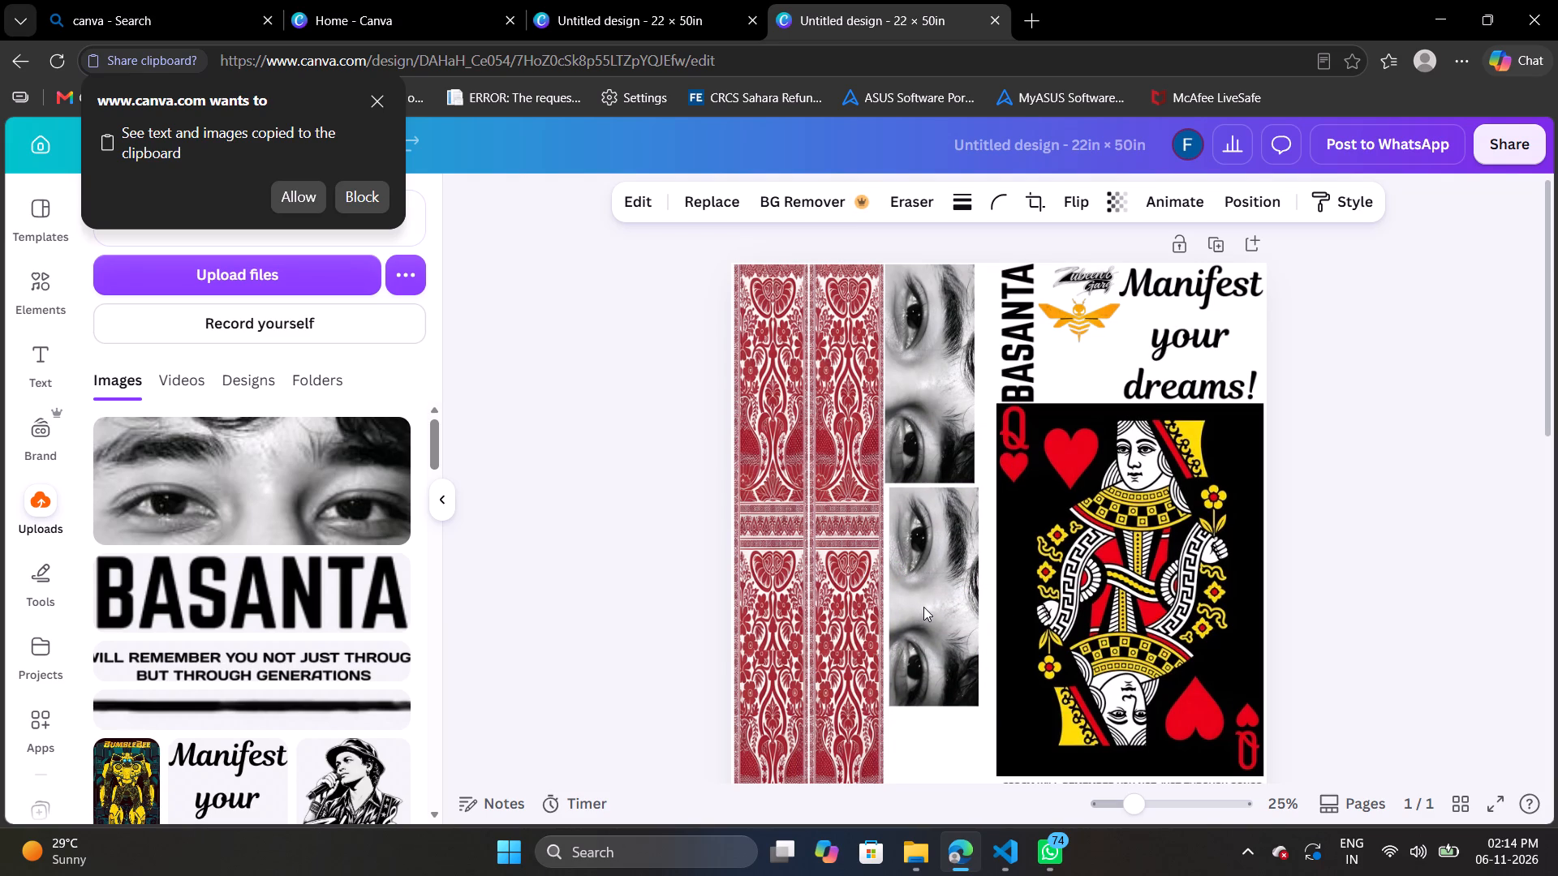
key("Left")
key("Left")
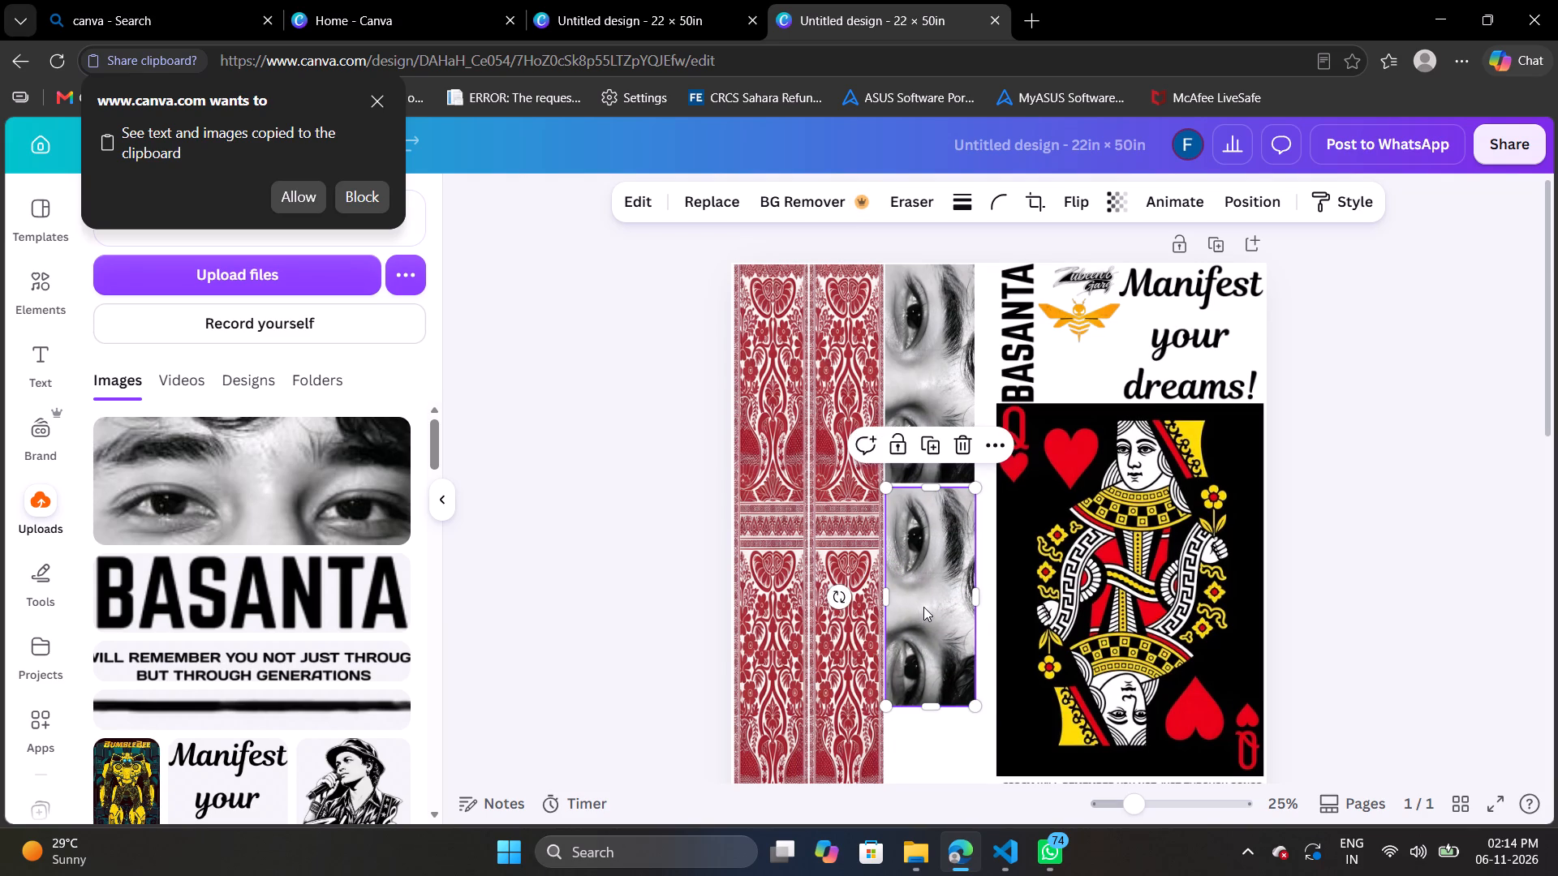
key("Up")
key("Up")
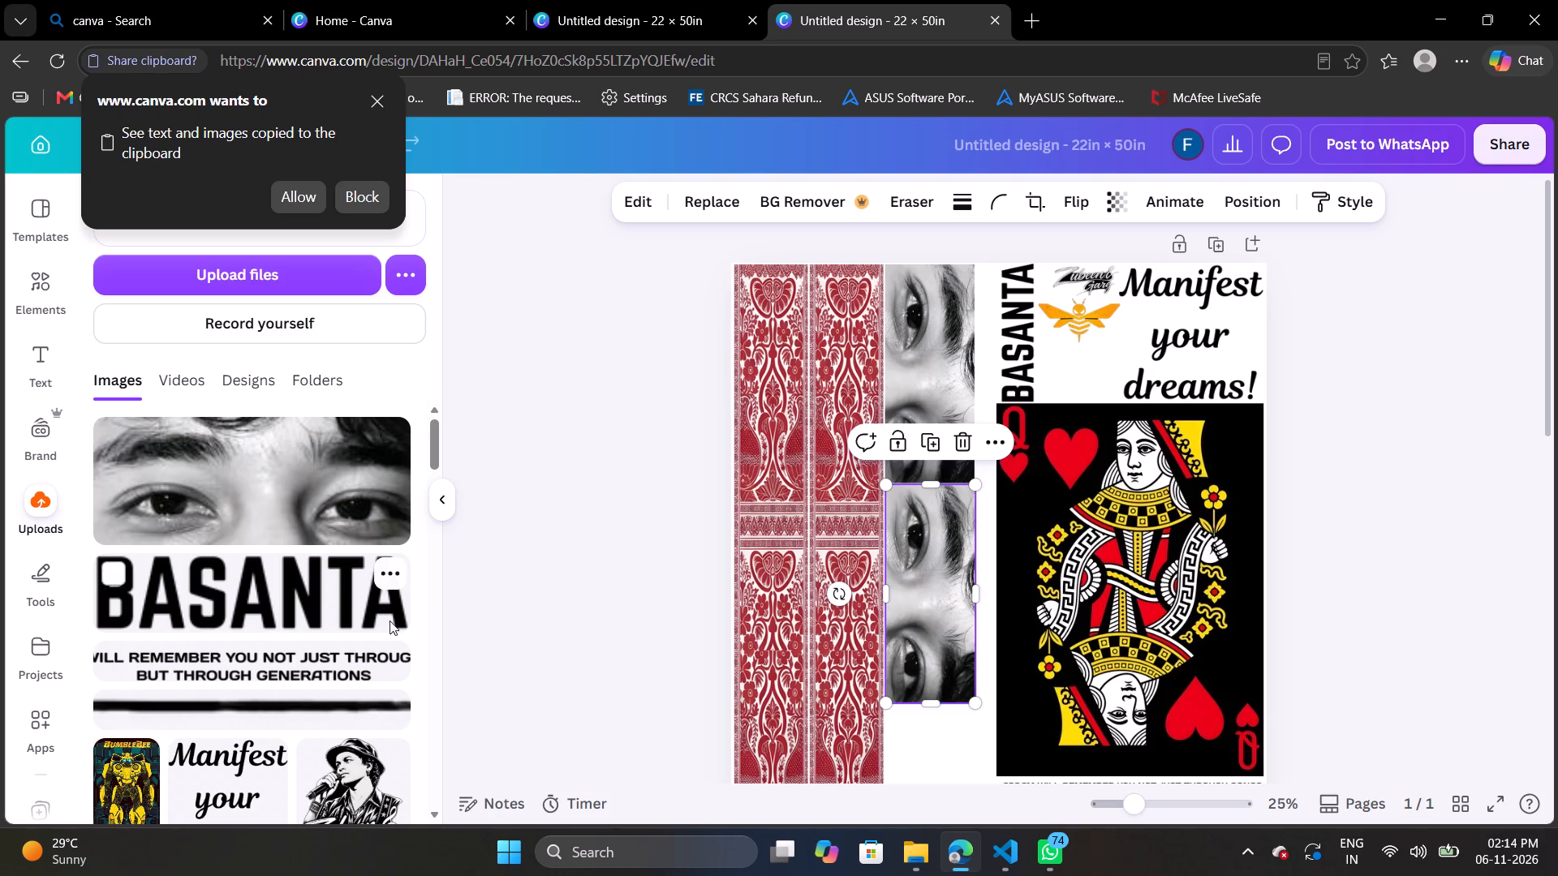
left_click(968, 758)
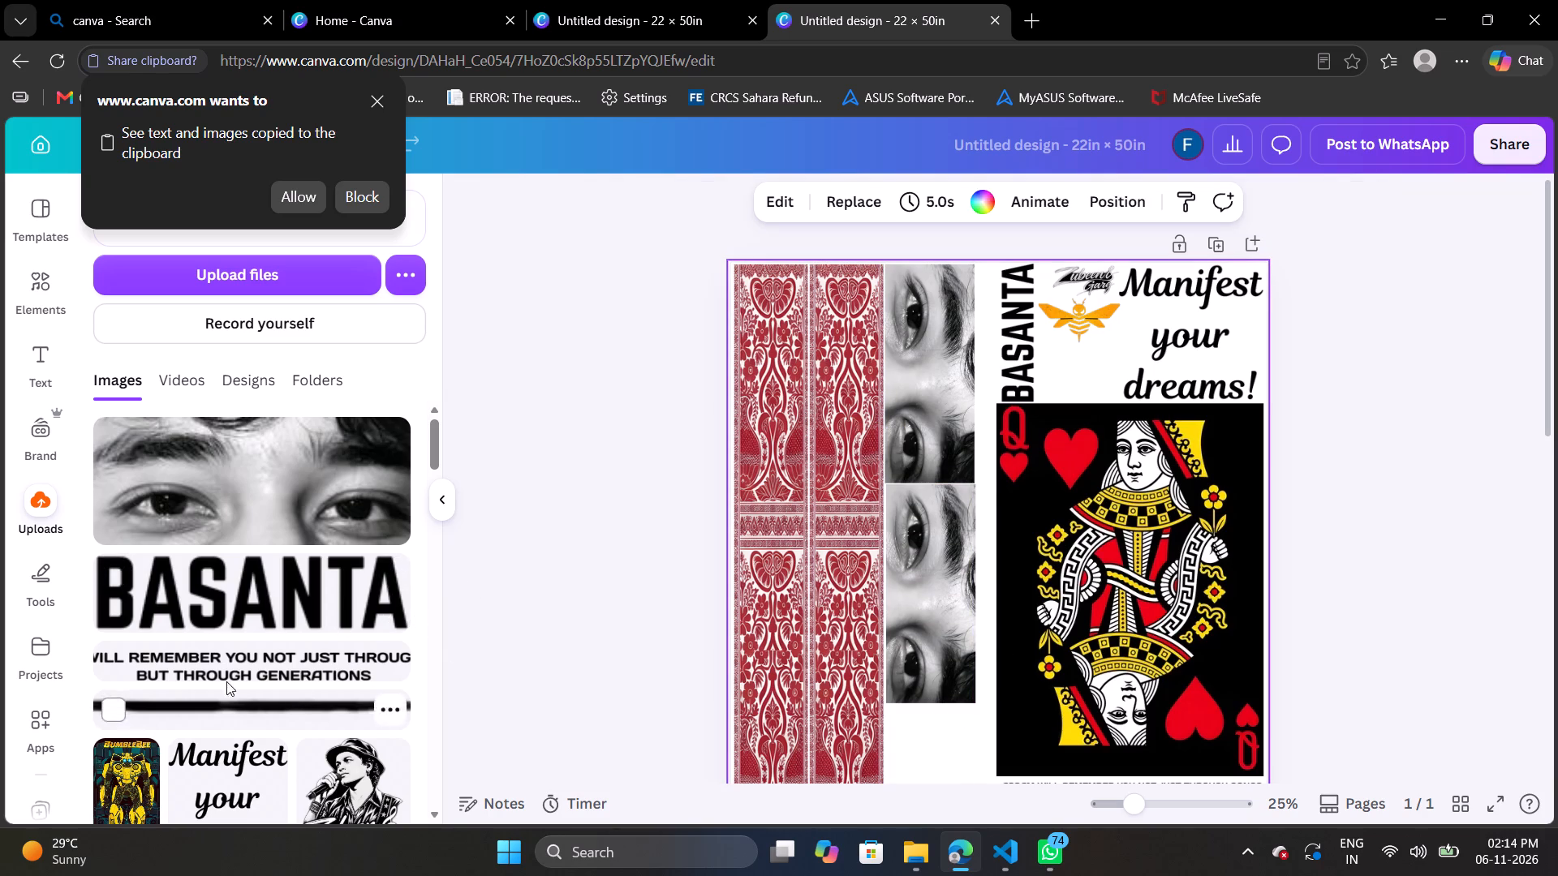
Add the uploaded photo of eyes glancing sideways to the page and shrink it proportionally to about 9.5 in wide.
scroll(34, 643, "down", 2)
scroll(244, 639, "down", 3)
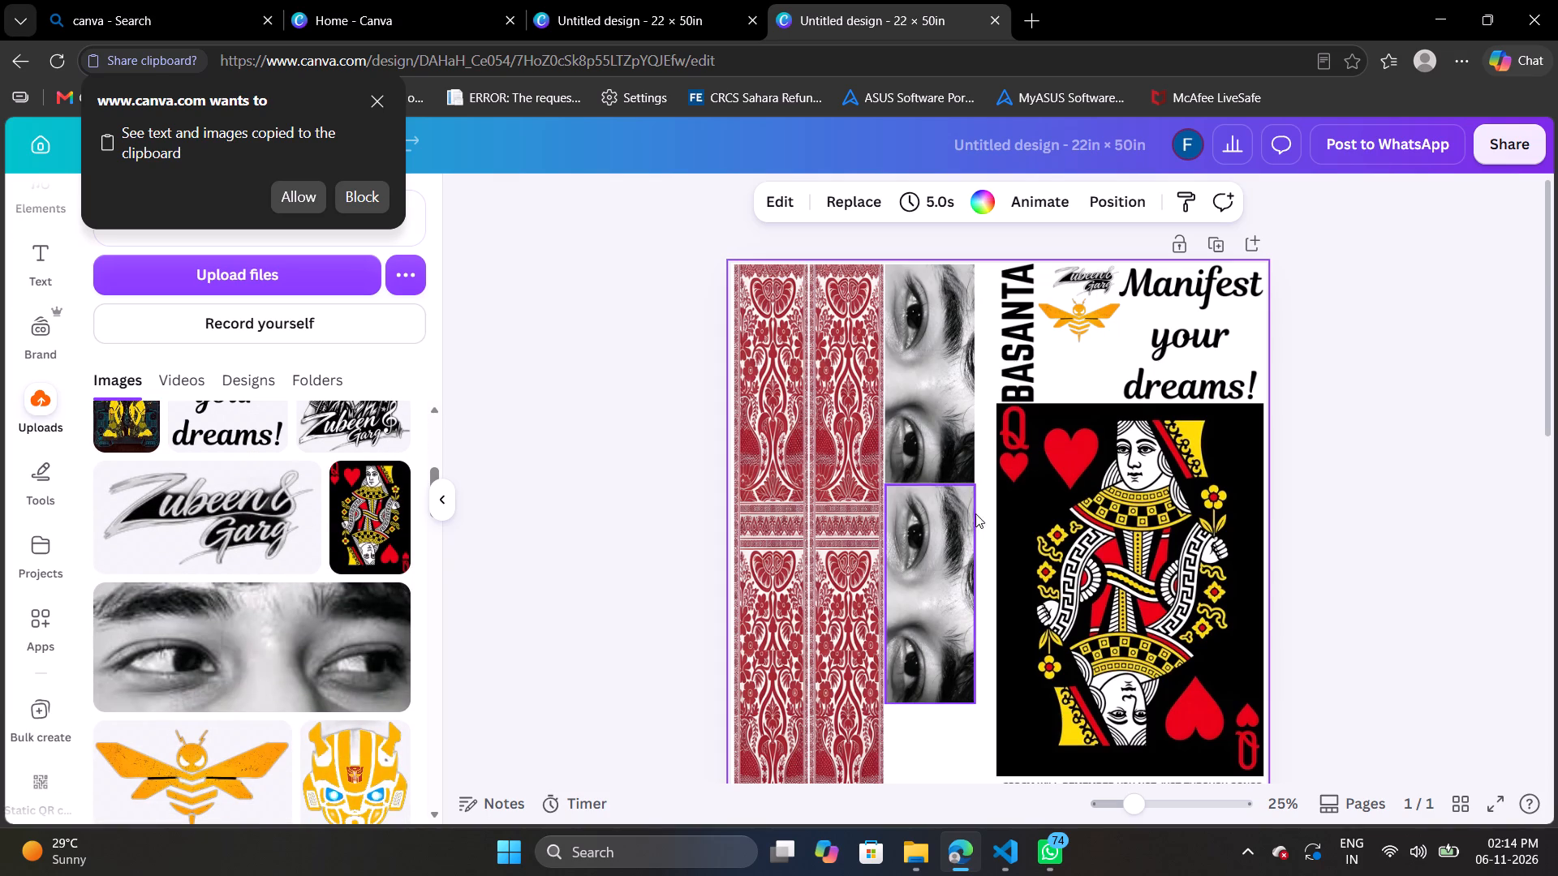
left_click(340, 651)
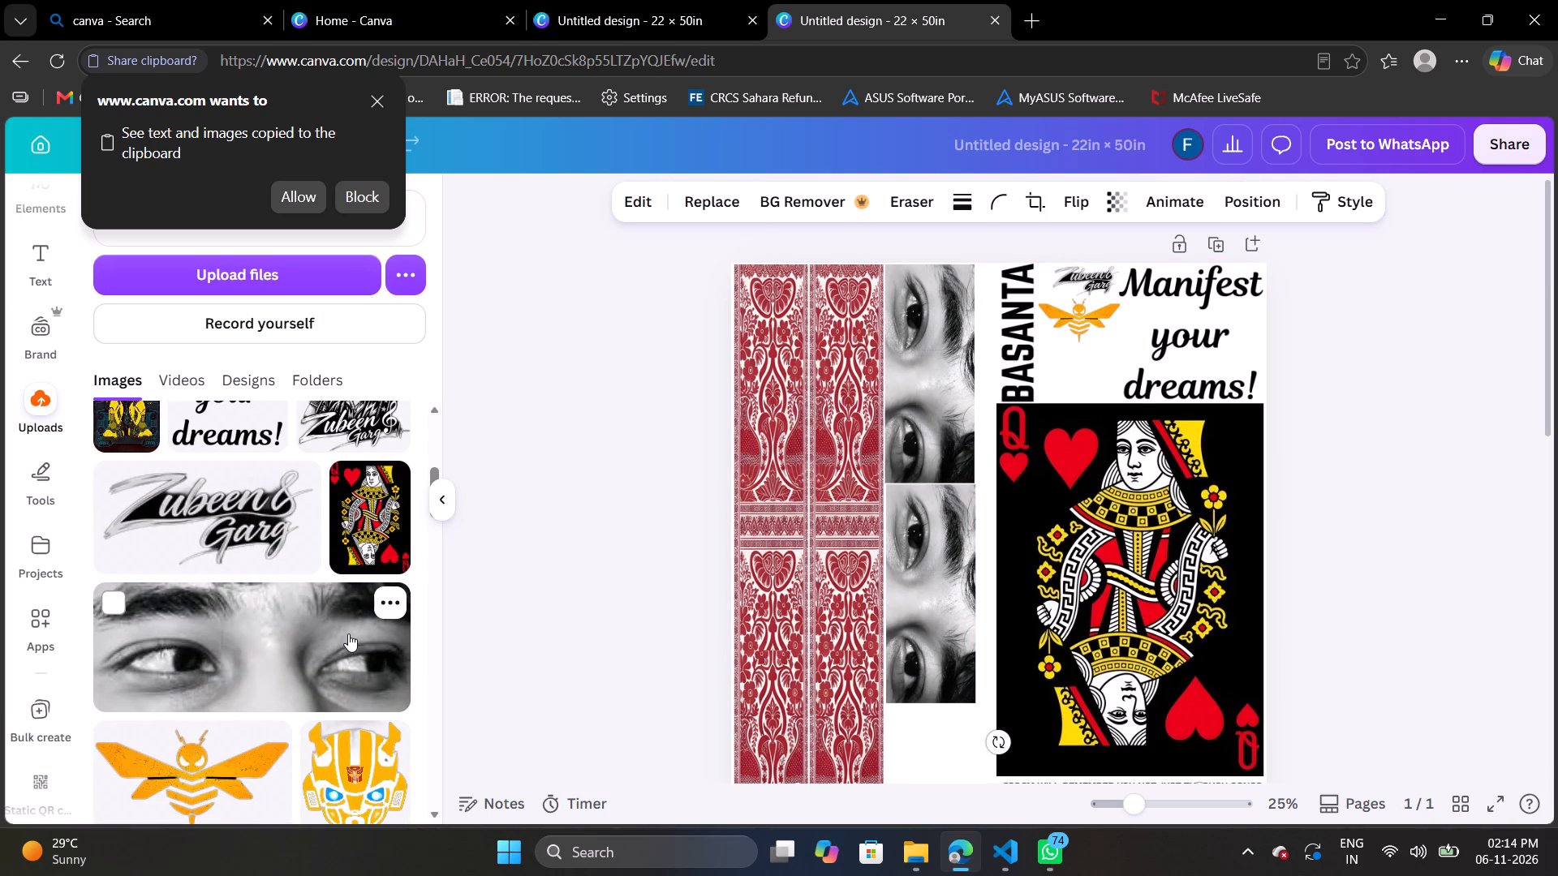
scroll(711, 614, "down", 1)
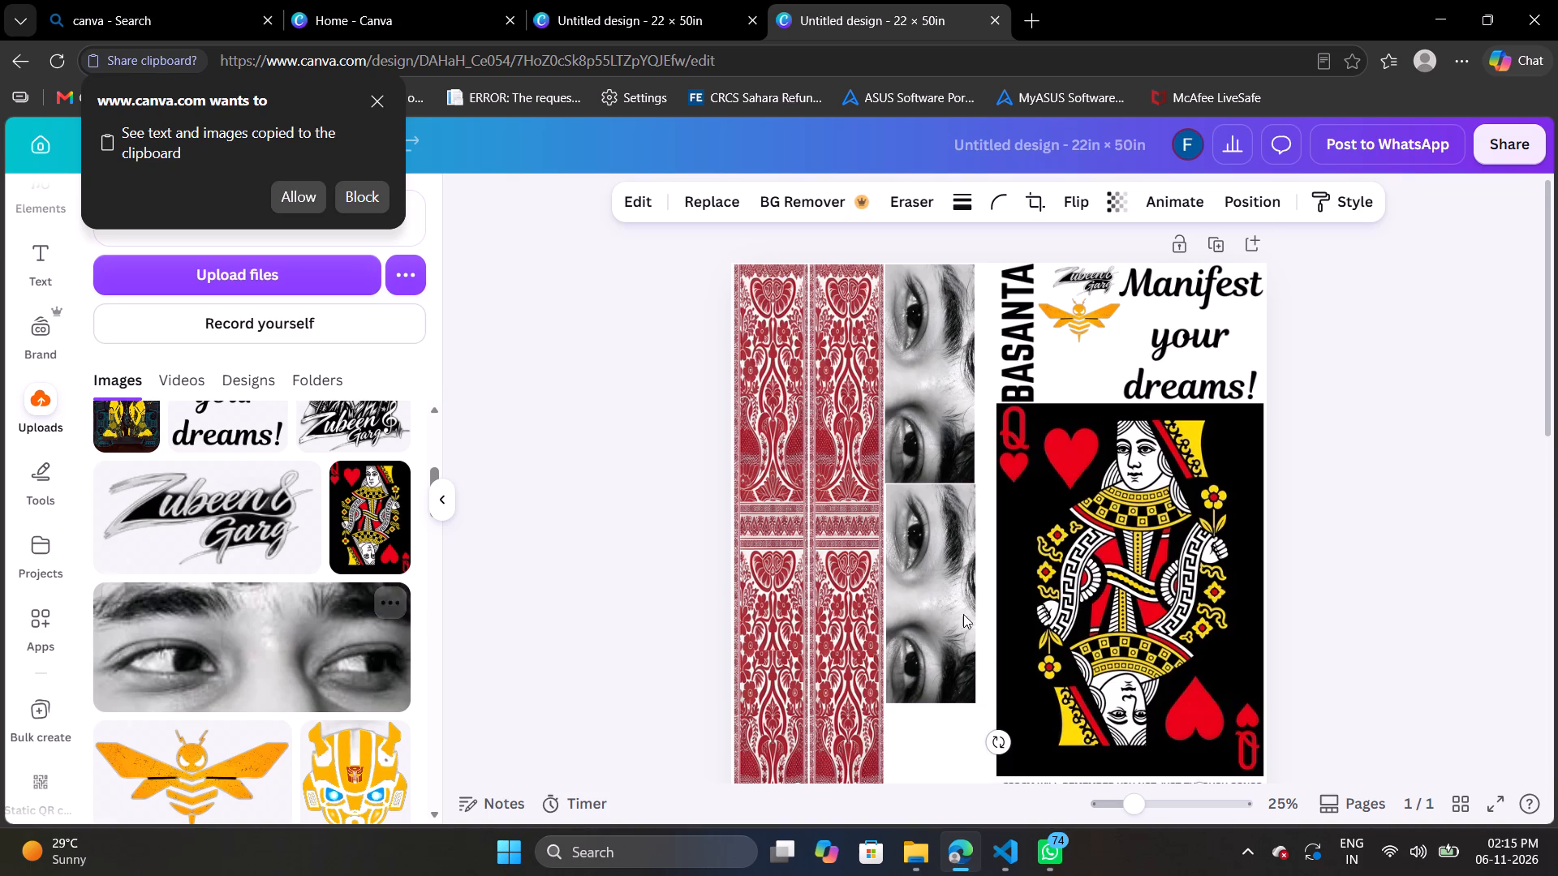
scroll(963, 614, "down", 2)
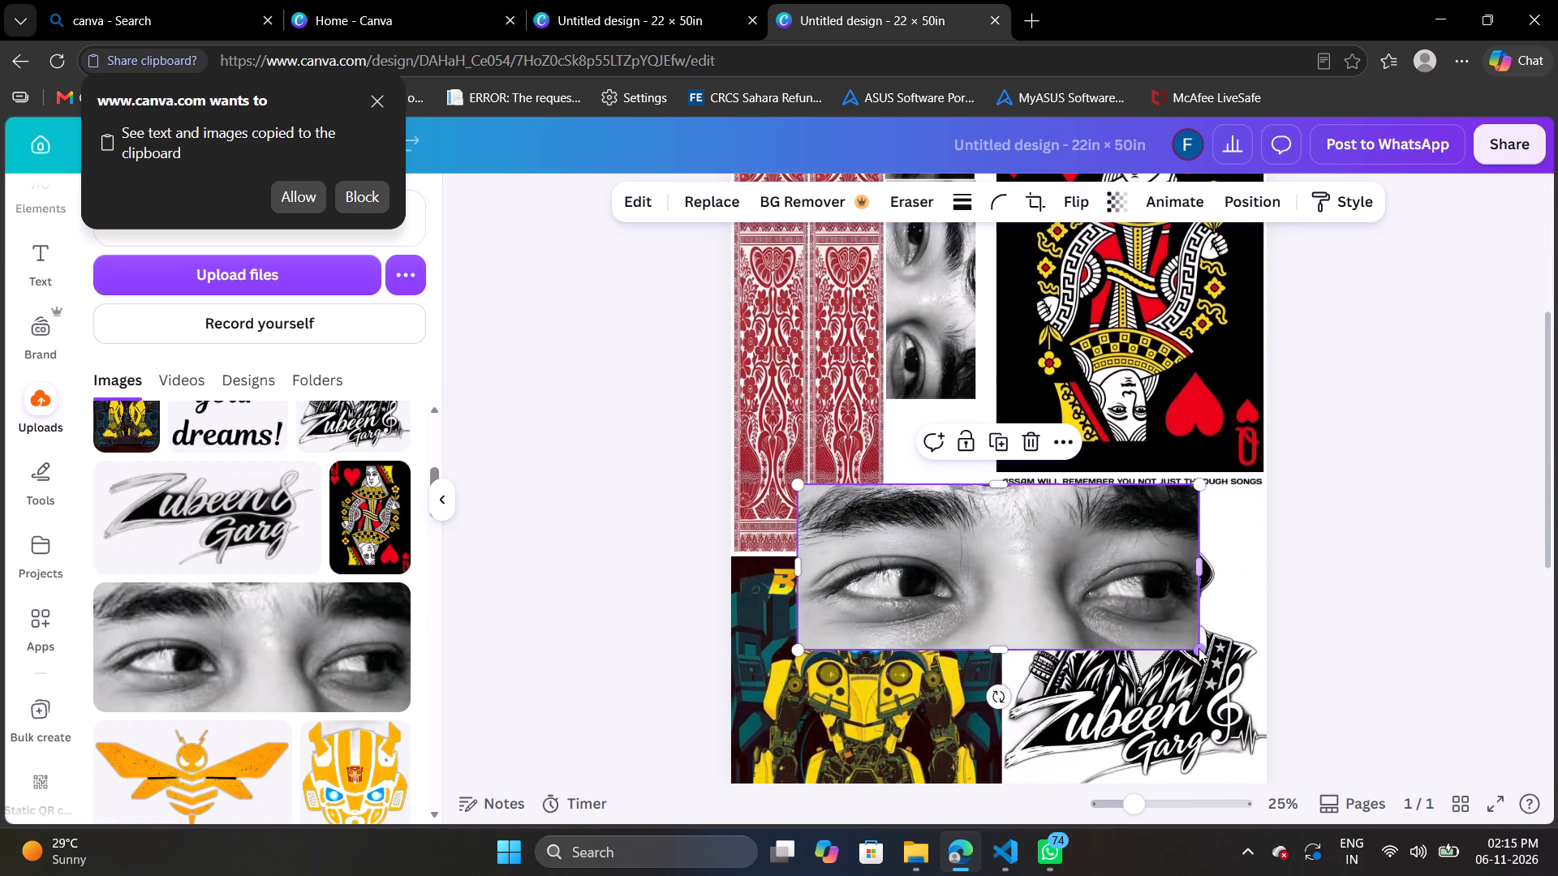
left_click_drag(1198, 648, 1122, 611)
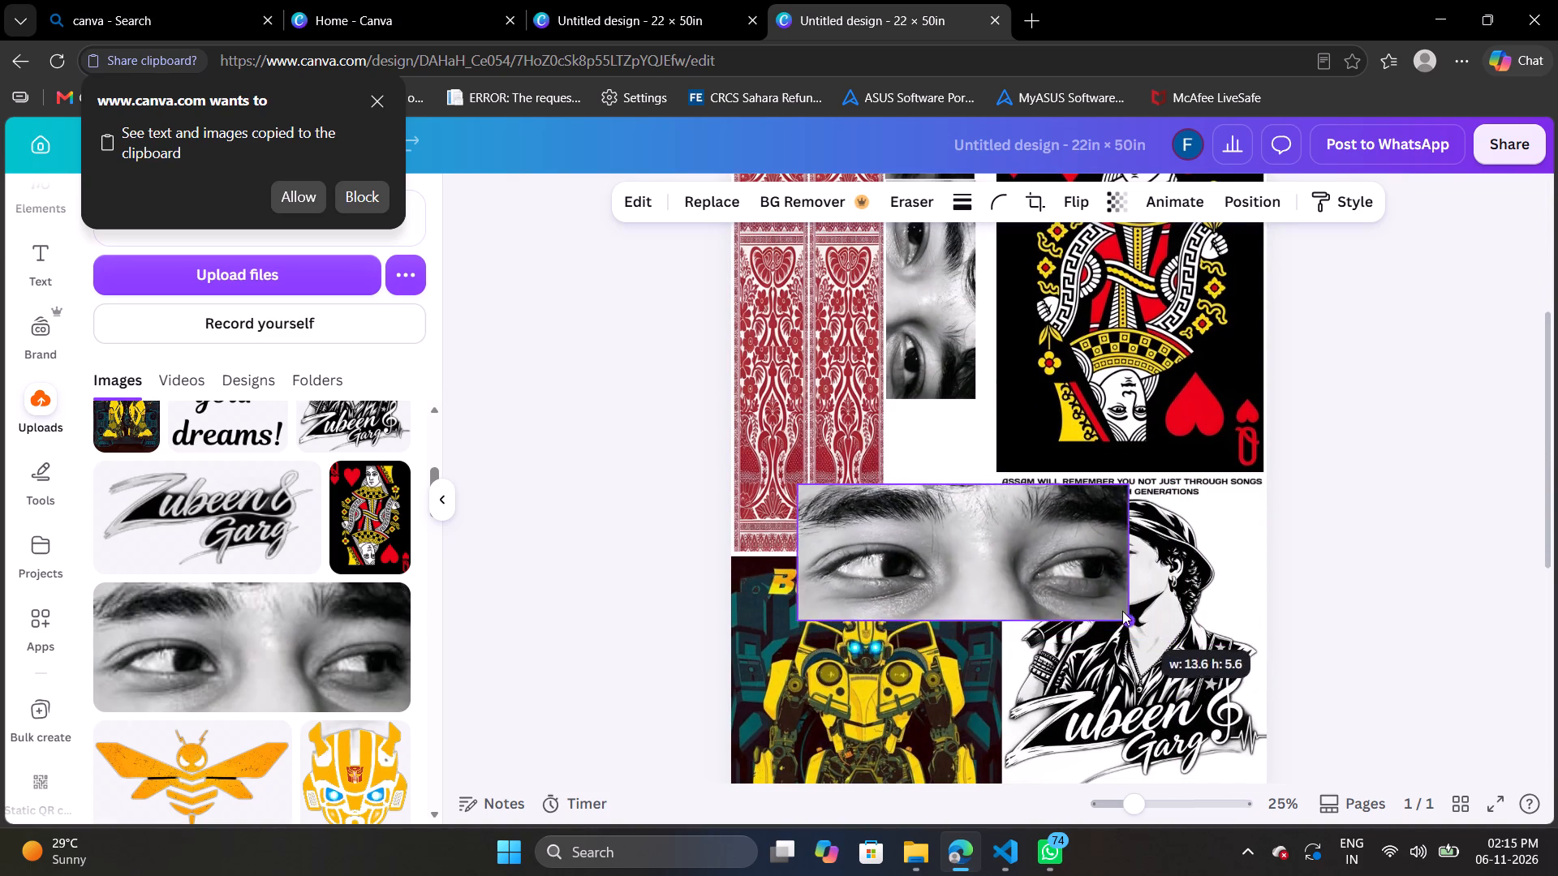
left_click_drag(1122, 611, 1035, 571)
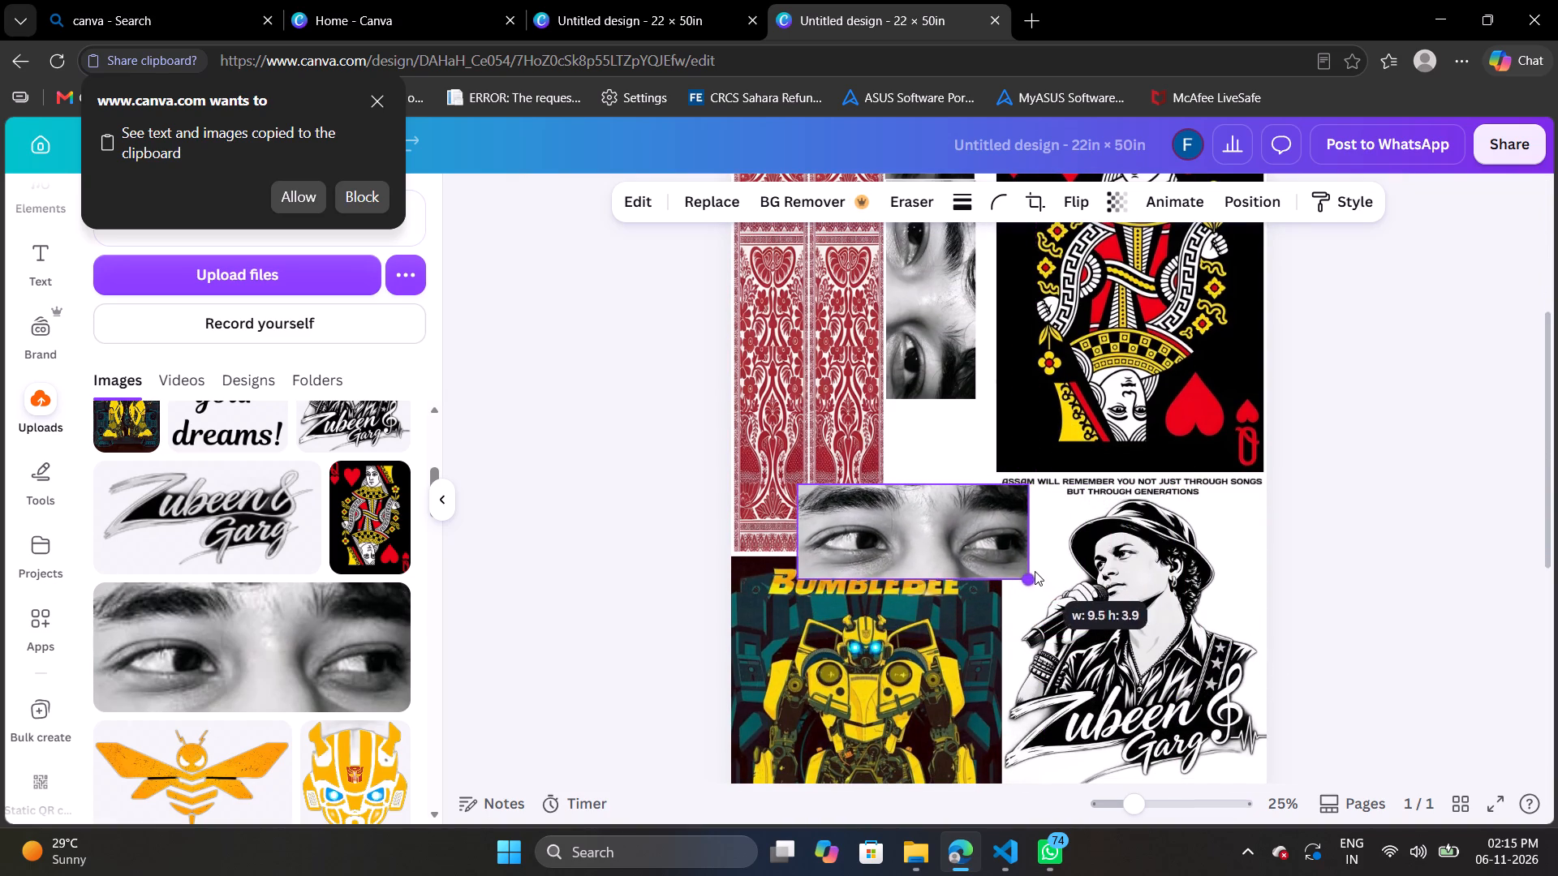
left_click_drag(1035, 571, 1035, 573)
Rotate the sideways-glance eyes photo a quarter turn counterclockwise so it stands exactly vertical.
left_click_drag(916, 617, 942, 527)
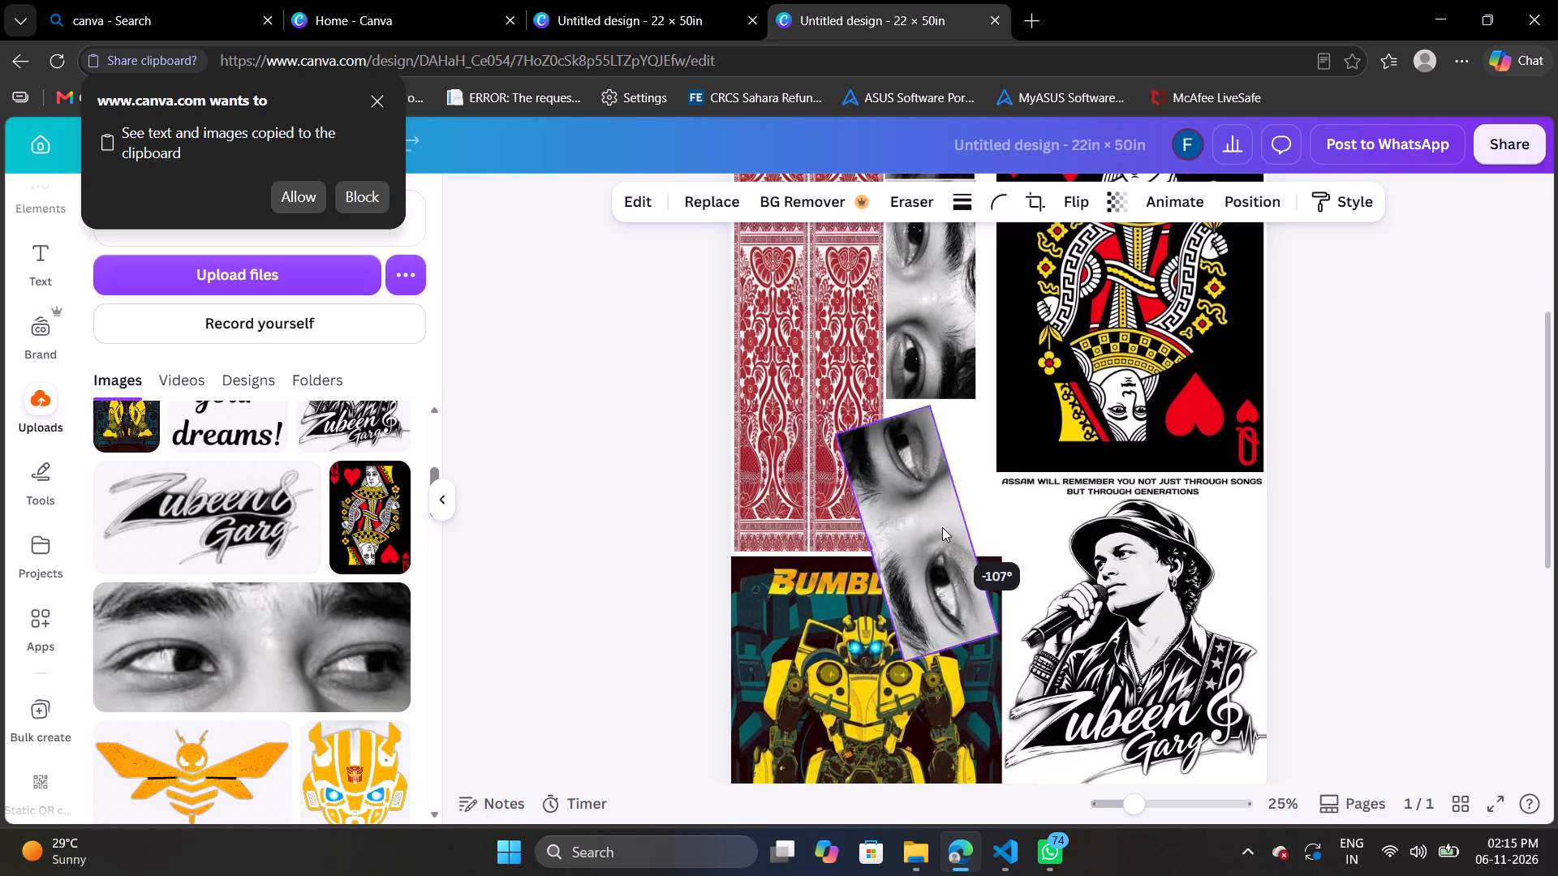
left_click_drag(942, 527, 940, 533)
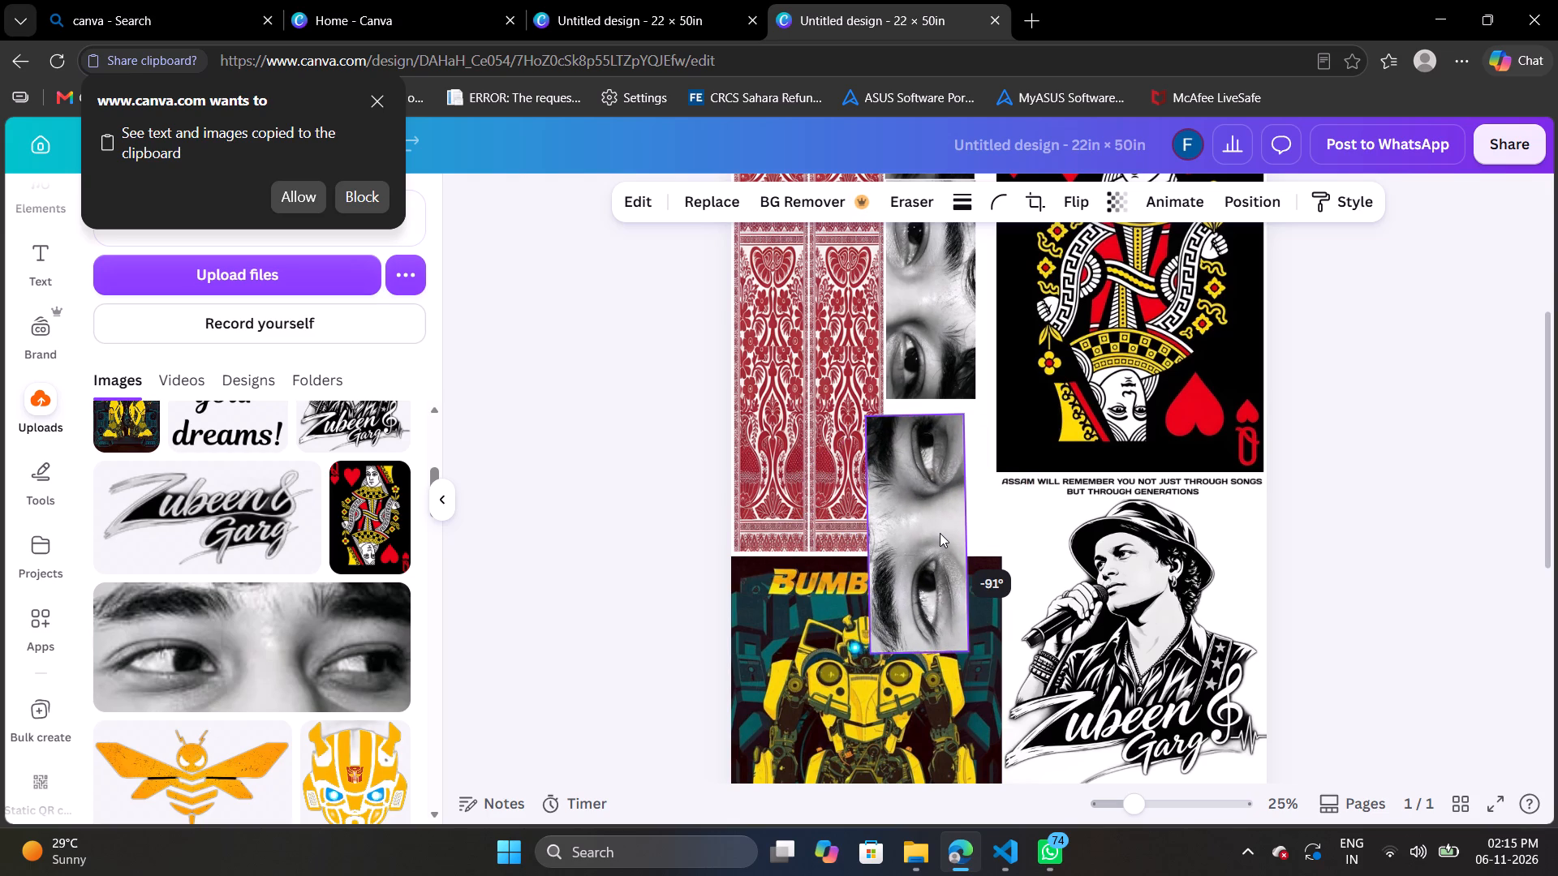
left_click_drag(940, 533, 940, 530)
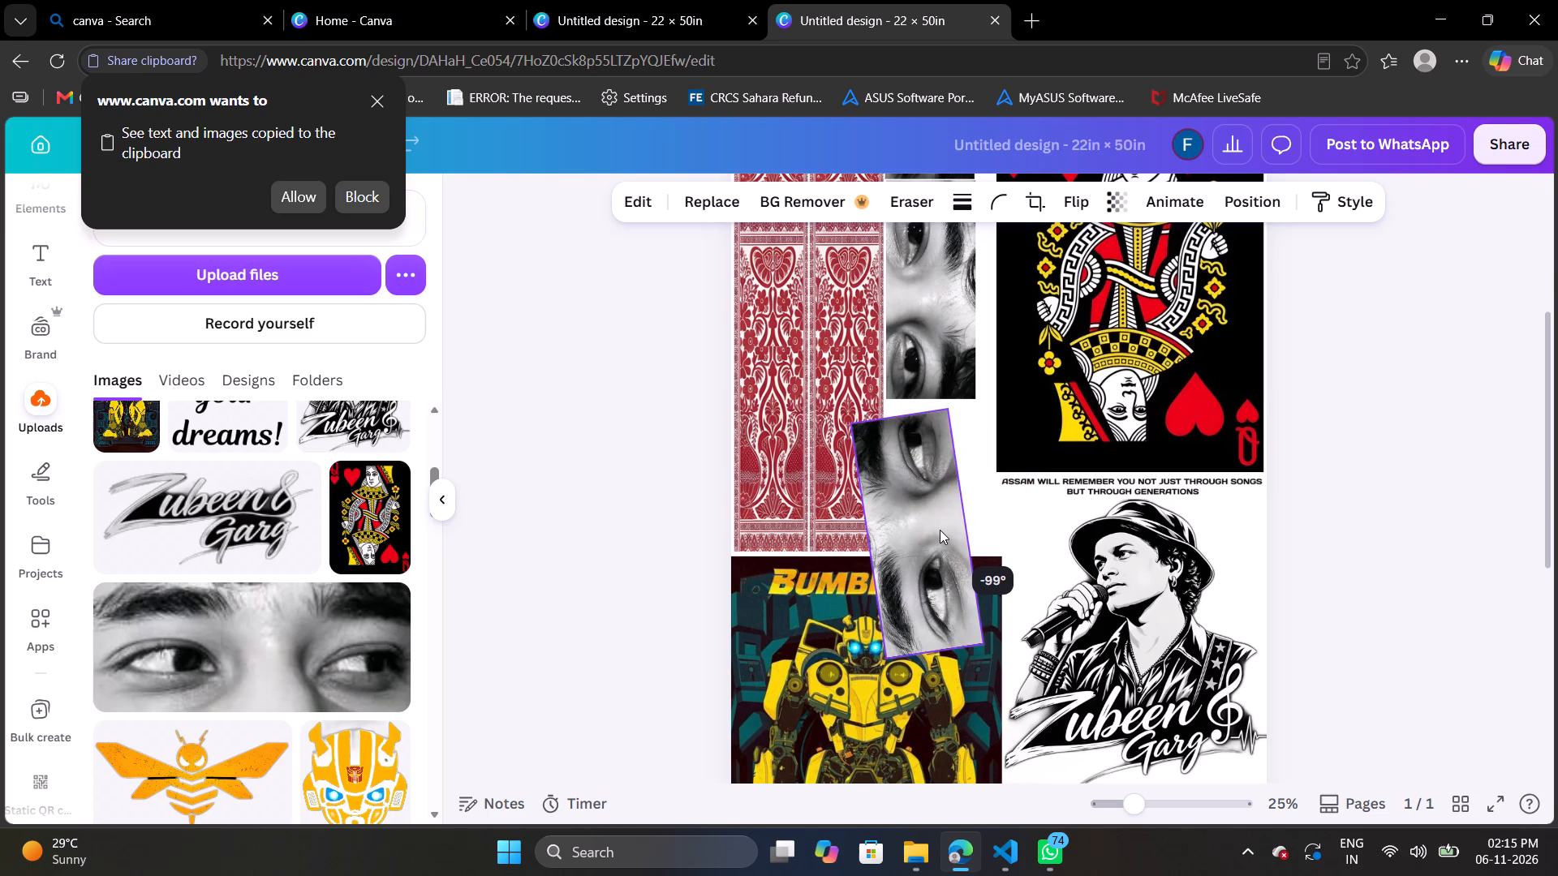
left_click_drag(940, 530, 940, 534)
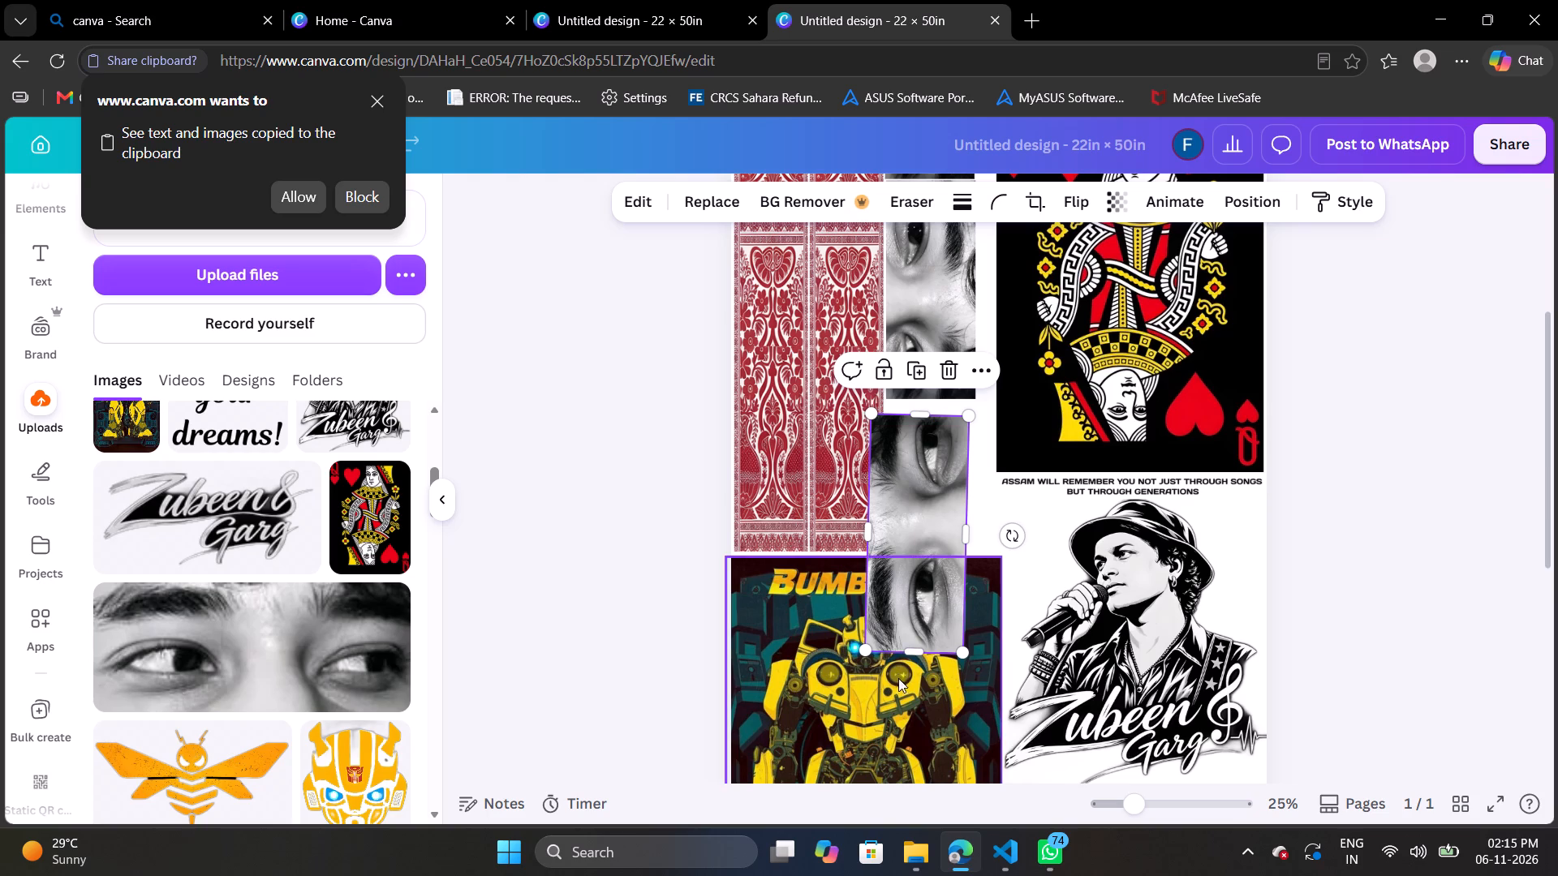
left_click(1014, 530)
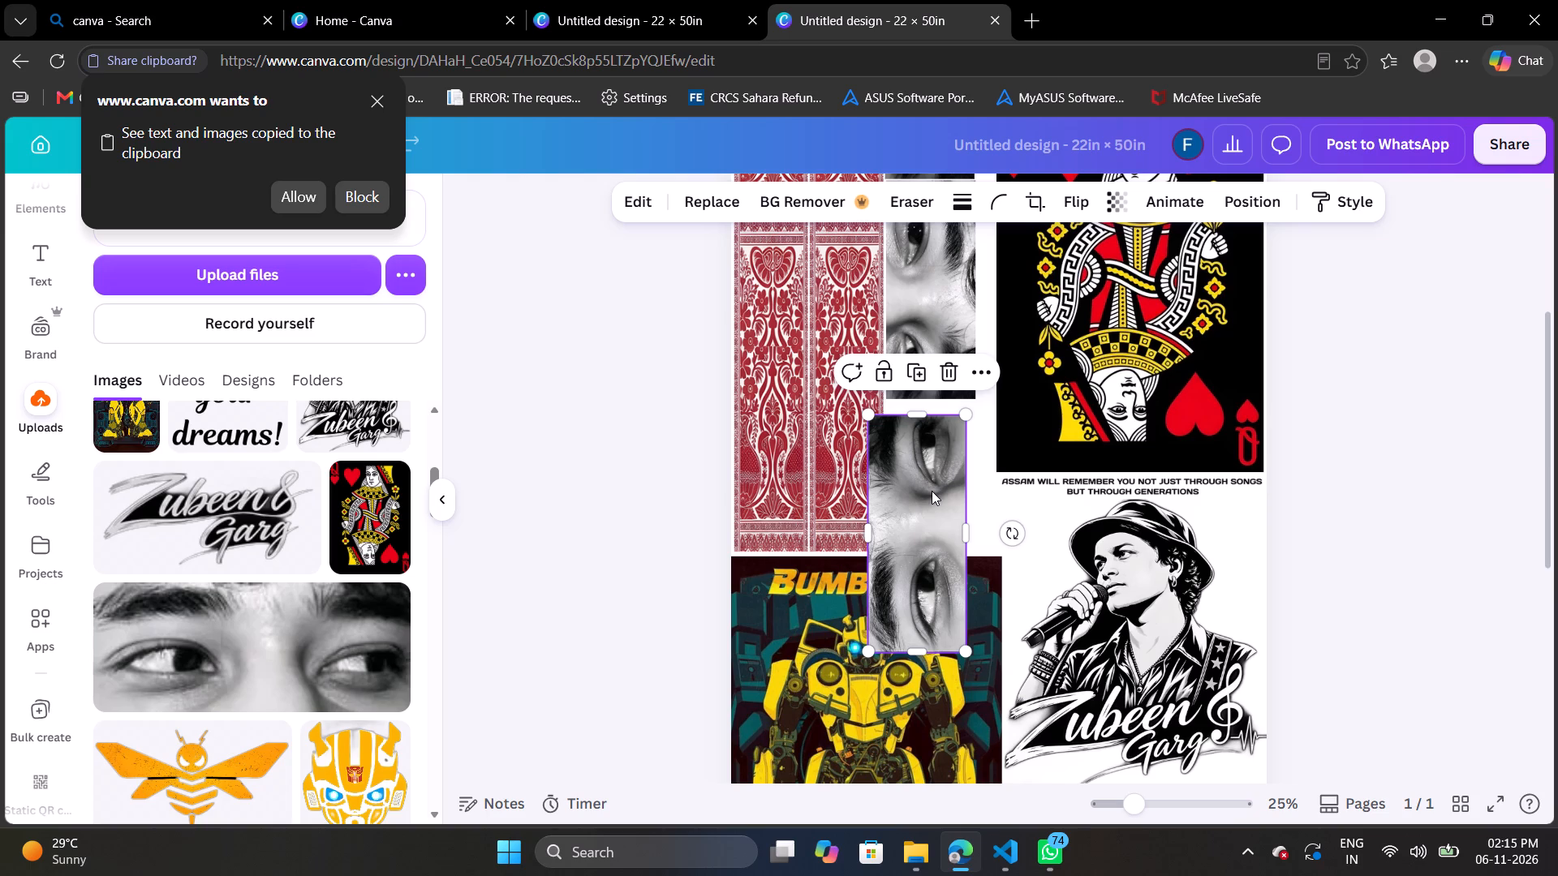
Move the sideways-glance photo over the lower vertical eyes photo and scale it down proportionally to about the same size.
scroll(1198, 368, "up", 1)
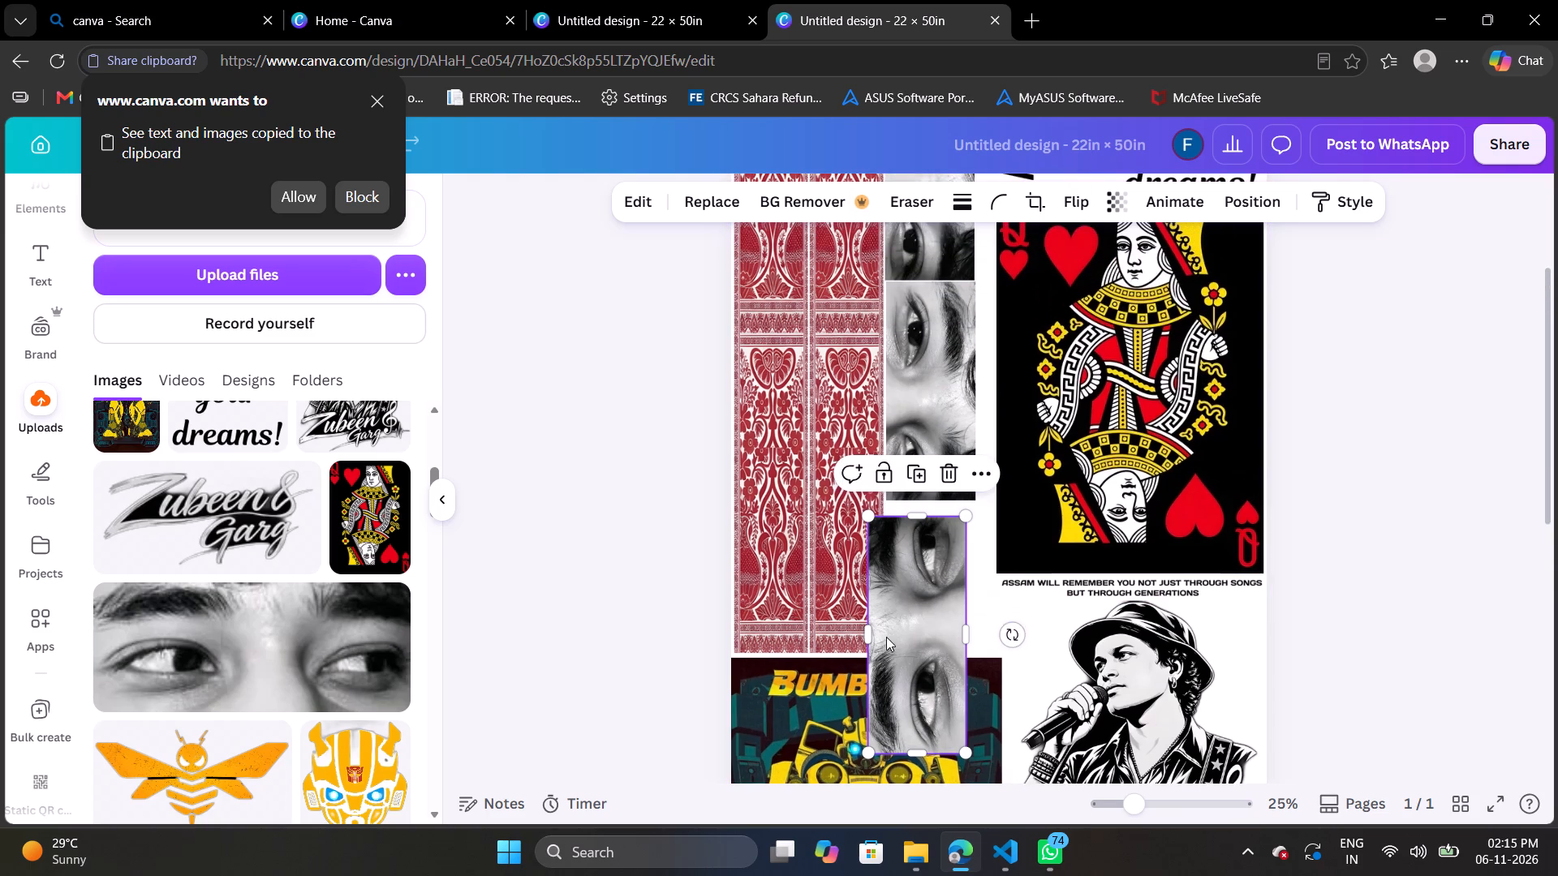
left_click_drag(886, 637, 906, 397)
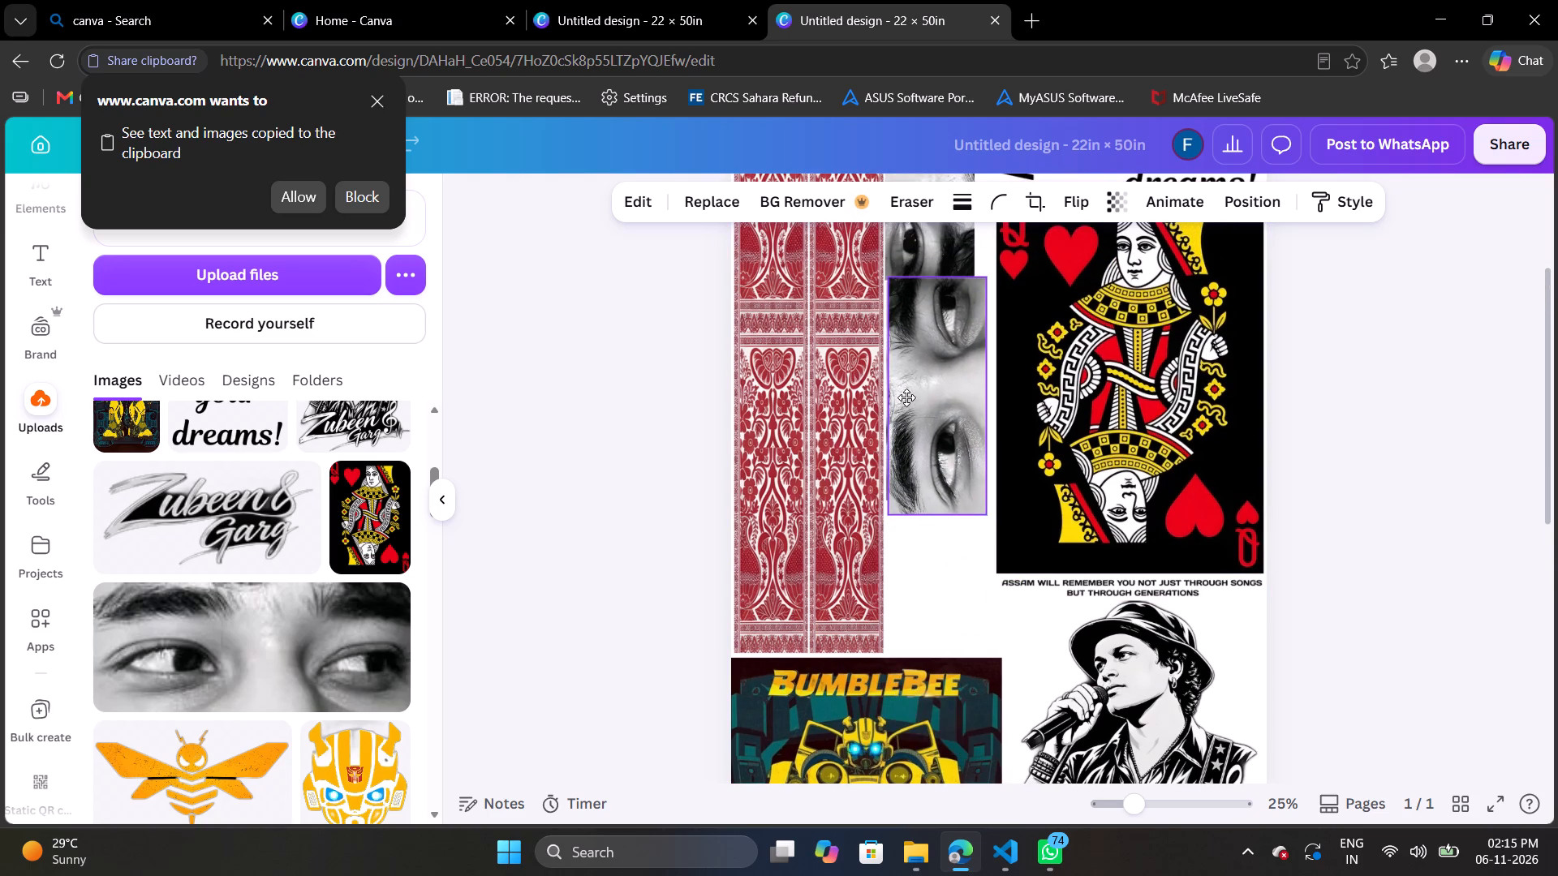
left_click_drag(906, 397, 909, 407)
left_click_drag(989, 514, 972, 471)
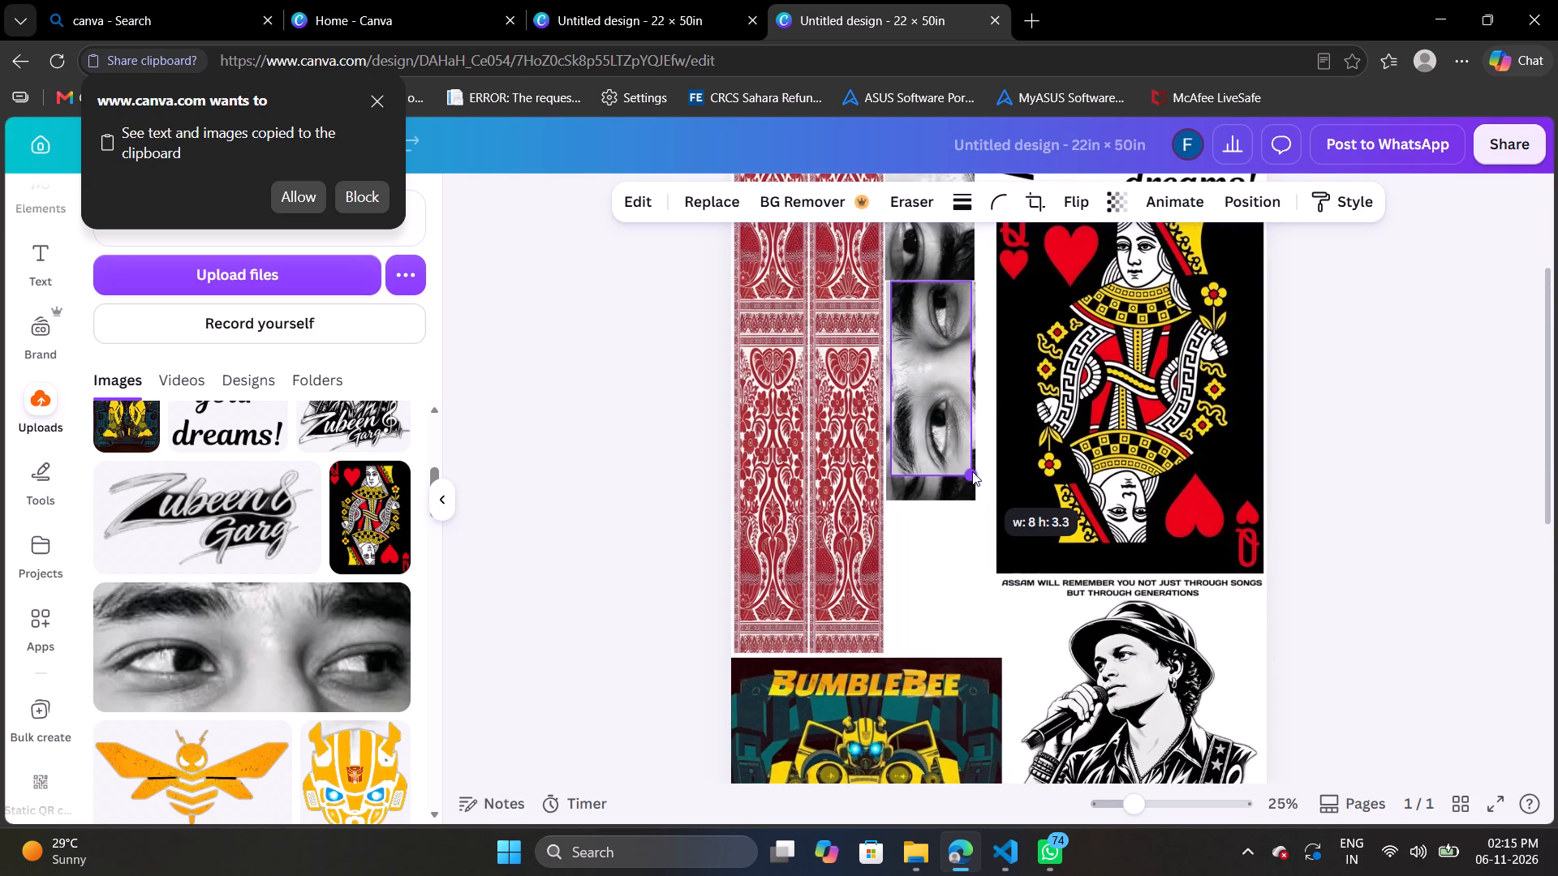
left_click_drag(972, 471, 972, 492)
left_click(961, 439)
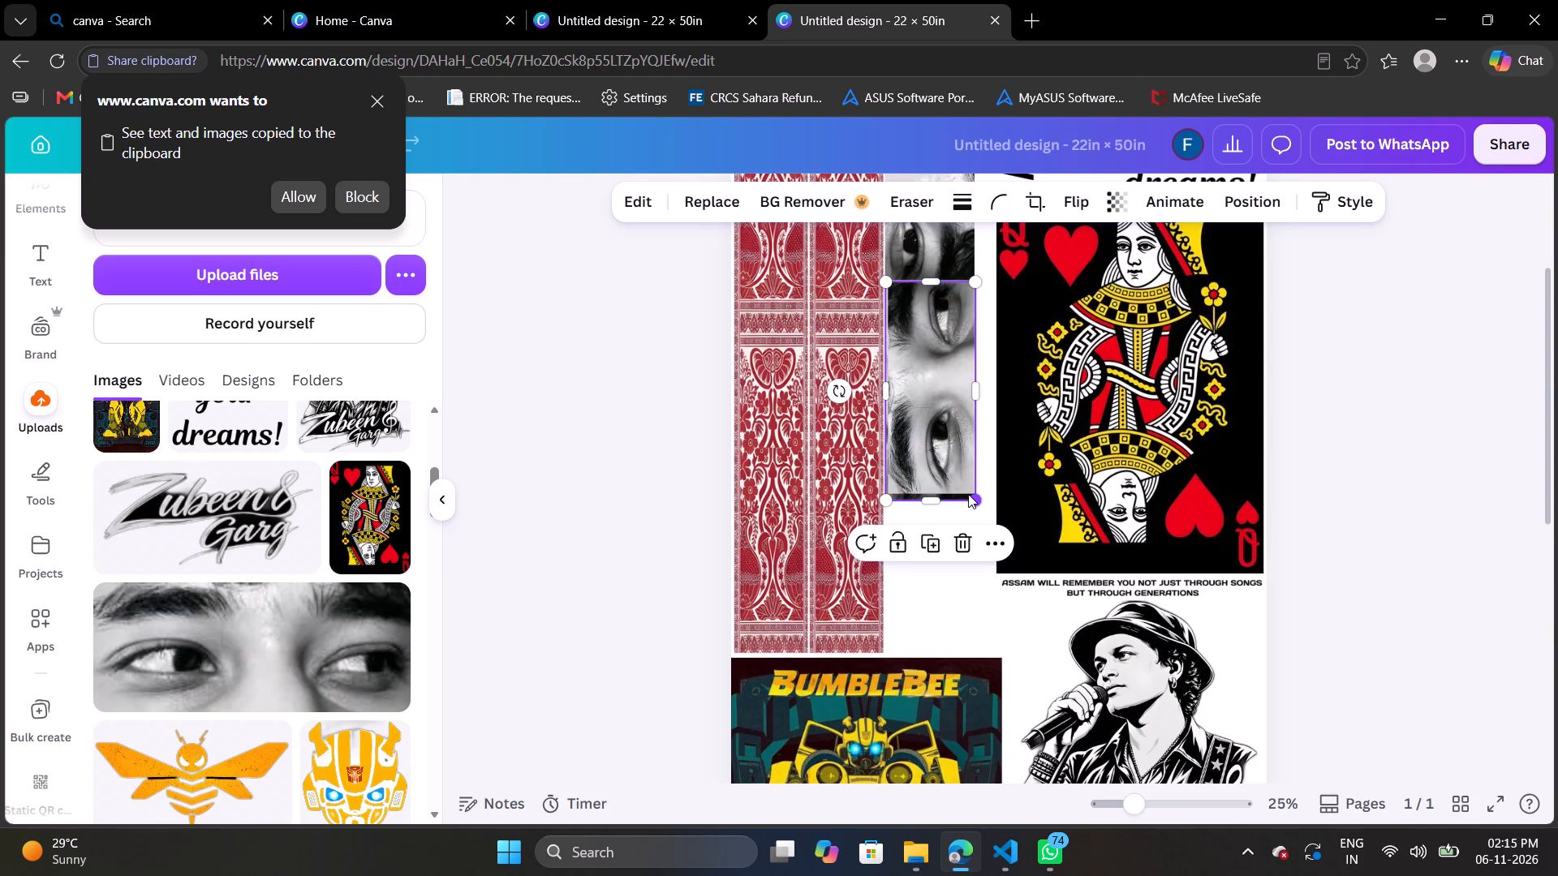
left_click(979, 500)
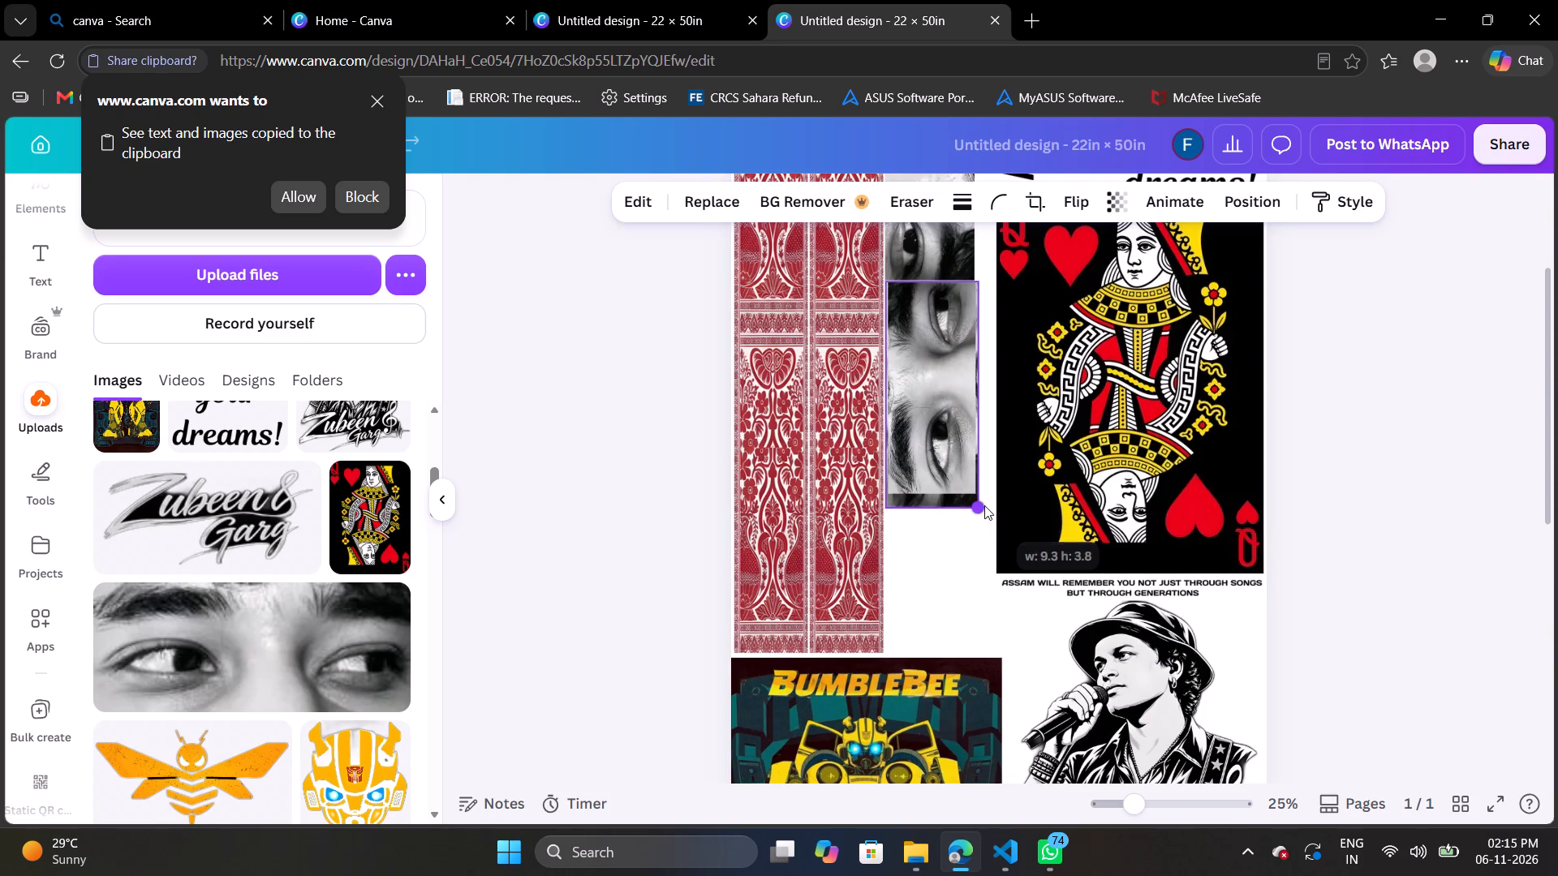
left_click(954, 453)
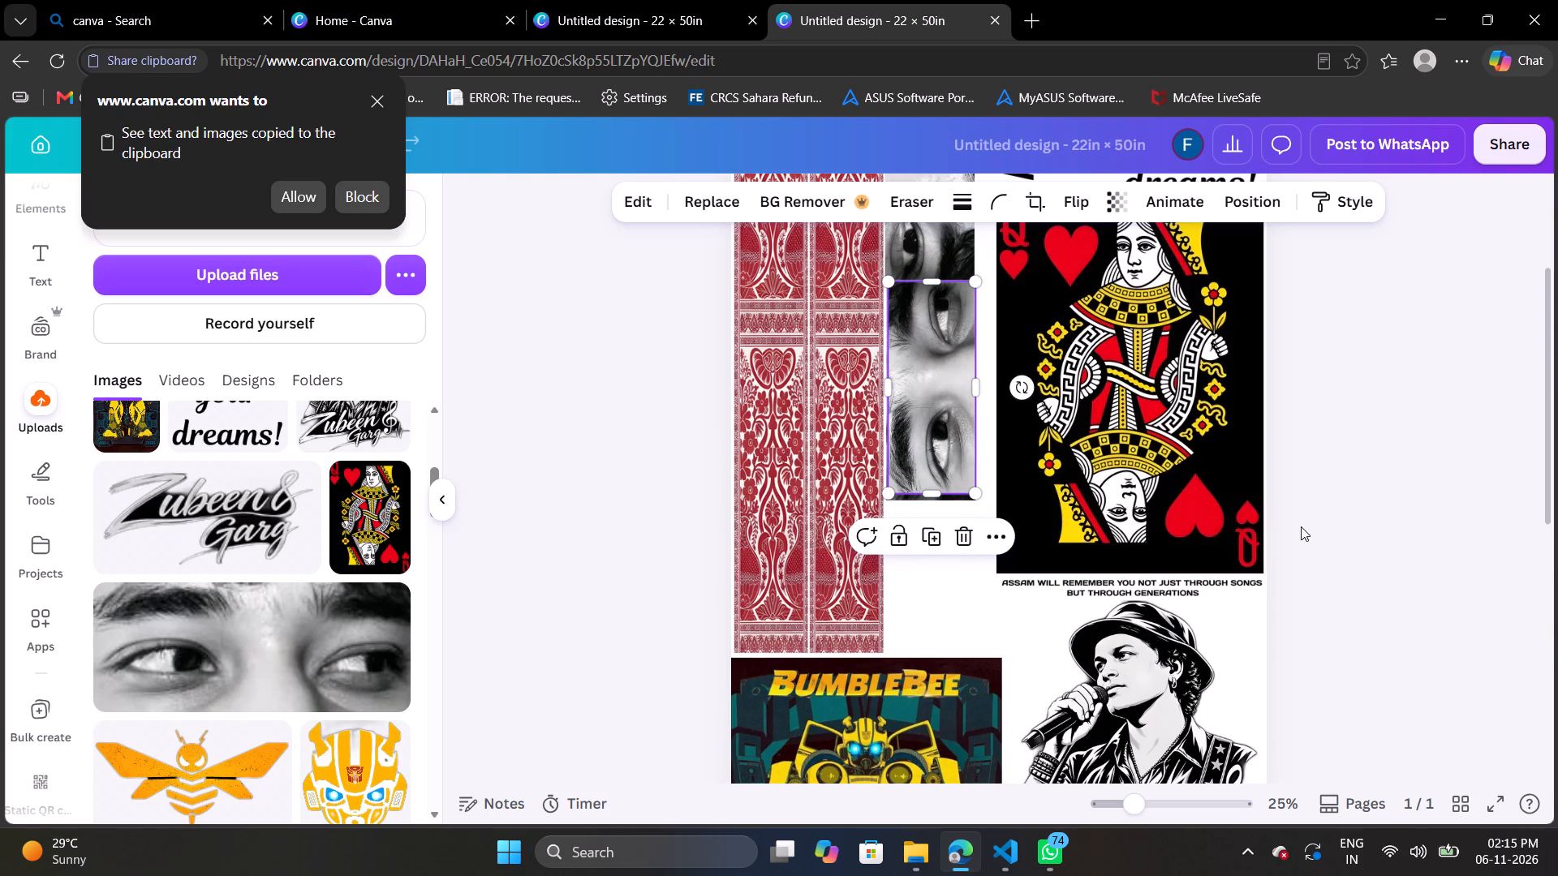
Undo the latest adjustments to the sideways-glance photo and move it off the eyes column, down beside the singer illustration.
key("ctrl+z")
key("ctrl+z")
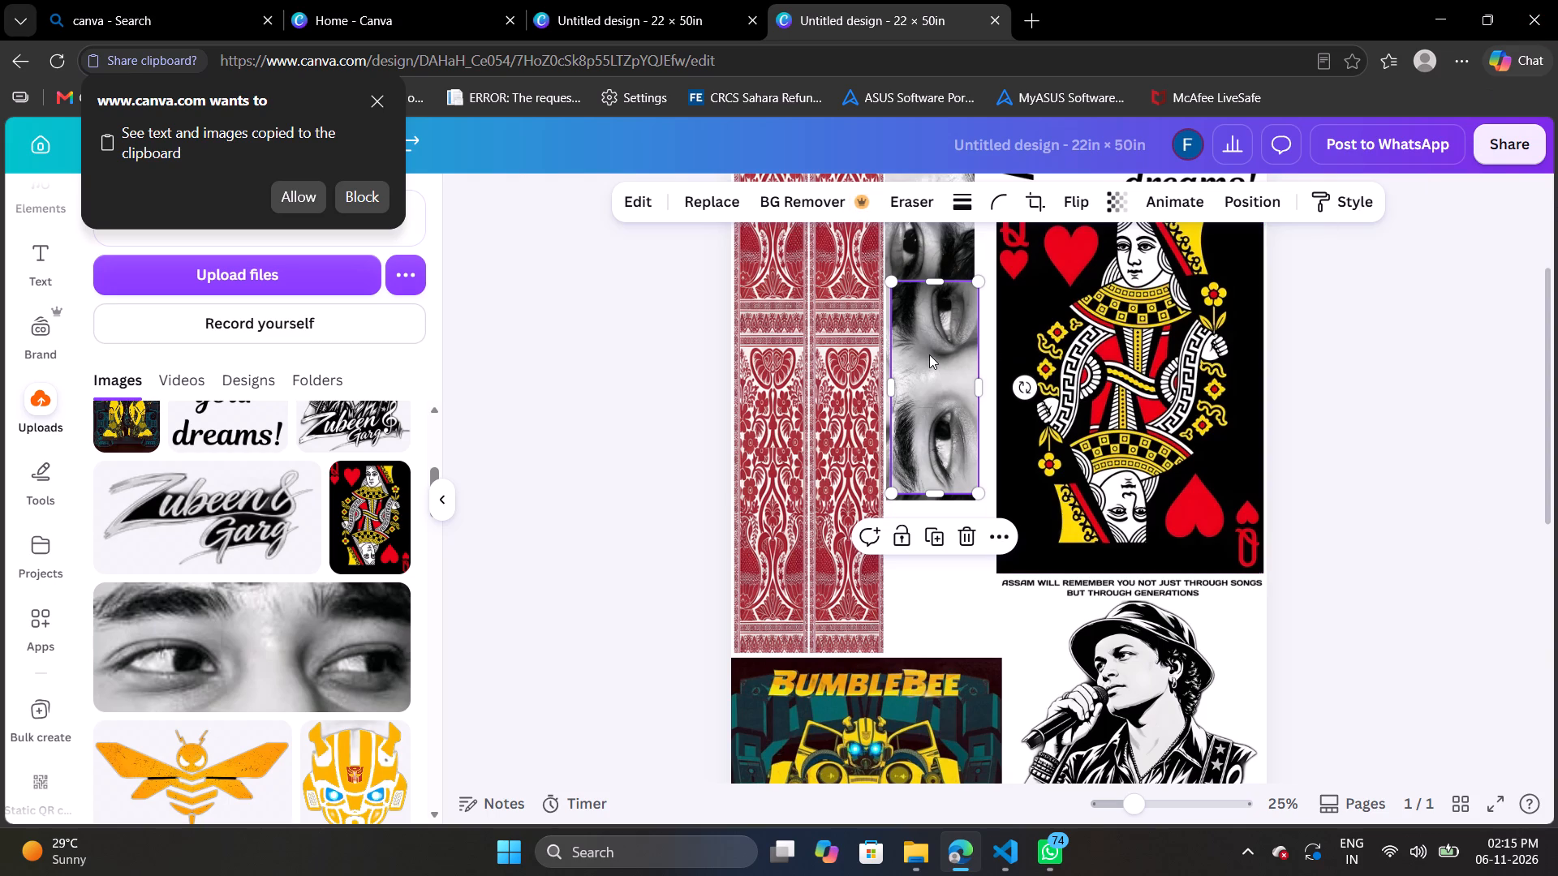
left_click_drag(925, 356, 1021, 599)
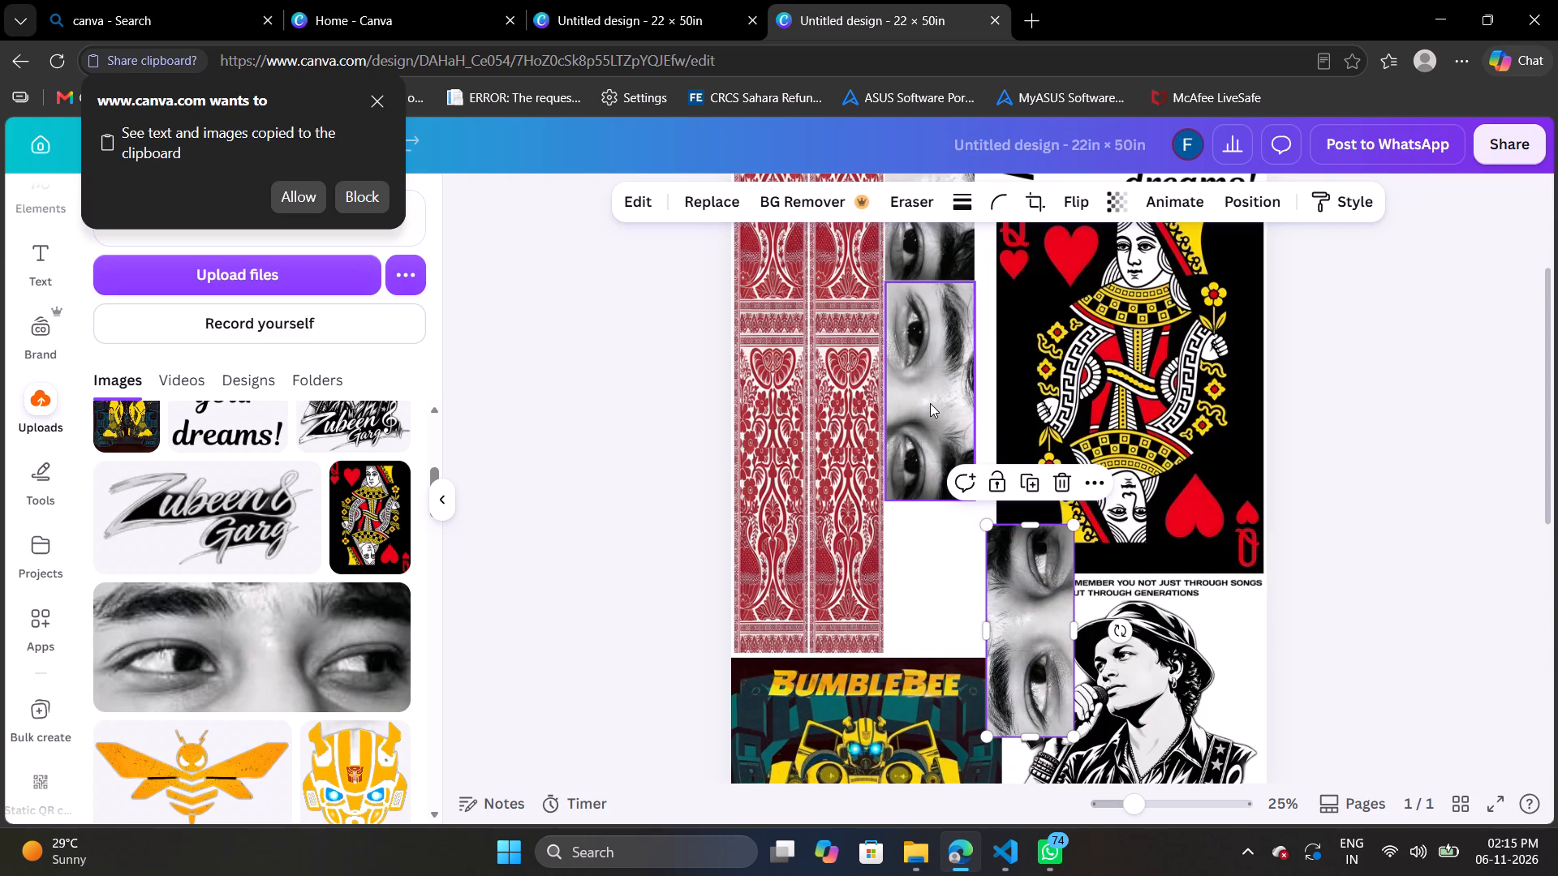
Fine-tune the top vertical eyes photo's size to line up with the one below it, and deselect it.
left_click(930, 403)
scroll(1043, 382, "up", 4)
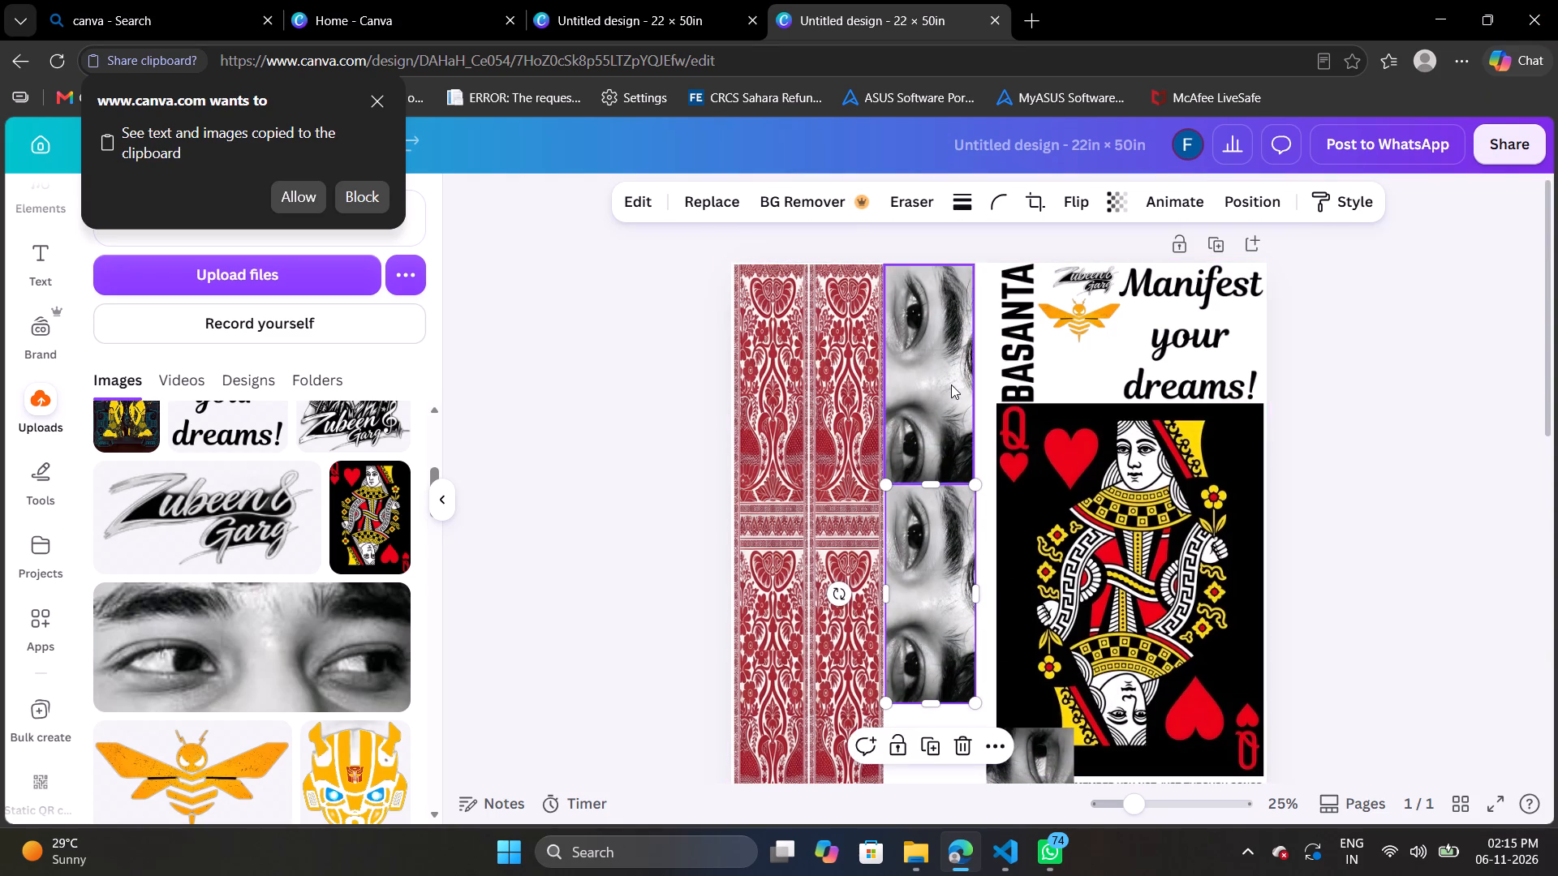
left_click(951, 384)
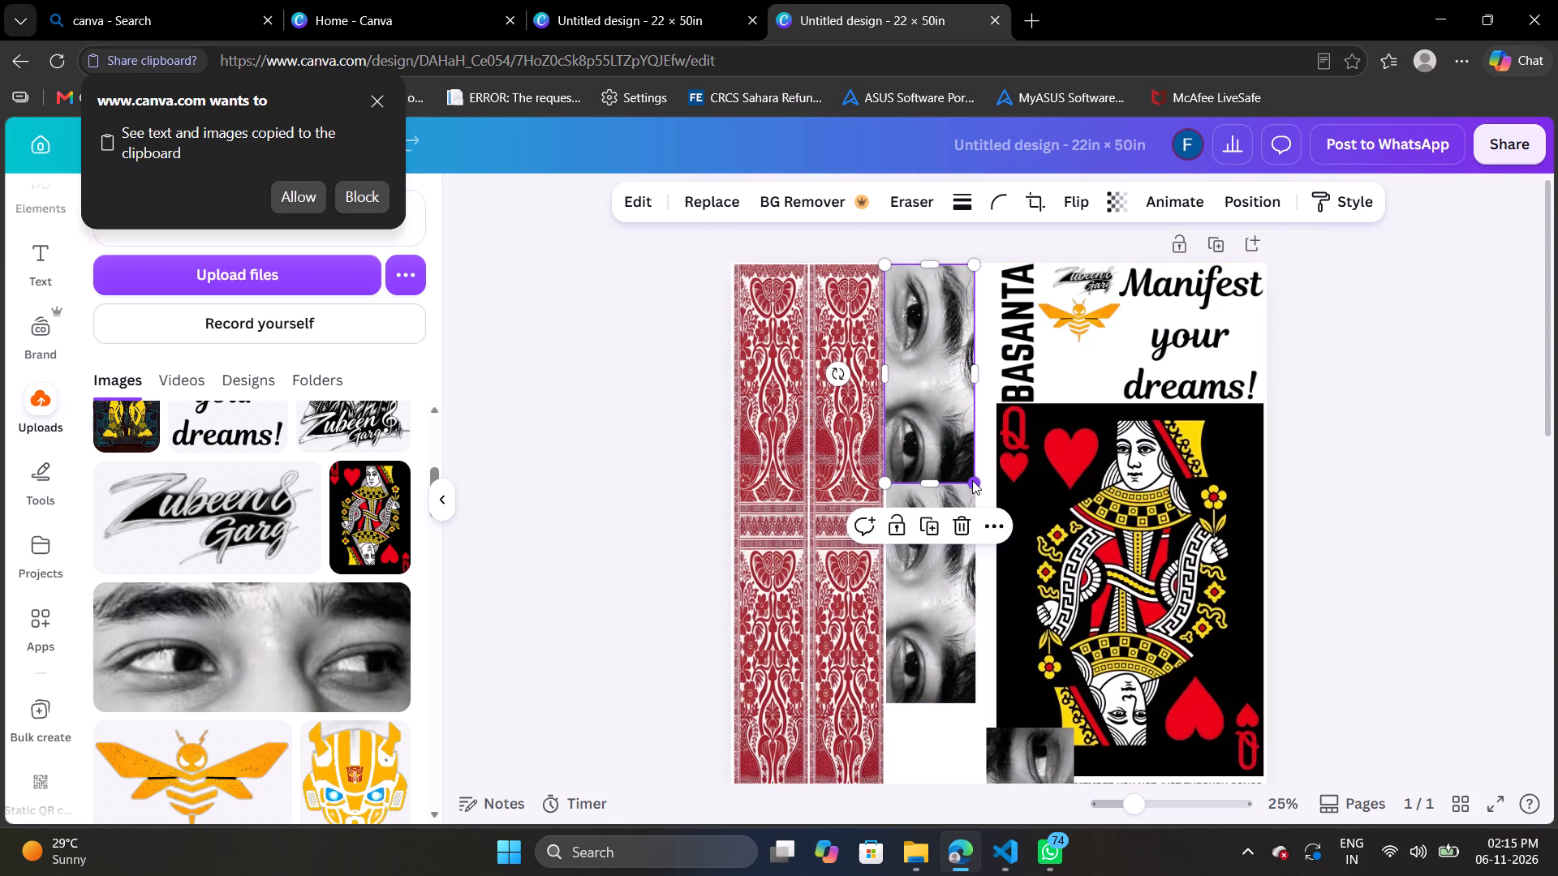
left_click(972, 480)
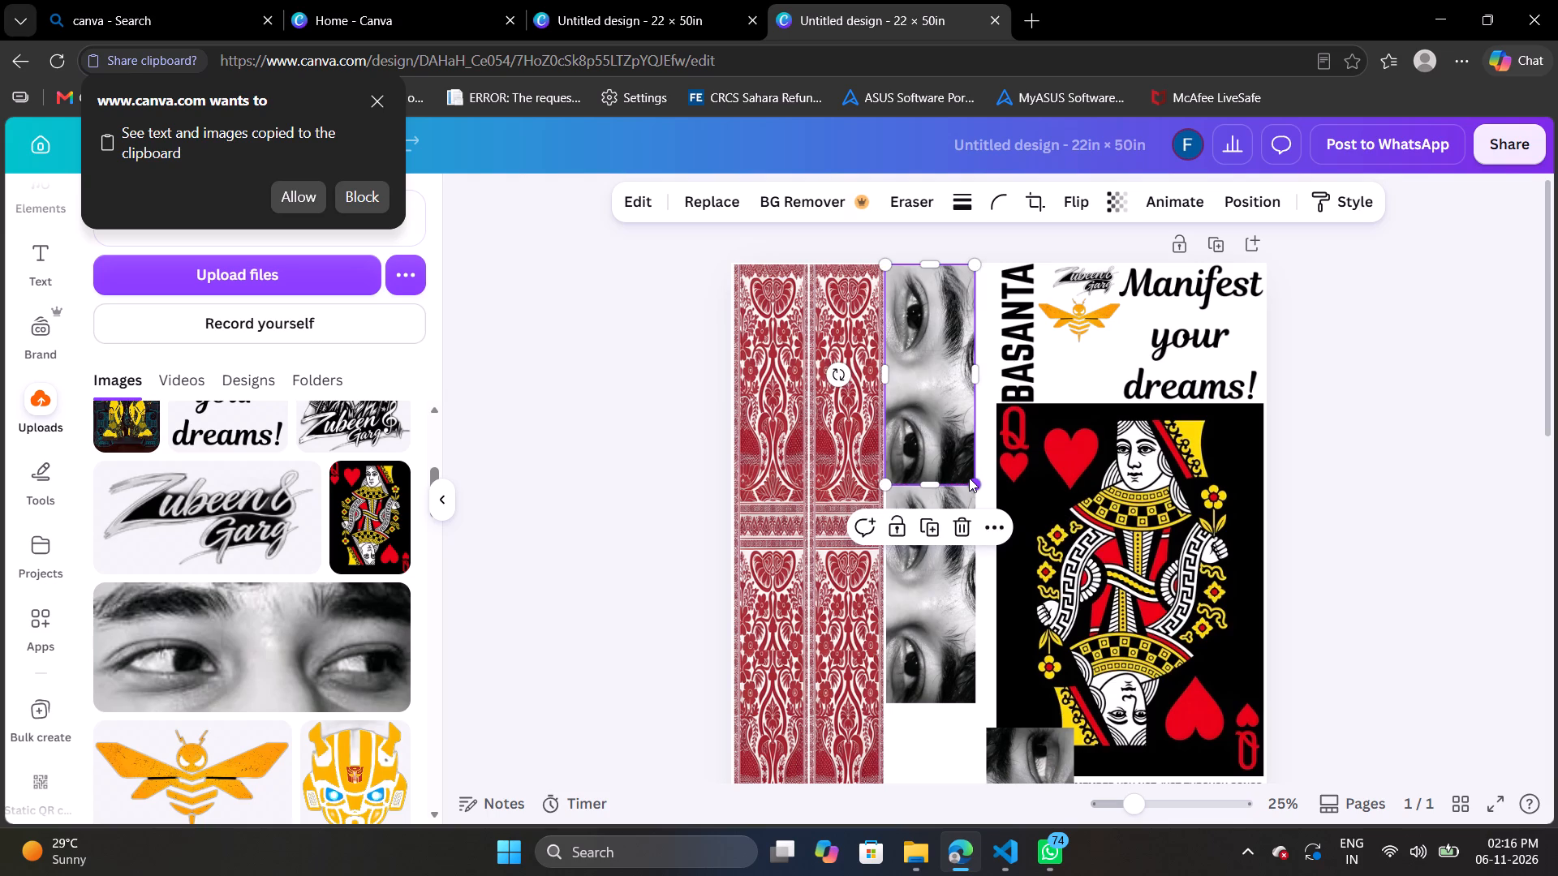
left_click(970, 720)
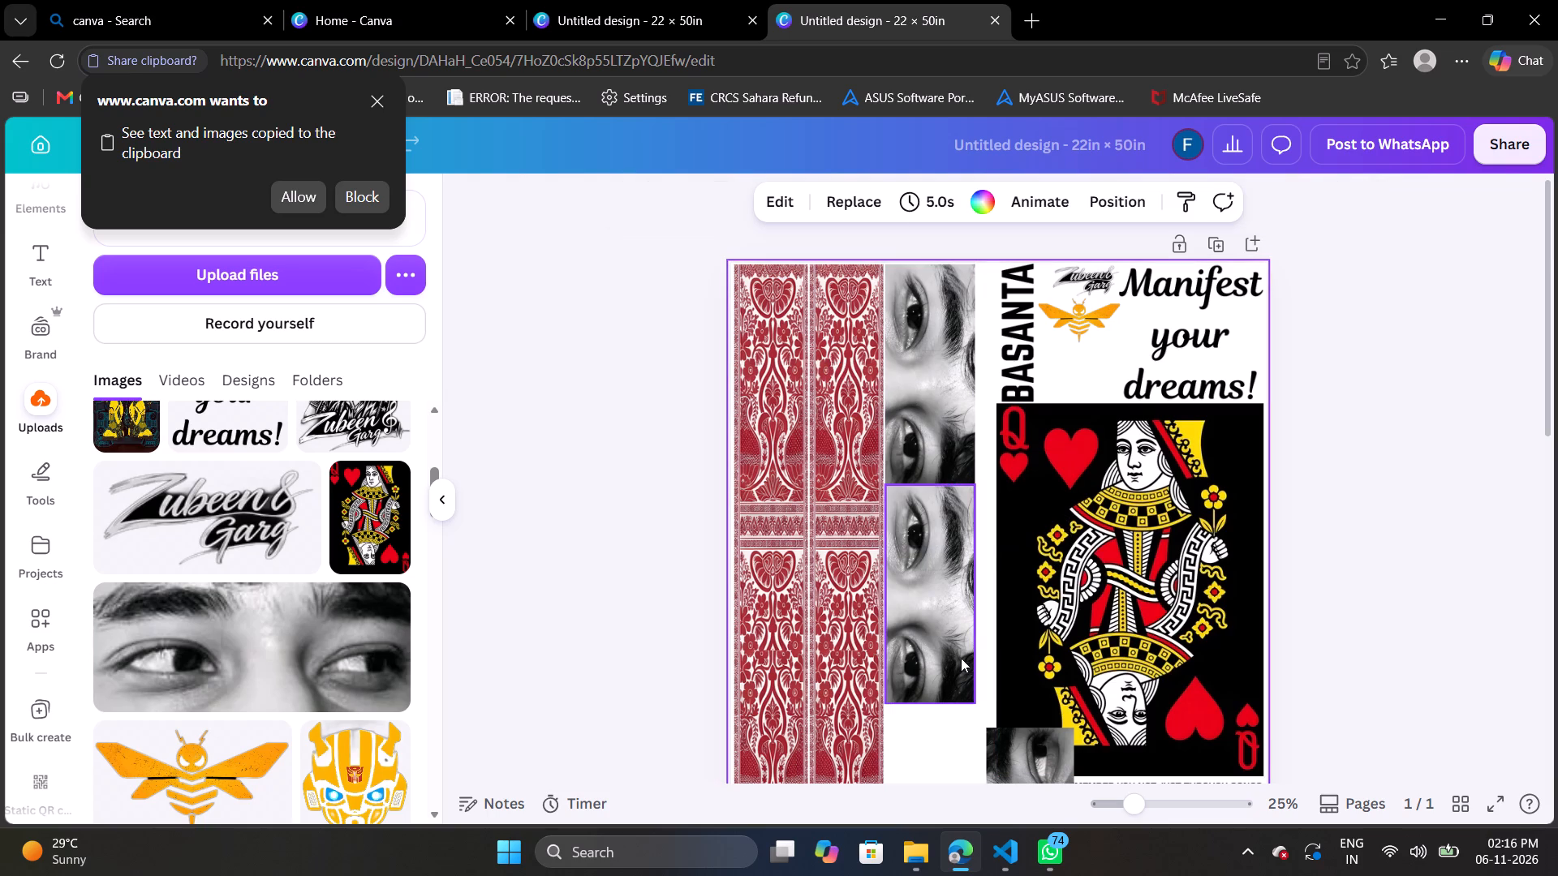
Resize the sideways-glance eyes photo beside the singer illustration proportionally to about 8.8 × 3.6 in.
left_click(939, 758)
left_click(954, 767)
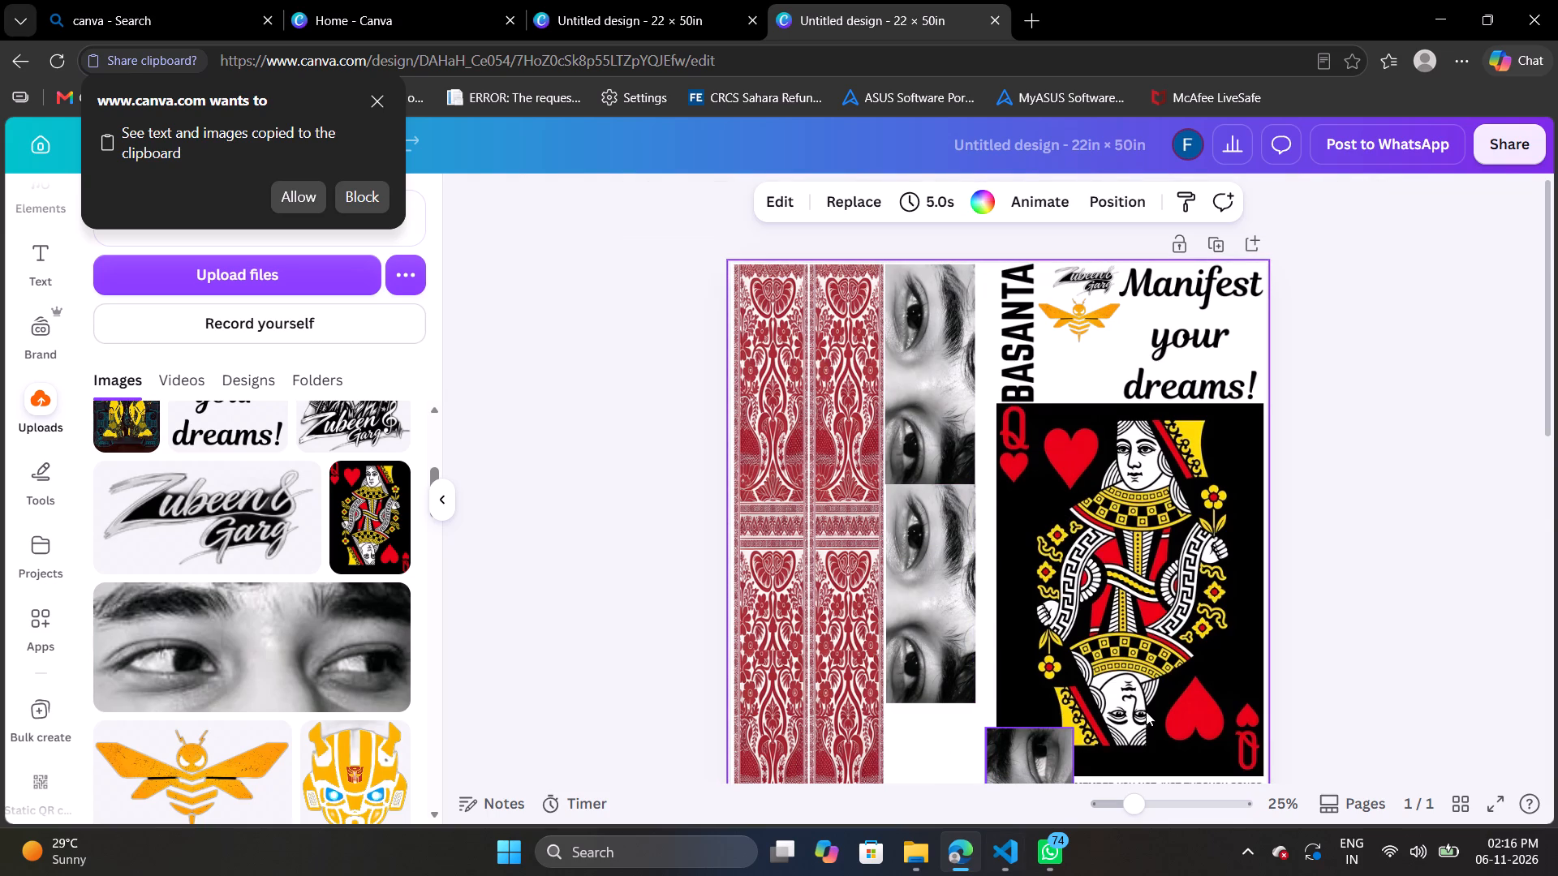
scroll(1146, 711, "down", 2)
left_click(1048, 690)
left_click(1071, 736)
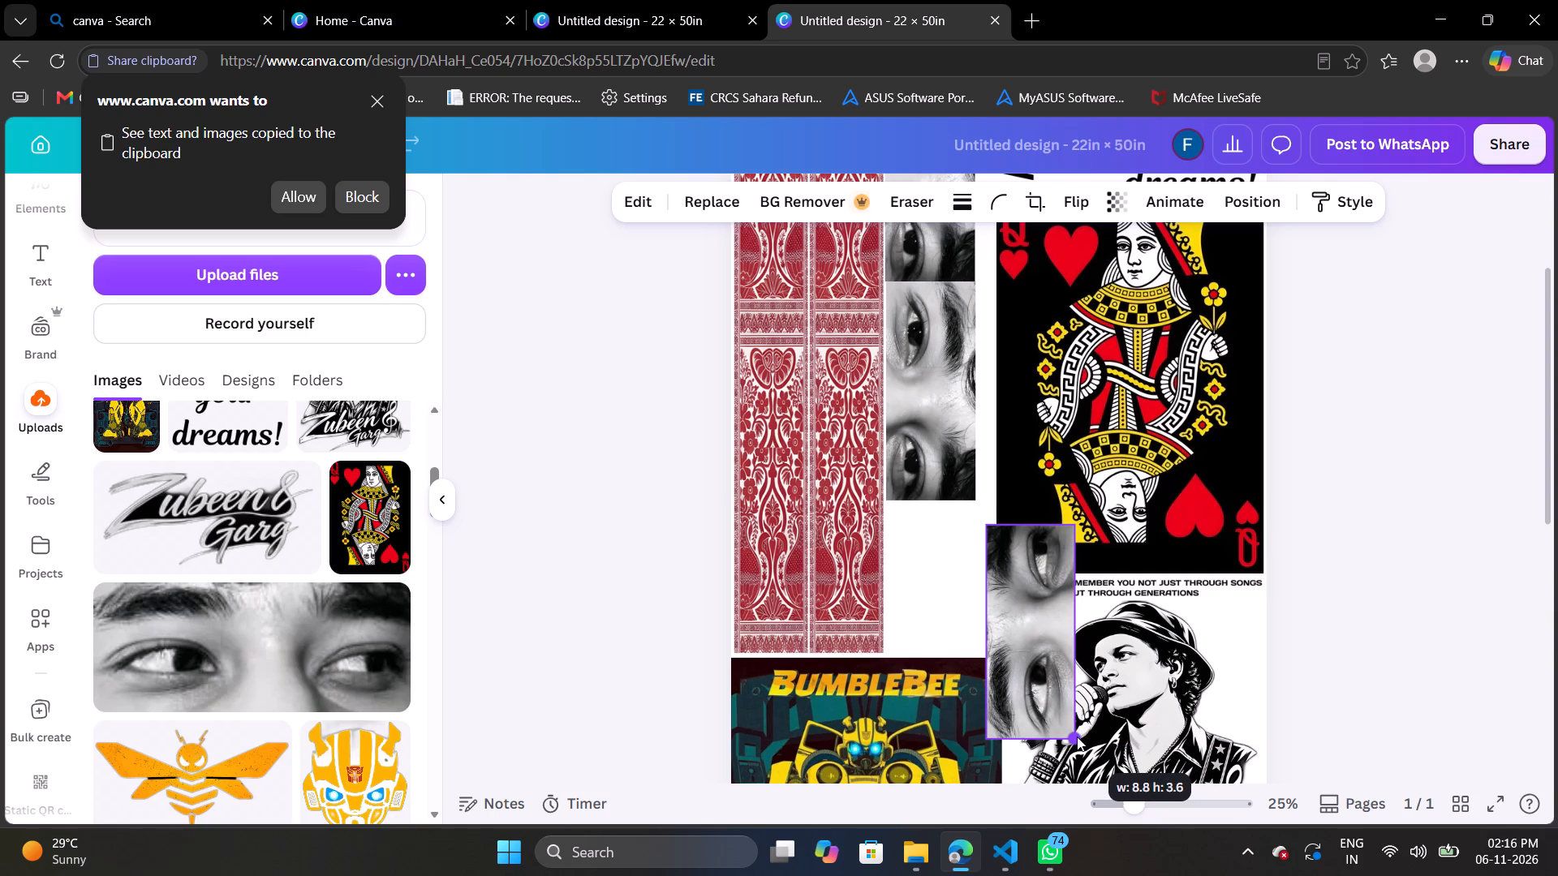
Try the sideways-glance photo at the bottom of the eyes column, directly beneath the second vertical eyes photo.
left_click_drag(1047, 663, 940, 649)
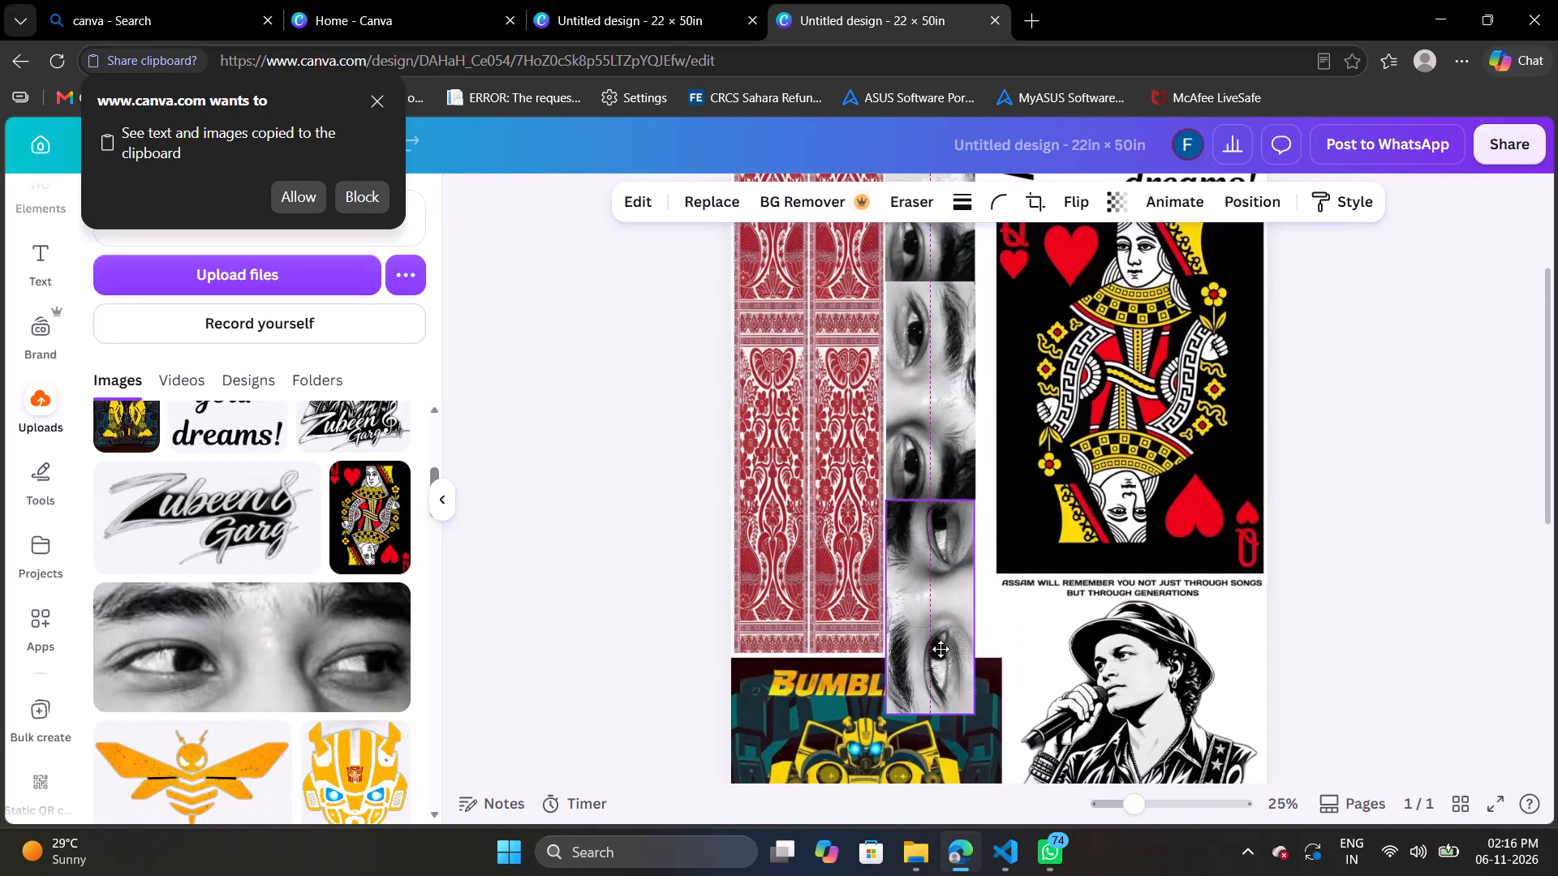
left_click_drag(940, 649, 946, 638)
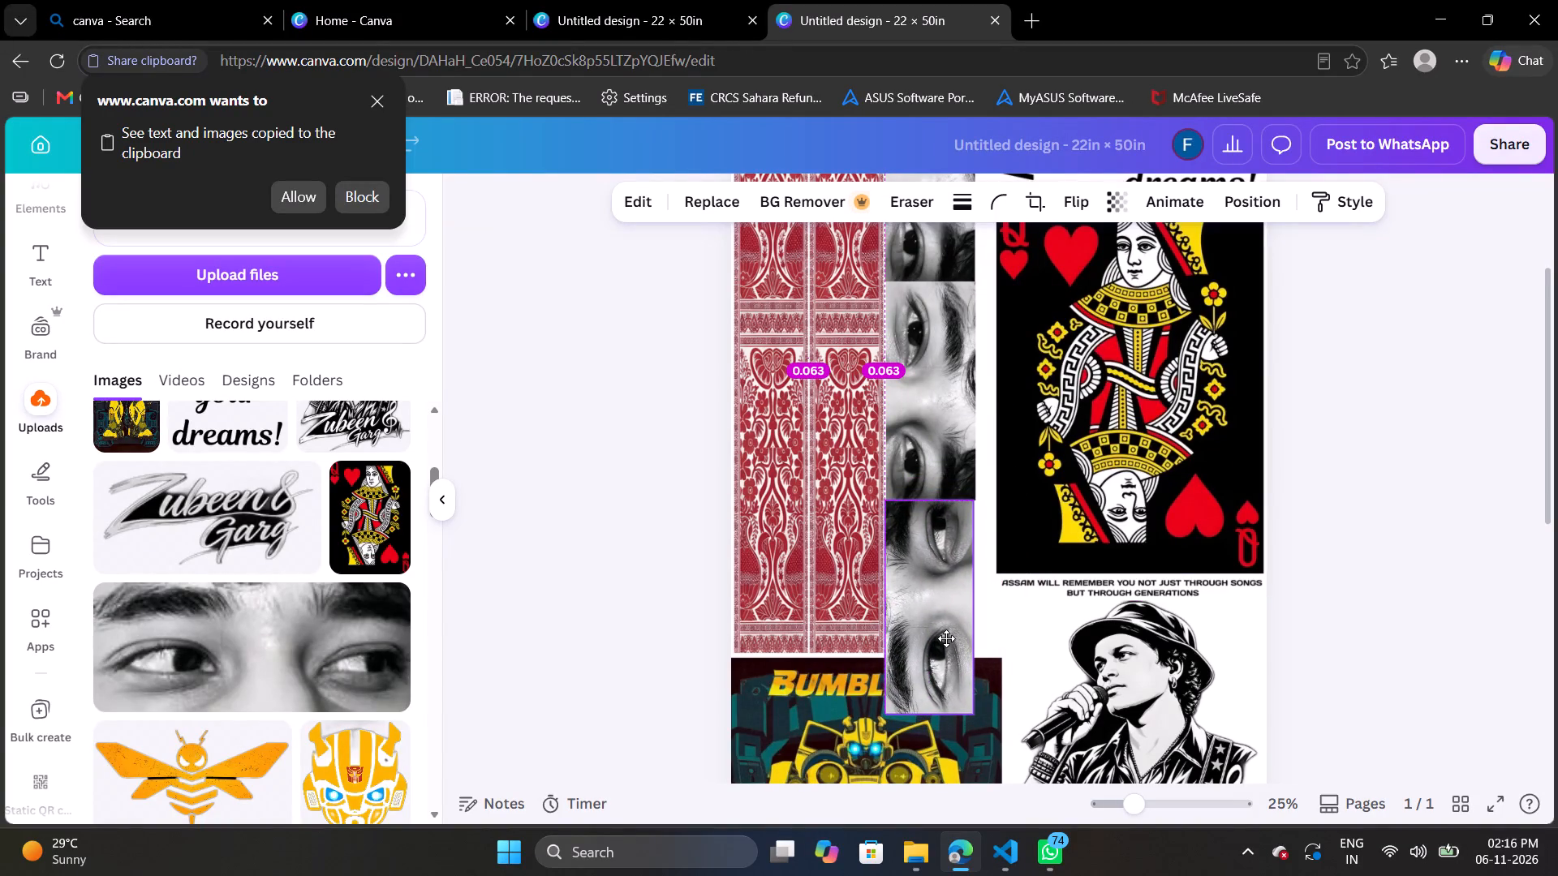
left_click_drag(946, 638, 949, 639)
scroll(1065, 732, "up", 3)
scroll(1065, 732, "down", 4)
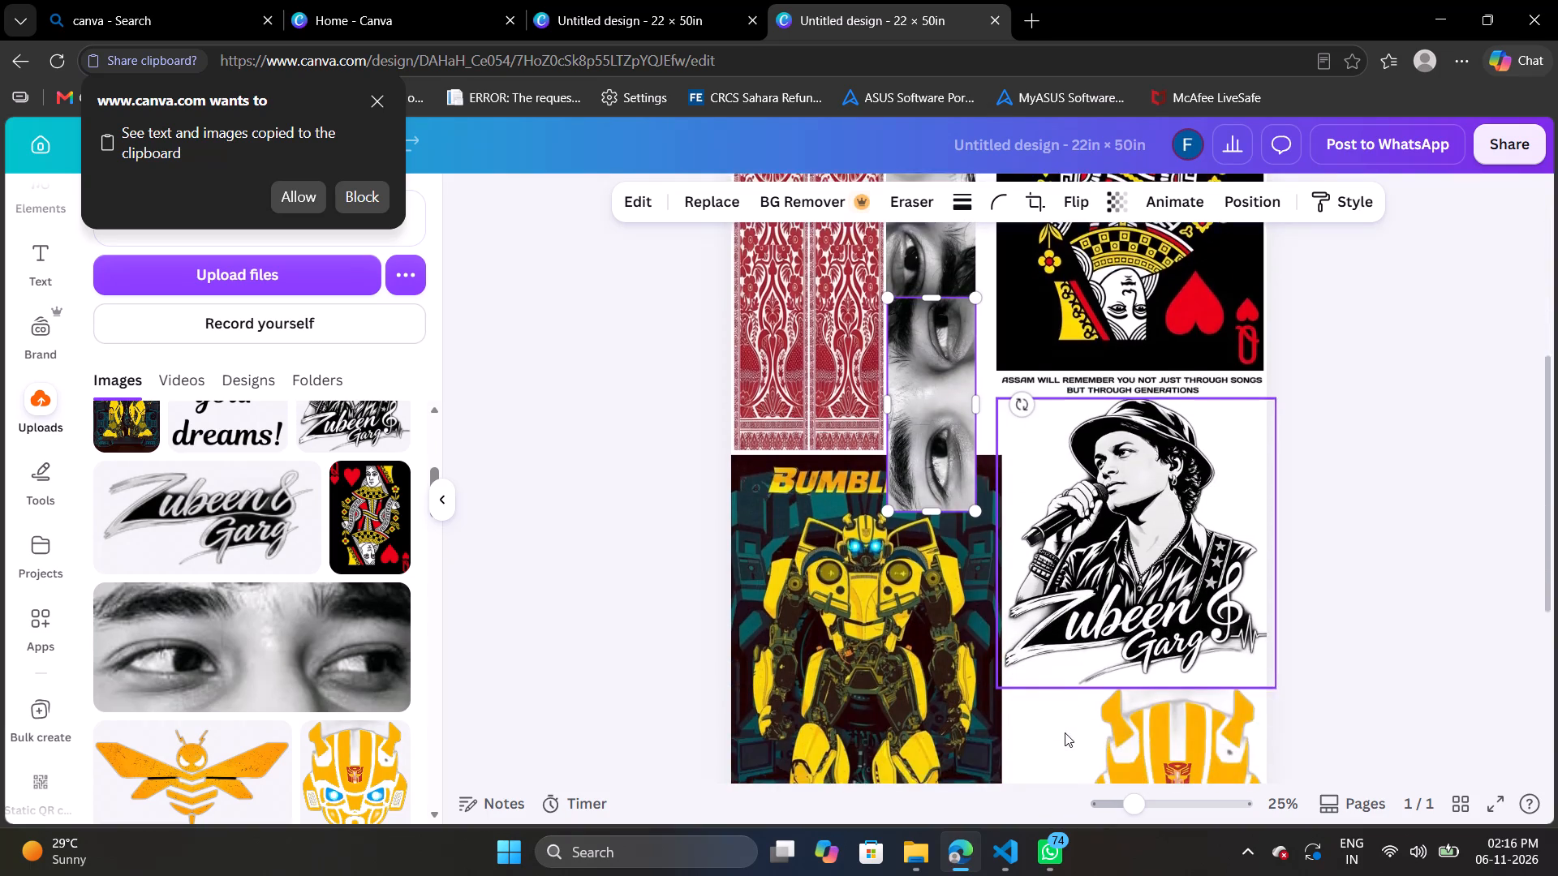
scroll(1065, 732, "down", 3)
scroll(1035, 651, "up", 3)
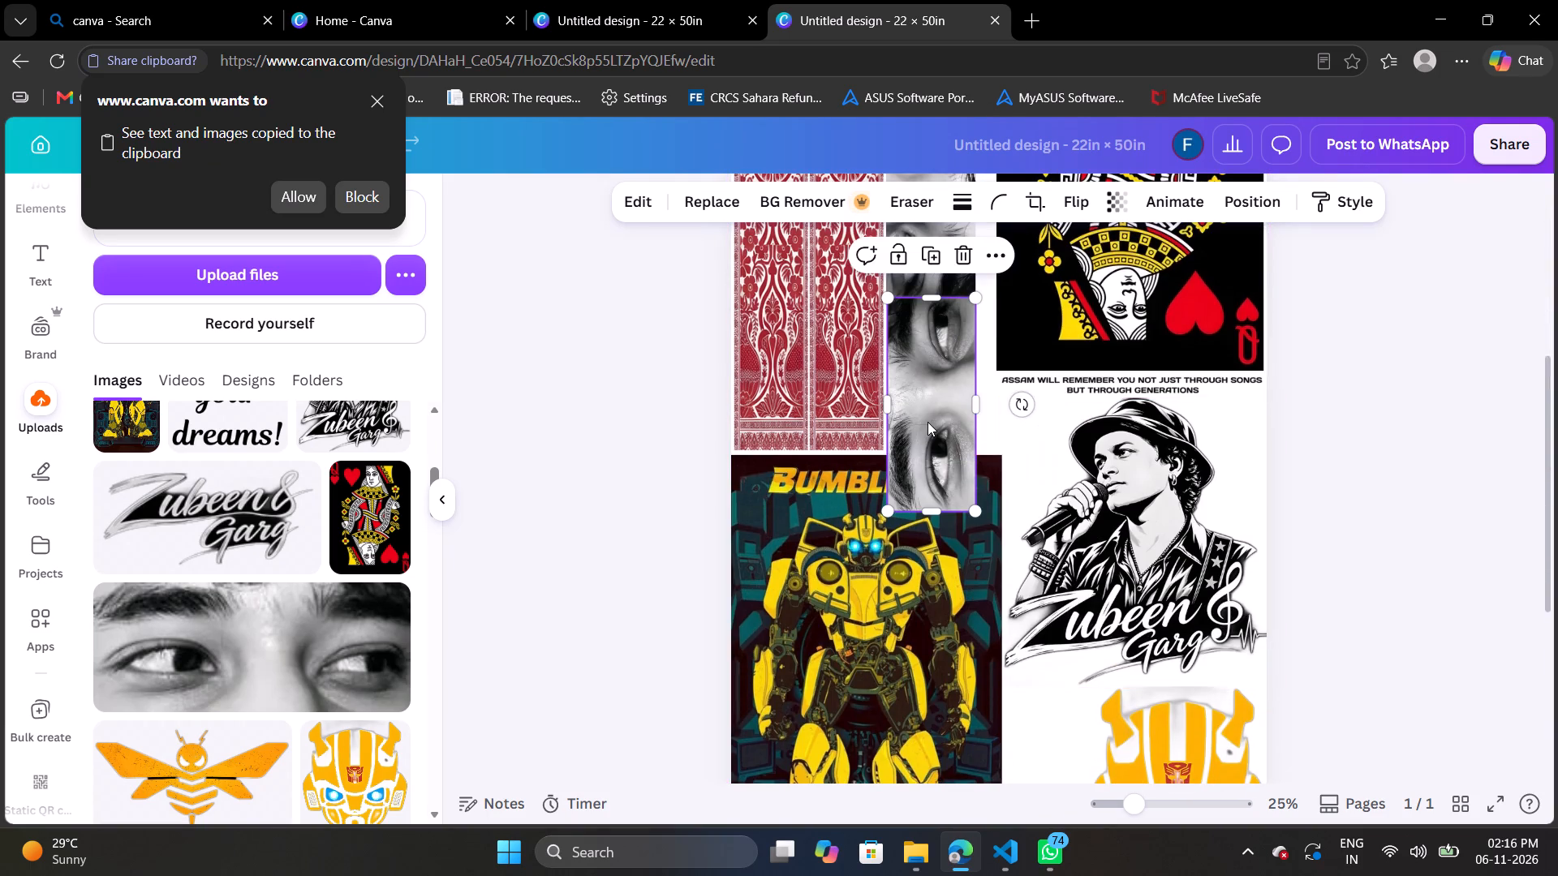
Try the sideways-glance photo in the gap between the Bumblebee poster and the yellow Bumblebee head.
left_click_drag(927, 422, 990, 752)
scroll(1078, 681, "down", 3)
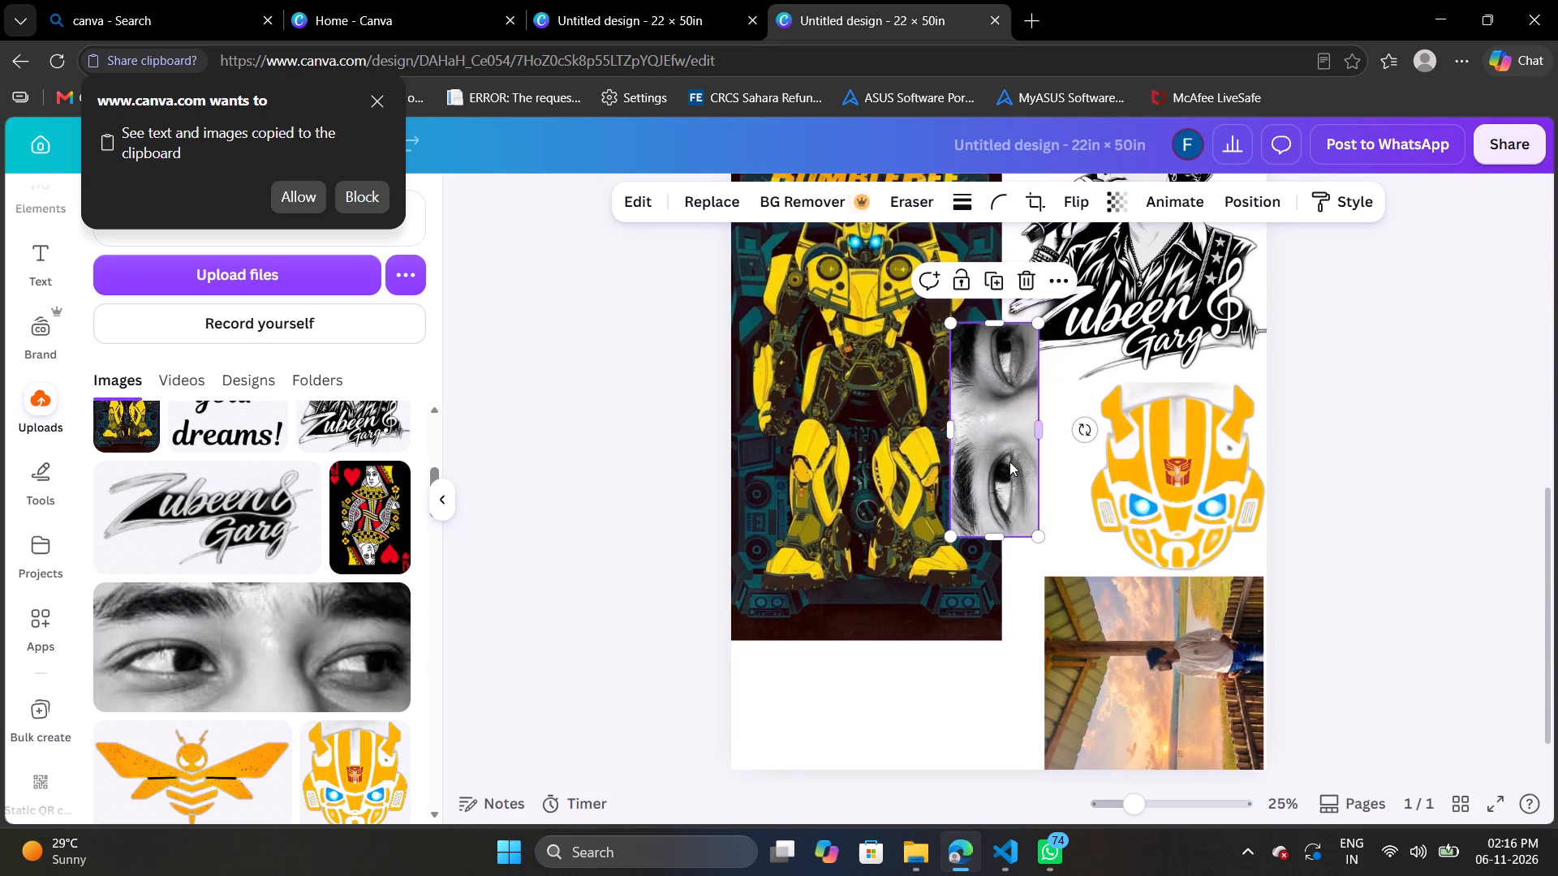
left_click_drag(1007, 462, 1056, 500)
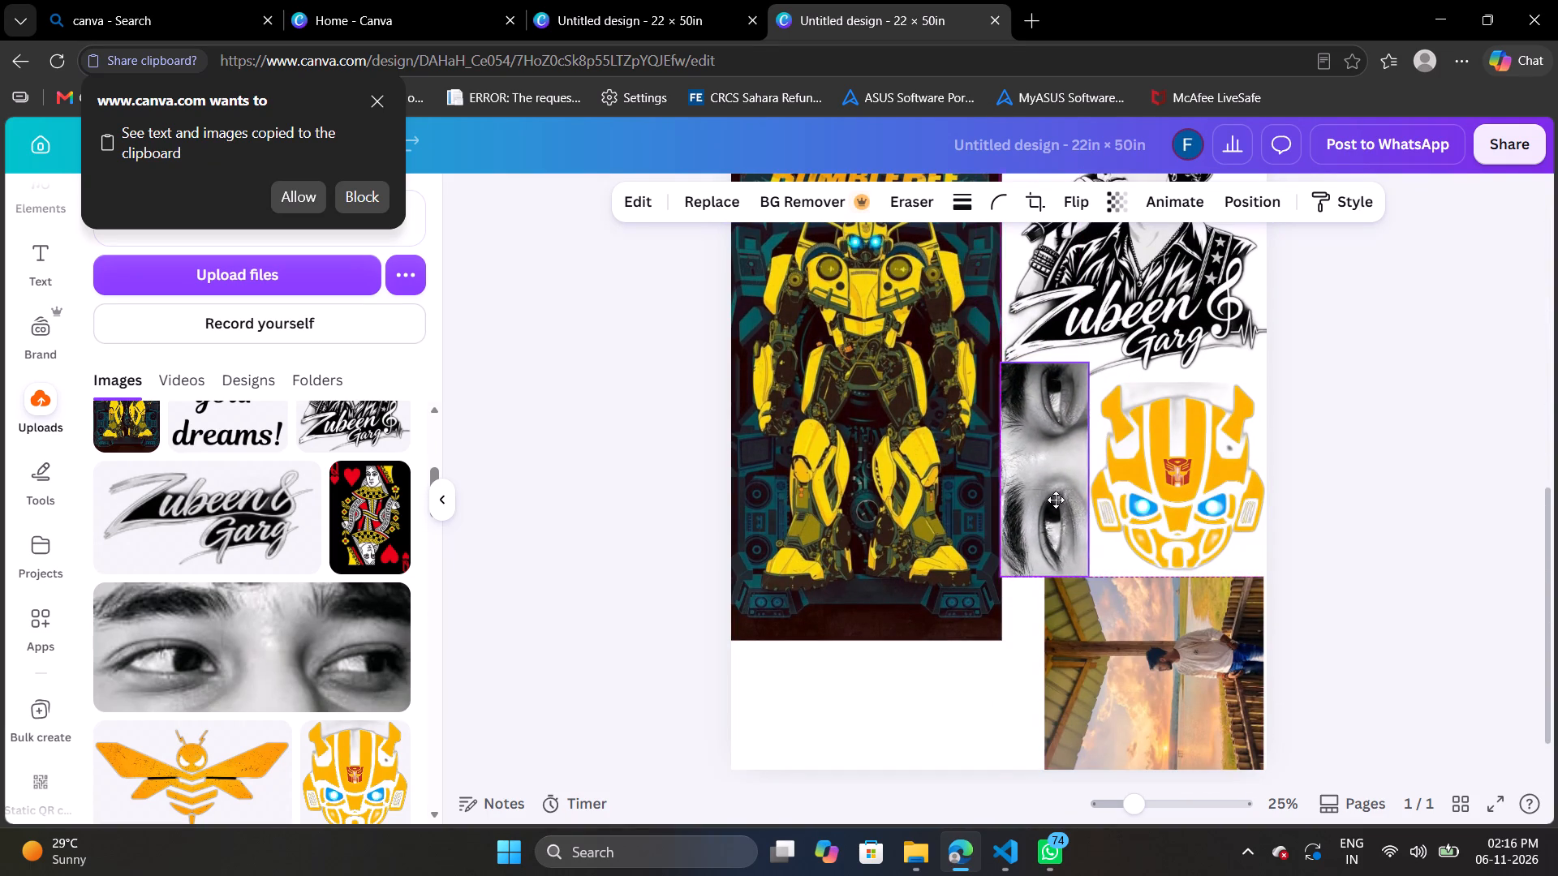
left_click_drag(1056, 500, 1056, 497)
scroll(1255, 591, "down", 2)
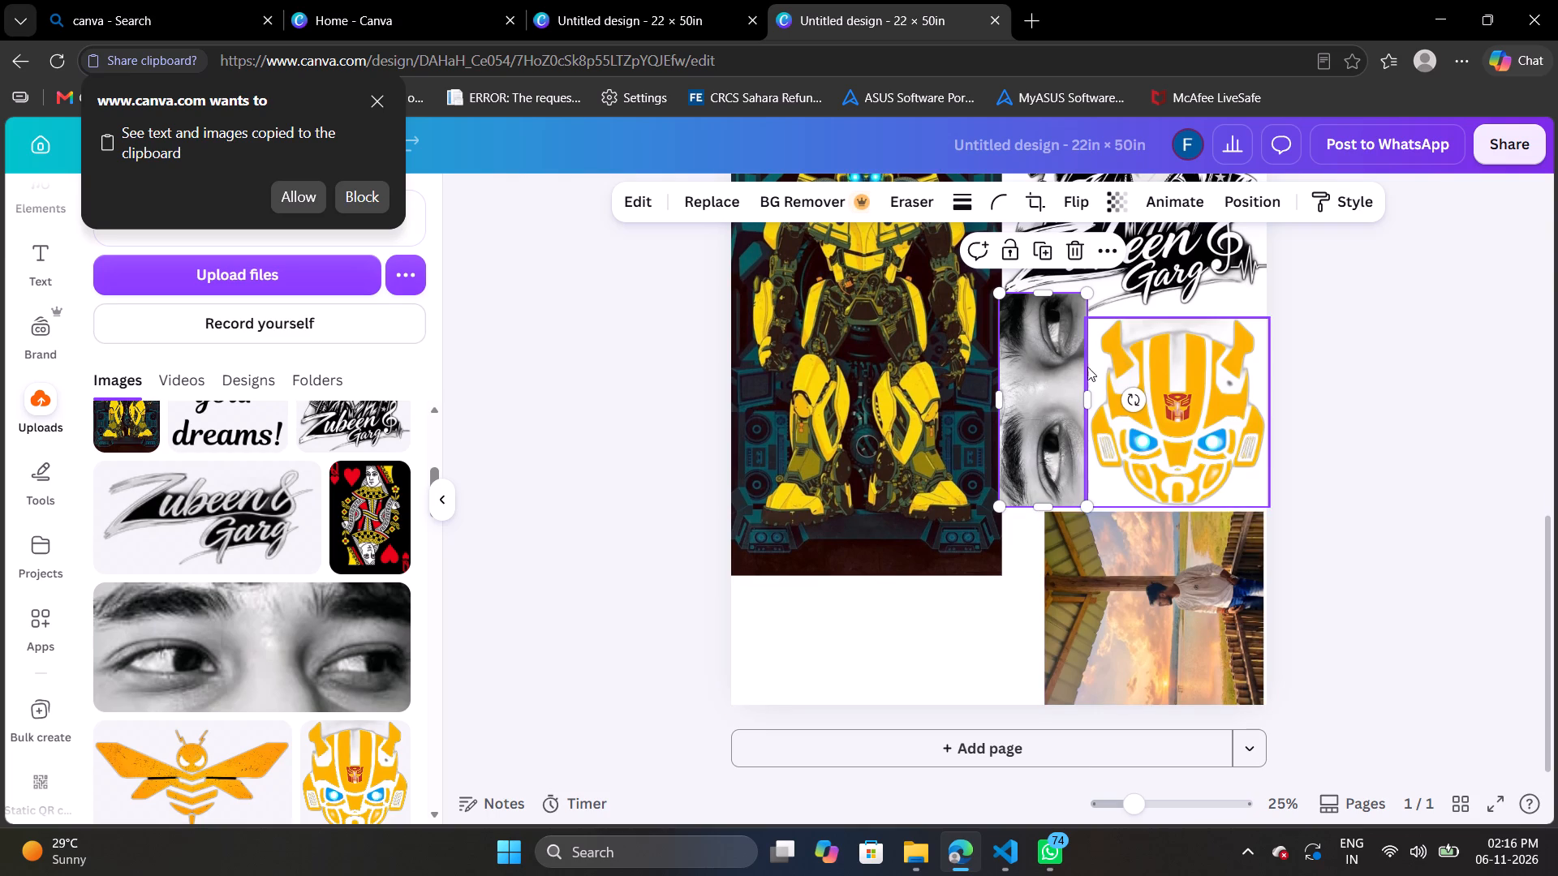
Rotate the sideways-glance photo back to horizontal, place it just below the Bumblebee poster at the page's left edge, and deselect it.
left_click_drag(1050, 375, 866, 552)
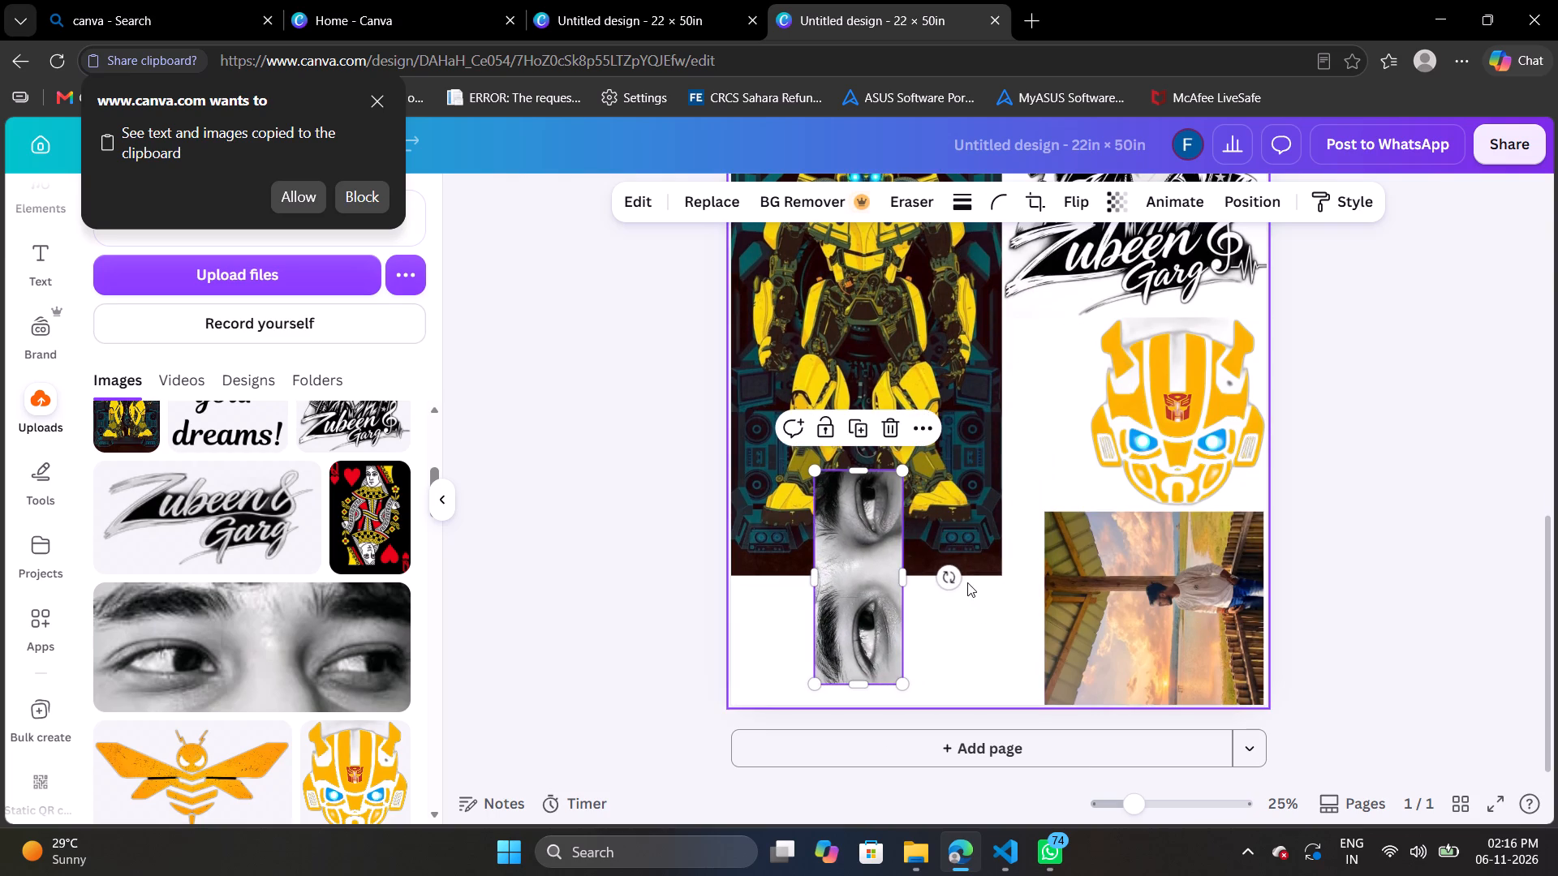
left_click_drag(953, 596, 932, 650)
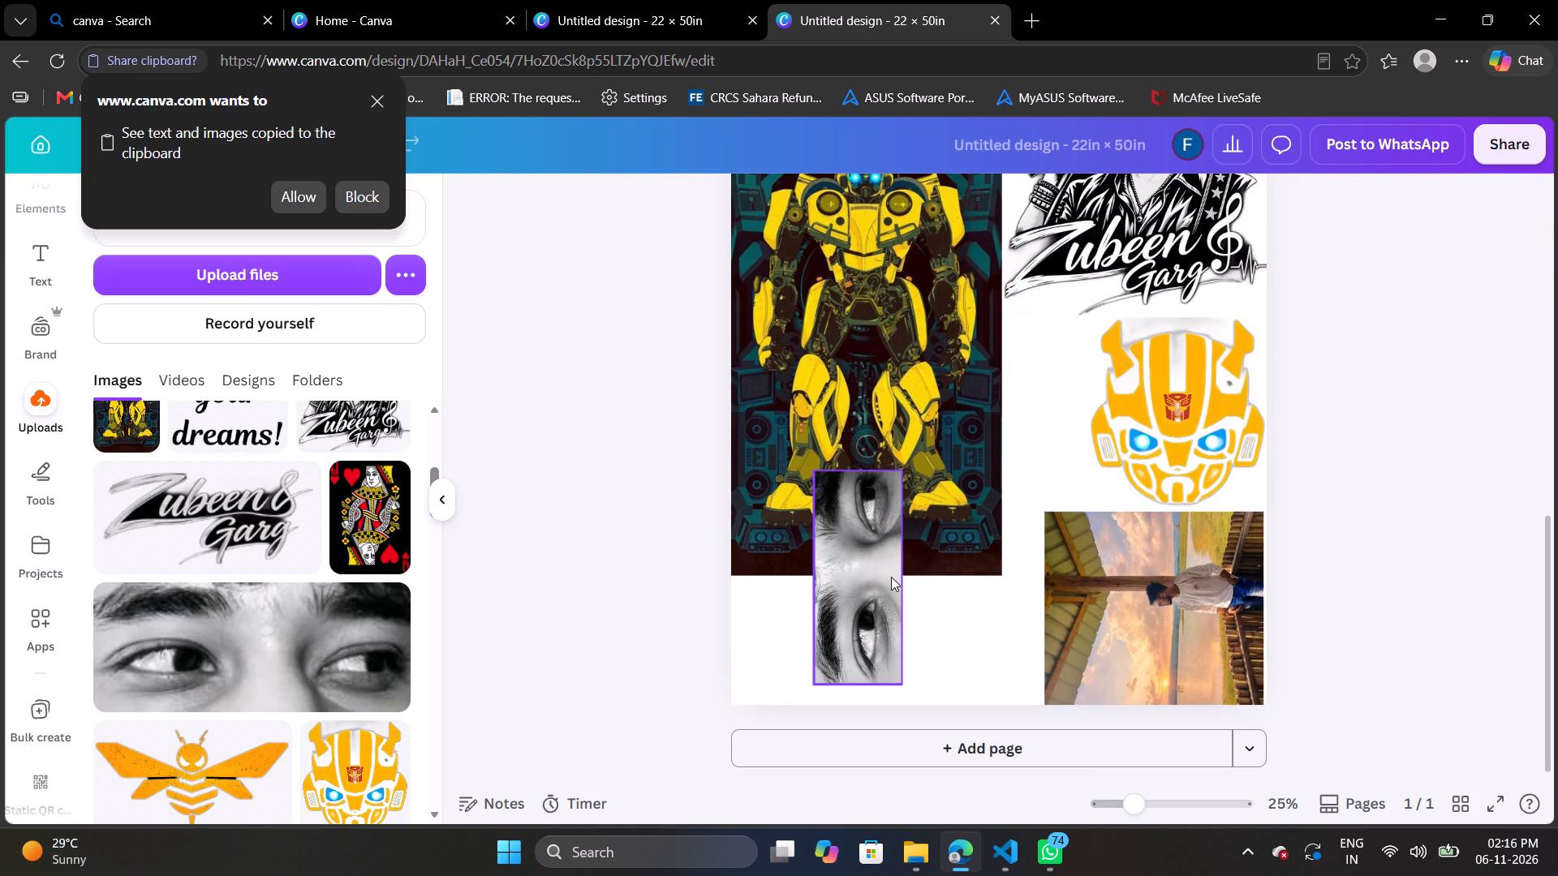
left_click(891, 577)
left_click_drag(951, 575, 908, 629)
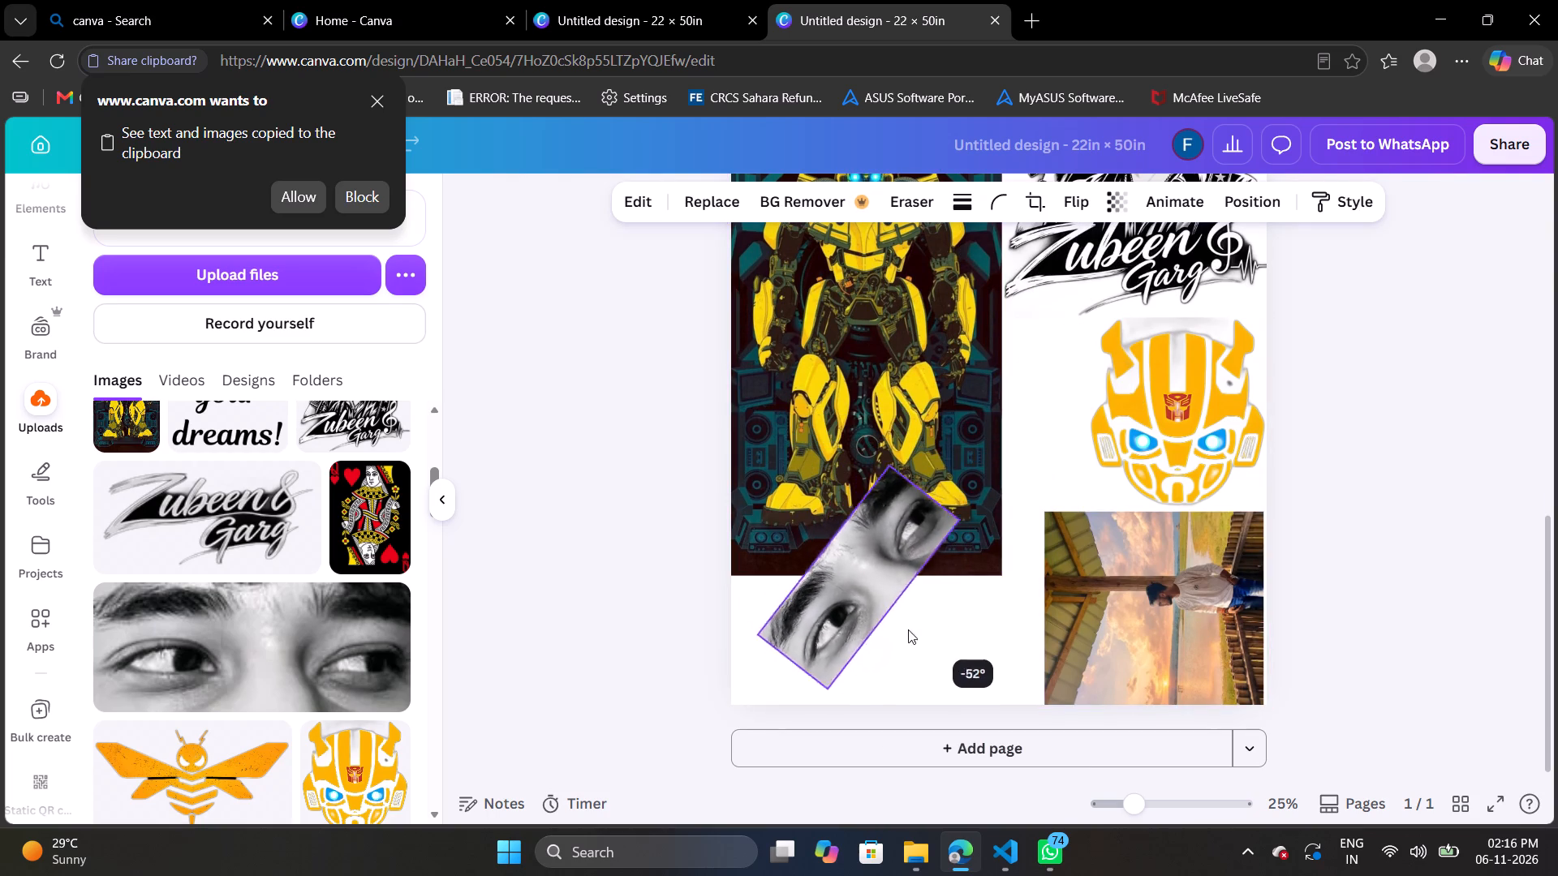
left_click_drag(908, 629, 854, 638)
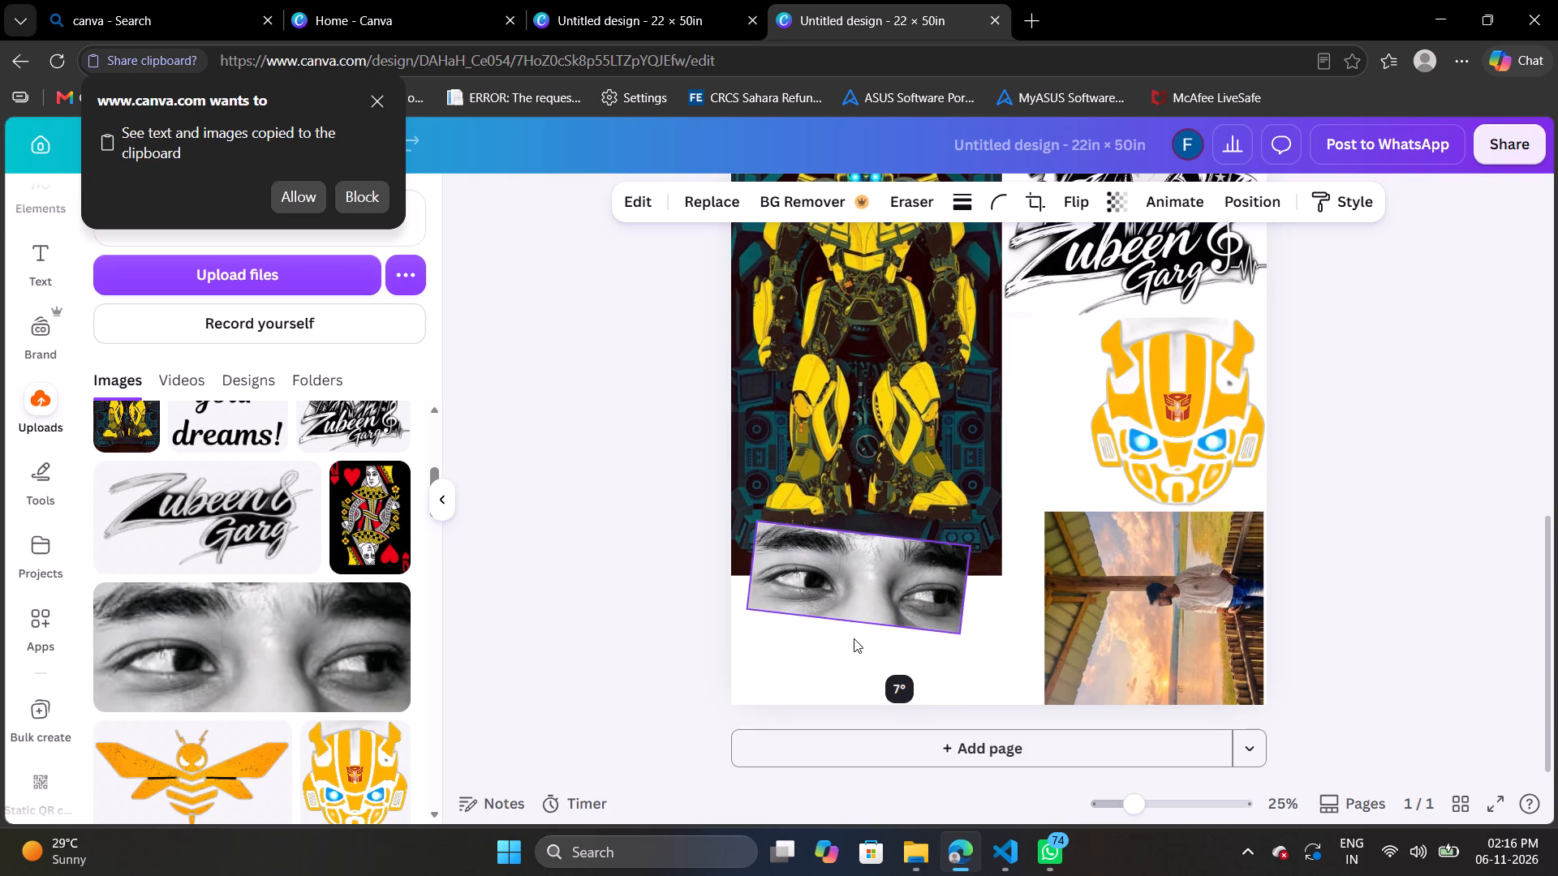
left_click_drag(854, 638, 862, 641)
left_click_drag(858, 577, 841, 628)
left_click(1417, 586)
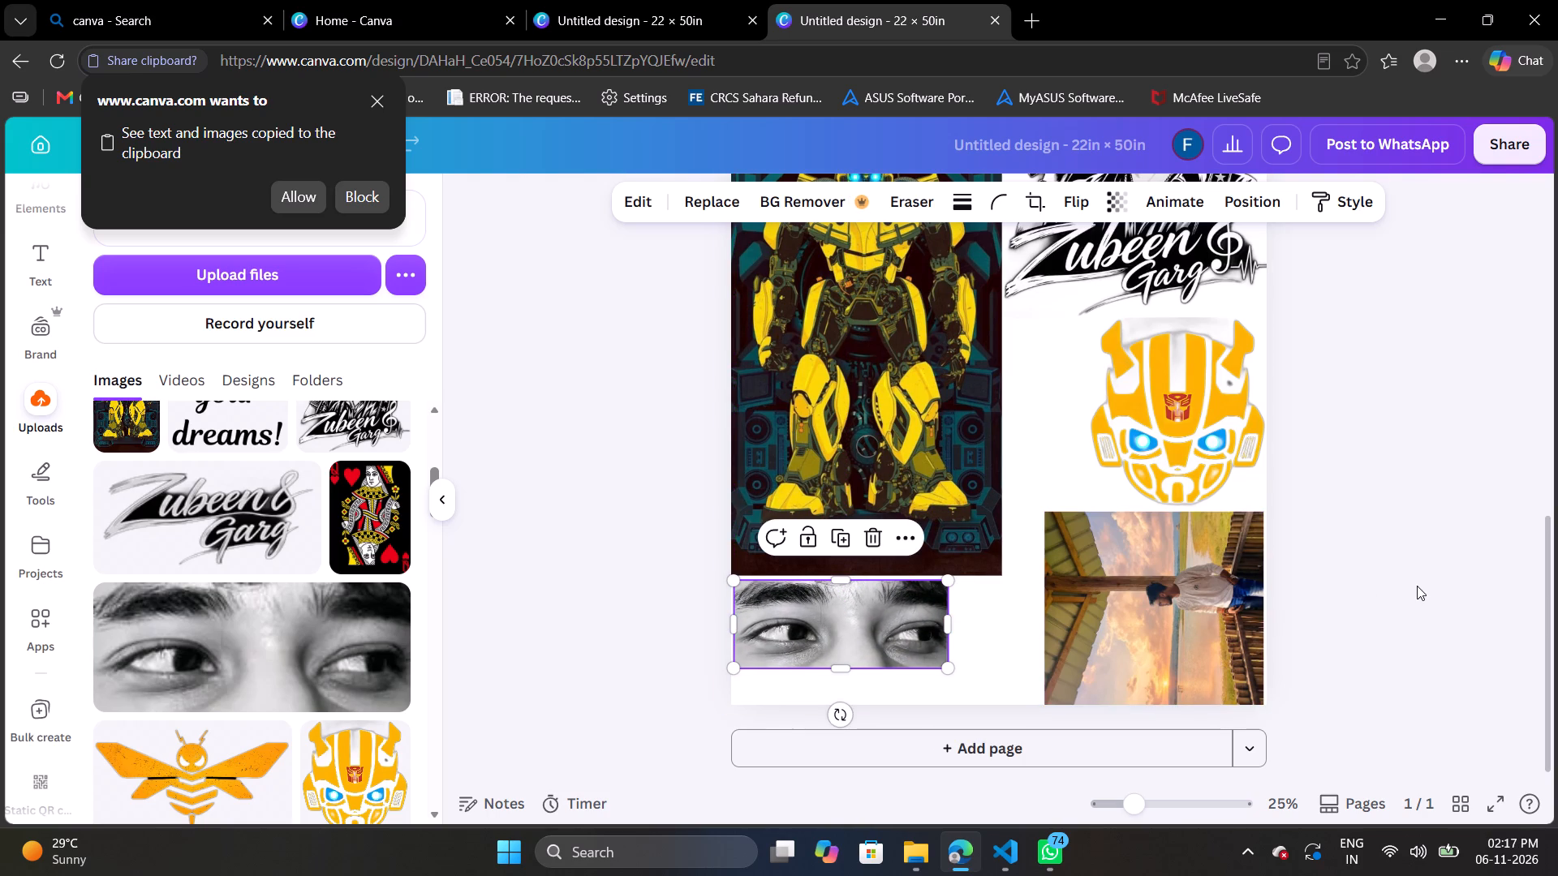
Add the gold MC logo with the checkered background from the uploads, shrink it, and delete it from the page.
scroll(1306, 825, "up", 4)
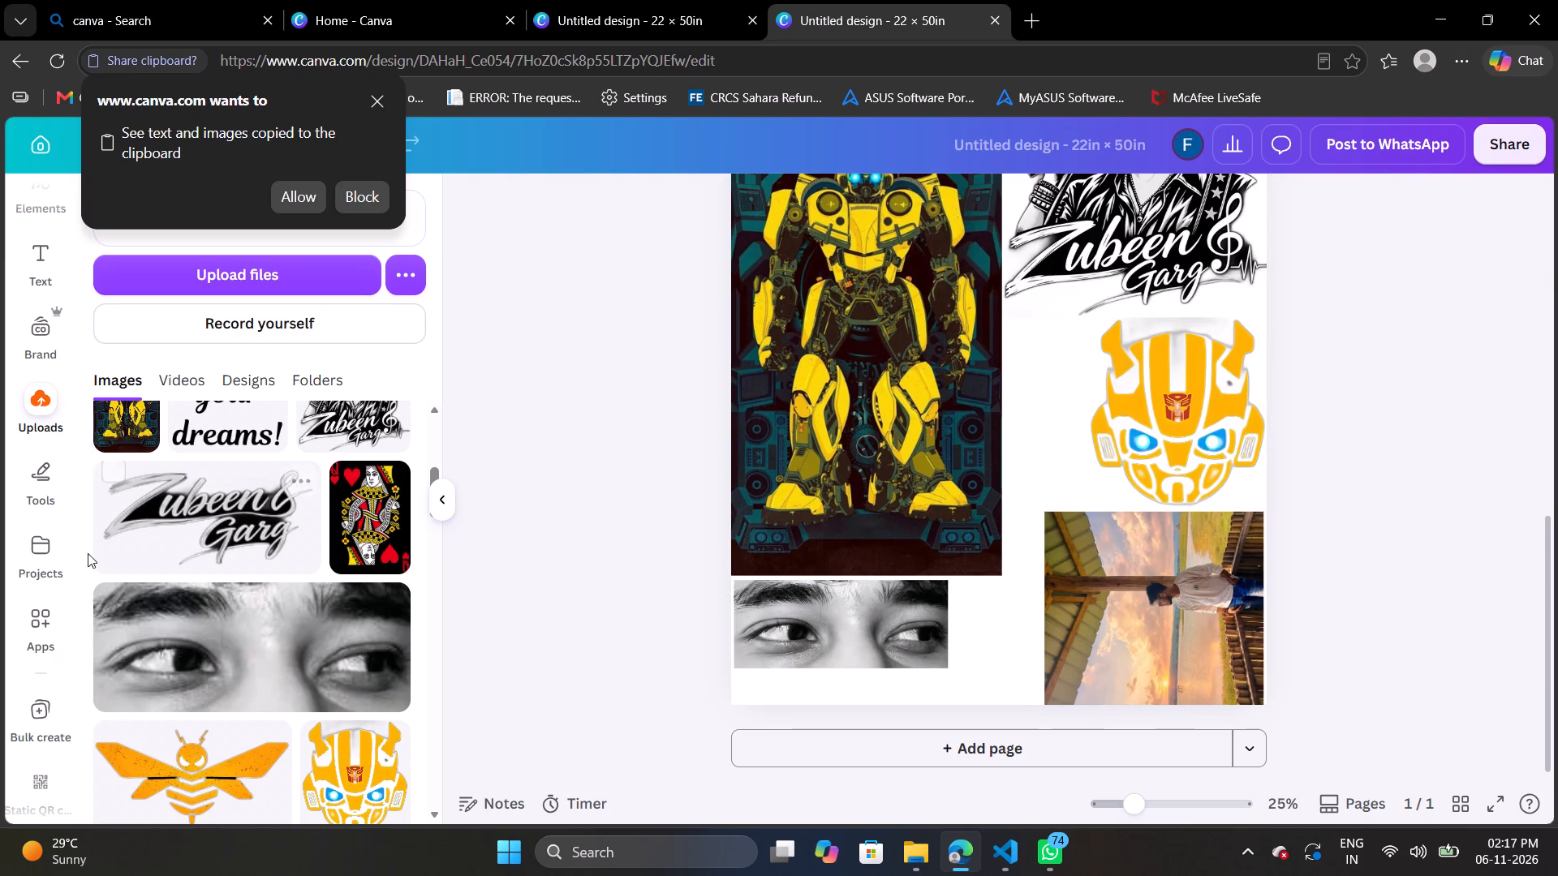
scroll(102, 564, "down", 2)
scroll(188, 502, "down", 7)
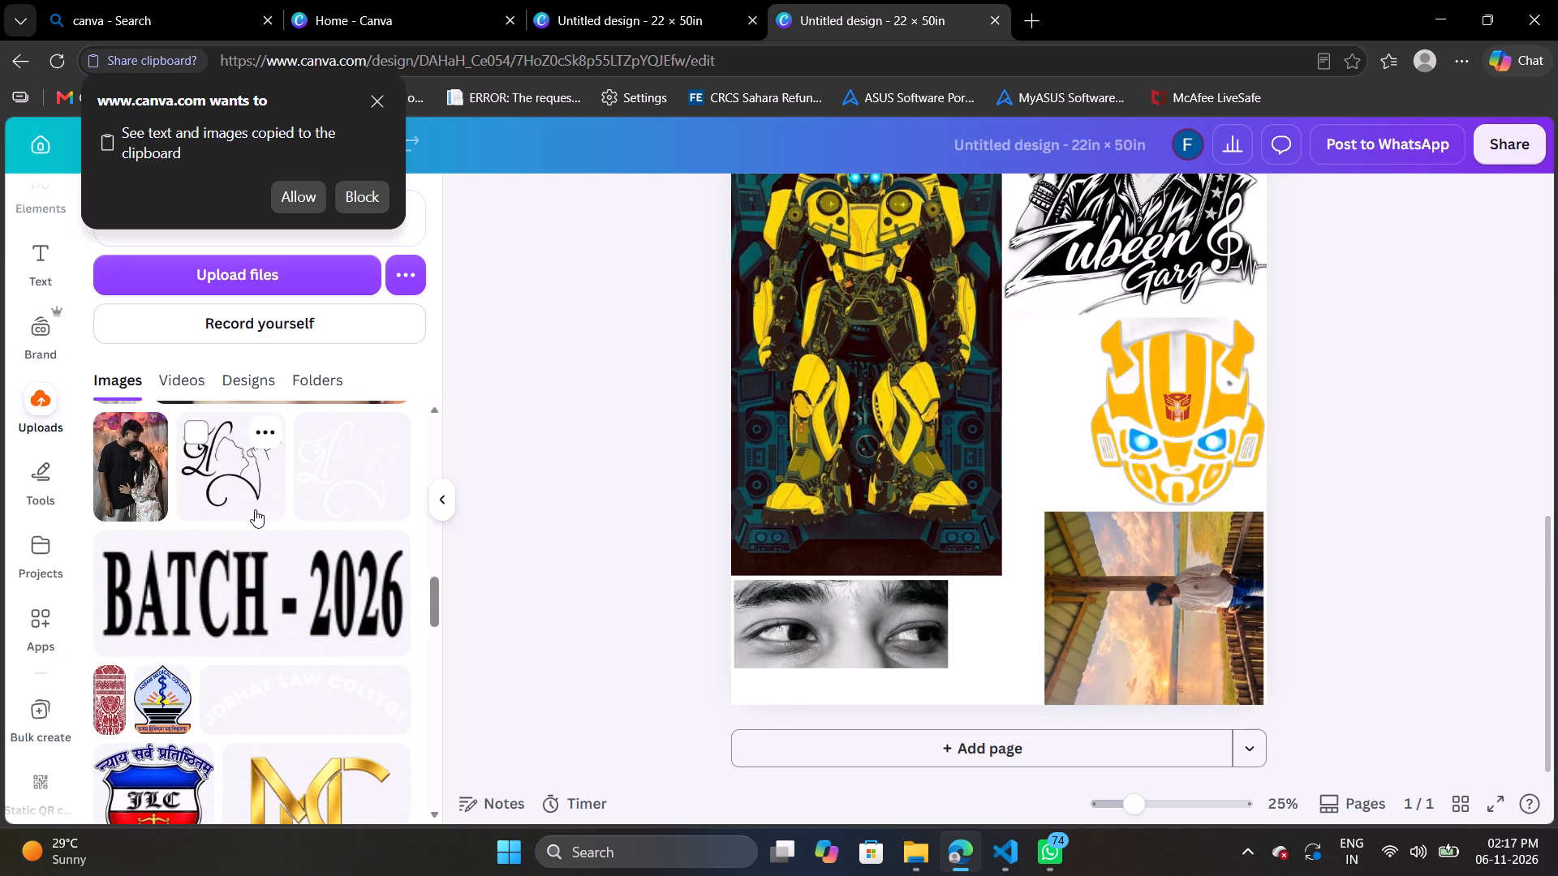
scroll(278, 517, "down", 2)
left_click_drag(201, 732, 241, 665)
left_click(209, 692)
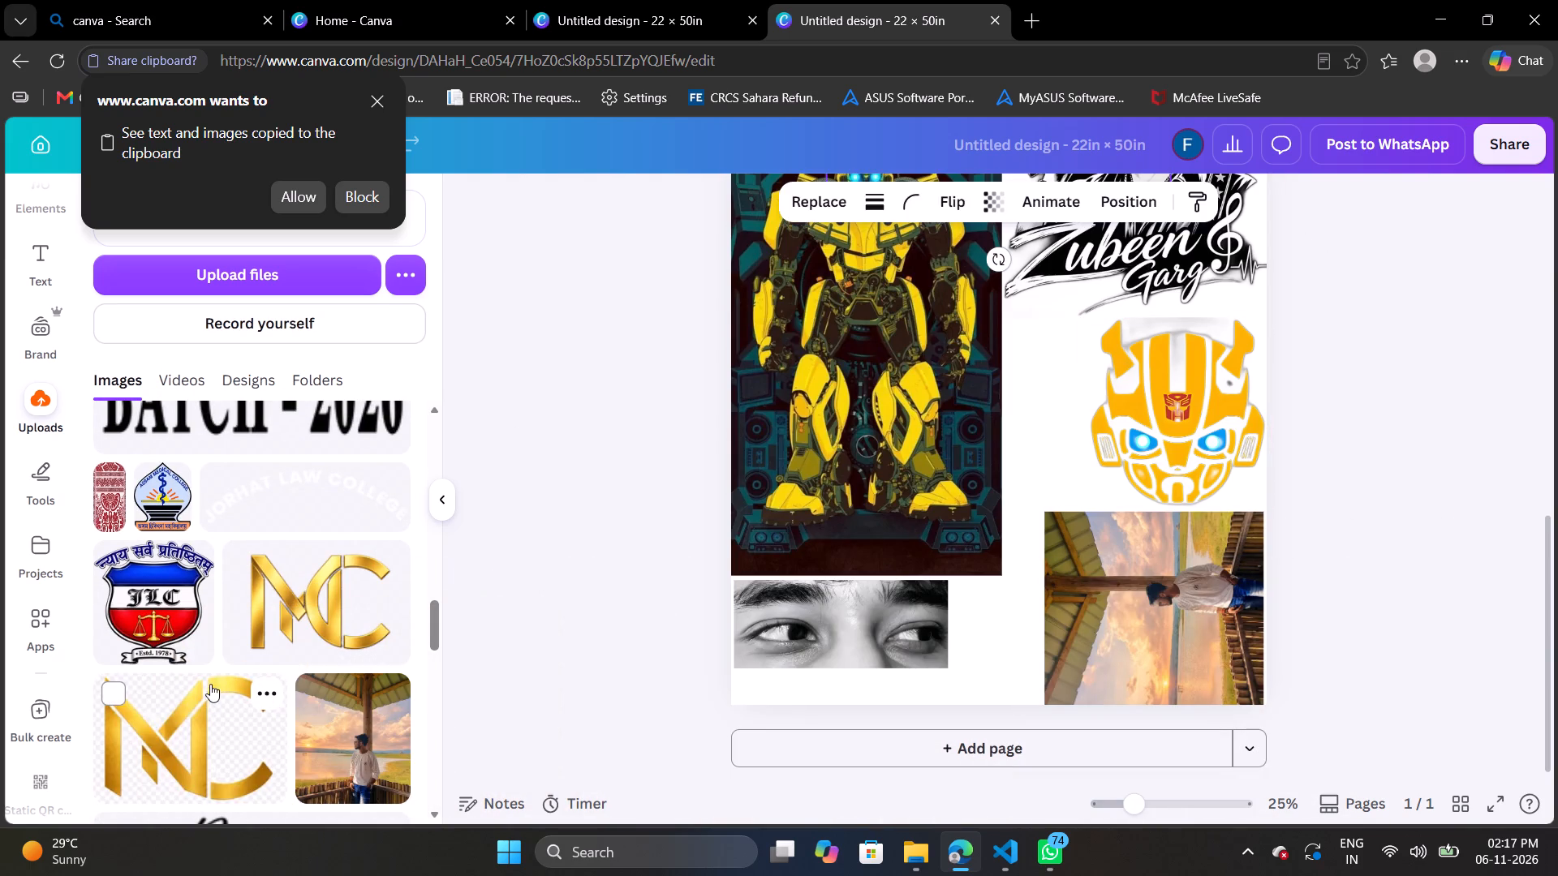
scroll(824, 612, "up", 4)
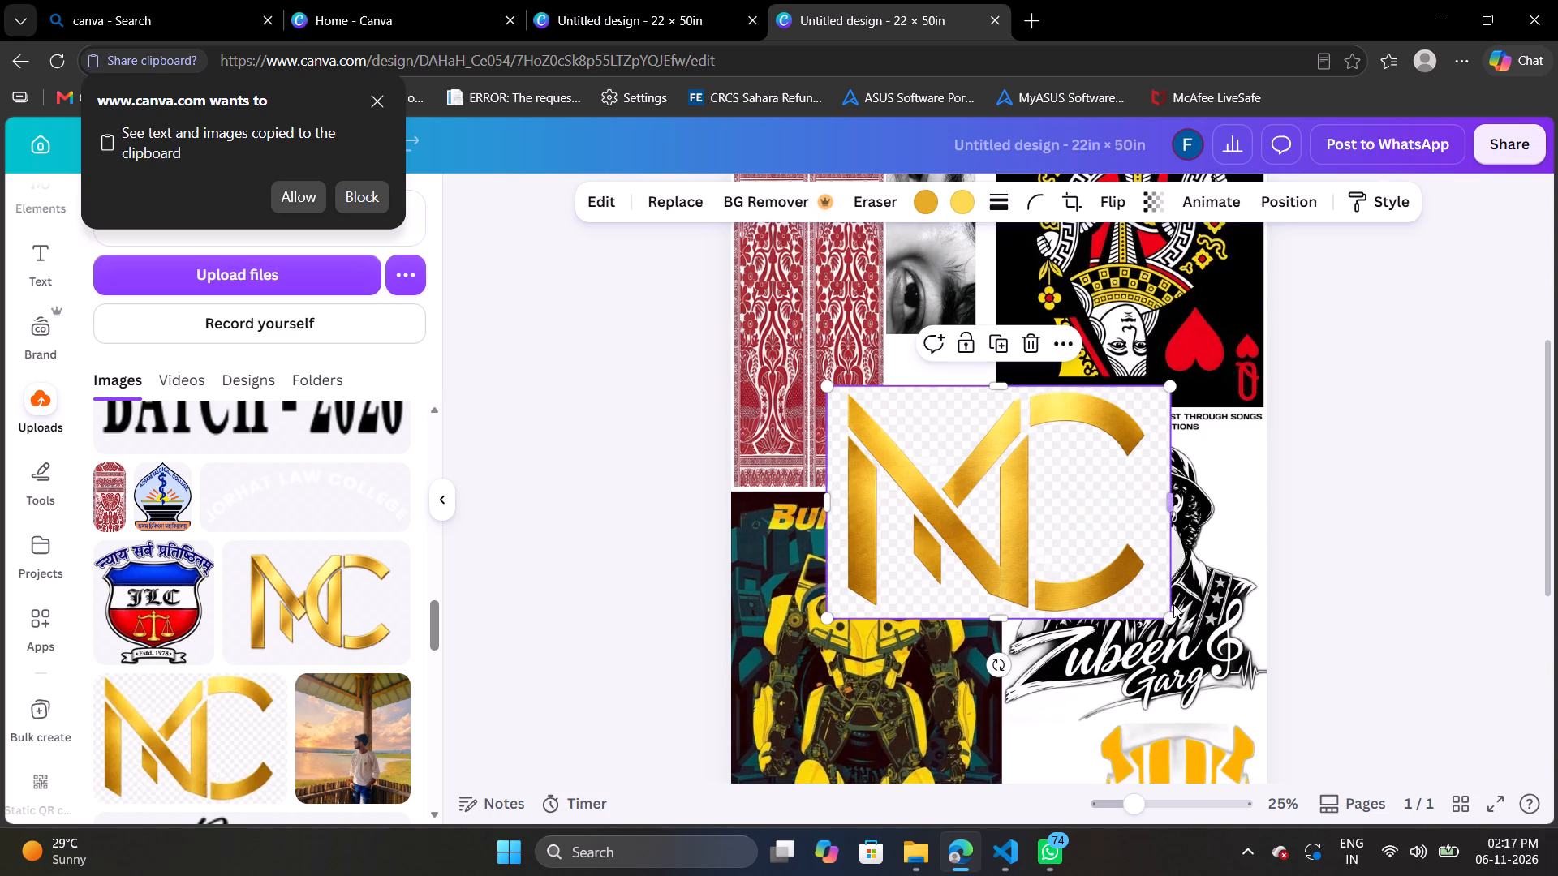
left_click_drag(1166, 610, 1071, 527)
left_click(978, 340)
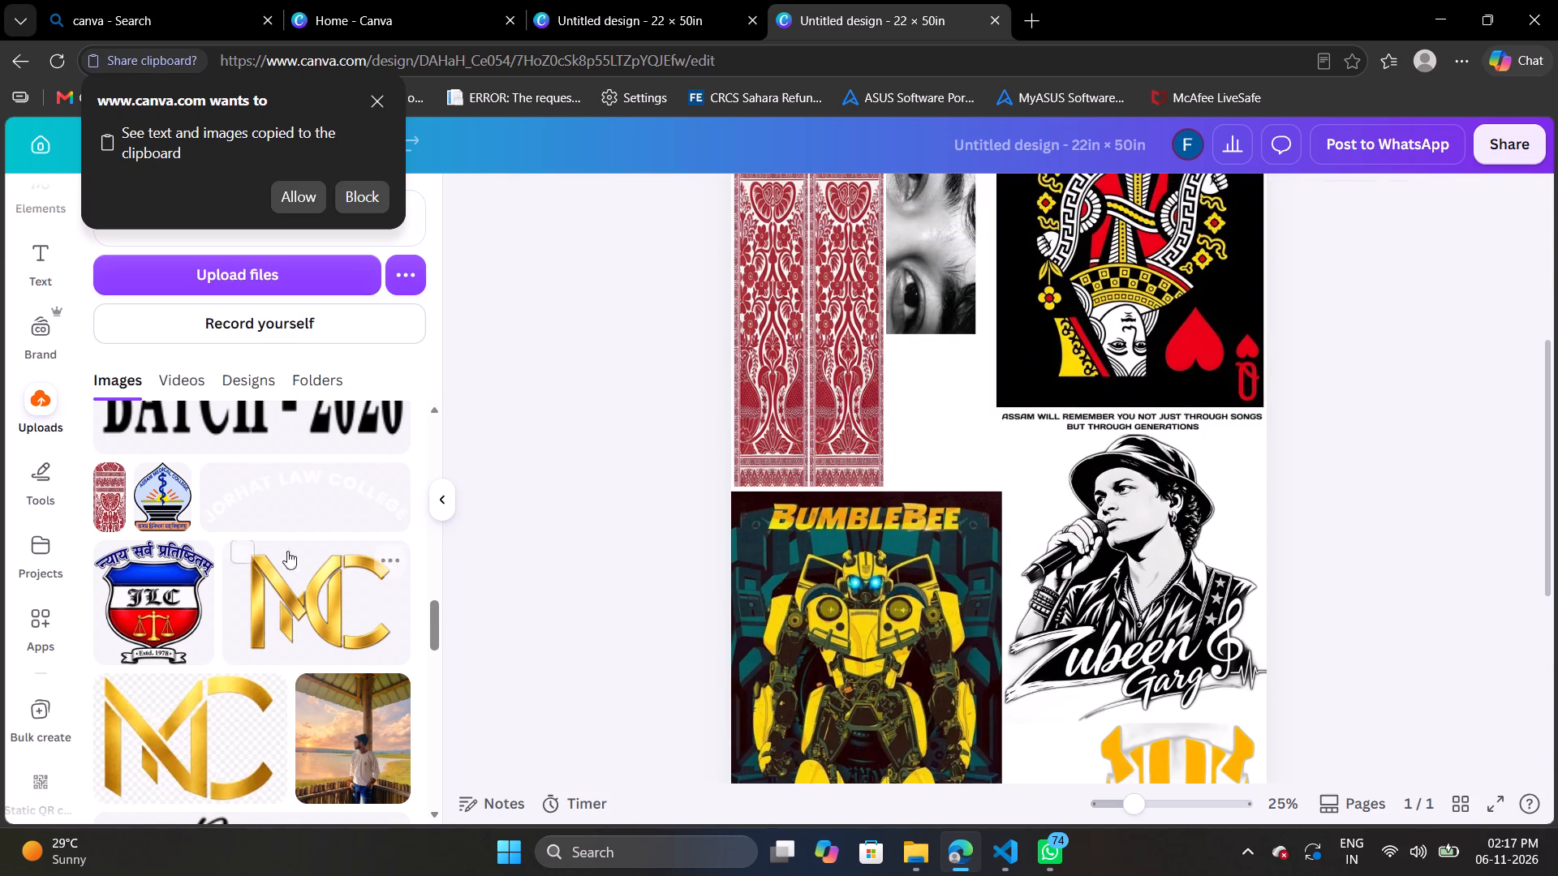
Add the gold MC logo without the checkered background from the uploads and scale it down to about 3 × 2 in.
scroll(174, 614, "down", 2)
scroll(256, 551, "up", 2)
left_click(295, 569)
left_click(1108, 590)
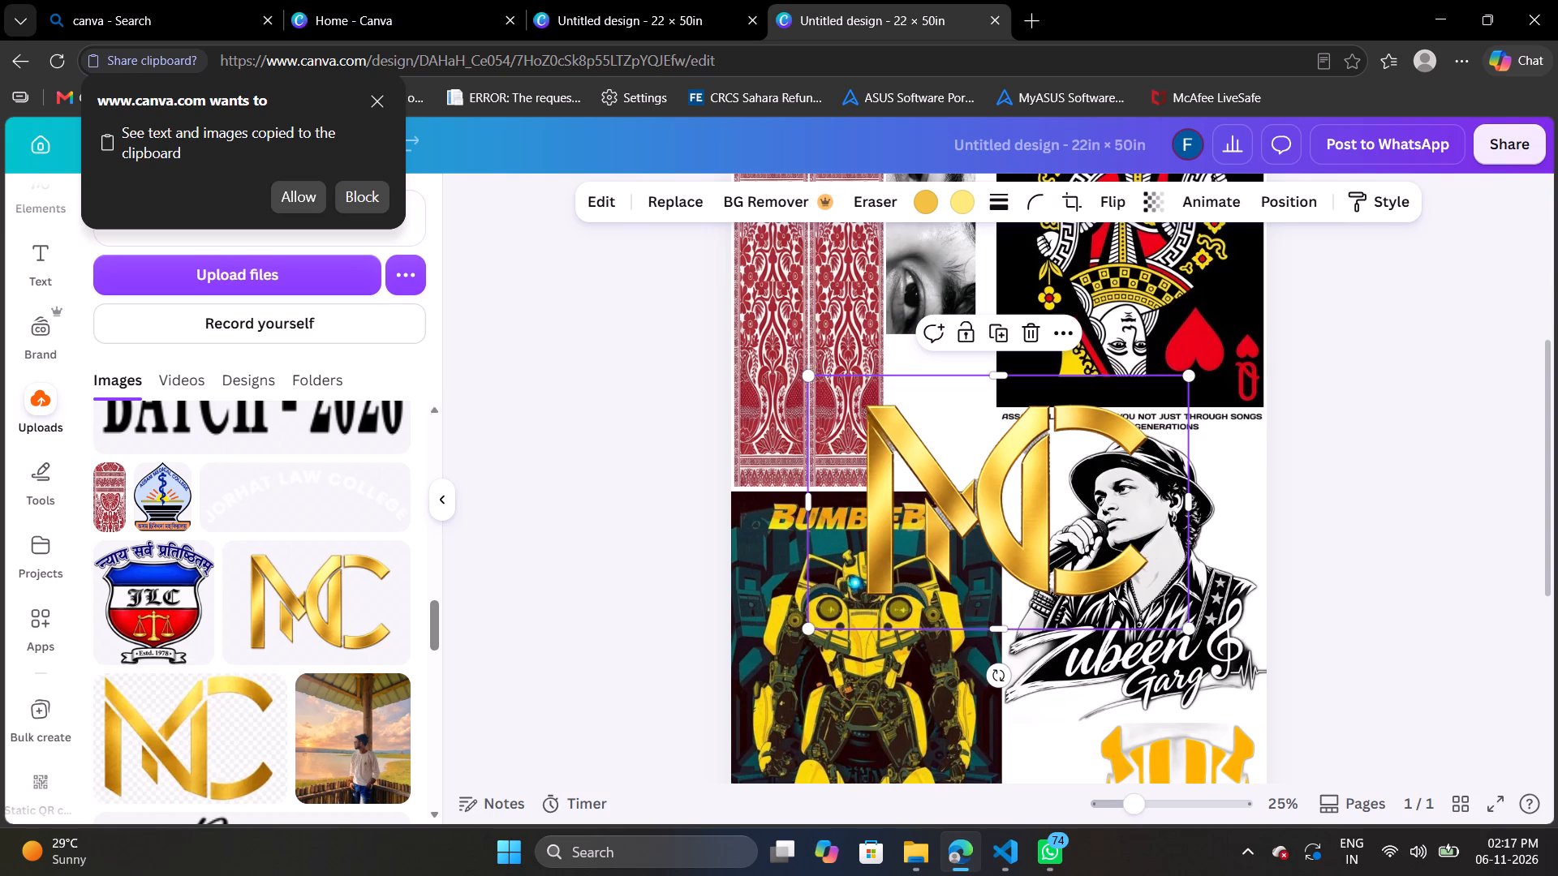
left_click_drag(1183, 620, 1089, 545)
left_click_drag(927, 480, 975, 556)
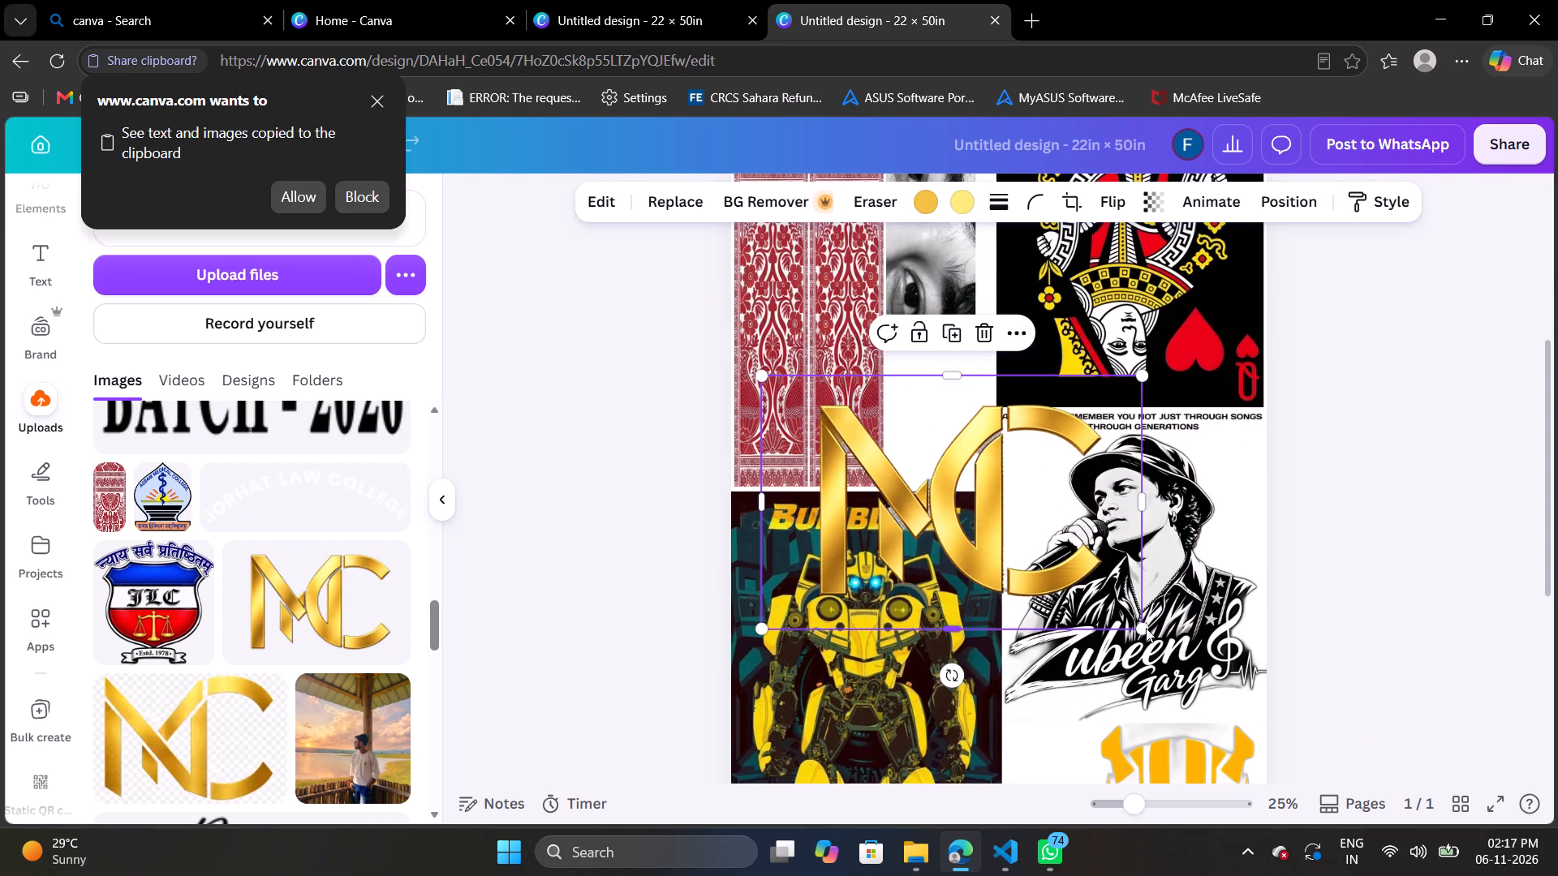
left_click_drag(1148, 623, 942, 502)
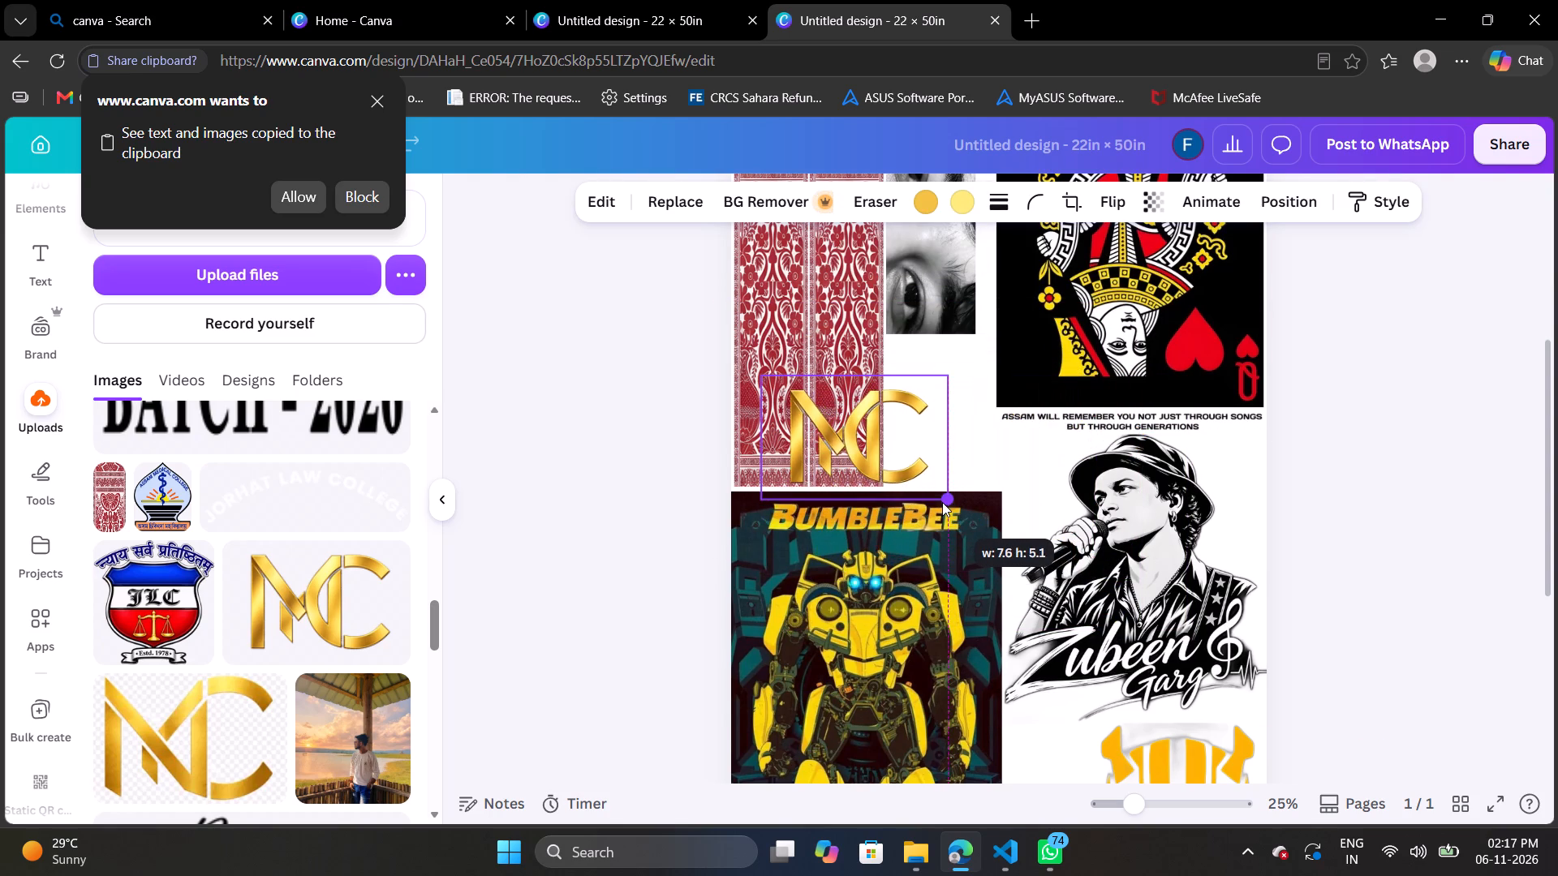
left_click_drag(942, 502, 889, 468)
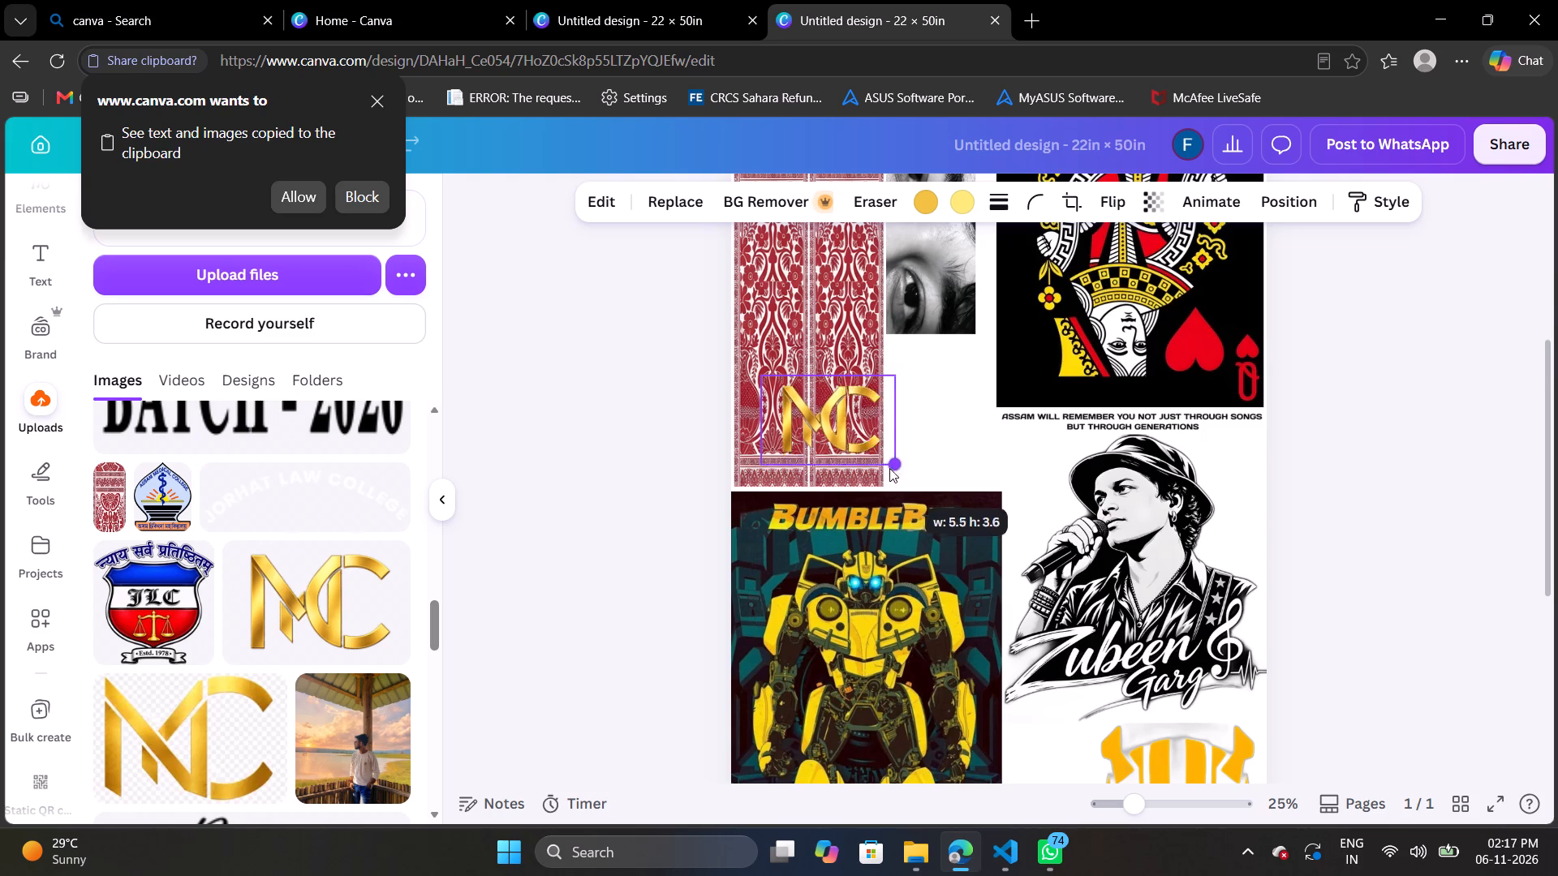
left_click_drag(889, 468, 859, 438)
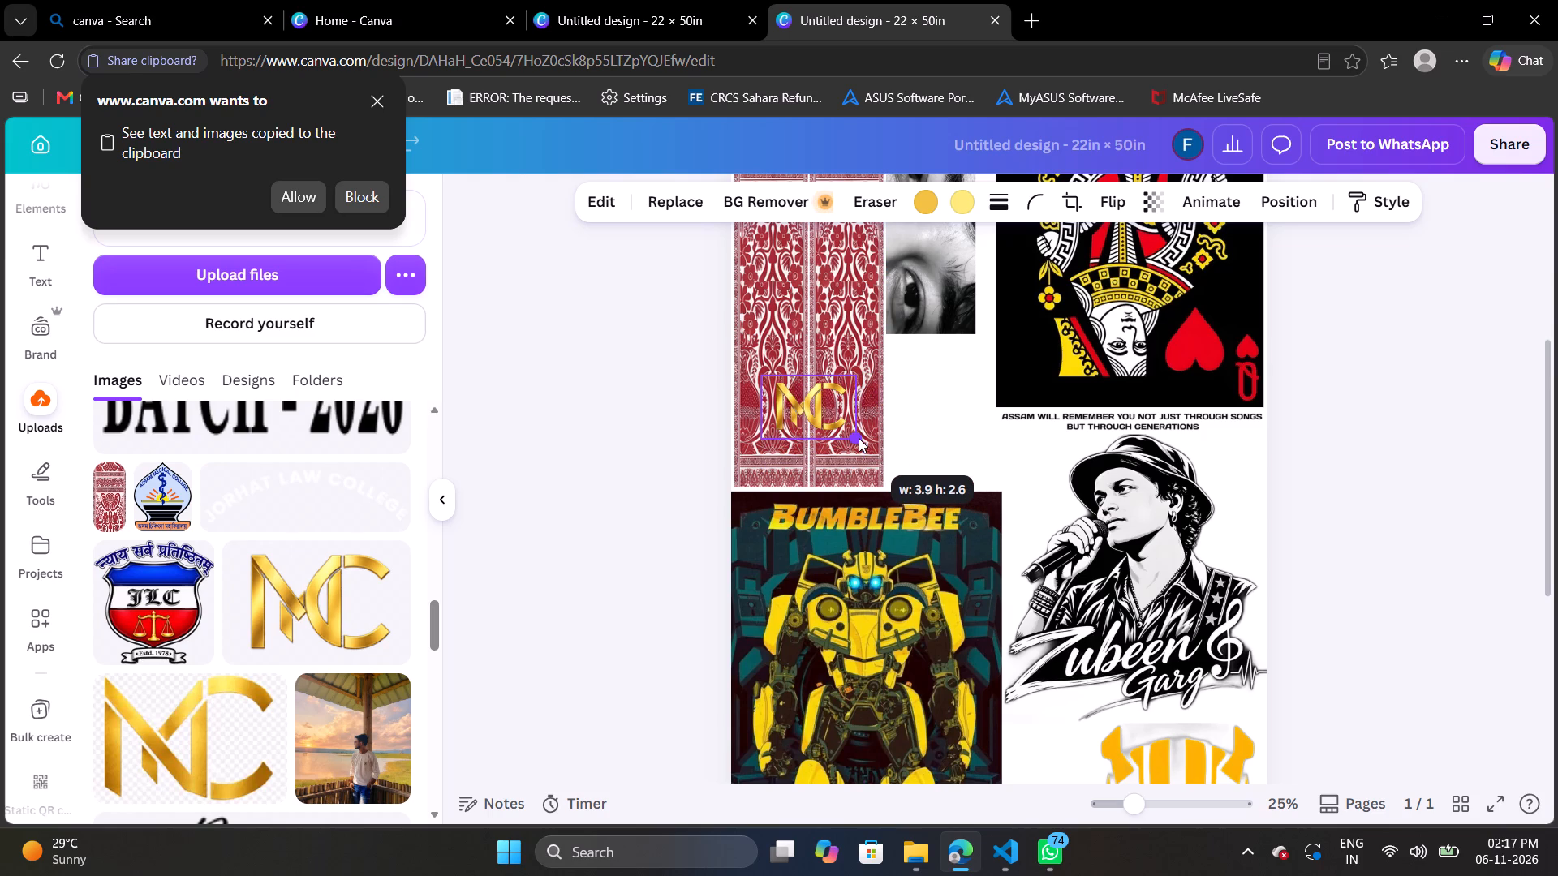
left_click_drag(859, 438, 843, 428)
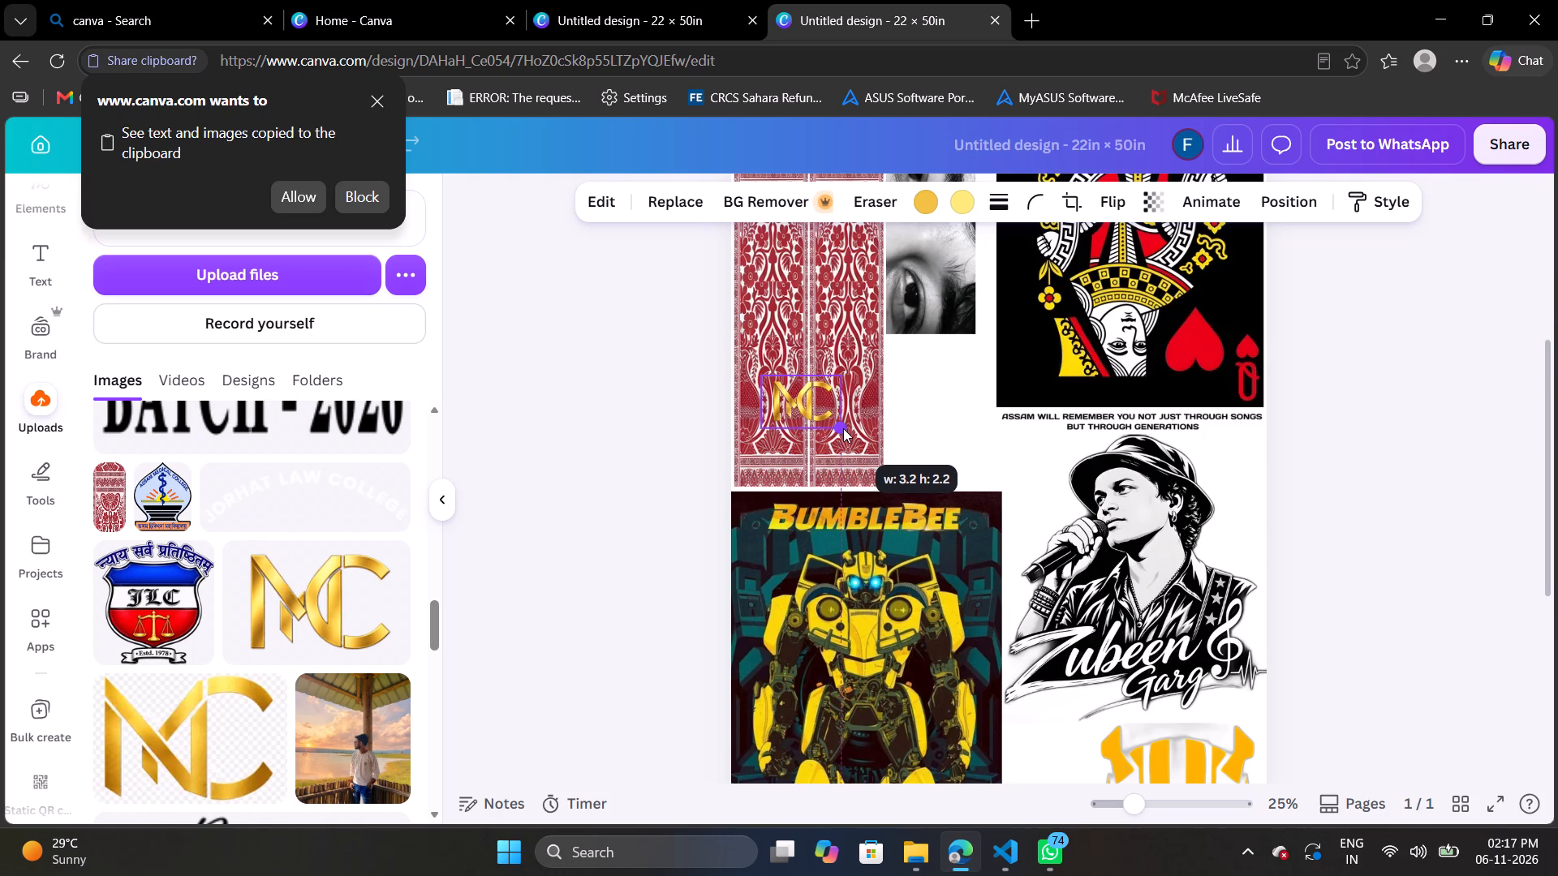
left_click_drag(843, 428, 838, 423)
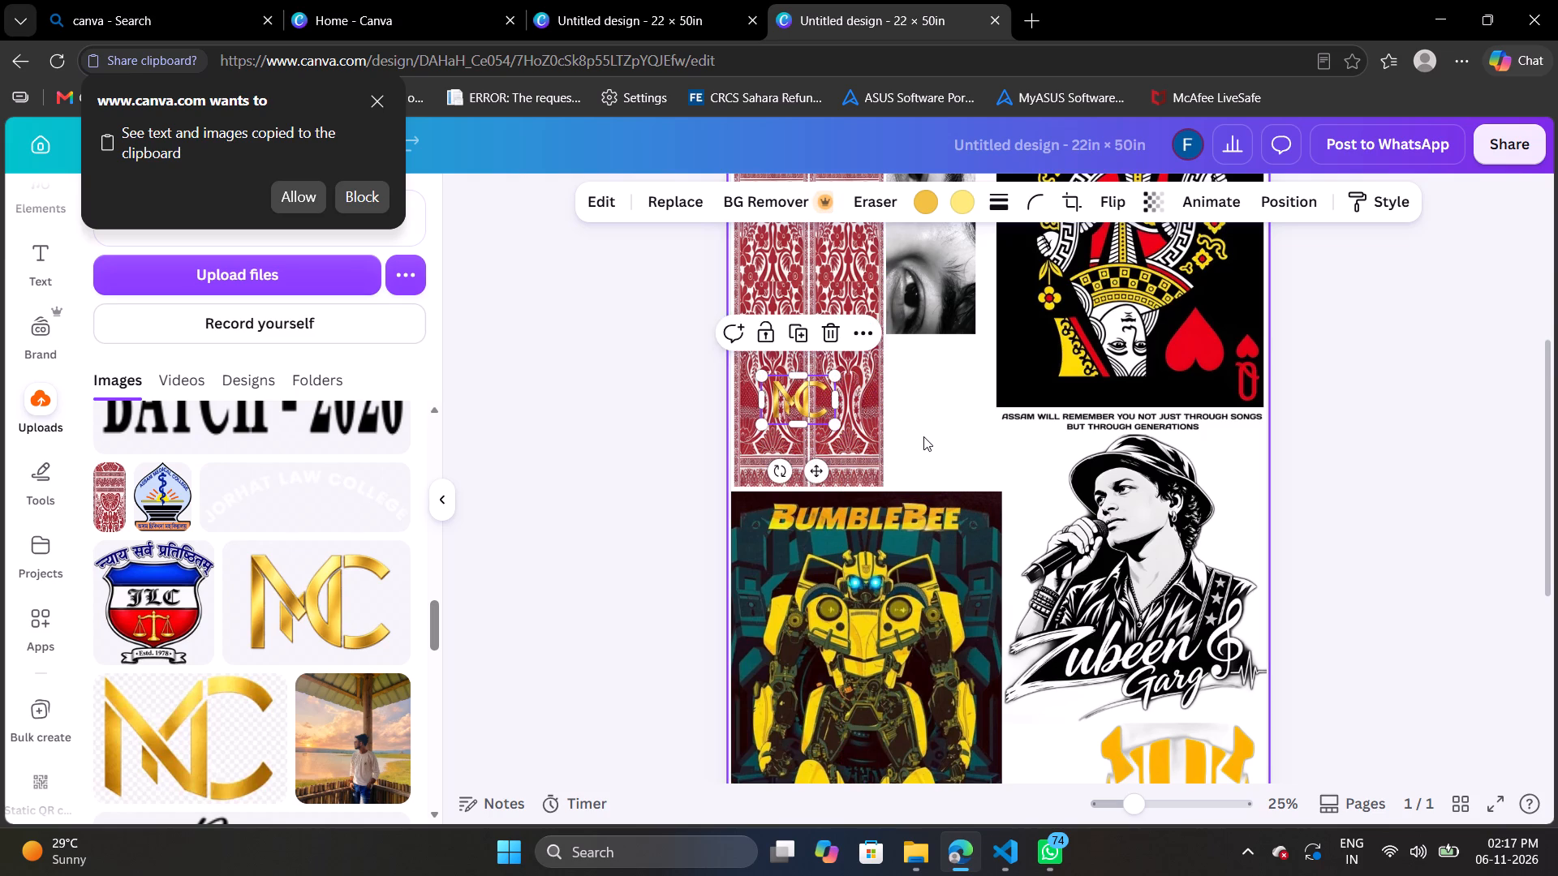
Move the small MC logo under the orange bee, between the BASANTA and "Manifest your dreams!" lettering, and deselect it.
scroll(923, 436, "up", 2)
left_click_drag(794, 595, 846, 573)
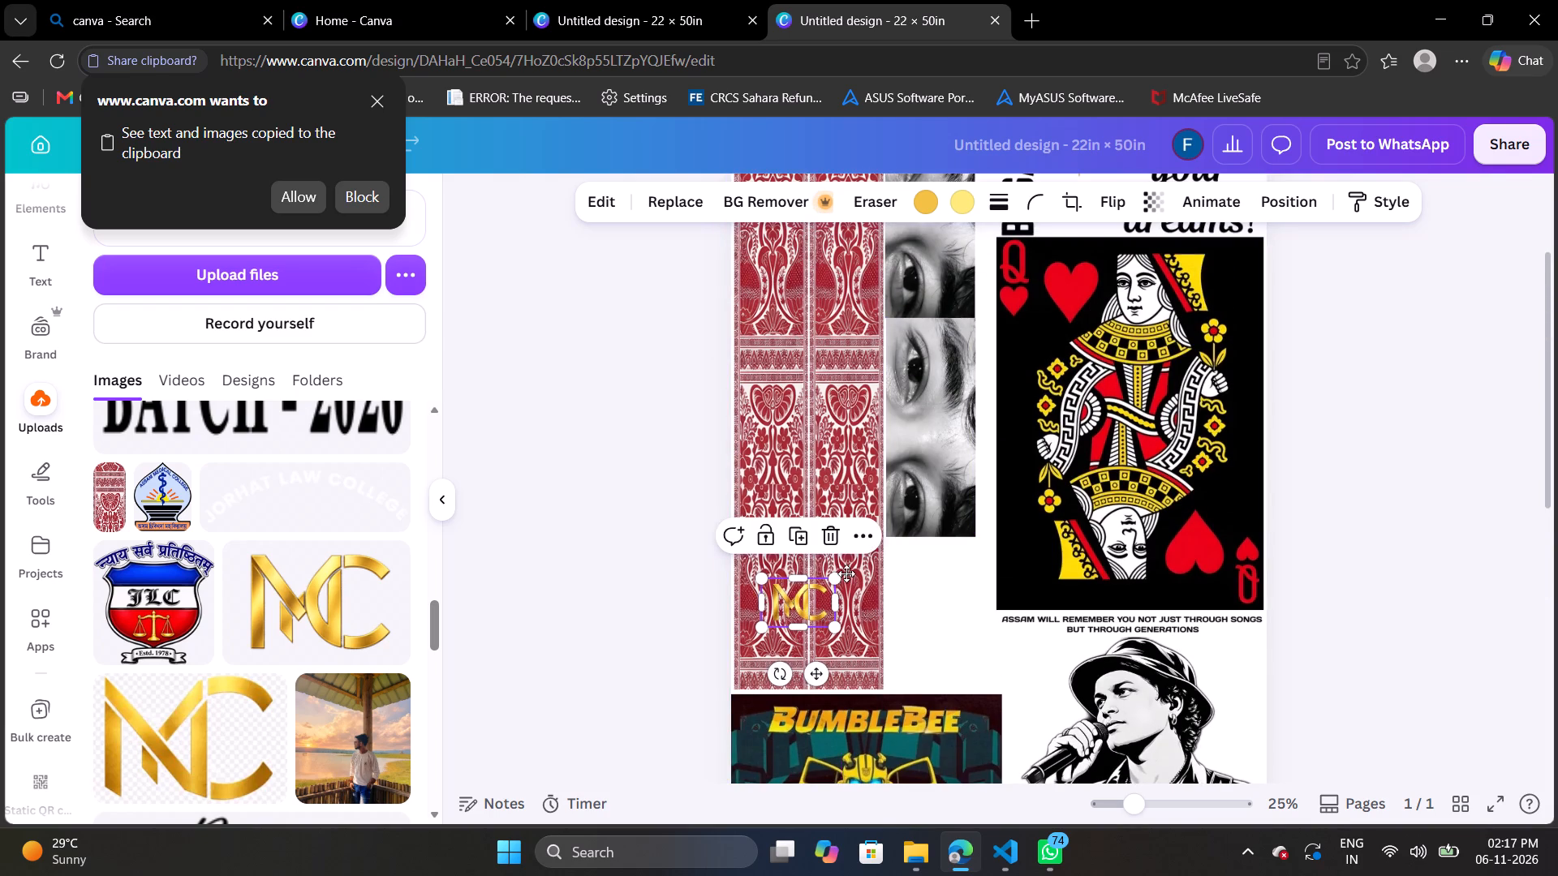
left_click_drag(846, 573, 911, 539)
scroll(967, 638, "up", 3)
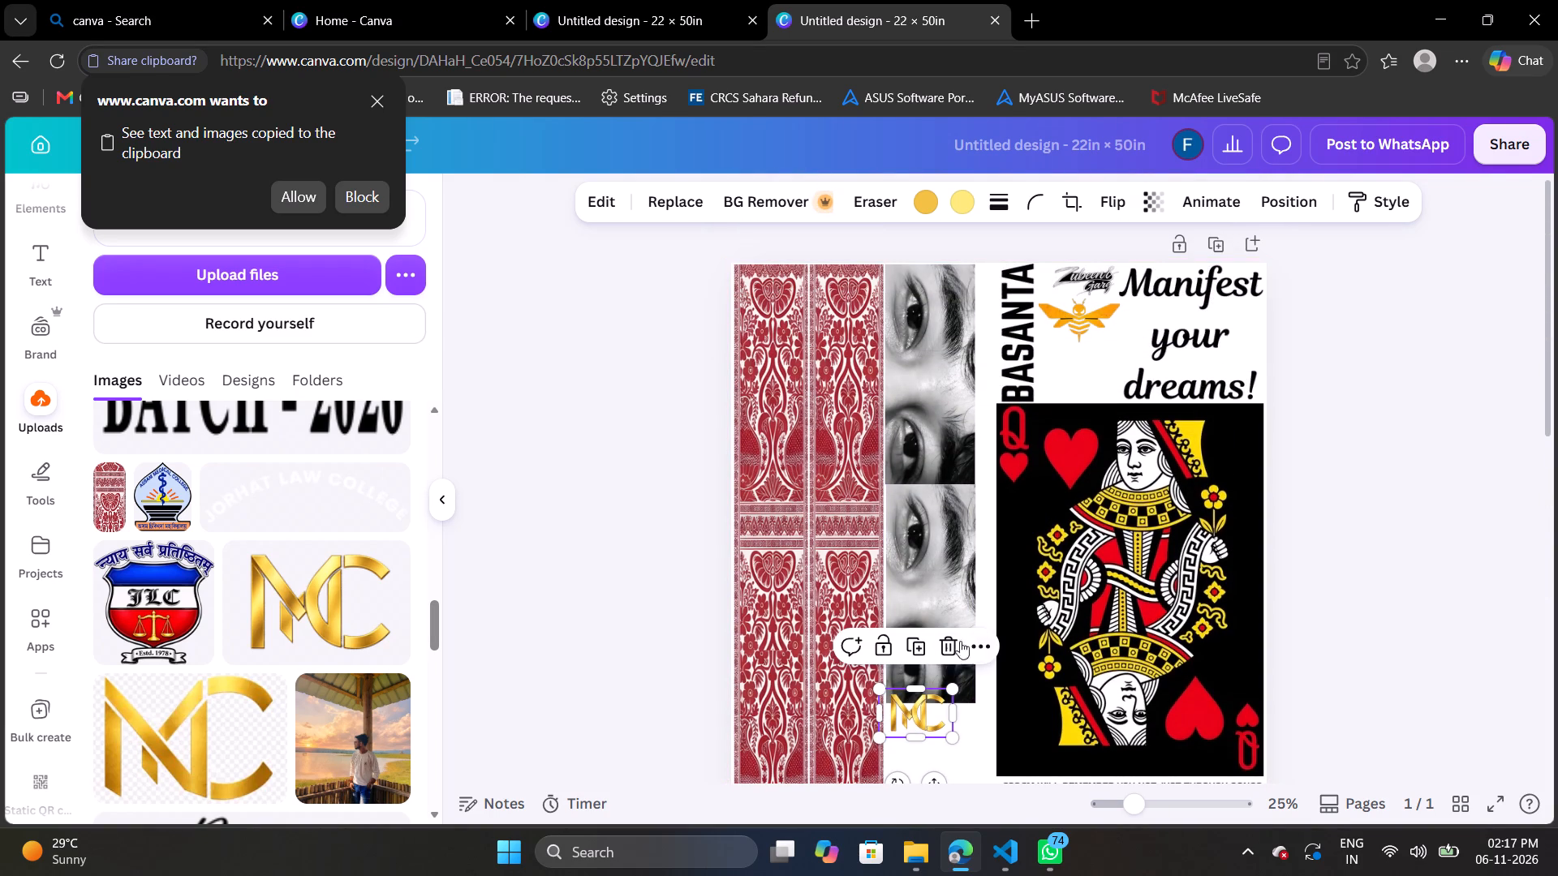
left_click_drag(926, 713, 1061, 386)
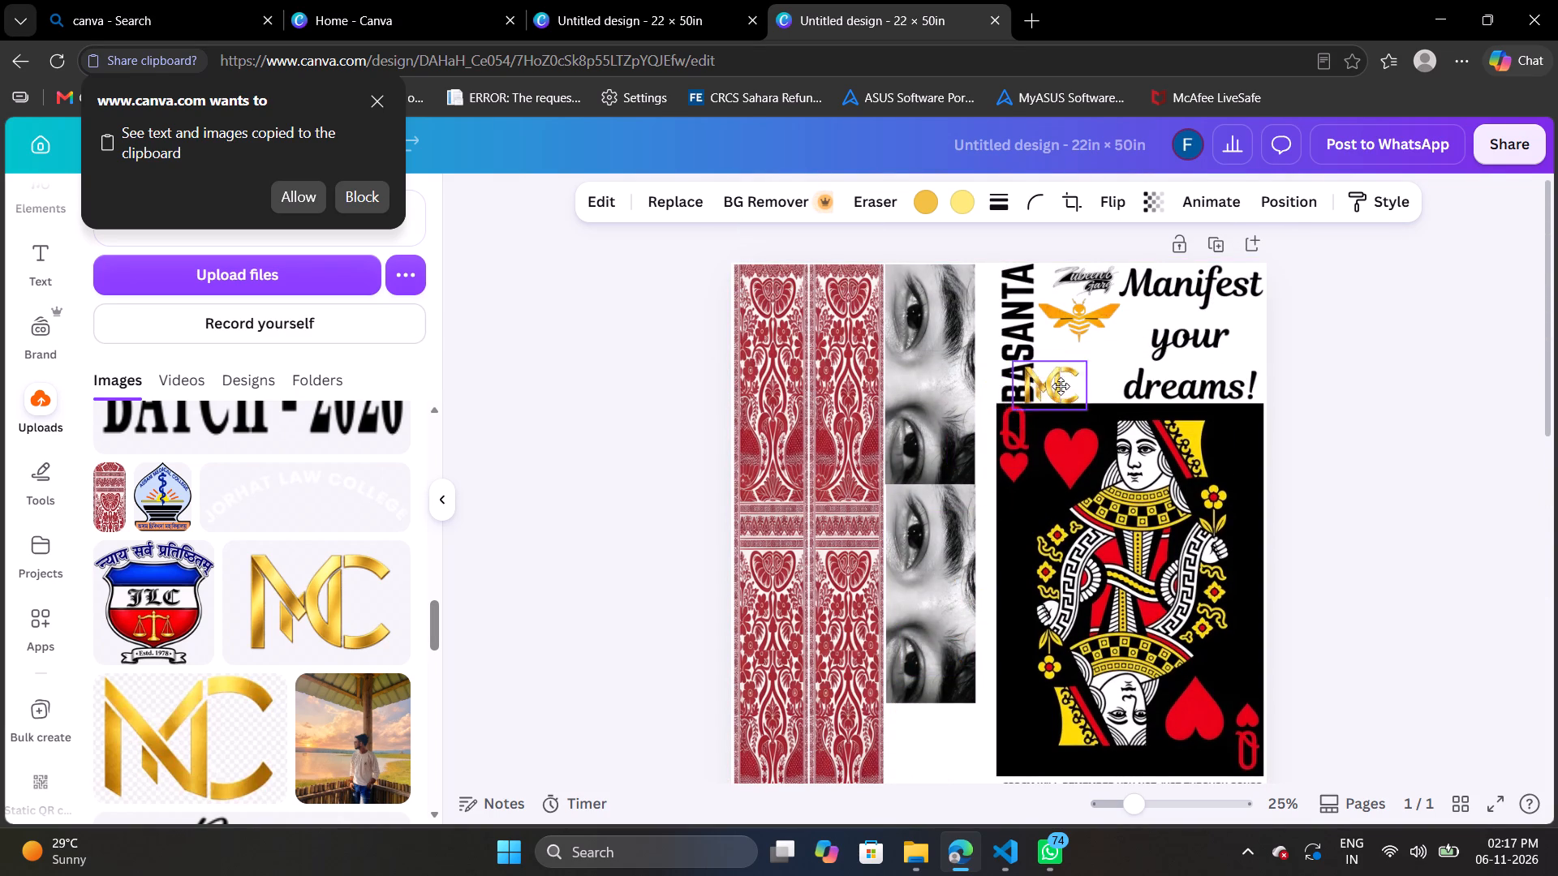
left_click_drag(1061, 386, 1089, 373)
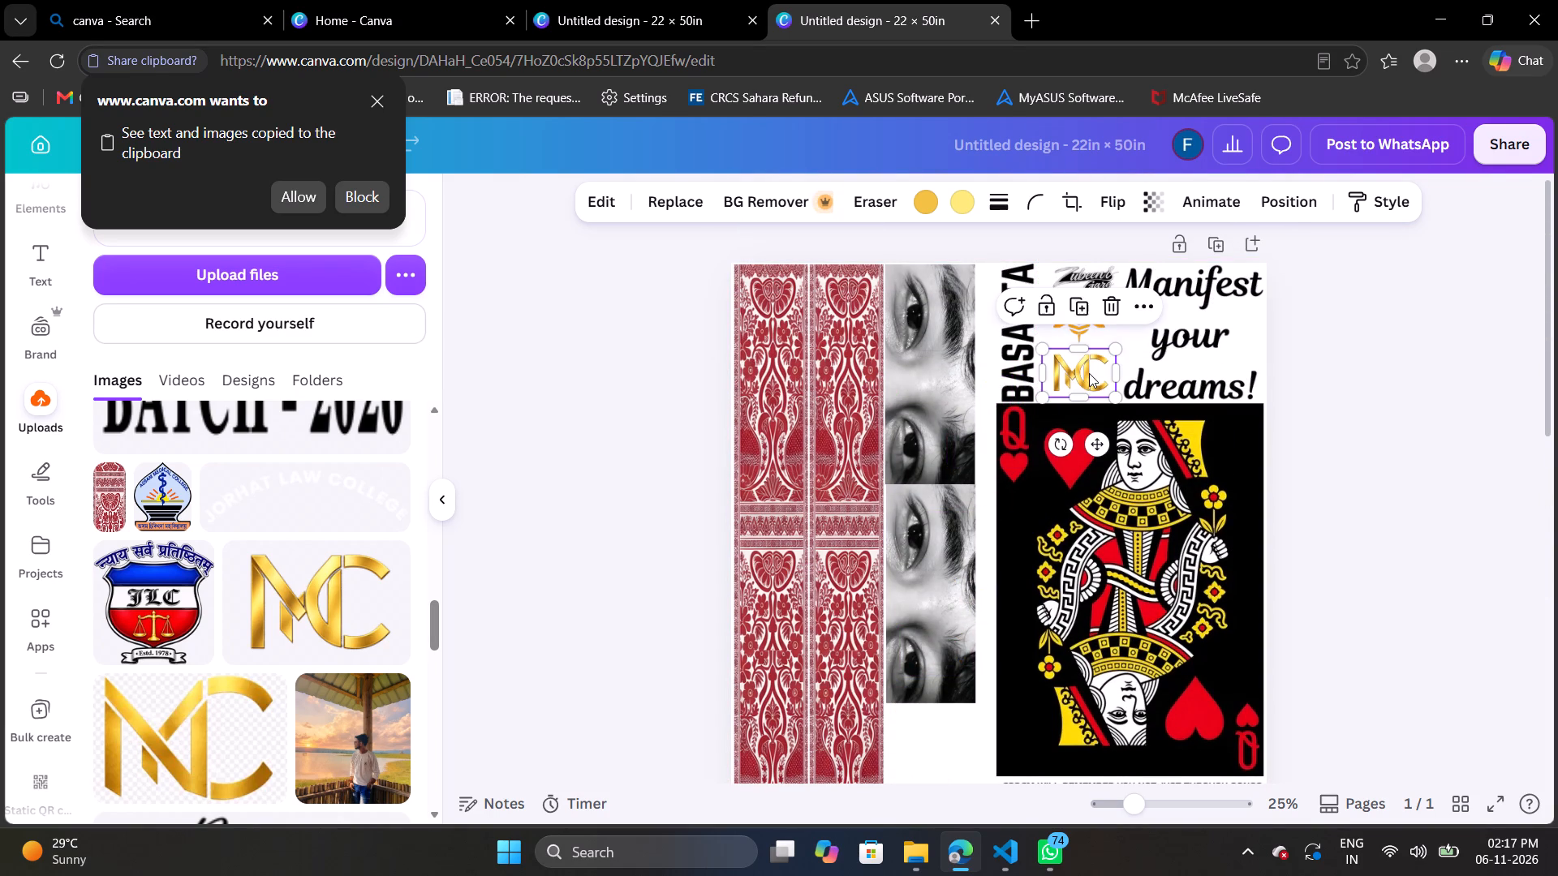
left_click(924, 739)
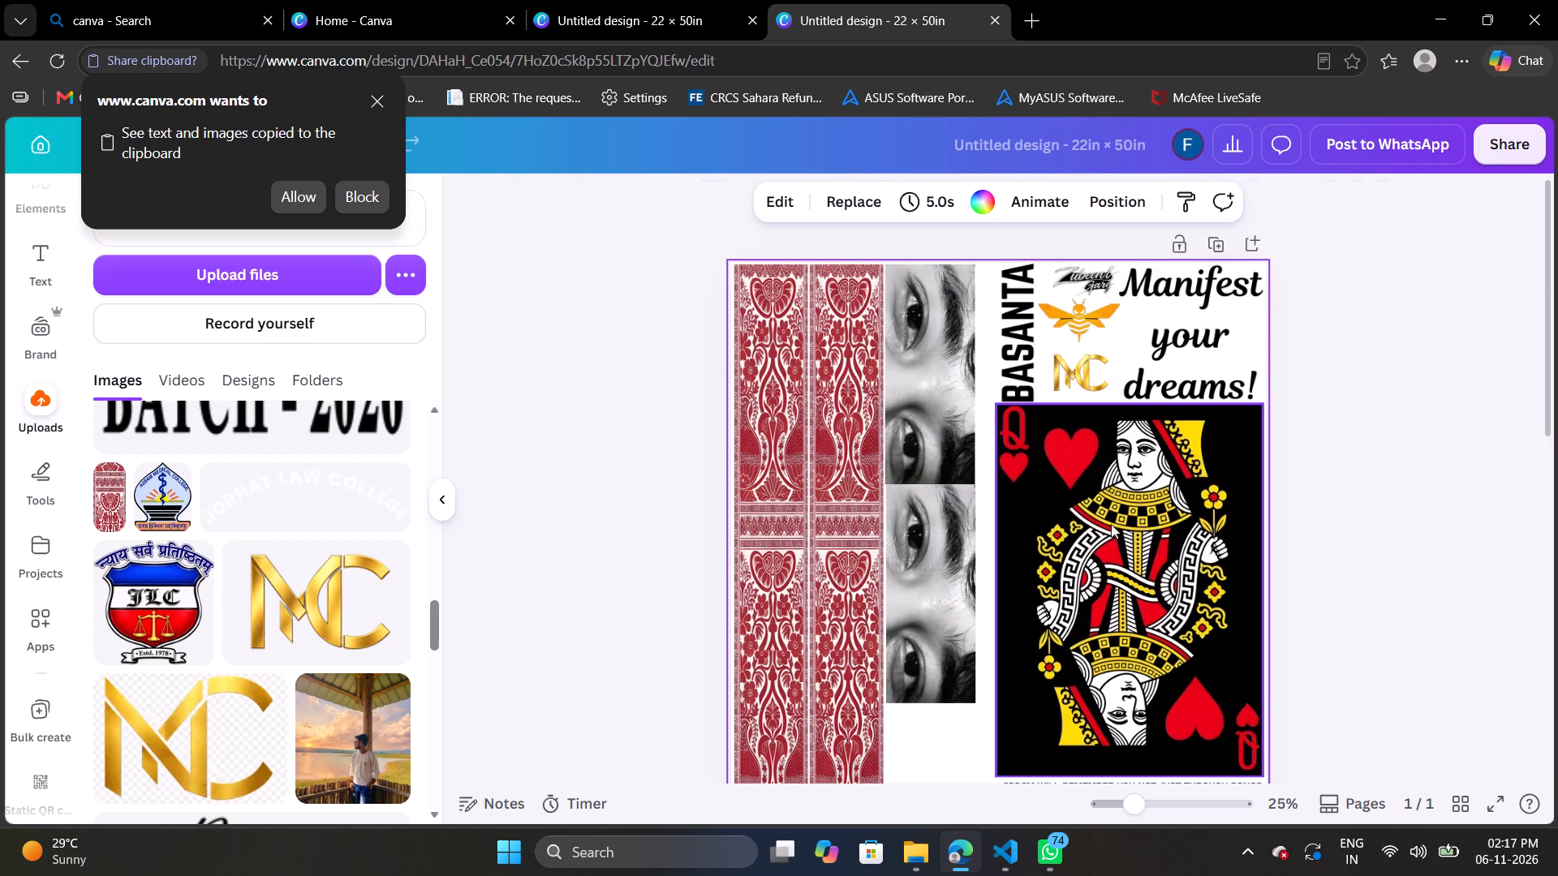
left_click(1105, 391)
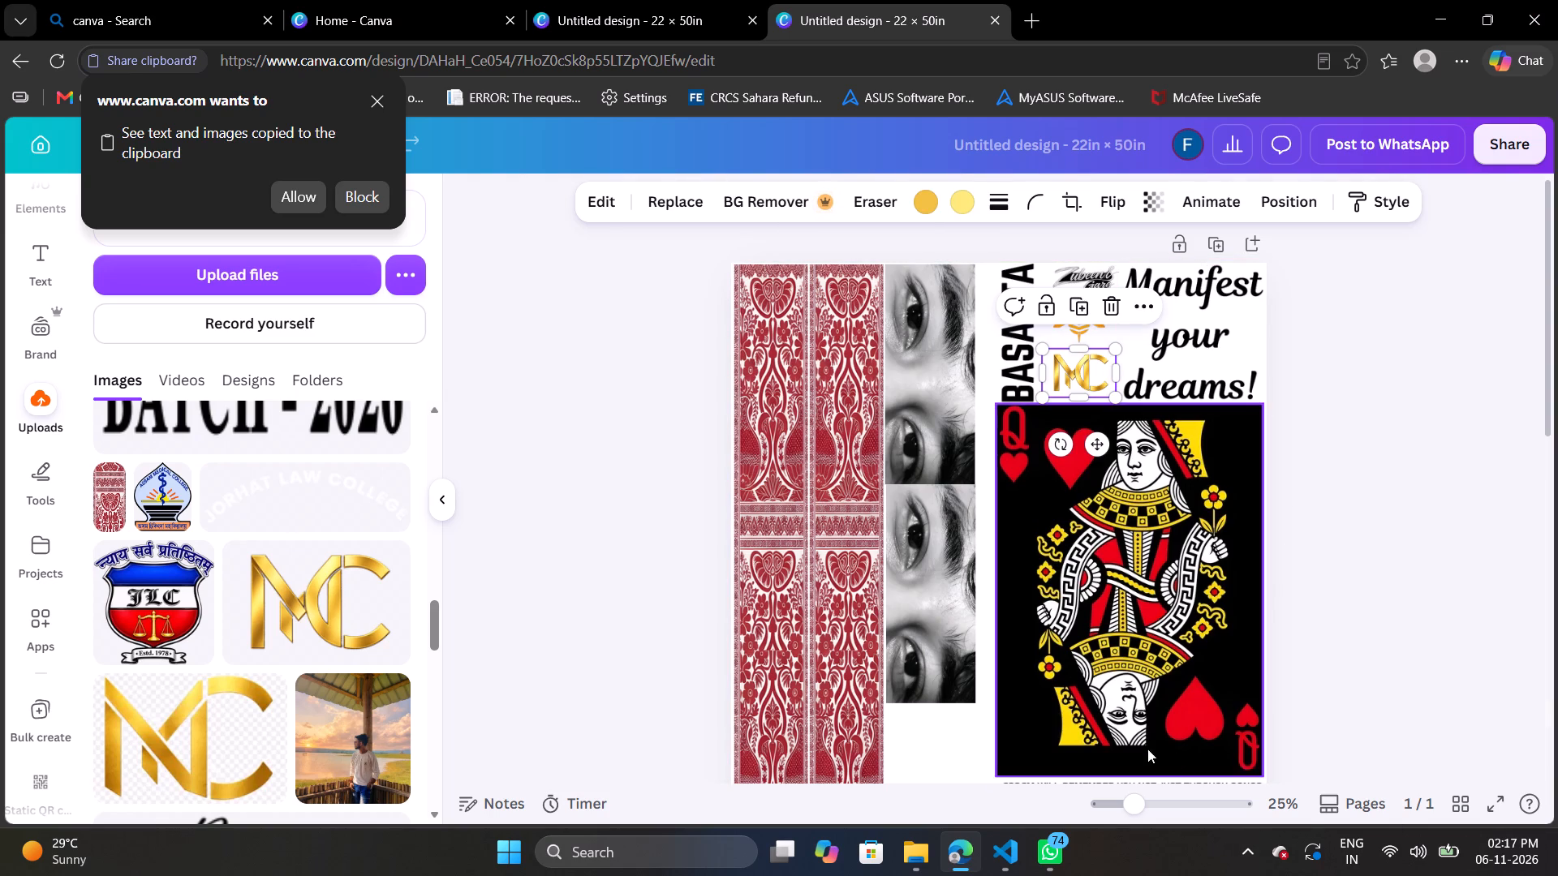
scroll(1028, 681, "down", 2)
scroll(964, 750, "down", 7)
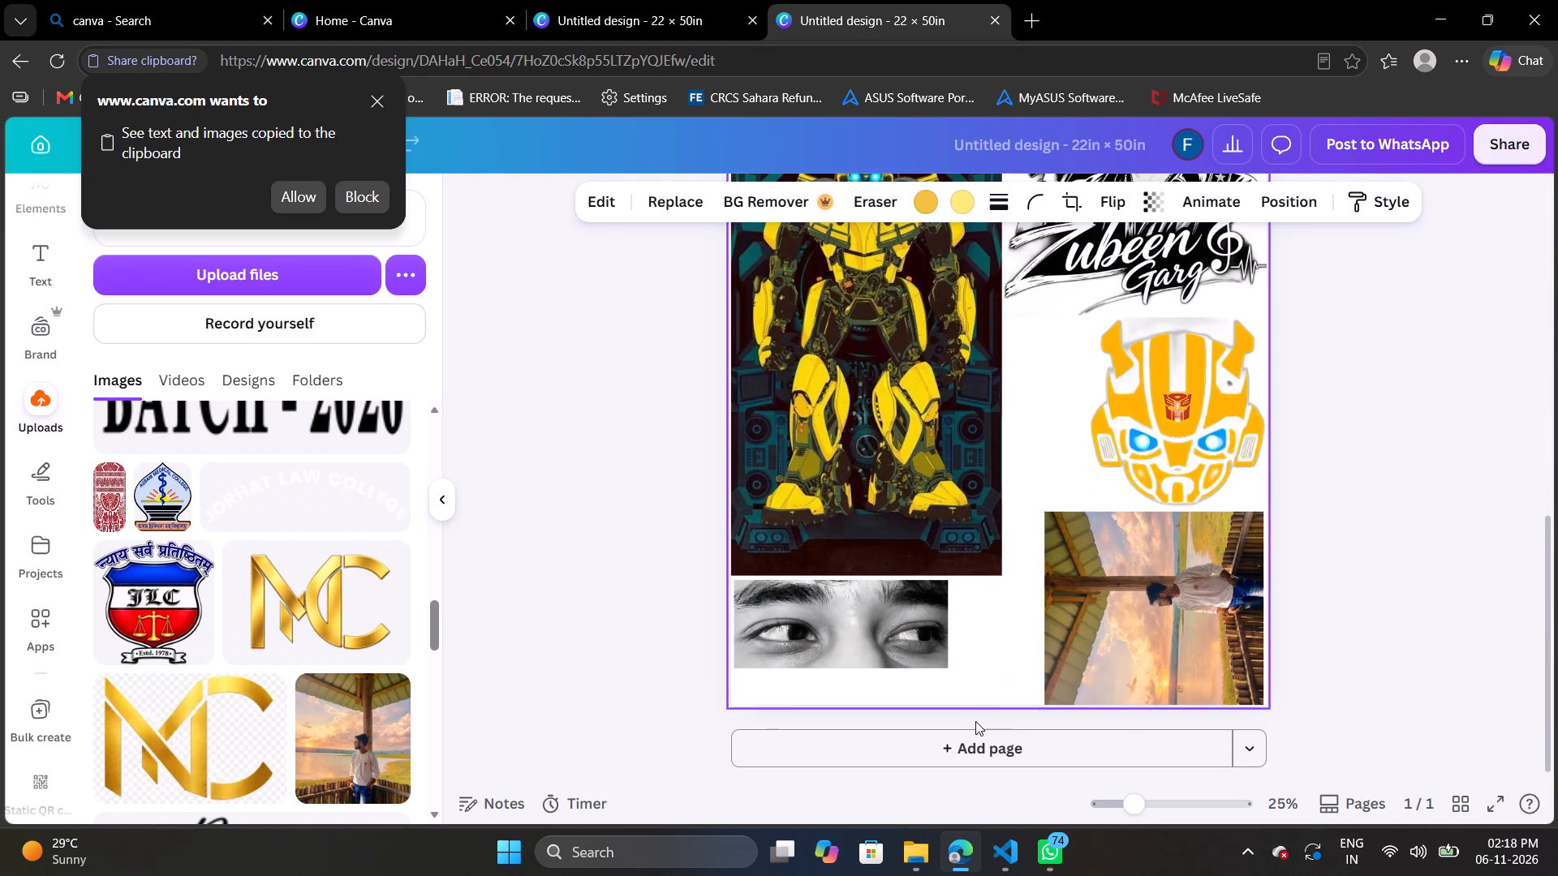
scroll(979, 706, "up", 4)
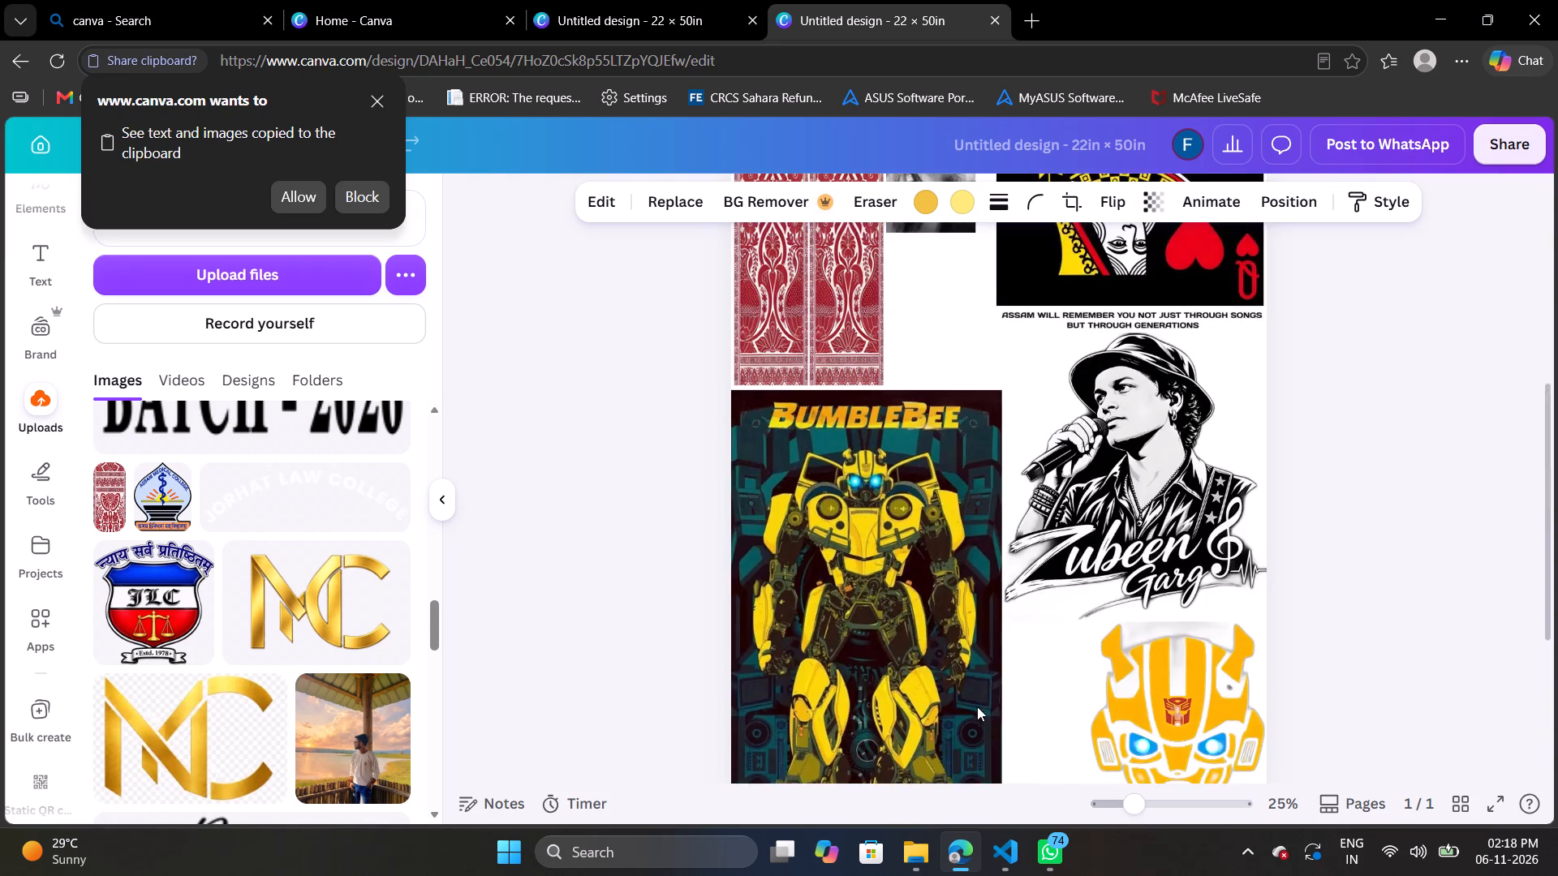
Look over the page layout from the top edge to the bottom for remaining free space.
scroll(977, 706, "up", 5)
scroll(972, 708, "down", 2)
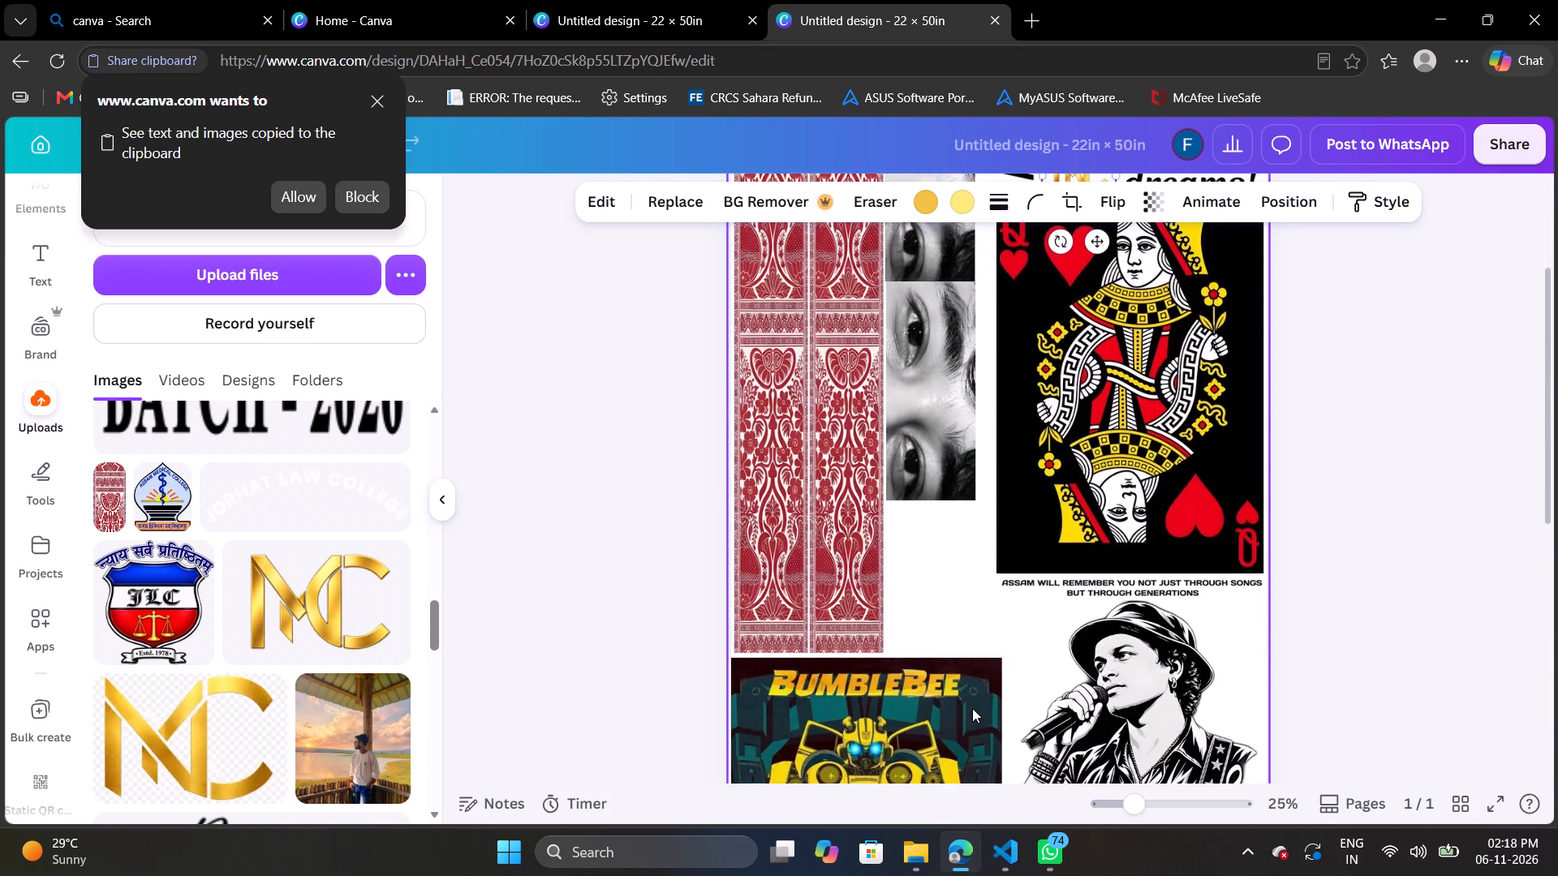
scroll(972, 708, "down", 5)
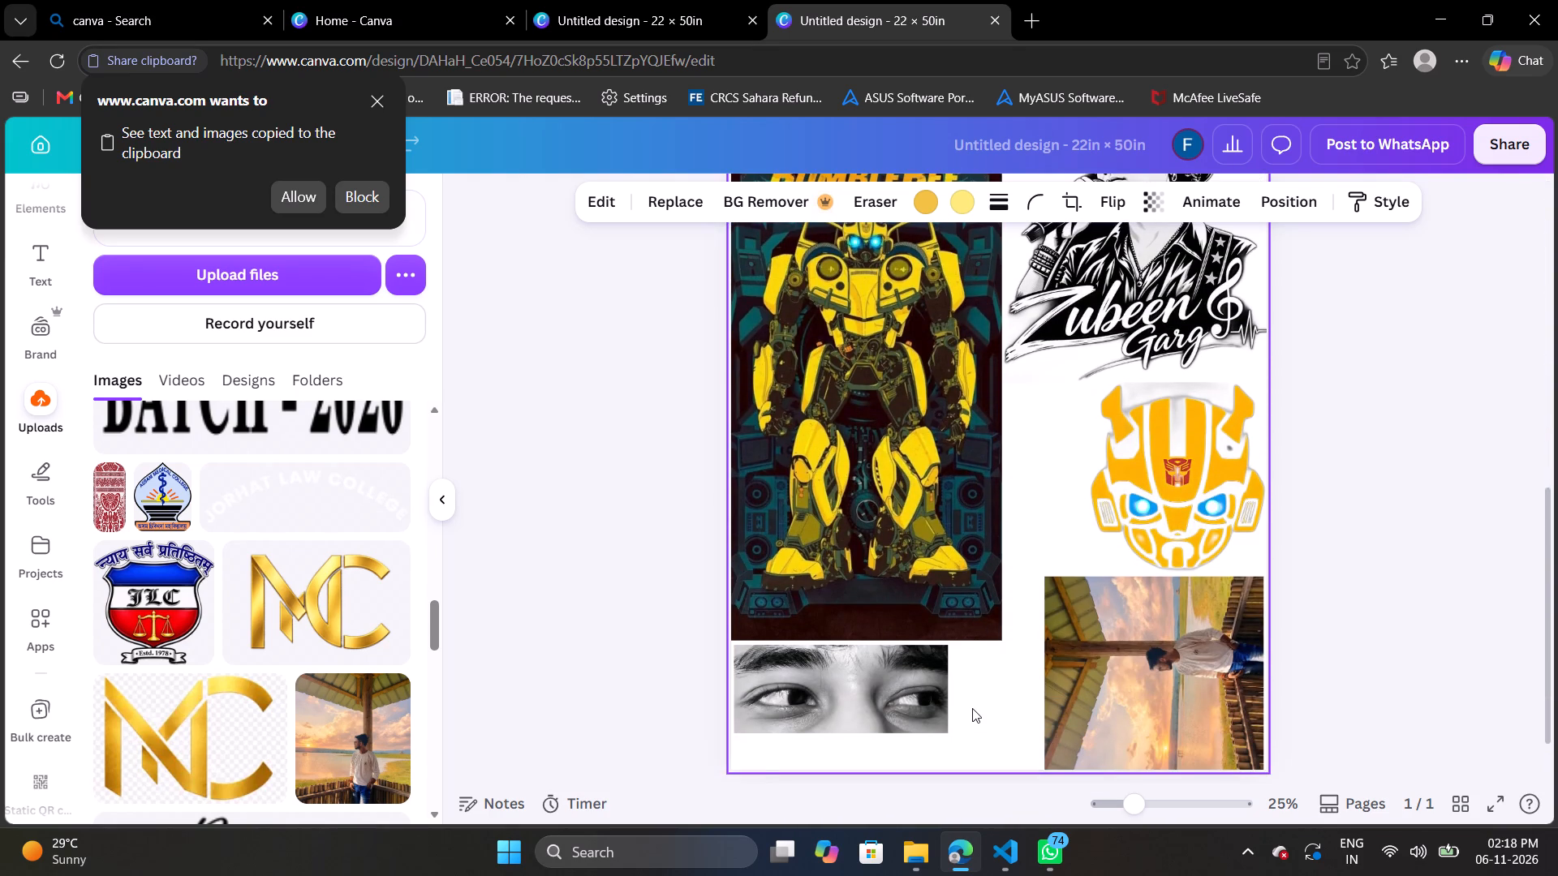
scroll(972, 708, "up", 7)
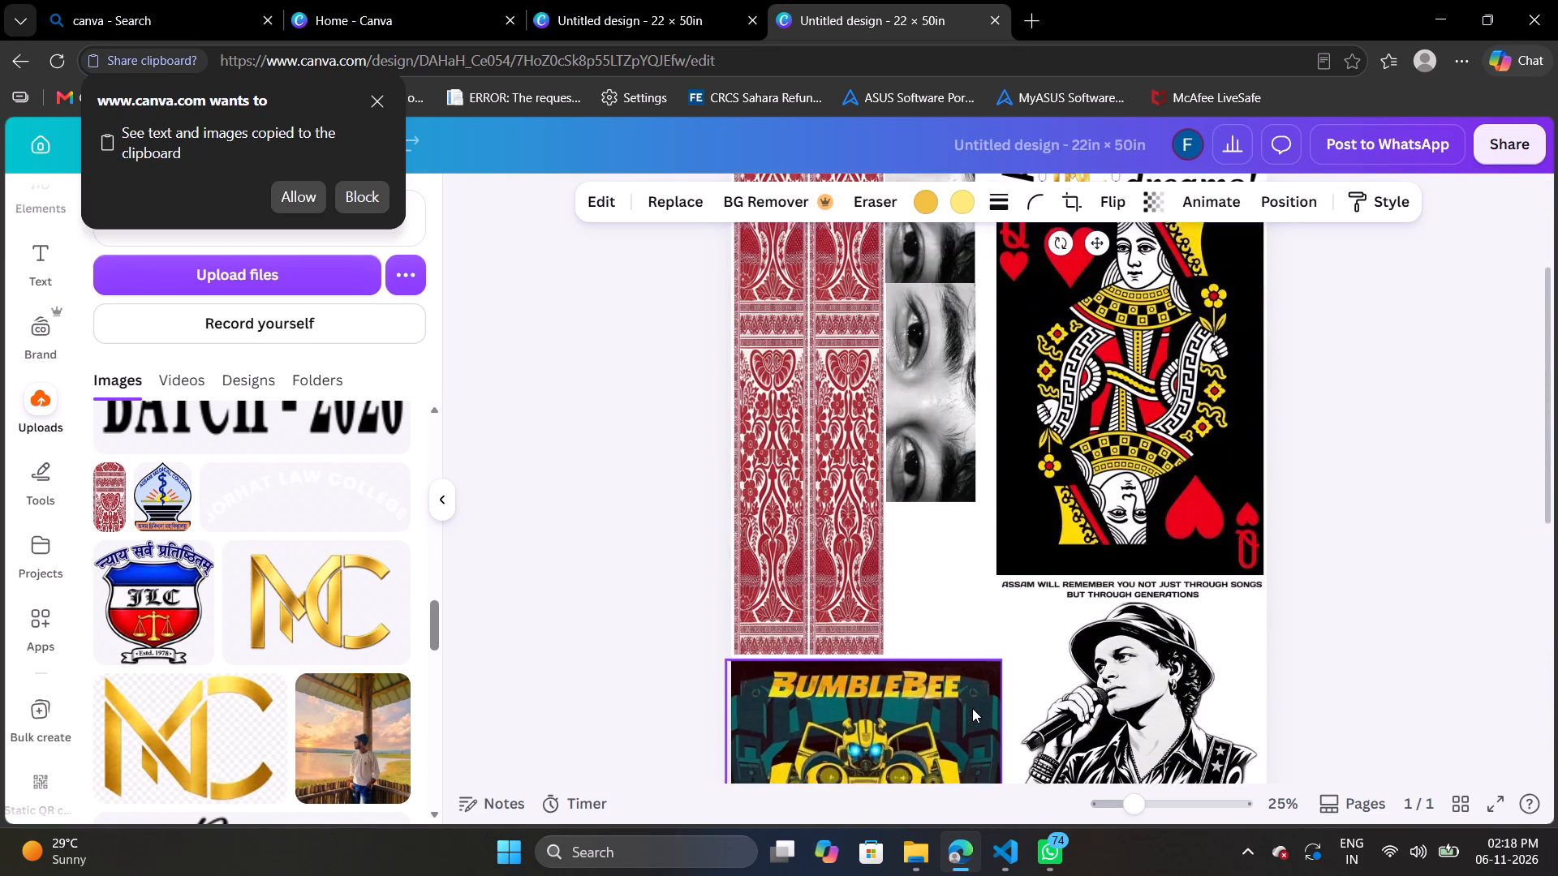
scroll(278, 609, "up", 3)
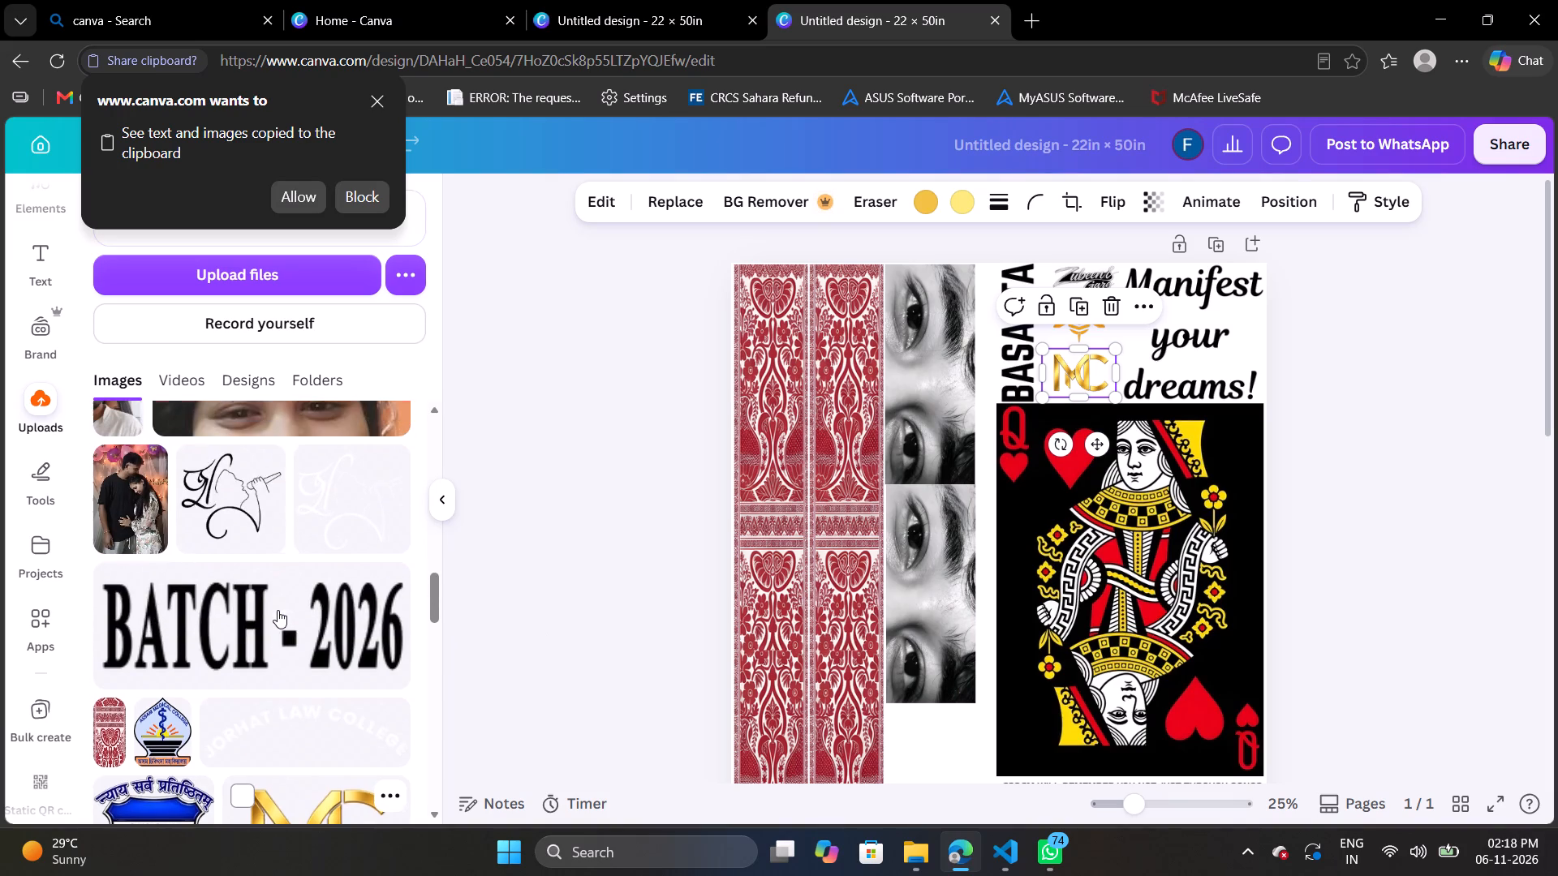
Add the black line-art drawing of the singer with a microphone from the uploads to the page.
scroll(278, 611, "up", 1)
left_click_drag(239, 671, 272, 665)
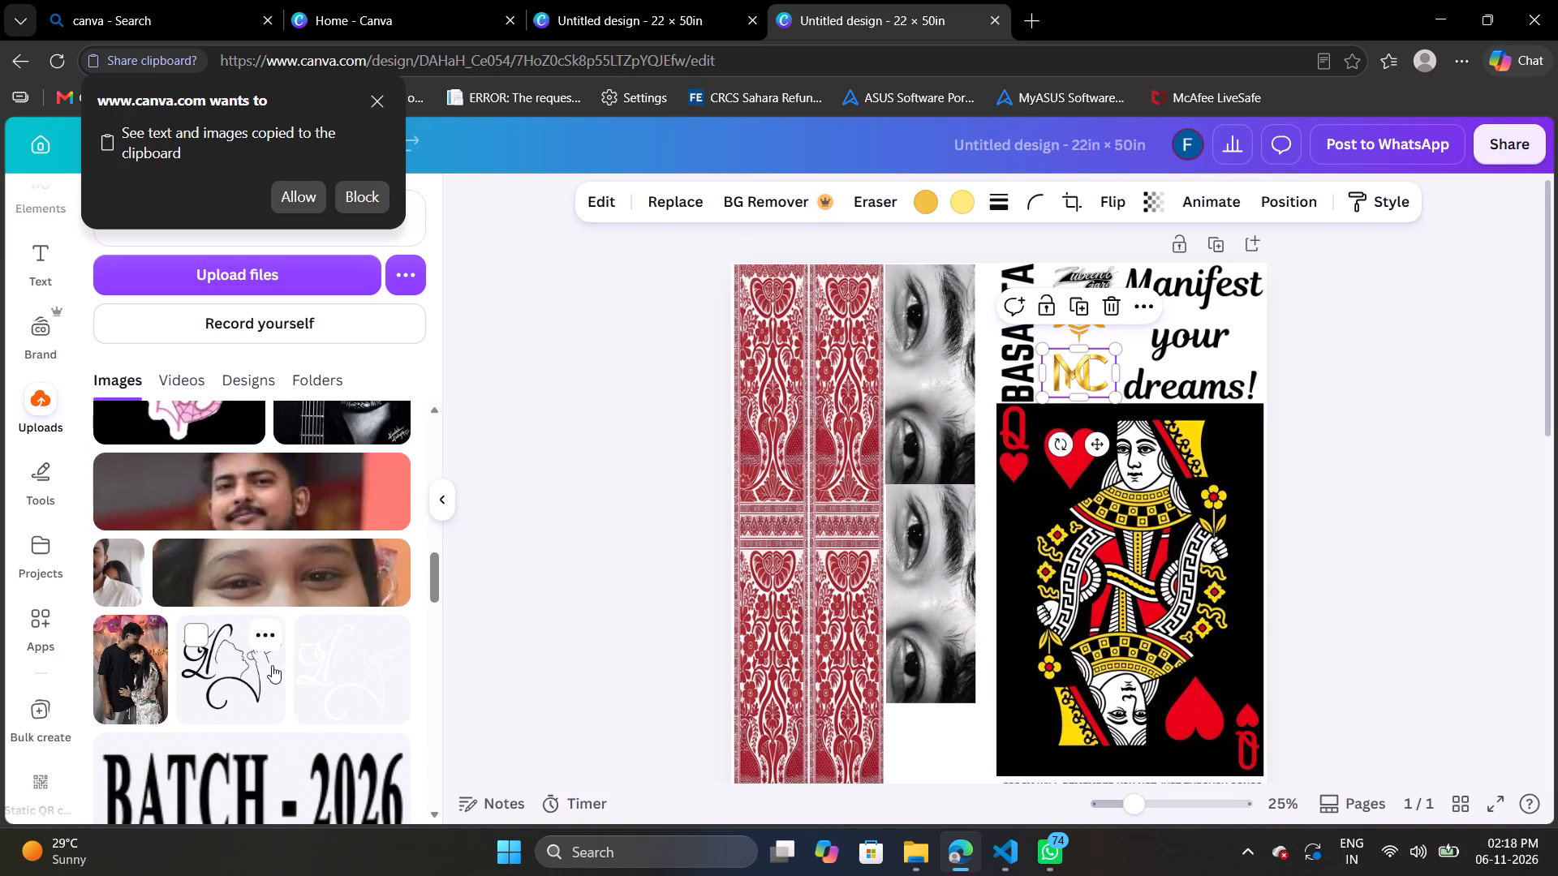
left_click_drag(272, 665, 175, 664)
left_click(204, 668)
scroll(1089, 598, "down", 3)
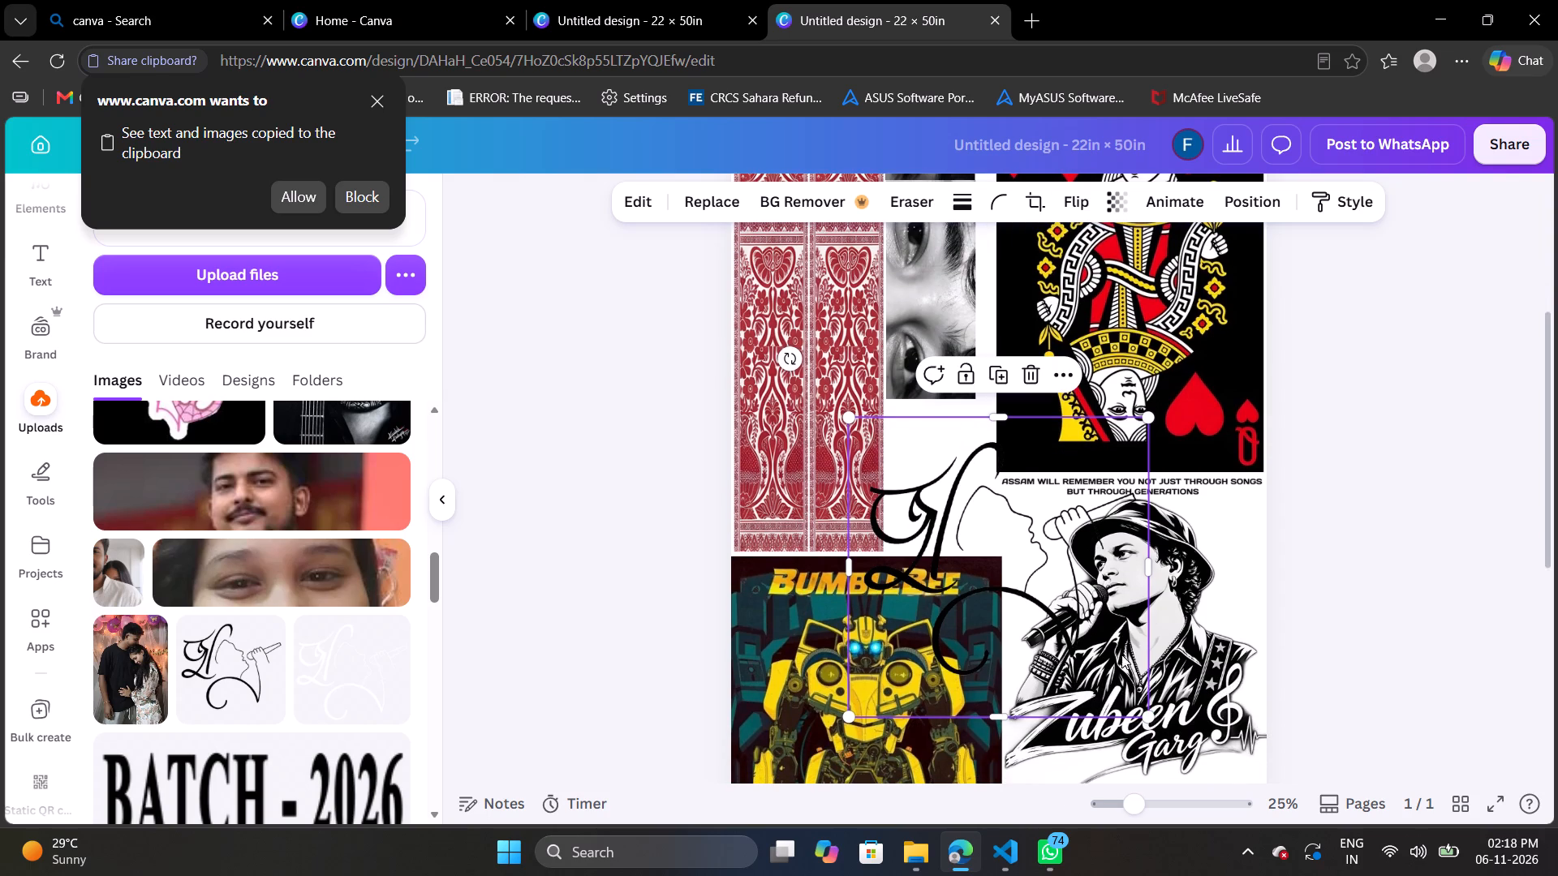
Scale the black line-art singer drawing down proportionally to about 2.7 × 2.7 in.
left_click_drag(1152, 709, 953, 652)
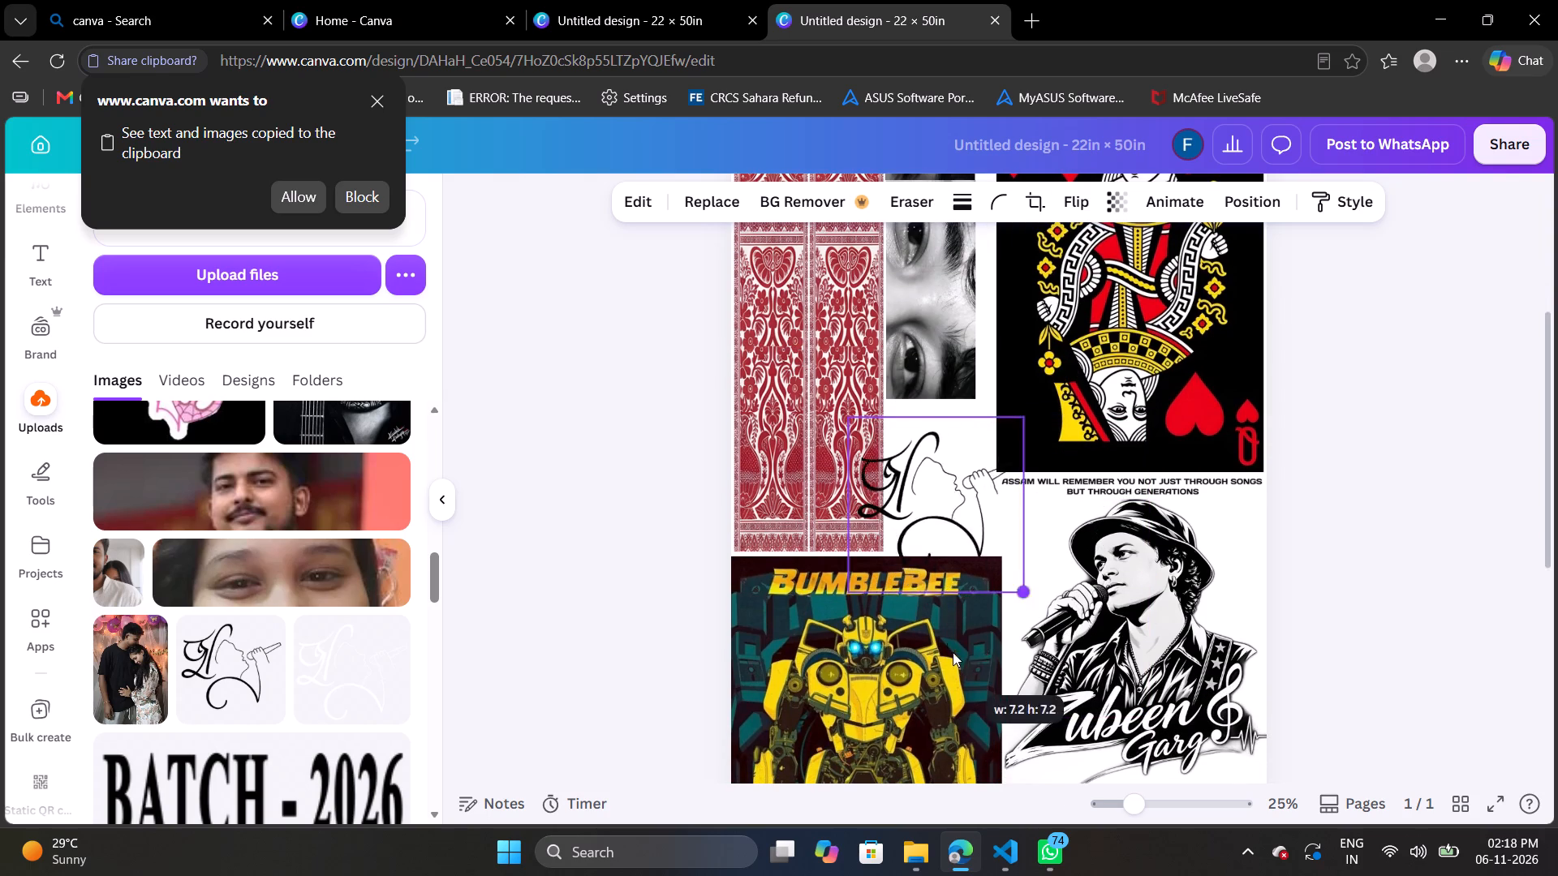
left_click_drag(953, 652, 886, 538)
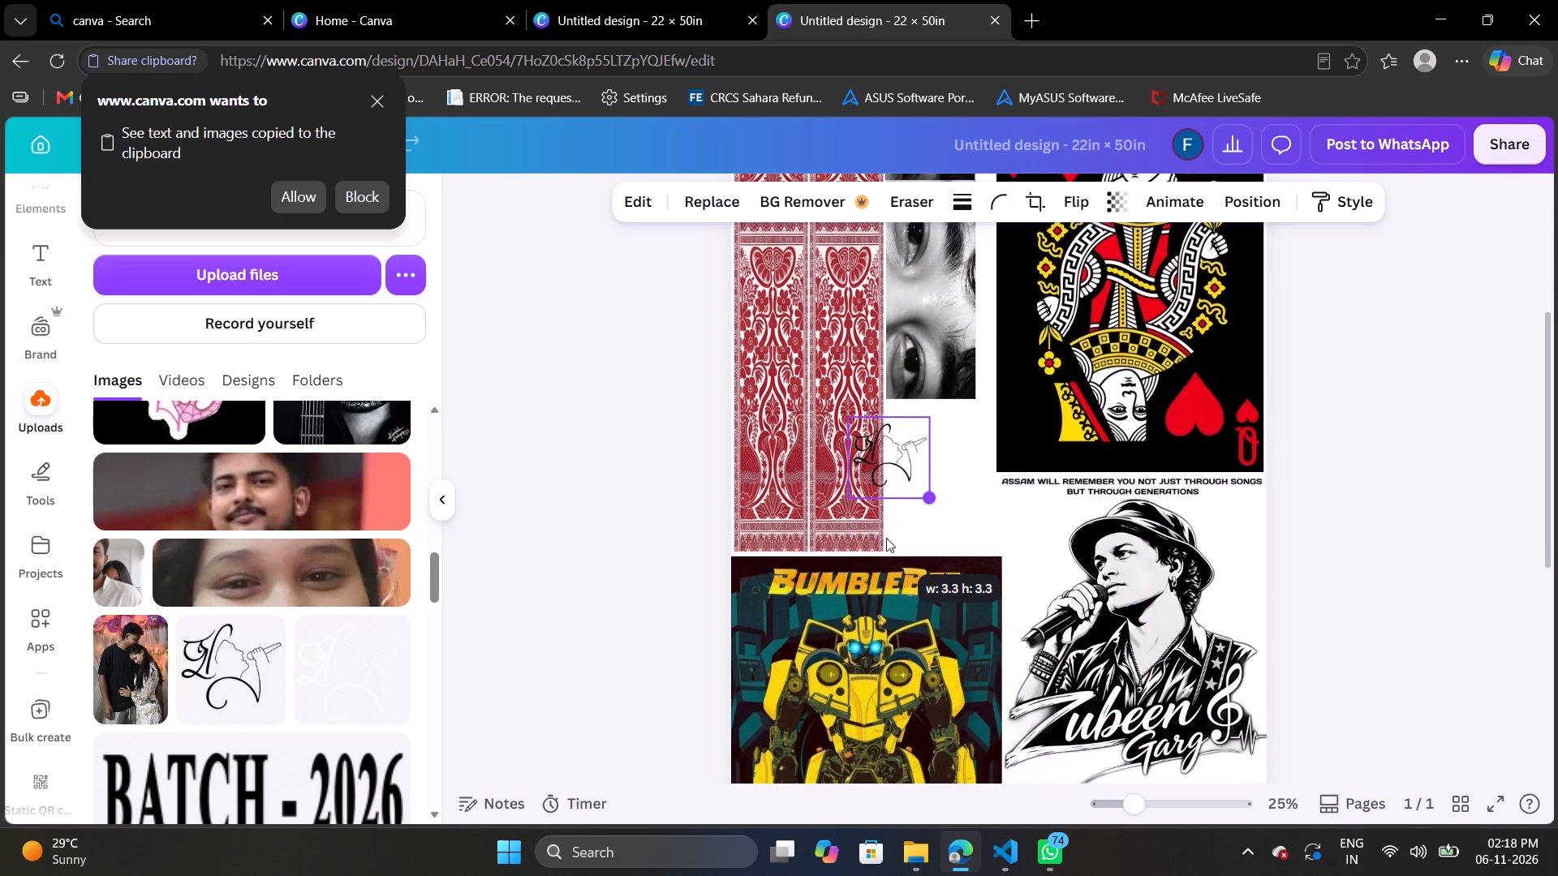
left_click_drag(886, 538, 875, 526)
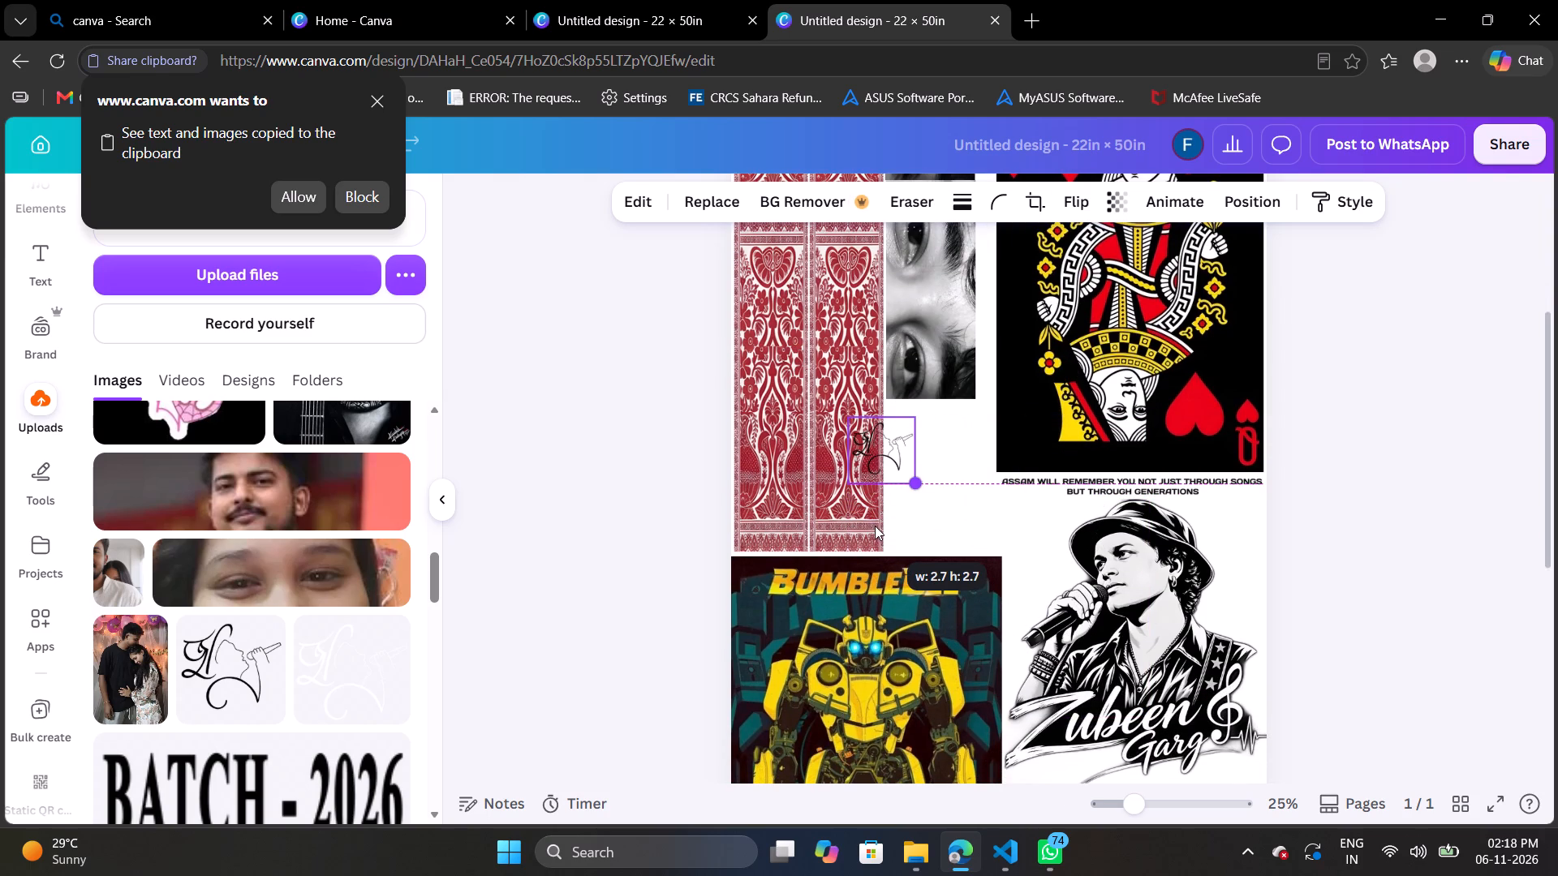
left_click_drag(875, 526, 880, 525)
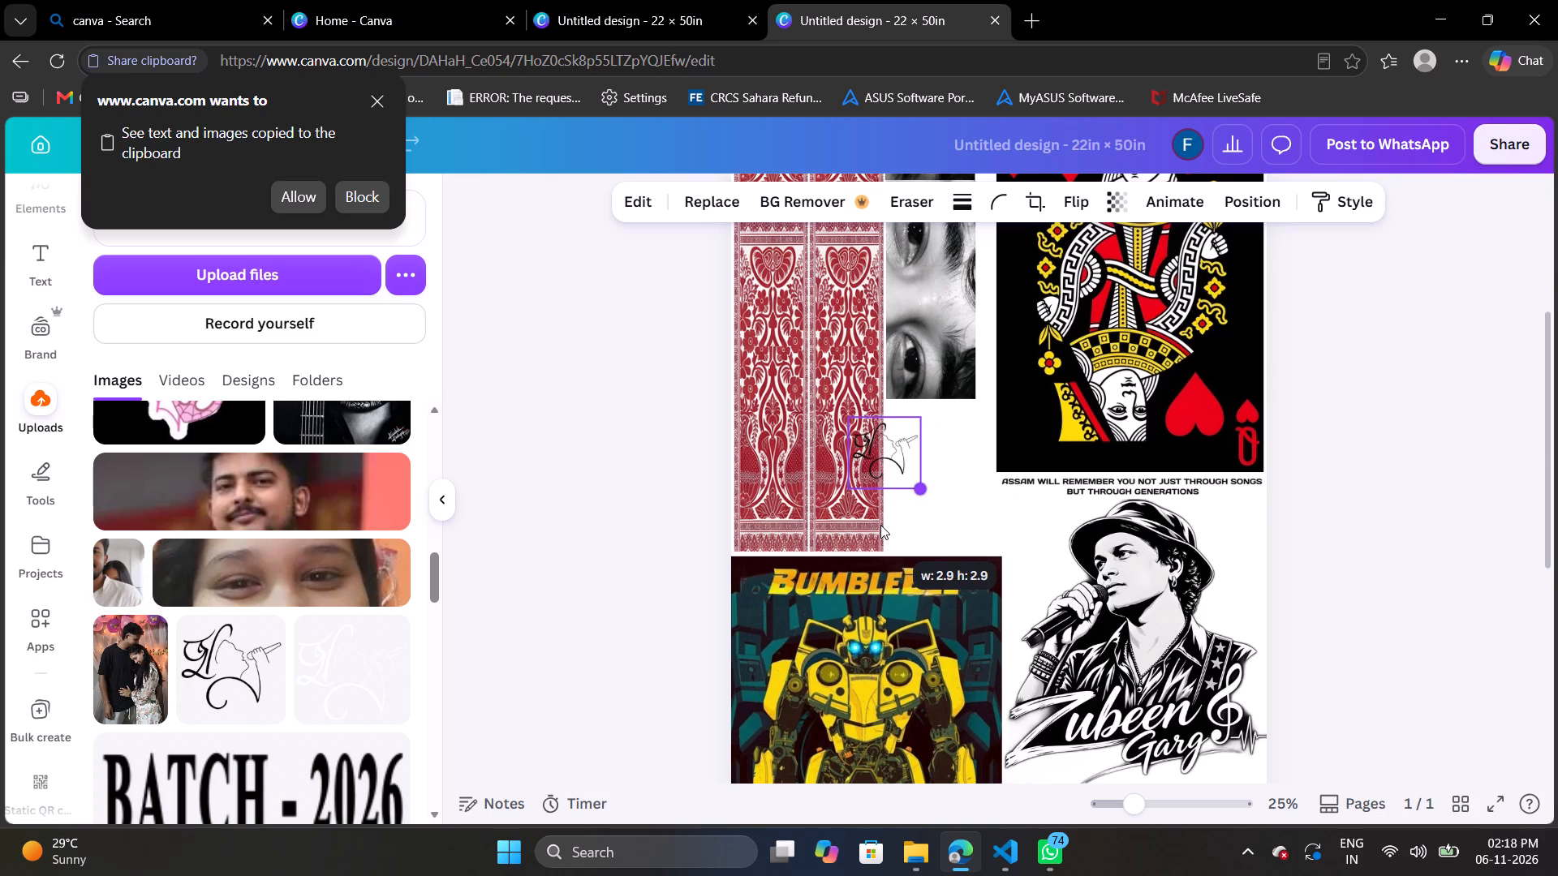
left_click_drag(880, 525, 882, 526)
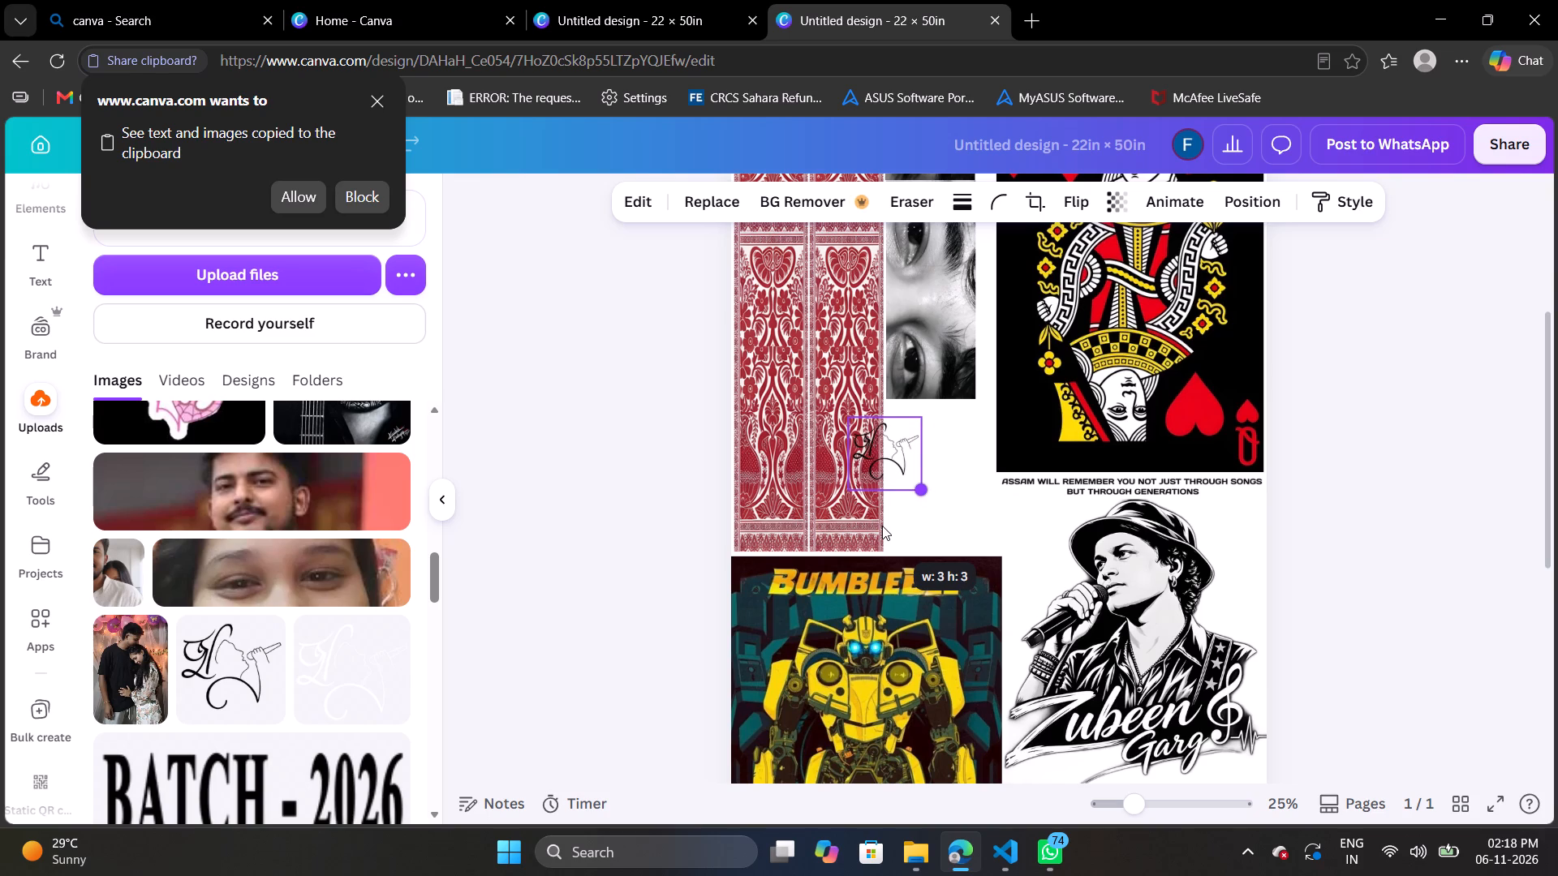
left_click_drag(882, 526, 863, 514)
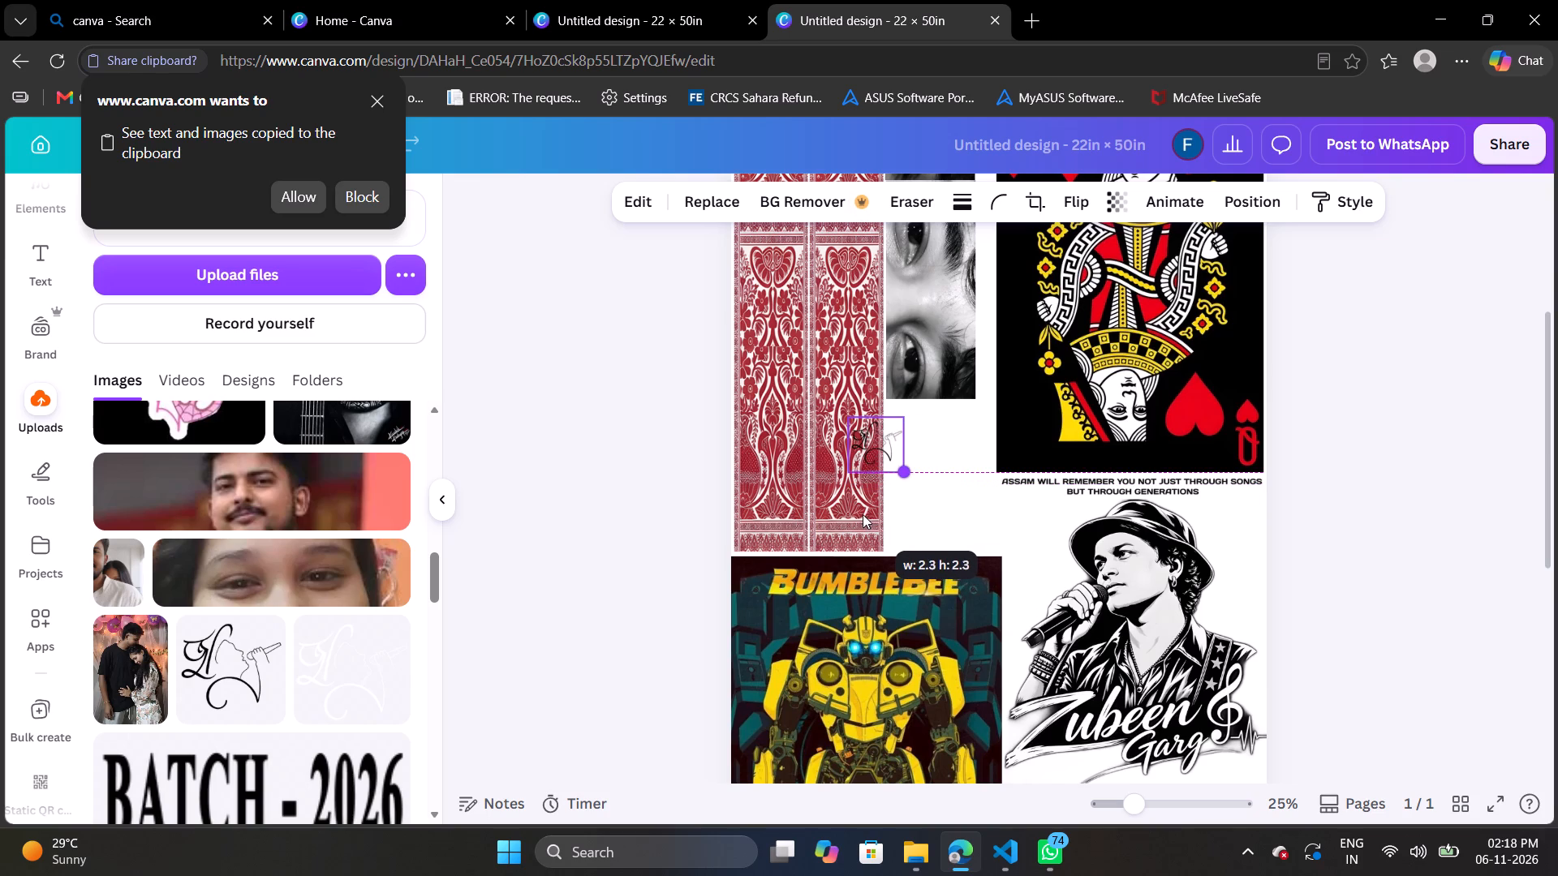
left_click_drag(863, 514, 861, 507)
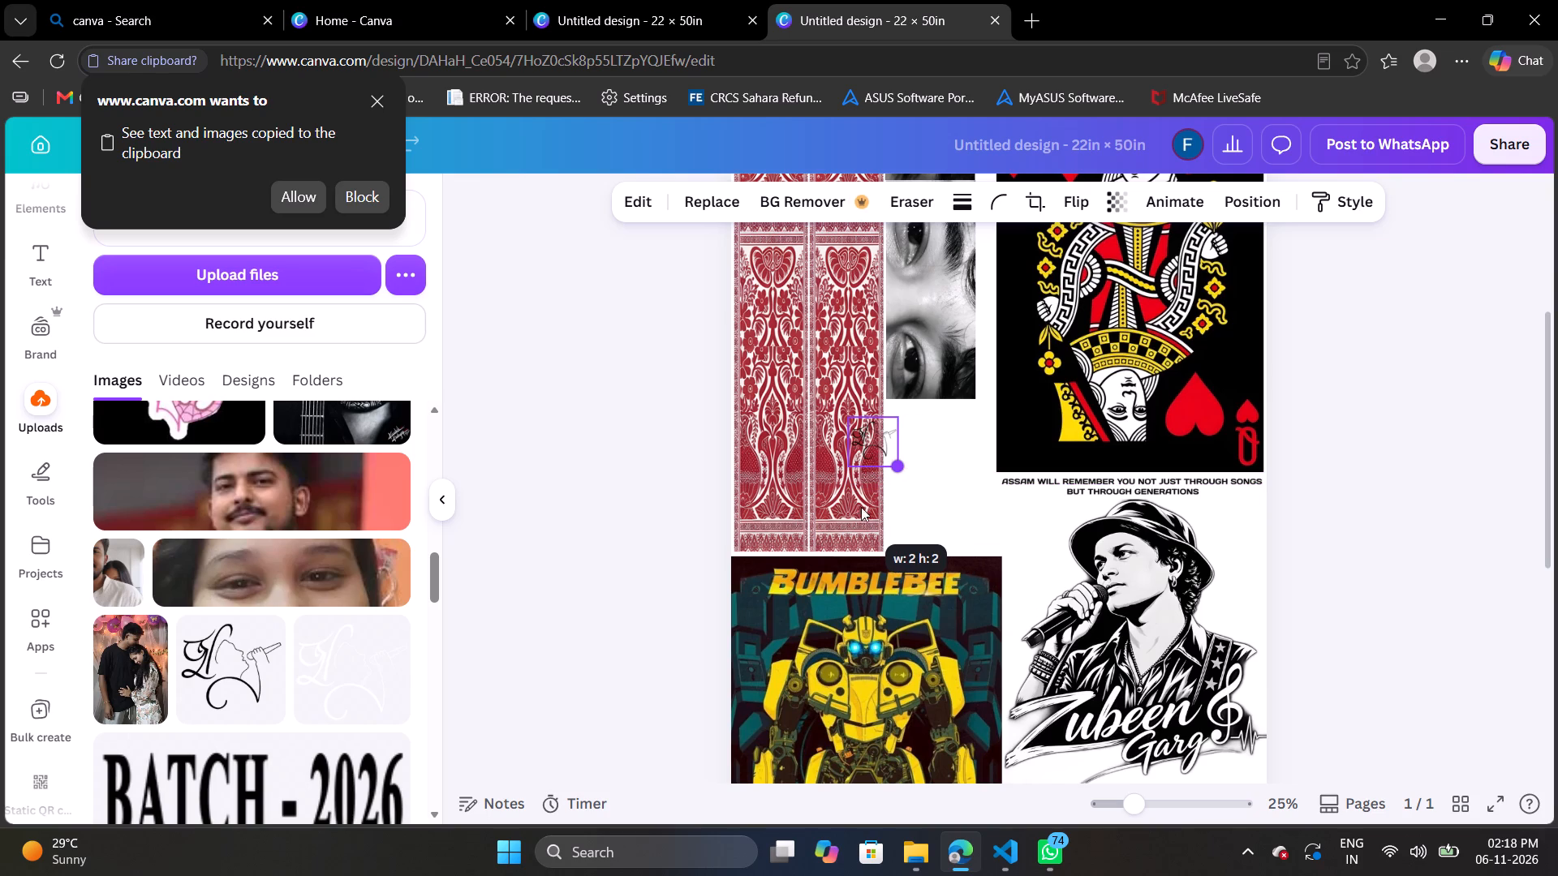
left_click_drag(861, 507, 887, 518)
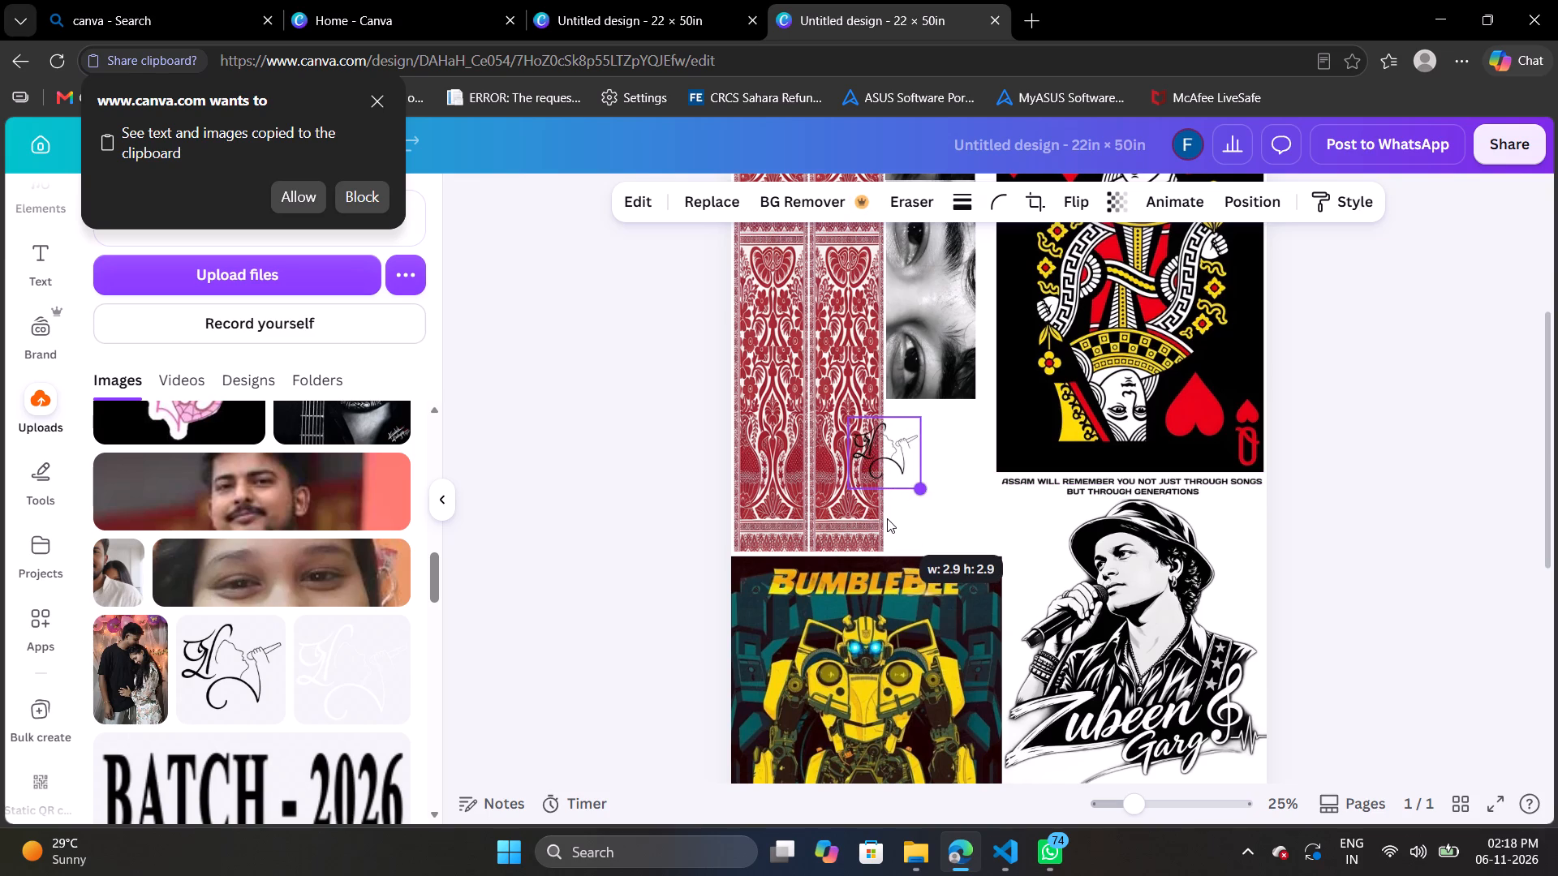
left_click_drag(887, 518, 875, 512)
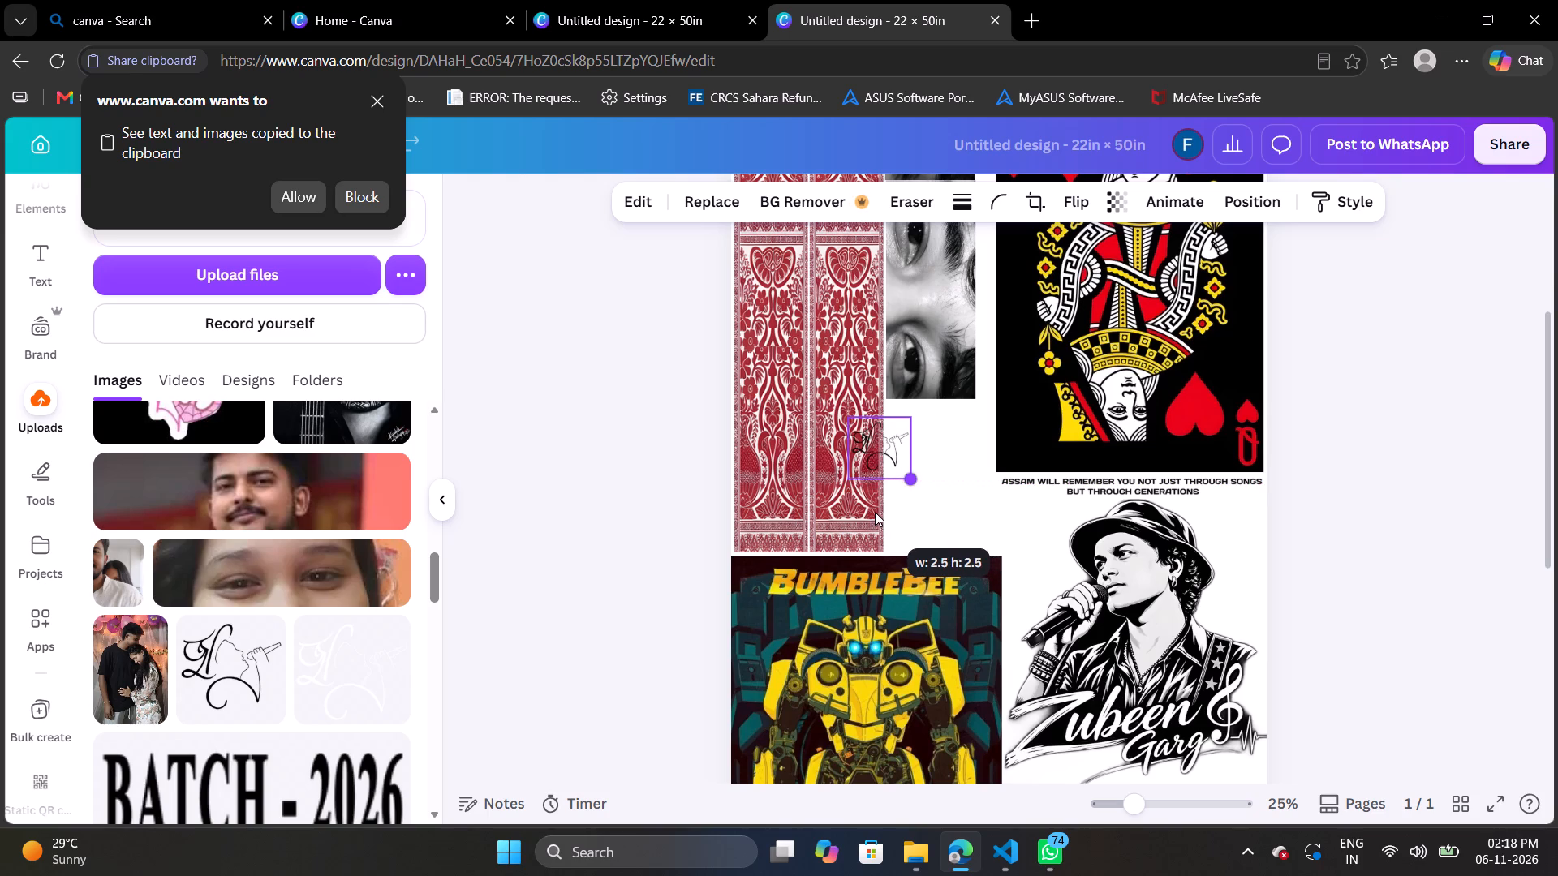
left_click_drag(875, 512, 878, 513)
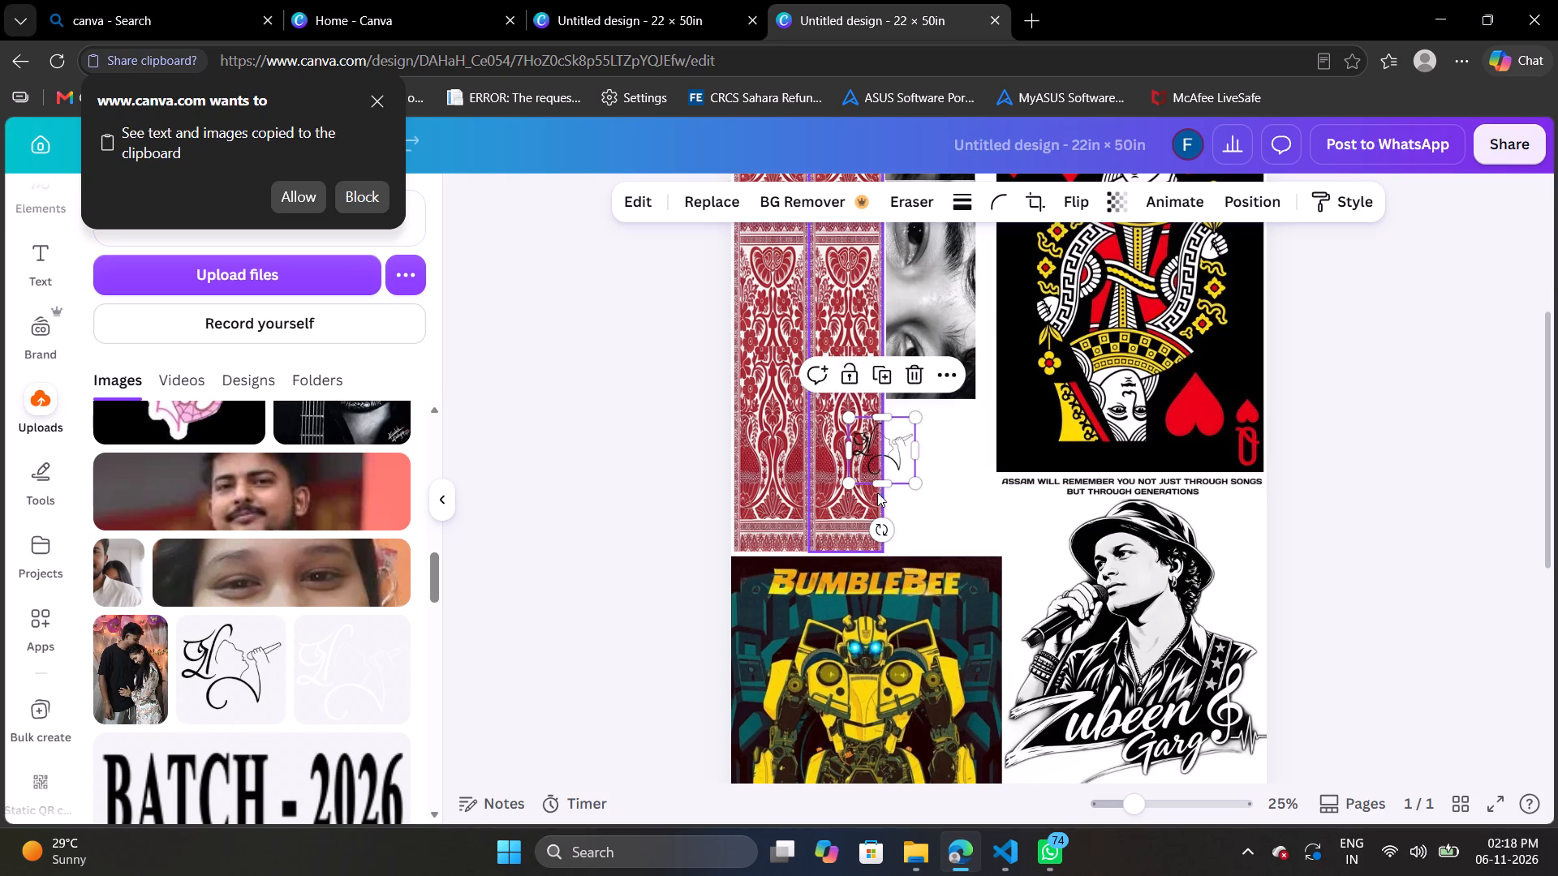
Place the line-art singer drawing directly below the lower eyes photo, beside the gamusa strip, reduce it to about 2.5 × 2.5 in, and deselect it.
left_click_drag(917, 462, 952, 457)
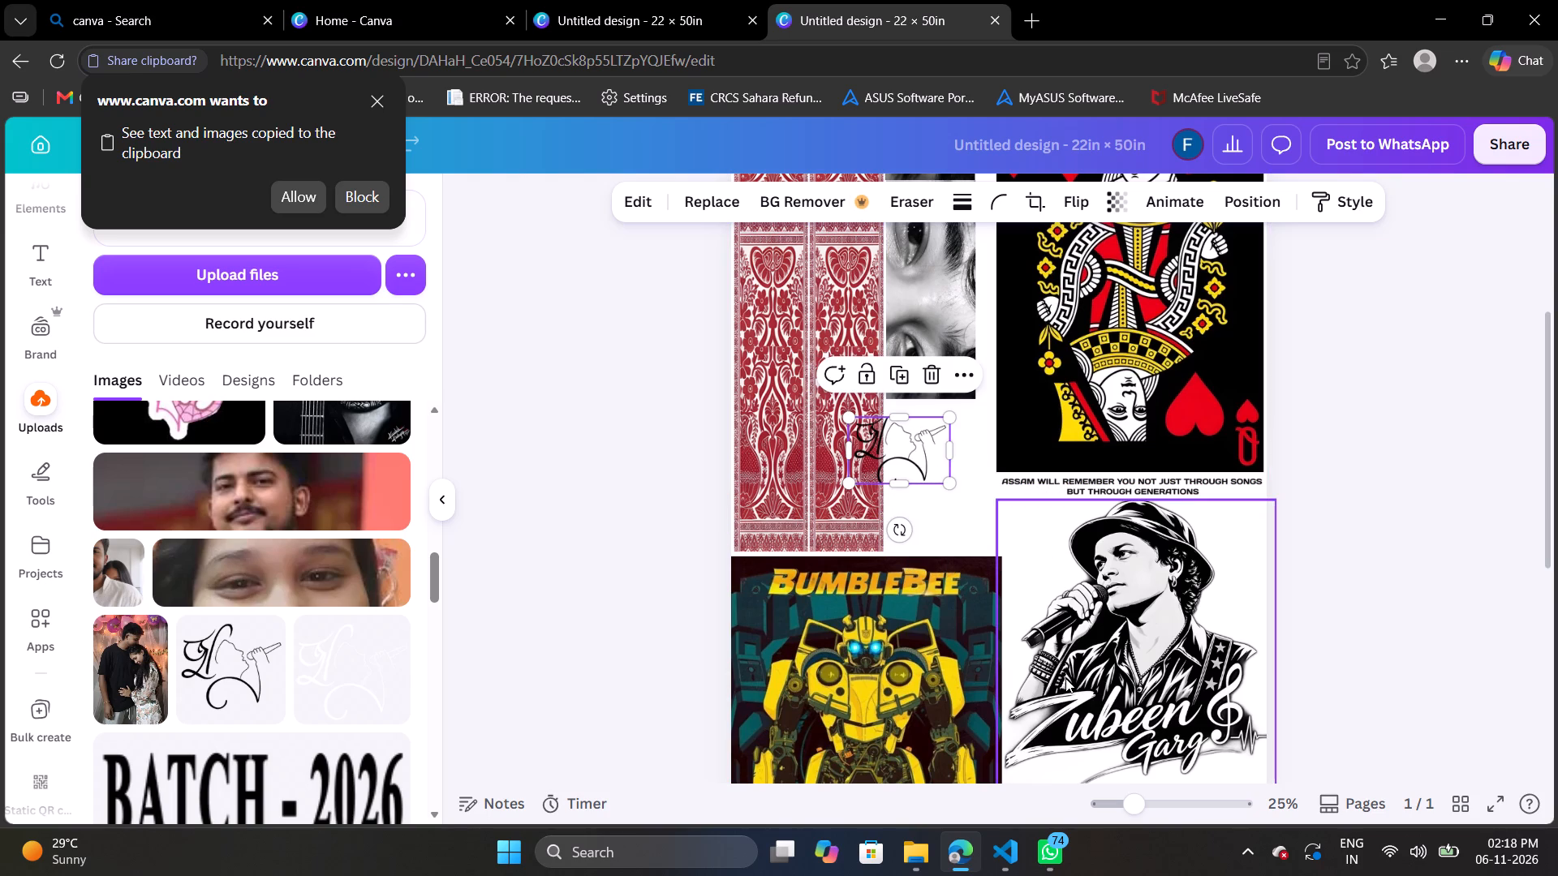
key("ctrl+z")
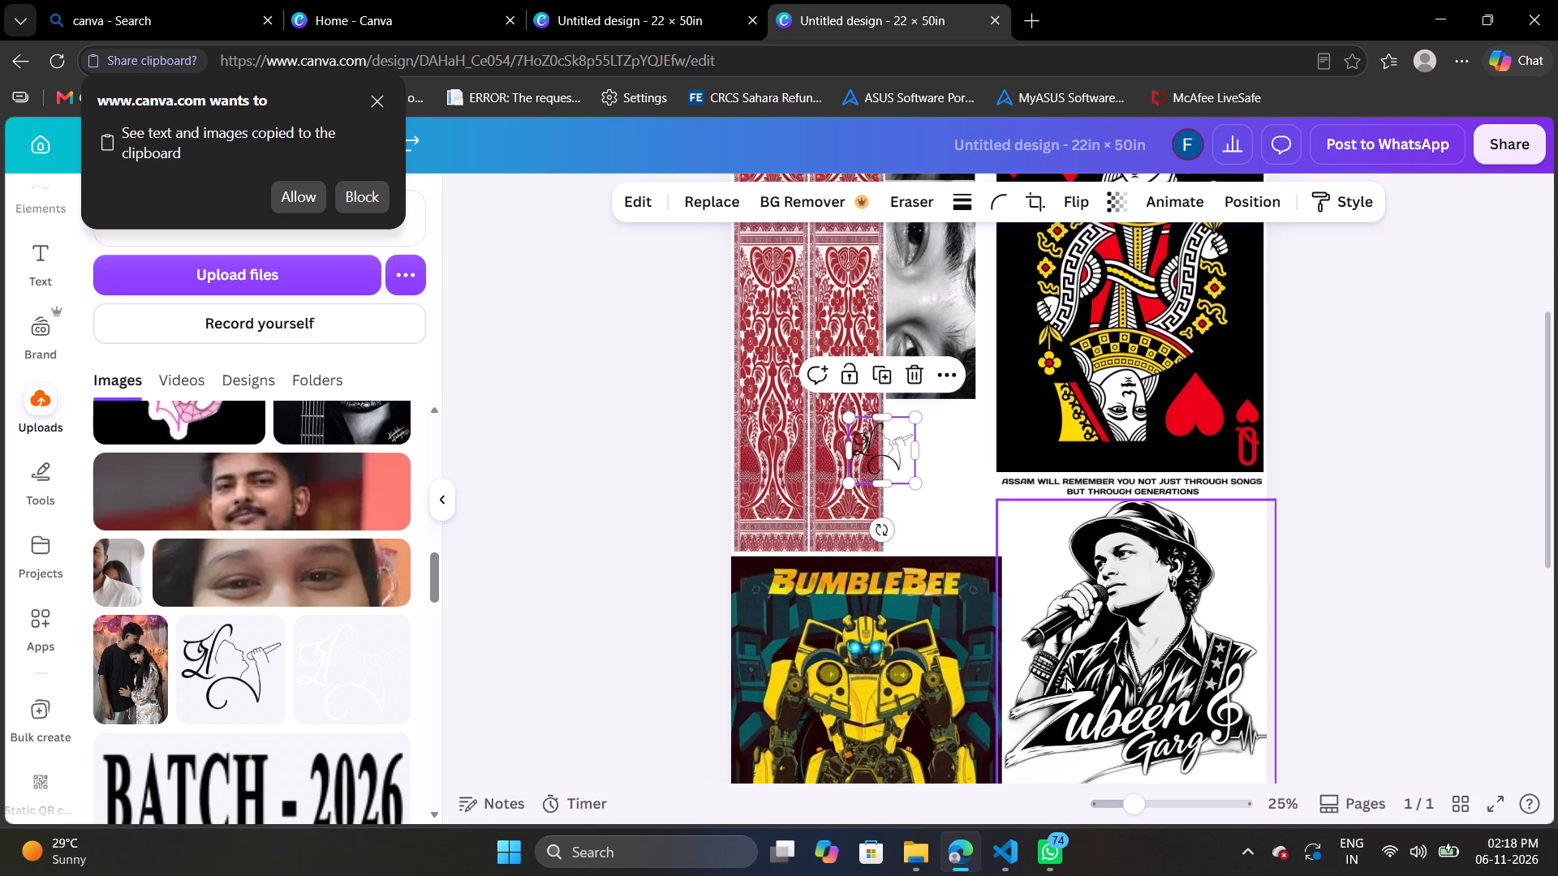
left_click_drag(884, 445, 934, 445)
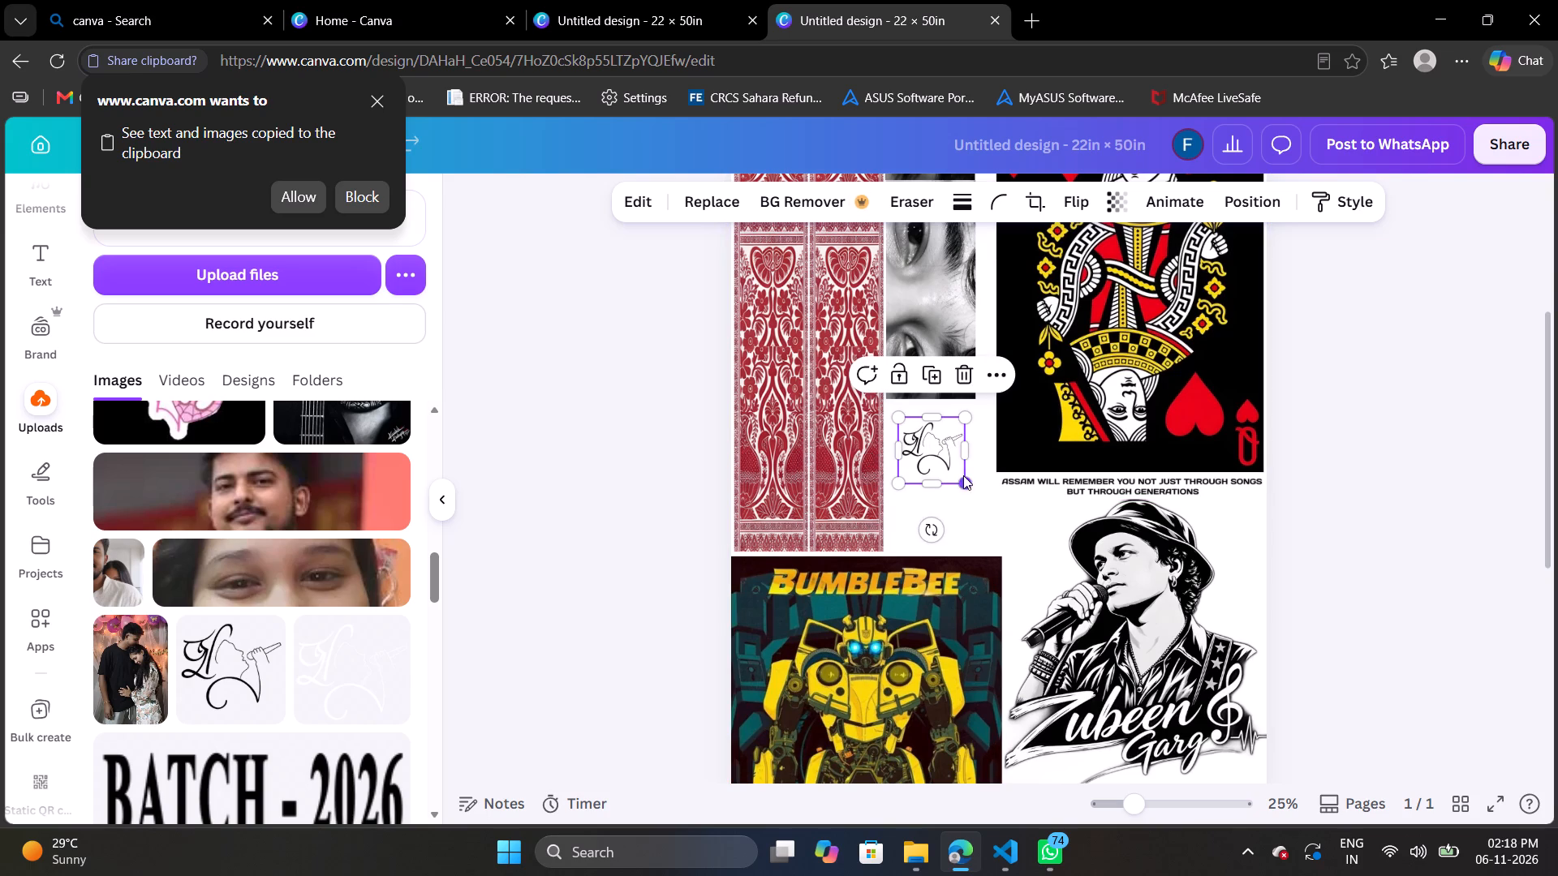
left_click(966, 482)
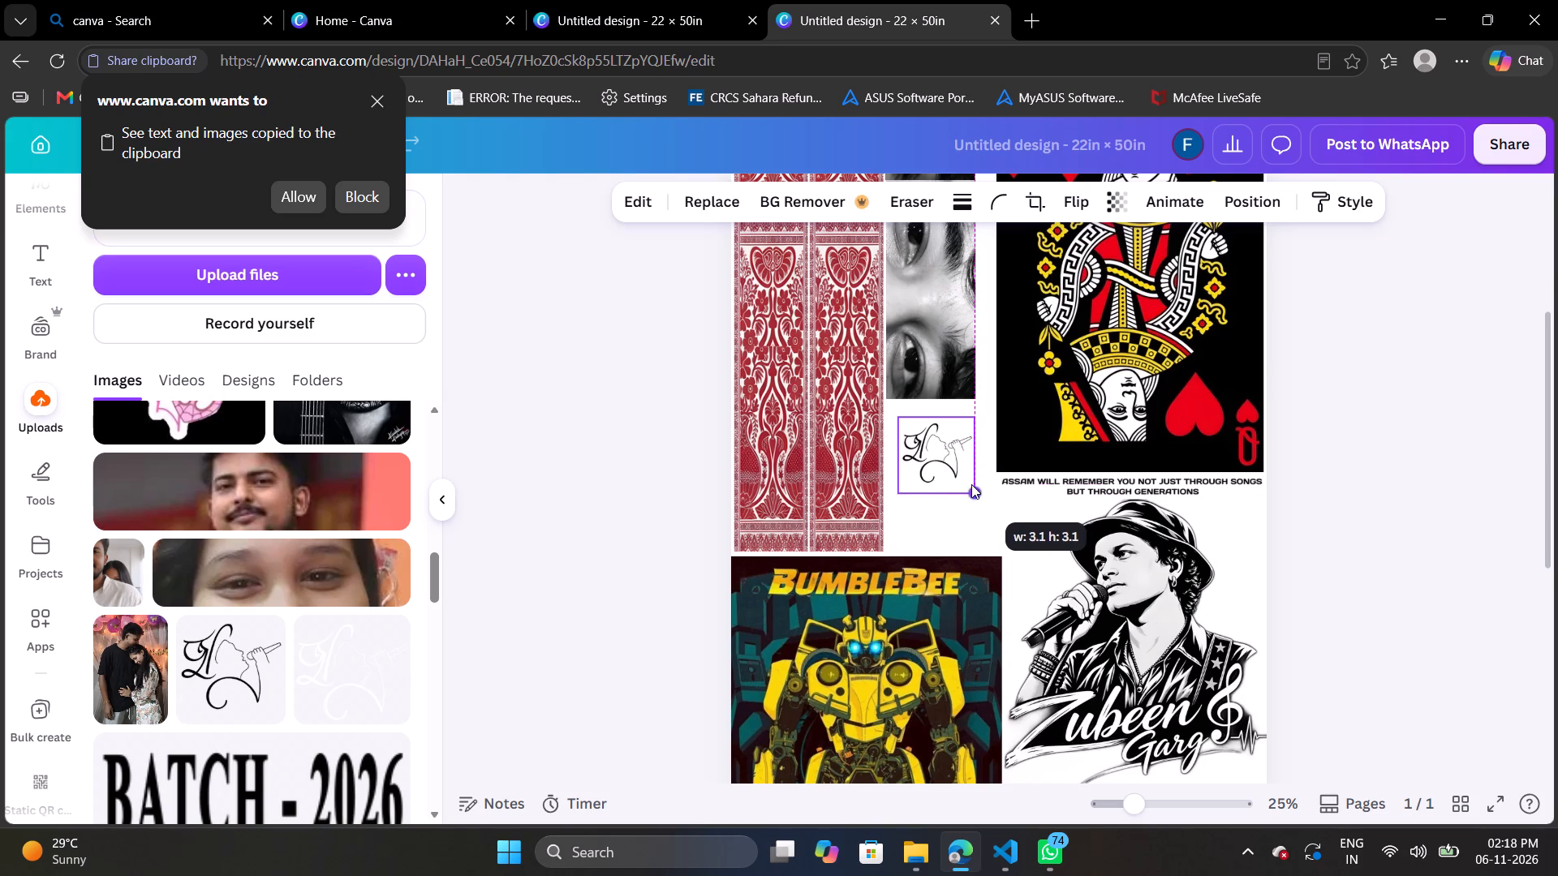
left_click_drag(943, 448, 934, 439)
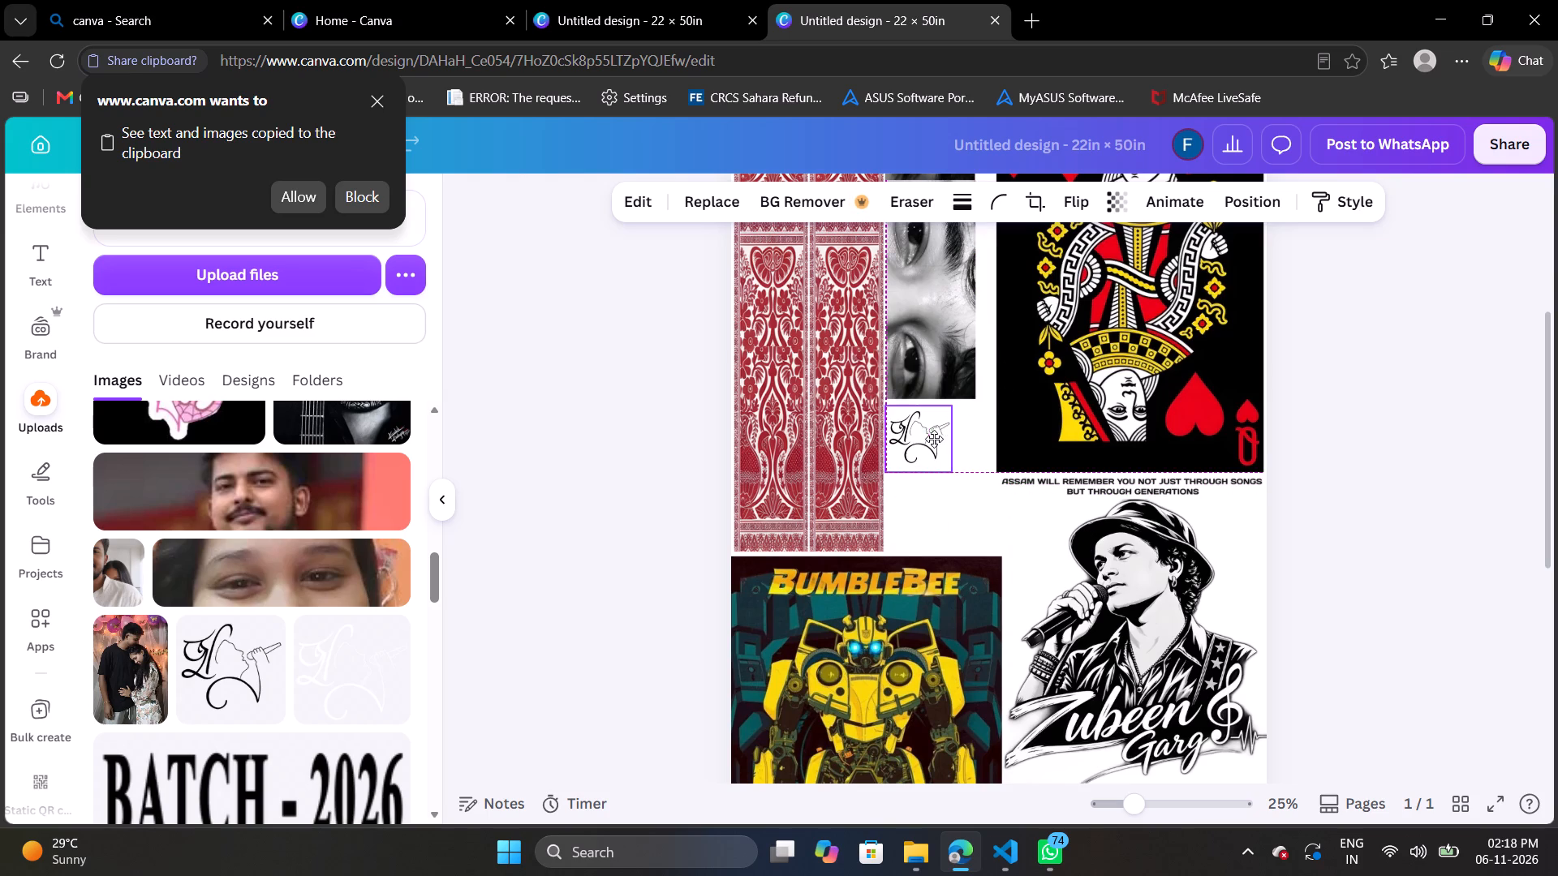
left_click_drag(934, 439, 933, 432)
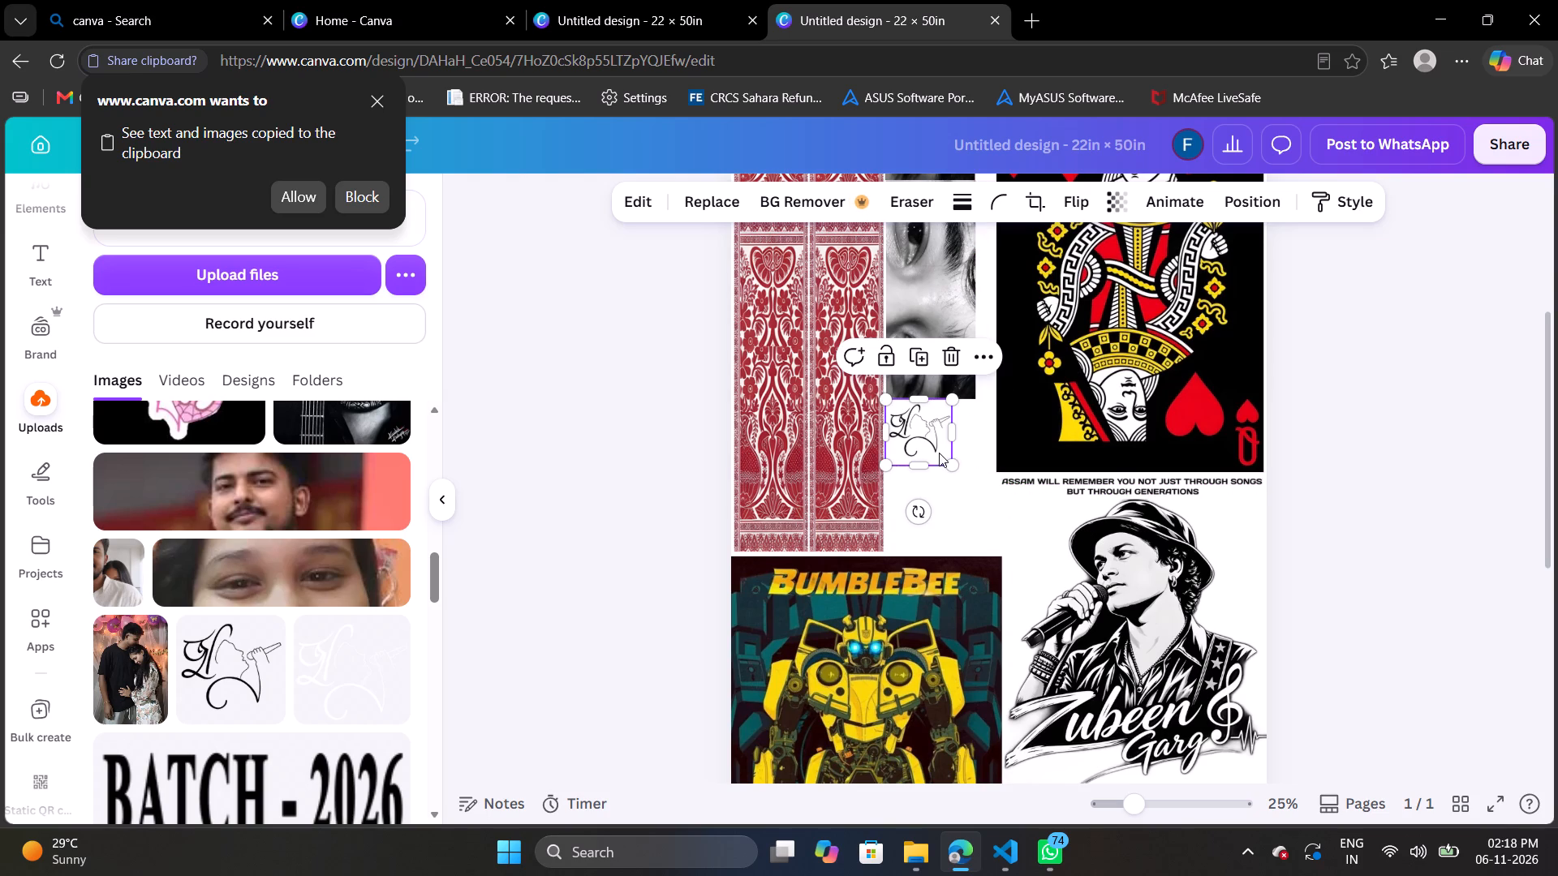
left_click(952, 459)
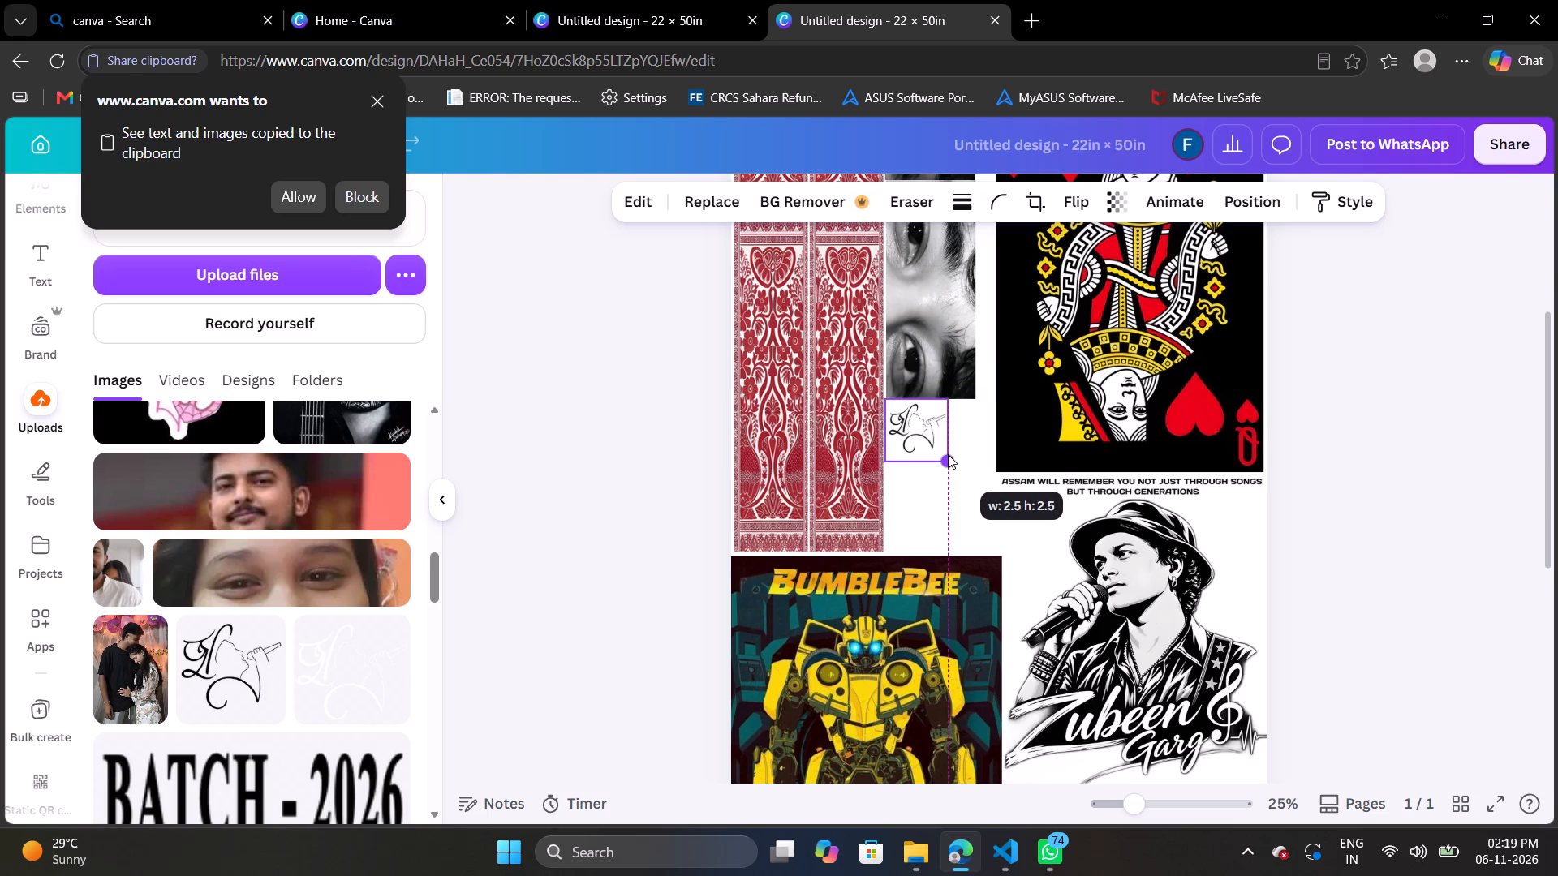
left_click(964, 497)
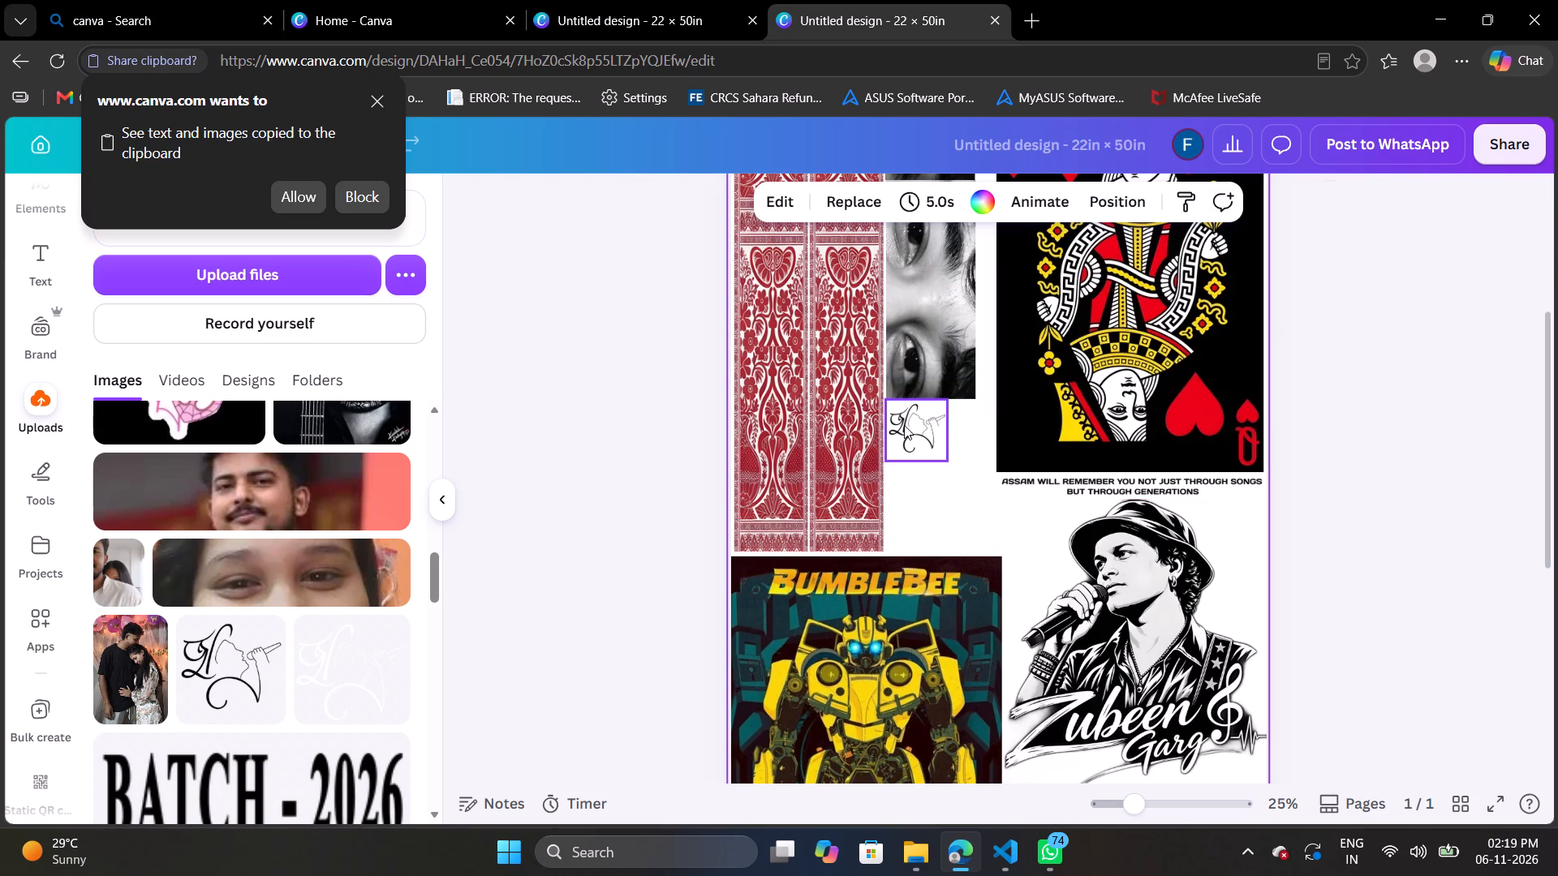
Duplicate the black line-art singer drawing and place the copy beside the original, against the queen card's lower edge area.
left_click(930, 425)
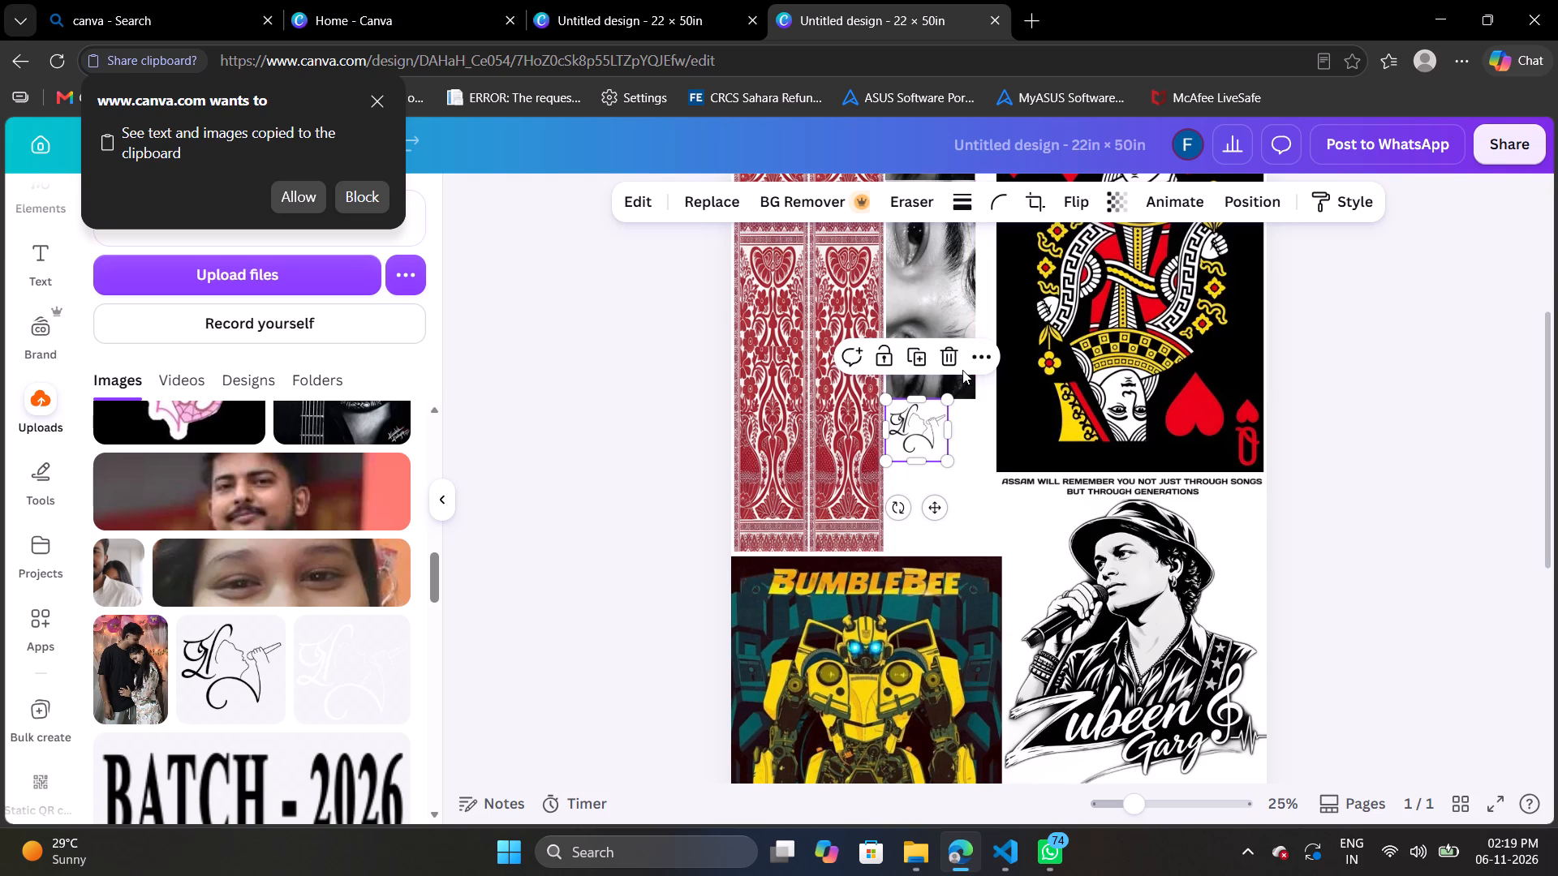
left_click(981, 361)
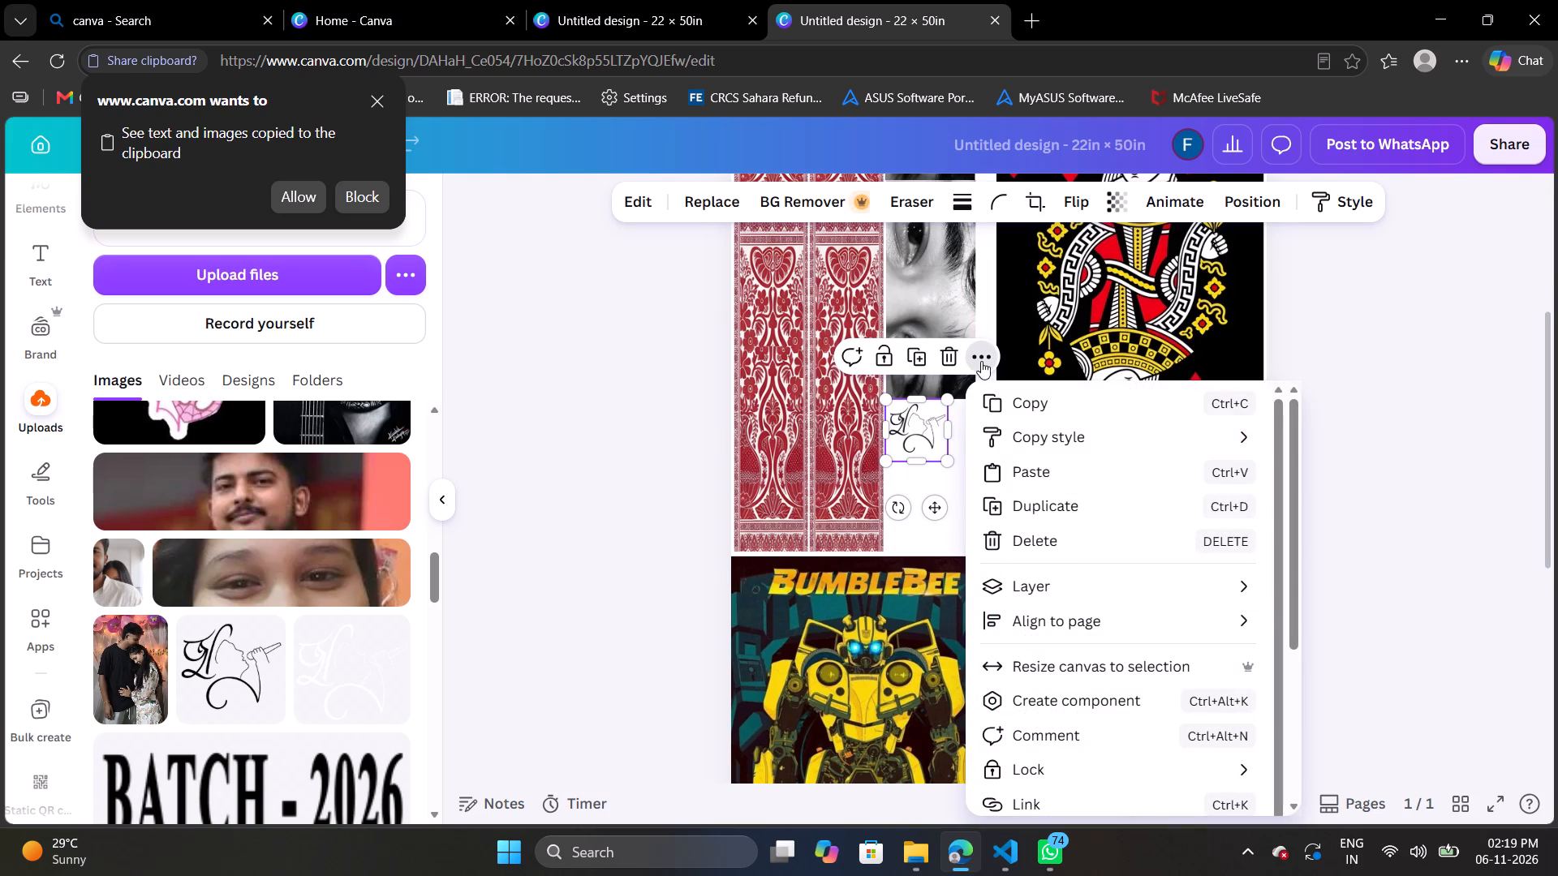
left_click(1019, 500)
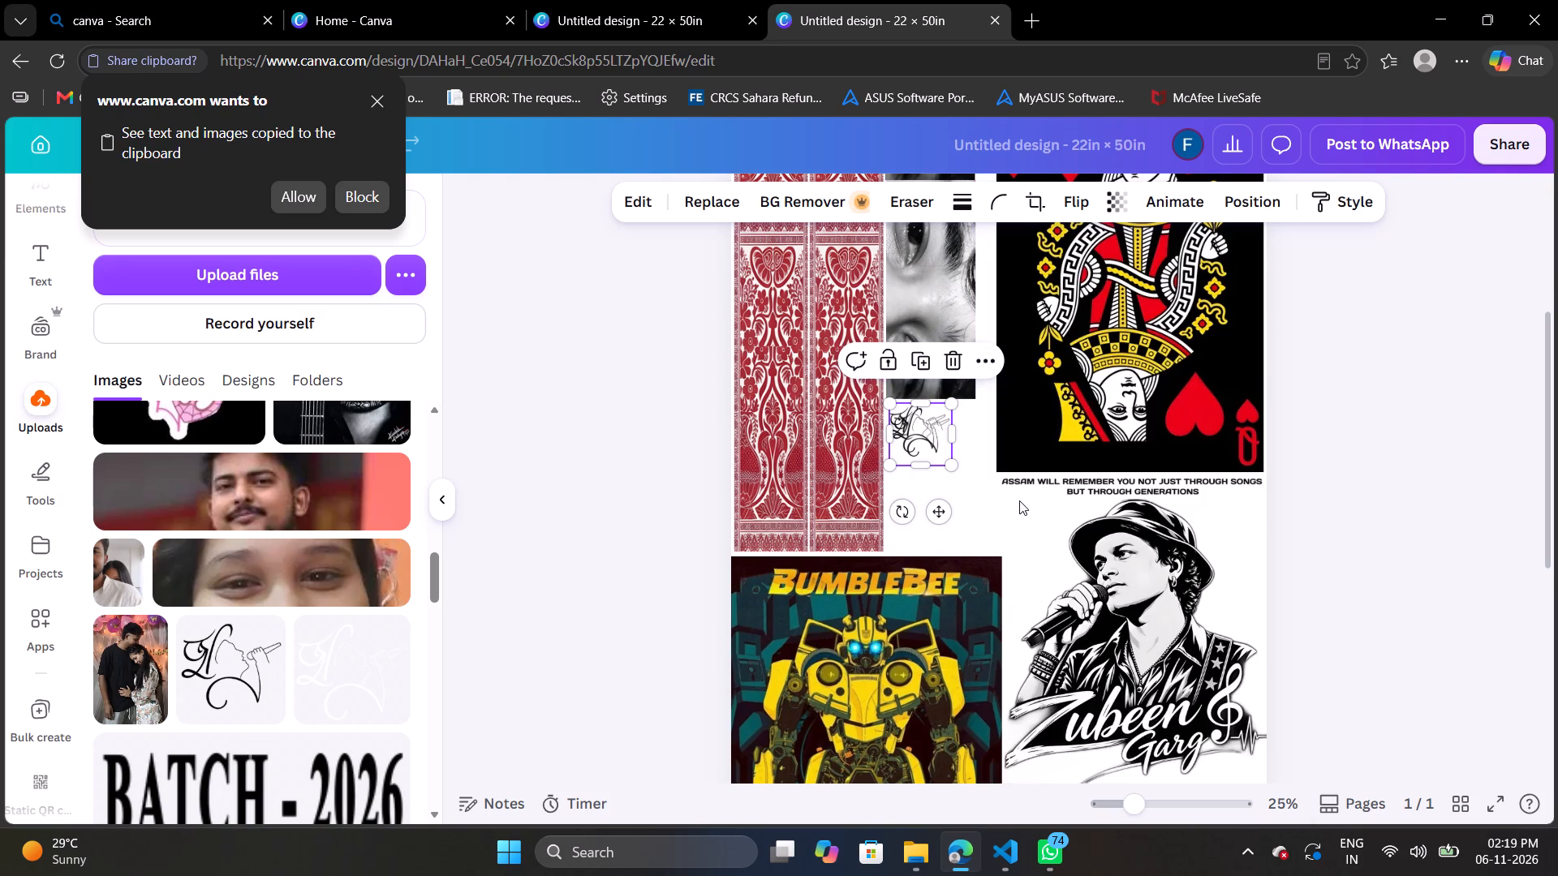
left_click_drag(935, 443, 963, 473)
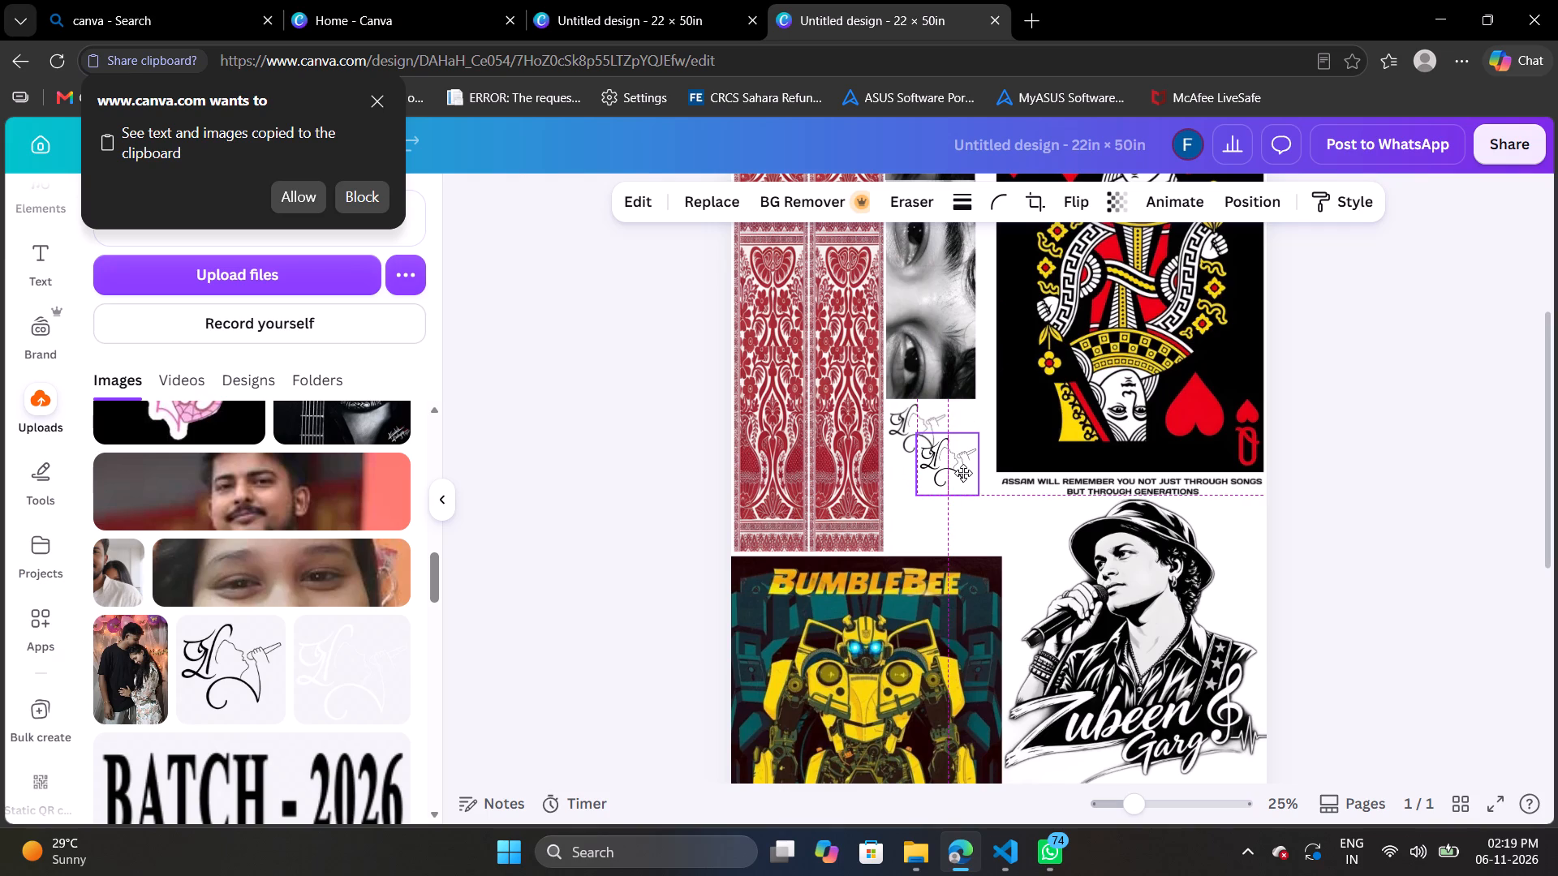
left_click_drag(963, 473, 978, 457)
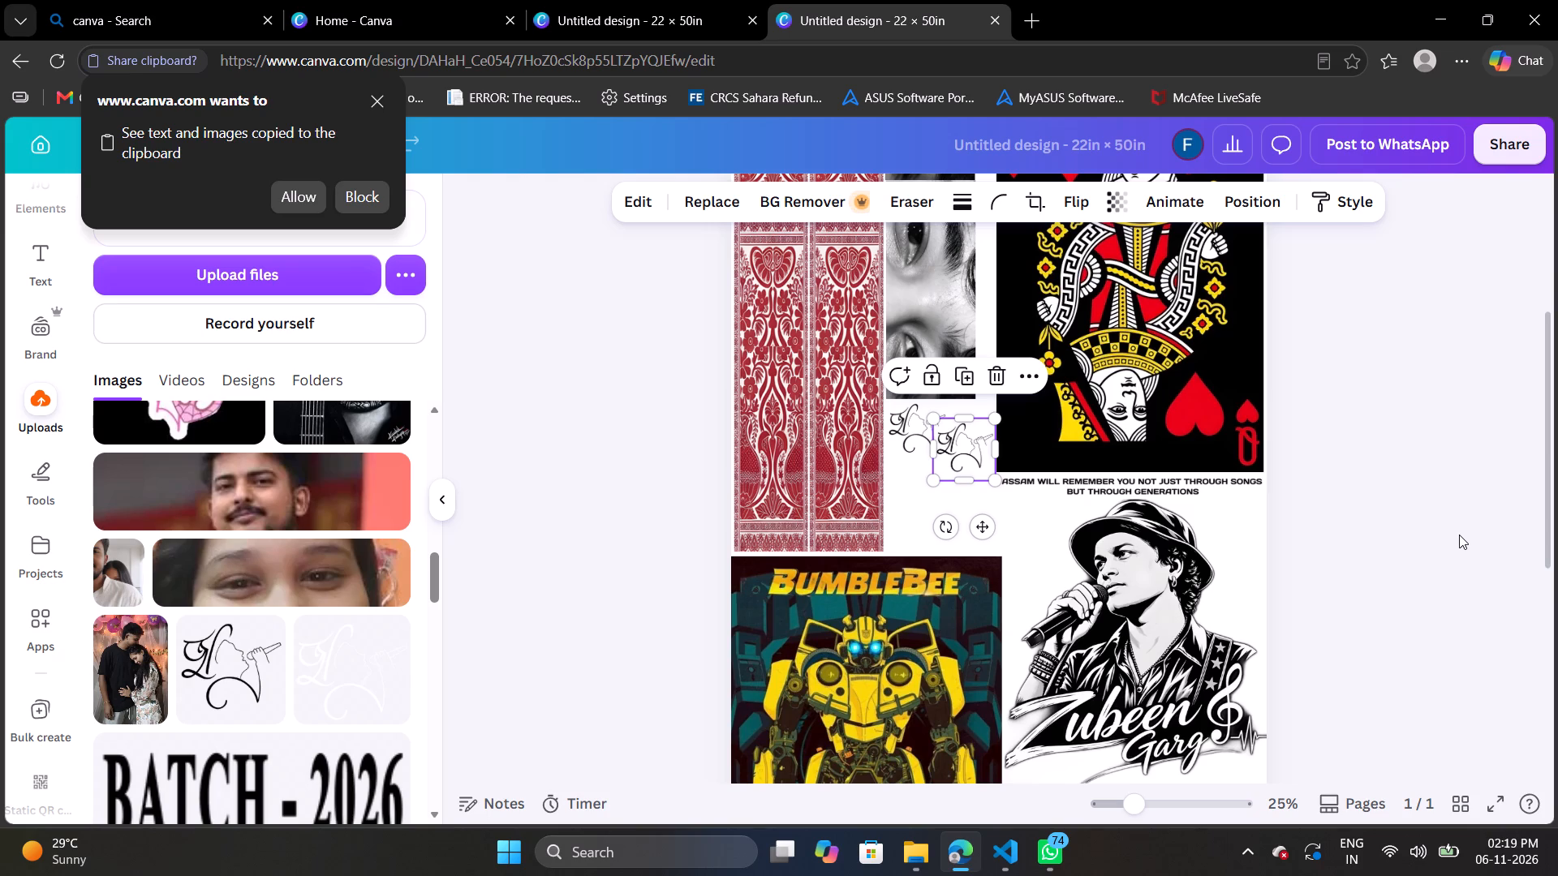
Examine the spacing between the gamusa strips, eyes photos, line-art drawings and queen card at closer zoom.
scroll(1157, 586, "up", 3)
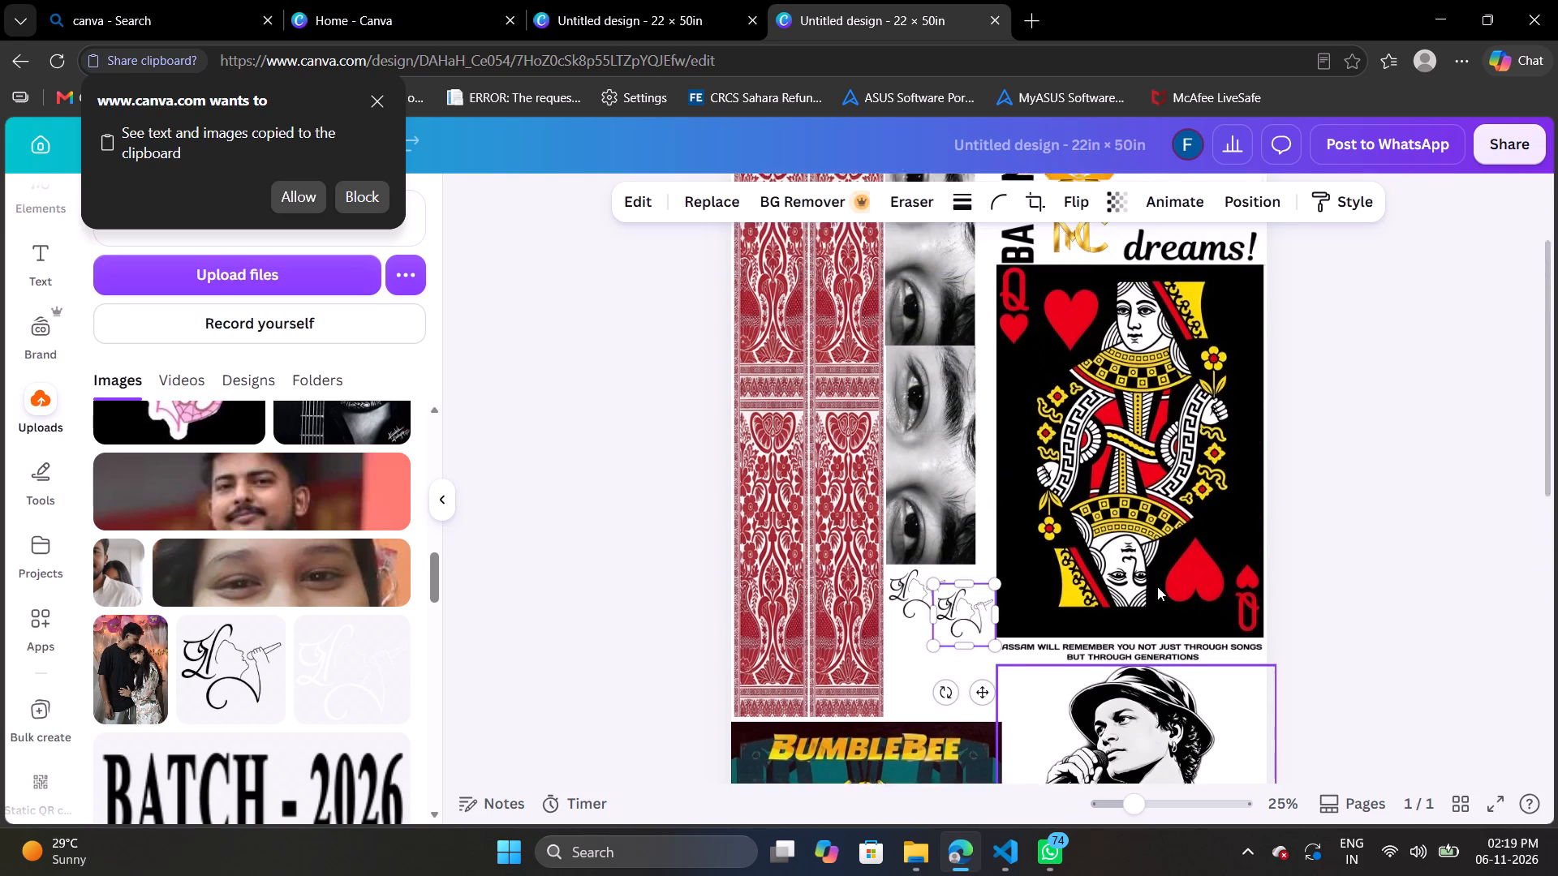
scroll(1157, 586, "up", 1)
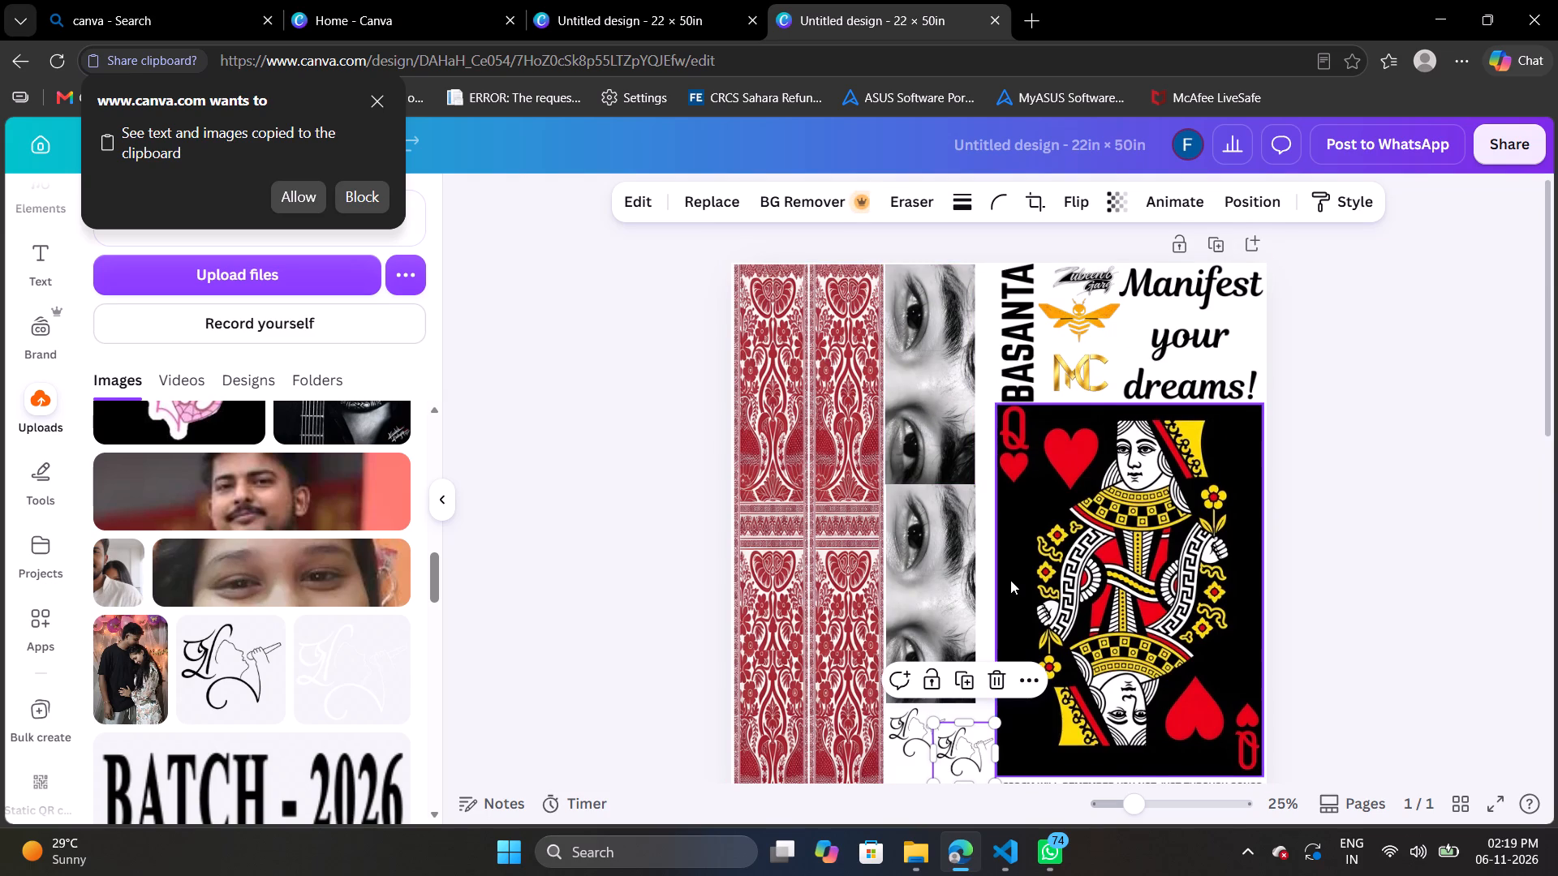
scroll(1010, 580, "down", 2)
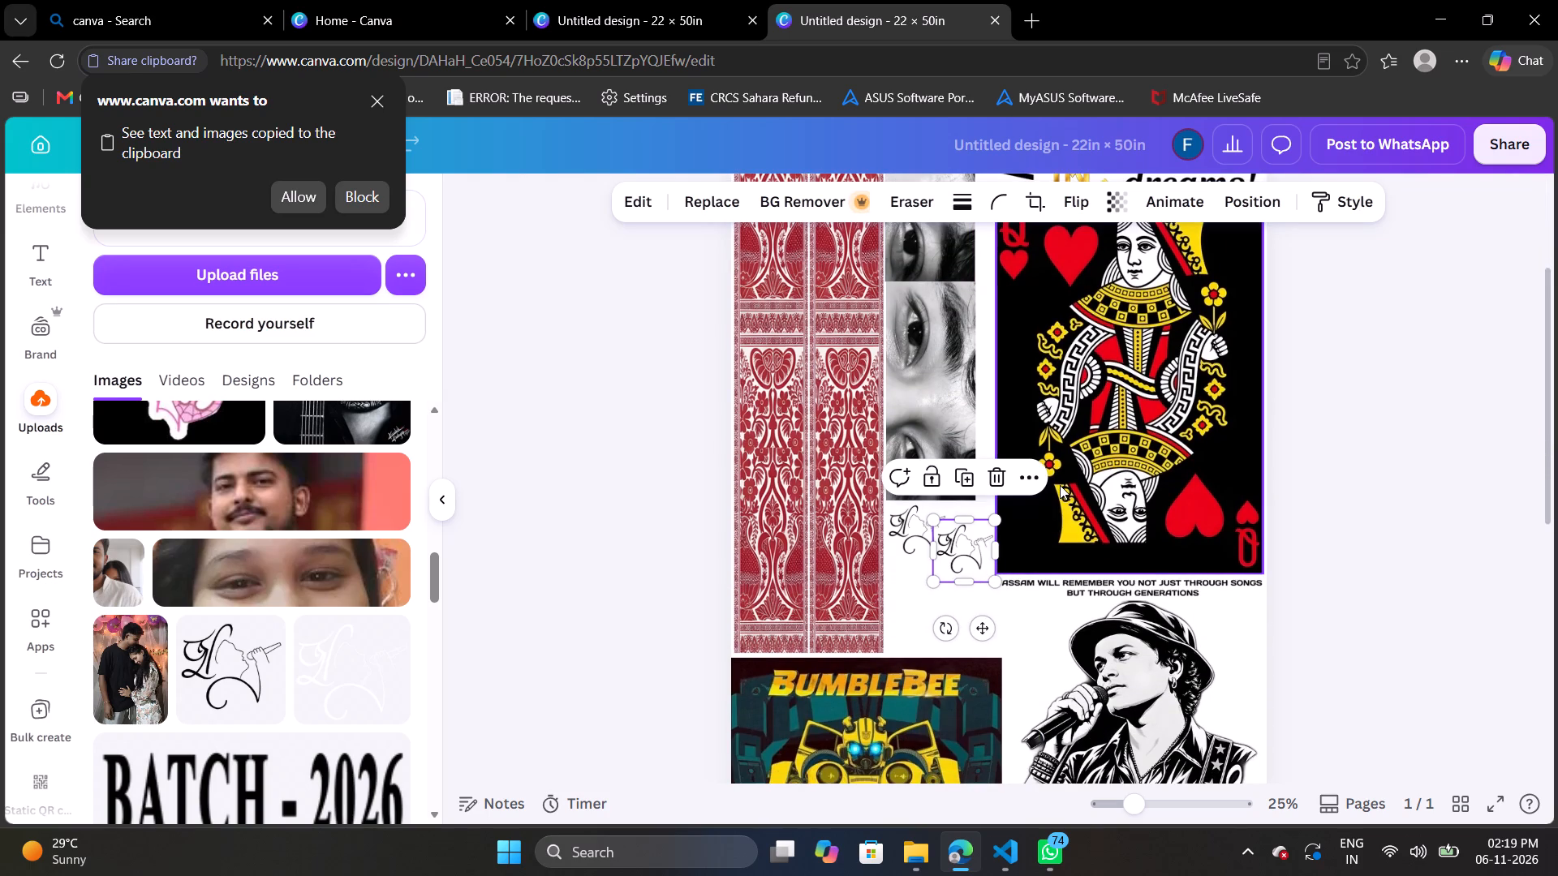
key("ctrl+equal")
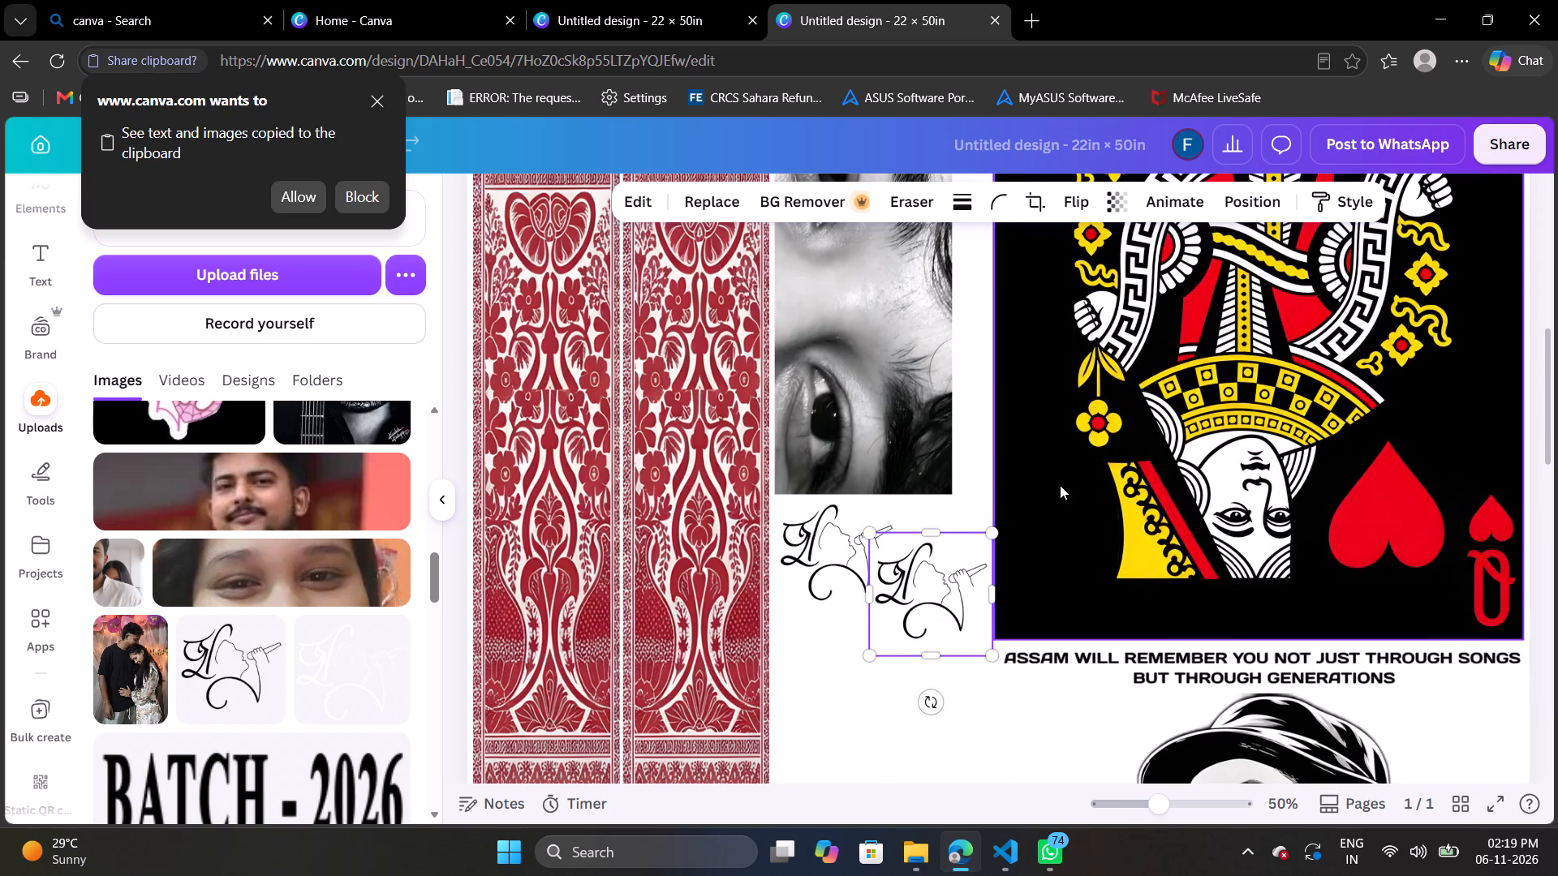
scroll(1065, 483, "up", 8)
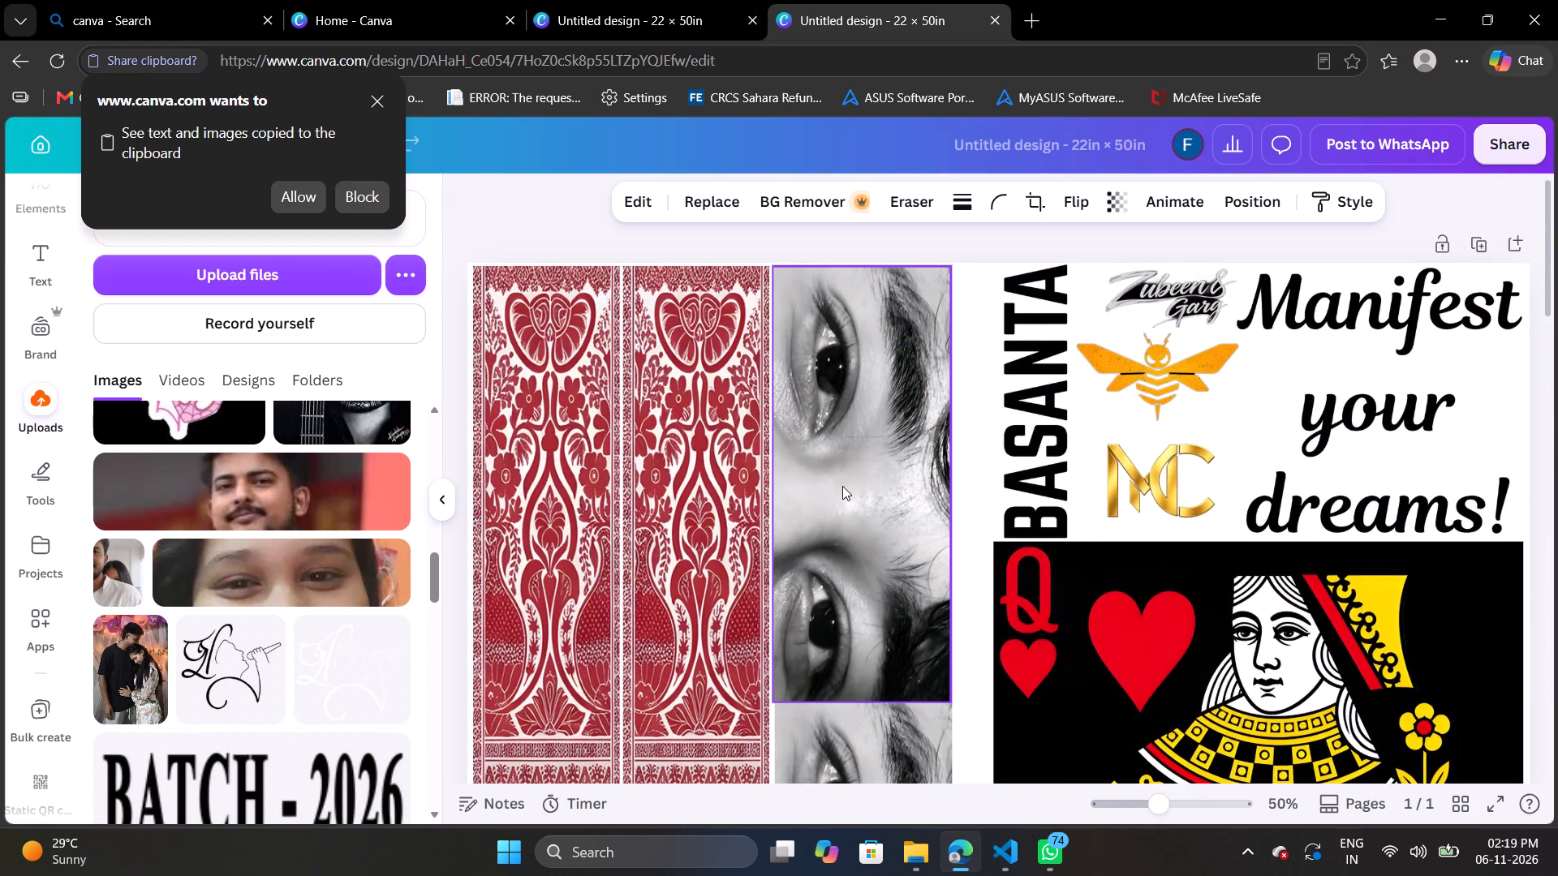
scroll(917, 564, "down", 5)
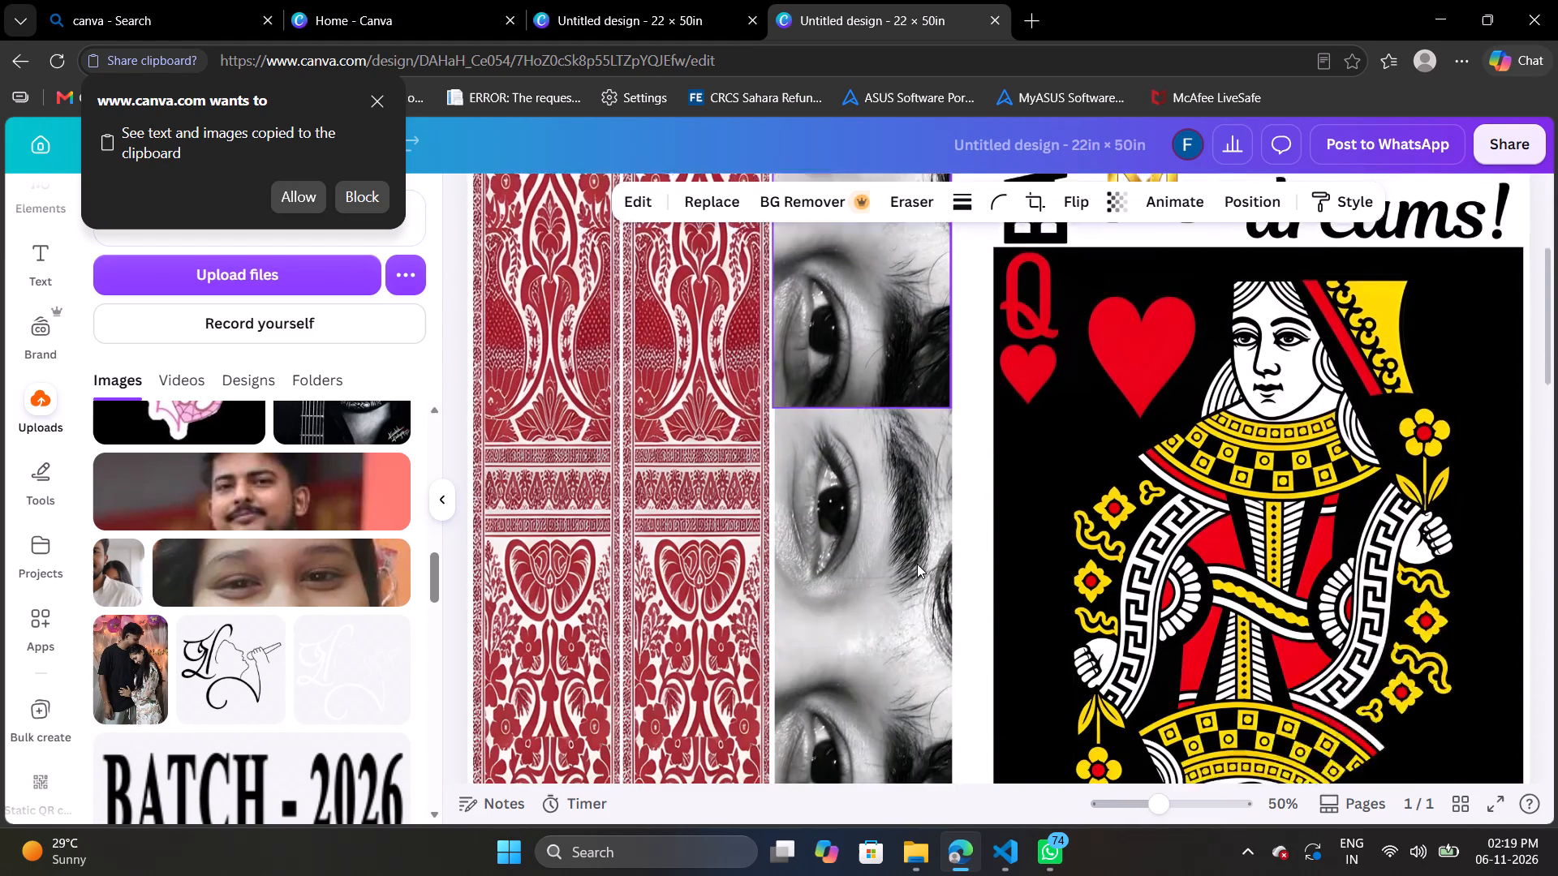
scroll(917, 564, "down", 3)
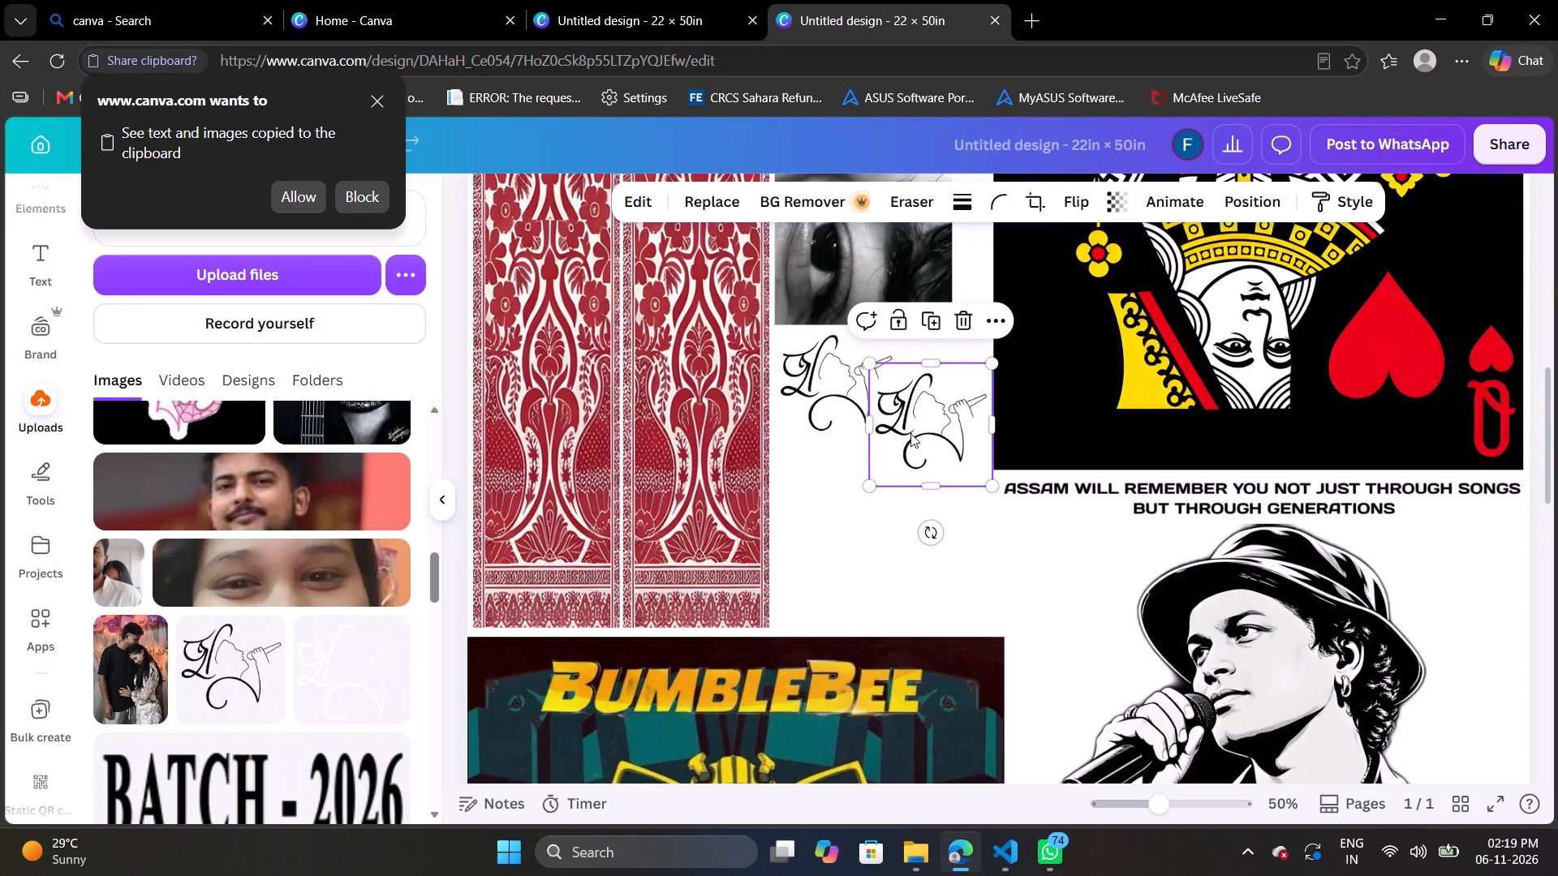
Duplicate the second line-art singer drawing and place the new copy below the first one, above the Bumblebee artwork.
left_click(910, 433)
right_click(910, 433)
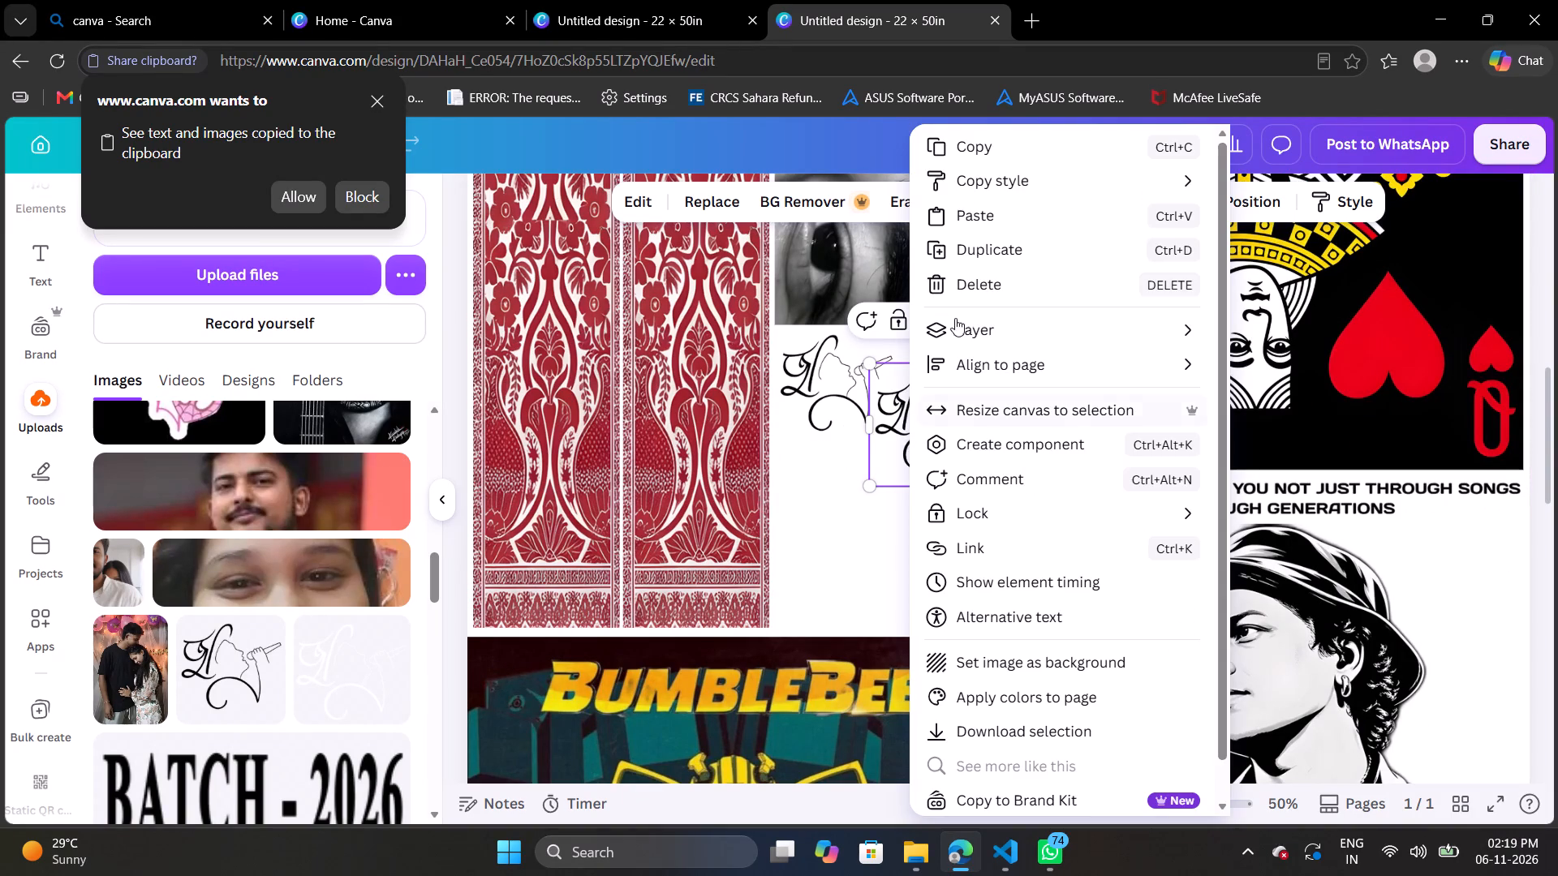
left_click(1001, 247)
left_click_drag(1018, 463, 843, 525)
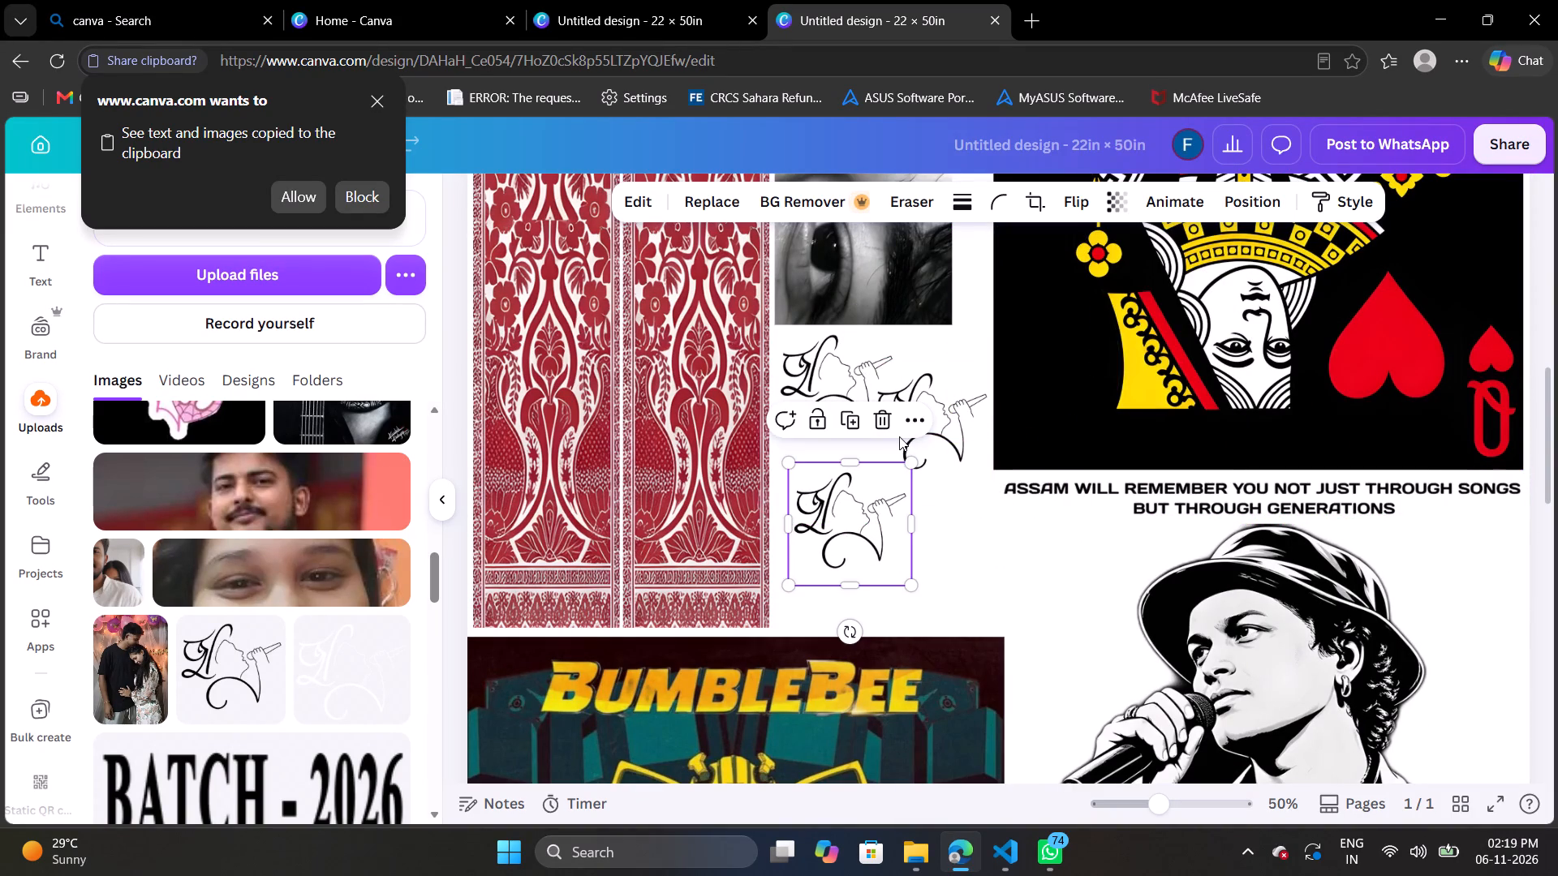
left_click_drag(926, 435, 936, 445)
Nudge the first line-art singer drawing slightly toward the gamusa strip and down from the lower eyes photo.
left_click(814, 366)
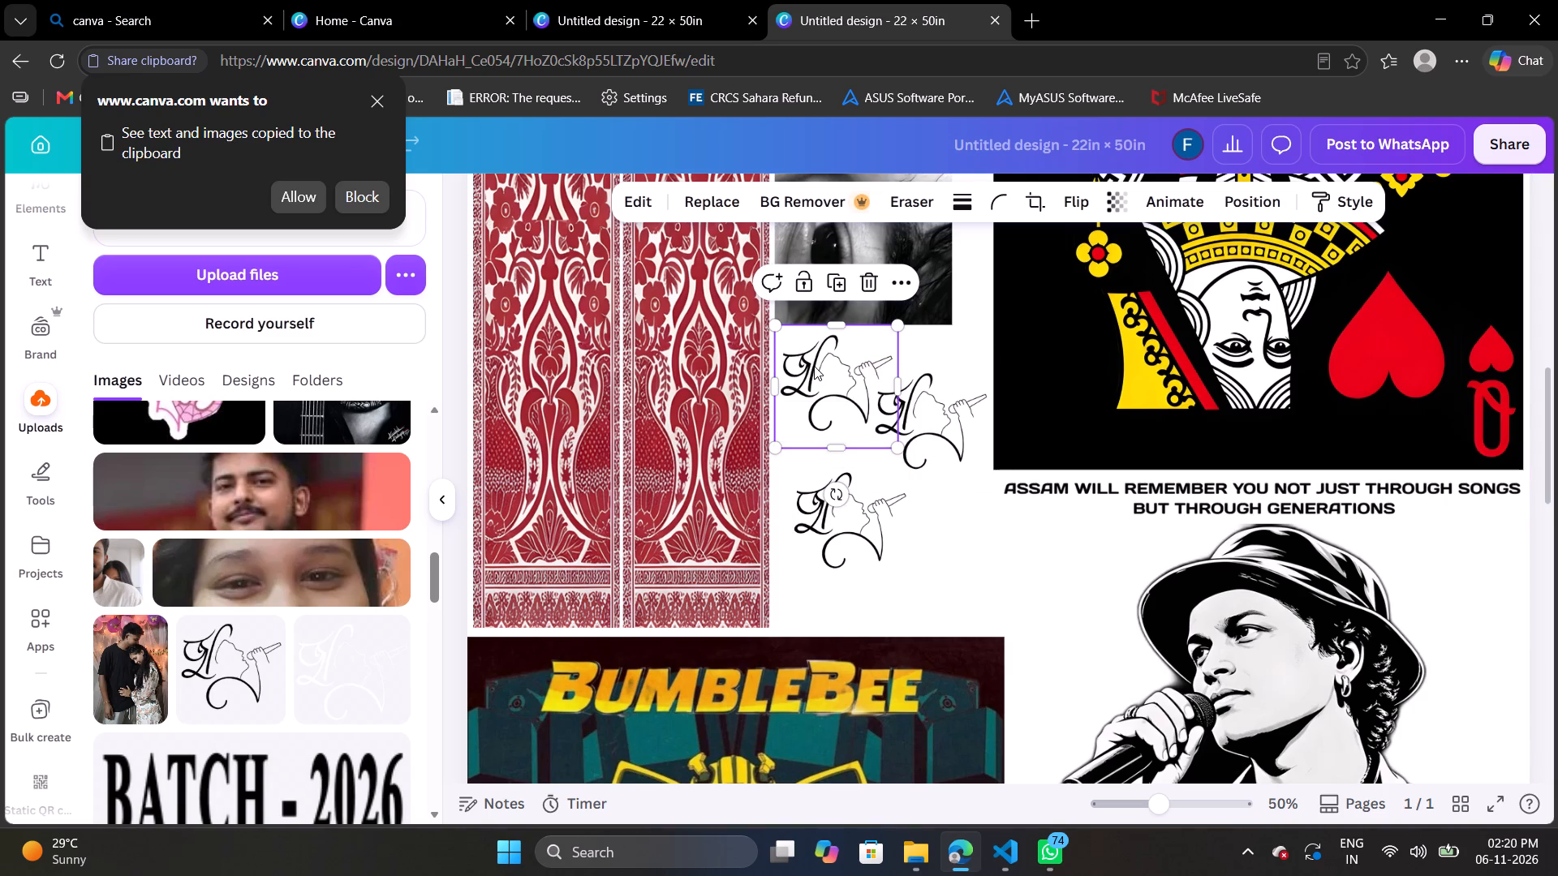
key("Left")
key("Left")
key("Left")
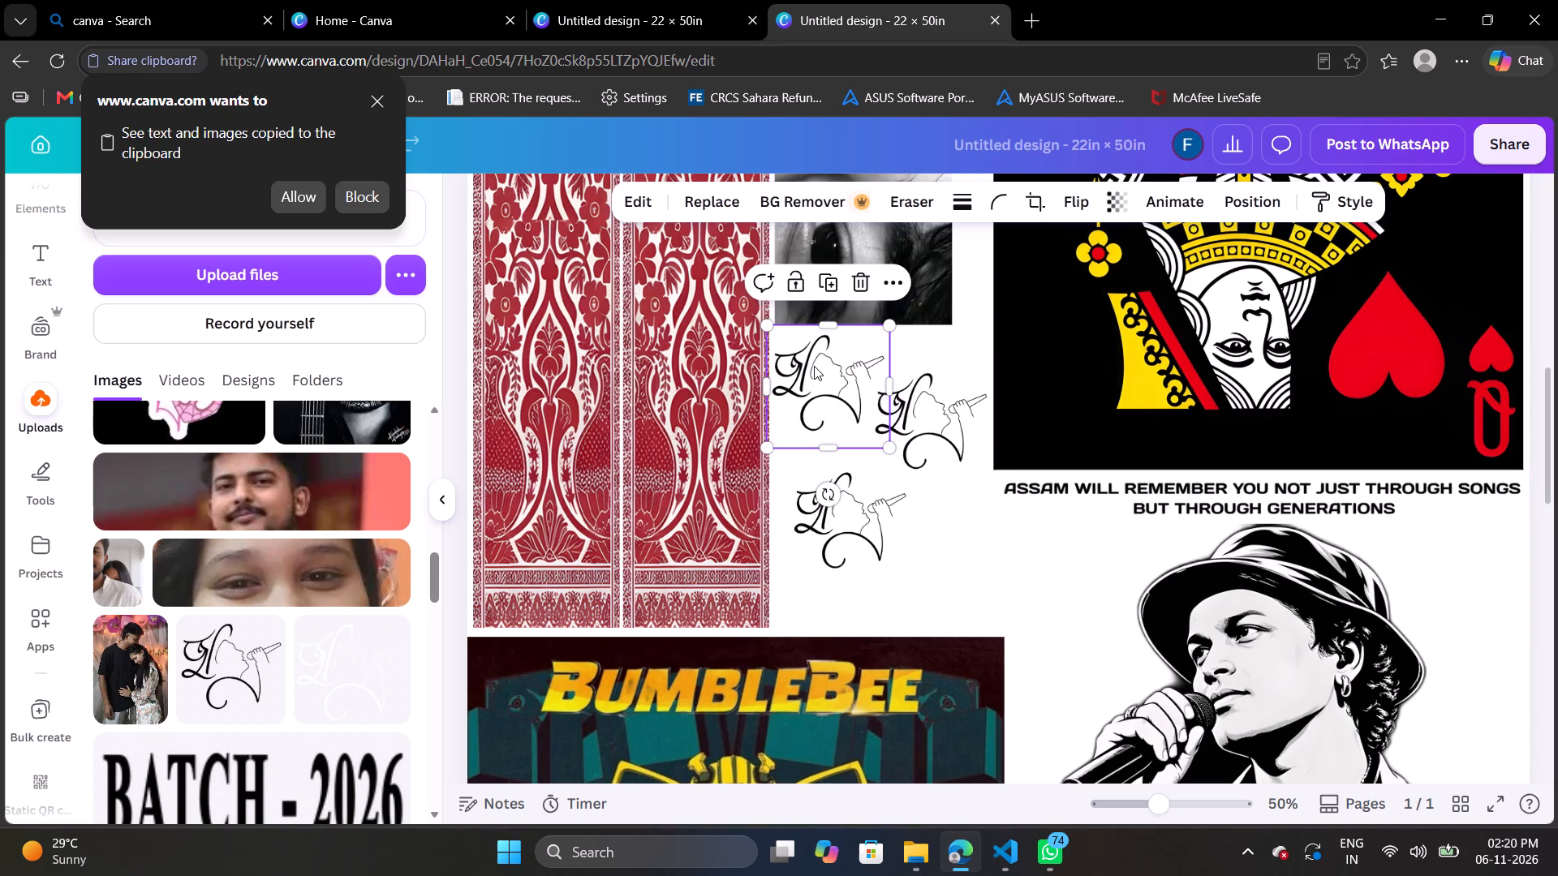
key("Down")
key("Down")
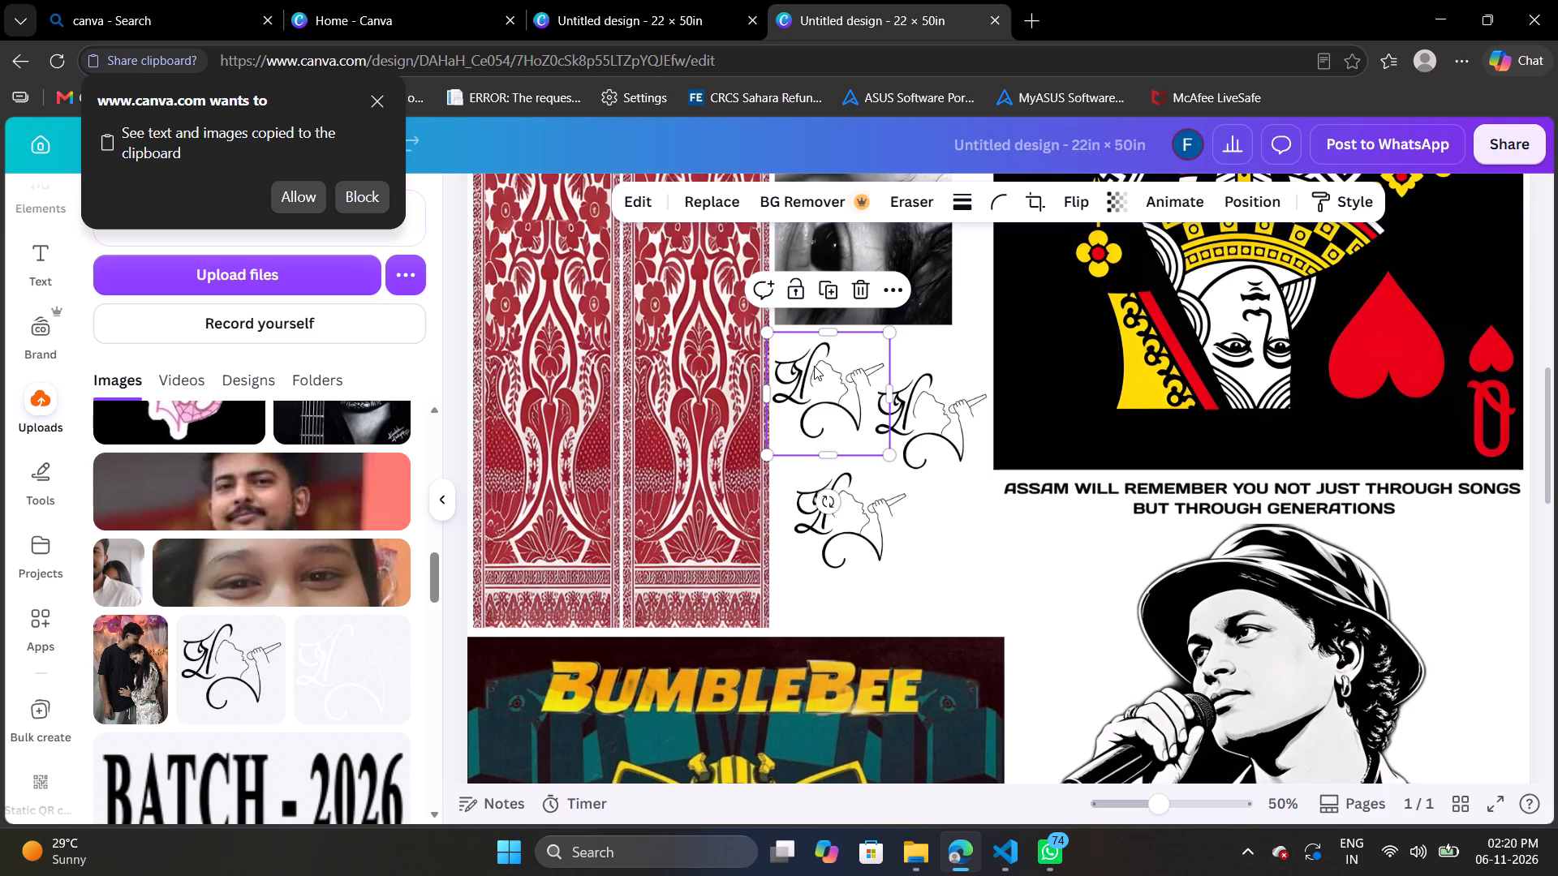
key("Up")
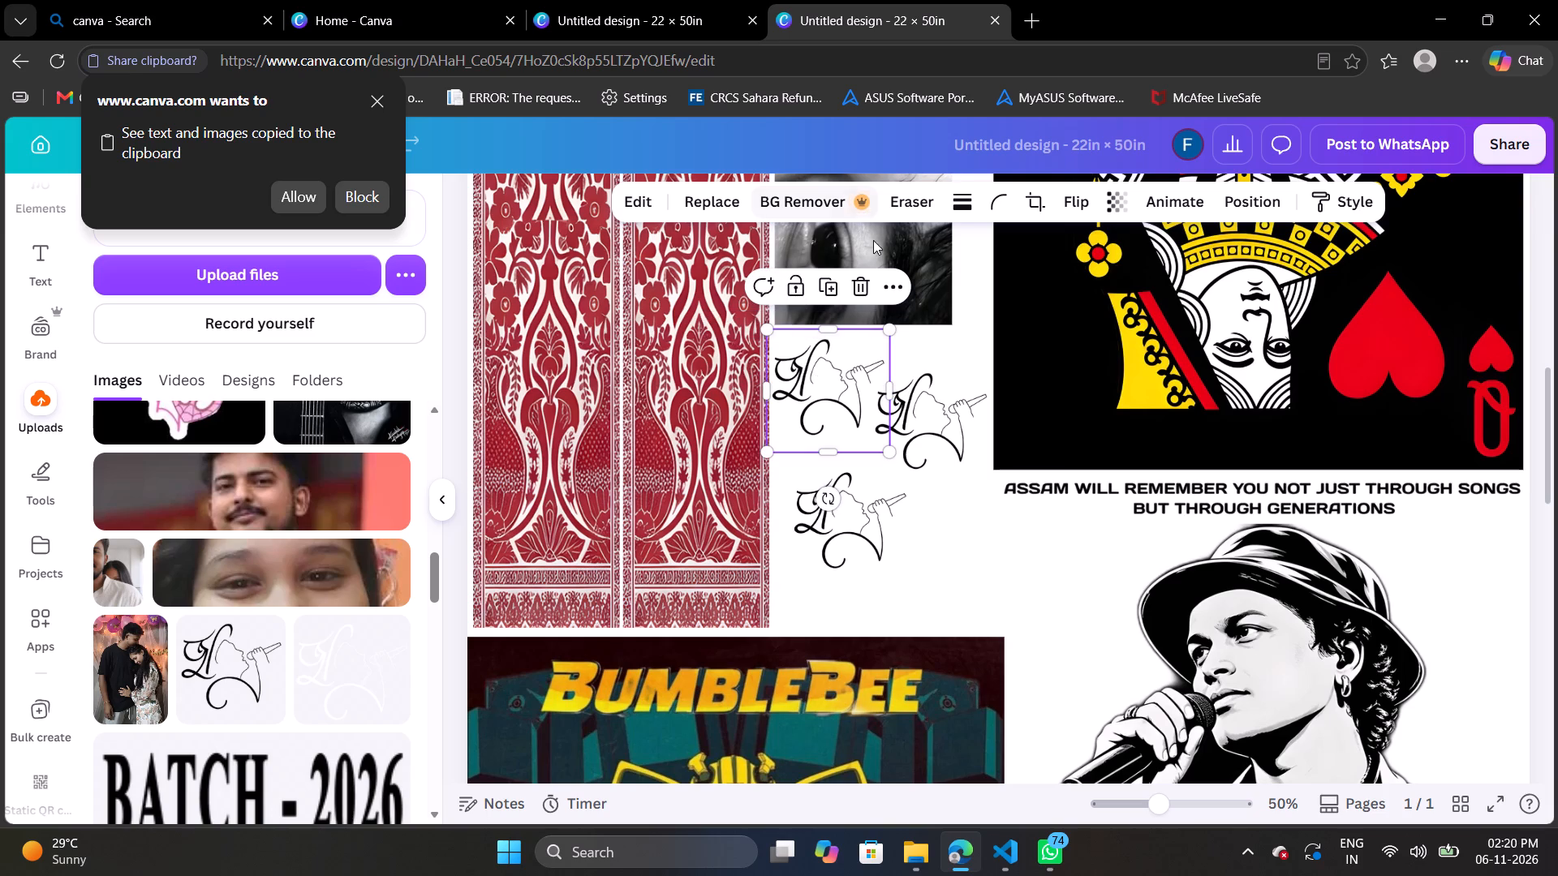
Nudge the lower eyes photo down to open a small gap beneath the upper eyes photo.
left_click(935, 254)
key("Down")
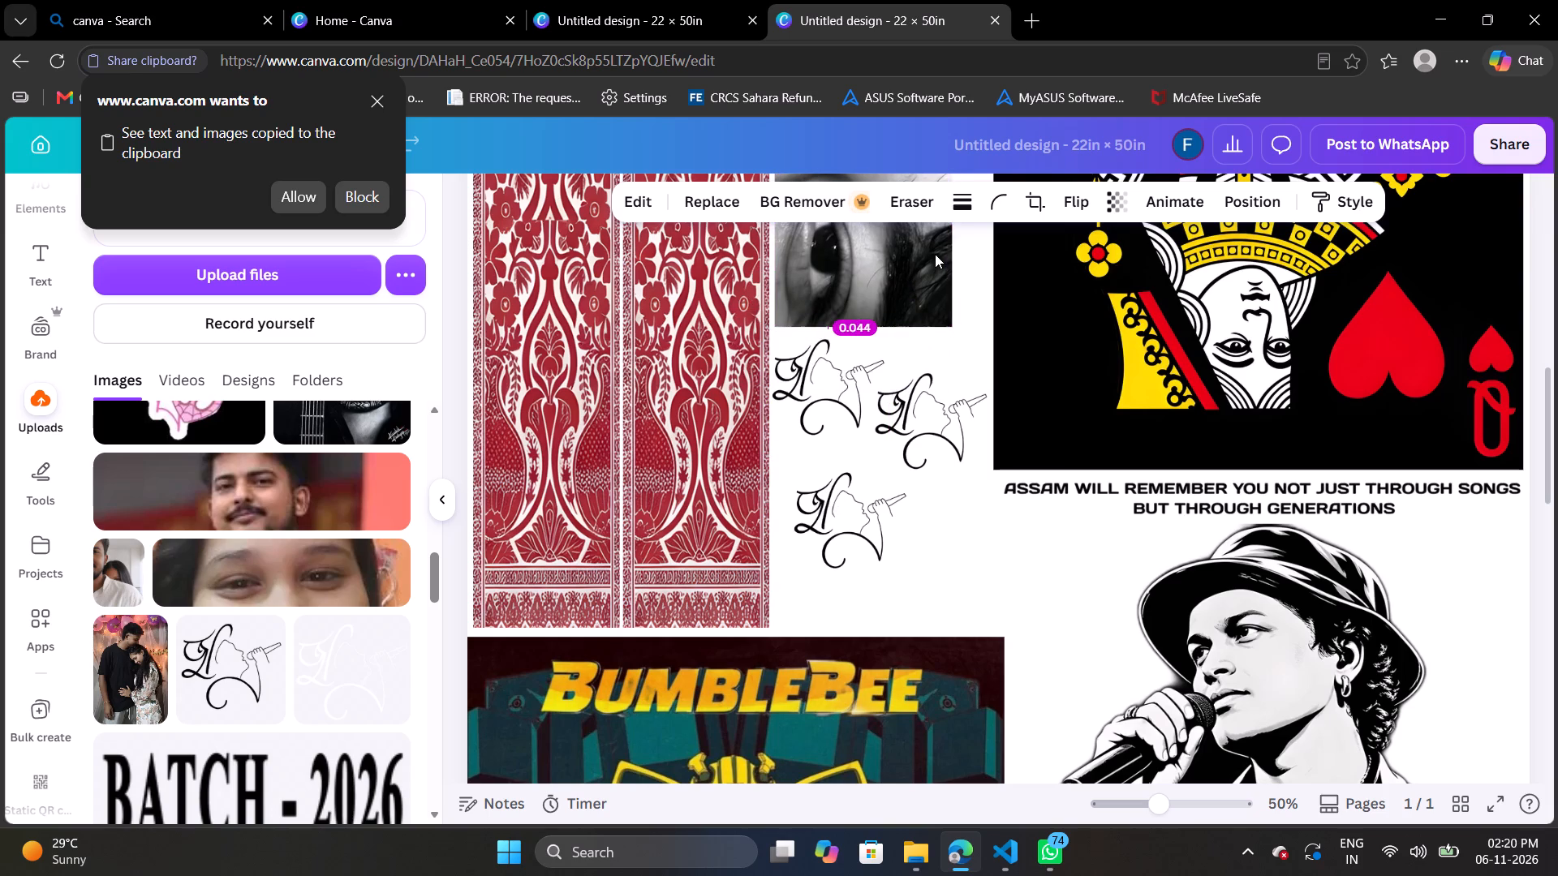
key("Down")
key("Down")
key("Down")
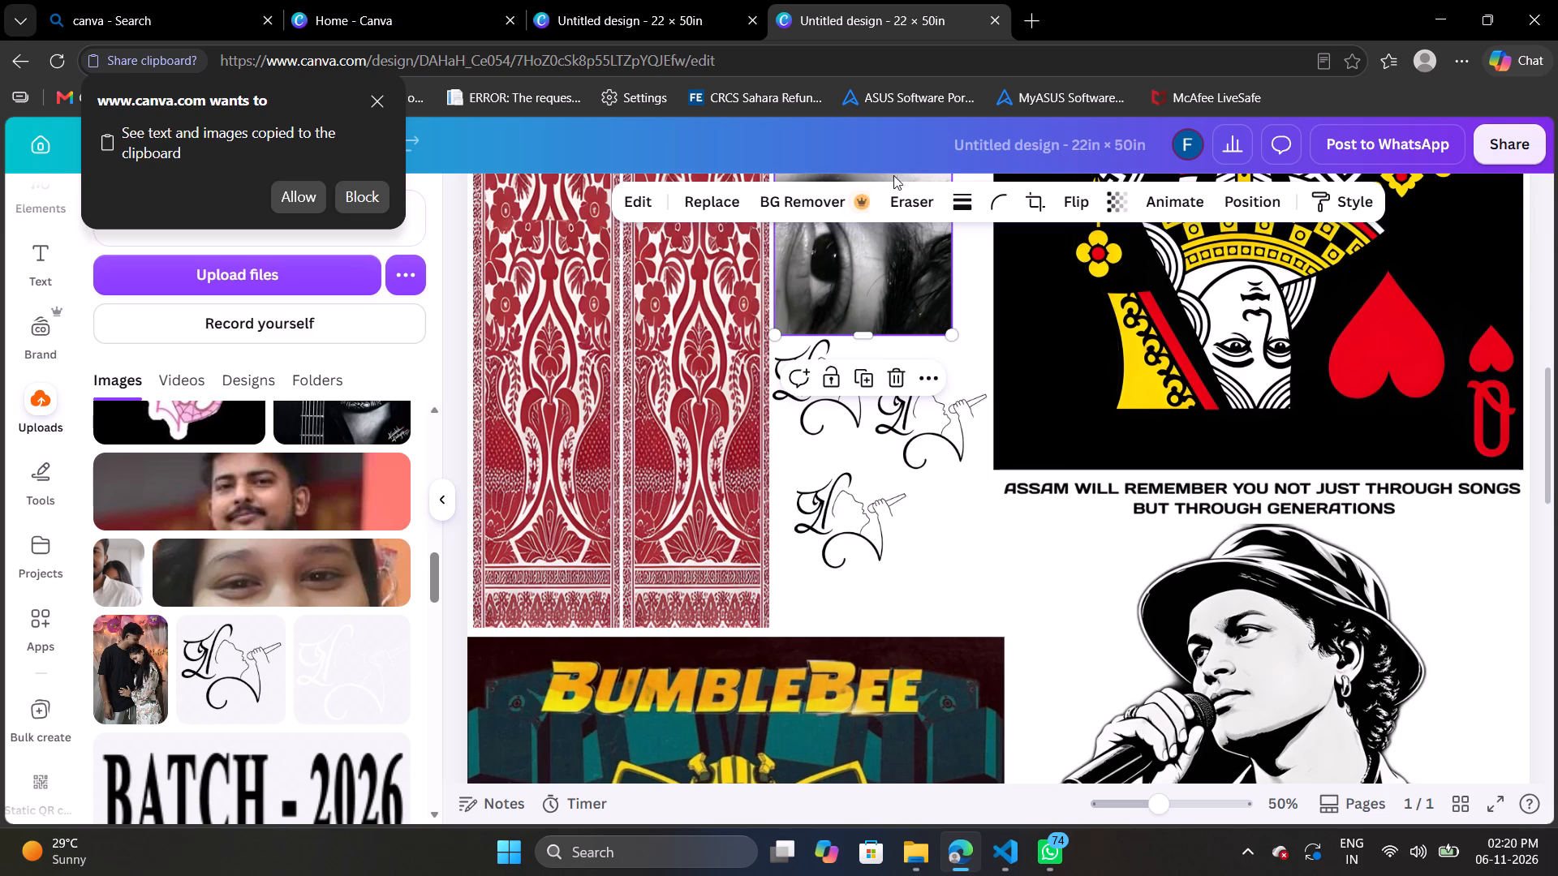
Nudge the outer gamusa strip slightly toward the page's left edge to widen the gap between the two strips.
scroll(863, 200, "up", 3)
scroll(900, 299, "down", 2)
scroll(900, 300, "up", 4)
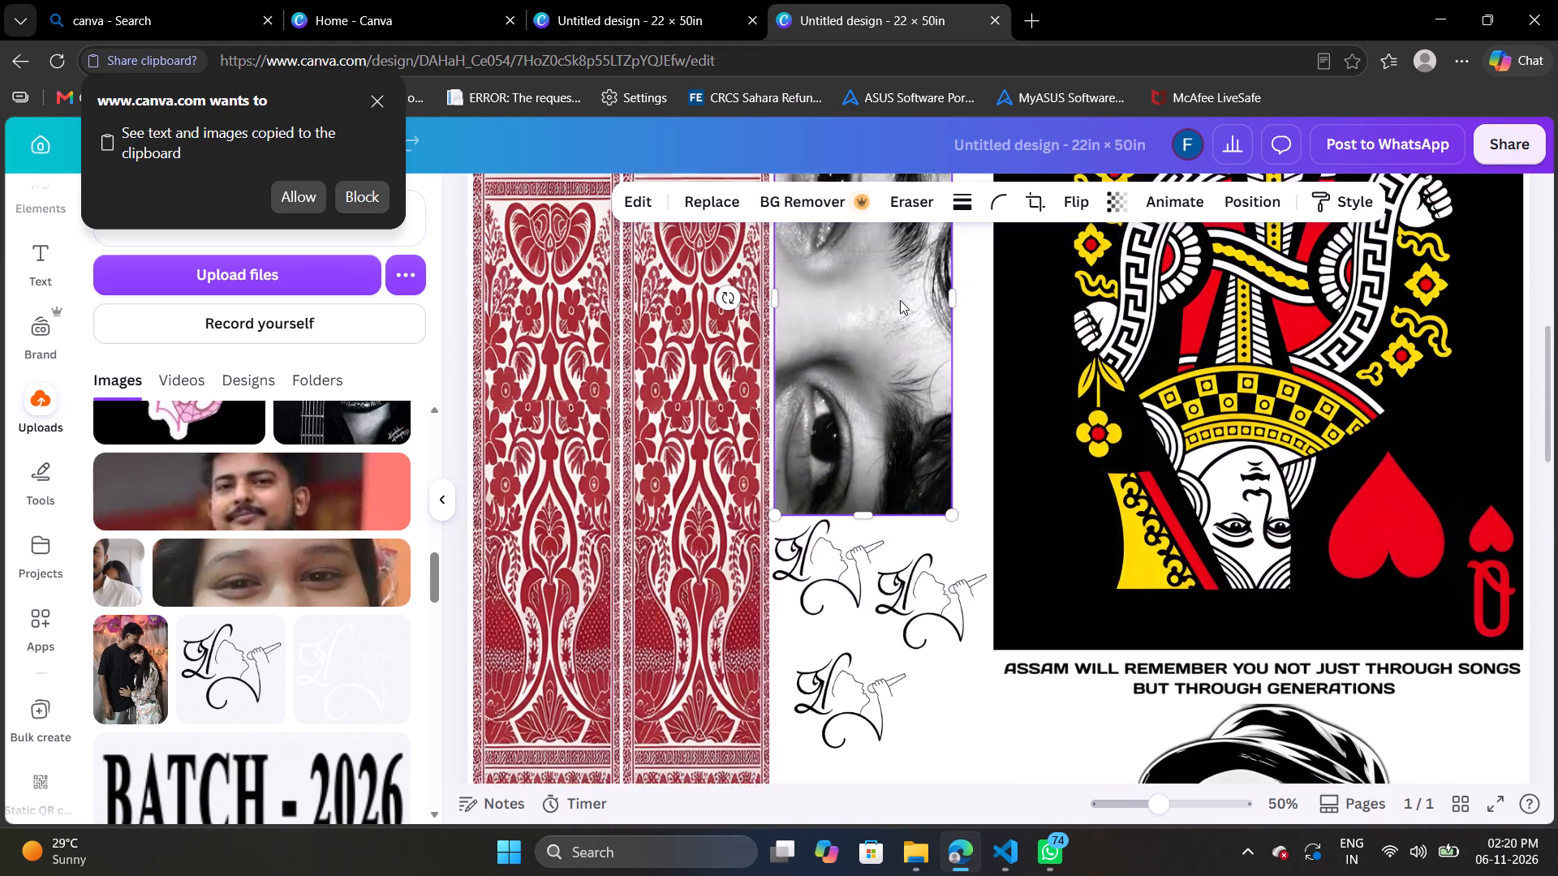
scroll(900, 300, "up", 8)
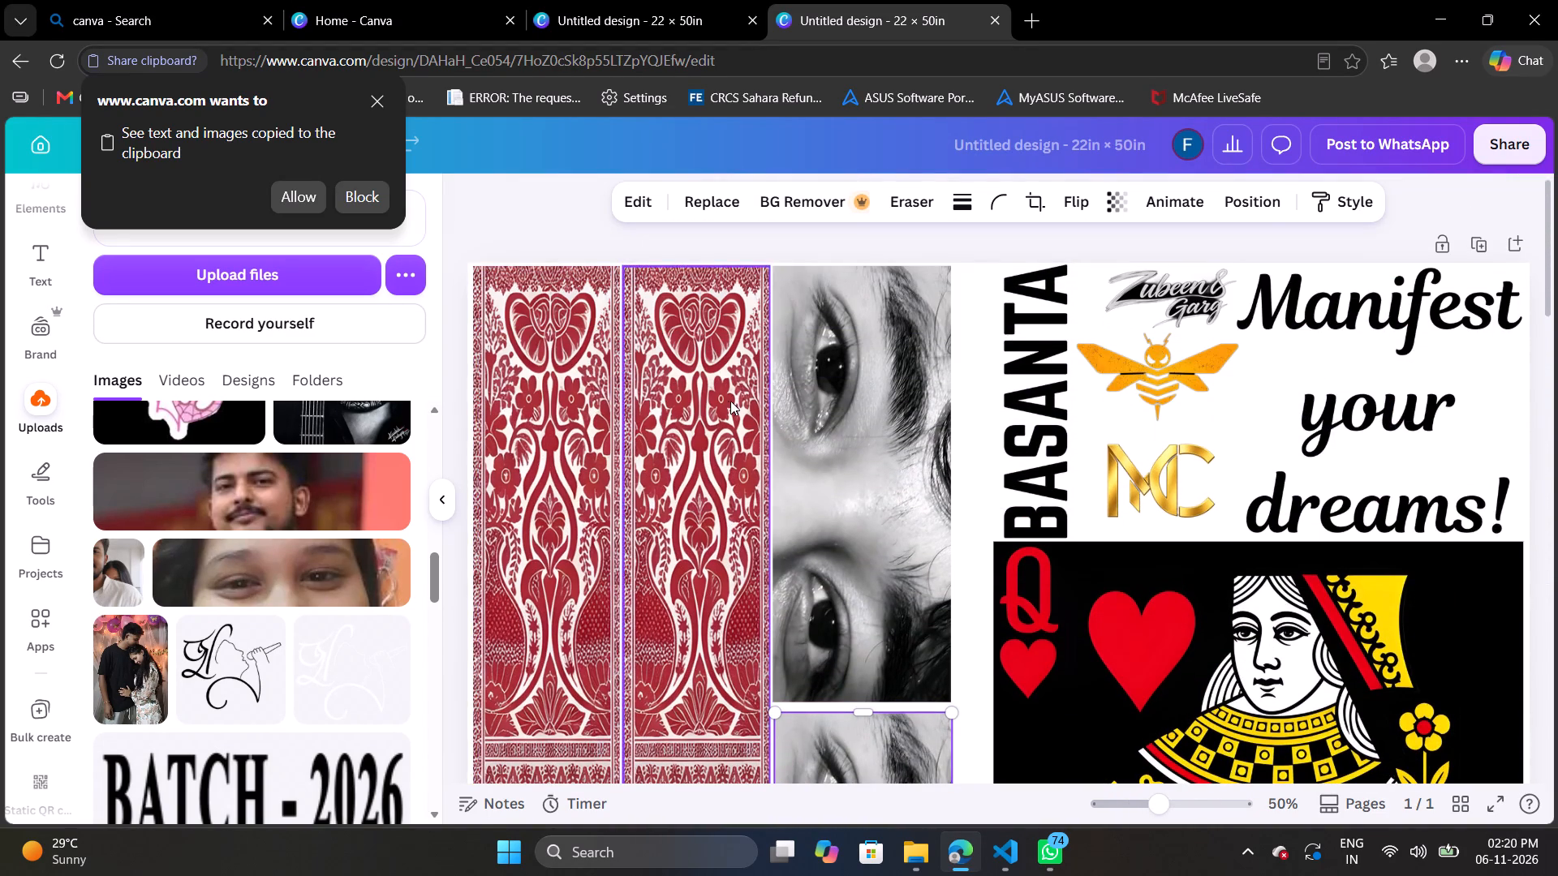
left_click(577, 396)
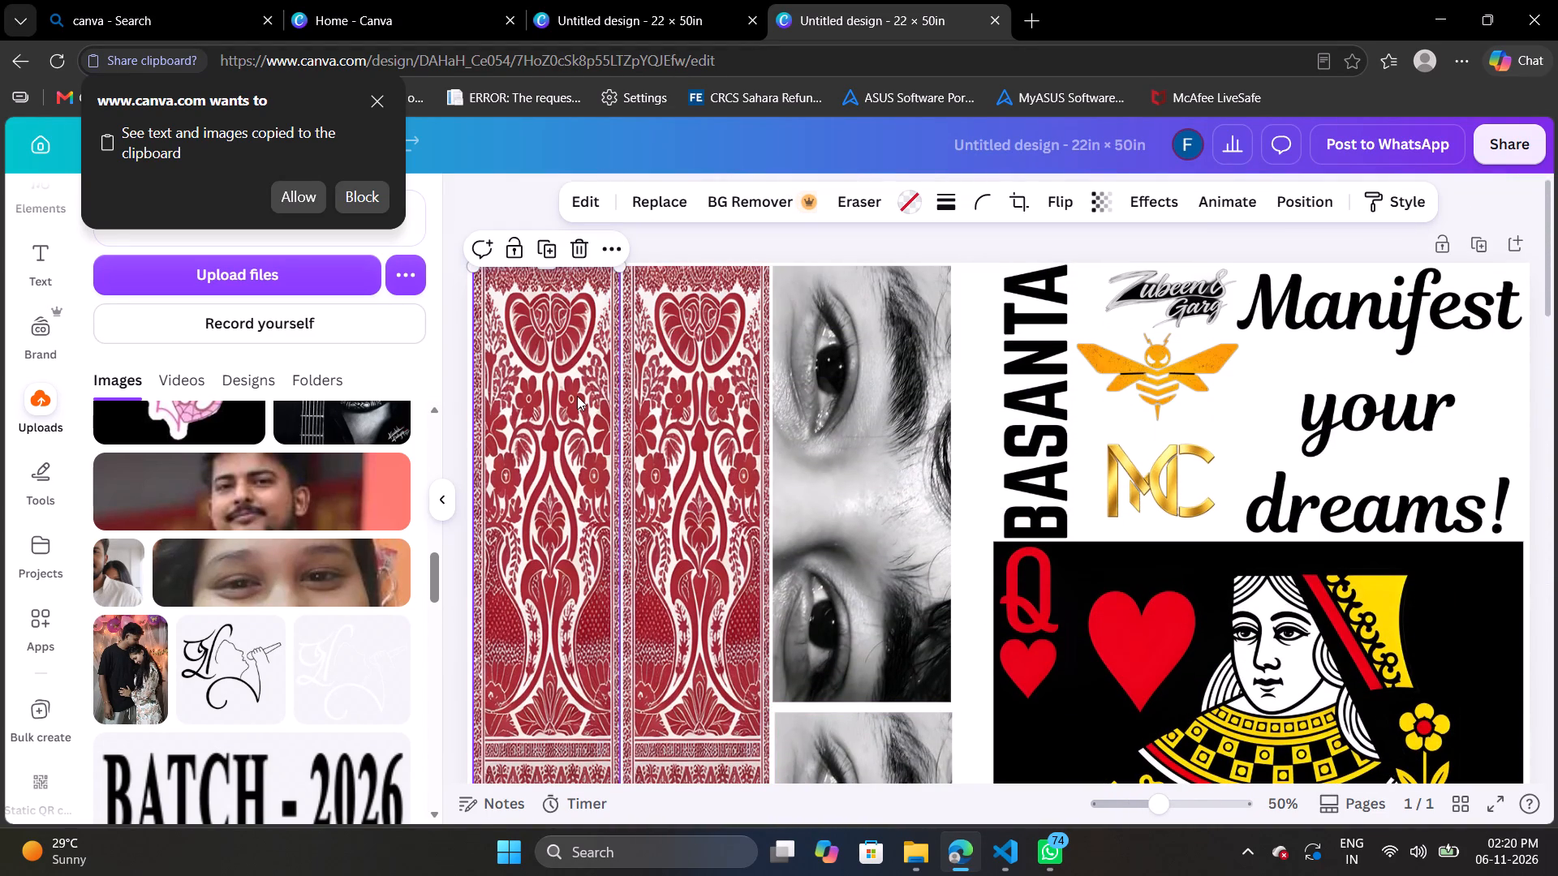
key("Left")
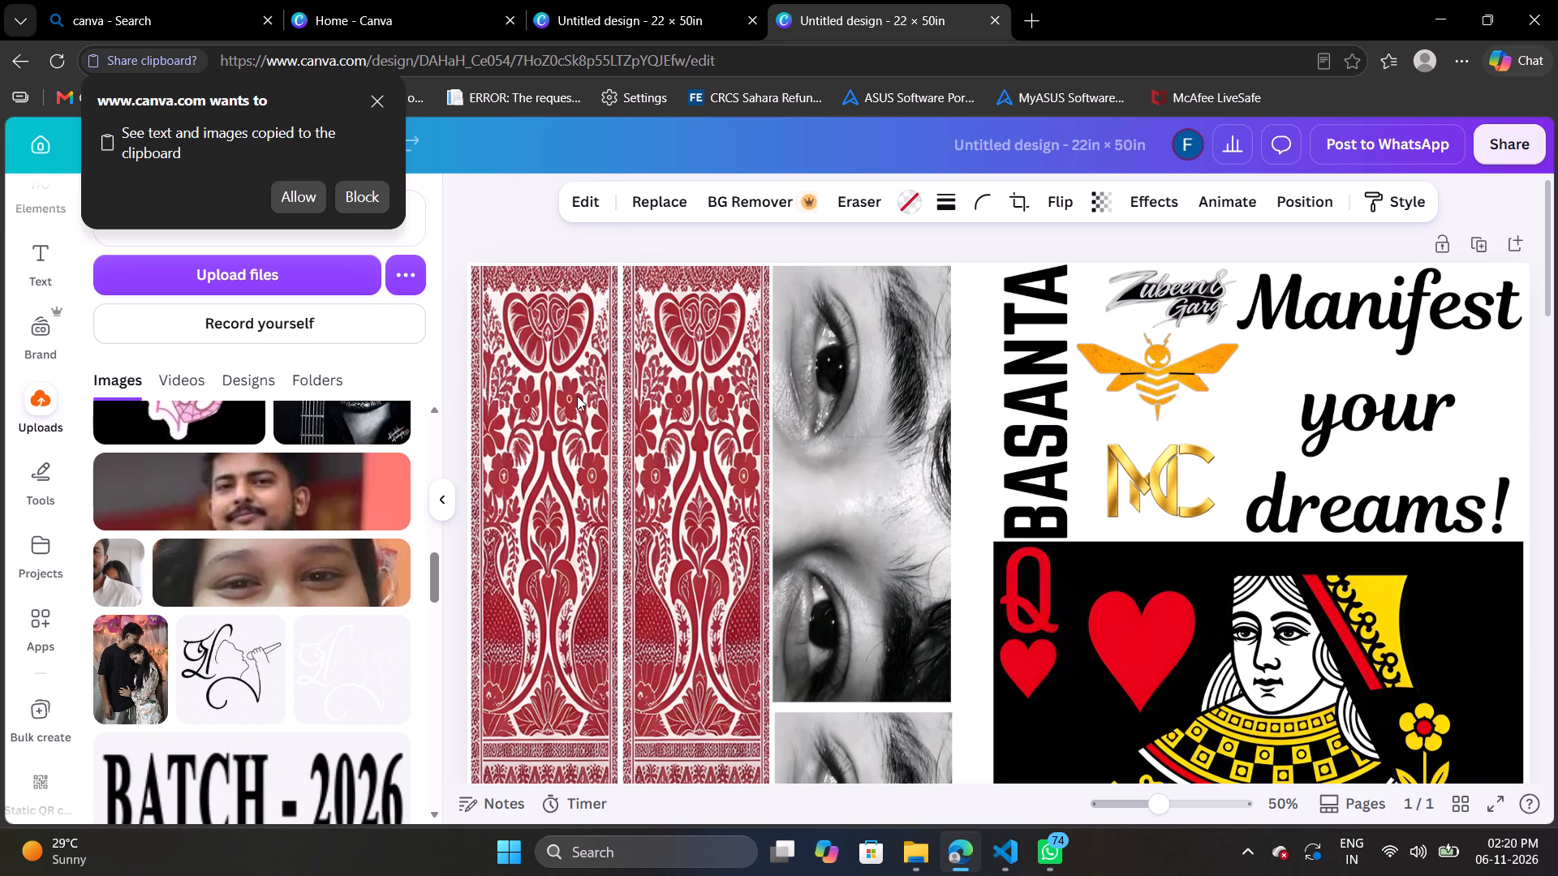
scroll(579, 397, "up", 2)
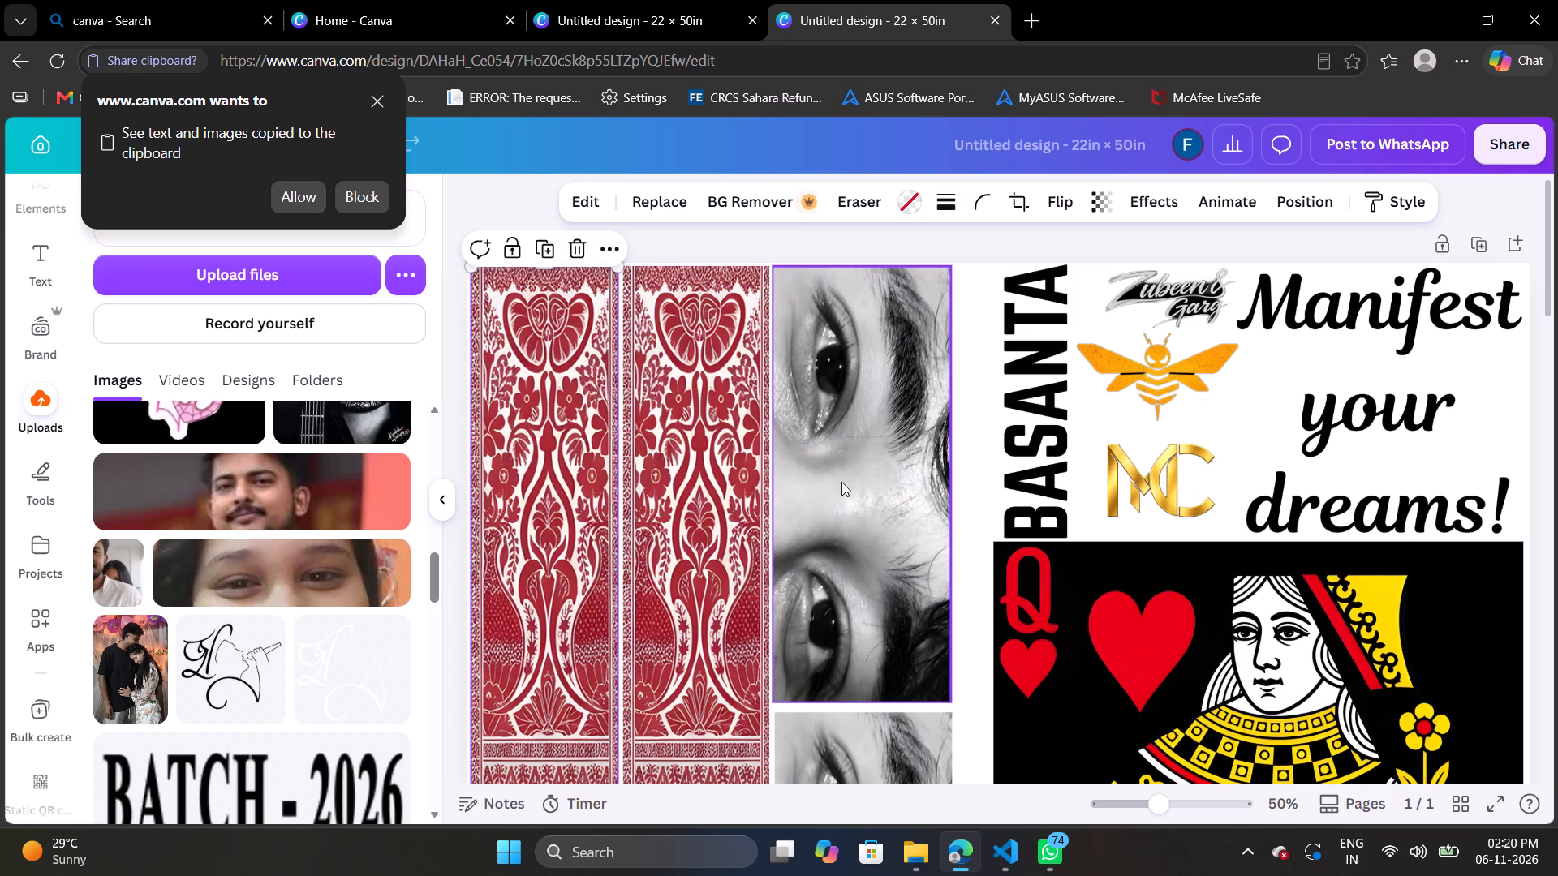
Nudge the lower eyes photo slightly up toward the upper photo and one step left to line up with it.
left_click(872, 711)
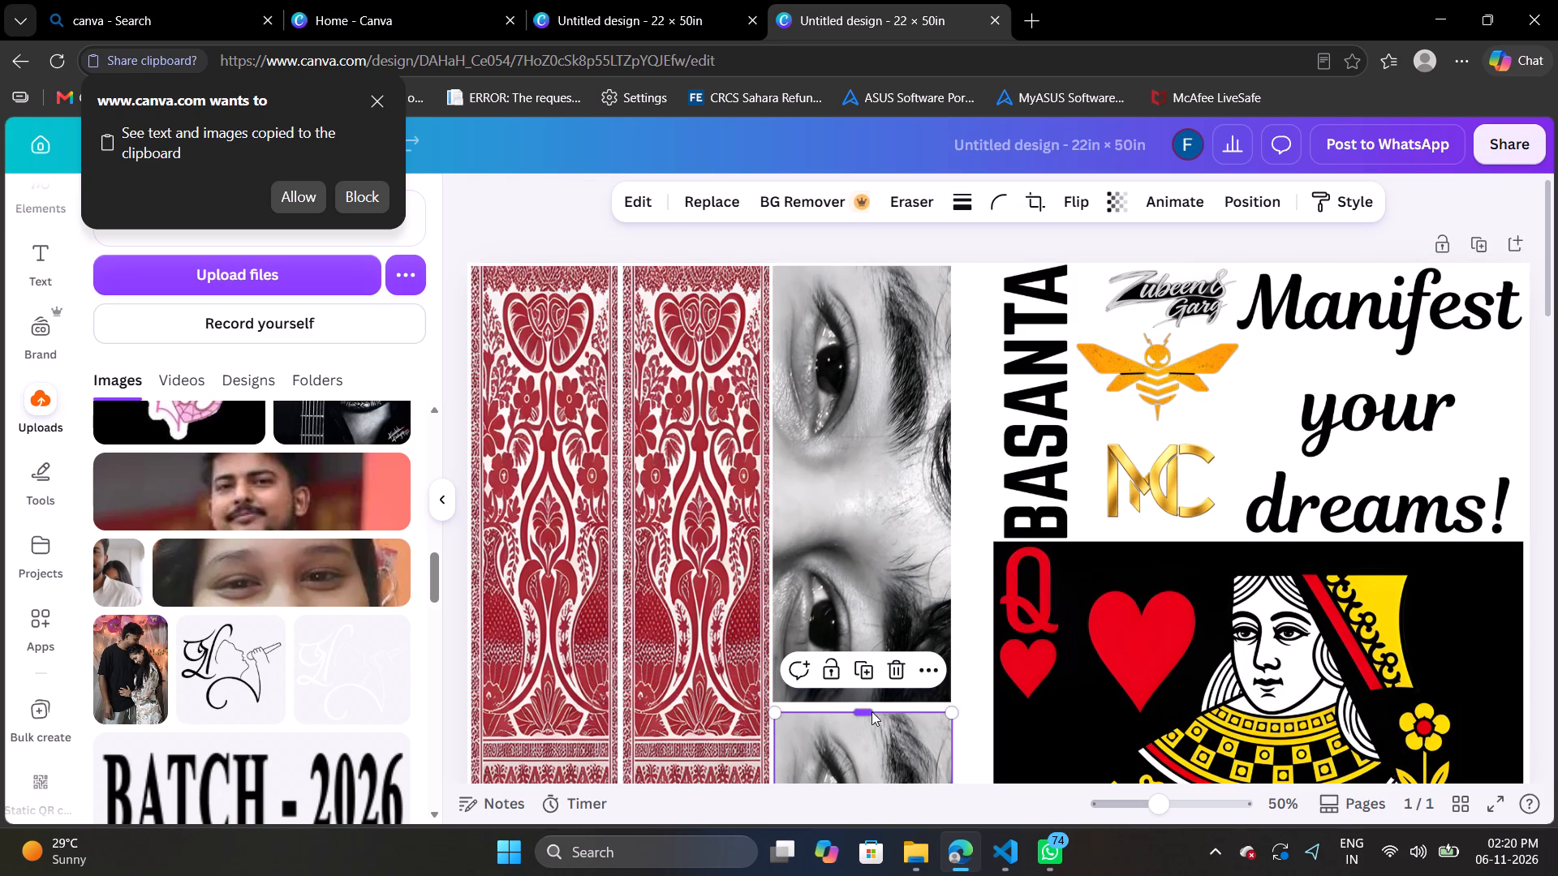
key("Up")
key("Up")
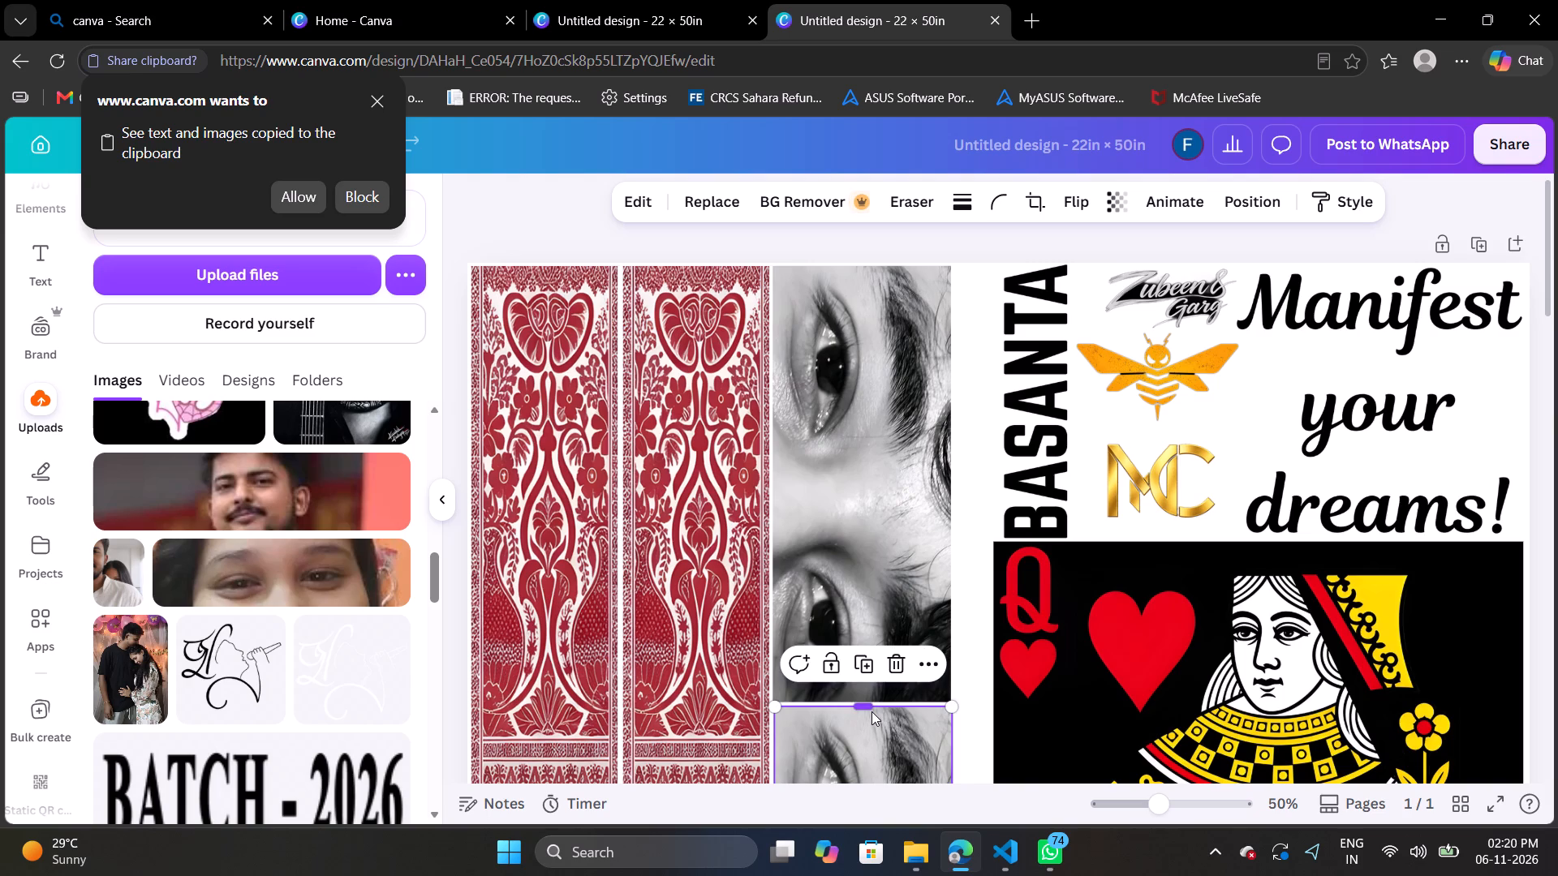
key("Left")
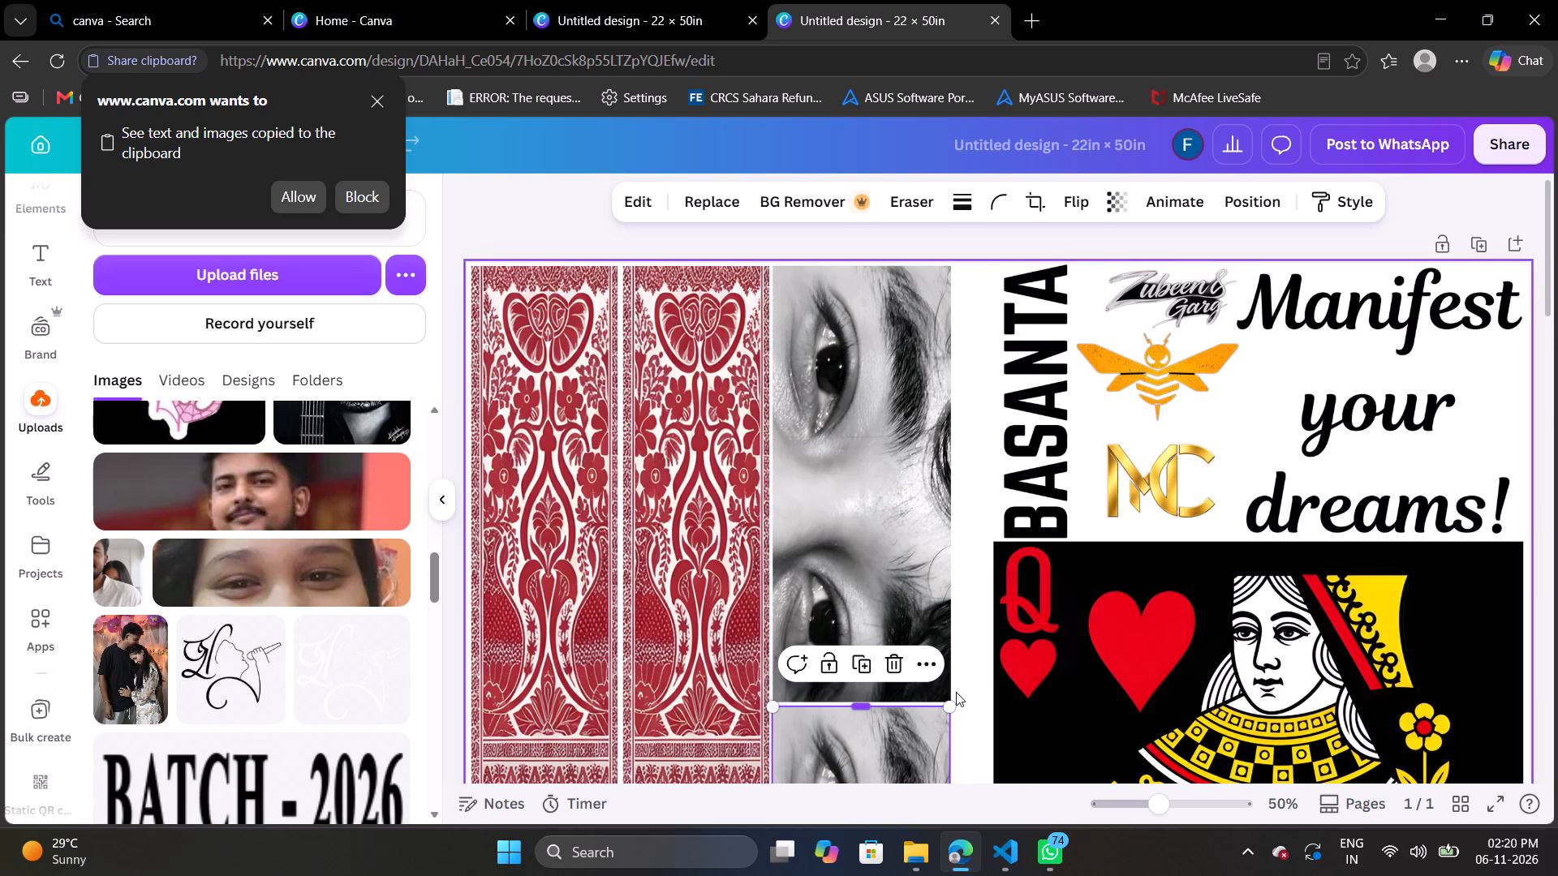
Check the lower eyes photo's edges and the spacing of the items up to the top of the page.
scroll(956, 692, "down", 5)
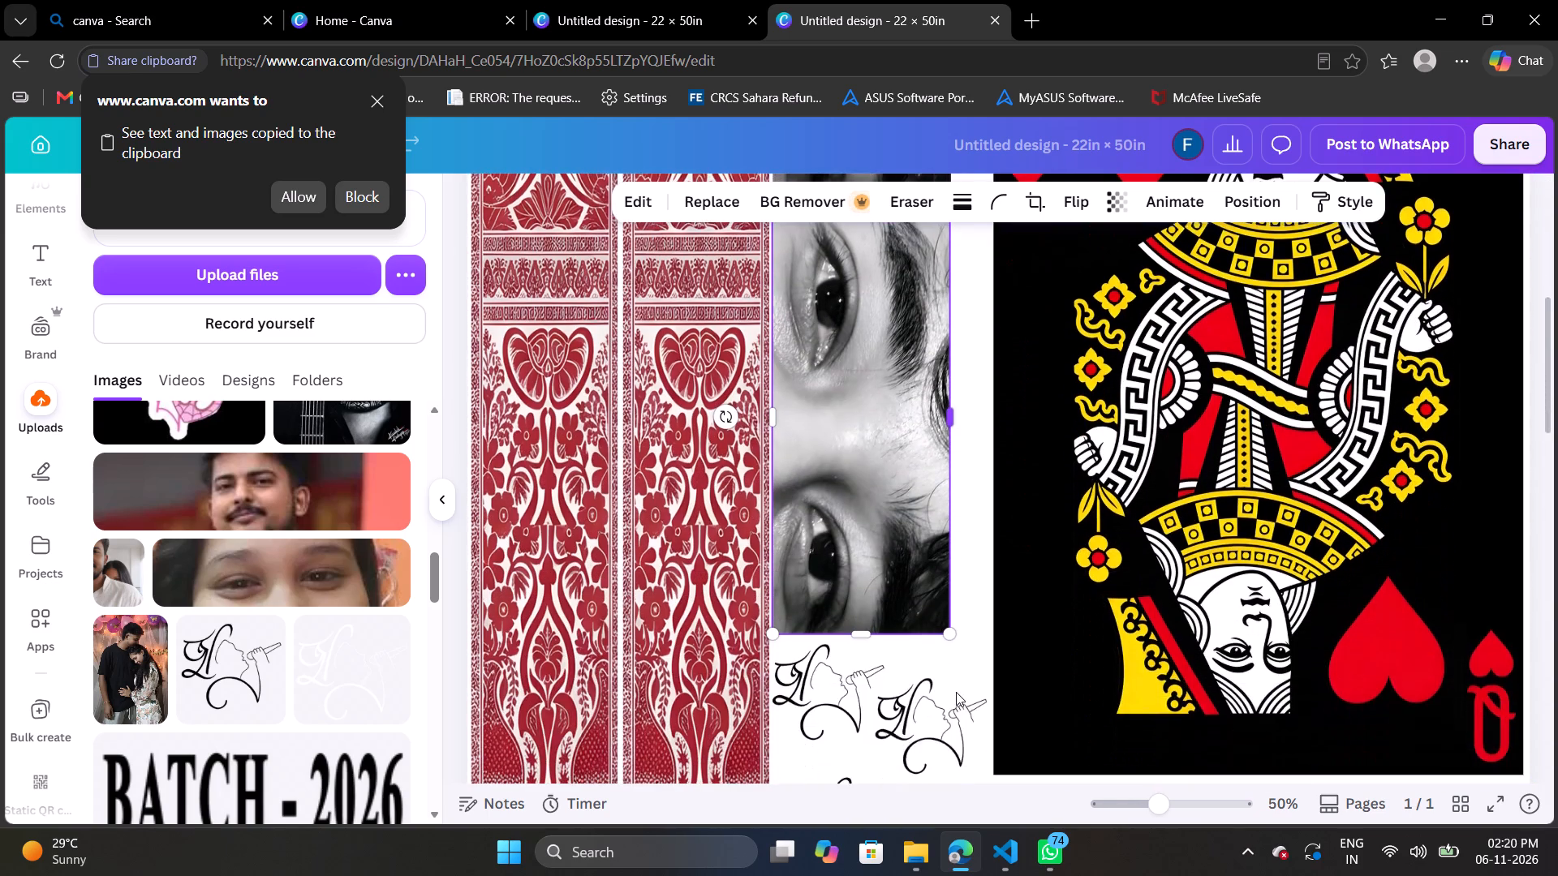
left_click(953, 589)
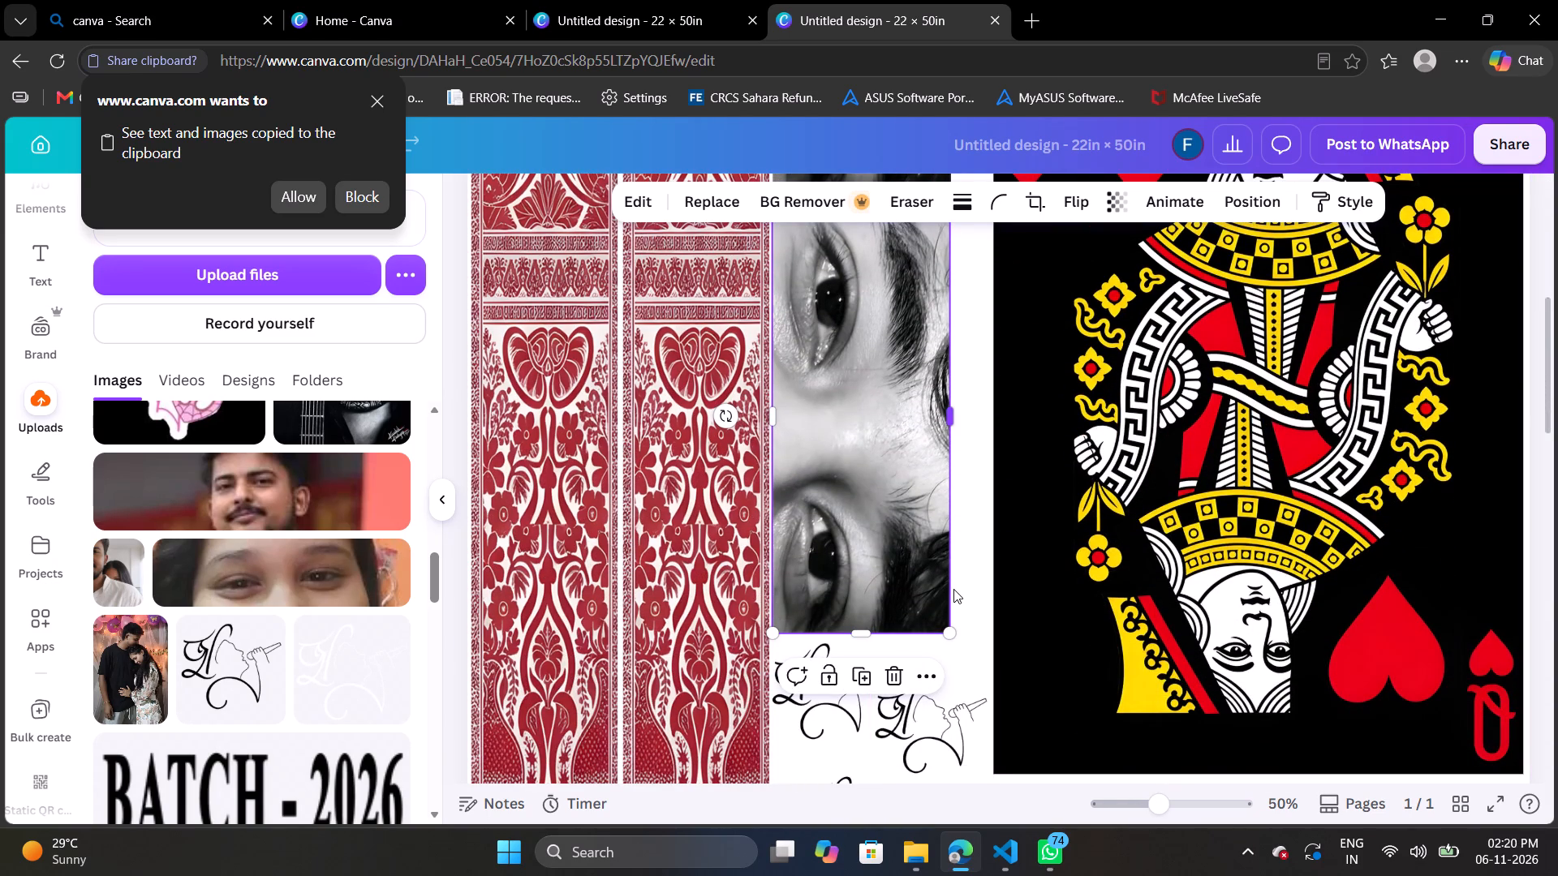
left_click(948, 625)
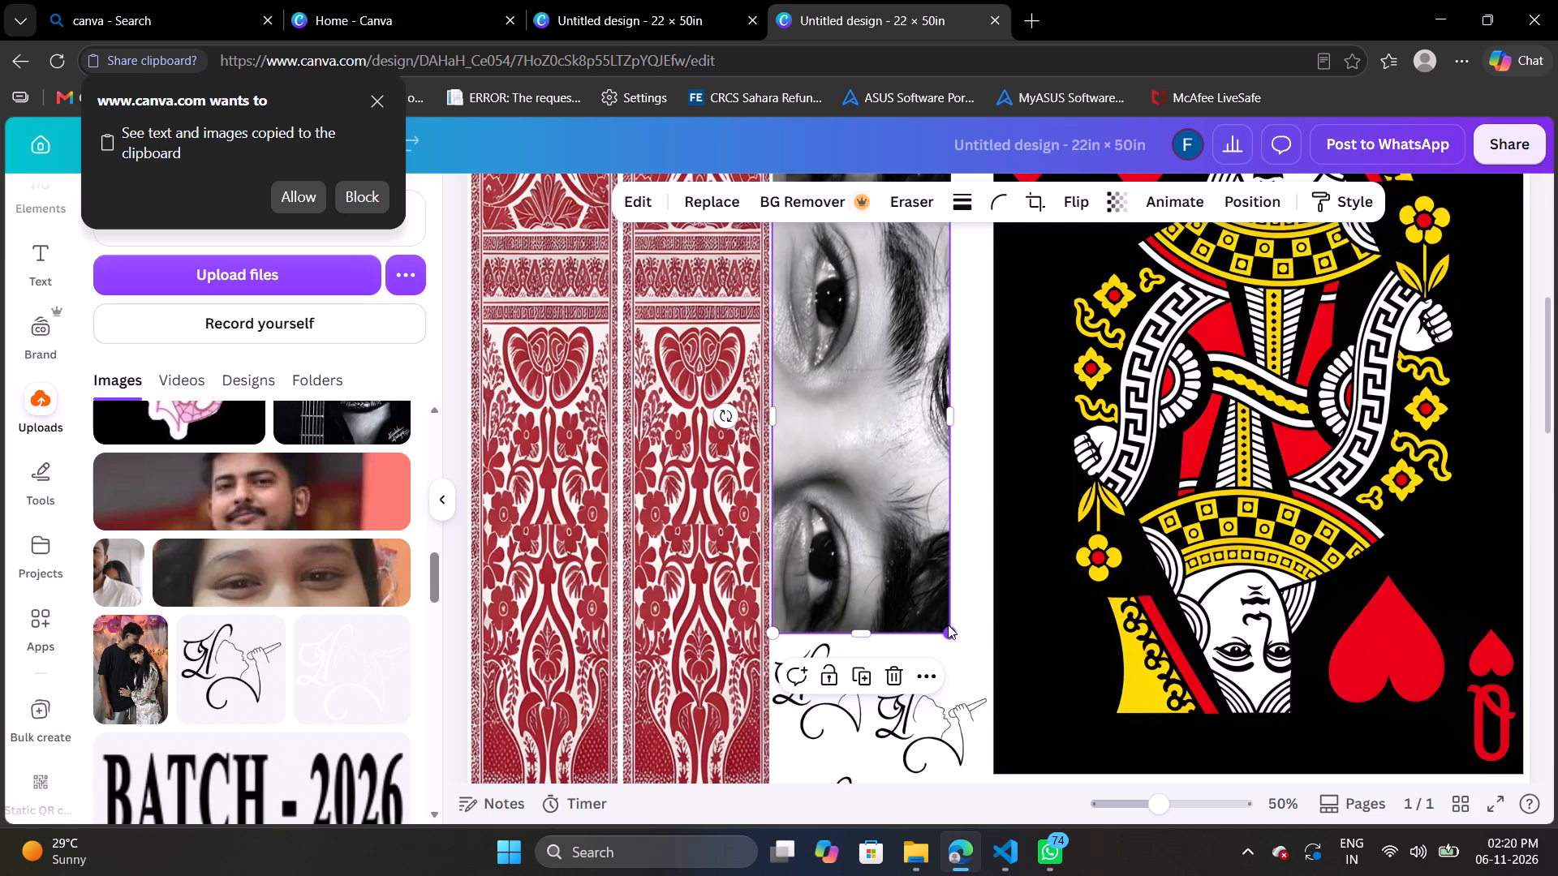
left_click(948, 629)
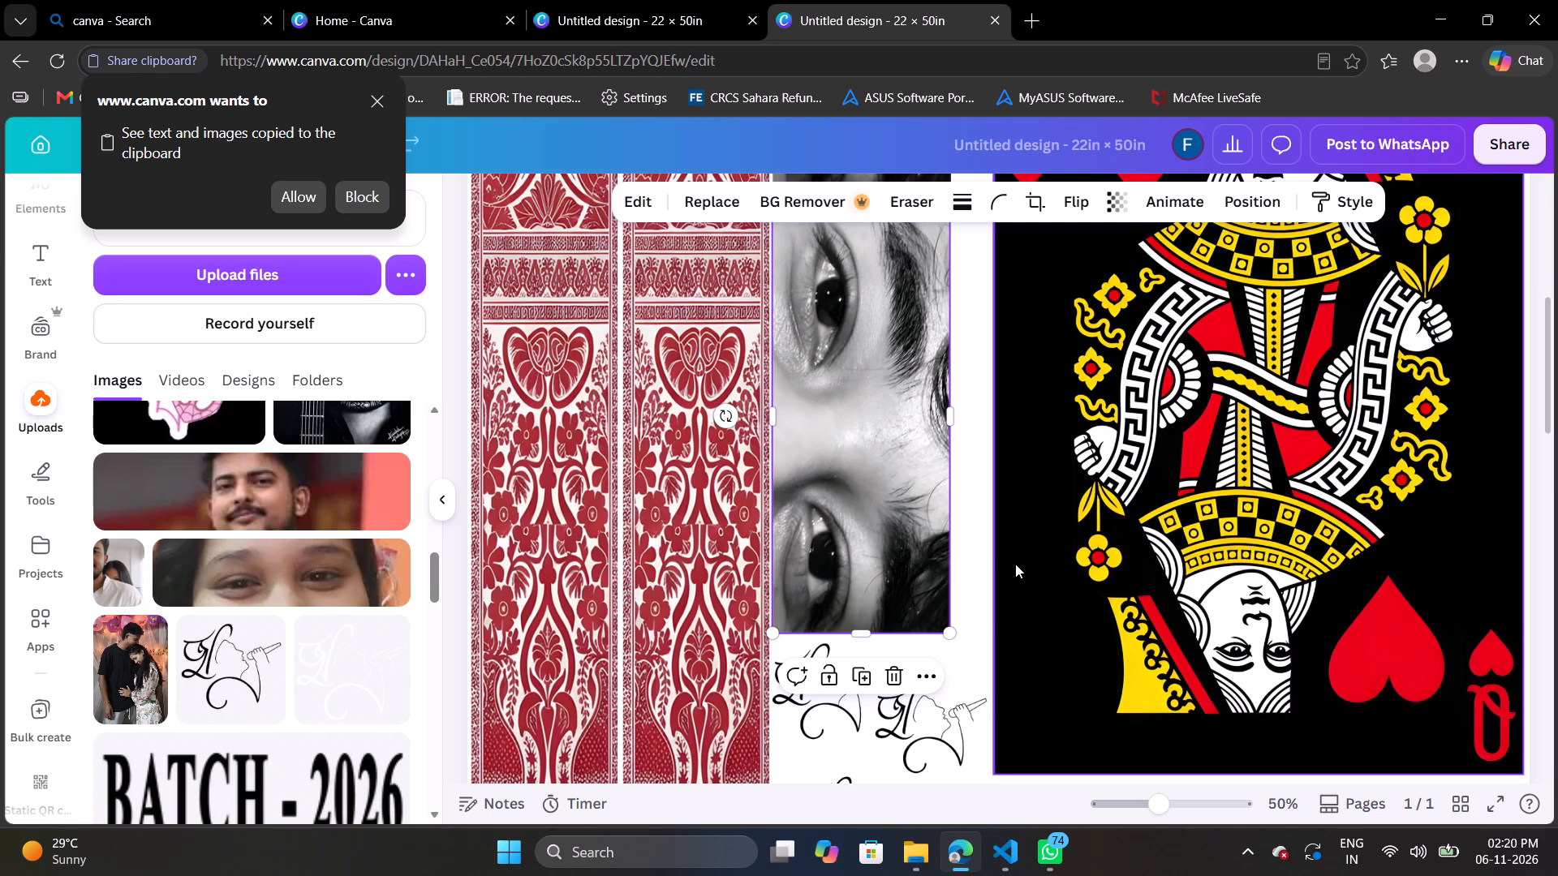
scroll(999, 522, "up", 4)
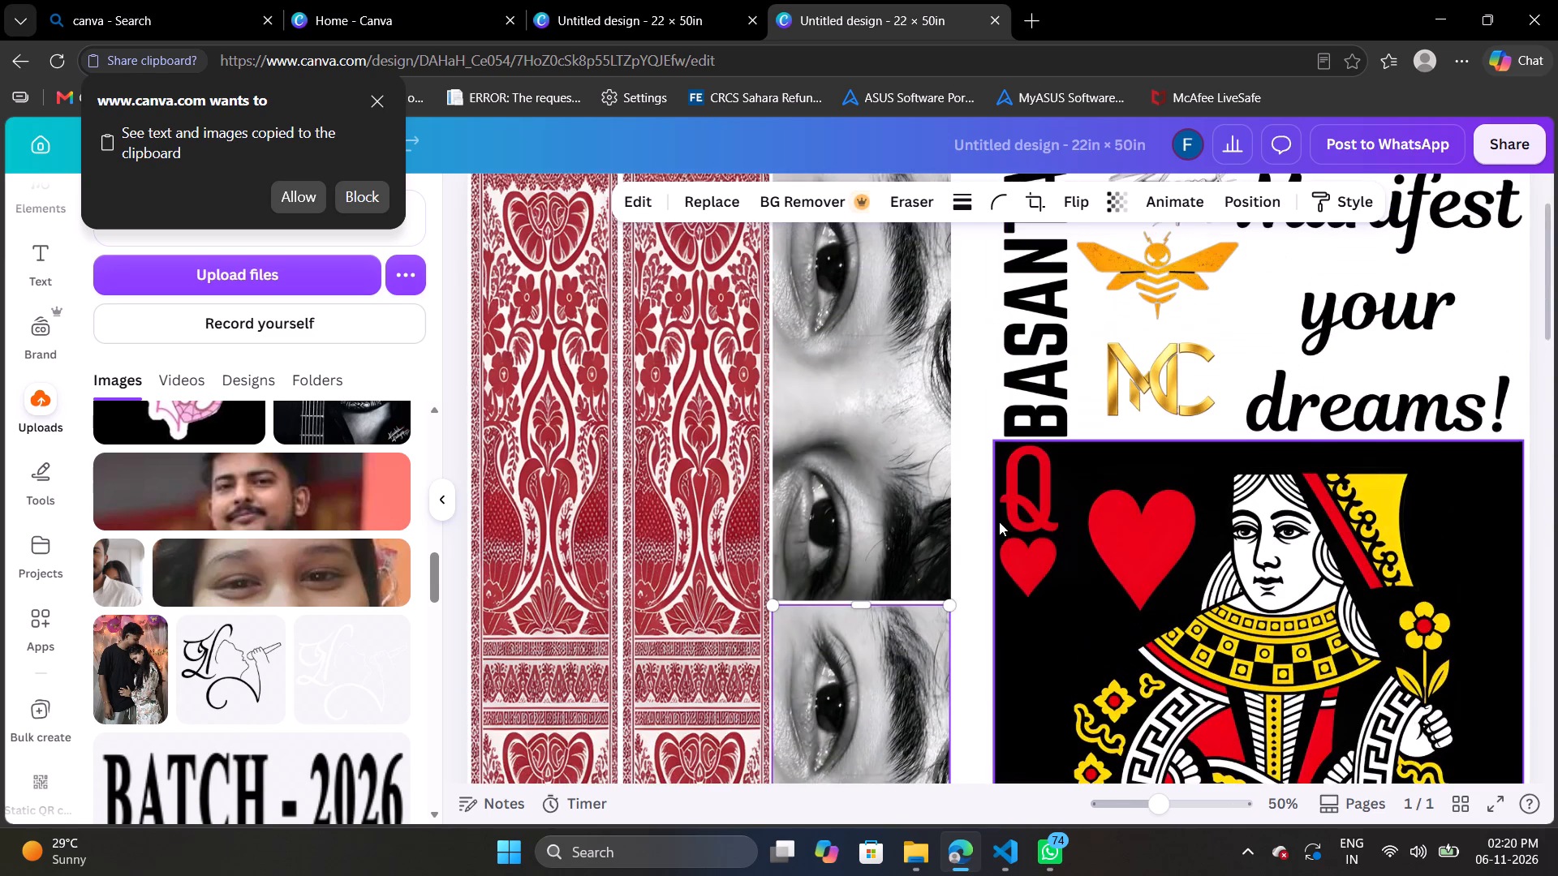
scroll(999, 522, "up", 3)
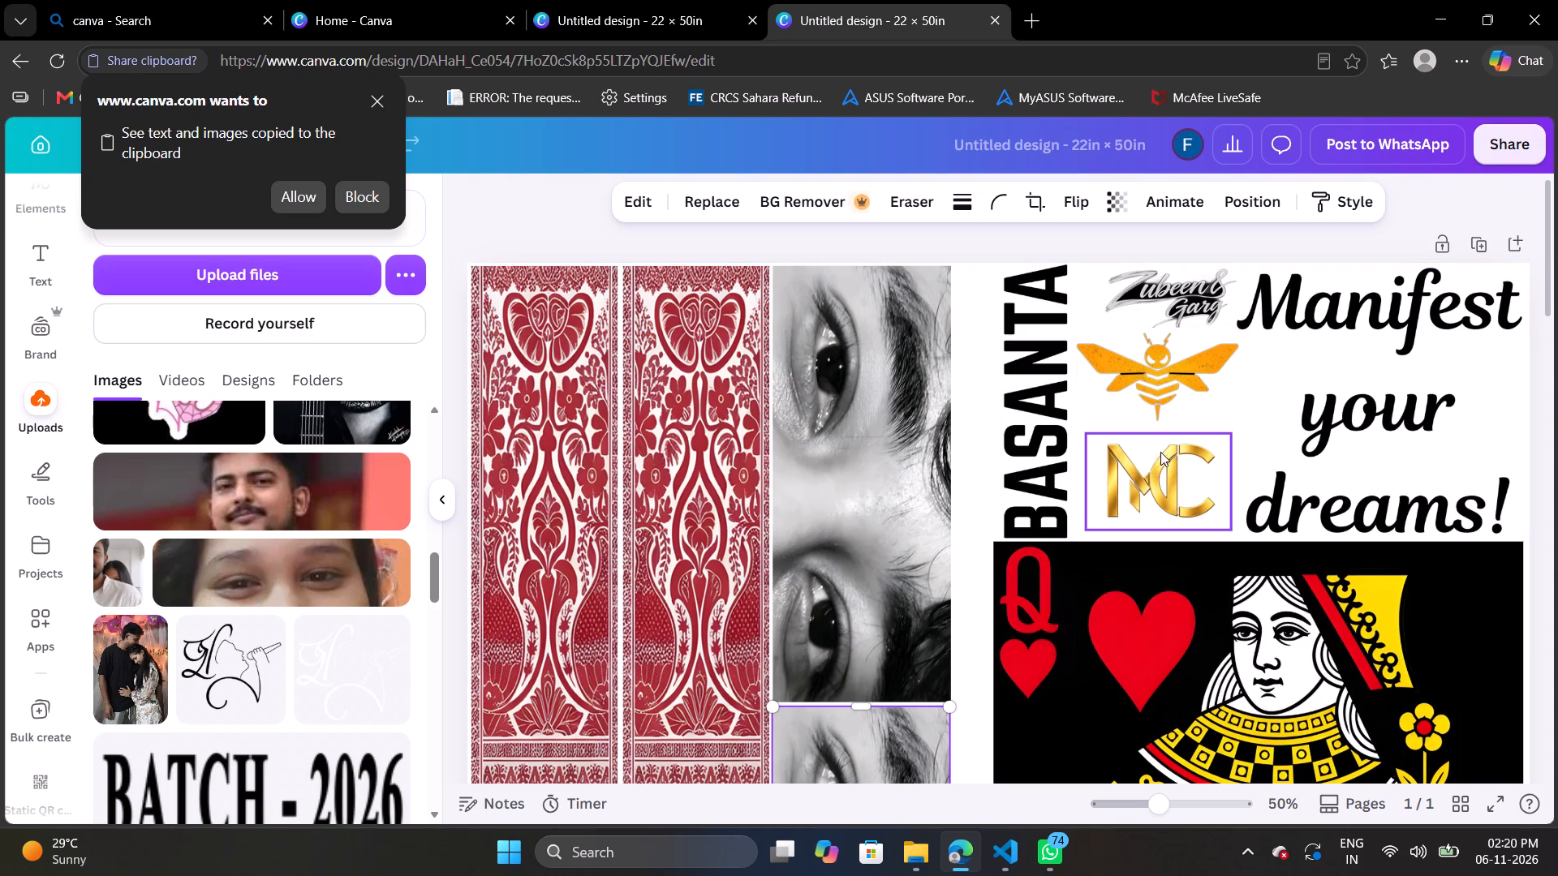
Nudge the gold MC logo one step left and several steps down, toward the queen card's top edge.
left_click(1151, 396)
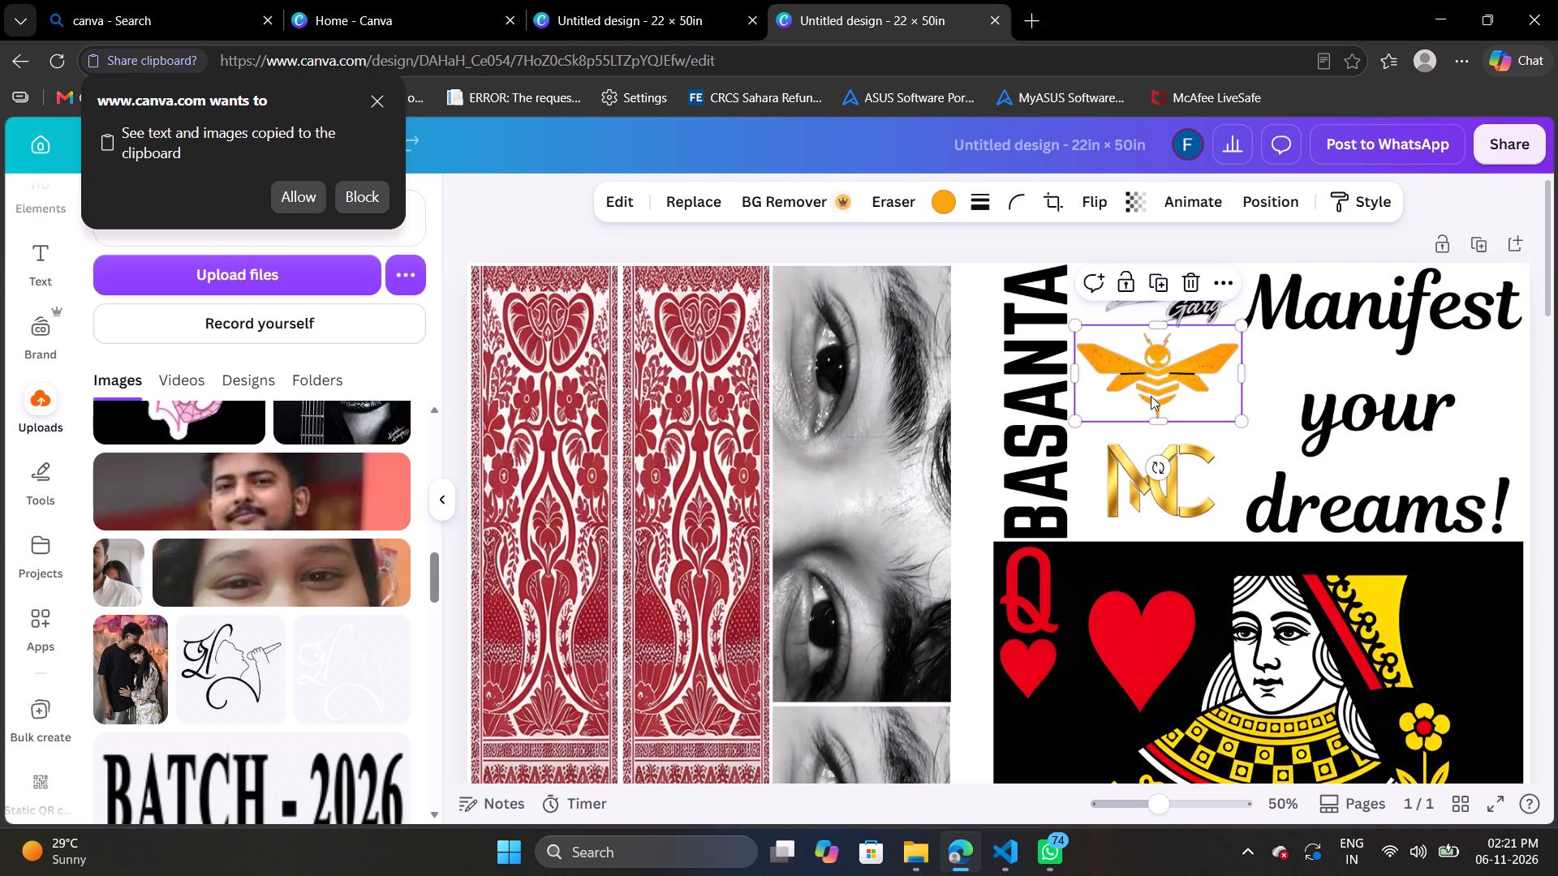
left_click(1281, 364)
left_click(1196, 477)
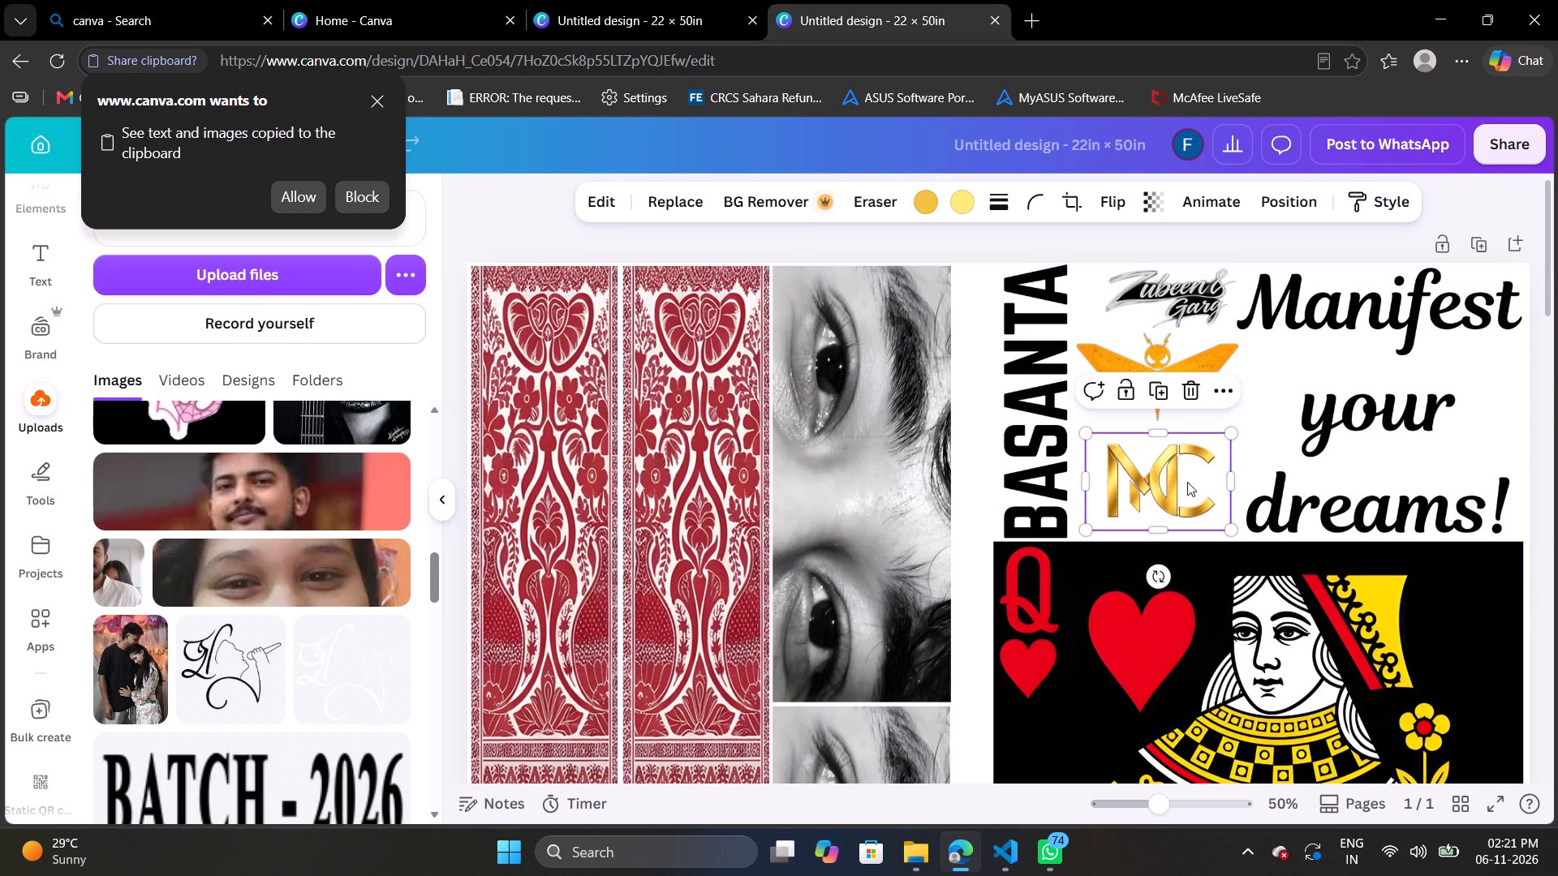
key("Left")
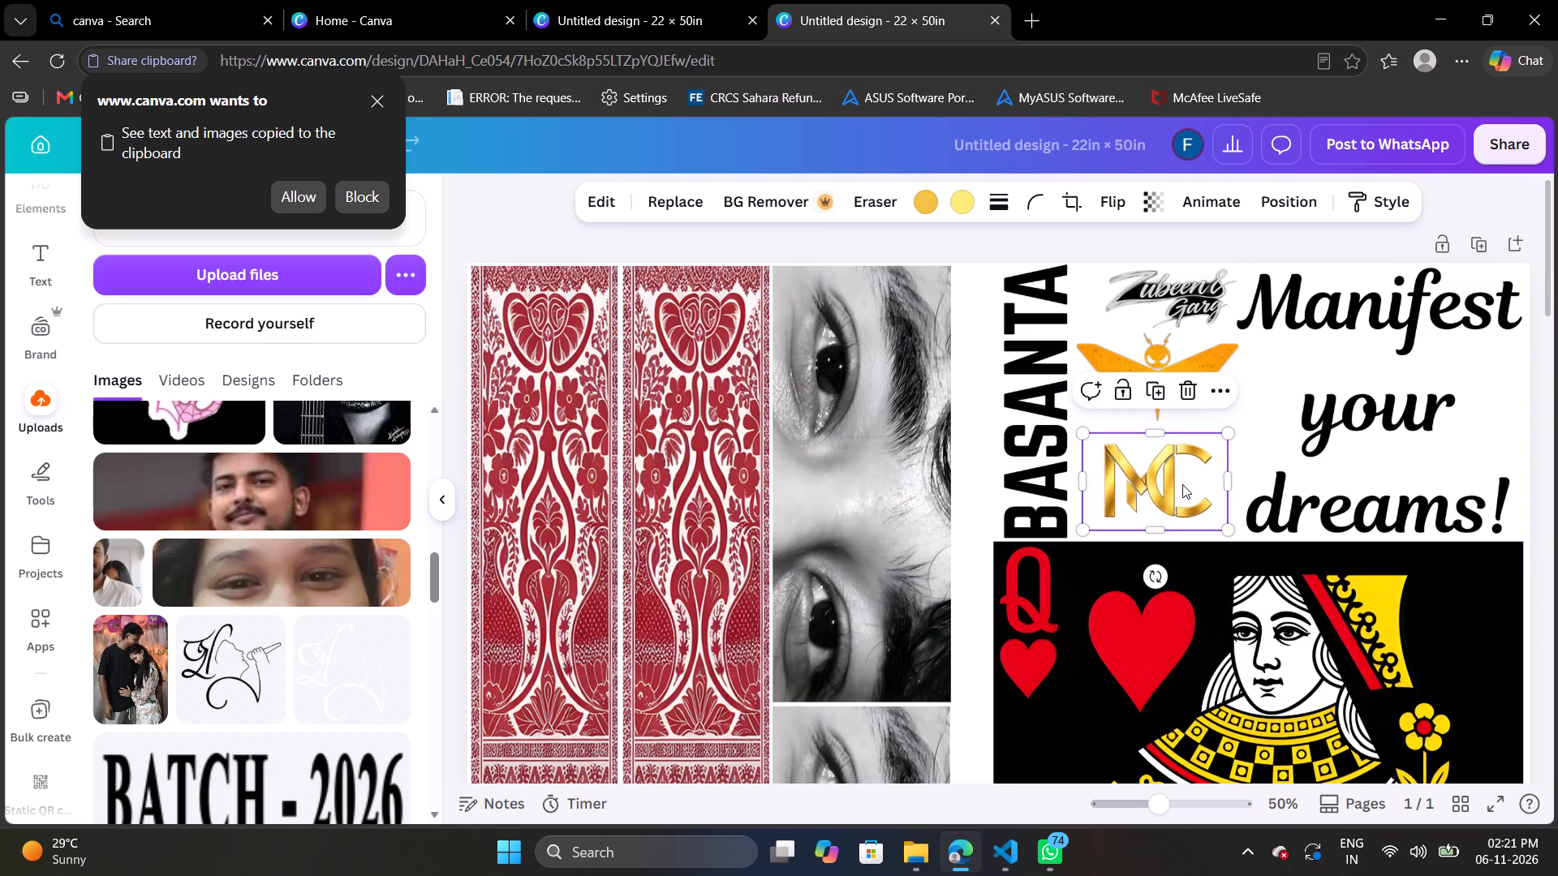
key("Down")
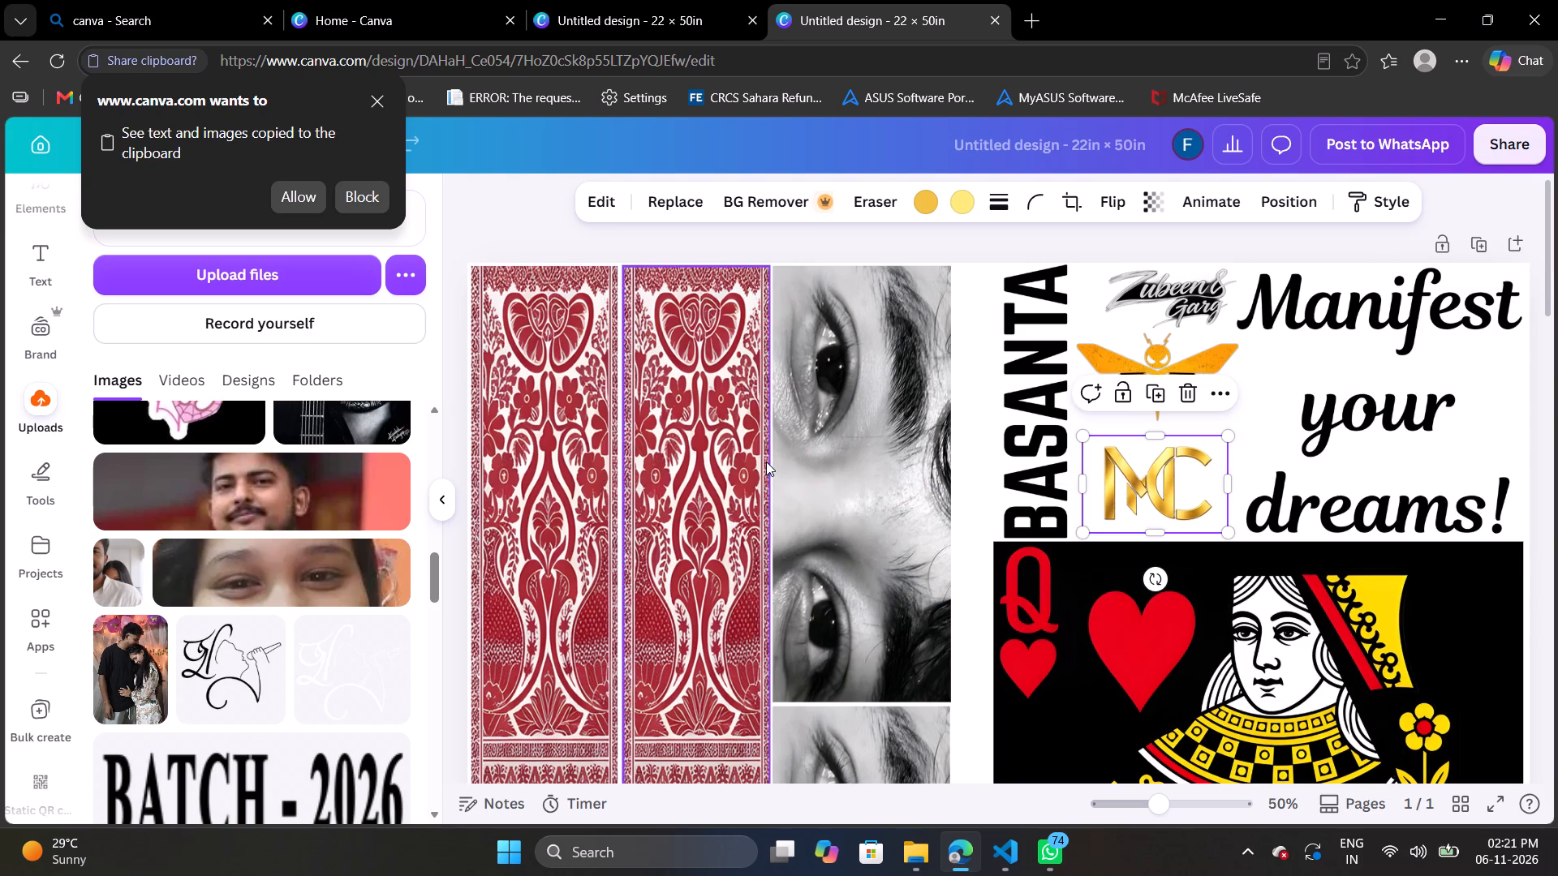
left_click(1186, 470)
key("Down")
key("Down")
key("Down")
key("Down")
key("Down")
key("Down")
key("Down")
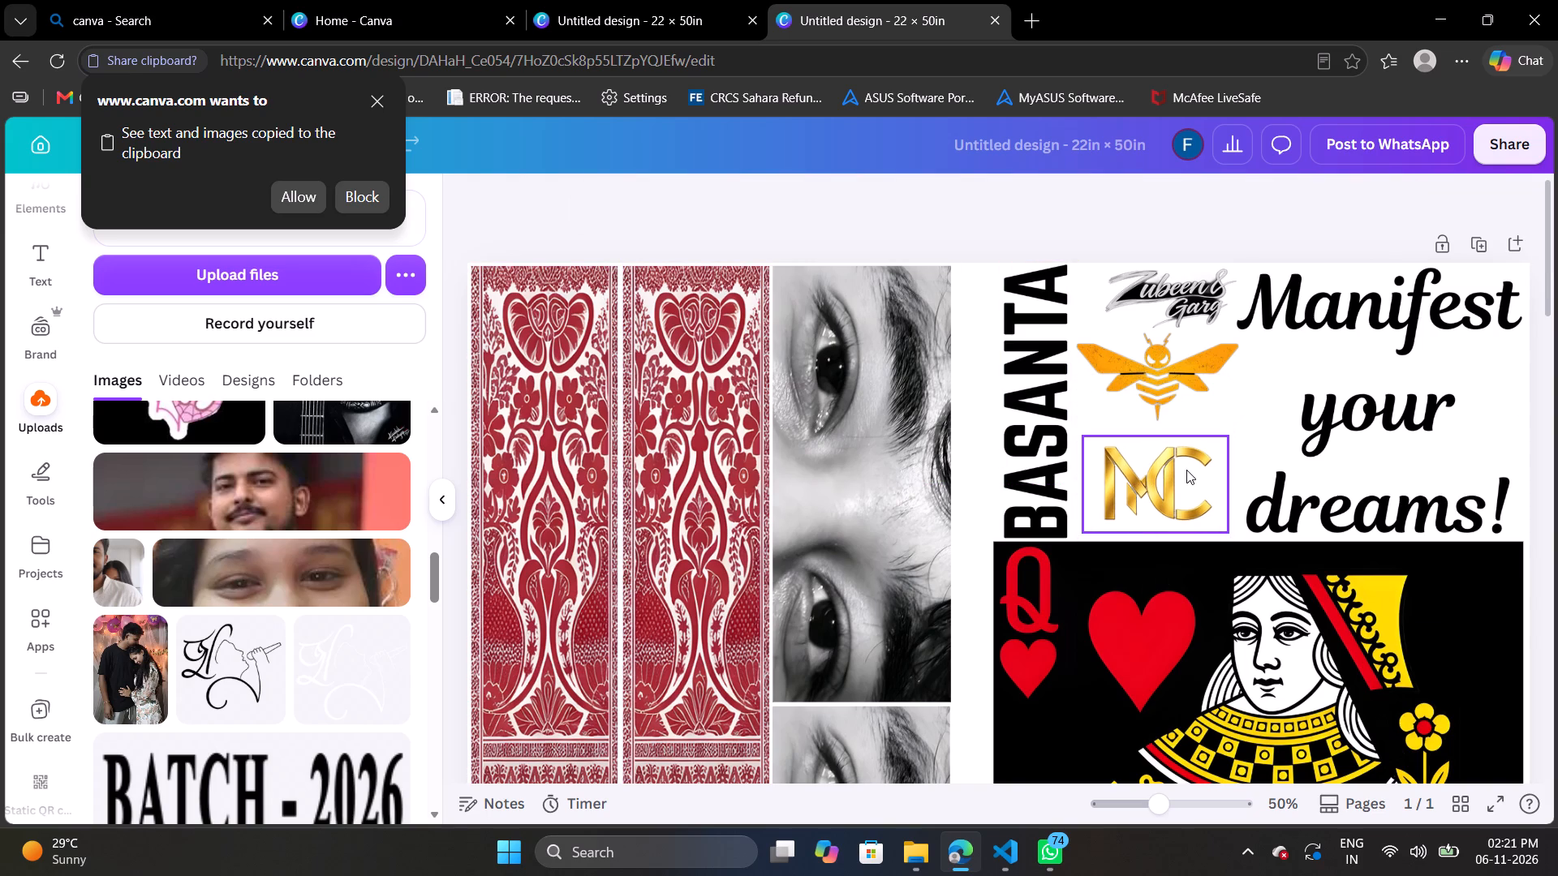
key("Down")
left_click(1186, 470)
key("Down")
key("Down")
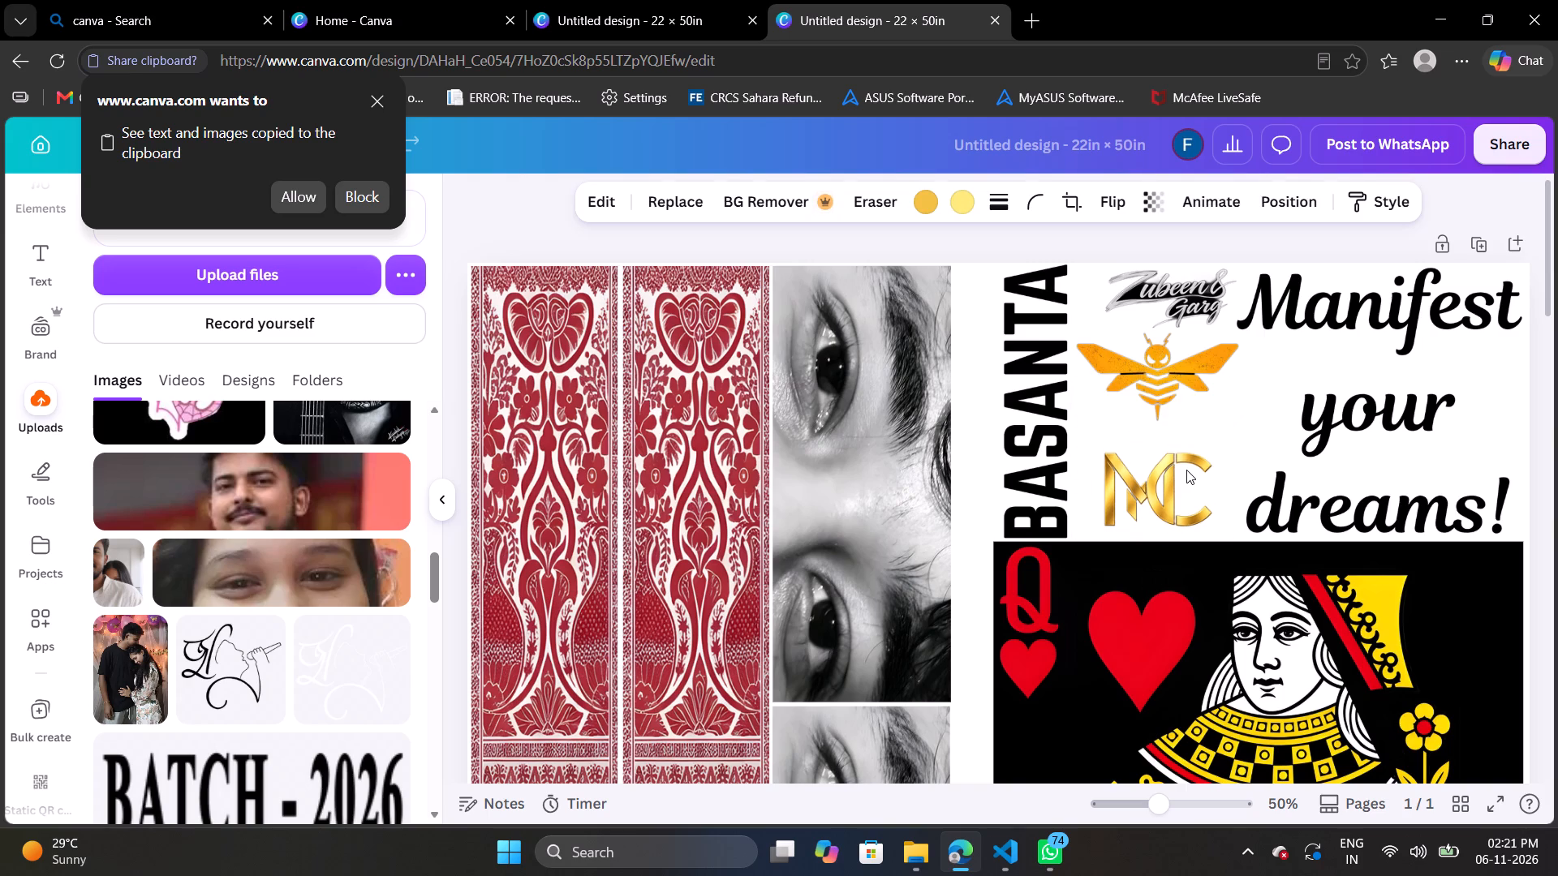
key("Down")
Nudge the orange bee logo three steps down to space it between the Zubeen Garg lettering and the MC logo.
left_click(1147, 382)
key("Down")
key("Down")
key("Down")
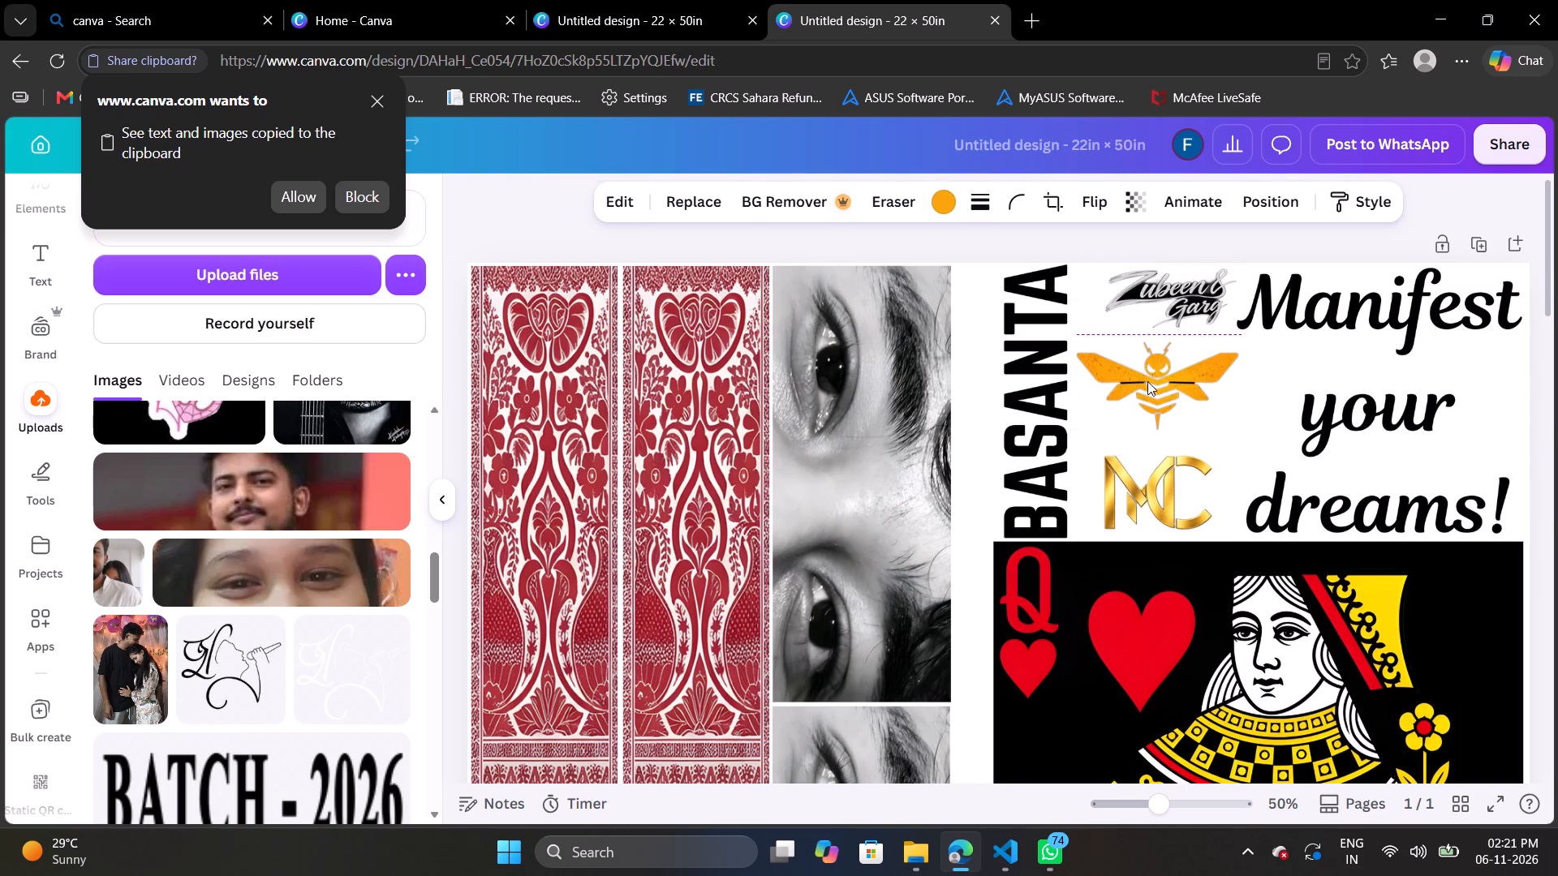
key("Right")
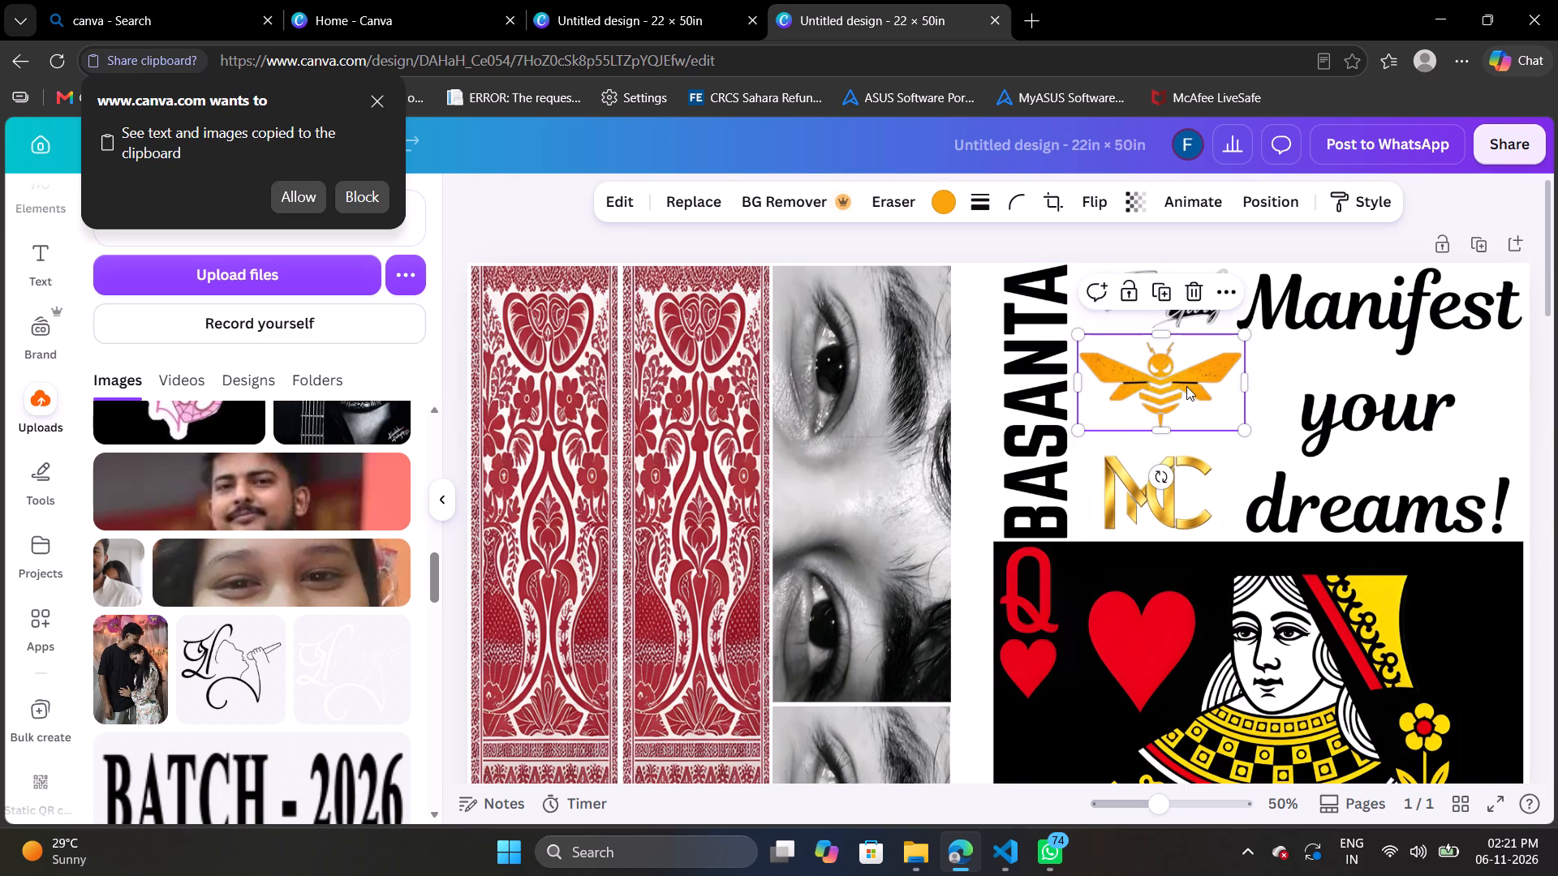
key("Left")
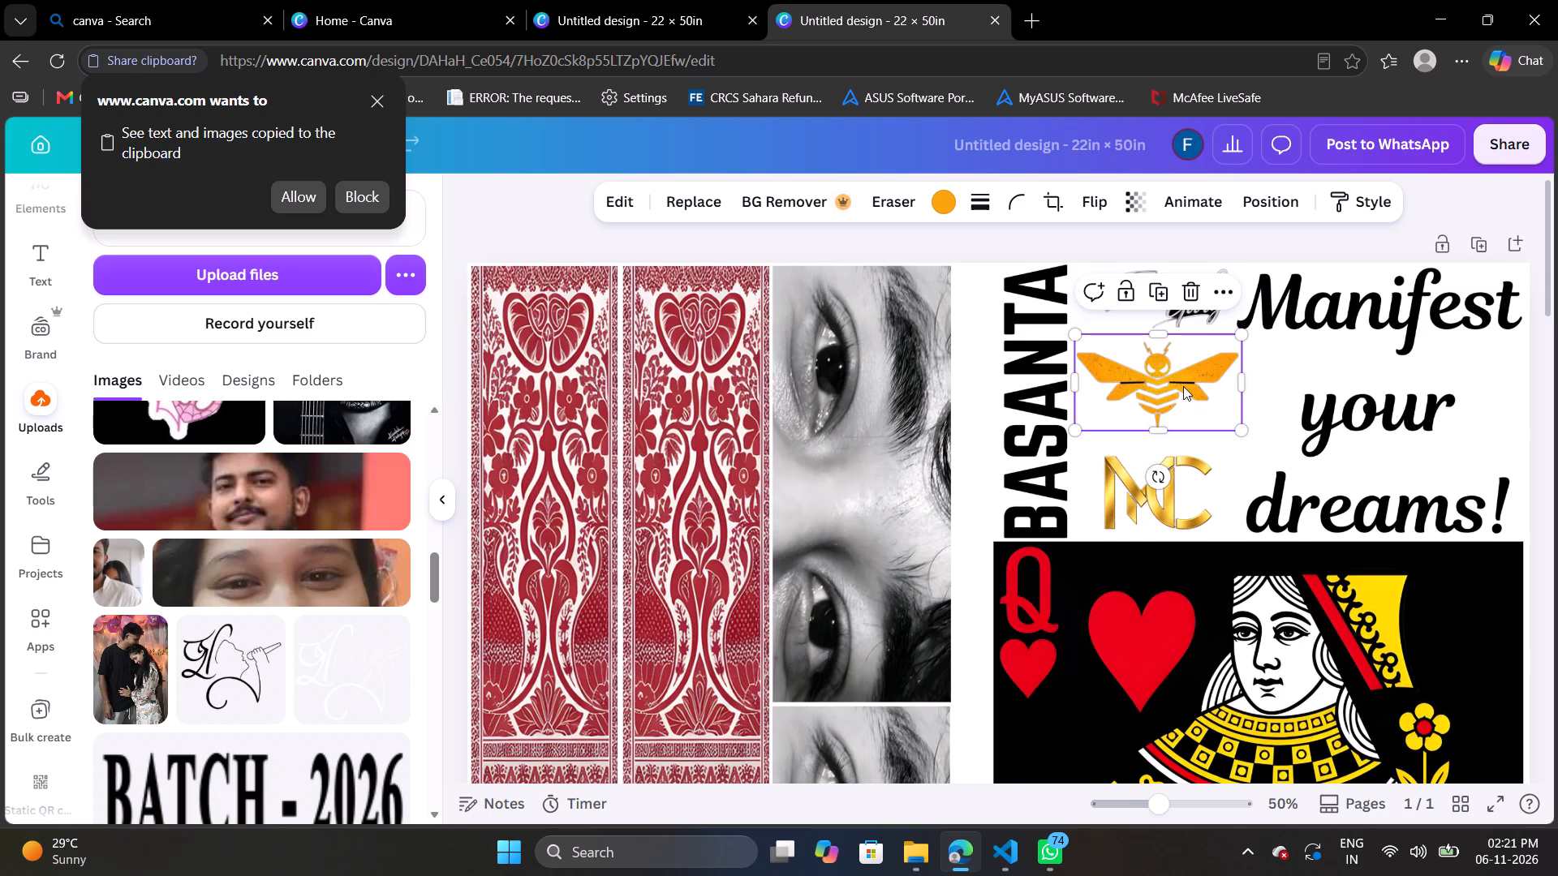
scroll(1183, 386, "down", 2)
scroll(1183, 386, "up", 3)
Nudge the "Manifest your dreams!" lettering one step up, away from the queen card.
left_click(1335, 387)
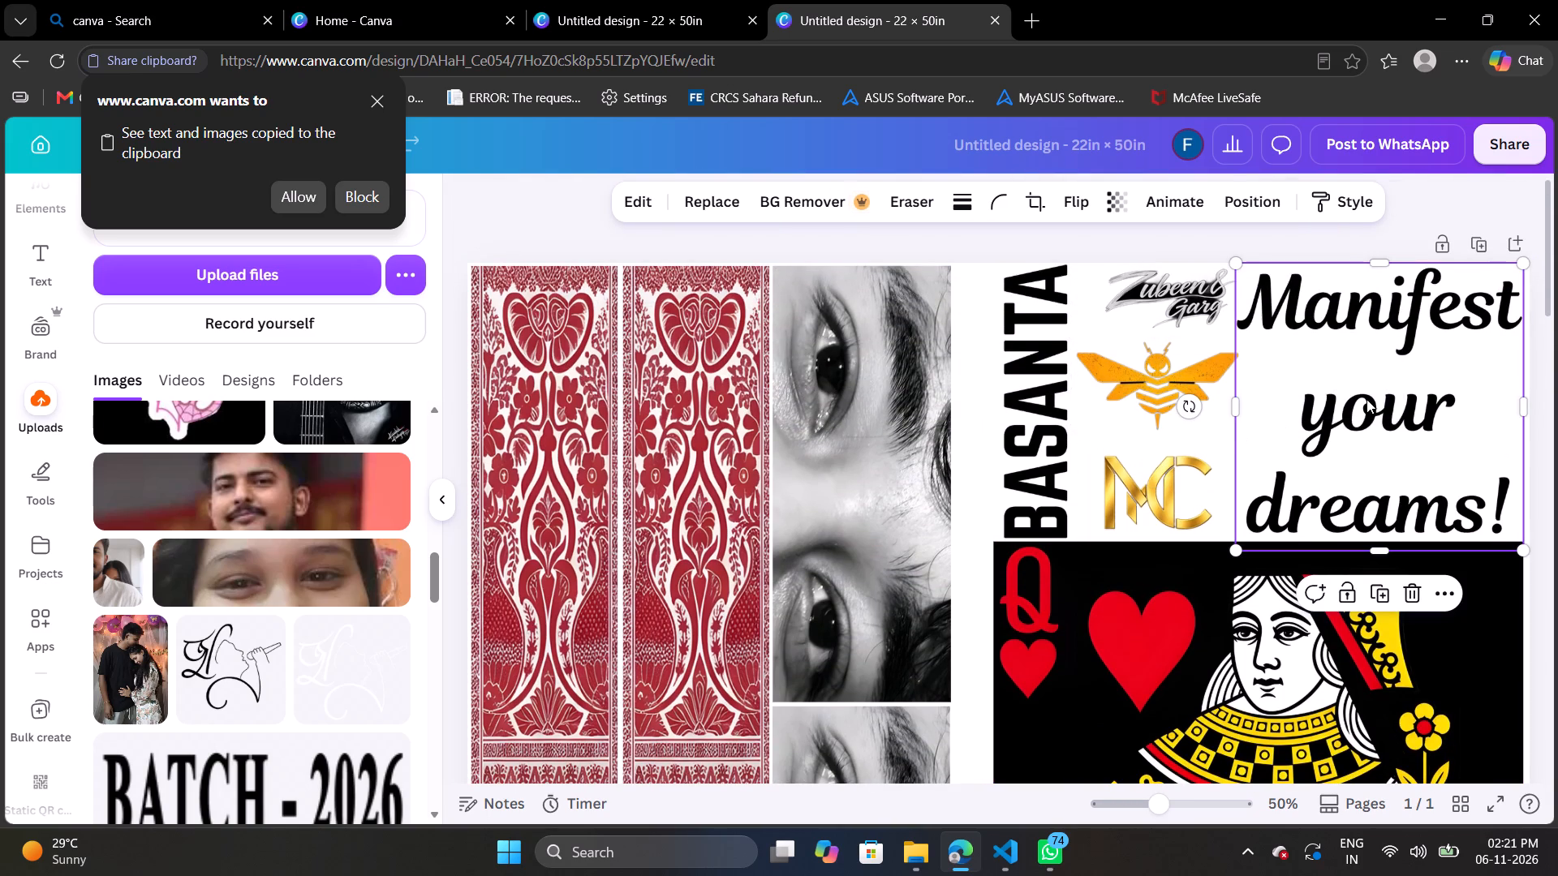
key("Up")
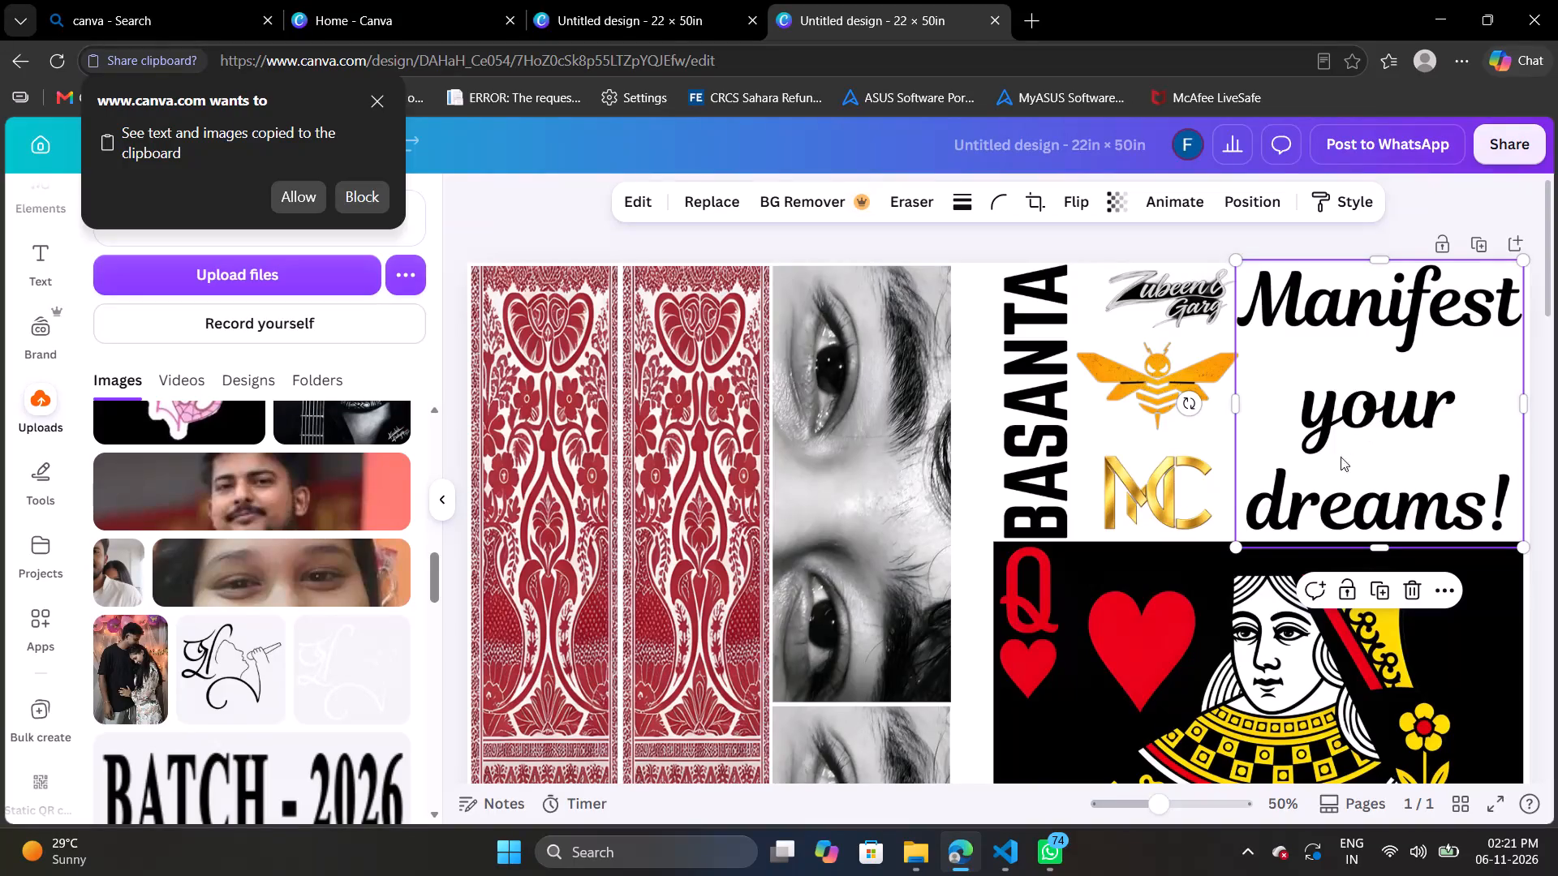
Nudge the second small line-art logo four steps up, closer to level with the first one below the eyes photo.
scroll(1207, 603, "down", 6)
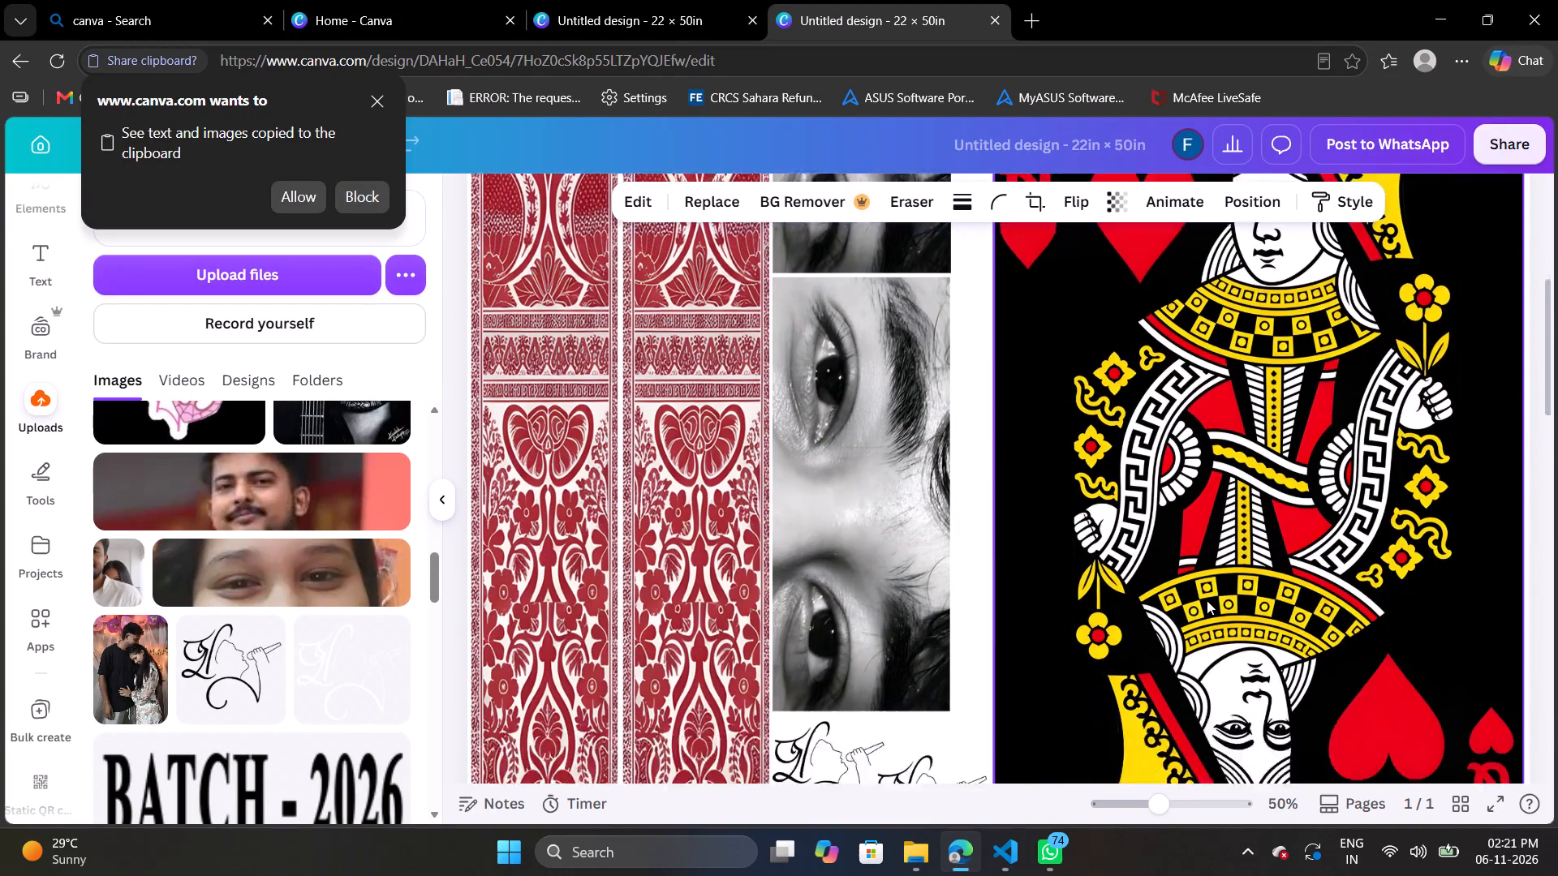
scroll(1204, 595, "down", 1)
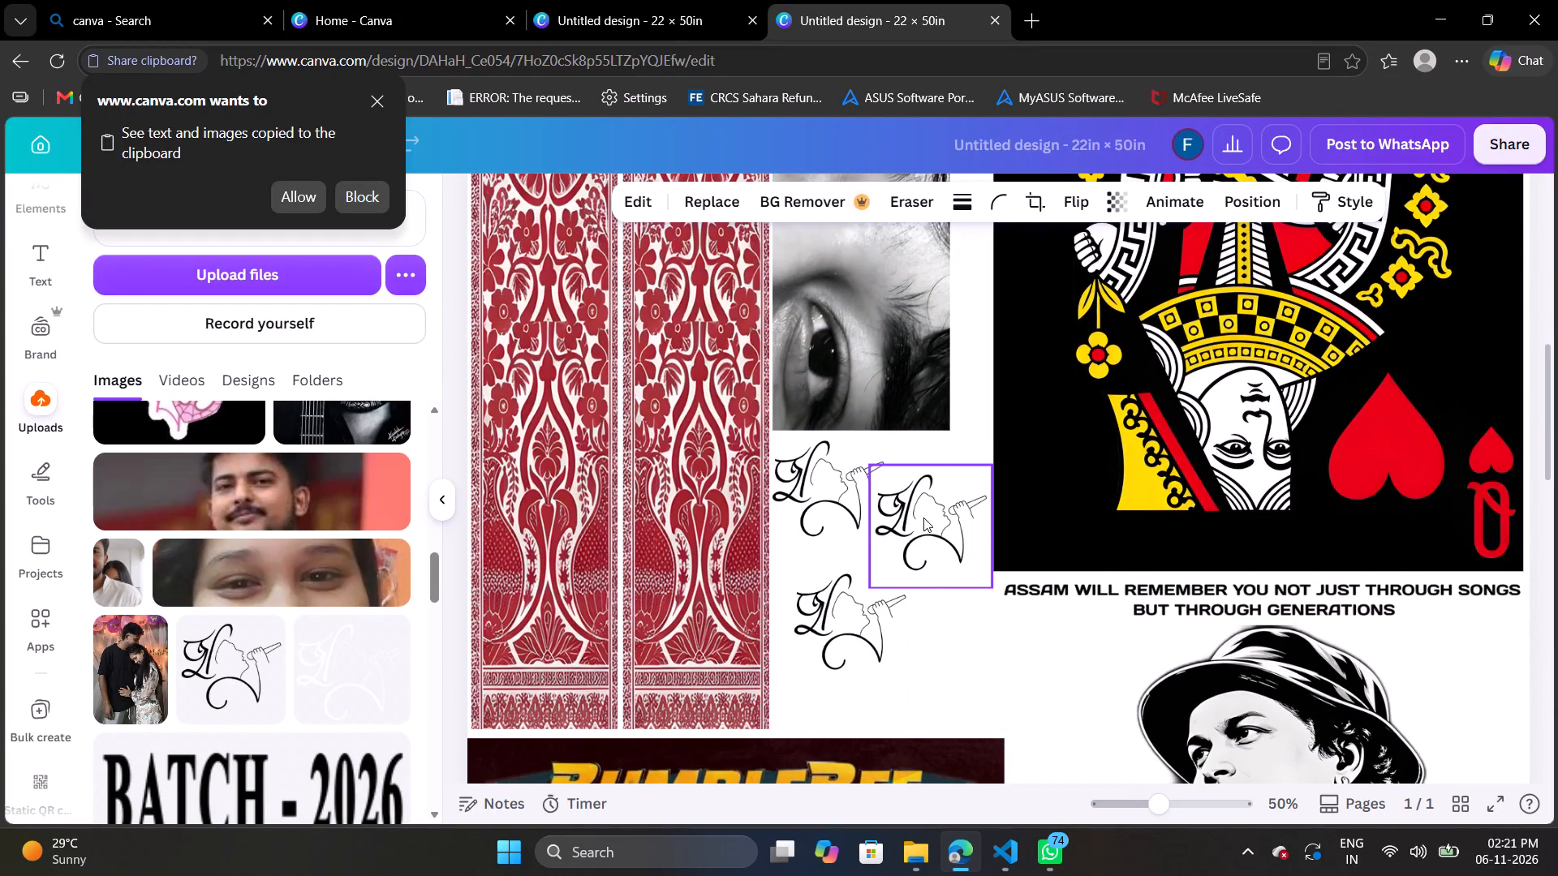
left_click(923, 517)
key("Up")
key("Up")
key("Up")
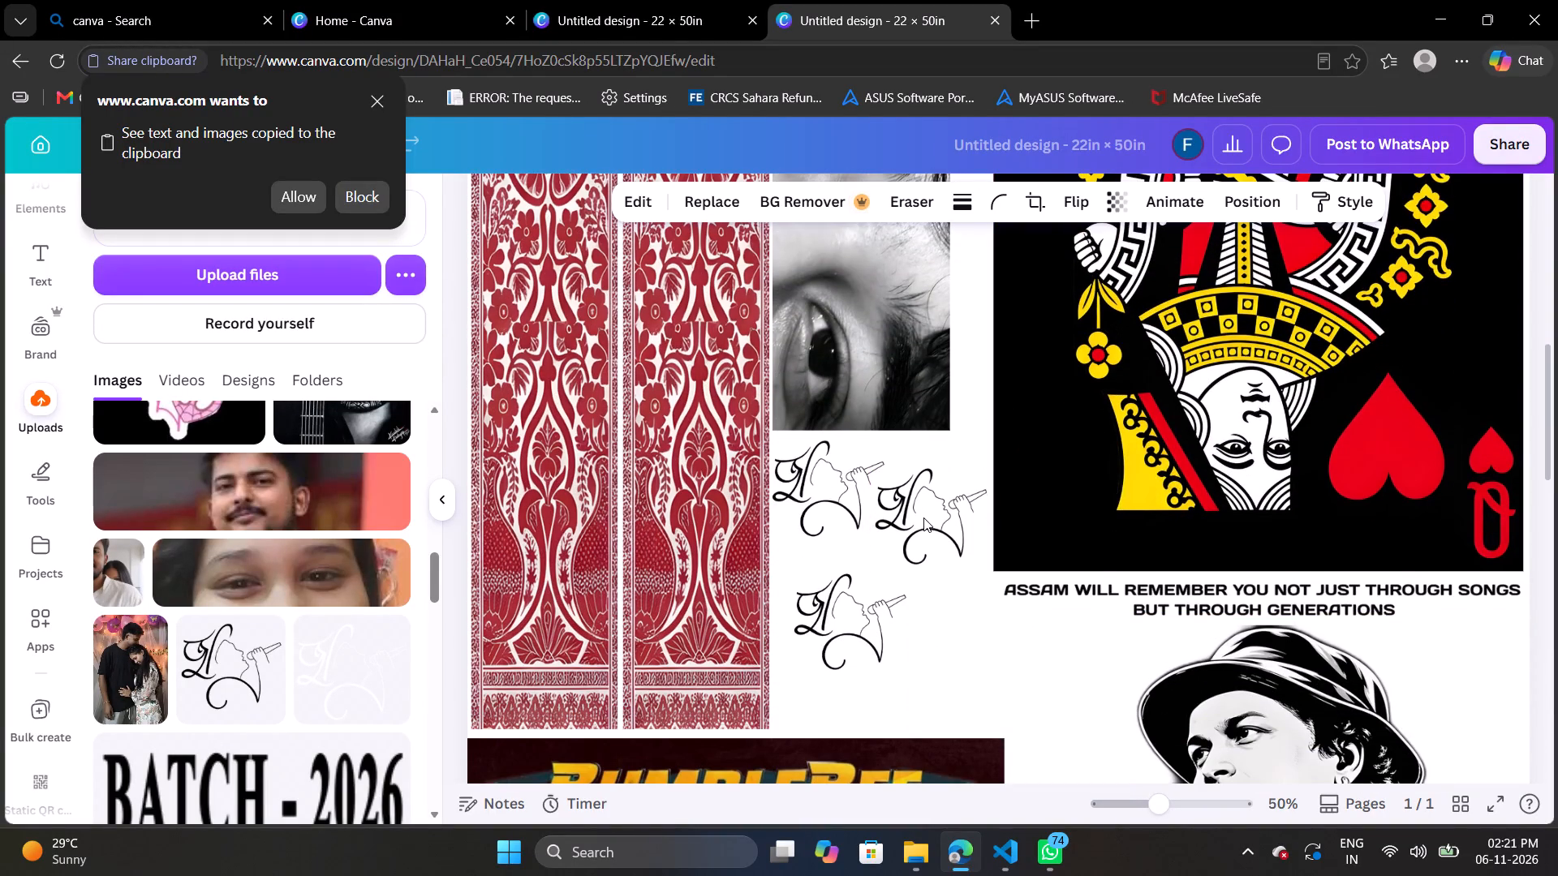
key("Up")
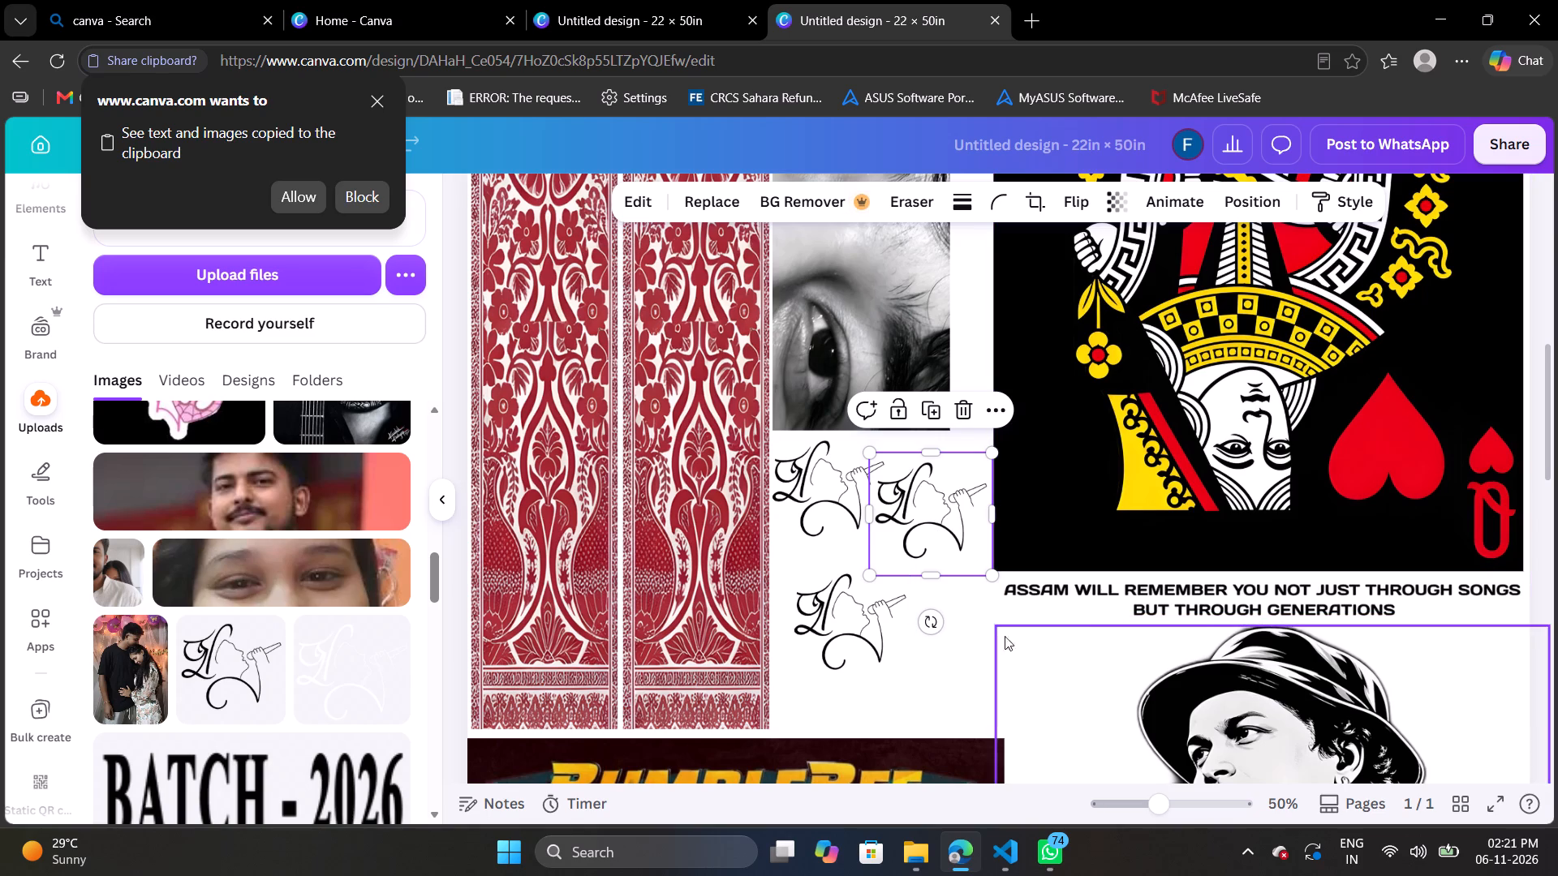
Nudge the third line-art logo up and slightly left to tuck it closely beneath the first one.
left_click(858, 617)
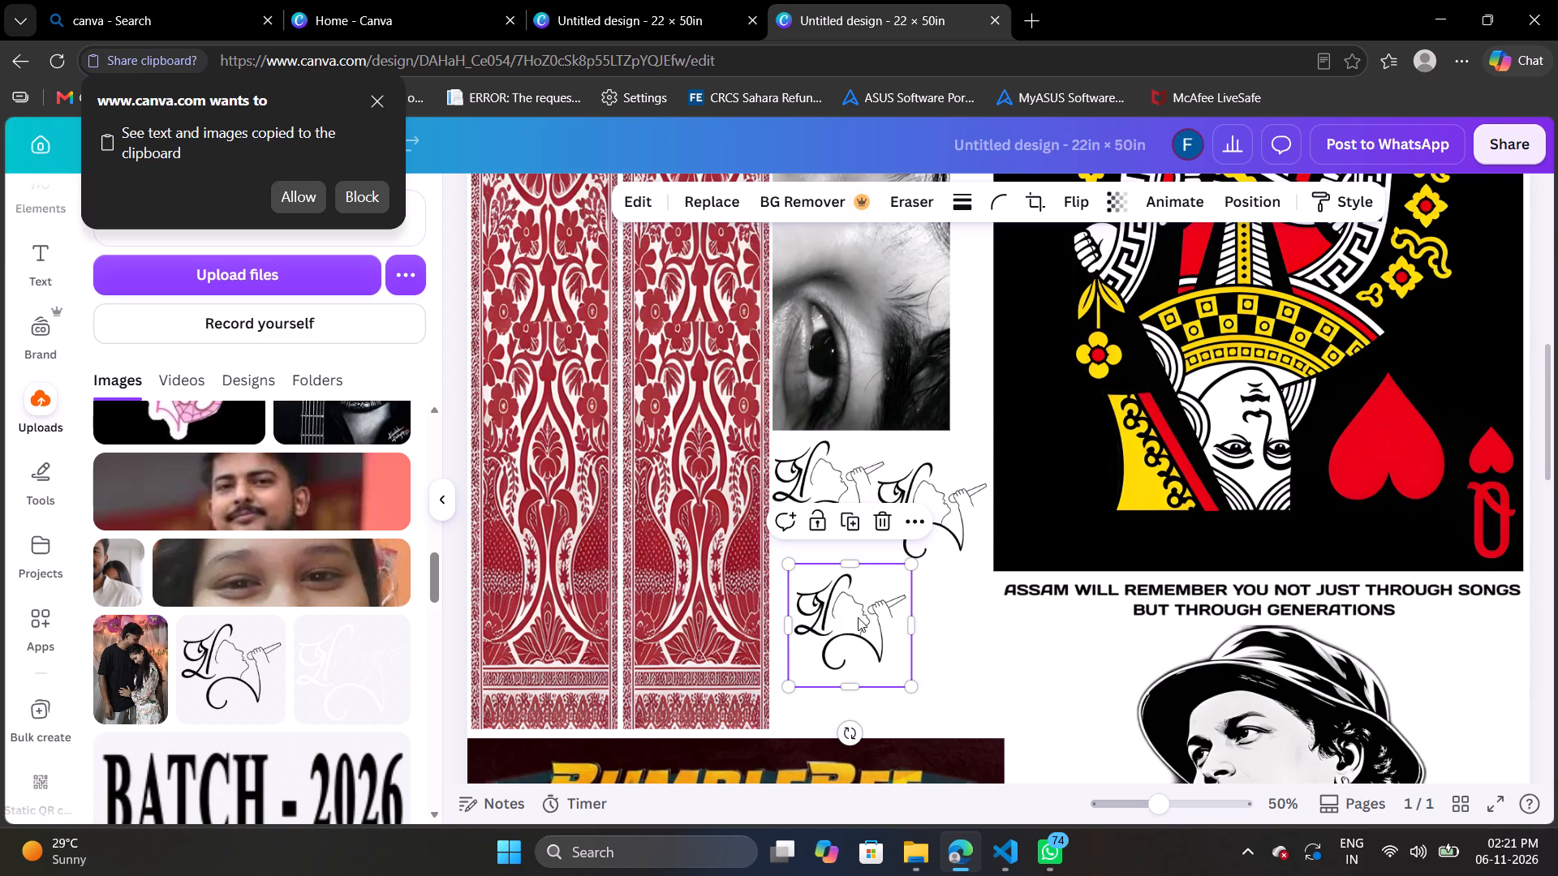
key("Up")
key("Up")
key("Up")
key("Up")
key("Up")
key("Up")
key("Up")
key("Up")
key("Up")
key("Up")
key("Up")
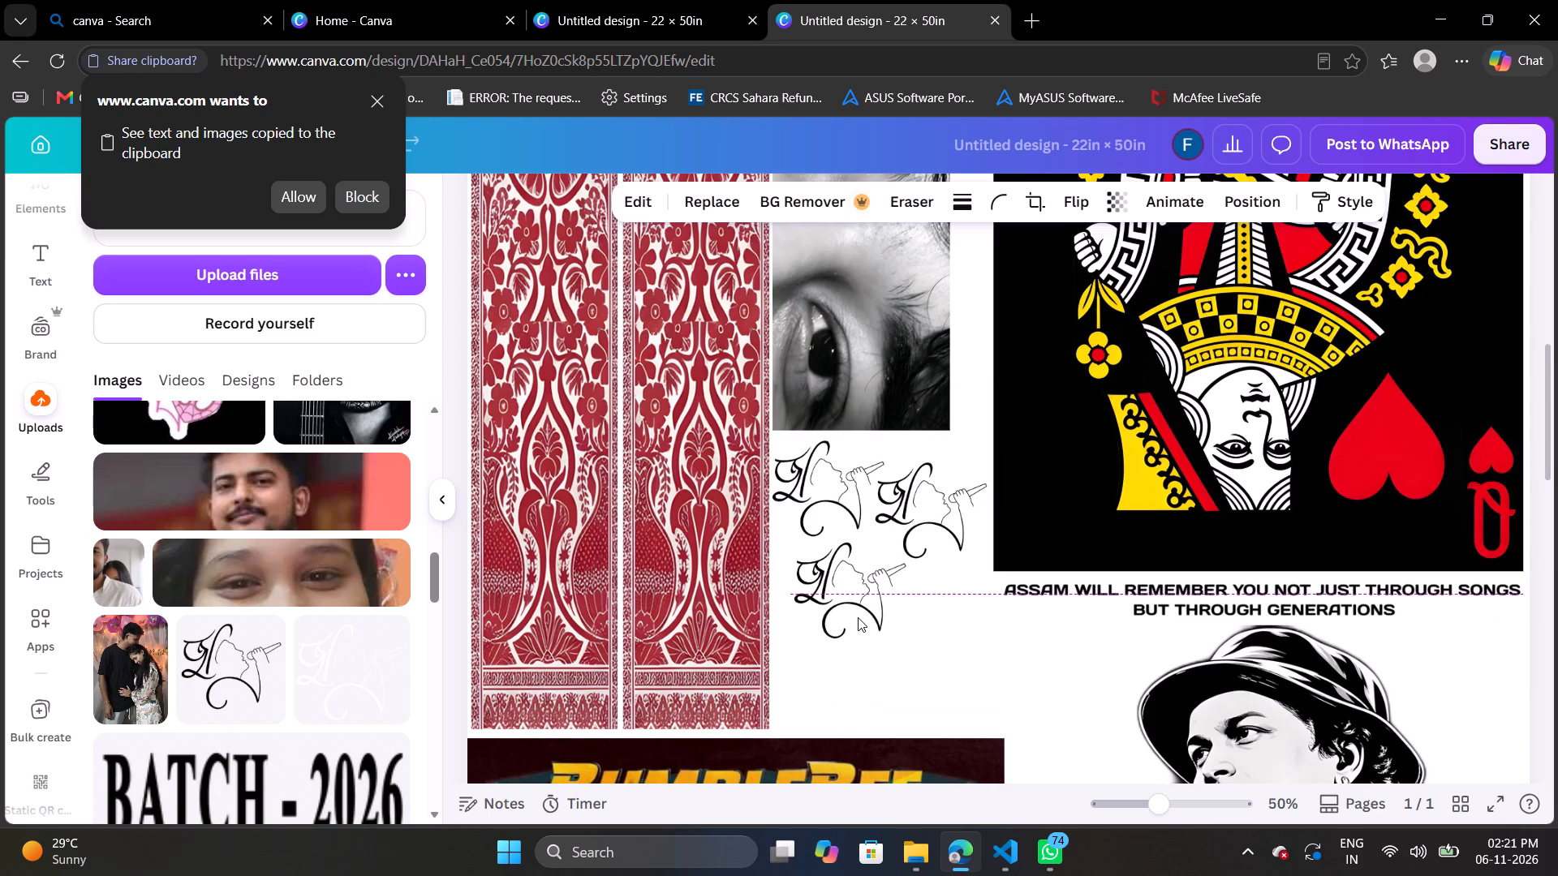
key("Up")
key("Left")
key("Left")
key("Left")
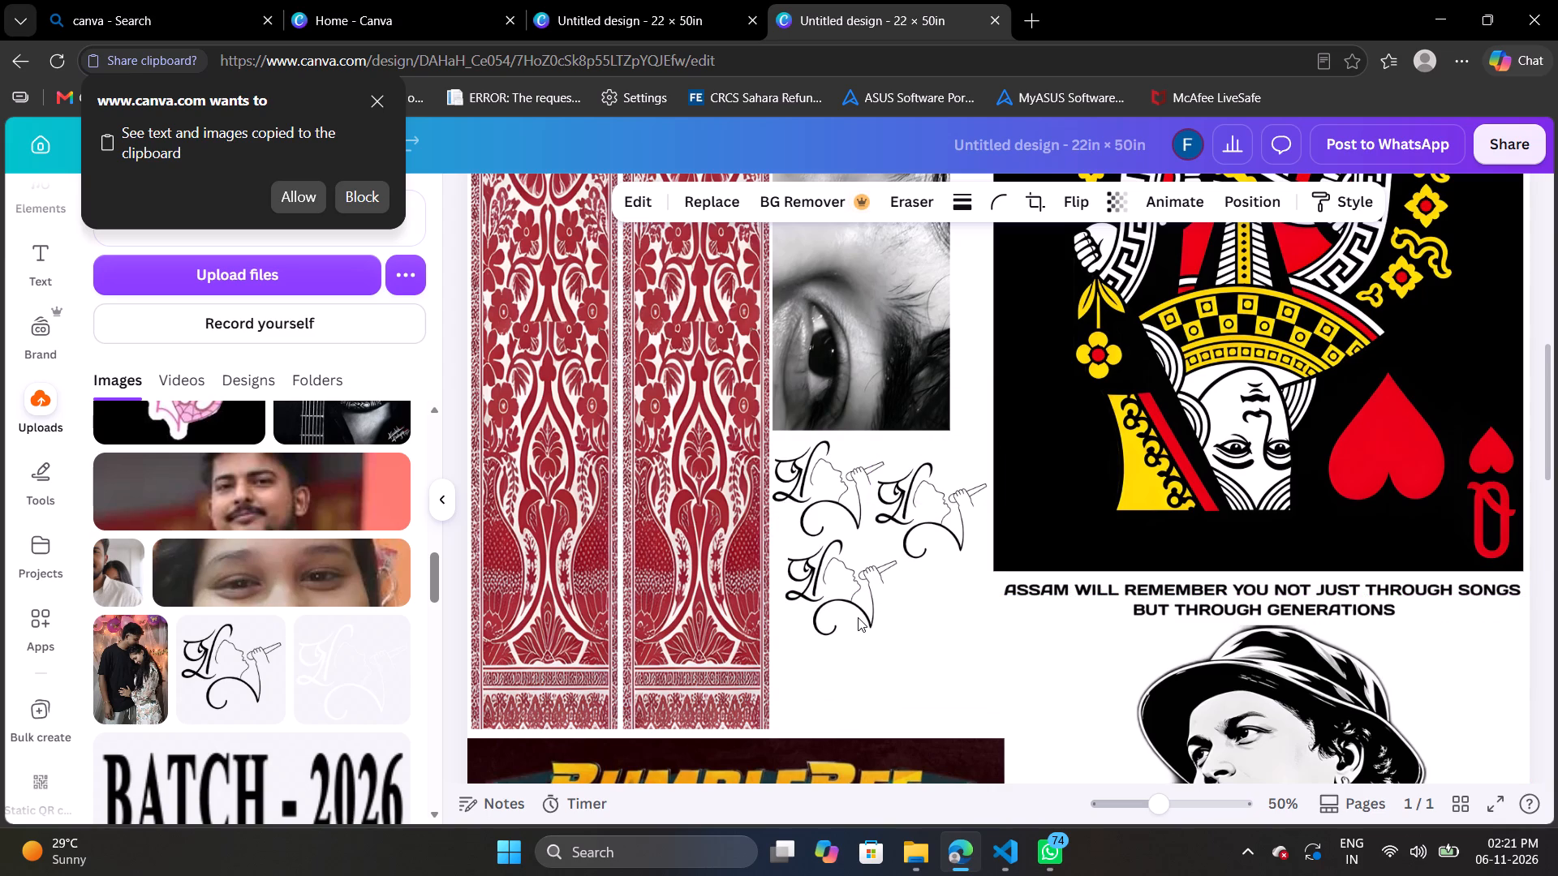
key("Left")
key("Up")
key("Right")
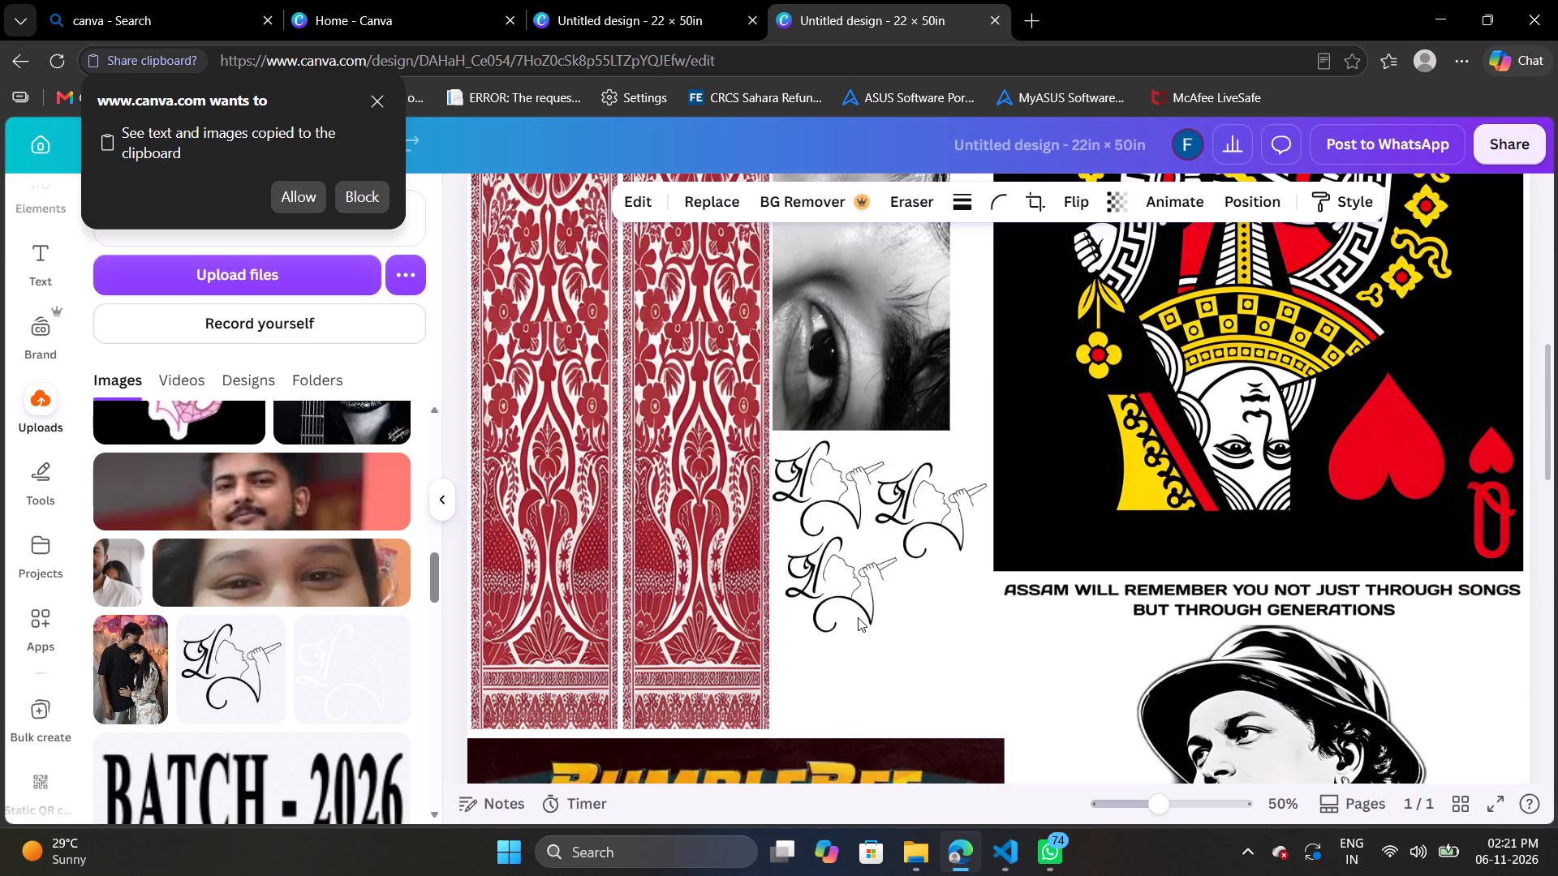
key("Up")
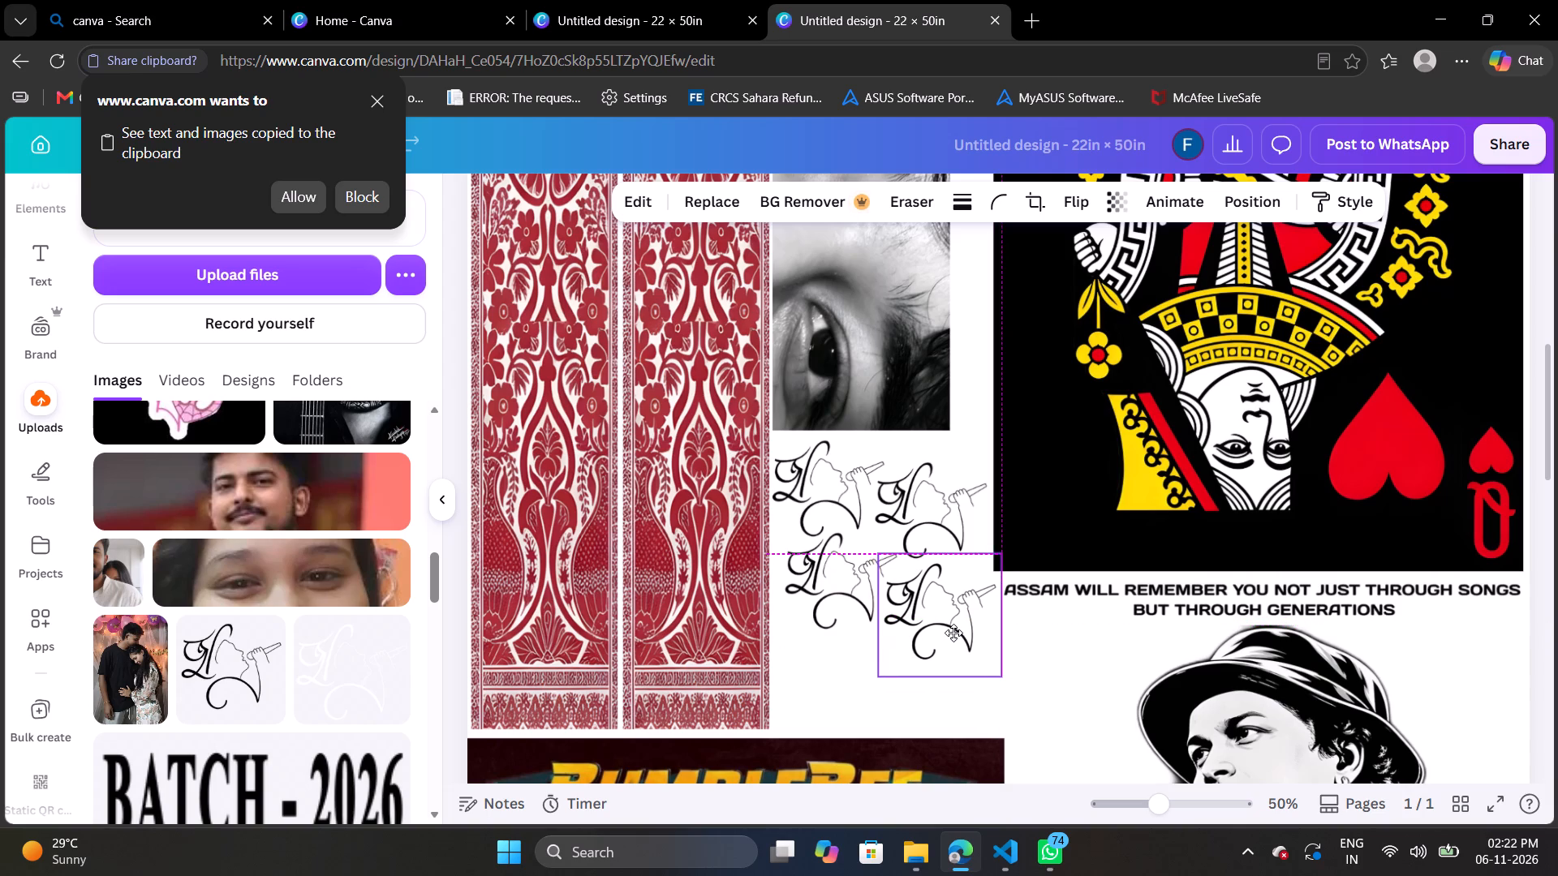
Nudge the fourth line-art logo, beneath the second one, down one step.
left_click(1020, 663)
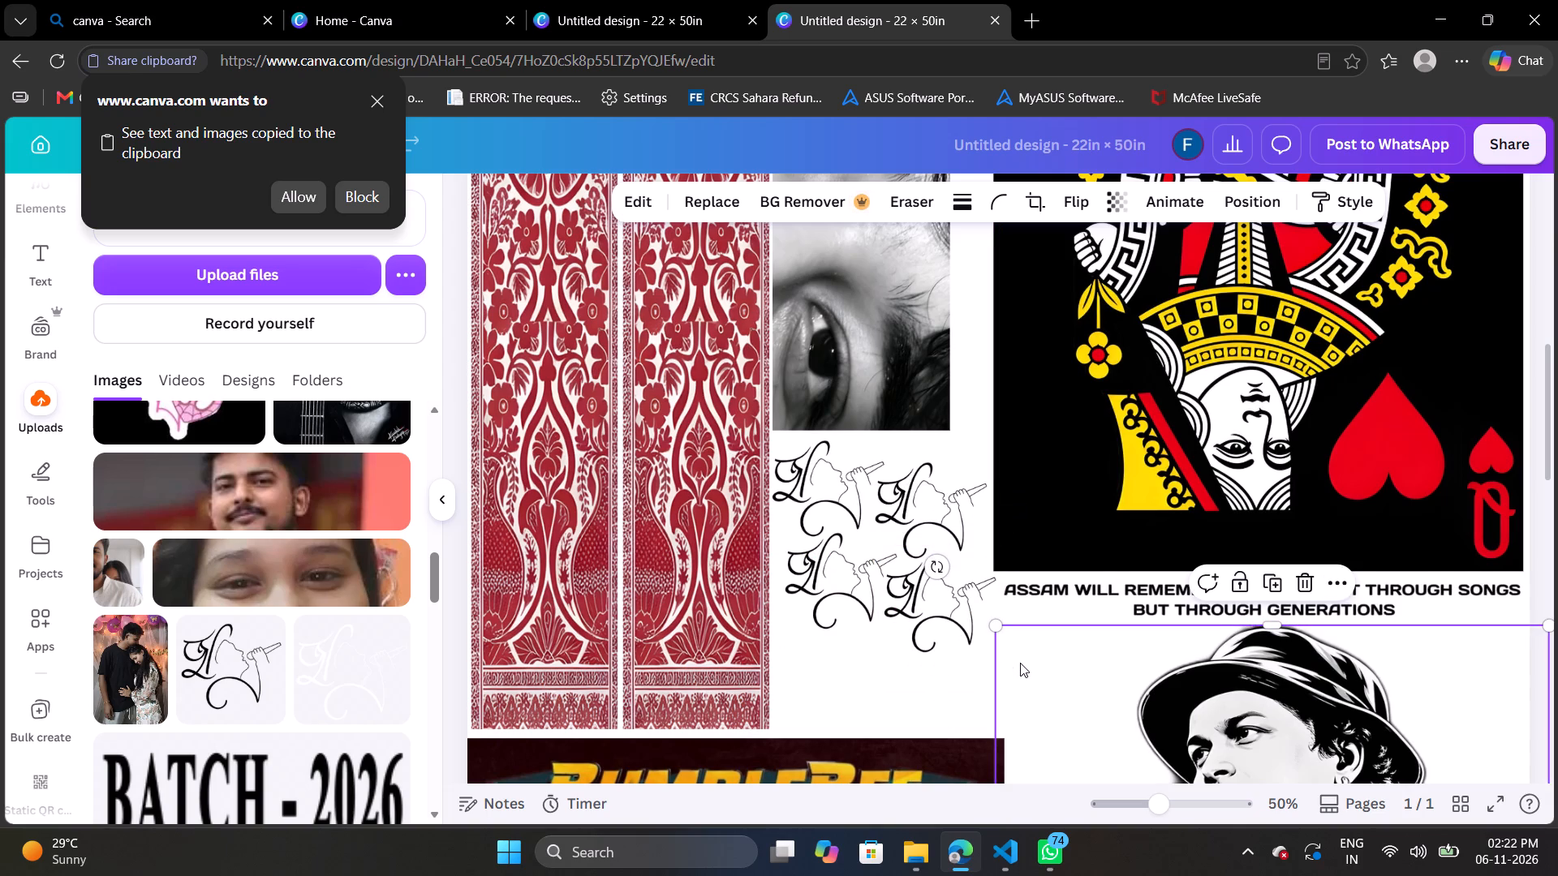
left_click(920, 633)
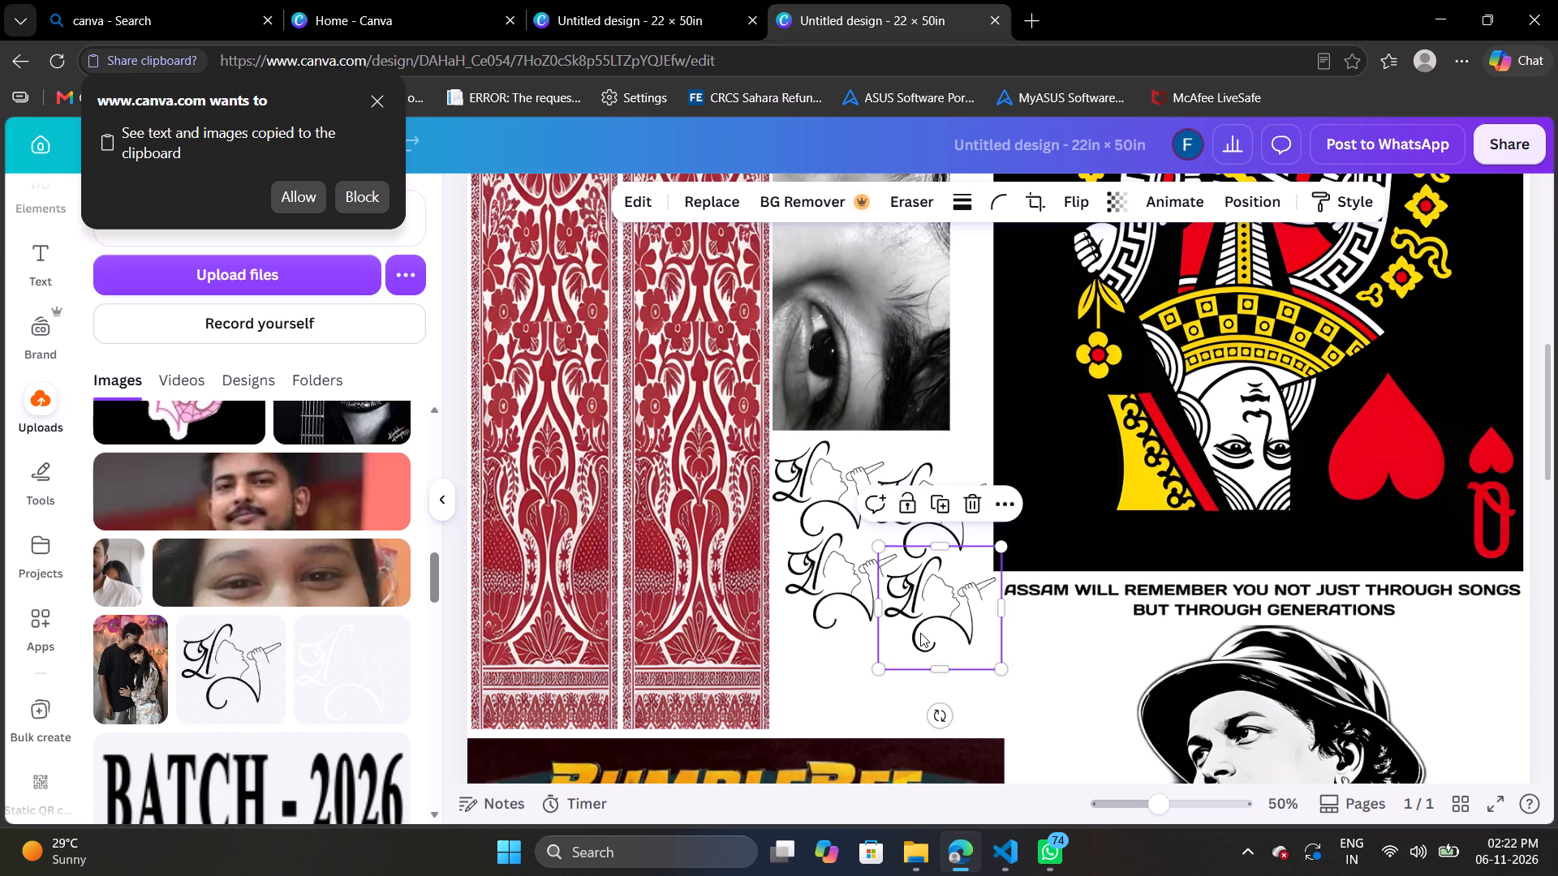
key("Down")
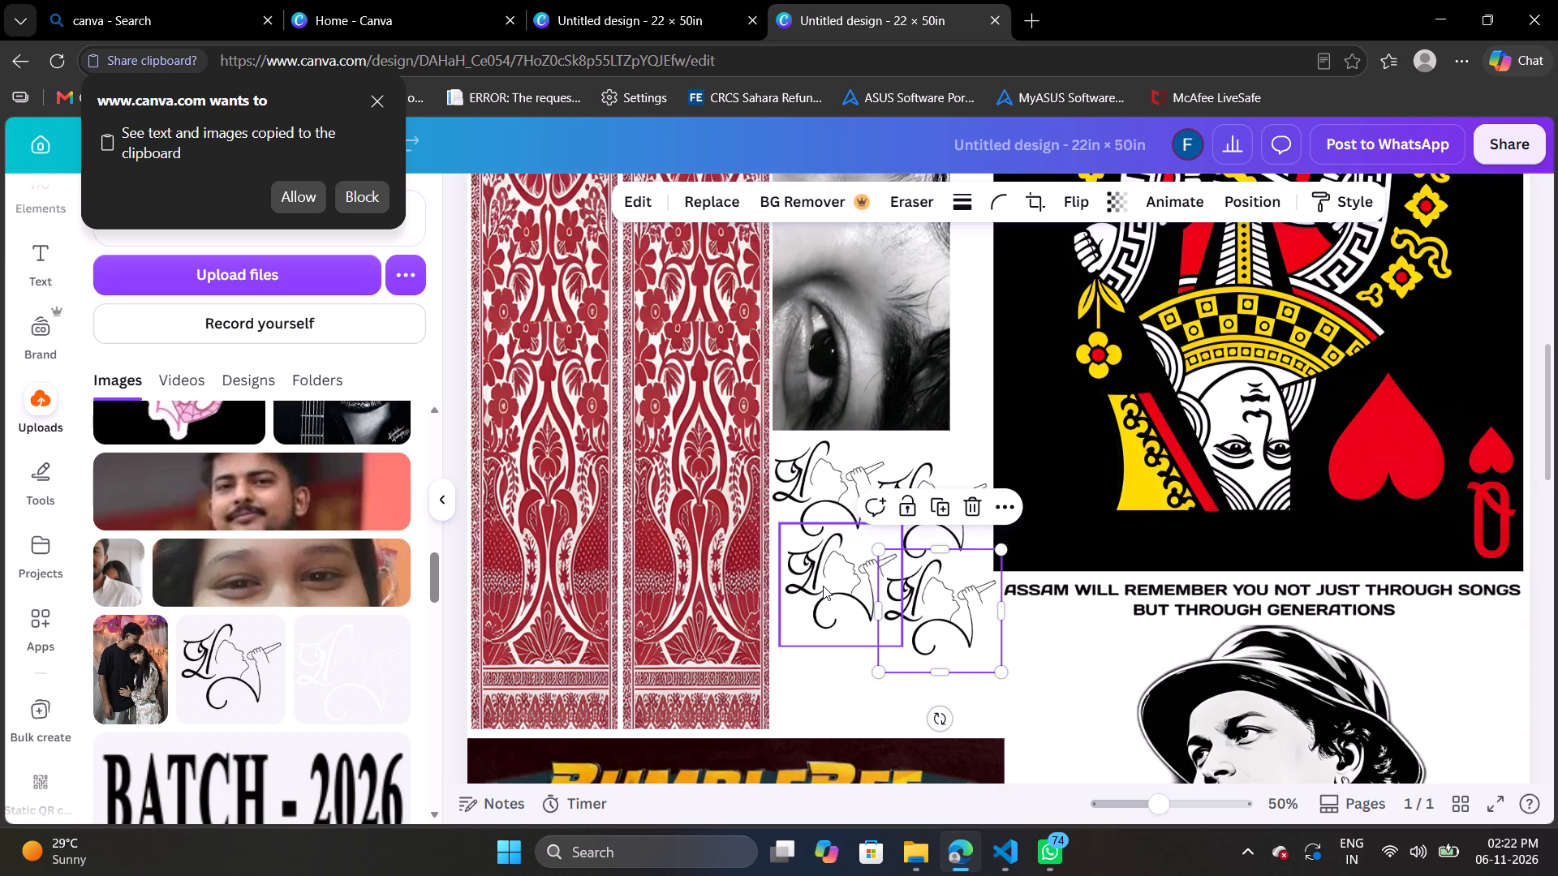
Copy the third line-art logo to just beneath it, and nudge the copy left against the gamusa strip and slightly down.
left_click_drag(823, 586, 825, 620)
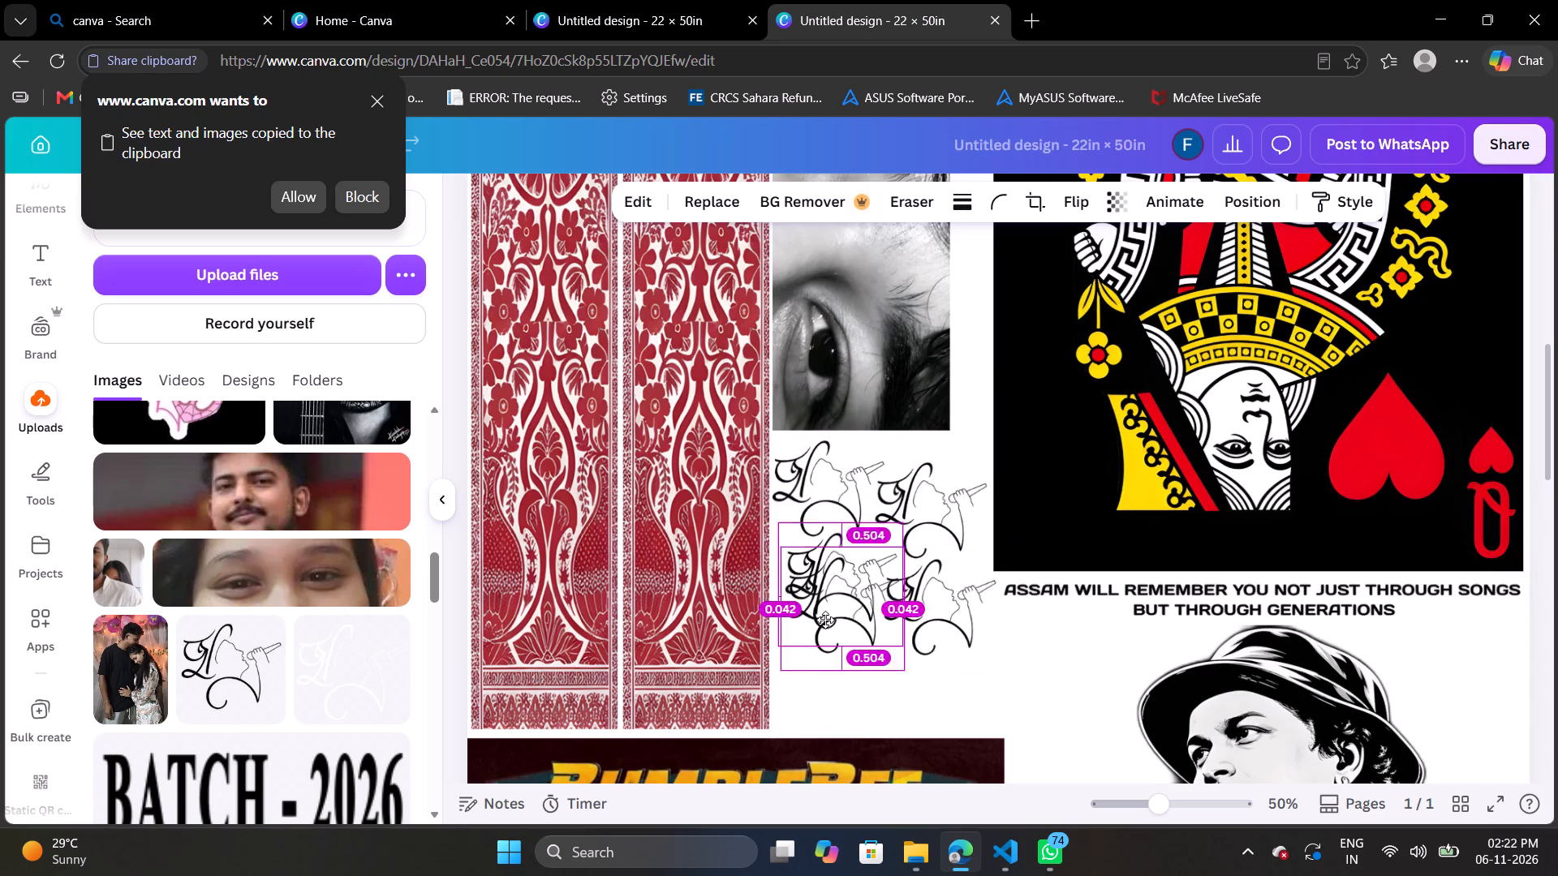
left_click_drag(825, 620, 835, 672)
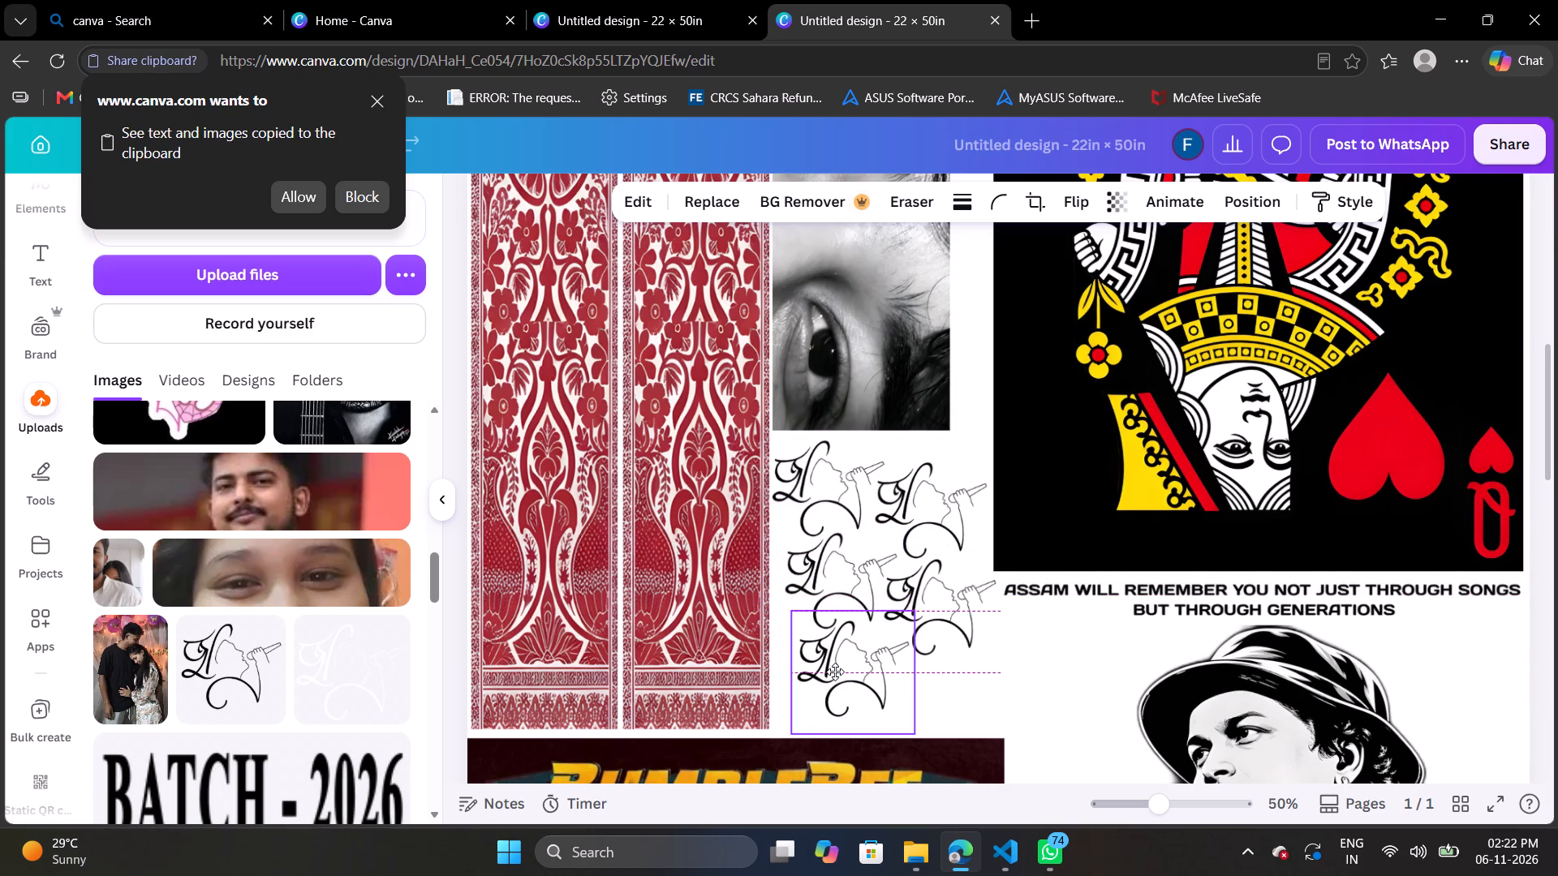
left_click_drag(835, 672, 834, 680)
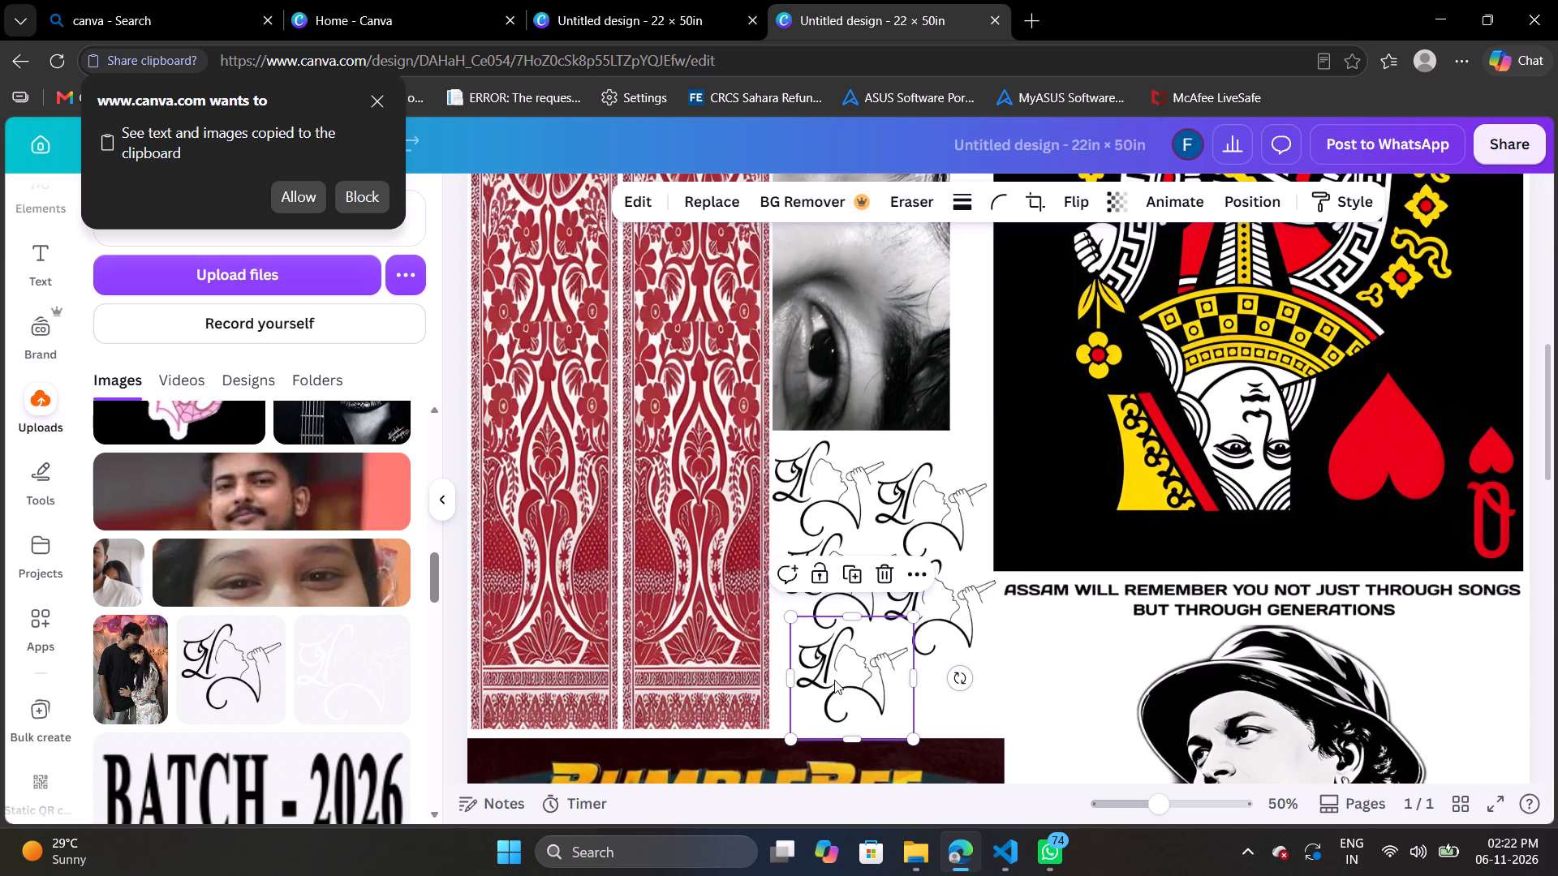
key("Left")
key("Left")
key("Left")
key("Left")
key("Left")
key("Left")
key("Left")
key("Left")
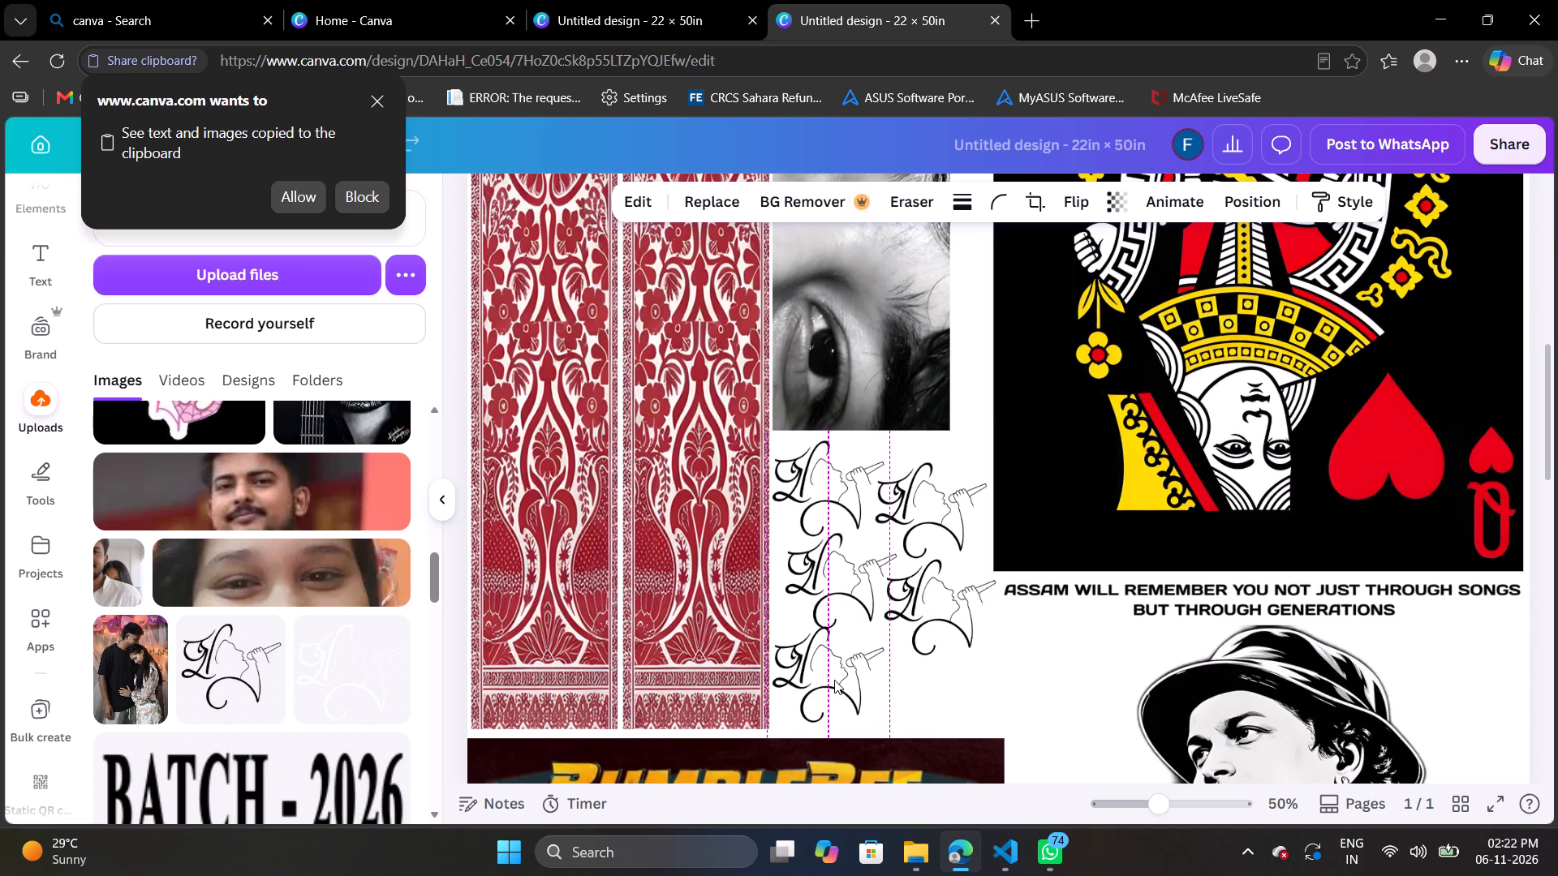
key("Down")
key("Down")
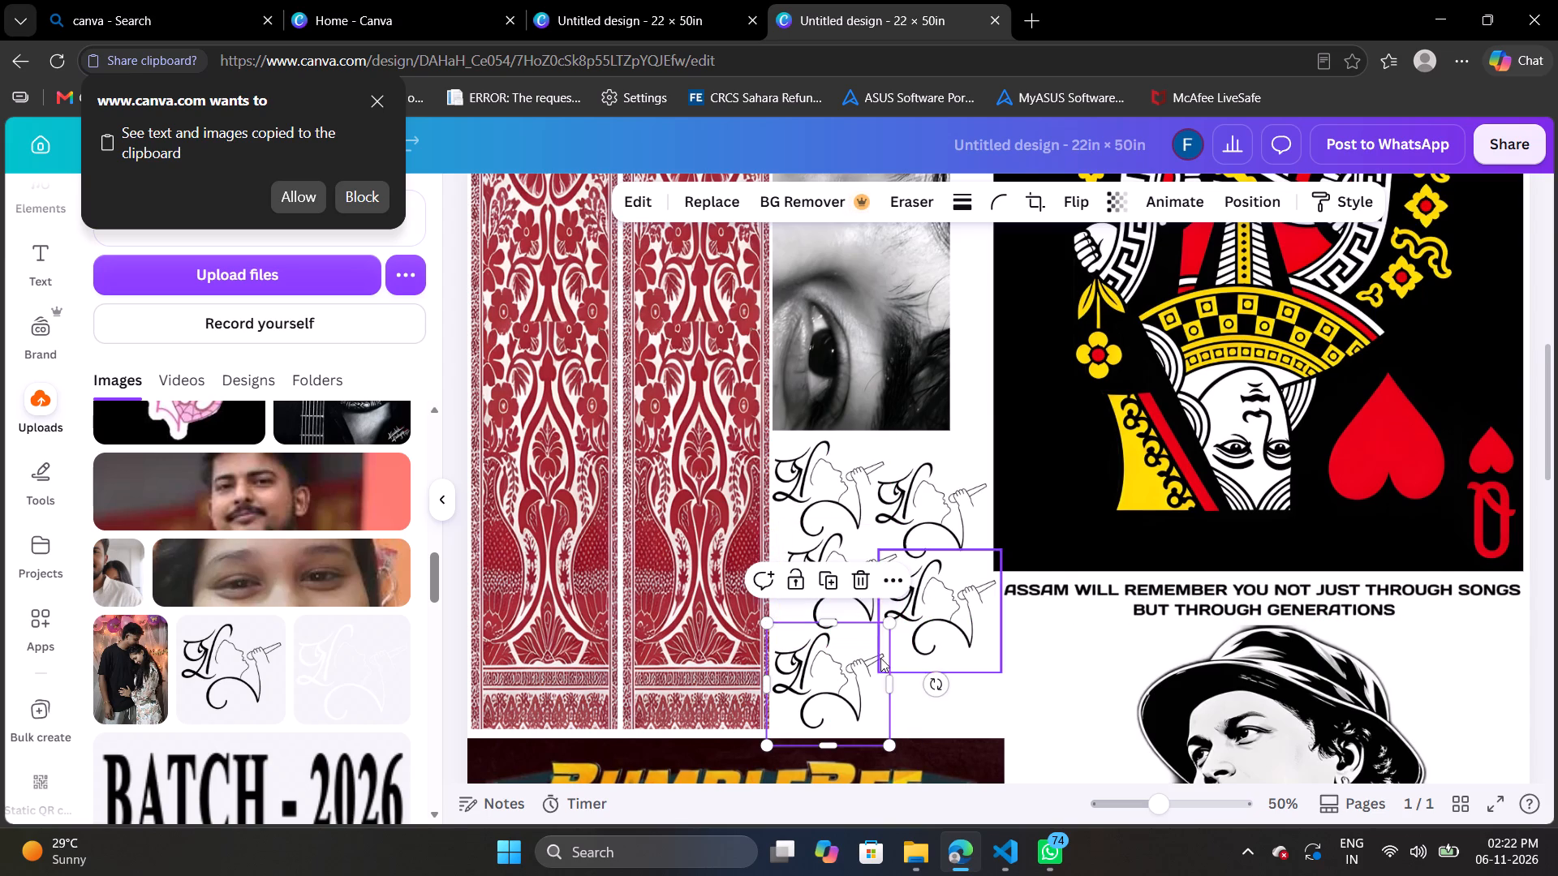
Copy the lowest line-art logo to the free space beside it, beneath the fourth logo and next to the portrait.
left_click_drag(862, 664, 1003, 683)
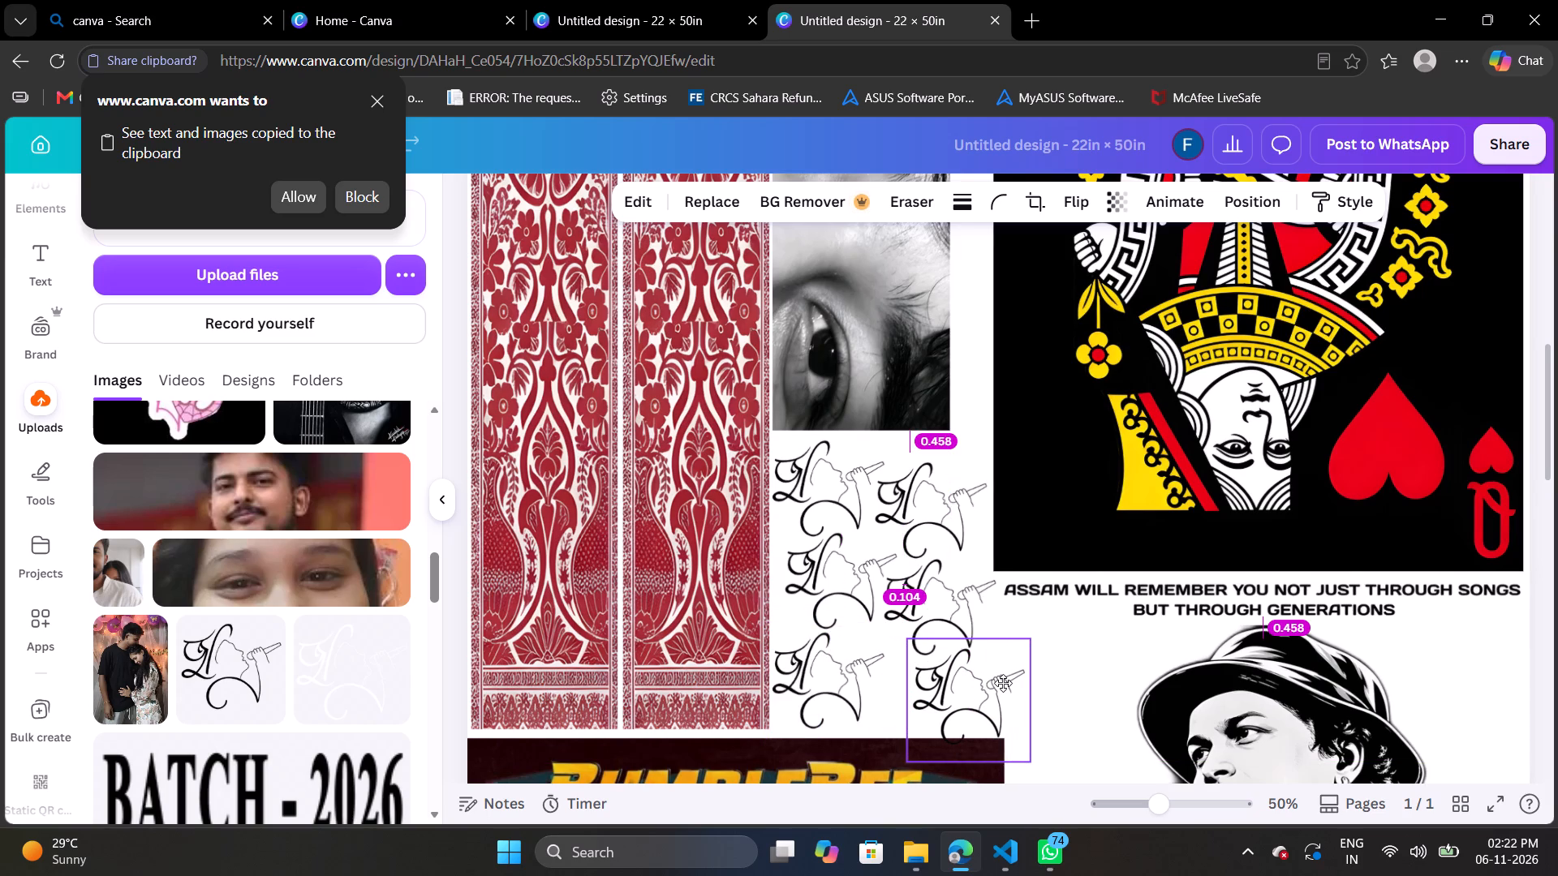
left_click_drag(1003, 683, 984, 680)
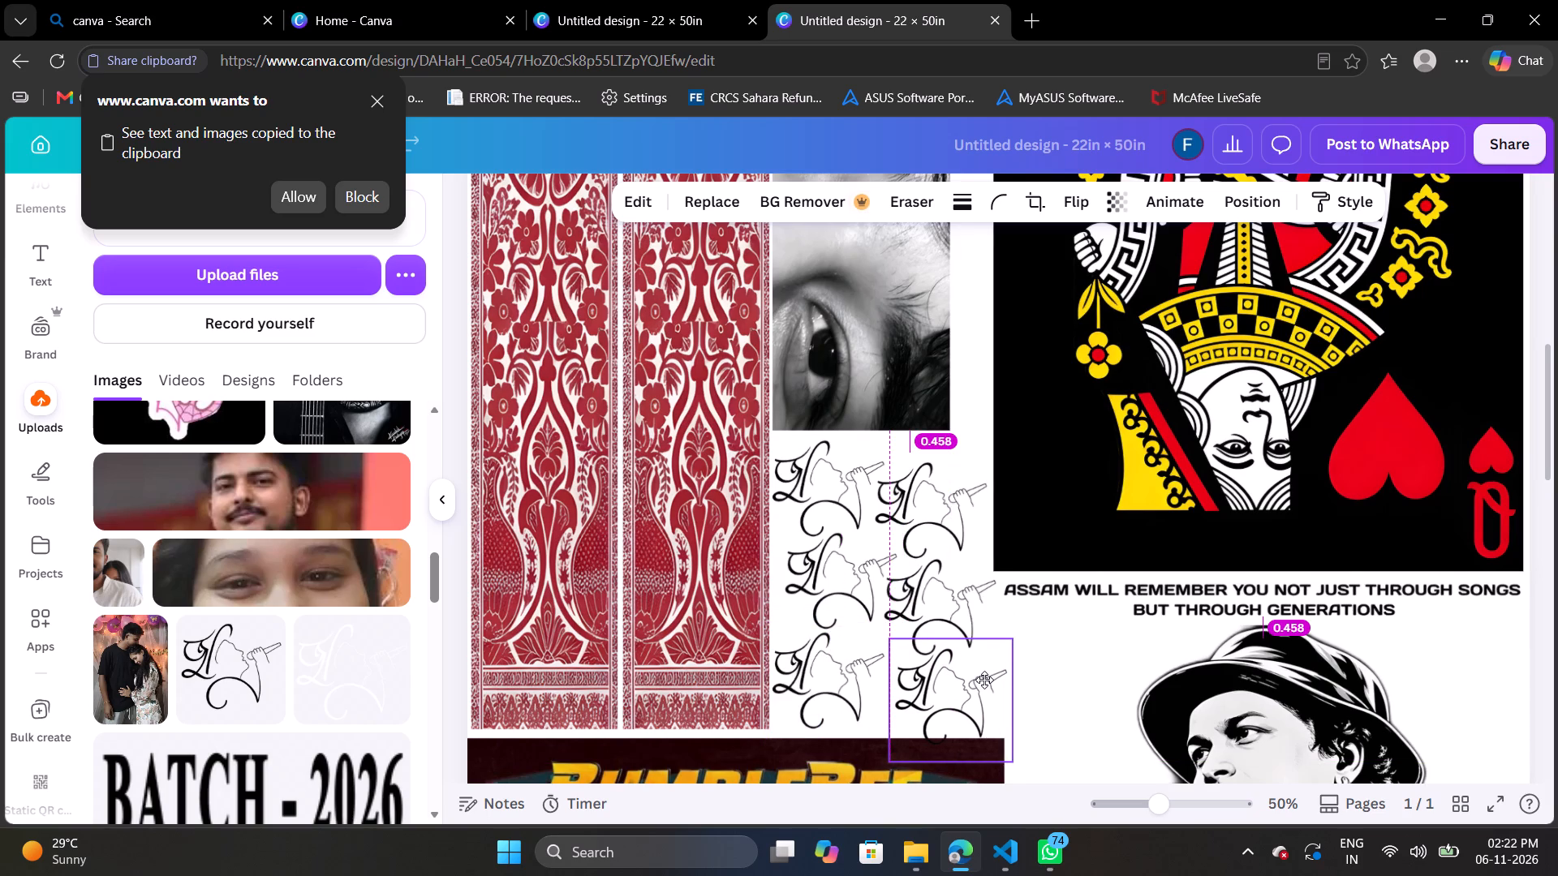
left_click_drag(984, 680, 984, 677)
left_click_drag(936, 679, 949, 682)
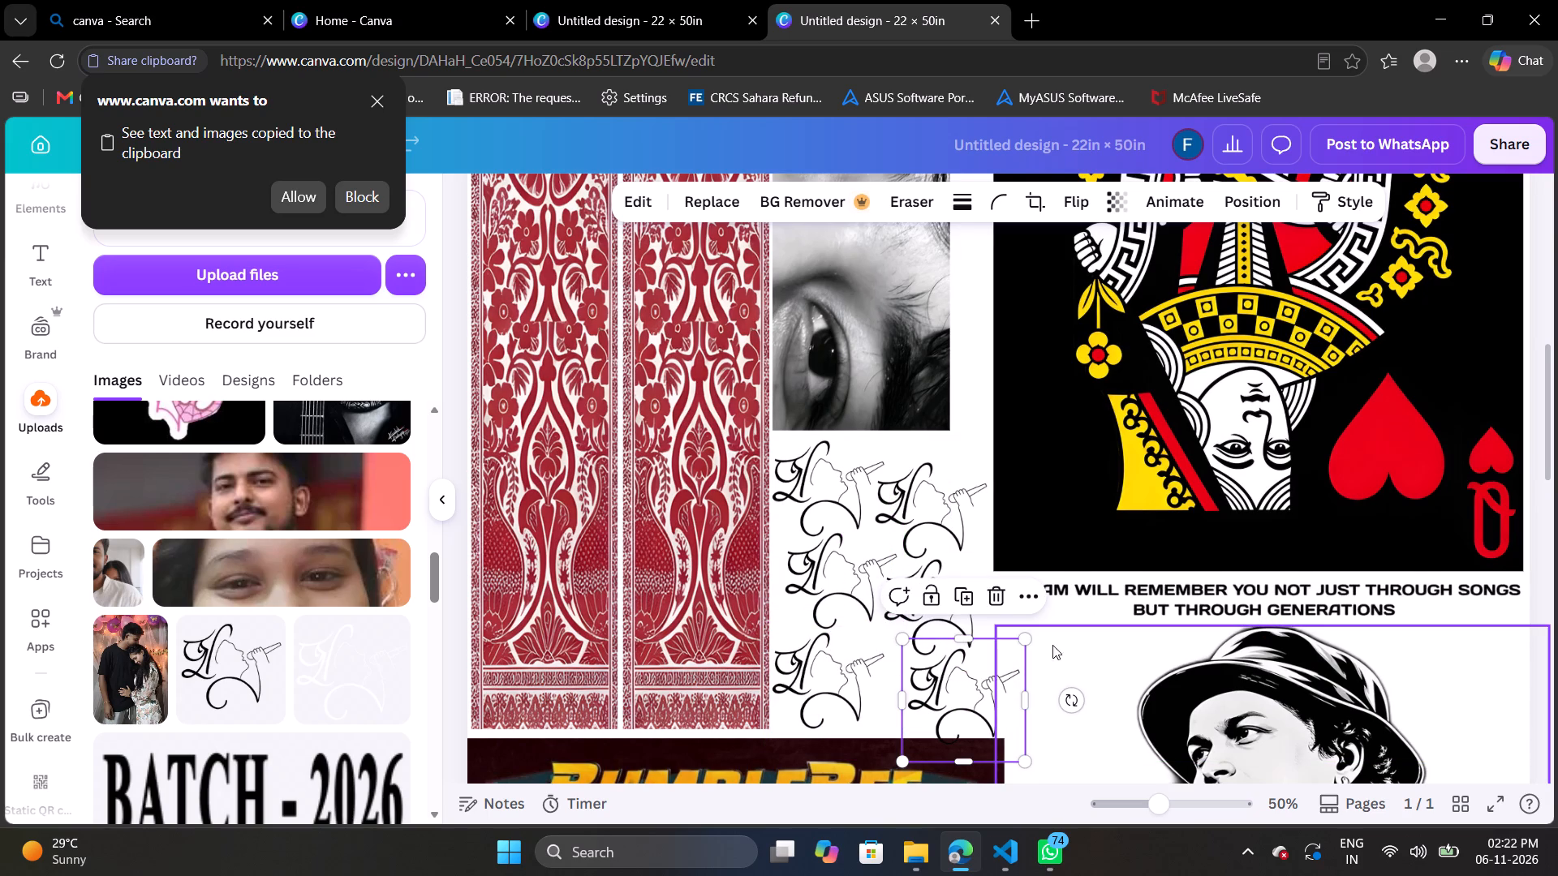
left_click(1064, 646)
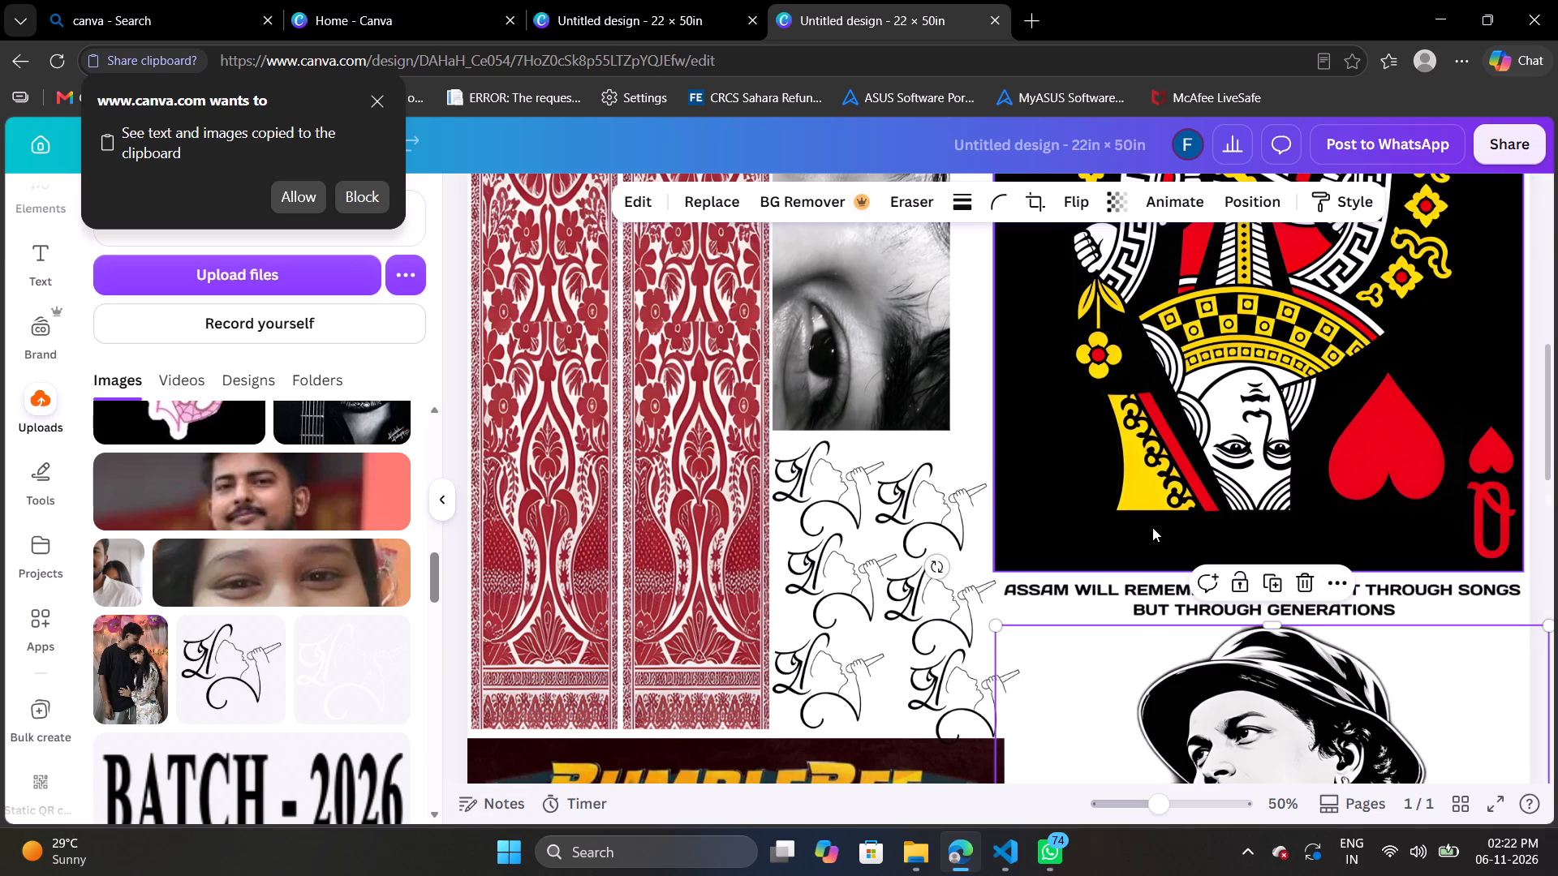
Move the lowest line-art logo next to the portrait into the free space beside the hat, beneath the ASSAM WILL REMEMBER YOU lettering.
key("ctrl+equal")
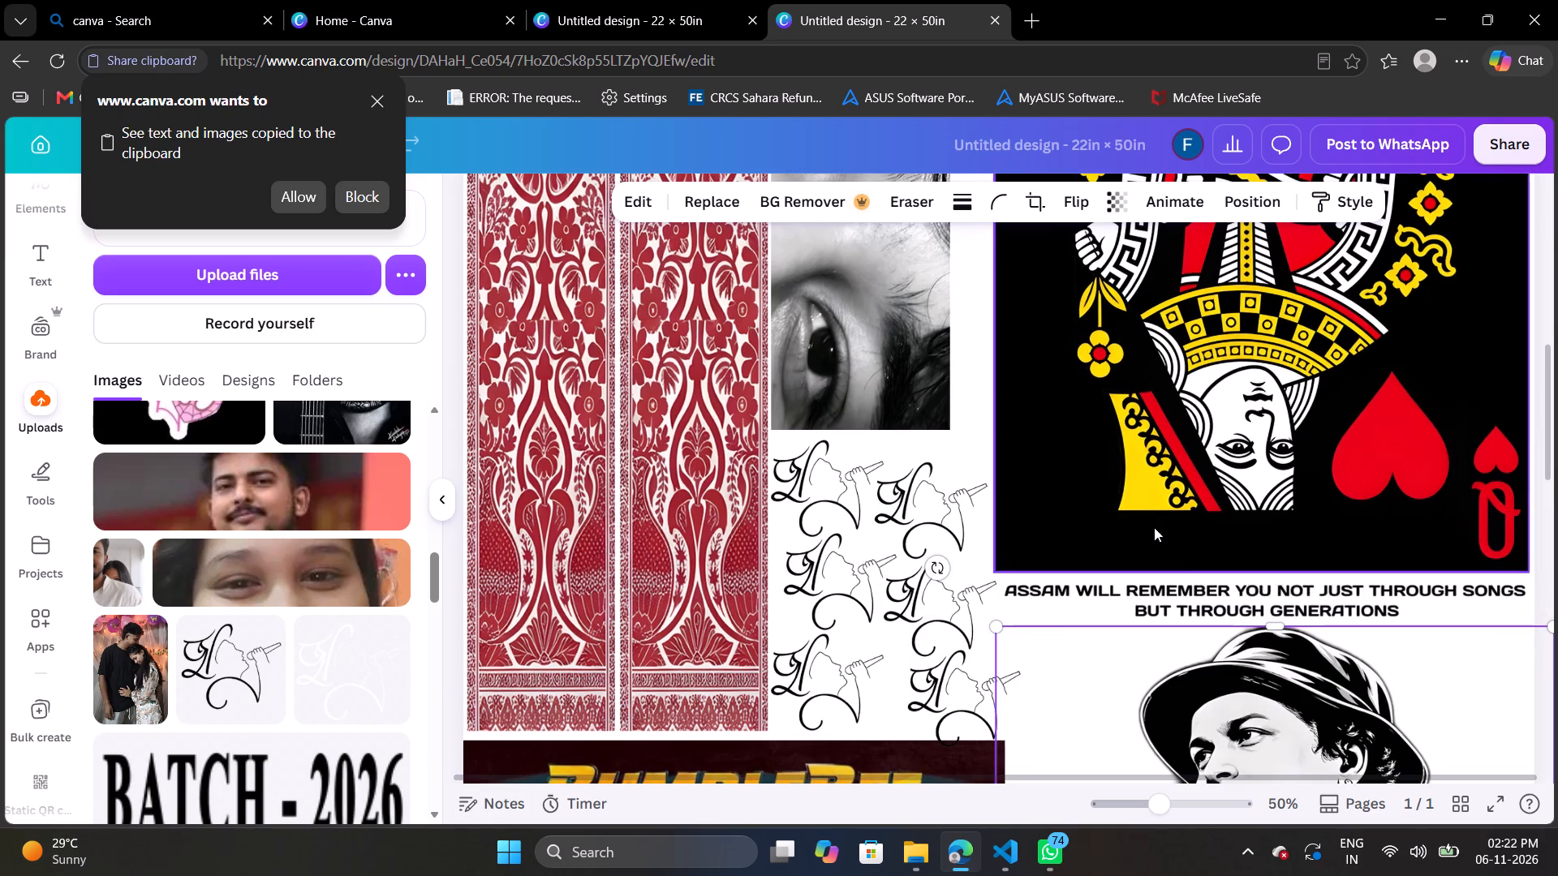
key("ctrl+equal")
key("ctrl+equal")
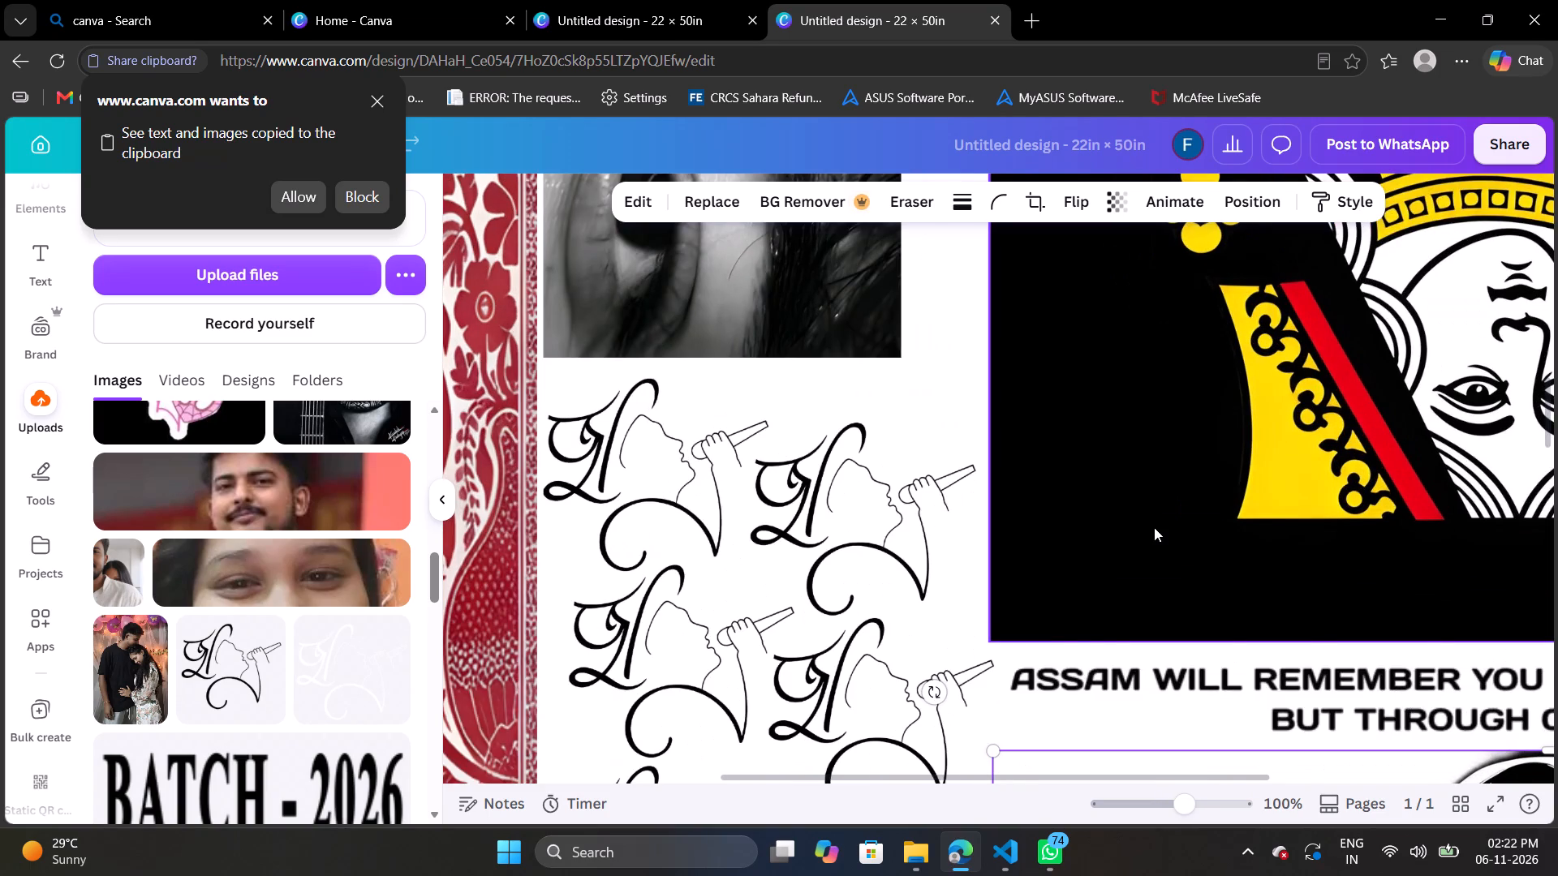
key("ctrl+minus")
key("ctrl+minus")
key("ctrl+minus")
key("ctrl+minus")
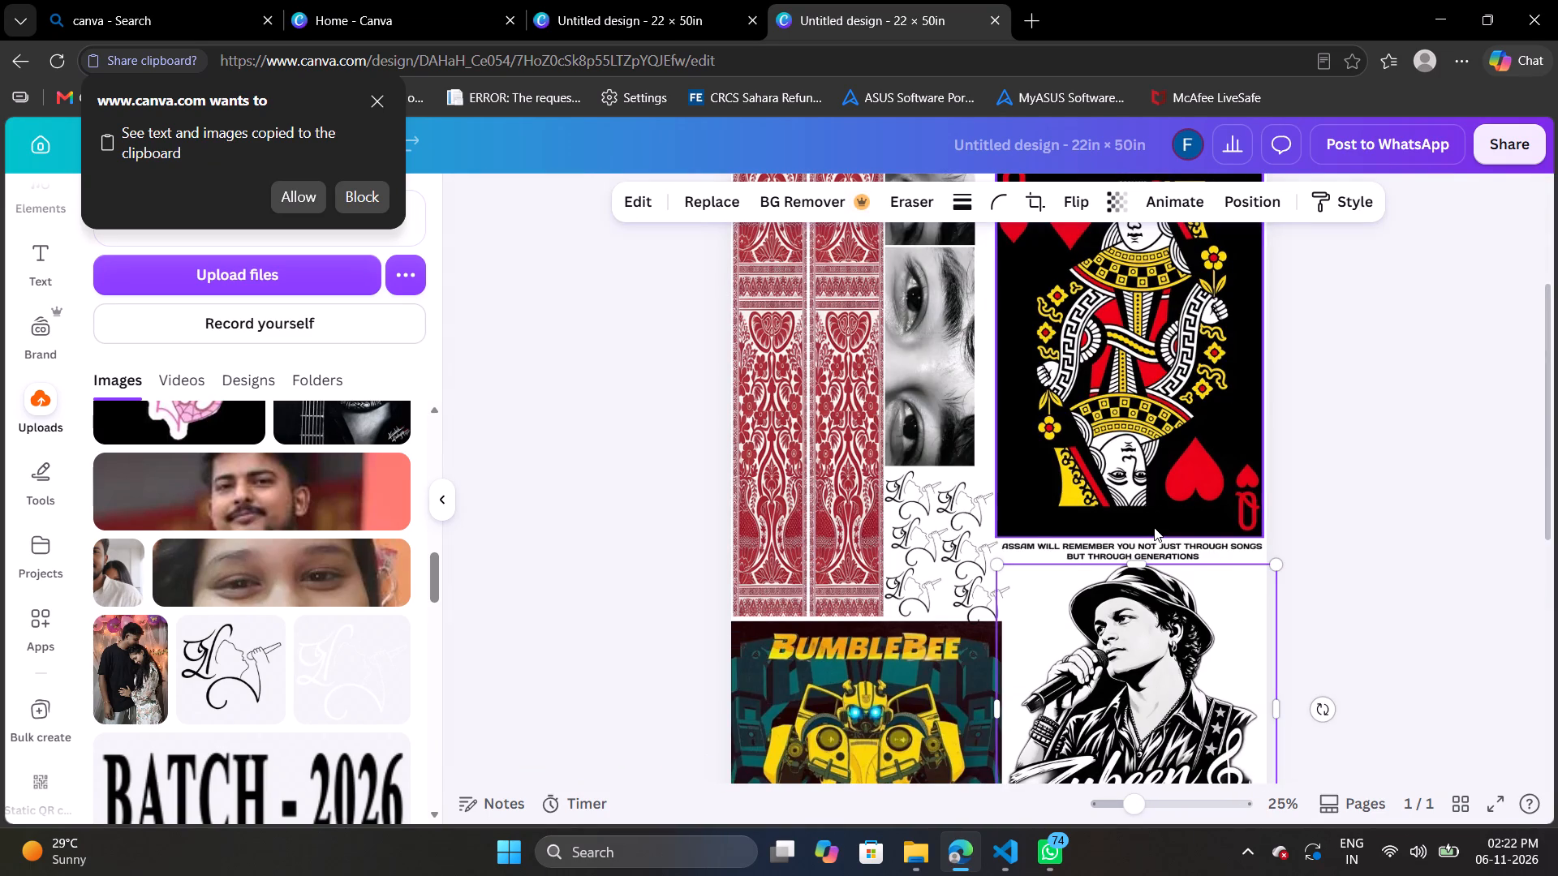
key("ctrl+minus")
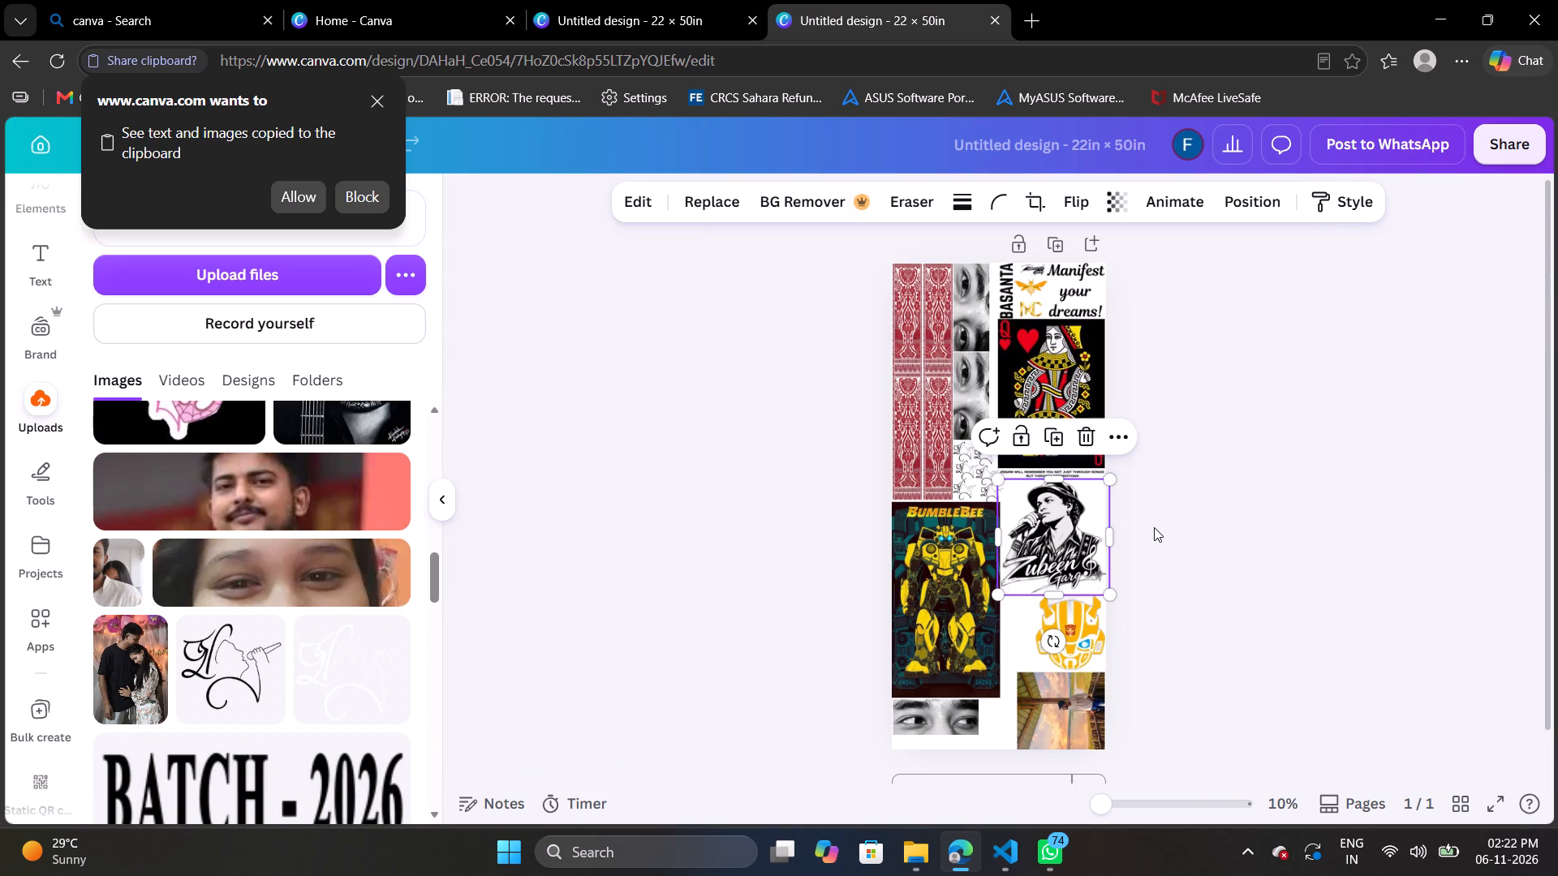
key("ctrl+equal")
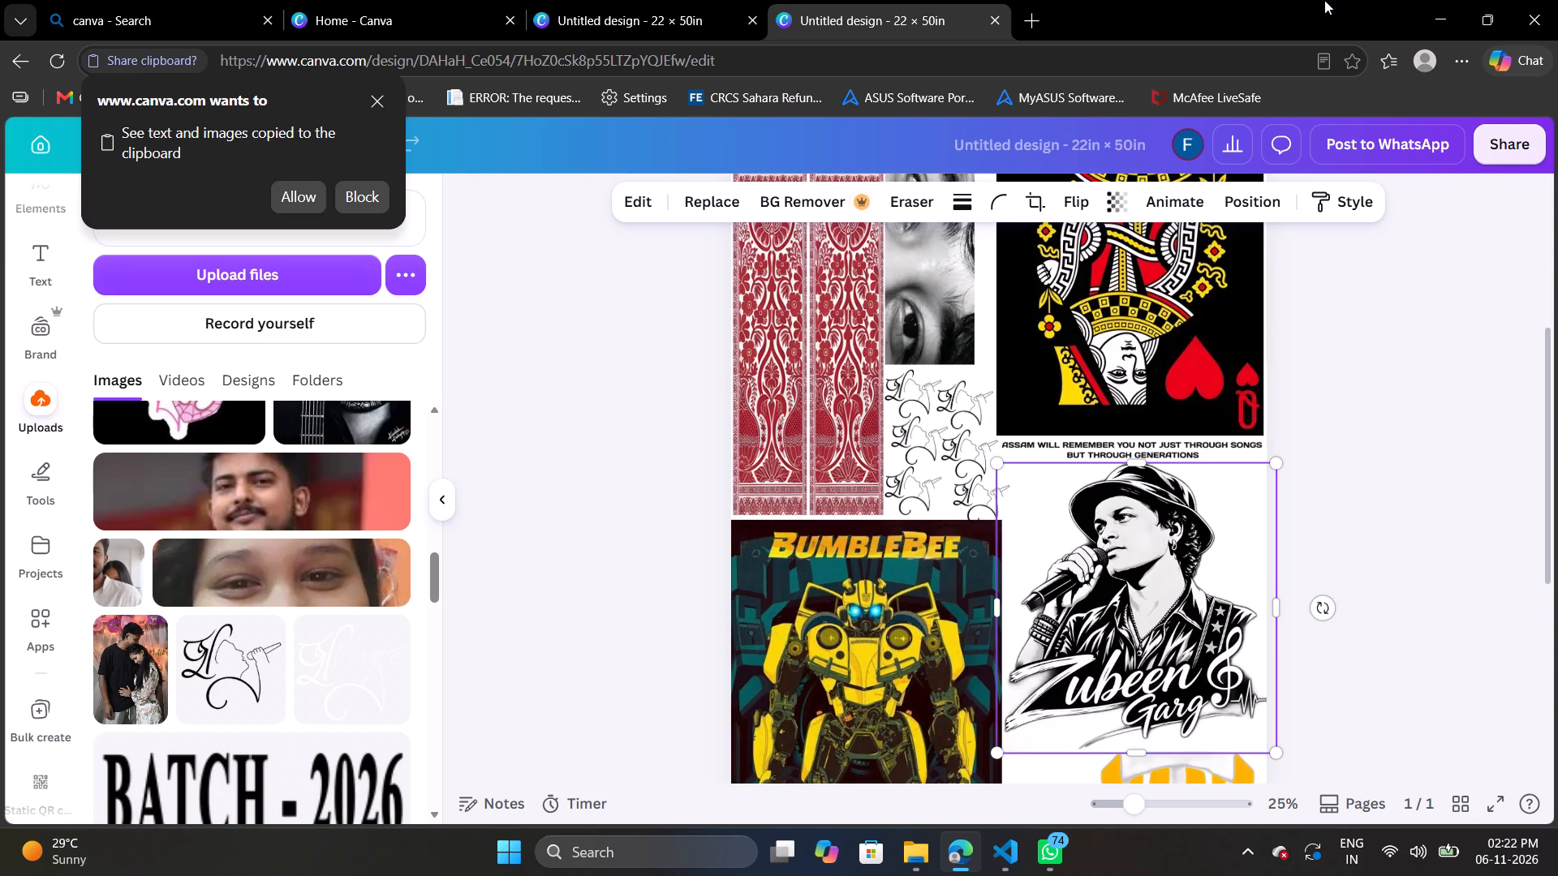
left_click(1037, 495)
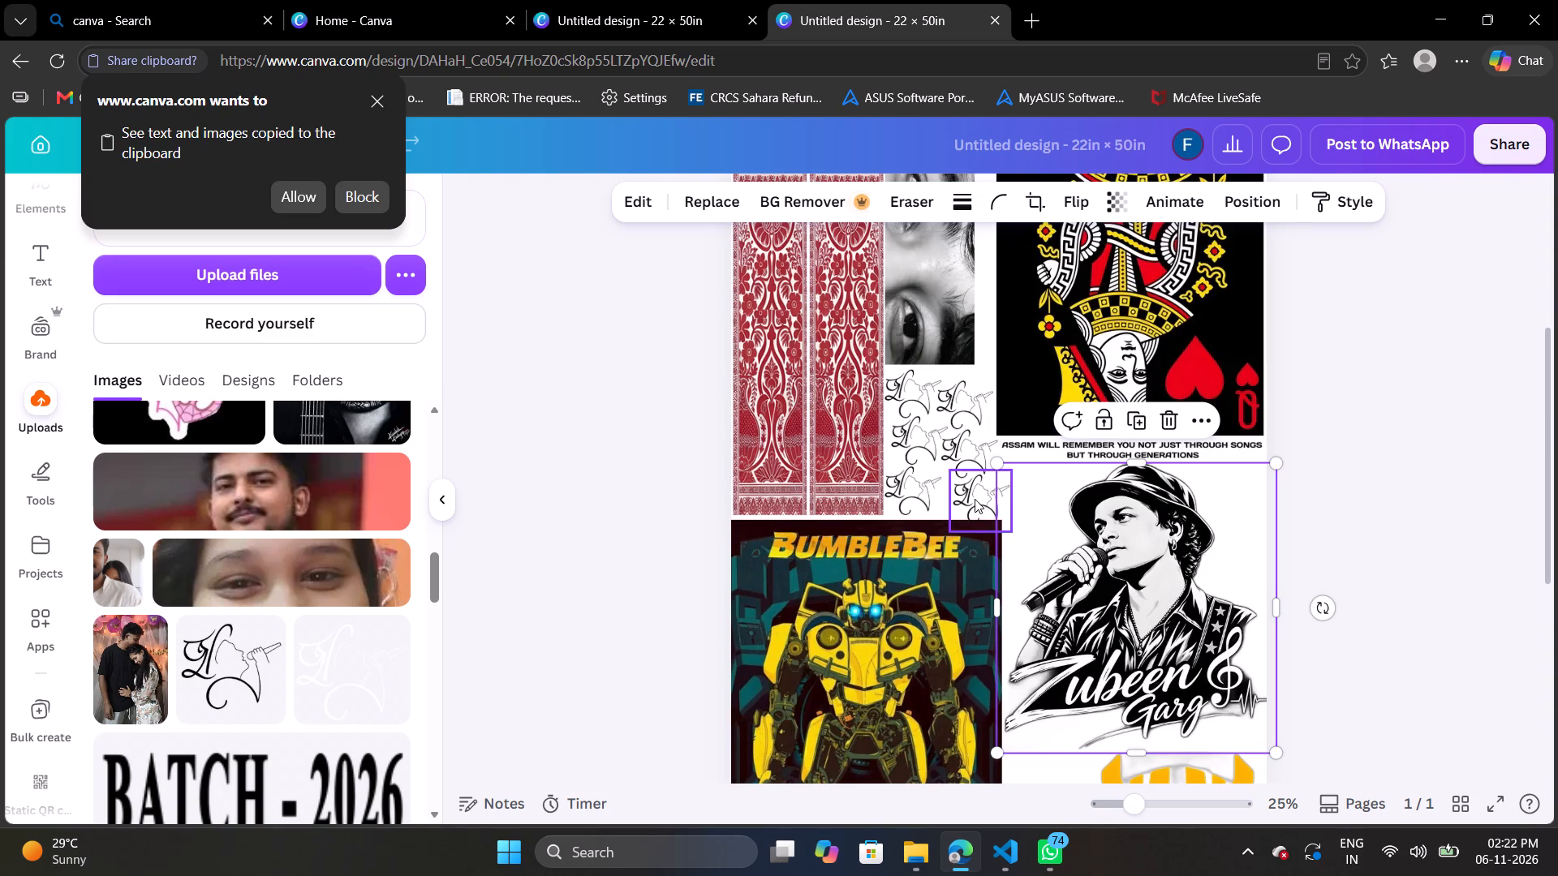
left_click_drag(975, 499, 1014, 475)
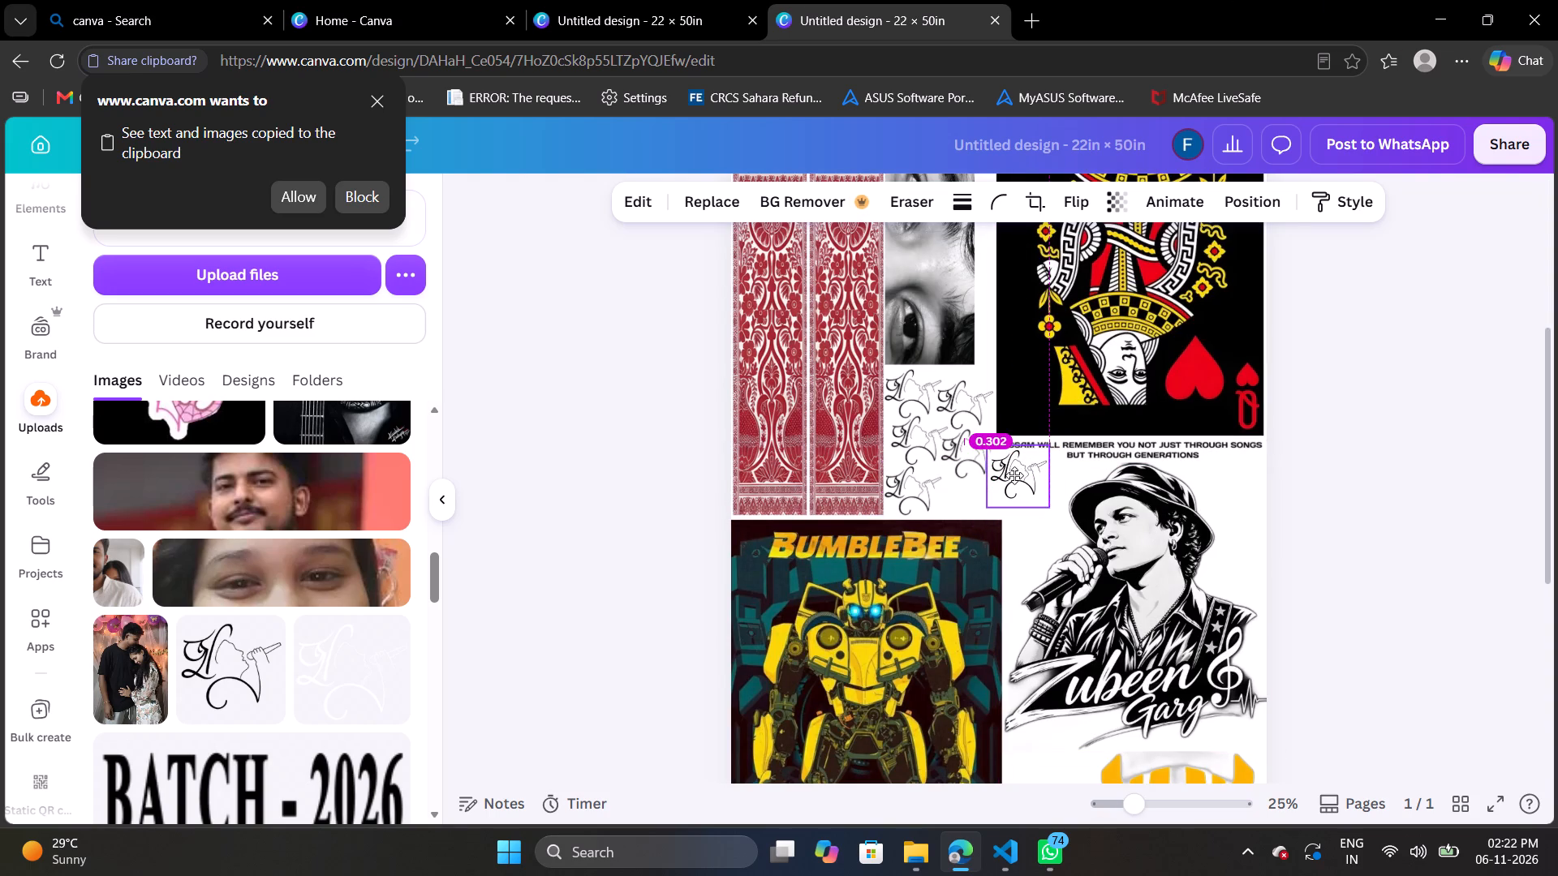
left_click_drag(1014, 475, 1020, 475)
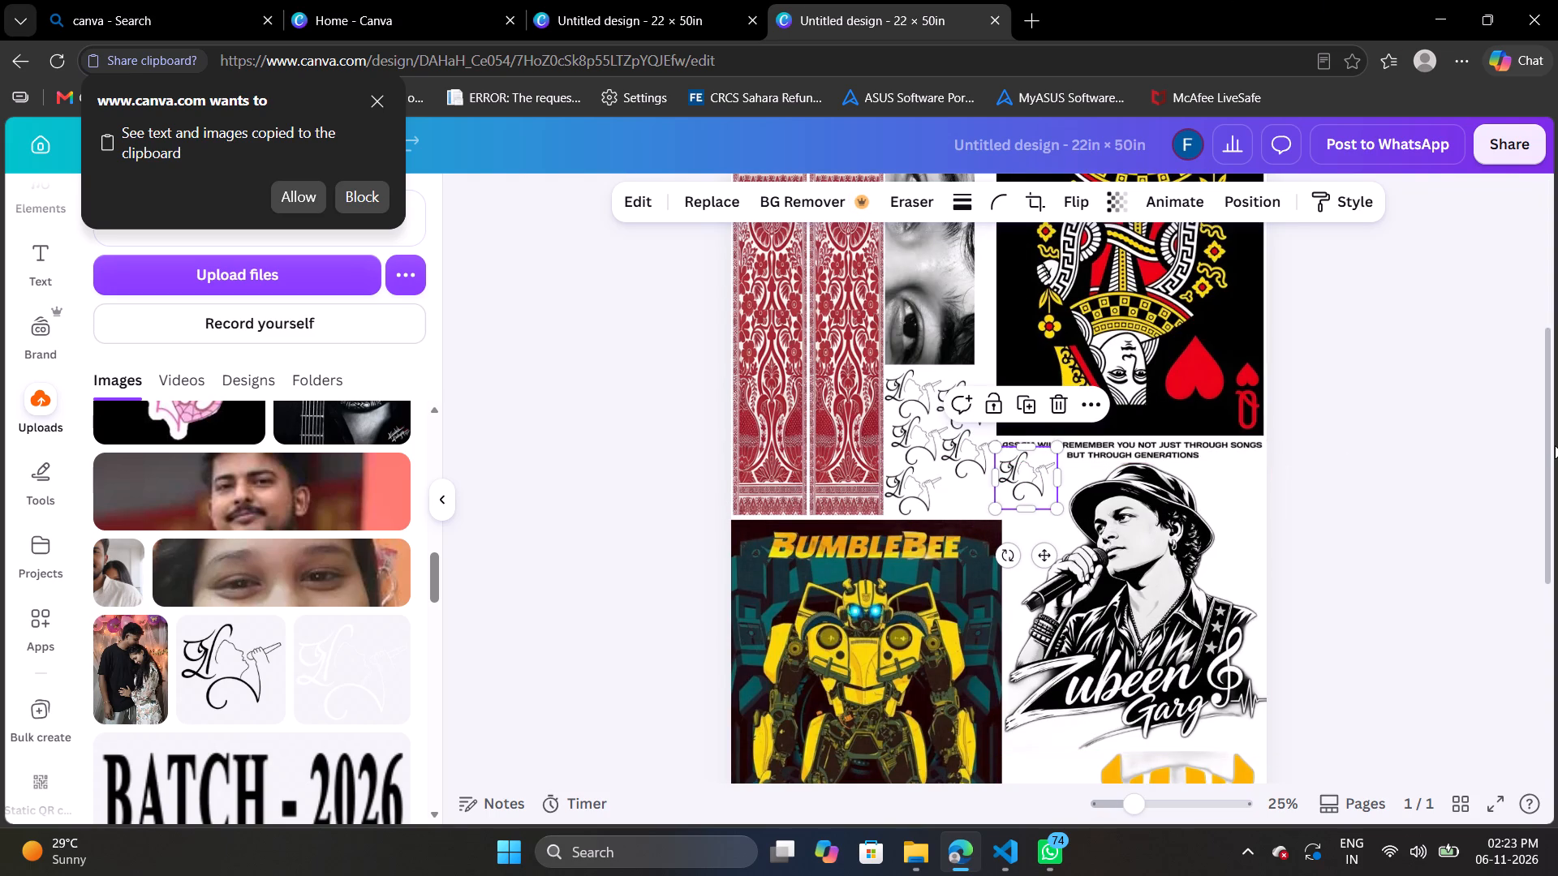
left_click(1555, 445)
left_click(1462, 449)
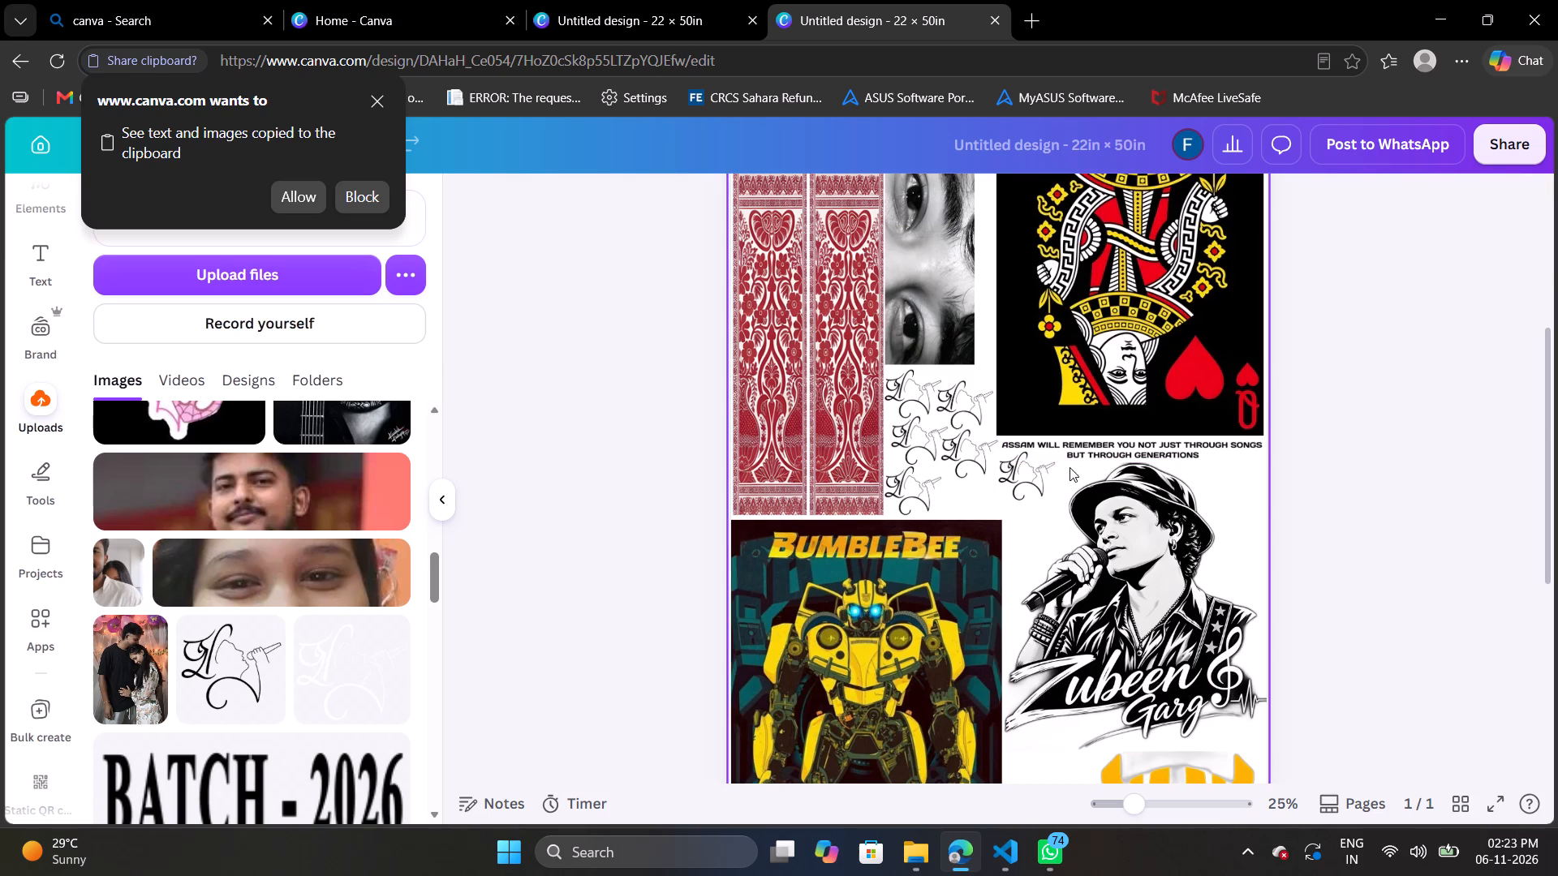
Copy the line-art logo three times around the Zubeen Garg portrait: above the microphone, and two stacked on the other side by the hat and shoulder.
left_click_drag(1039, 475, 1052, 544, "ctrl+alt")
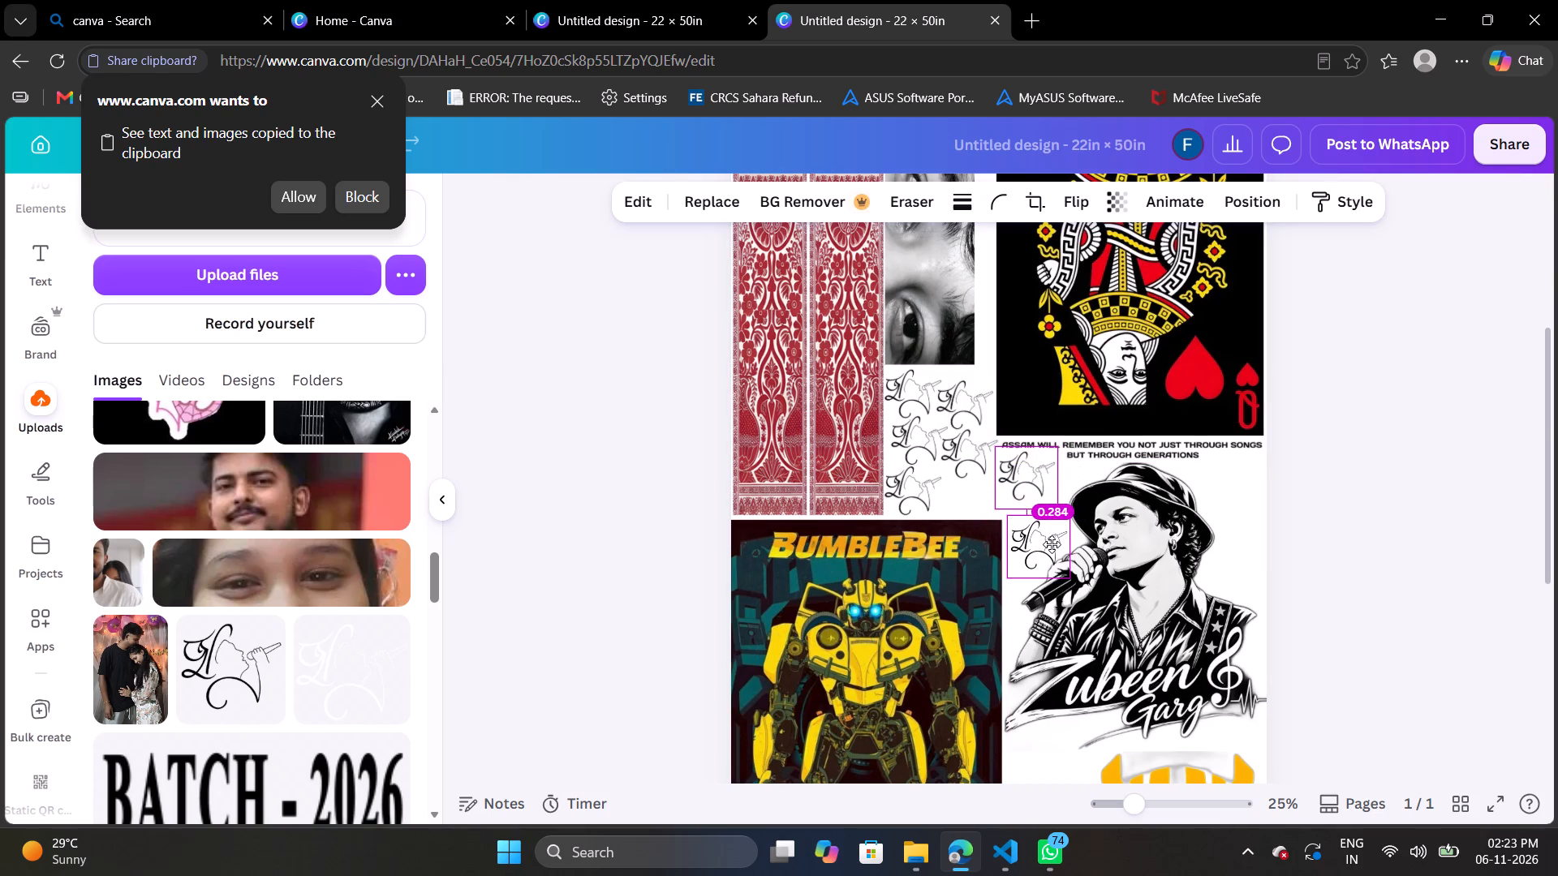
left_click_drag(1052, 544, 1048, 538, "ctrl+alt")
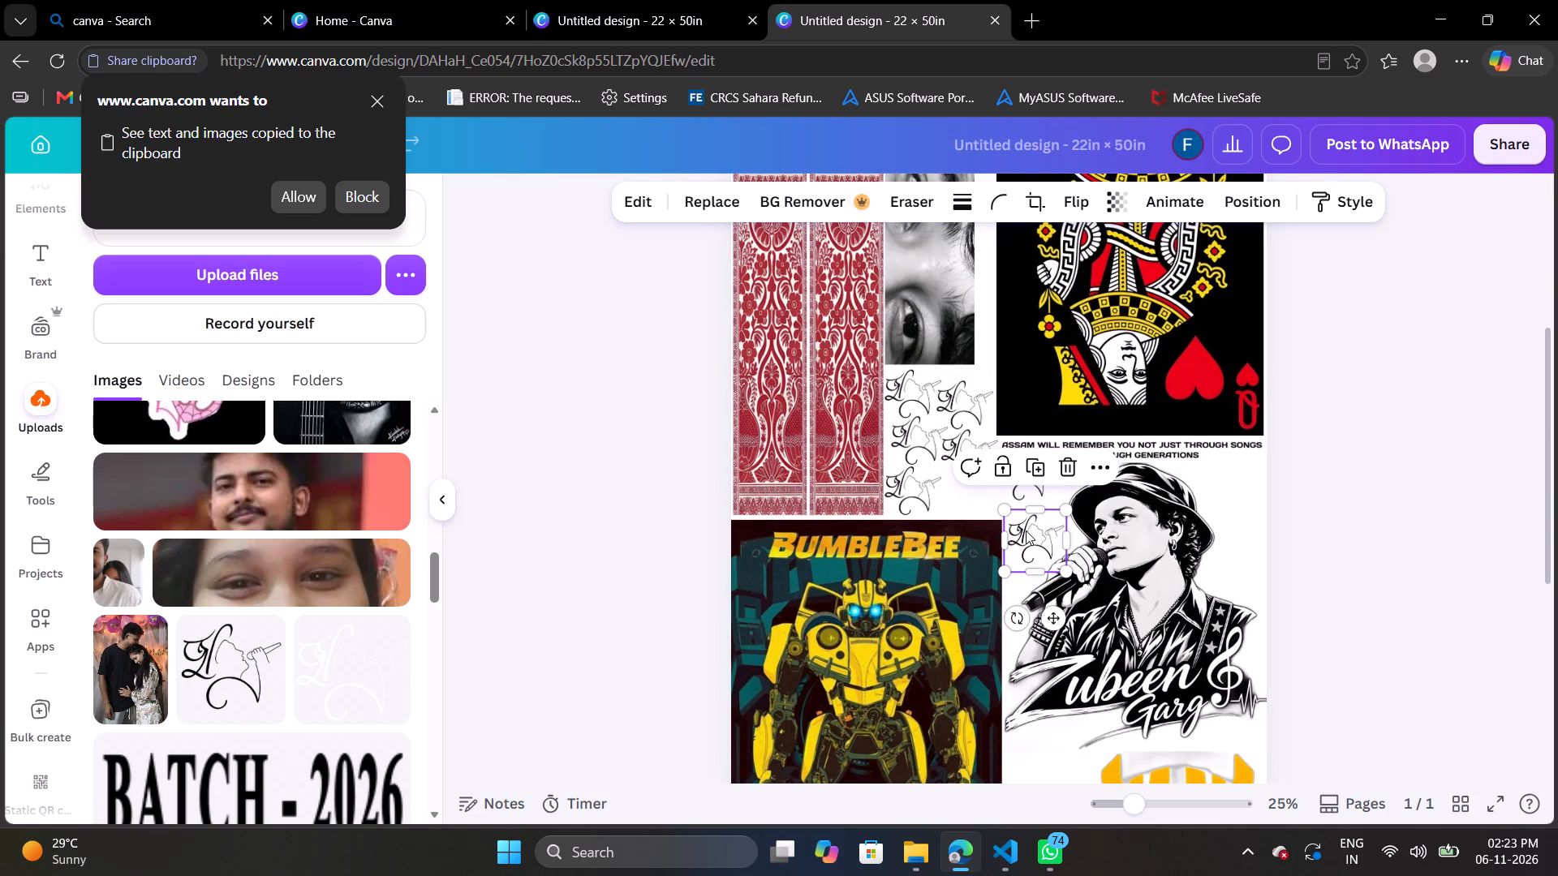
left_click_drag(1026, 530, 1220, 483, "ctrl+alt")
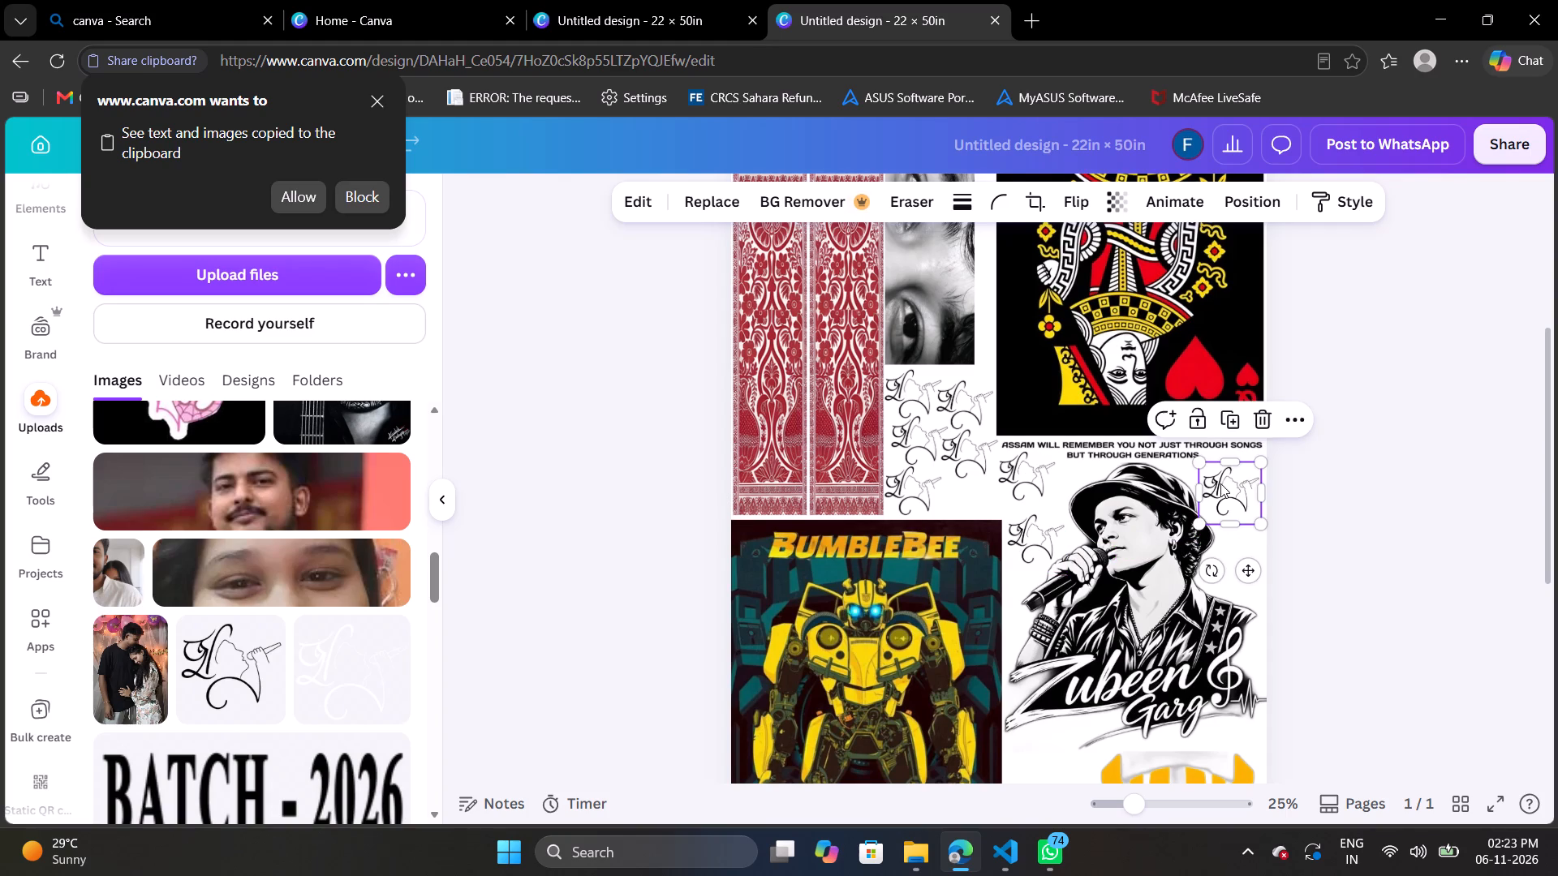
left_click_drag(1234, 492, 1246, 568, "ctrl+alt")
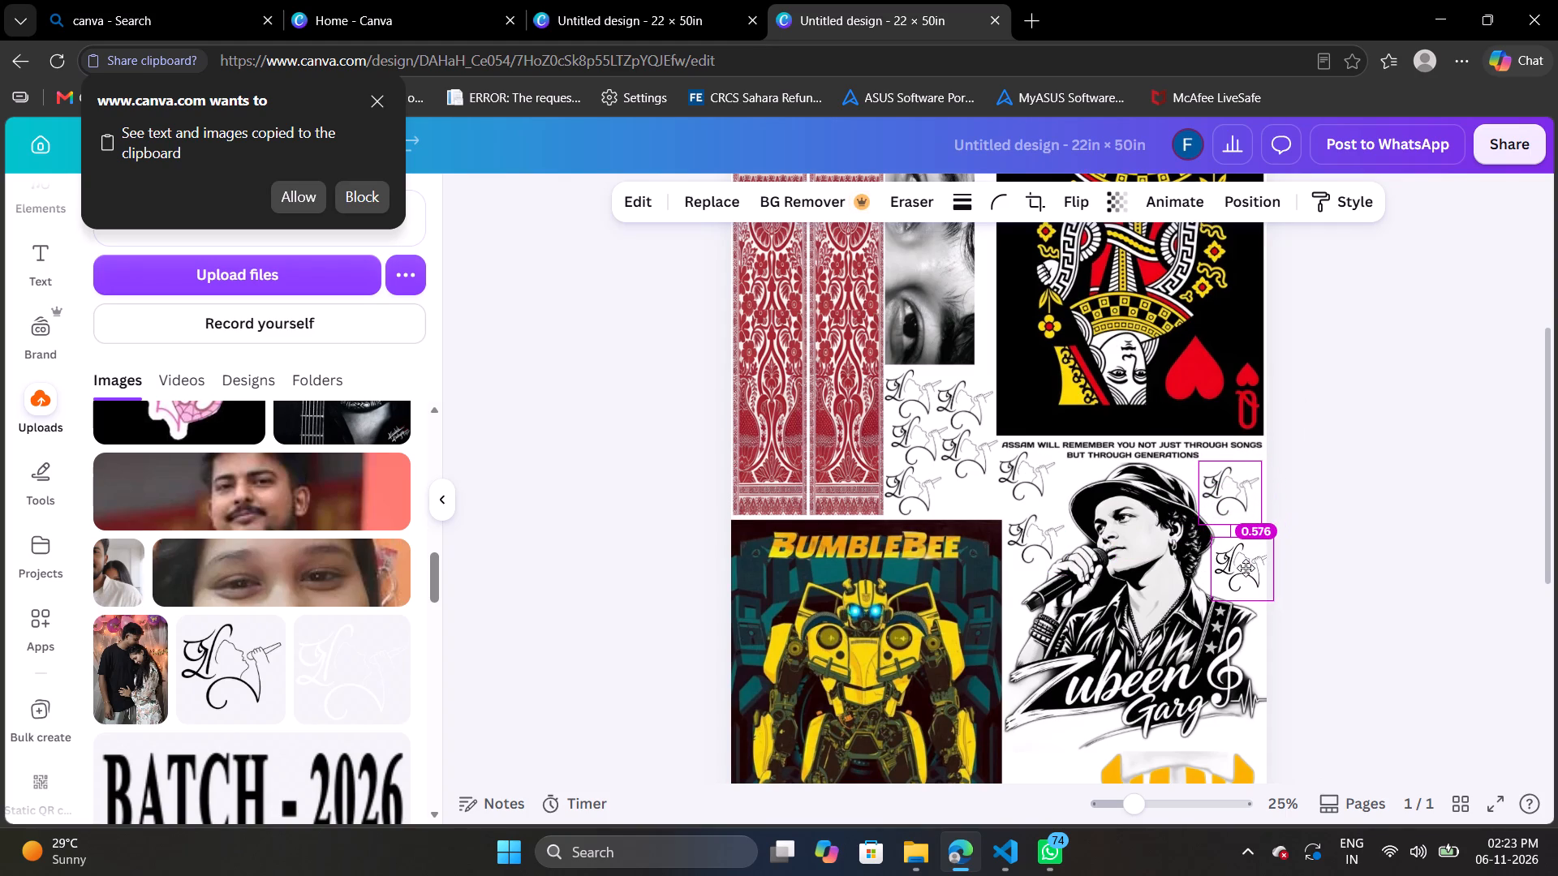
left_click_drag(1246, 568, 1242, 568, "ctrl+alt")
left_click(1405, 513)
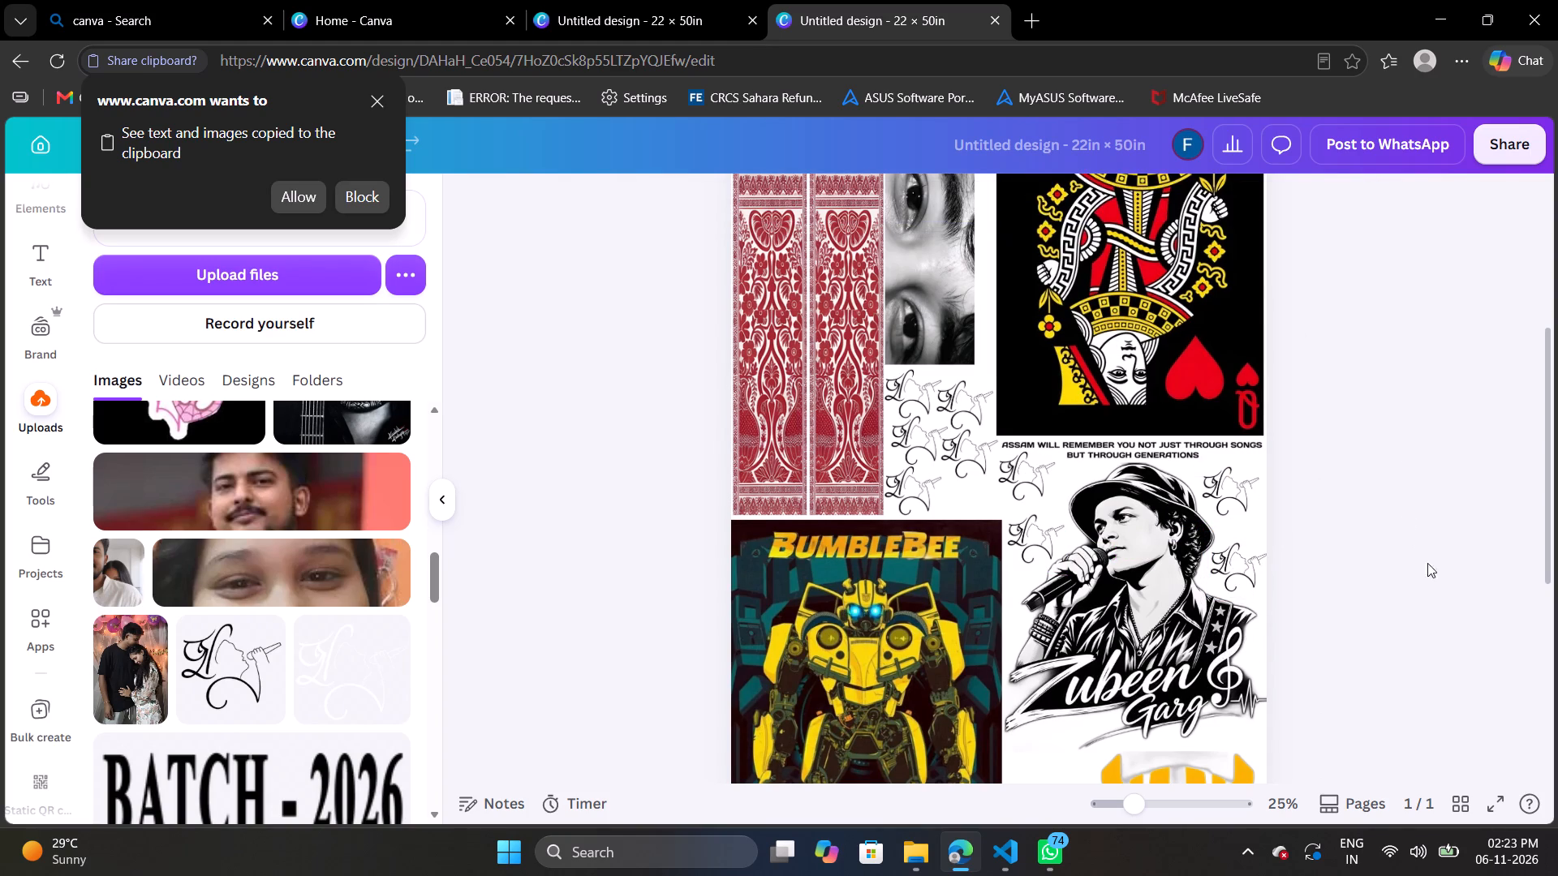
Copy the line-art logo three times into a column beneath the Zubeen Garg lettering, between the Bumblebee poster and the yellow robot head.
scroll(1405, 578, "down", 2)
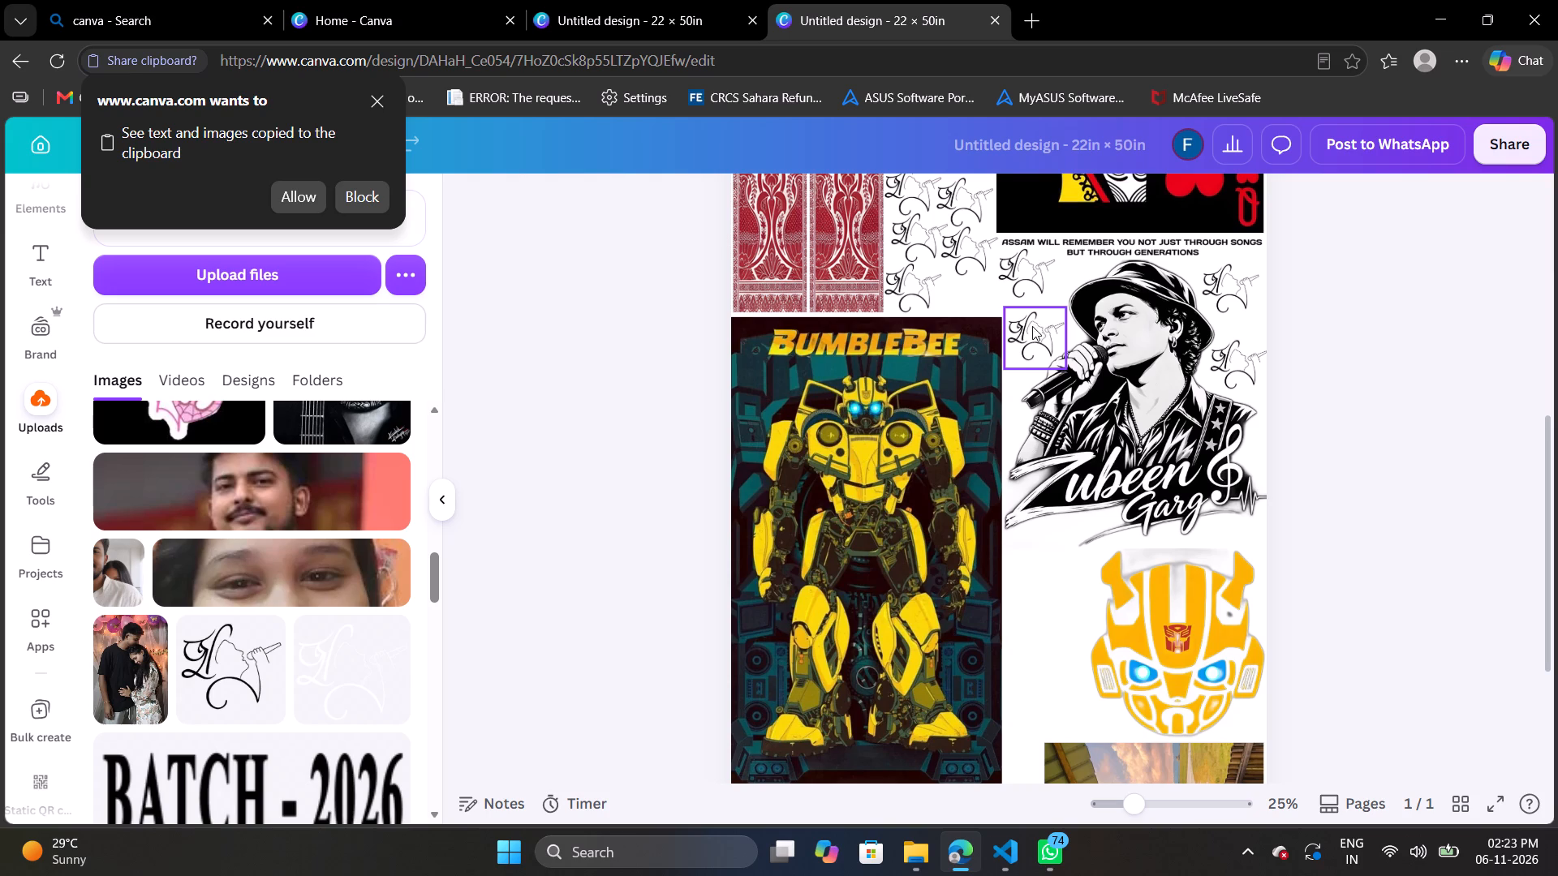
left_click_drag(1035, 326, 1052, 562, "ctrl+alt")
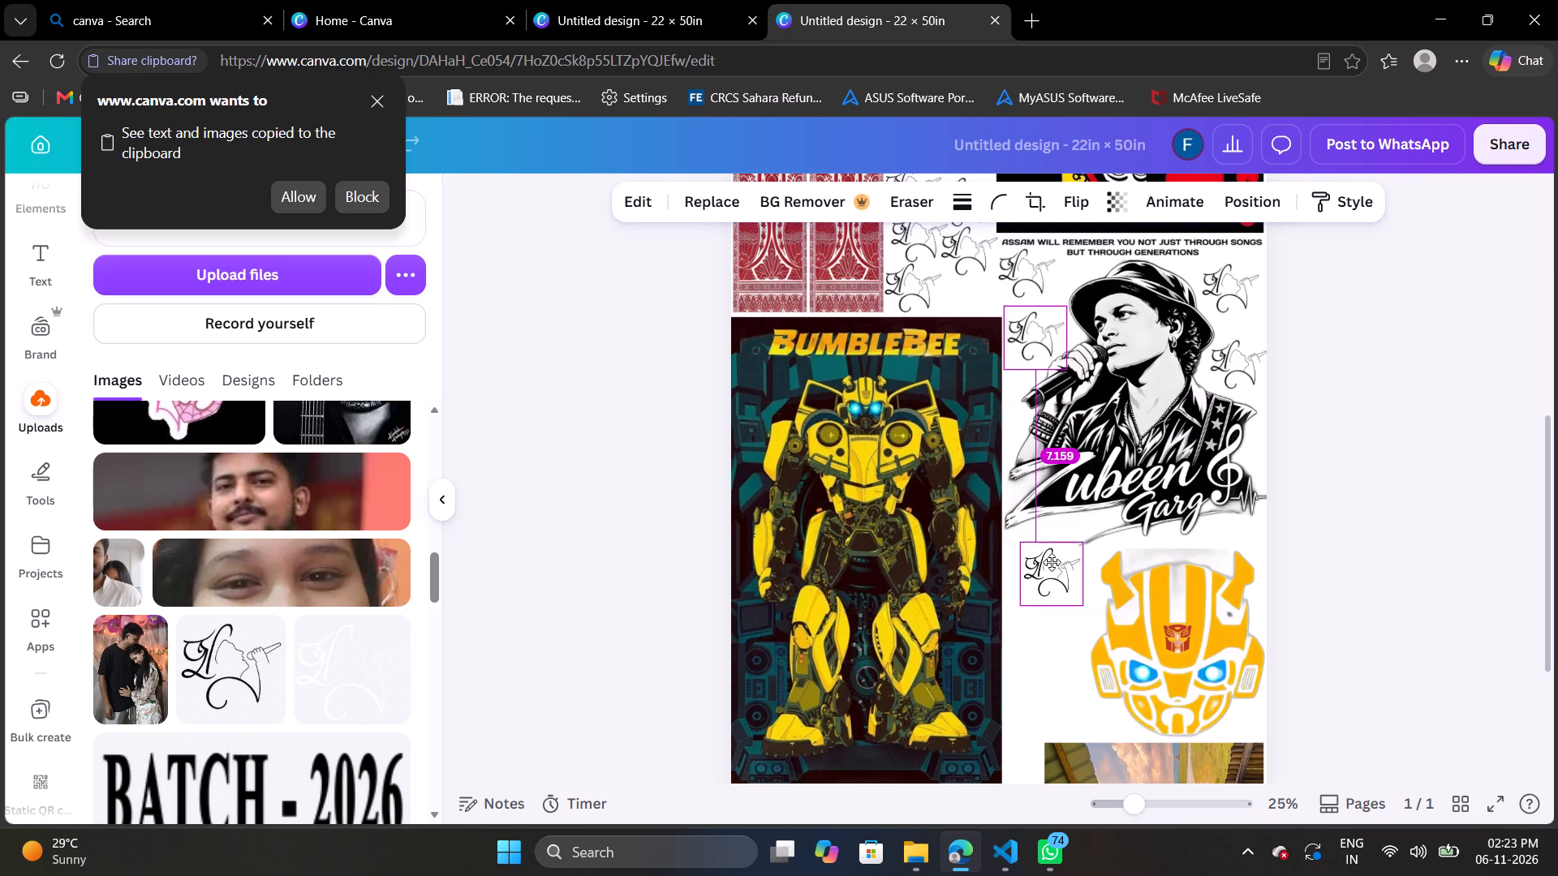
left_click_drag(1052, 562, 1037, 565, "ctrl+alt")
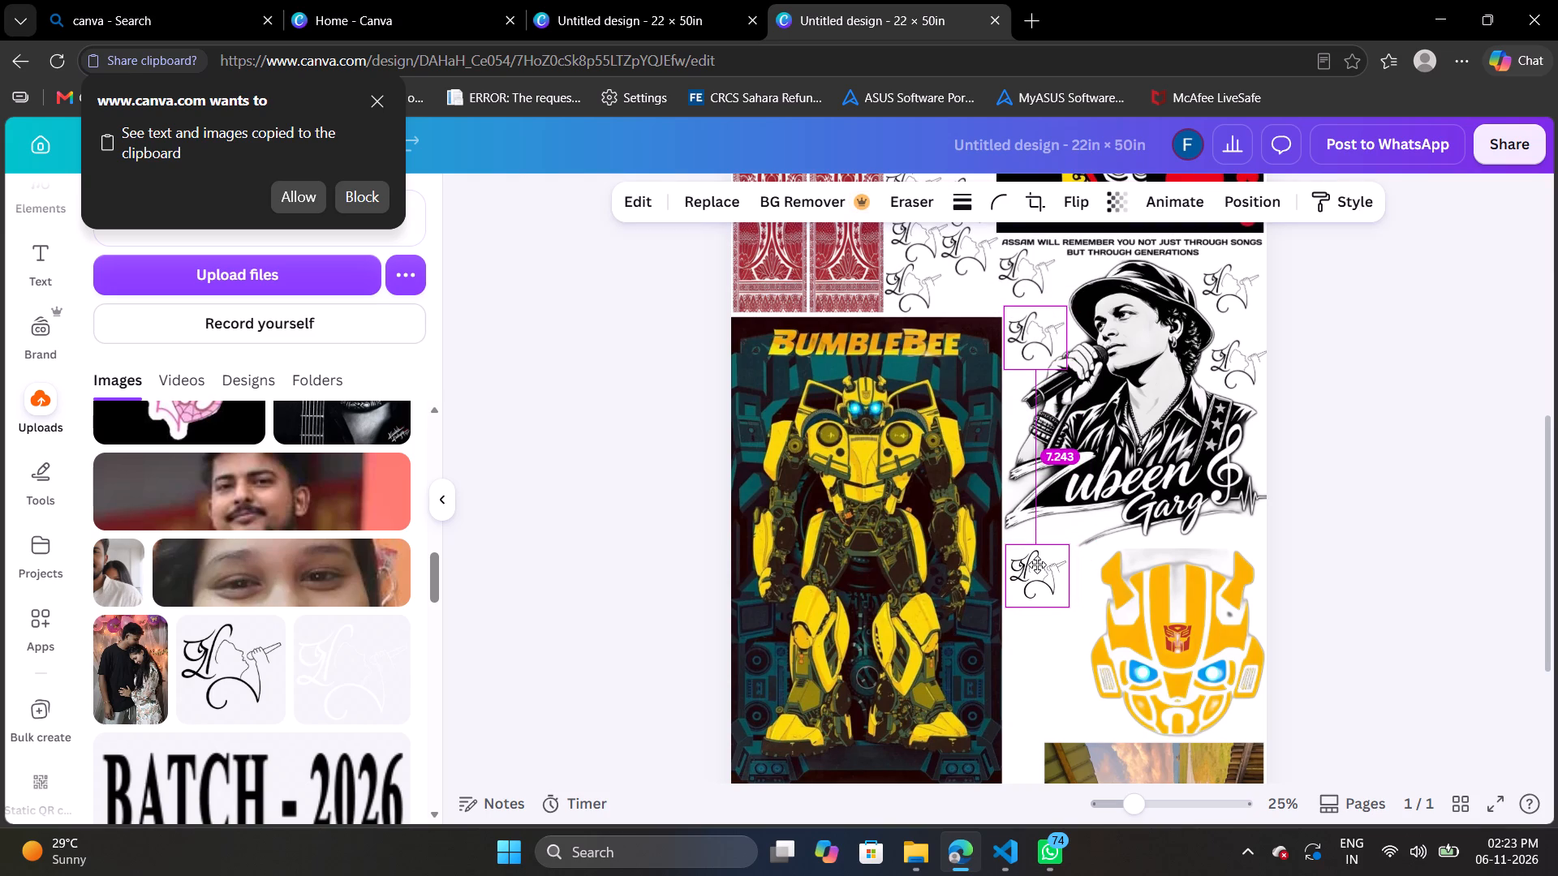
left_click_drag(1037, 565, 1035, 559, "ctrl+alt")
left_click_drag(1035, 559, 1044, 580, "ctrl+alt")
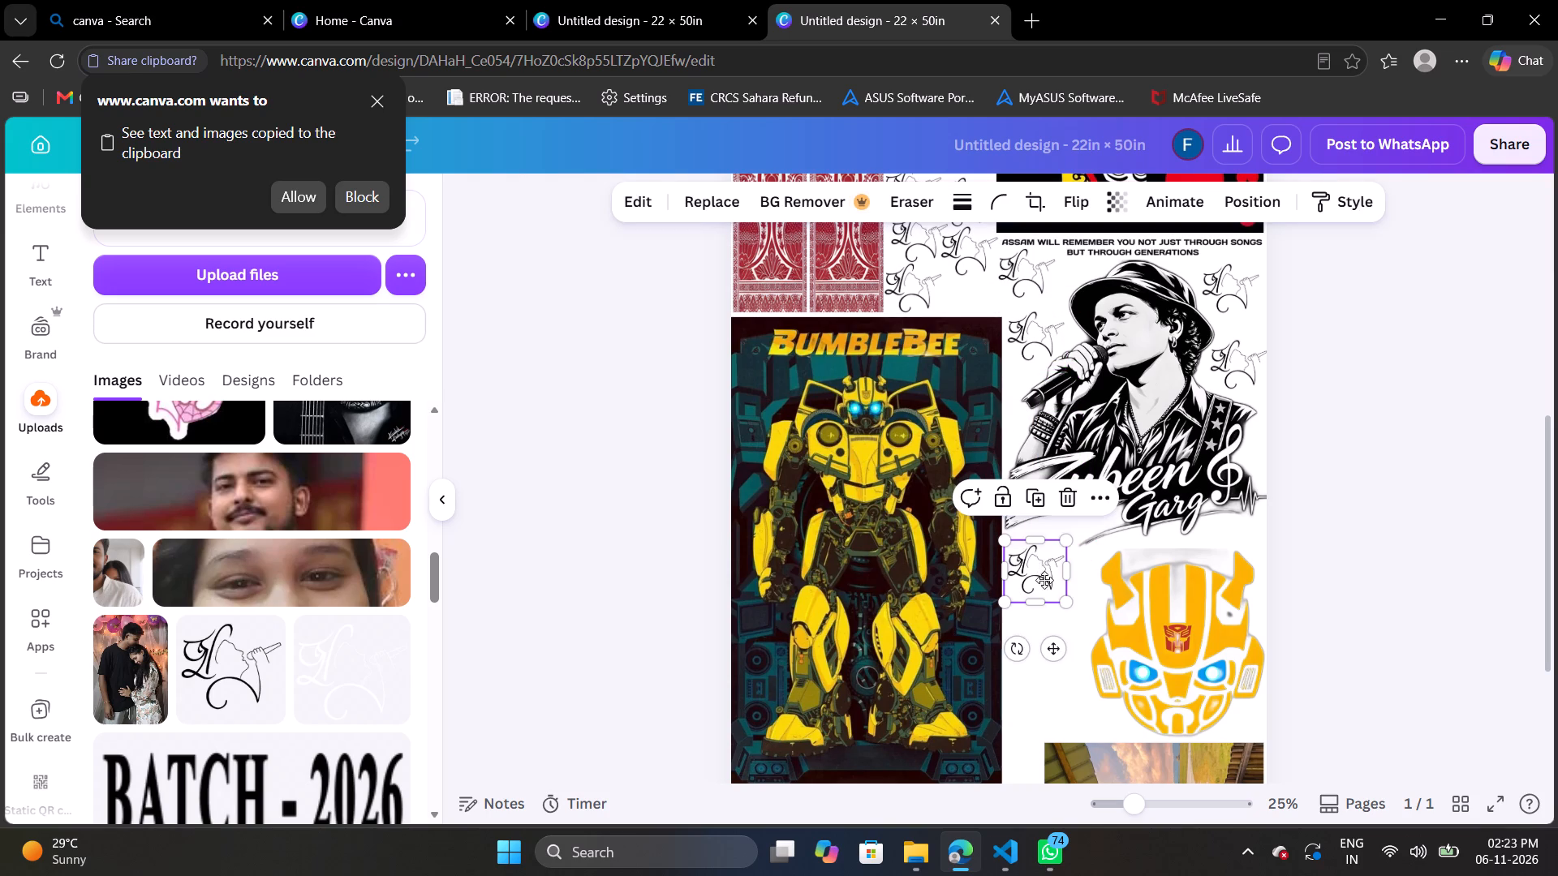
left_click_drag(1044, 580, 1039, 625, "ctrl+alt")
left_click_drag(1039, 619, 1037, 685, "ctrl+alt")
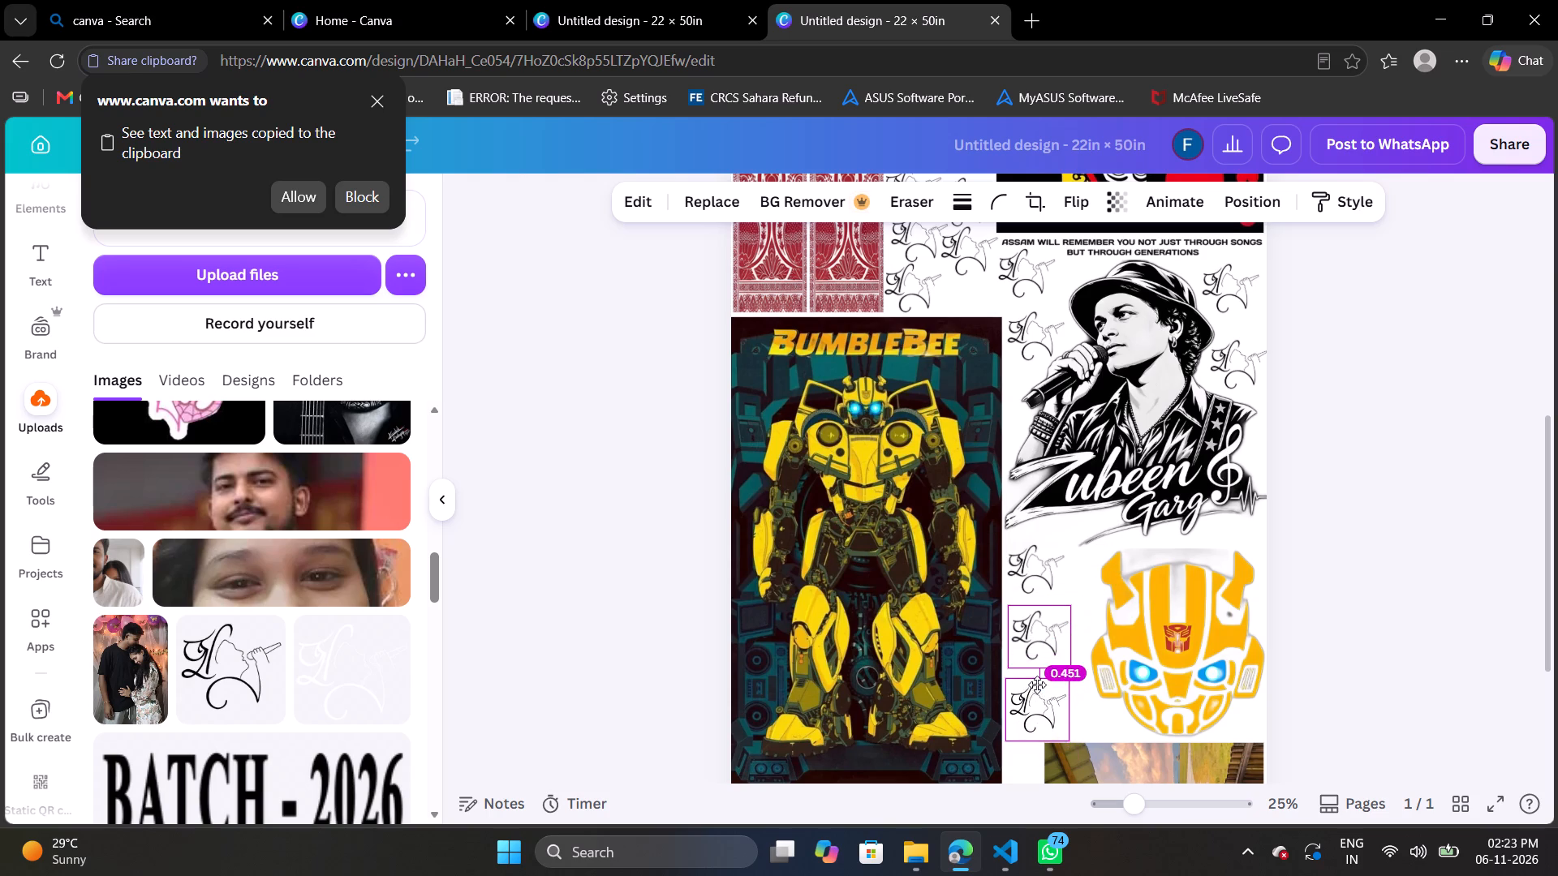
left_click_drag(1037, 685, 1039, 685, "ctrl+alt")
Place two stacked copies of the line-art logo between the eyes photo and the sideways photo at the page's bottom.
scroll(1126, 570, "down", 2)
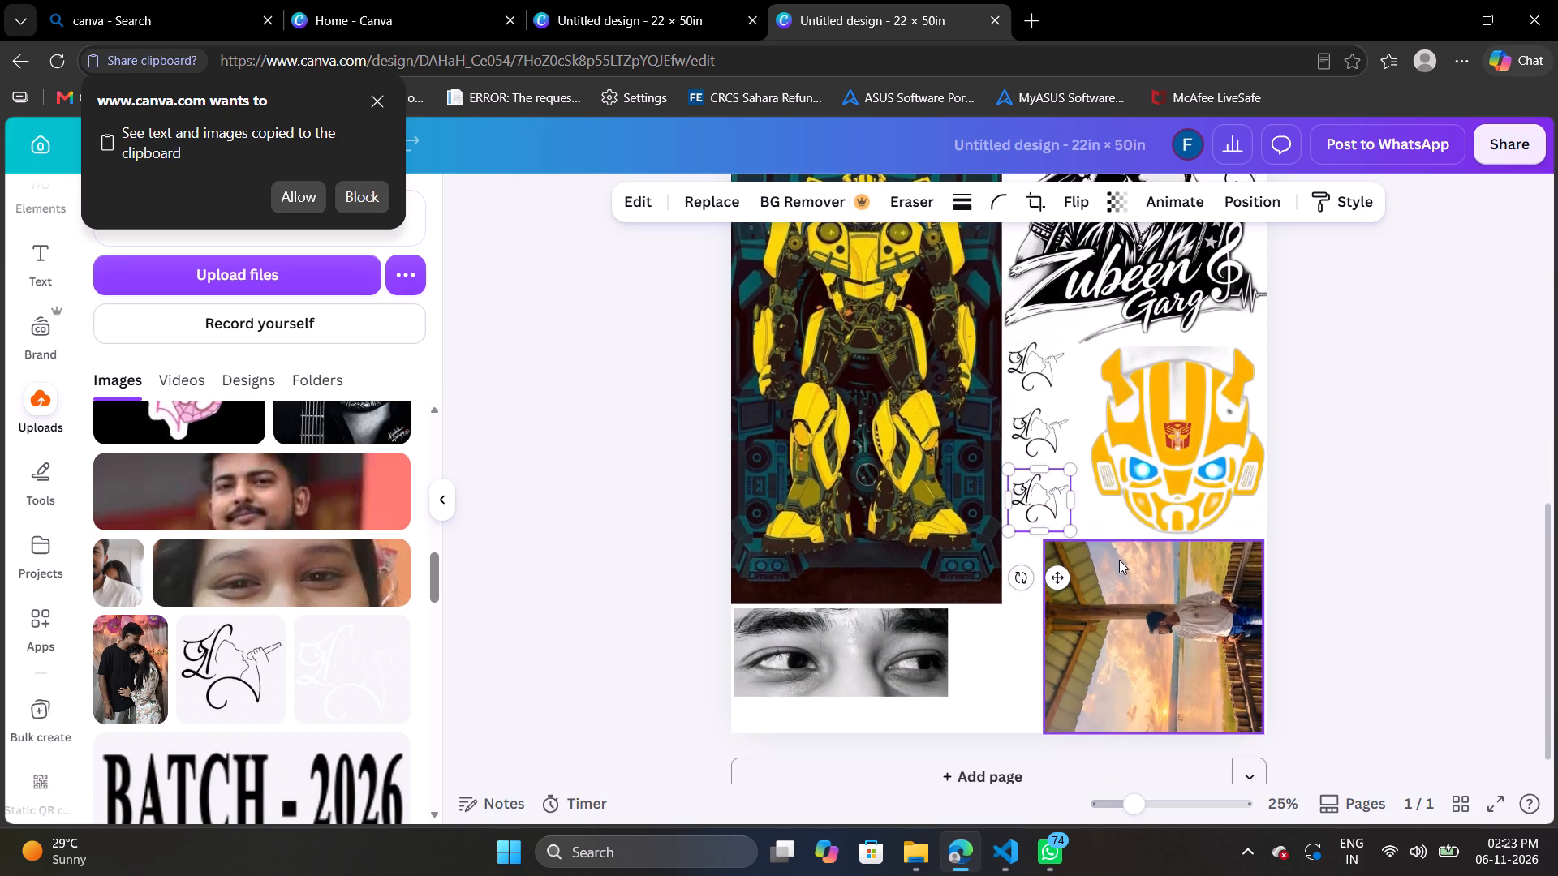
scroll(1119, 560, "down", 3)
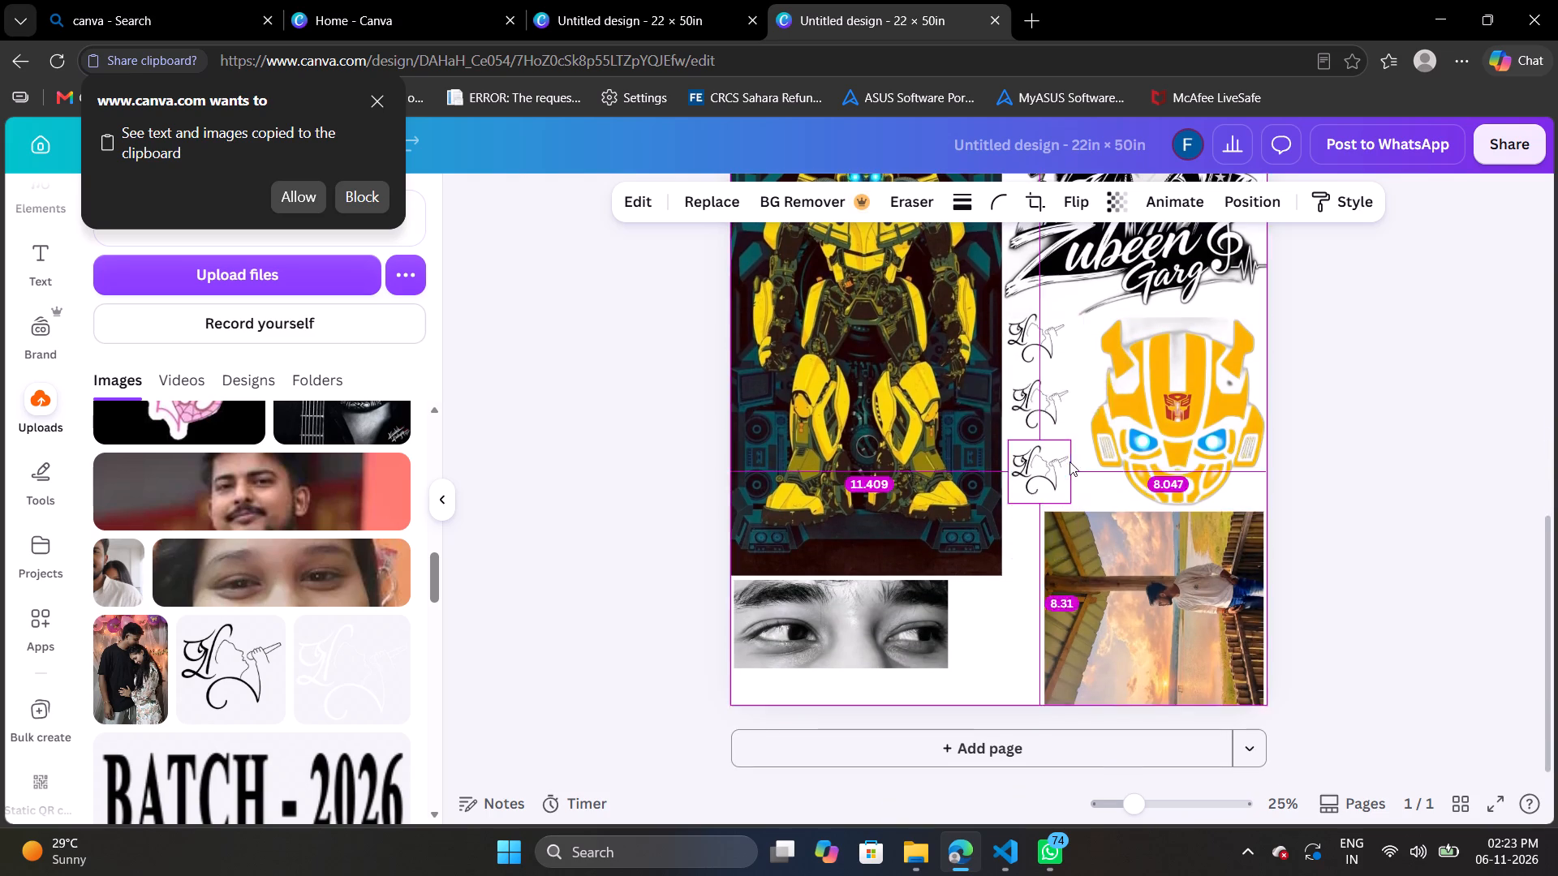
left_click_drag(1053, 457, 1018, 599, "ctrl+alt")
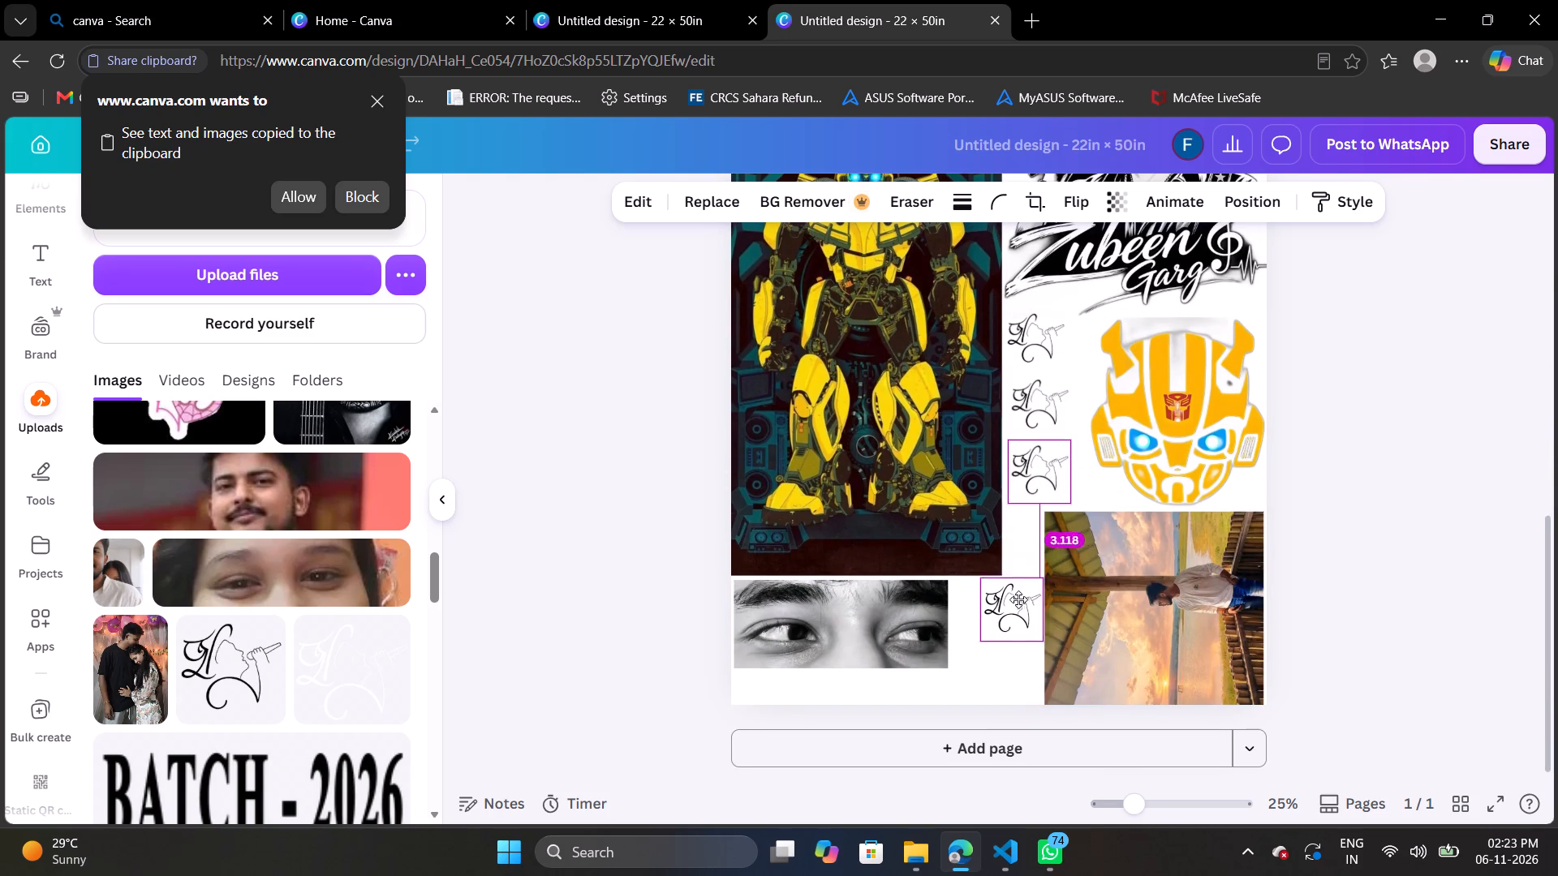
left_click_drag(1018, 599, 1009, 599, "ctrl+alt")
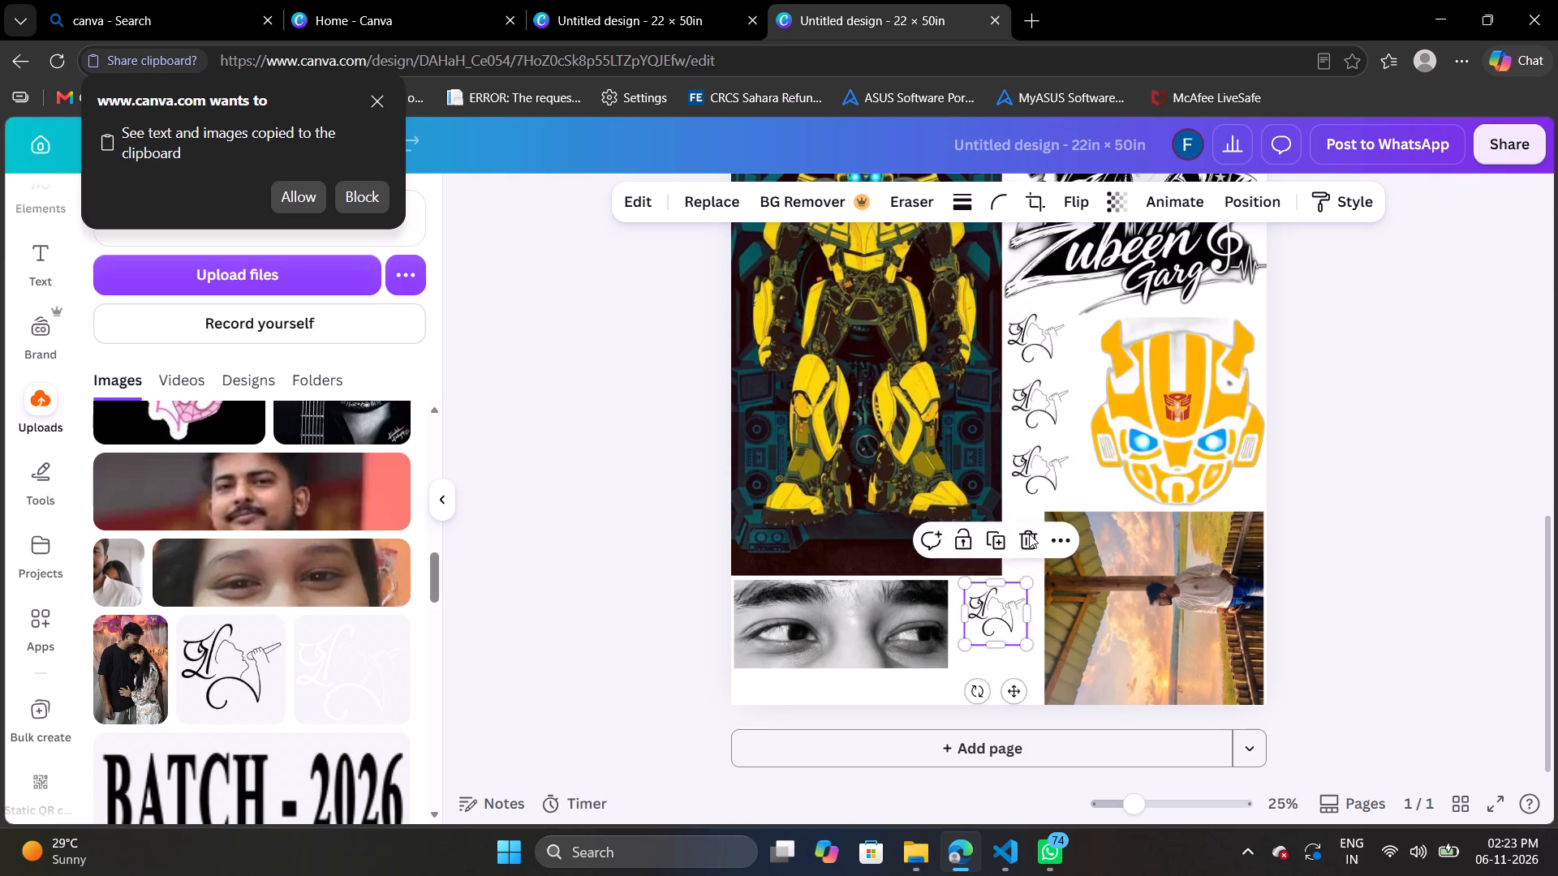
left_click_drag(1031, 453, 1009, 633, "ctrl+alt")
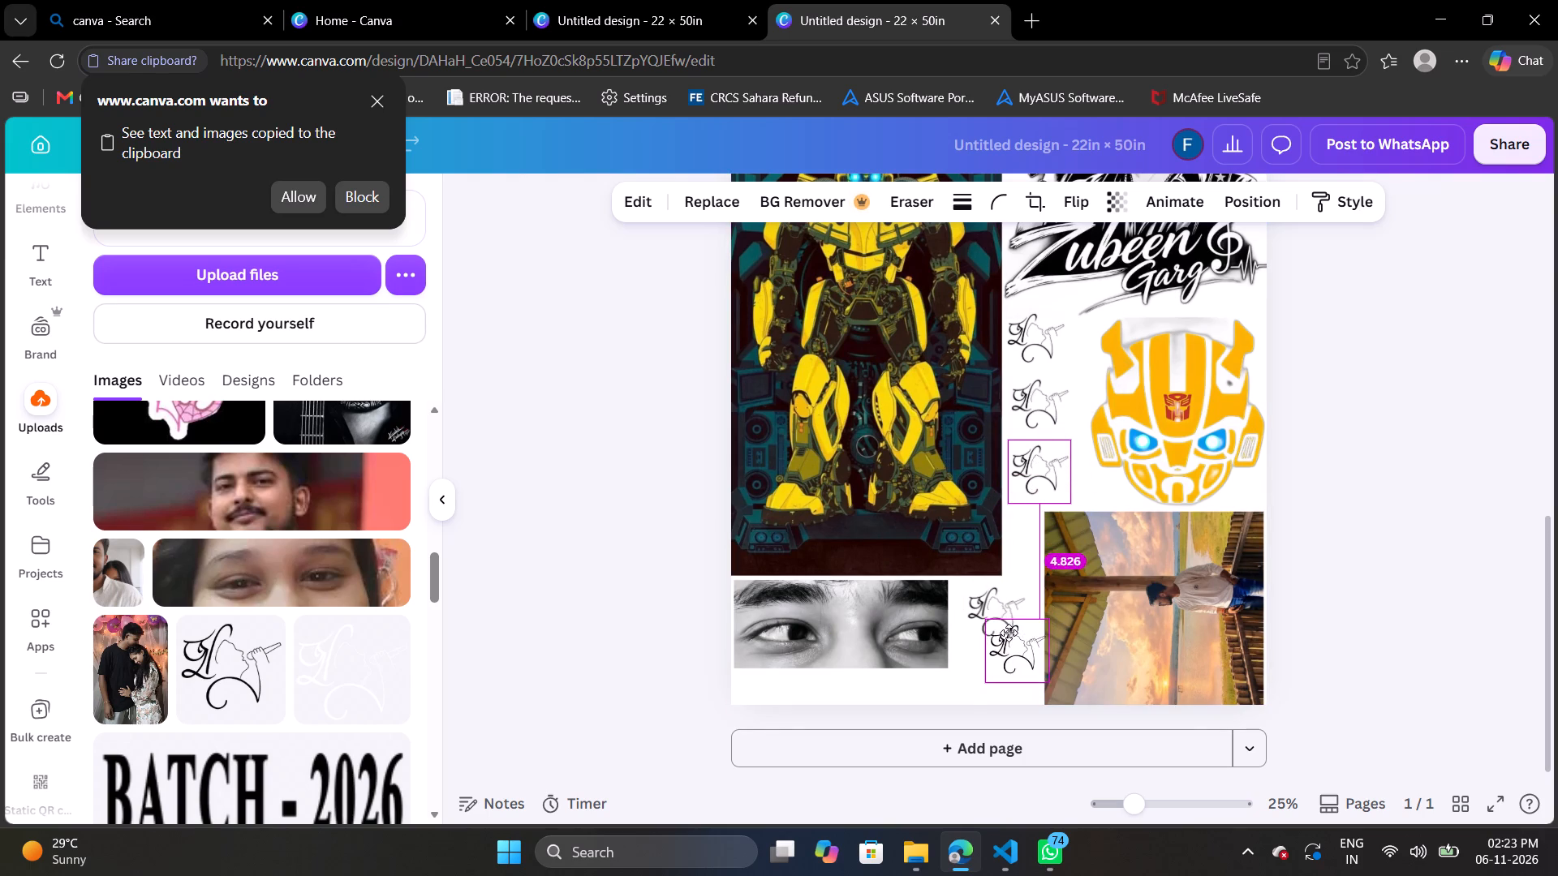
left_click_drag(1009, 633, 991, 648, "ctrl+alt")
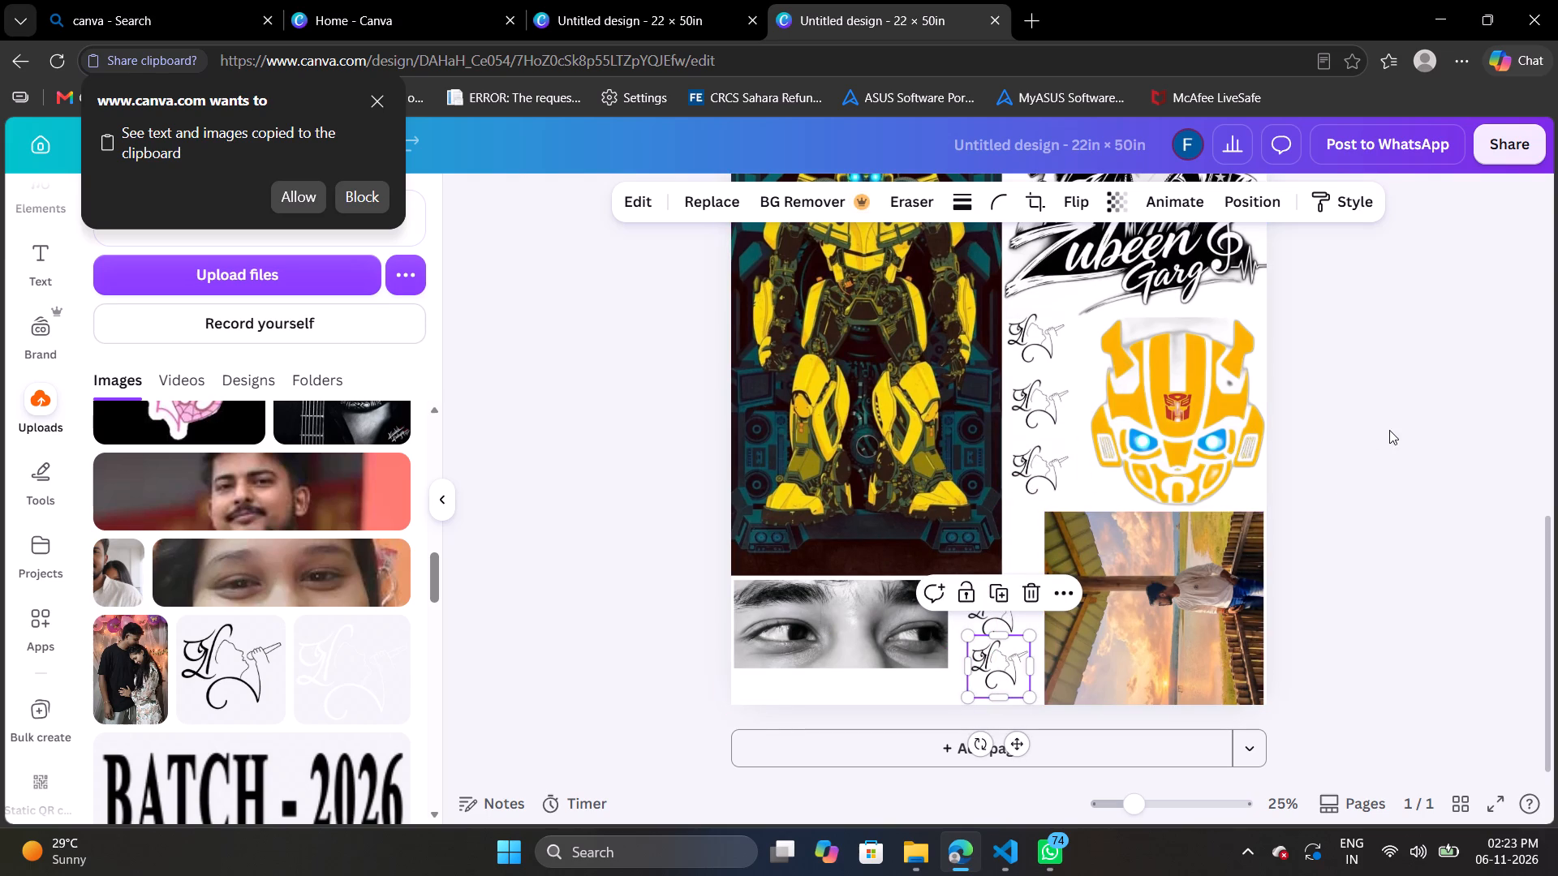
left_click(1389, 430)
Nudge the line-art logo beside the portrait's hat down three steps, away from the lettering above it.
scroll(1081, 463, "up", 6)
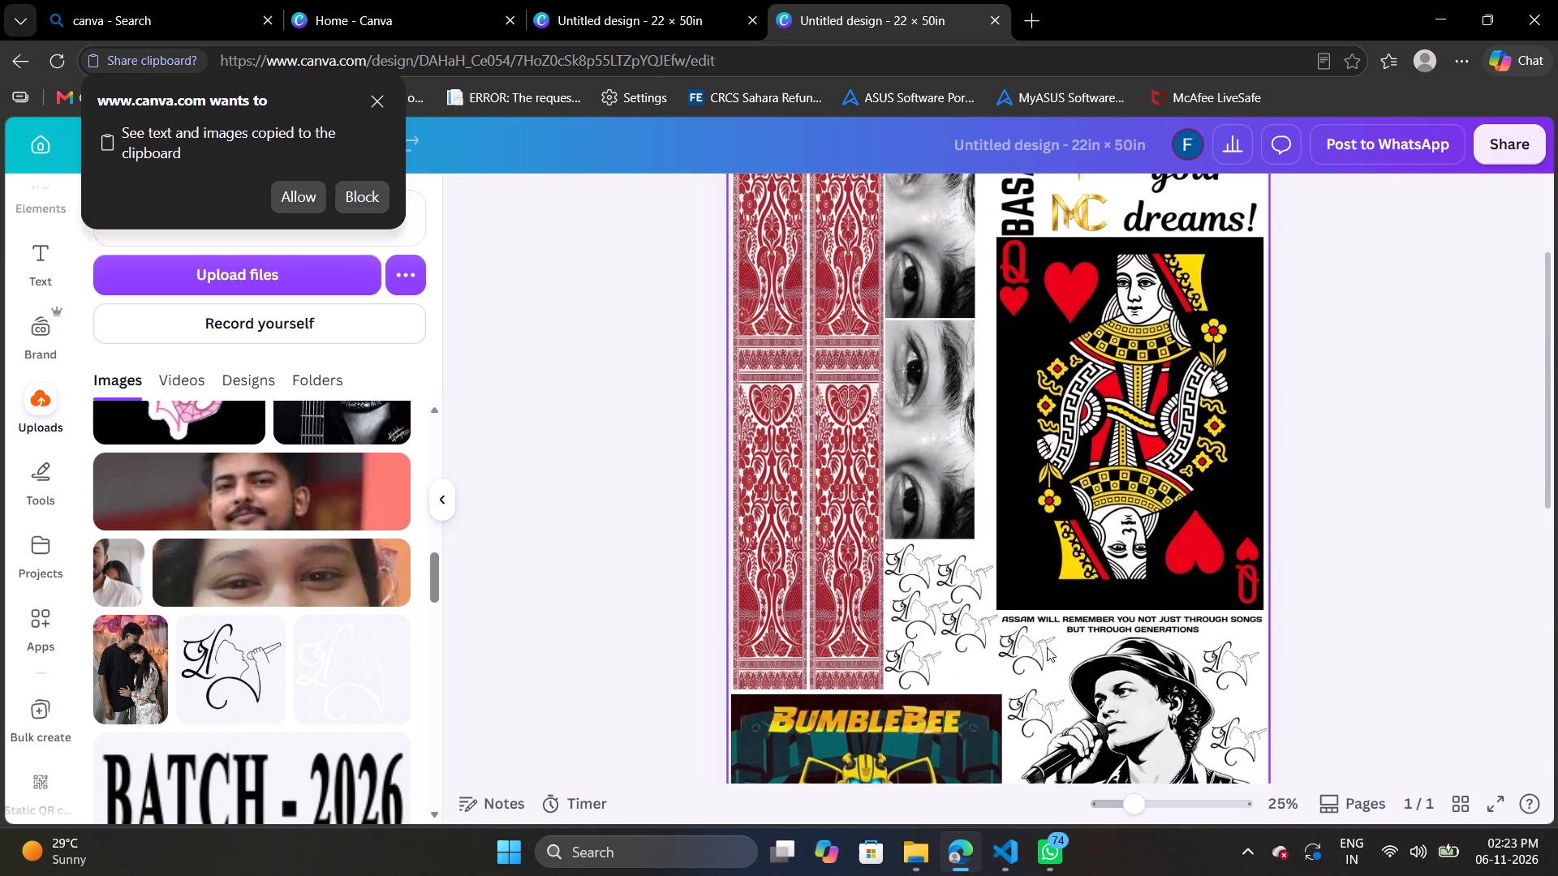
left_click(1047, 647)
key("Down")
key("Down")
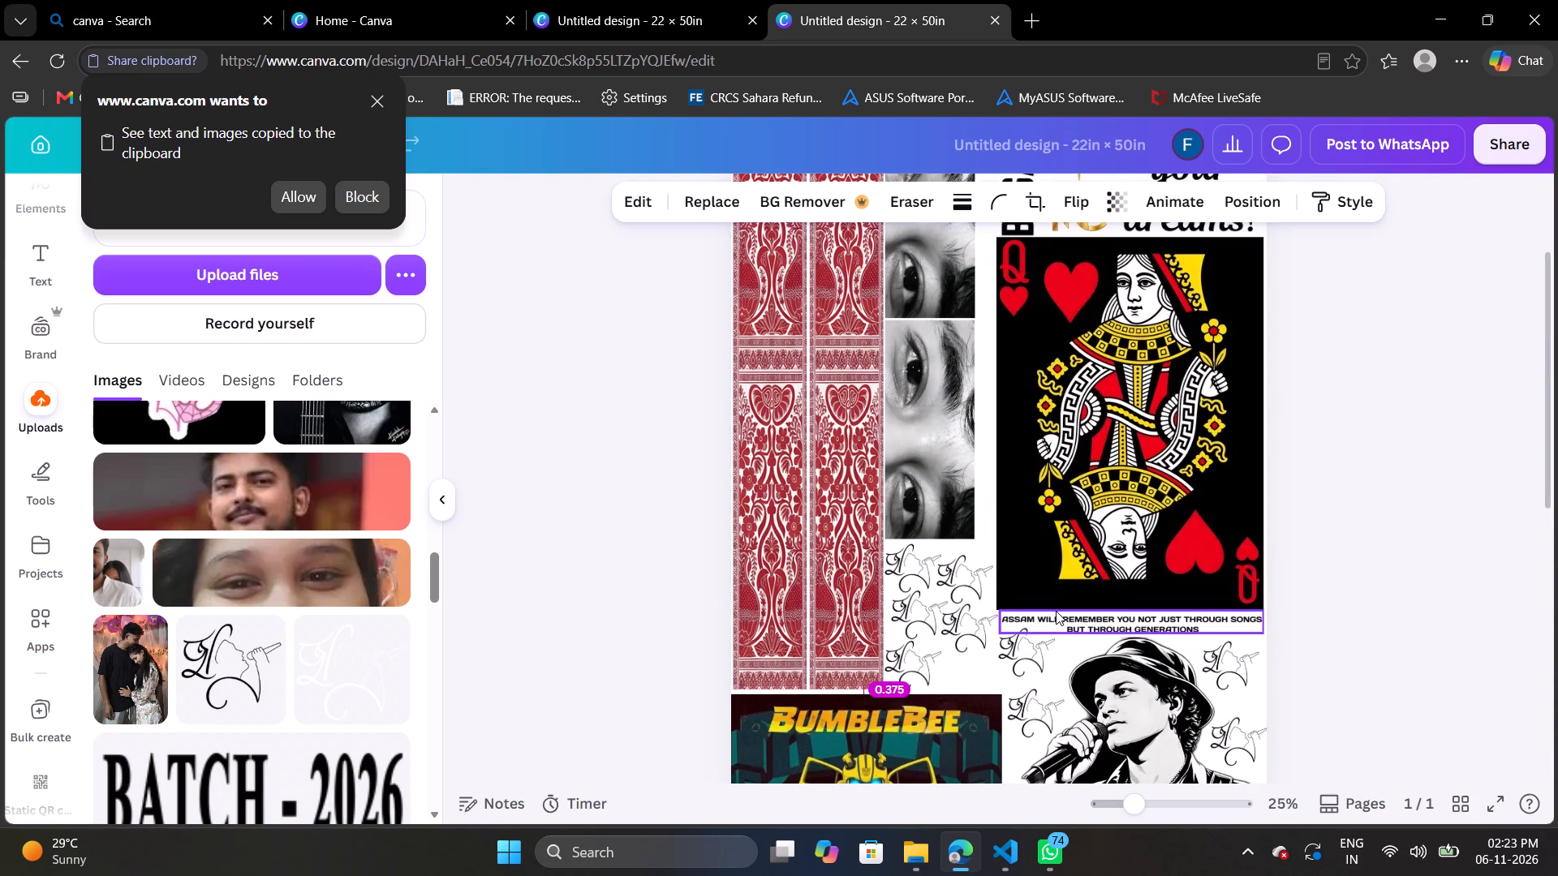
key("Down")
left_click(1492, 324)
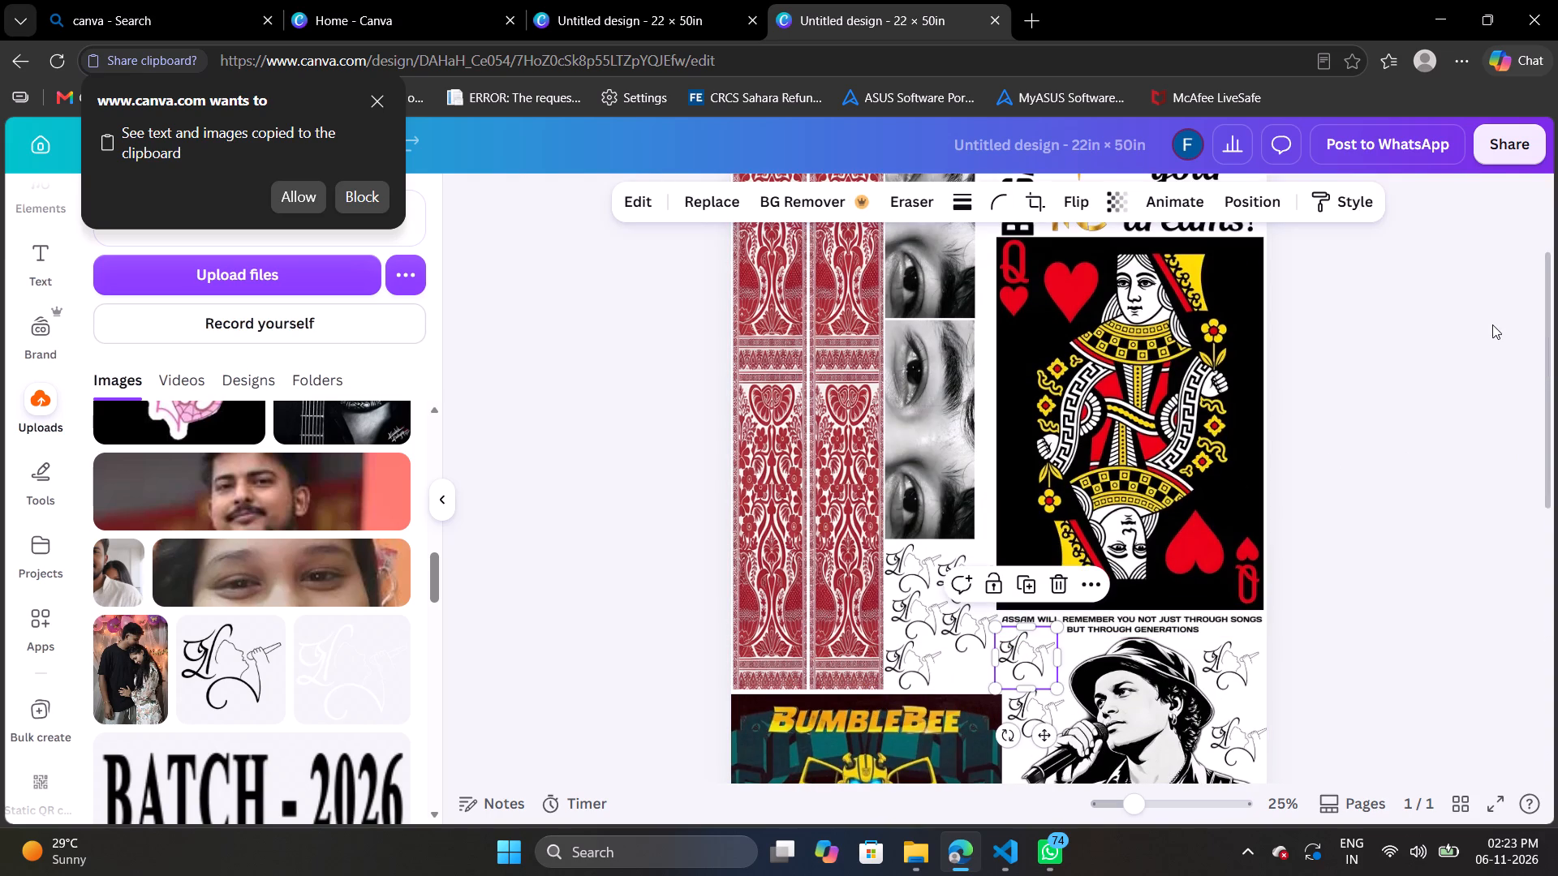
Review the arrangement of the whole page, from the top lettering to the bottom photos.
scroll(892, 532, "up", 3)
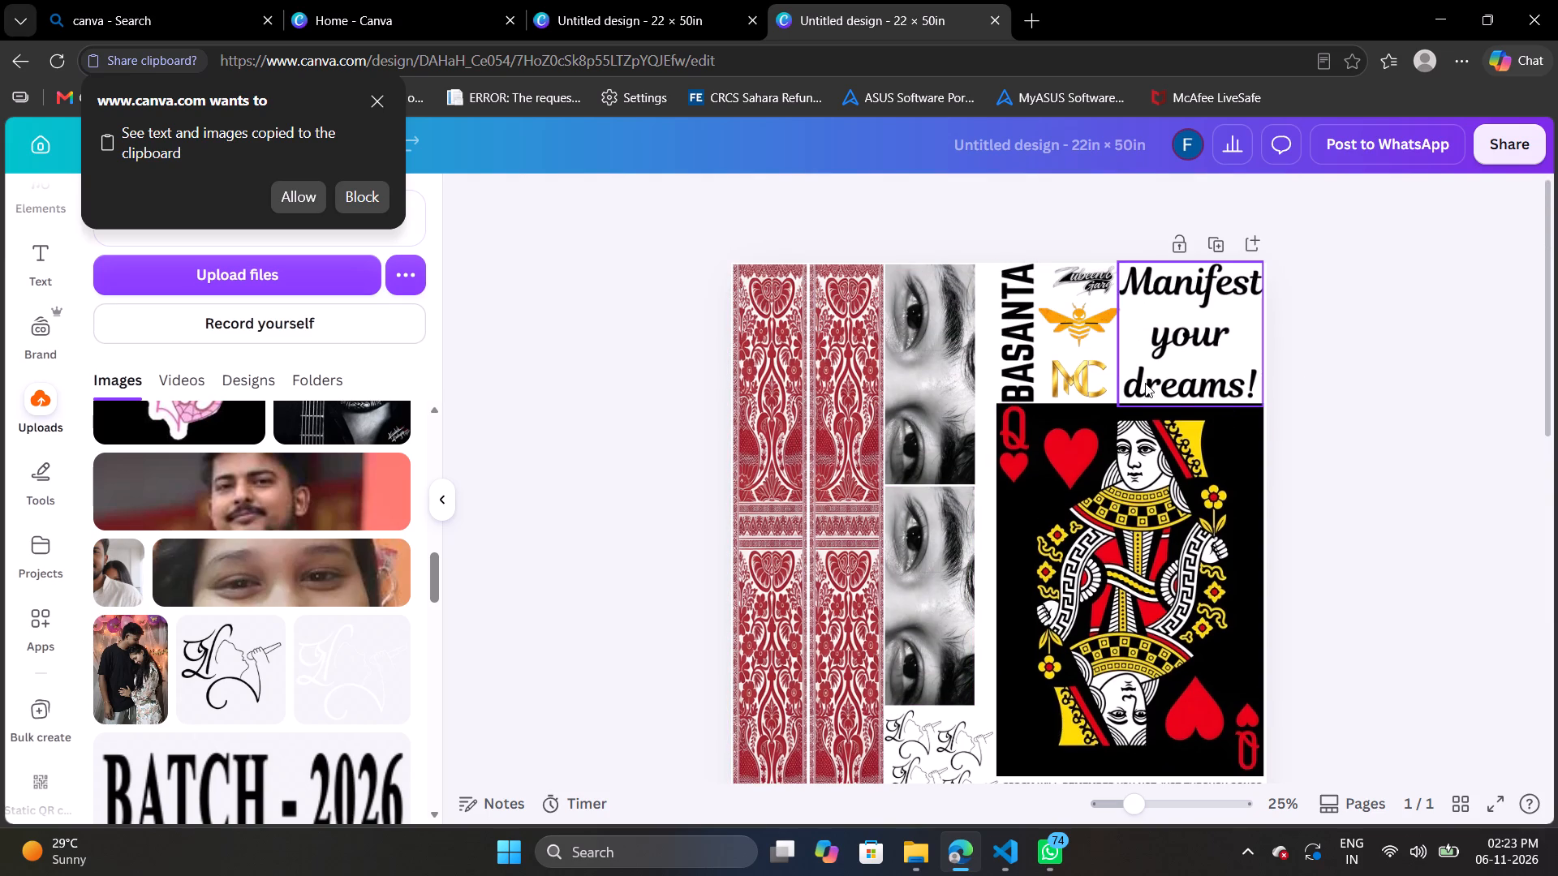
scroll(1086, 420, "down", 1)
scroll(1130, 558, "down", 3)
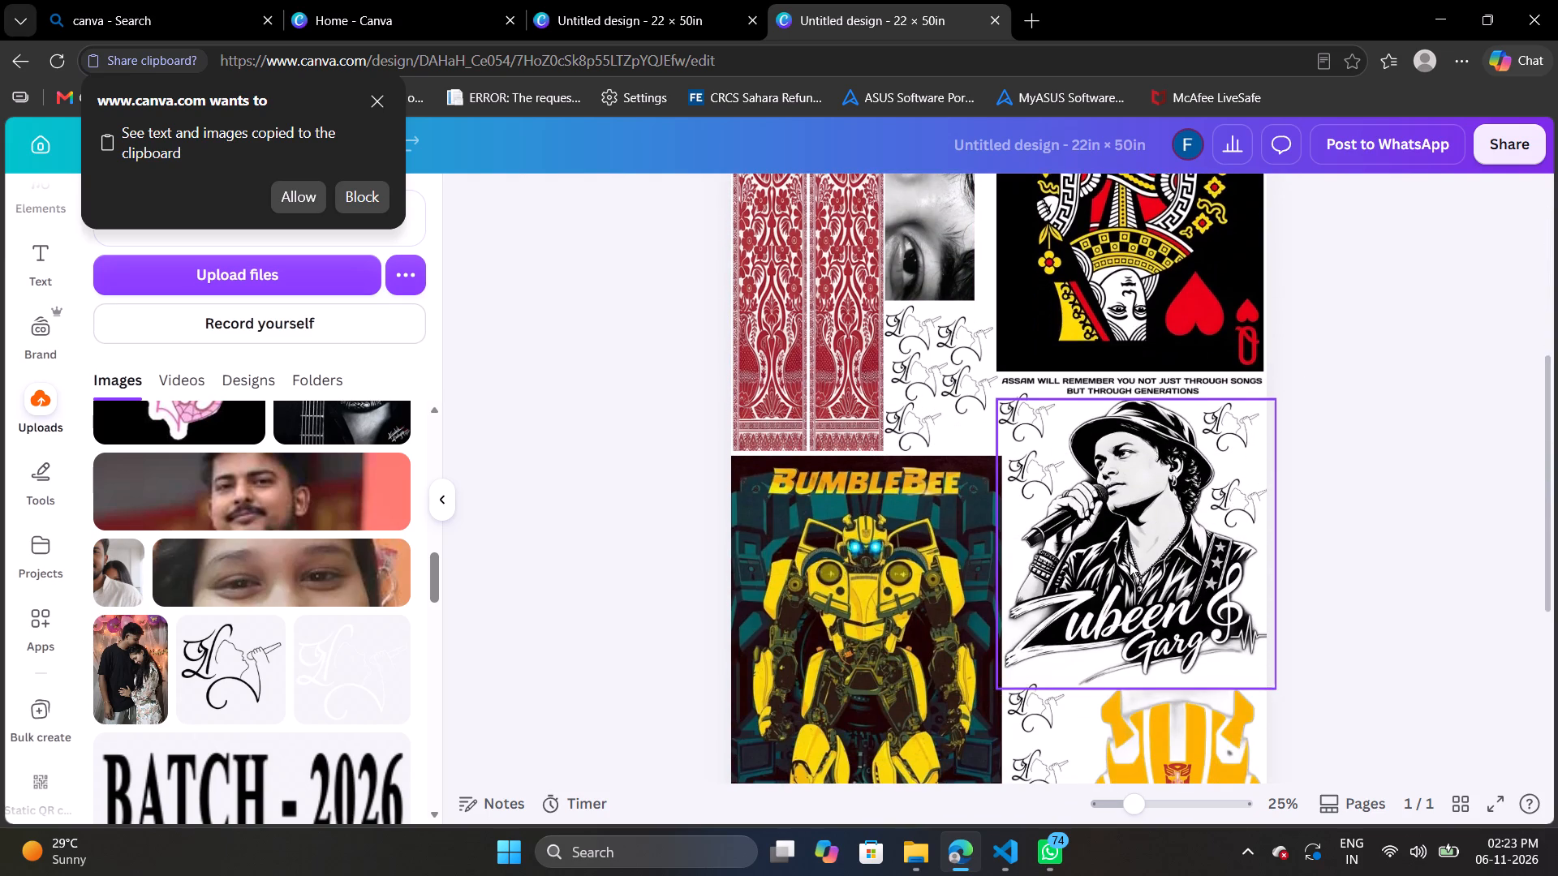
scroll(1190, 581, "down", 2)
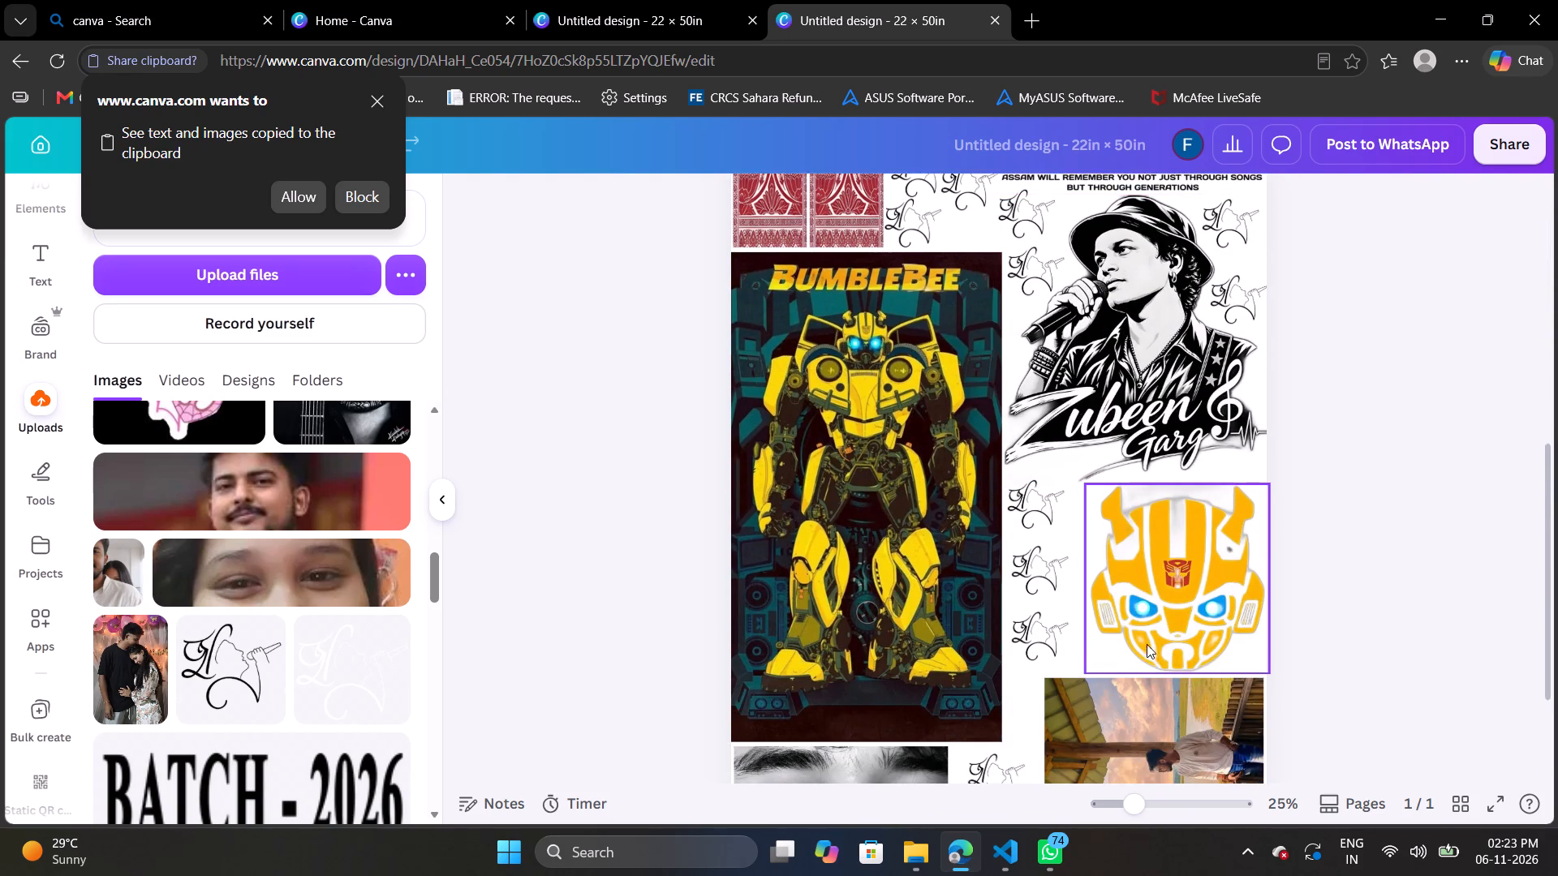
scroll(1148, 644, "down", 2)
scroll(1058, 524, "up", 4)
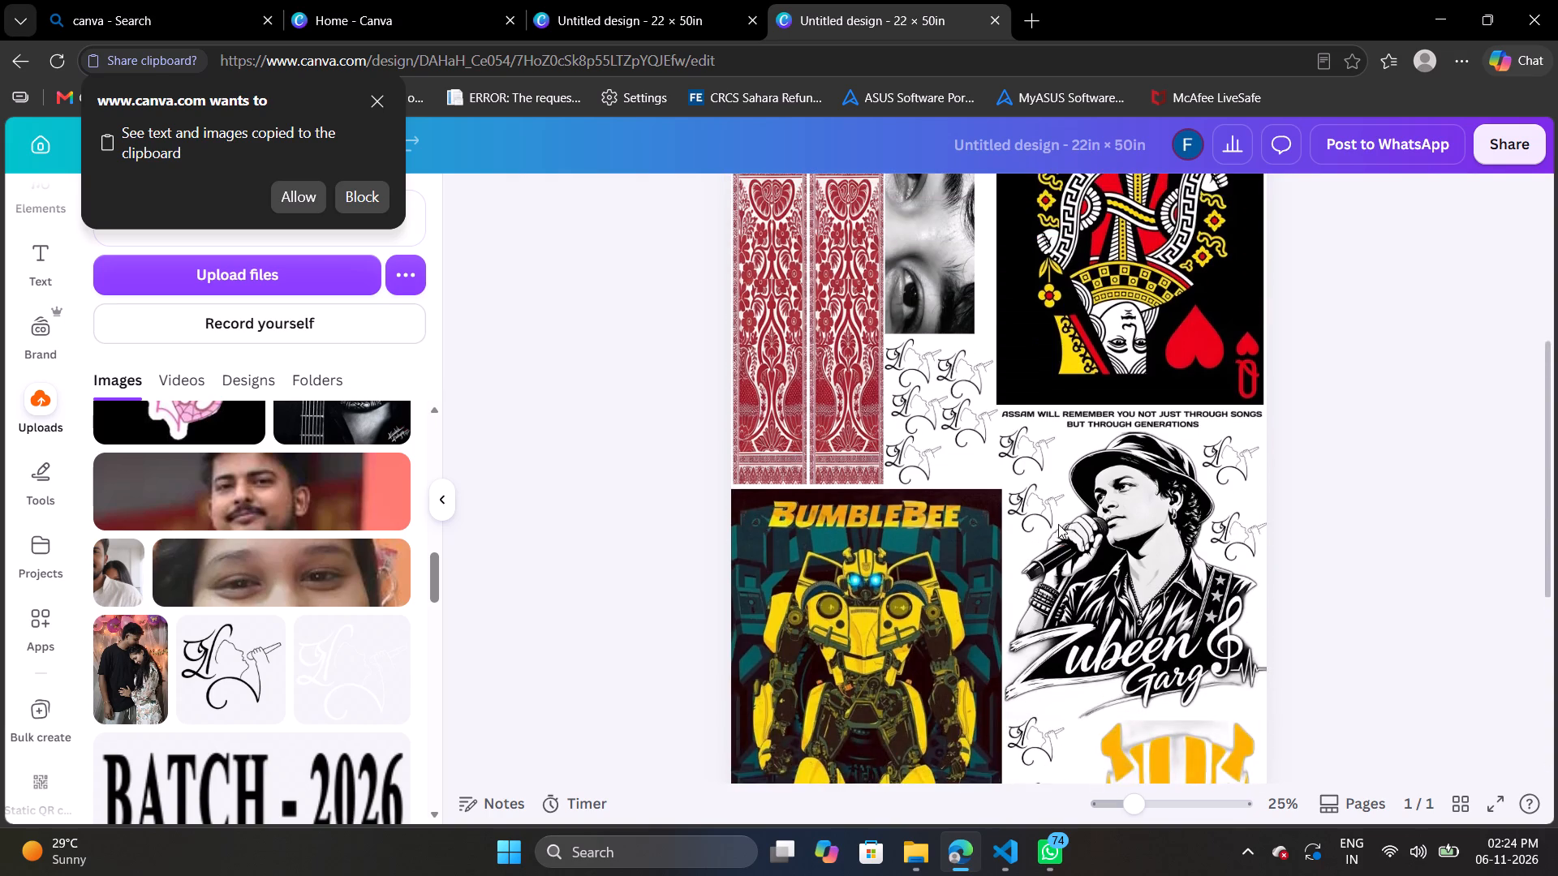
scroll(986, 465, "up", 4)
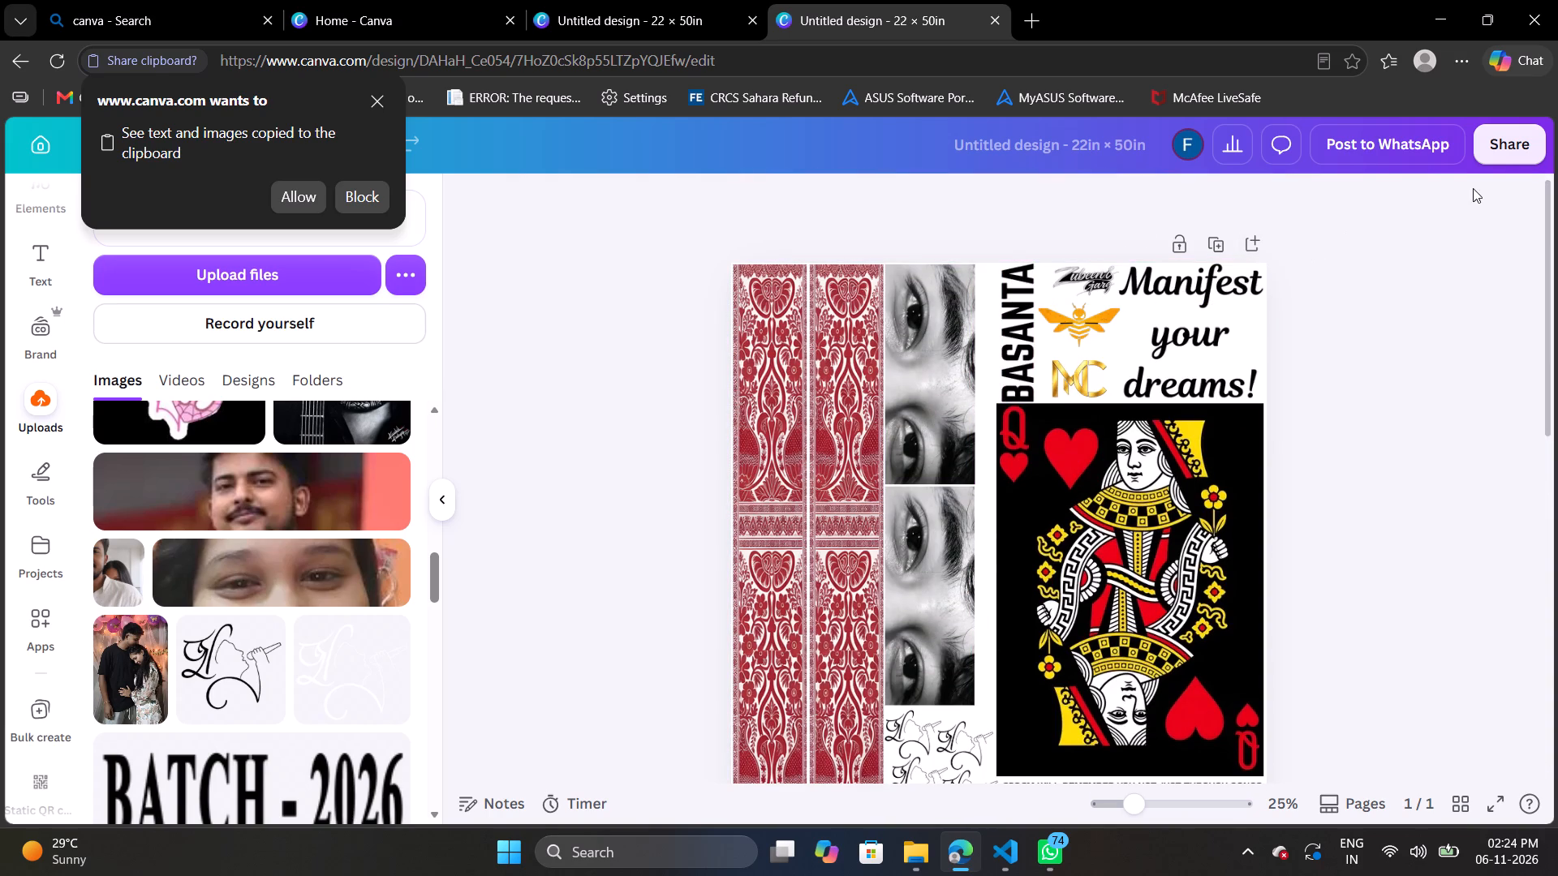
Download the design as a high-quality PNG with a transparent background.
left_click(1504, 143)
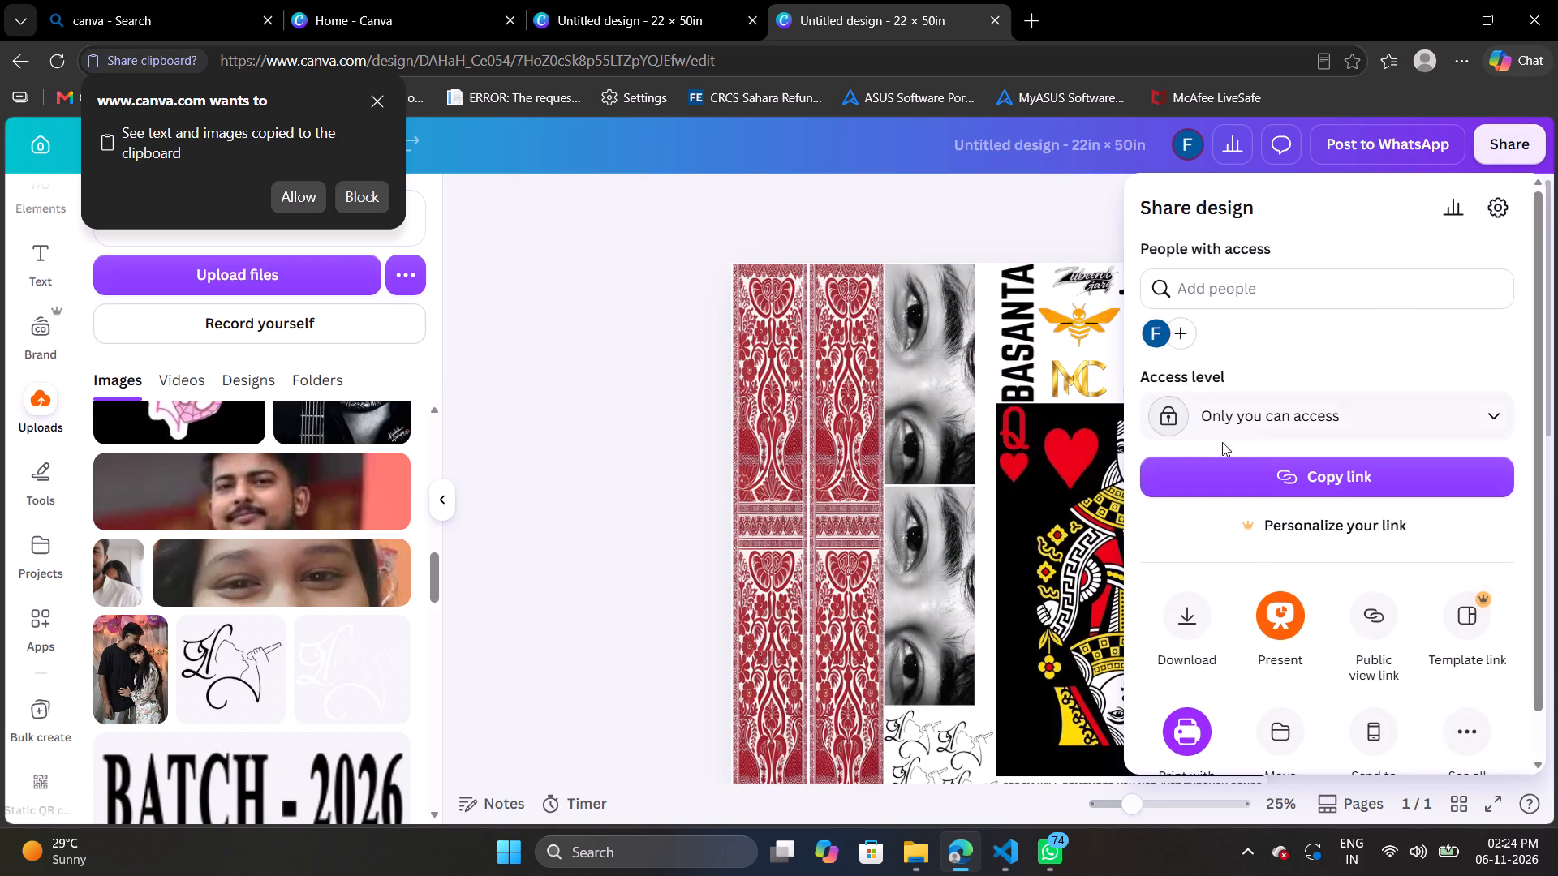
left_click(1181, 613)
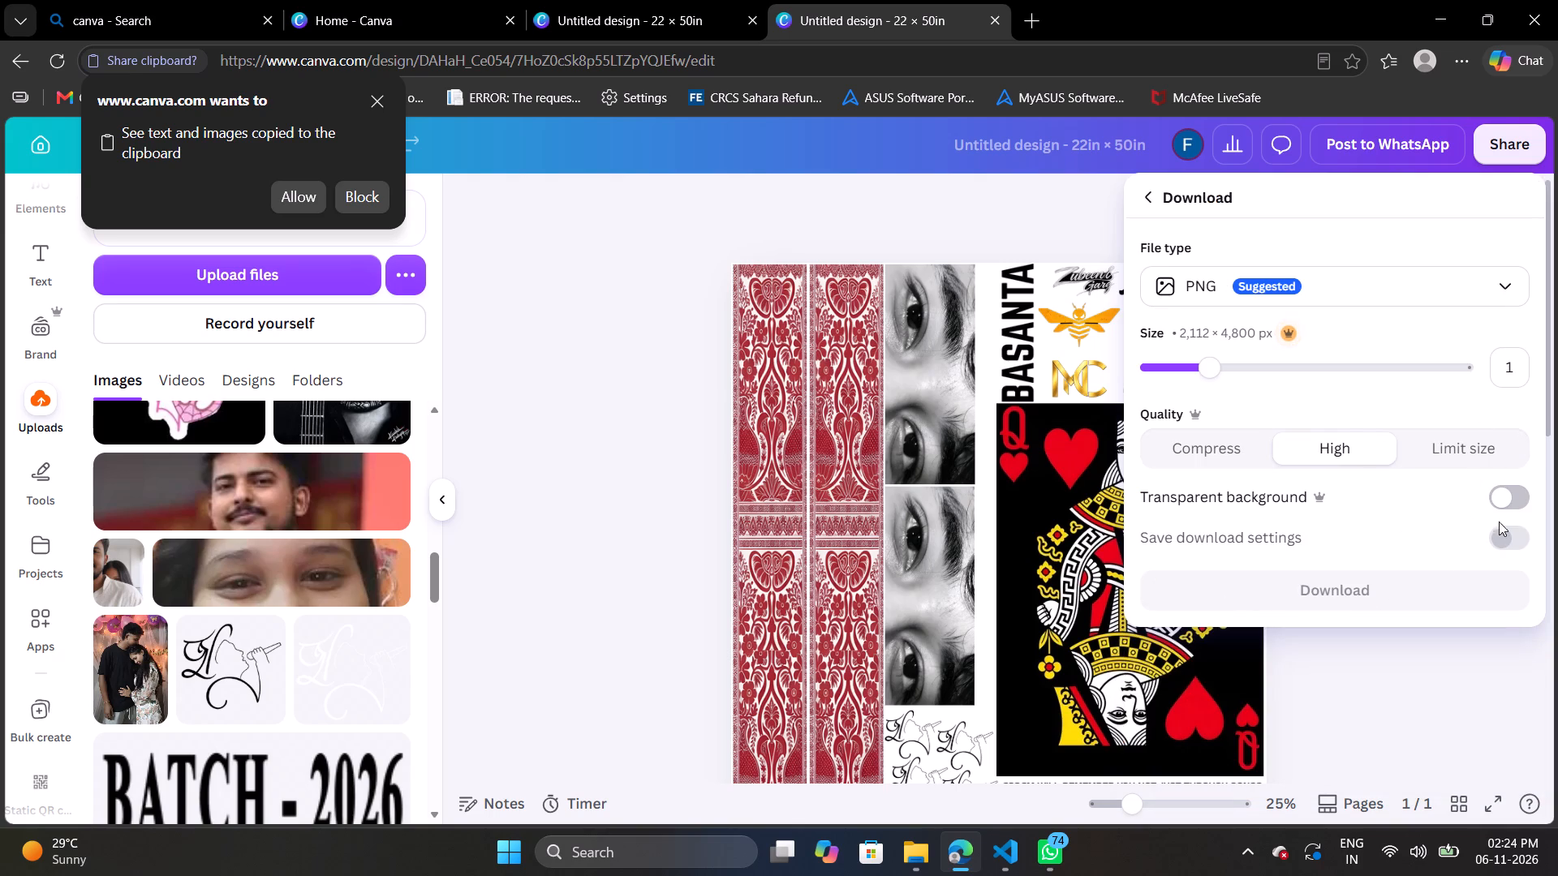
left_click(1503, 496)
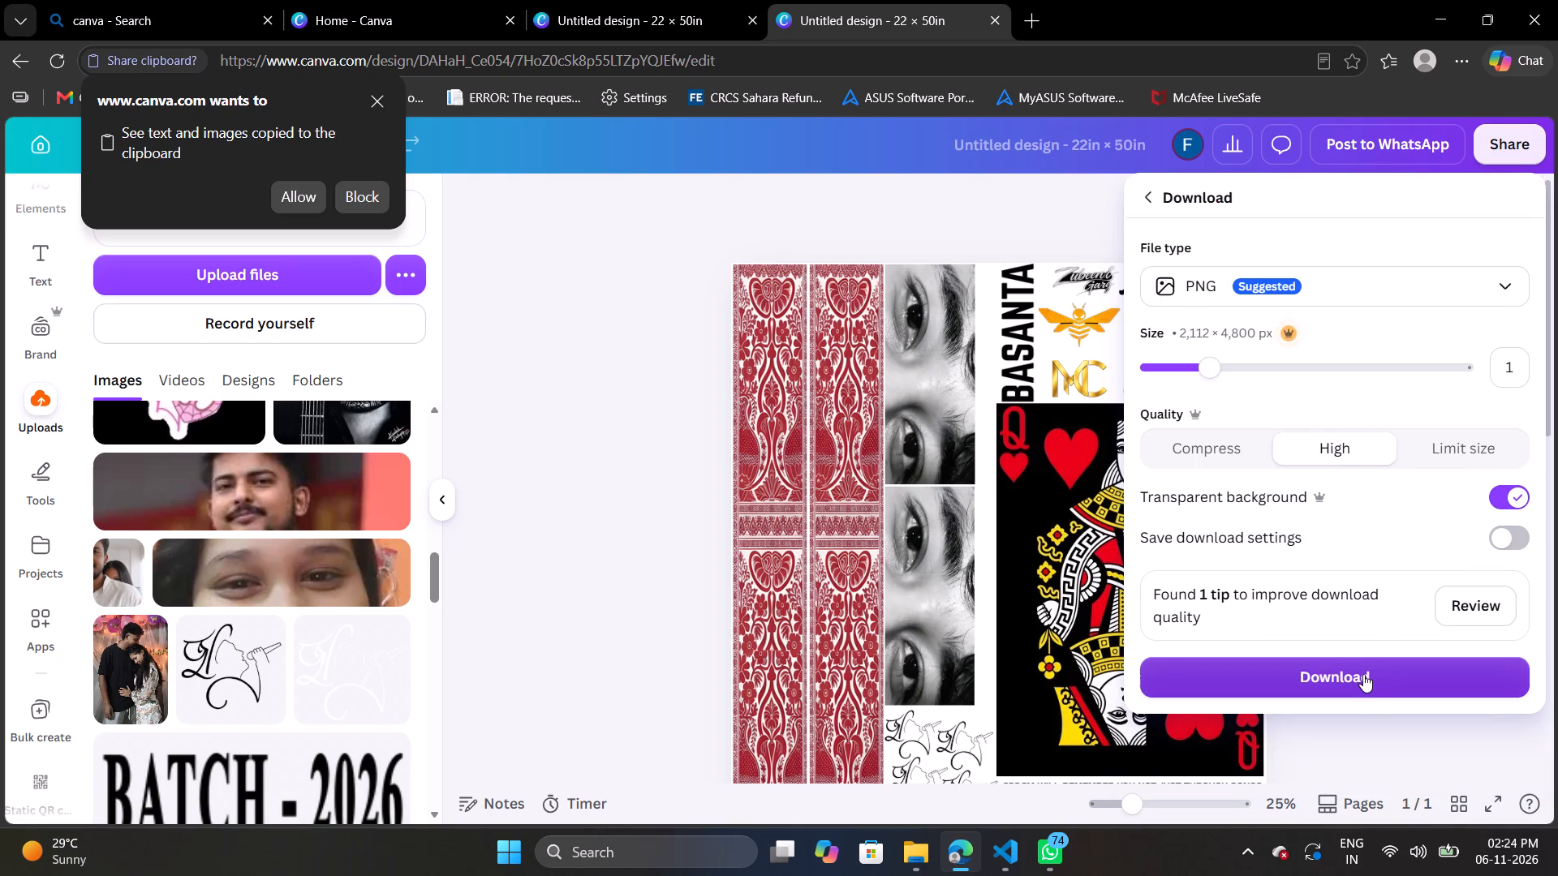
left_click(1363, 674)
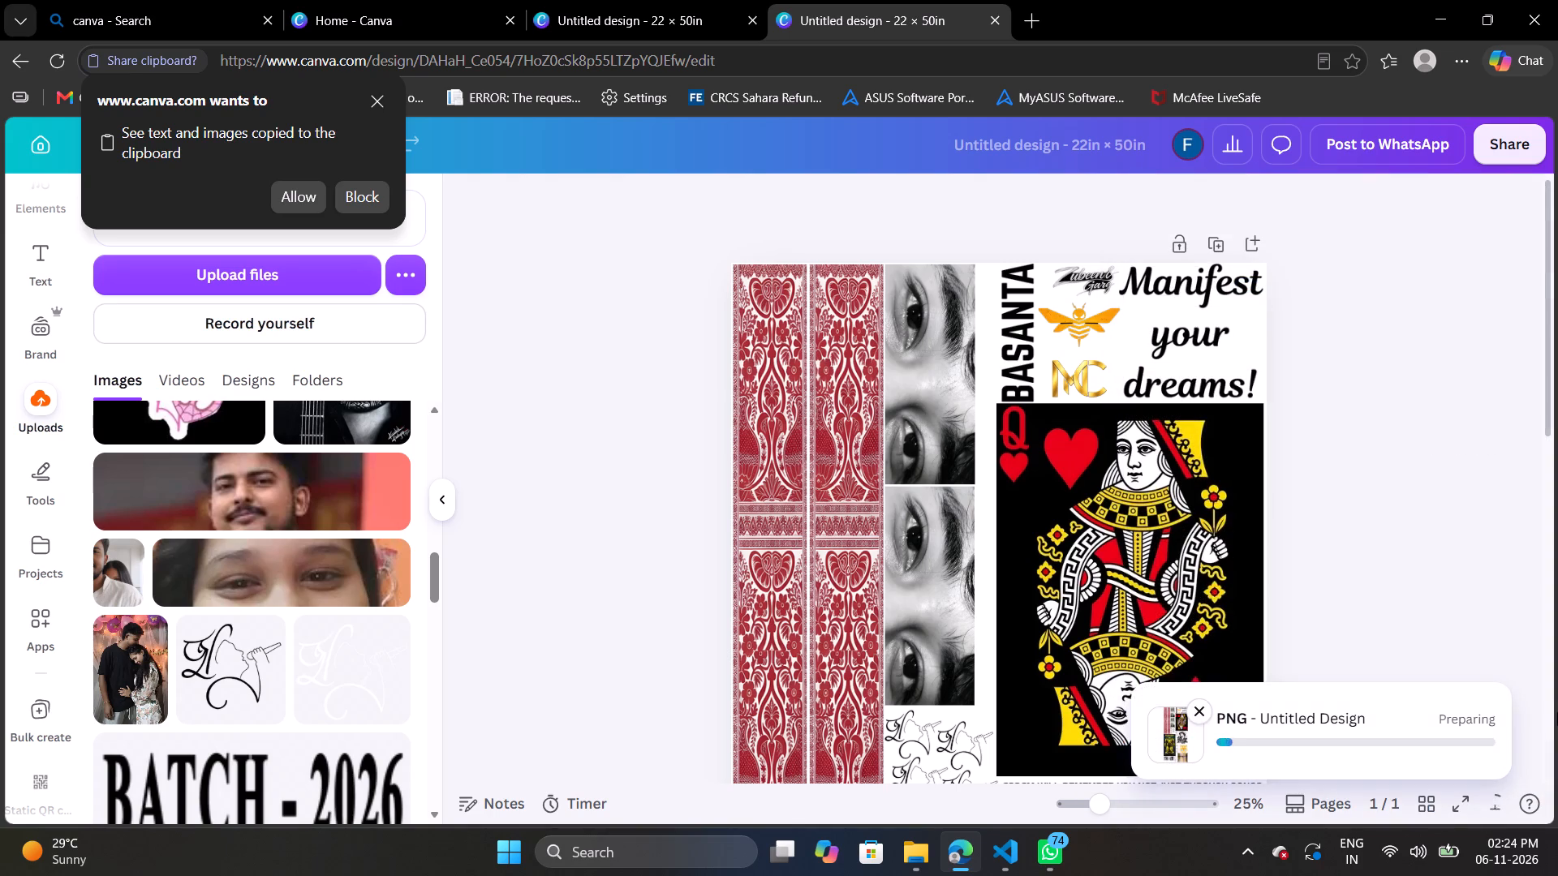
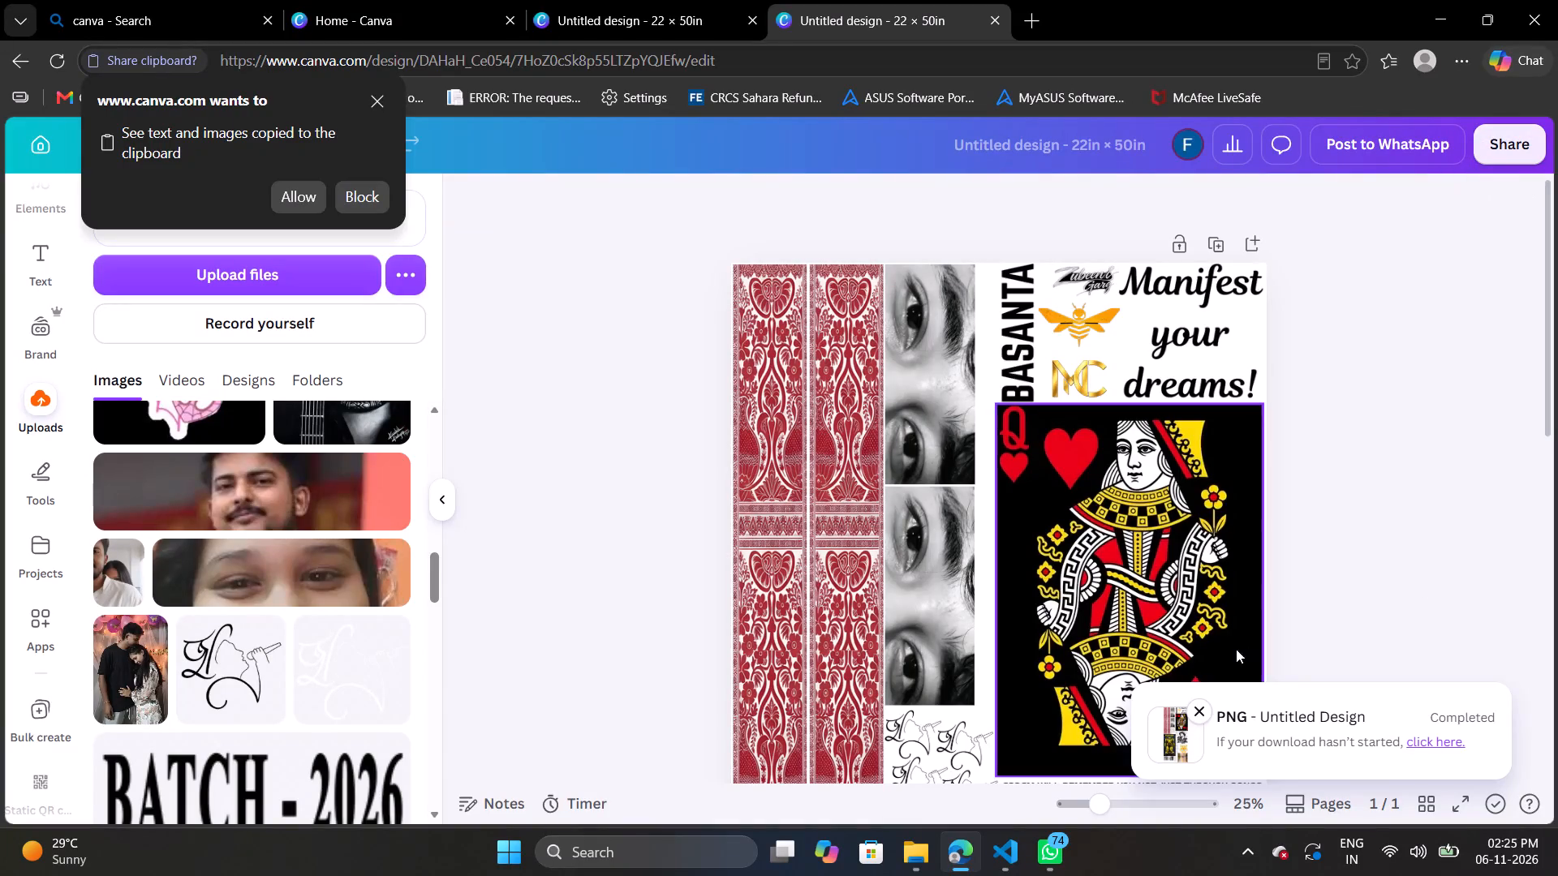
Dismiss the PNG download notification covering the lower part of the queen card.
left_click(1212, 708)
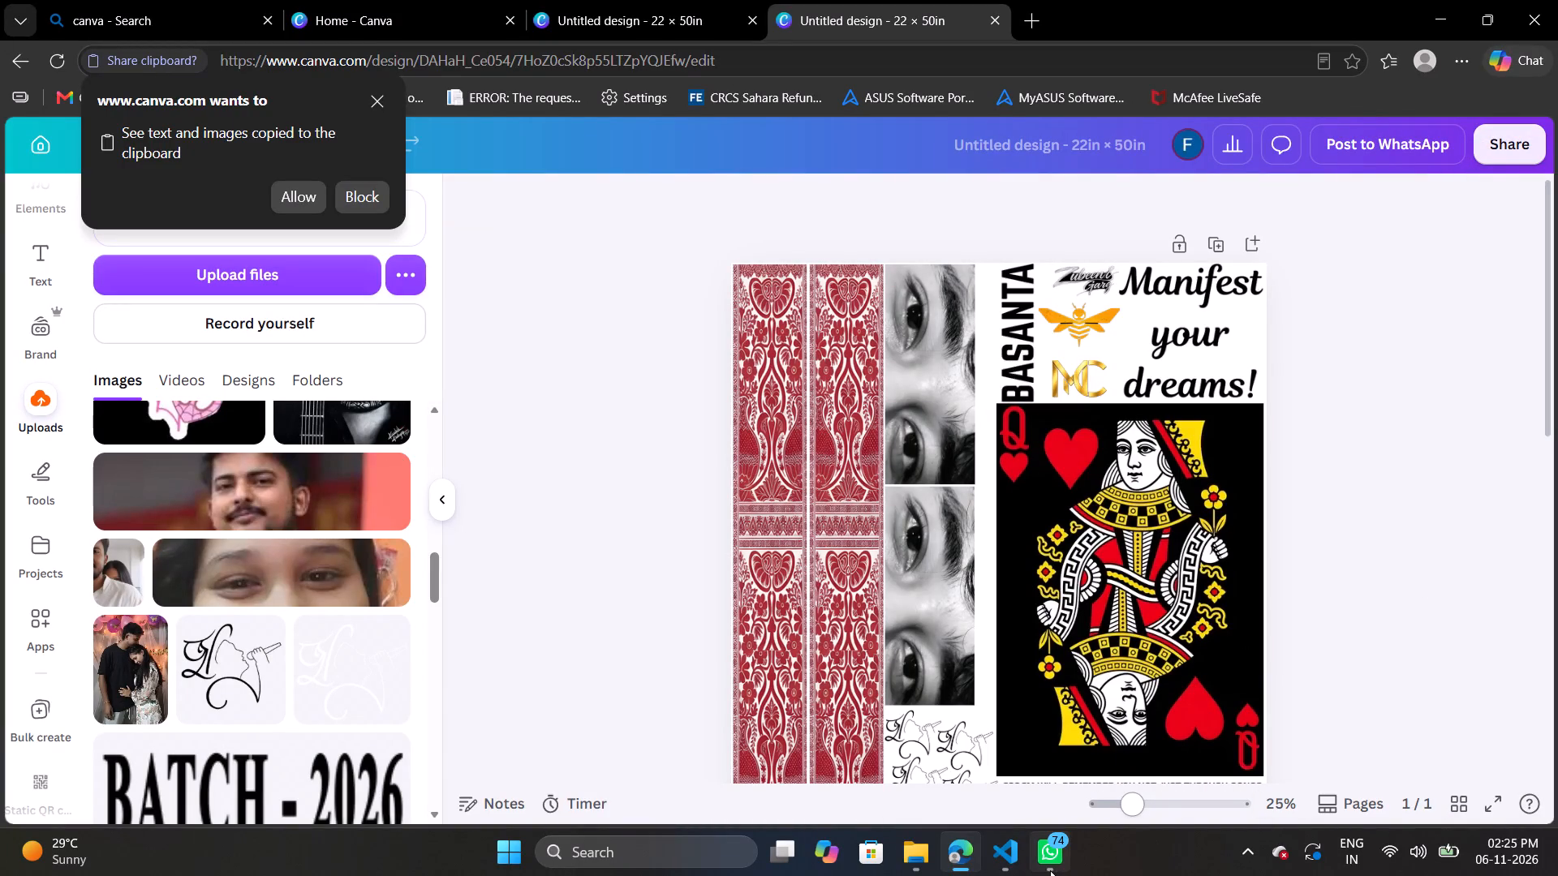
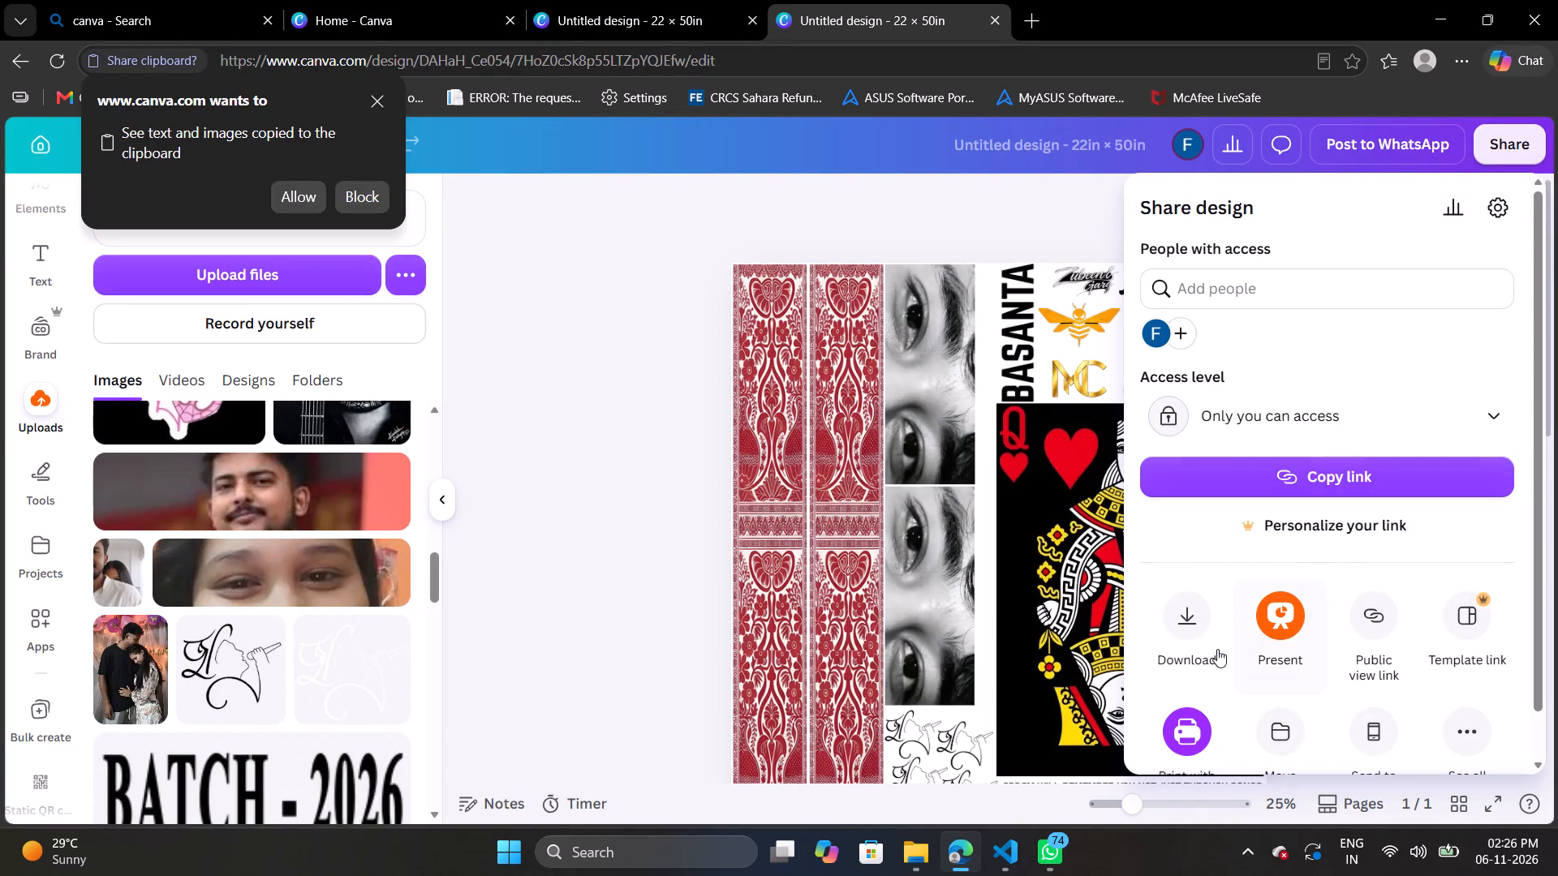
Download the 22 × 50 in design as a high-quality PNG at 2,112 × 4,800 px with a transparent background.
left_click(1188, 642)
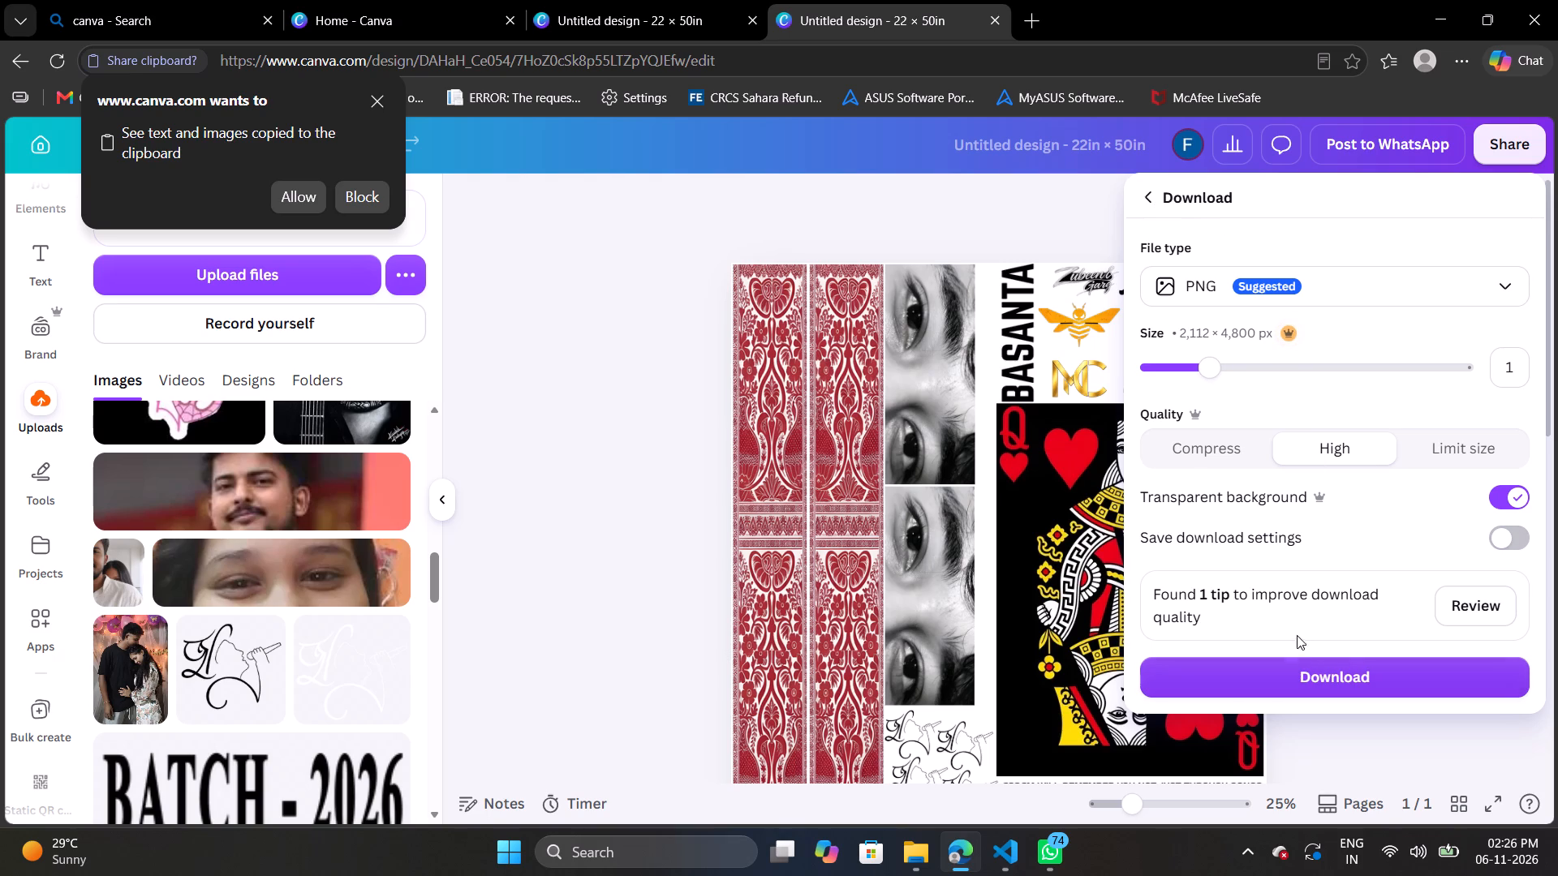
scroll(1416, 626, "down", 2)
left_click(1349, 679)
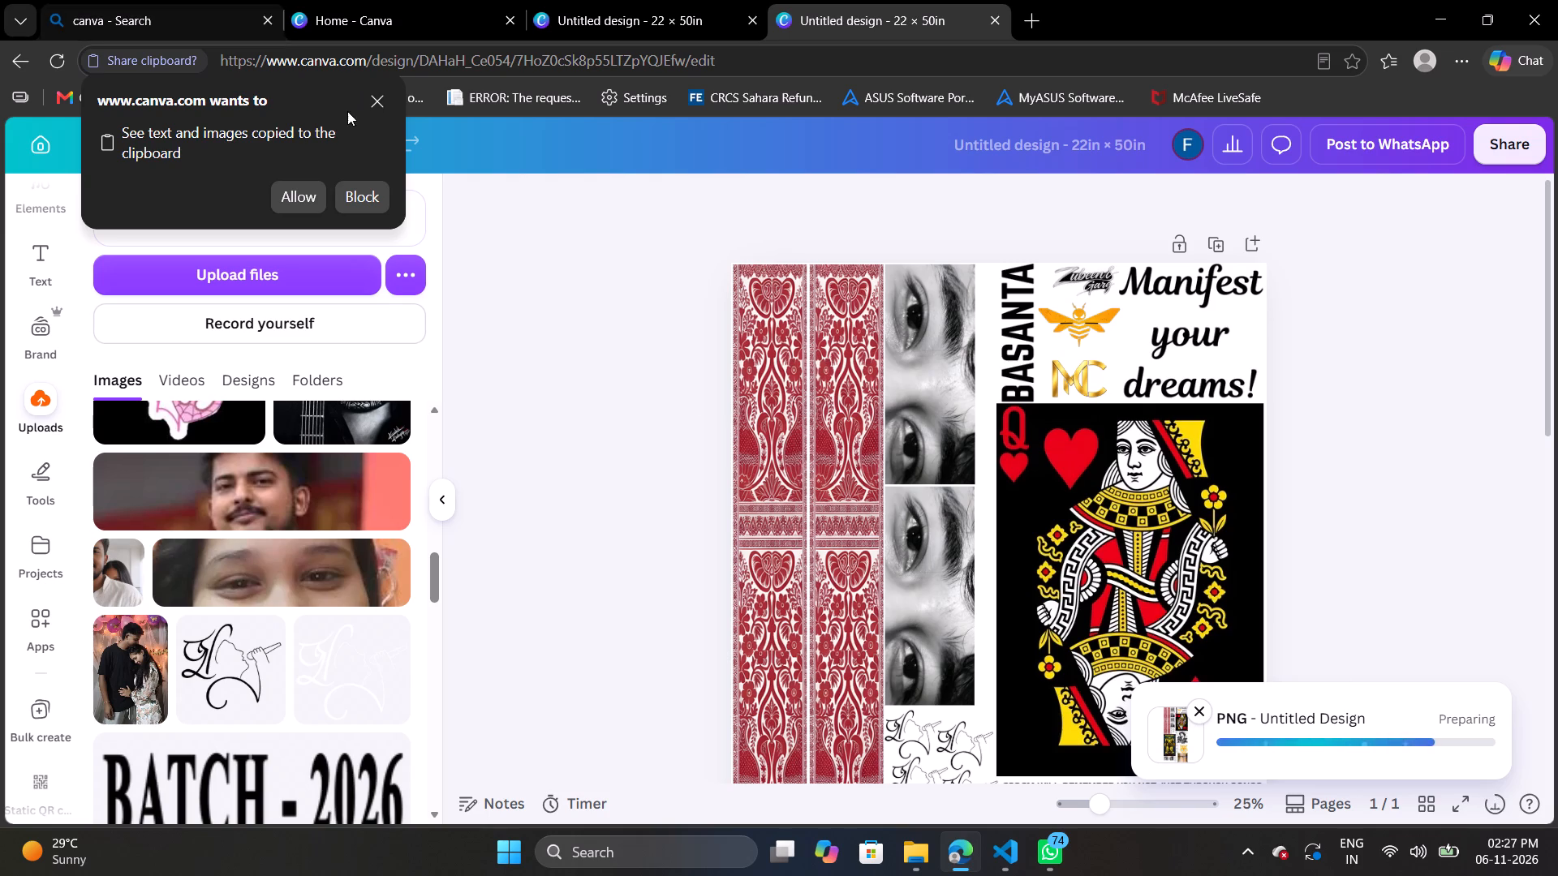
left_click(296, 188)
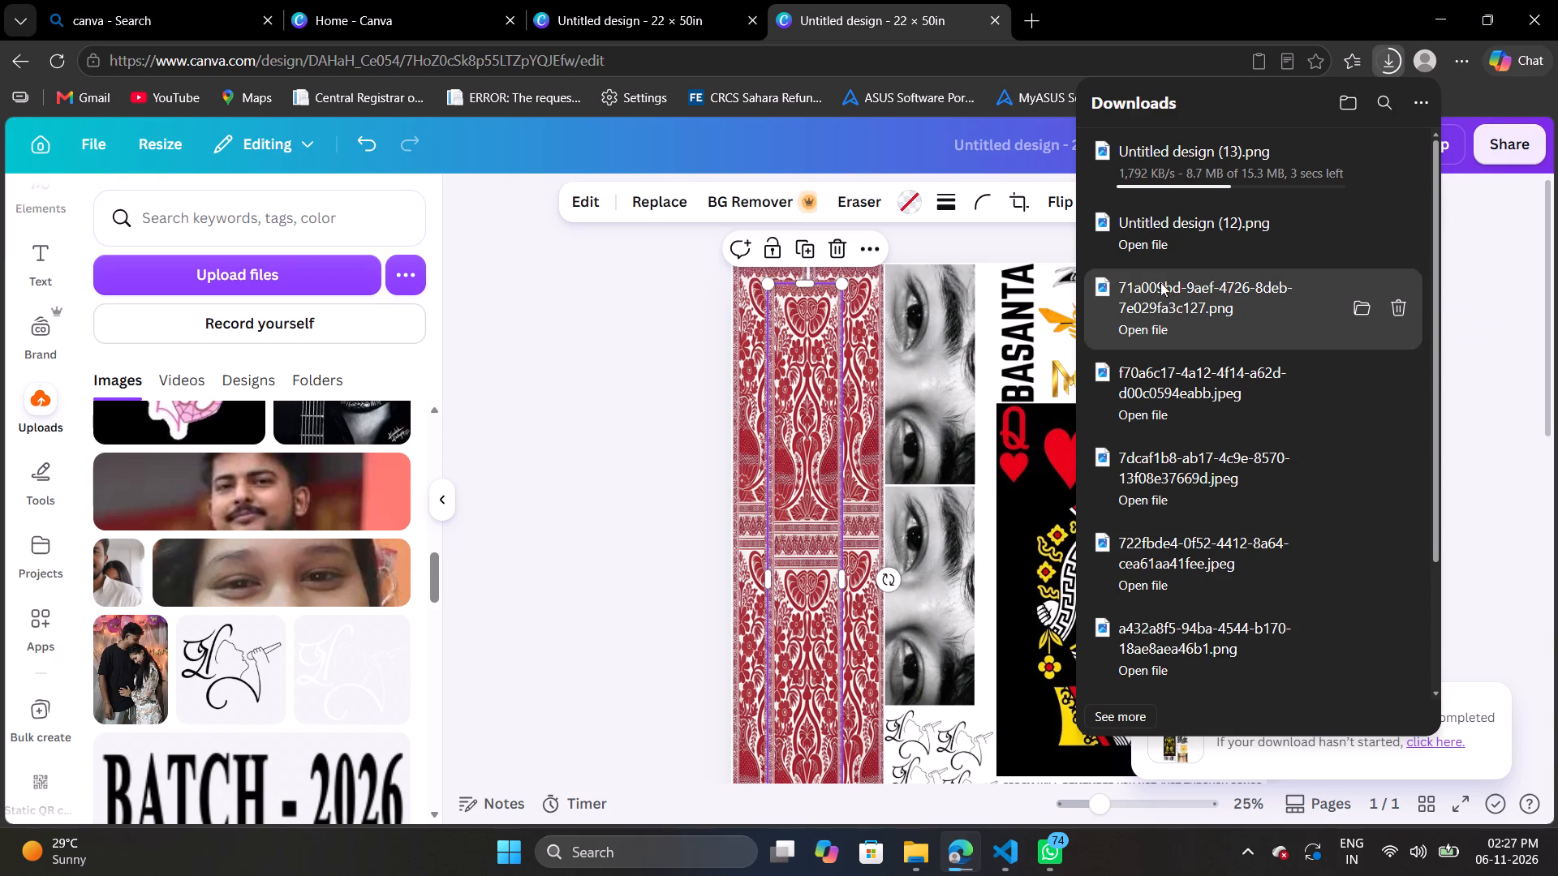
Open the downloaded Untitled design (12).png in Photos, inspect the exported layout at full-window size, and close the viewer.
left_click(1140, 233)
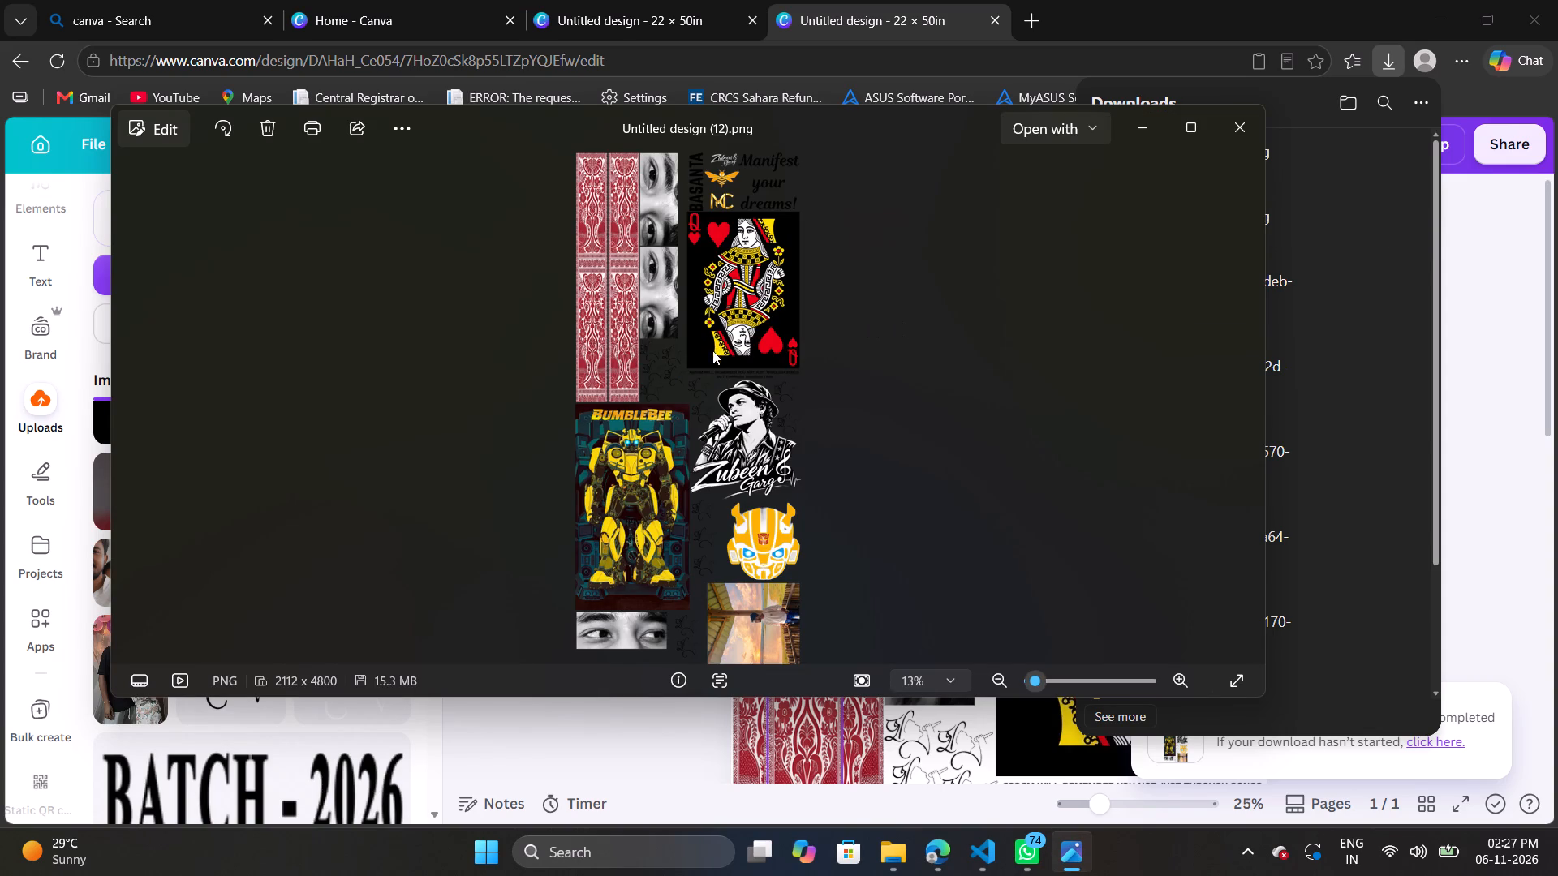
scroll(710, 365, "down", 6)
left_click(1183, 122)
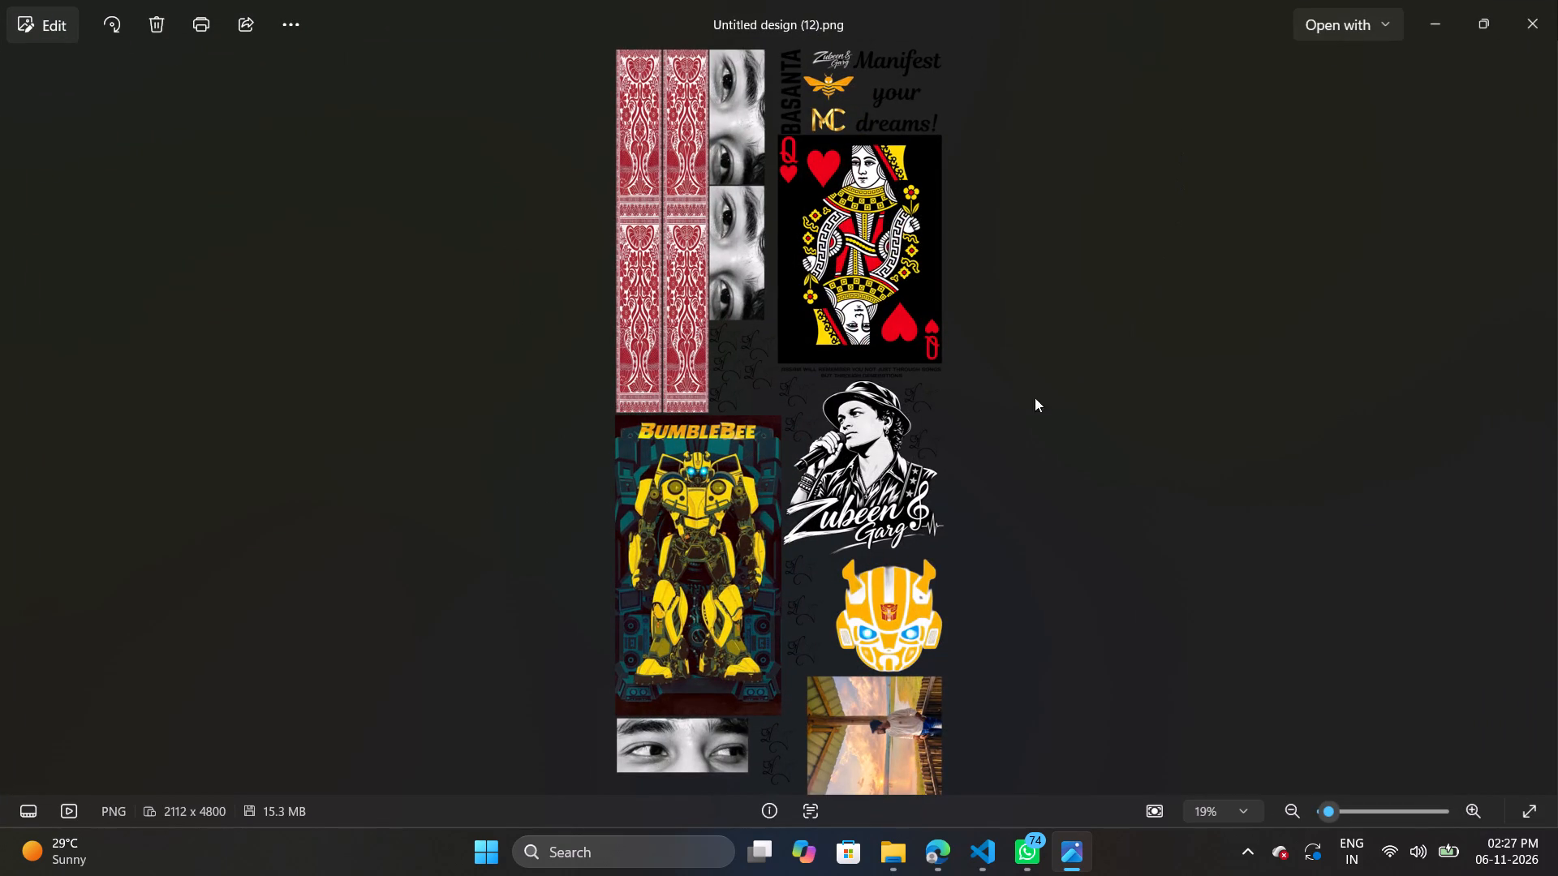
left_click(1533, 9)
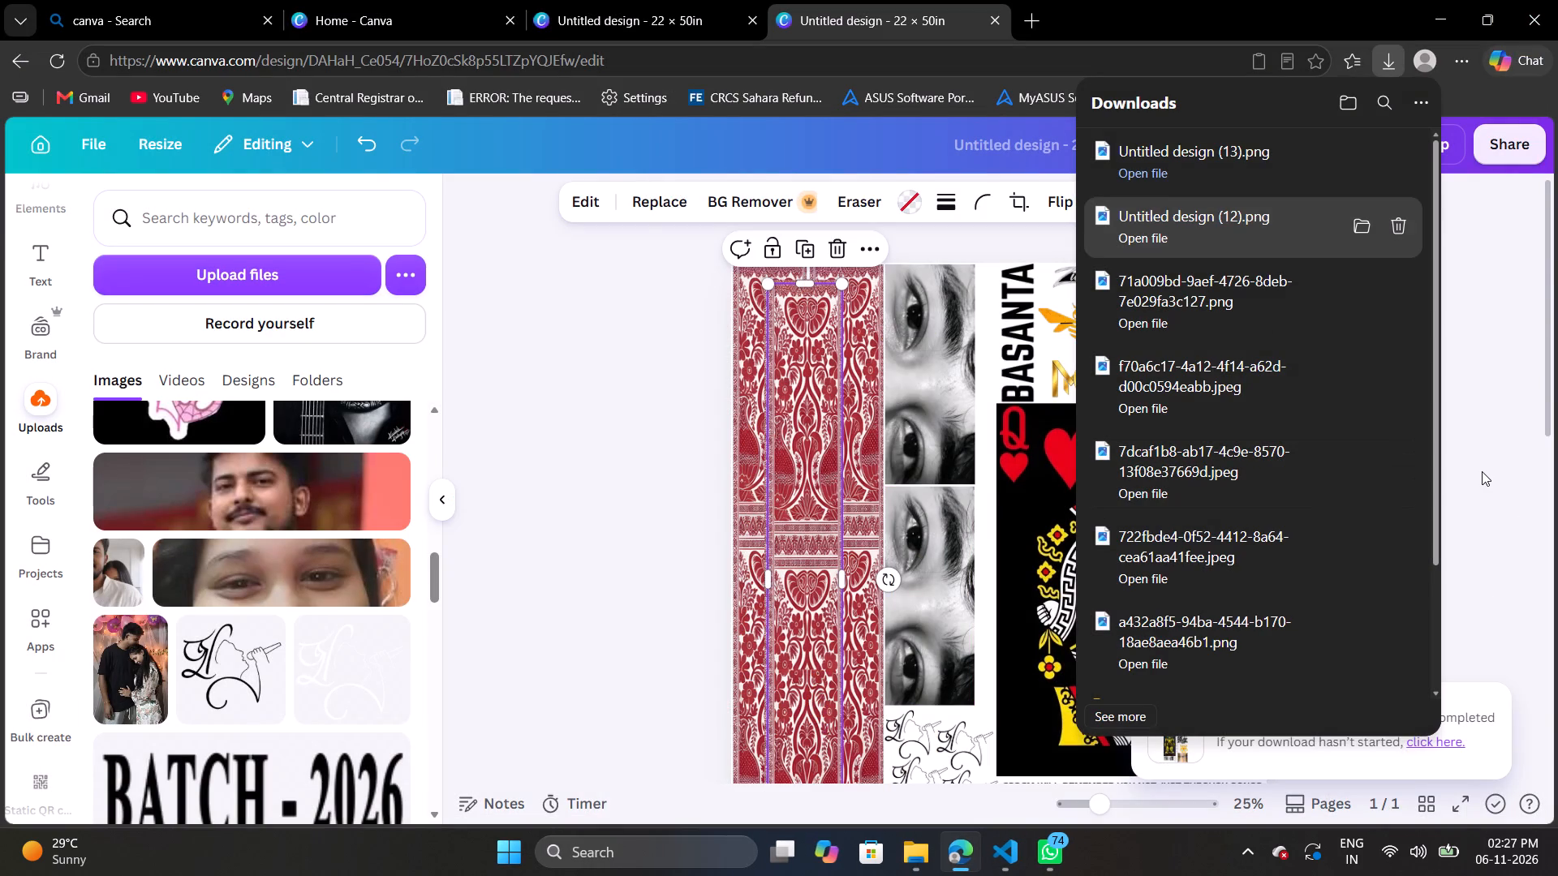
Dismiss the downloads list, check the design down to the bottom of the page, and close the browser window.
left_click(1482, 471)
scroll(1485, 513, "down", 5)
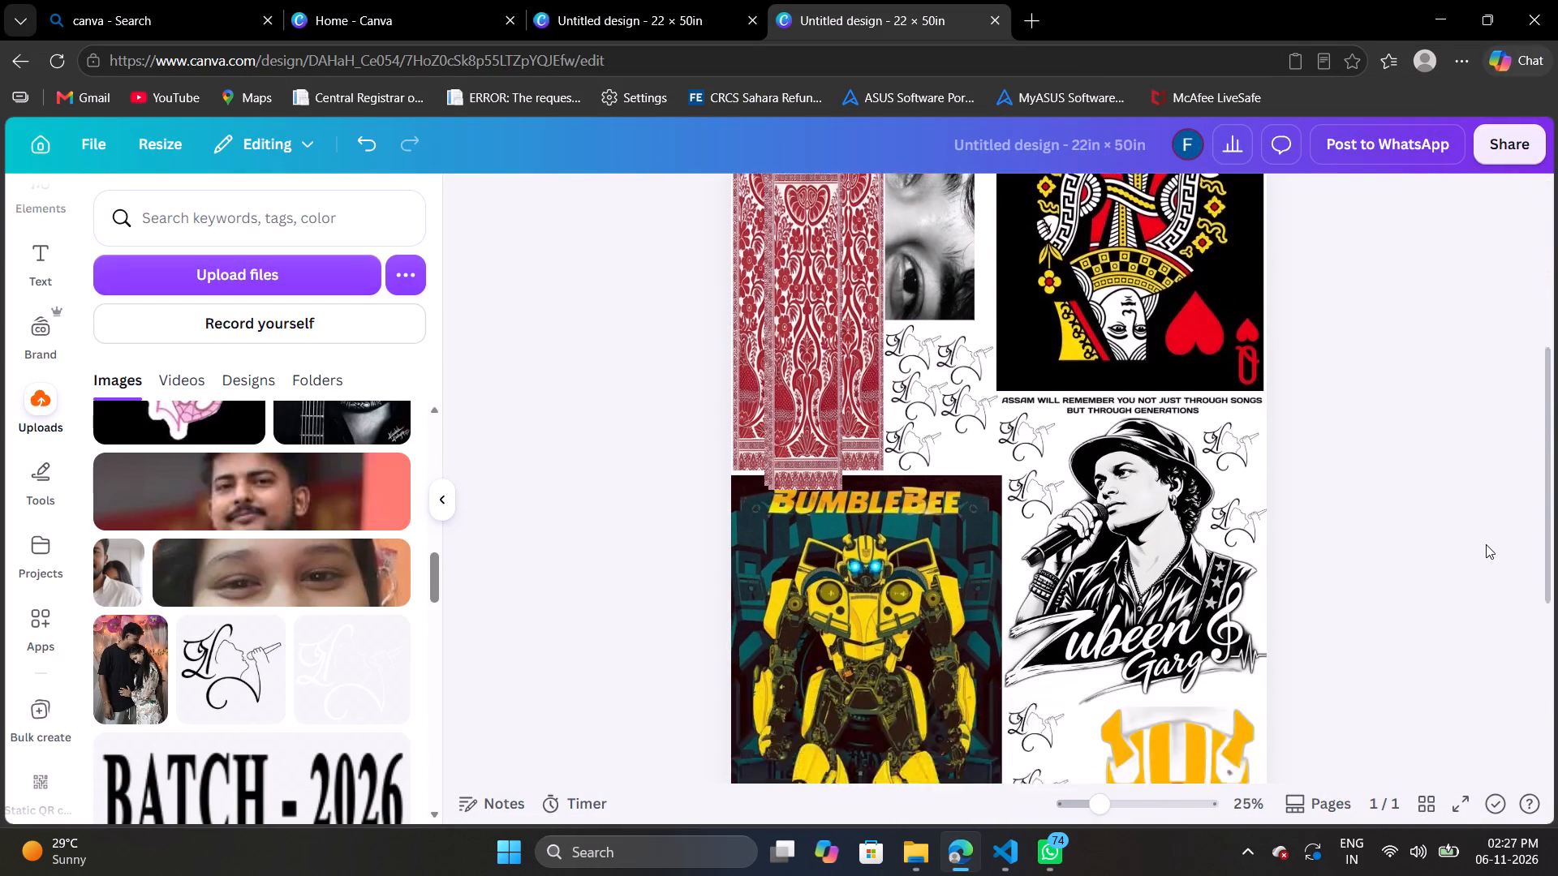
scroll(1485, 544, "down", 3)
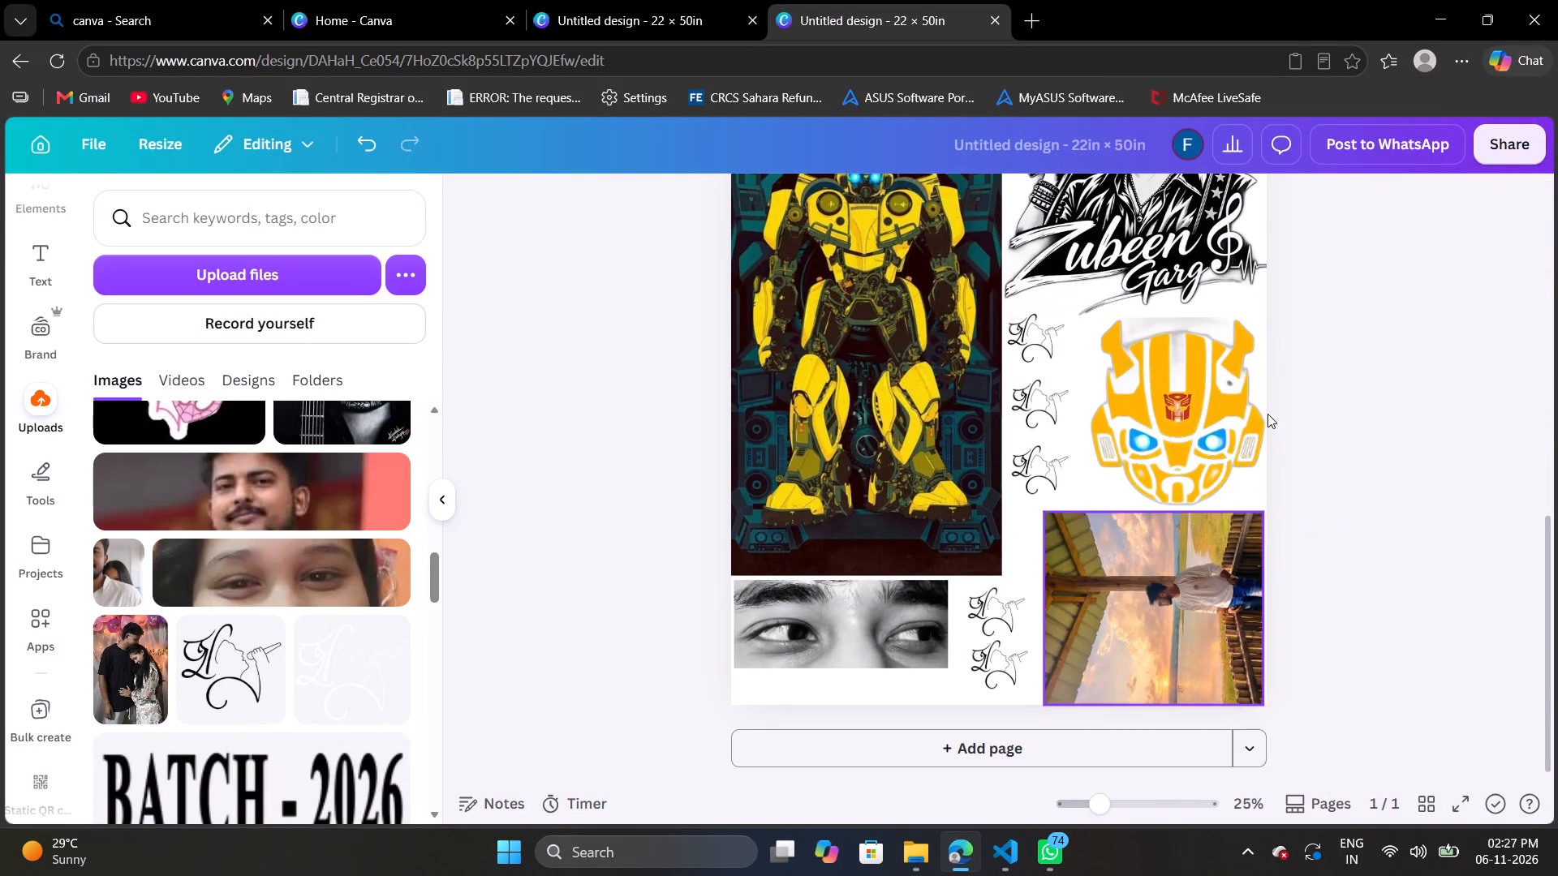
left_click(1526, 21)
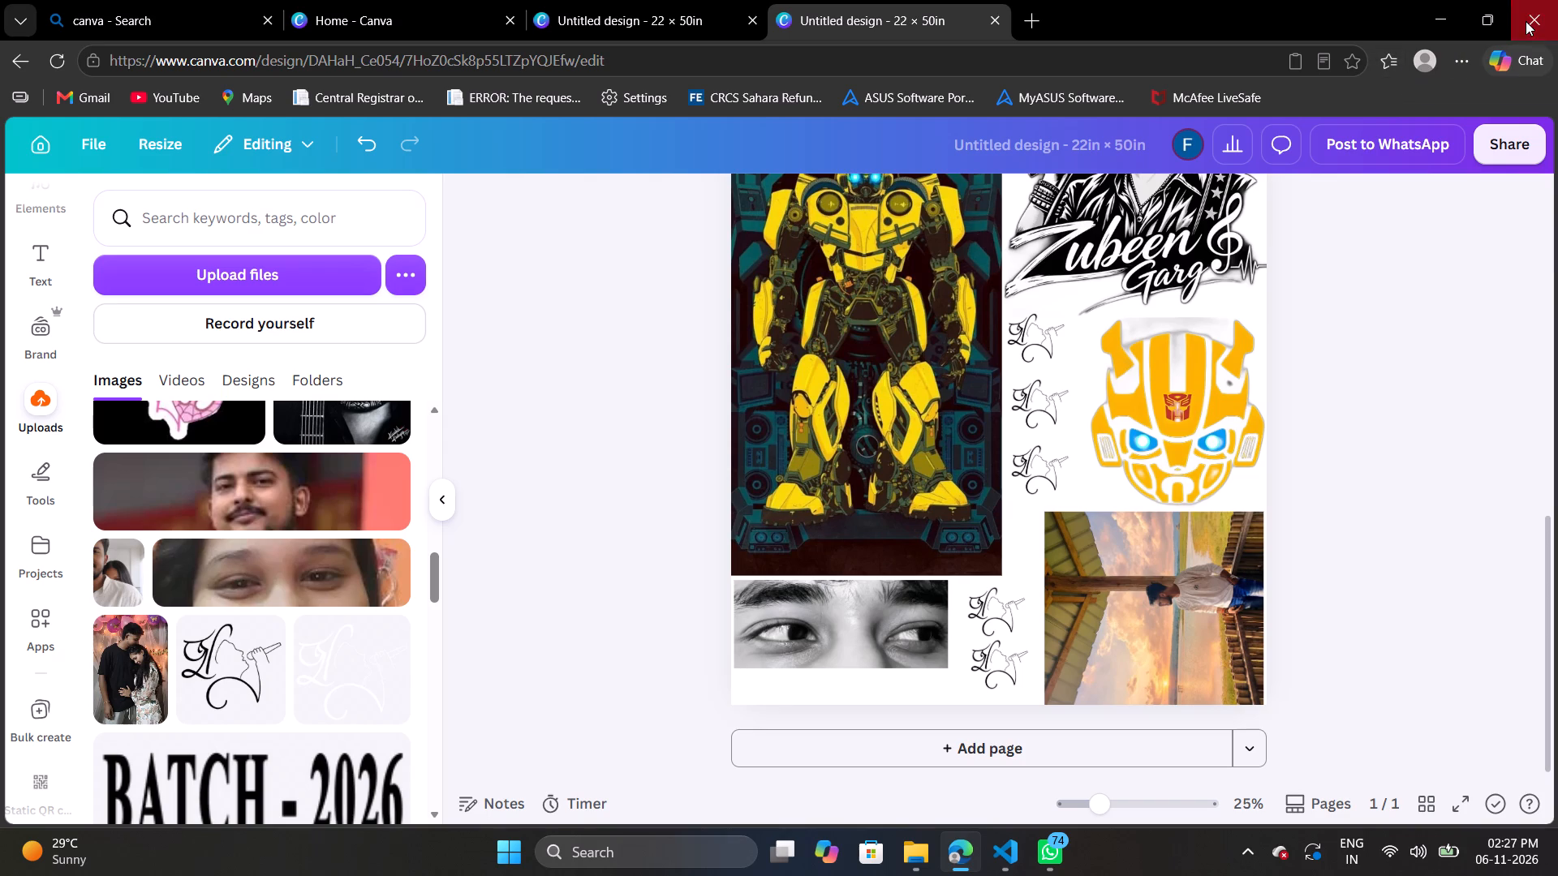
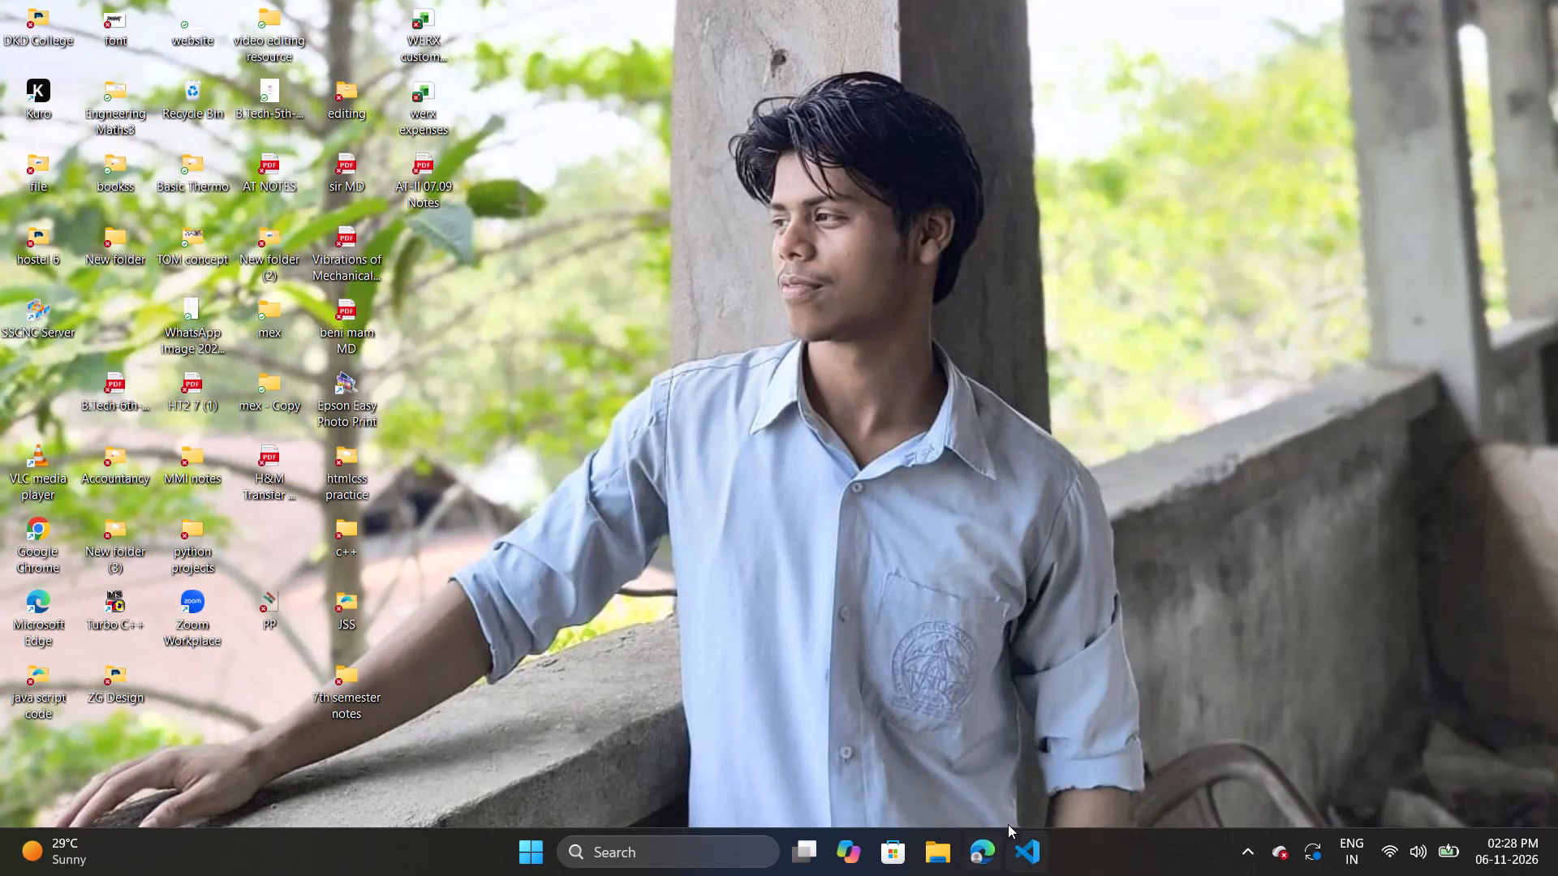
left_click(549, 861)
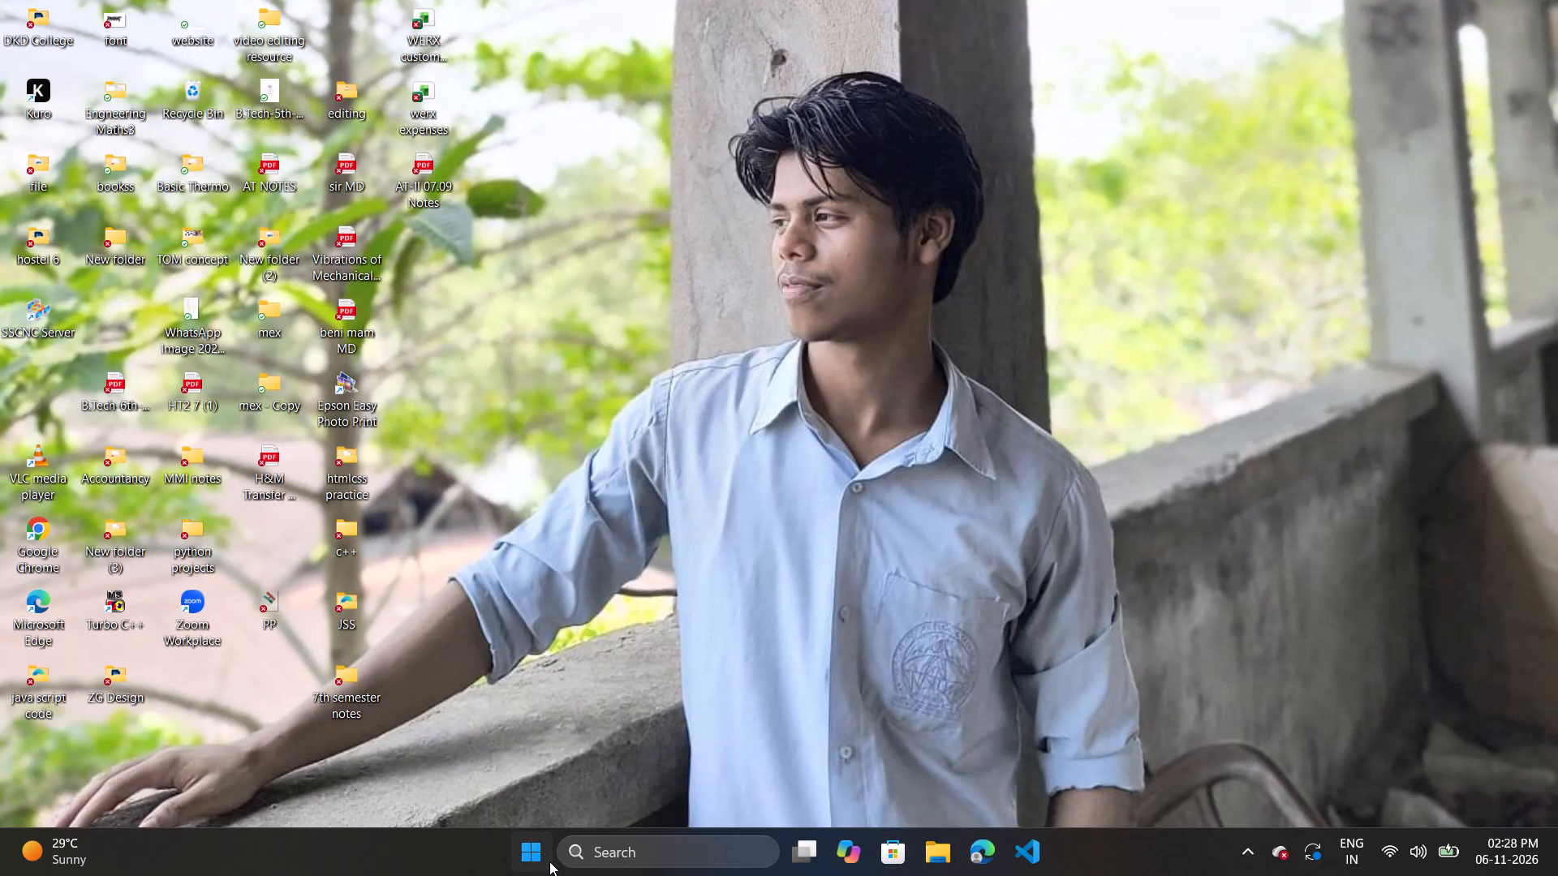
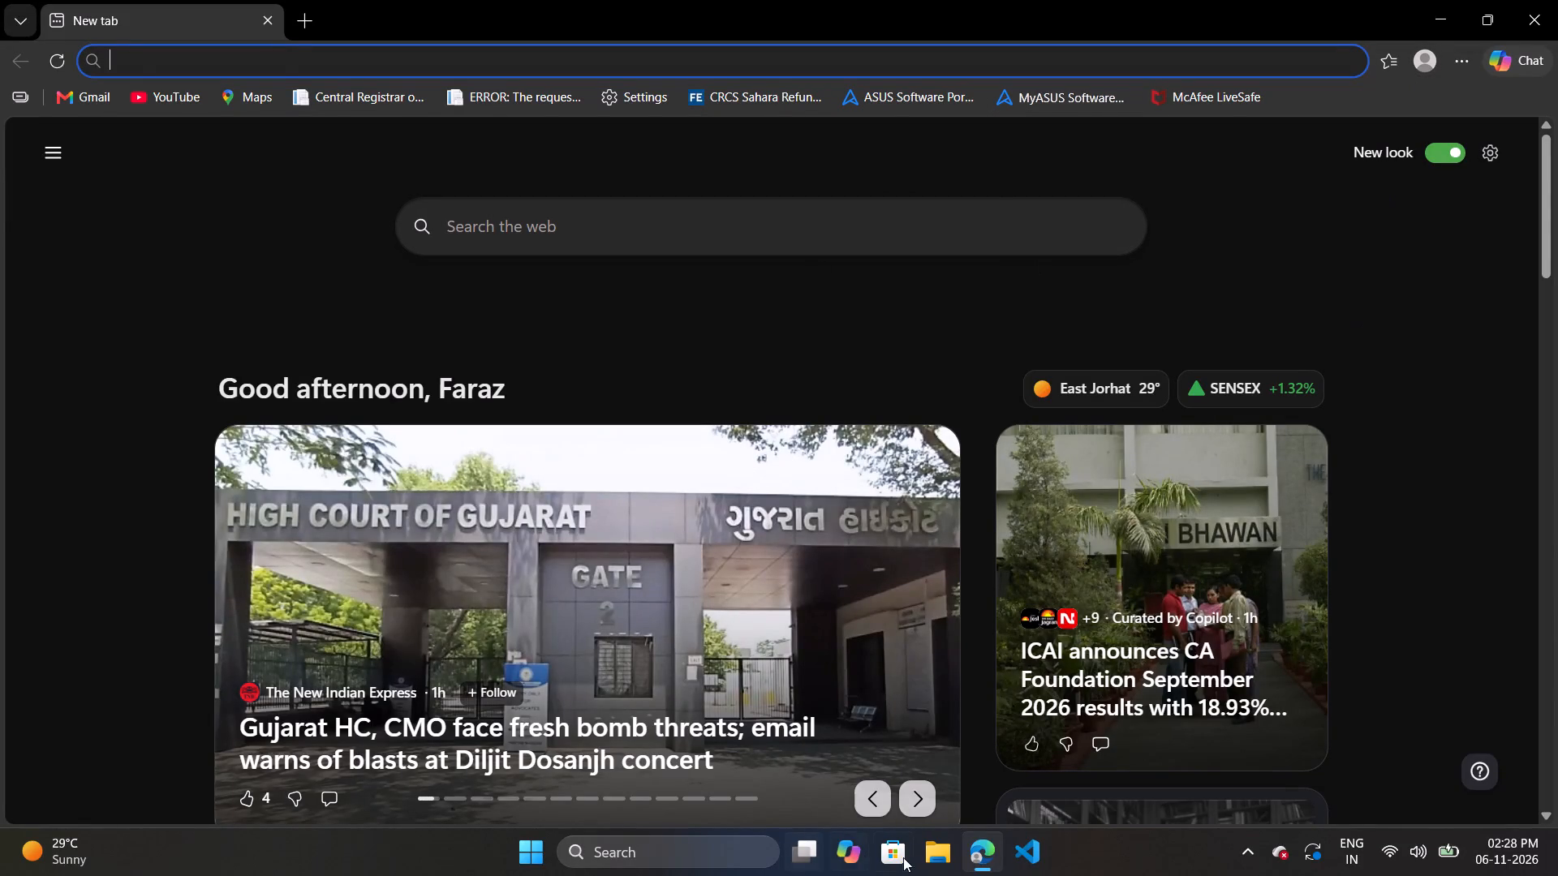
Switch to File Explorer and locate the exported image Untitled design (13) in the Downloads folder.
left_click(924, 856)
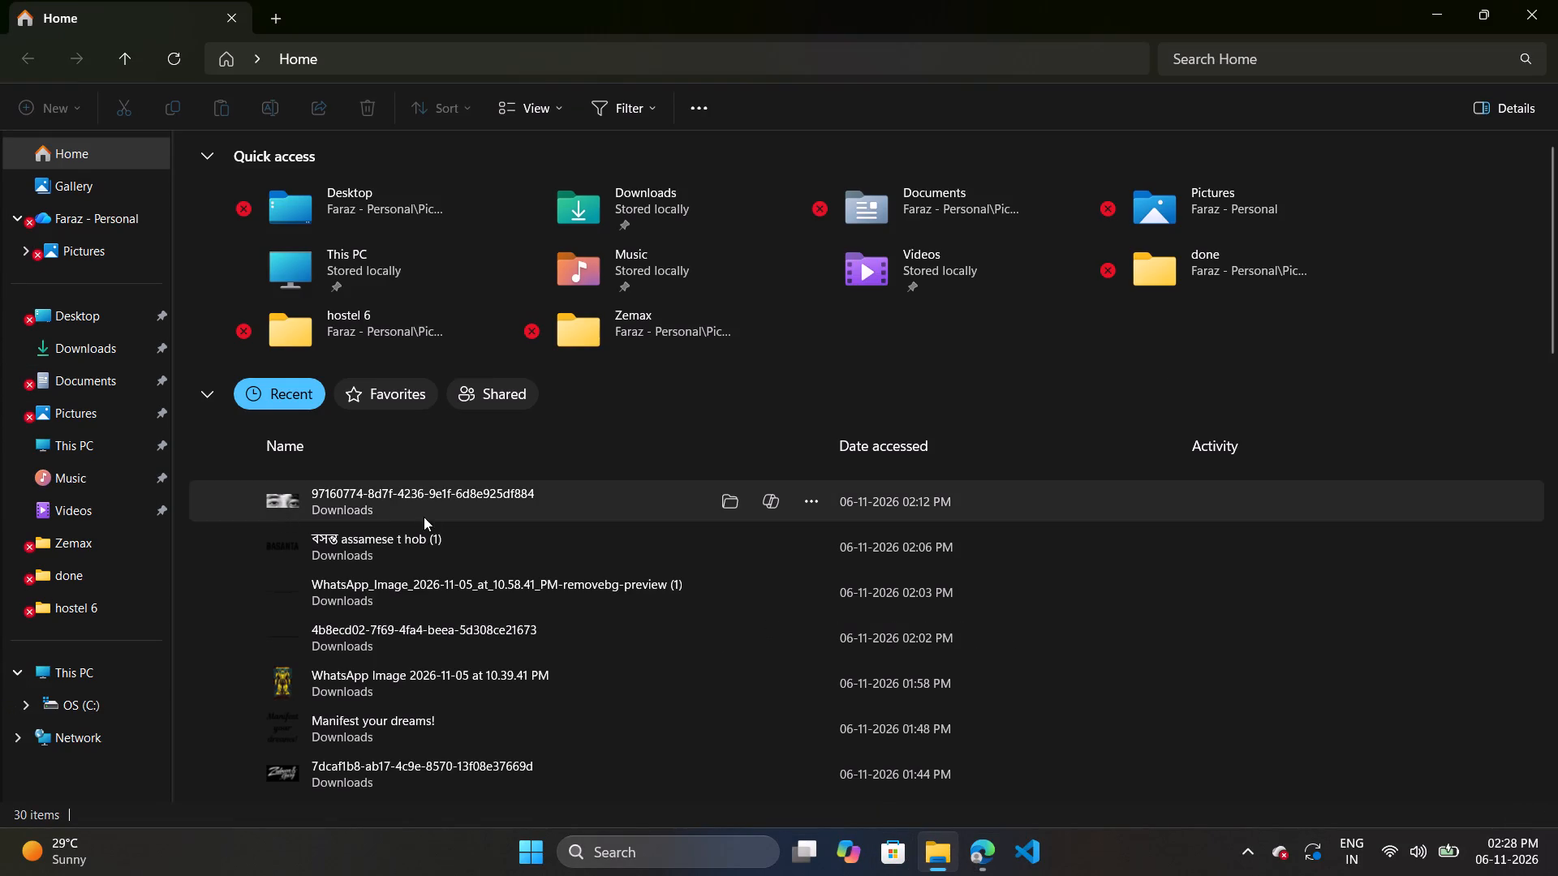
left_click(110, 337)
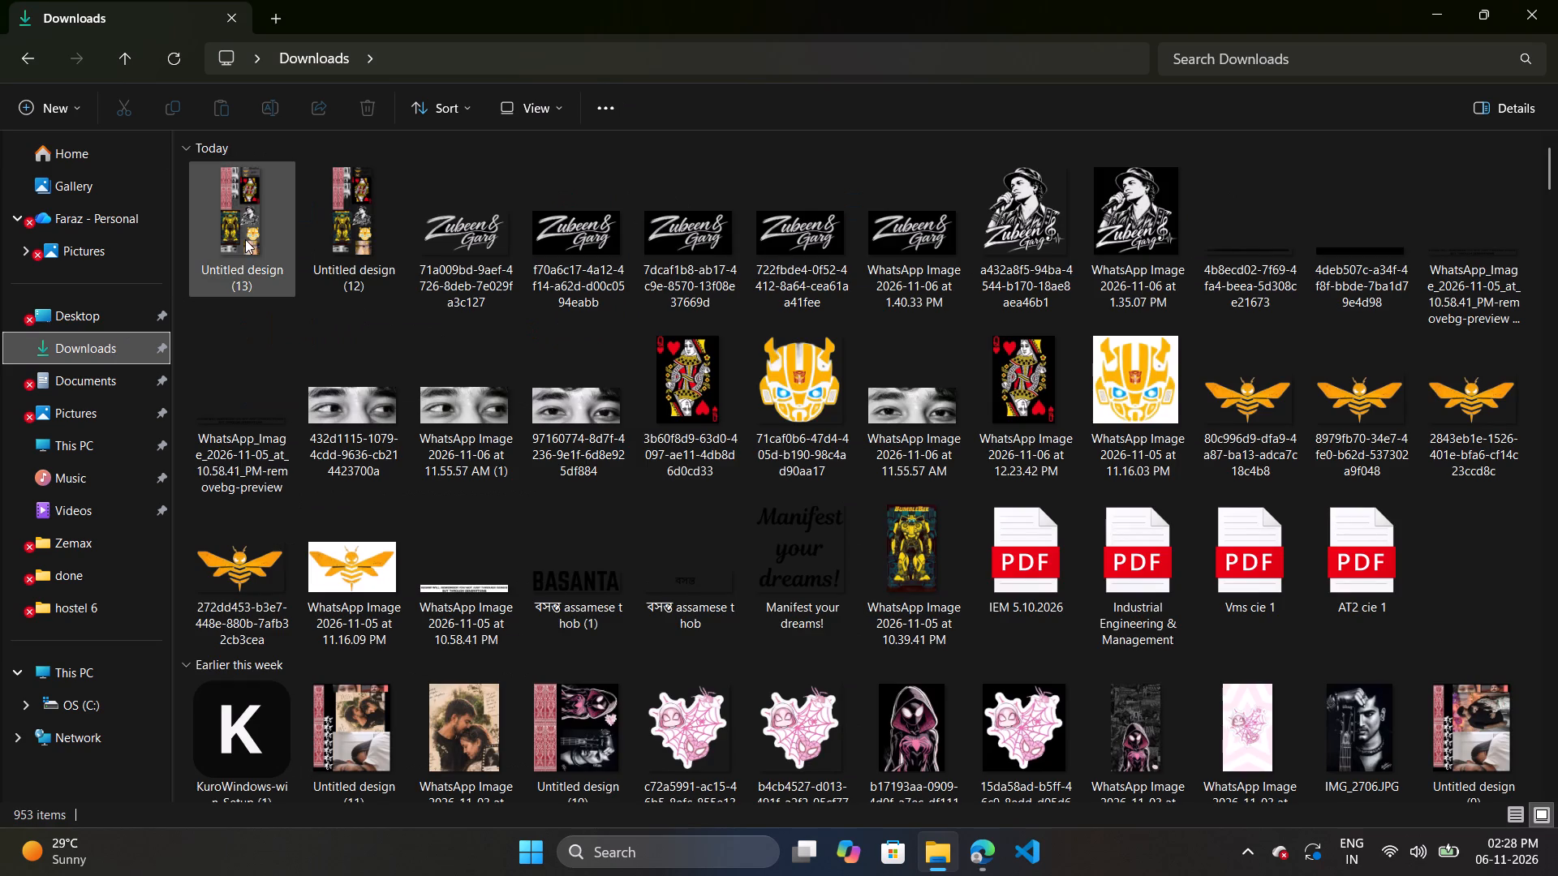
left_click(245, 239)
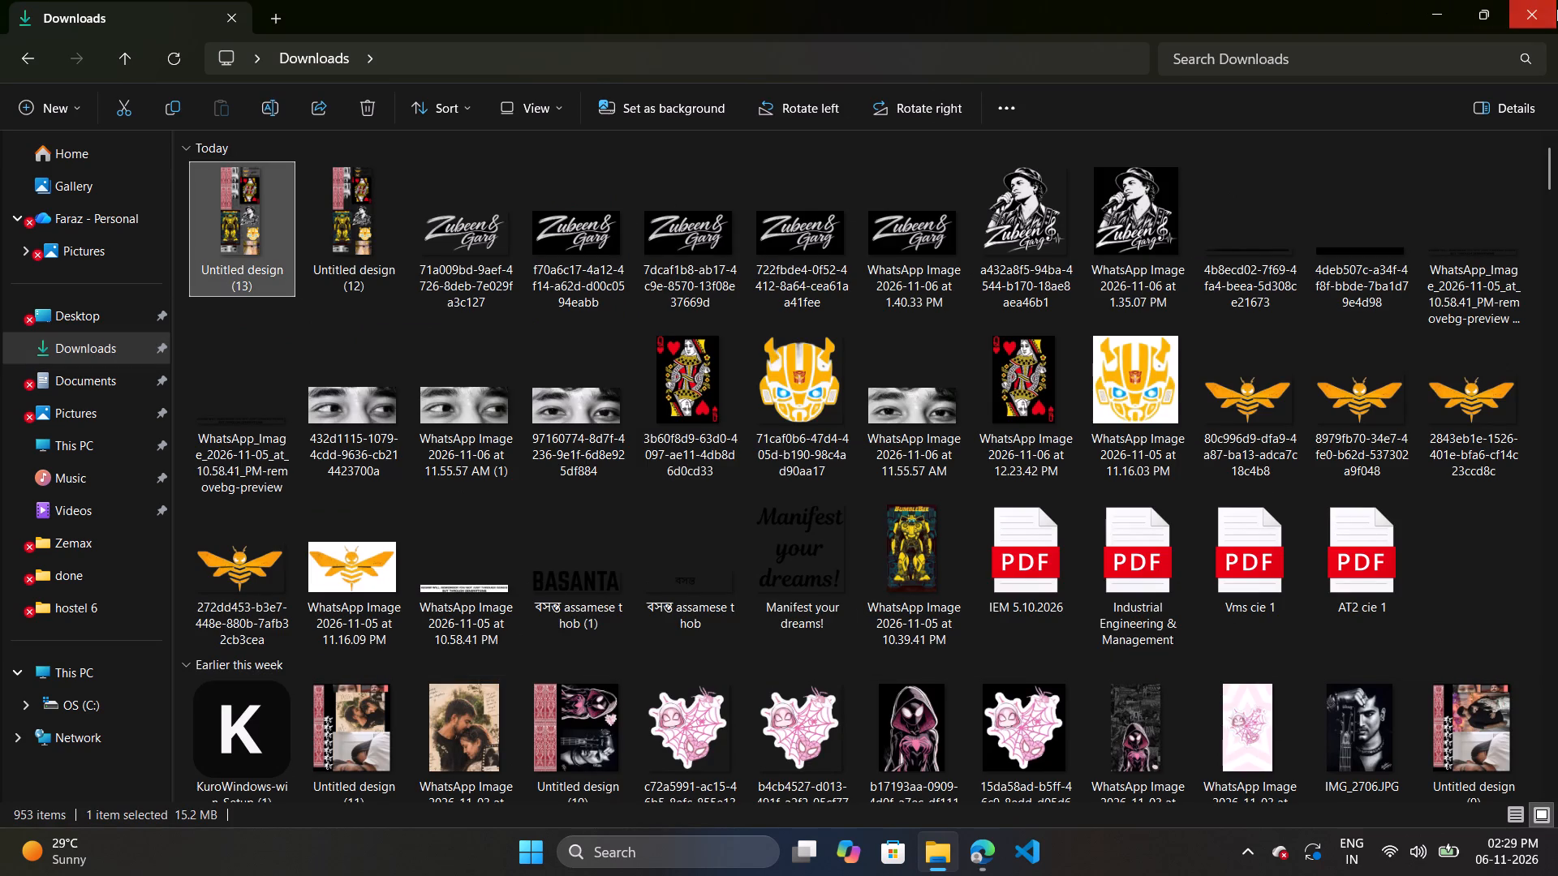
left_click(1439, 19)
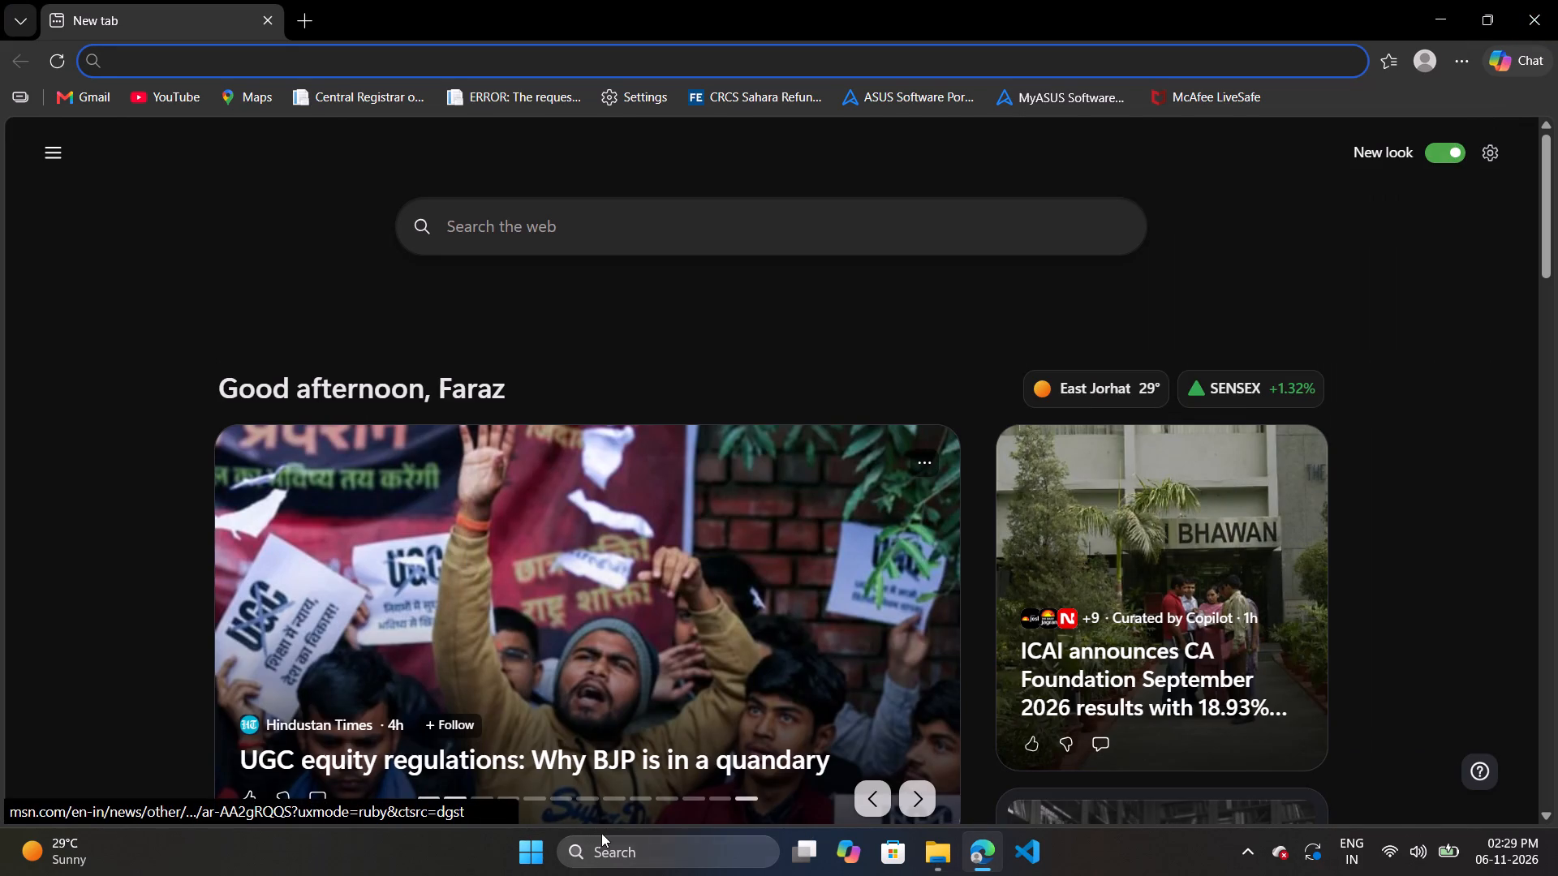
Launch the WhatsApp desktop app.
left_click(549, 860)
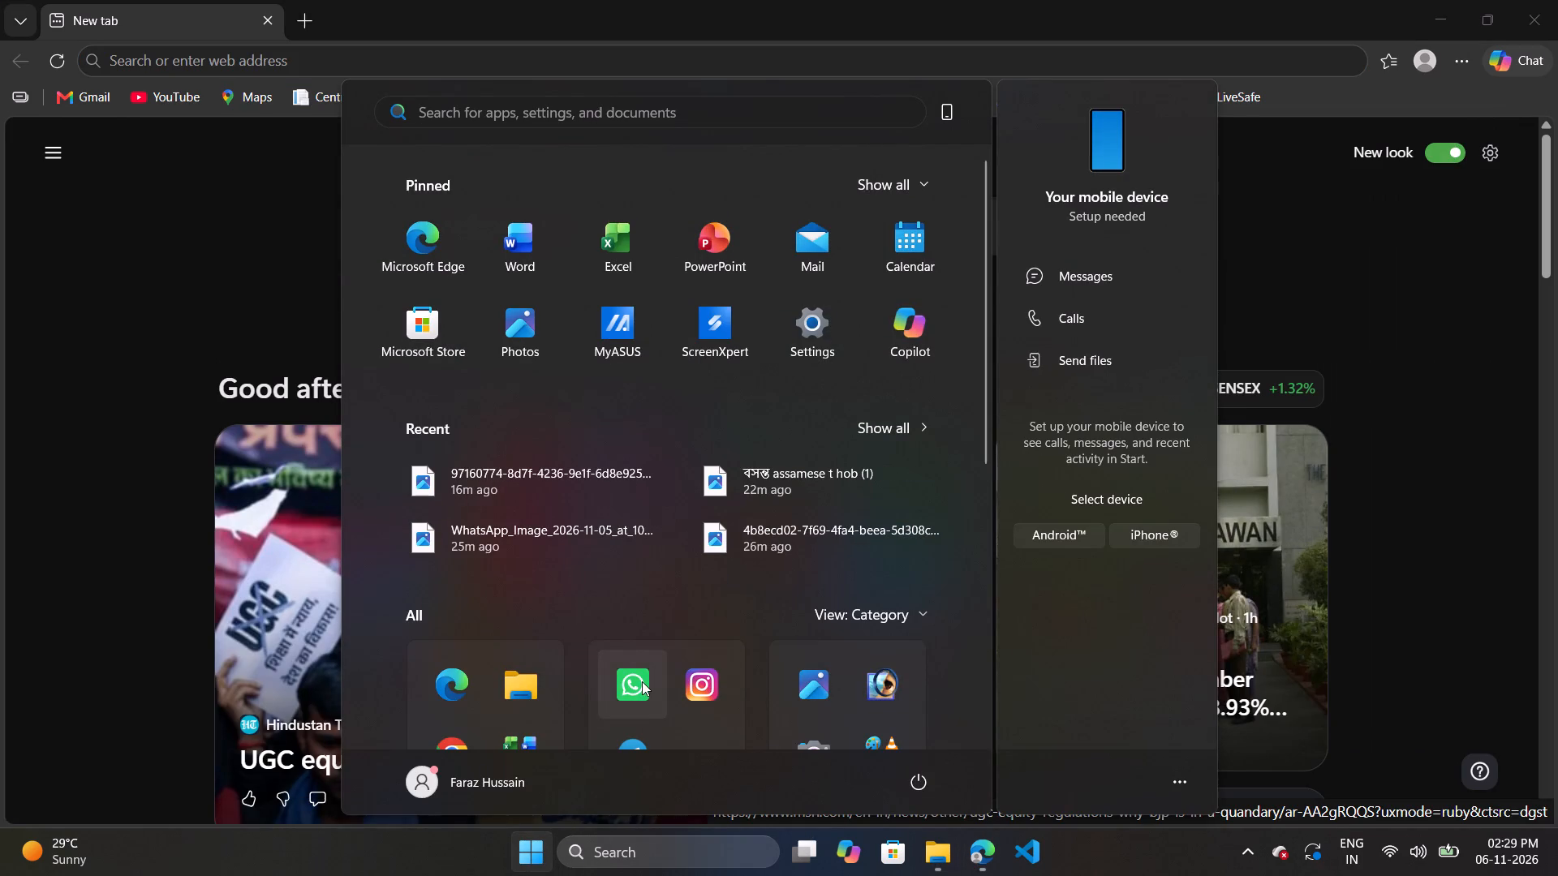
left_click(642, 681)
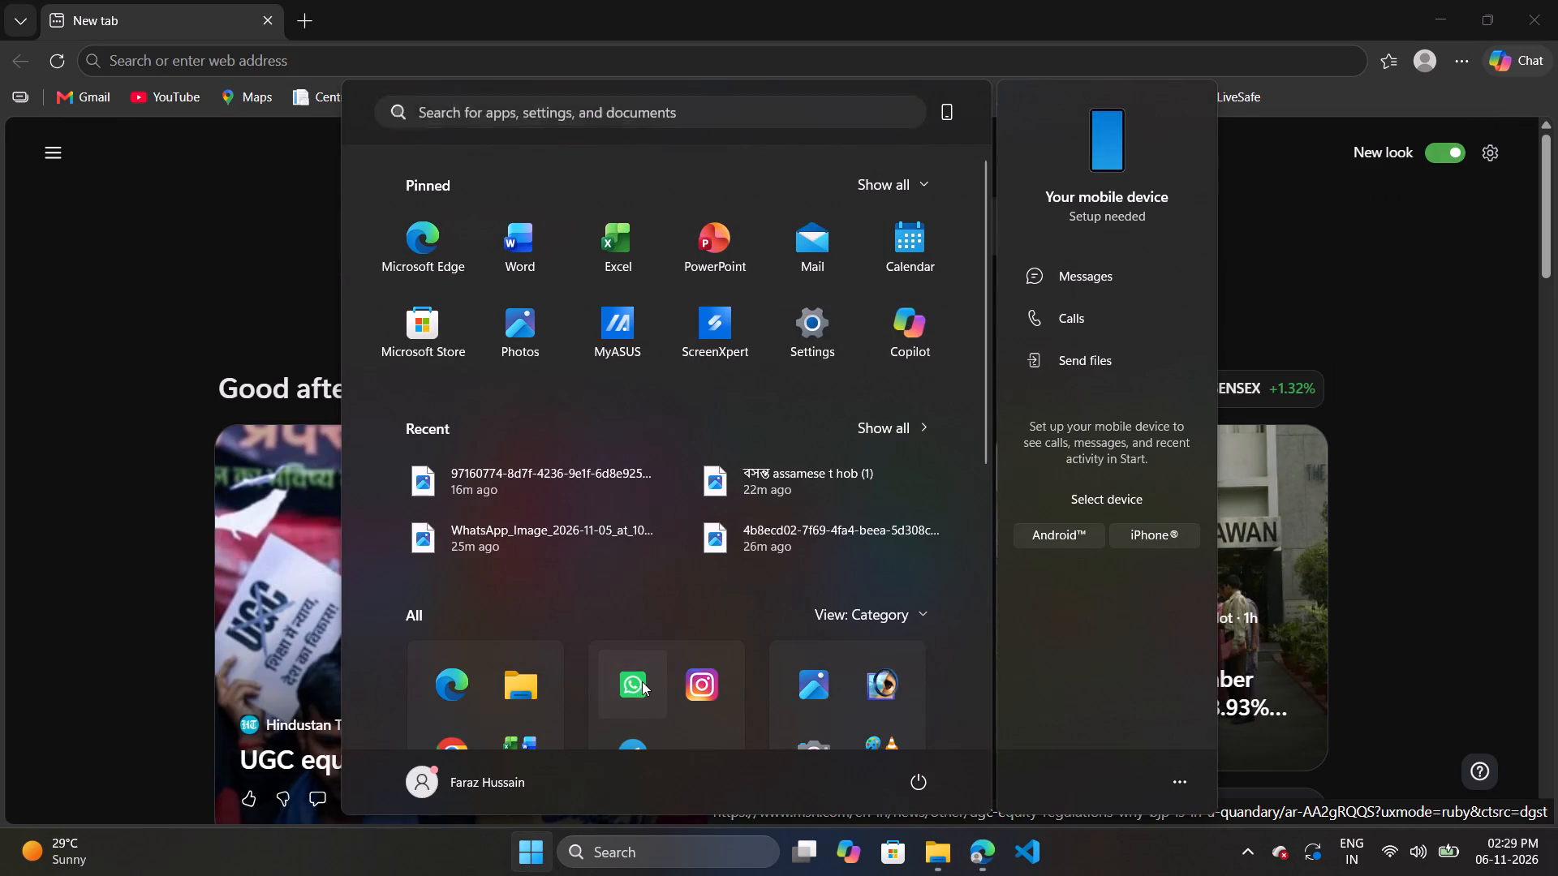